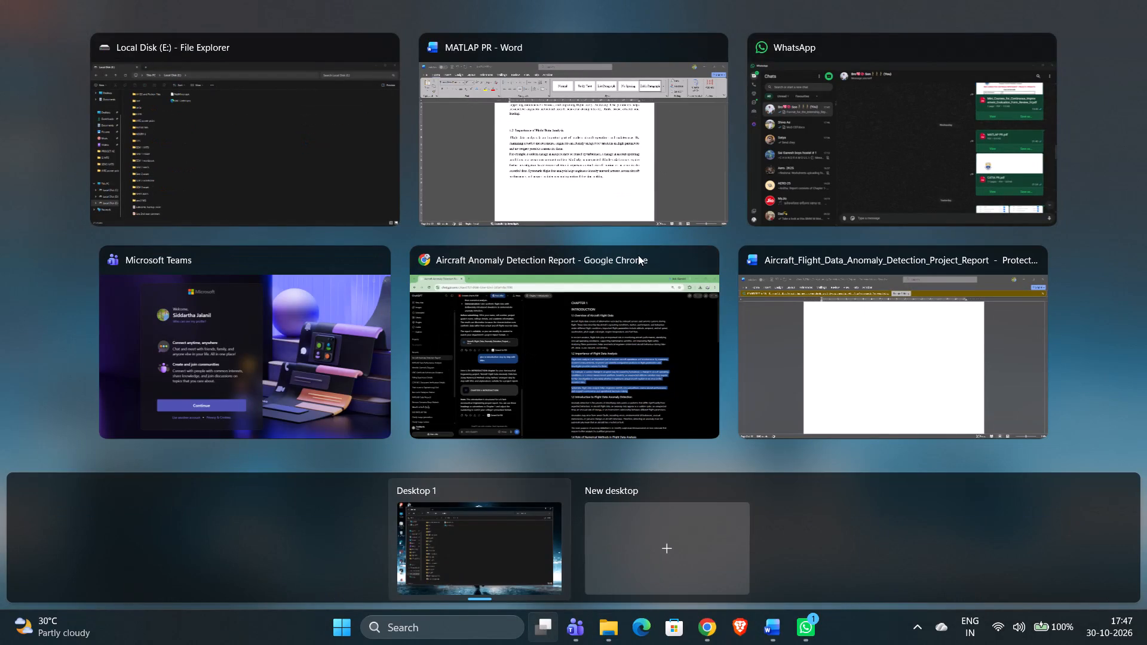
Switch to the MATLAP PR Word document and select the cover page title "NUMERICAL METHODS USING PYTHON PROJECT REPORT".
click(611, 174)
scroll(593, 231, up, 11)
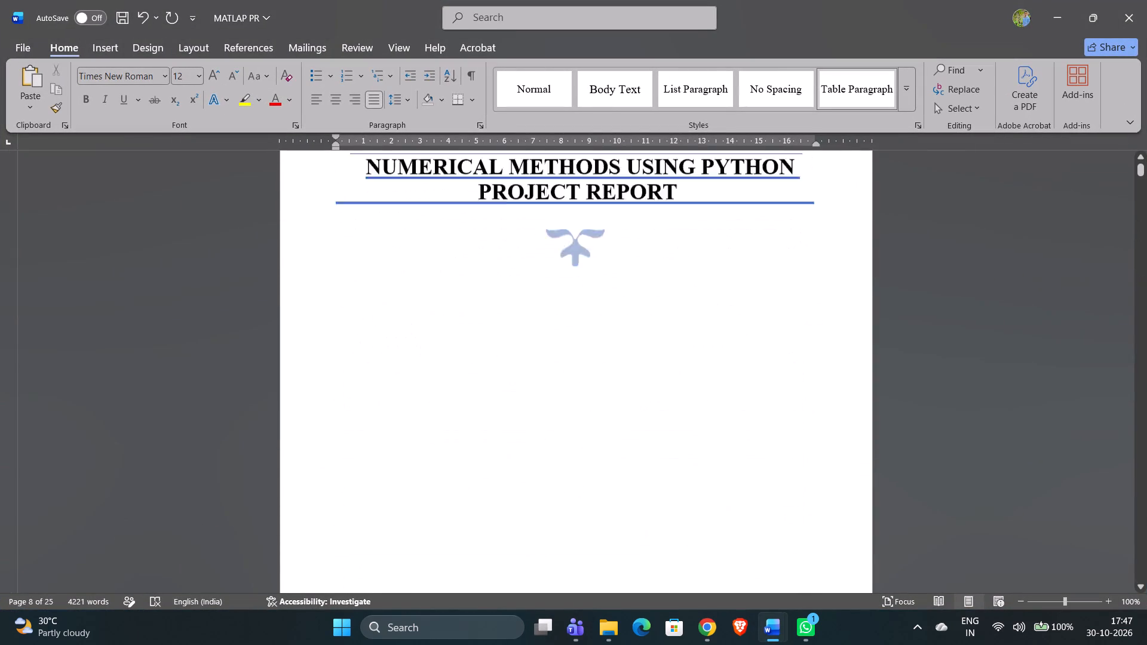
scroll(593, 231, up, 3)
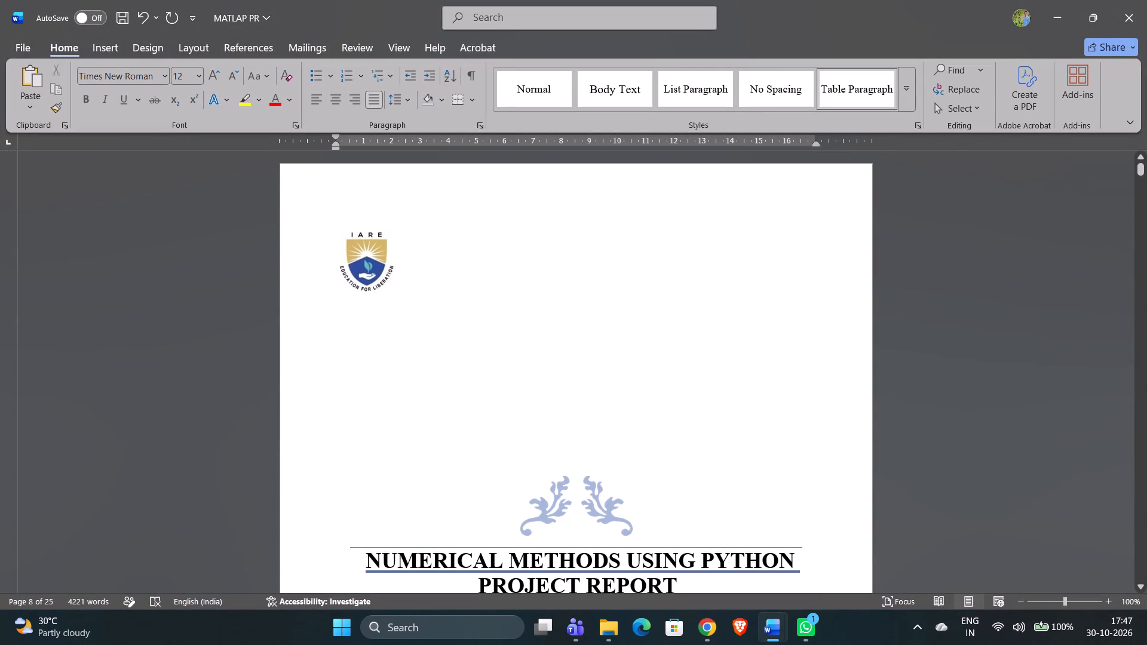
scroll(431, 282, down, 1)
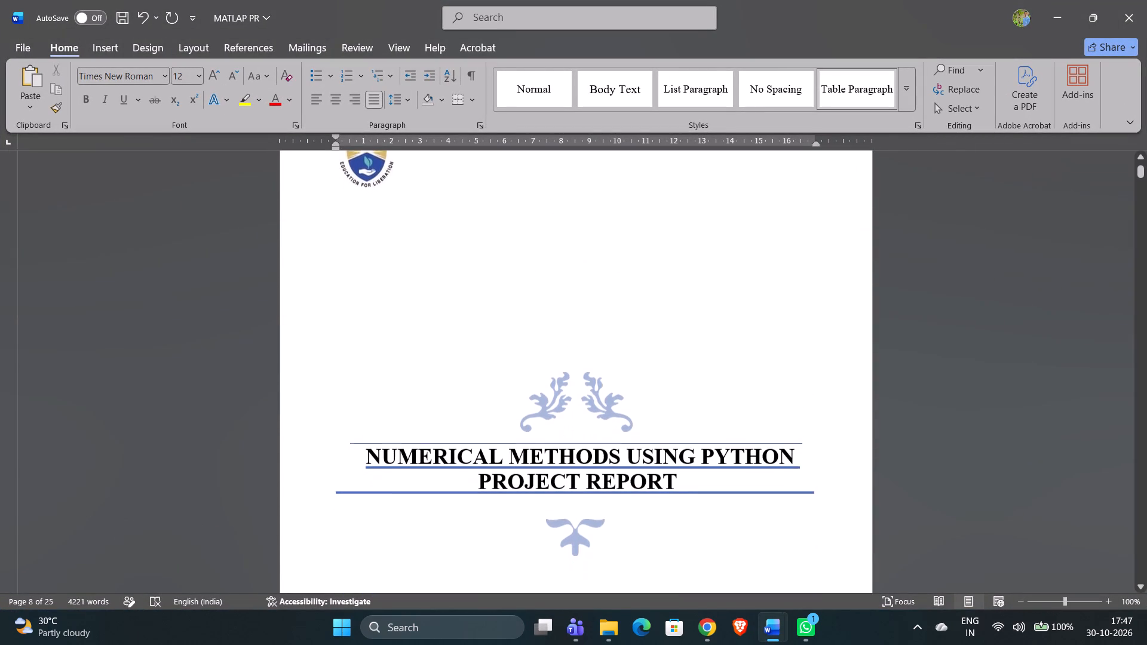
drag(364, 440, 652, 478)
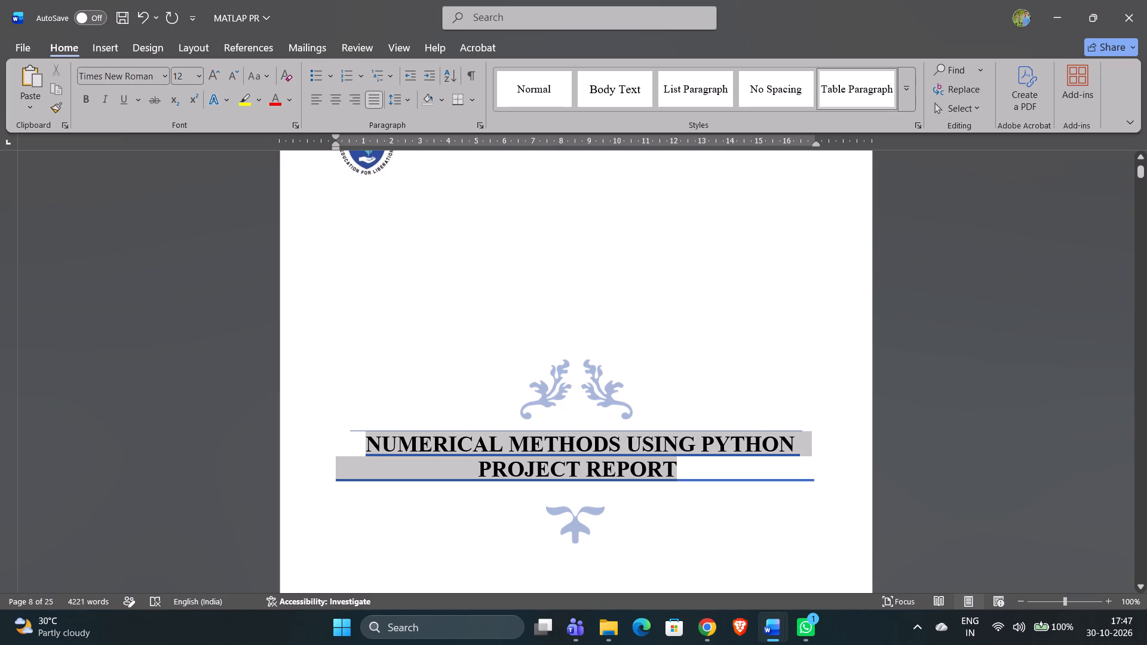
drag(652, 478, 671, 481)
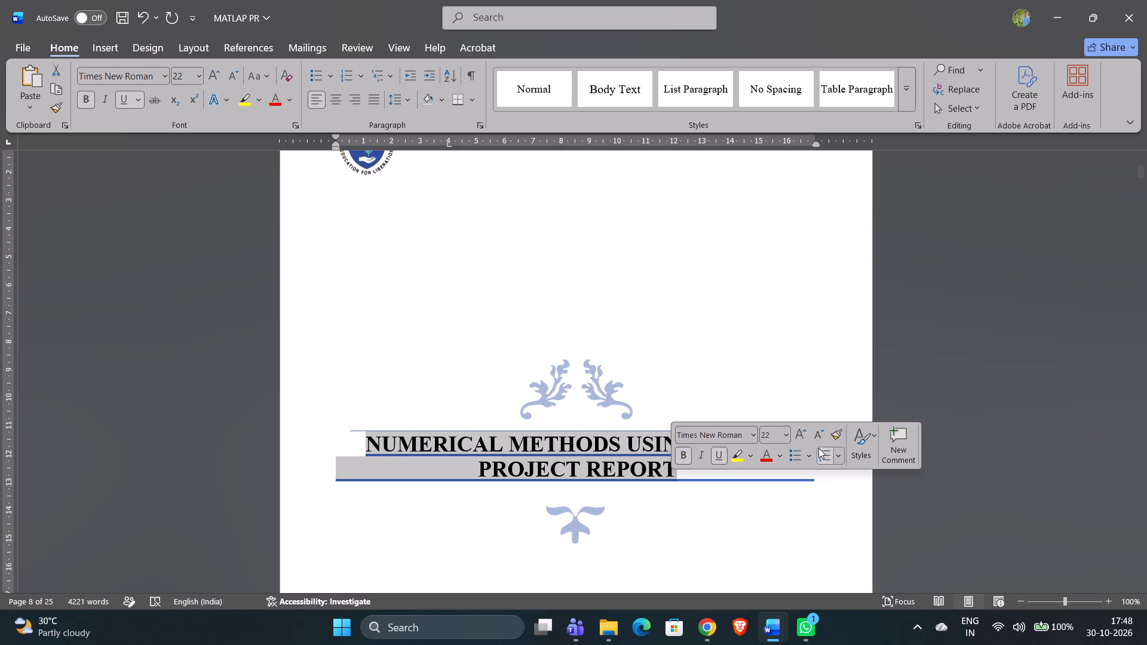
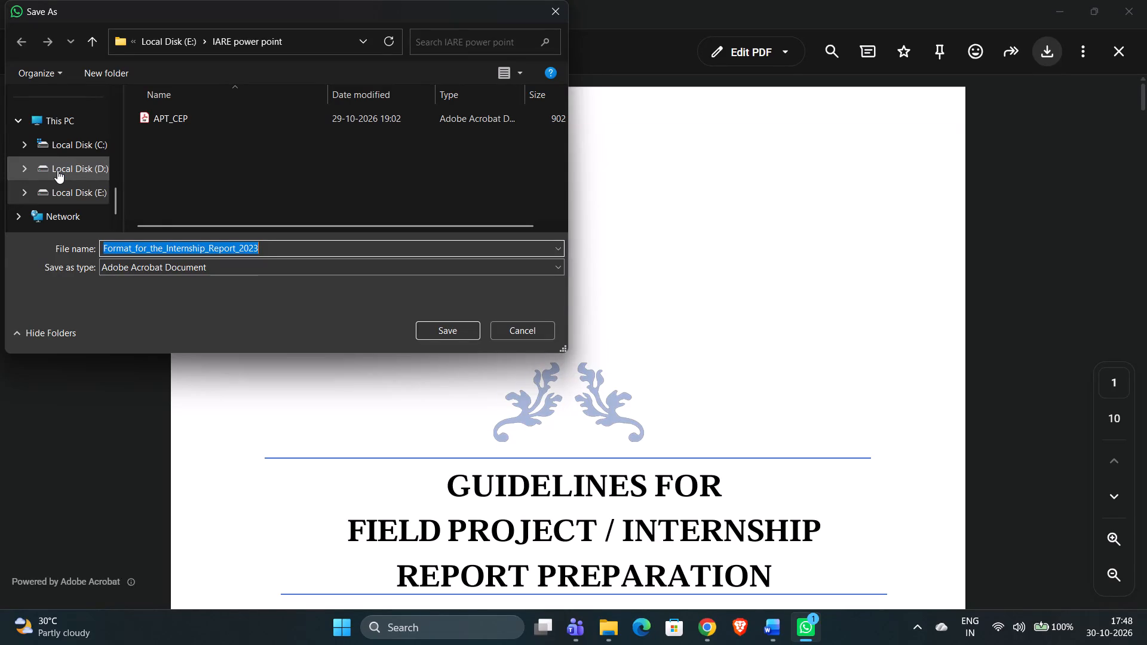
Choose the IARE power point folder on Local Disk (E:) as the save location for the Format_for_the_Internship_Report_2023 PDF.
click(57, 170)
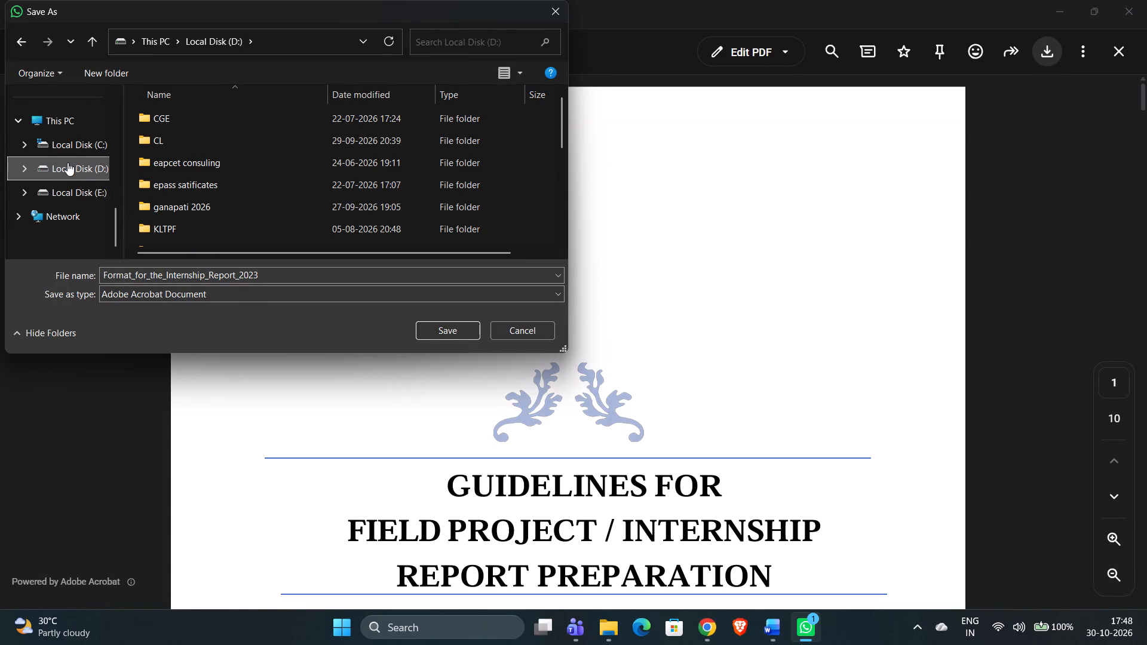
click(72, 198)
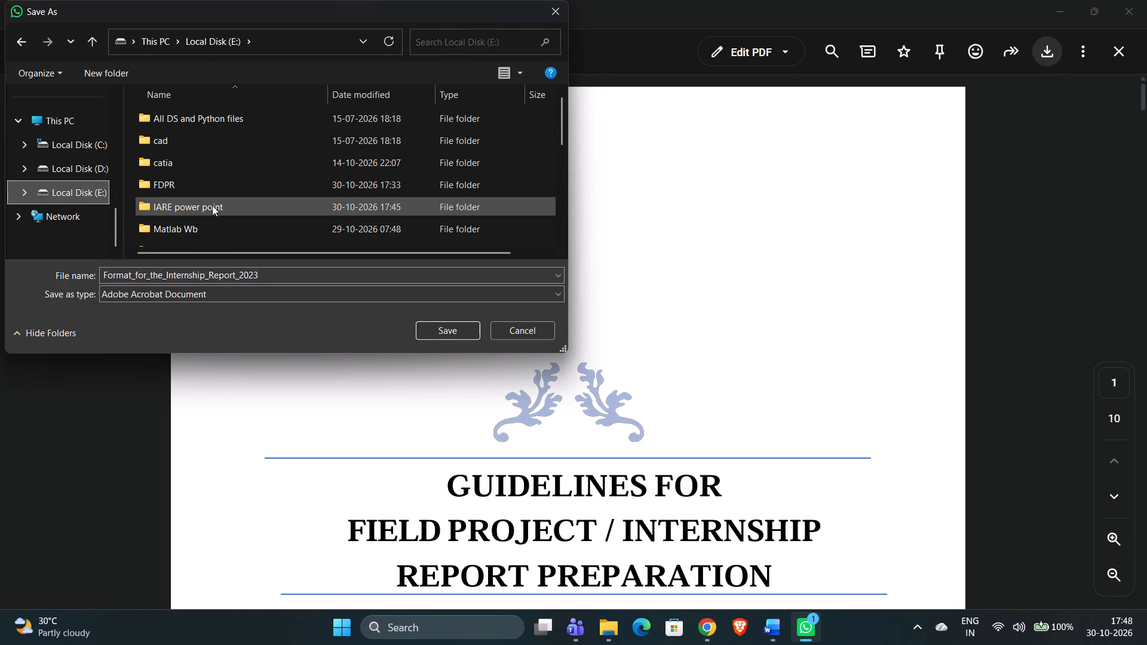
double_click(212, 205)
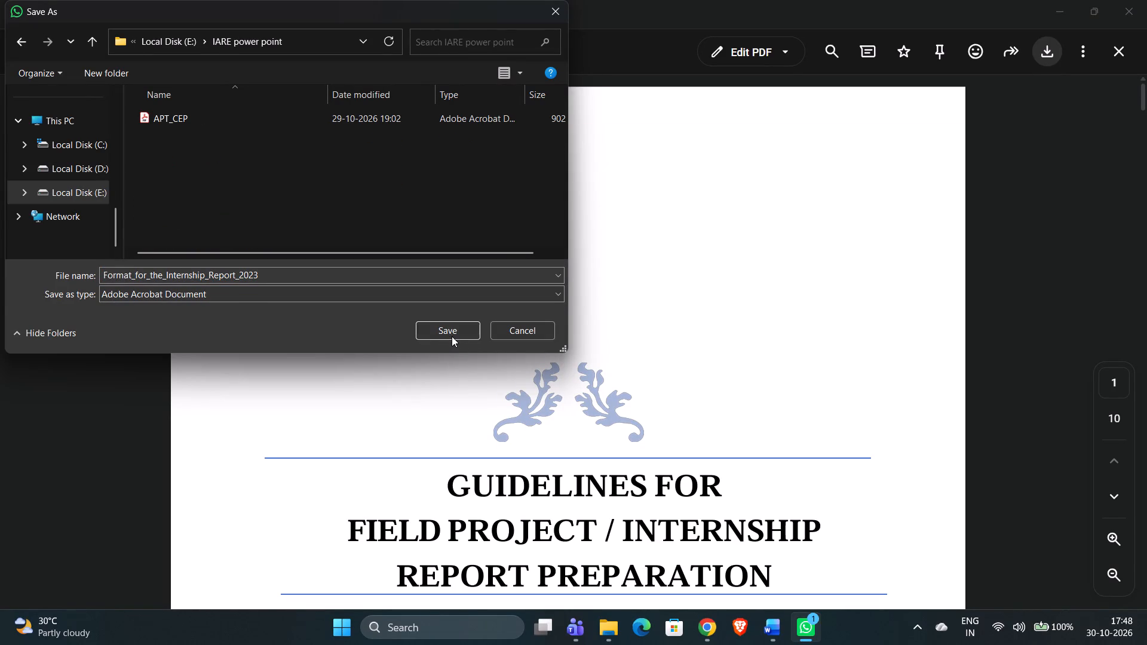
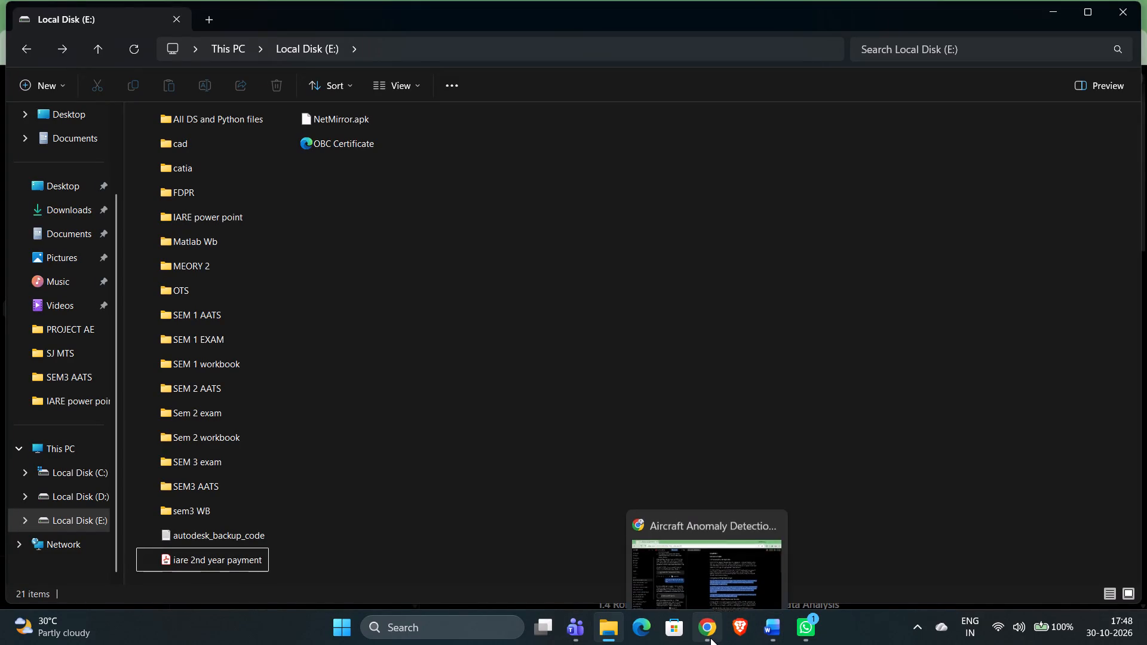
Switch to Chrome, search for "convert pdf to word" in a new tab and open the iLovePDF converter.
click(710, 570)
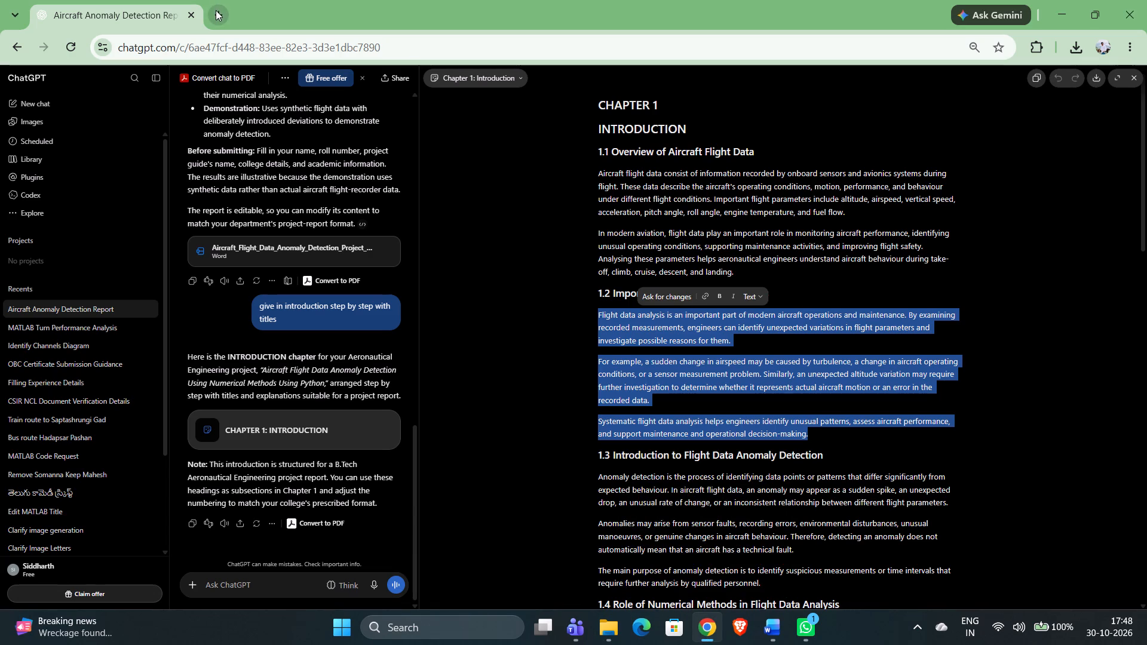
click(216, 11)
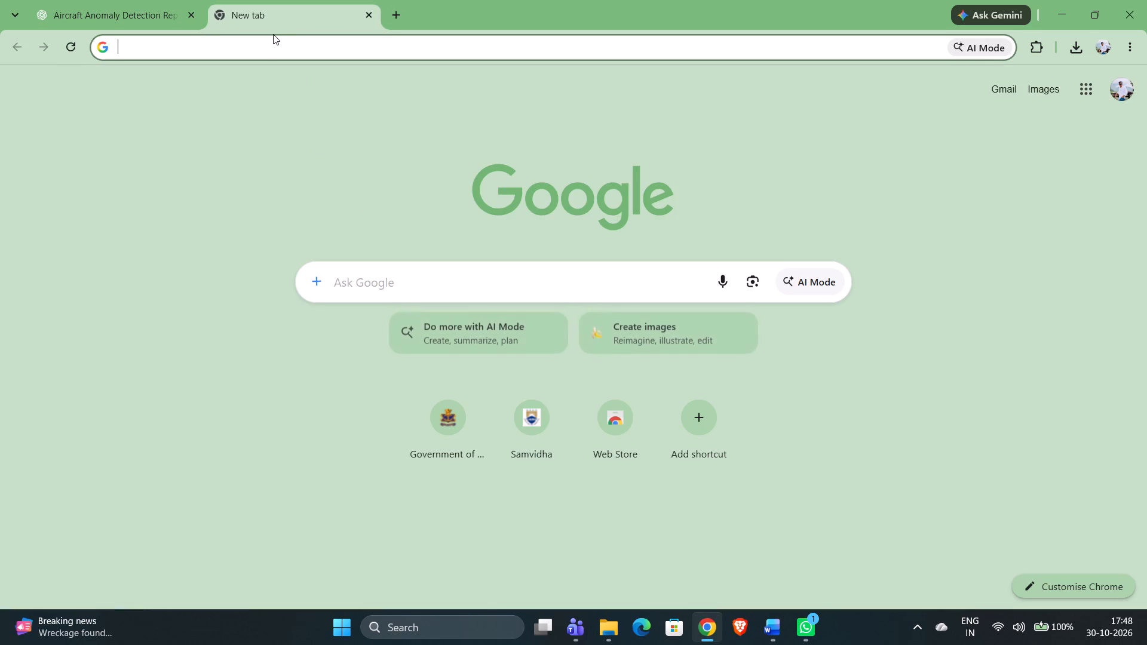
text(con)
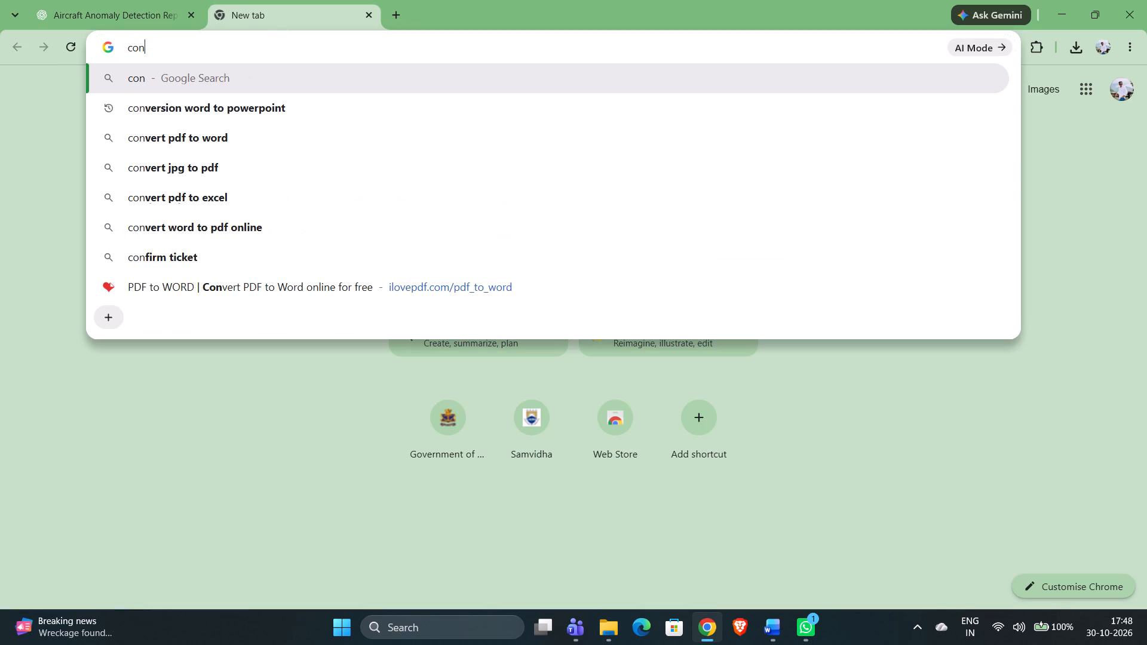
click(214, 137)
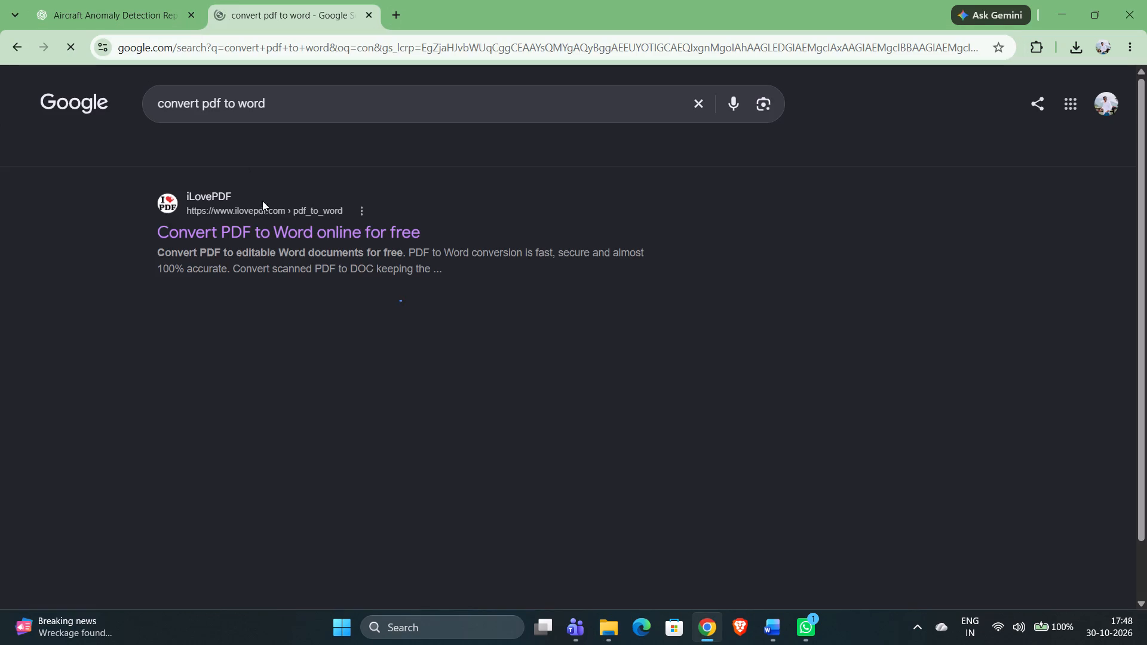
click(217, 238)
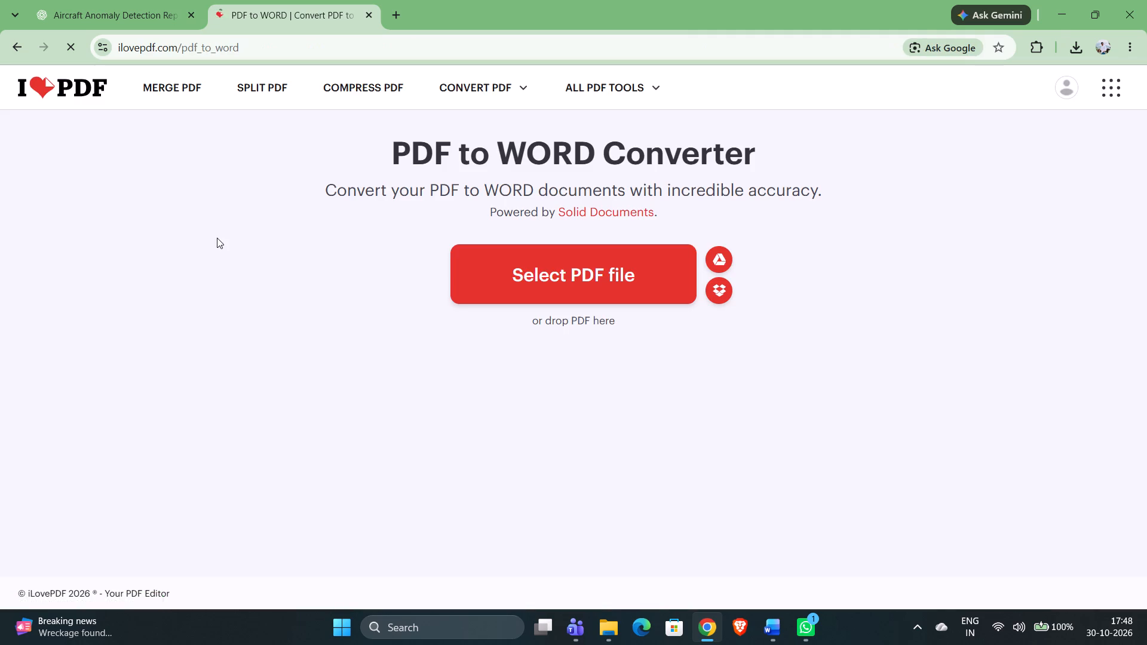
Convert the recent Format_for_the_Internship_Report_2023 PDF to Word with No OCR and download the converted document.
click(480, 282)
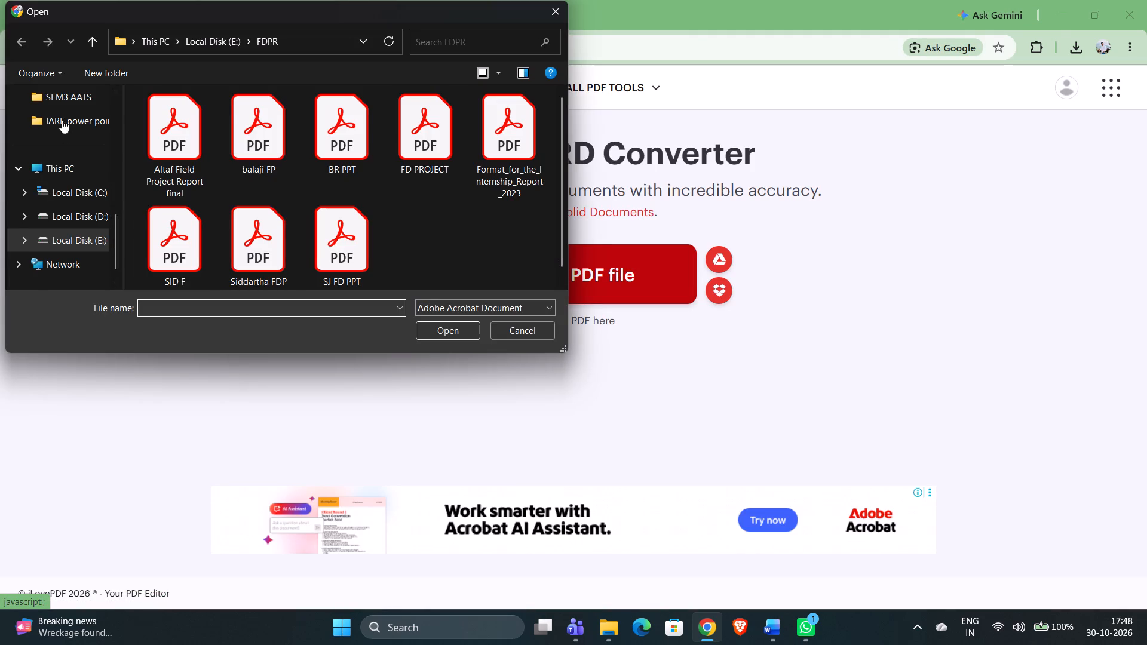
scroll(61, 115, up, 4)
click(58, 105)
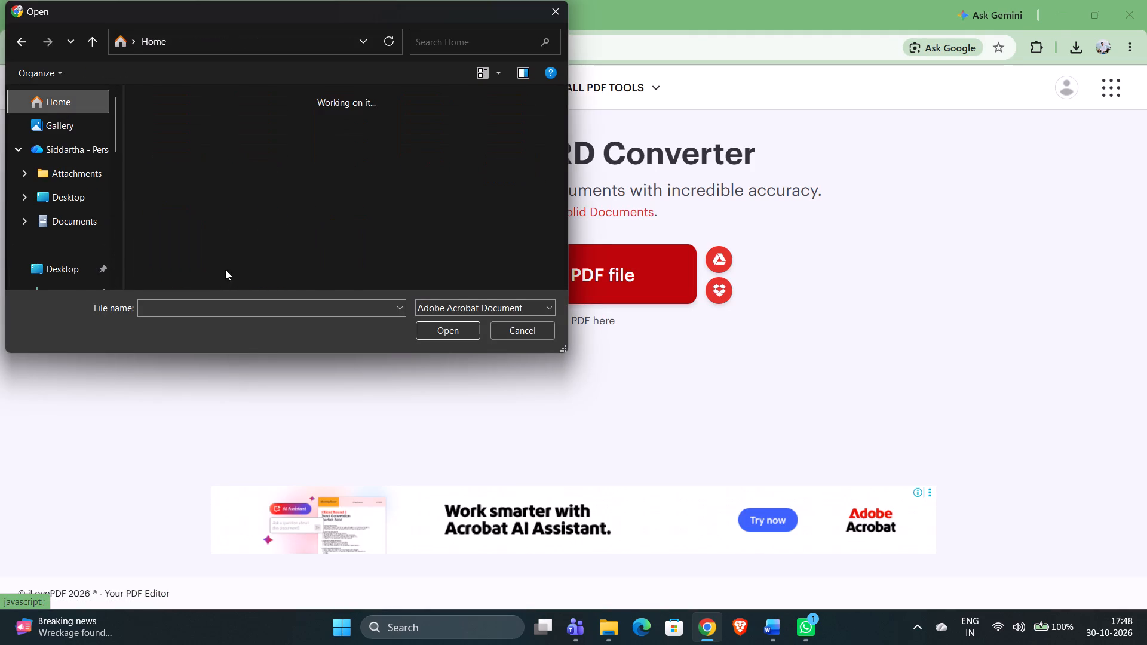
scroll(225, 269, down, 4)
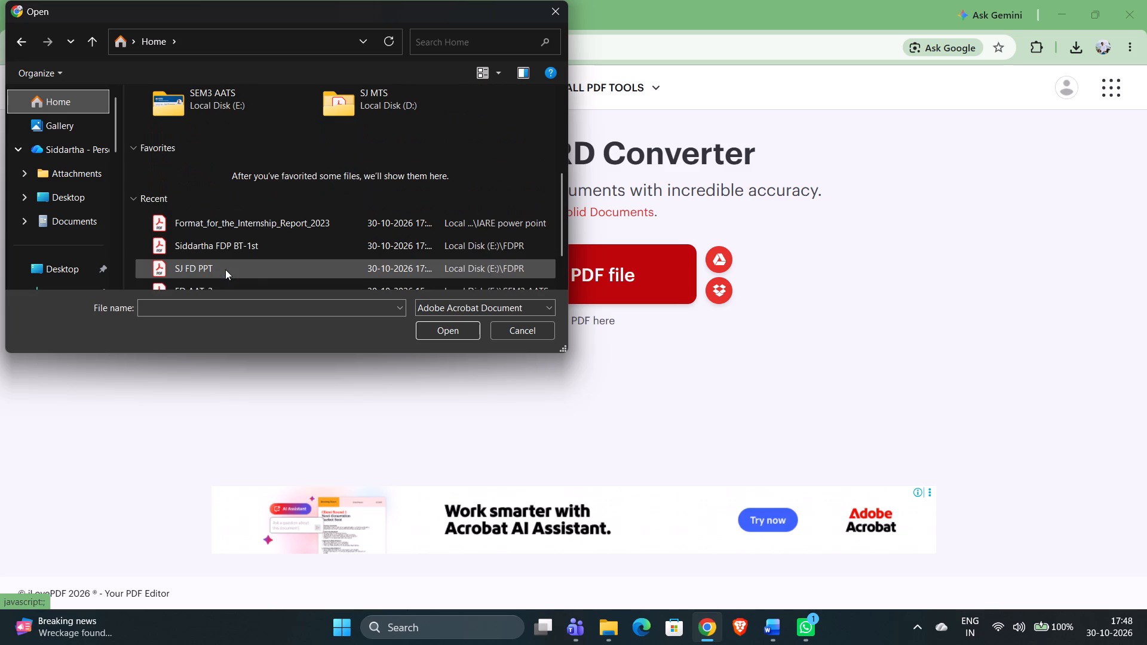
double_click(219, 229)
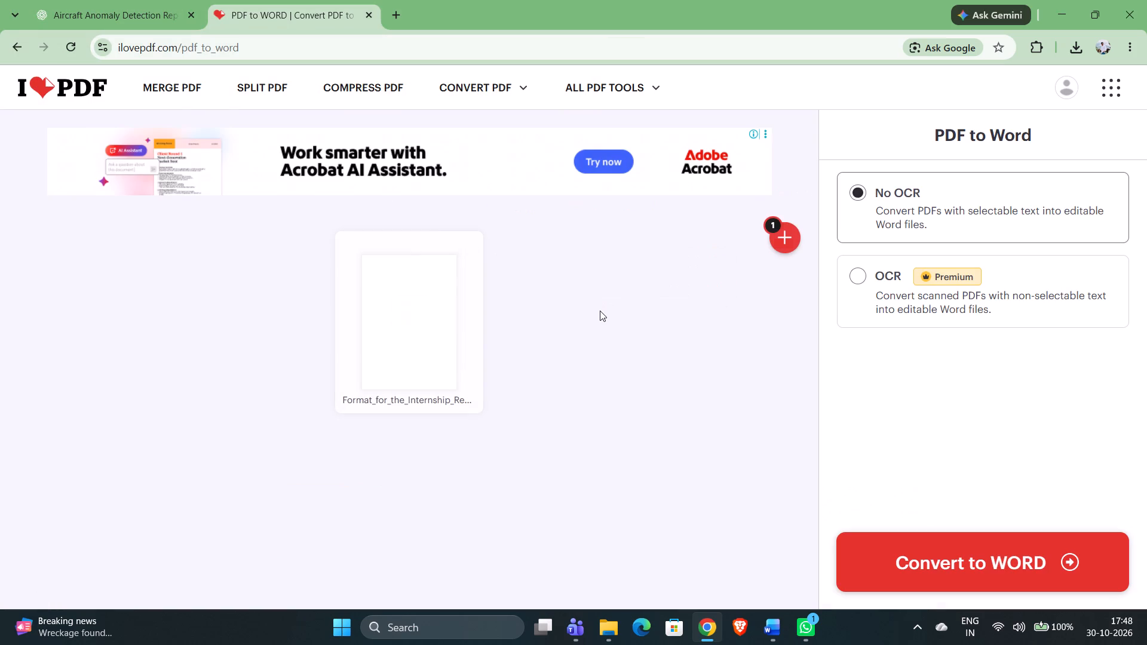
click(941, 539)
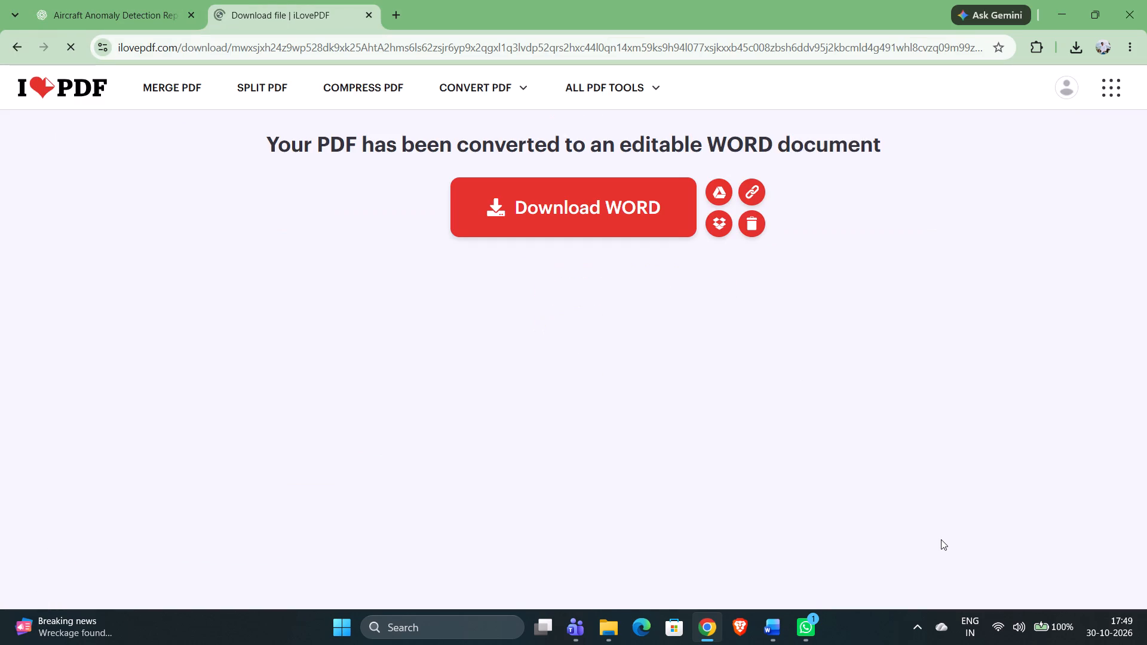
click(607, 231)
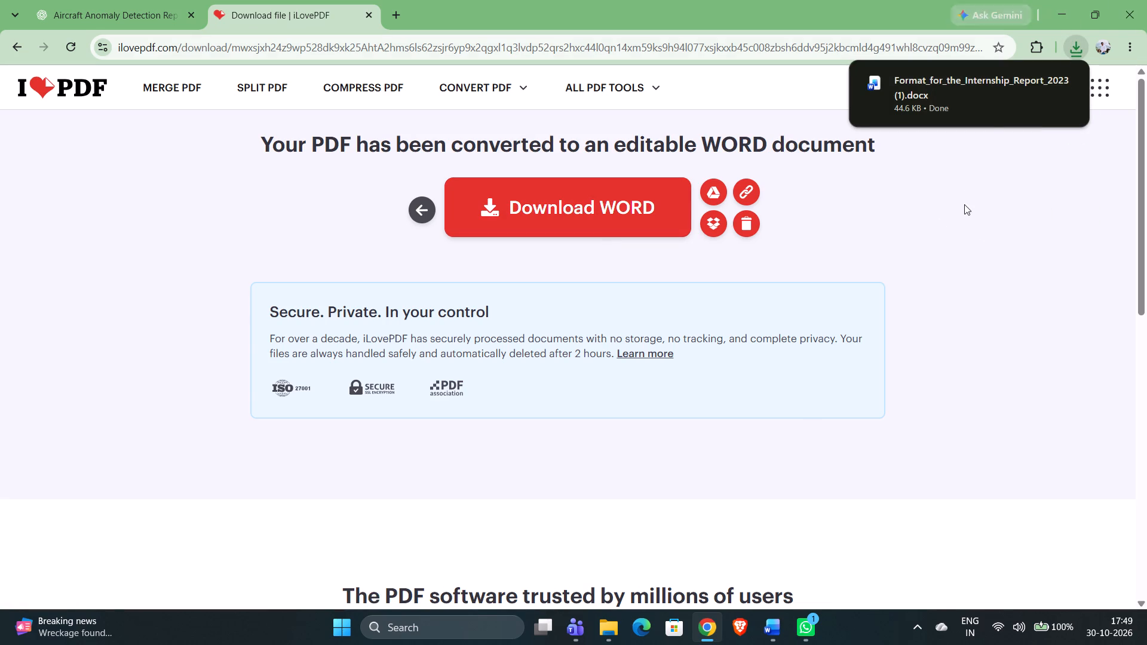
Switch to File Explorer and open the Downloads folder.
click(595, 157)
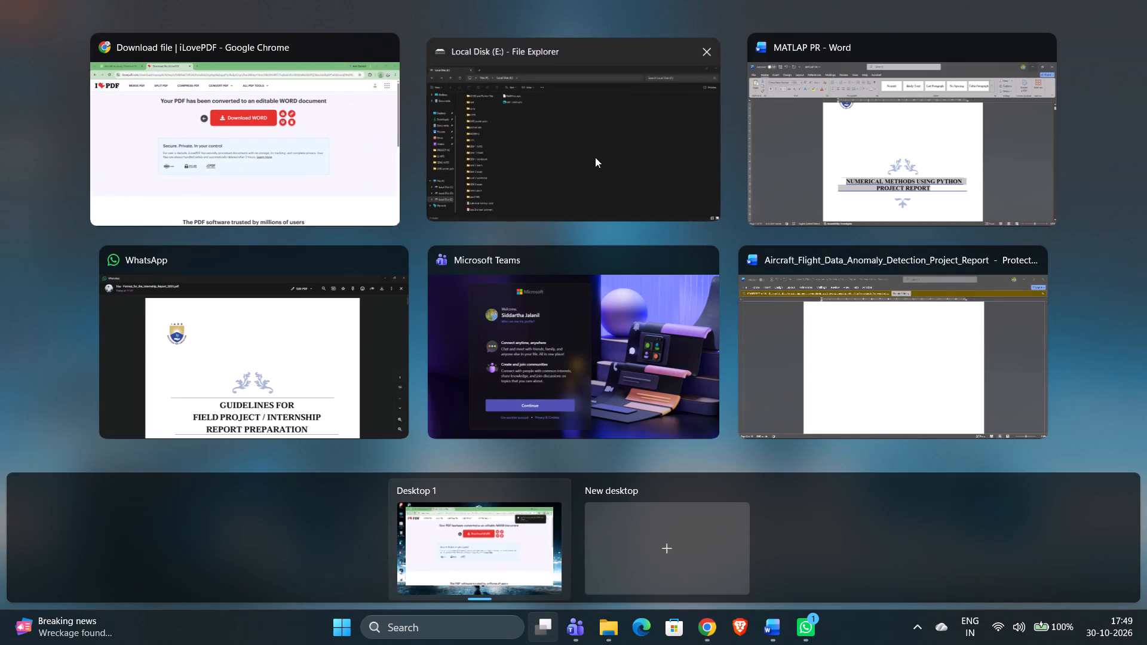
scroll(35, 306, up, 5)
click(57, 122)
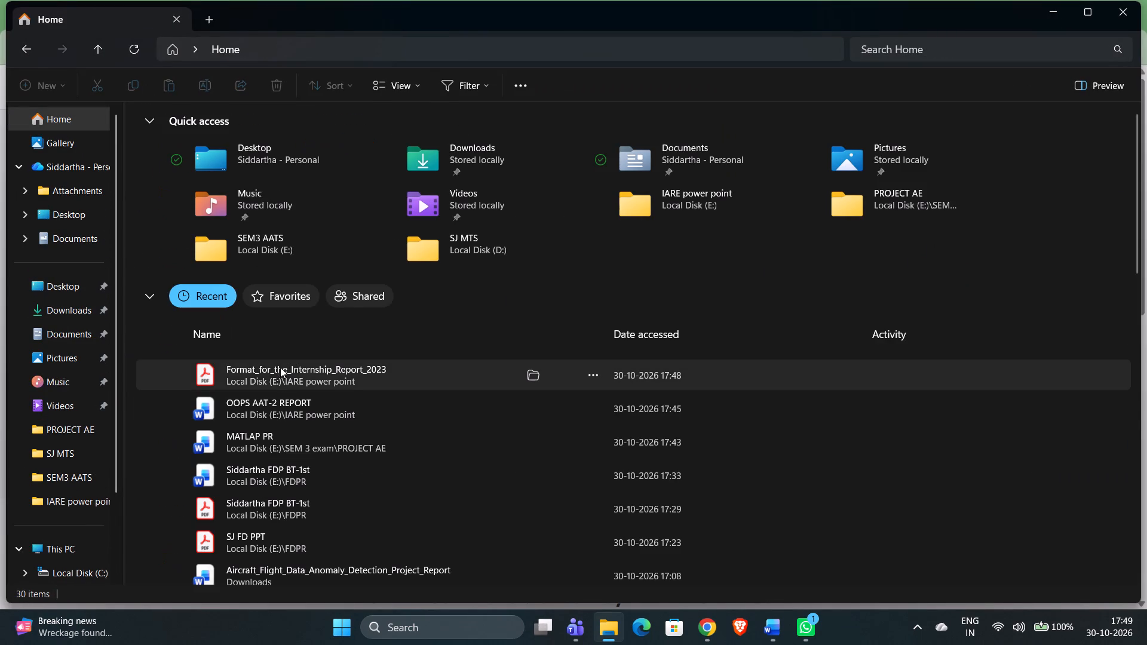
scroll(278, 374, up, 15)
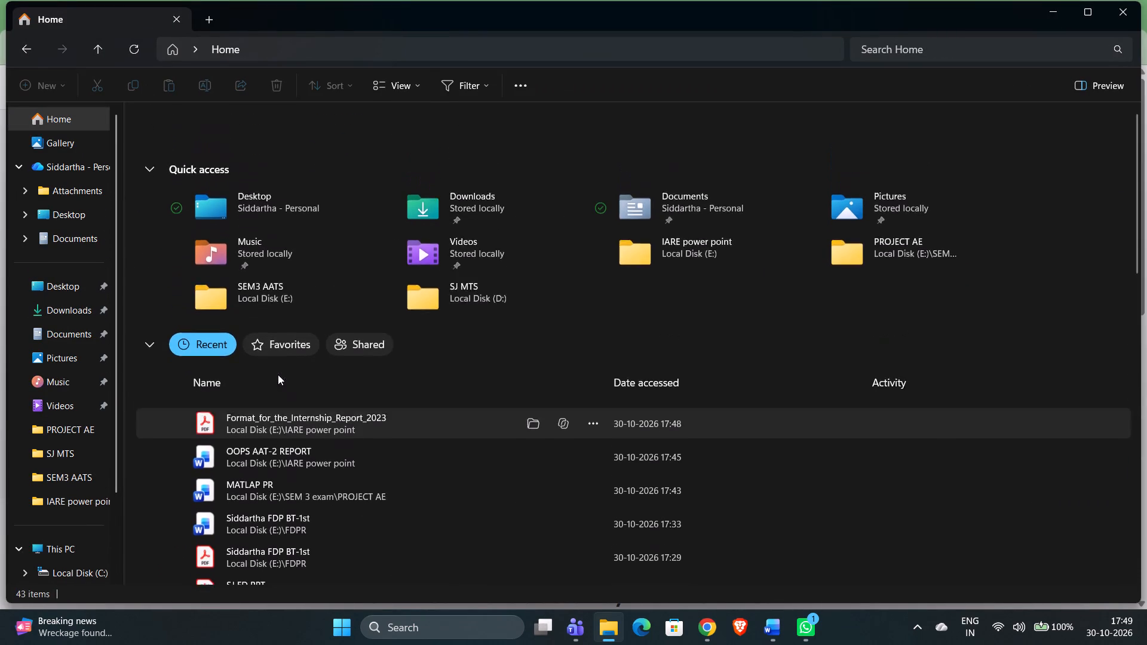
click(55, 315)
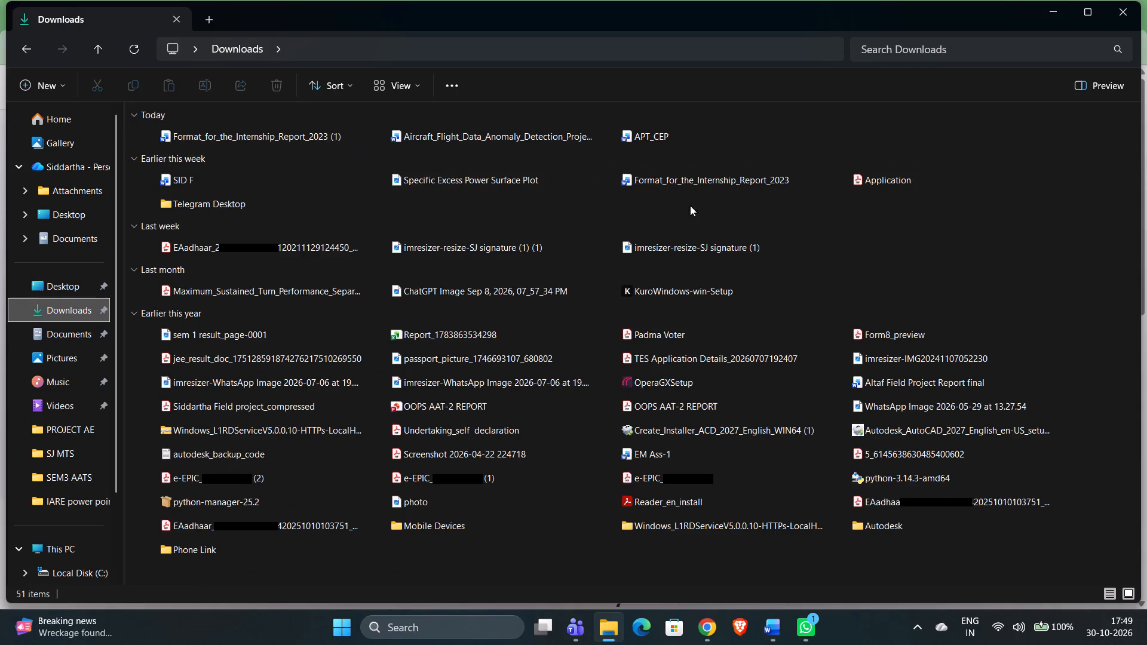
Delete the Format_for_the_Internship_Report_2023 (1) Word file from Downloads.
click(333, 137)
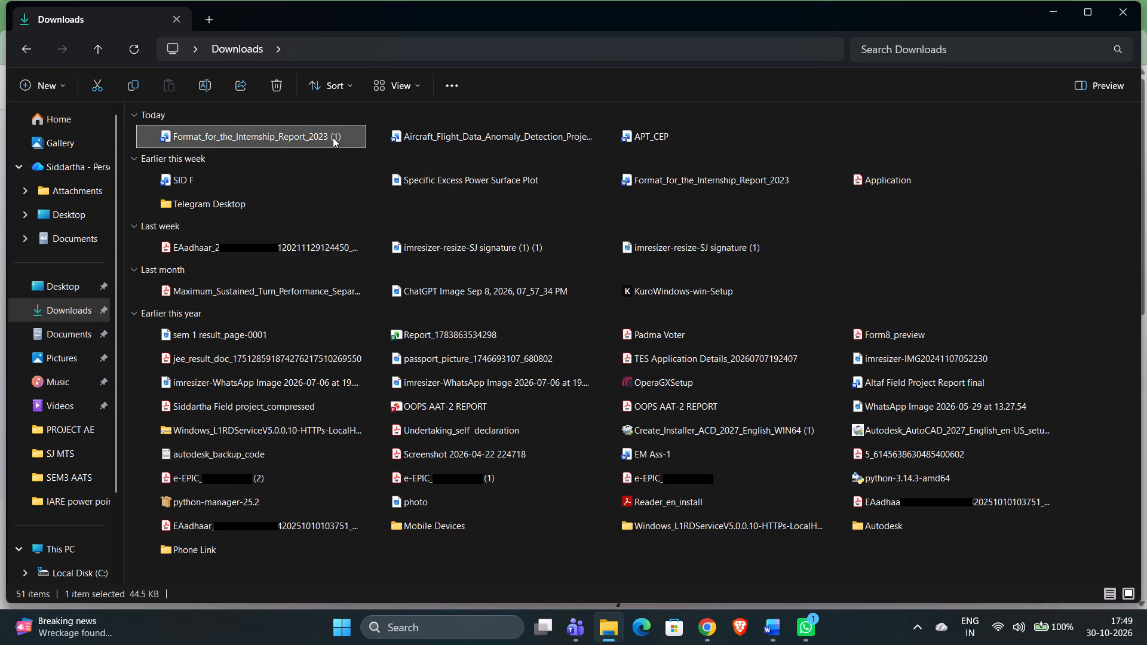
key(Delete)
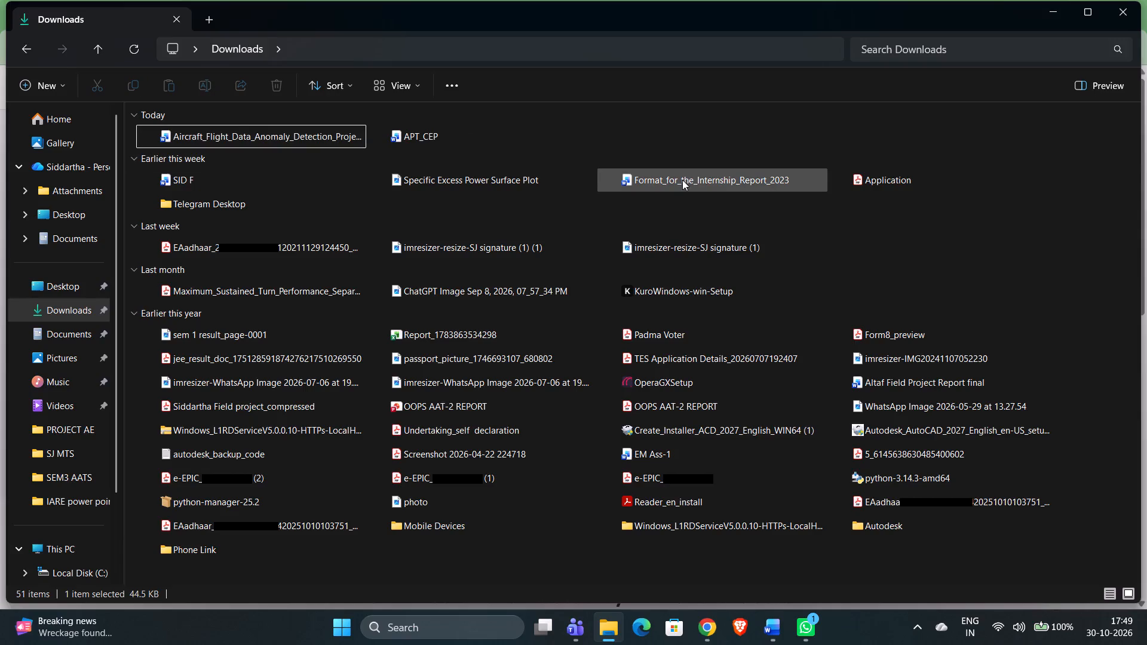
Copy the Format_for_the_Internship_Report_2023 Word file from Downloads into the IARE power point folder on Local Disk (E:).
click(682, 180)
key(ctrl+c)
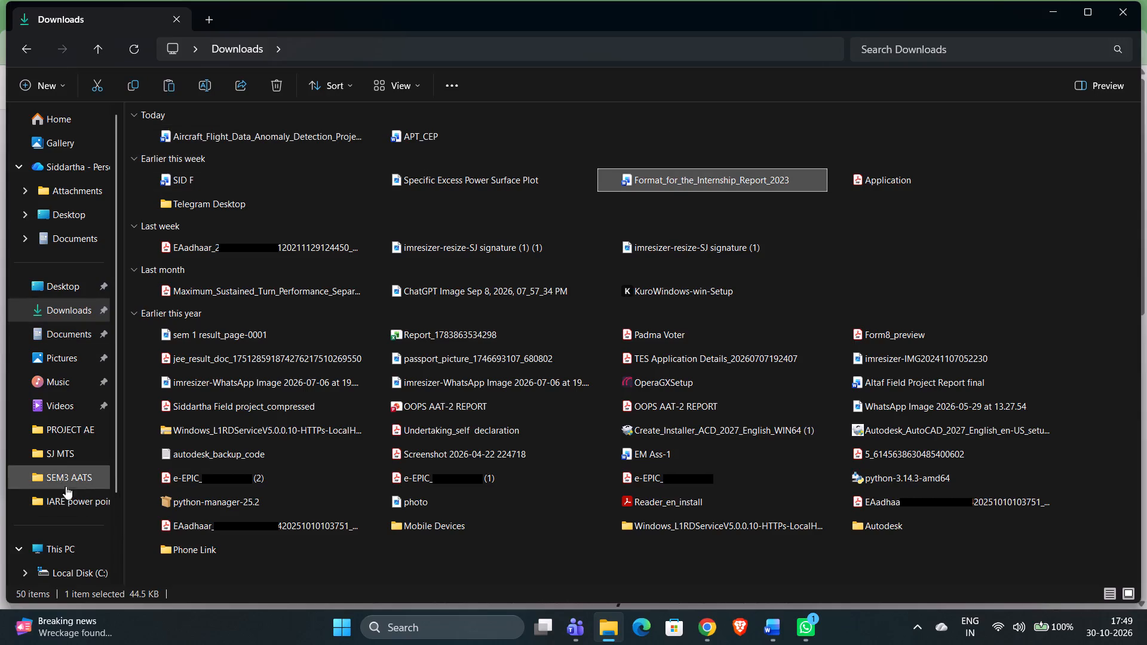
double_click(73, 503)
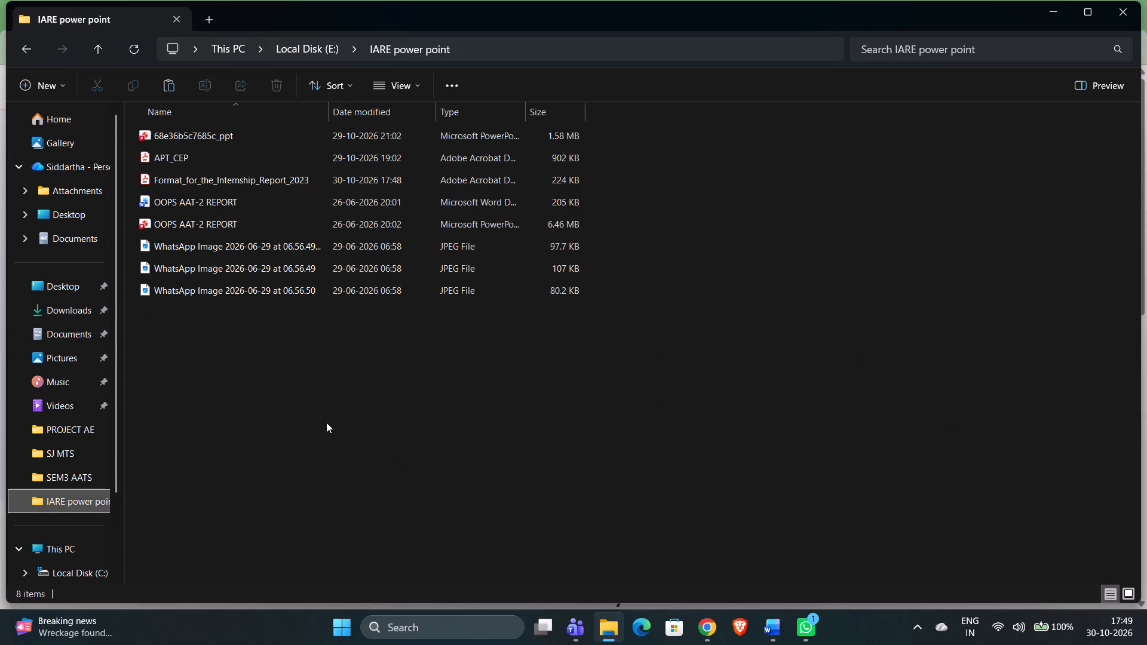
key(ctrl+v)
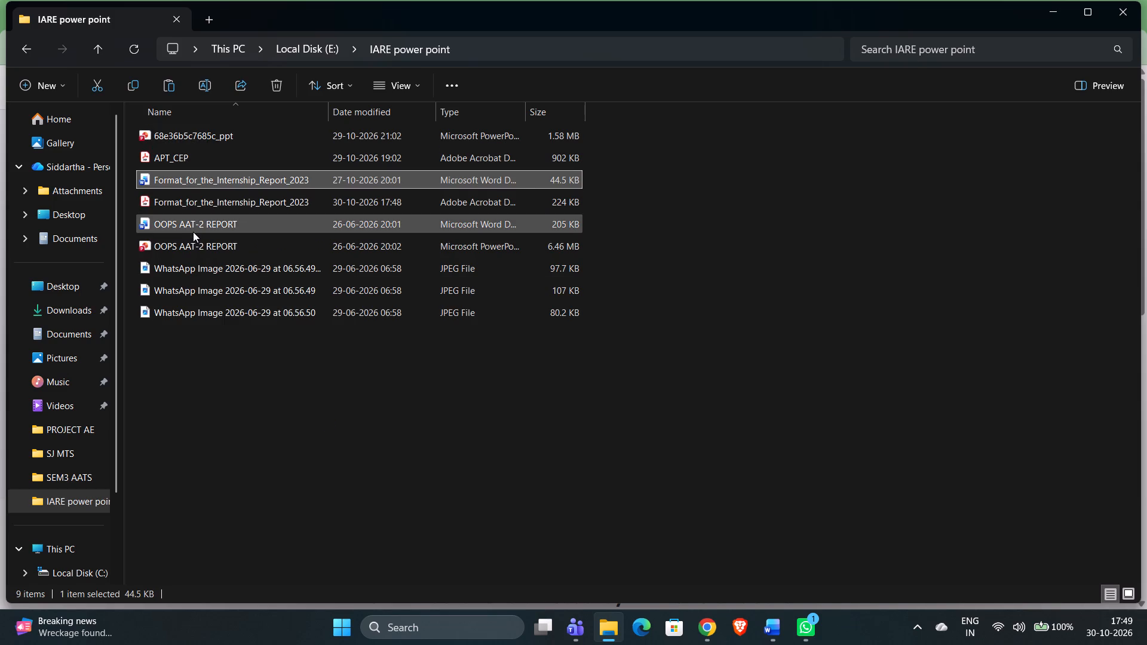
Open the Format_for_the_Internship_Report_2023 Word document from the IARE power point folder and enable editing.
click(180, 204)
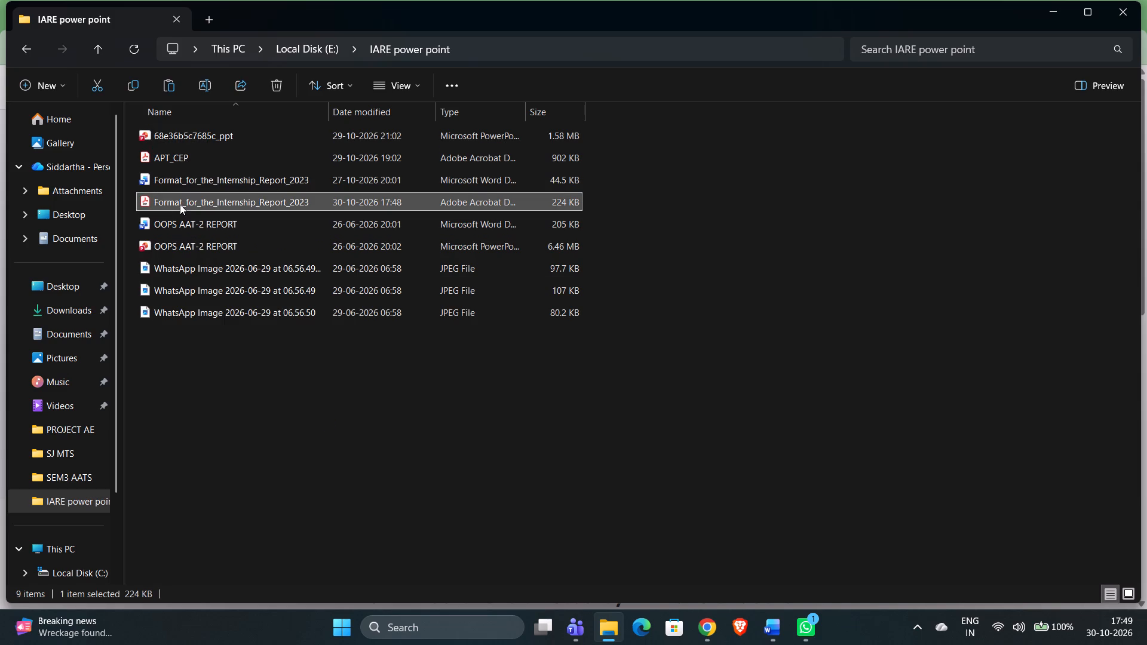
click(245, 440)
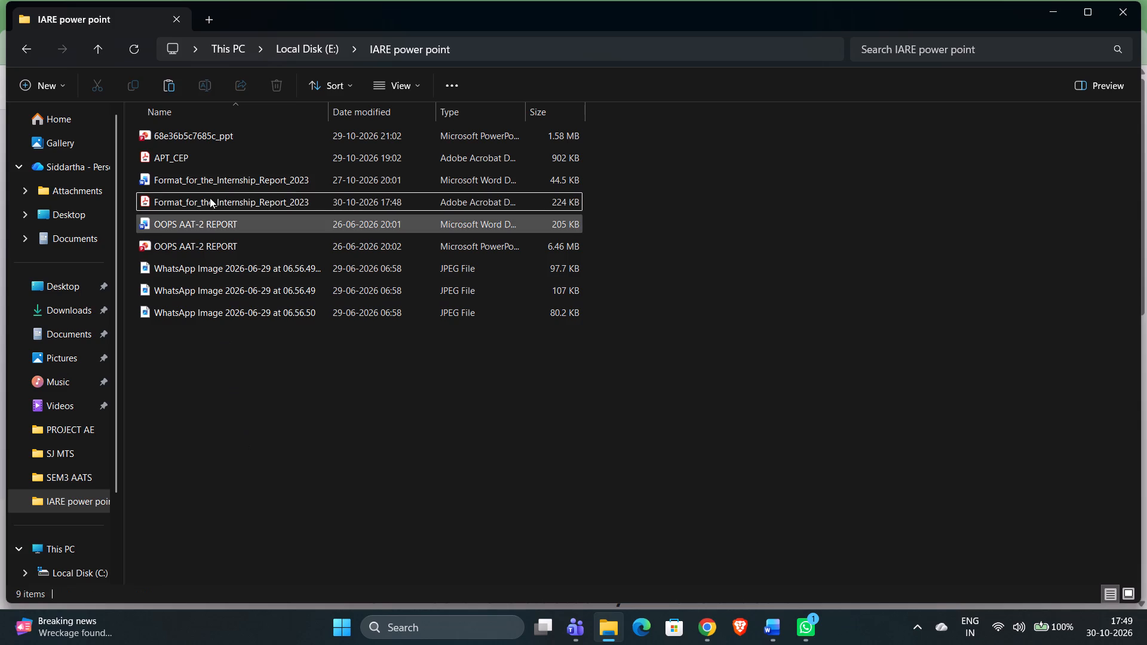
double_click(201, 182)
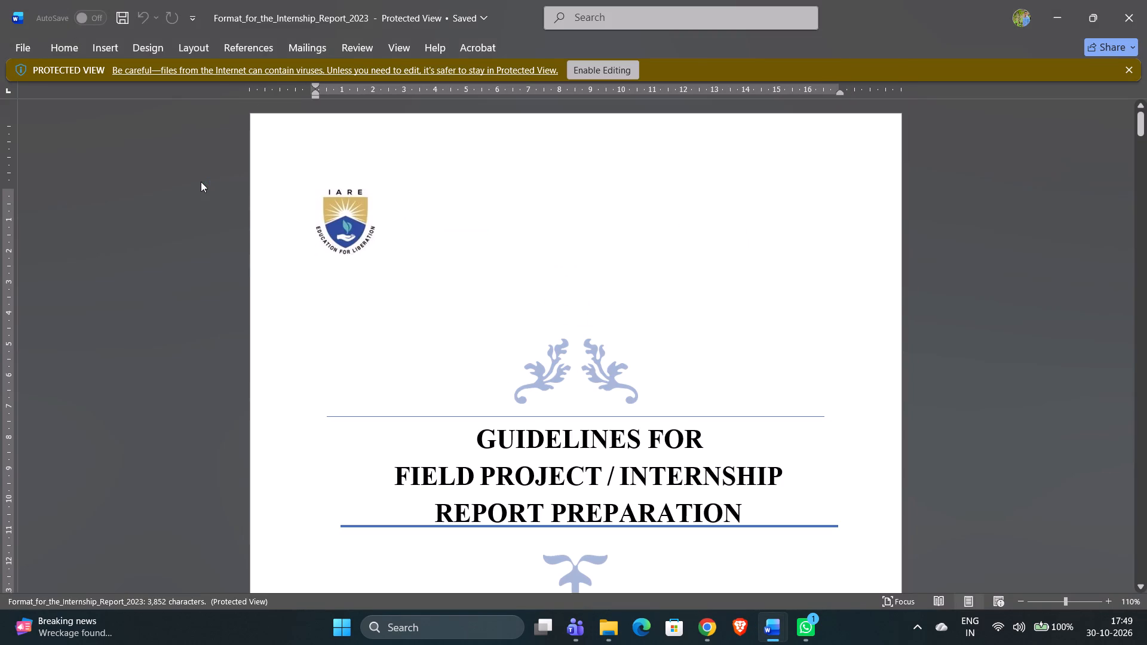
click(622, 67)
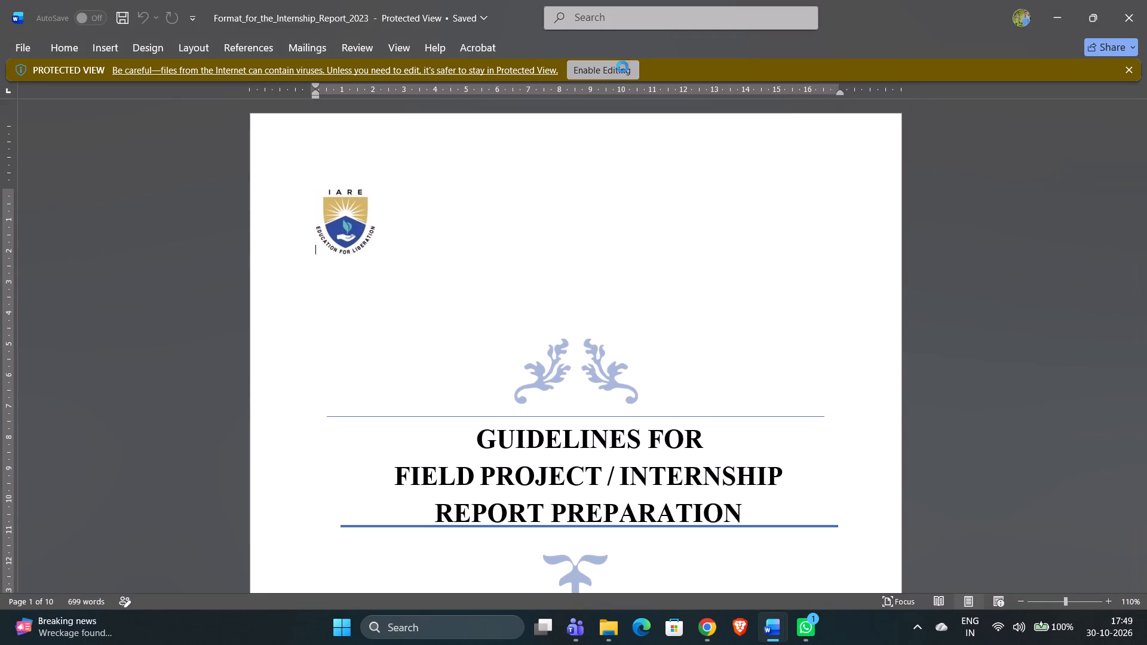
Select the three-line cover title "GUIDELINES FOR FIELD PROJECT / INTERNSHIP REPORT PREPARATION" to examine its formatting.
scroll(532, 379, down, 1)
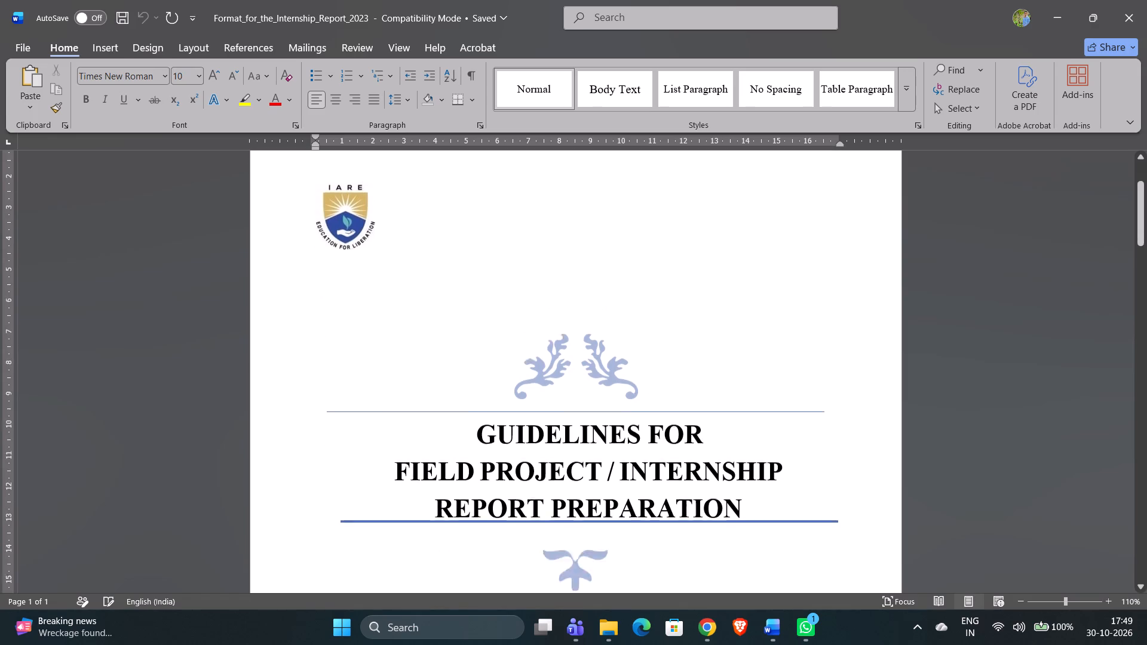
scroll(532, 379, down, 1)
drag(481, 337, 583, 365)
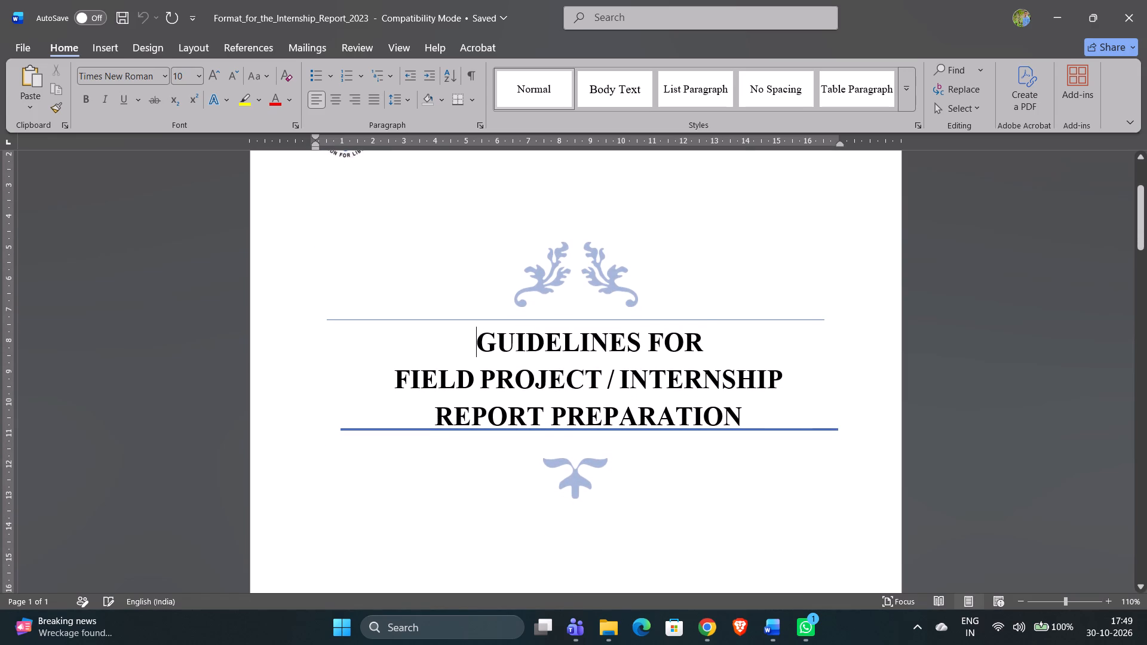
drag(583, 365, 781, 404)
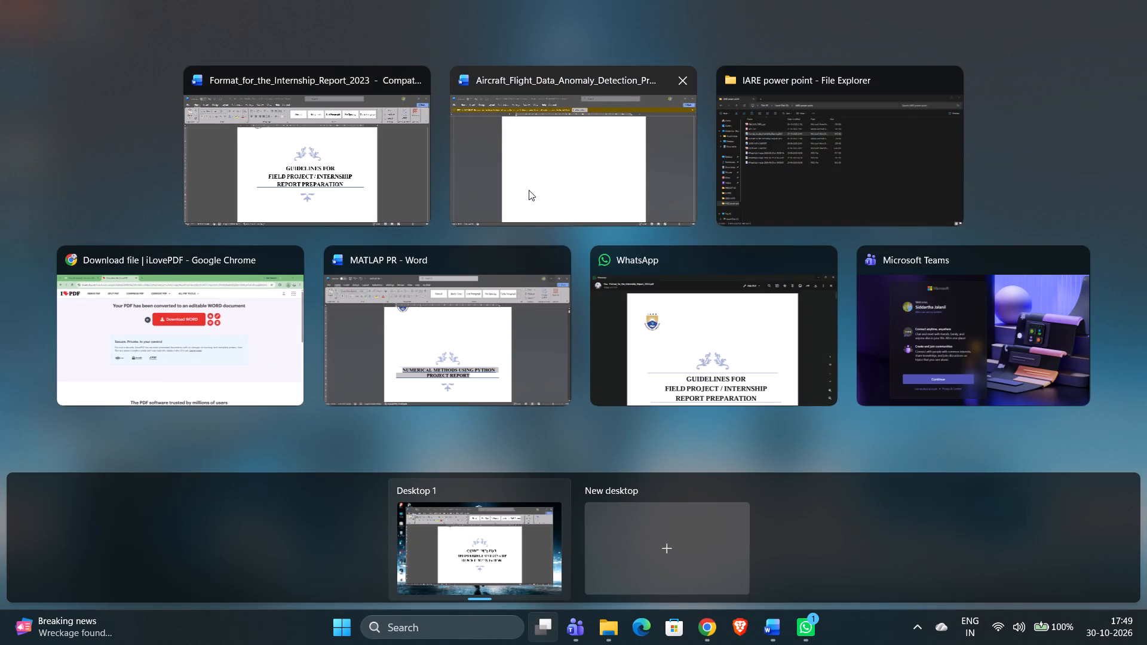
click(357, 173)
In the MATLAP PR document, increase the font size of the cover title "NUMERICAL METHODS USING PYTHON PROJECT REPORT" to 24.
click(449, 342)
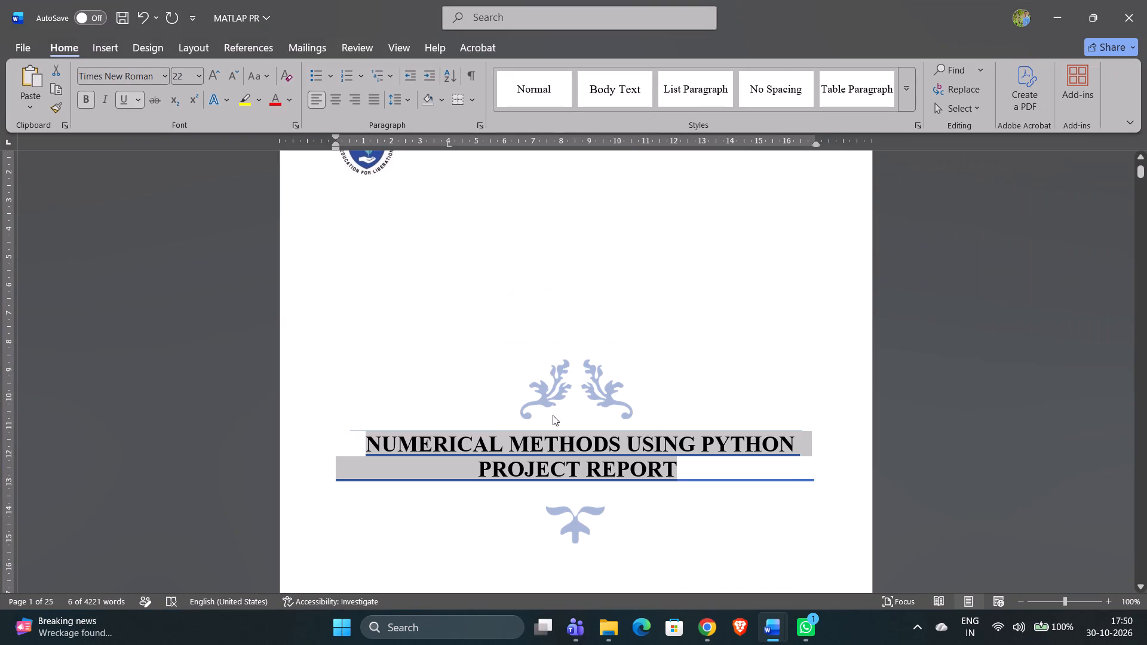
click(498, 442)
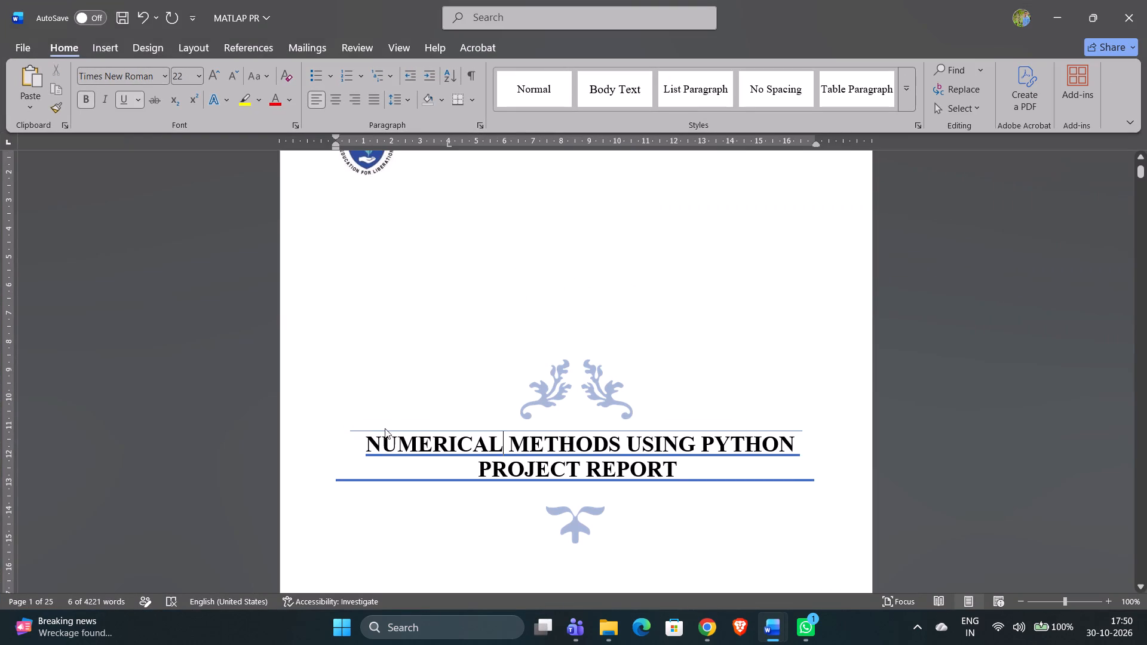
drag(367, 437, 671, 474)
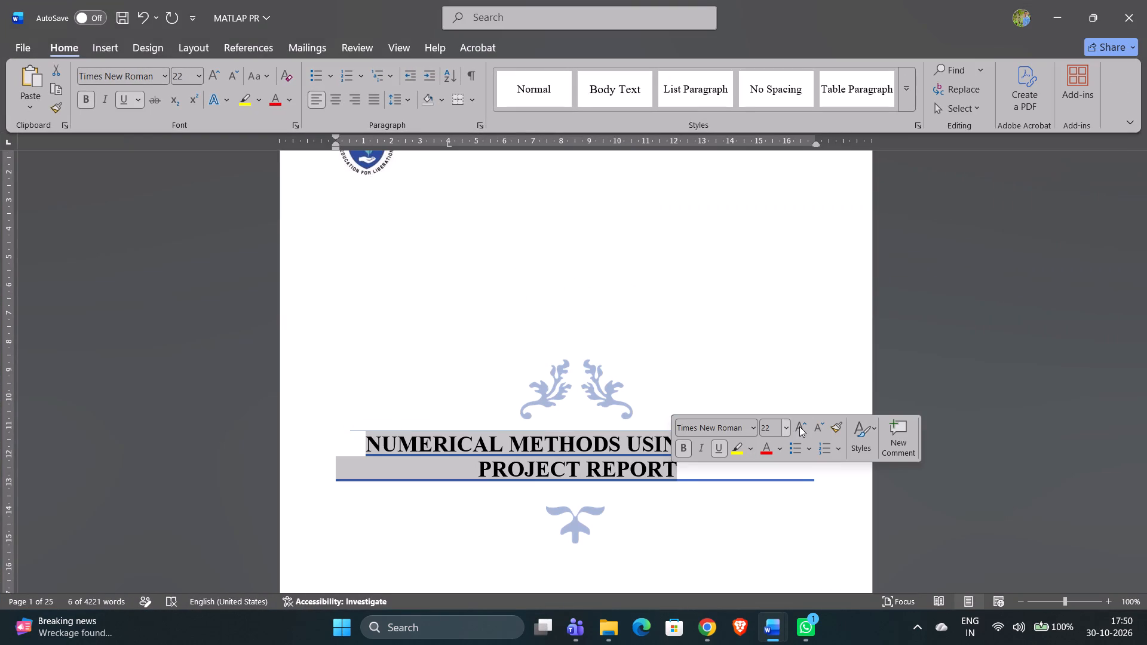
click(799, 426)
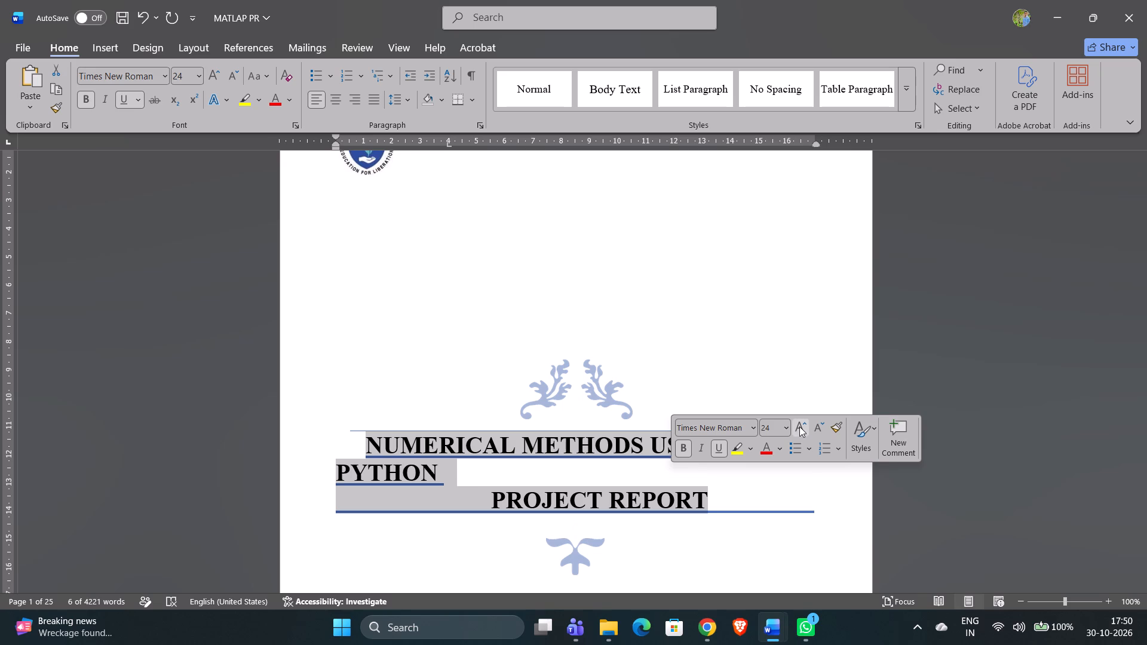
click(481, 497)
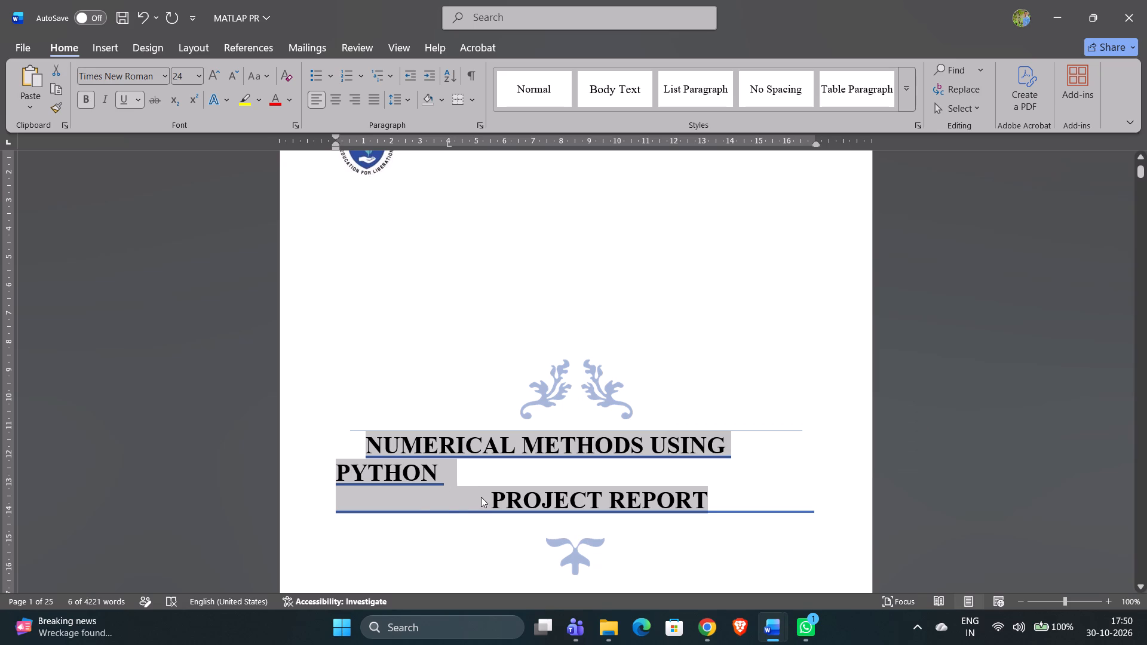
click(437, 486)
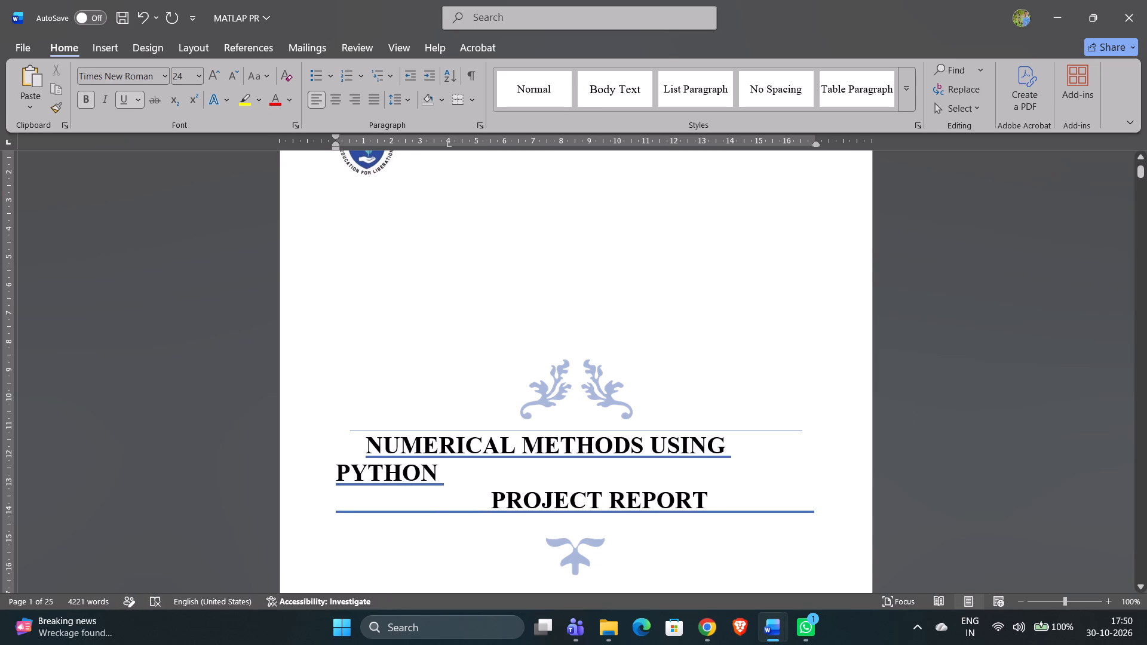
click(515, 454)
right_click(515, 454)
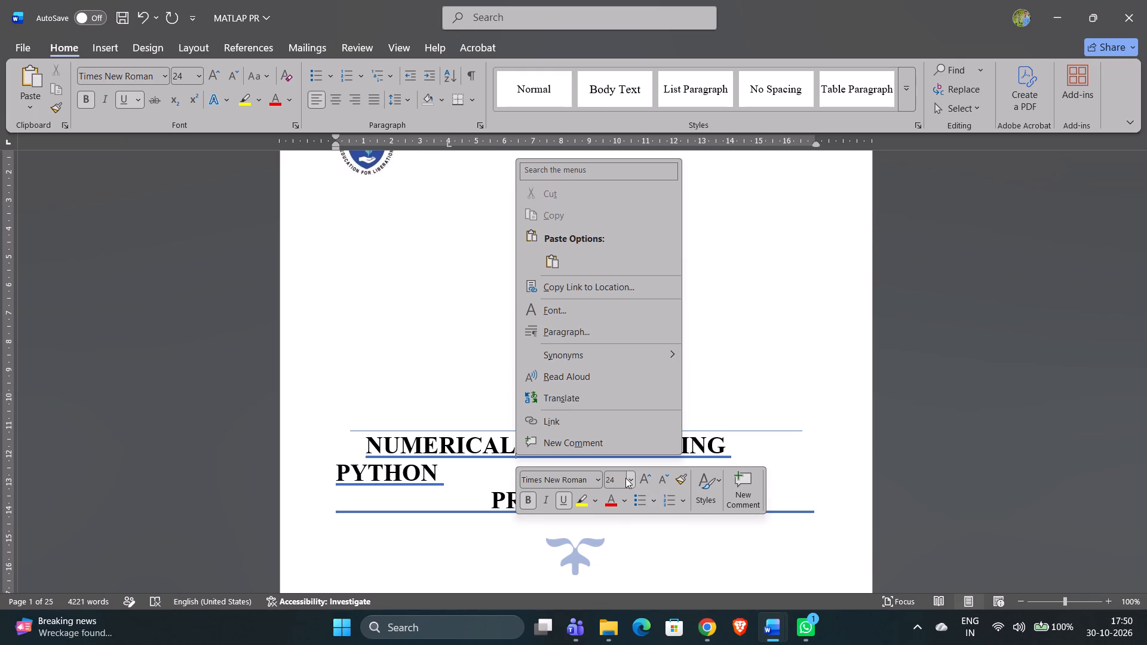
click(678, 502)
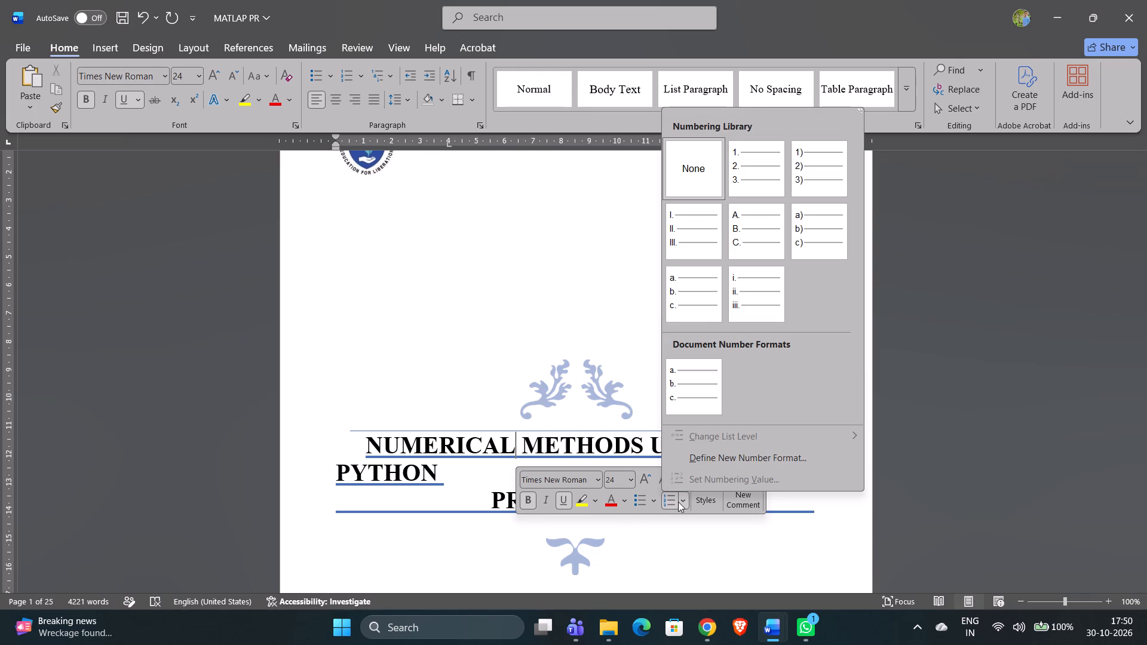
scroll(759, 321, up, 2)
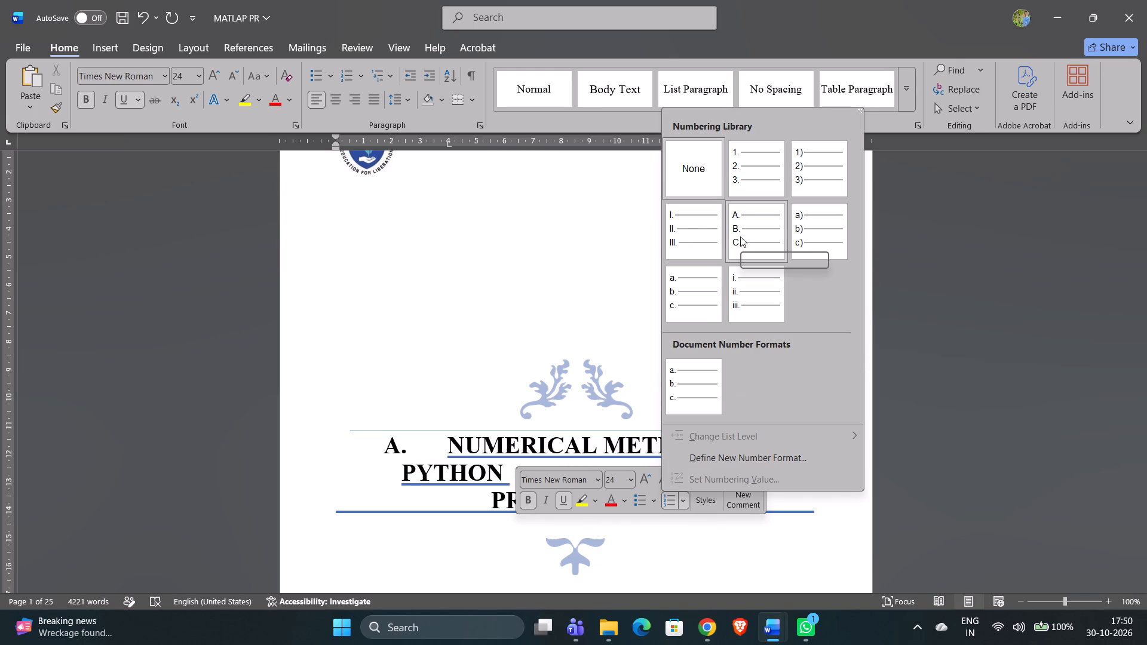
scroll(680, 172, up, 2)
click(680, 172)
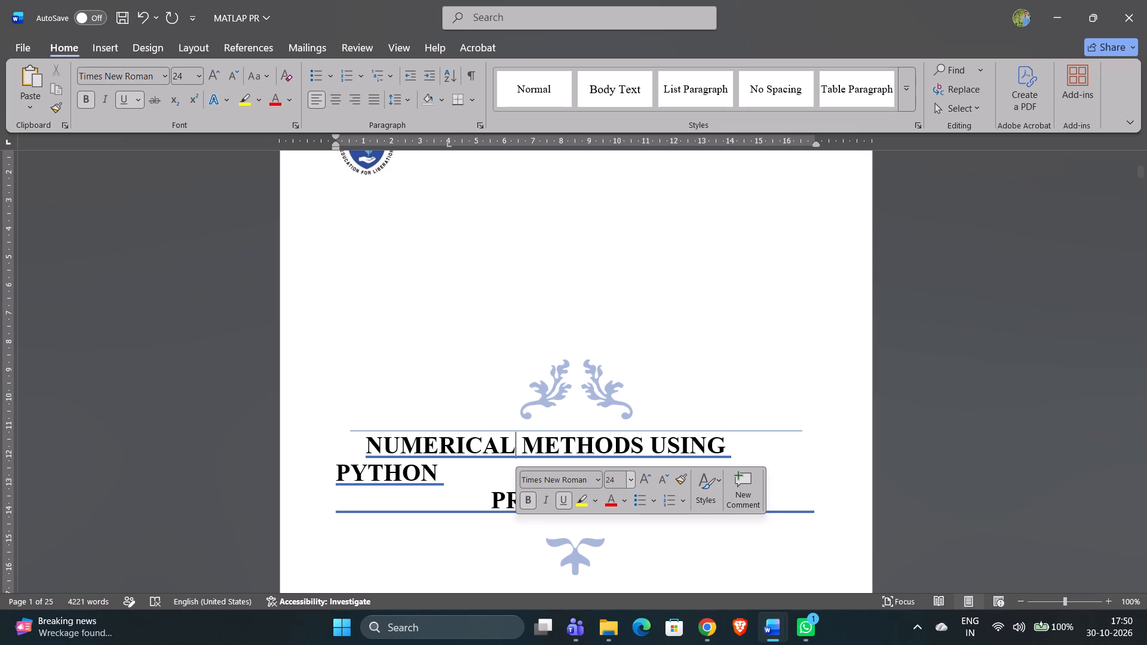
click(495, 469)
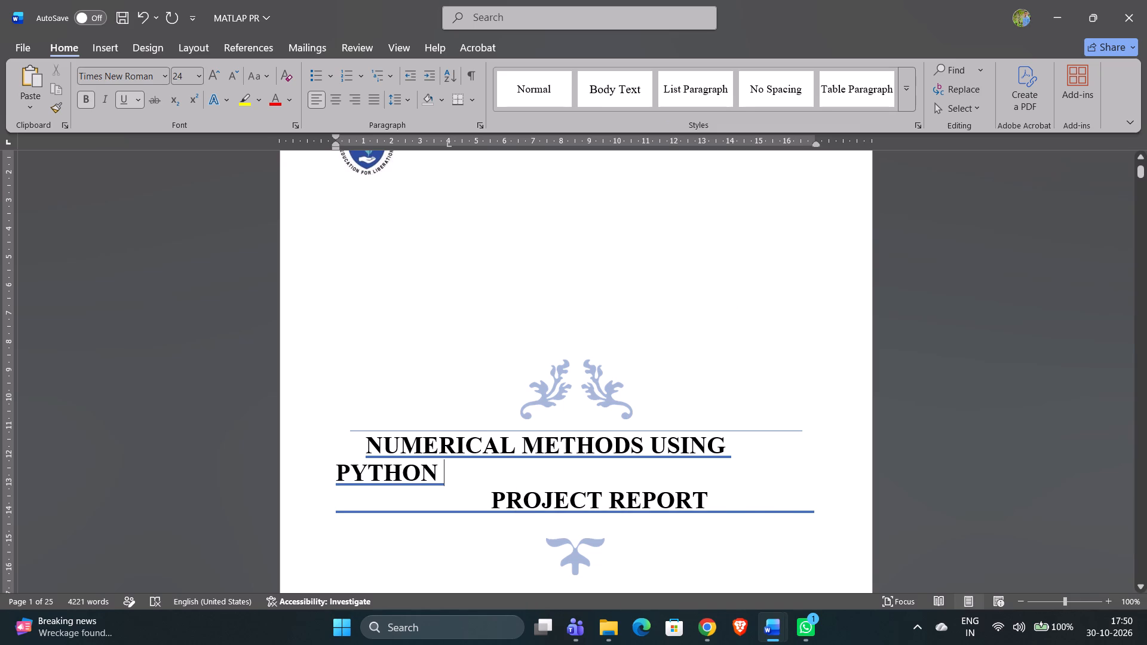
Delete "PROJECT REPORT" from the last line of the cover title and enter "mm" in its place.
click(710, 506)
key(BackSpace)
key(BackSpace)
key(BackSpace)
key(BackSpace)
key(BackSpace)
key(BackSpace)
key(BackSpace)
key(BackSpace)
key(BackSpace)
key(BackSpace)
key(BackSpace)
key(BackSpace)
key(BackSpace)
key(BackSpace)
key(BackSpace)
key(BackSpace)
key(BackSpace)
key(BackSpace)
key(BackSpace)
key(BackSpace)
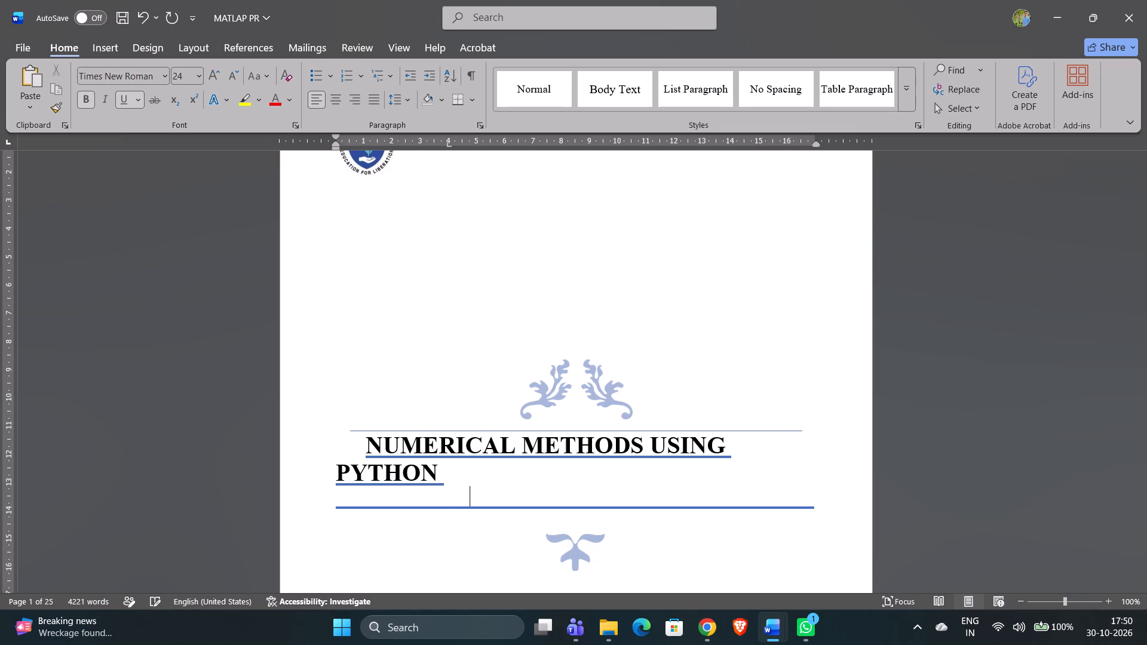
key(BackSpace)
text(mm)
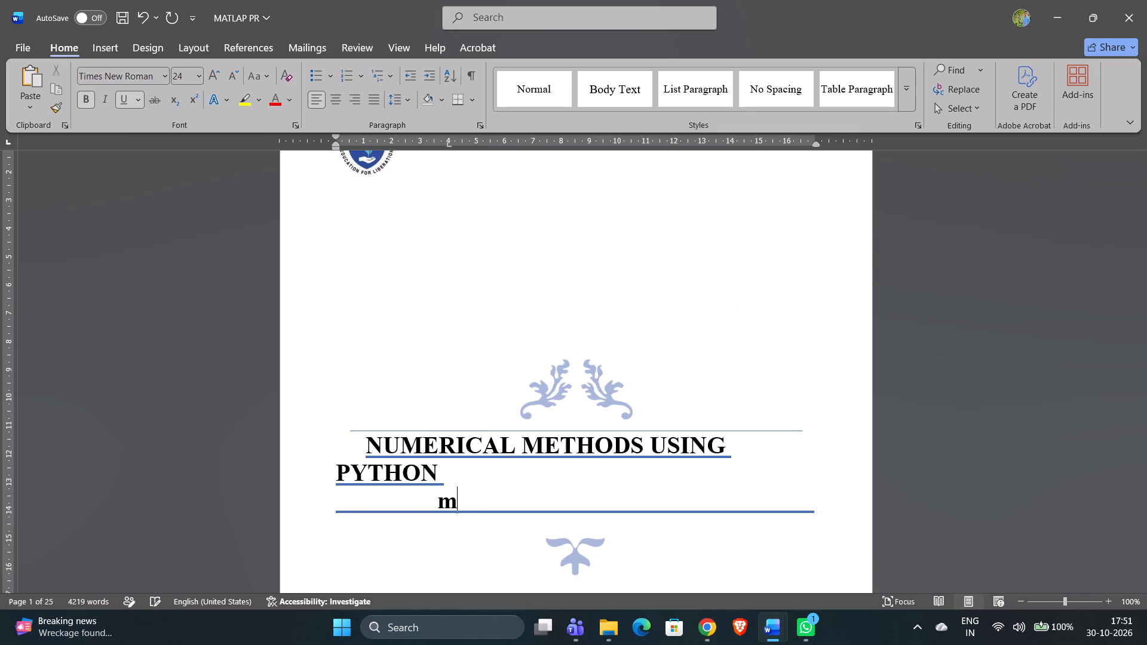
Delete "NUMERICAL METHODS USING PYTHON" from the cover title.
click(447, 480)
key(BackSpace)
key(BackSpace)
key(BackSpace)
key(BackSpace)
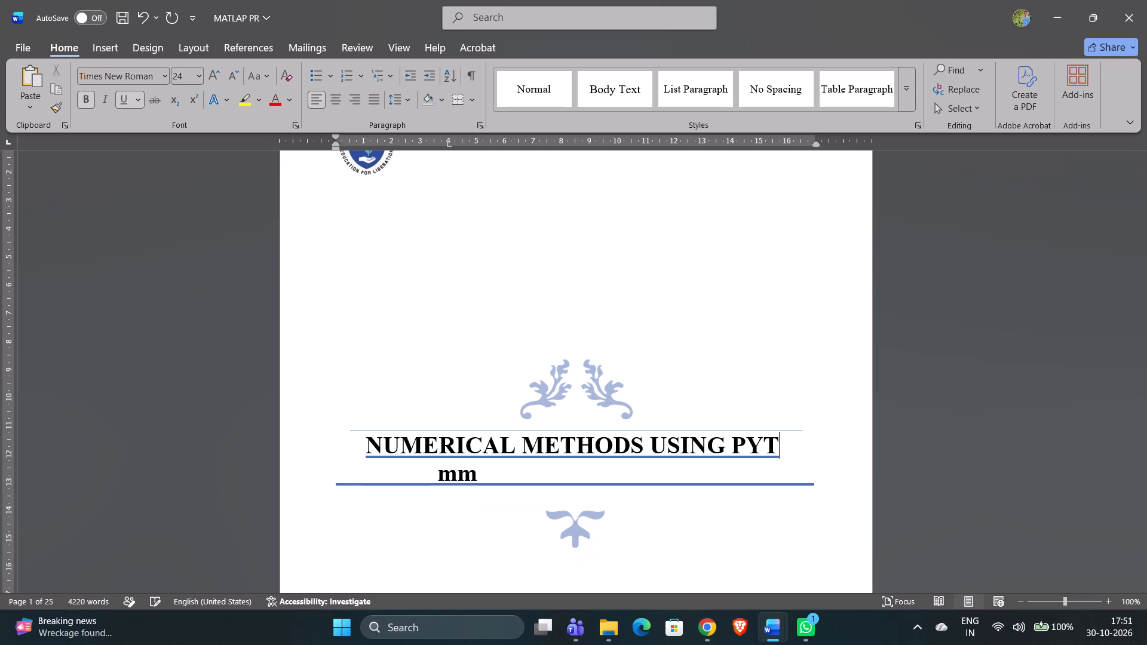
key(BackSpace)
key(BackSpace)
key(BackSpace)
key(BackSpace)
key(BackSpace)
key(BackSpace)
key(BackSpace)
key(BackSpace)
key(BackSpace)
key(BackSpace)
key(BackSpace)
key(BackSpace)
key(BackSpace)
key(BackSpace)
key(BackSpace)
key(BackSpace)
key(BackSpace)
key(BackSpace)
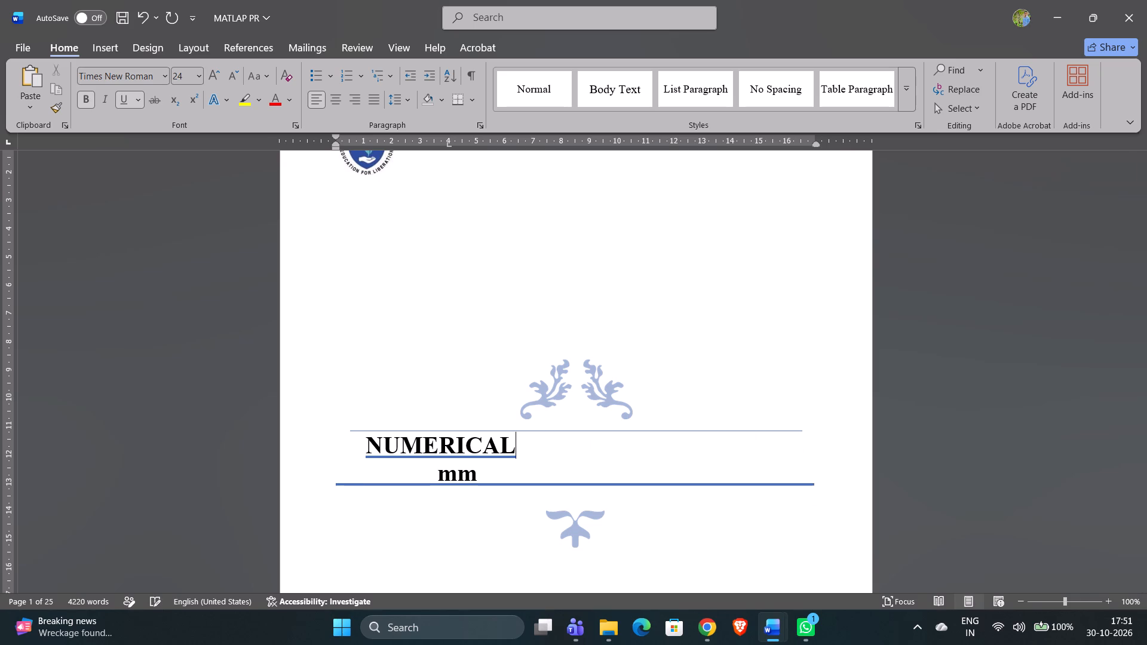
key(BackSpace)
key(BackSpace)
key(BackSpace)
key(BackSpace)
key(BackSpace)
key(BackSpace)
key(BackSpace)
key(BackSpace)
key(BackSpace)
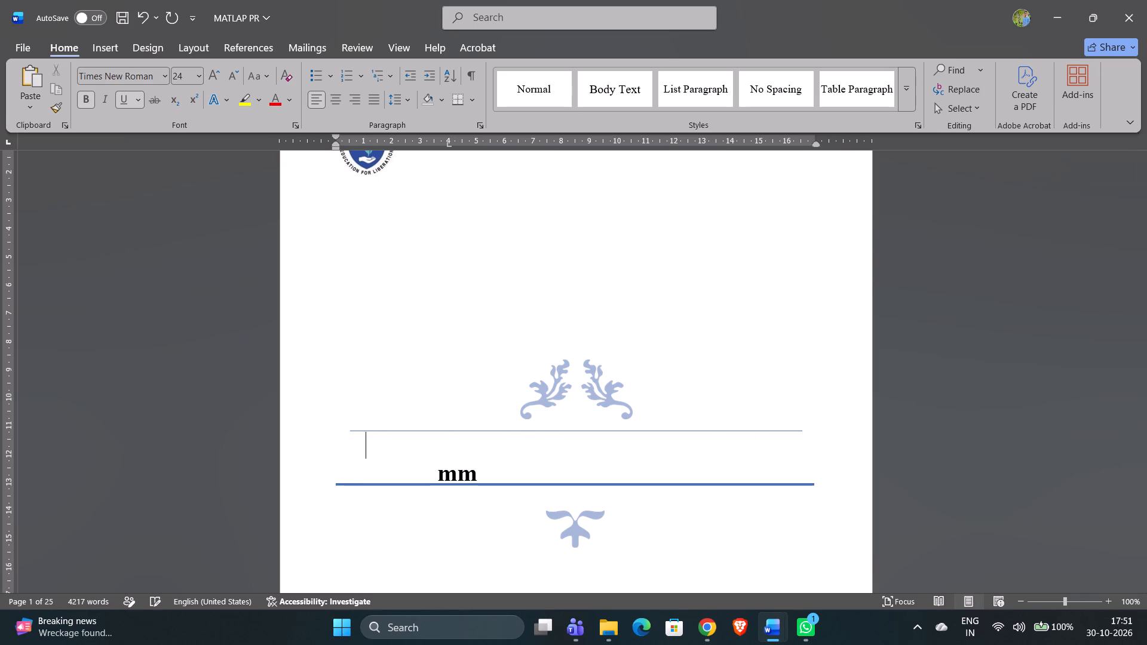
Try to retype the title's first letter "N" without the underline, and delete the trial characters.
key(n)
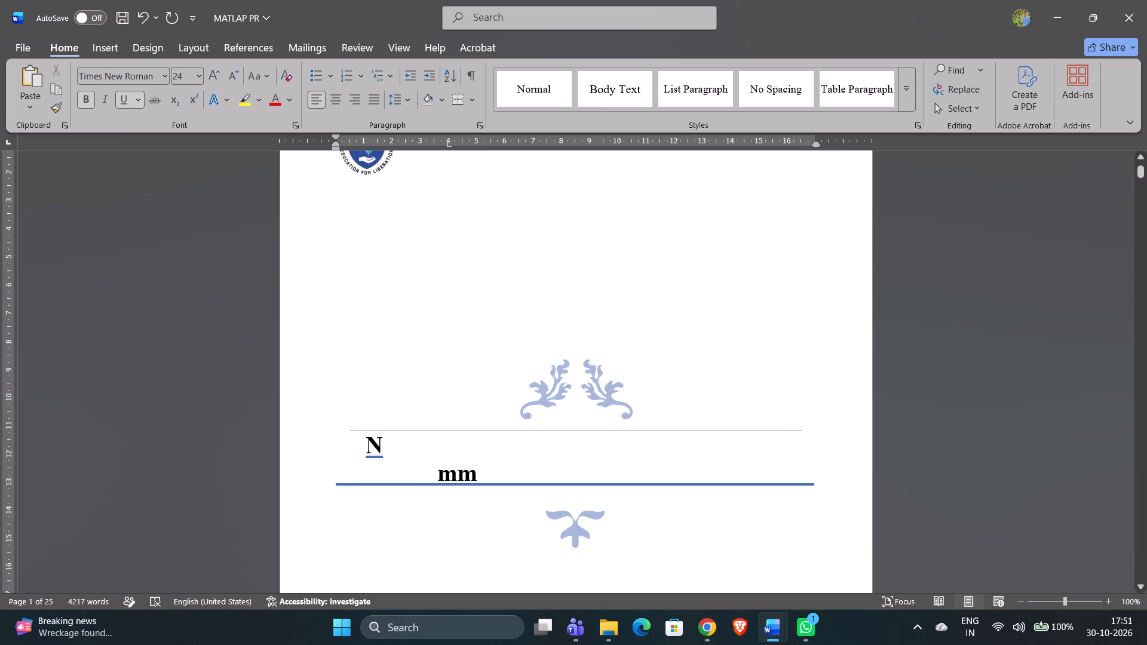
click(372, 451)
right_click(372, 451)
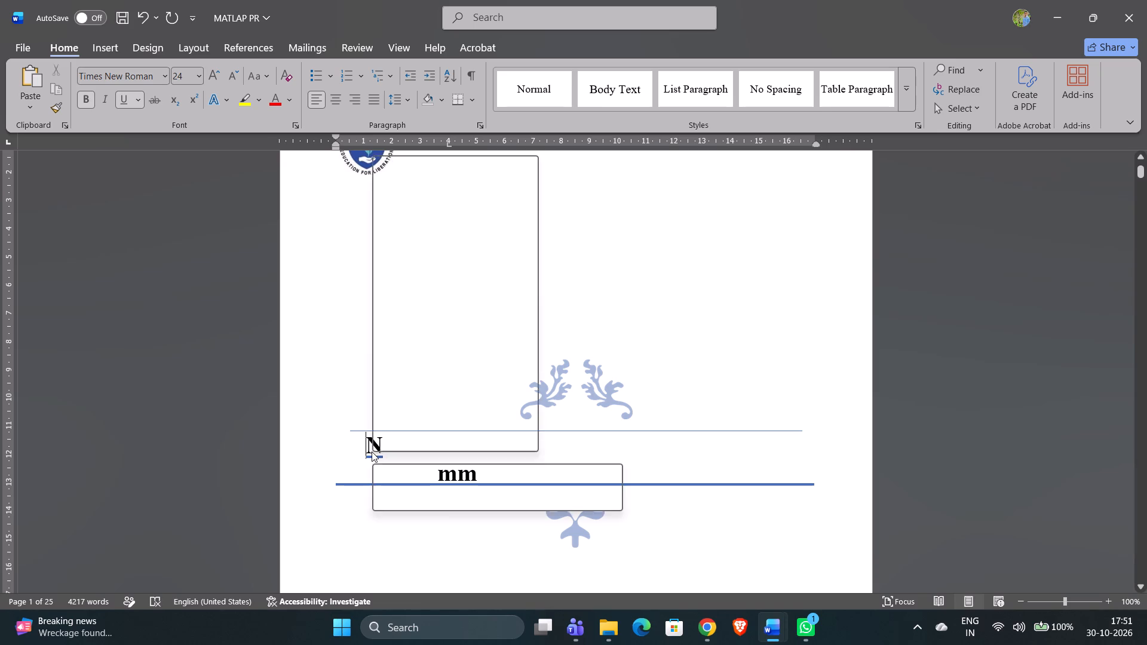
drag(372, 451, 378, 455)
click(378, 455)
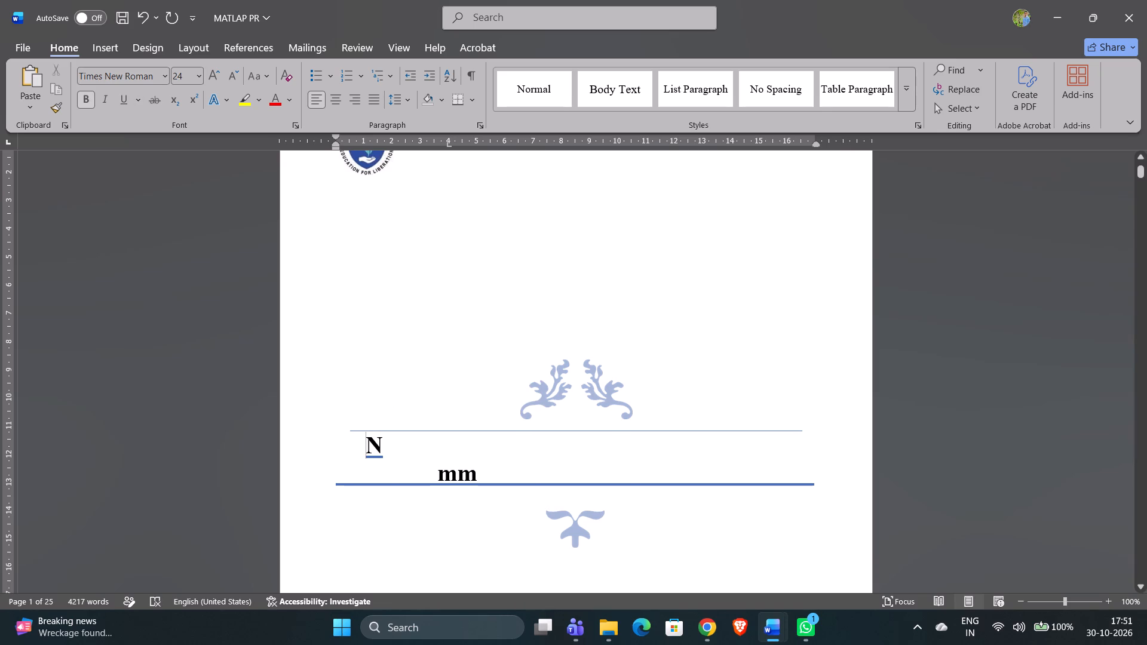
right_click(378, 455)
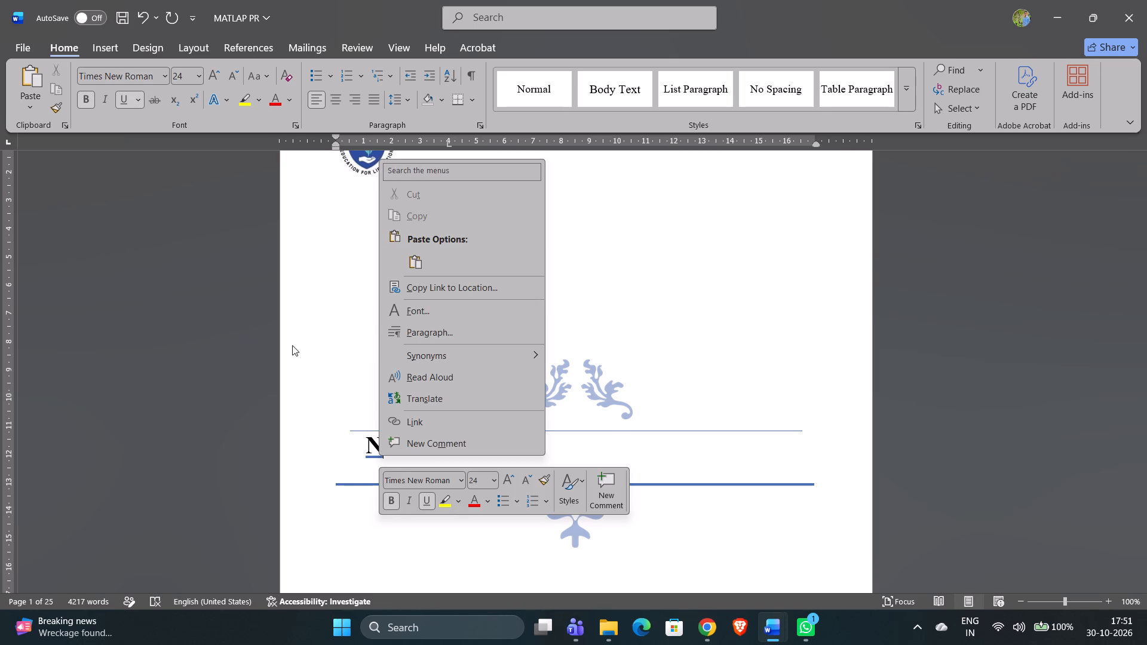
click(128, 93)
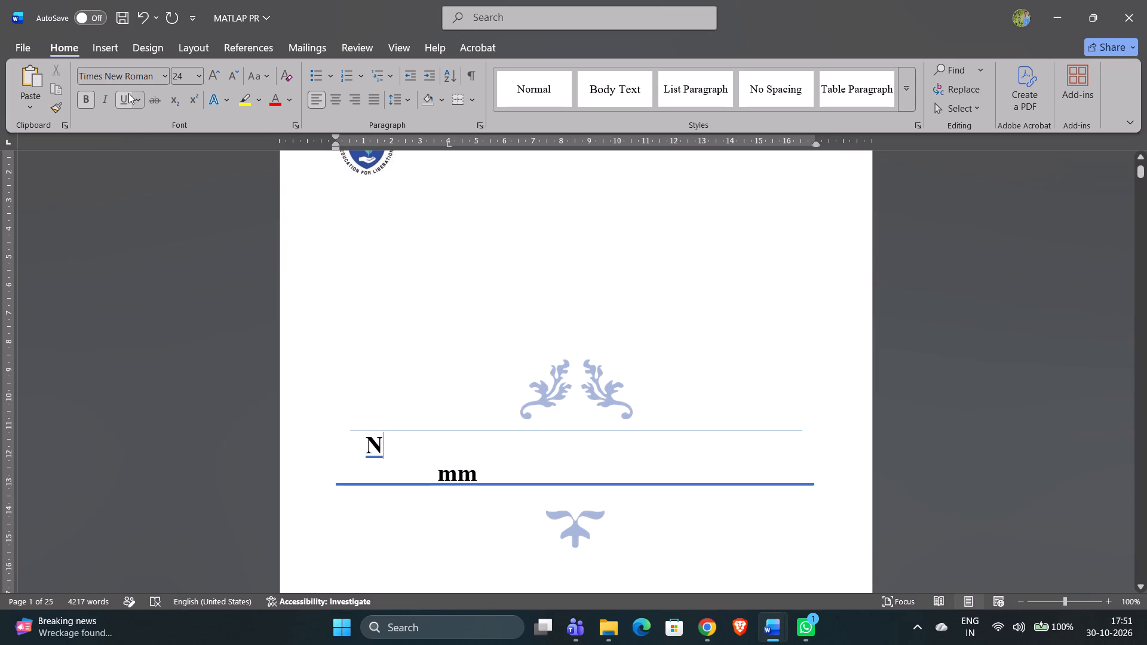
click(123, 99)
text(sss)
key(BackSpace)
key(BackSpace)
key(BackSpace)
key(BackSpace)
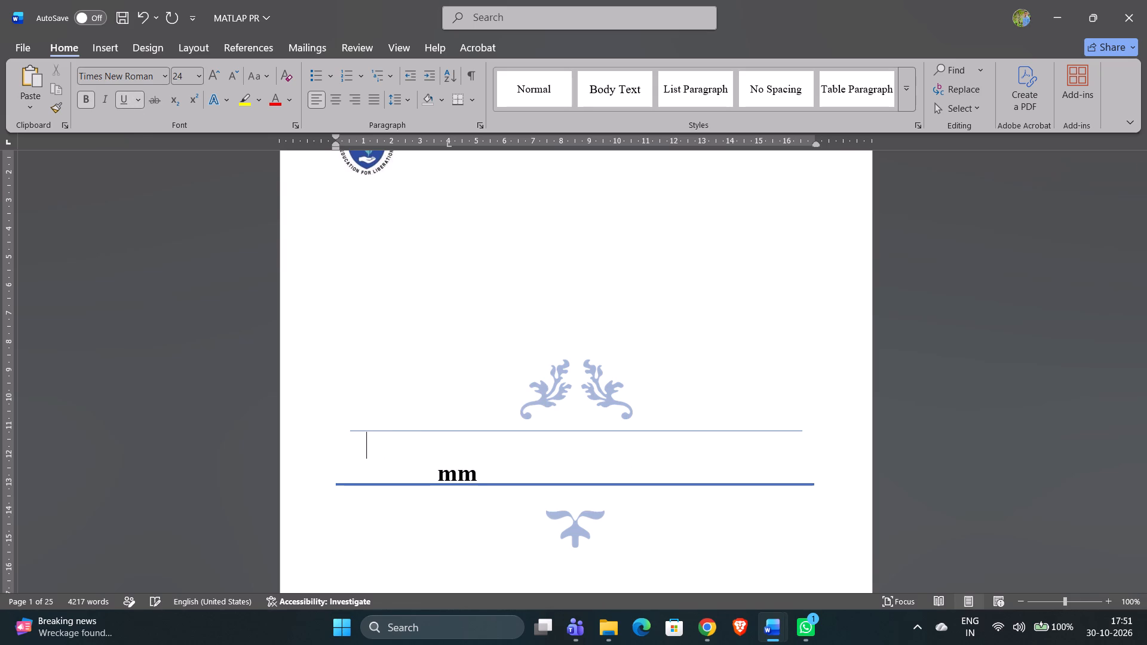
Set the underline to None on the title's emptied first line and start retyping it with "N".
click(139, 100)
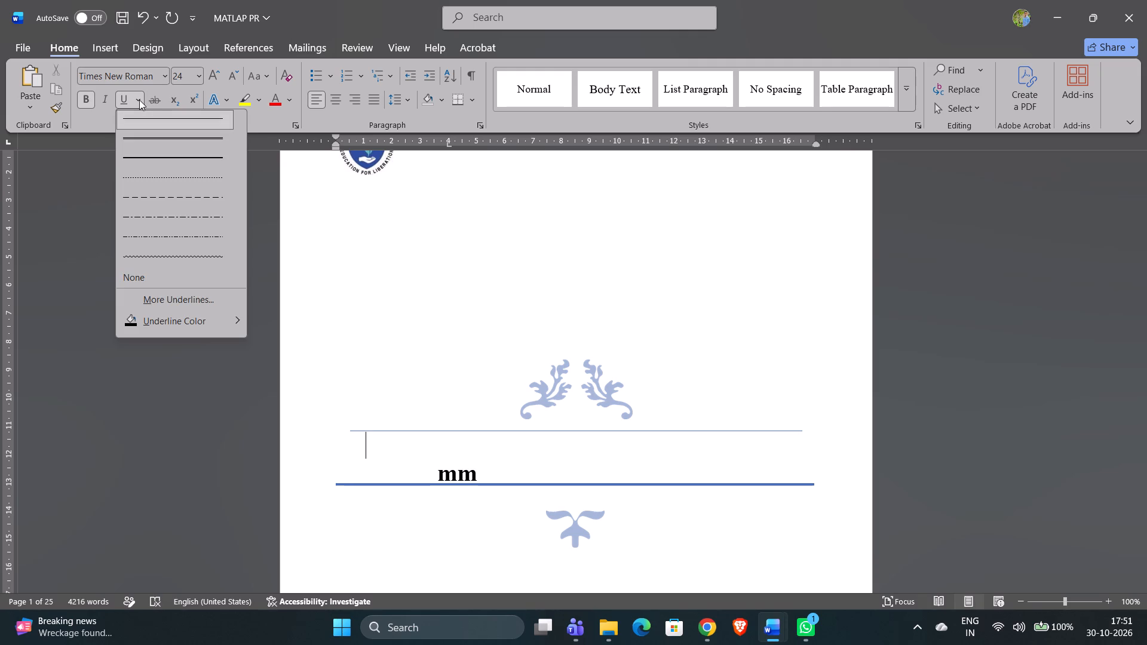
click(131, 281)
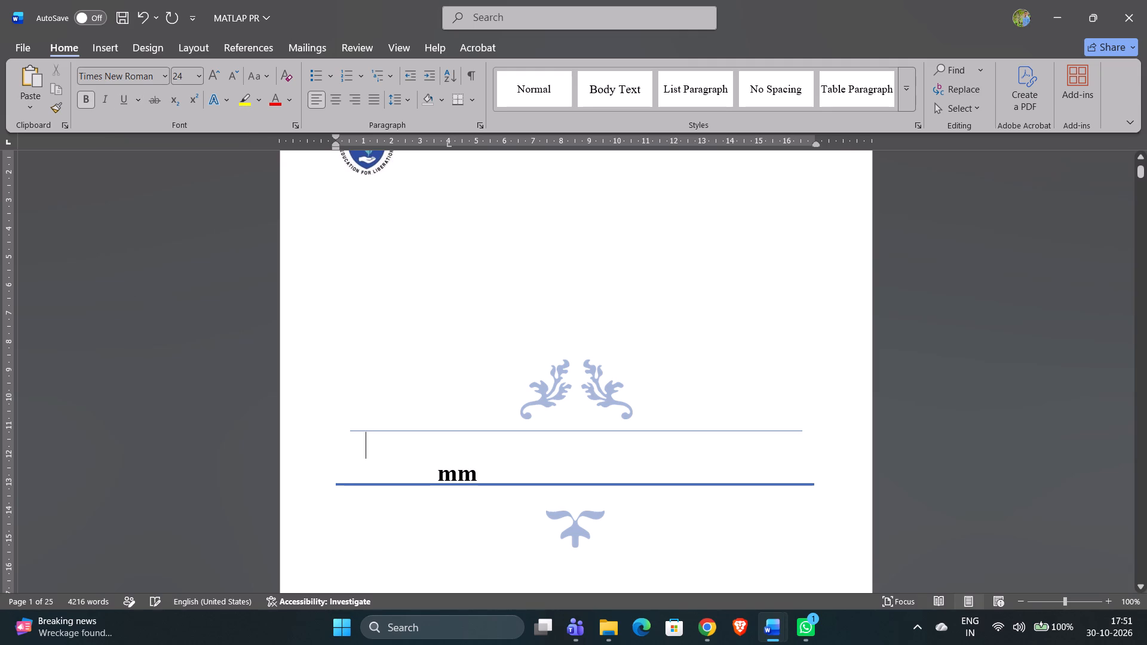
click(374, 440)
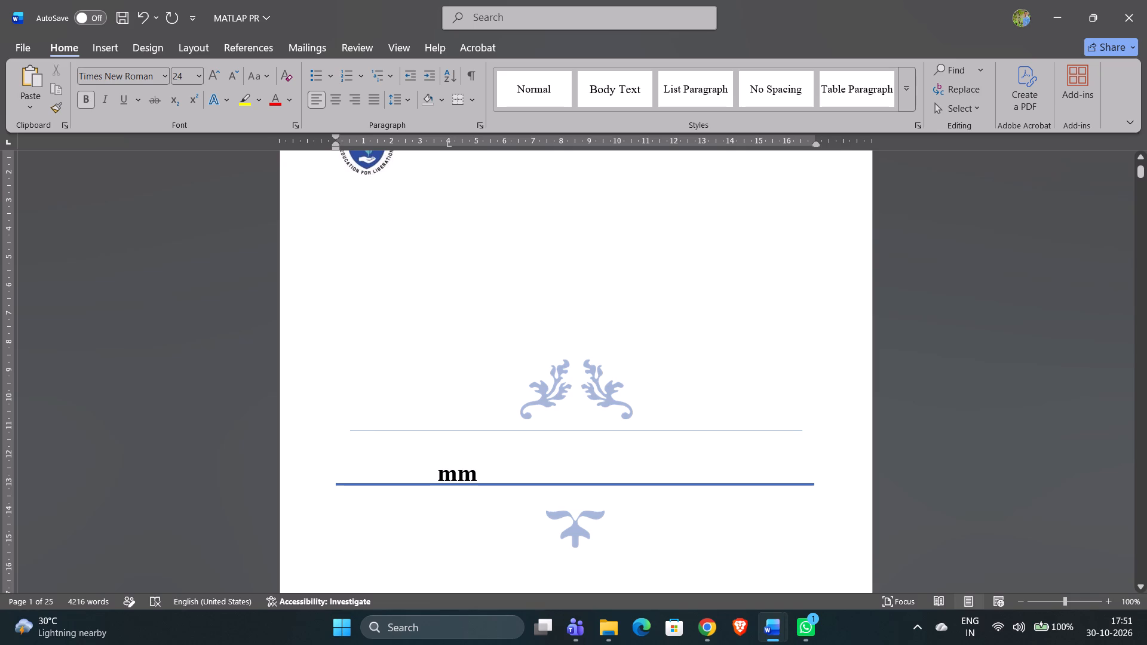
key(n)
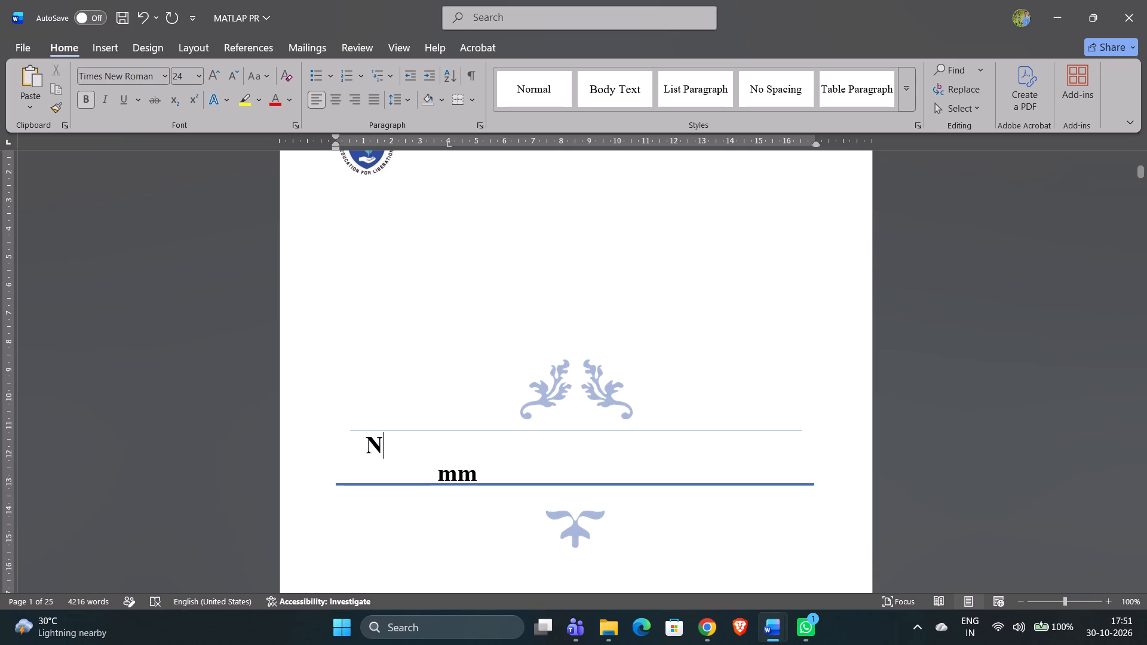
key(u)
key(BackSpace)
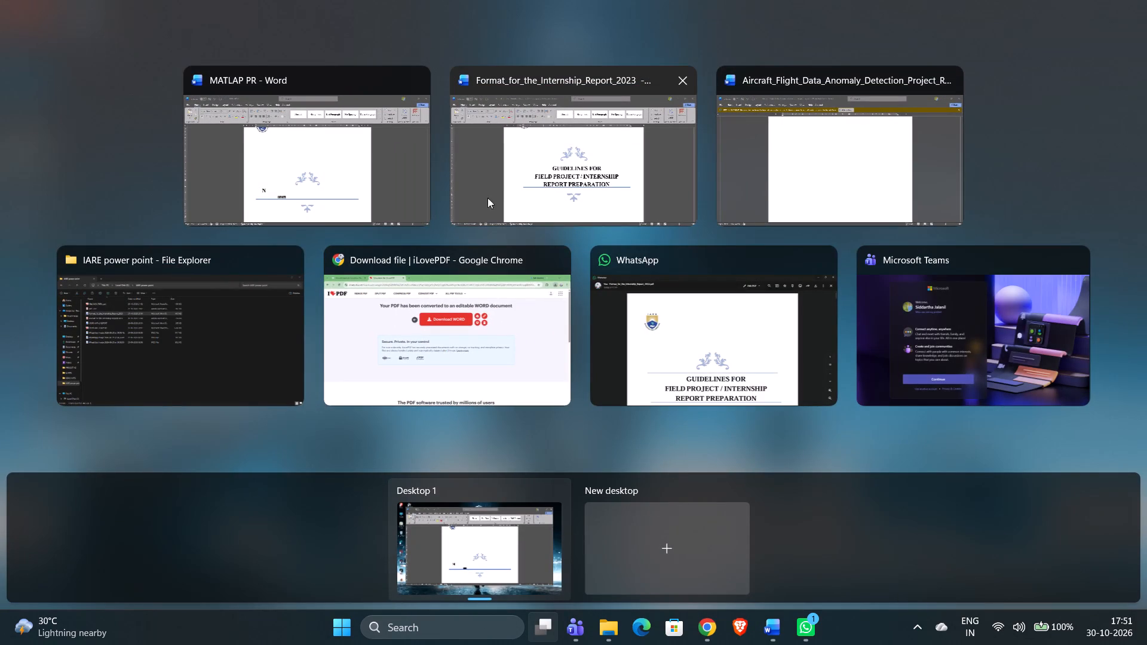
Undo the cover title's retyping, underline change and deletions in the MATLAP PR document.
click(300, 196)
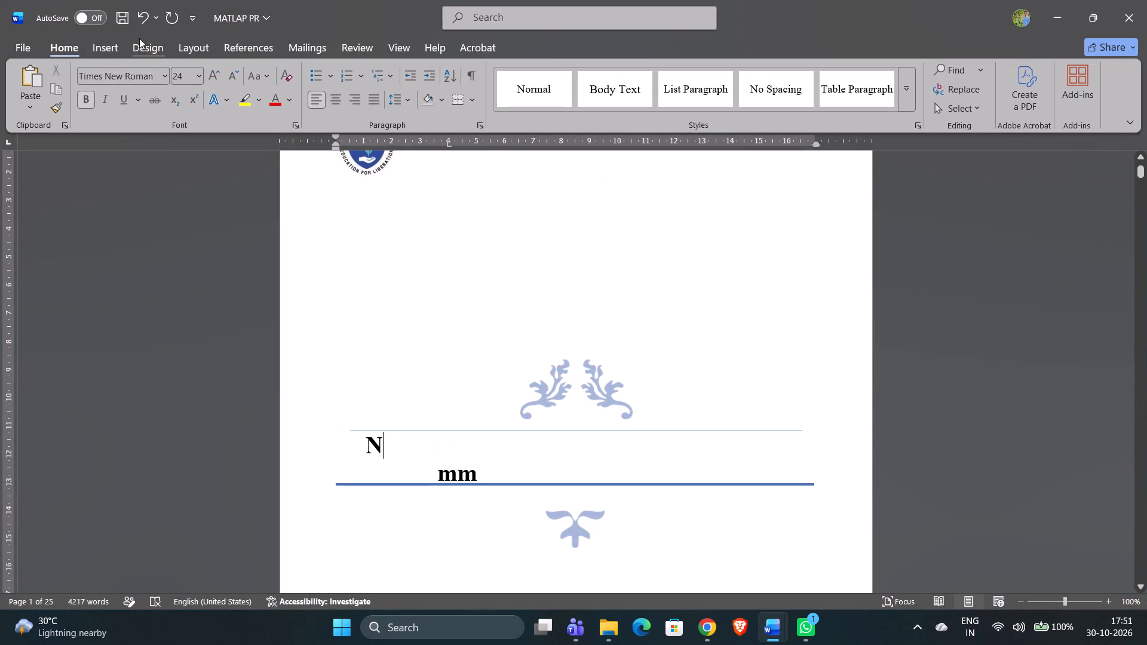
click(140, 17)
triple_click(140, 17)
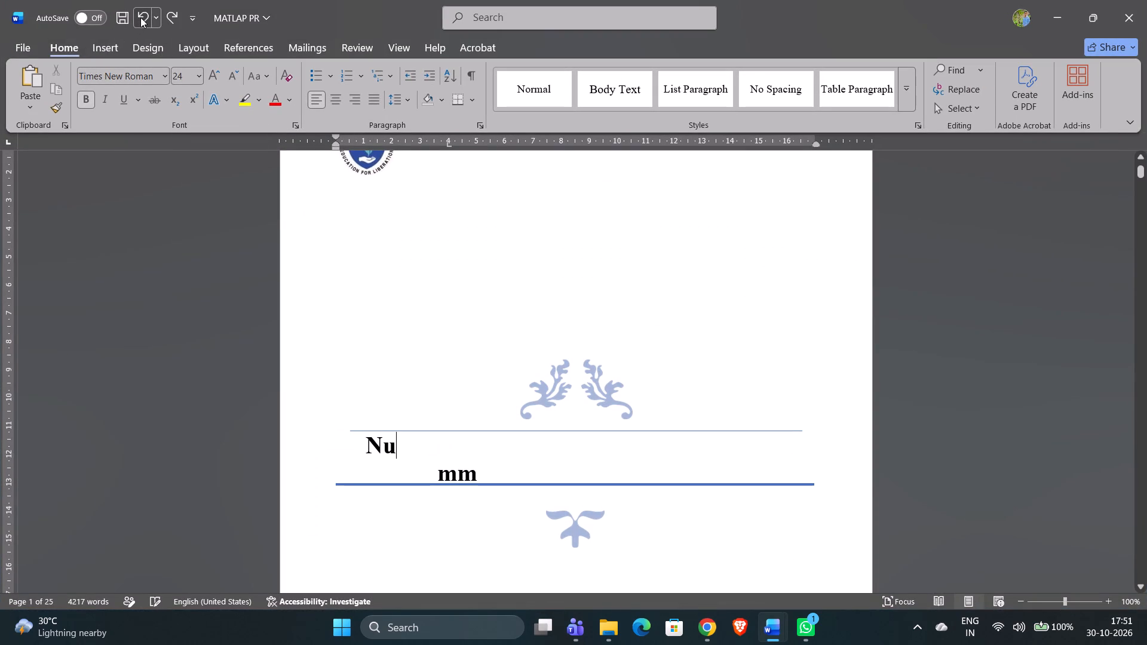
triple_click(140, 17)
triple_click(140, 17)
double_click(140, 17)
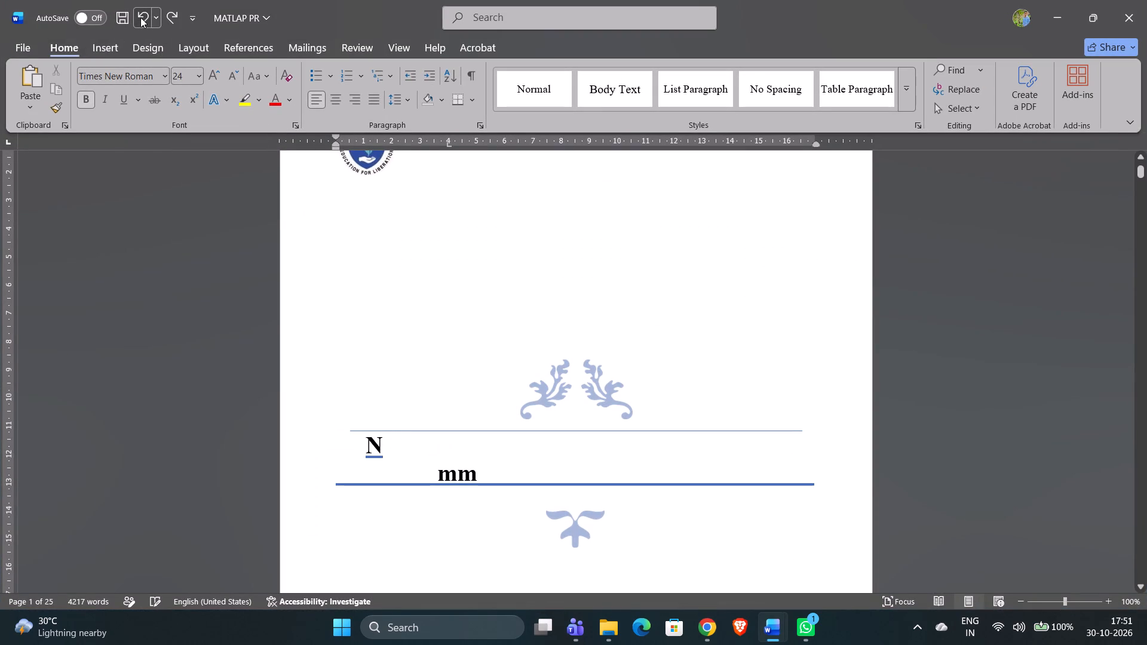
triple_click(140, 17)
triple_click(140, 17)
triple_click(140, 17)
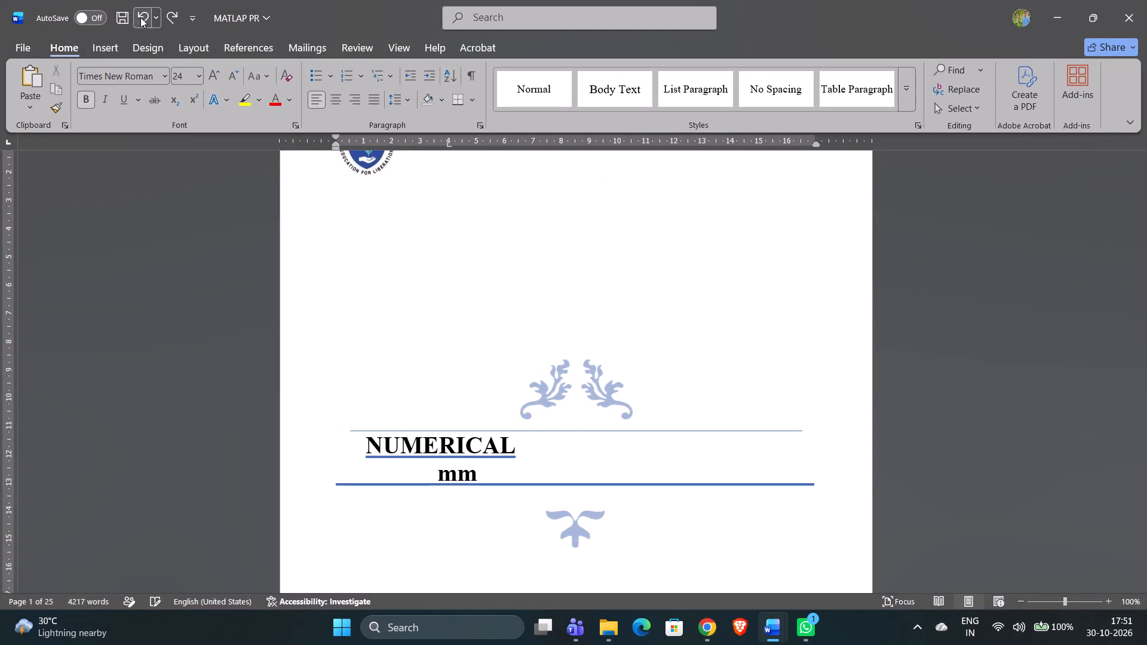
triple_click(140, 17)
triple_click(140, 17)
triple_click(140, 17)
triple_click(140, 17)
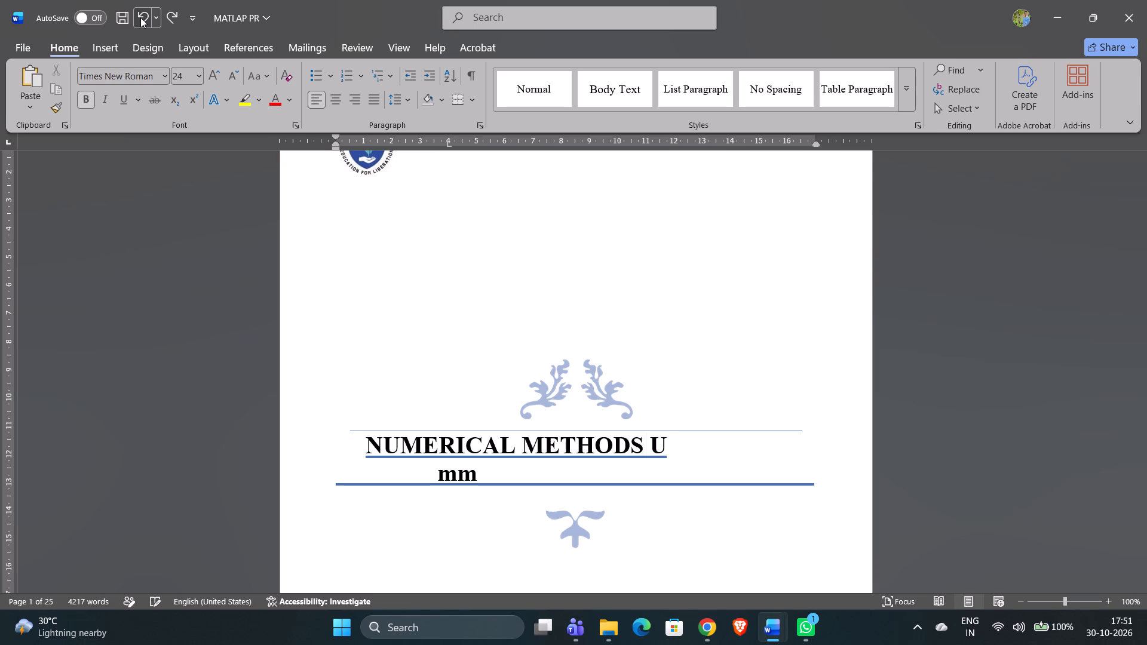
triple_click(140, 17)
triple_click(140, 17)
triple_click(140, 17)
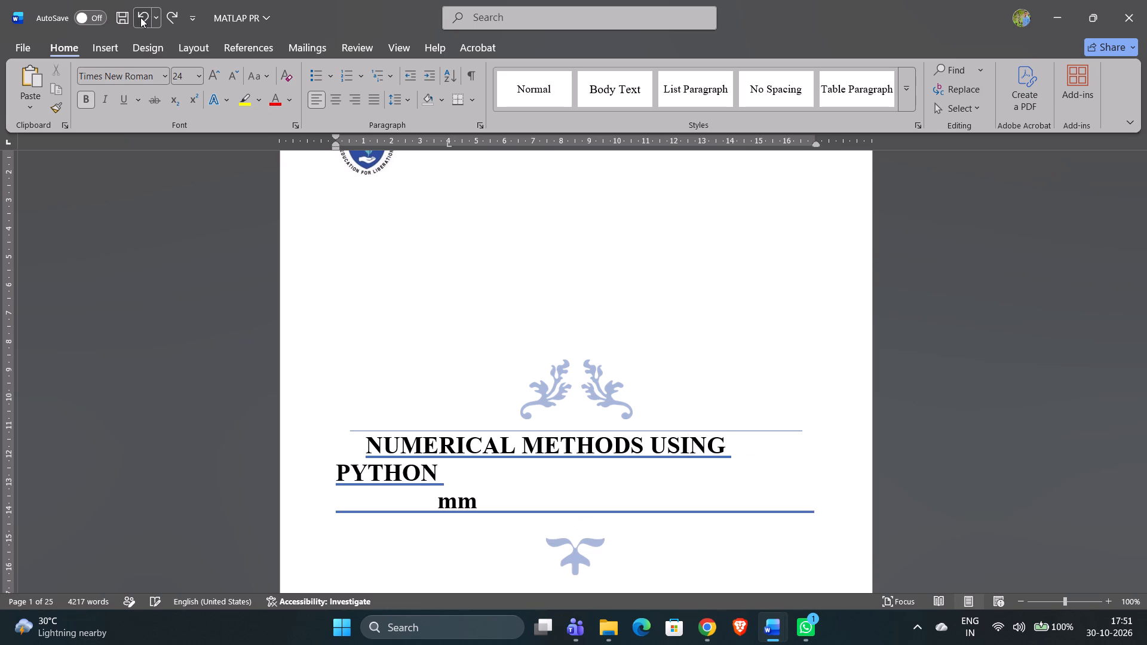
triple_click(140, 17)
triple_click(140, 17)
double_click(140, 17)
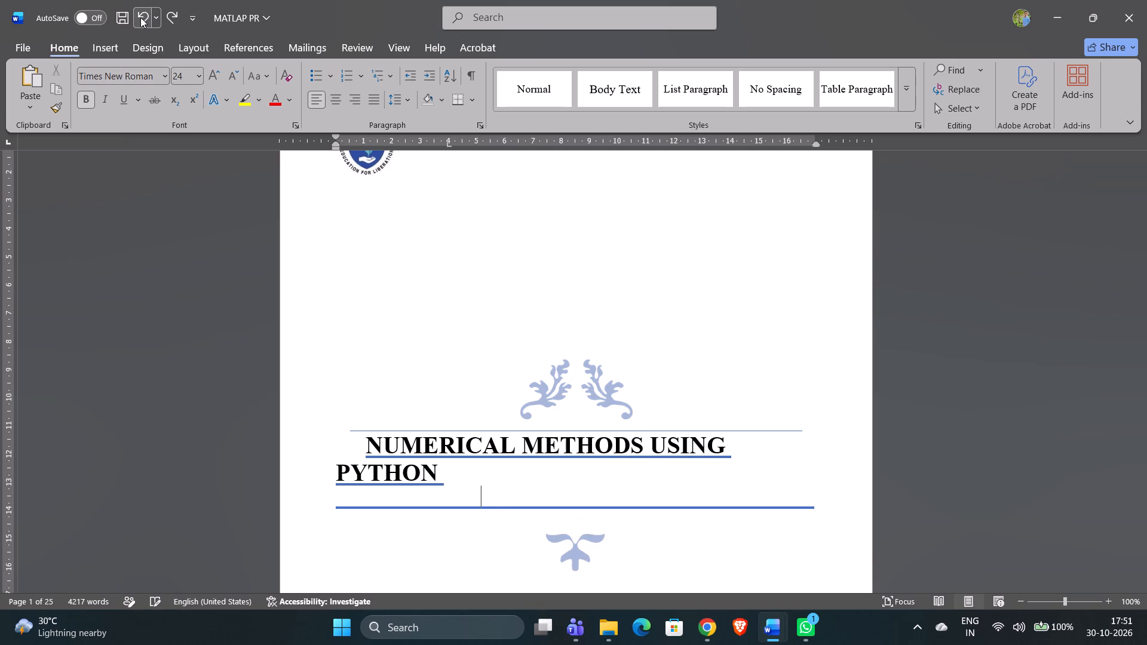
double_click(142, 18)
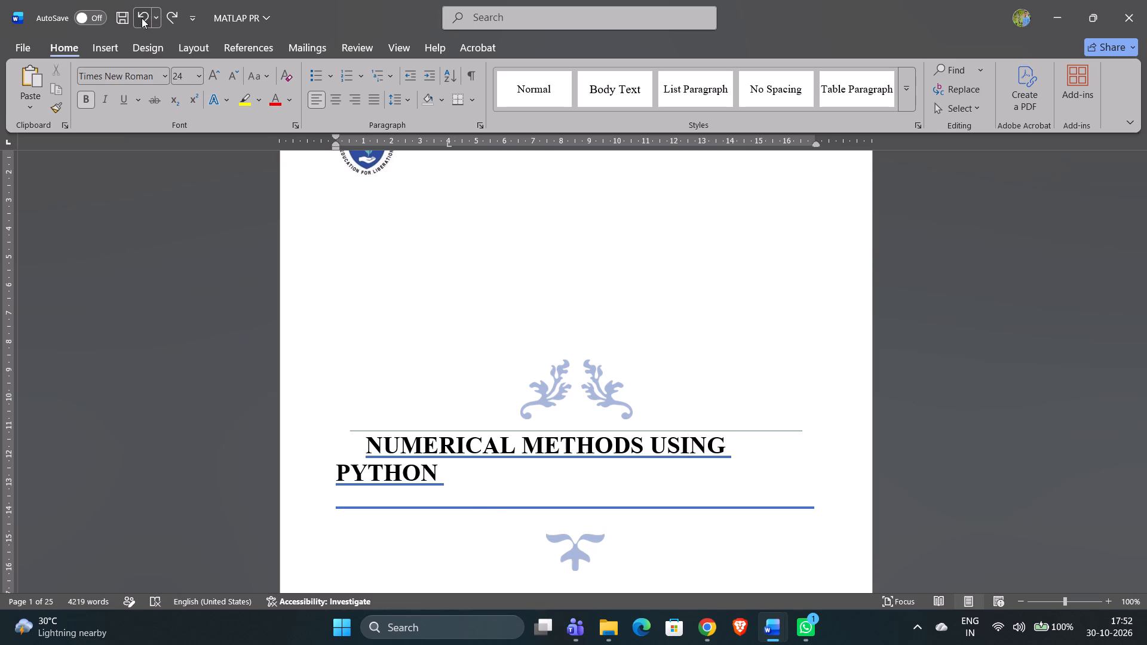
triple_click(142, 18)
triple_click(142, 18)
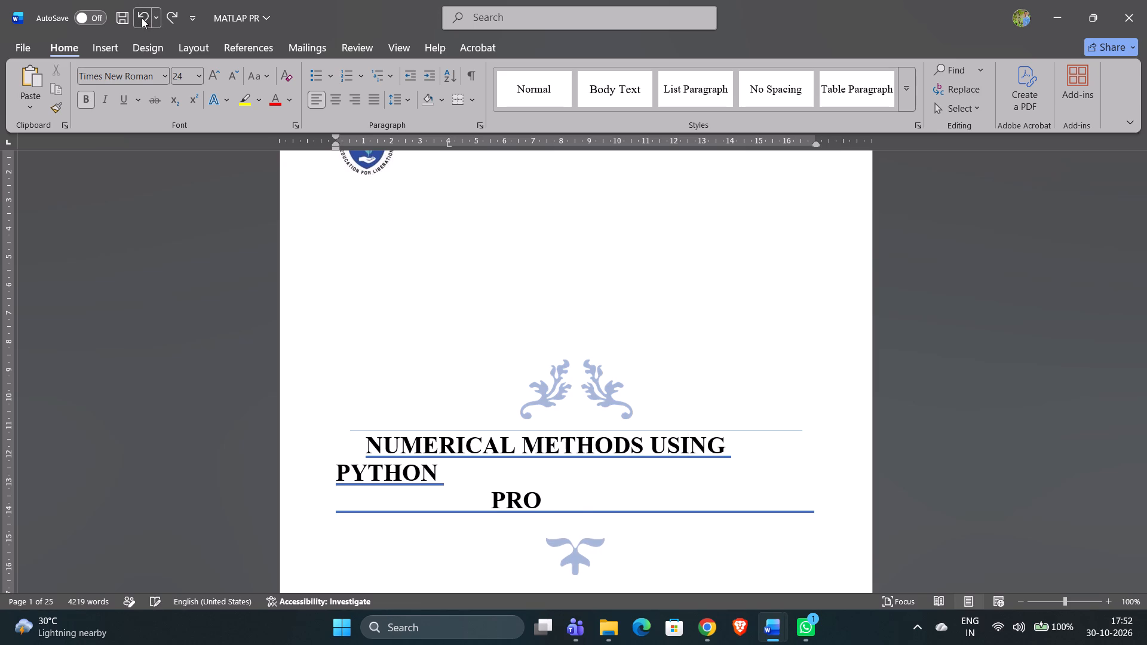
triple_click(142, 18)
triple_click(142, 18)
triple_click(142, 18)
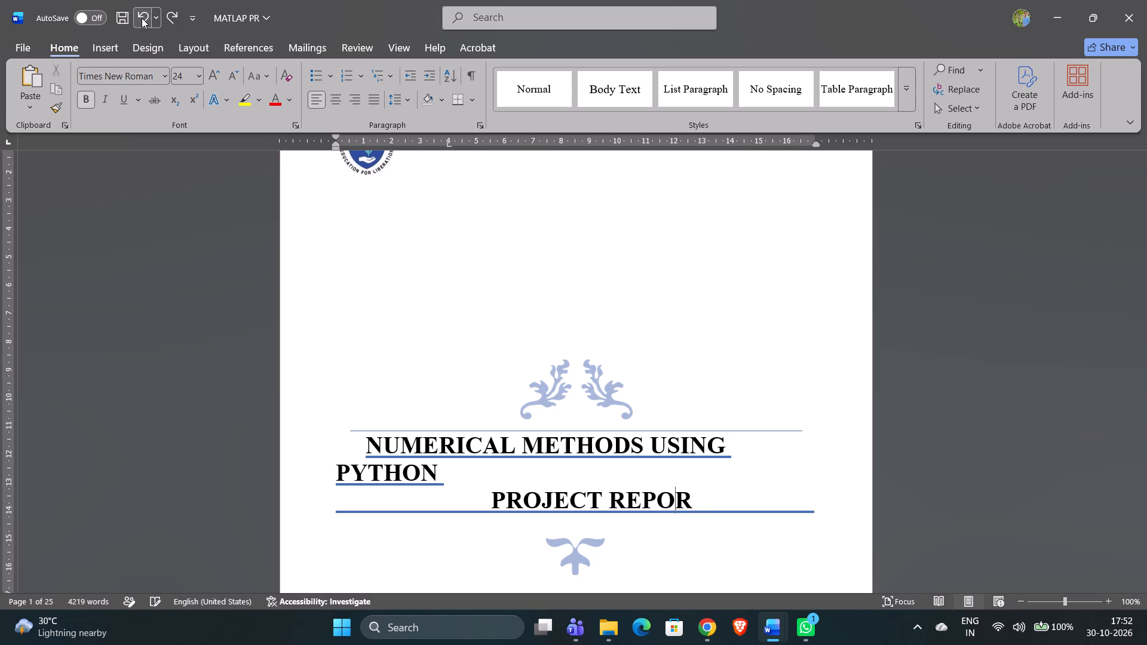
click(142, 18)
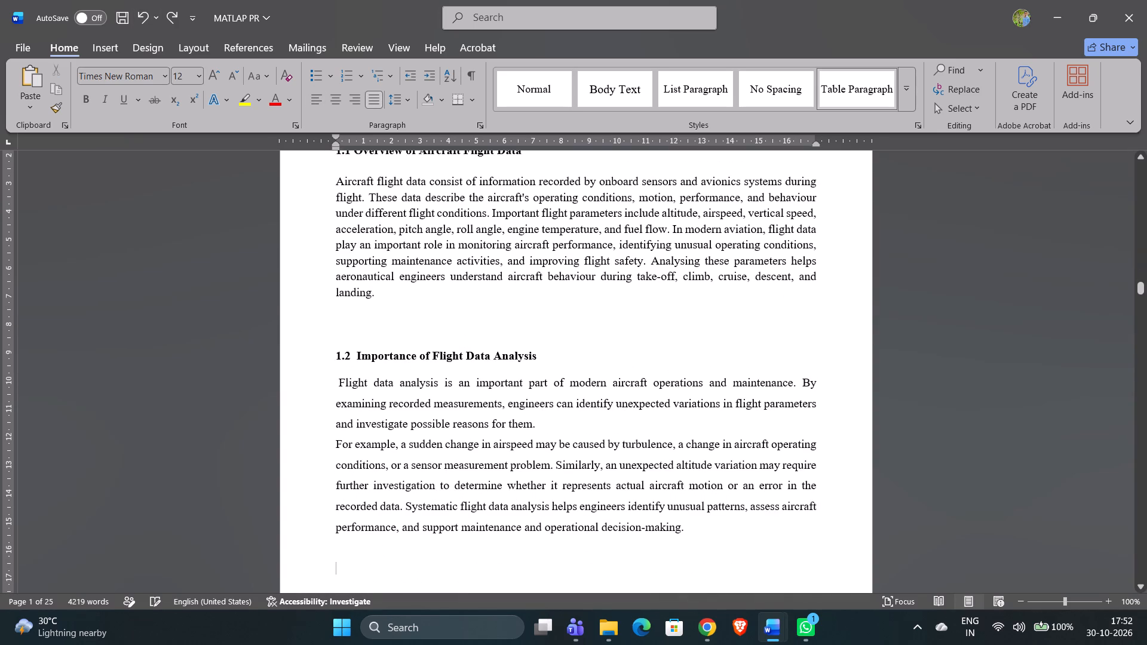
Remove the underline from the words "NUMERICAL" and "METHODS" in the cover title.
scroll(398, 382, up, 15)
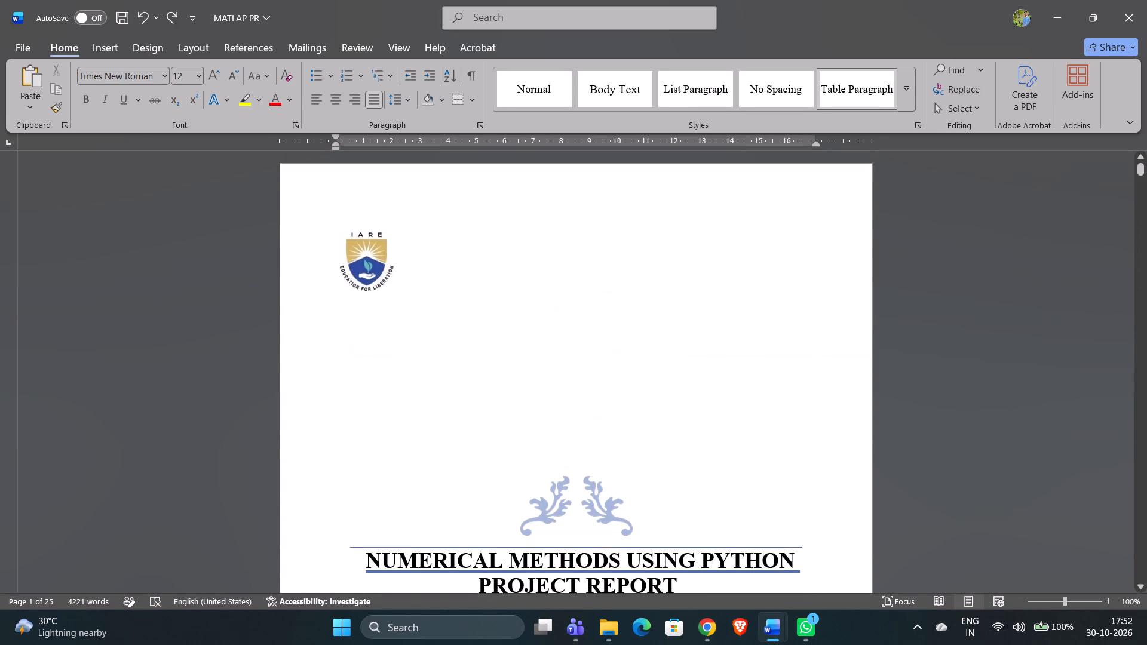
scroll(436, 602, down, 2)
scroll(440, 524, down, 1)
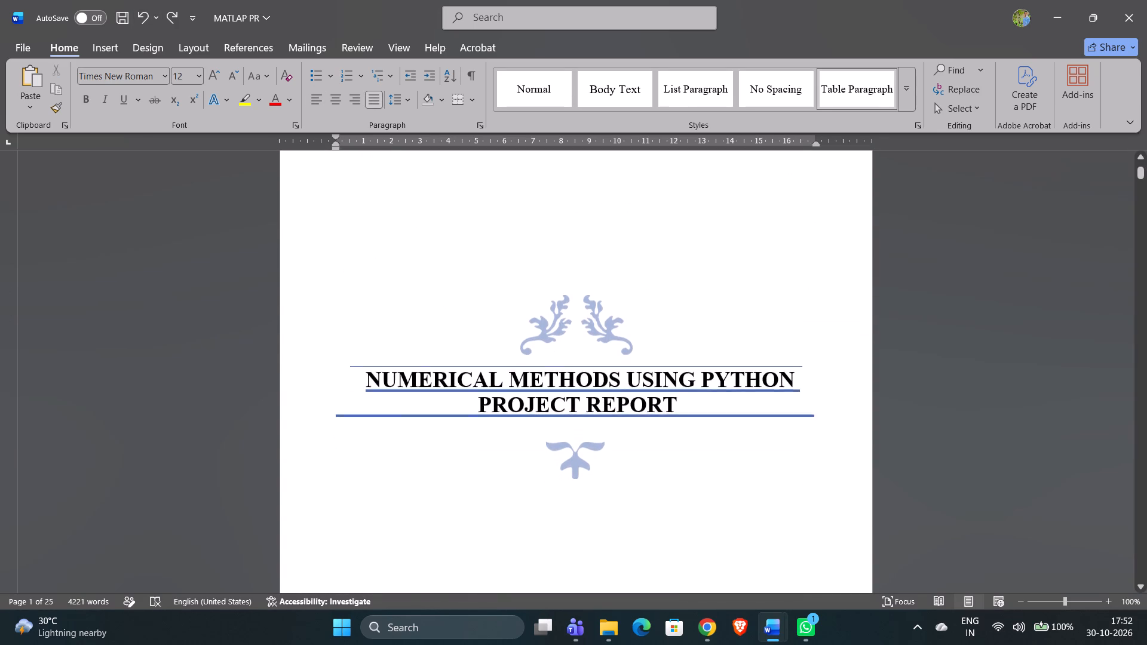
click(441, 381)
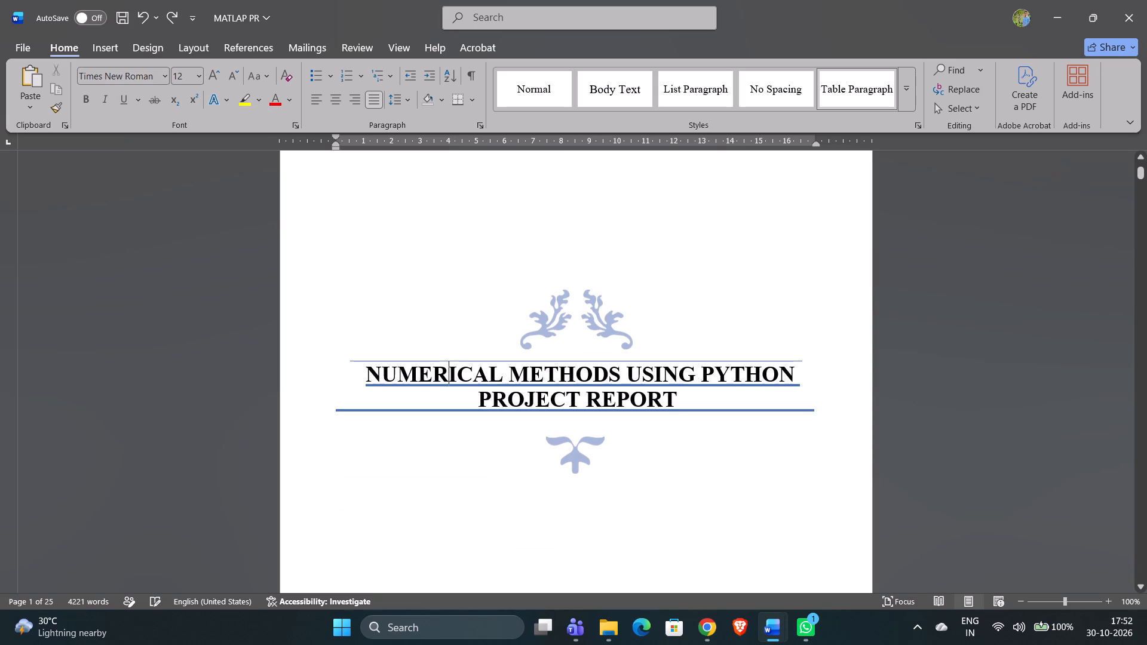
right_click(441, 381)
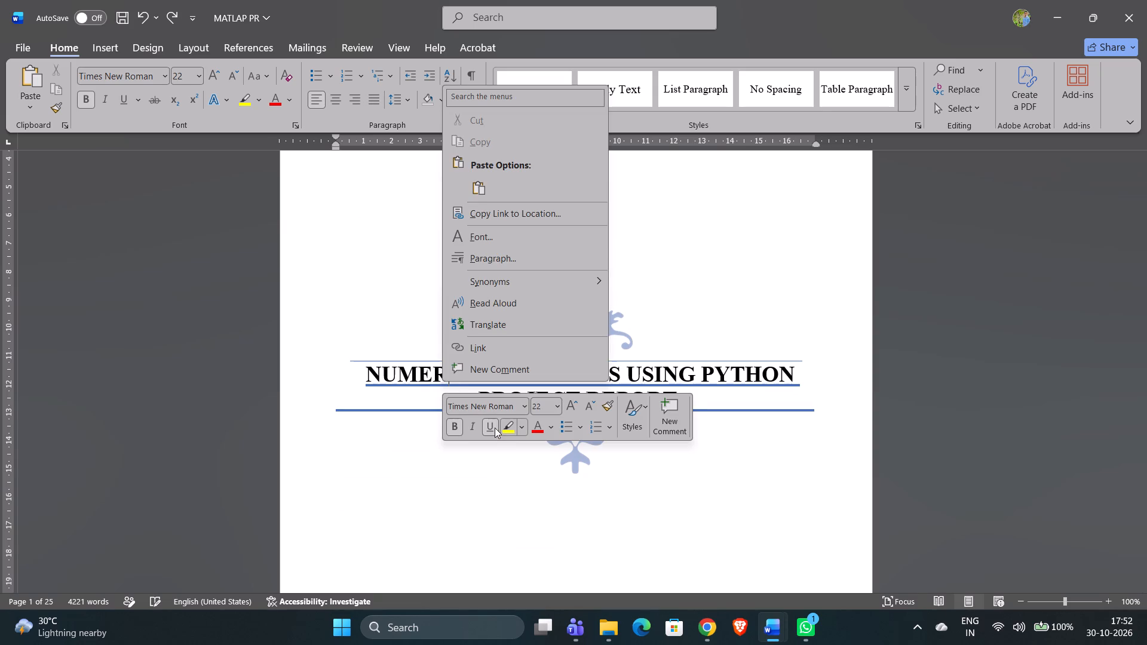
click(491, 431)
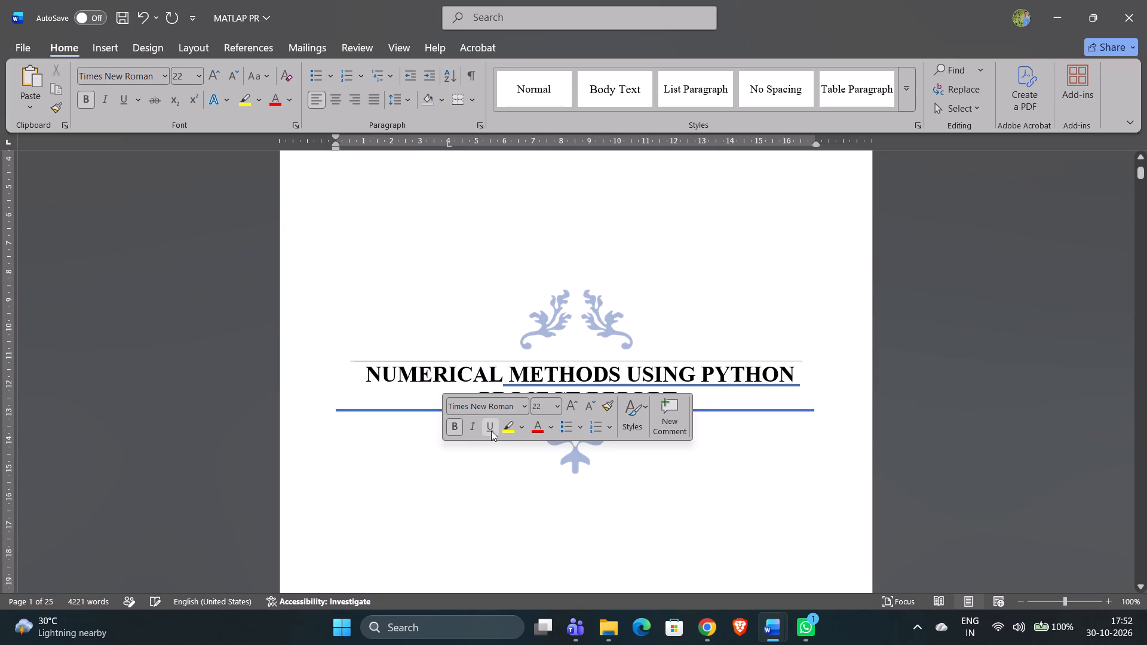
click(571, 379)
right_drag(571, 380, 532, 408)
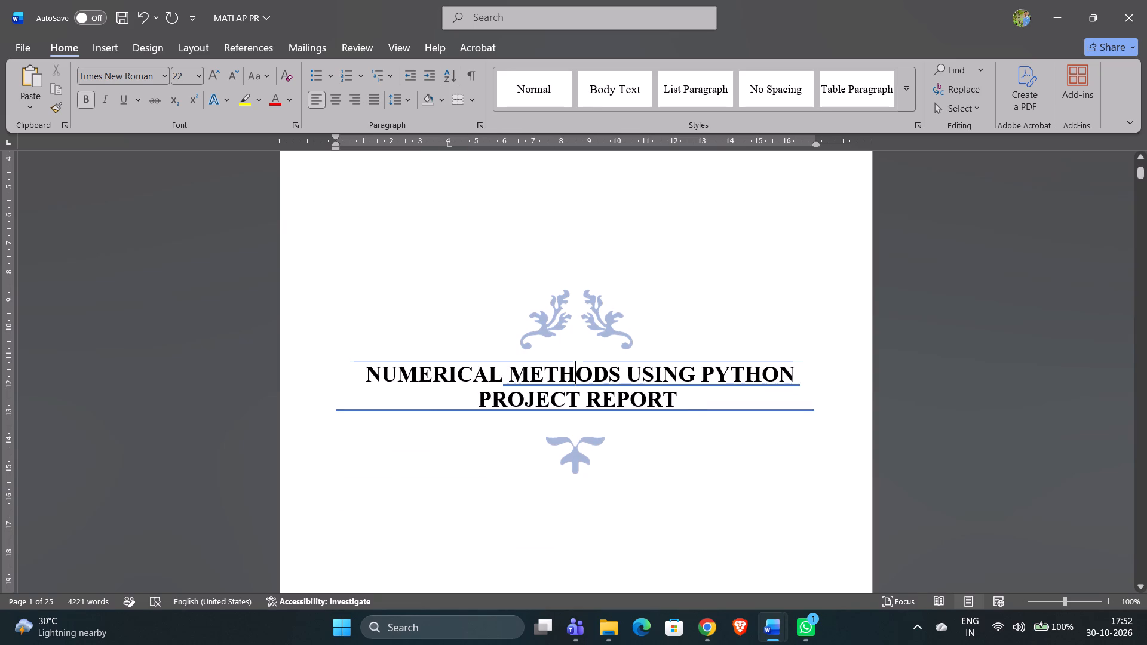
right_click(575, 371)
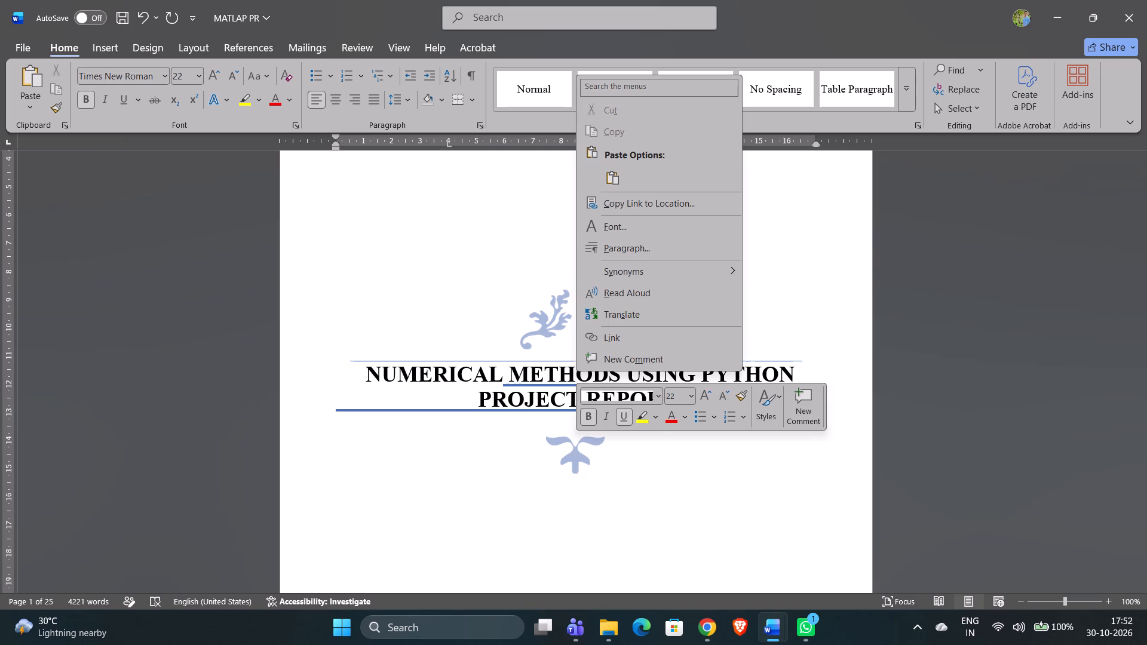
click(625, 416)
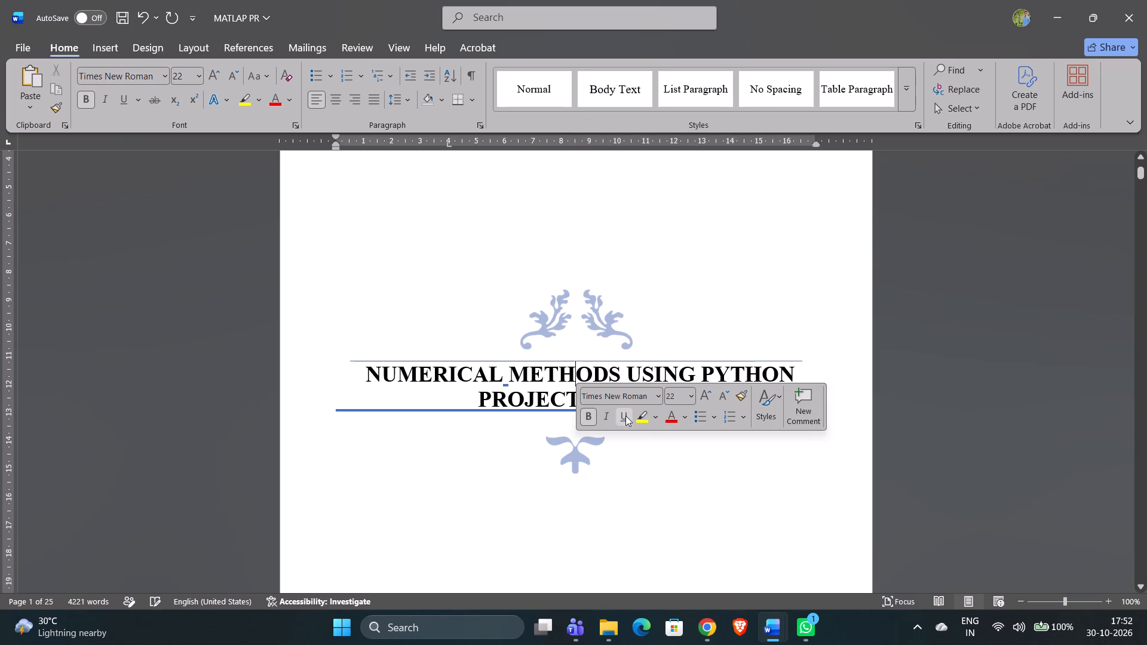
Replace the underlined space between "NUMERICAL" and "METHODS" with a space that has no underline.
click(506, 385)
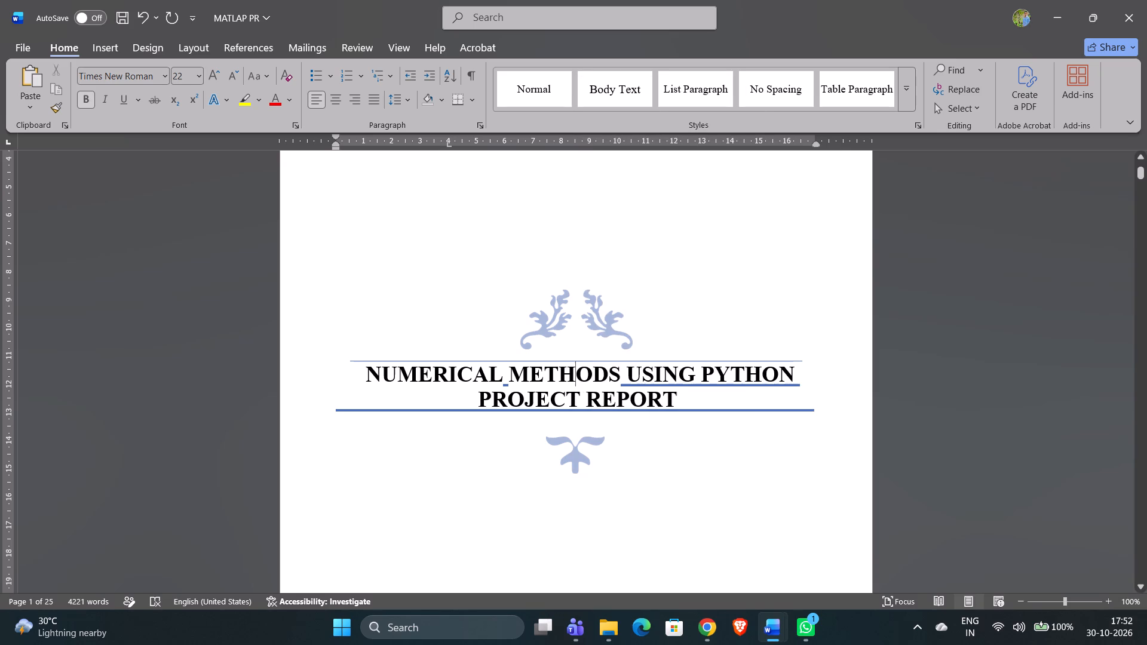
right_click(506, 385)
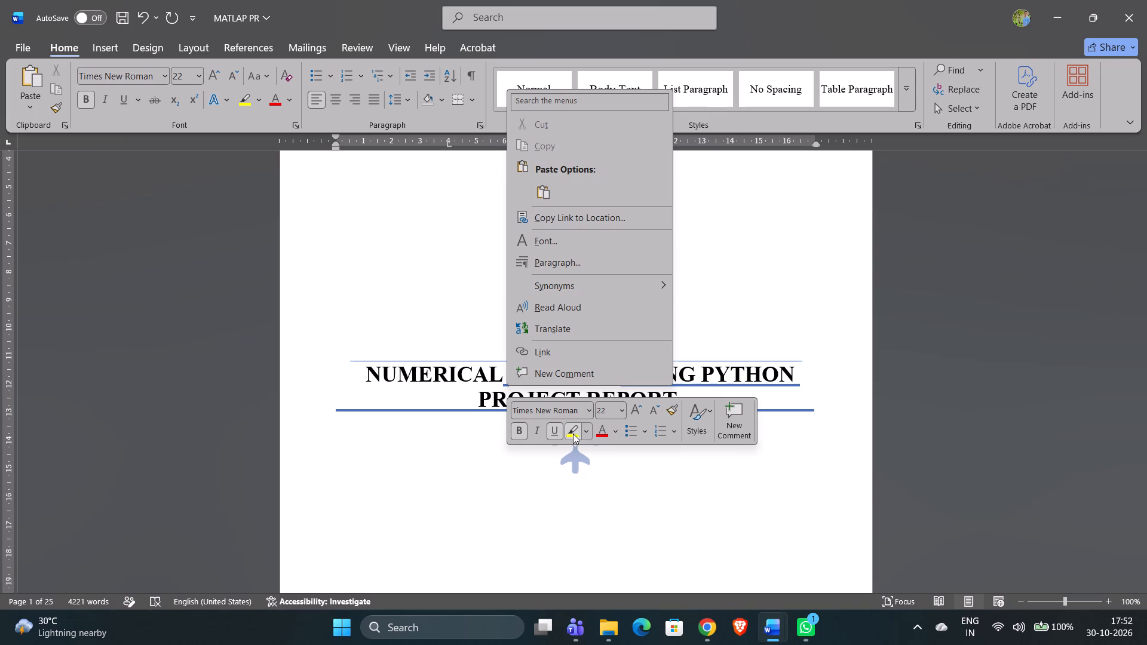
click(554, 429)
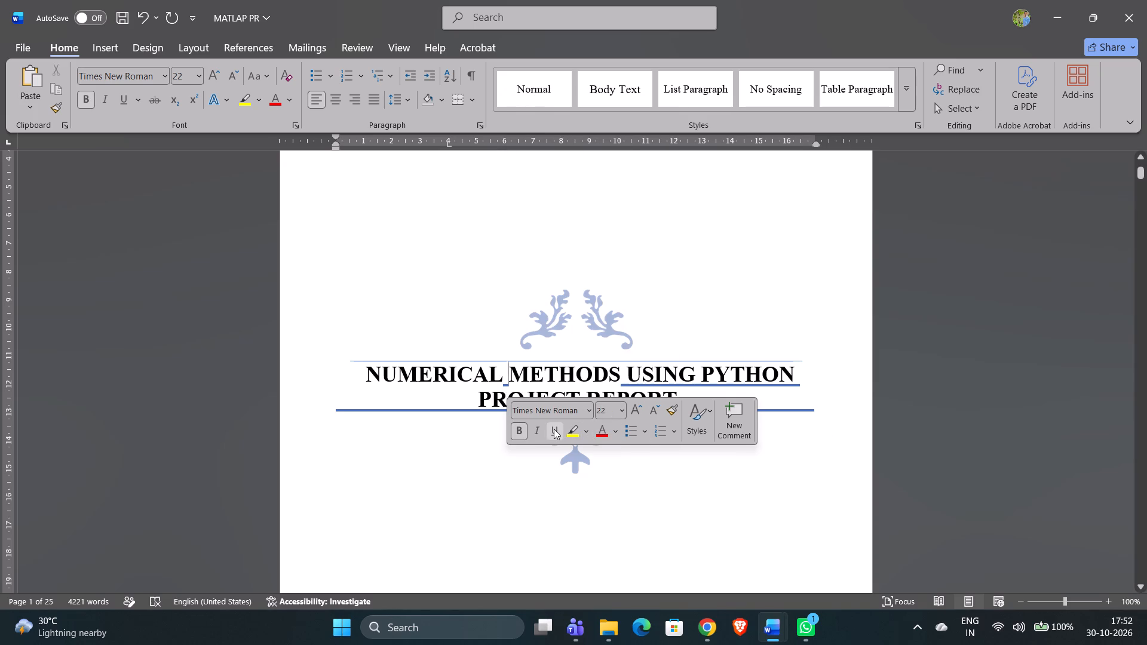
click(554, 429)
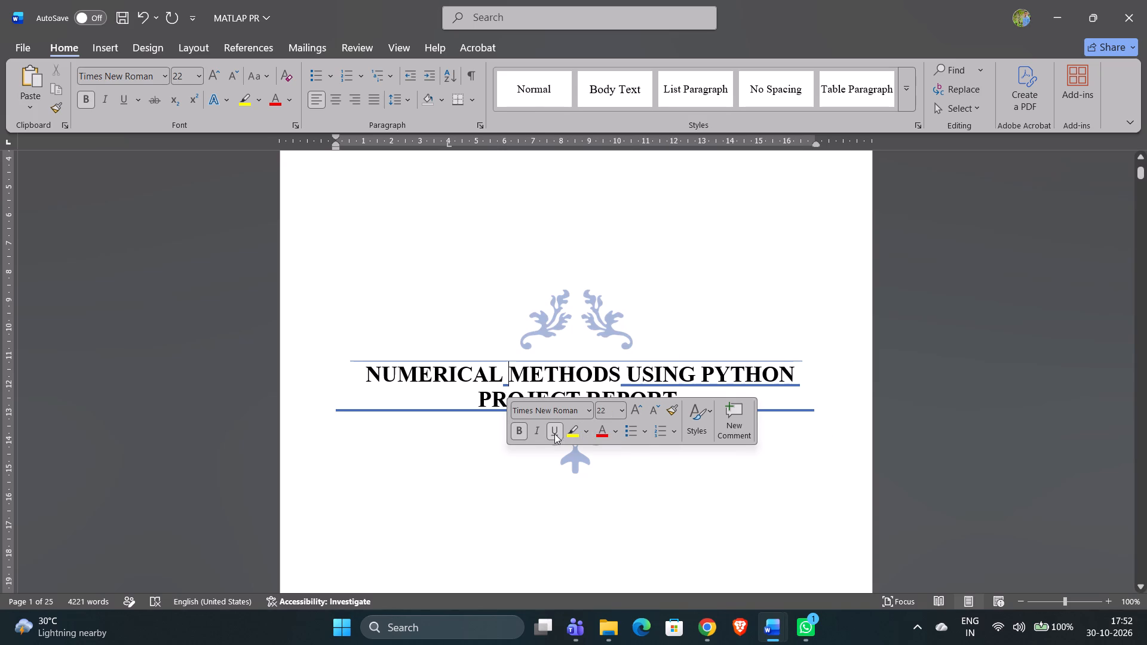
click(554, 435)
key(BackSpace)
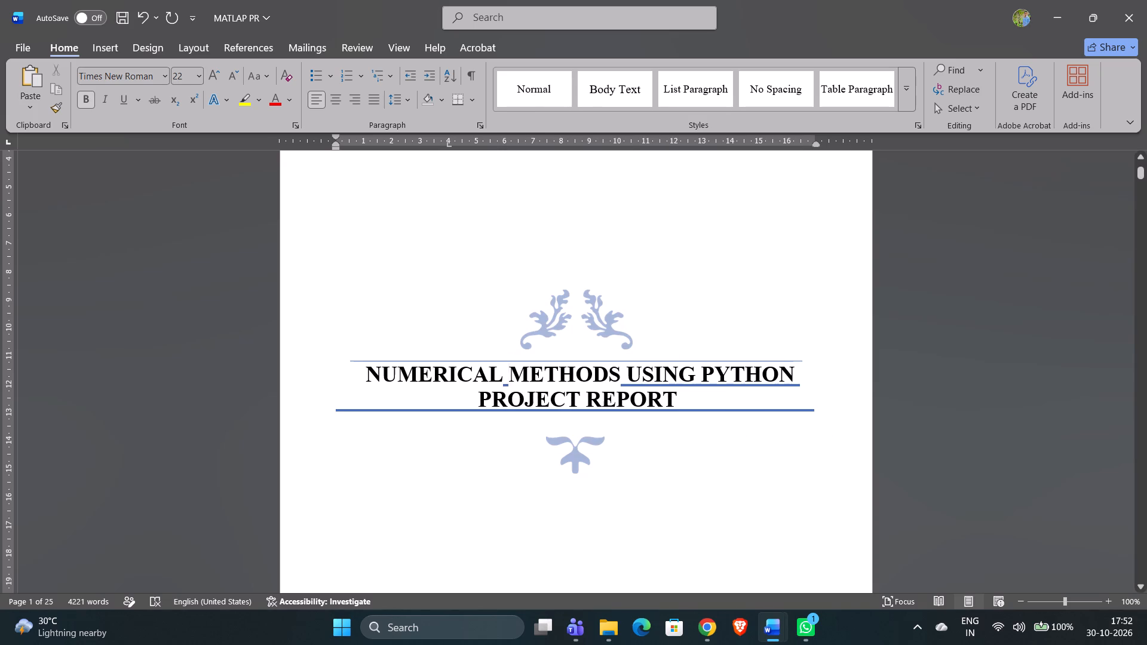
key(space)
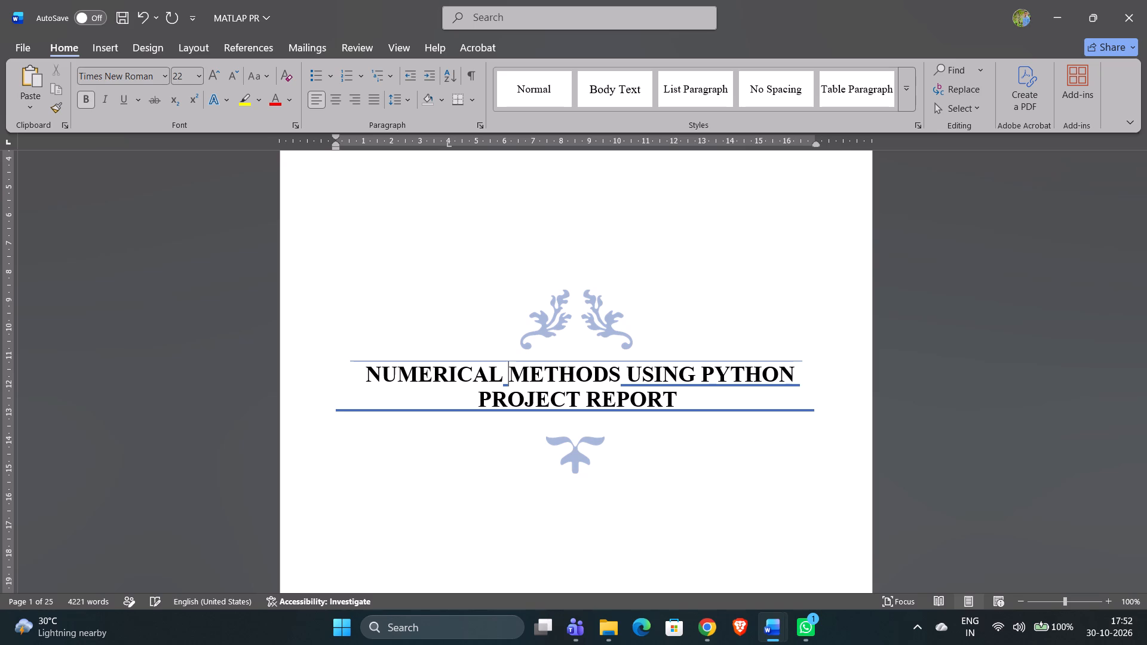
key(space)
key(BackSpace)
key(BackSpace)
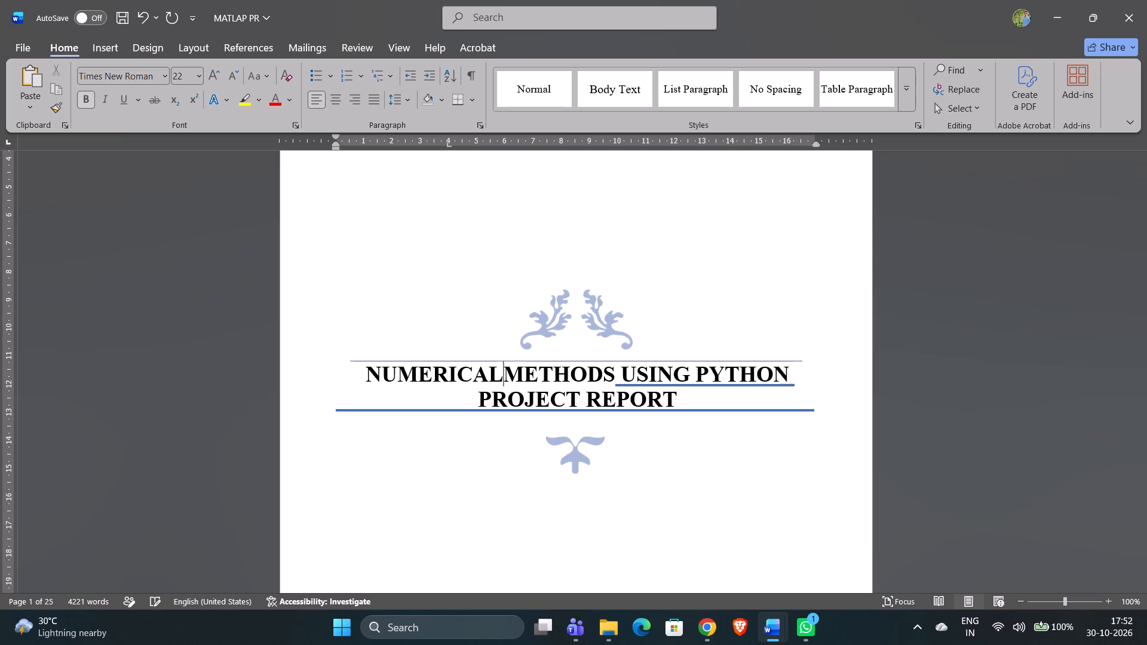
key(space)
key(BackSpace)
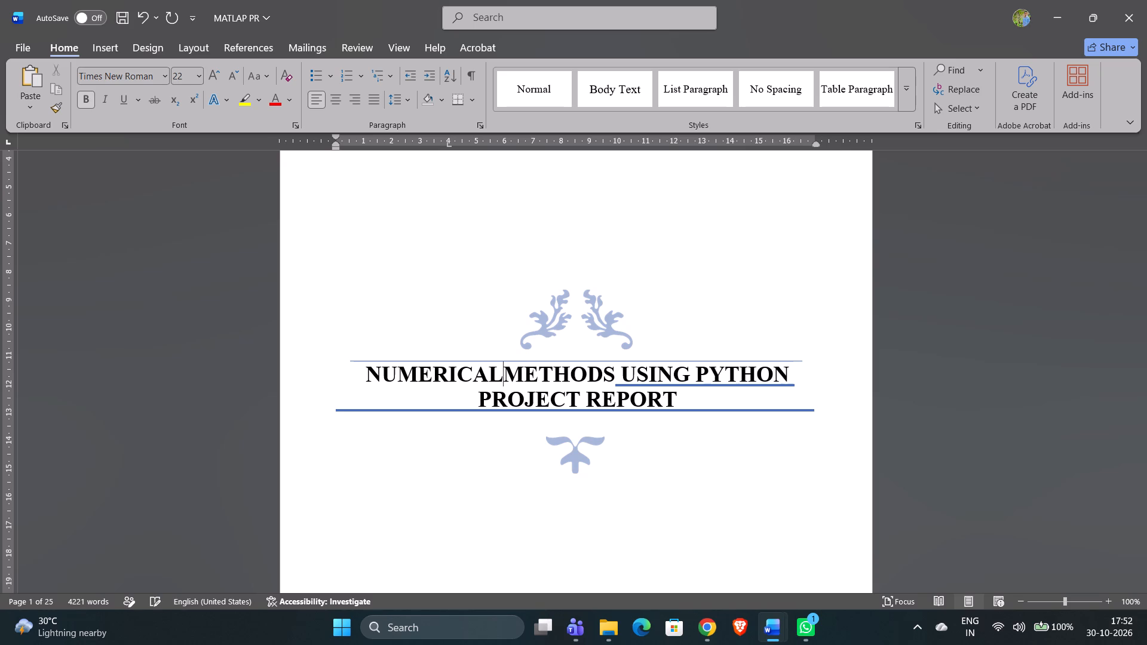
right_click(513, 385)
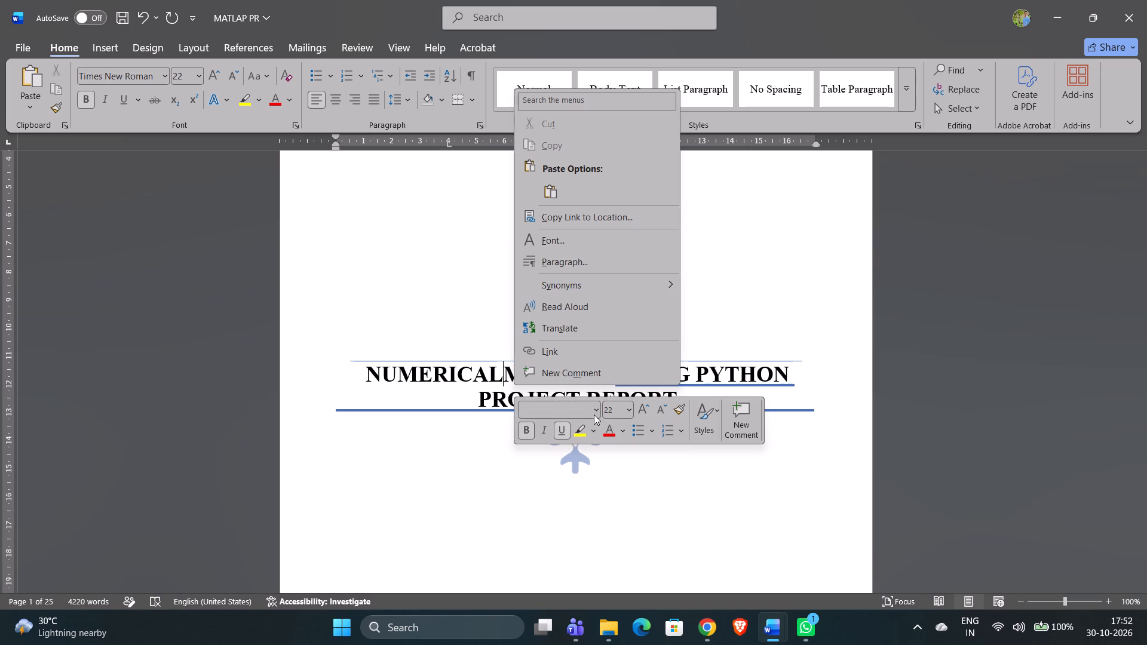
click(562, 431)
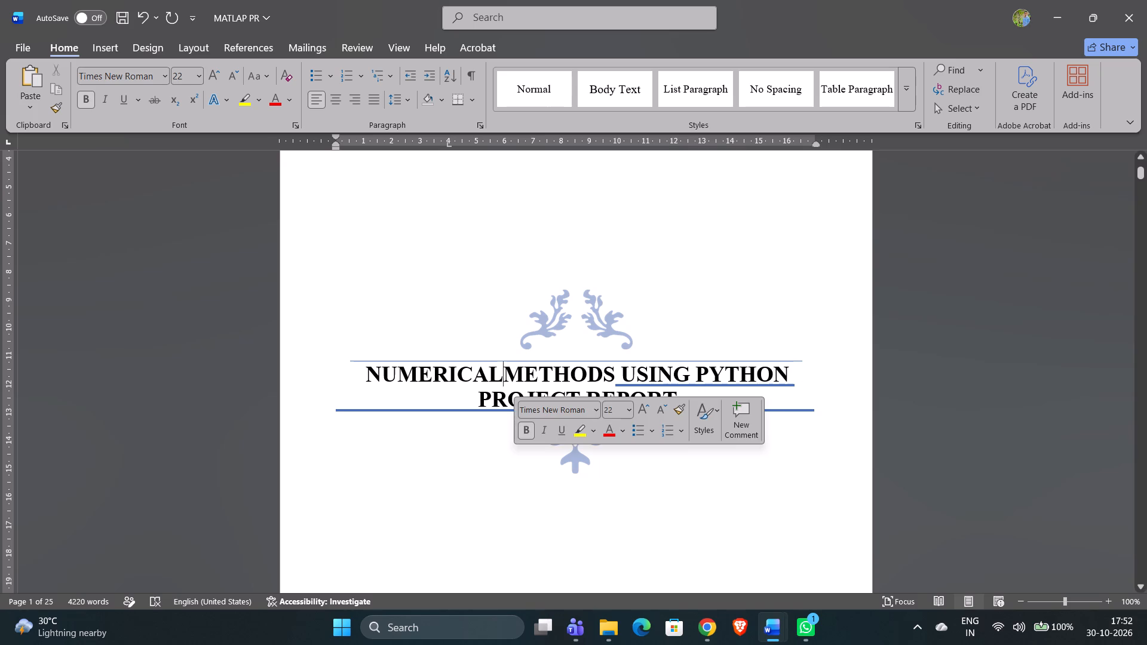
key(space)
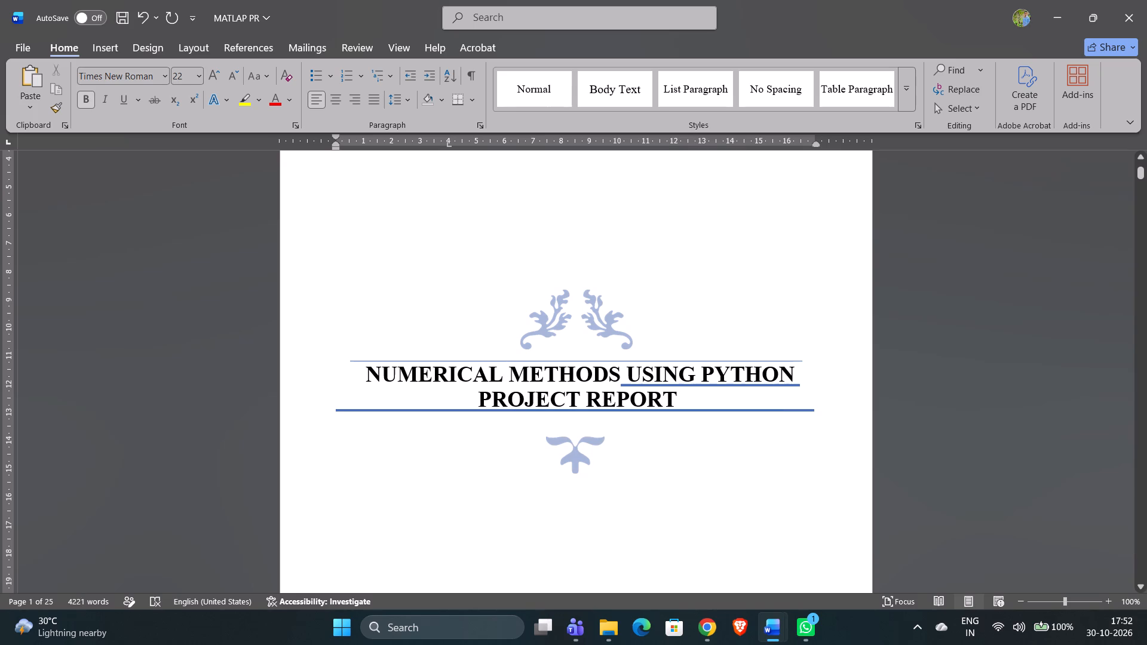
Replace the underlined space between "METHODS" and "USING" with a space that has no underline.
click(624, 377)
right_click(624, 377)
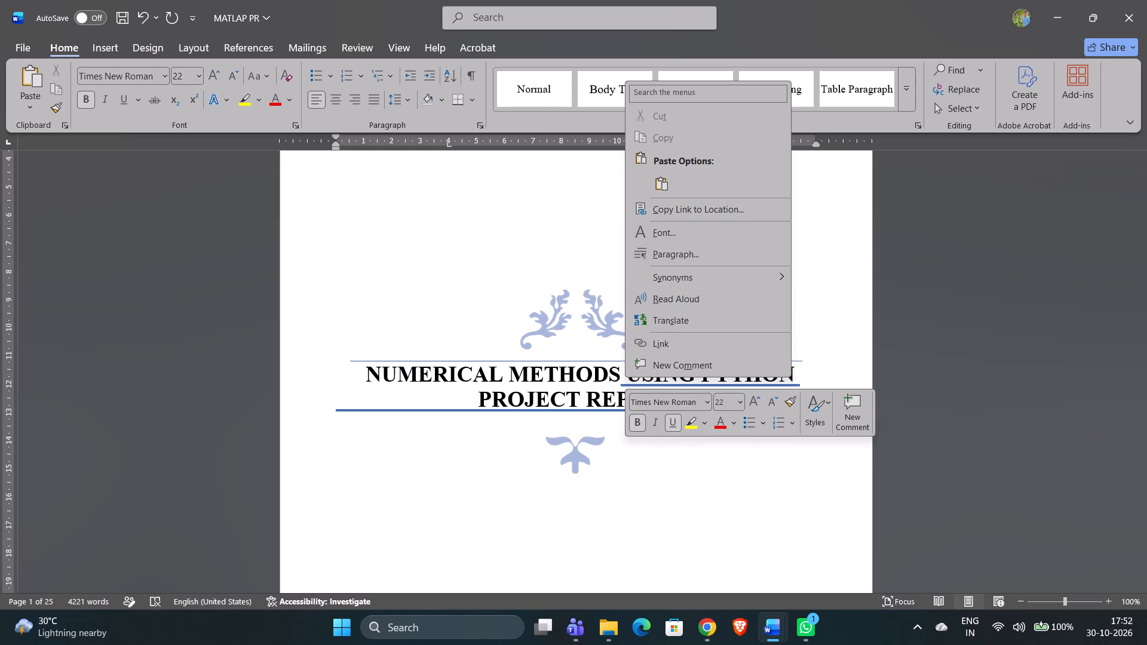
click(668, 423)
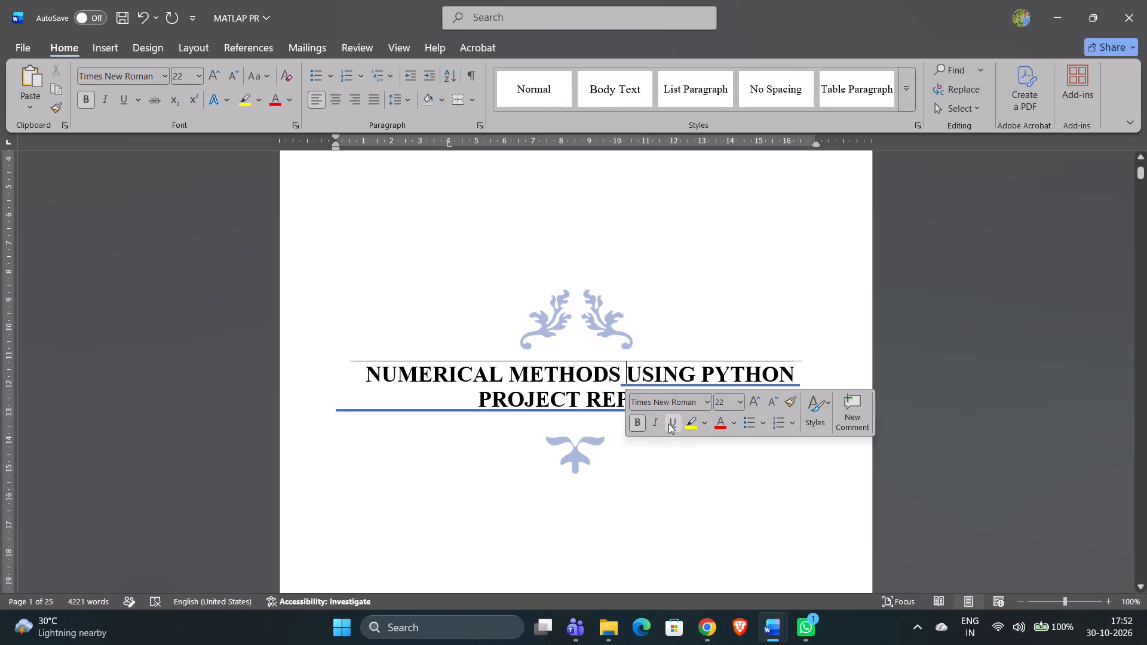
click(669, 423)
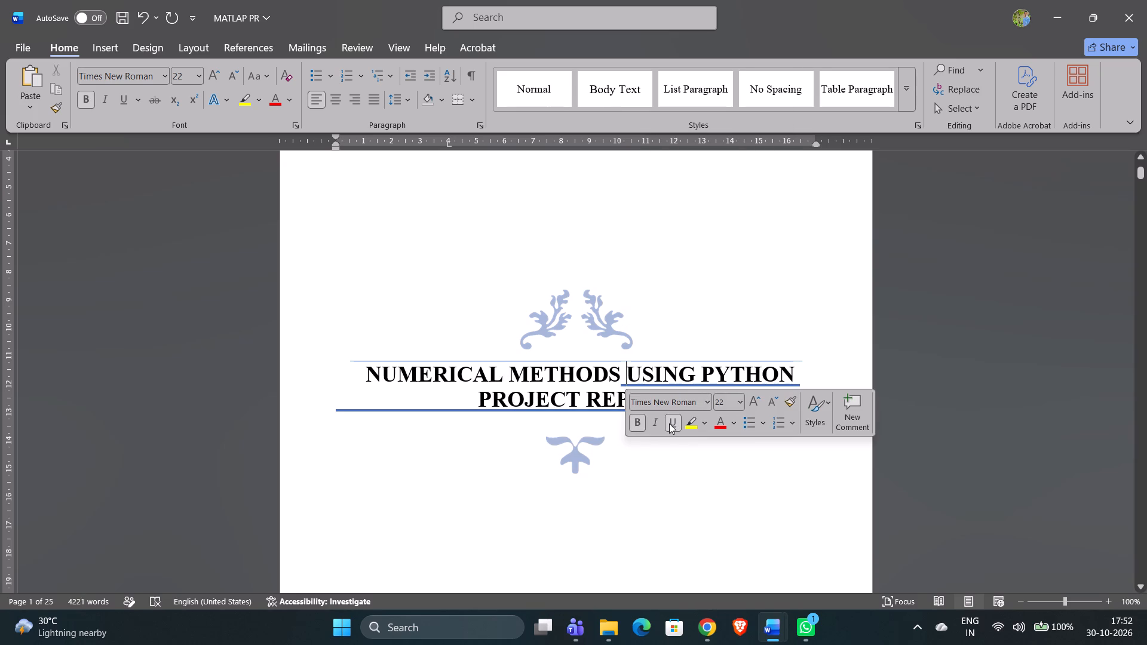
key(BackSpace)
right_click(669, 423)
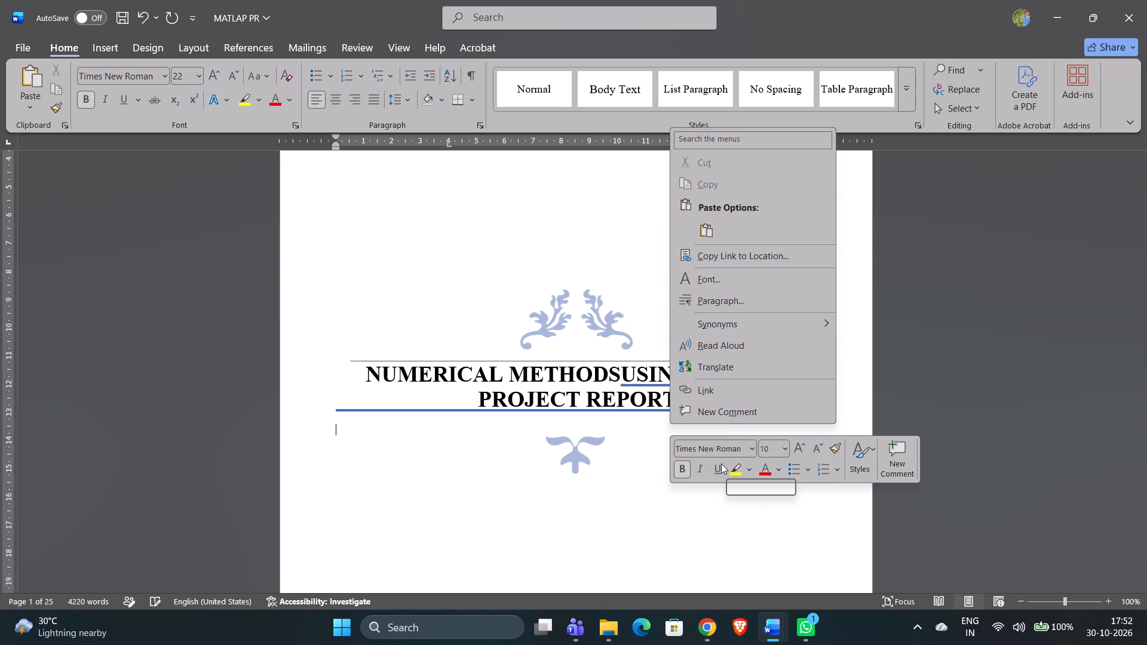
key(space)
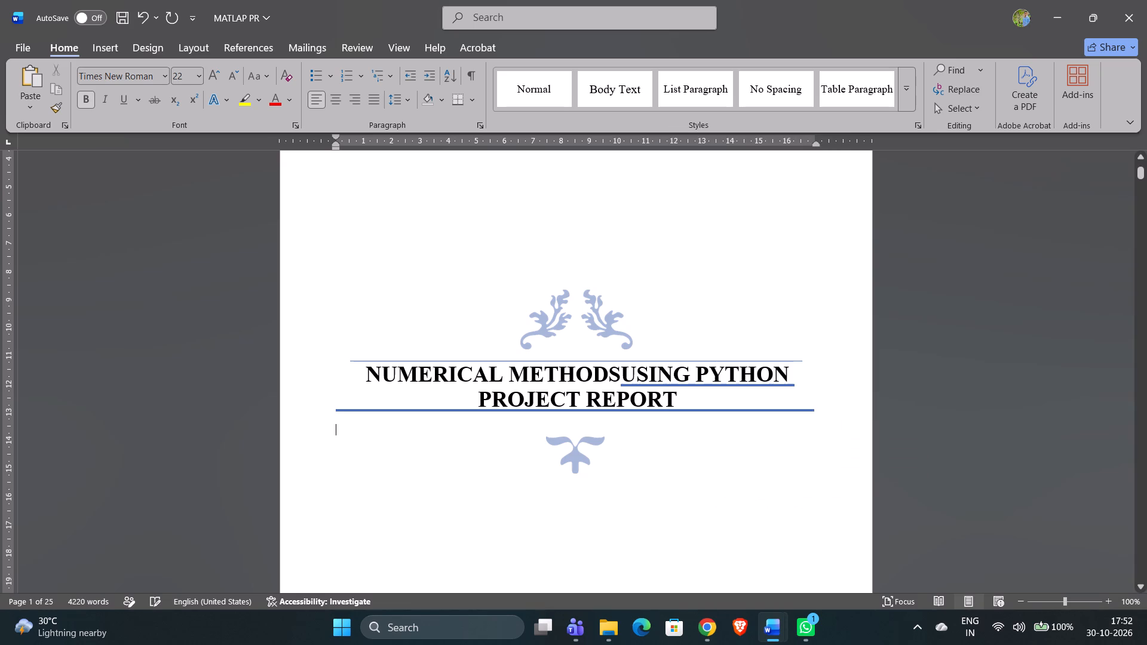
click(634, 374)
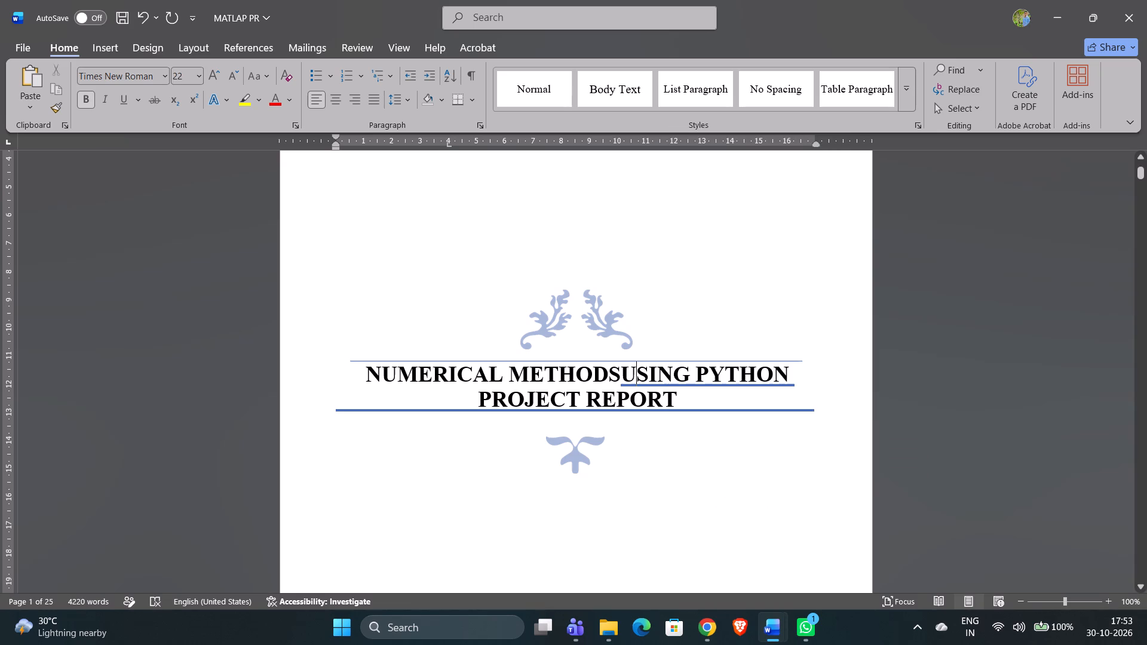
click(619, 372)
key(space)
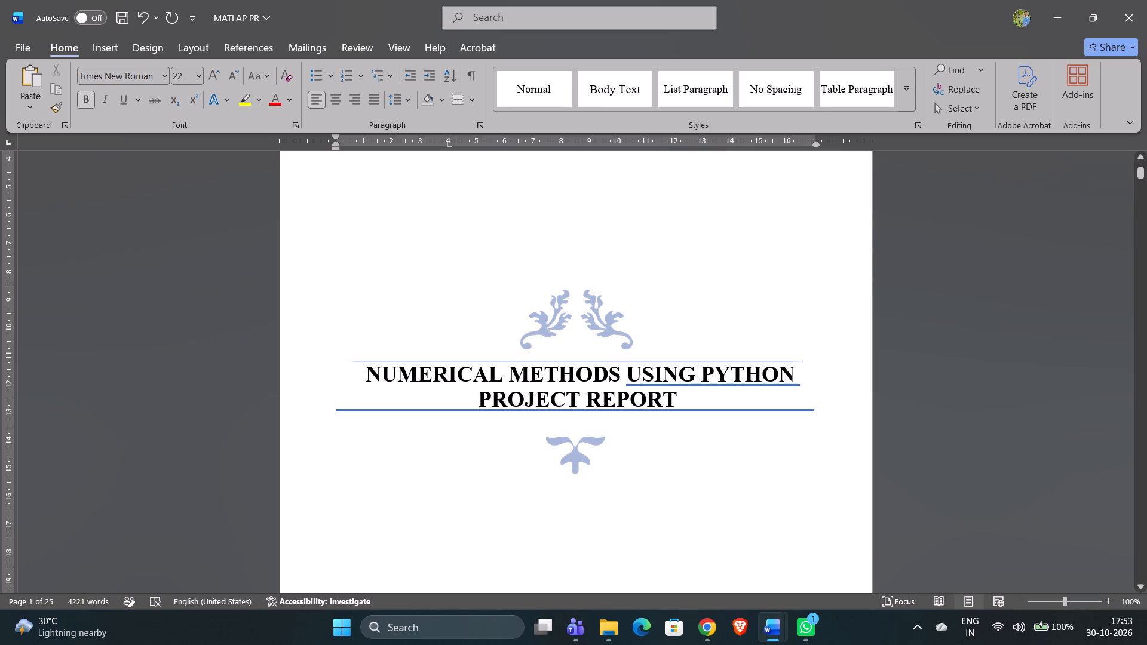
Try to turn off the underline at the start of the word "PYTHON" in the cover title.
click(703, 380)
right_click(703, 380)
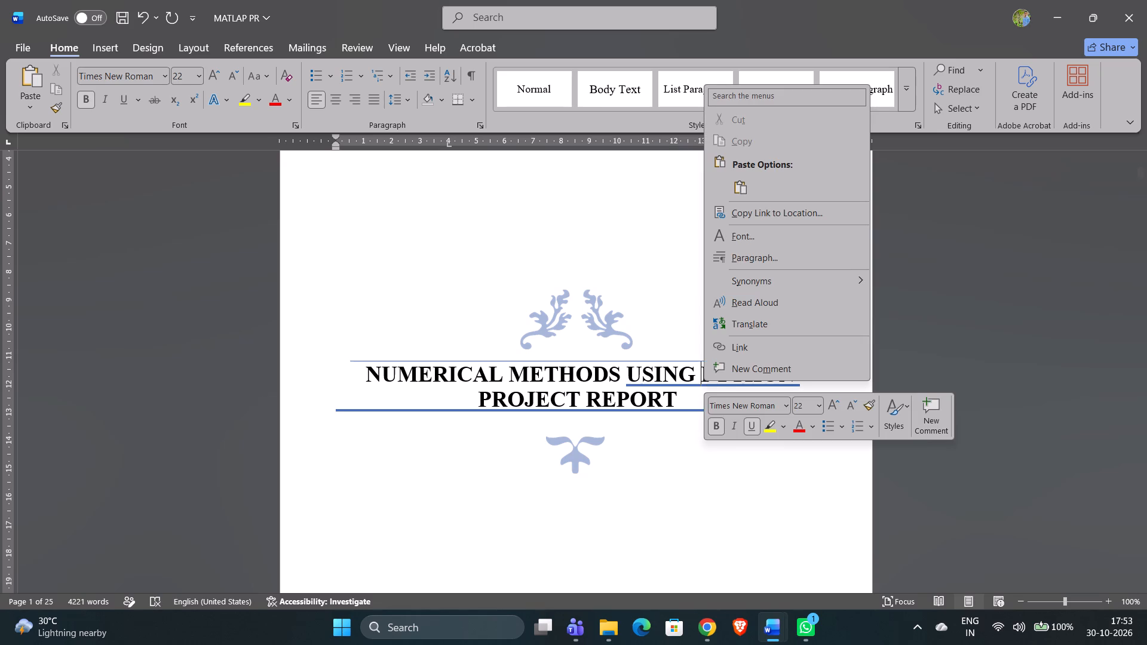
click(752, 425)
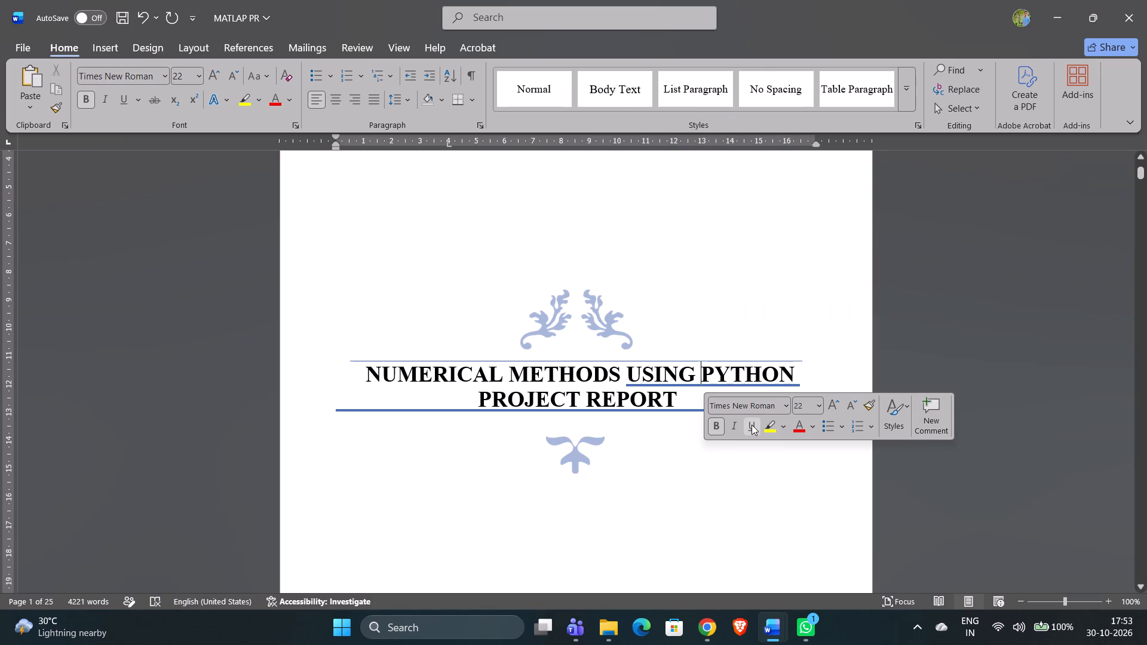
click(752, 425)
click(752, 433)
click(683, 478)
Remove the underline from the words "USING" and "PYTHON" in the cover title.
click(651, 377)
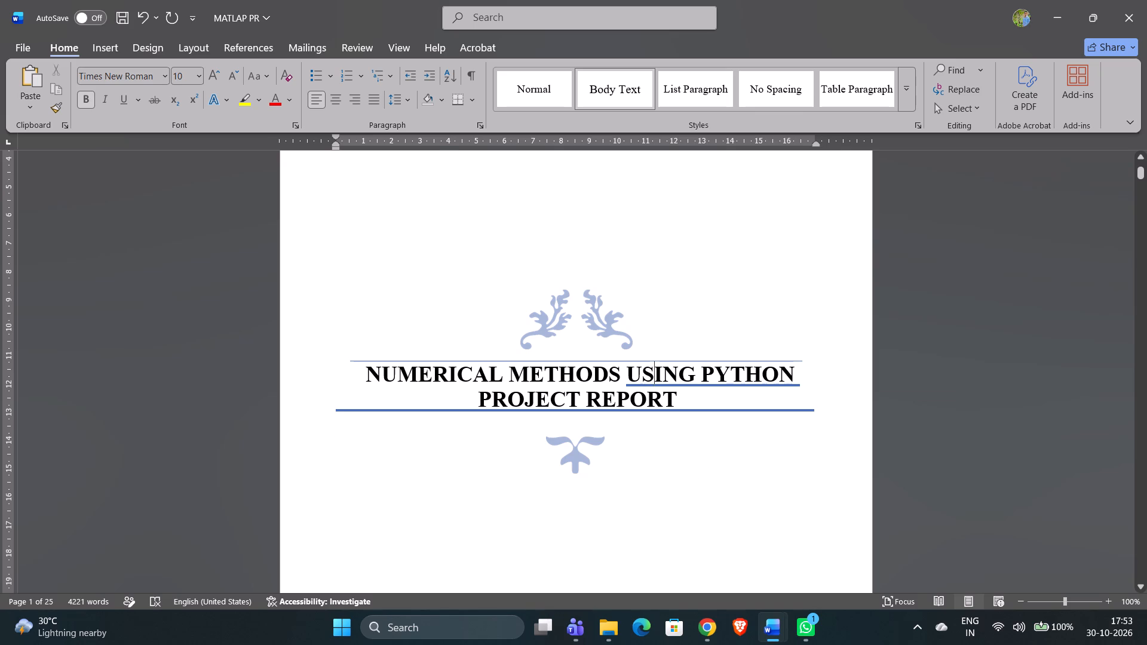
right_click(651, 377)
click(707, 423)
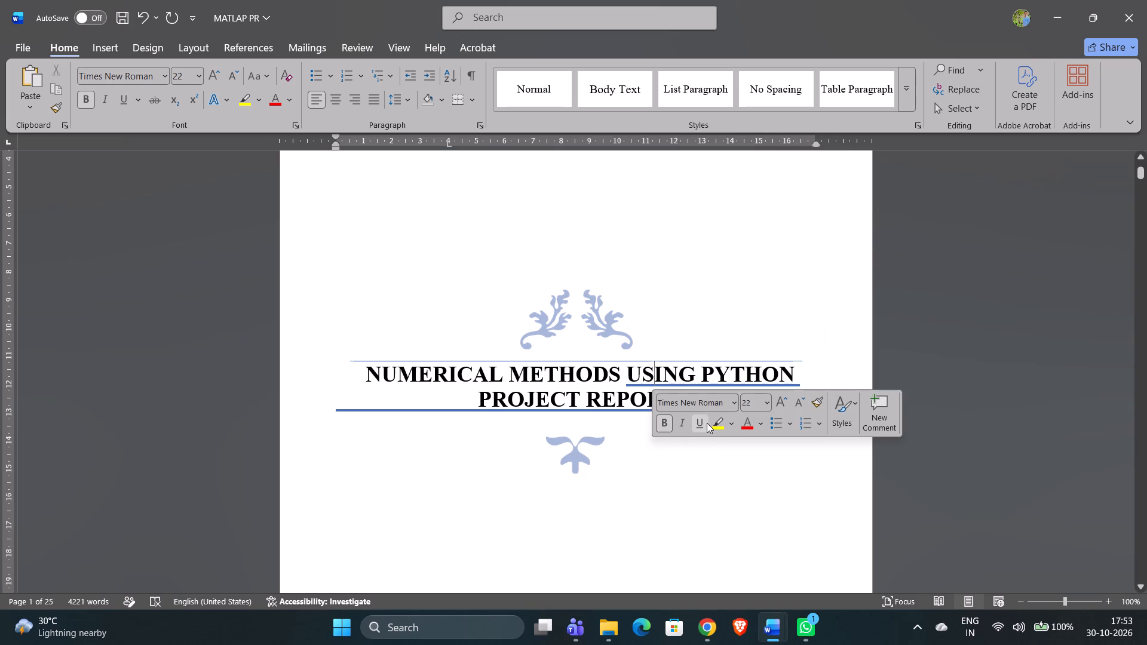
click(771, 487)
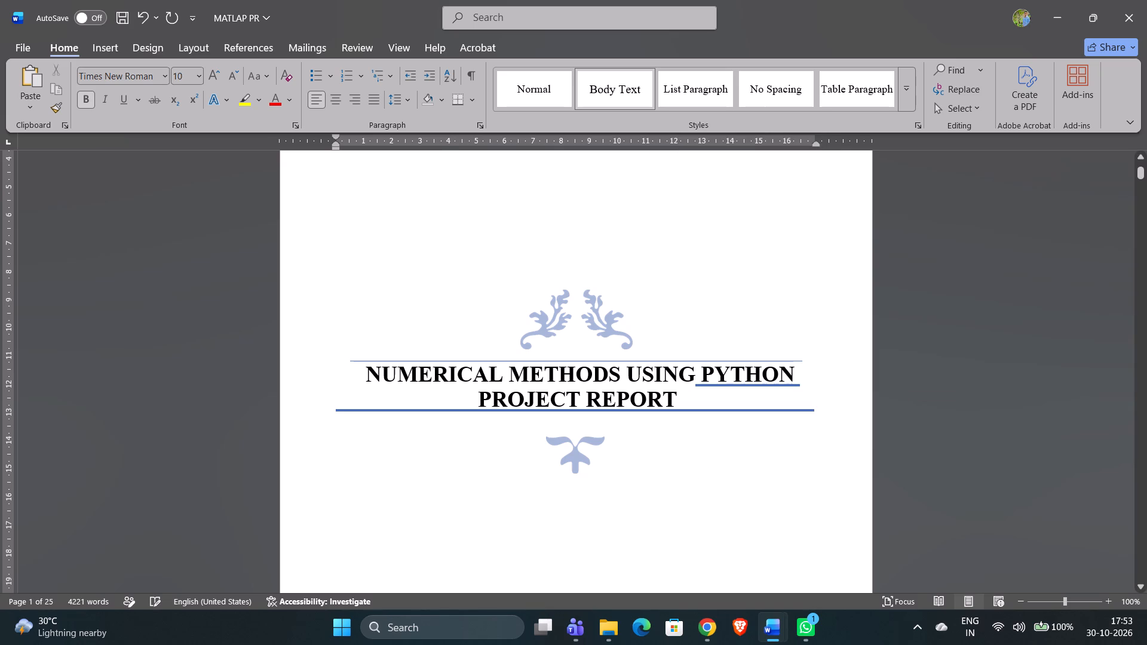
click(762, 383)
right_click(762, 383)
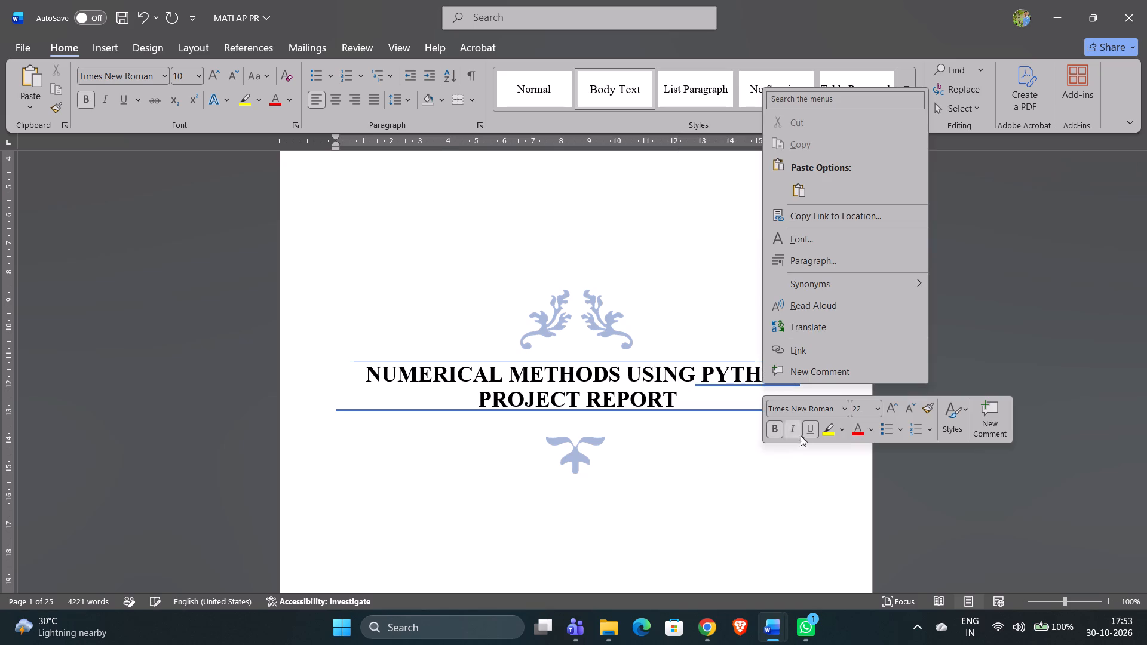
click(805, 430)
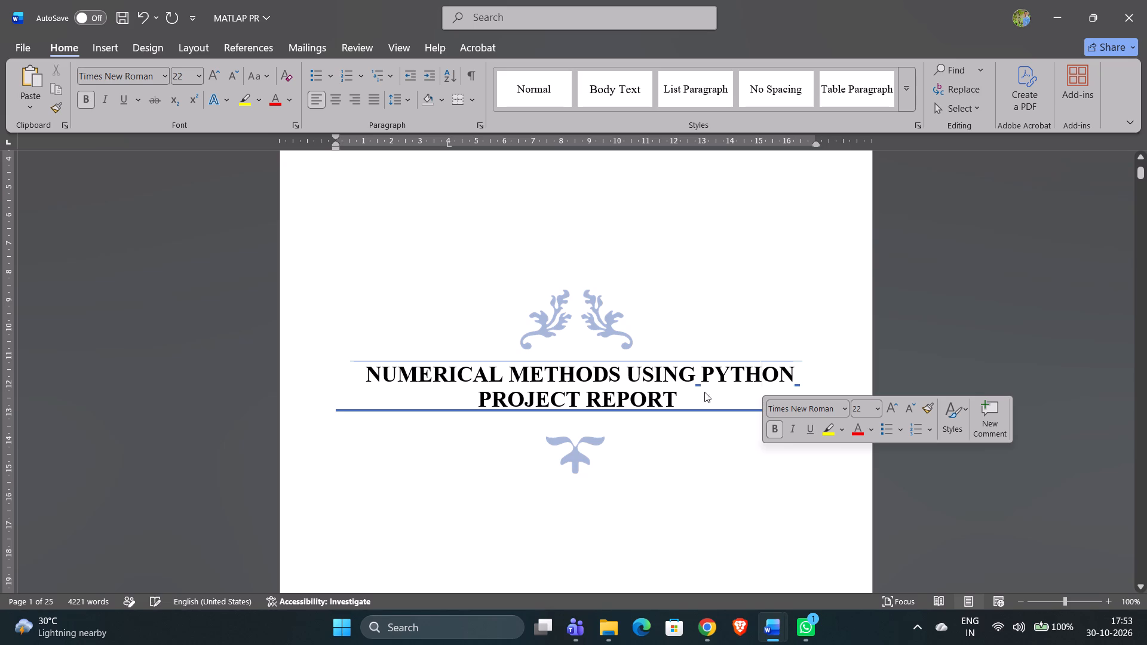
Replace the underlined space between "USING" and "PYTHON" in the cover title with a space that has no underline.
click(702, 382)
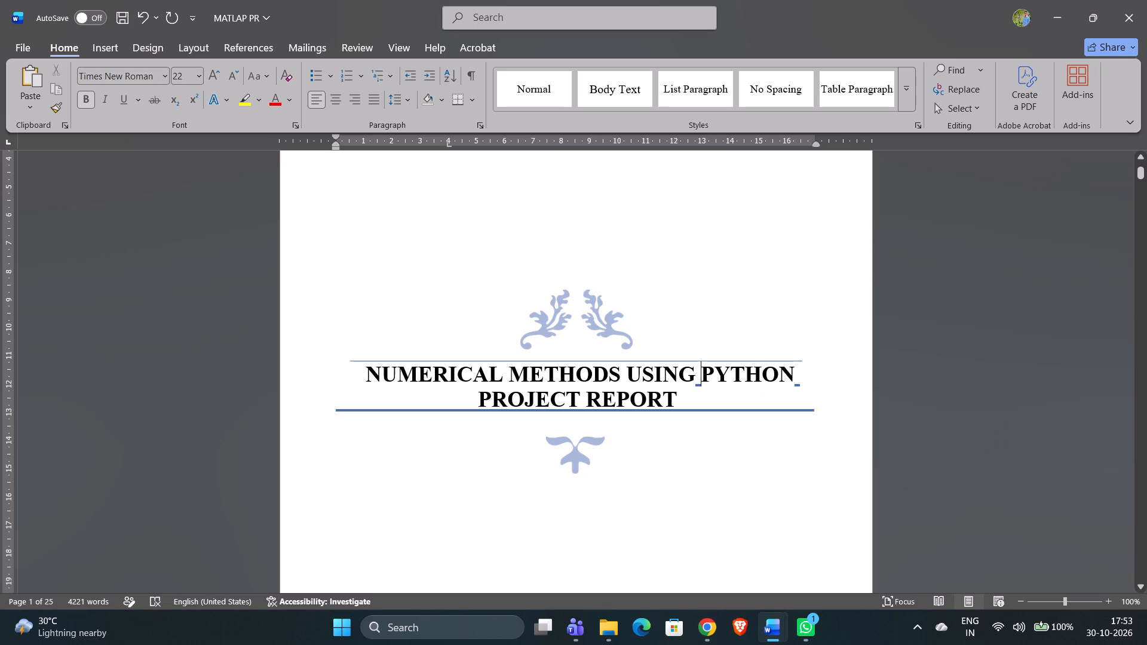
key(BackSpace)
key(space)
key(BackSpace)
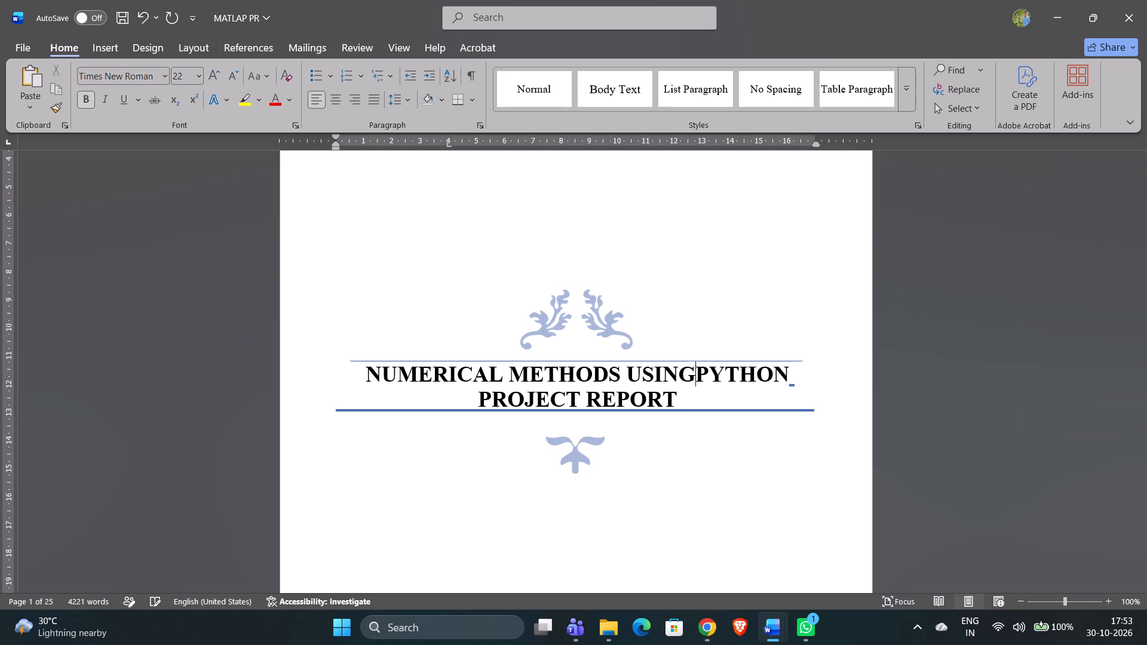
right_click(702, 382)
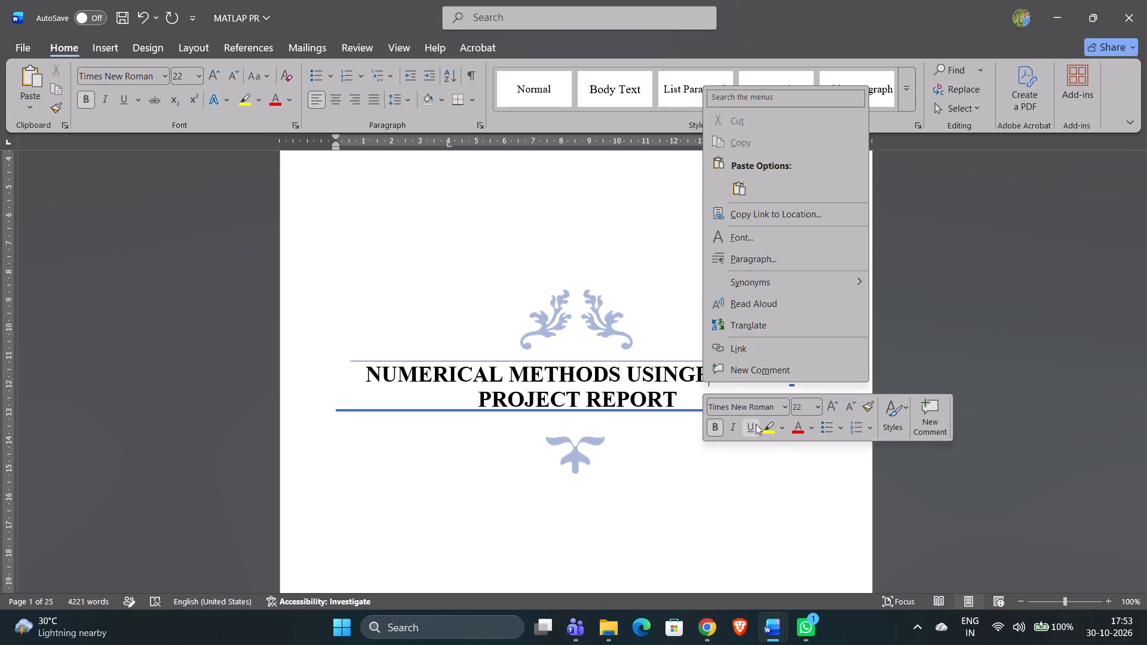
click(756, 424)
click(753, 428)
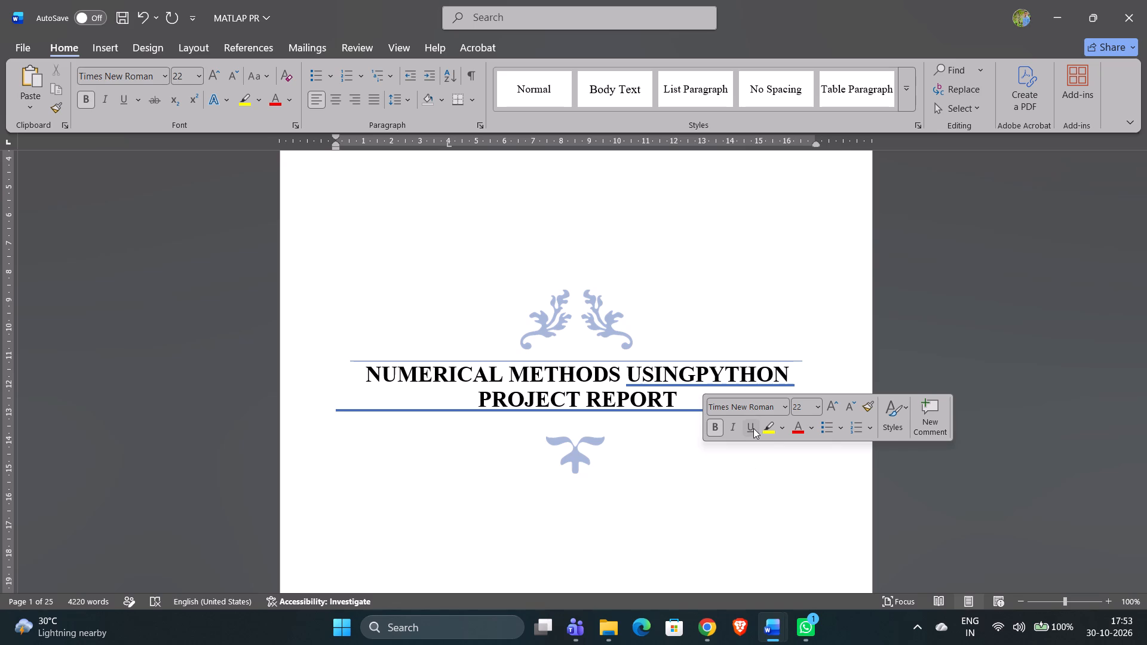
click(696, 377)
key(space)
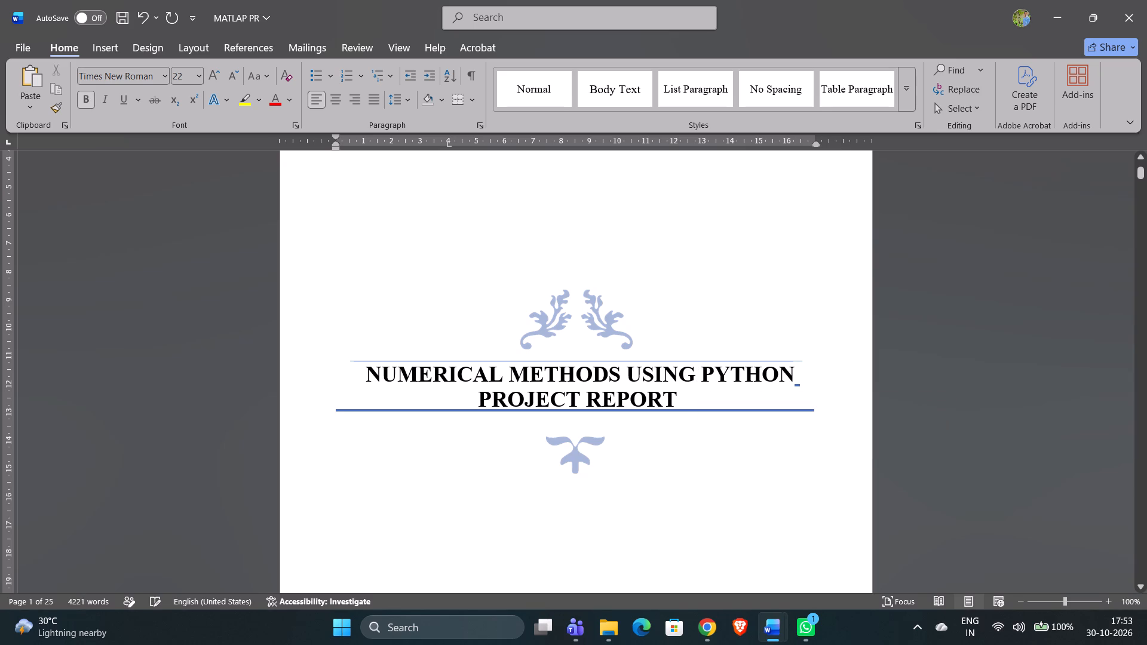
Delete the underlined trailing space after "PYTHON" in the cover title.
click(806, 385)
key(BackSpace)
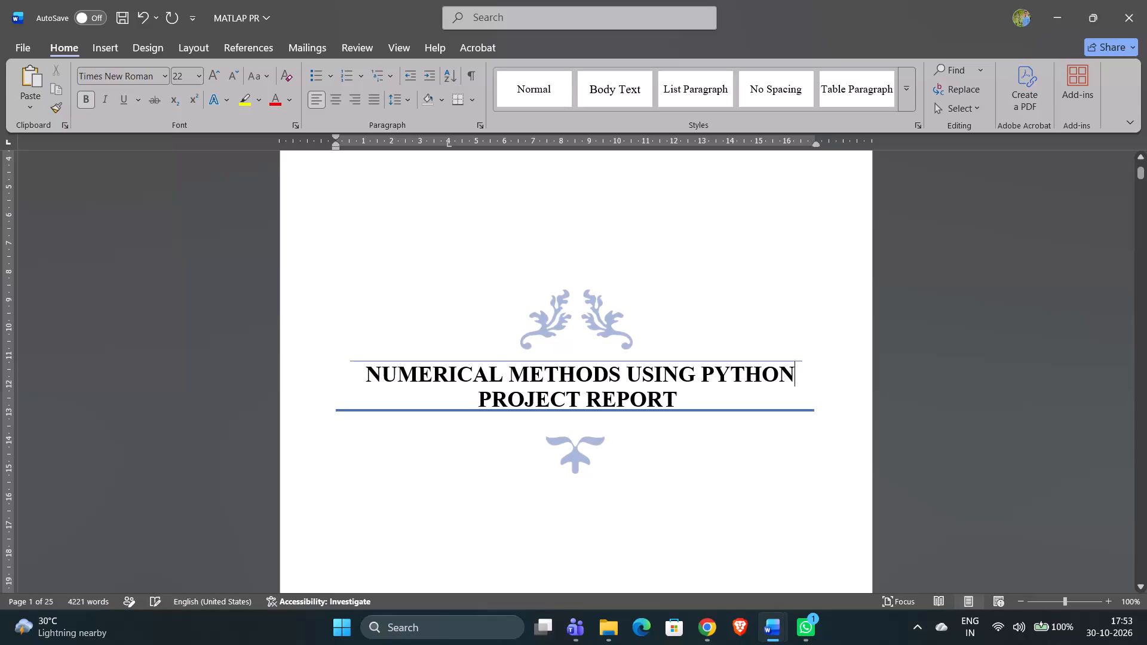
click(562, 404)
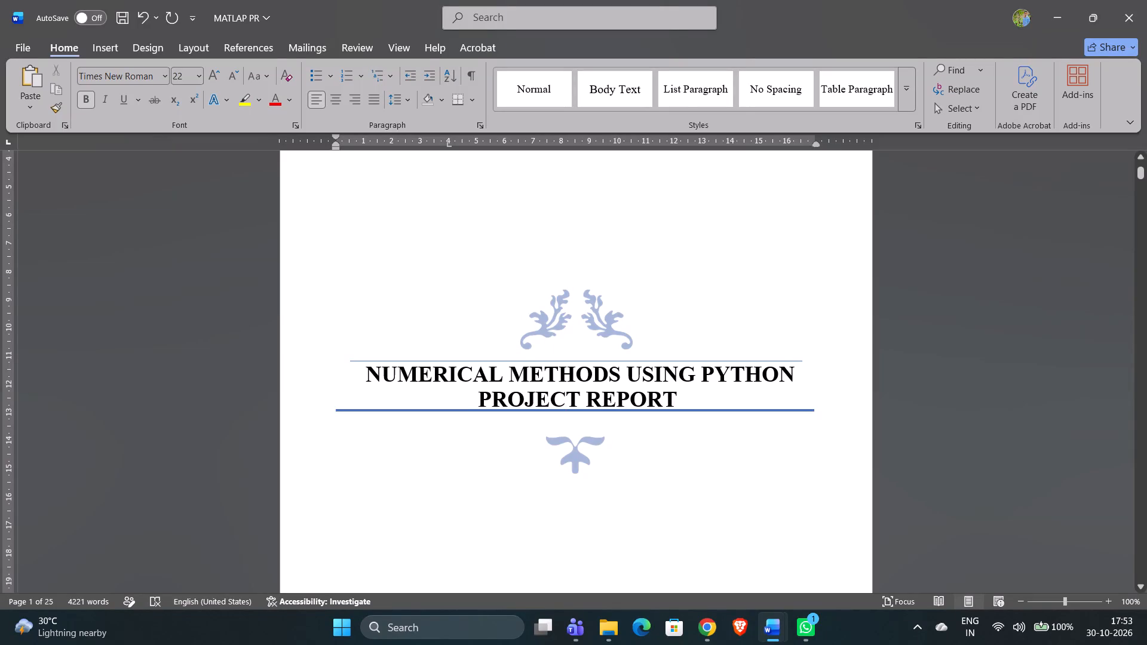
click(723, 274)
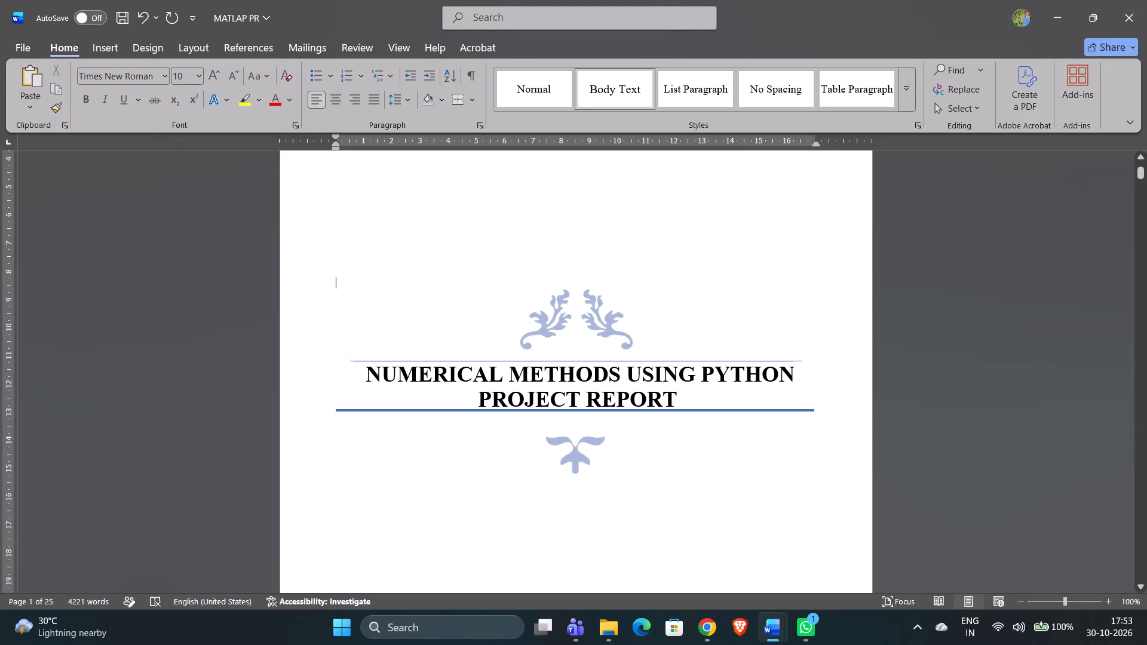
Increase the font size of the whole cover title, "NUMERICAL METHODS USING PYTHON PROJECT REPORT", to 24.
drag(366, 372, 684, 403)
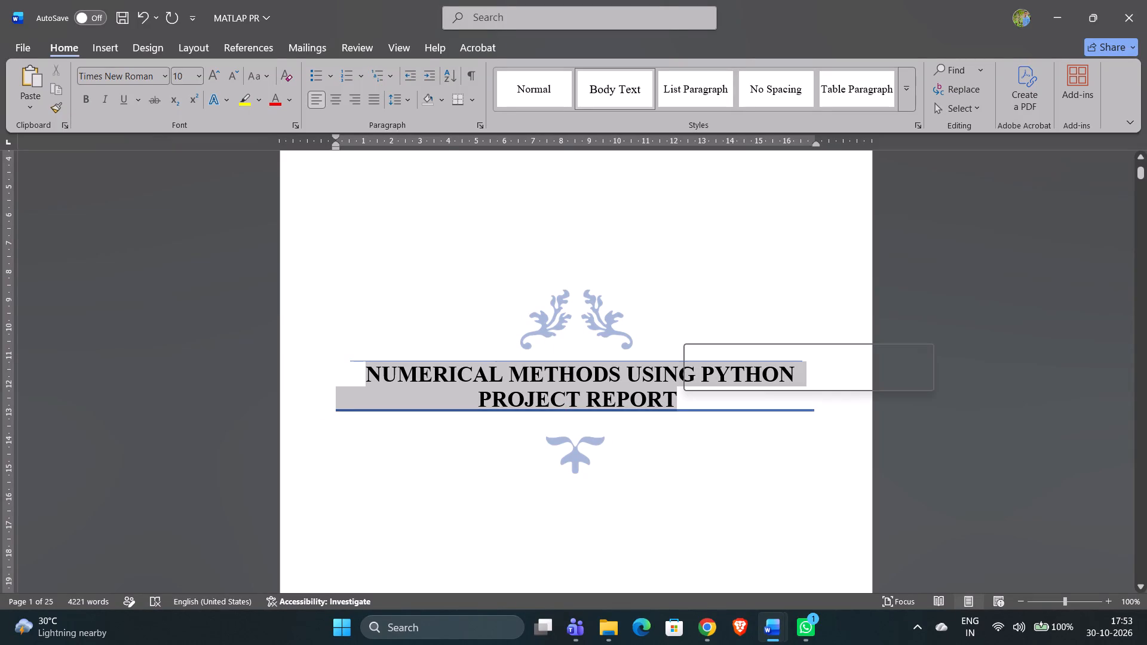
click(816, 355)
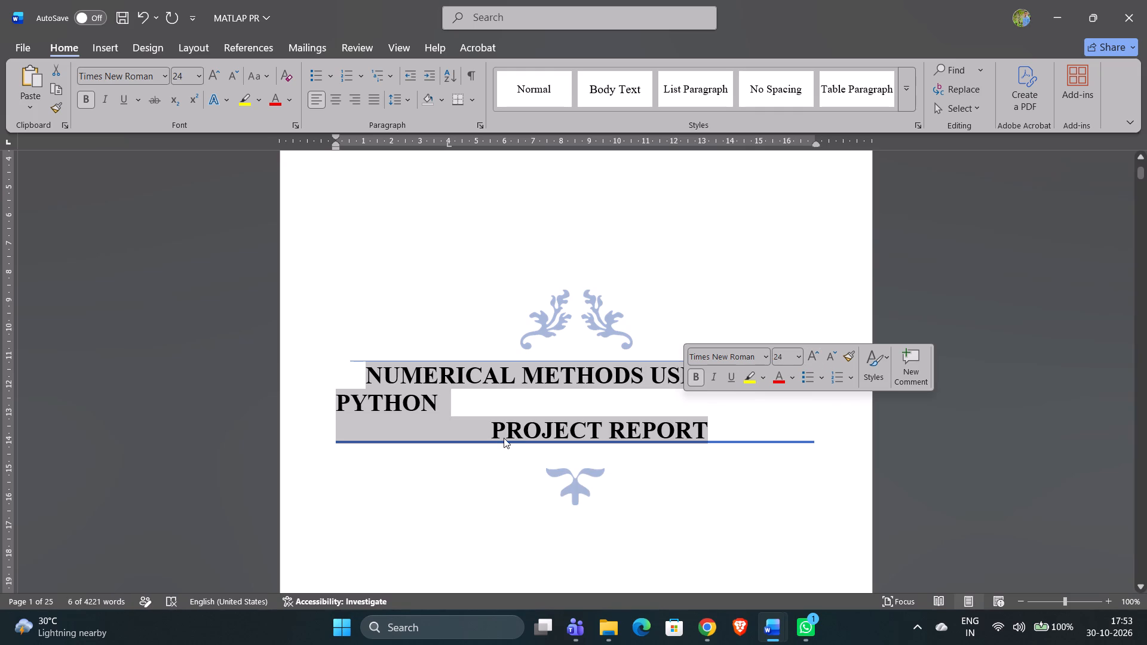
Delete all the leading spaces before "PROJECT REPORT" so that it starts at the left margin of its line.
click(488, 432)
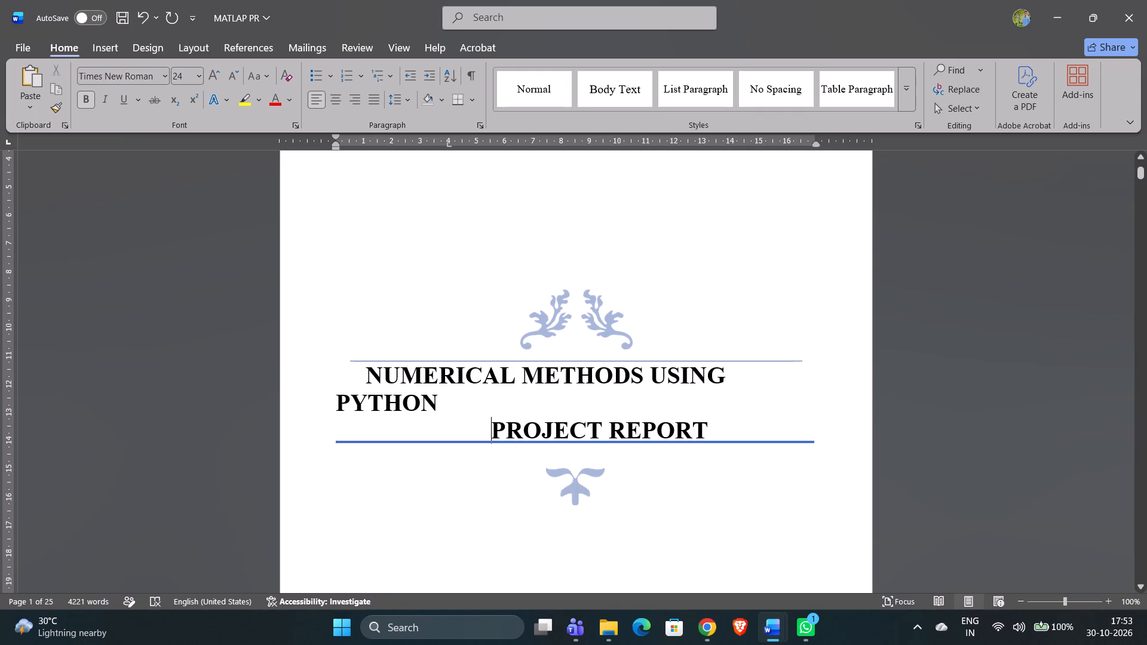
key(BackSpace)
key(BackSpace)
key(BackSpace)
key(BackSpace)
key(BackSpace)
key(BackSpace)
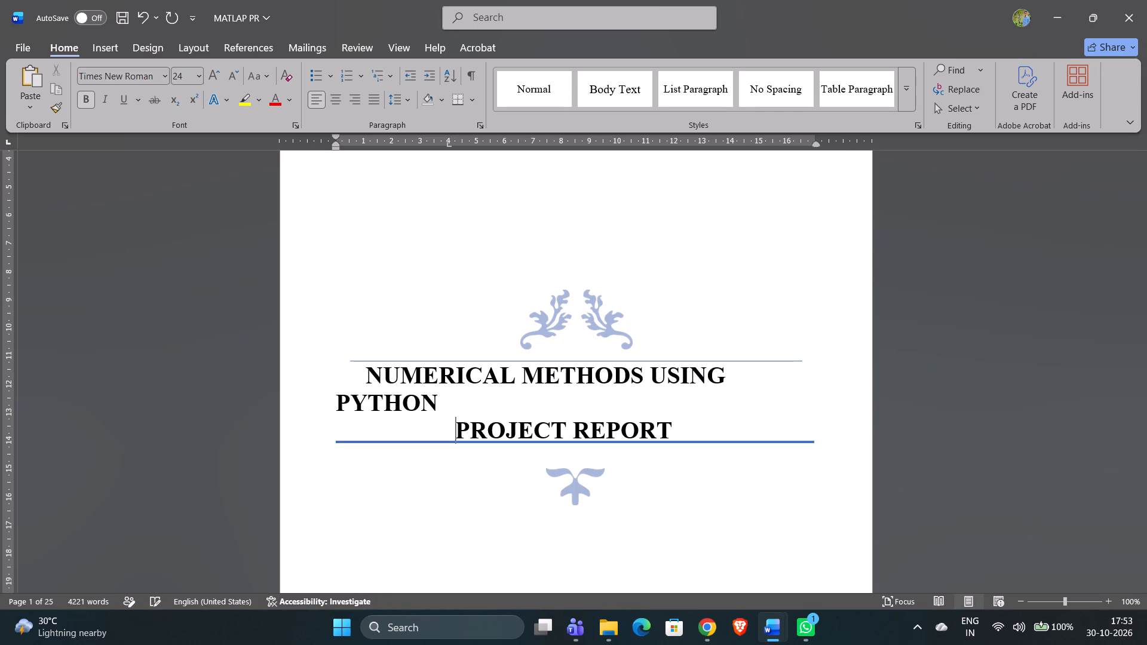
key(BackSpace)
key(BackSpace)
key(BackSpace)
key(BackSpace)
key(BackSpace)
key(BackSpace)
key(BackSpace)
key(BackSpace)
key(BackSpace)
key(BackSpace)
key(BackSpace)
key(BackSpace)
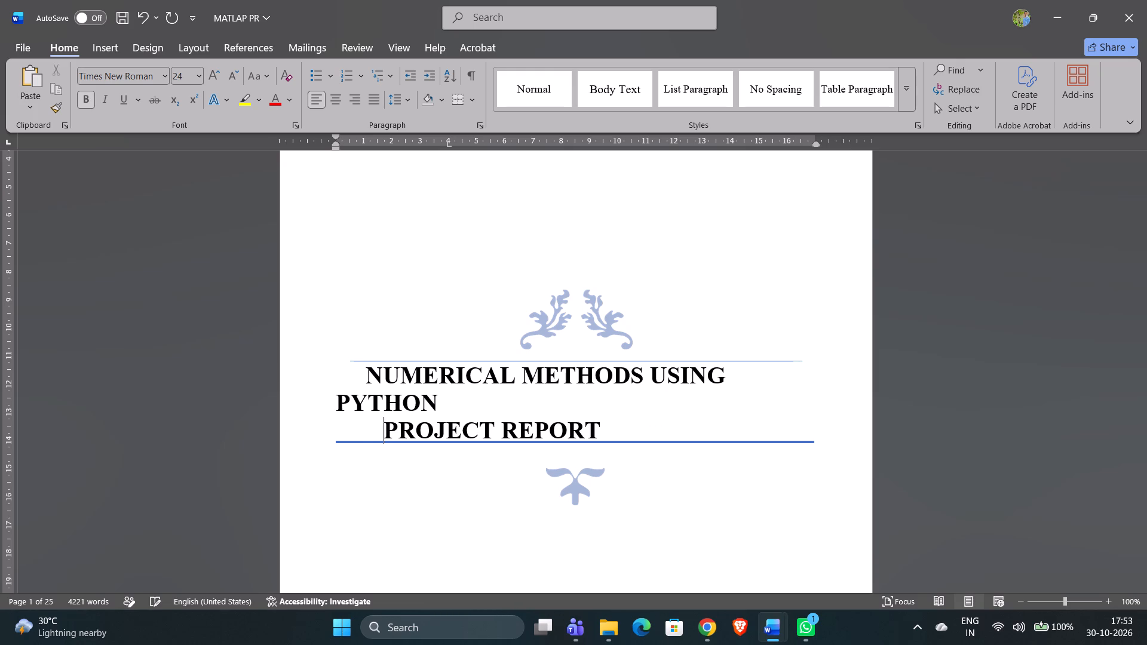
key(BackSpace)
key(BackSpace)
key(BackSpace)
key(BackSpace)
key(BackSpace)
key(BackSpace)
key(BackSpace)
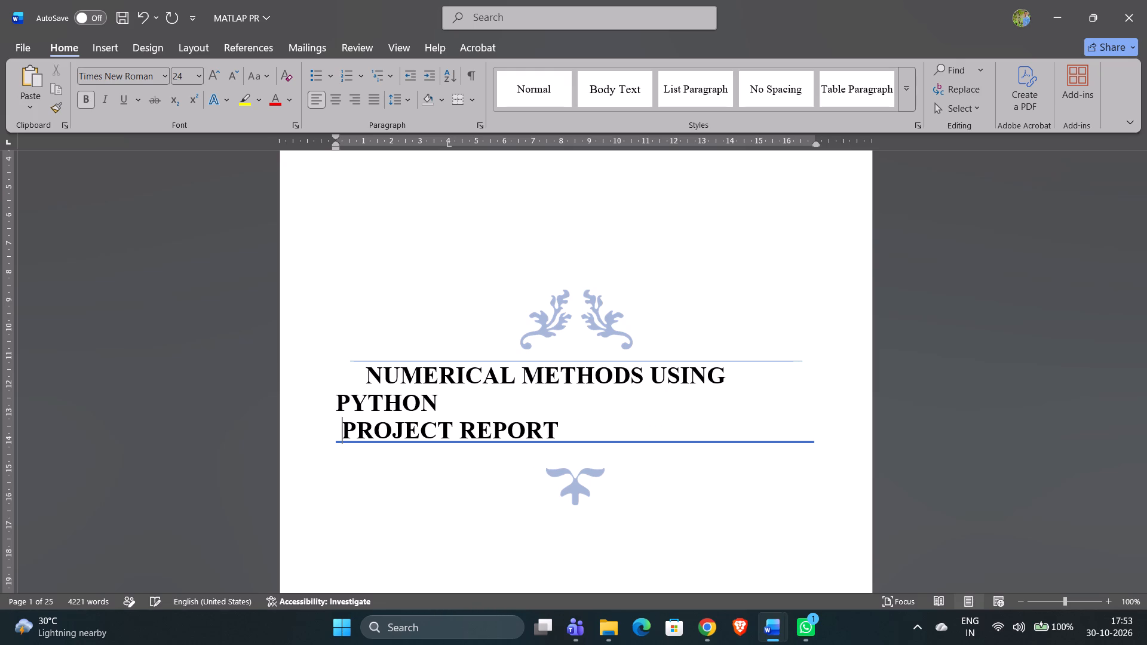
key(BackSpace)
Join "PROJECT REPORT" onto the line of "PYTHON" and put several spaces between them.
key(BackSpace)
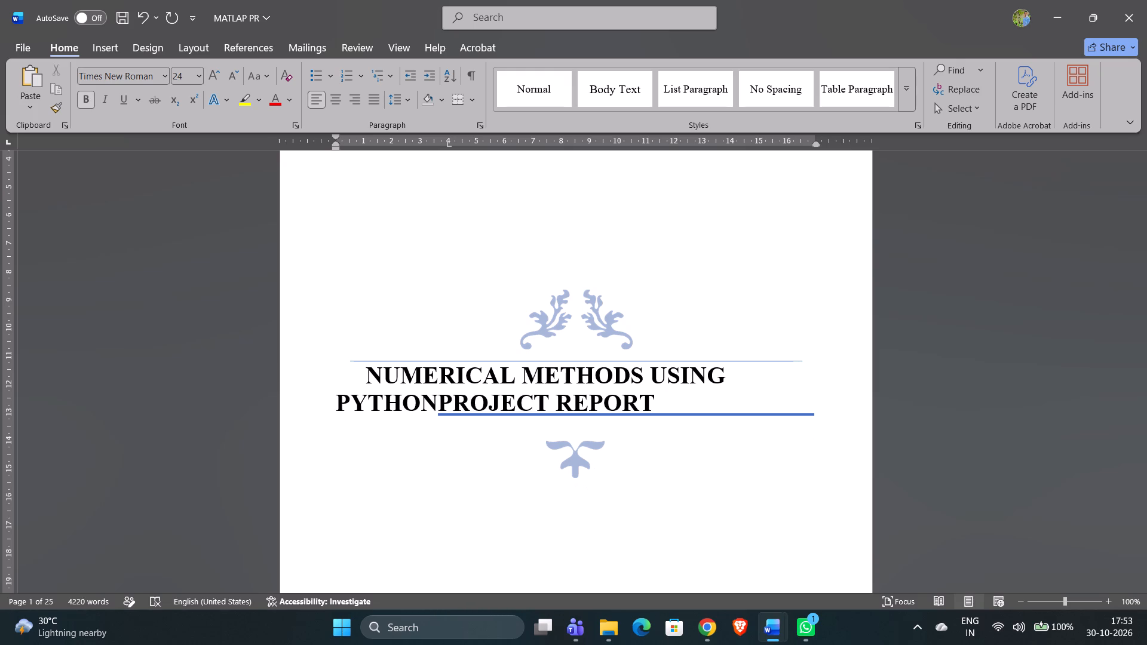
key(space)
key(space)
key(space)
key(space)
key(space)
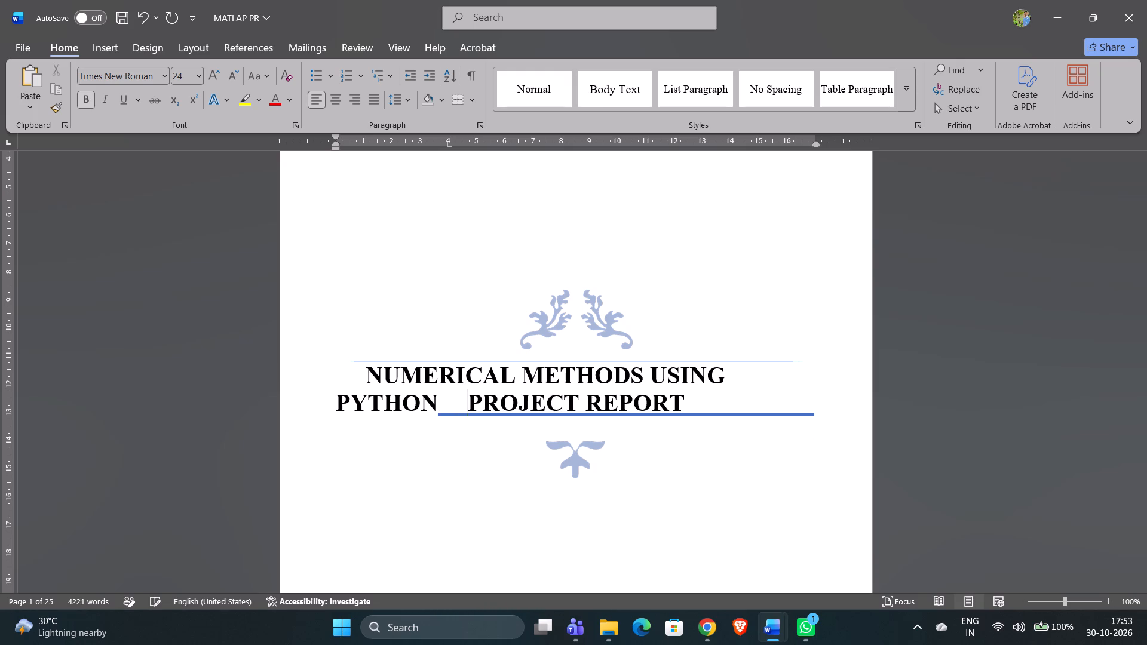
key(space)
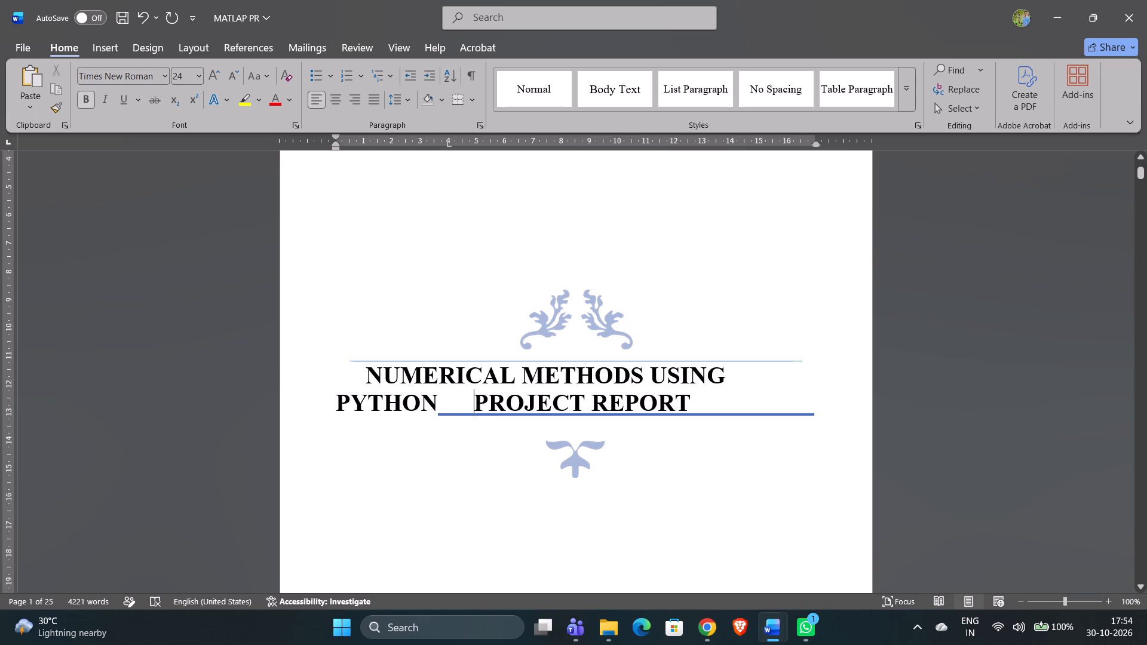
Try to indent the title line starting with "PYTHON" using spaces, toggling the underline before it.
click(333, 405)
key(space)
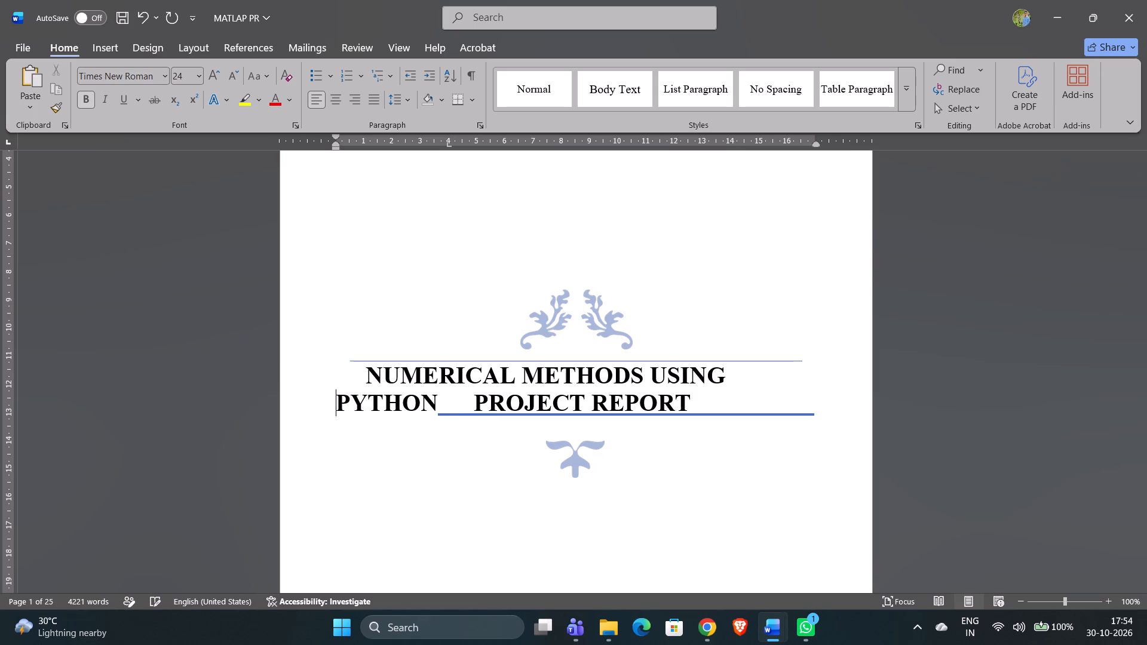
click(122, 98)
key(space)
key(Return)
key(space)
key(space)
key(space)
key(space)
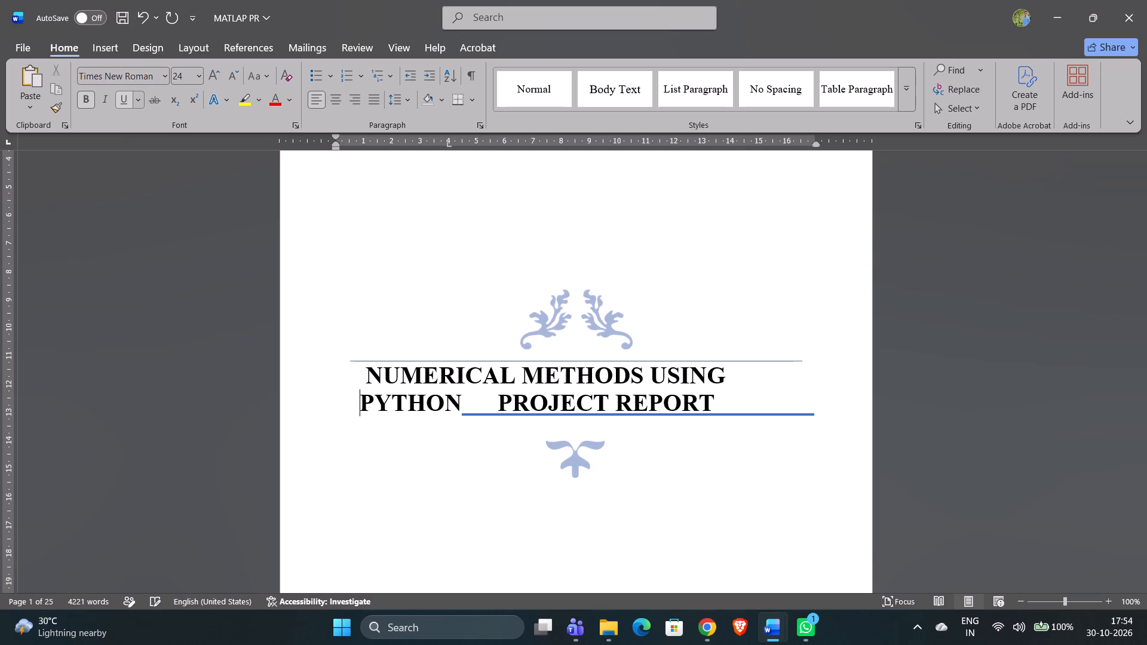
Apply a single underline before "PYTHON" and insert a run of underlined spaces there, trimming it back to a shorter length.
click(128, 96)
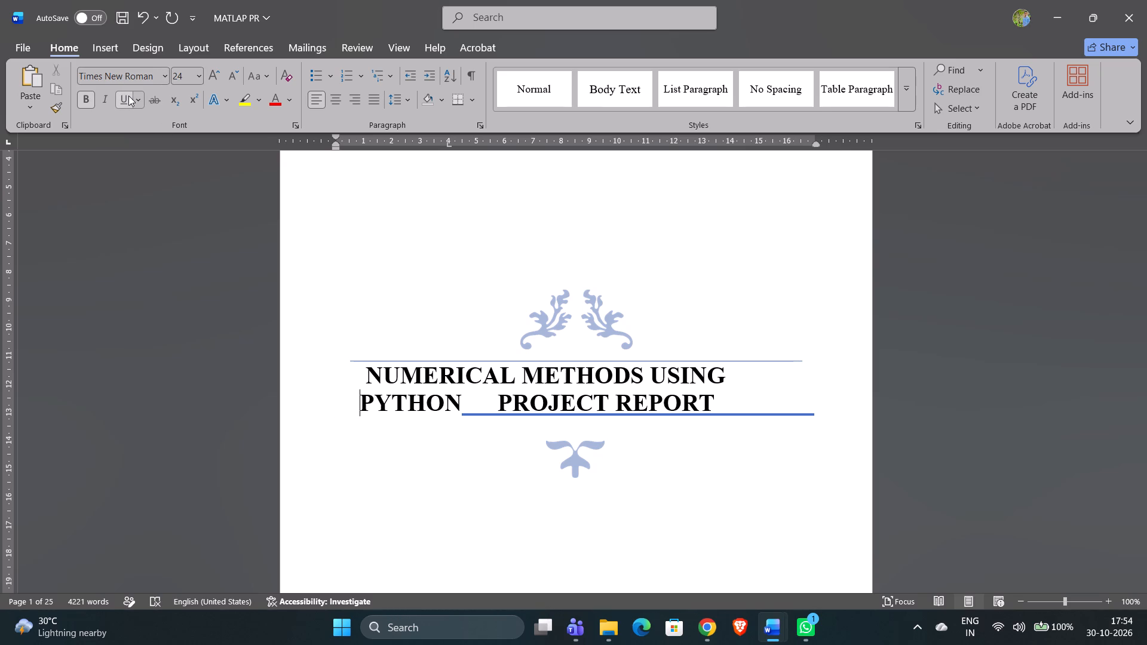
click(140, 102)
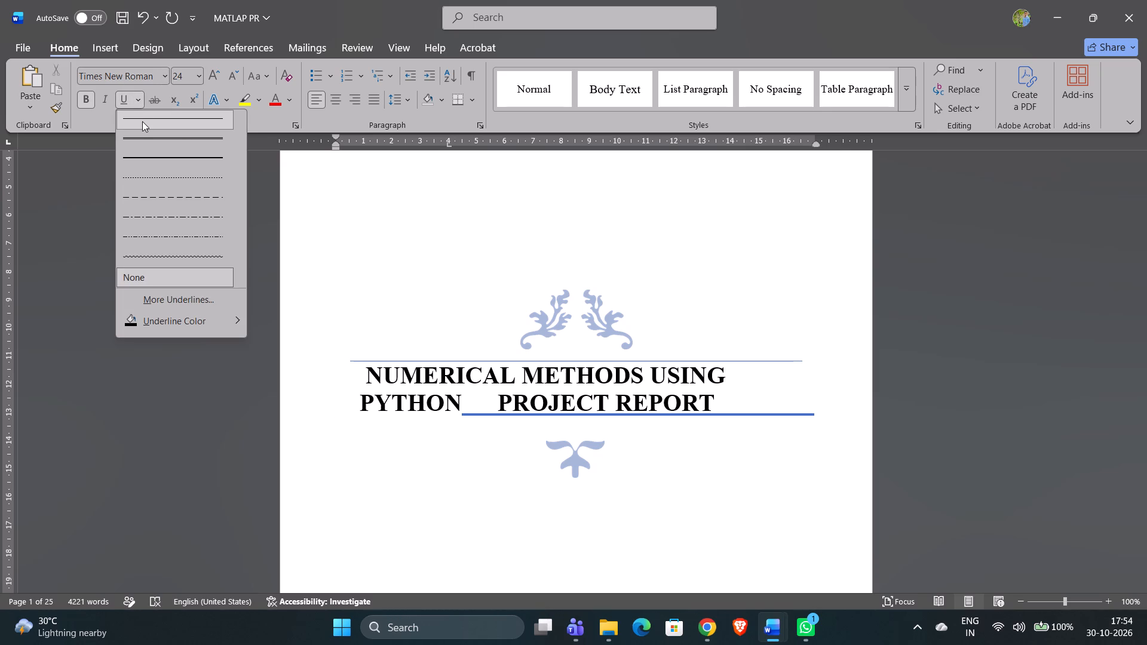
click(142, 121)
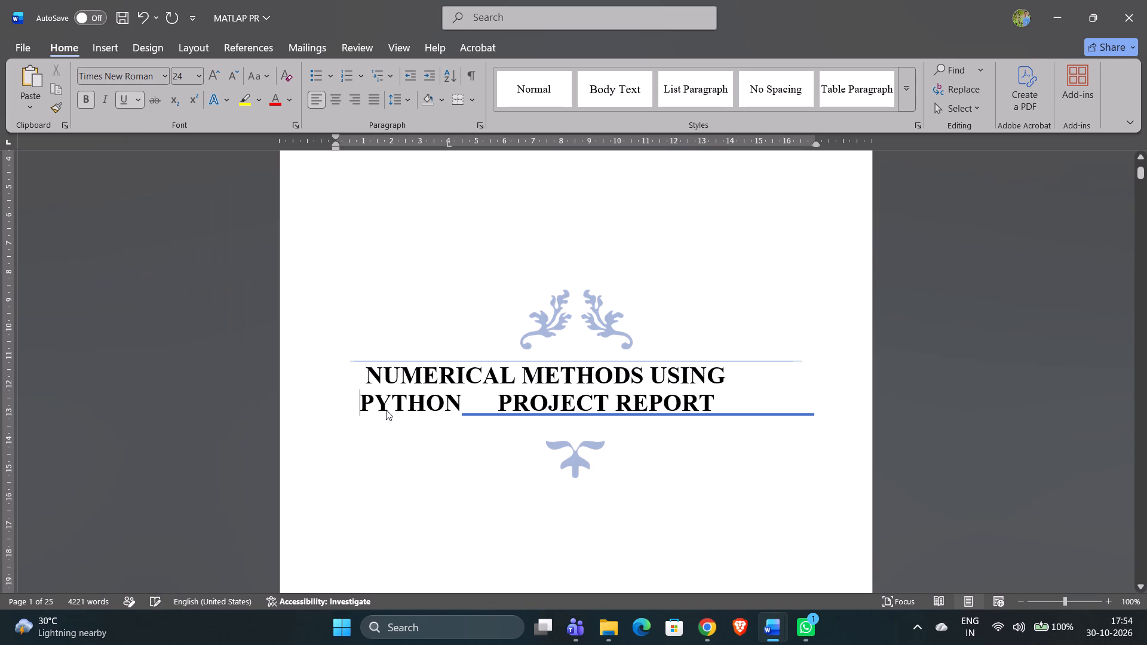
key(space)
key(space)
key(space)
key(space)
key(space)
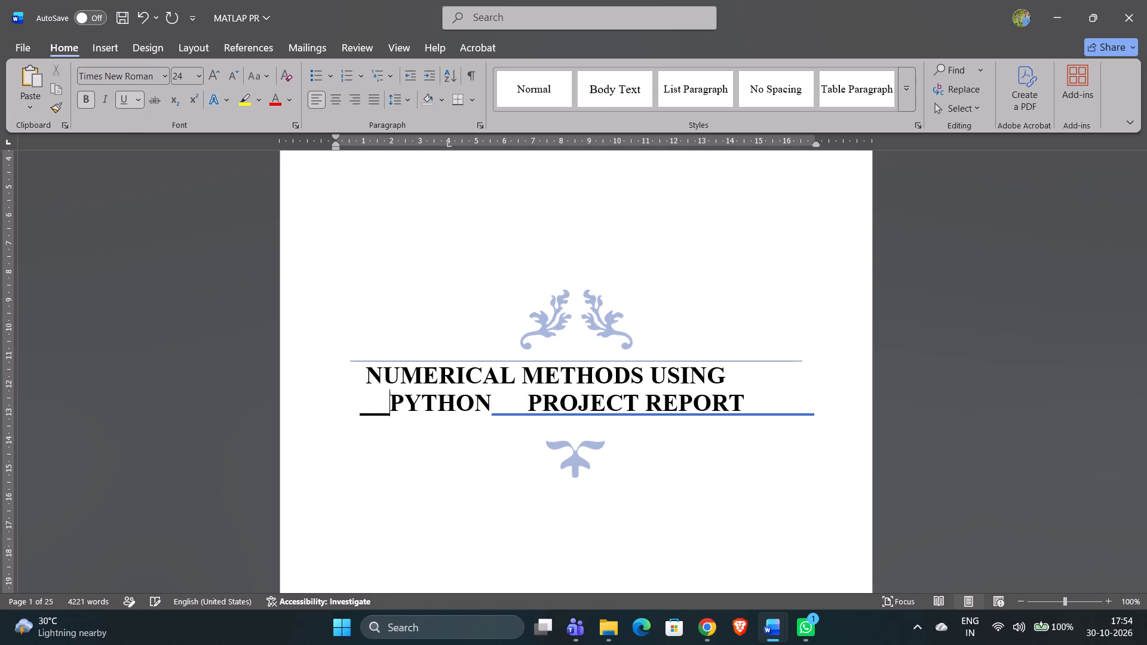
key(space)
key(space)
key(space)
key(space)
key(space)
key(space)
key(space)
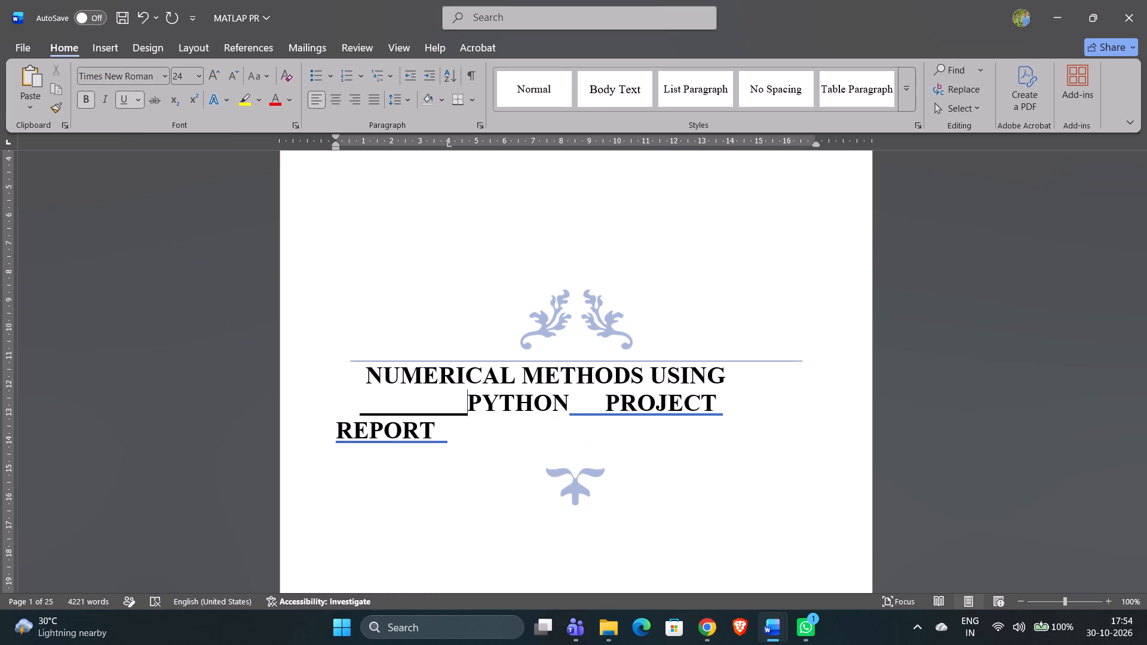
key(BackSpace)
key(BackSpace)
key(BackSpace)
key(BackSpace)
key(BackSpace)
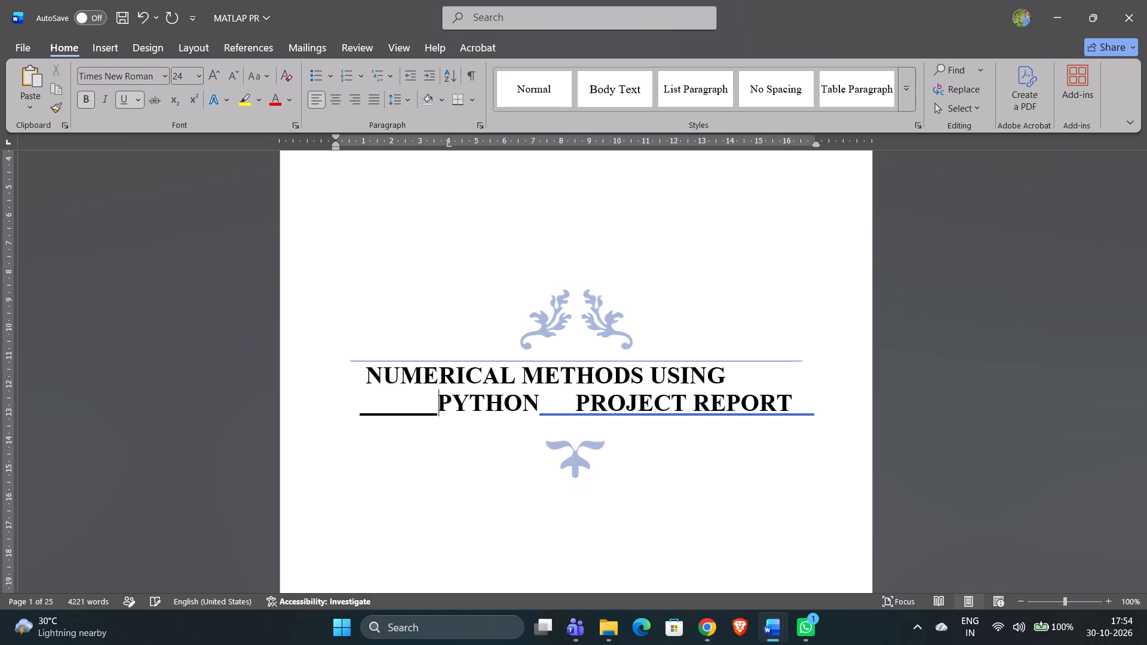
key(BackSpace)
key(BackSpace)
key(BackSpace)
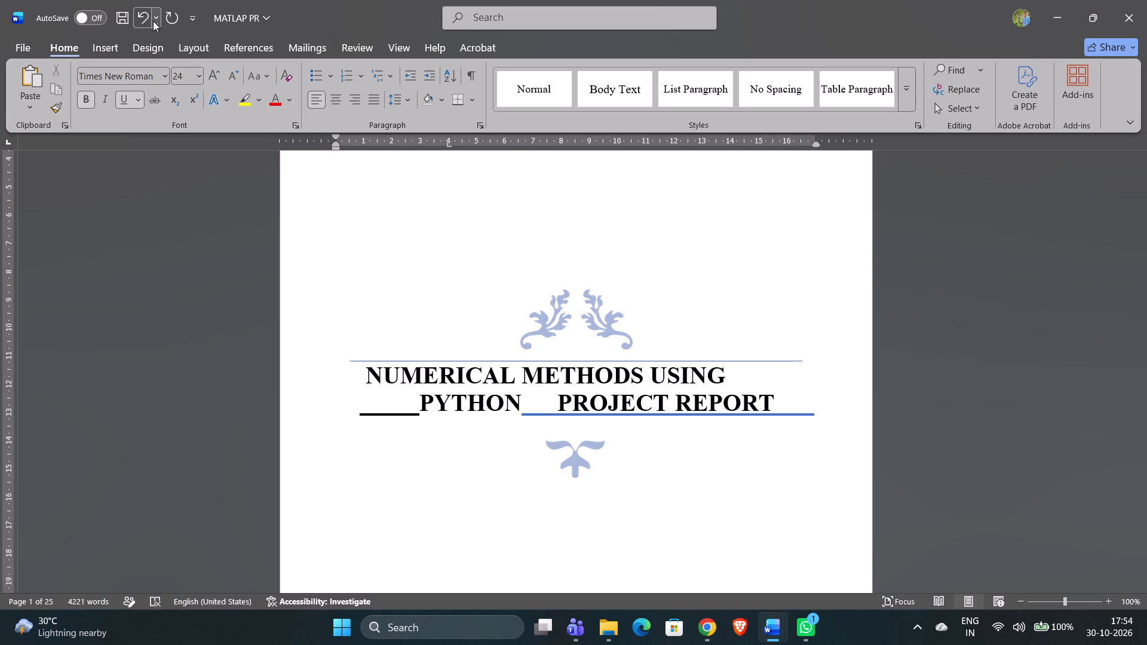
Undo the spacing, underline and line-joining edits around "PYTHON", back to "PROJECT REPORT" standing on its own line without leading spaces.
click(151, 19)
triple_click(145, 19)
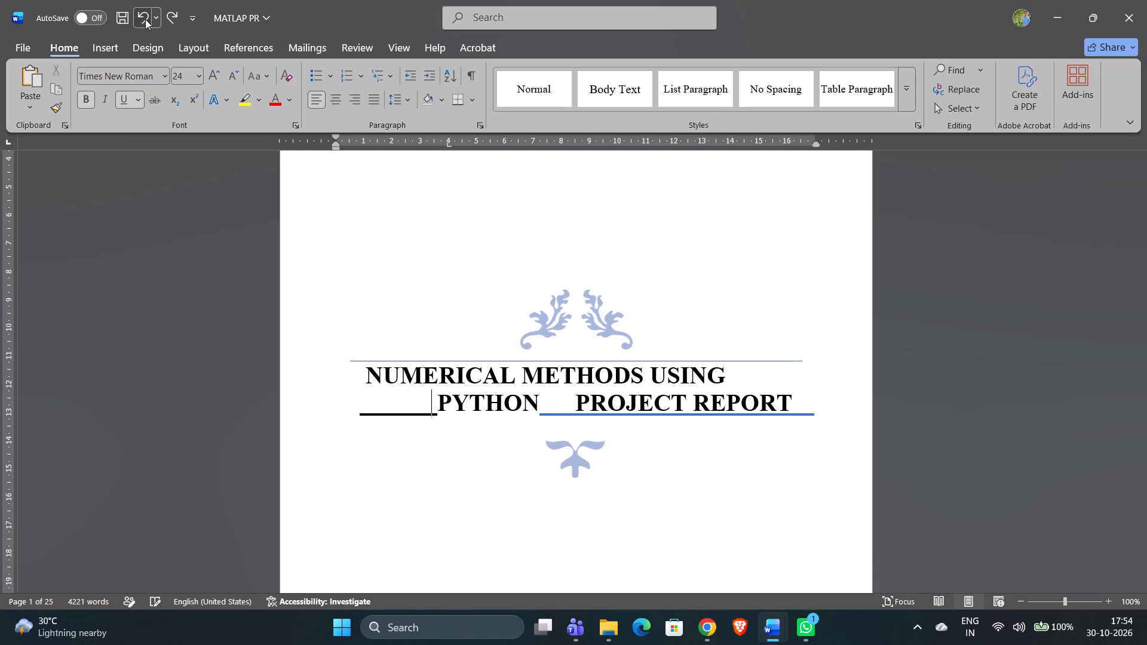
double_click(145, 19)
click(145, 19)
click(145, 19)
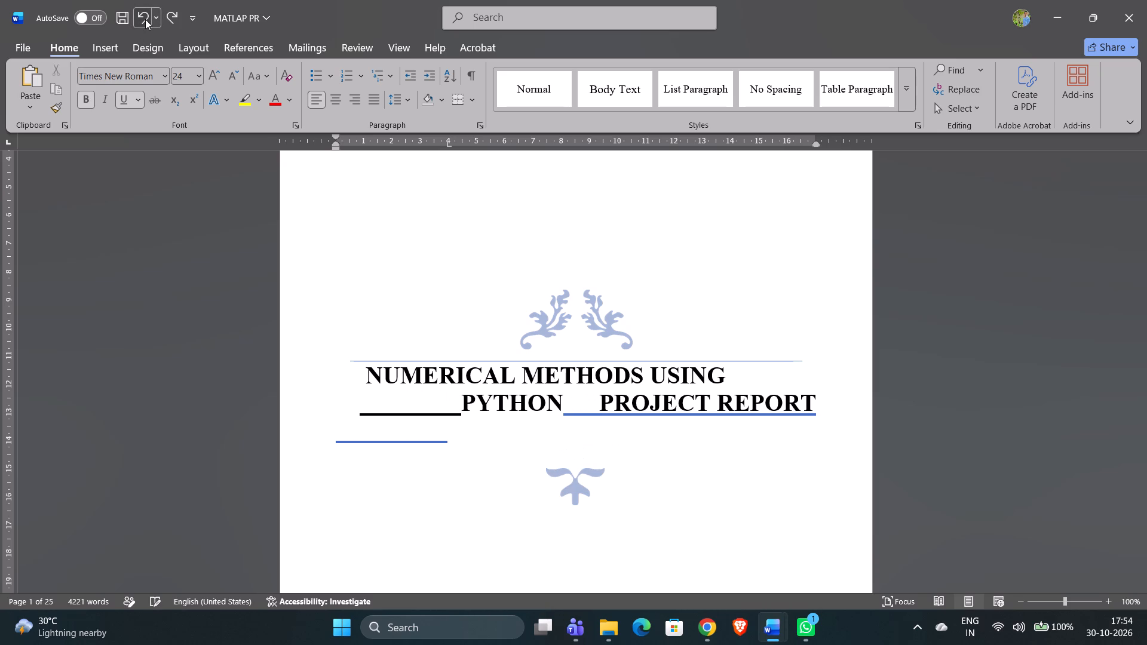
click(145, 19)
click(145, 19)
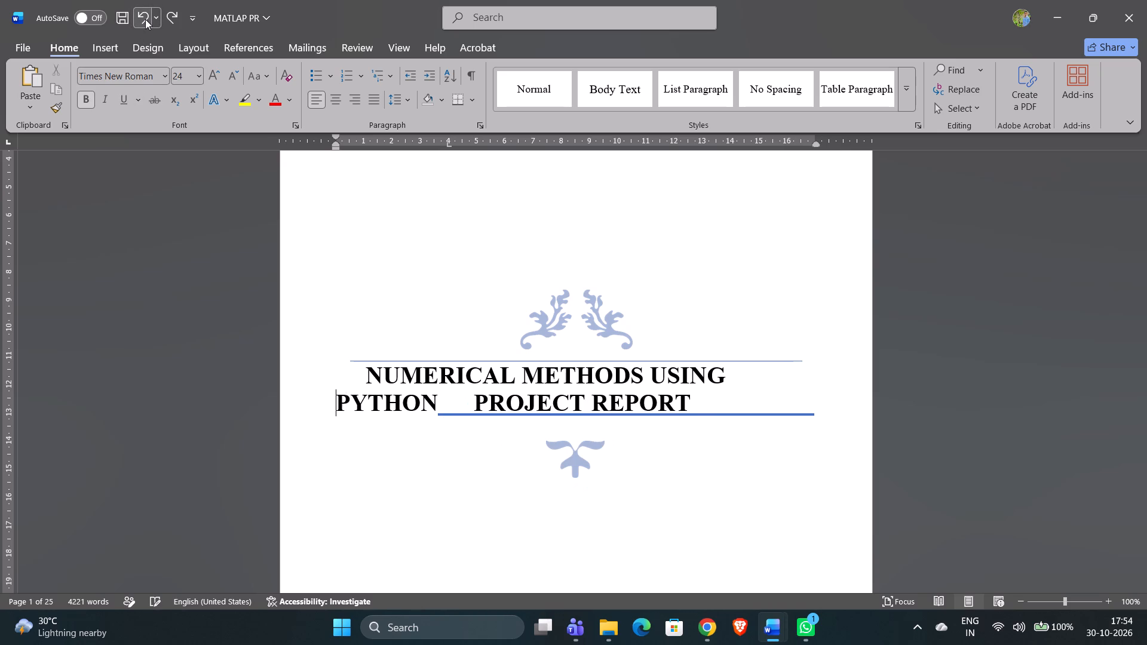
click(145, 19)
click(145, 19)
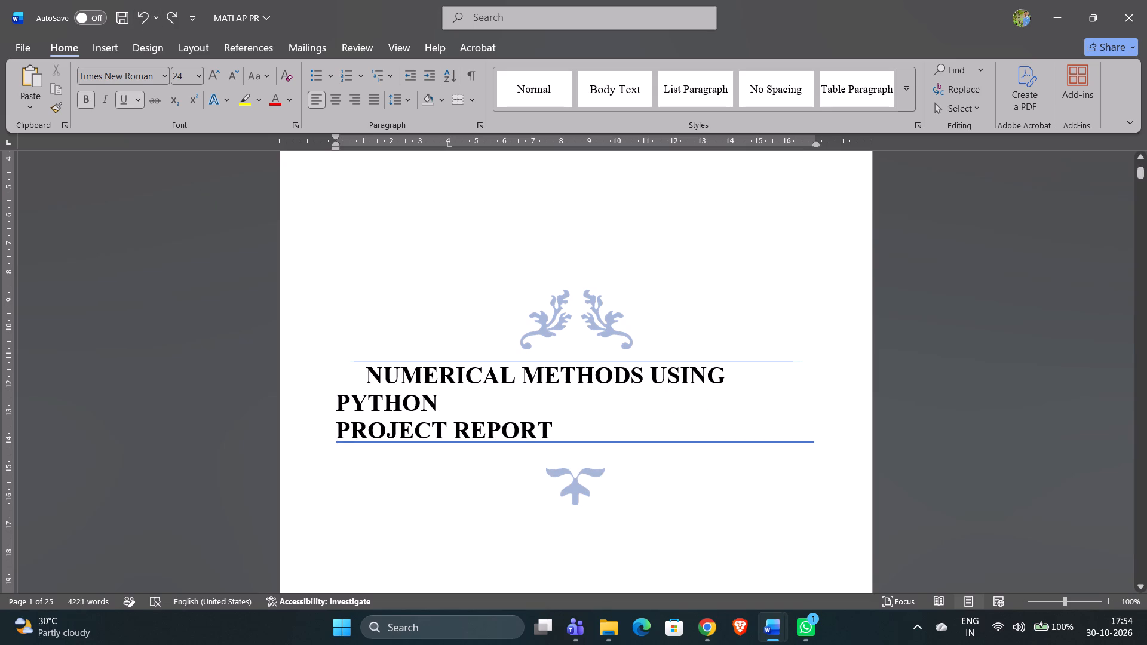
Indent the title line starting with "PYTHON" with several leading spaces.
drag(338, 425, 502, 432)
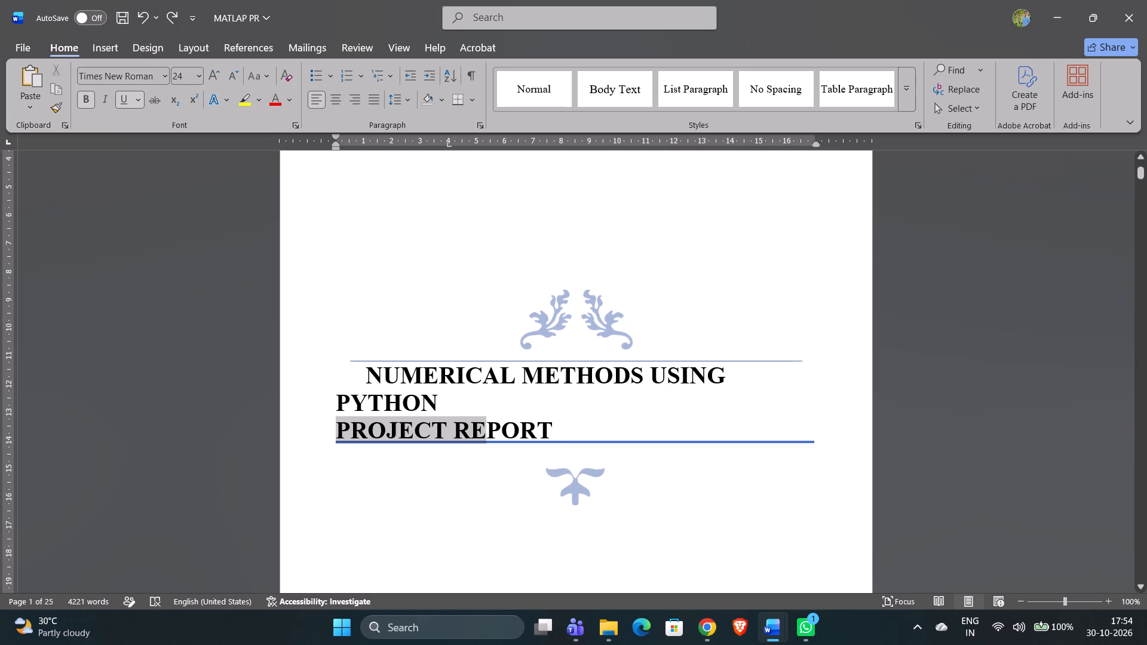
drag(502, 432, 541, 425)
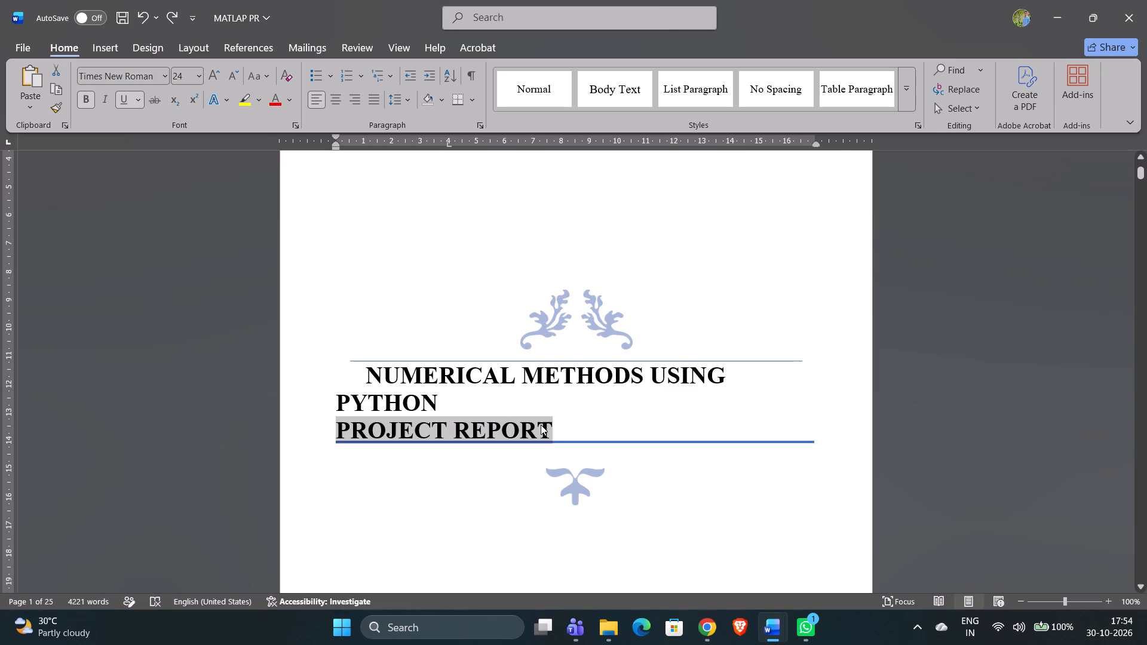
key(ctrl+c)
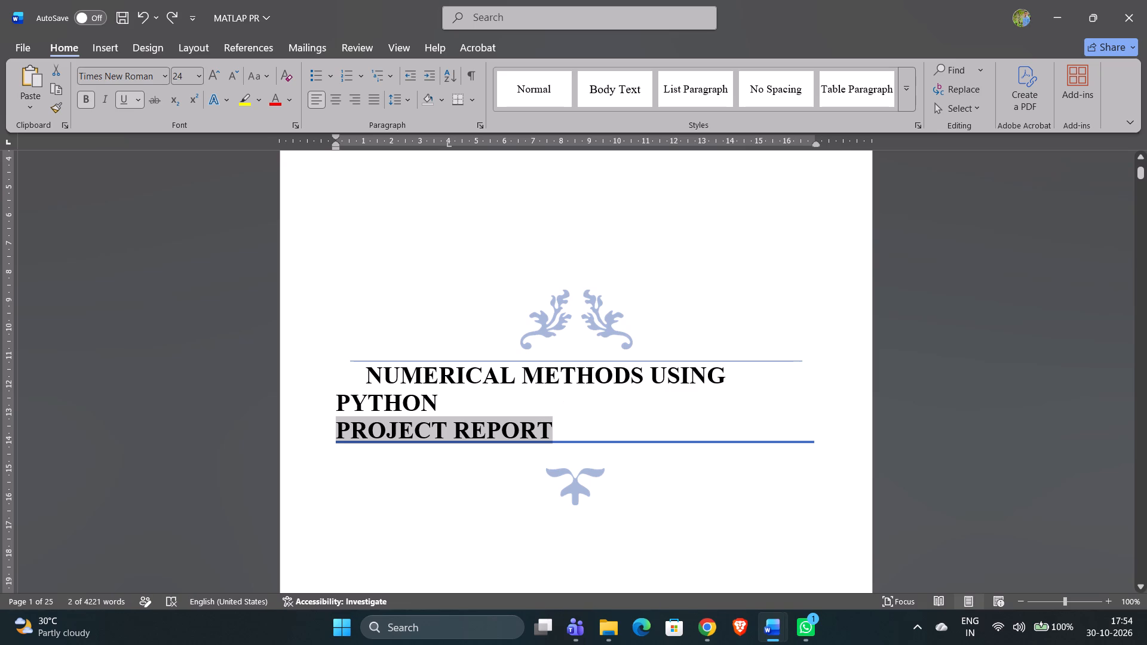
click(340, 405)
key(space)
key(space)
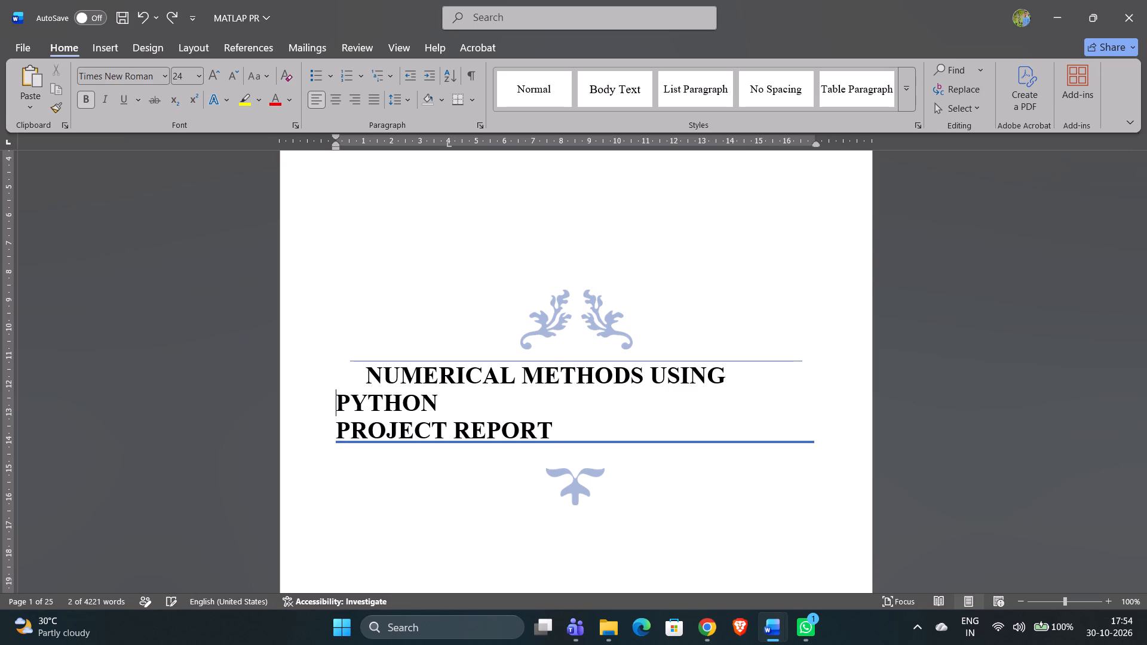
key(Return)
key(space)
key(space)
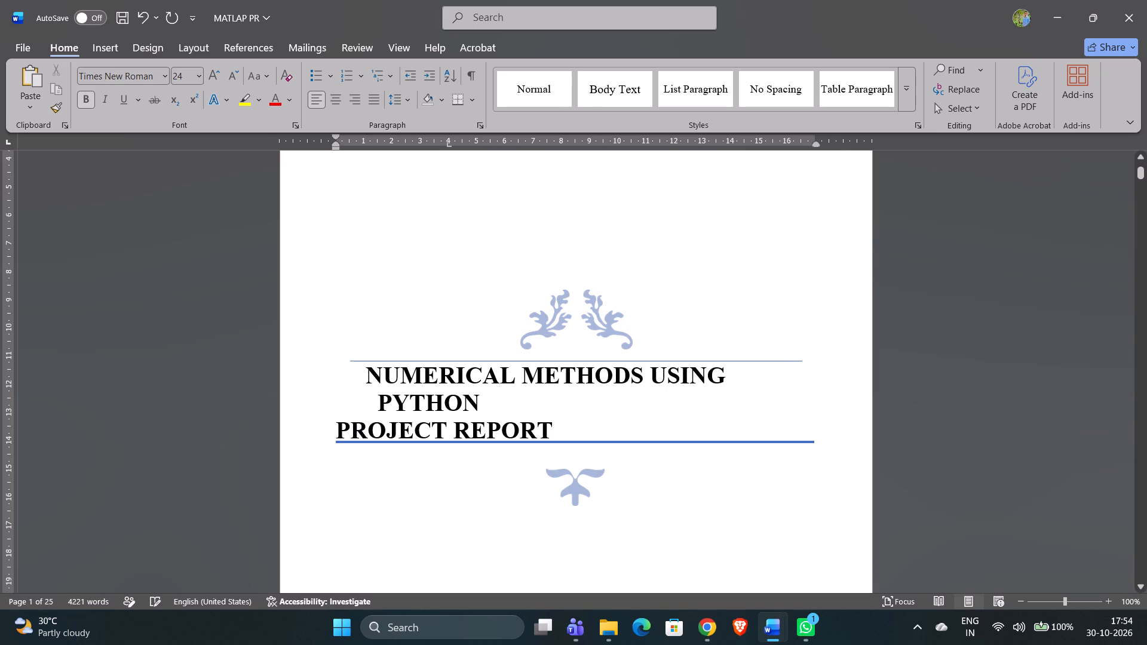
Copy "PROJECT REPORT" and paste it after "PYTHON" on the second title line, separated by a space.
drag(339, 431, 565, 424)
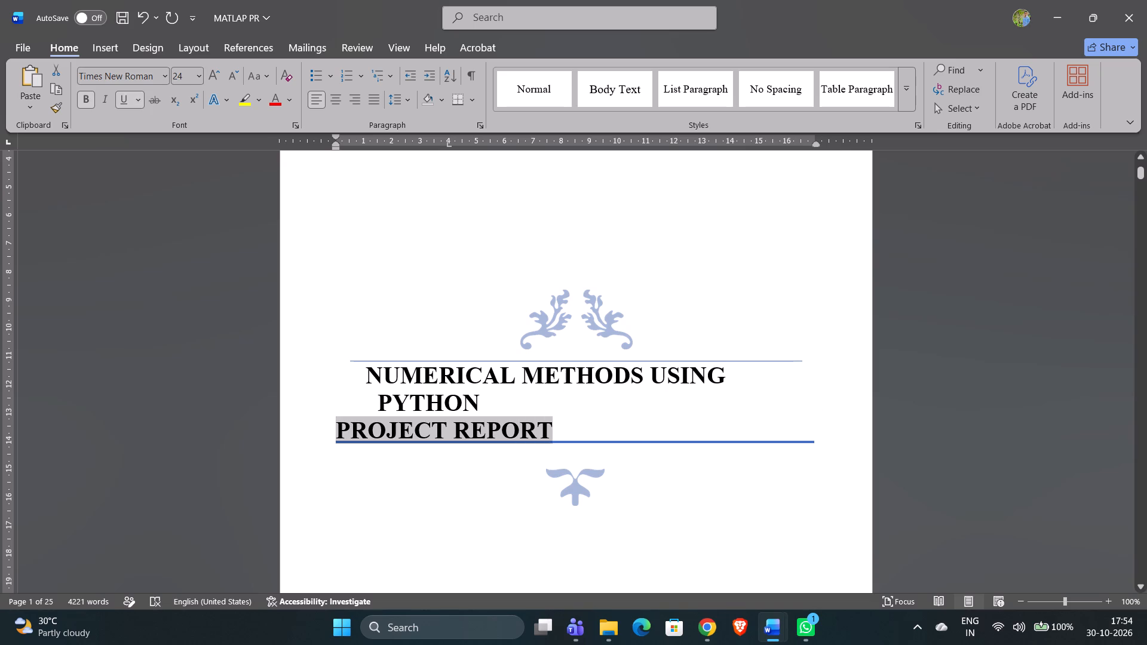
key(ctrl+c)
click(557, 386)
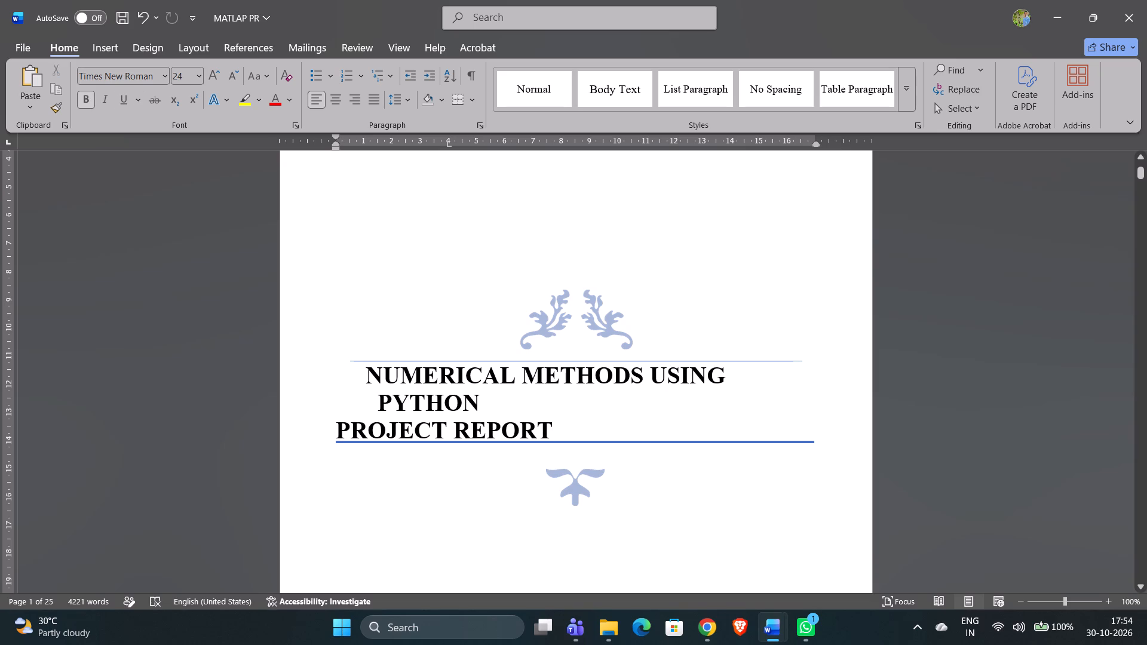
click(525, 394)
key(space)
key(ctrl+v)
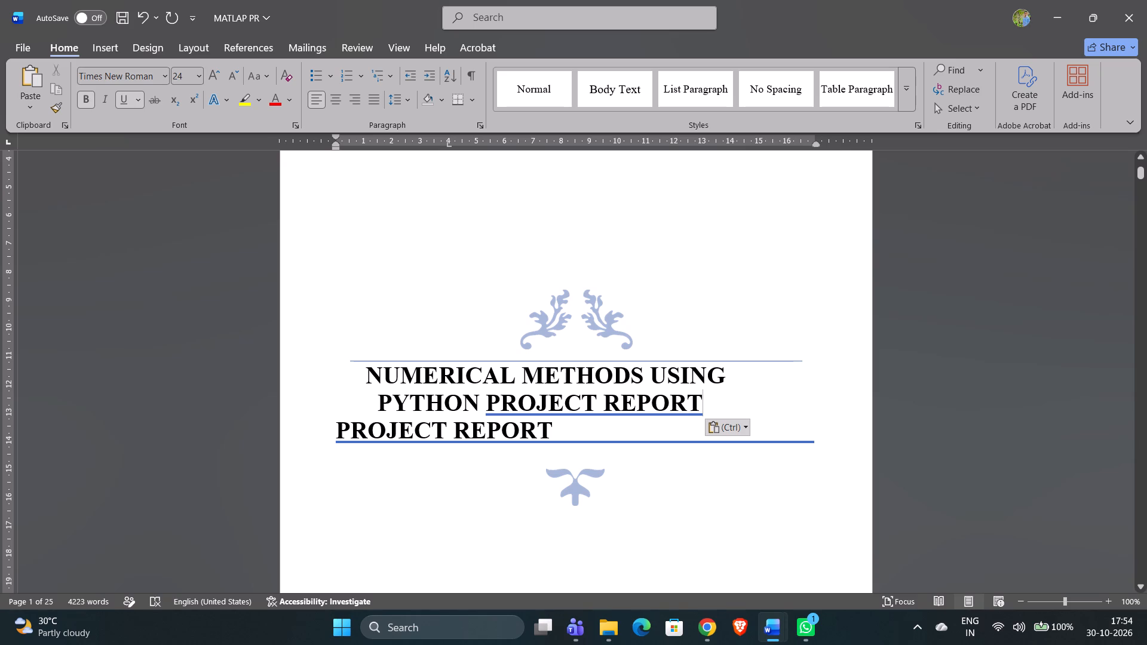
Delete the original "PROJECT REPORT" from the third title line together with its leftover underline.
drag(333, 429, 570, 434)
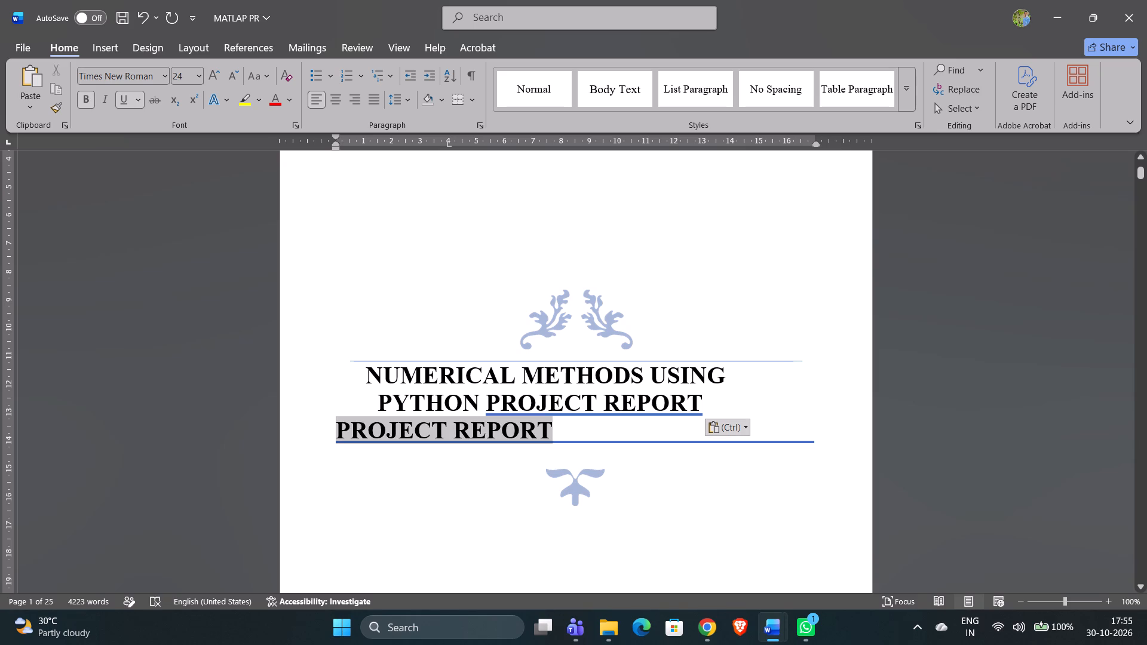
drag(570, 434, 545, 430)
key(BackSpace)
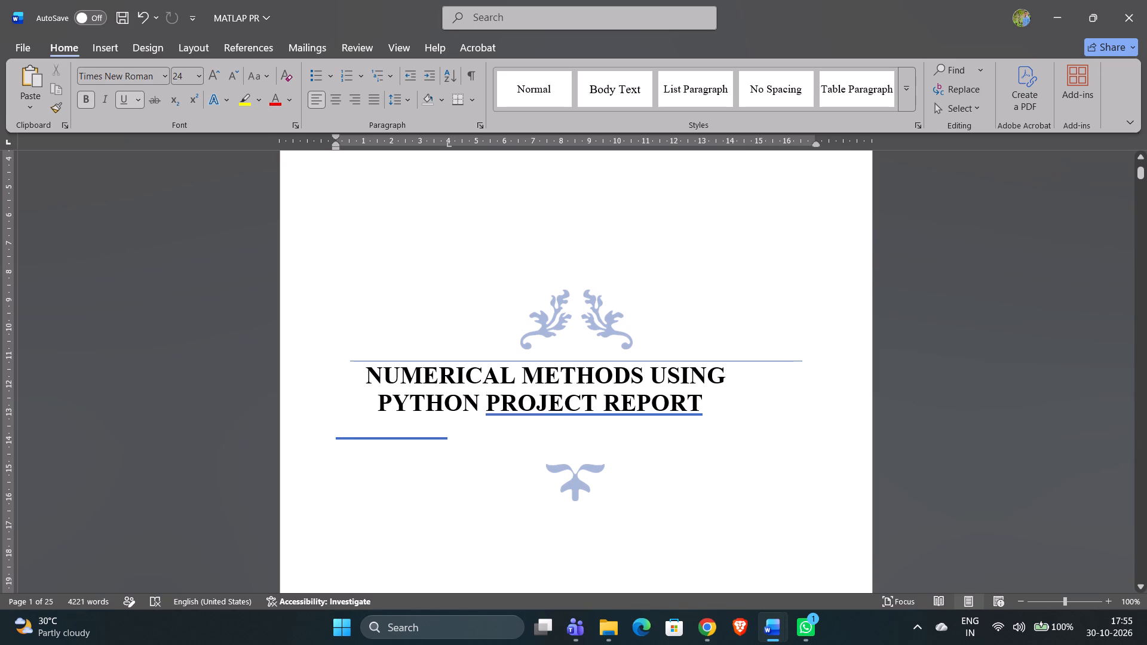
drag(444, 439, 358, 435)
key(BackSpace)
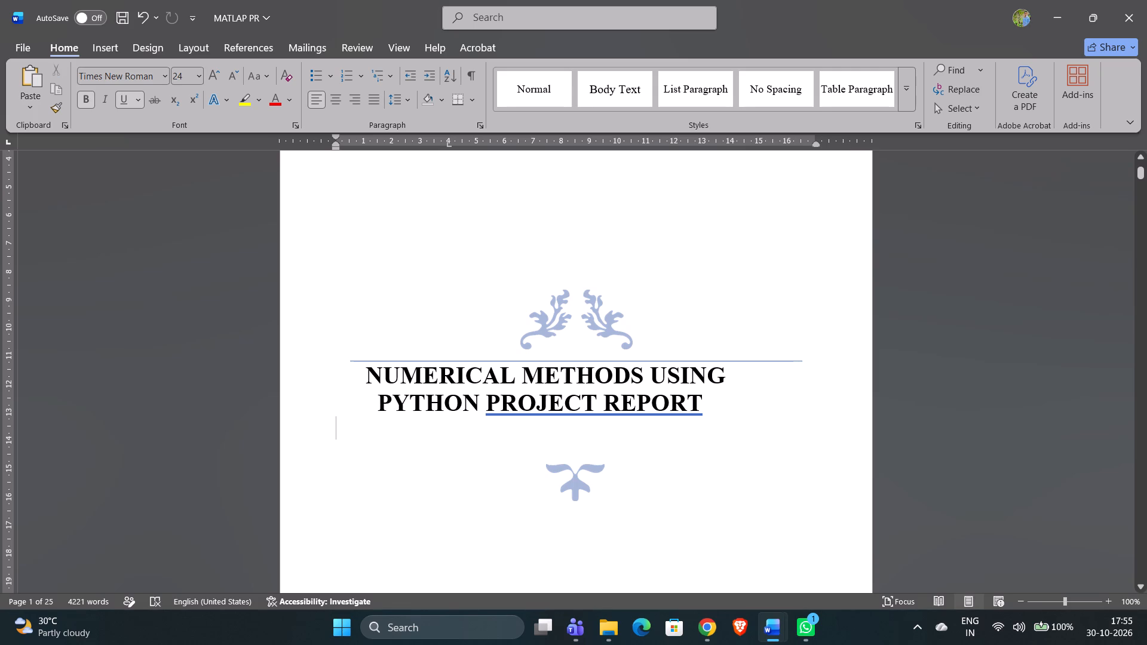
Delete the word "PYTHON" and the space after it in front of the underlined "PROJECT REPORT".
click(490, 406)
key(BackSpace)
key(BackSpace)
key(BackSpace)
key(BackSpace)
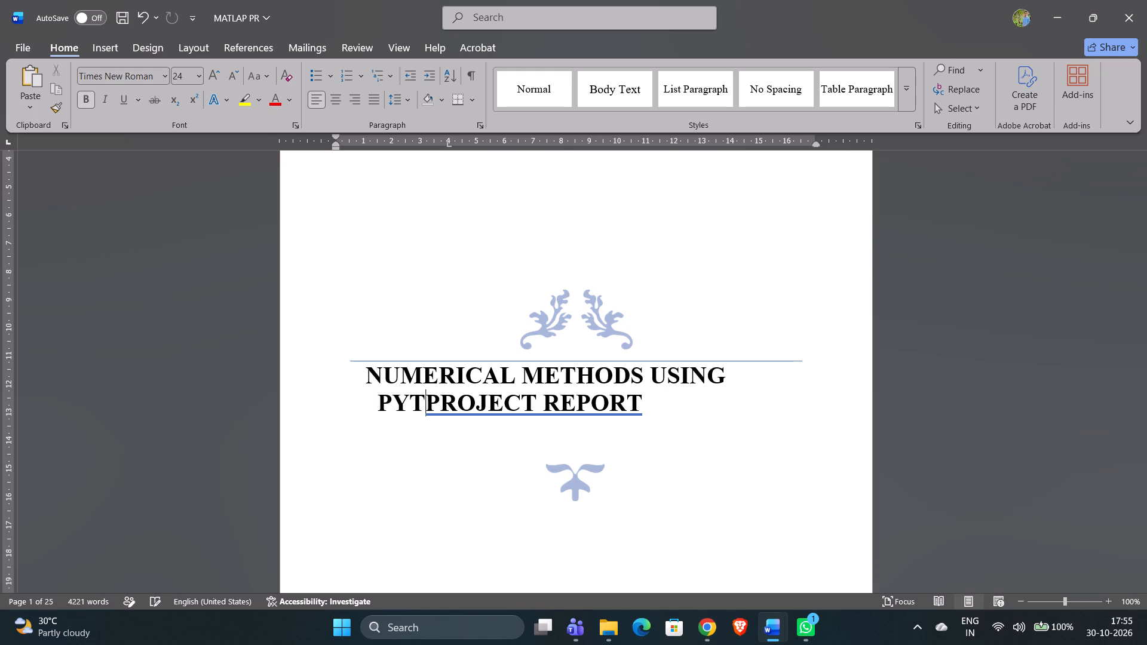
key(BackSpace)
key(BackSpace)
key(BackSpace)
key(BackSpace)
key(d)
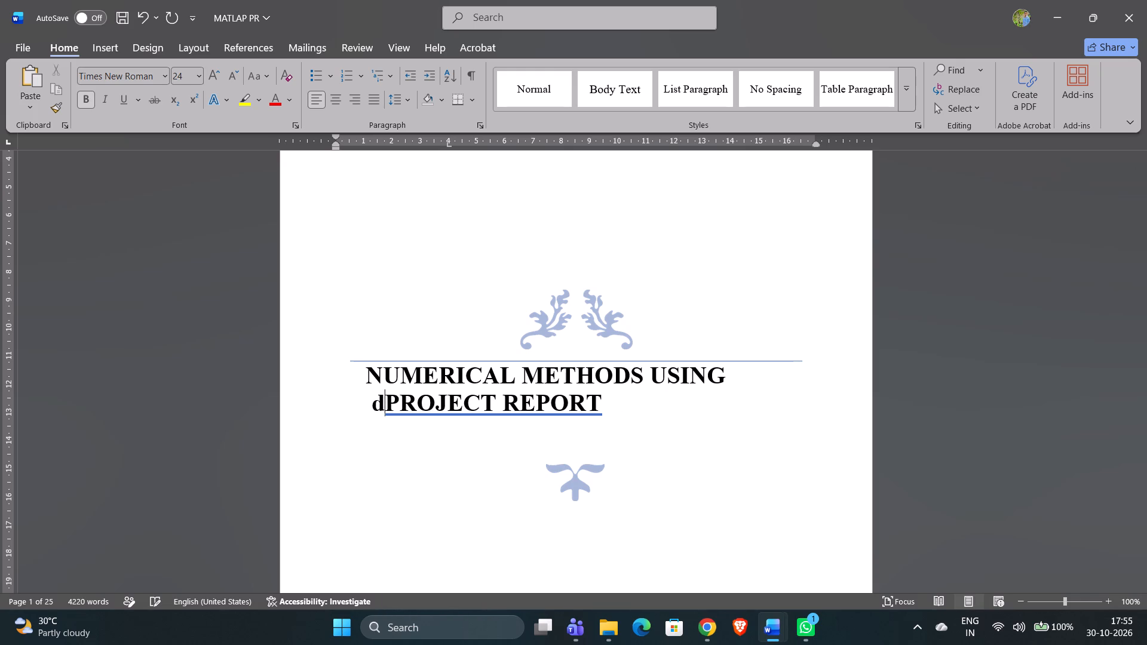
key(BackSpace)
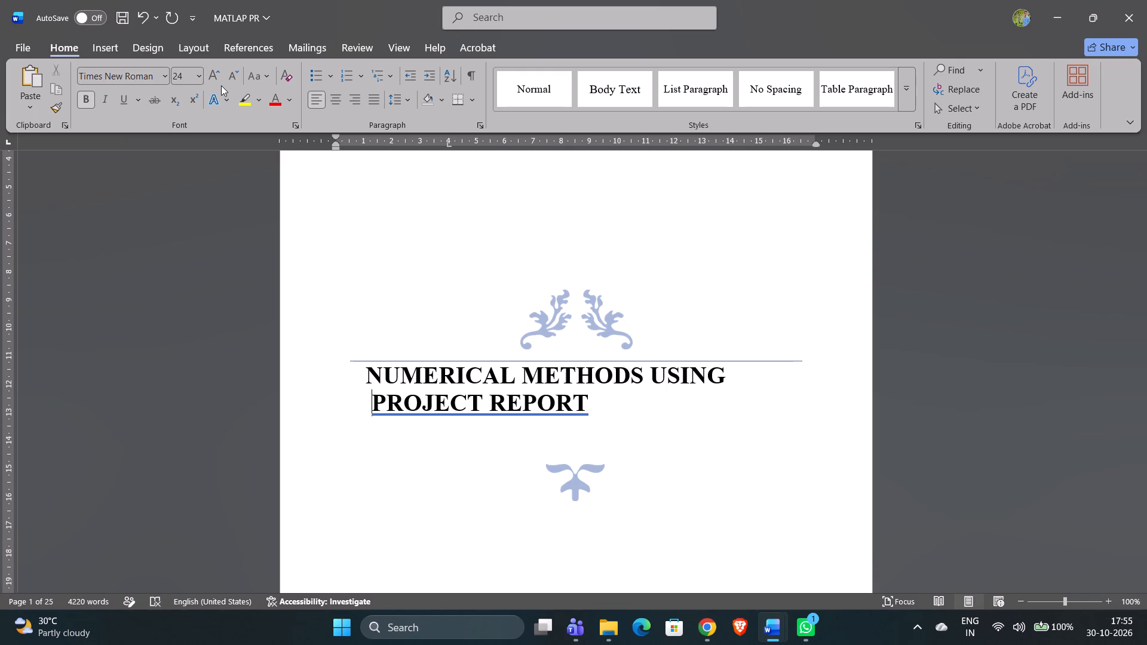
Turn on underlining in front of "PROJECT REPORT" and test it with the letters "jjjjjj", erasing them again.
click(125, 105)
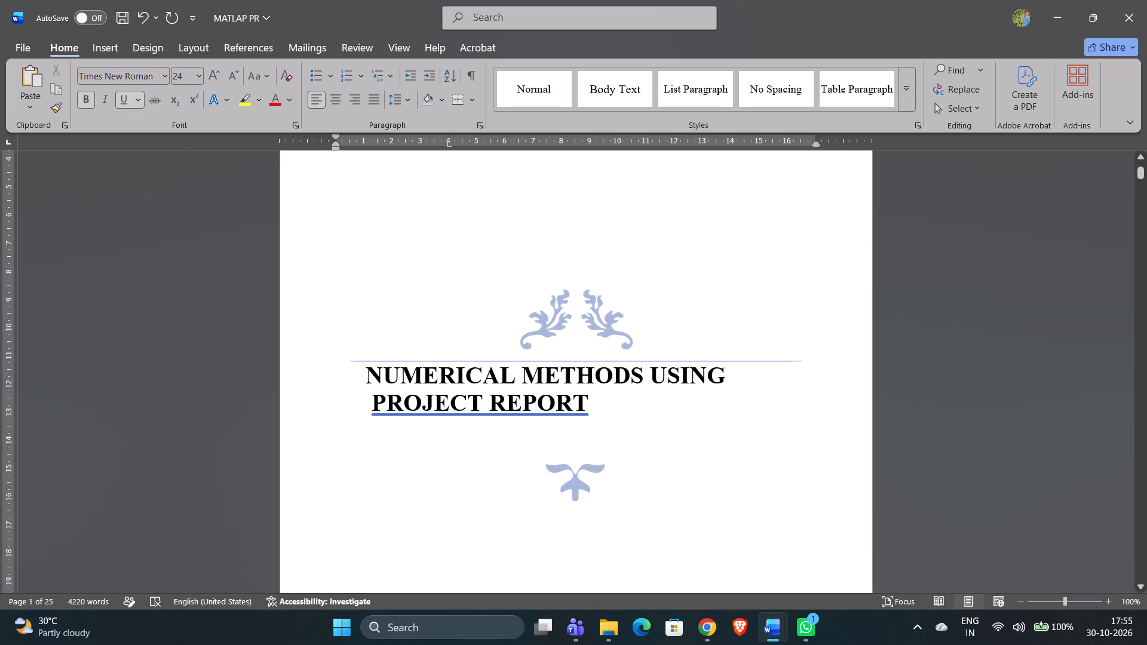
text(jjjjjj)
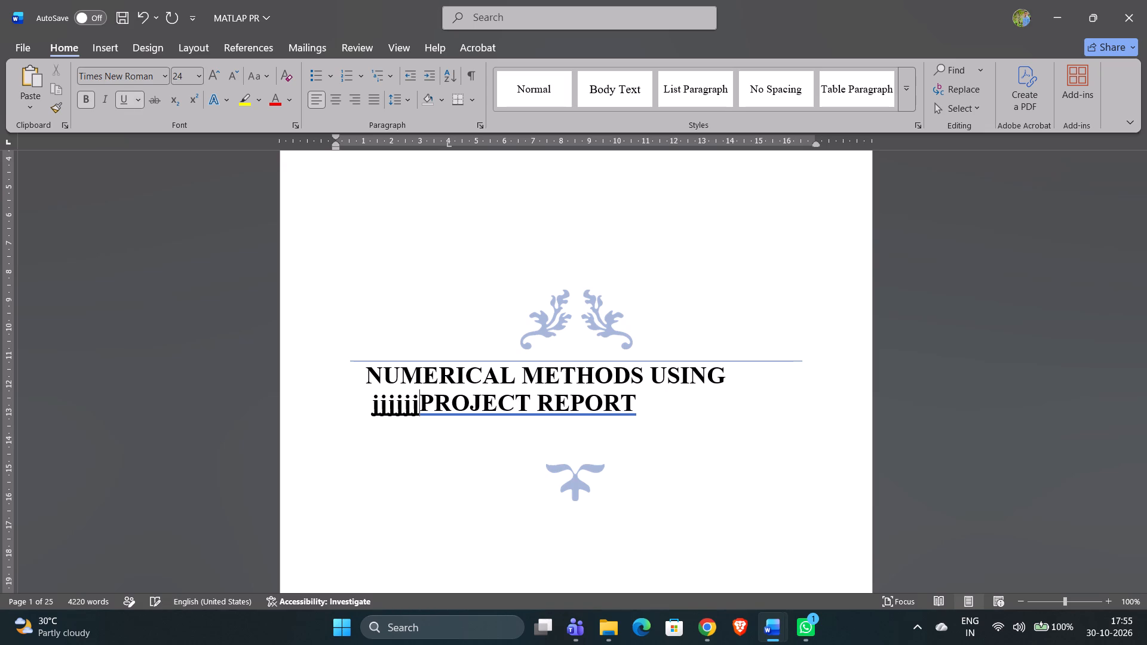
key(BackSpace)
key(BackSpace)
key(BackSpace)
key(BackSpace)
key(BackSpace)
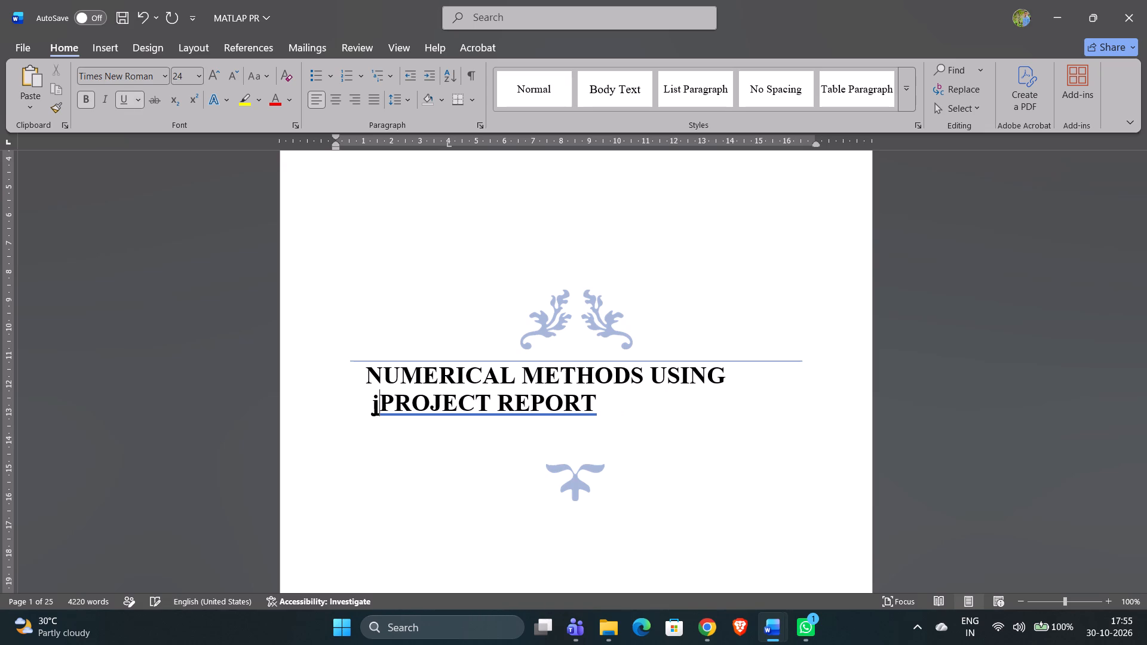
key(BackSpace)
Remove three of the leading spaces in front of "PROJECT REPORT".
key(BackSpace)
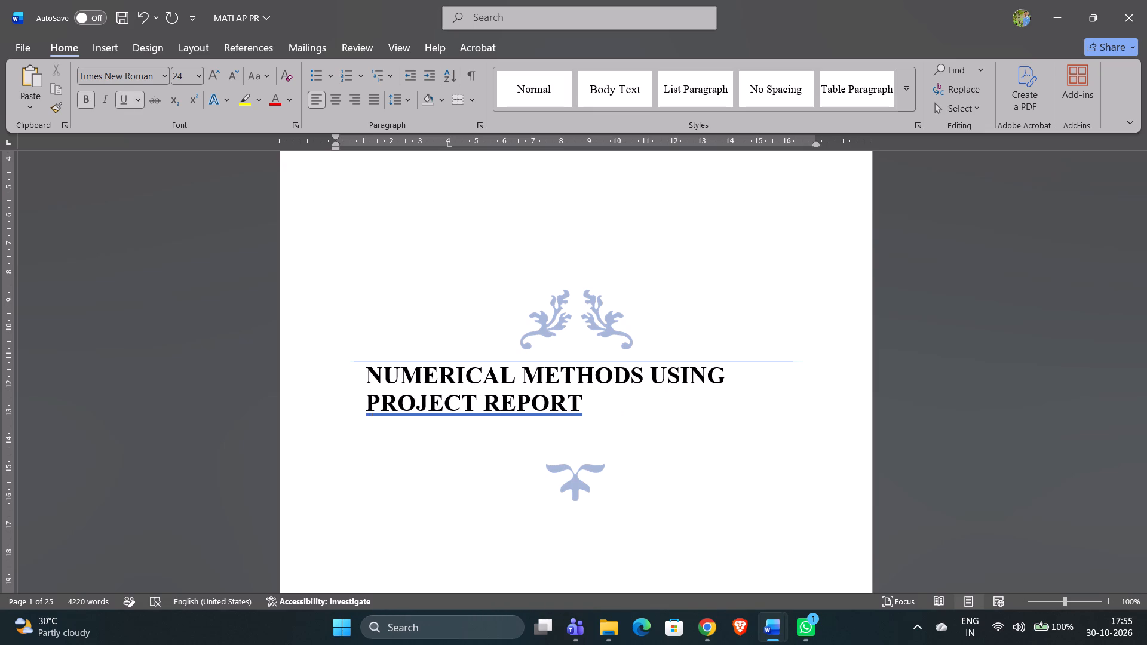
key(BackSpace)
key(BackSpace)
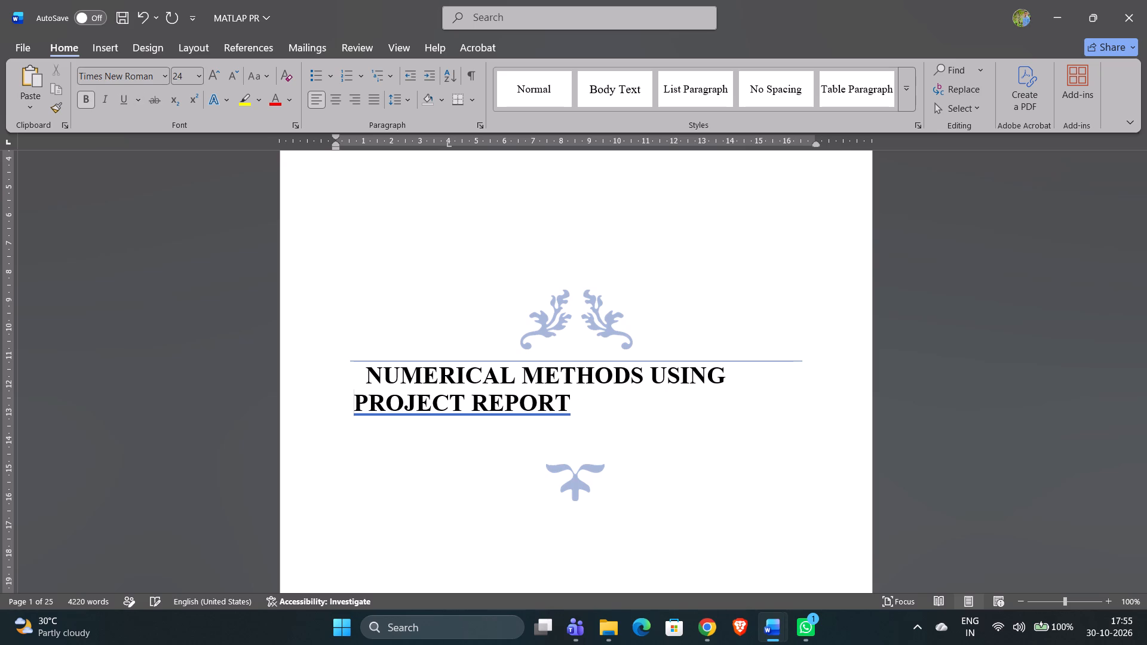
key(space)
key(BackSpace)
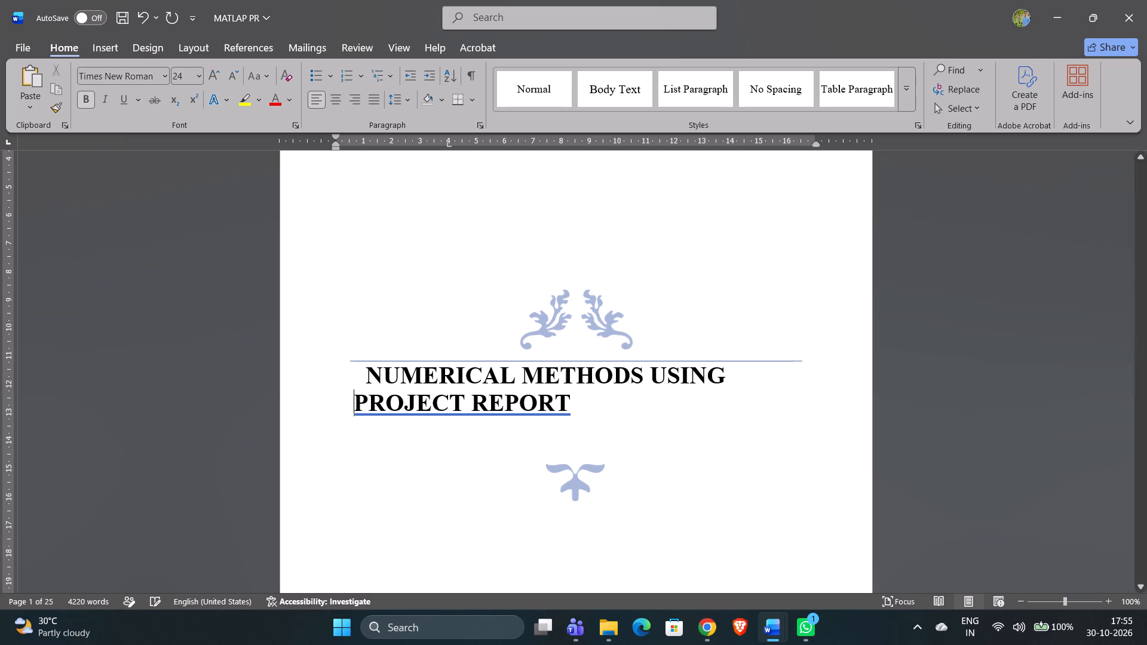
Turn on a single underline in standard blue before "PROJECT REPORT", testing it with a few letters and erasing them.
click(129, 106)
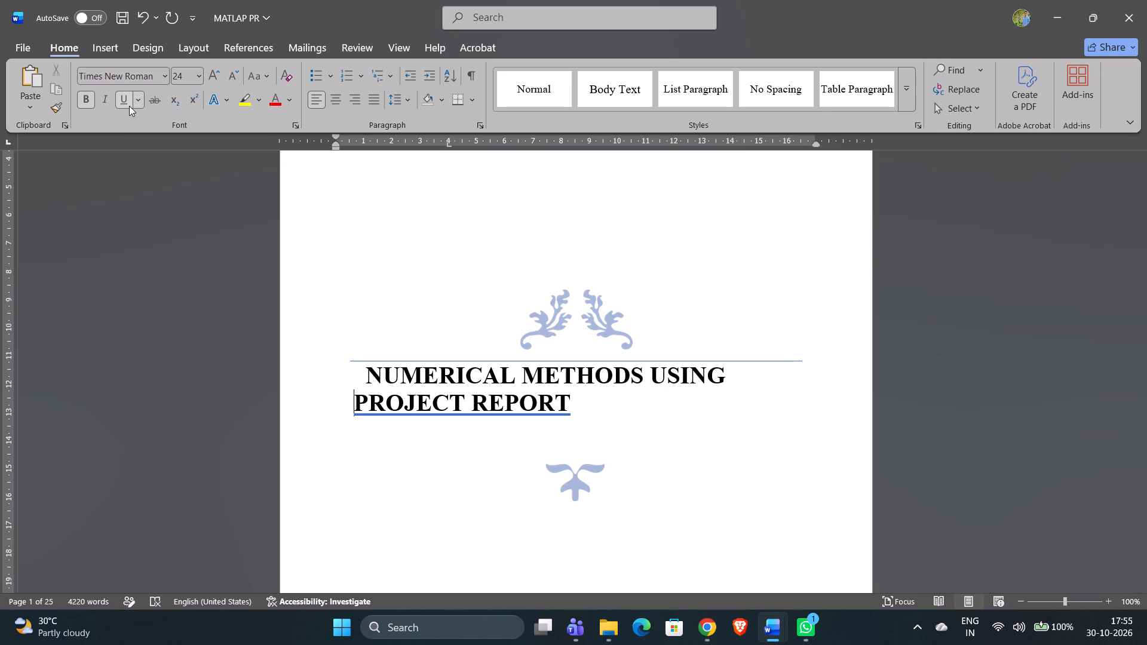
click(135, 103)
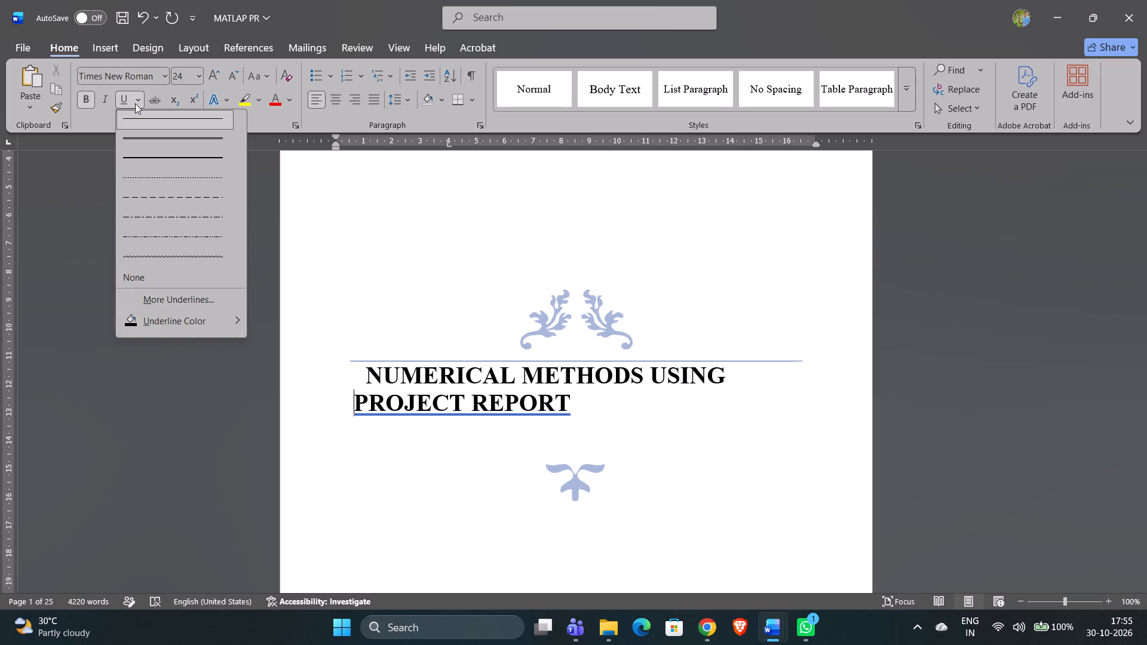
click(177, 319)
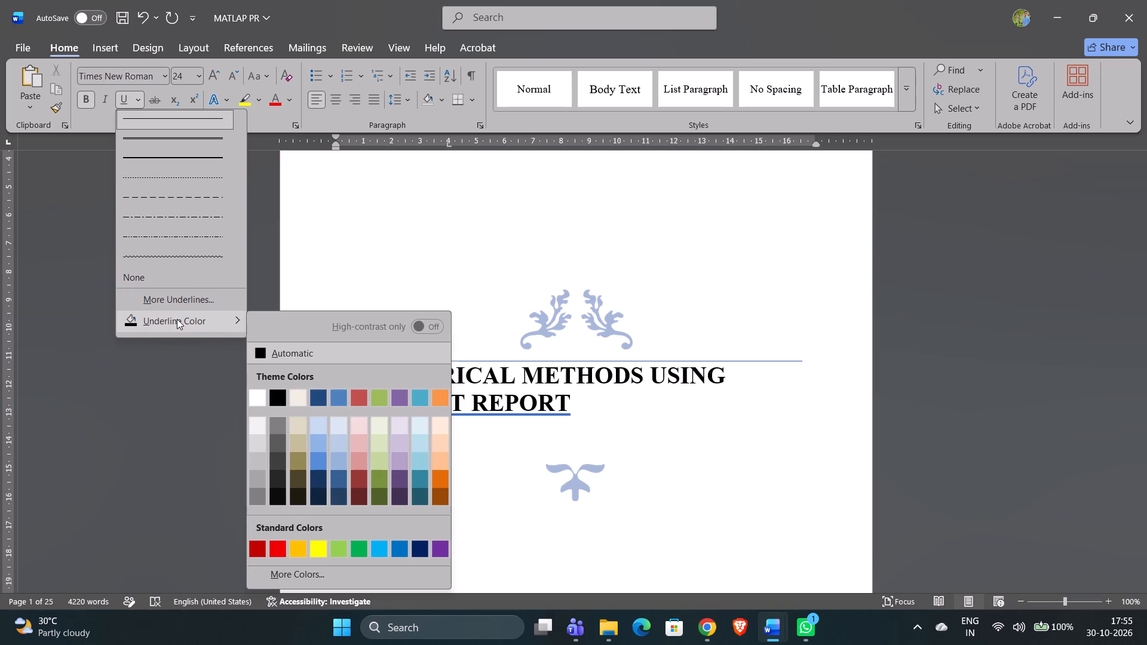
click(397, 549)
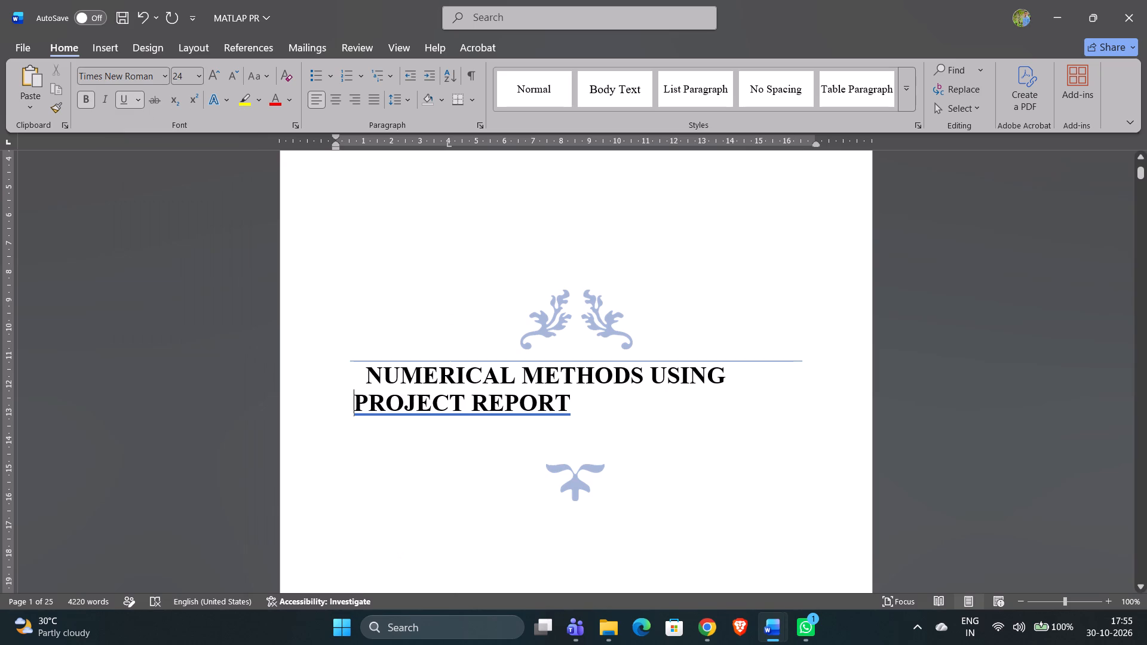
text(jjjjjjj)
key(BackSpace)
key(BackSpace)
key(BackSpace)
key(BackSpace)
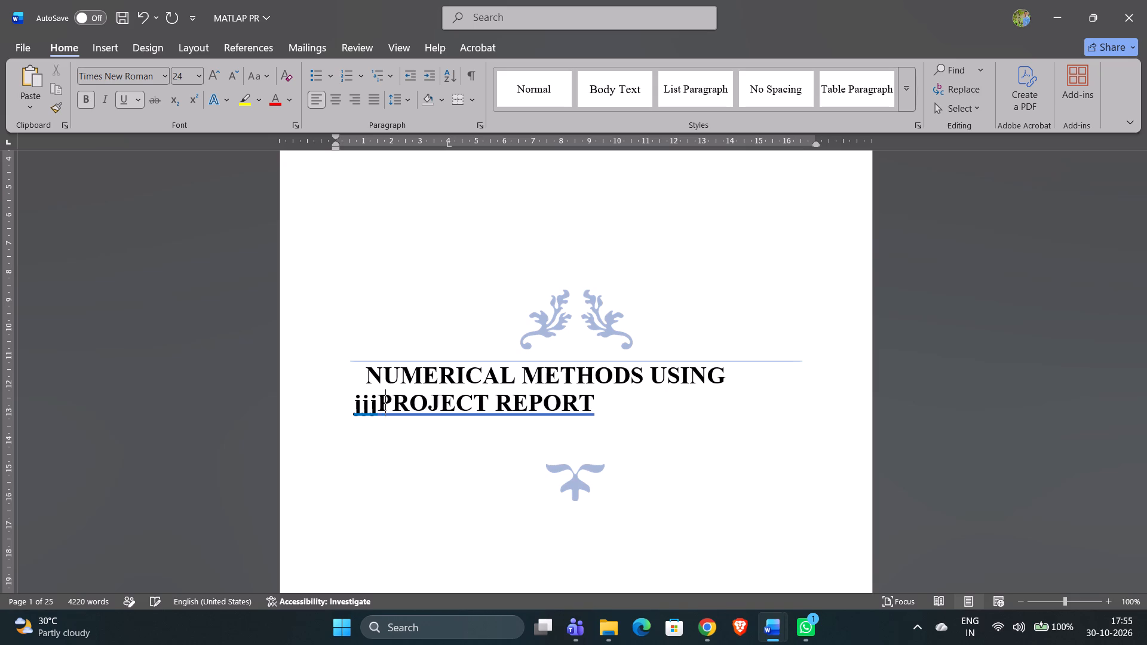
key(BackSpace)
key(BackSpace)
key(BackSpace)
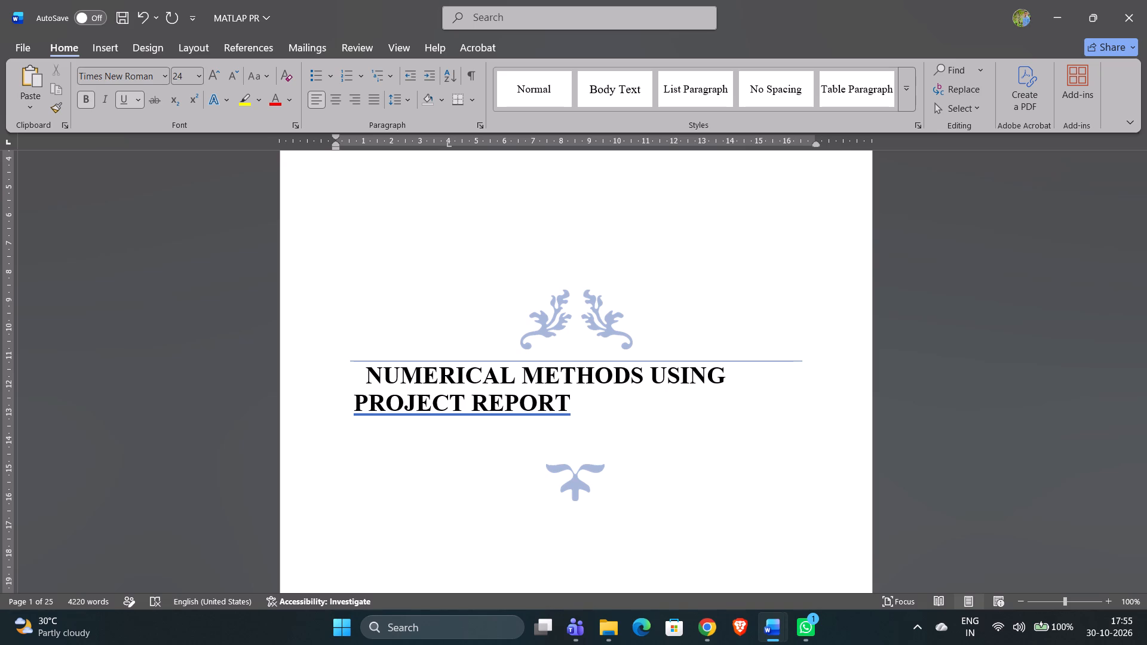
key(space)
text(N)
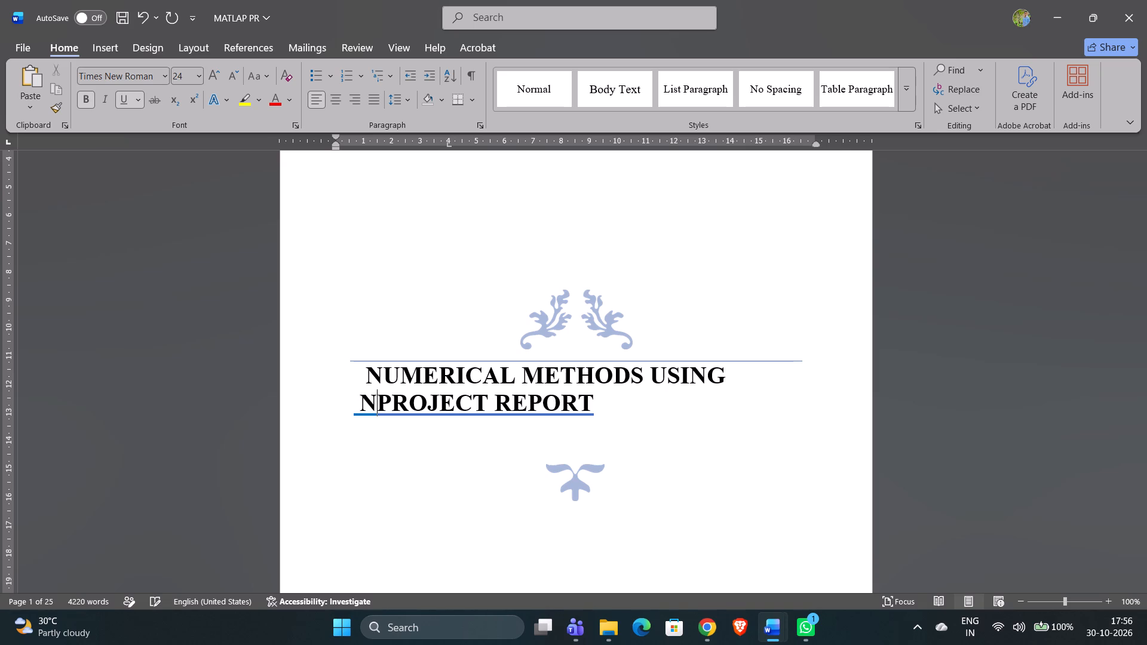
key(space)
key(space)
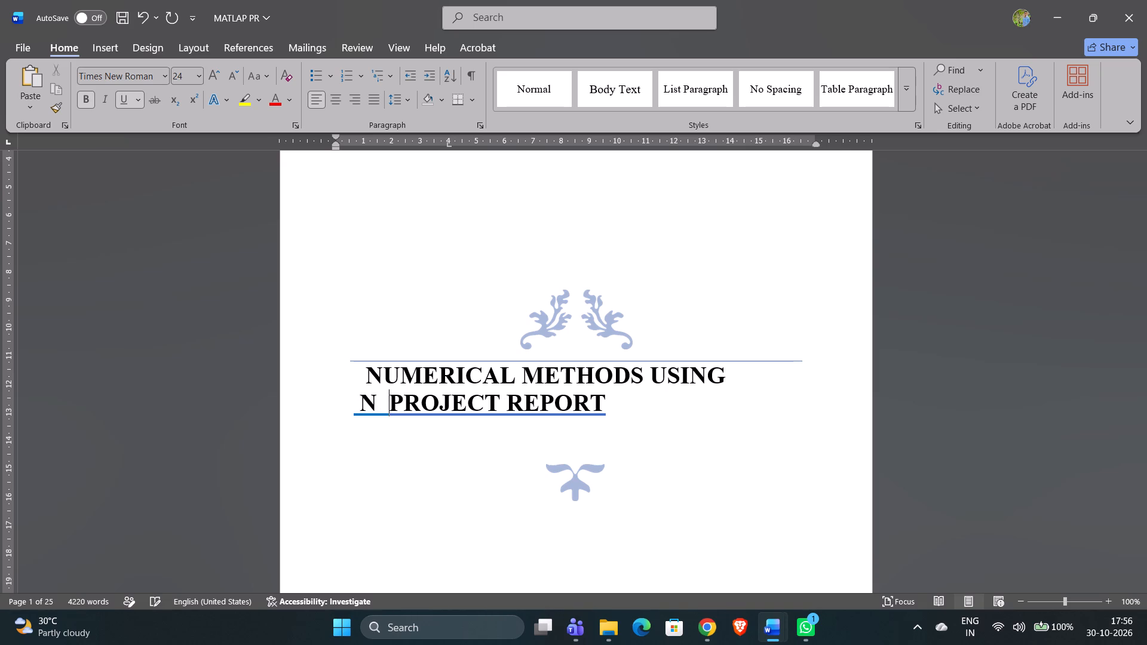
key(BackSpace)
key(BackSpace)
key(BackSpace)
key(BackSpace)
Insert four underlined spaces, the word "PYTHON" and a separating space in front of "PROJECT REPORT".
key(space)
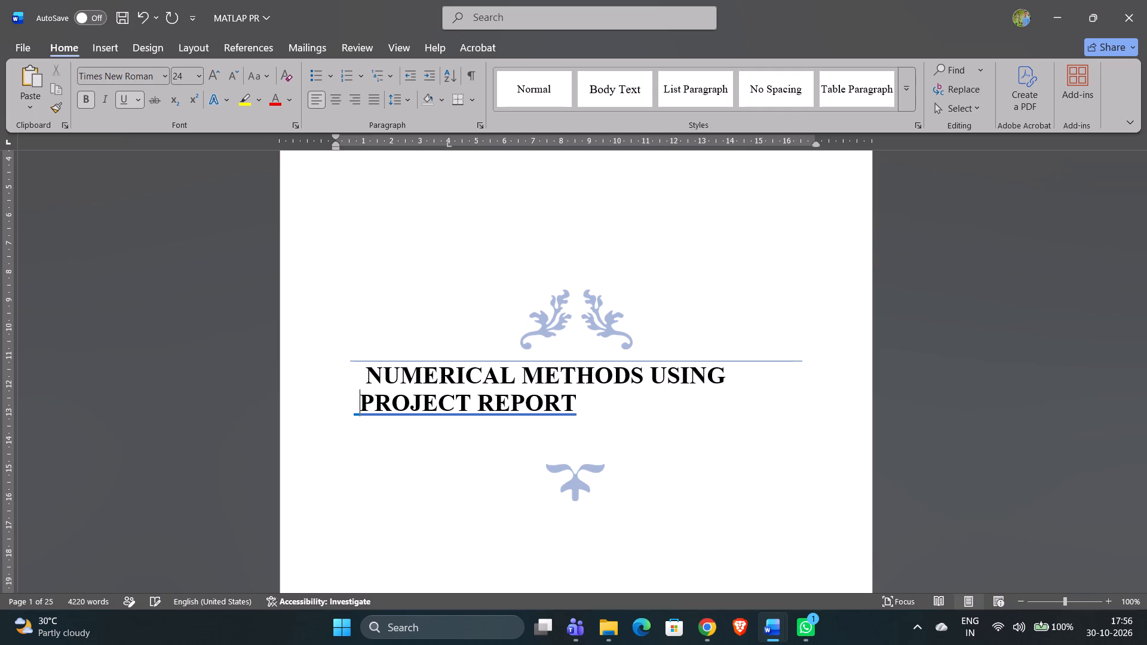
key(space)
key(space)
key(space)
key(space)
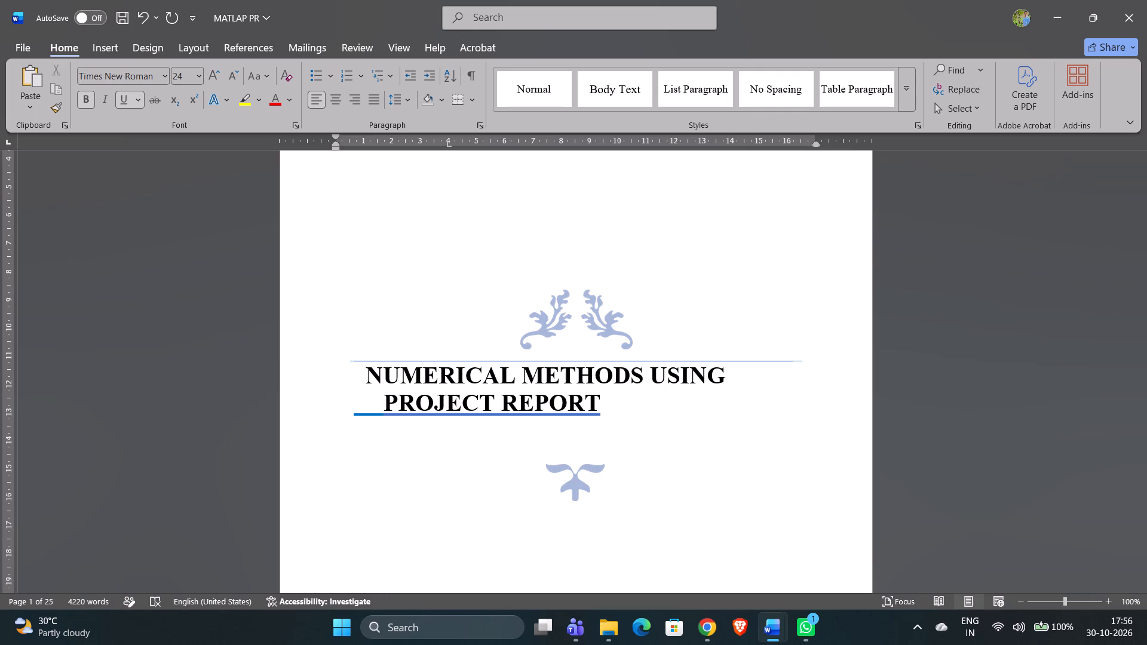
key(p)
text(YTHON)
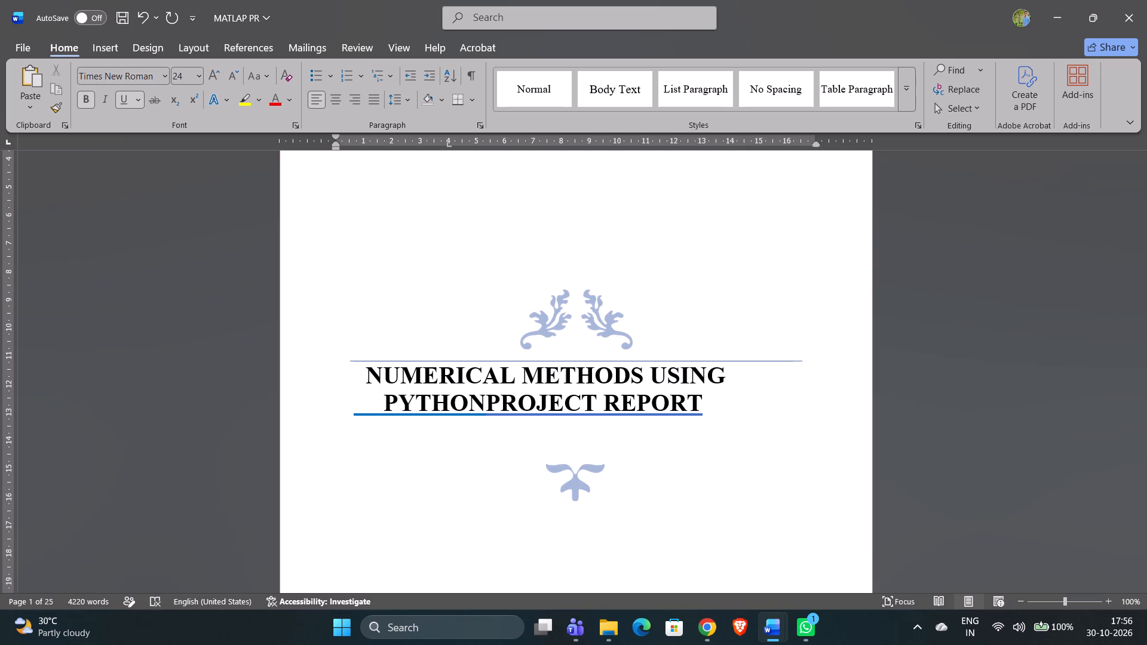
key(space)
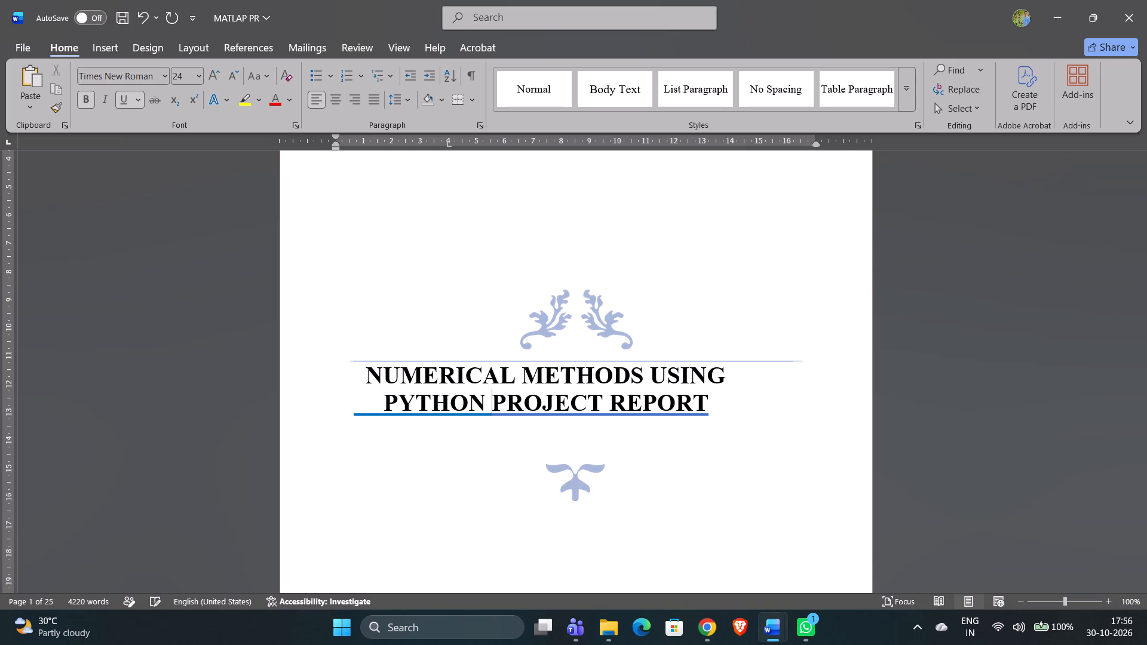
click(378, 400)
key(BackSpace)
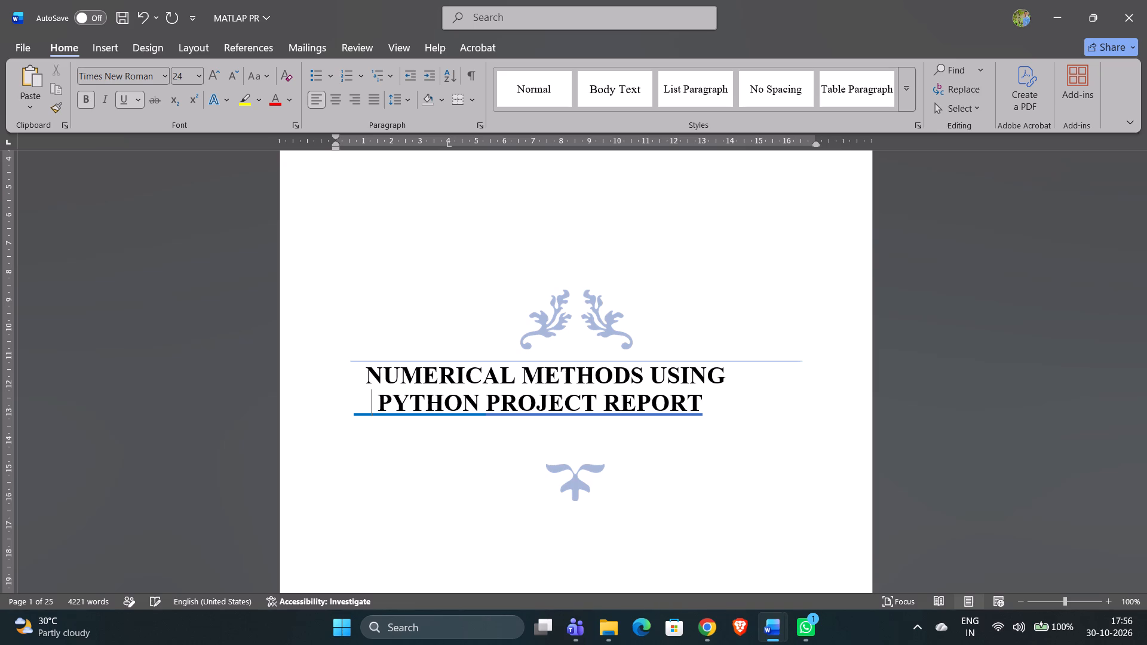
Extend the blue underline after "PYTHON PROJECT REPORT" with 17 underlined trailing spaces, matching the end of the thin line above the title.
click(703, 404)
key(space)
key(space)
key(space)
key(space)
key(space)
key(space)
key(space)
key(space)
key(space)
key(space)
key(space)
key(space)
key(space)
key(space)
key(space)
key(space)
key(space)
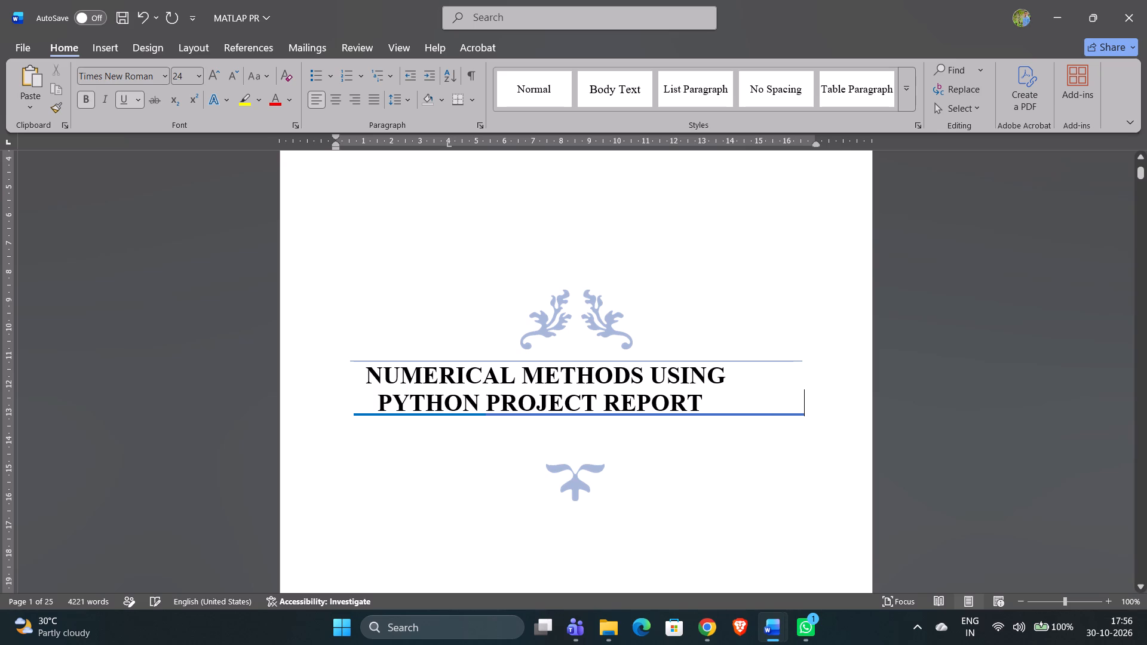
click(364, 375)
Delete the extra empty lines between the title and the lower ornament, undoing the one deletion too many.
click(552, 454)
key(BackSpace)
key(BackSpace)
key(BackSpace)
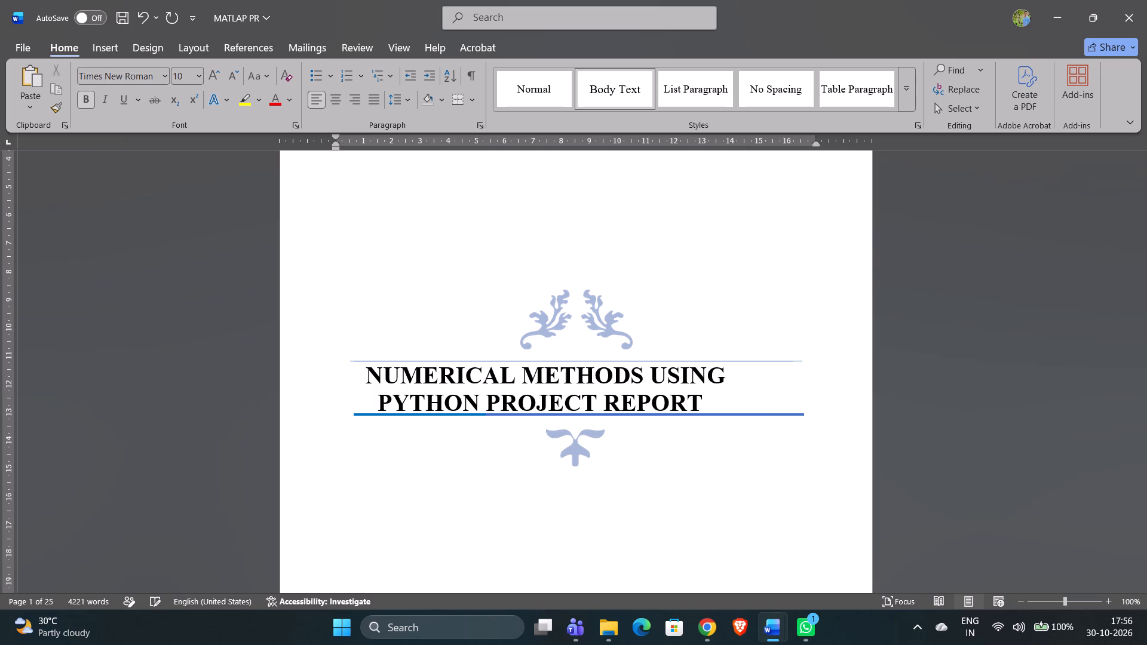
key(BackSpace)
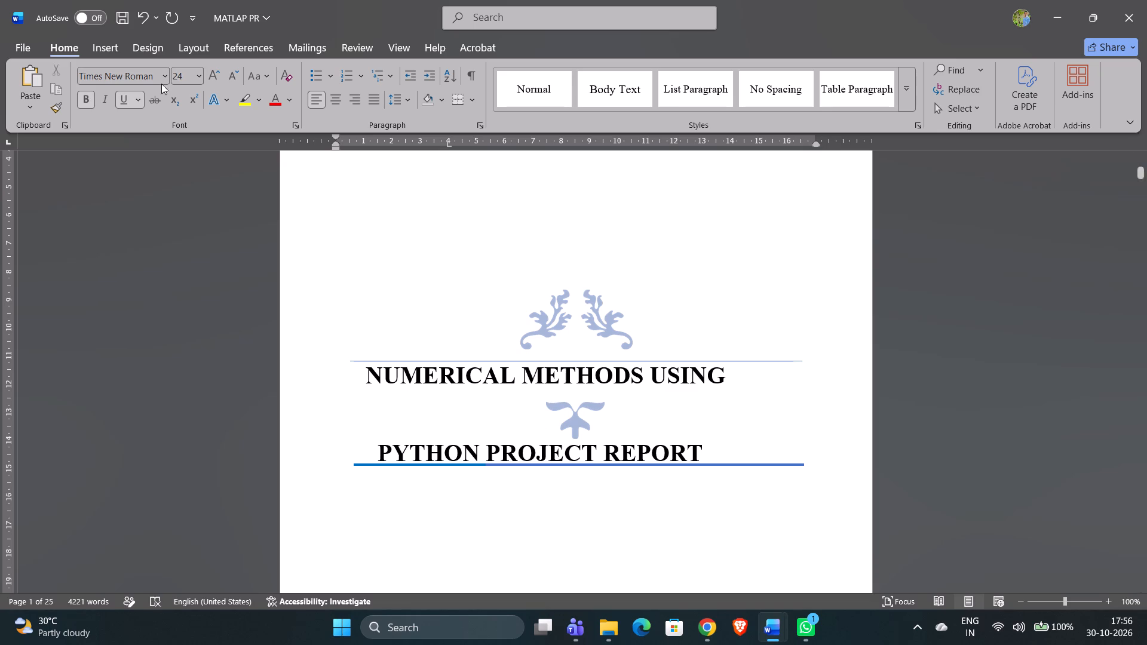
click(143, 16)
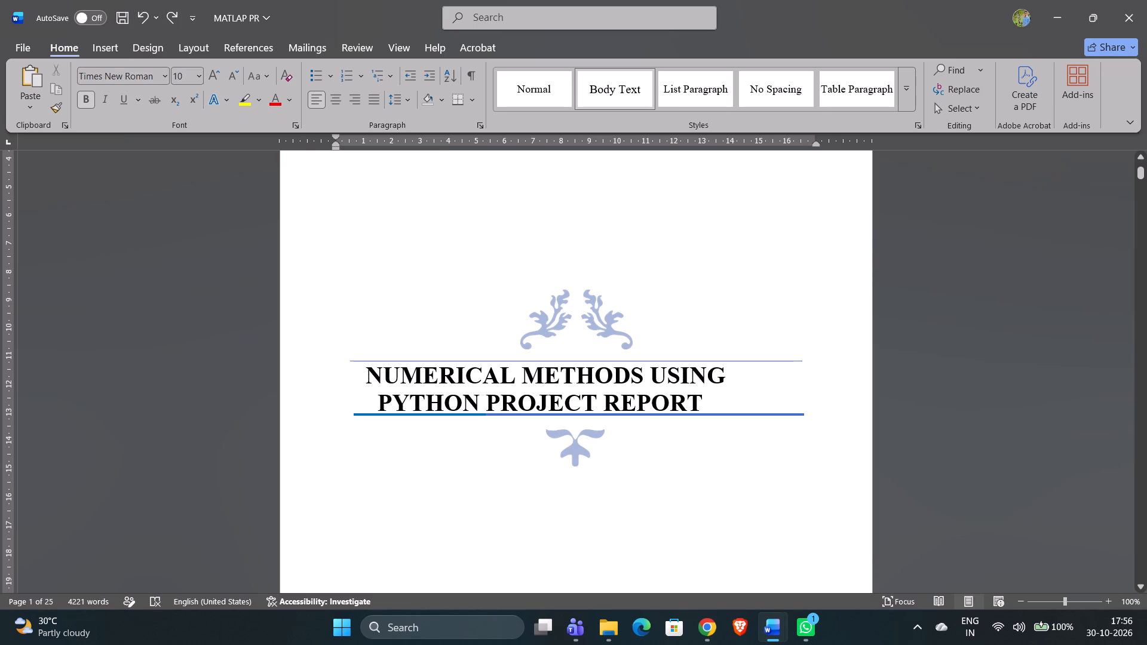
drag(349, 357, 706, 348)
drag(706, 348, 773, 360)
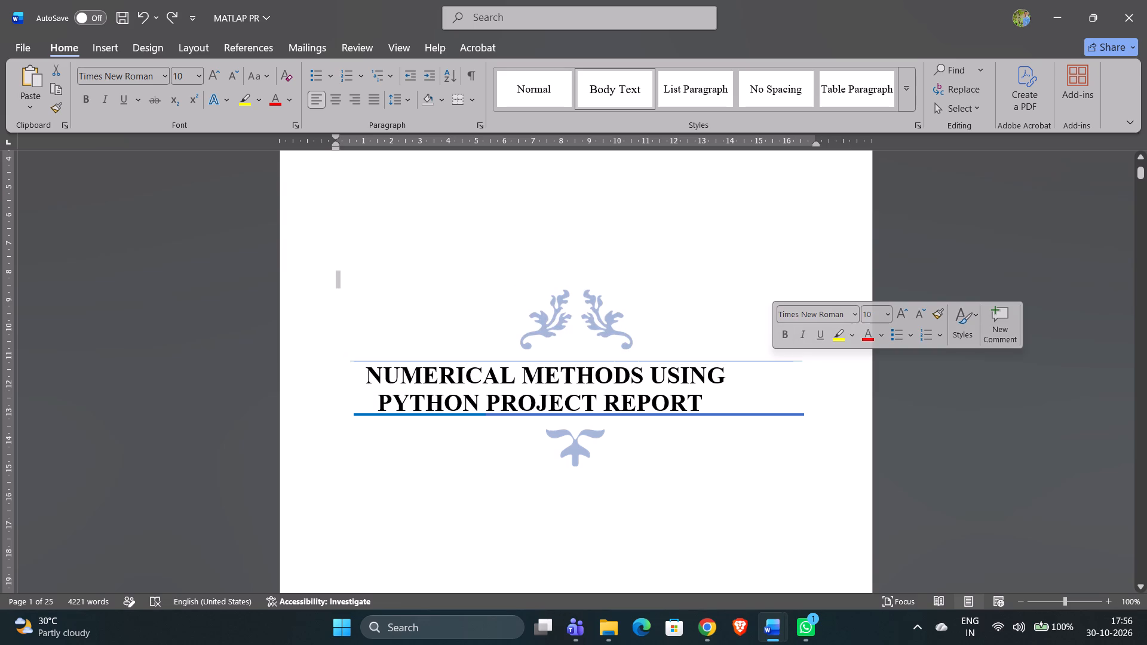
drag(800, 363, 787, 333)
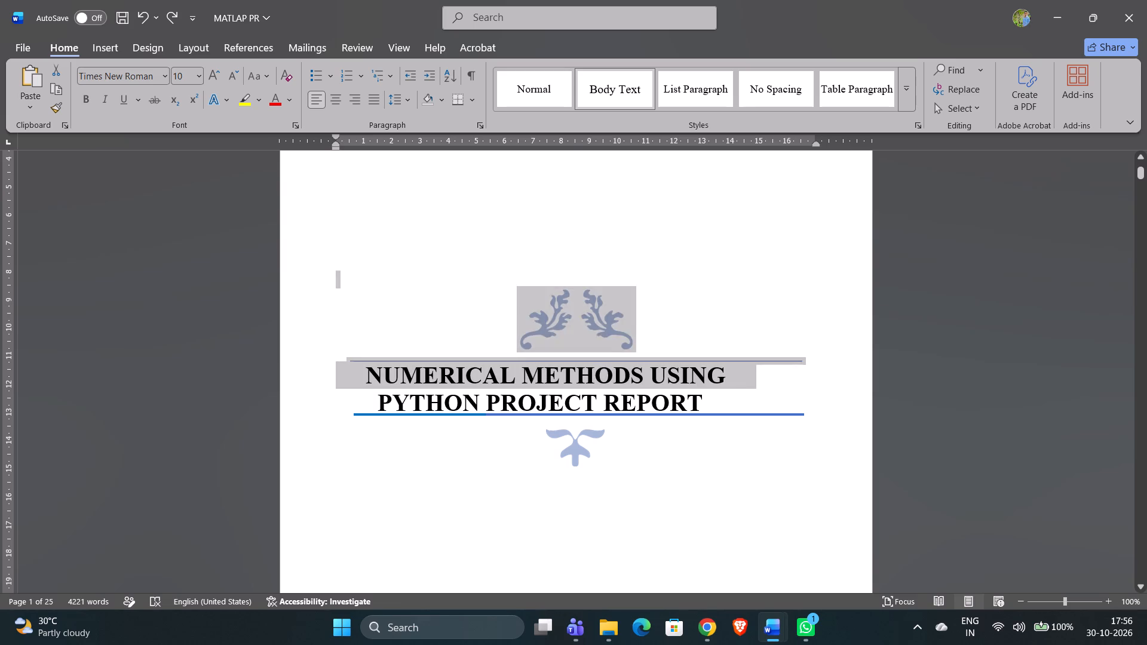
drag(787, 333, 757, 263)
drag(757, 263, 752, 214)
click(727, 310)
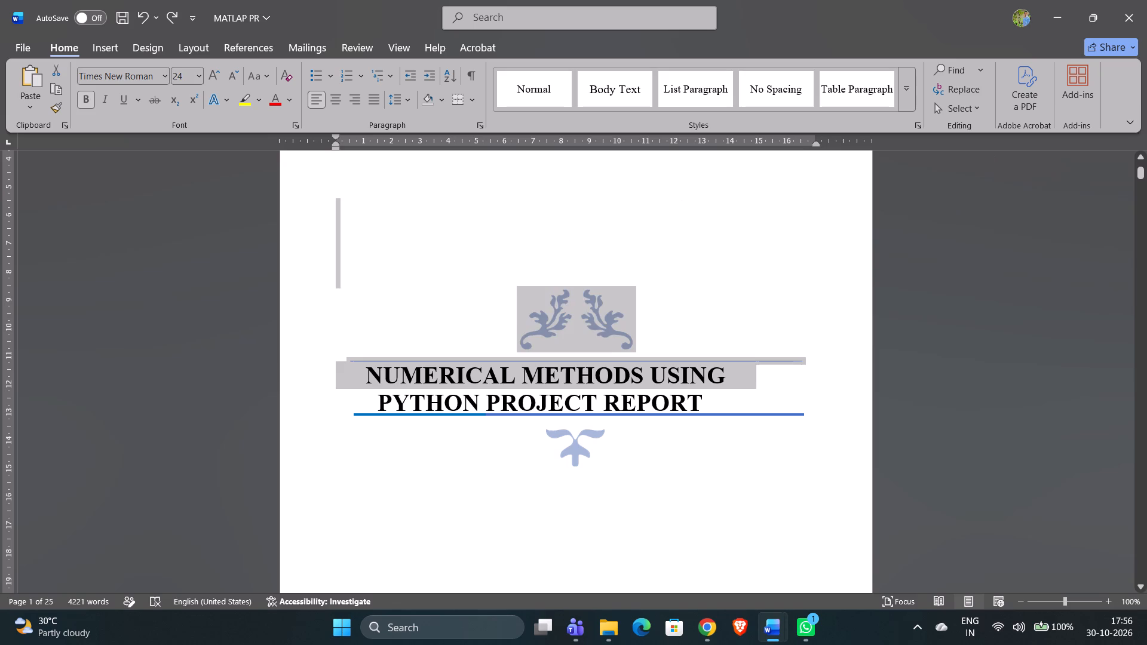
Shift "NUMERICAL METHODS USING" by one extra leading space, trying two spaces first.
click(361, 375)
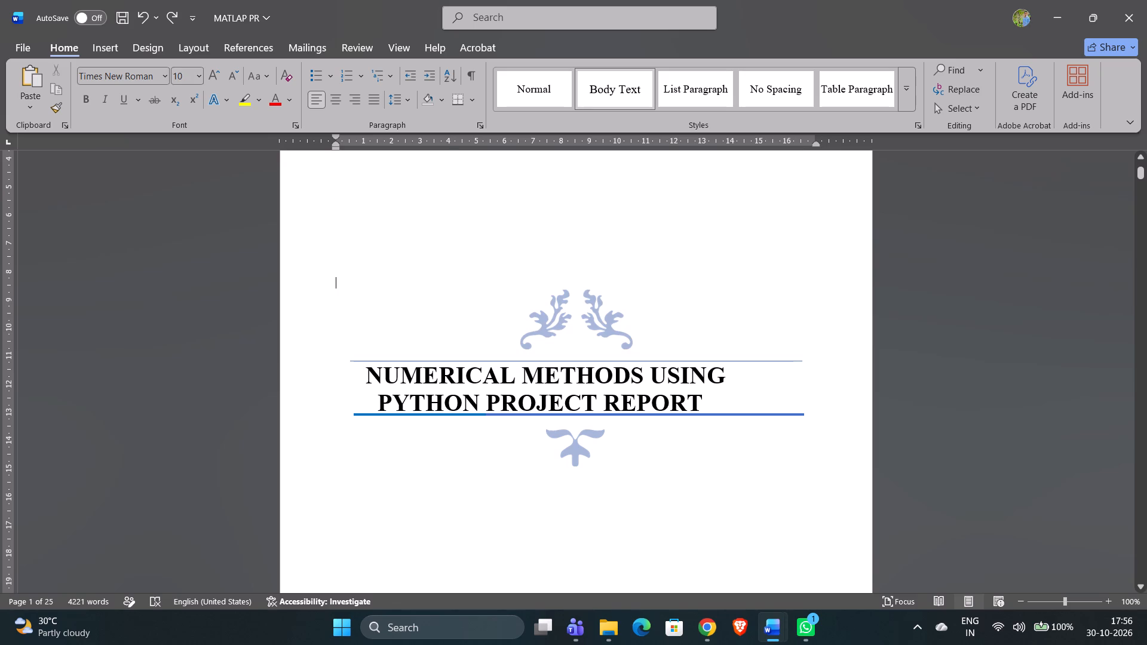
key(space)
key(space)
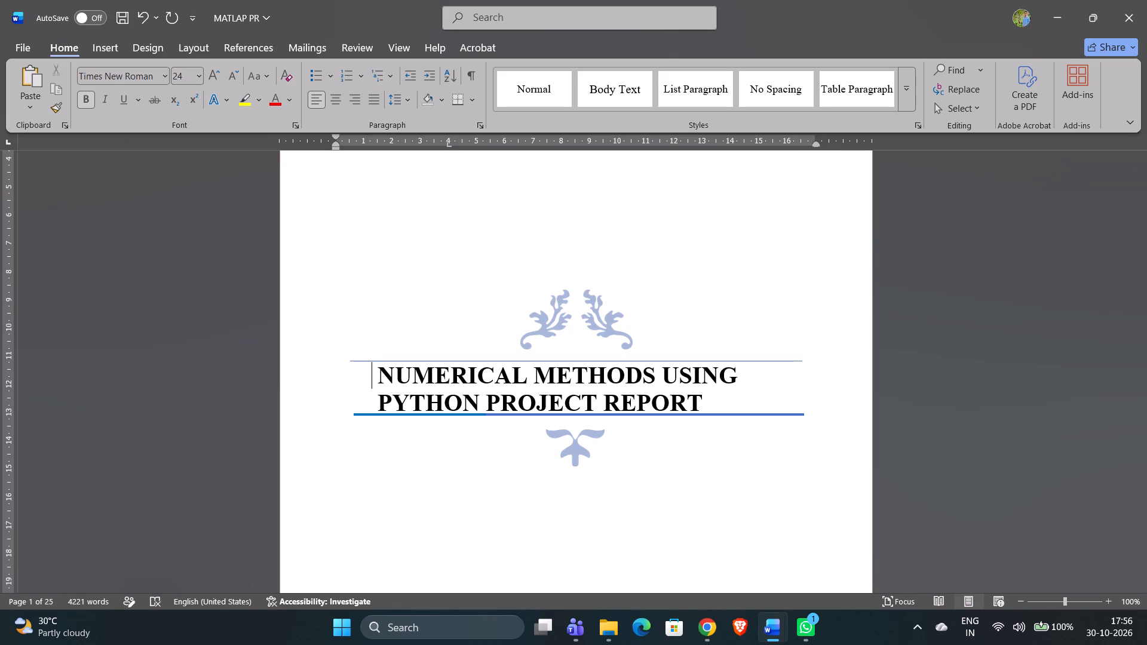
key(BackSpace)
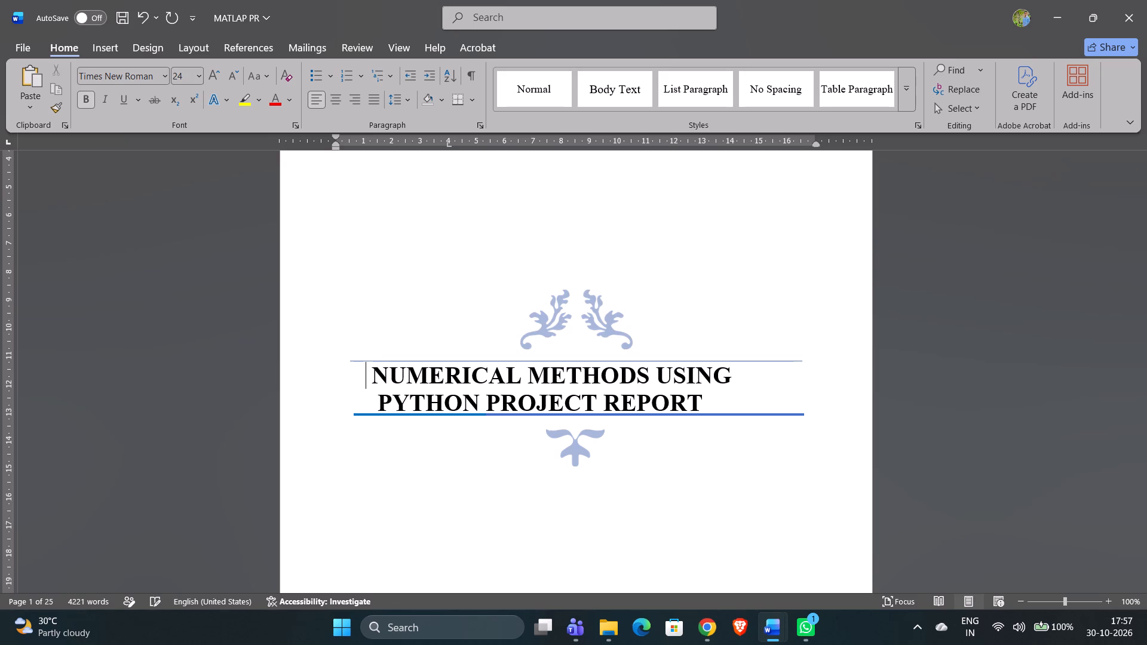
key(BackSpace)
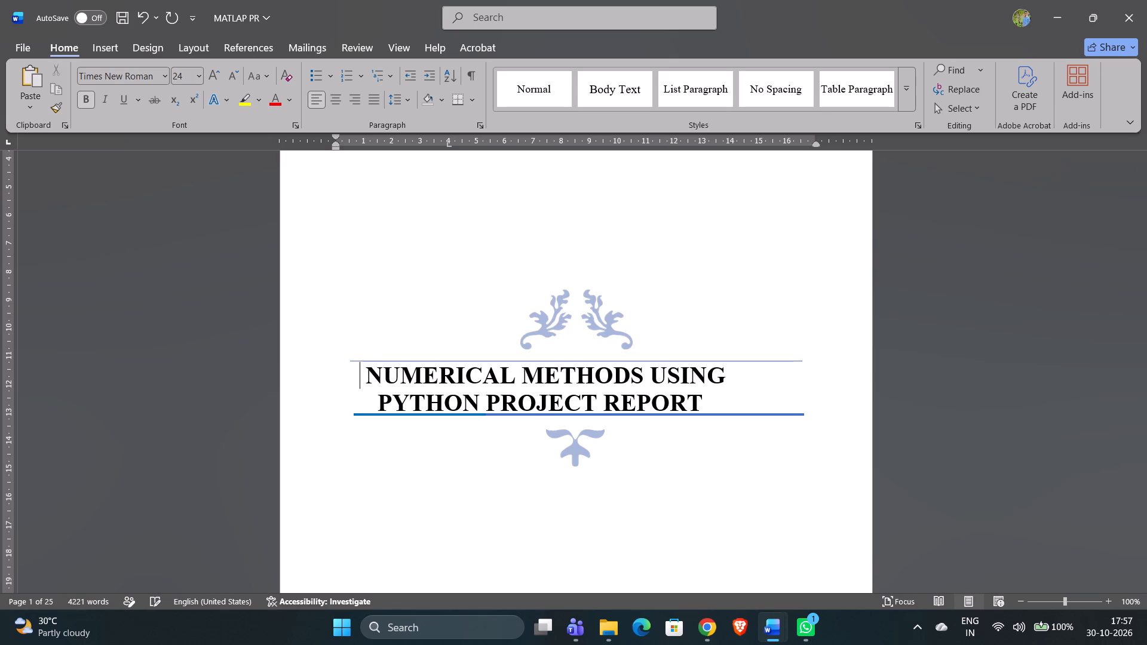
key(space)
key(space)
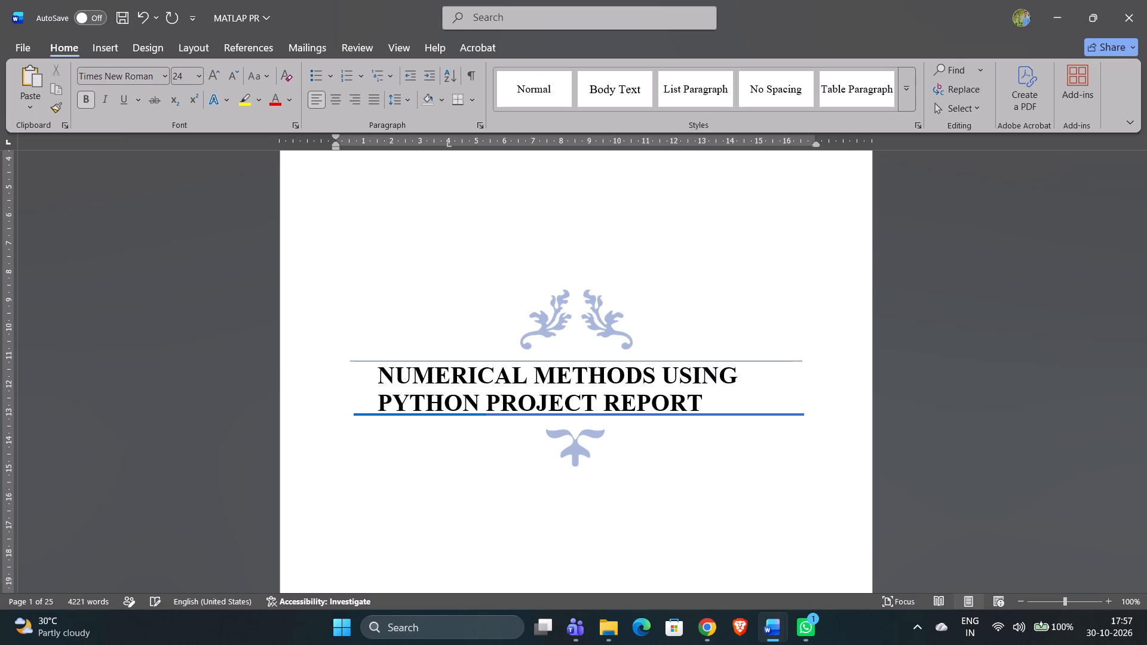
key(BackSpace)
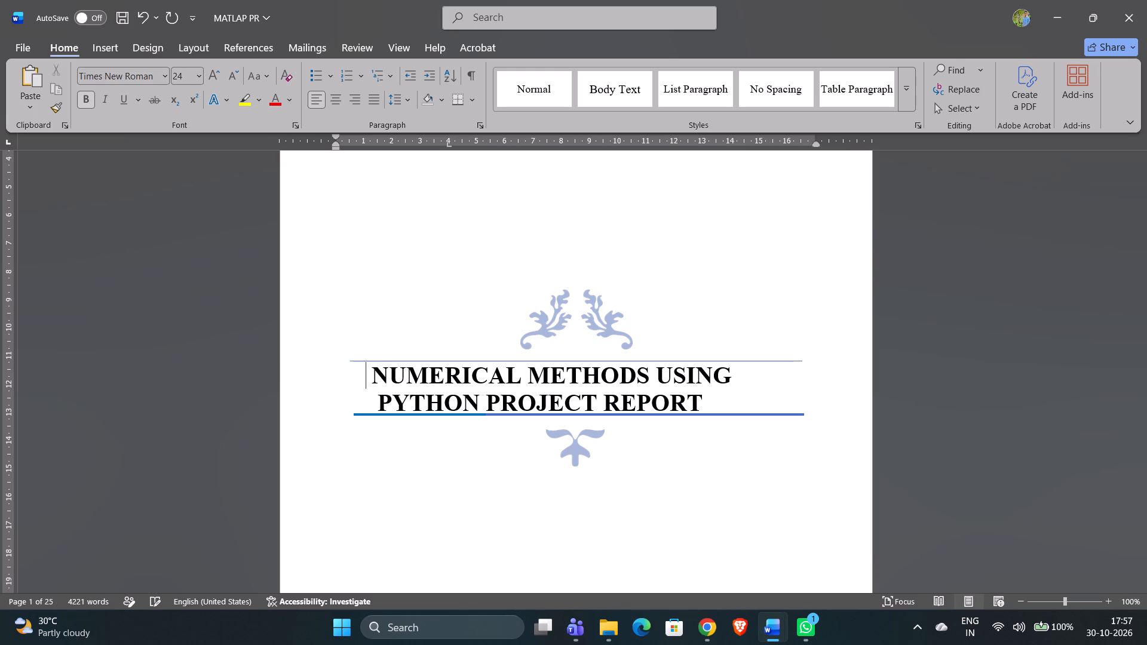
Insert two more underlined spaces in front of "PYTHON PROJECT REPORT" to shift it under the first title line.
click(382, 400)
key(space)
key(space)
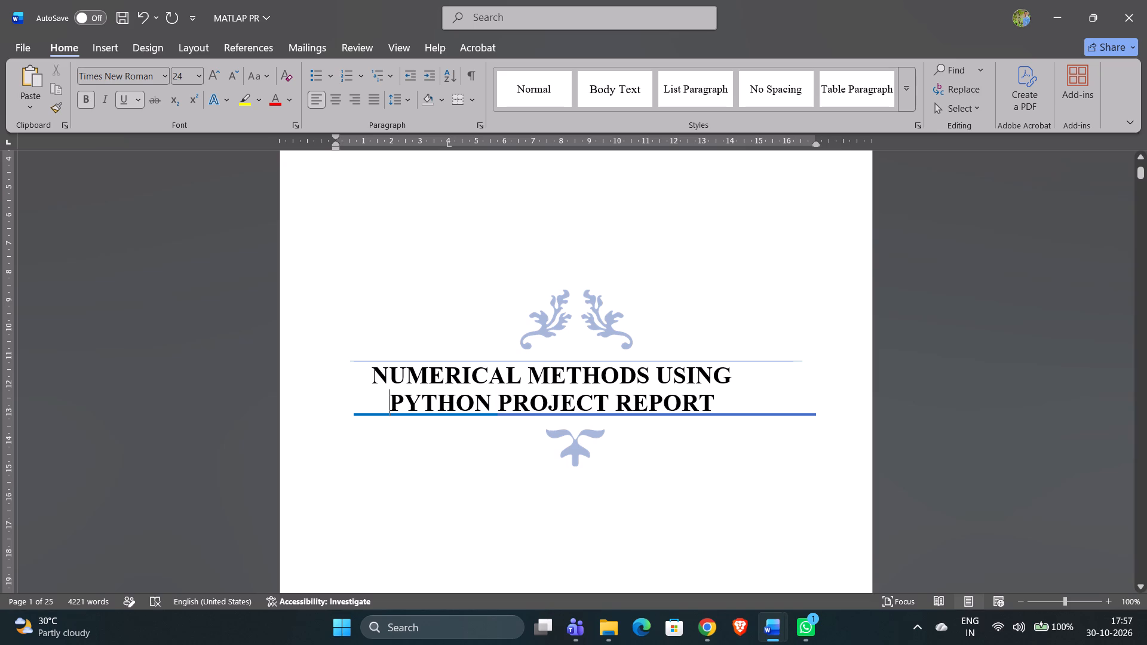
click(682, 264)
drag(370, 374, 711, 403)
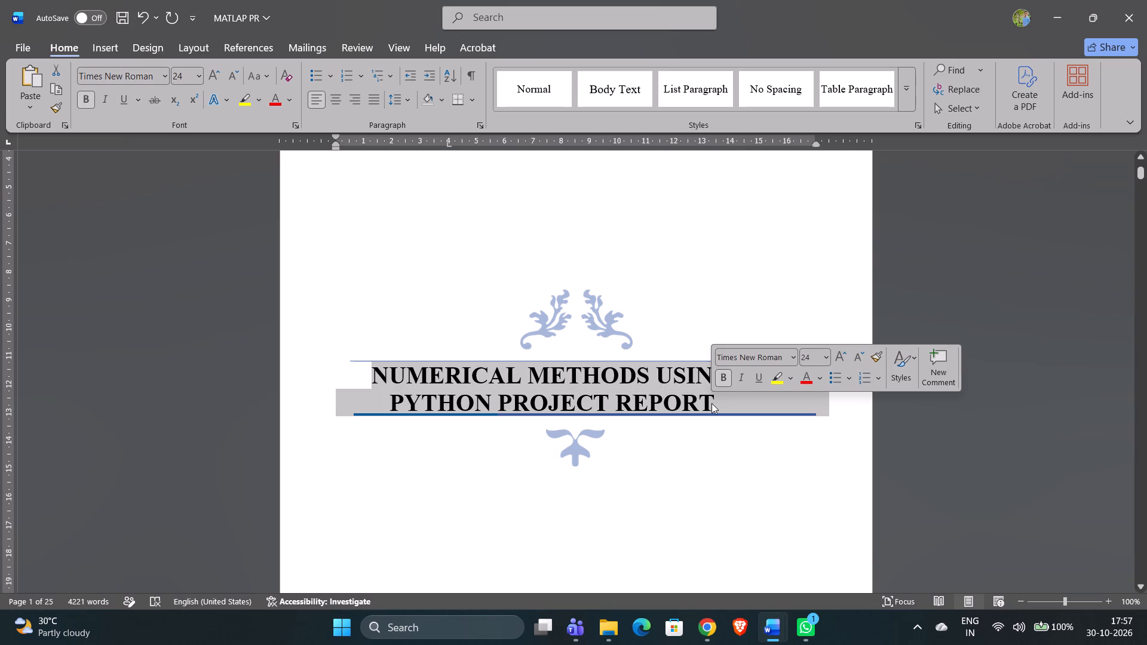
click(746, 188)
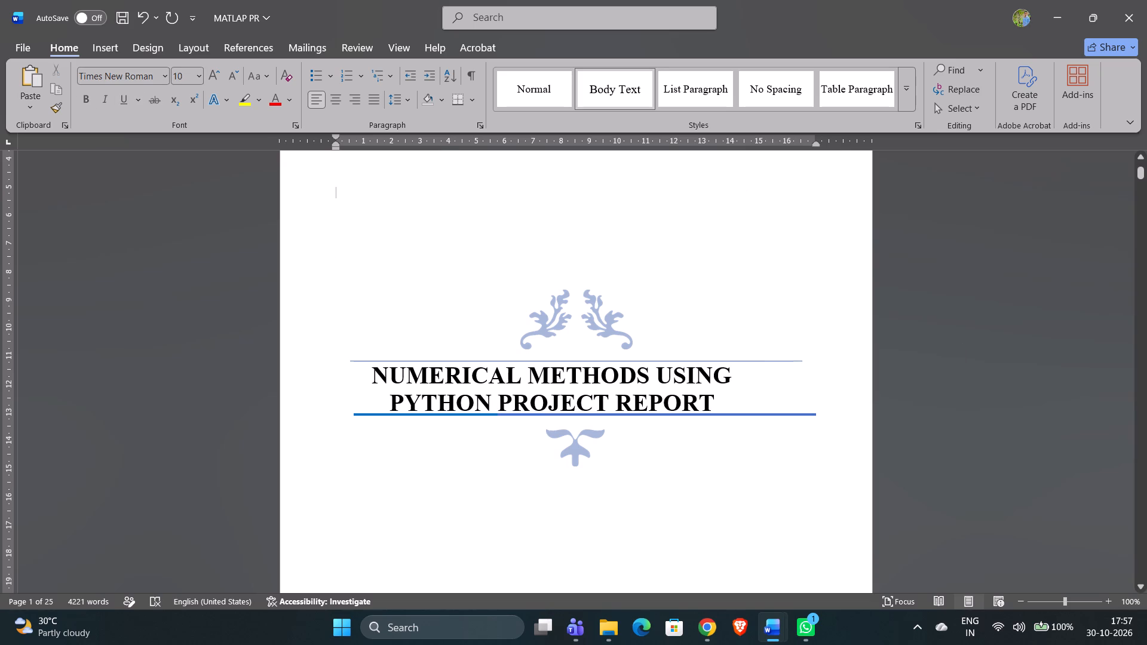
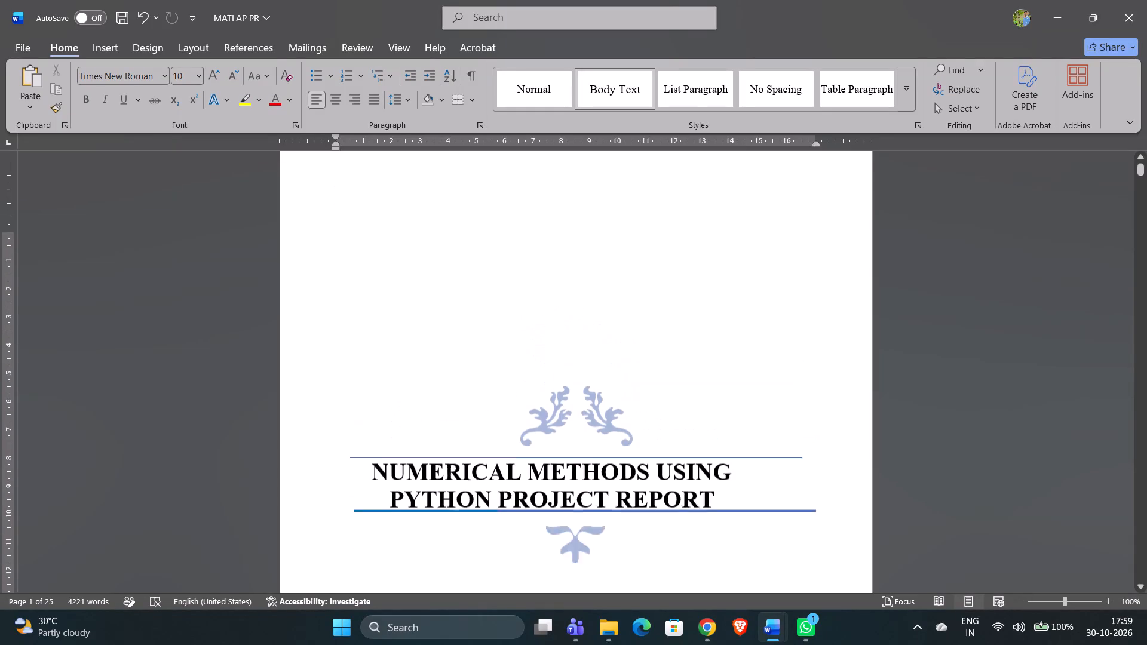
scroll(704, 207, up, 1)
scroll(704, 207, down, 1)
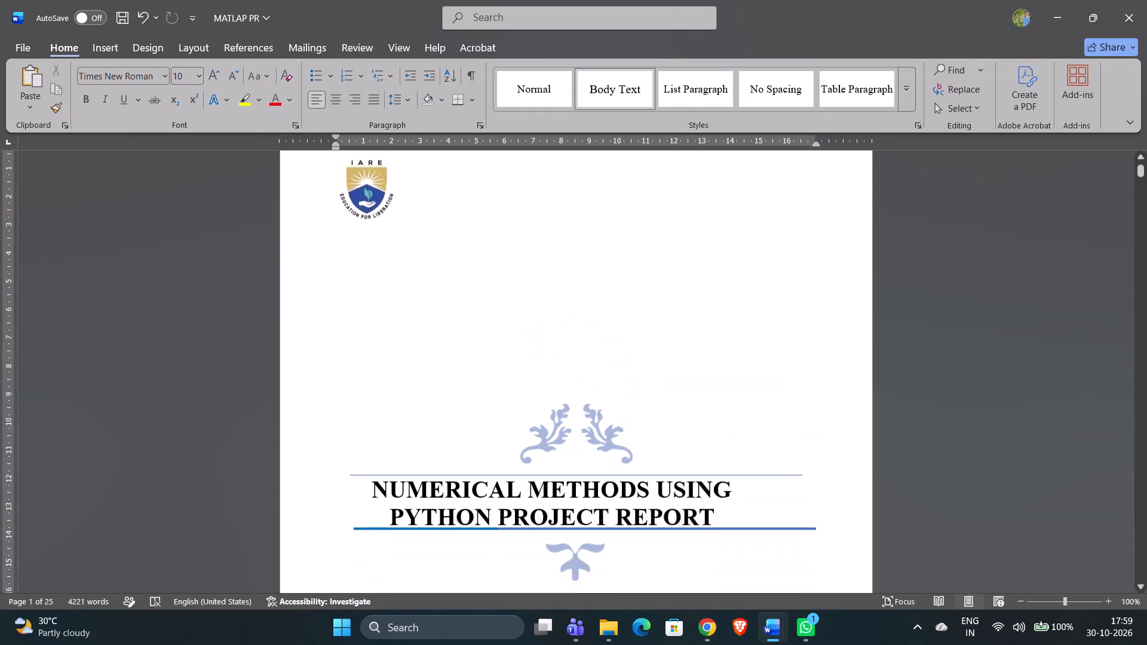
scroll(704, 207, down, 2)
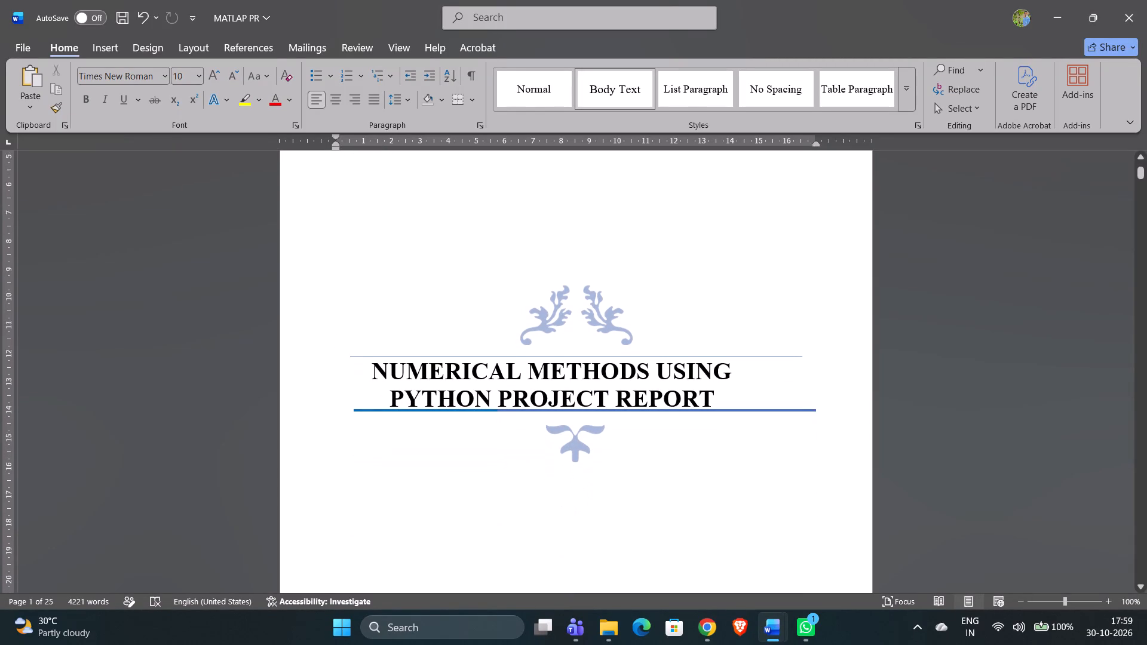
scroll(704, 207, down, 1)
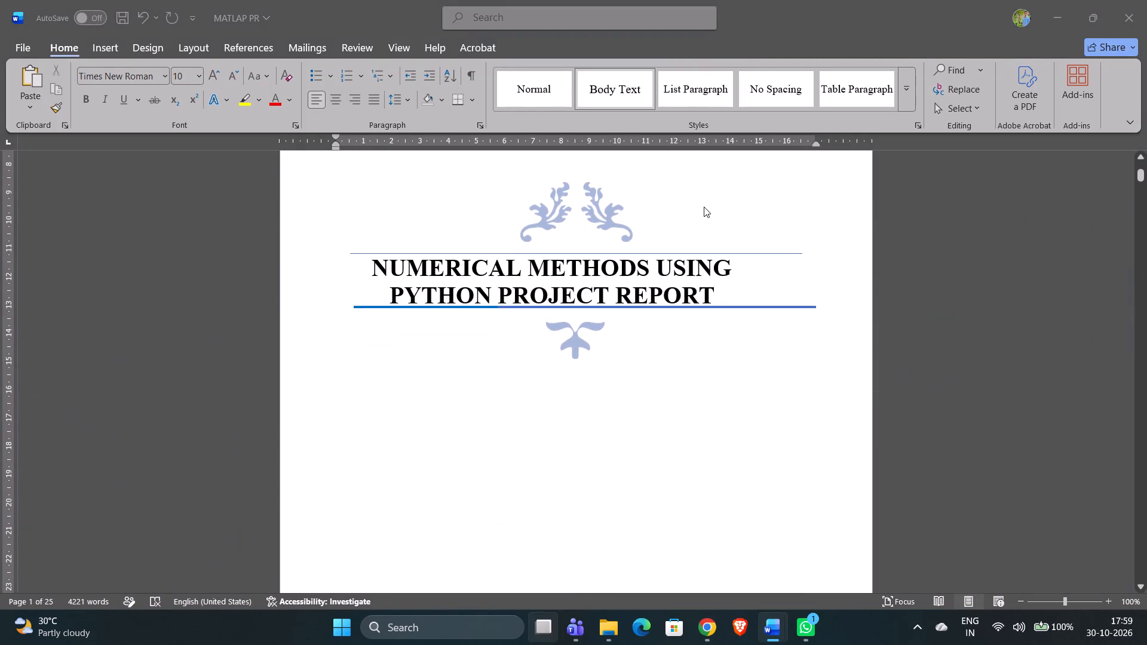
Switch back to the MATLAP PR report in Word to view its cover title against the internship guidelines' cover.
click(608, 175)
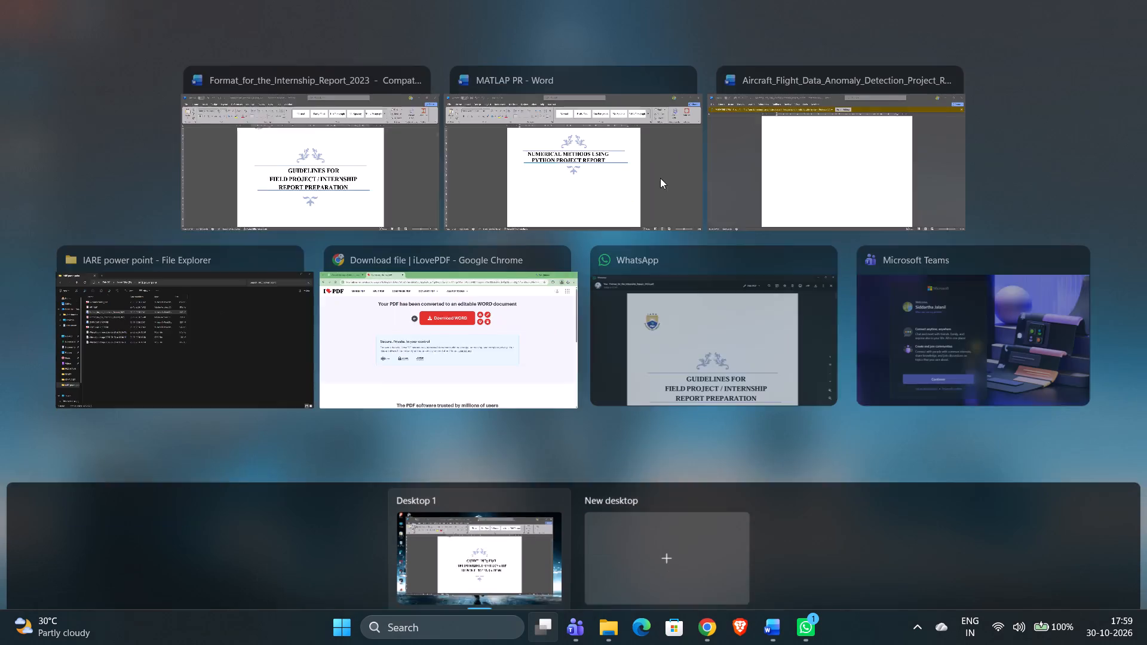
click(573, 170)
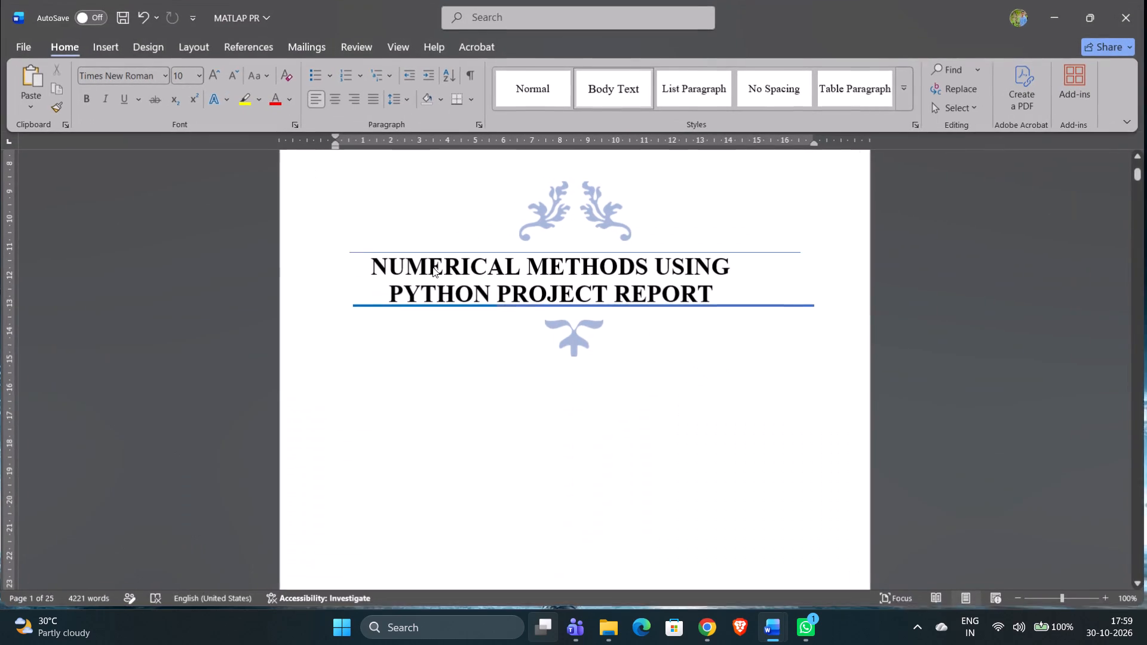
Switch to the Format_for_the_Internship_Report_2023 document and check the line spacing options of its three-line cover title.
click(536, 222)
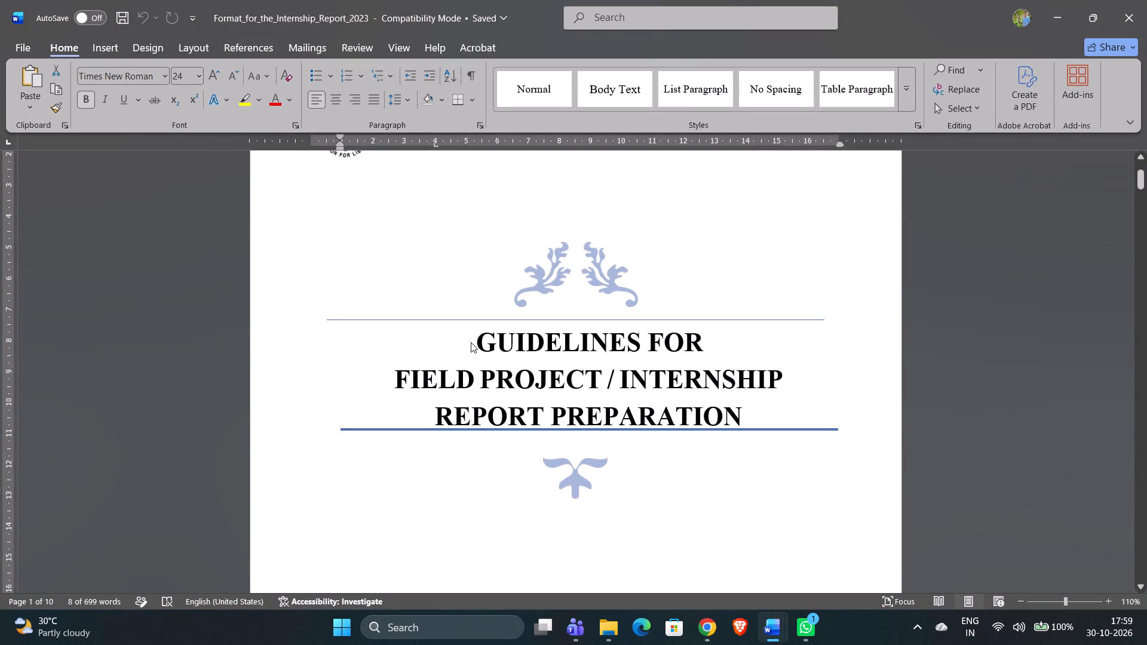
click(471, 342)
drag(479, 337, 671, 419)
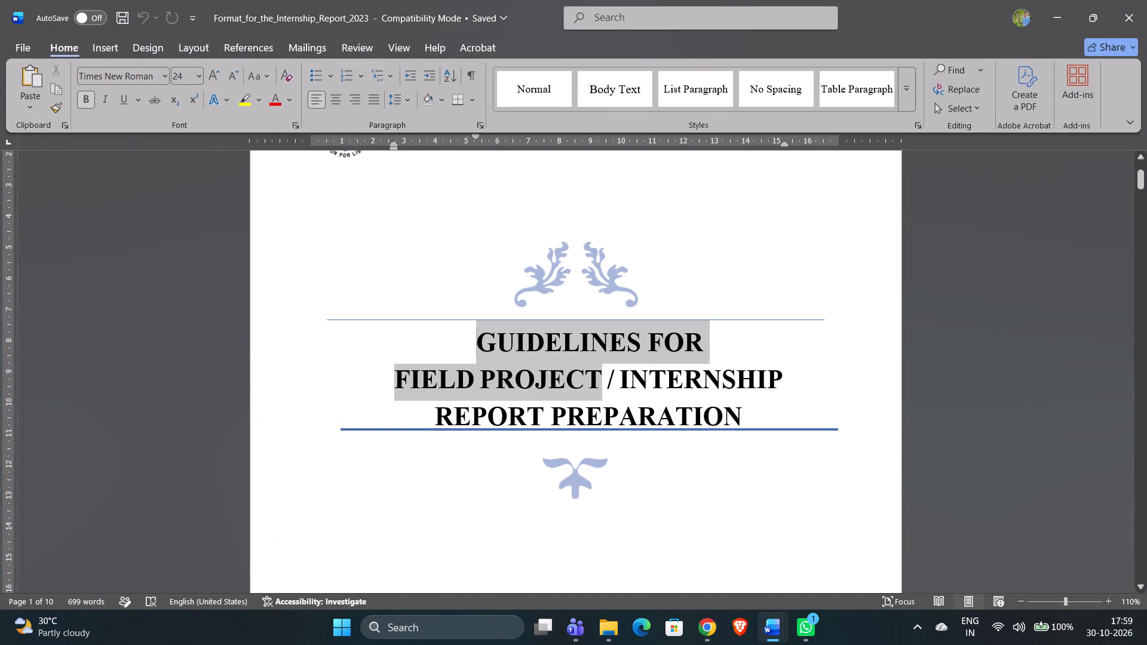
drag(671, 419, 755, 424)
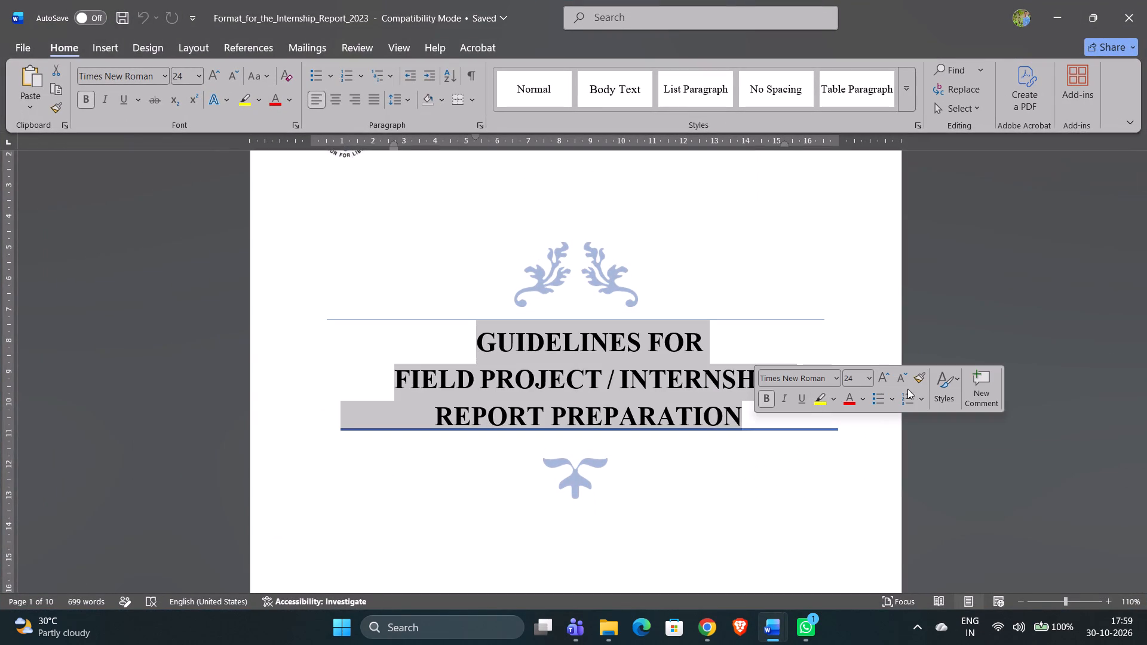
click(394, 96)
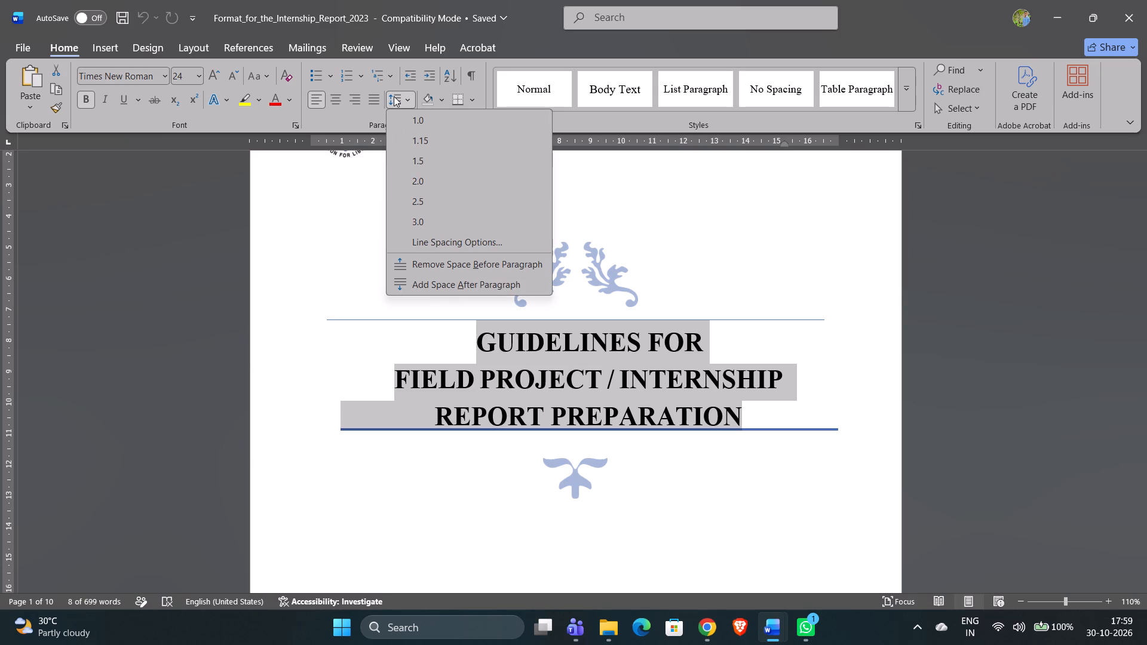
click(302, 218)
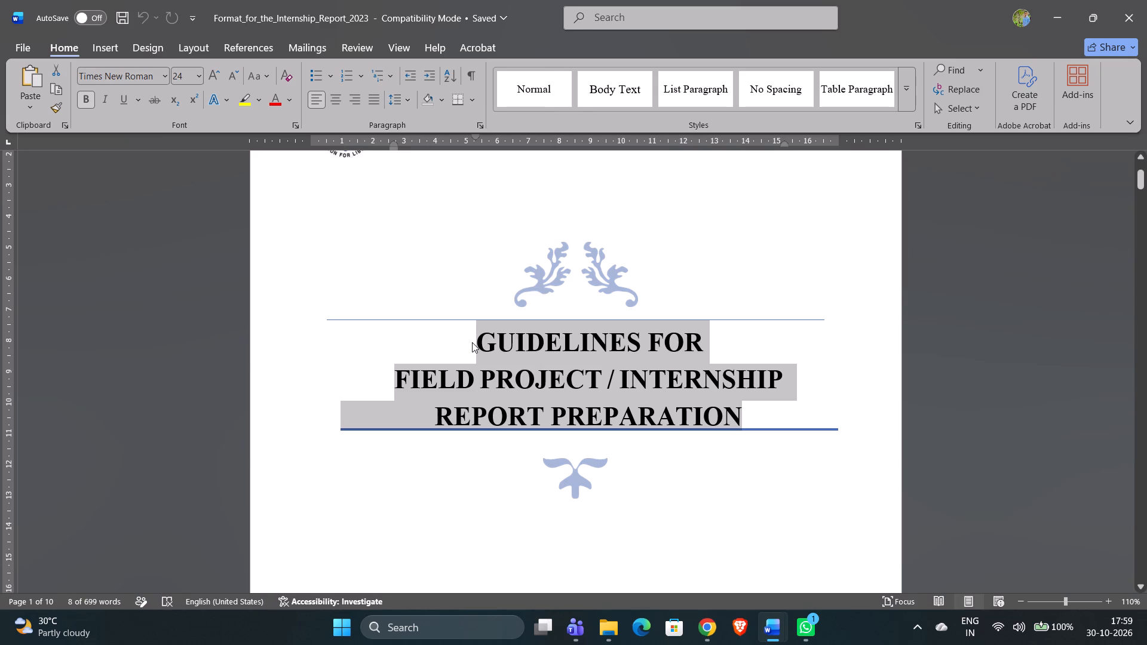
Select the whole three-line title "GUIDELINES FOR FIELD PROJECT / INTERNSHIP REPORT PREPARATION" on the guidelines cover.
click(472, 342)
drag(476, 336, 744, 406)
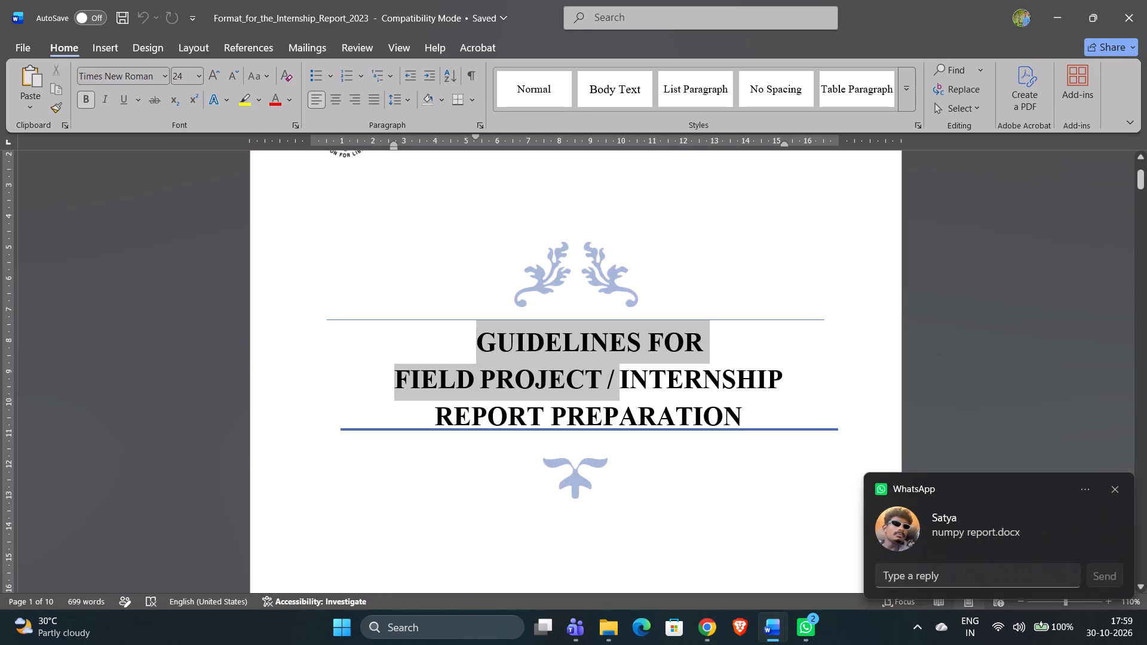
drag(744, 406, 766, 406)
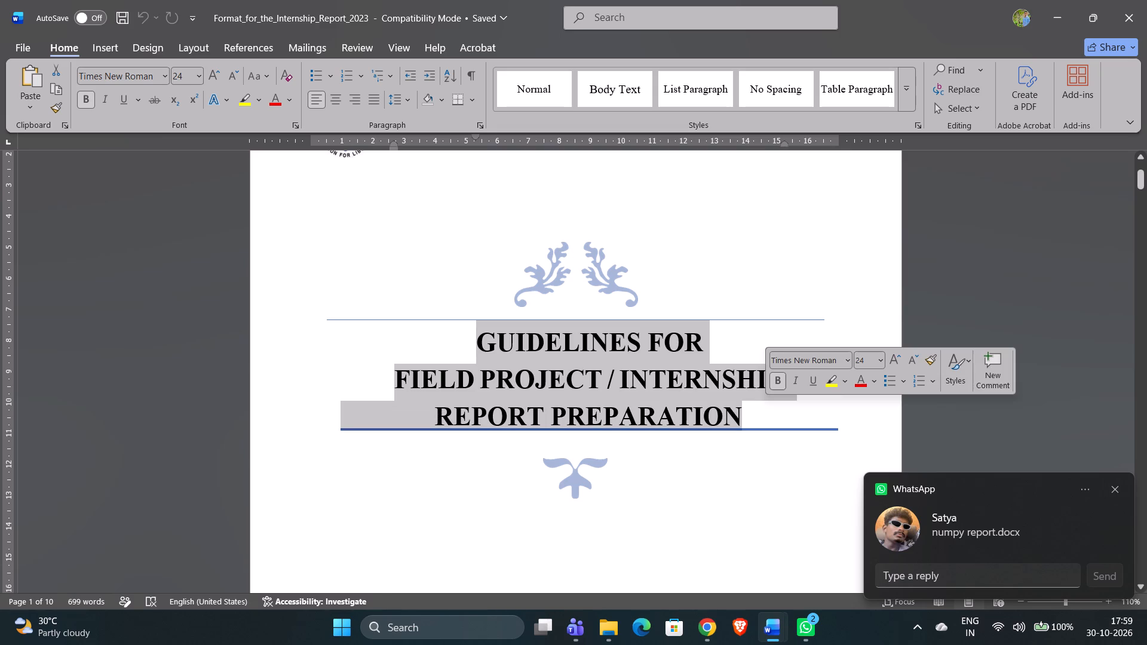
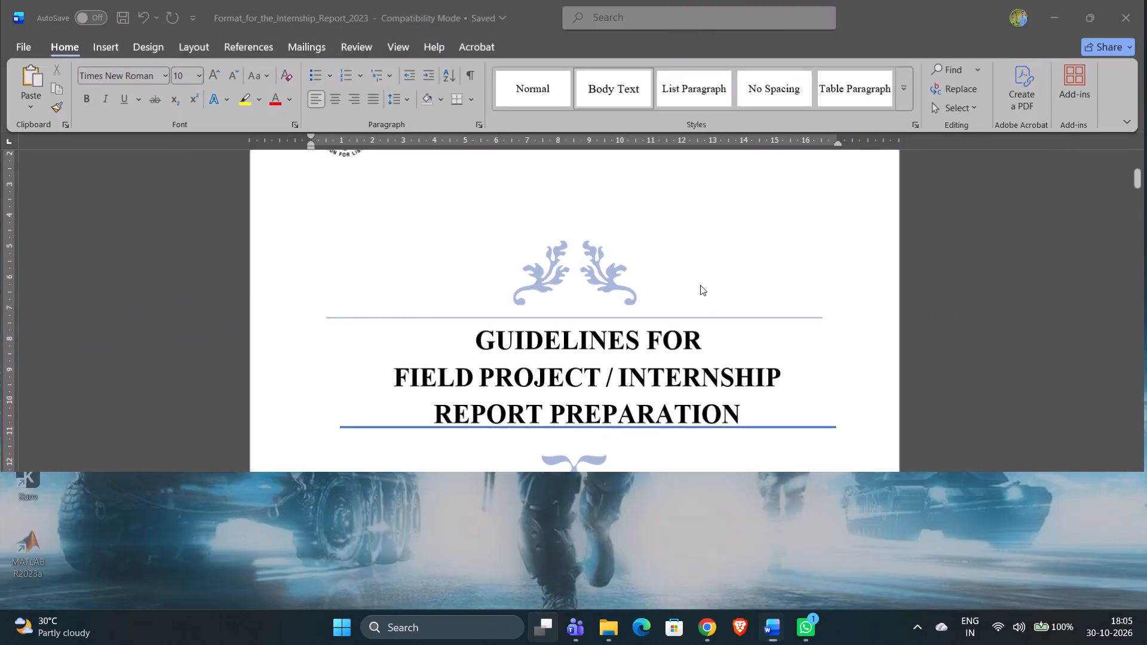
Review the MATLAP PR report's cover title and the start of the page that follows it.
click(607, 165)
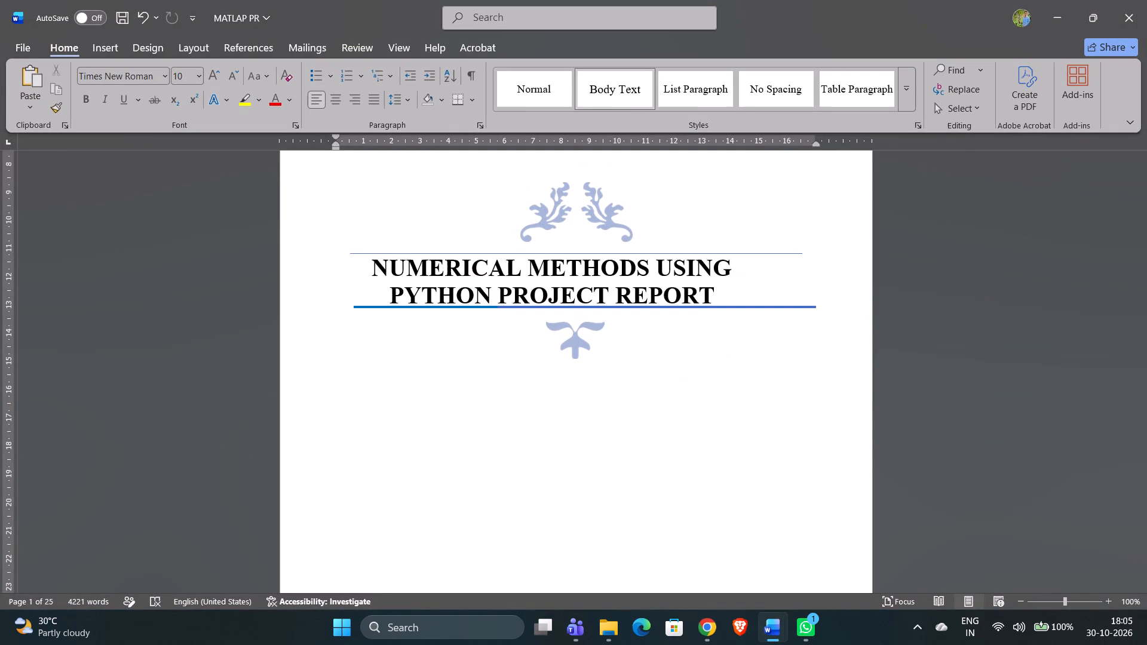
scroll(692, 324, up, 3)
scroll(692, 324, down, 4)
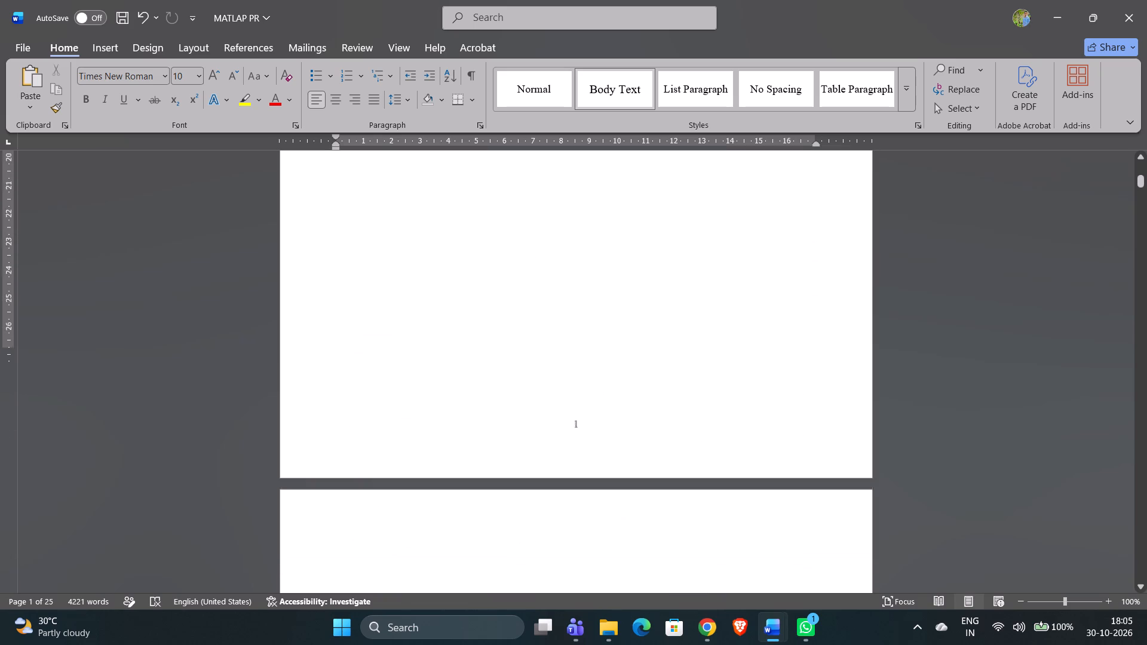
scroll(692, 324, down, 2)
scroll(692, 324, up, 1)
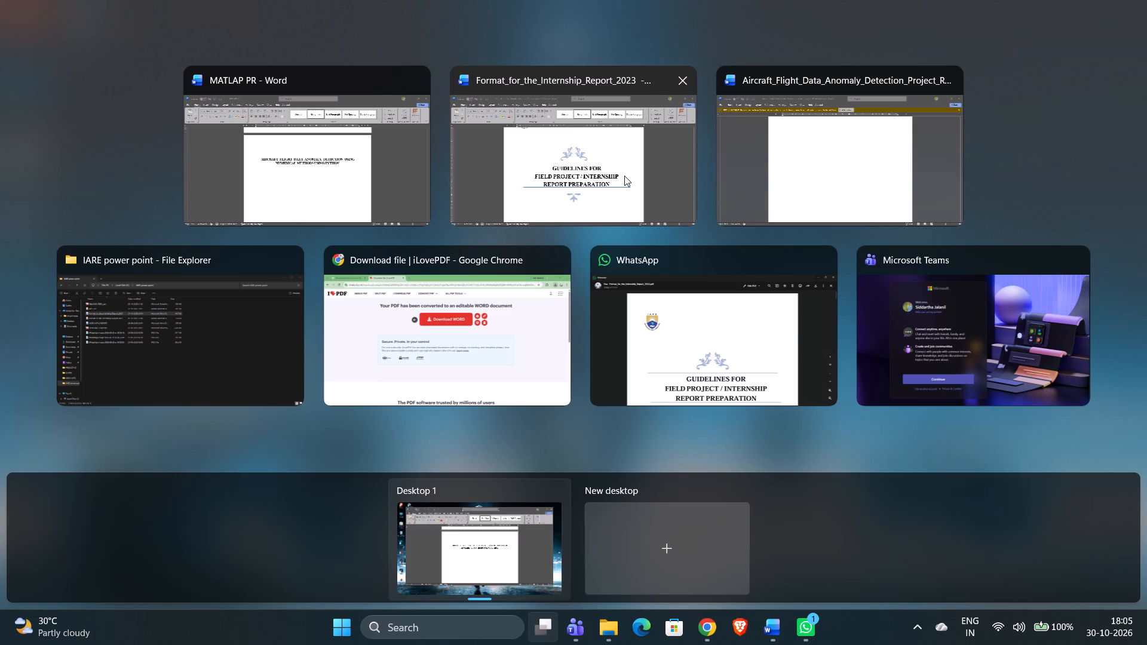
Switch to the Format_for_the_Internship_Report_2023 document to view its cover title layout.
click(624, 176)
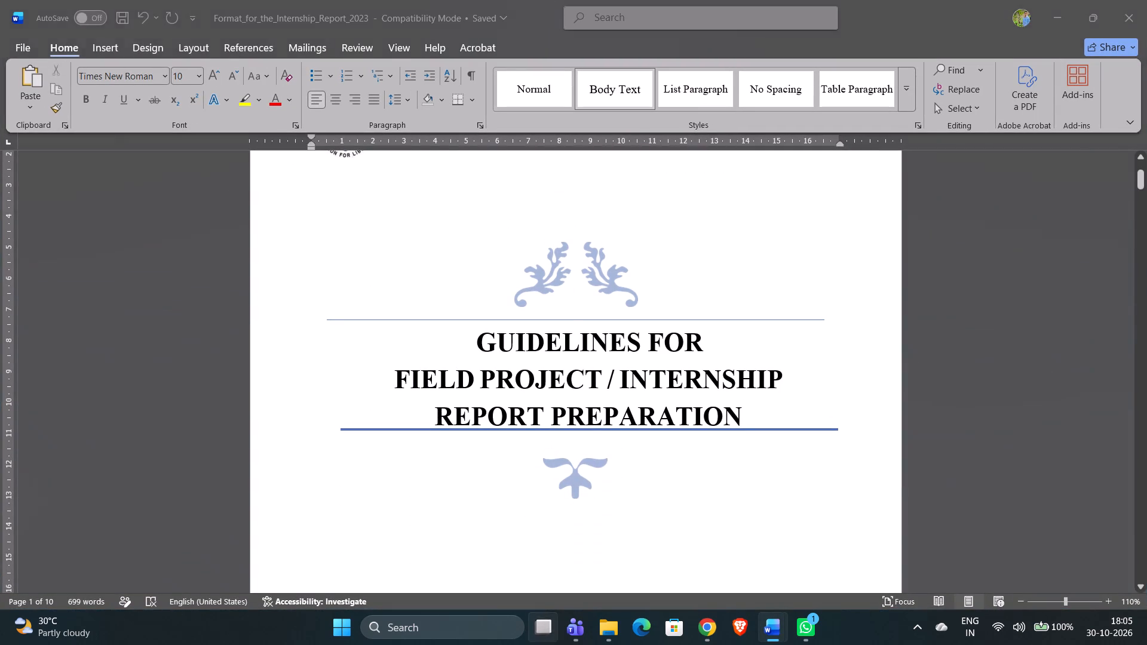
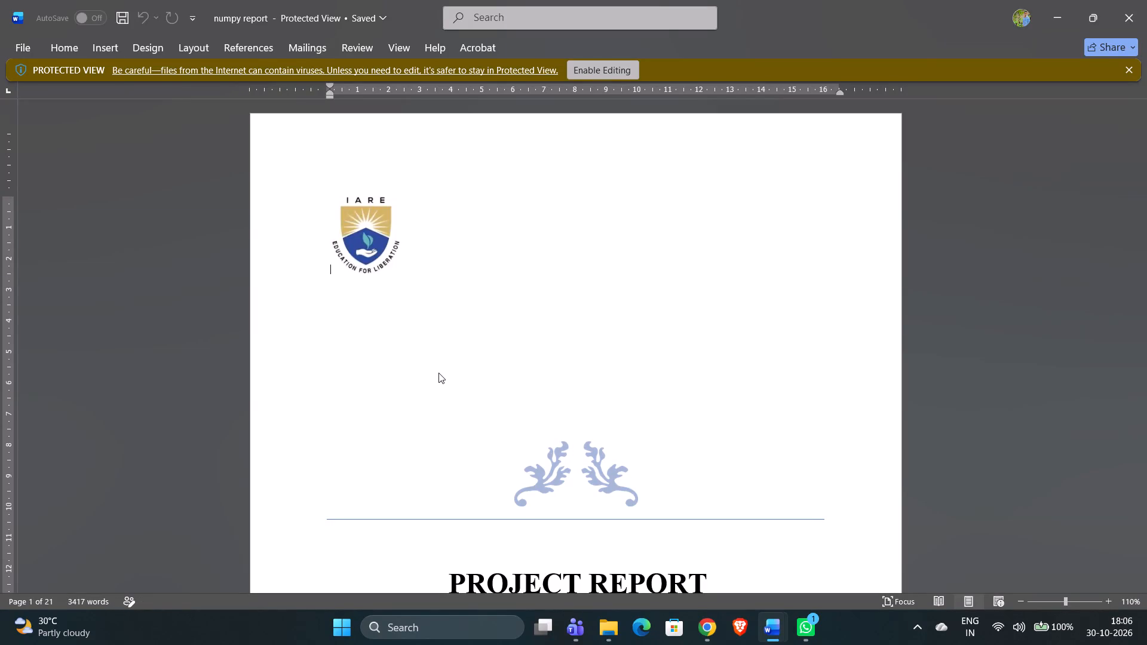
Examine the numpy report's cover title, its horizontal lines and the ornaments around it.
click(465, 413)
scroll(465, 413, down, 1)
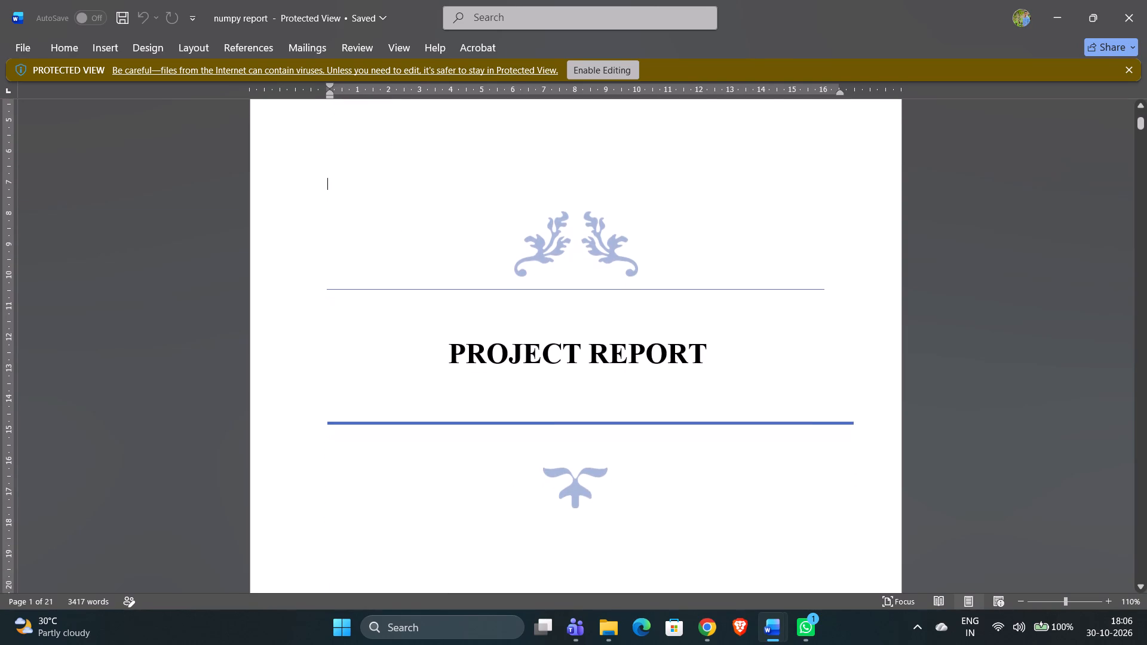
click(503, 314)
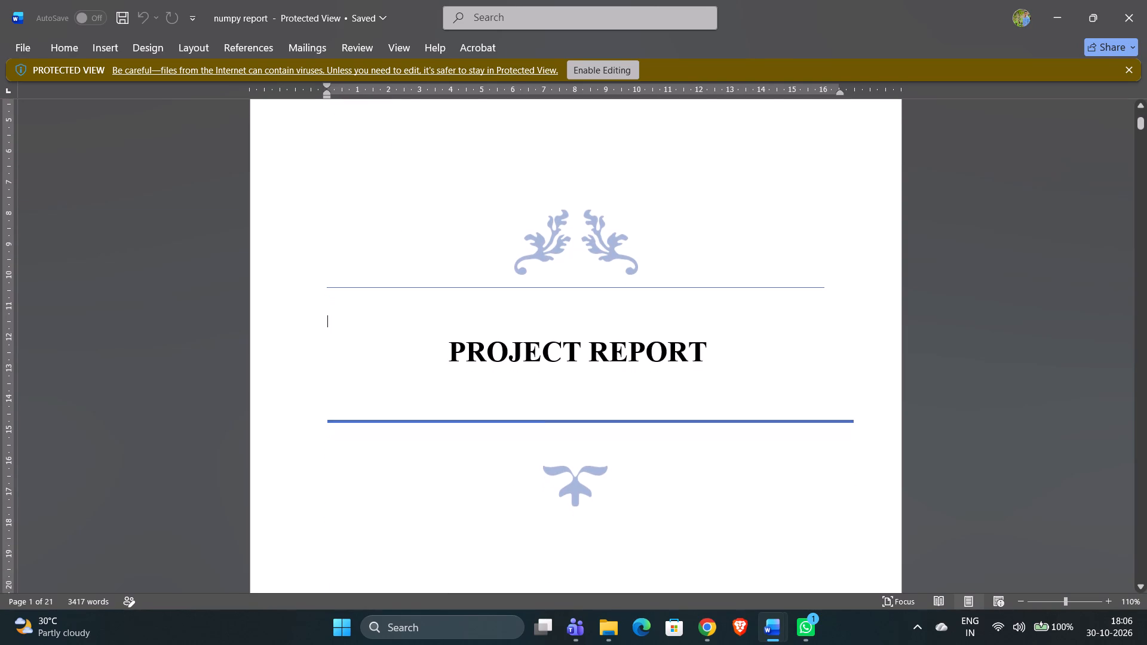
click(728, 220)
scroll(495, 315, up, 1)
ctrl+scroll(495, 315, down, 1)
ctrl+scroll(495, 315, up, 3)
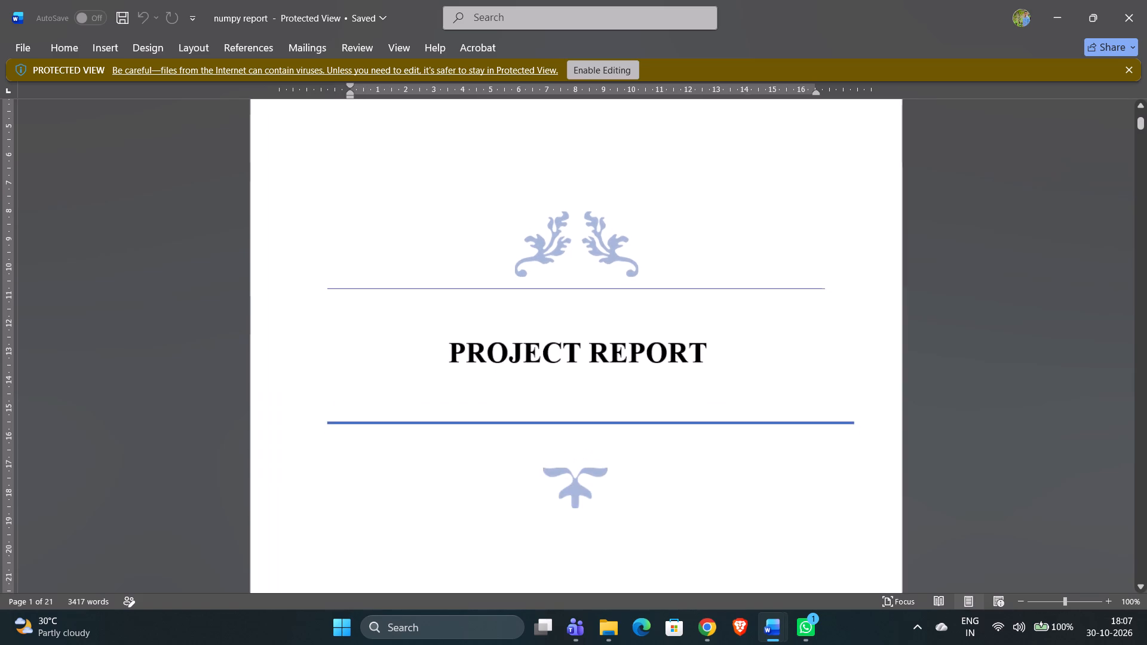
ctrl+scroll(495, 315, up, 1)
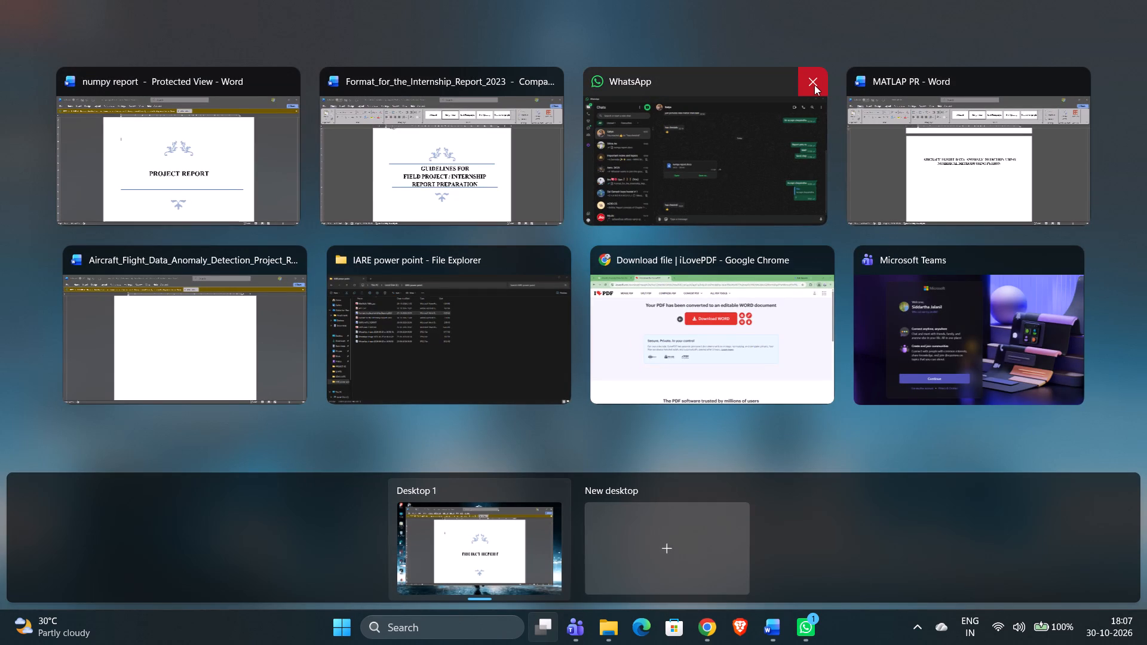
Close the WhatsApp, Format_for_the_Internship_Report_2023, IARE power point folder, iLovePDF and Microsoft Teams windows, keeping the other three Word documents open.
click(813, 85)
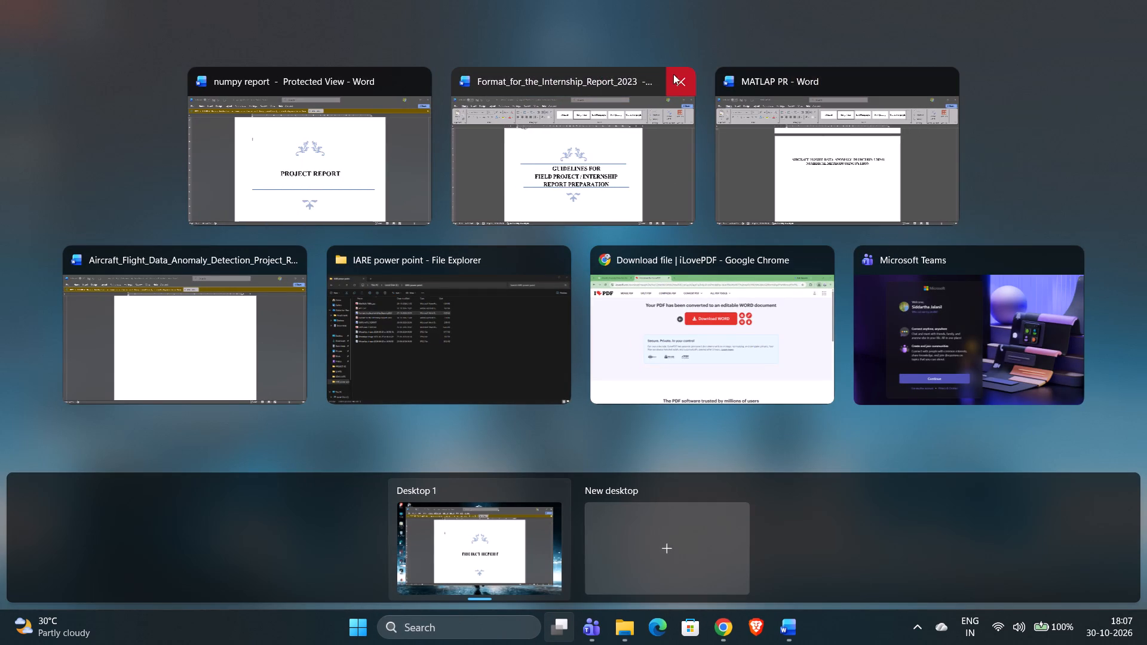
click(677, 80)
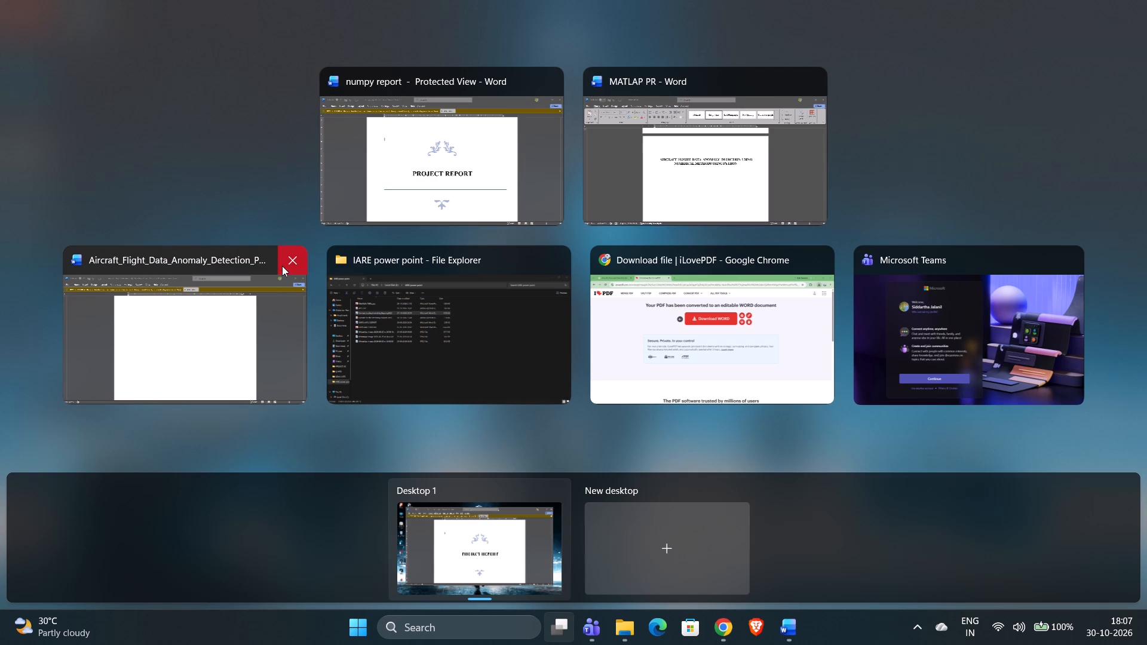
click(550, 257)
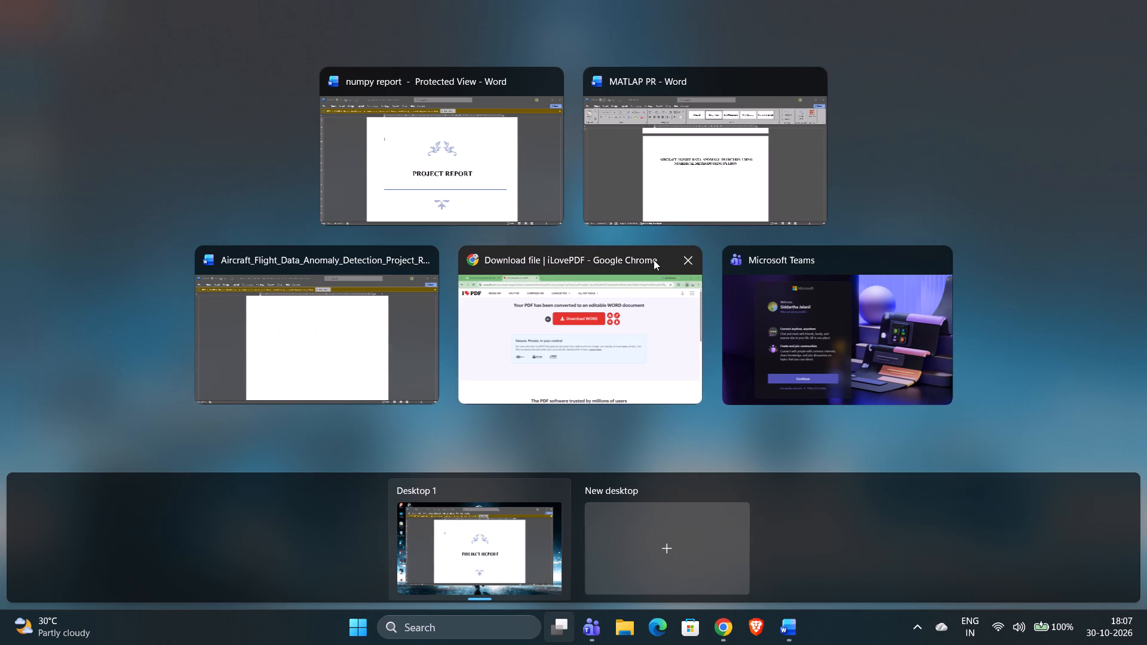
click(695, 255)
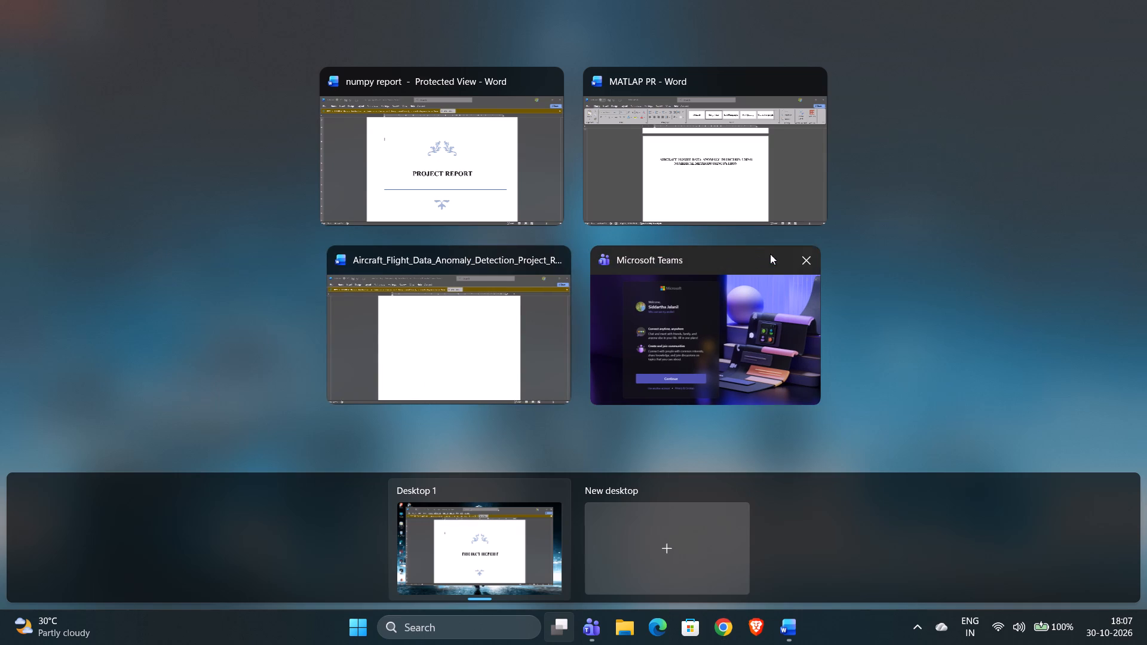
click(811, 257)
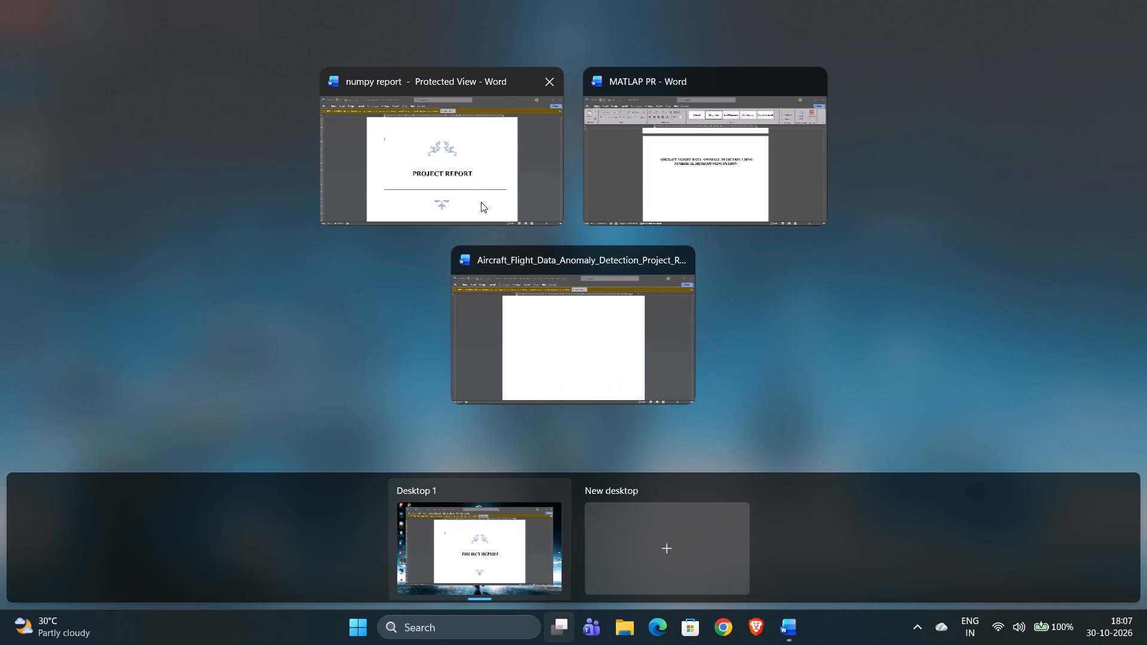
Switch to the MATLAP PR report document in Word.
click(683, 180)
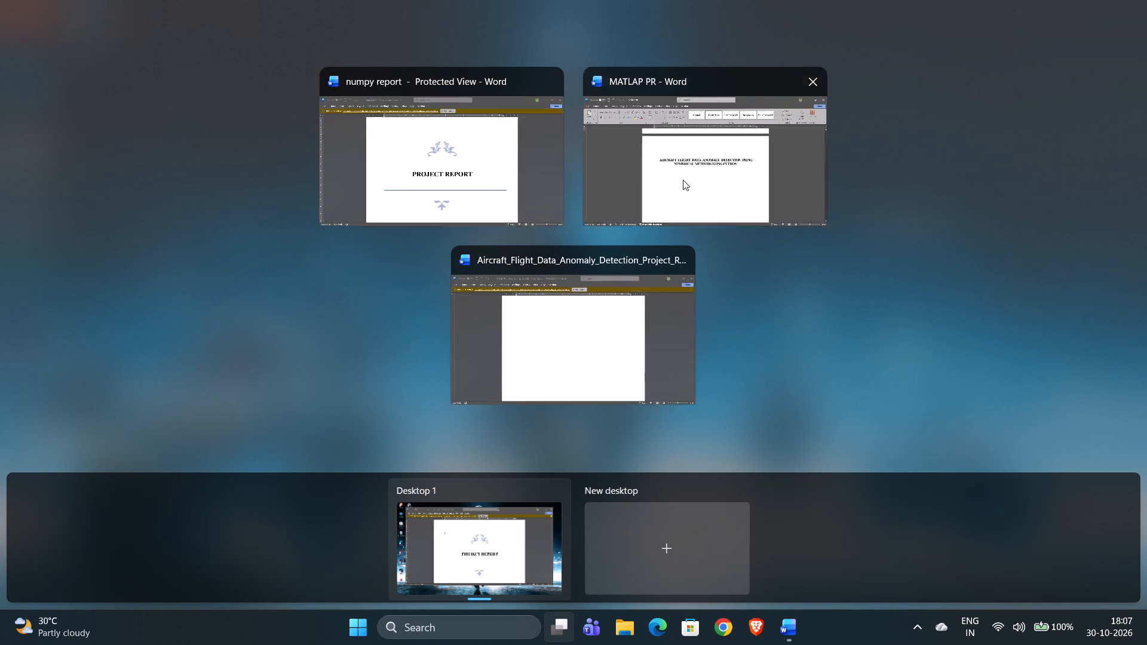
Switch to the MATLAP PR report and delete "NUMERICAL METHODS USING PYTHON" from the cover title.
scroll(634, 285, up, 4)
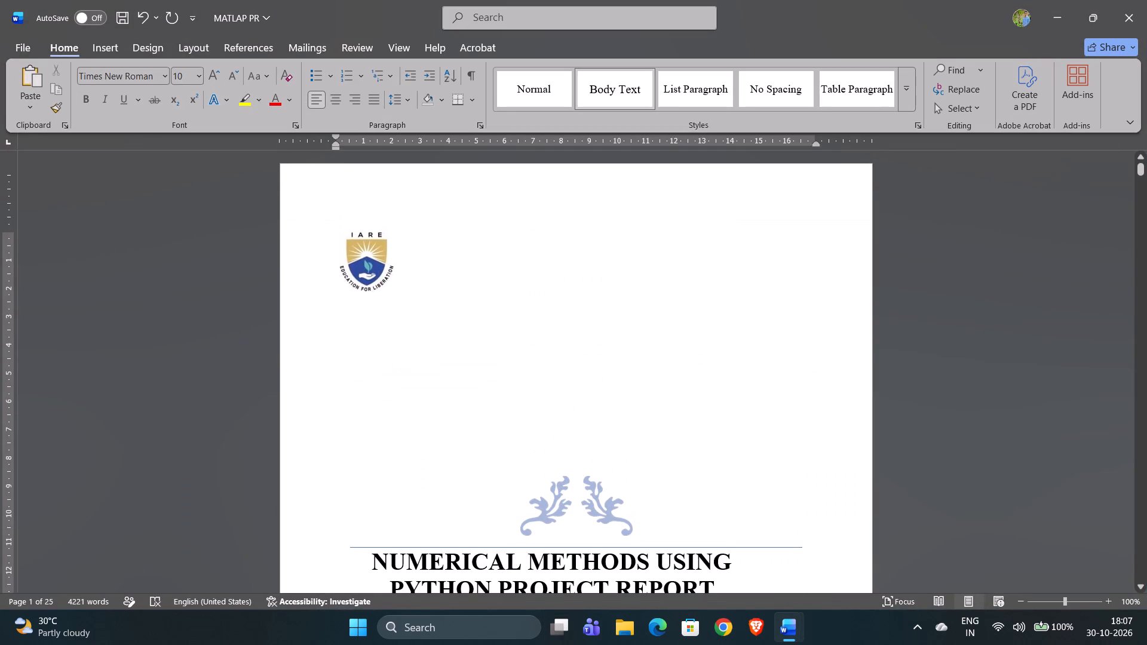
scroll(634, 285, down, 1)
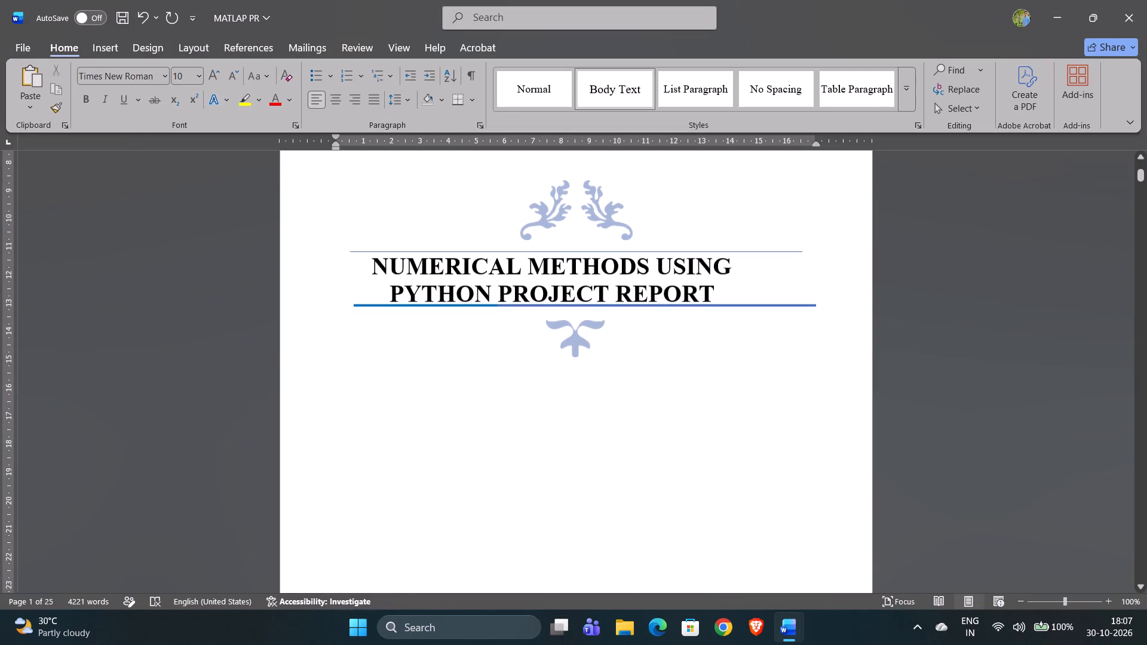
drag(370, 265, 490, 289)
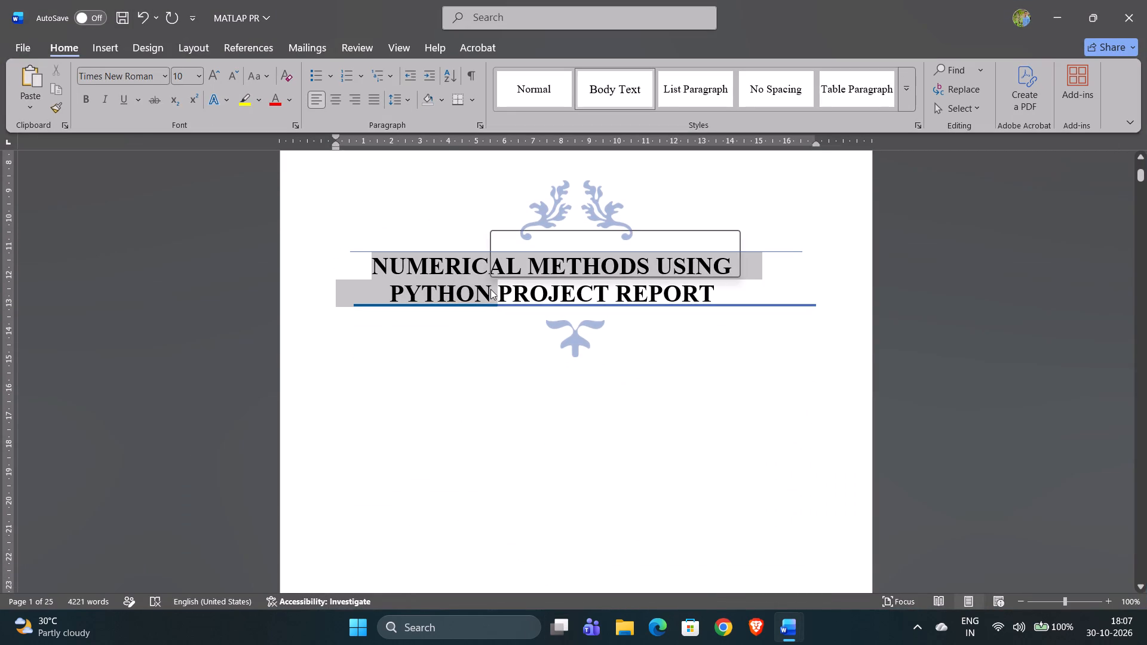
key(BackSpace)
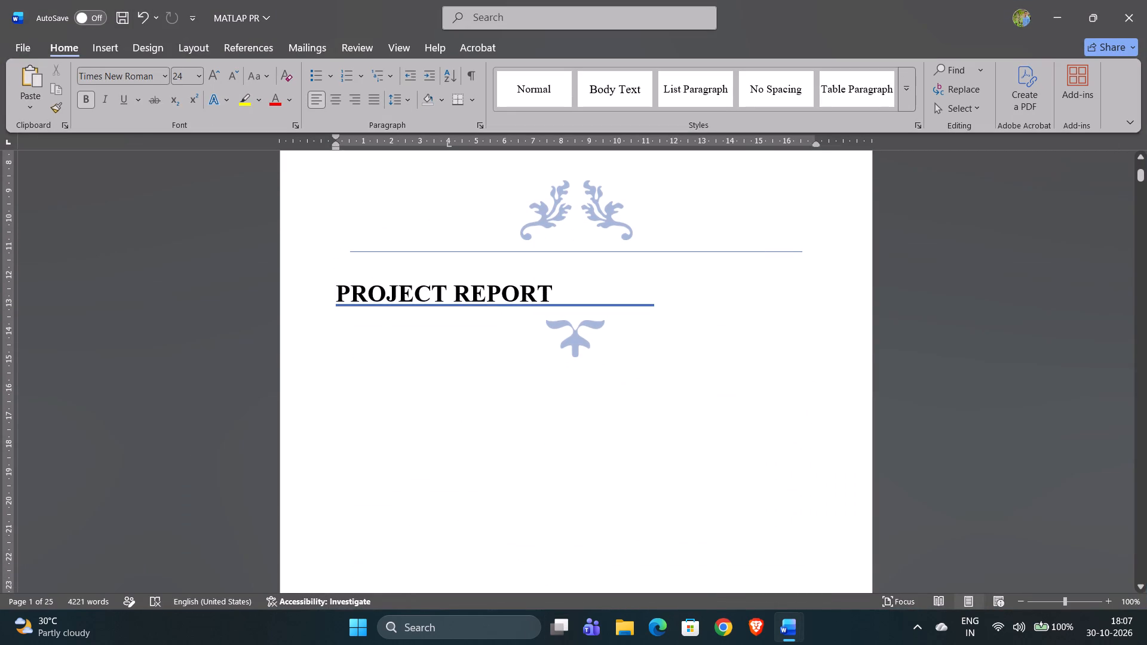
Centre the remaining PROJECT REPORT title beneath the upper ornaments by inserting 16 spaces before it.
click(336, 291)
key(space)
key(space)
key(space)
key(space)
key(space)
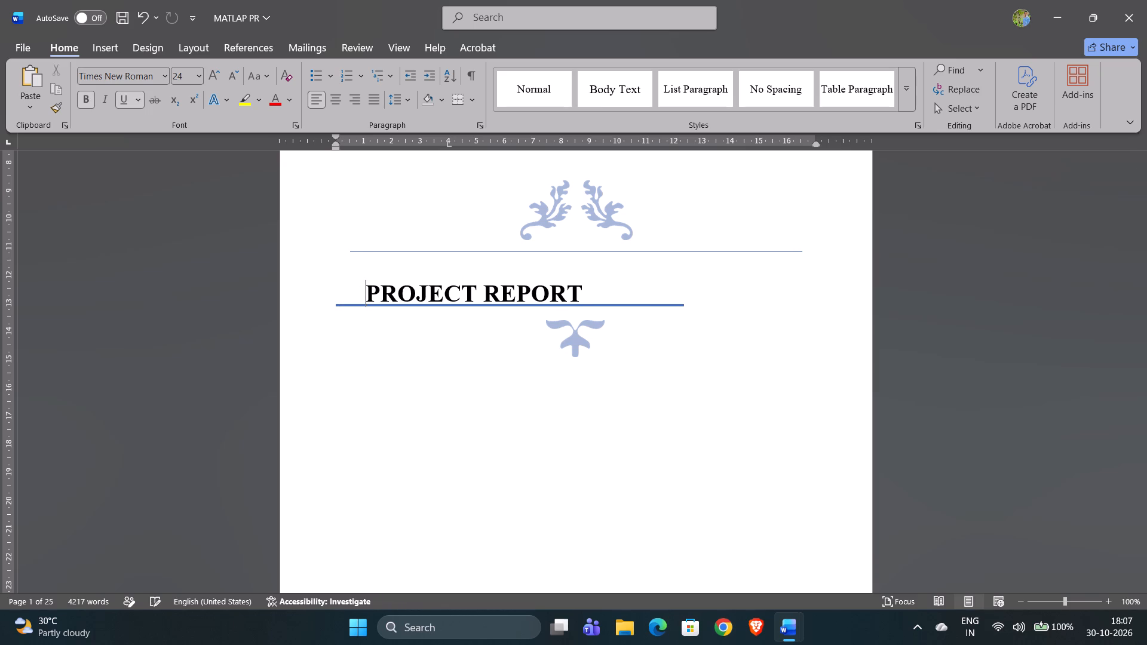
key(space)
key(space)
key(space)
key(space)
key(space)
key(space)
key(space)
key(space)
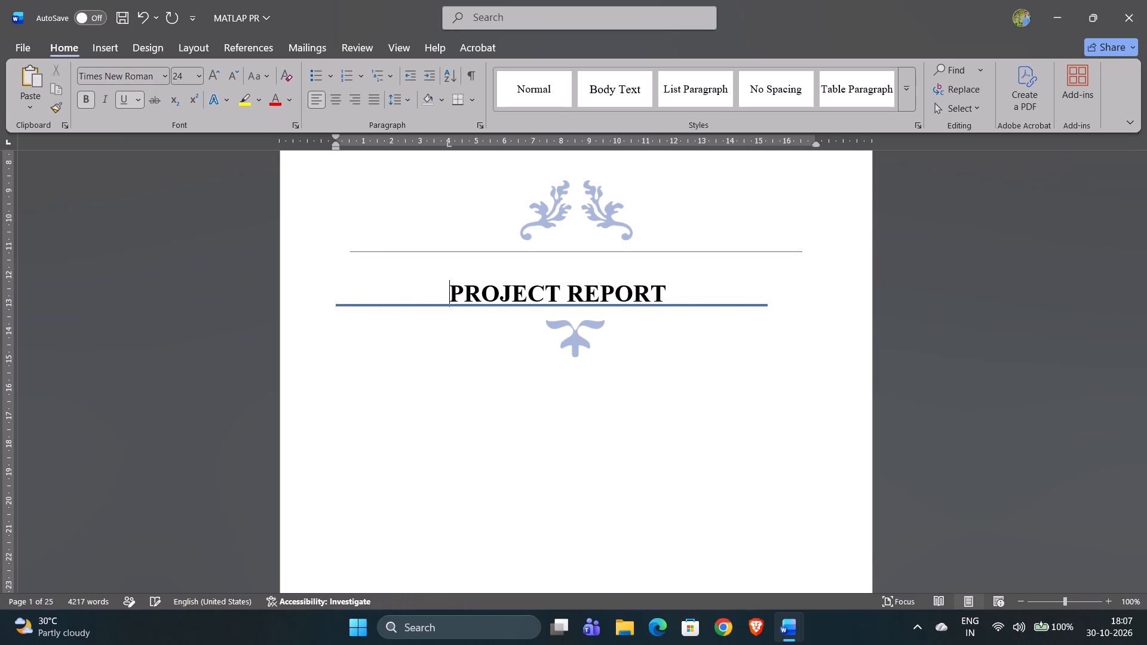
key(space)
key(space)
key(space)
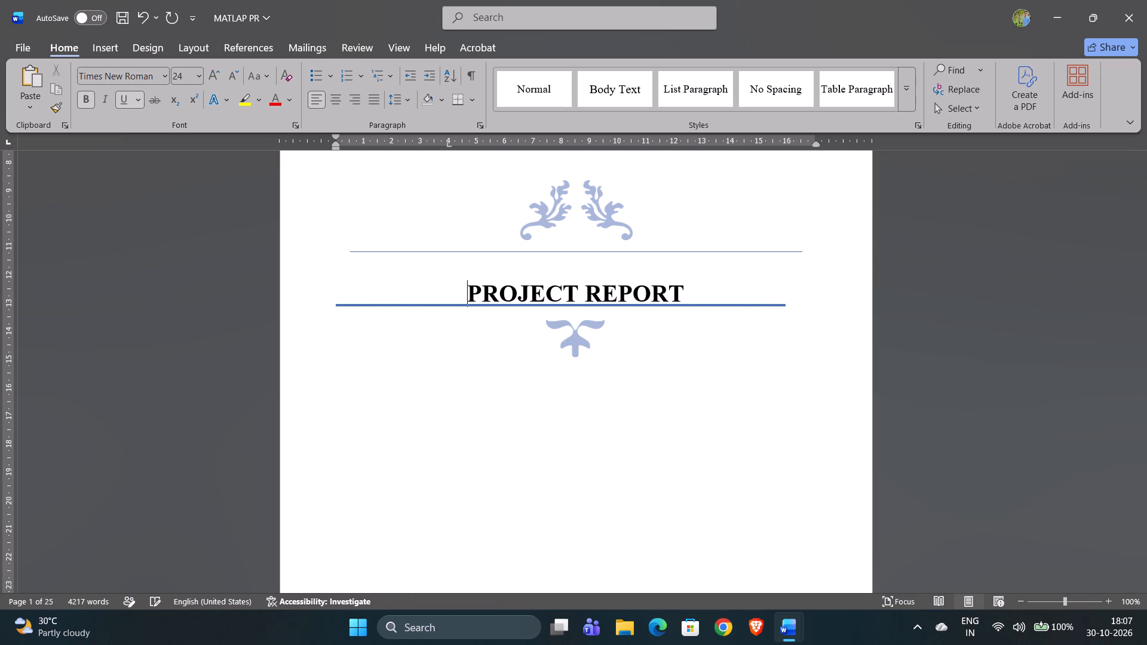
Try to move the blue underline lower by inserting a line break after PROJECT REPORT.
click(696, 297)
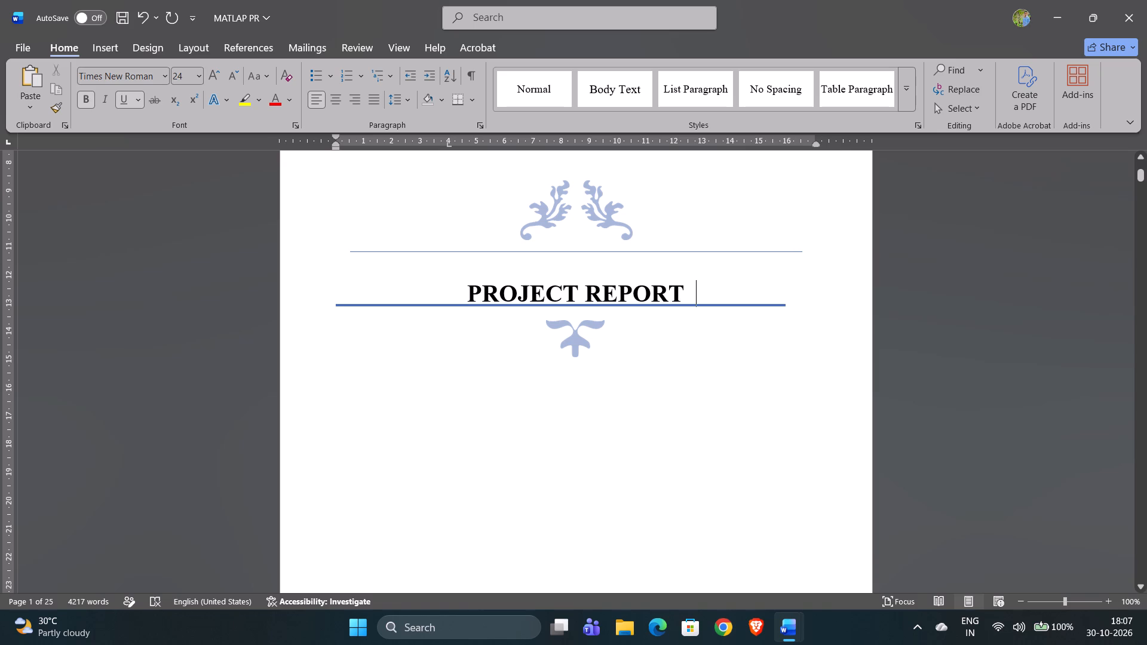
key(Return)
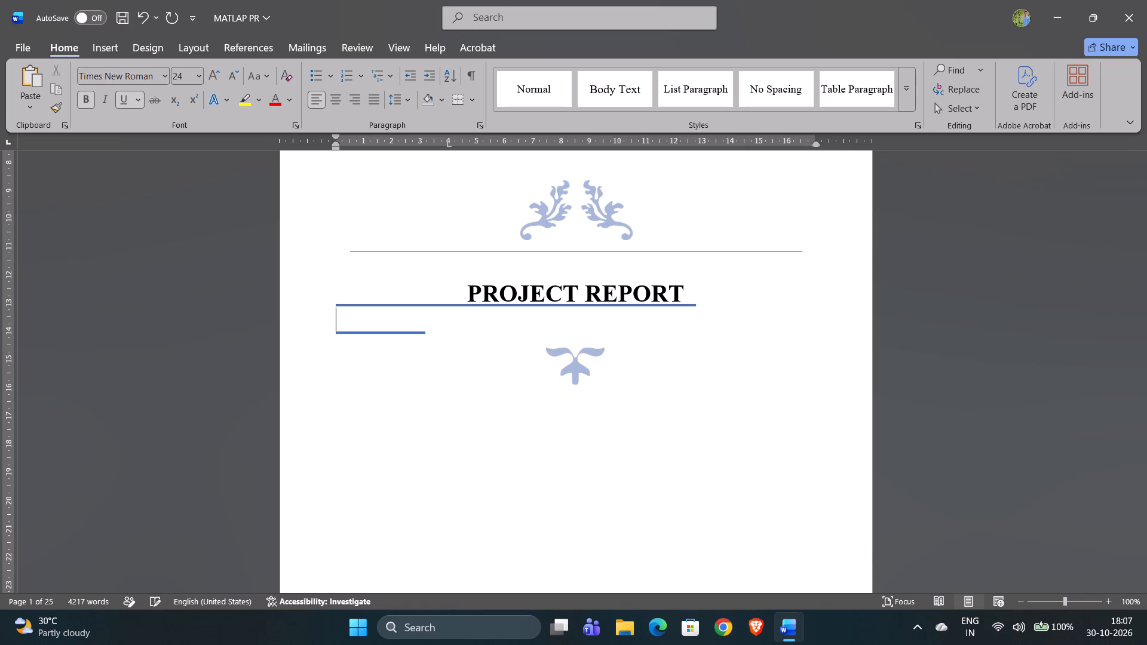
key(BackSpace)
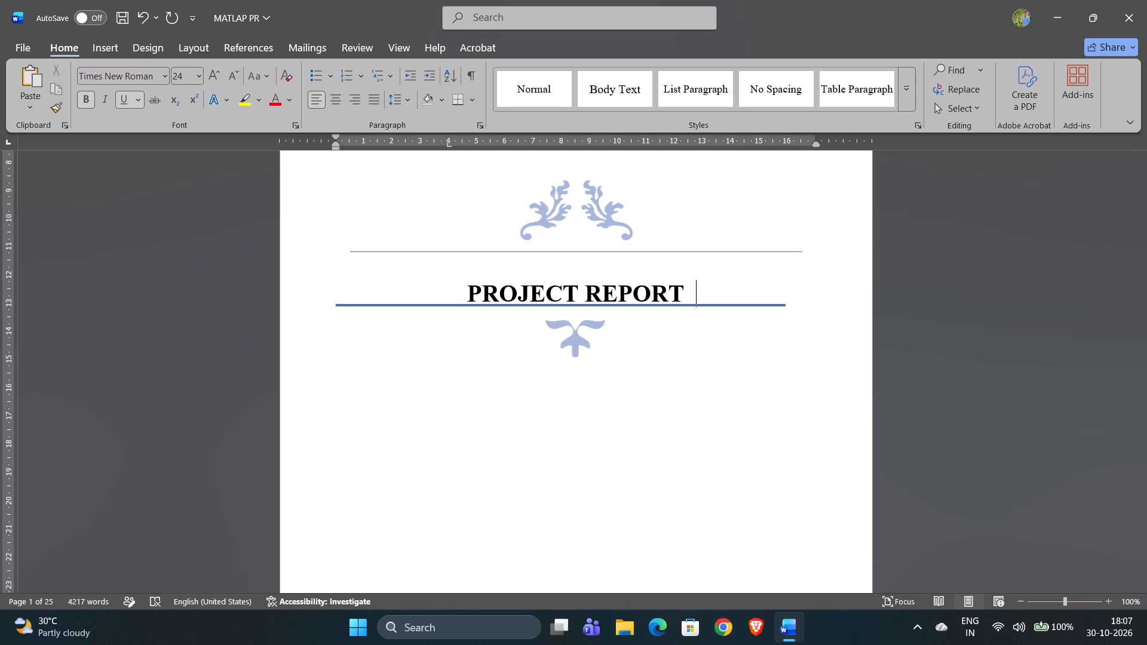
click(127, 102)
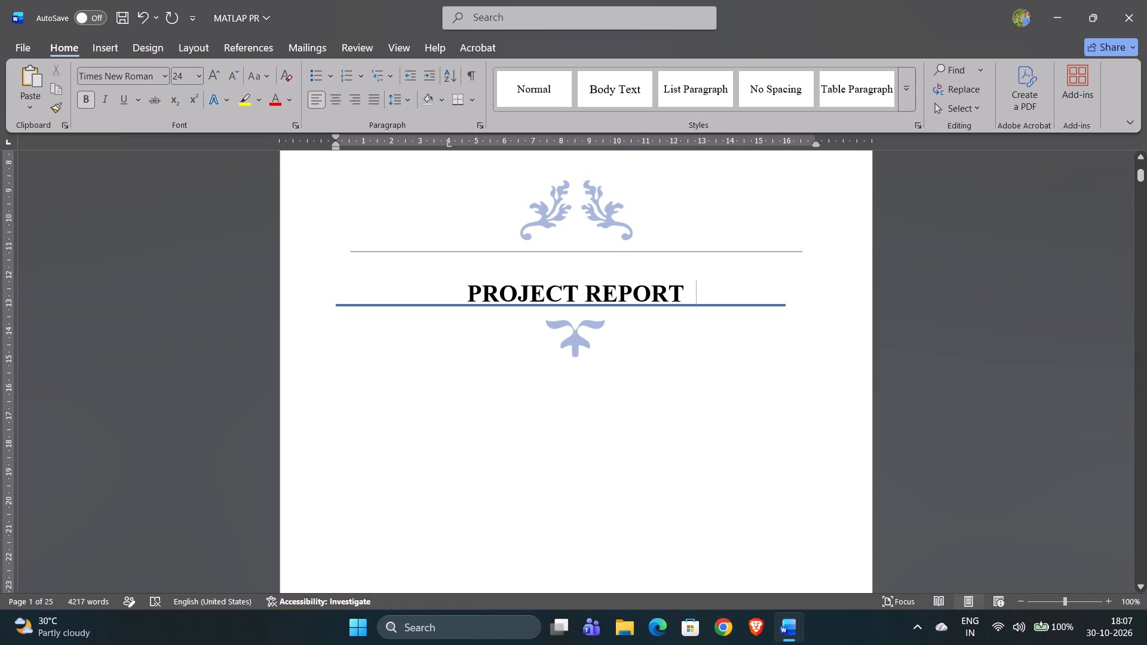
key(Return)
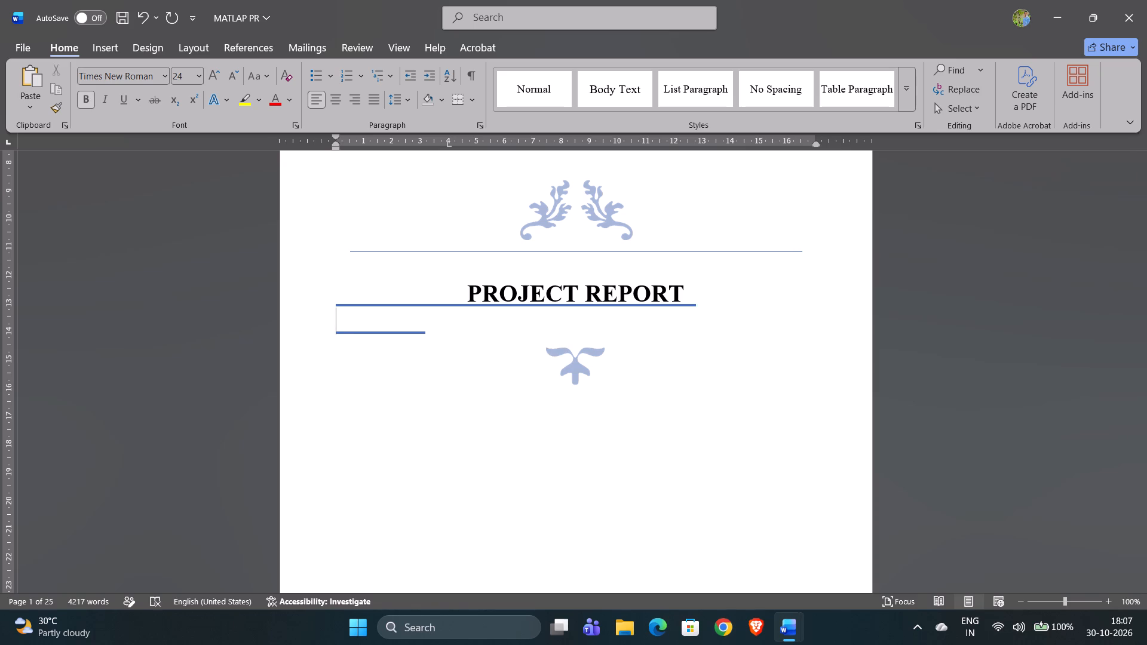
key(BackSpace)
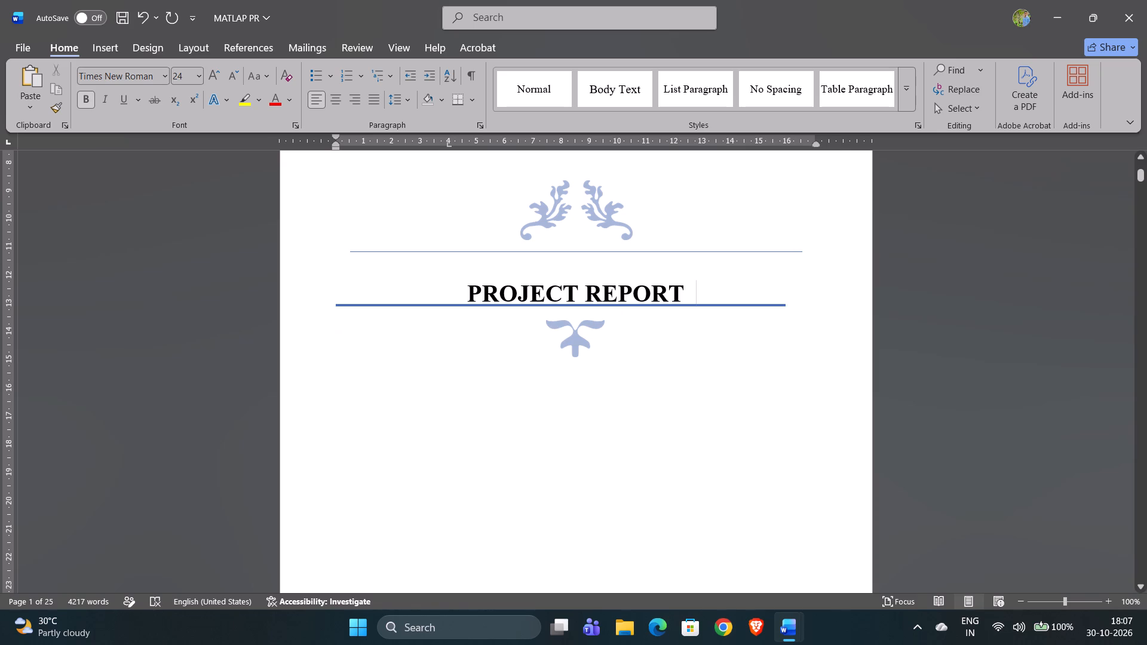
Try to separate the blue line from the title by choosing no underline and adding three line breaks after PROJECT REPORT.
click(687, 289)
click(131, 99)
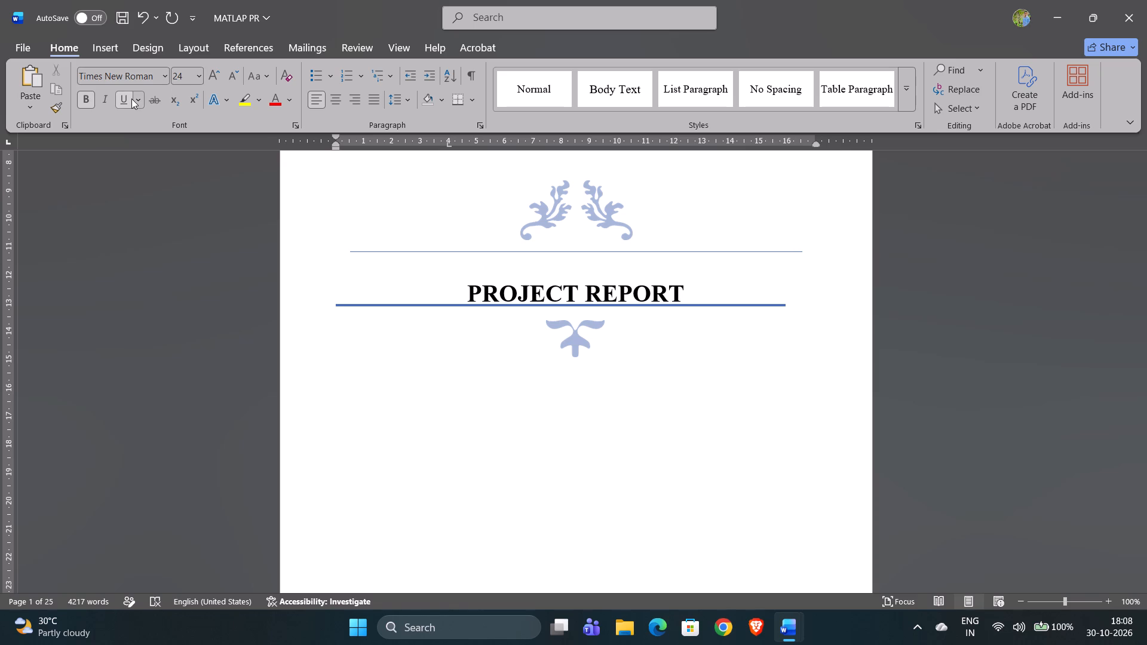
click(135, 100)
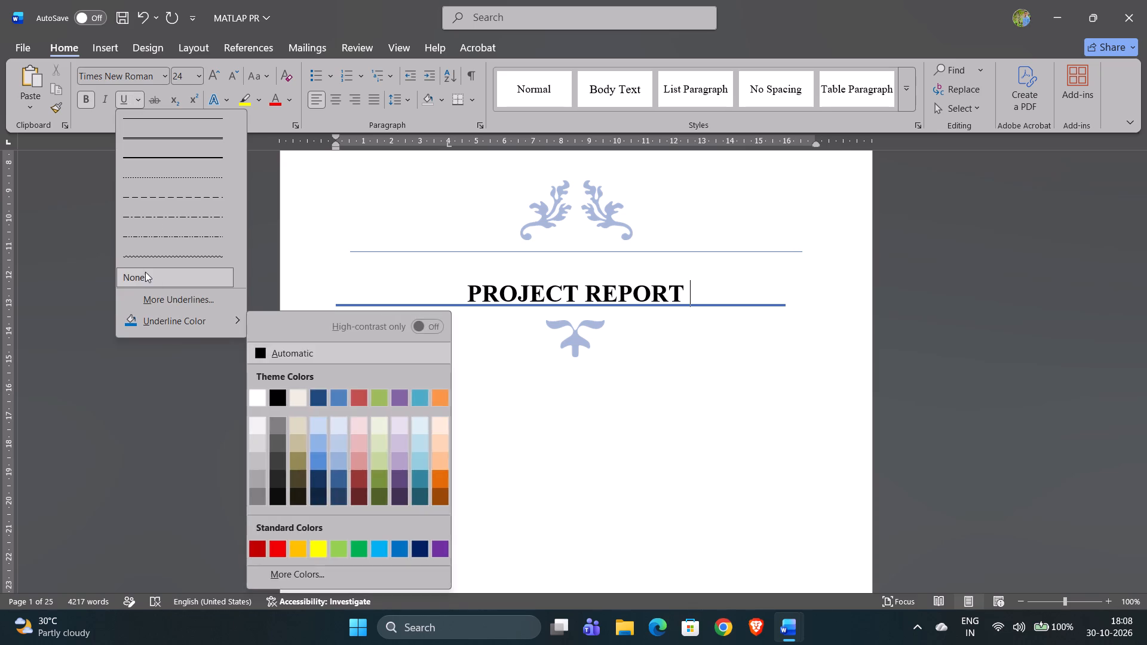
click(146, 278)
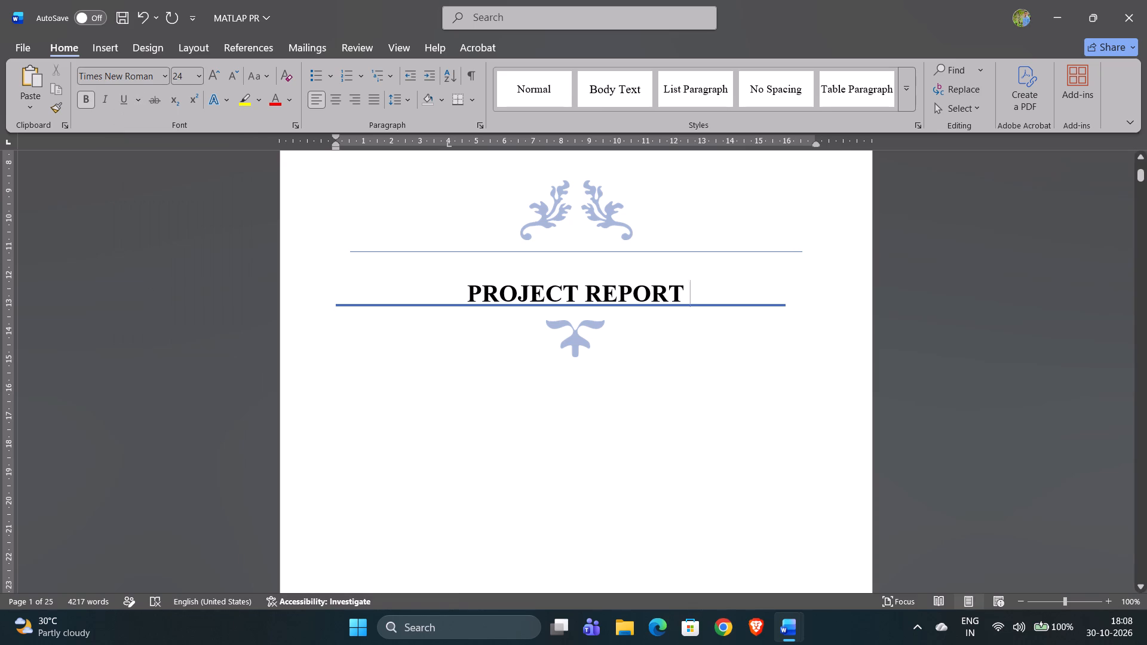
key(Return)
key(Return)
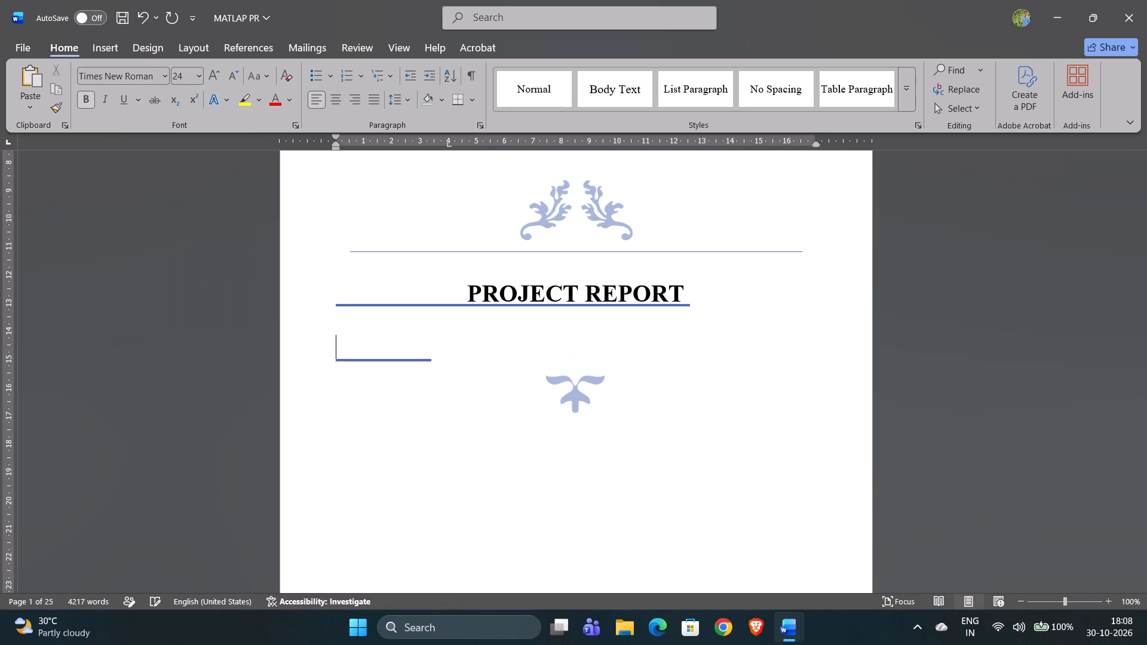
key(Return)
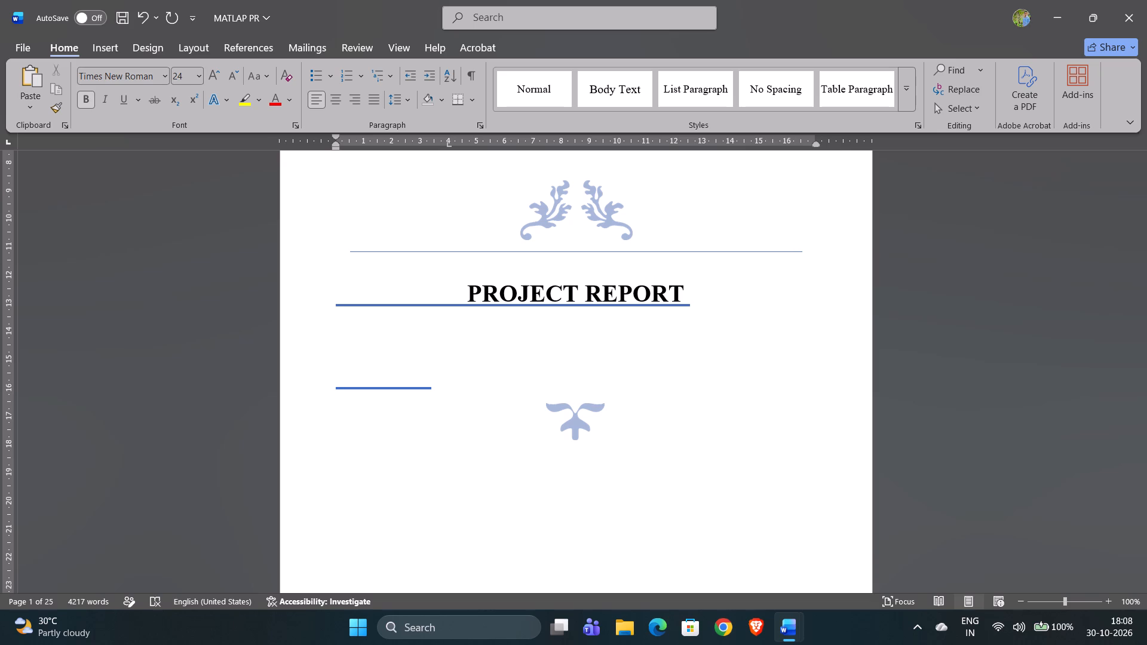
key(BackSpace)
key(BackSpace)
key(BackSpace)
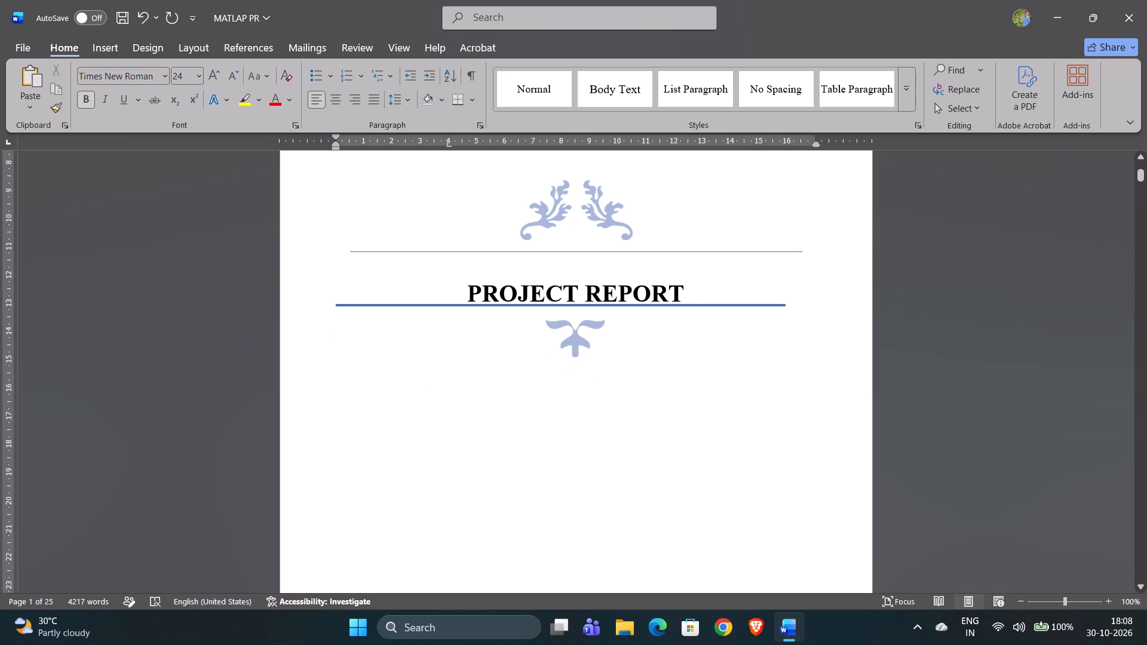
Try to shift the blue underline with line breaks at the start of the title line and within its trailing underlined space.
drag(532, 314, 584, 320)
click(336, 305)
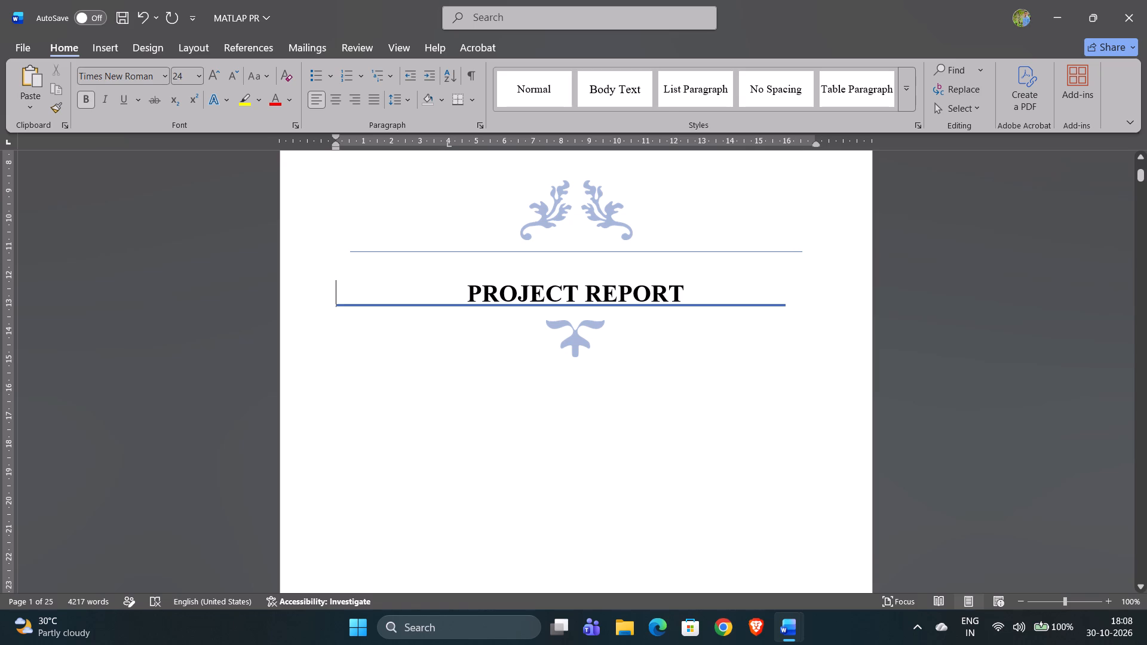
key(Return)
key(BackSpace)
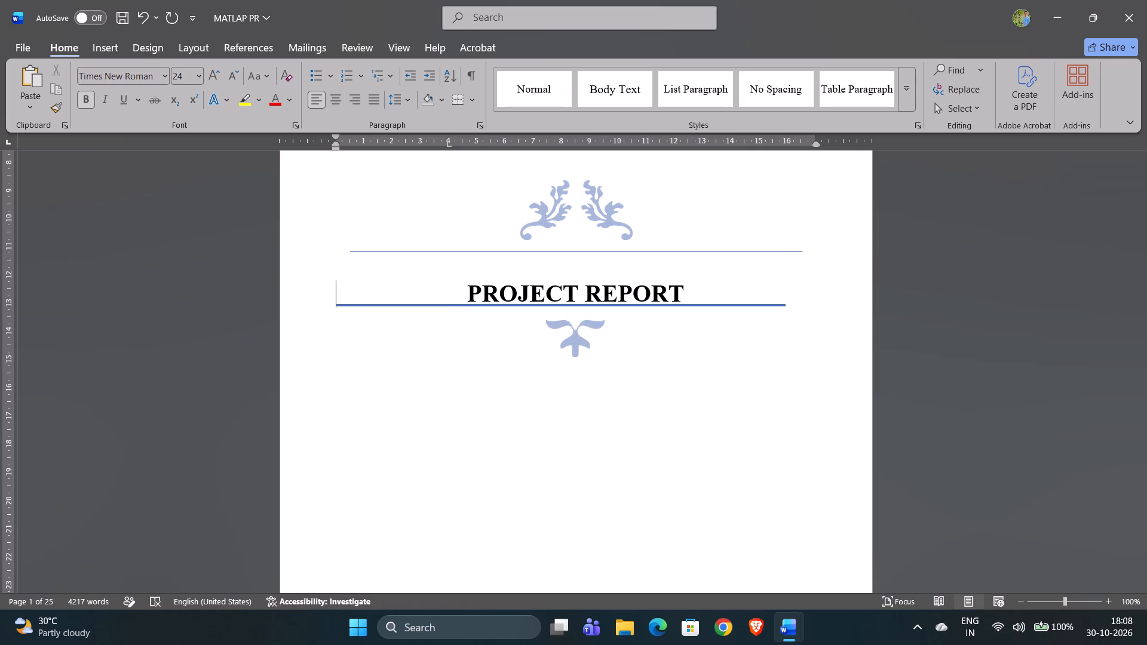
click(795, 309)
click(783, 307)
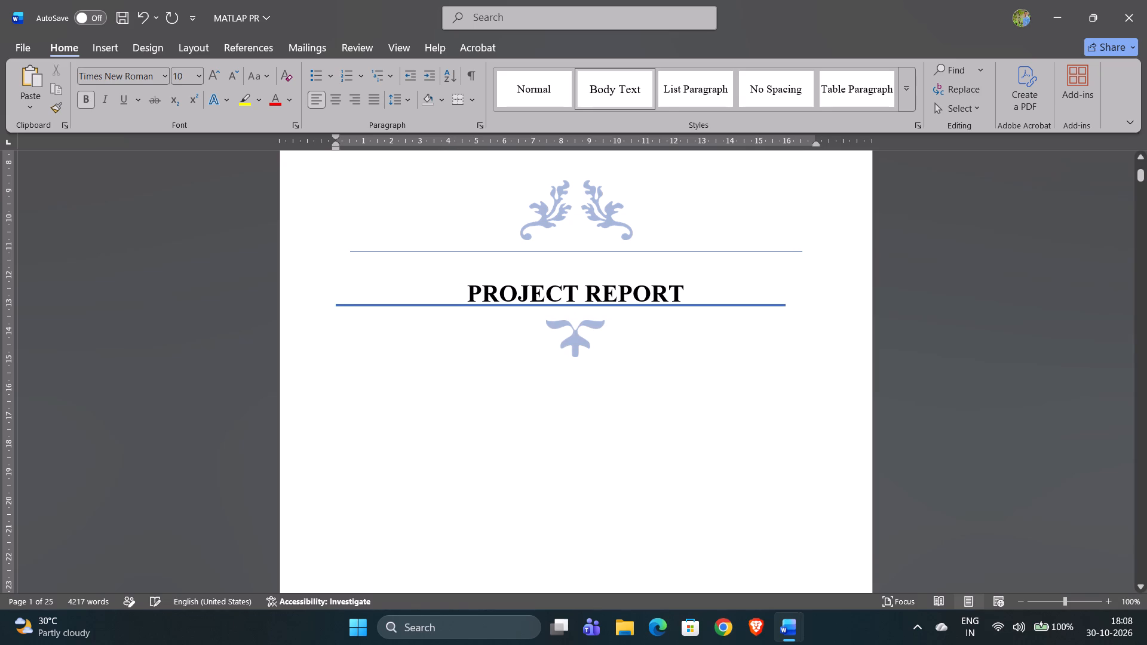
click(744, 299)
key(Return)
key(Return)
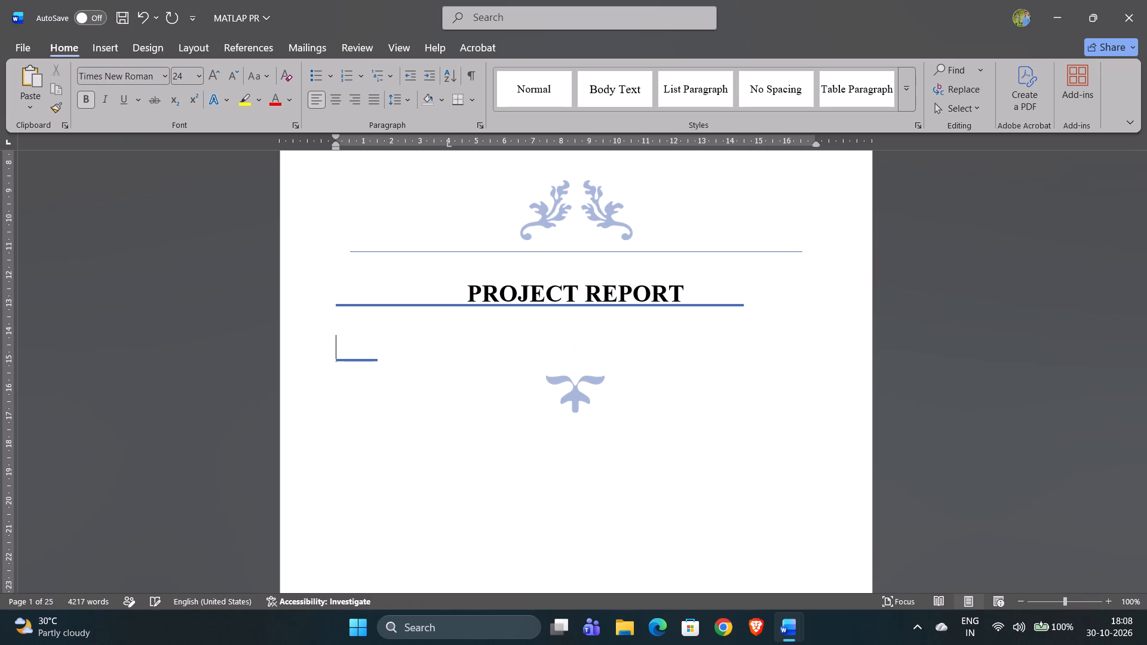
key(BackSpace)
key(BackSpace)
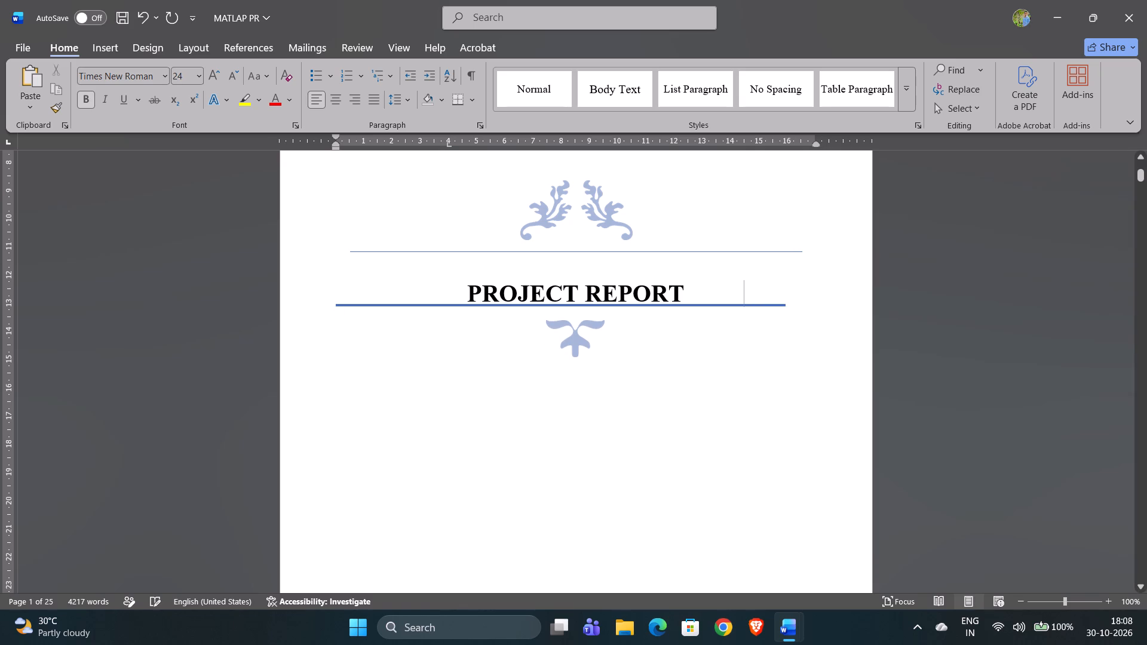
Insert three more spaces before PROJECT REPORT to shift the title and lengthen its blue underline.
click(689, 303)
click(459, 290)
key(space)
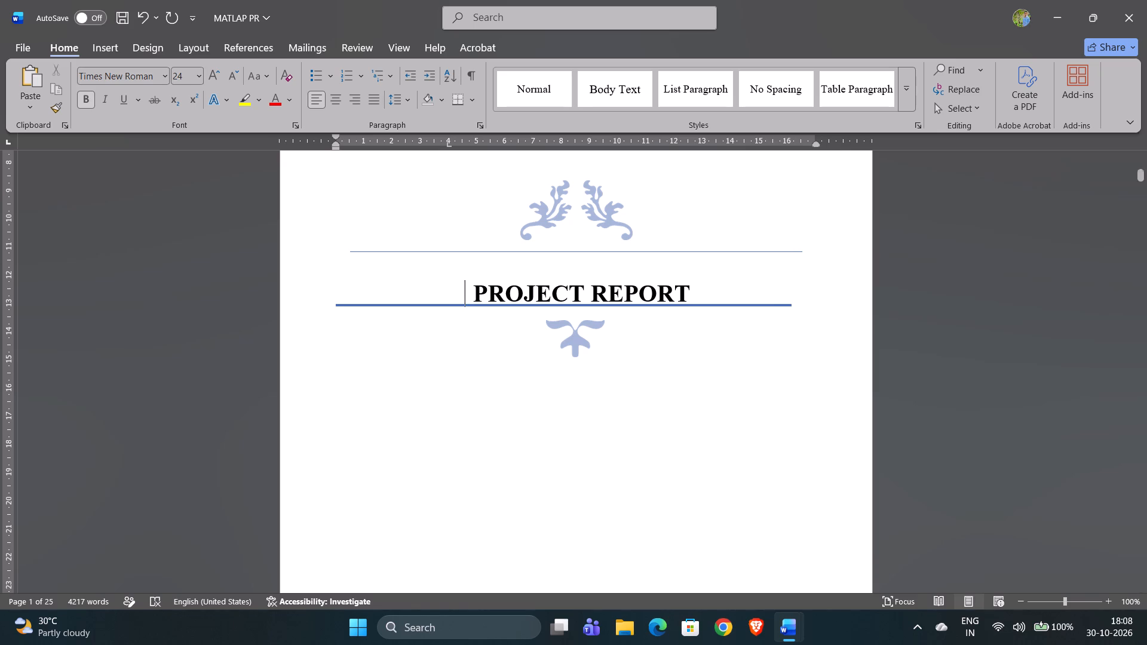
key(space)
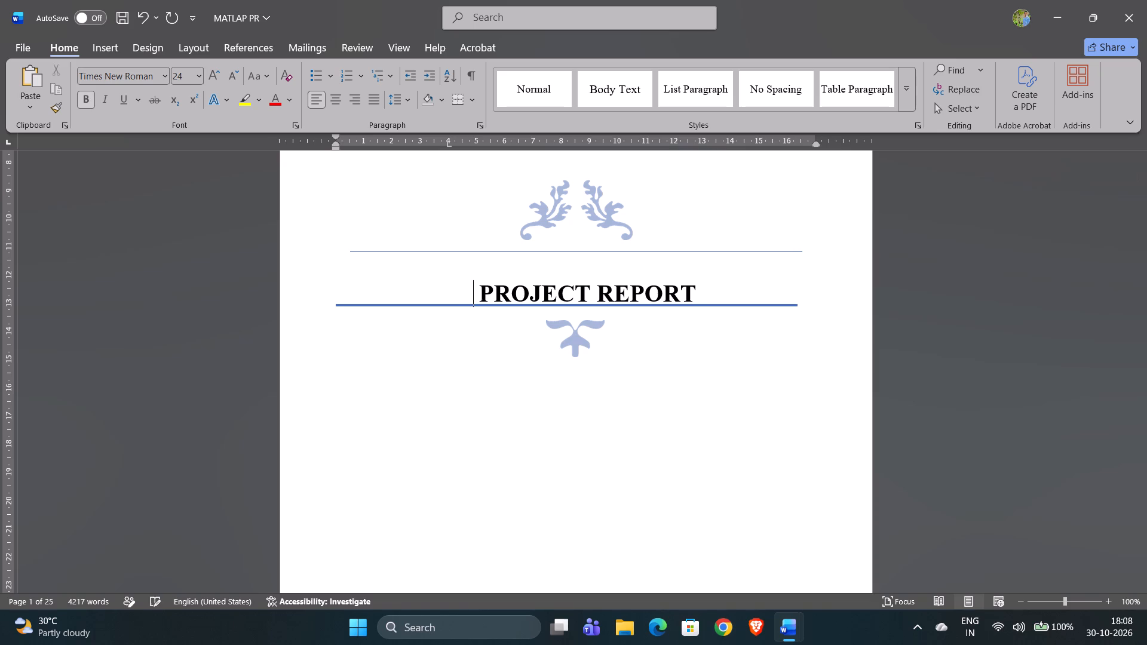
key(space)
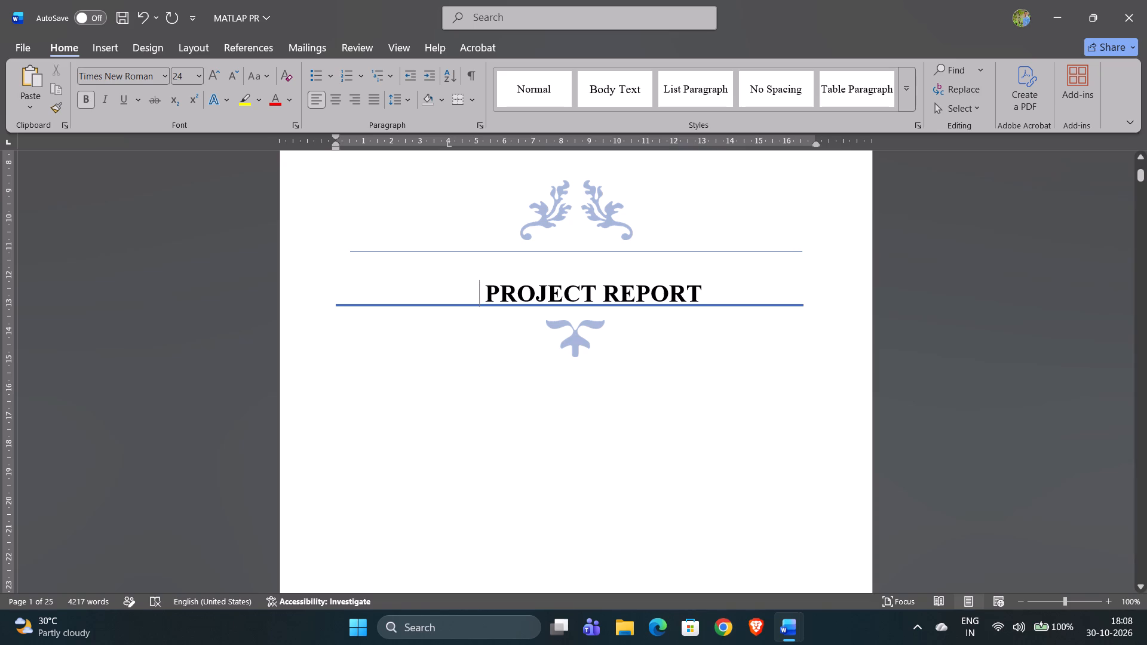
scroll(453, 379, up, 2)
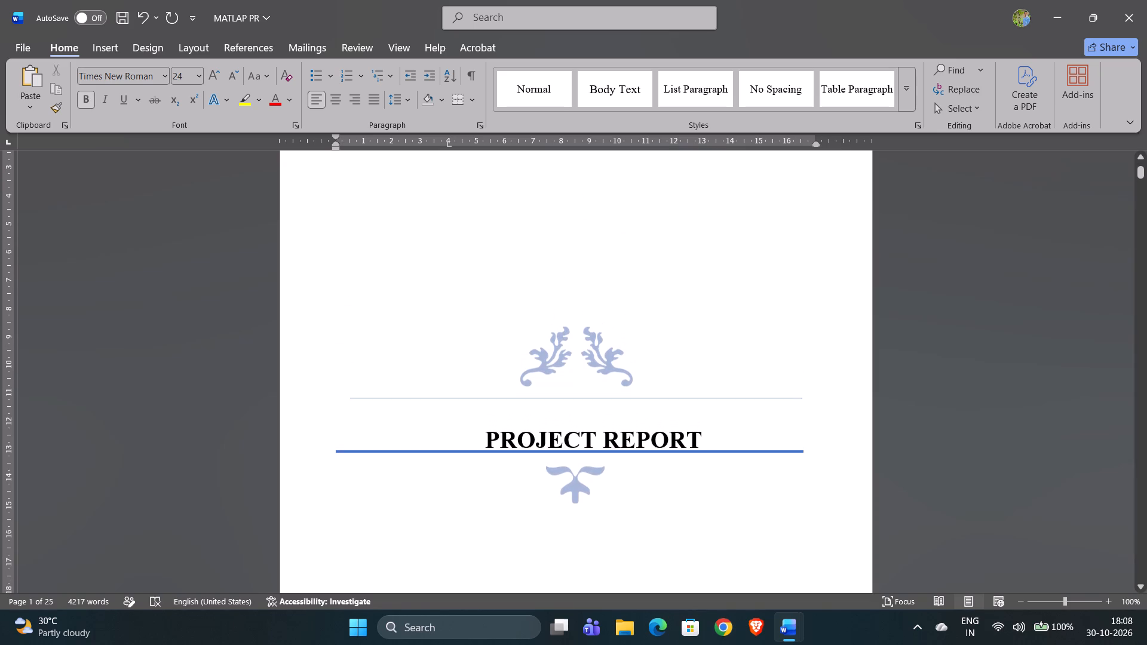
Switch to the numpy report, enable editing there and examine its PROJECT REPORT title formatting as a reference.
scroll(453, 379, down, 4)
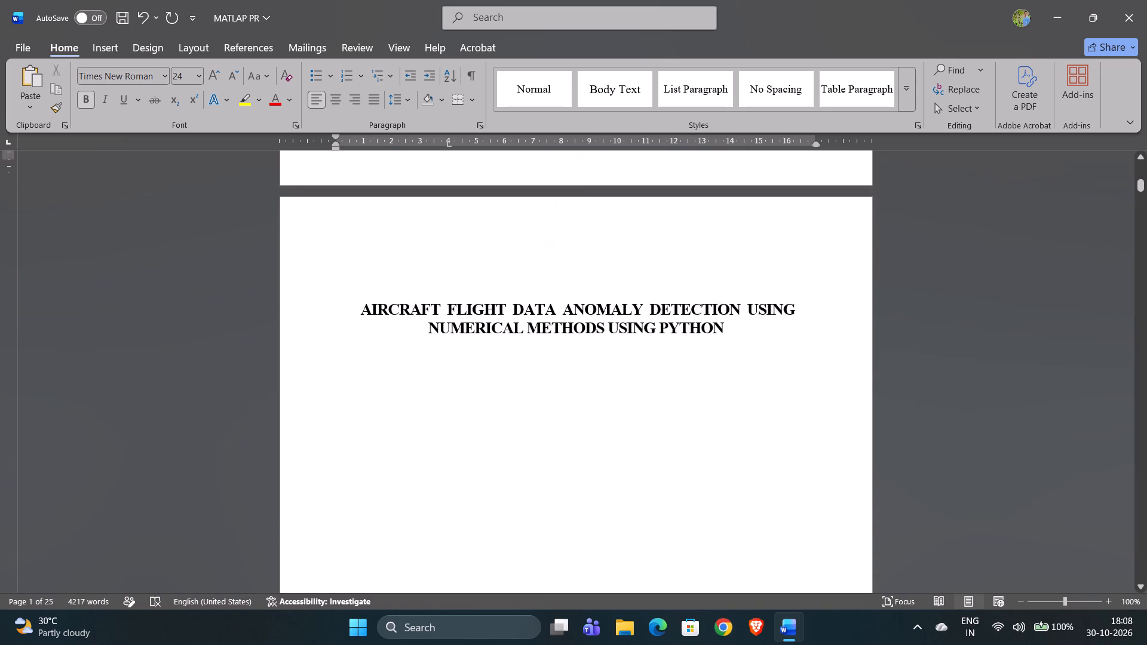
scroll(453, 379, down, 1)
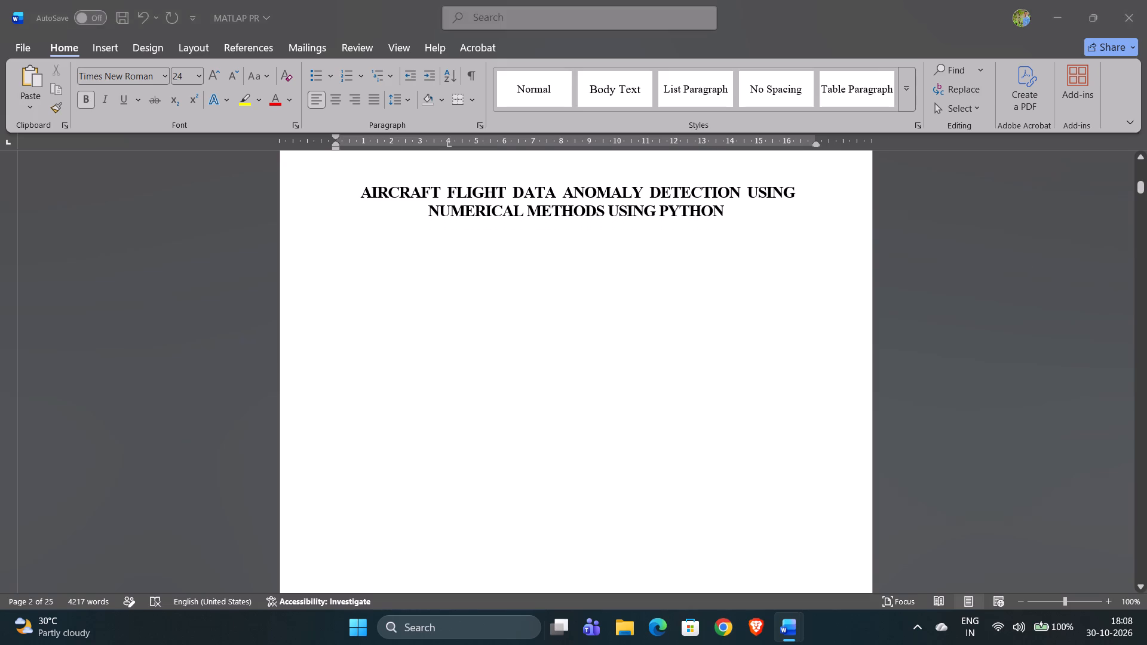
click(557, 239)
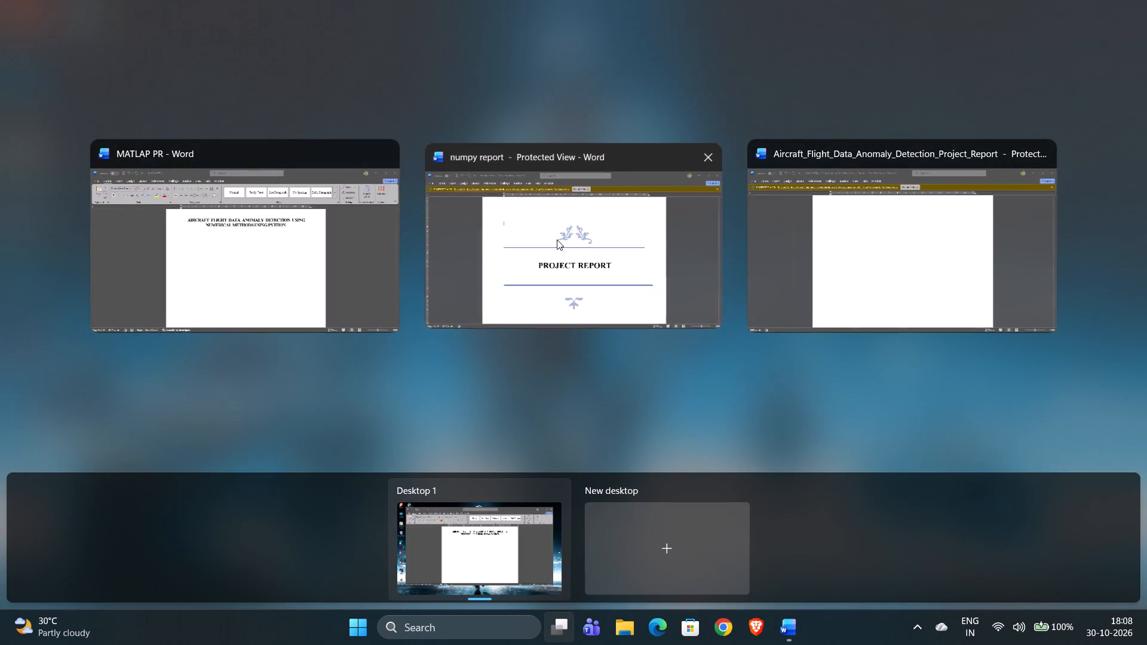
drag(438, 352, 754, 358)
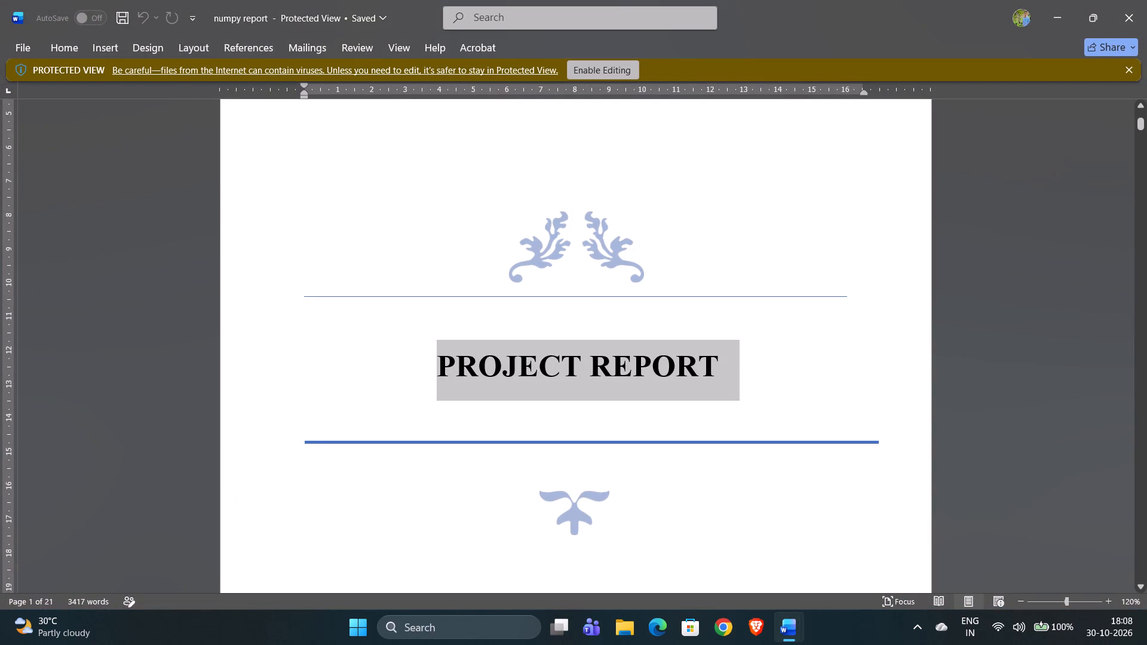
drag(754, 358, 756, 358)
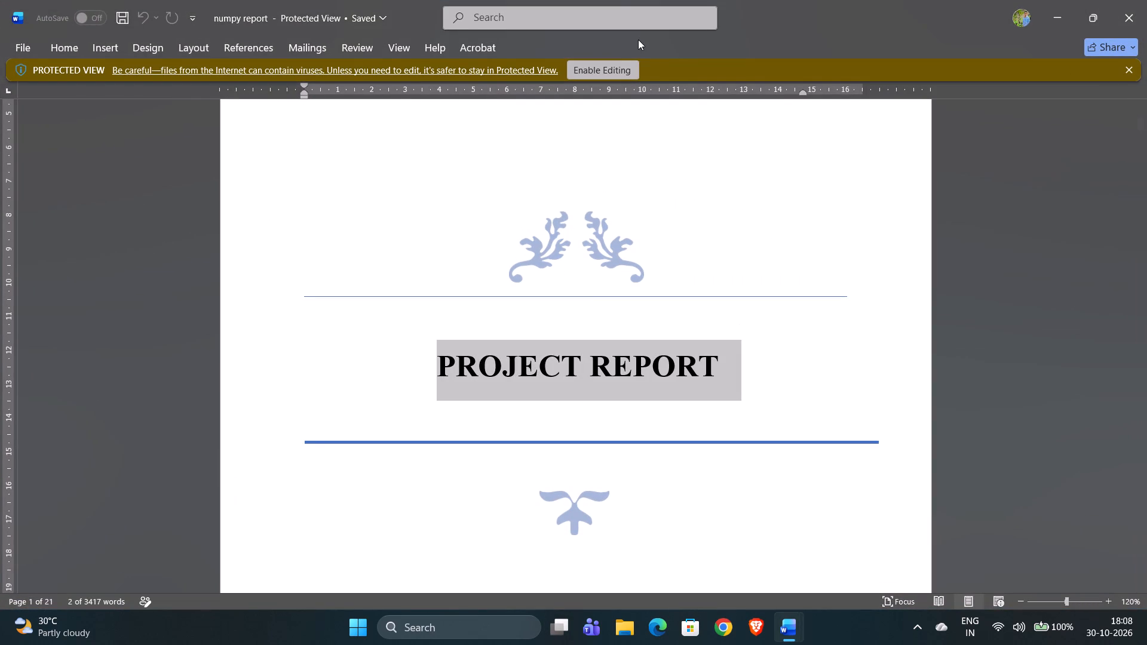
click(618, 60)
click(618, 63)
scroll(533, 425, down, 2)
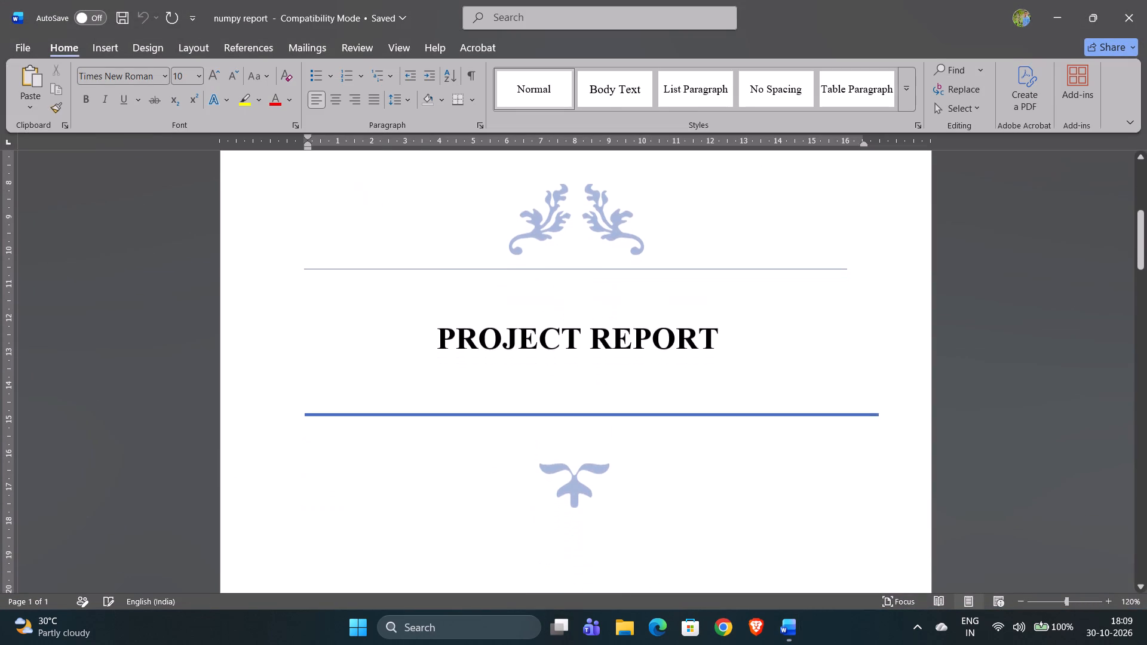
drag(426, 332, 772, 315)
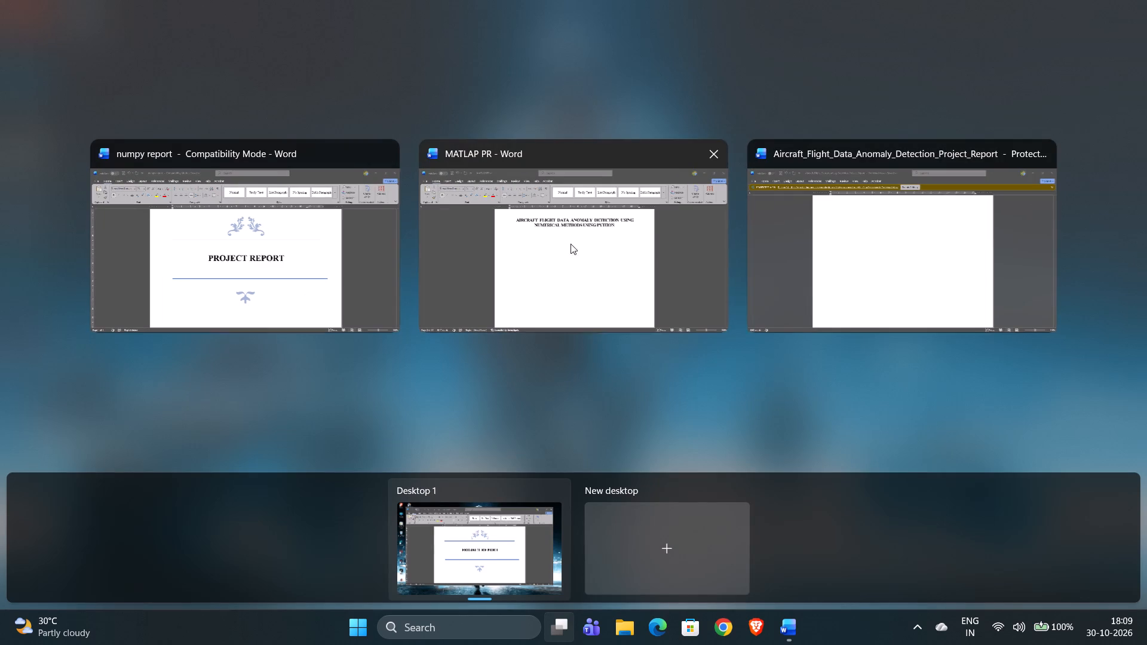
Return to the MATLAP PR document and increase the cover title PROJECT REPORT to 26 pt.
click(556, 257)
scroll(556, 257, up, 4)
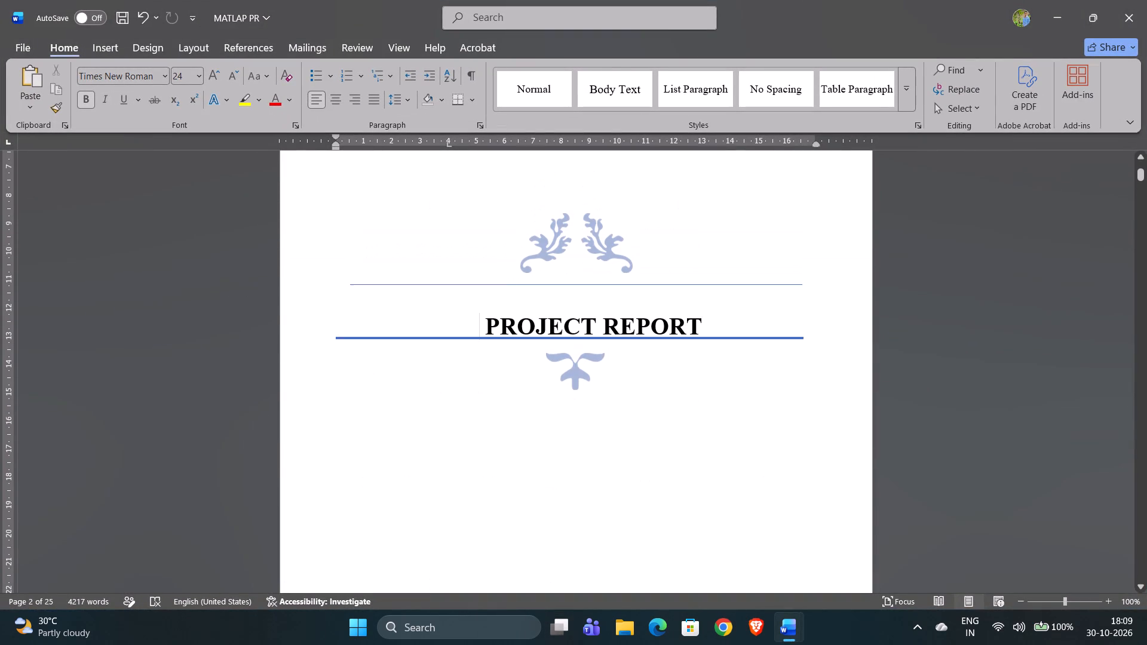
drag(486, 320, 704, 315)
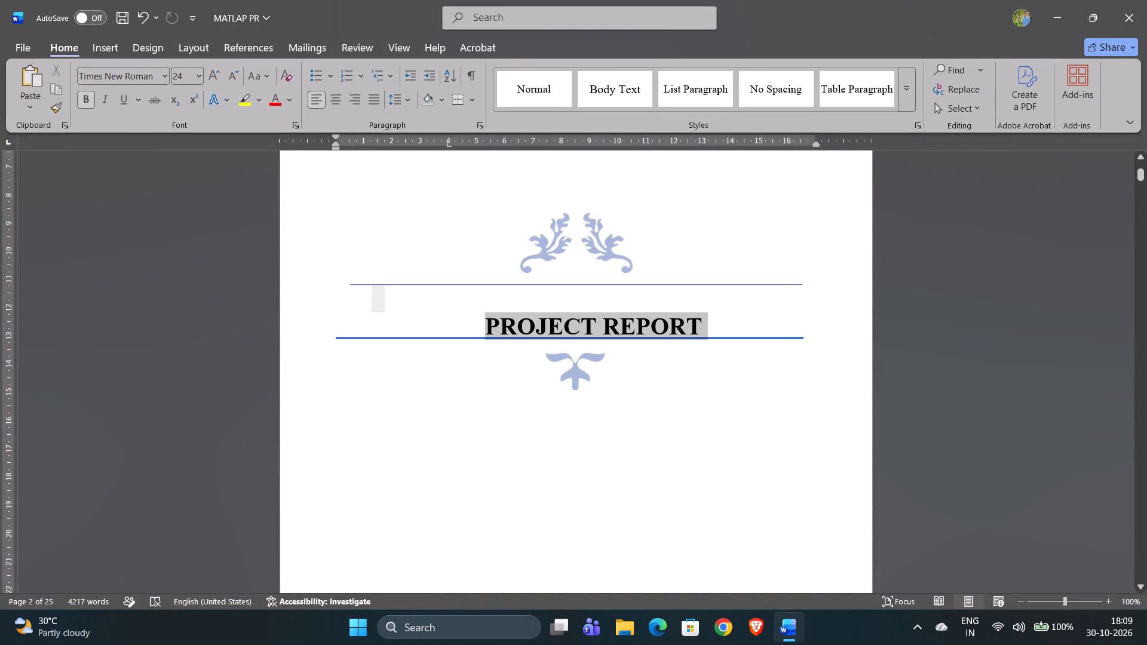
drag(704, 315, 701, 320)
click(830, 279)
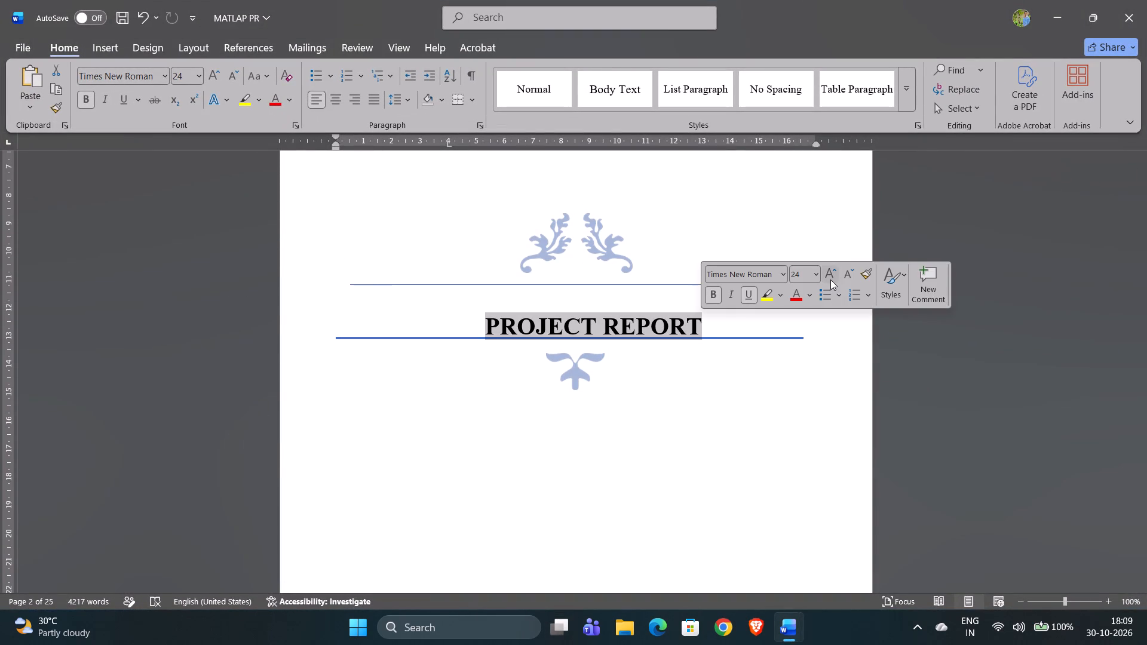
Break the line after PROJECT REPORT so the remaining trailing underlined spaces move onto the line directly below.
click(749, 330)
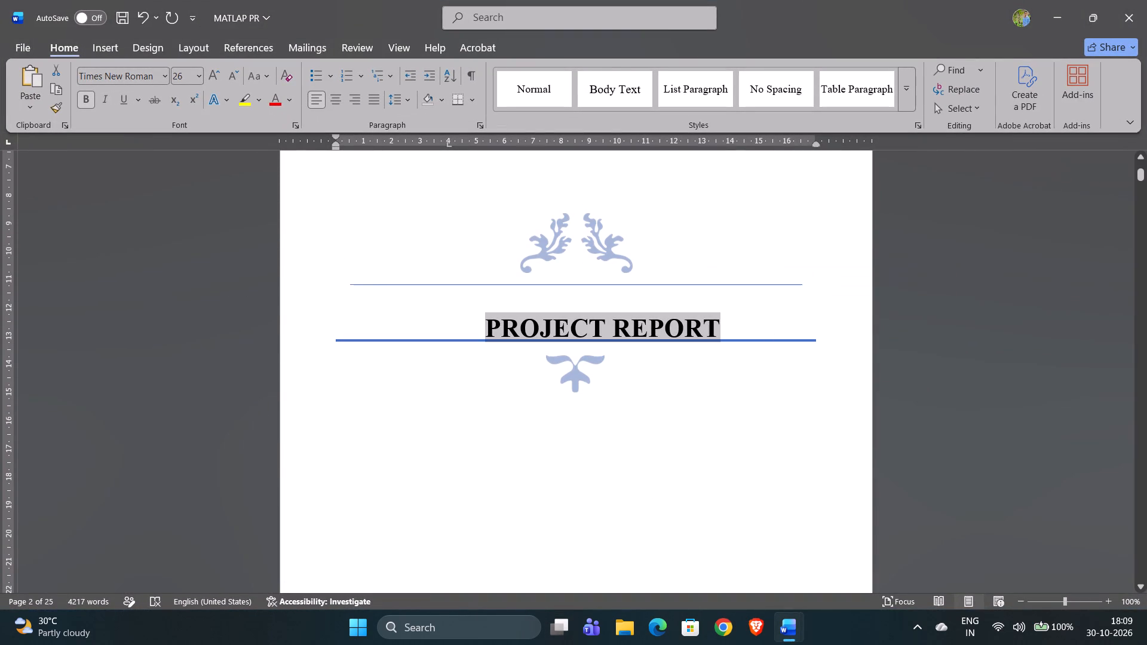
key(Return)
key(Return)
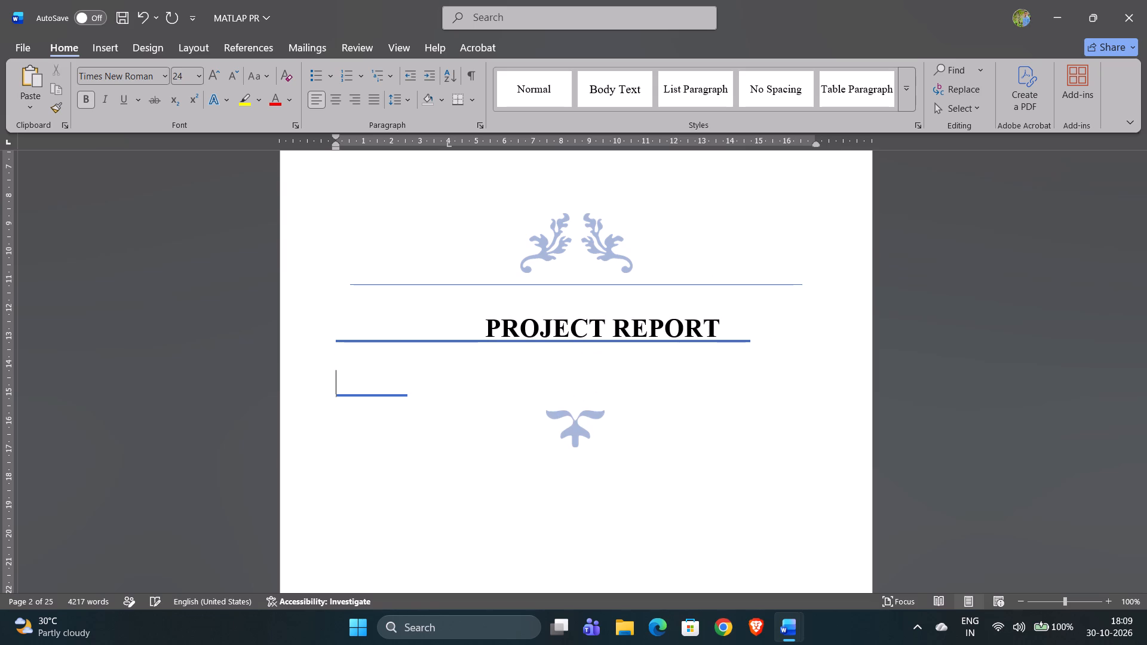
key(BackSpace)
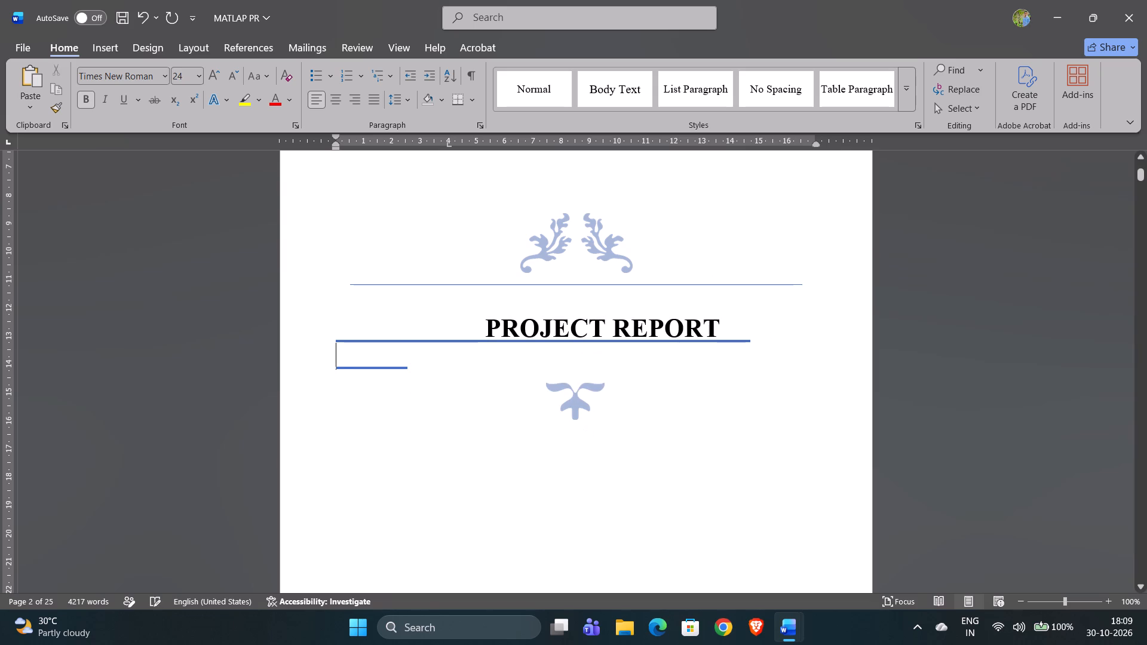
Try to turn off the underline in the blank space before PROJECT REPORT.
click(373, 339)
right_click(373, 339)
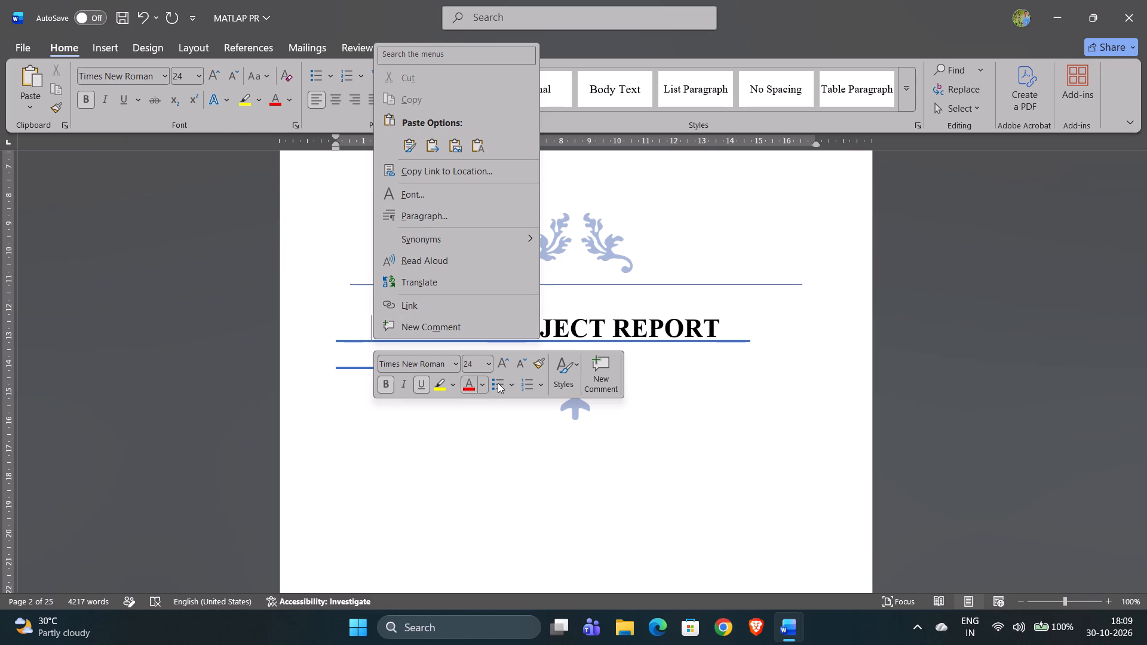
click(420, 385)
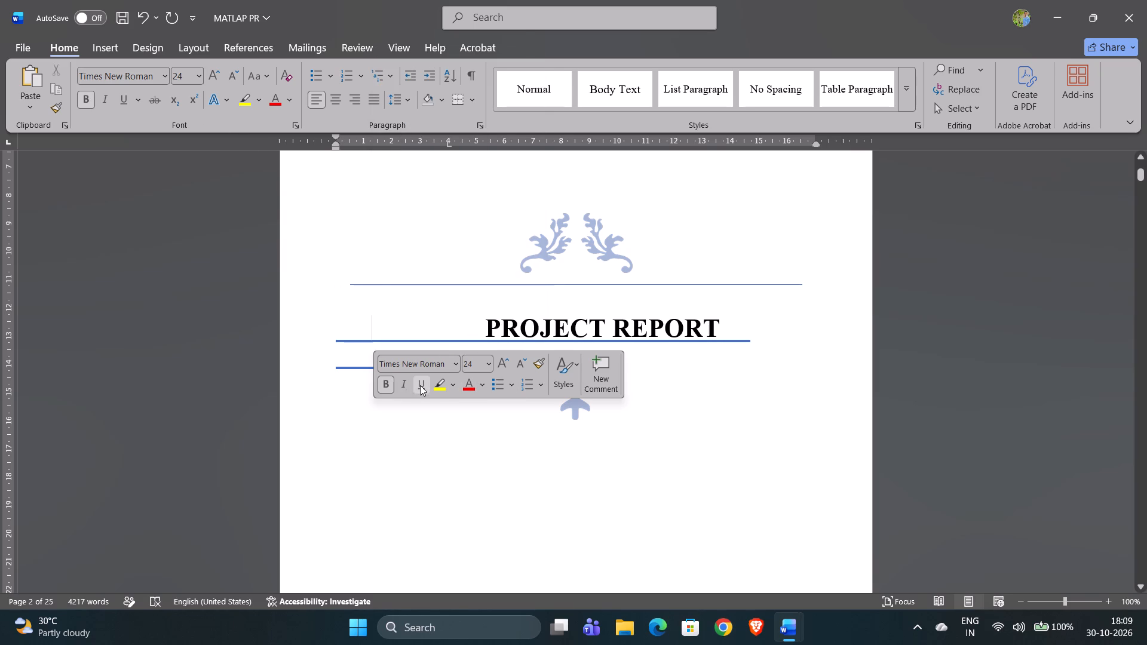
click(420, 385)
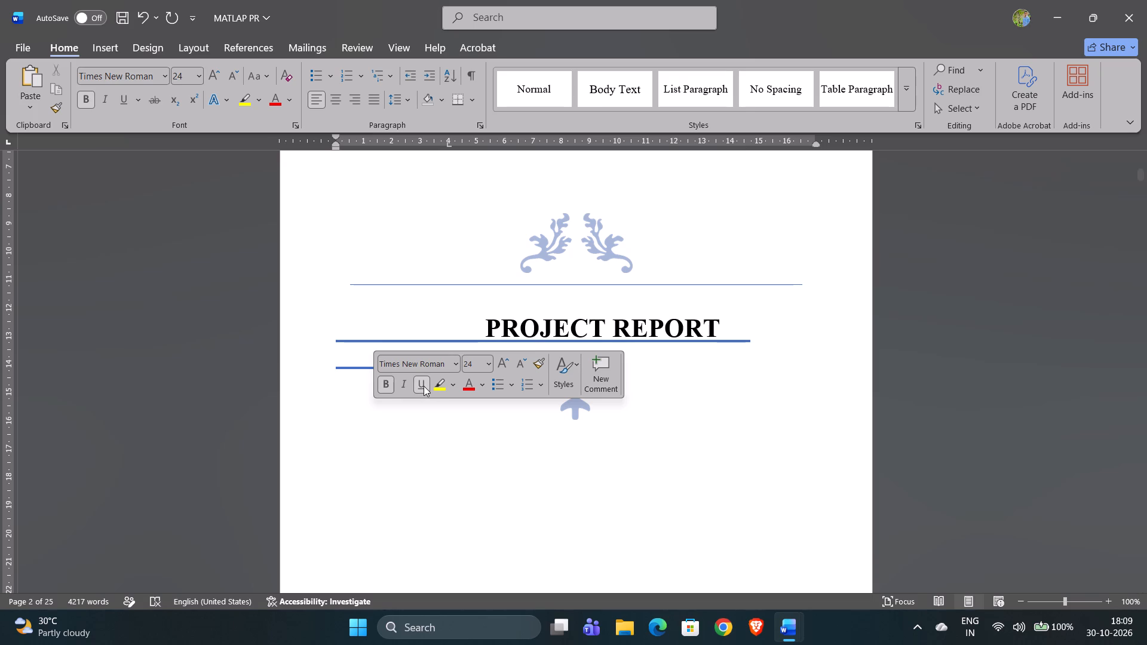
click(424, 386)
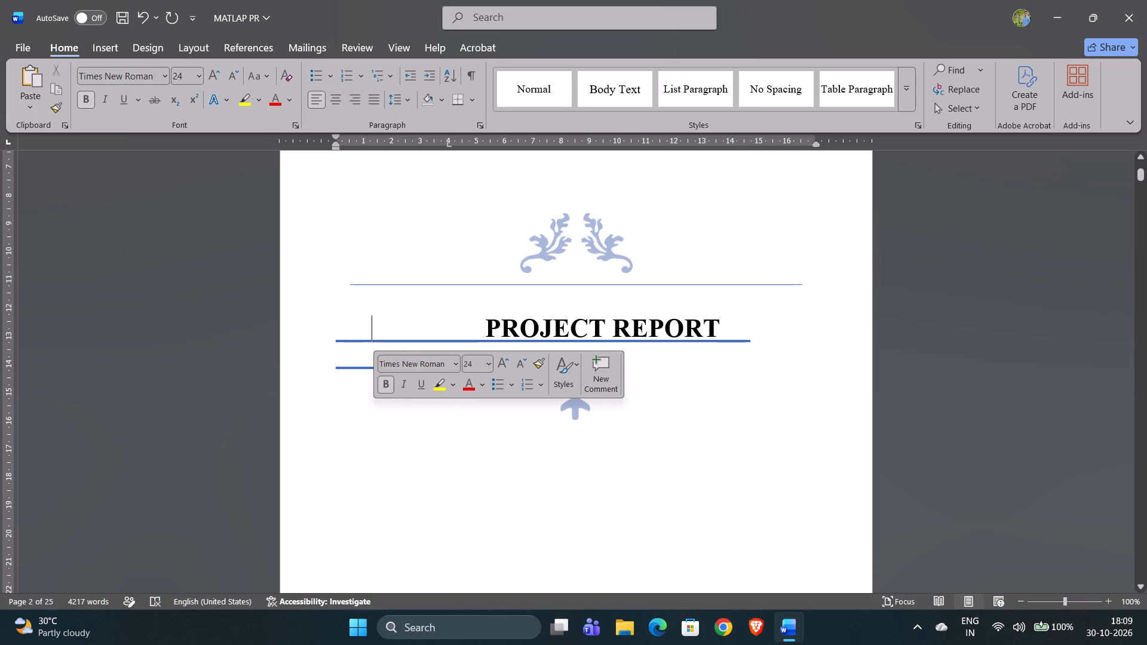
Delete six underlined spaces at the start of the title line, keeping PROJECT REPORT on its own line below the upper blue line.
key(BackSpace)
key(BackSpace)
key(BackSpace)
key(BackSpace)
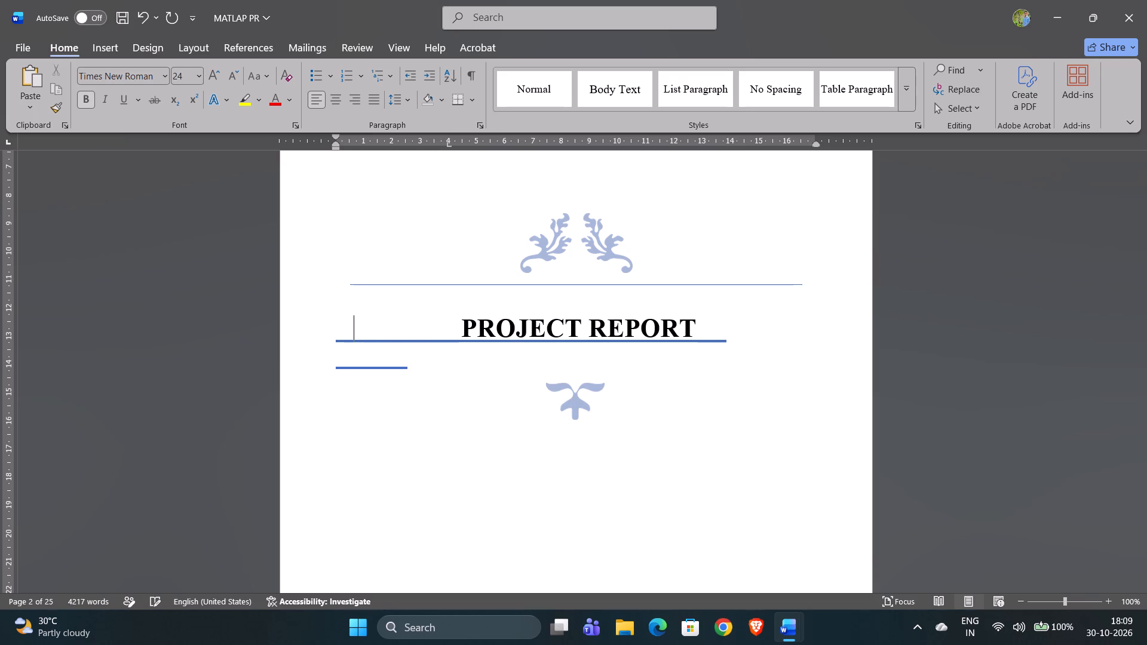
key(BackSpace)
key(BackSpace)
key(BackSpace)
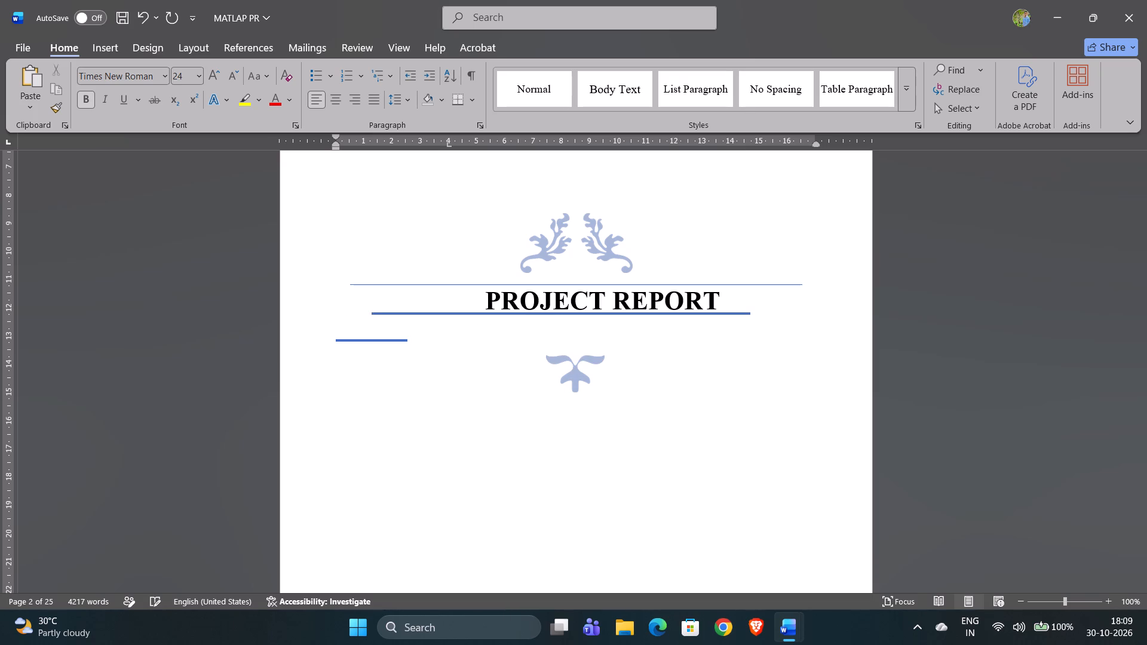
key(Return)
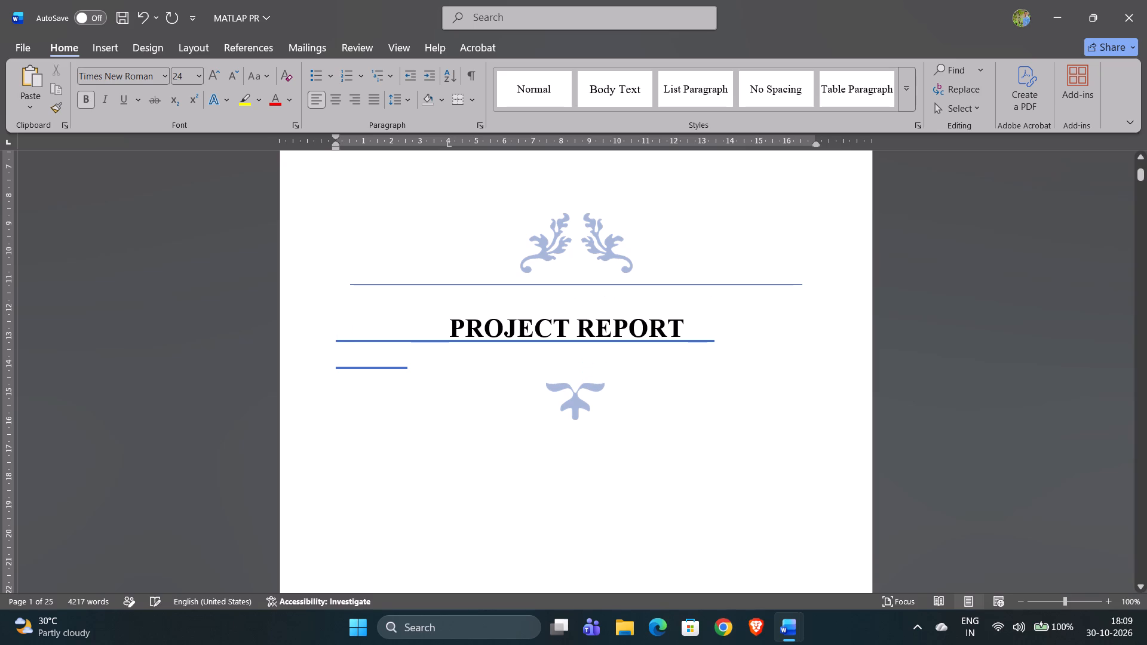
Remove the blue underline from the word PROJECT in the cover title.
double_click(405, 346)
click(541, 336)
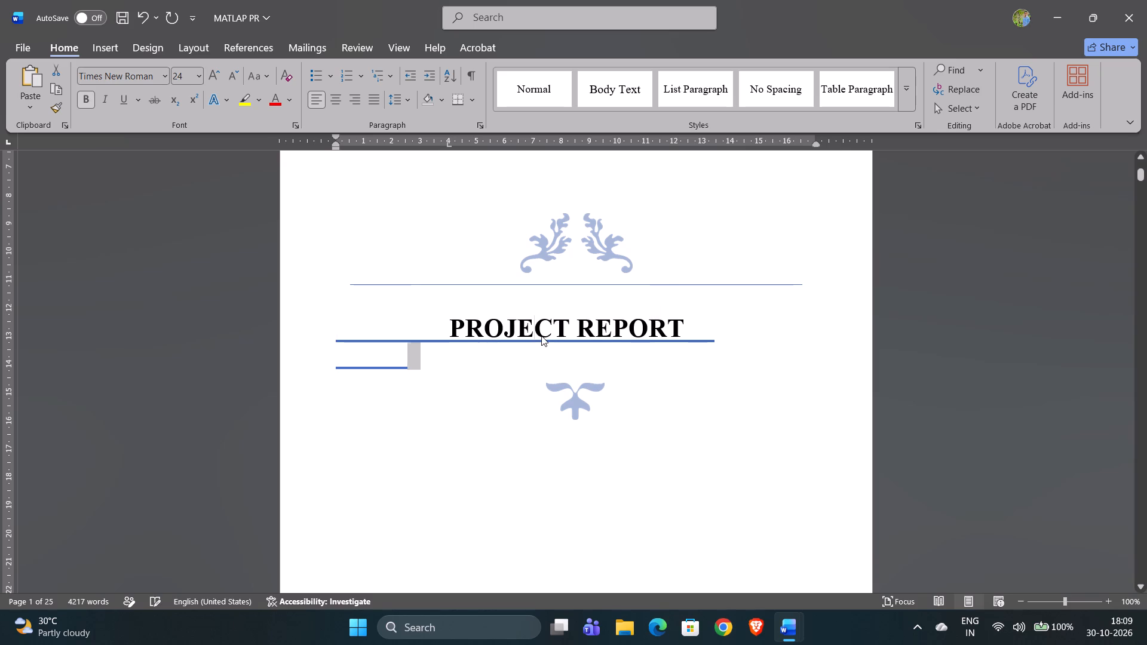
right_click(541, 336)
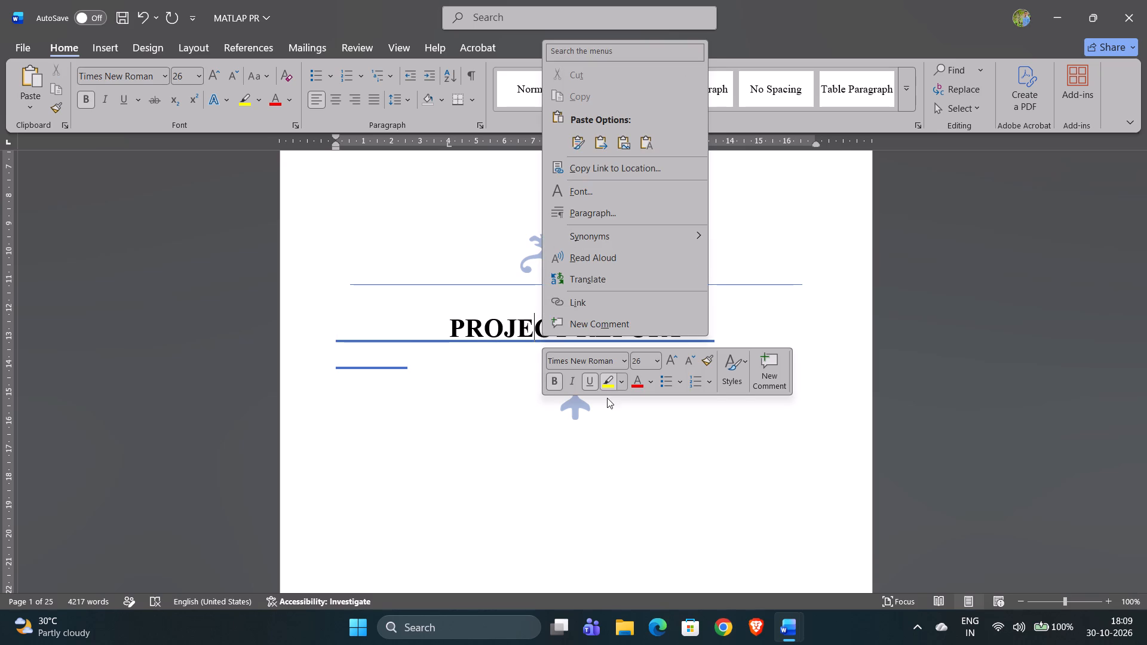
click(590, 385)
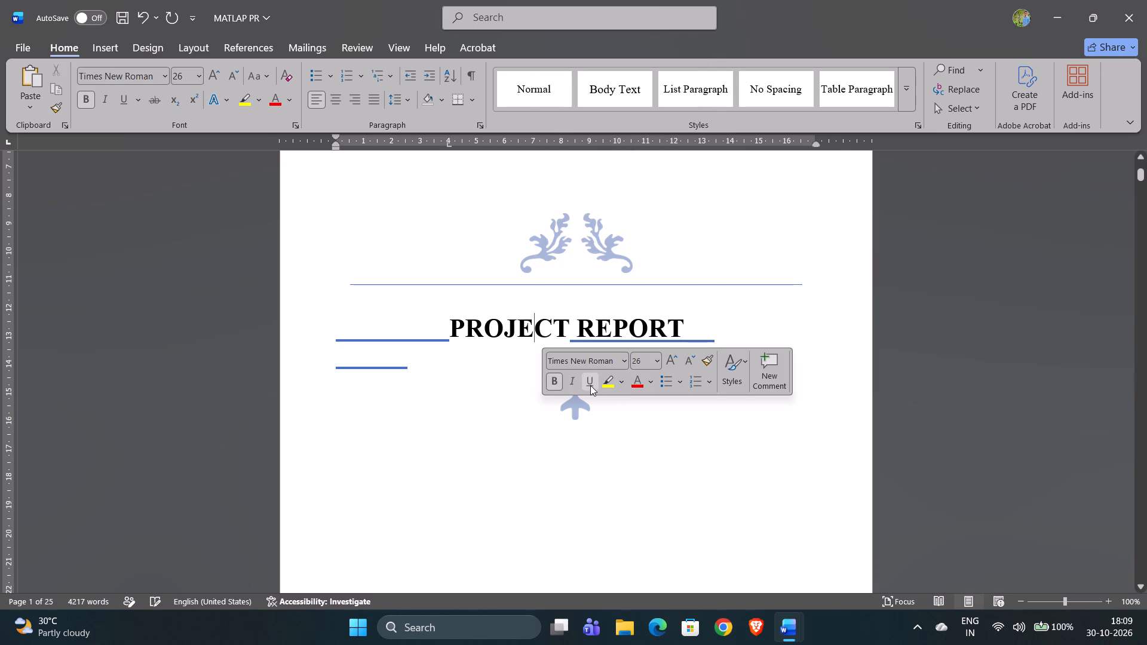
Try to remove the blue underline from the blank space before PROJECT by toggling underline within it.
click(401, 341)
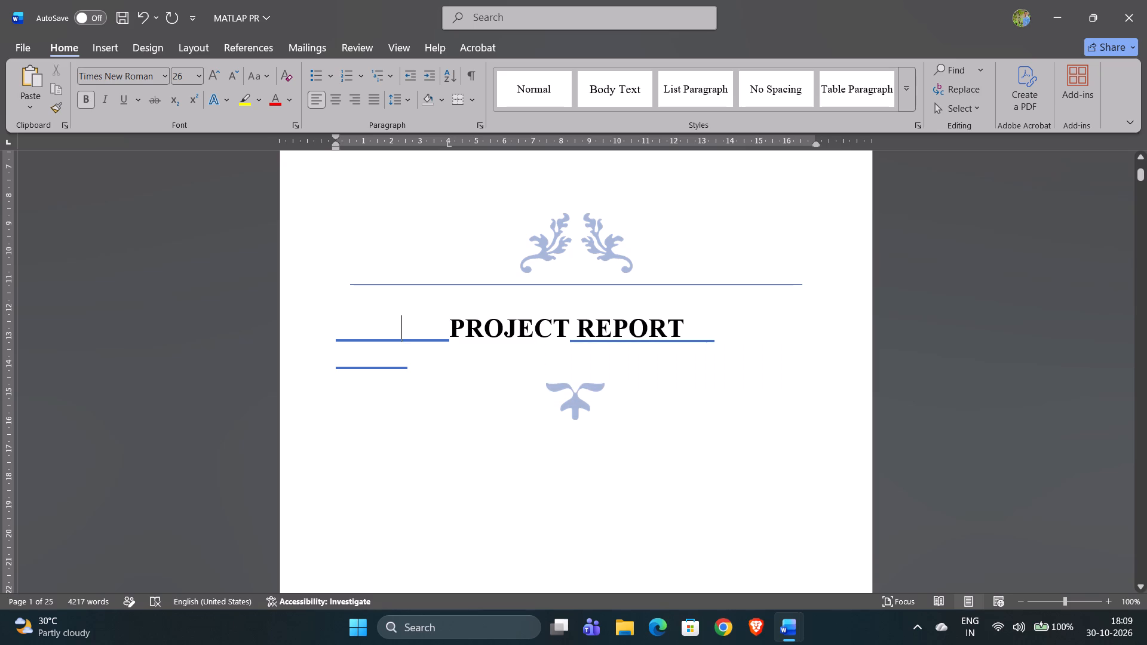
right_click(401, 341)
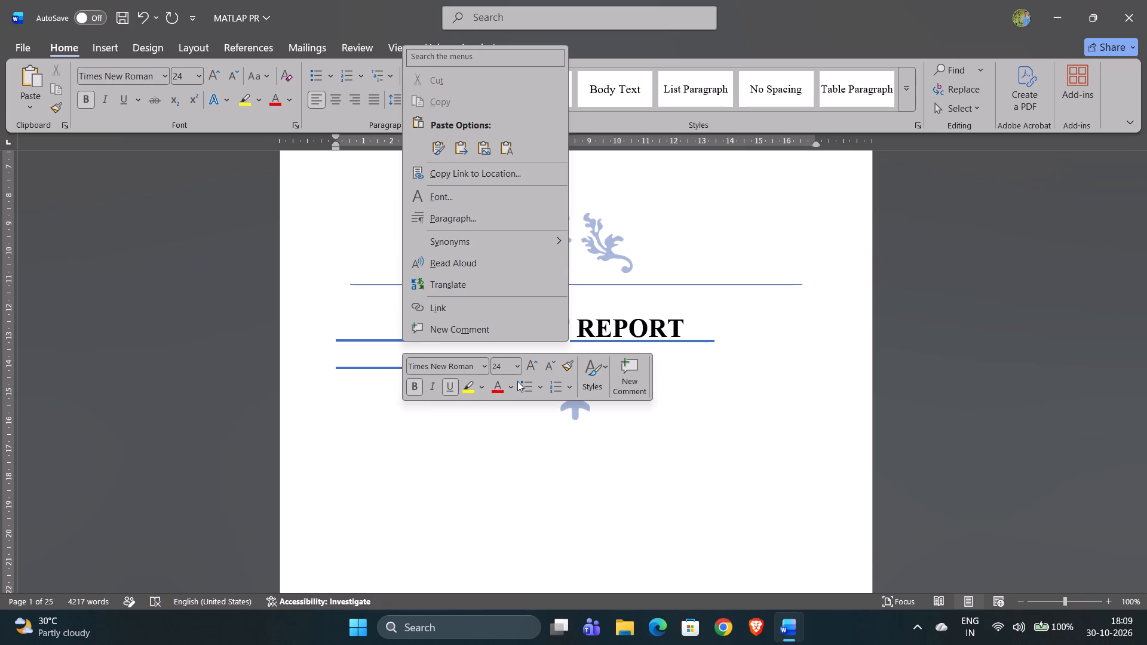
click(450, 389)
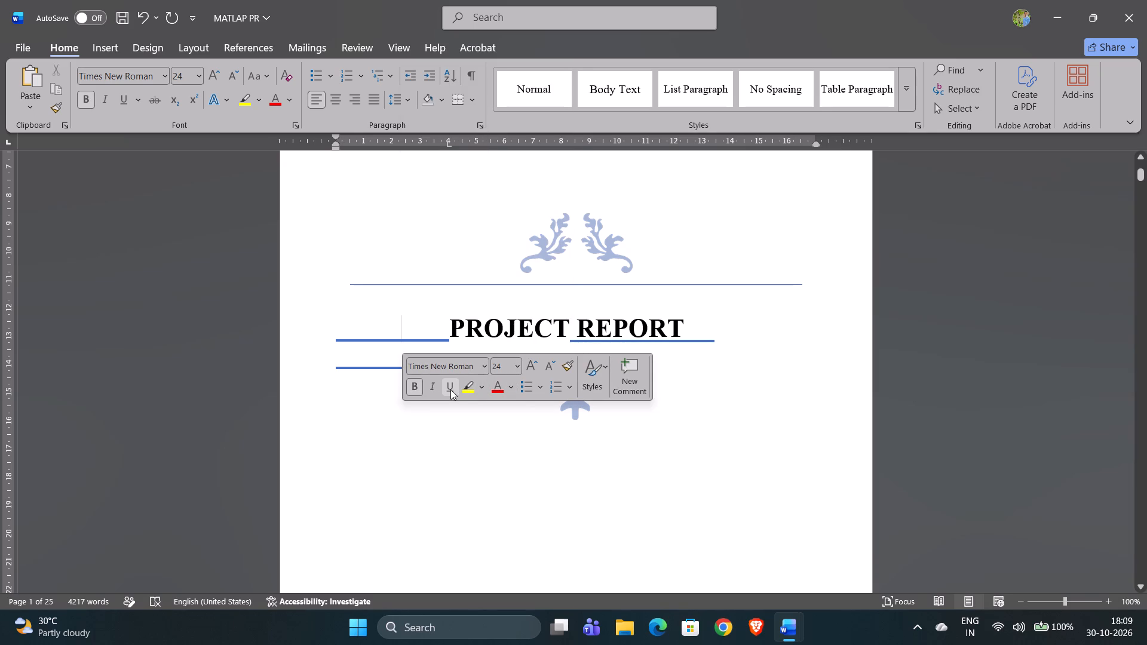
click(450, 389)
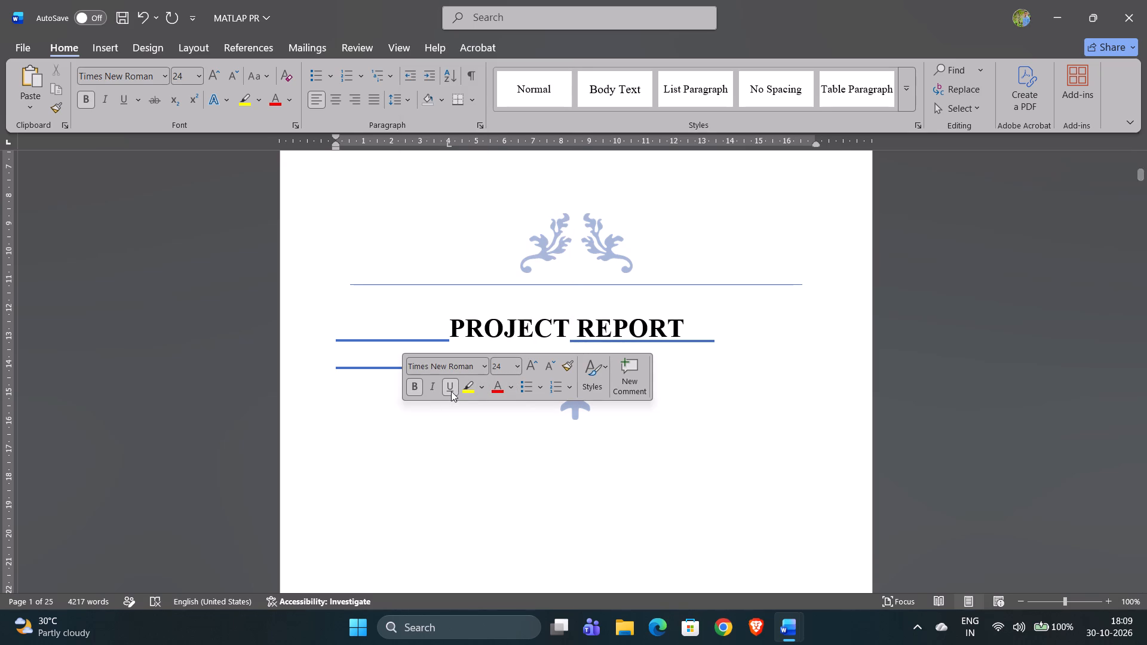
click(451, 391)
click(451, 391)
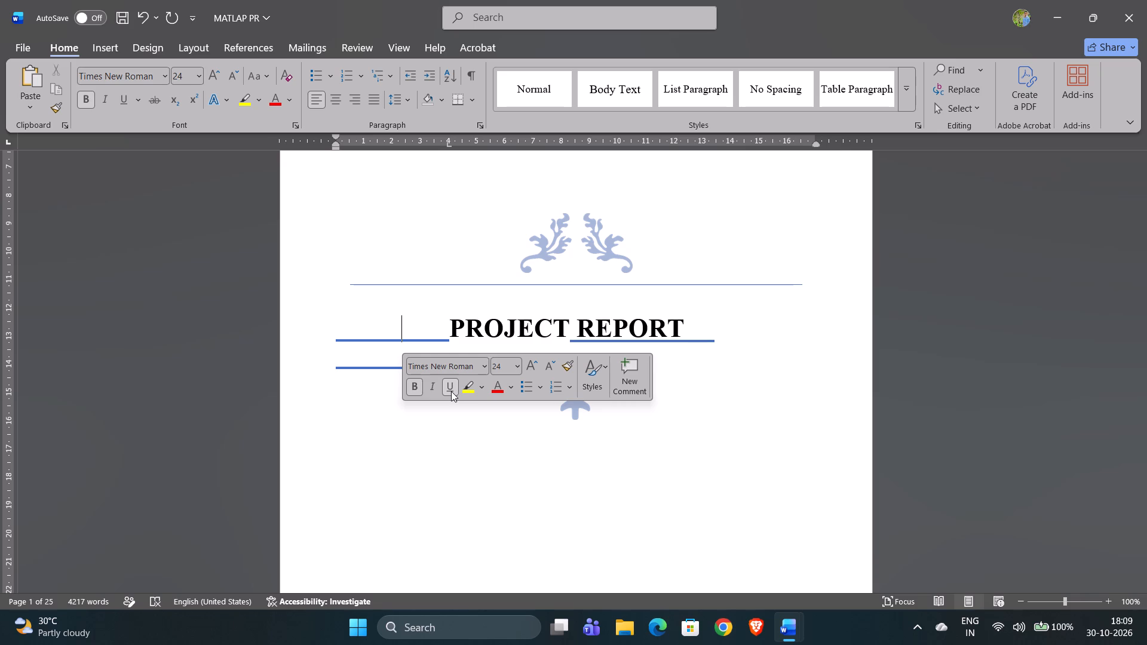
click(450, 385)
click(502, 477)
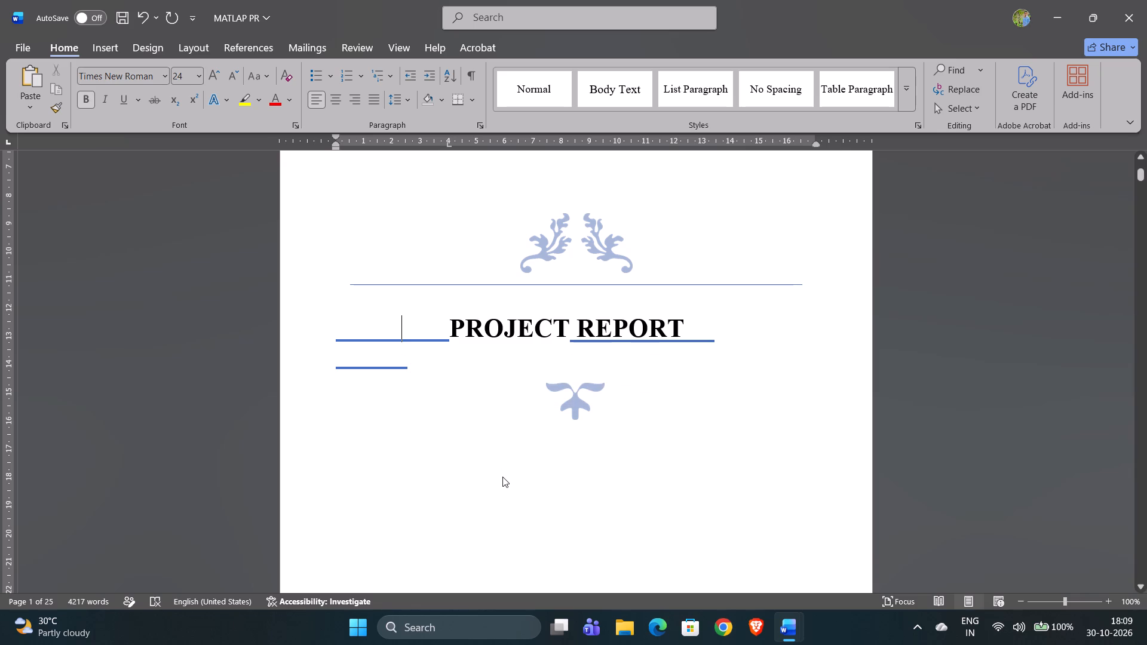
Remove the blue underline from the word REPORT in the cover title.
click(668, 335)
right_click(668, 335)
click(716, 385)
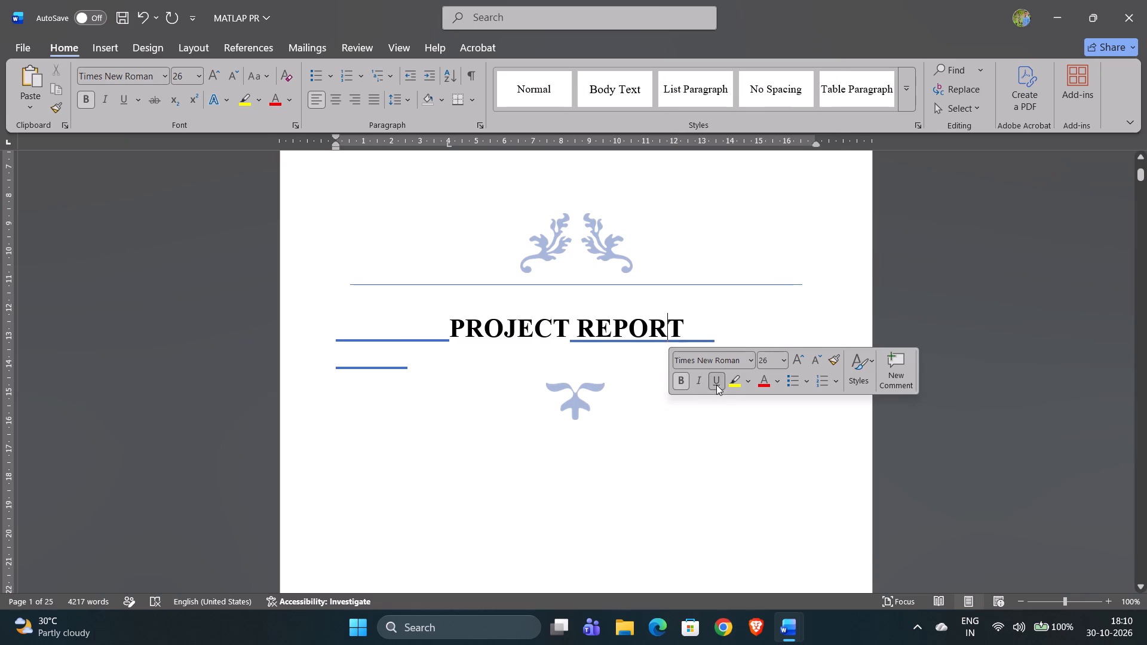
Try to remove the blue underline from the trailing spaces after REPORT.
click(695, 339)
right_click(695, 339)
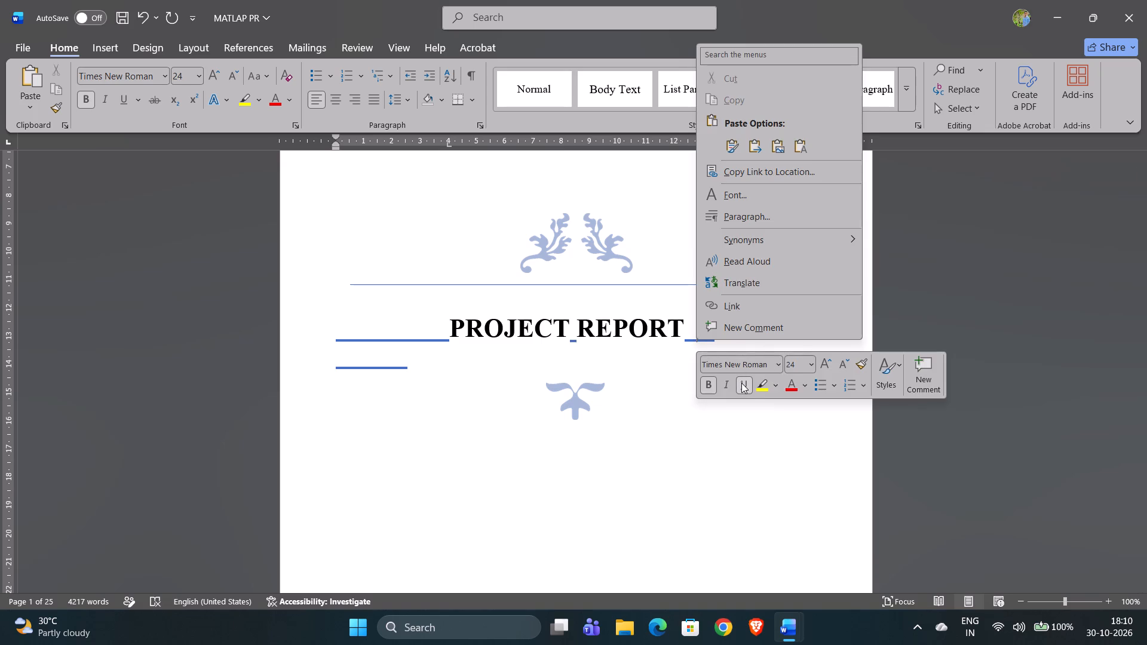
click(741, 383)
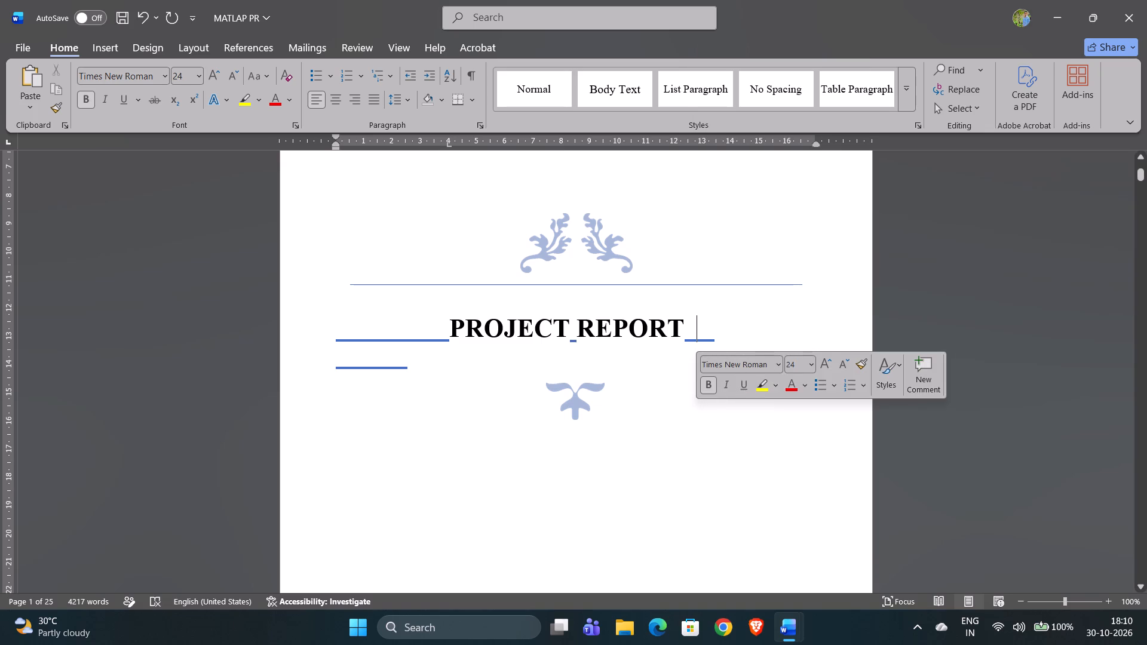
Replace the underlined space between PROJECT and REPORT in the cover title with a non-underlined space.
click(577, 340)
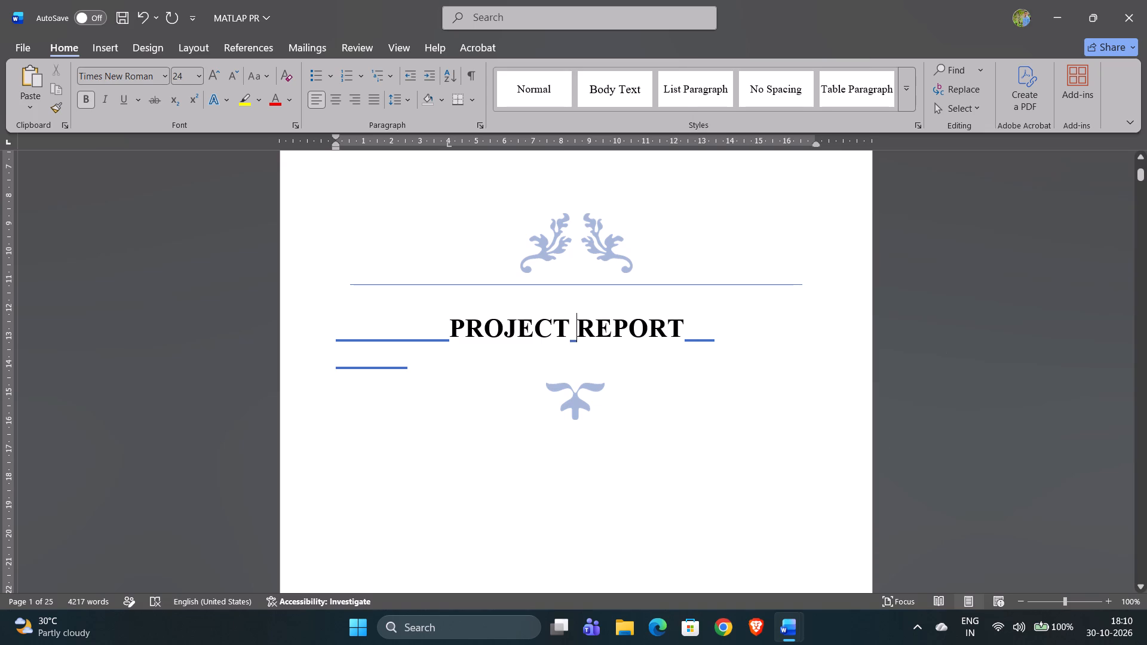
key(BackSpace)
right_click(577, 340)
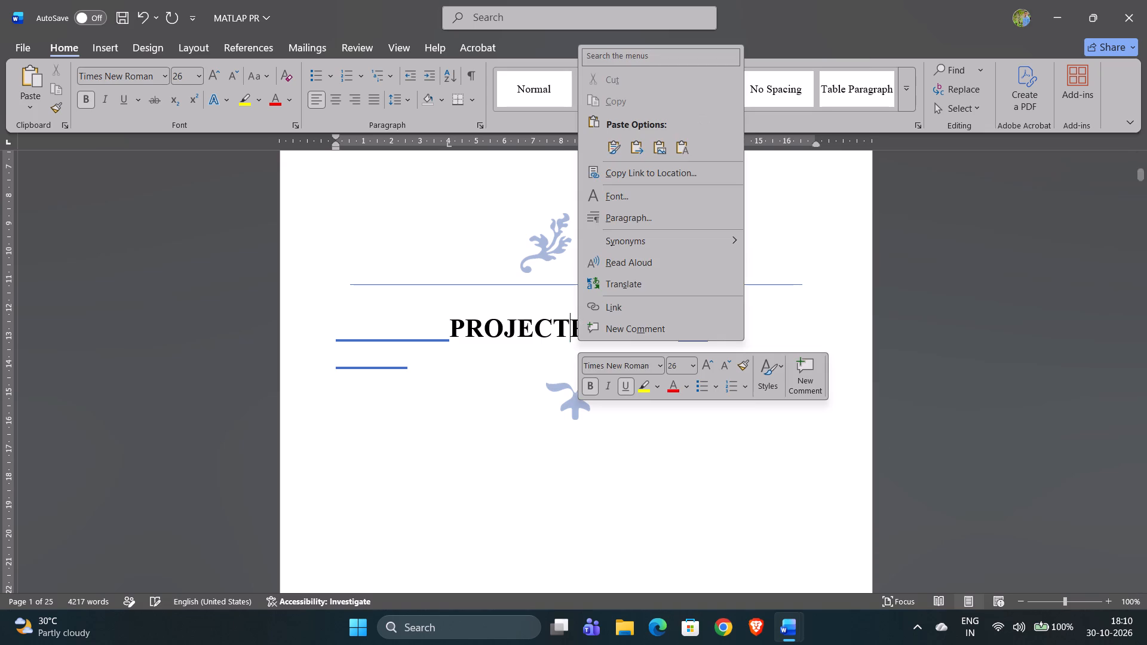
click(627, 385)
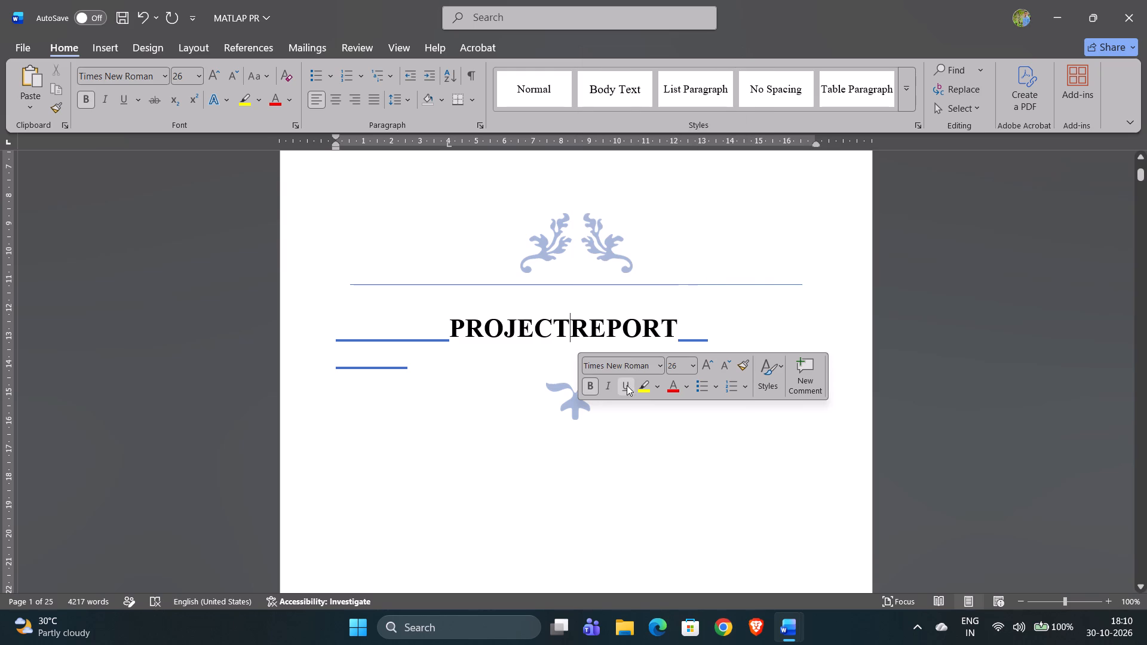
key(space)
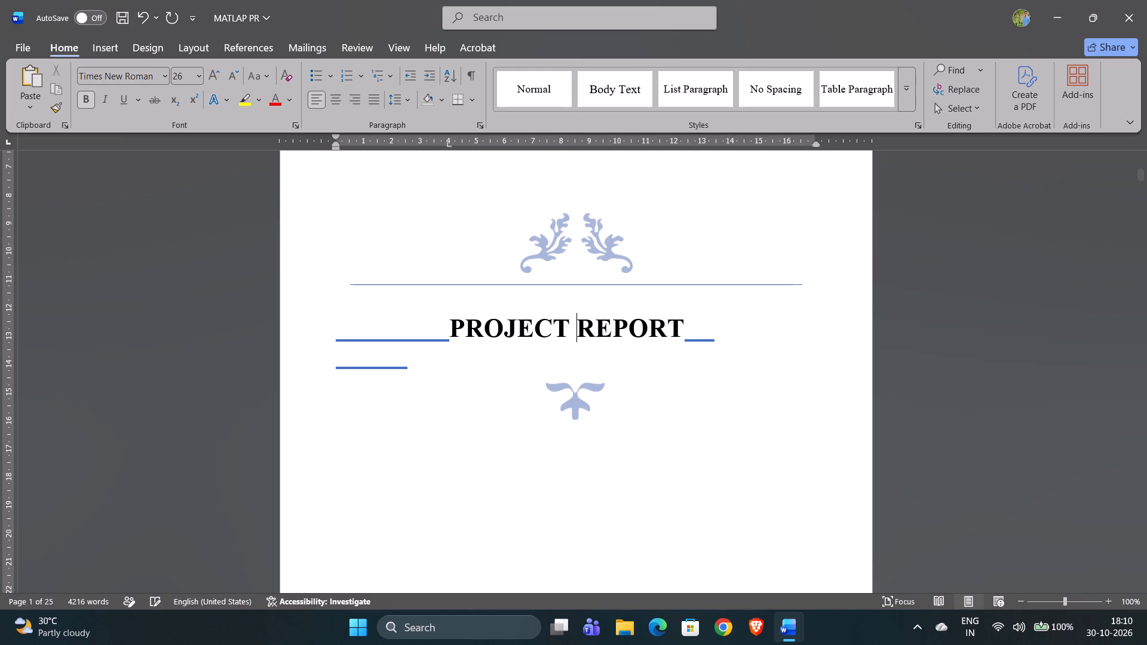
Delete the underlined trailing spaces after REPORT in the cover title.
click(707, 339)
right_click(707, 339)
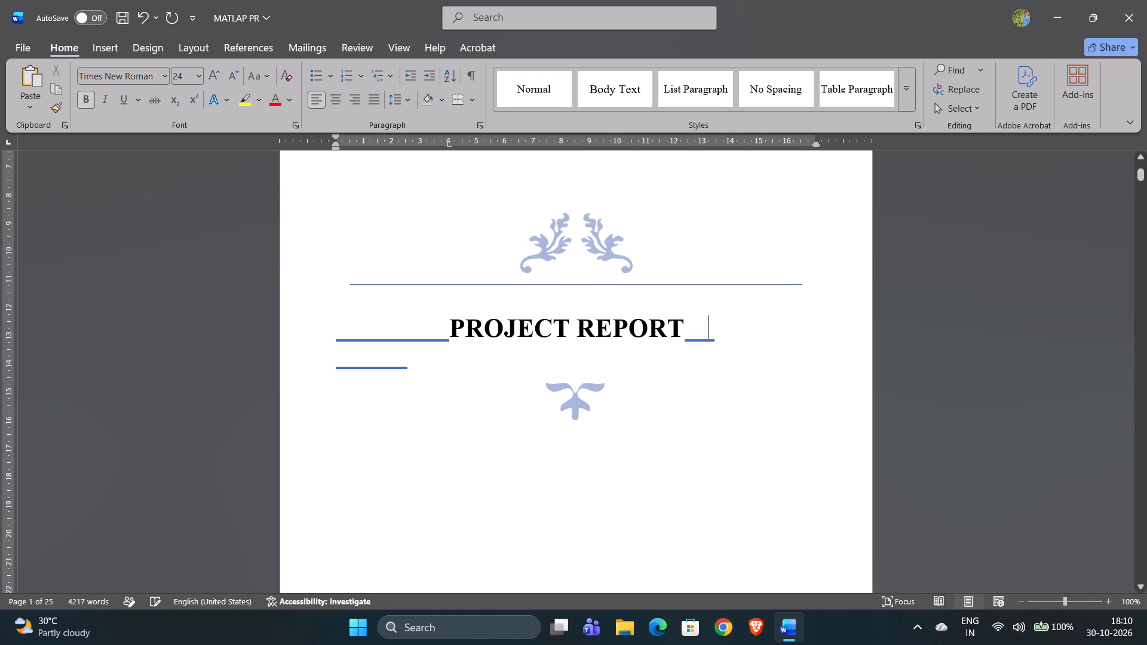
click(751, 381)
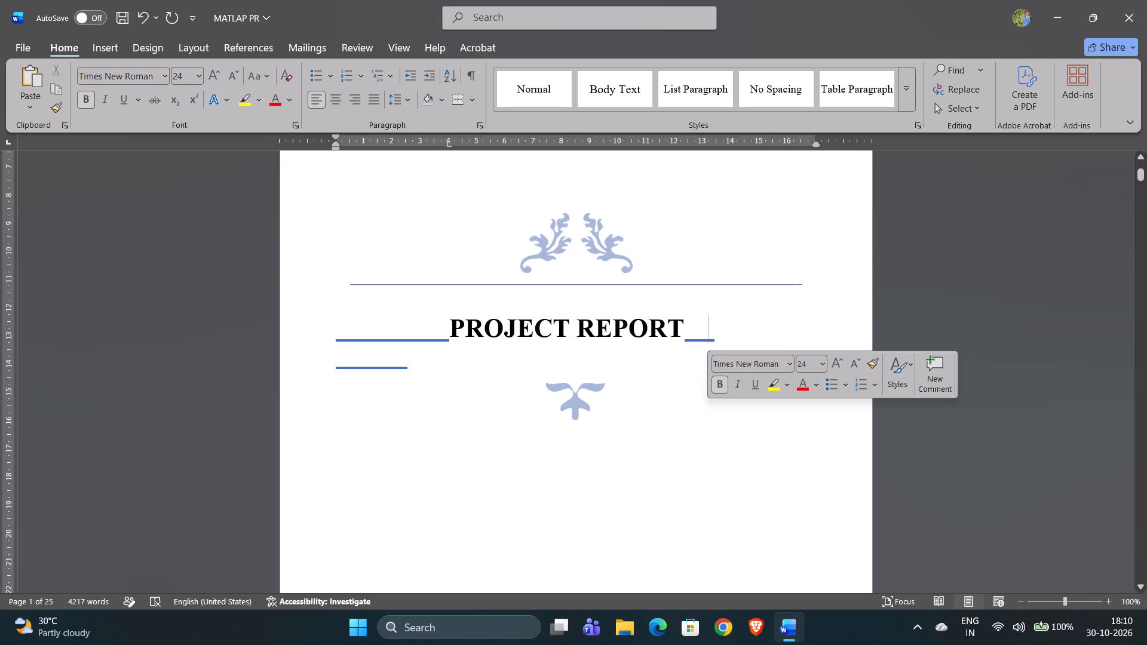
key(space)
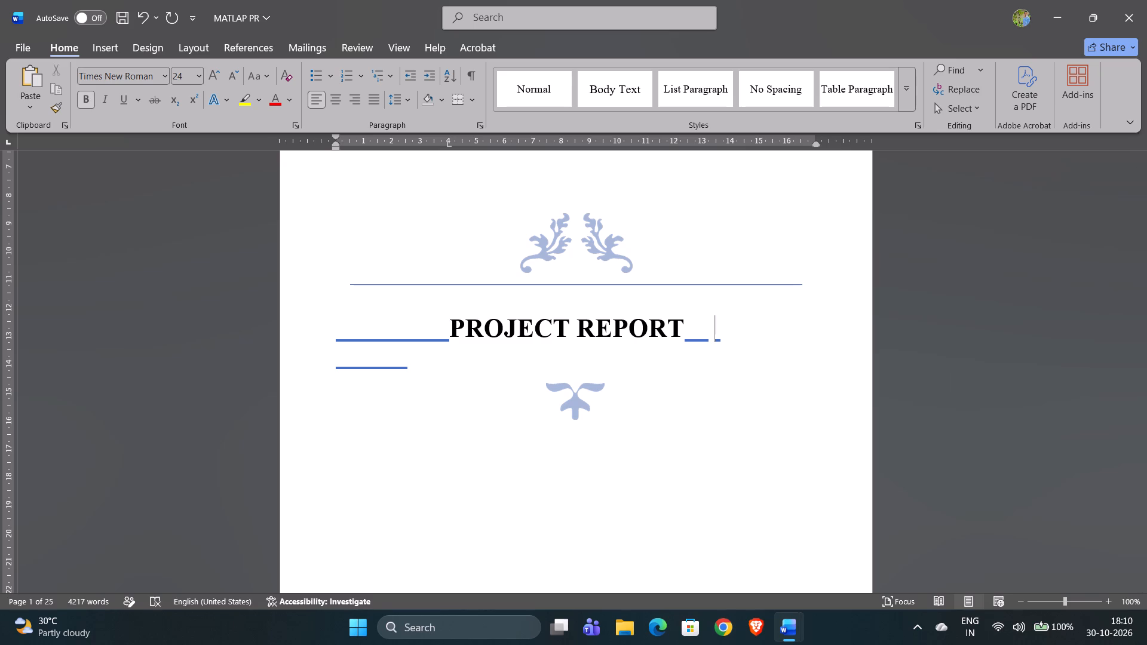
key(BackSpace)
key(BackSpace)
key(BackSpace)
key(BackSpace)
key(BackSpace)
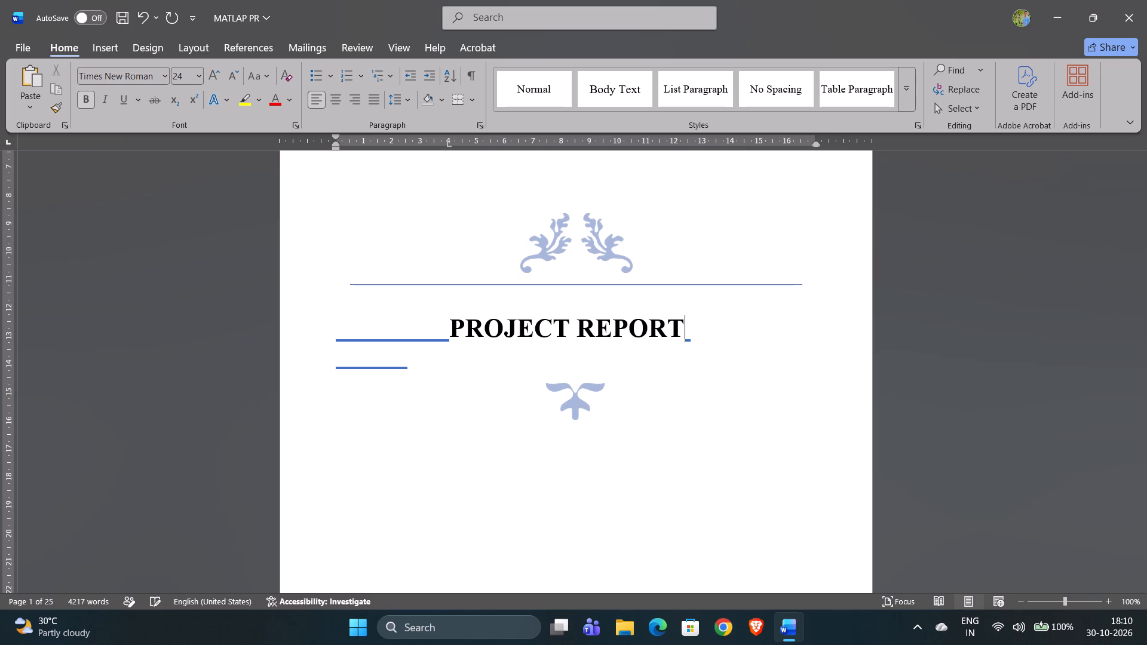
click(709, 345)
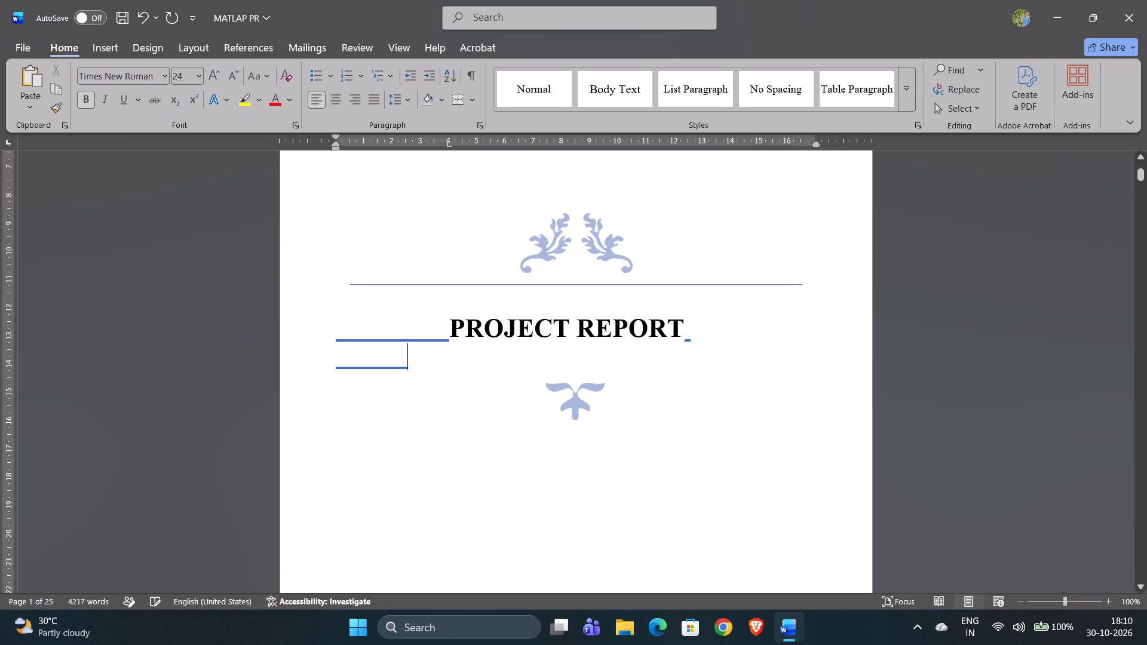
click(706, 338)
key(BackSpace)
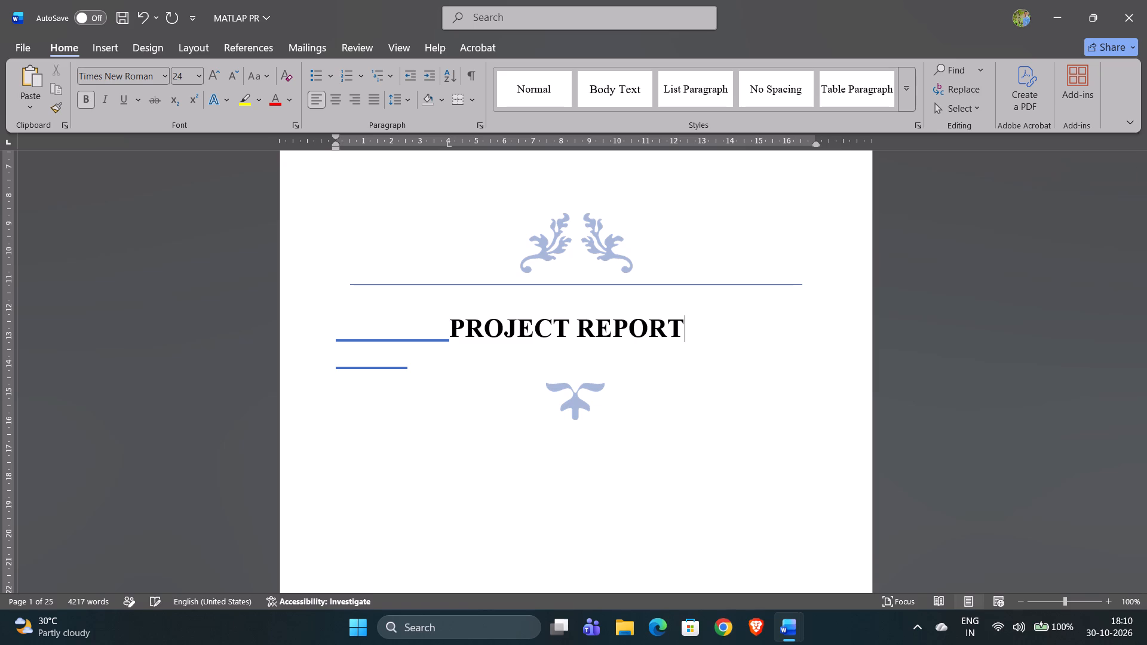
Turn underline off at the end of the title and add a plain space after REPORT.
key(space)
key(BackSpace)
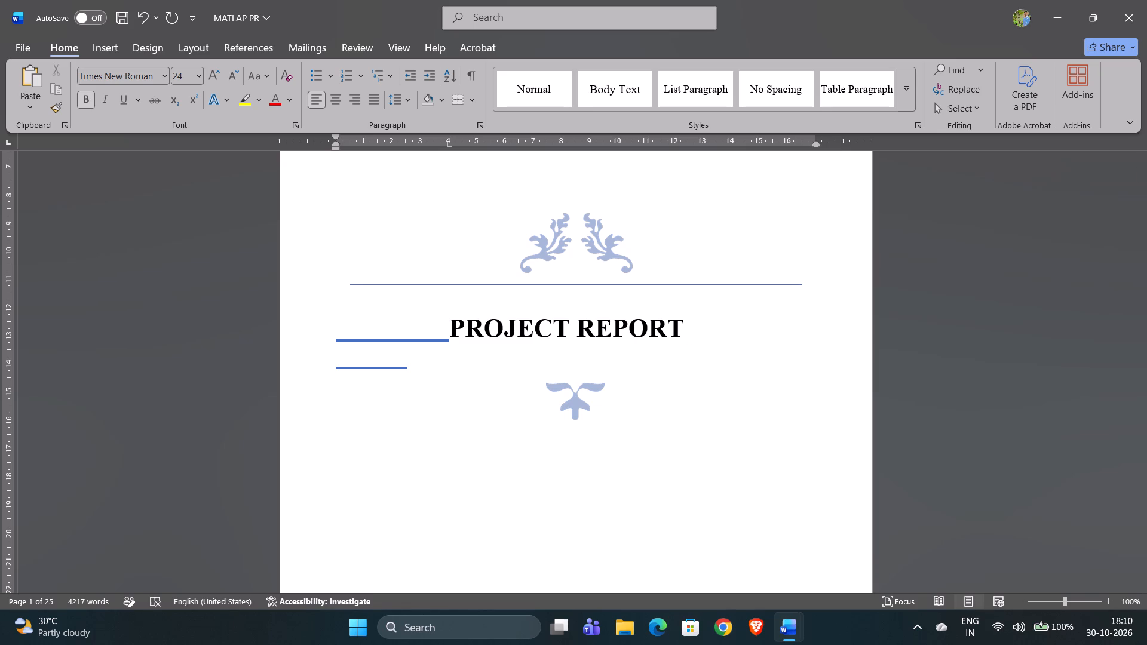
right_click(706, 338)
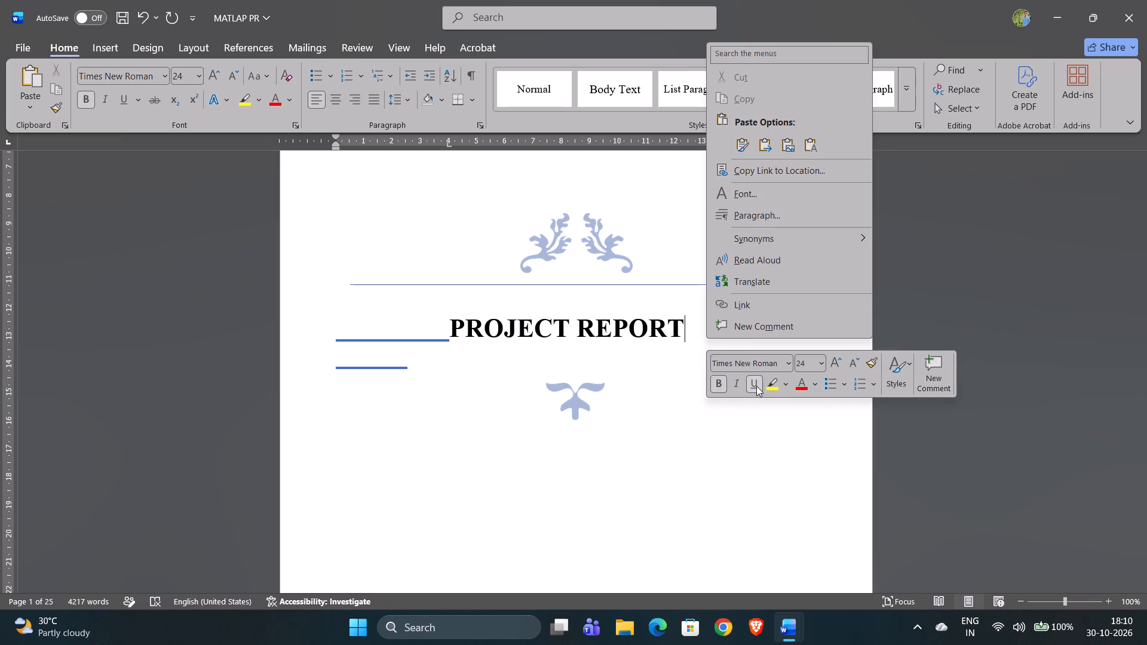
click(755, 385)
key(space)
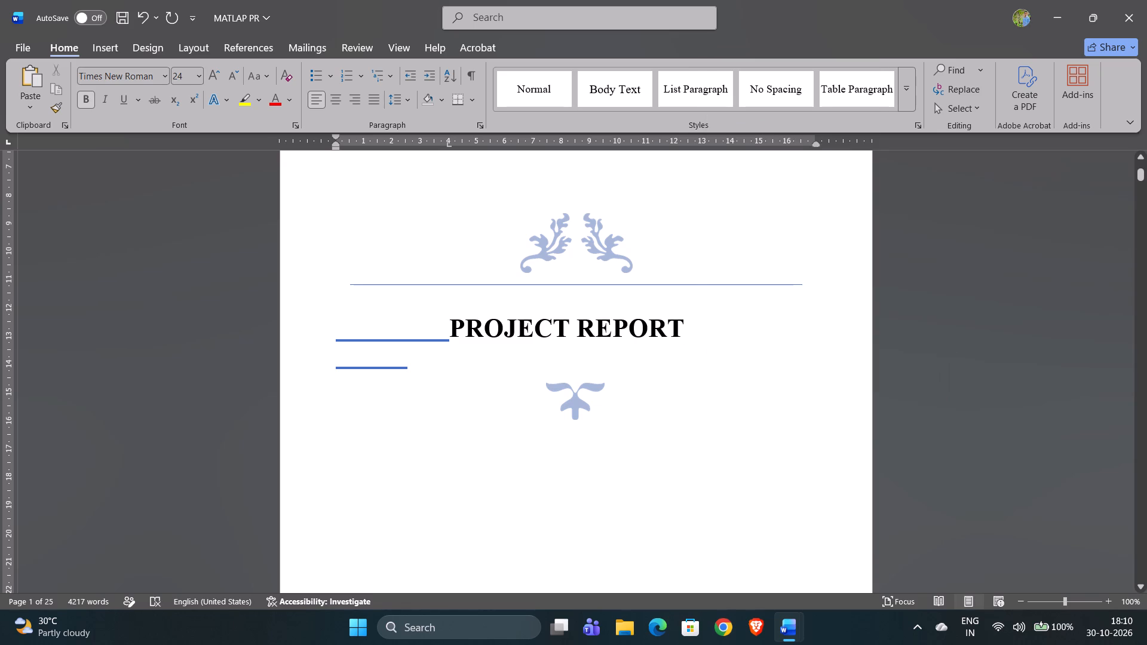
Shorten the underlined blank space before PROJECT in the cover title.
click(450, 339)
key(BackSpace)
key(BackSpace)
key(BackSpace)
key(BackSpace)
key(BackSpace)
key(BackSpace)
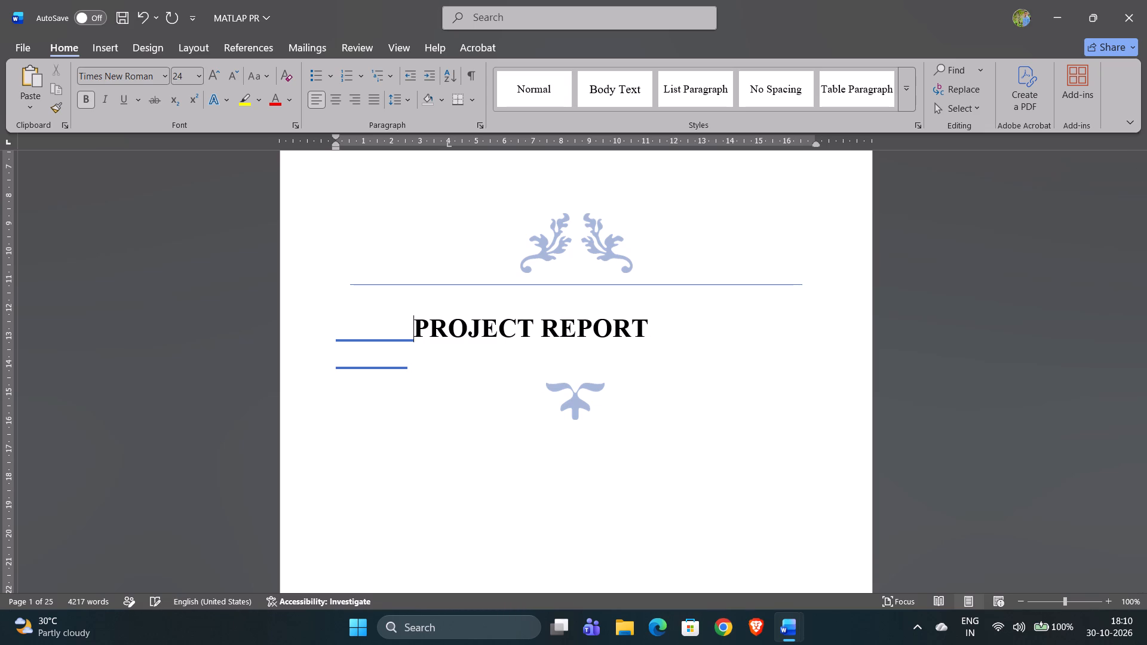
key(space)
key(space)
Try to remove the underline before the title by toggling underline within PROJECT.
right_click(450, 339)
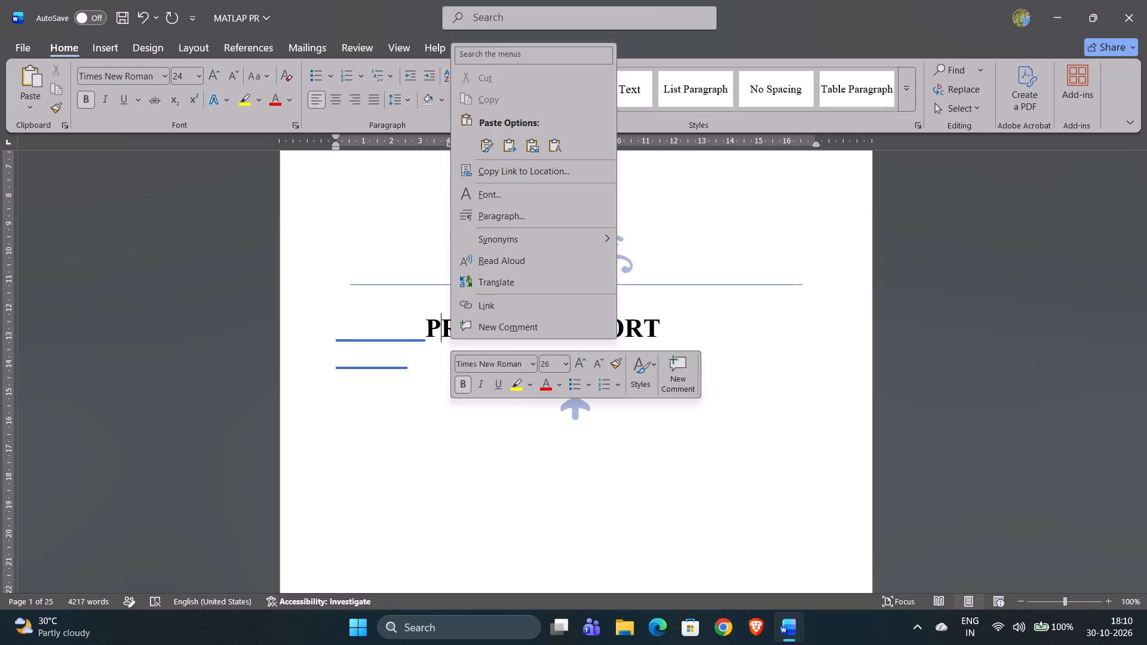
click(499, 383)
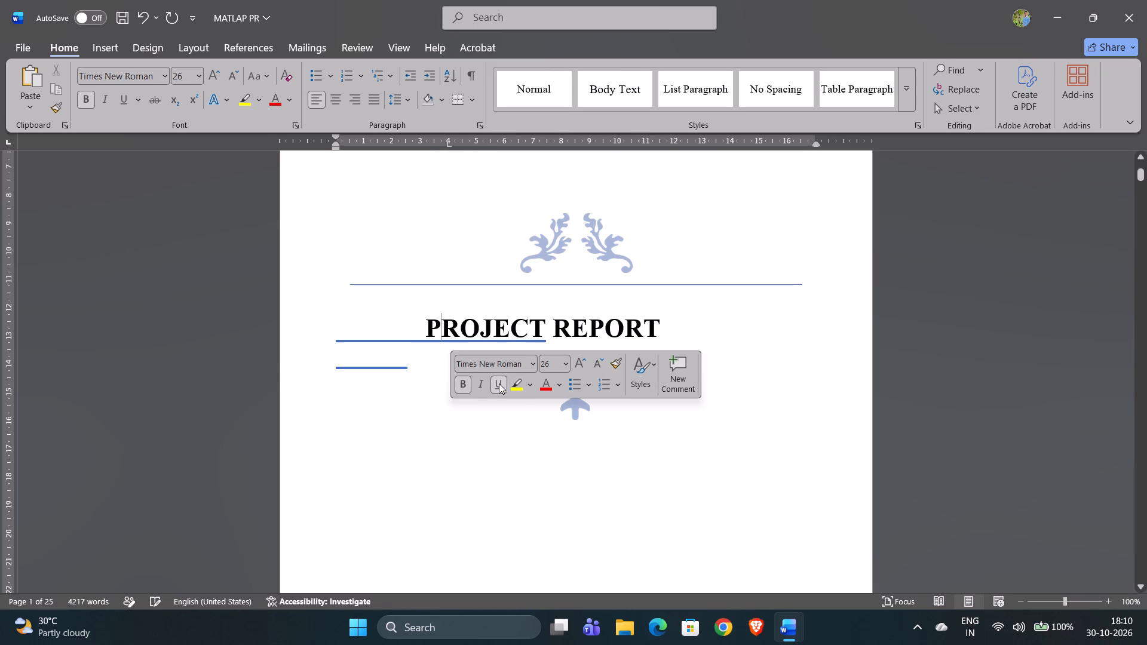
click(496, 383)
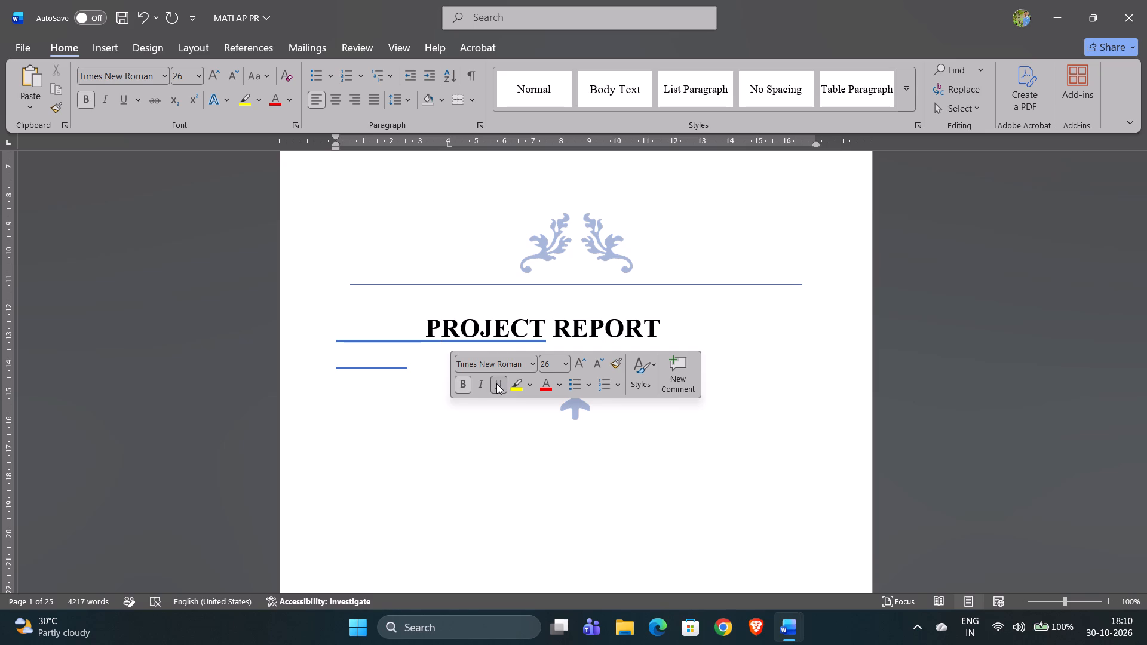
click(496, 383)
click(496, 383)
Delete all the remaining underlined blank space before PROJECT in the cover title.
click(424, 339)
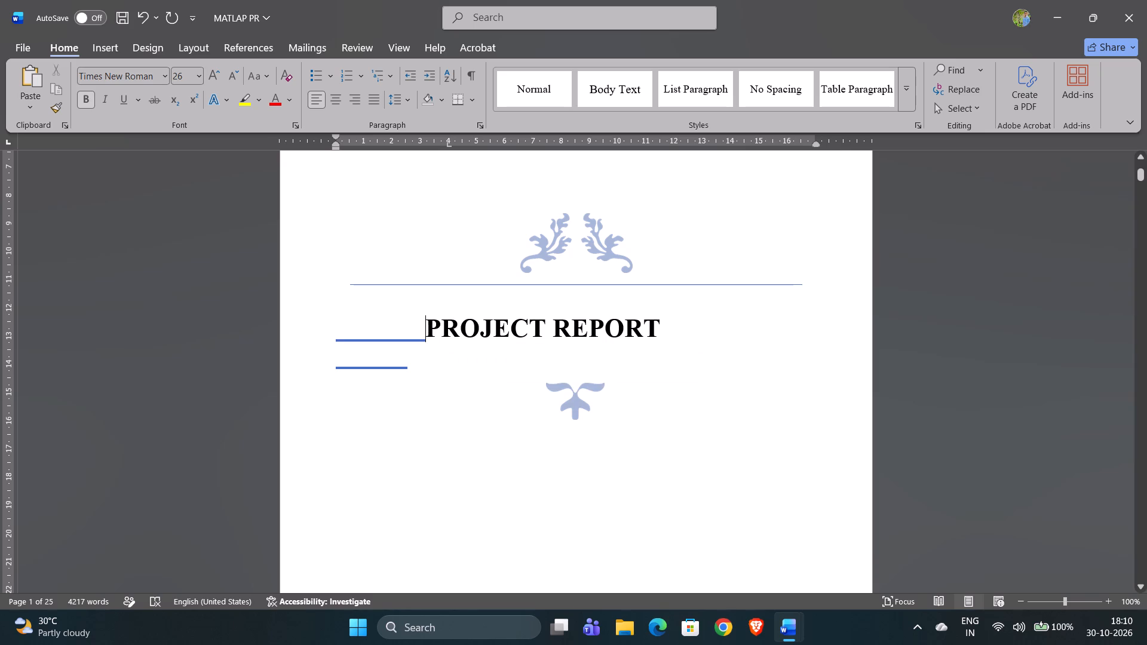
key(BackSpace)
key(BackSpace)
key(BackSpace)
key(BackSpace)
key(BackSpace)
key(BackSpace)
key(BackSpace)
key(BackSpace)
key(BackSpace)
key(BackSpace)
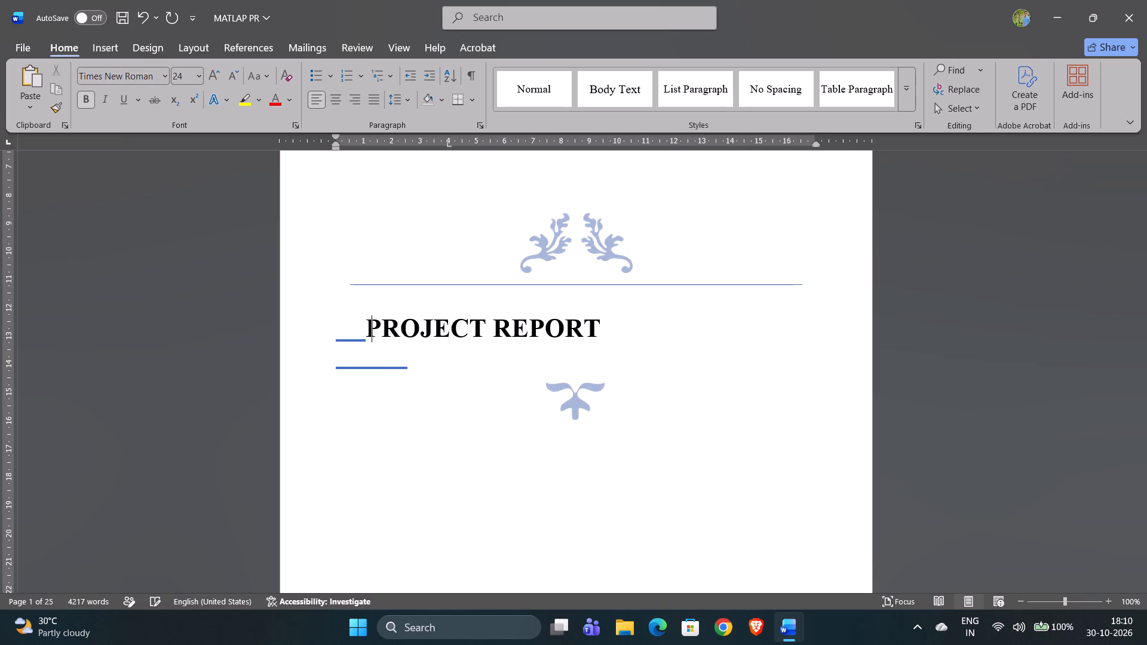
key(BackSpace)
key(BackSpace)
key(BackSpace)
key(BackSpace)
key(BackSpace)
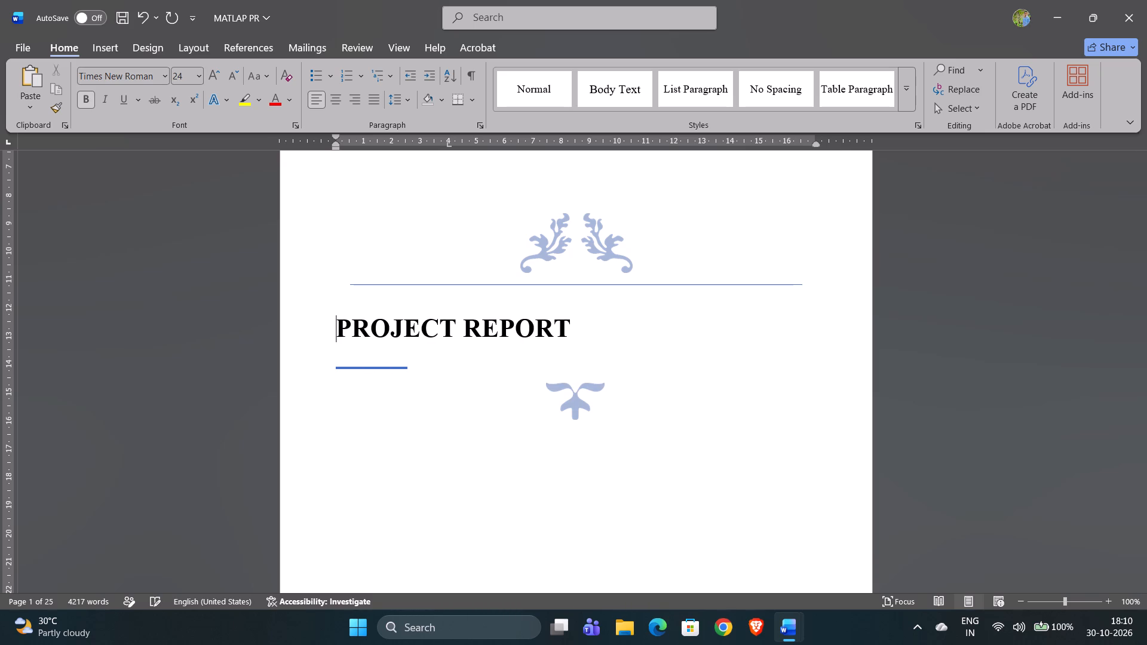
Insert non-underlined spaces before PROJECT to move the title in from the page margin.
right_click(424, 339)
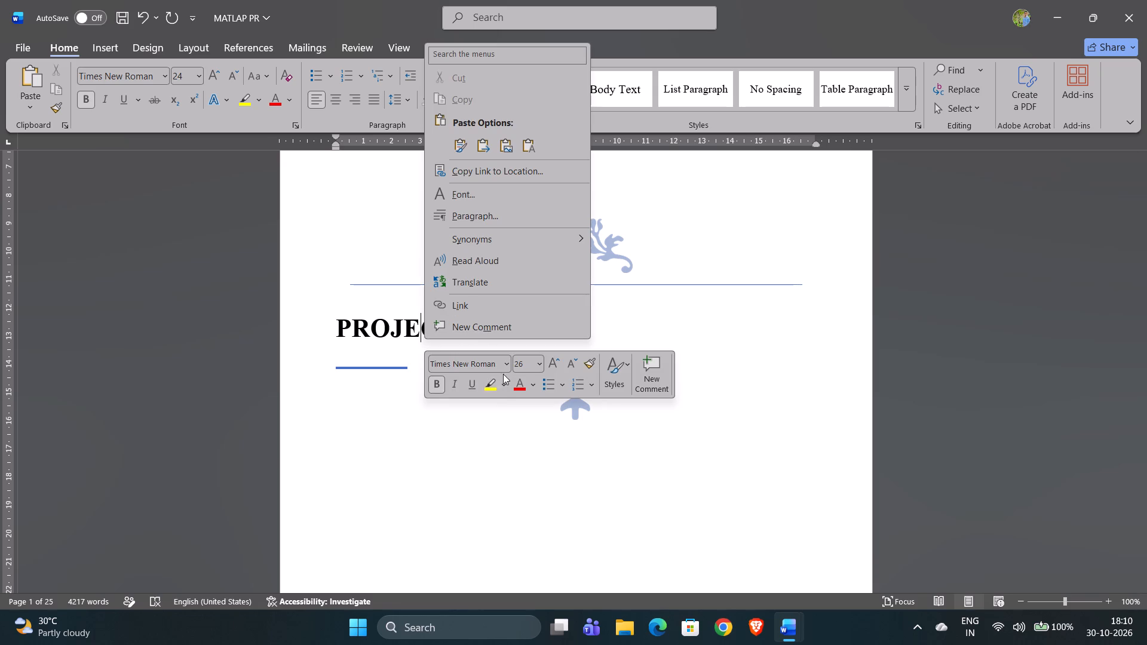
key(space)
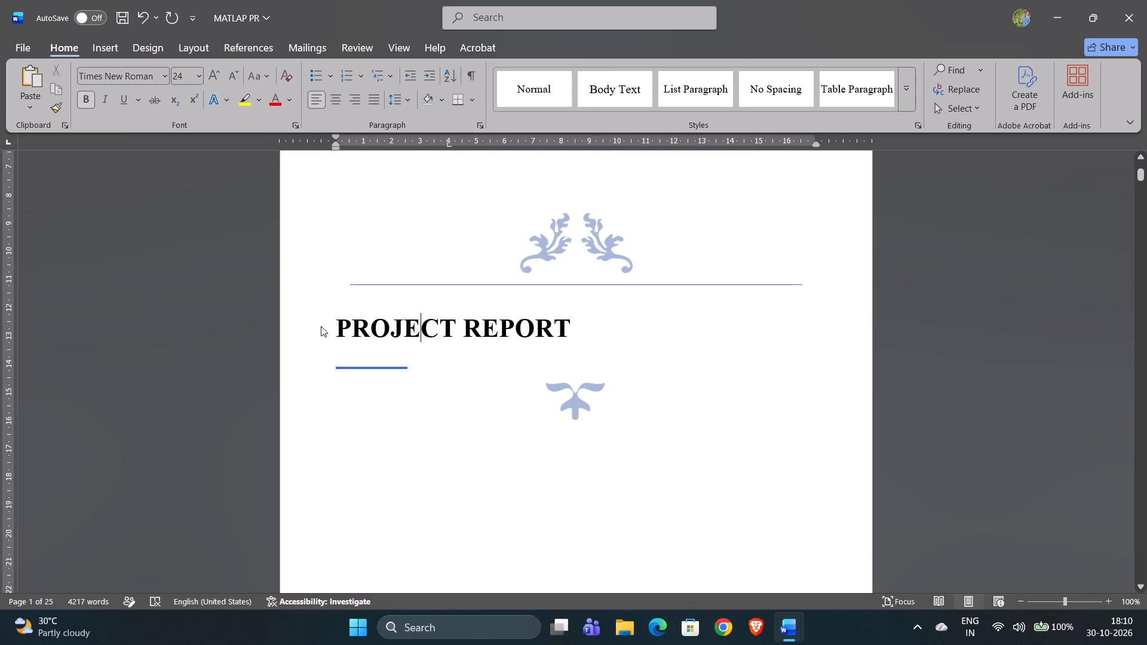
click(339, 326)
key(space)
key(space)
key(space)
key(space)
key(space)
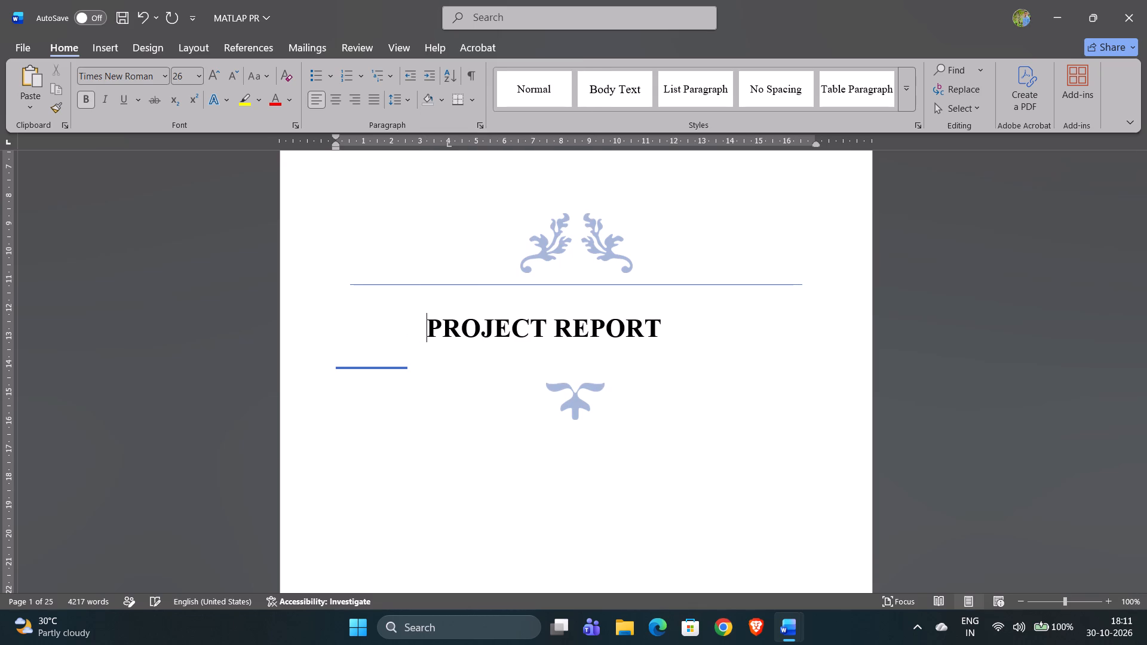
Extend the blue underline beneath the title with underlined spaces until it reaches the opposite page margin.
click(407, 365)
key(space)
key(space)
key(space)
key(space)
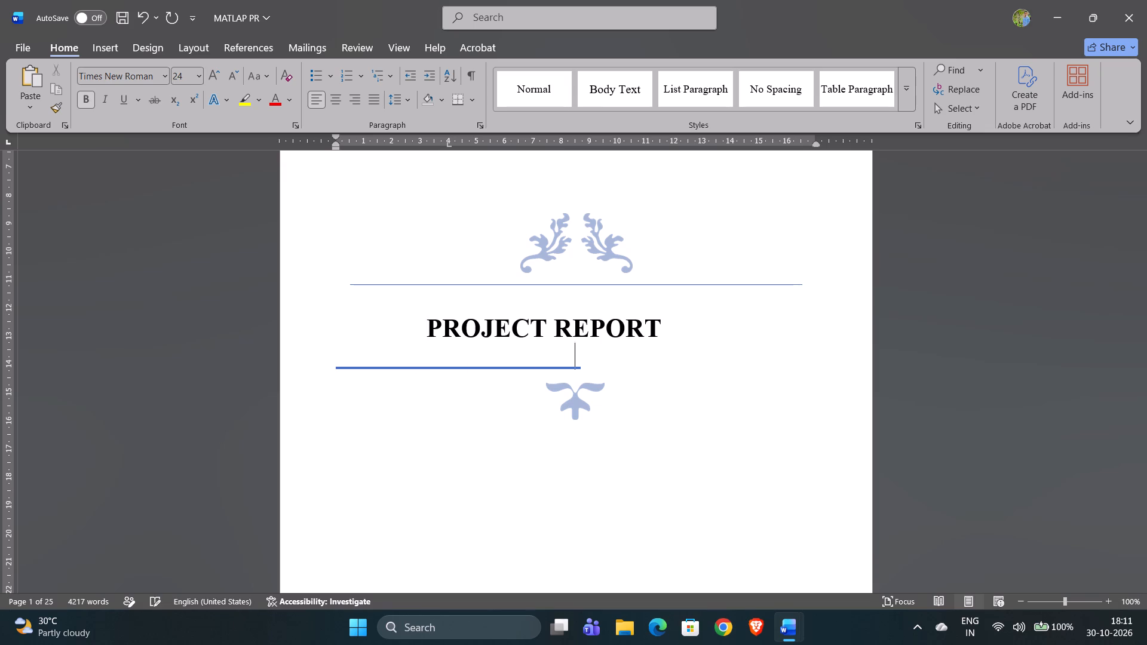
key(space)
key(space)
key(space)
key(space)
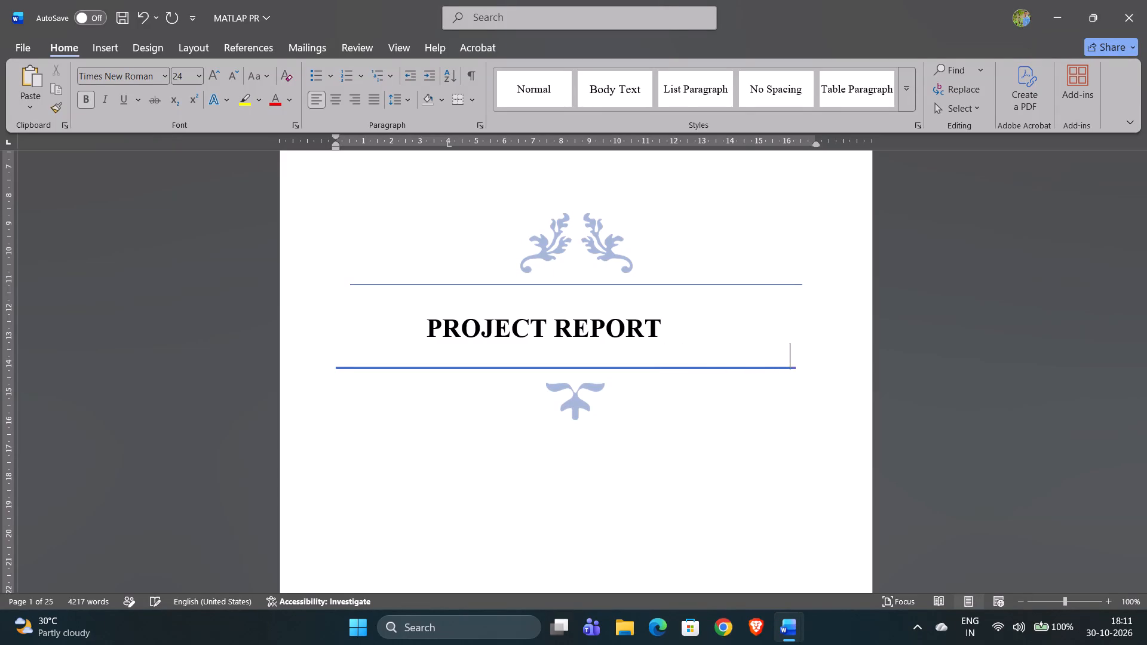
key(space)
key(space)
key(space)
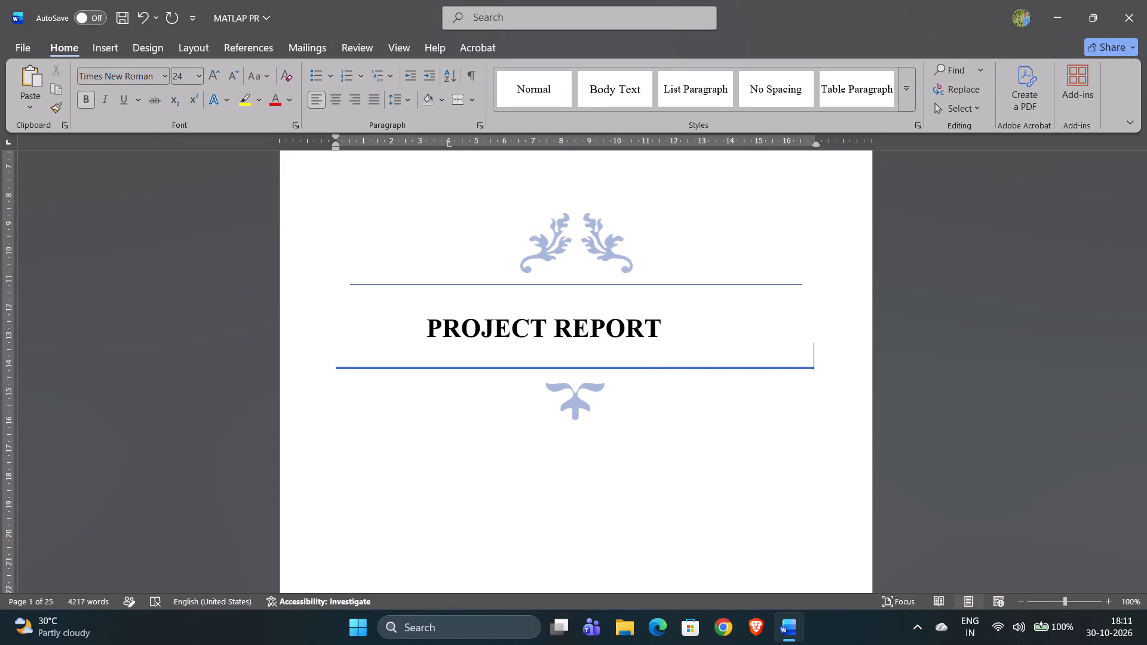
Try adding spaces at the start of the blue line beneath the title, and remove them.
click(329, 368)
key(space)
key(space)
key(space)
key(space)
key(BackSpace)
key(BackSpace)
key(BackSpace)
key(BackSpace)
Add more plain spaces before PROJECT to centre the title between the ornaments.
click(424, 321)
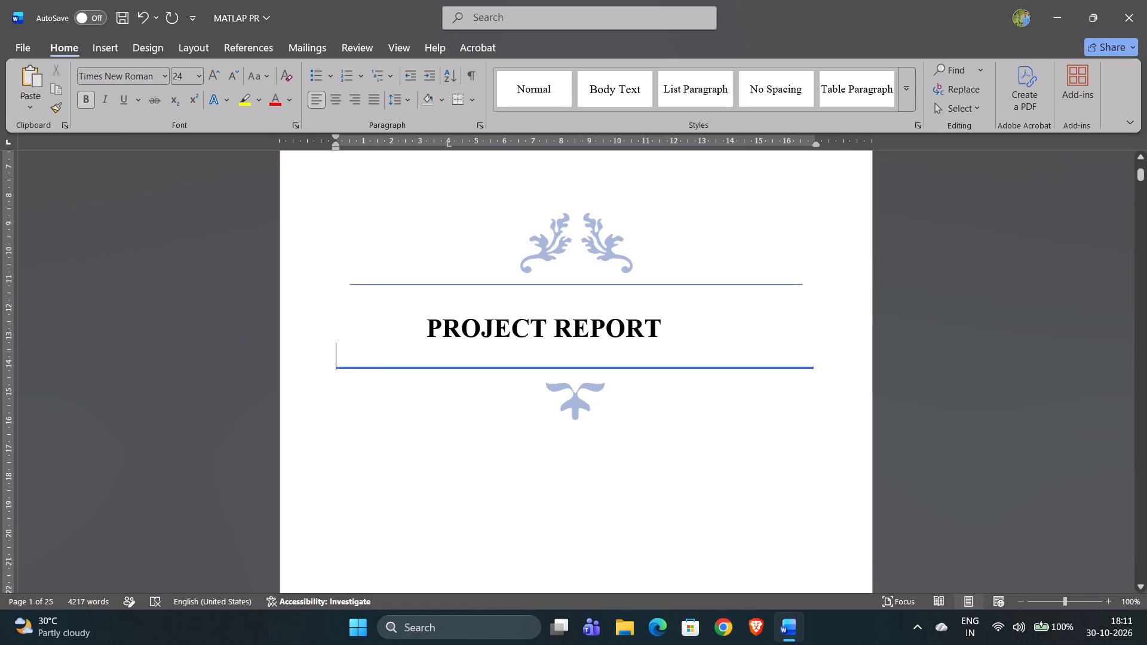
key(space)
key(space)
key(space)
key(space)
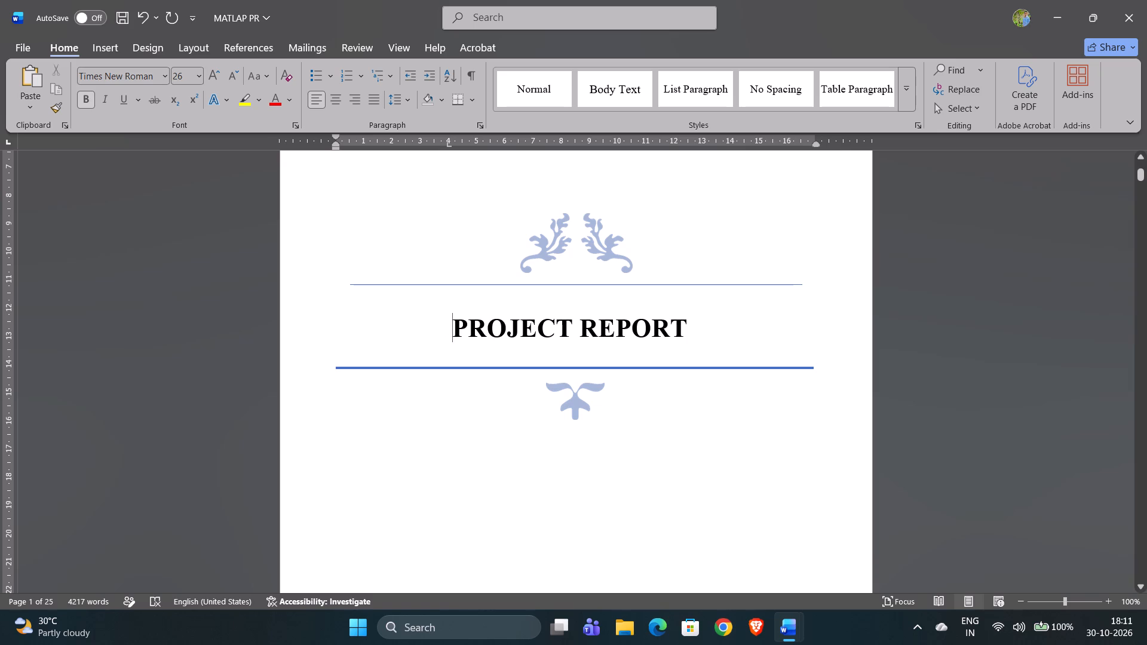
Compare the project title on page 2 of MATLAP PR with the project title's formatting in the numpy report.
drag(450, 324, 737, 325)
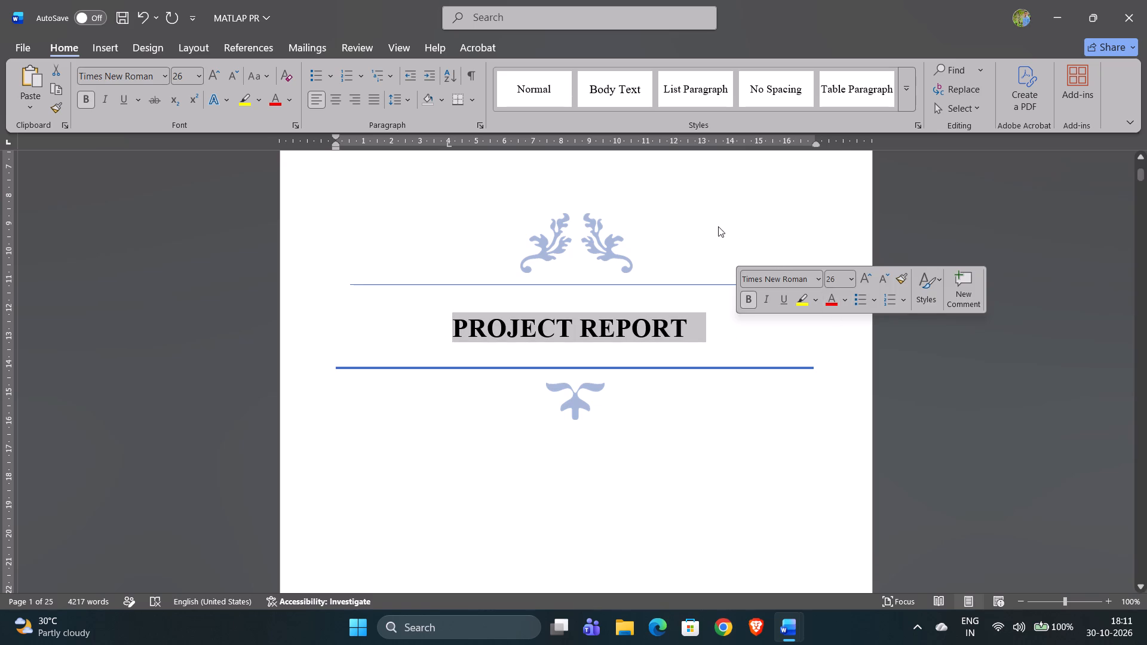
click(718, 226)
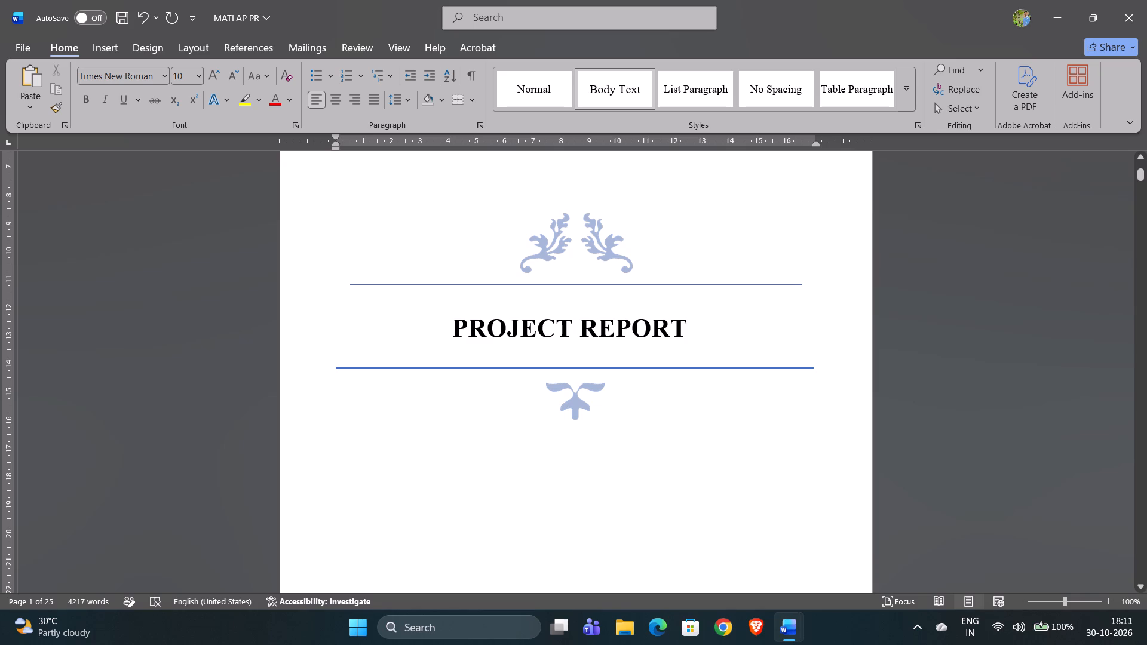
scroll(718, 226, down, 4)
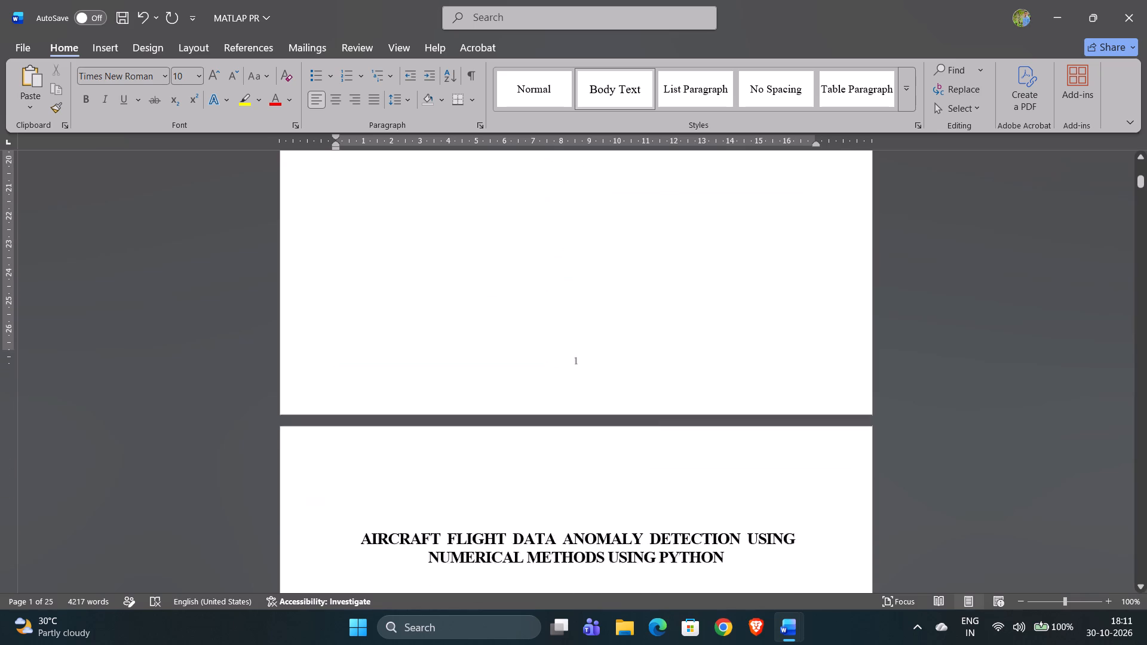
scroll(718, 226, down, 1)
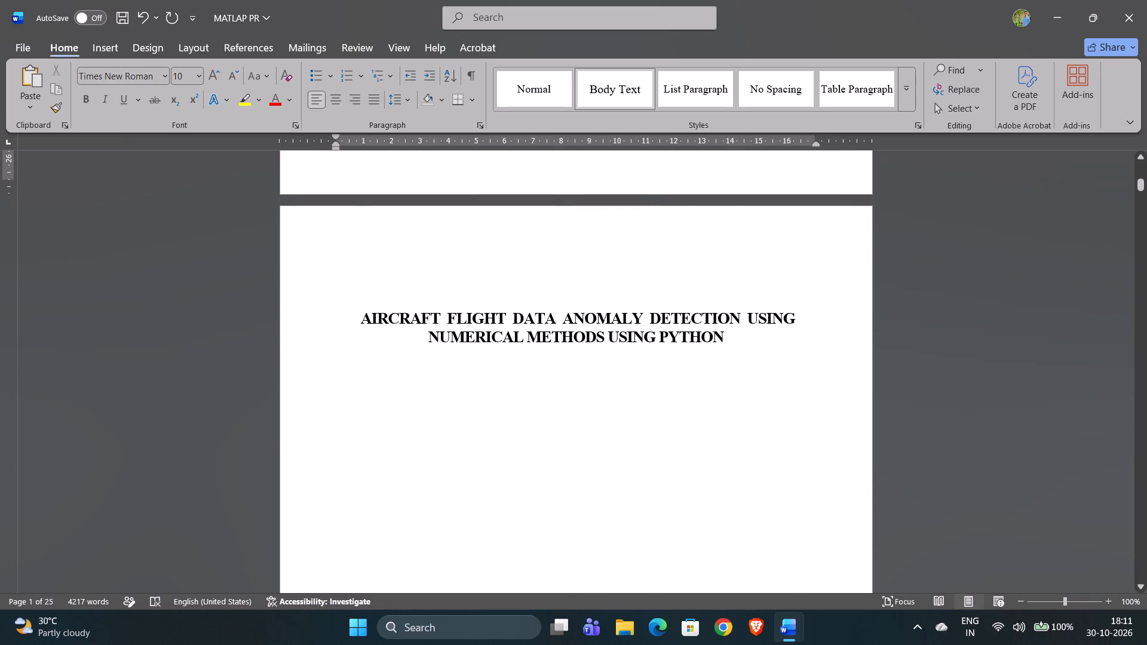
scroll(718, 226, down, 1)
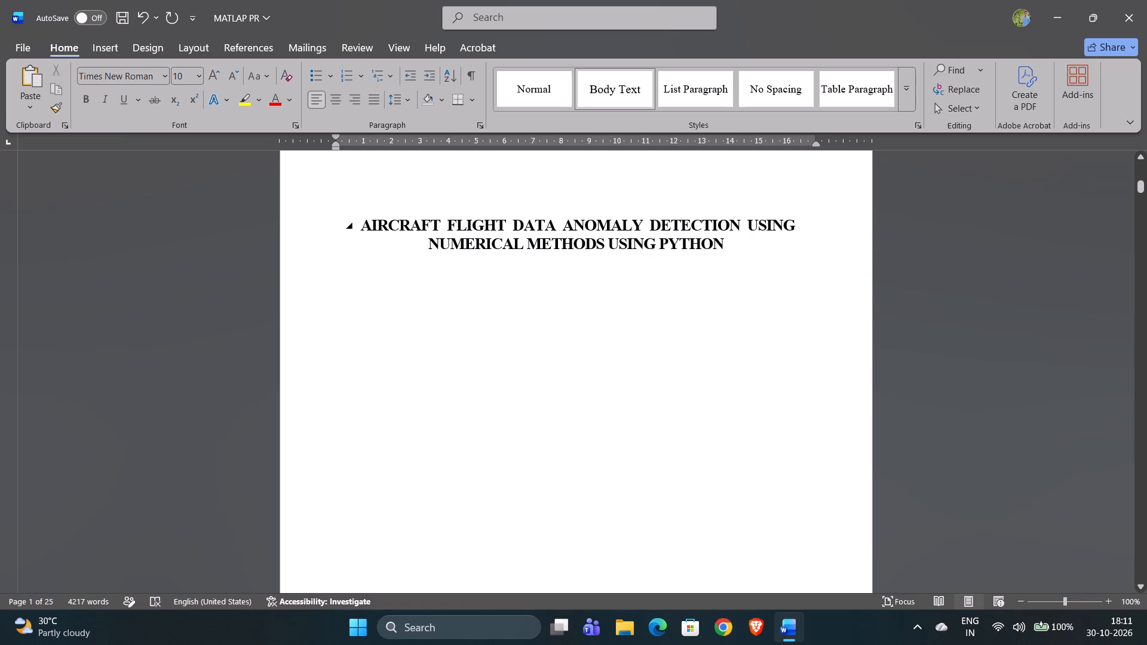
scroll(718, 226, up, 1)
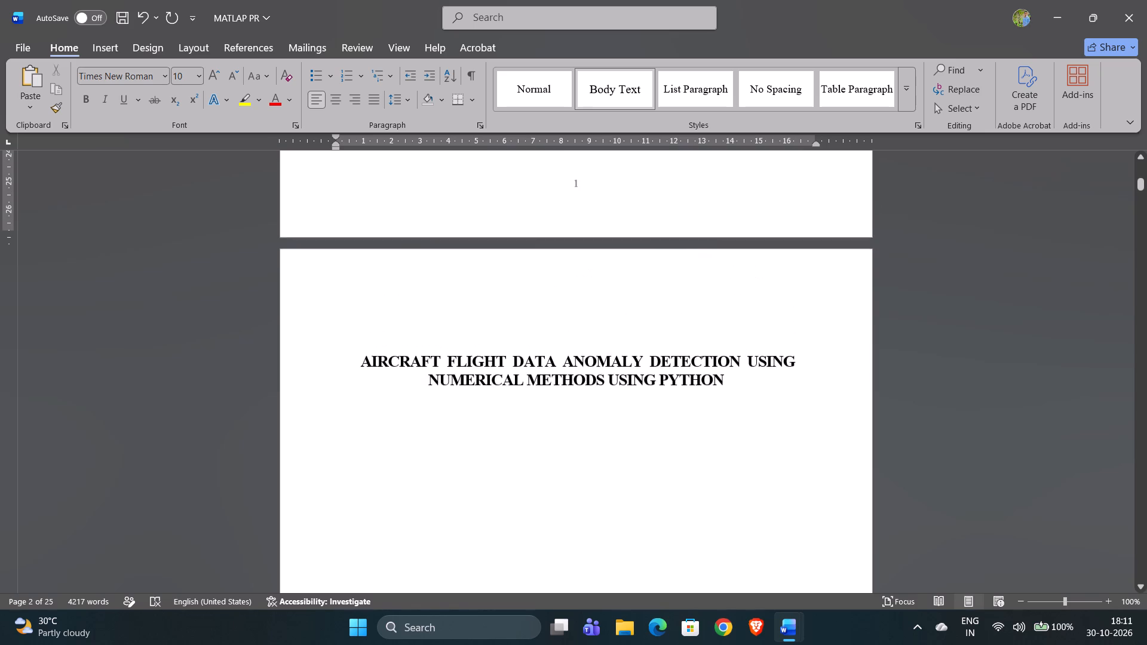
scroll(718, 226, up, 1)
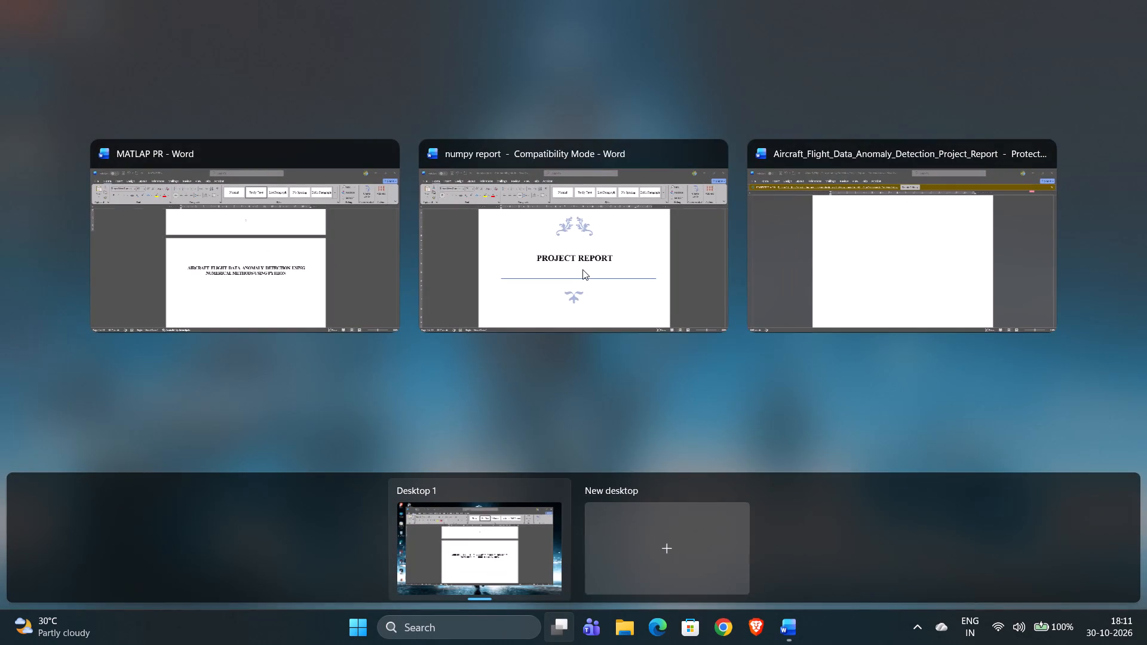
click(582, 269)
scroll(582, 269, down, 3)
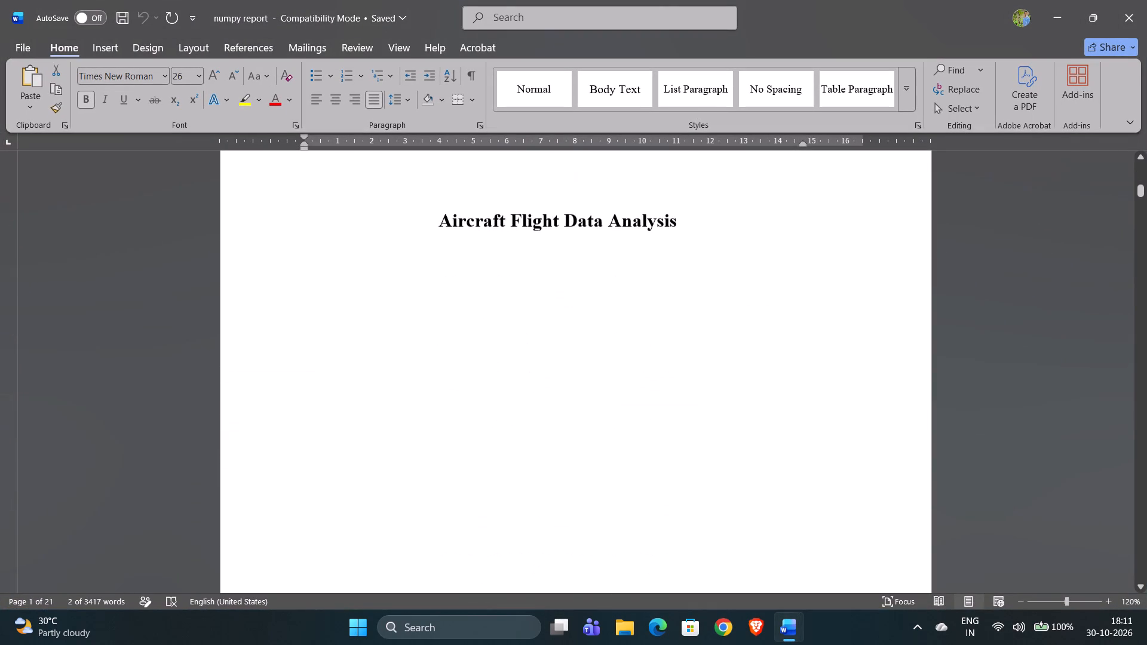
scroll(582, 269, up, 1)
drag(436, 269, 568, 262)
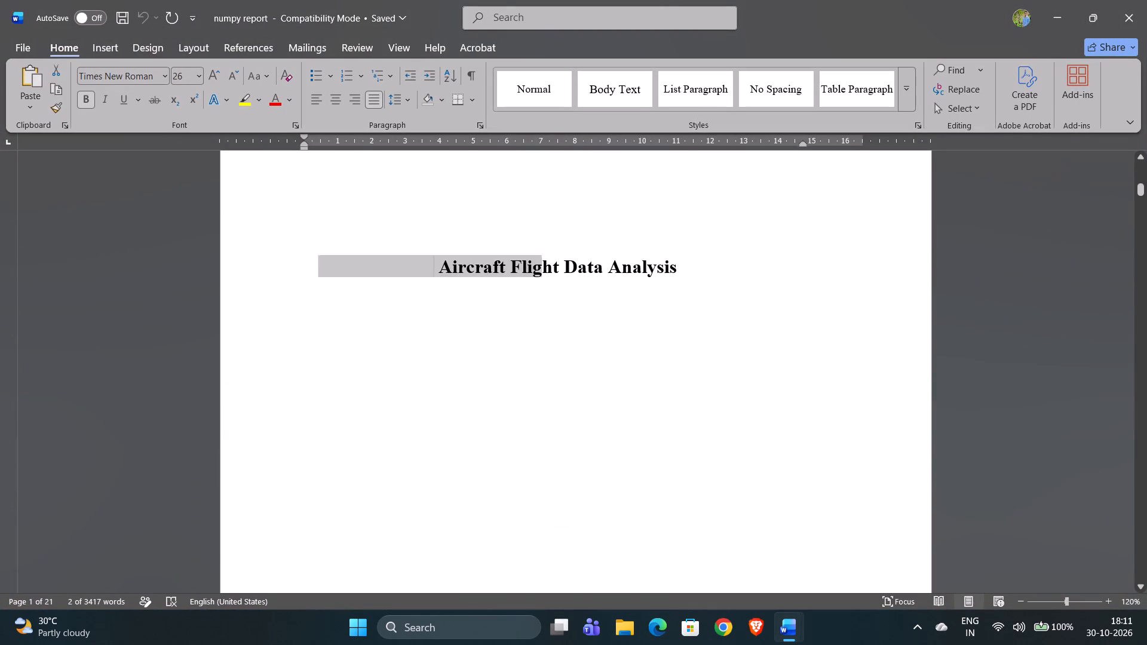
drag(568, 262, 673, 260)
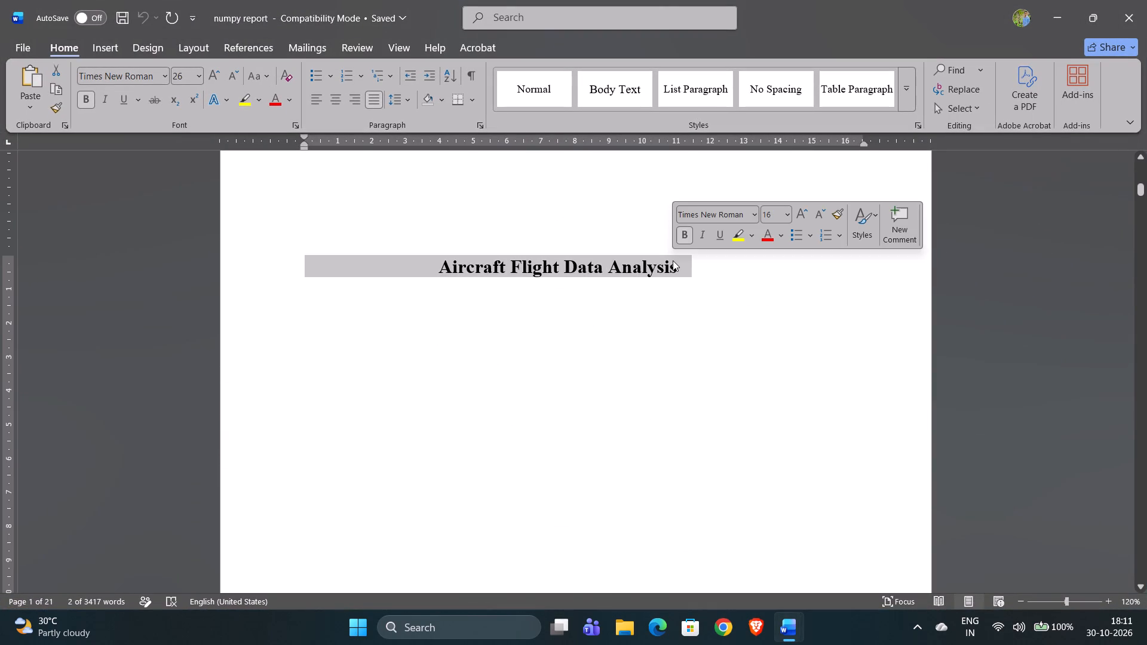
Return to MATLAP PR and delete USING NUMERICAL METHODS USING PYTHON from the project title on page 2.
click(563, 271)
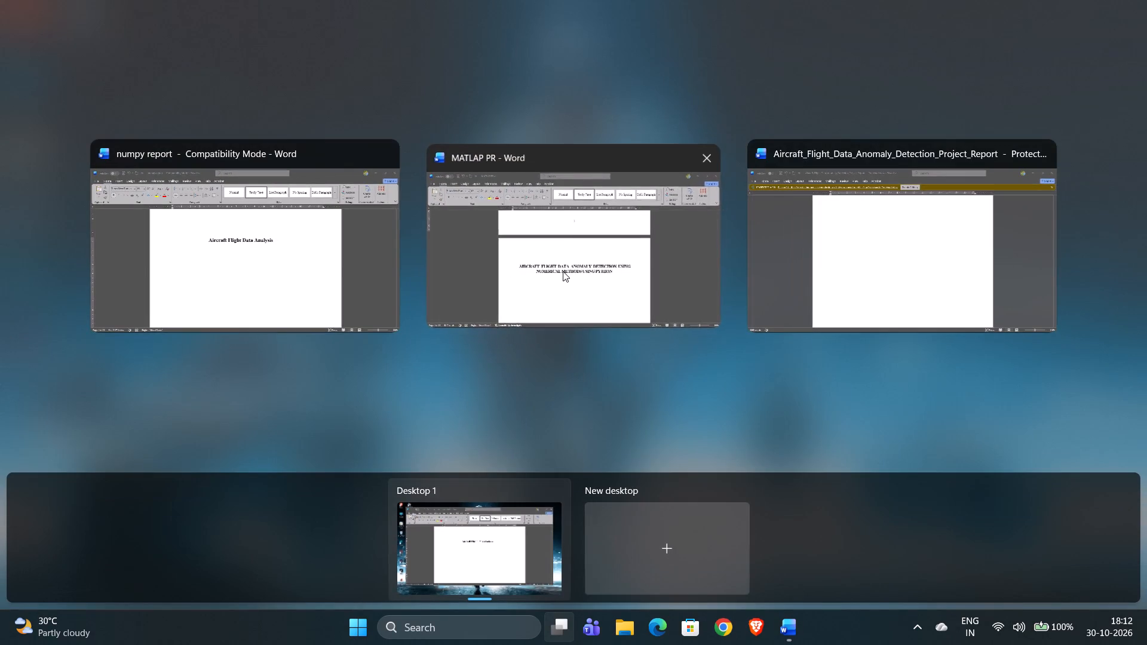
drag(749, 370, 738, 391)
key(BackSpace)
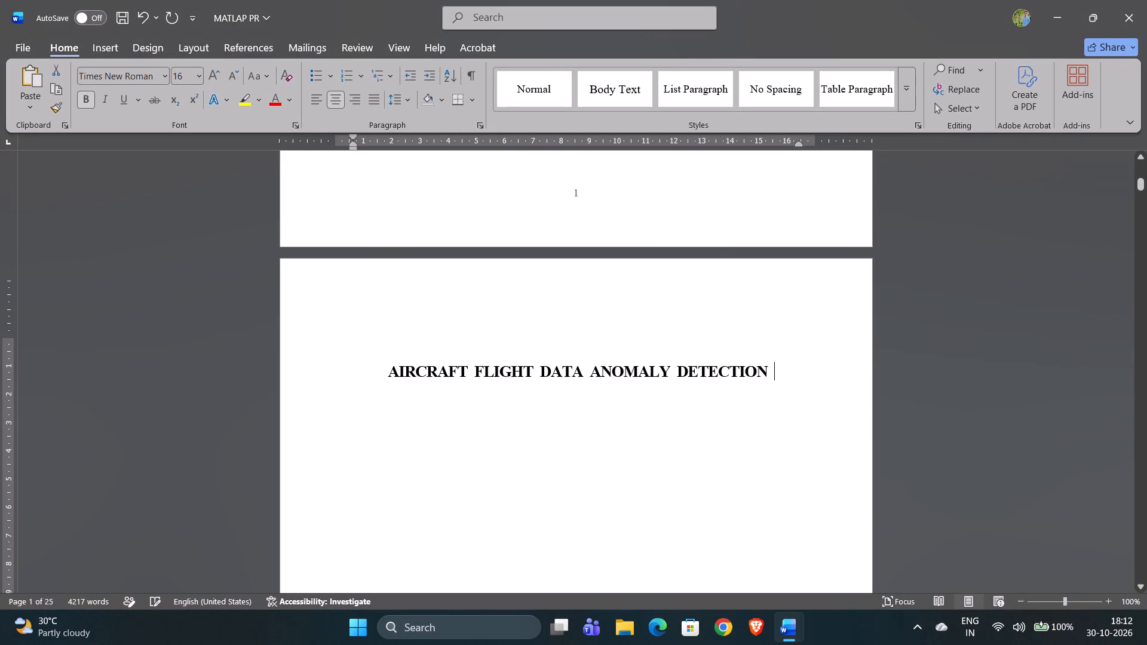
Check the font formatting and the proofing marks on the AIRCRAFT FLIGHT DATA ANOMALY DETECTION title.
drag(388, 370, 779, 380)
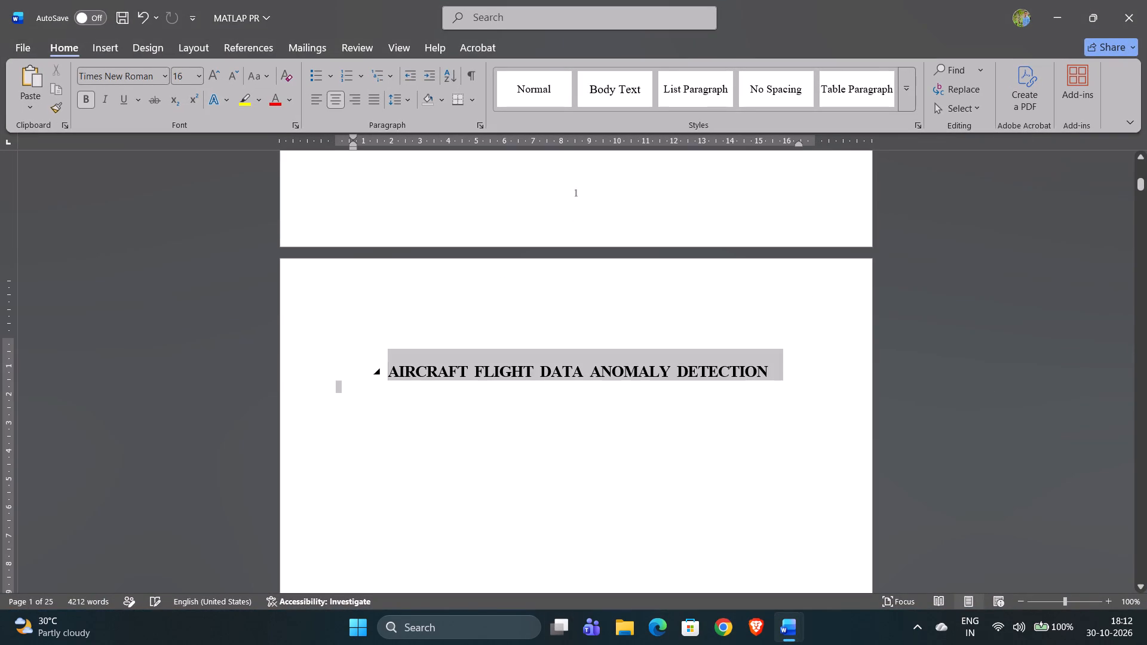
drag(779, 380, 765, 373)
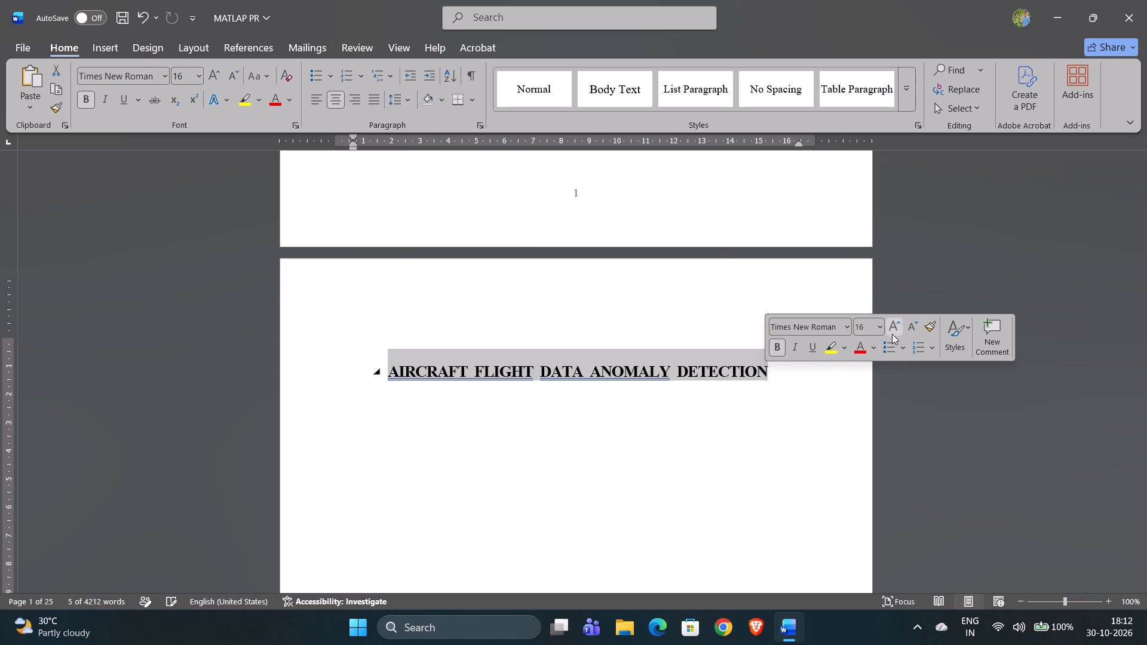
click(621, 455)
click(485, 383)
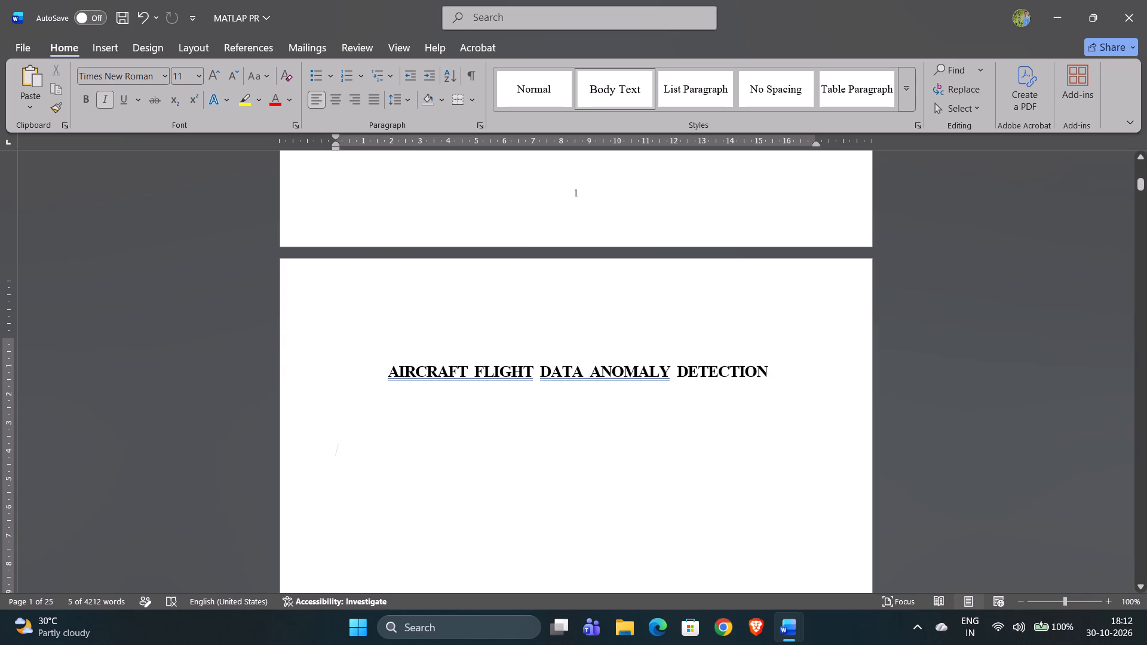
click(480, 377)
right_click(480, 377)
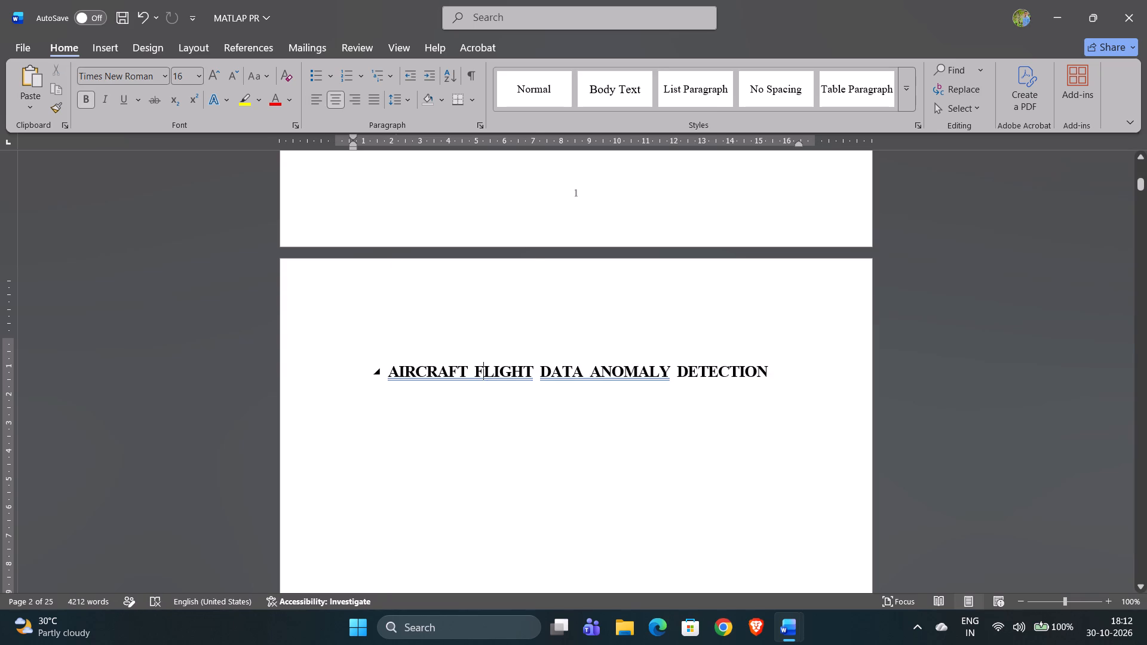
click(458, 108)
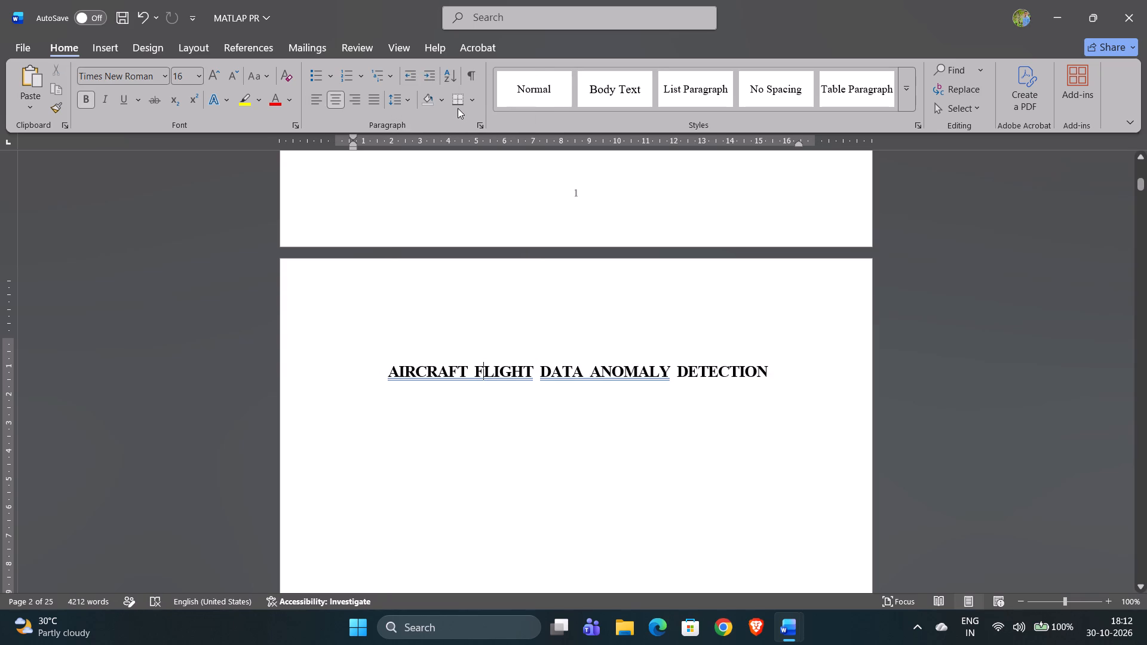
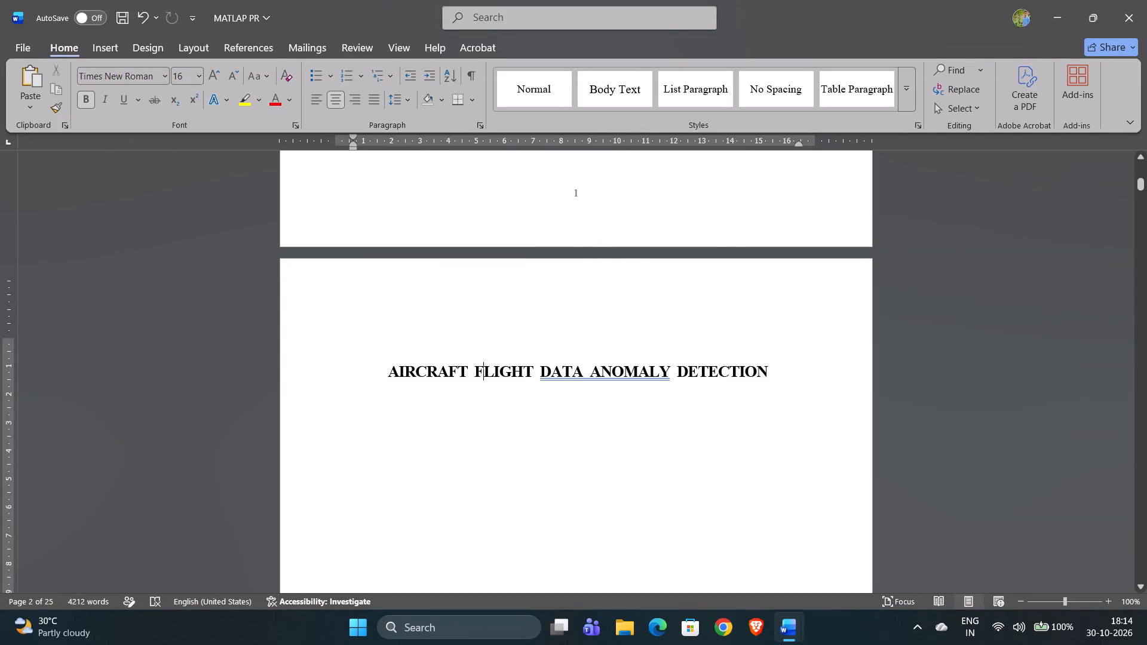
Ignore the grammar mark on DATA ANOMALY in the page 2 title.
click(599, 377)
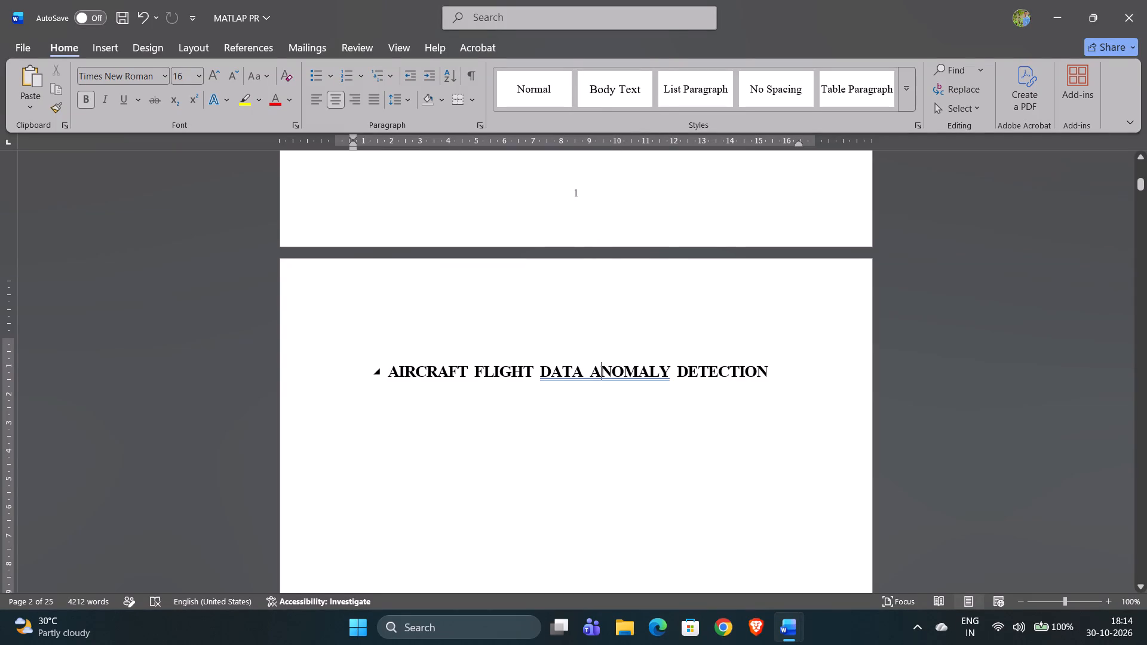
right_click(599, 377)
click(562, 107)
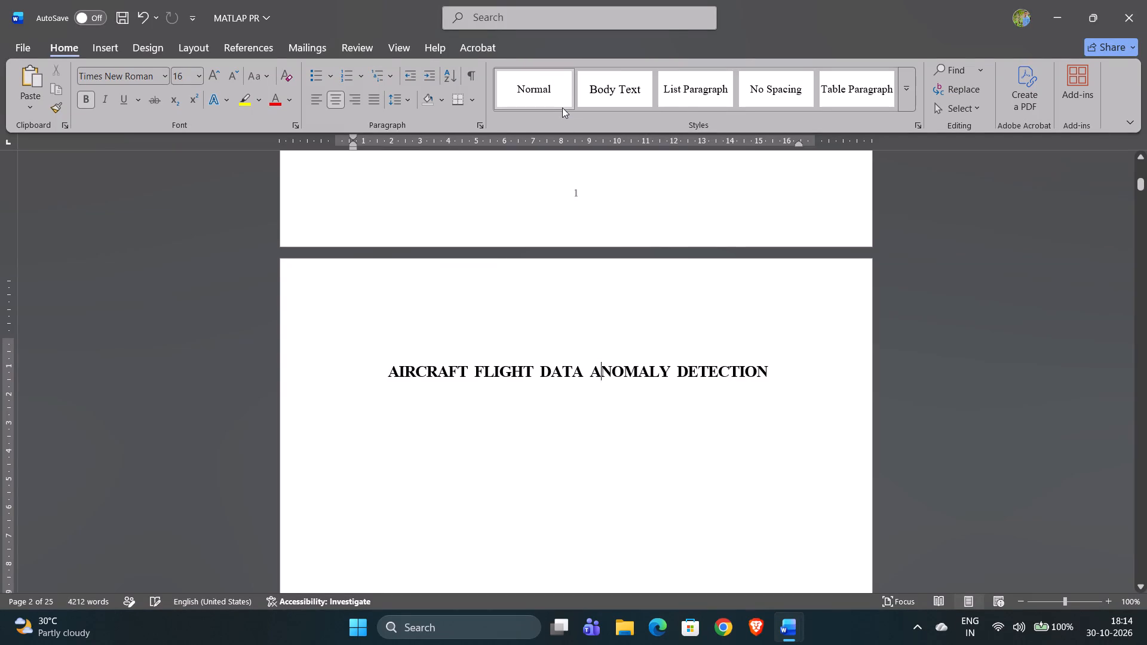
Review the first three pages of MATLAP PR, and compare them with pages 2 and 3 of the numpy report.
scroll(686, 471, up, 3)
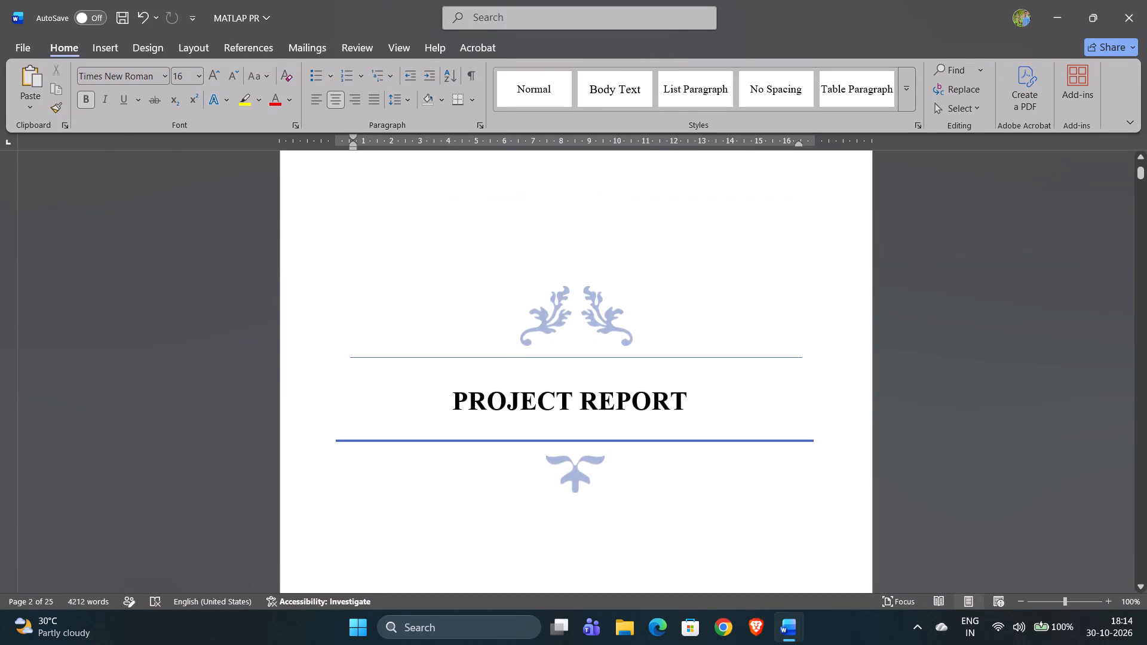
scroll(686, 471, down, 7)
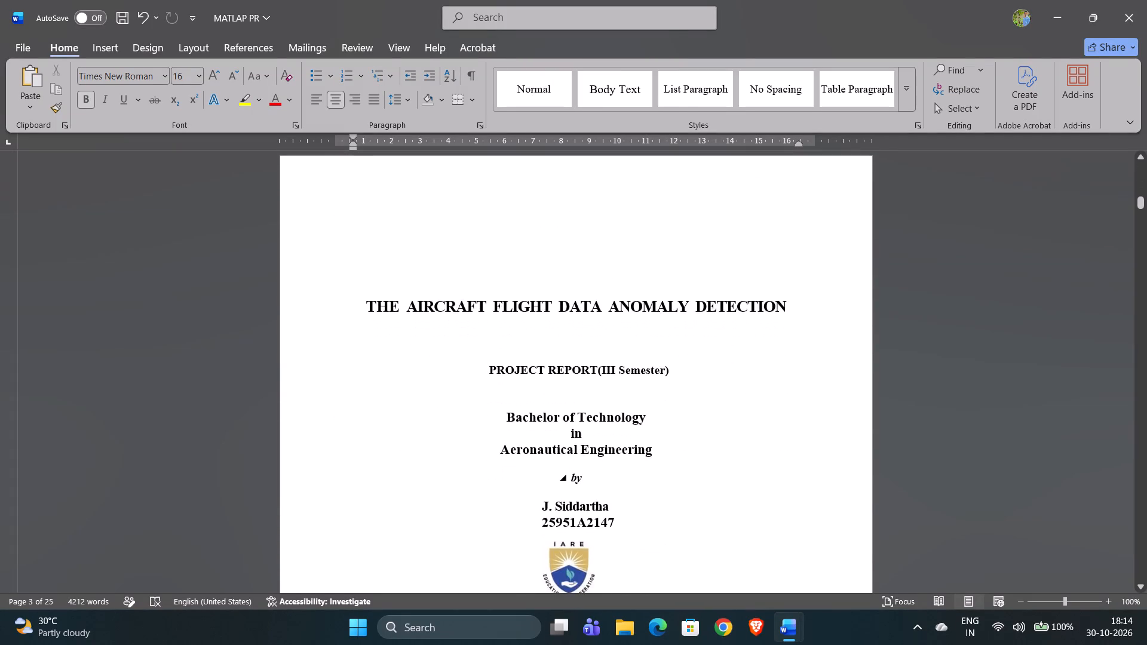
scroll(686, 471, up, 2)
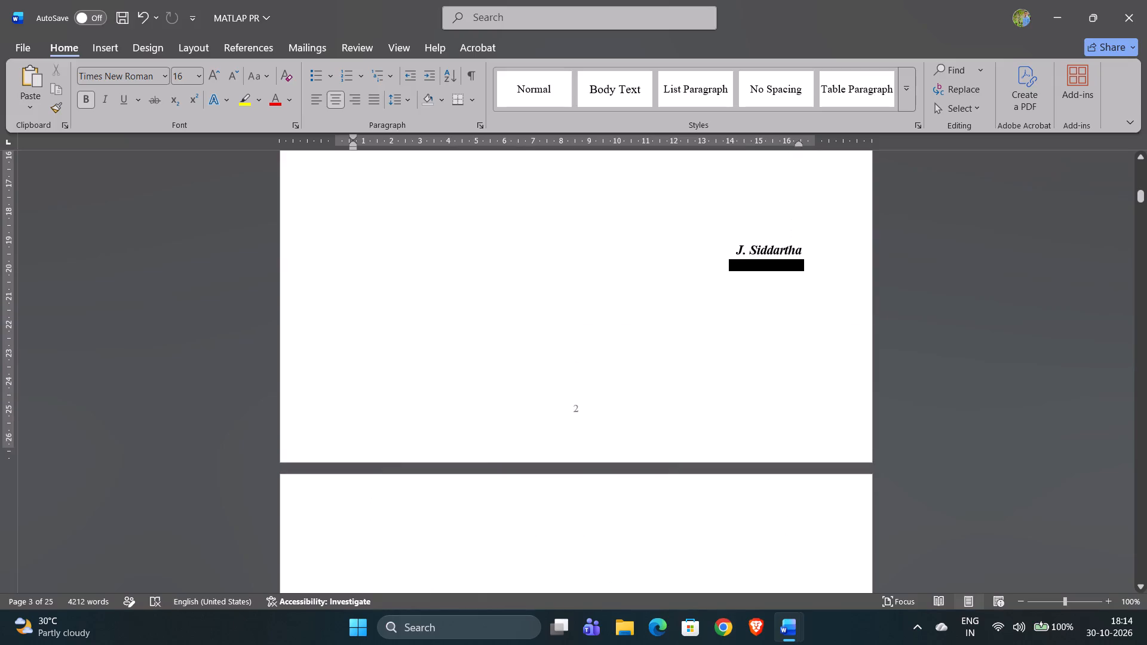
scroll(686, 471, up, 3)
scroll(686, 471, down, 2)
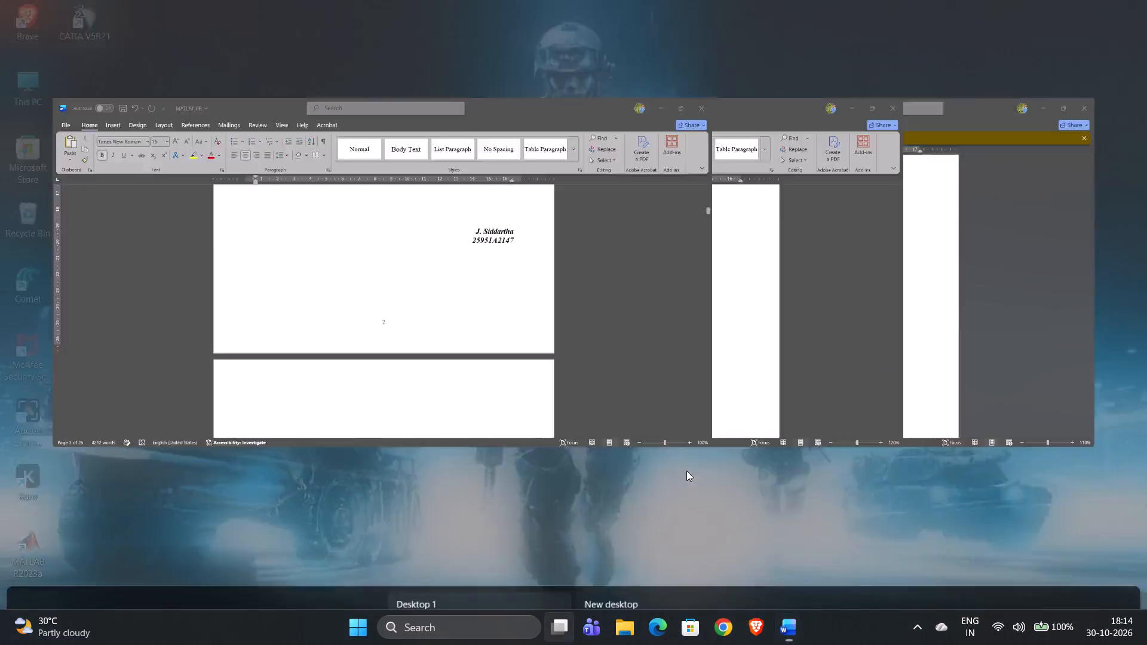
click(579, 298)
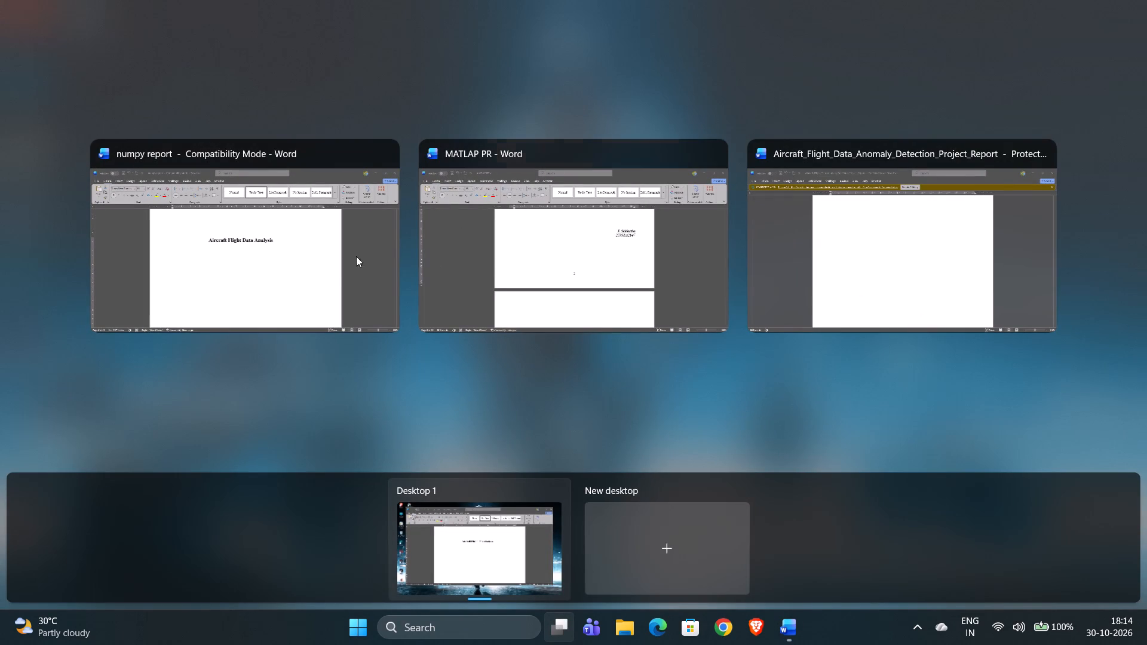
click(254, 264)
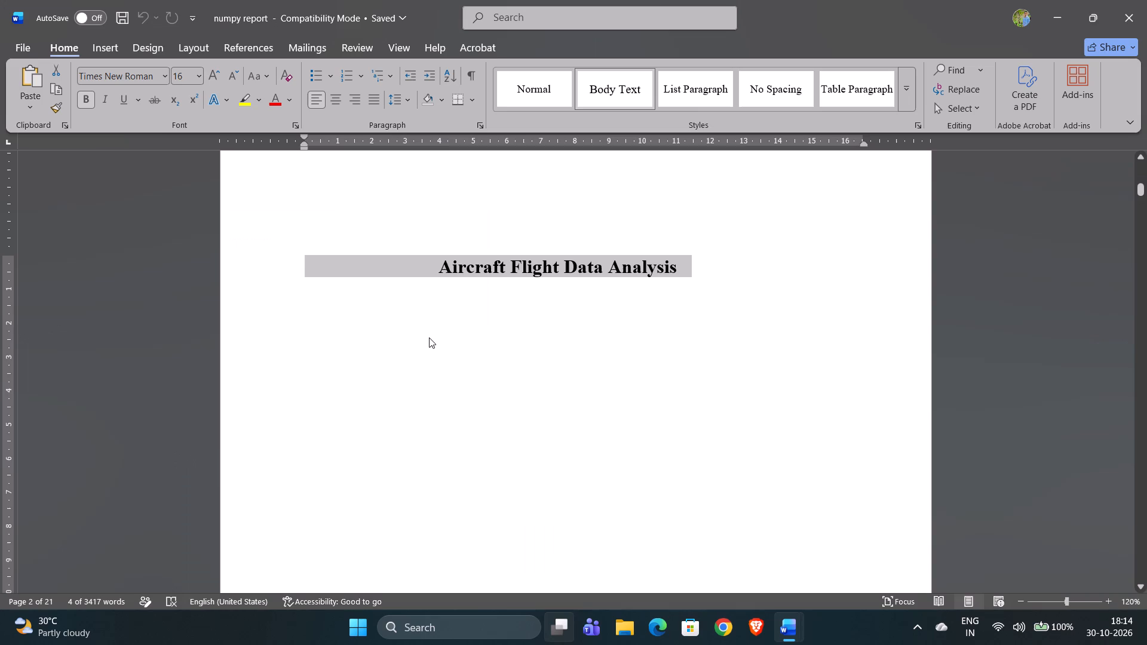
scroll(429, 337, down, 2)
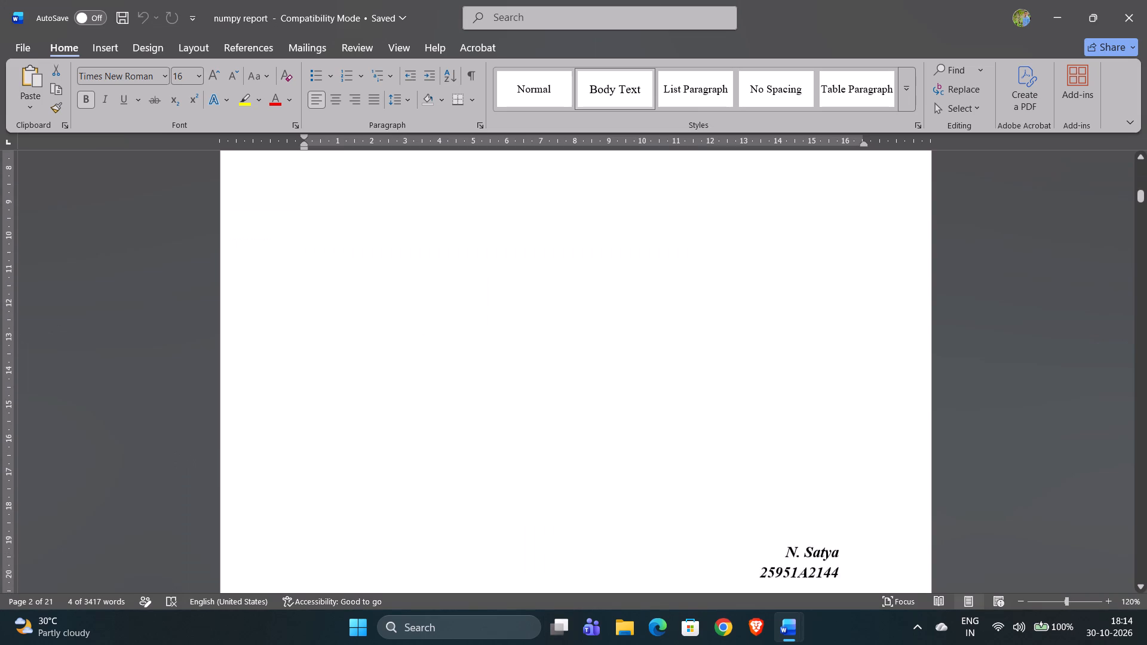
scroll(429, 337, down, 4)
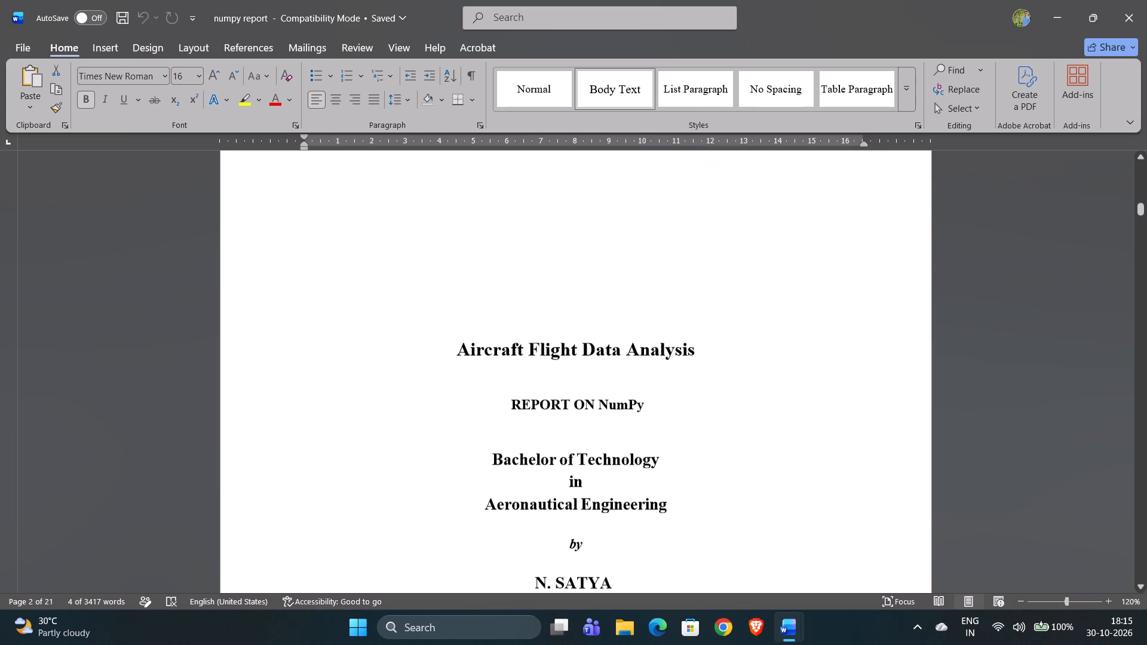
scroll(429, 337, down, 1)
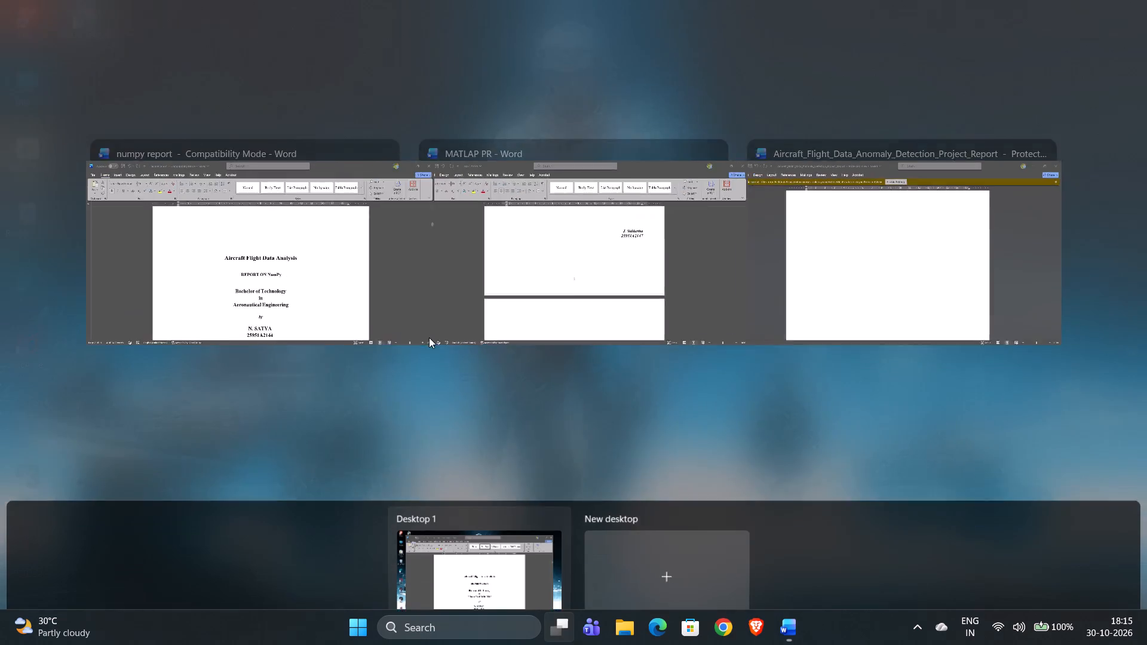
Return to MATLAP PR and delete THE from the start of the project title on page 3.
click(610, 291)
scroll(610, 291, down, 1)
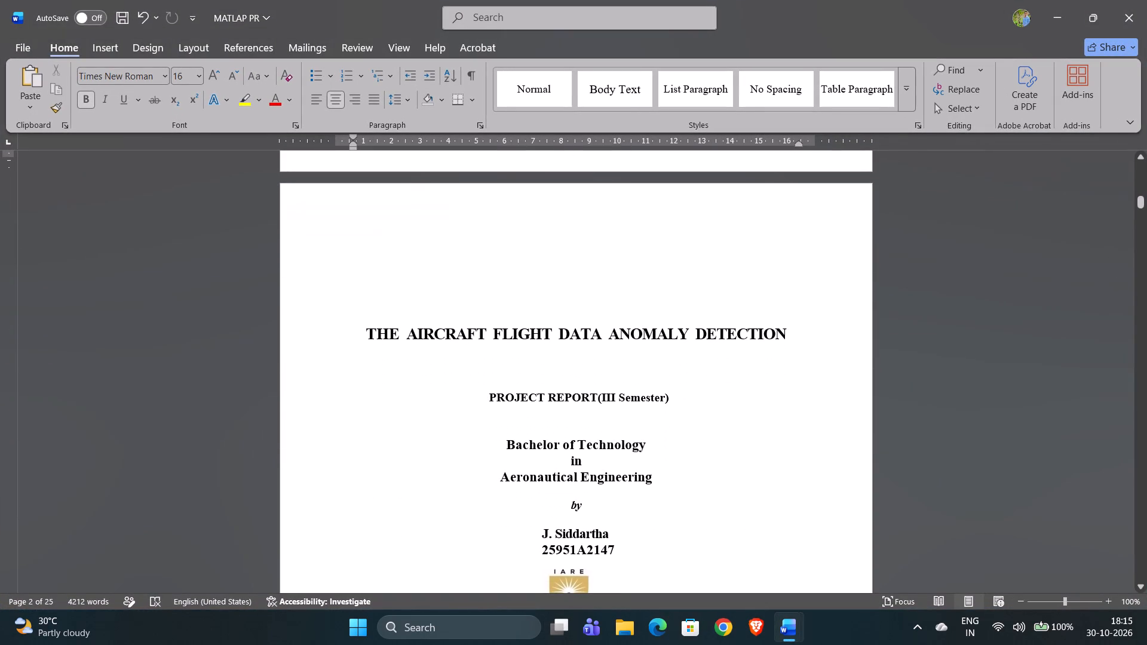
click(397, 335)
key(BackSpace)
key(BackSpace)
key(BackSpace)
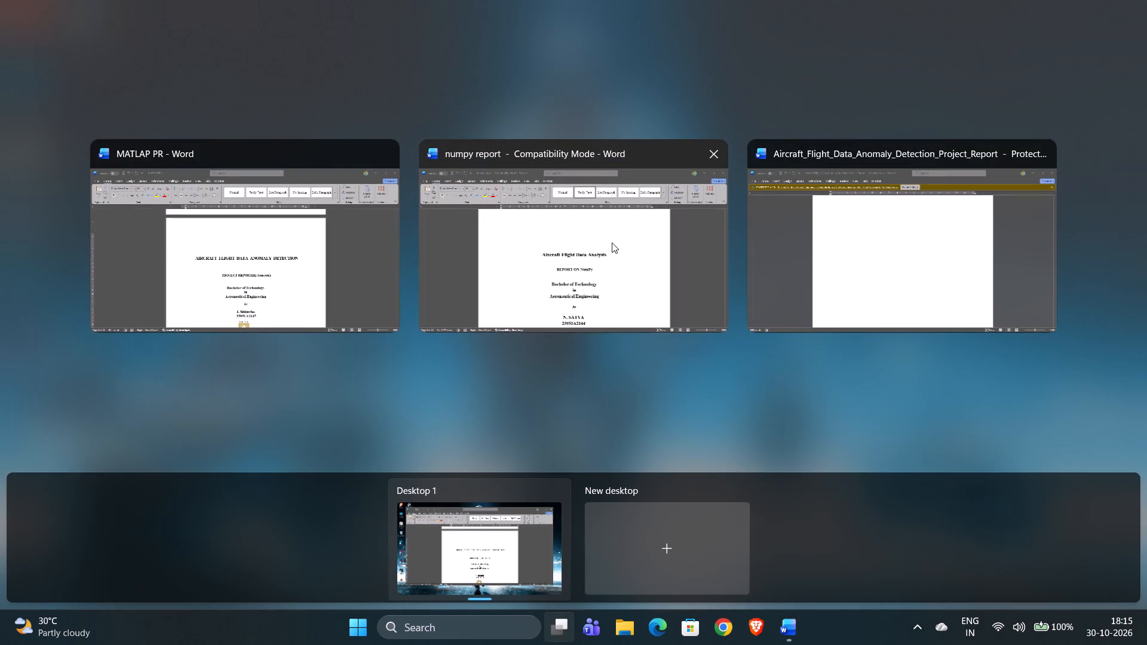
Check the report line in the numpy report, and delete PROJECT from the PROJECT REPORT(III Semester) line in MATLAP PR.
click(550, 270)
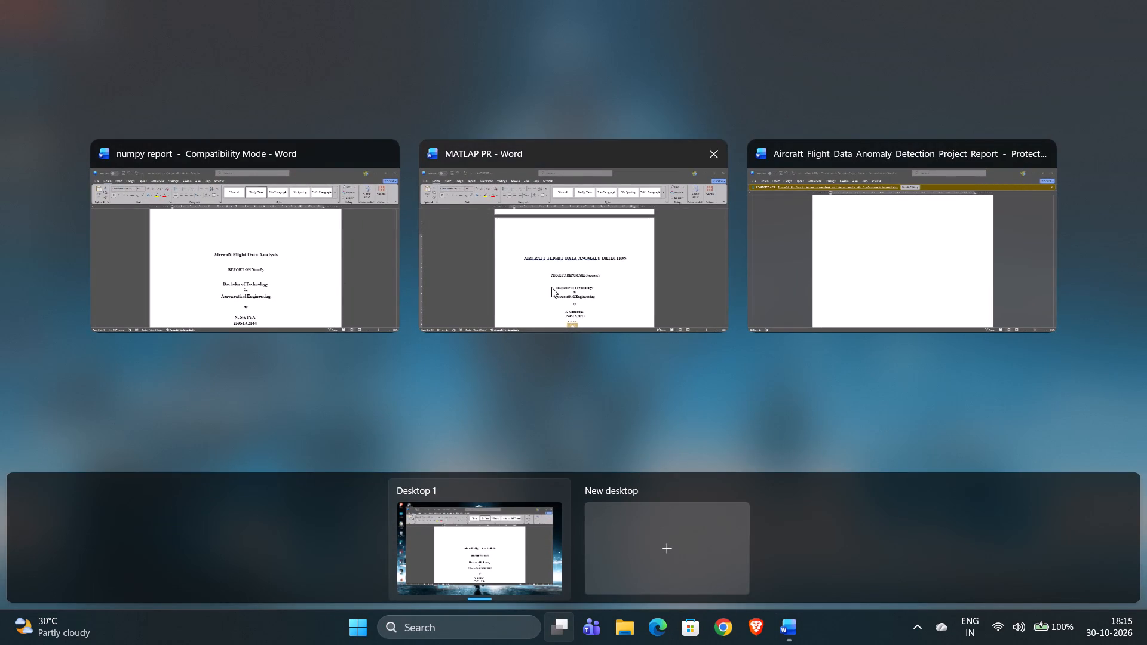
click(551, 287)
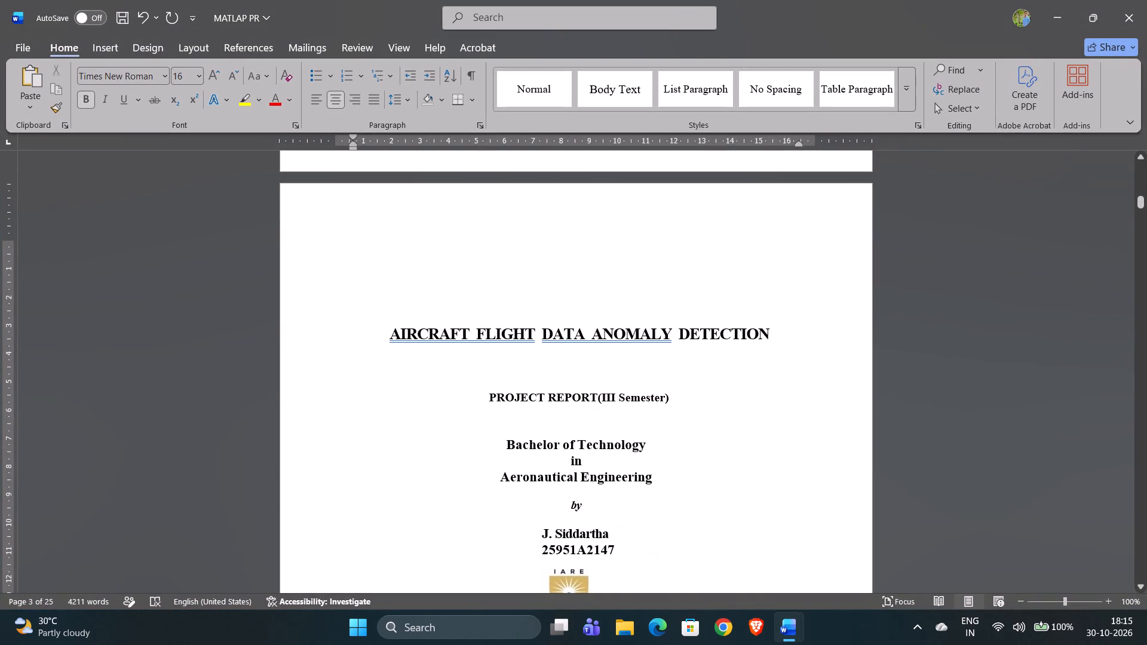
click(544, 395)
key(BackSpace)
key(BackSpace)
key(BackSpace)
key(BackSpace)
key(BackSpace)
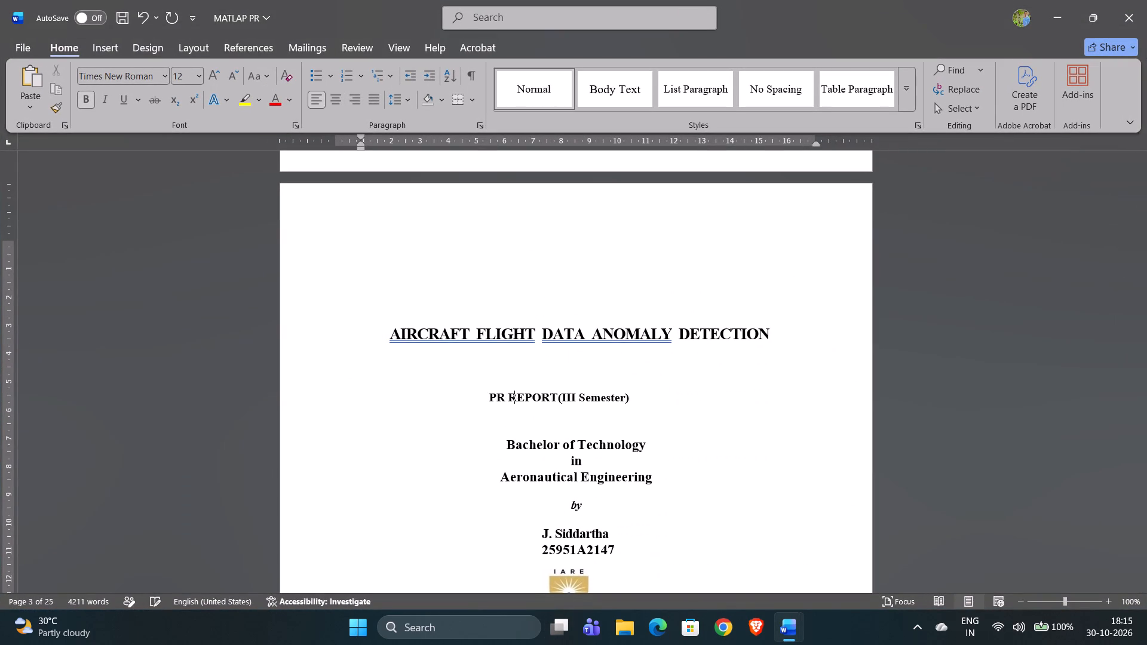
key(BackSpace)
key(BackSpace)
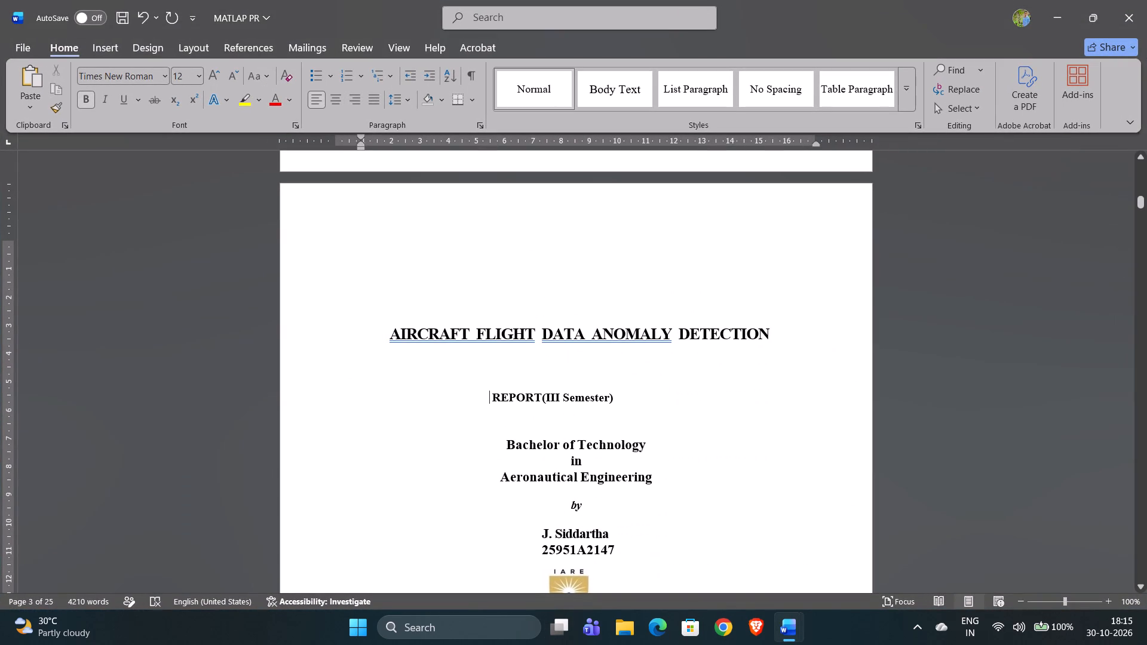
Replace (III Semester) with ON NUMPY so the line under the page 3 title reads REPORT ON NUMPY.
click(614, 392)
key(BackSpace)
key(BackSpace)
key(BackSpace)
key(BackSpace)
key(BackSpace)
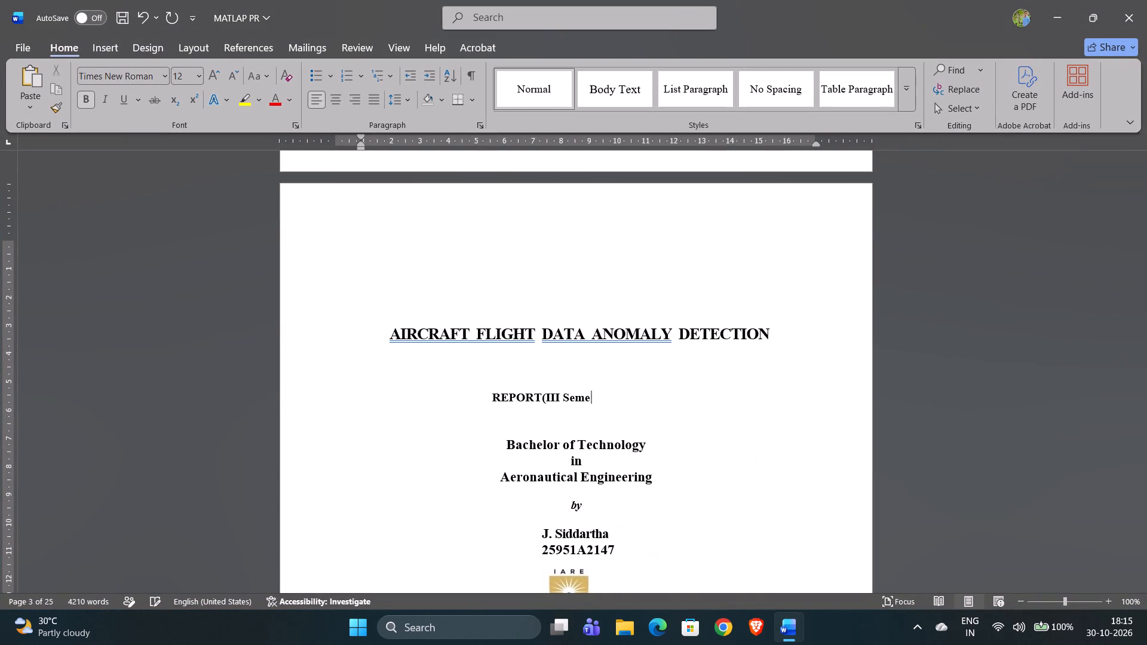
key(BackSpace)
key(BackSpace)
key(BackSpace)
key(BackSpace)
key(BackSpace)
key(BackSpace)
key(BackSpace)
key(BackSpace)
key(BackSpace)
key(space)
text(ON)
key(space)
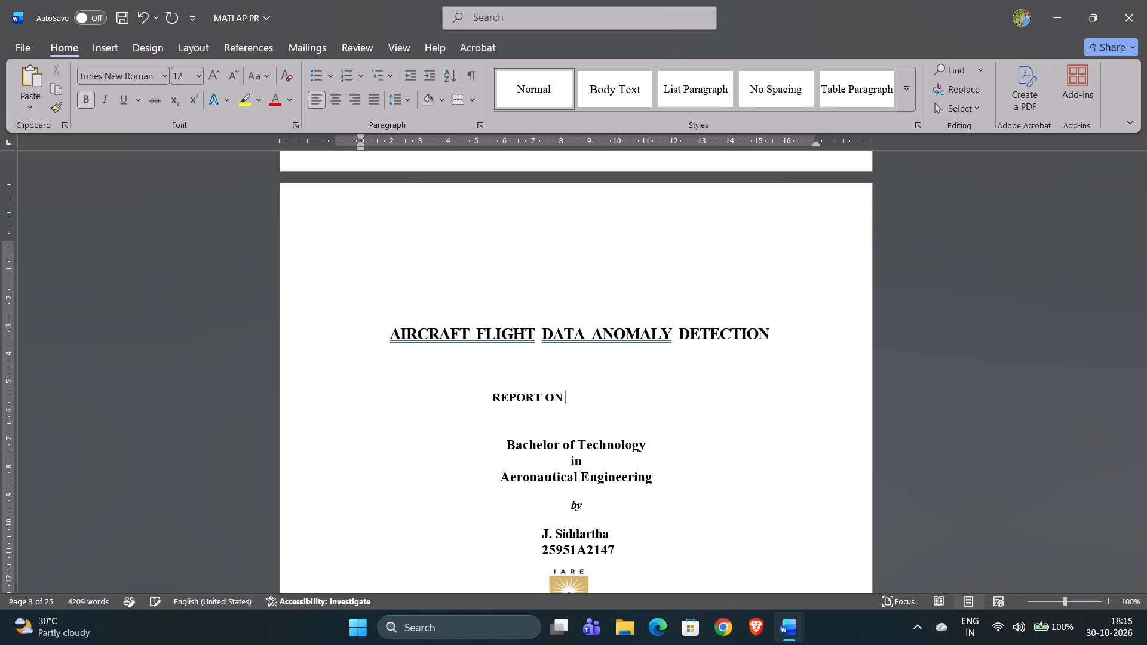
text(NUMPY)
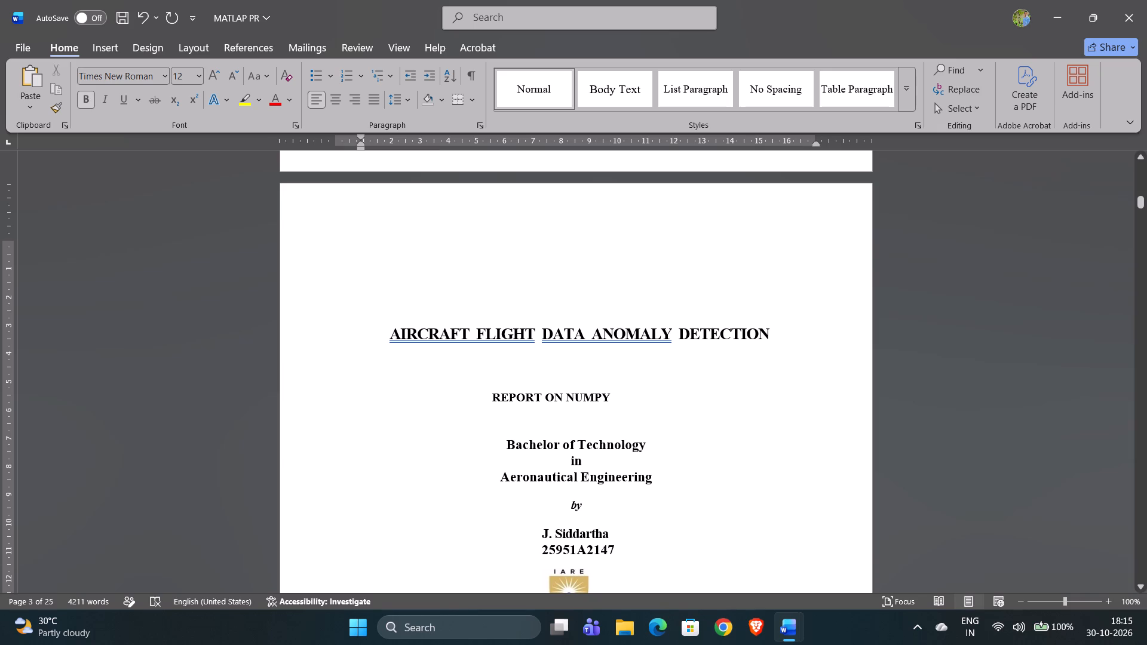
Ignore the grammar marks on AIRCRAFT FLIGHT and DATA ANOMALY in the page 3 title.
click(519, 342)
right_click(519, 342)
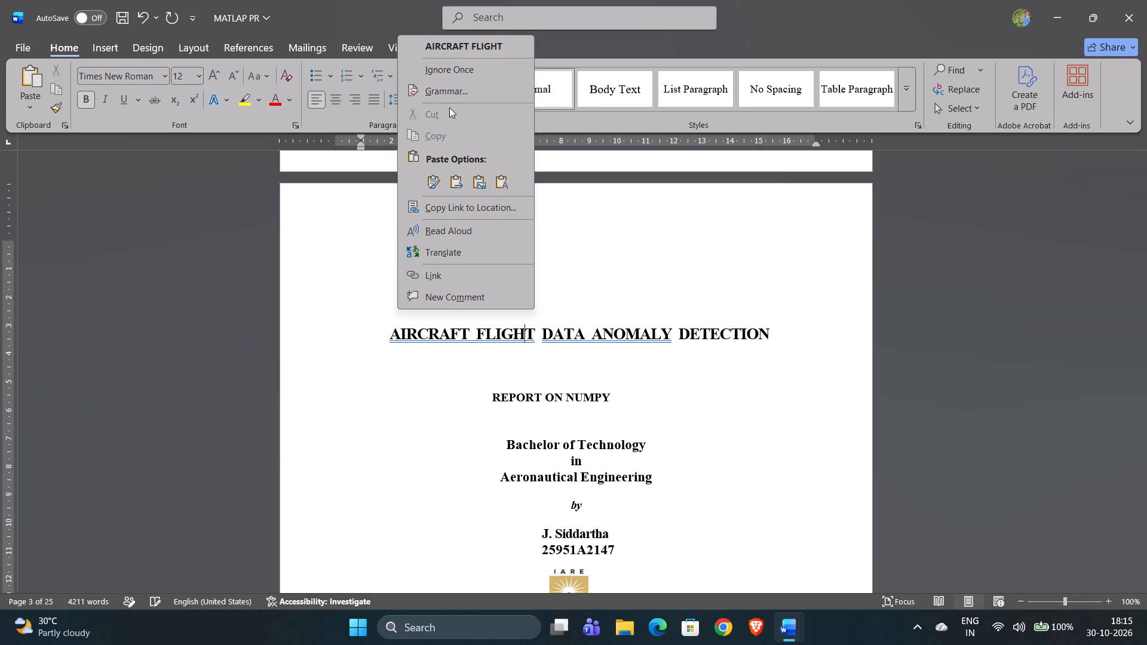
click(437, 75)
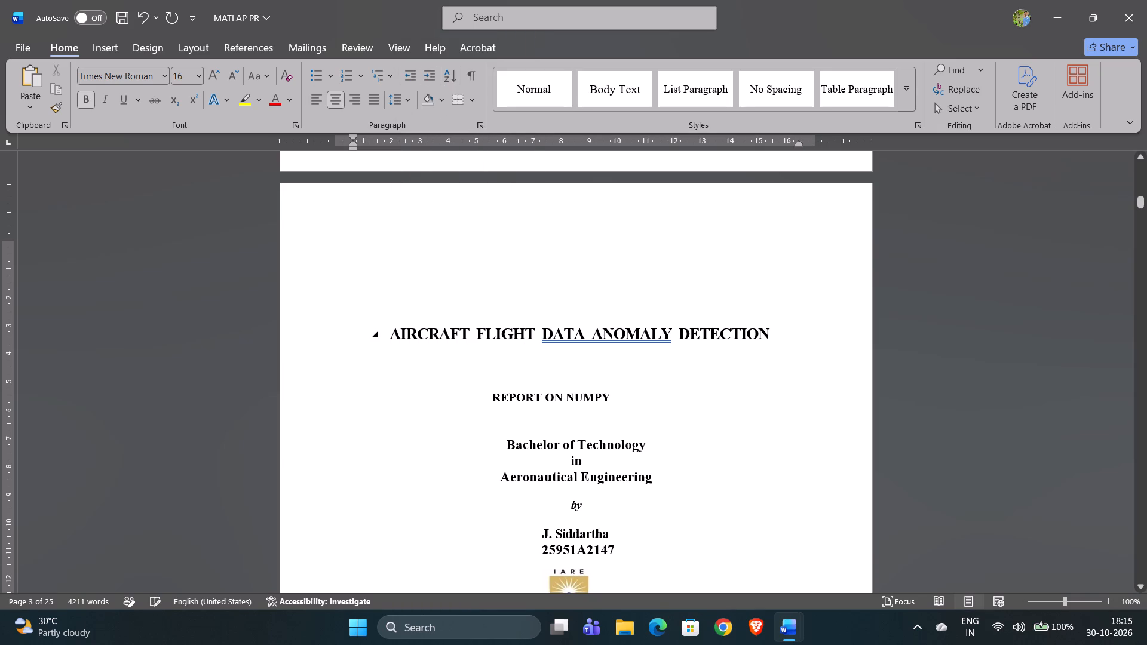
click(642, 342)
right_click(642, 342)
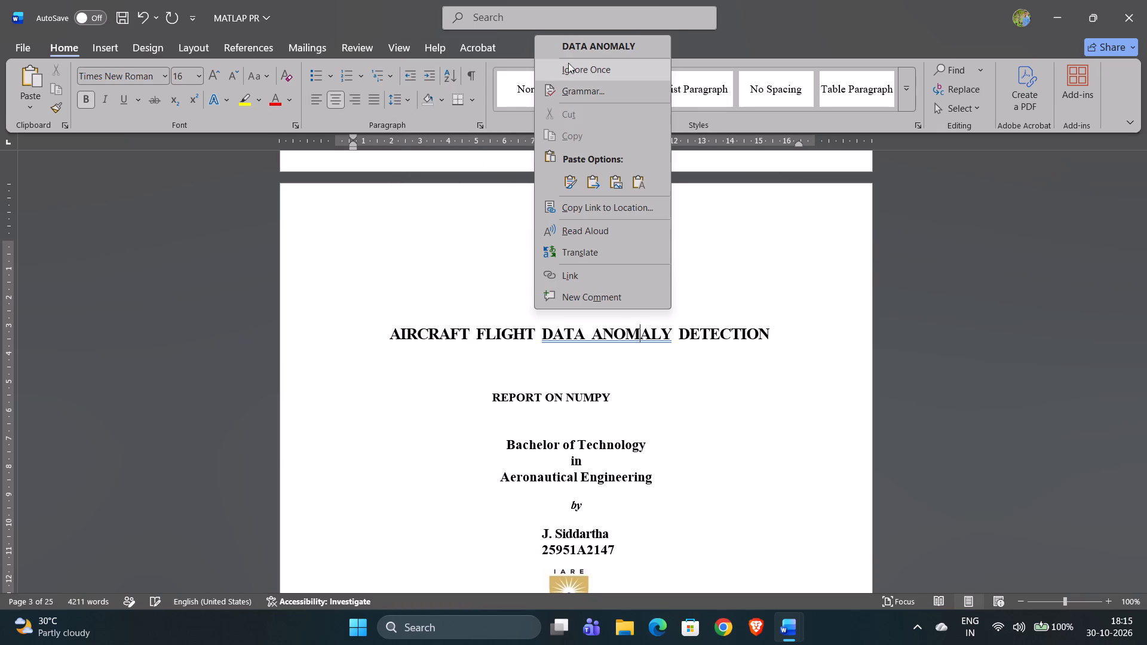
click(568, 66)
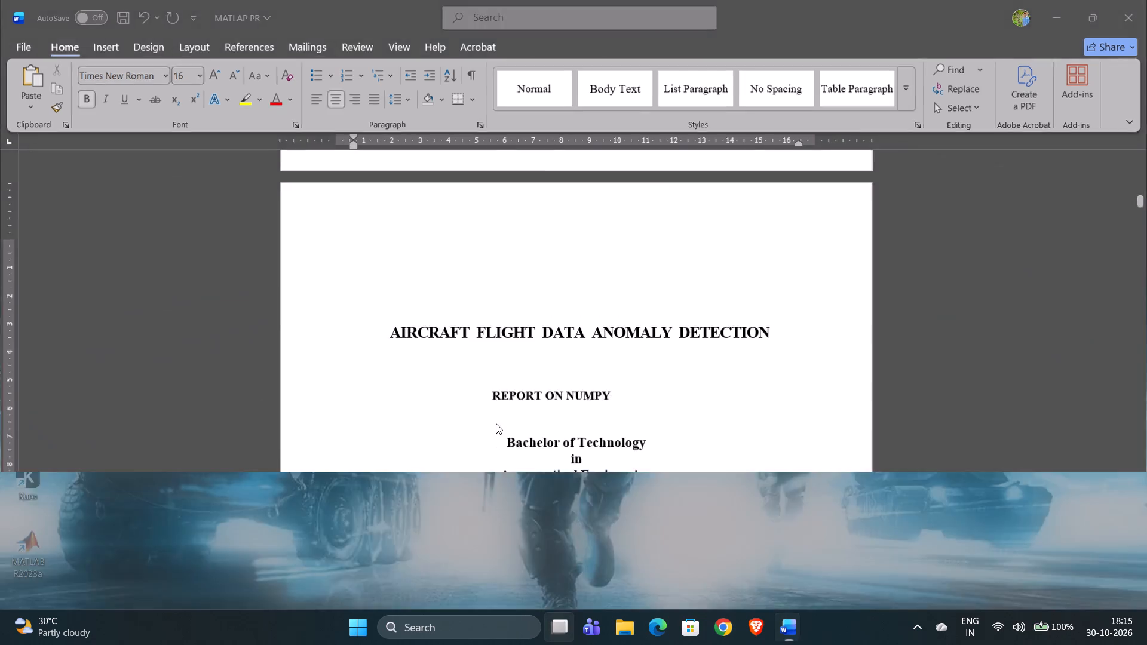
Select the Aircraft Flight Data Analysis title on page 3 of the numpy report to check its font formatting.
click(592, 285)
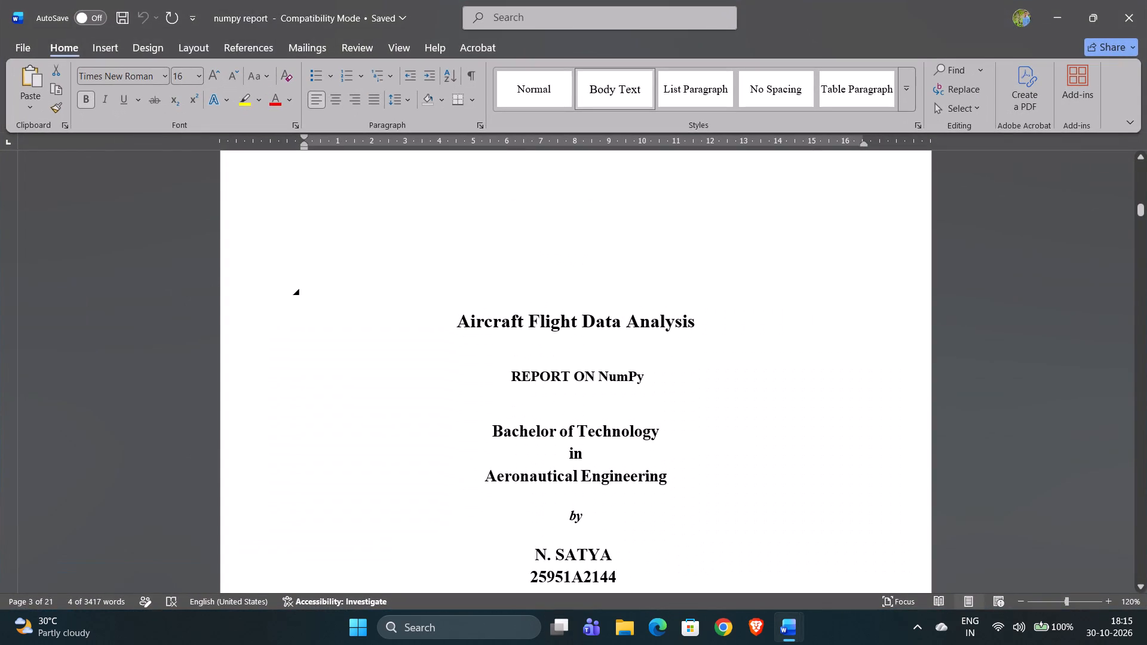
drag(461, 317, 707, 318)
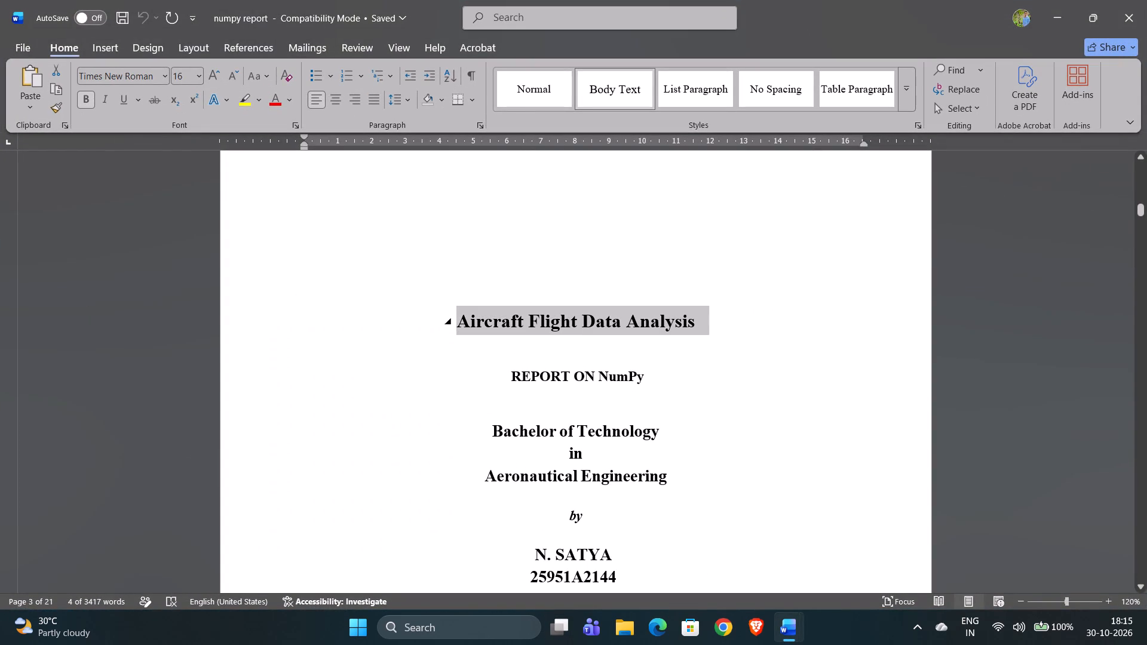
drag(707, 318, 734, 316)
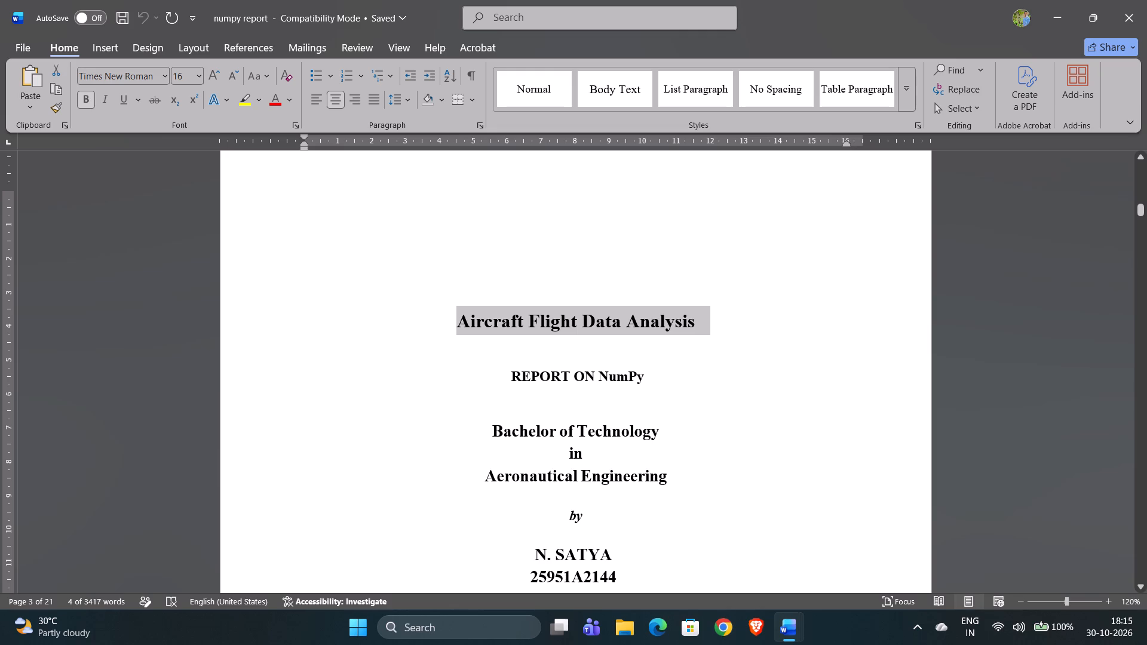
Return to MATLAP PR and enlarge the REPORT ON NUMPY line on page 3 to 16 pt.
click(600, 275)
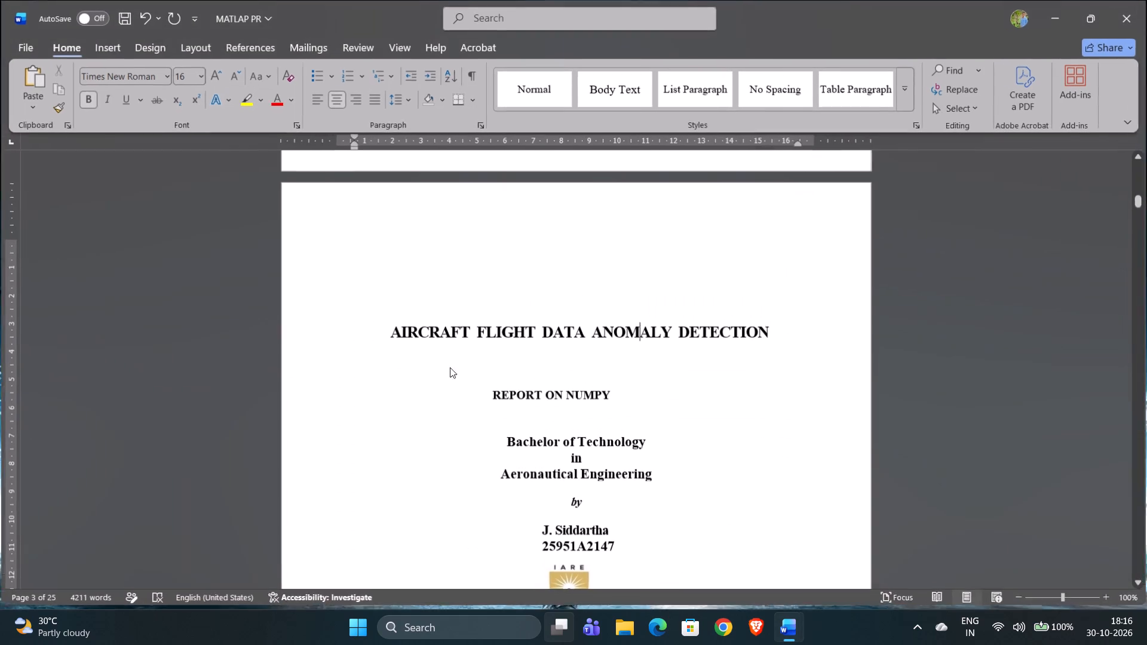
drag(492, 395, 648, 395)
click(778, 341)
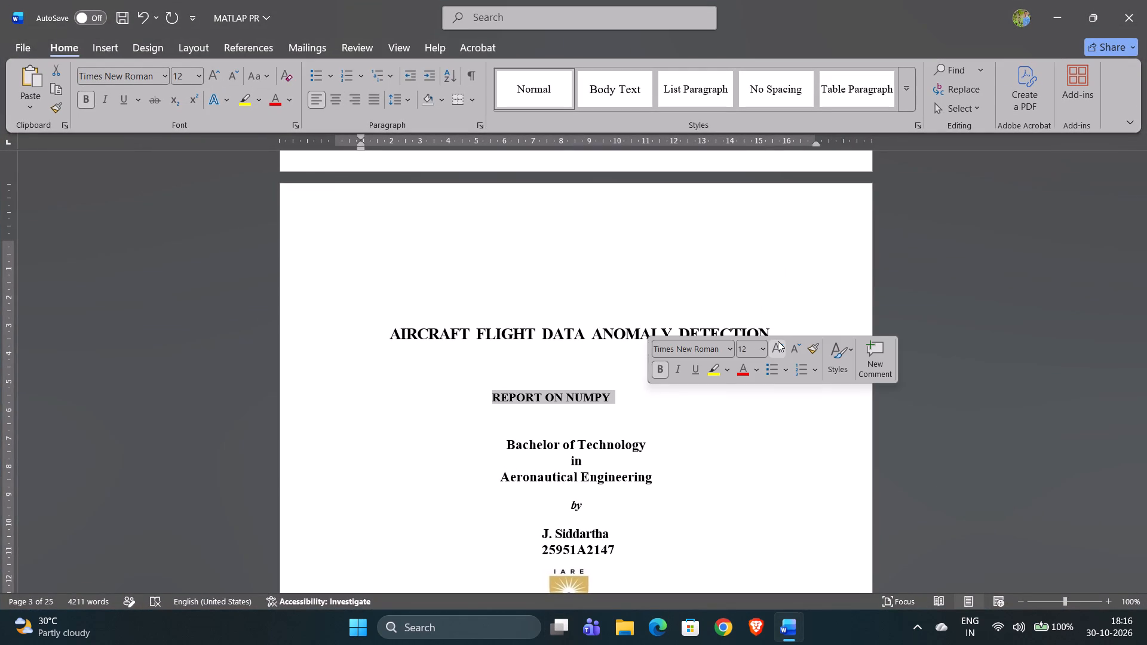
click(778, 341)
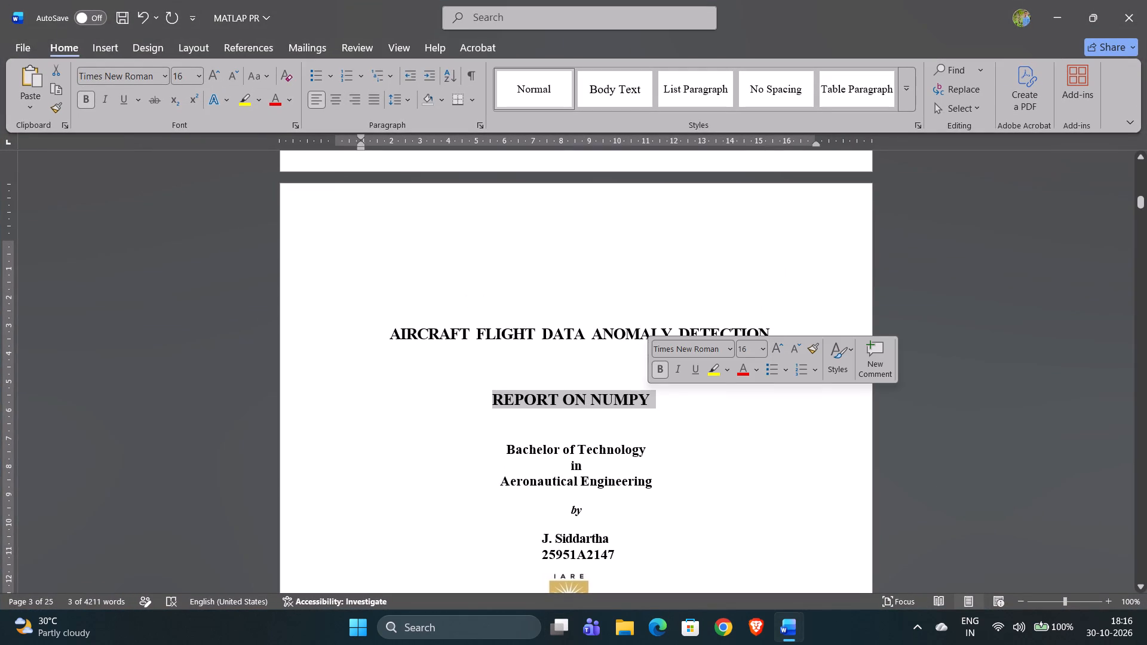
Compare the enlarged REPORT ON NUMPY line with the matching line on page 3 of the numpy report.
scroll(465, 296, down, 1)
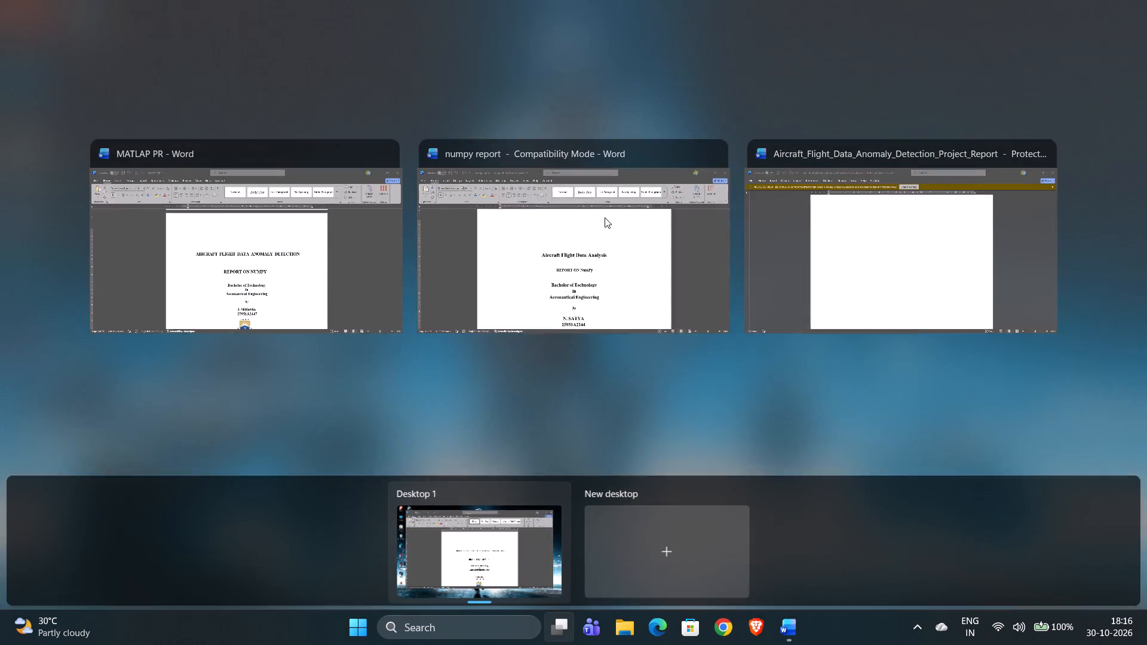
click(593, 245)
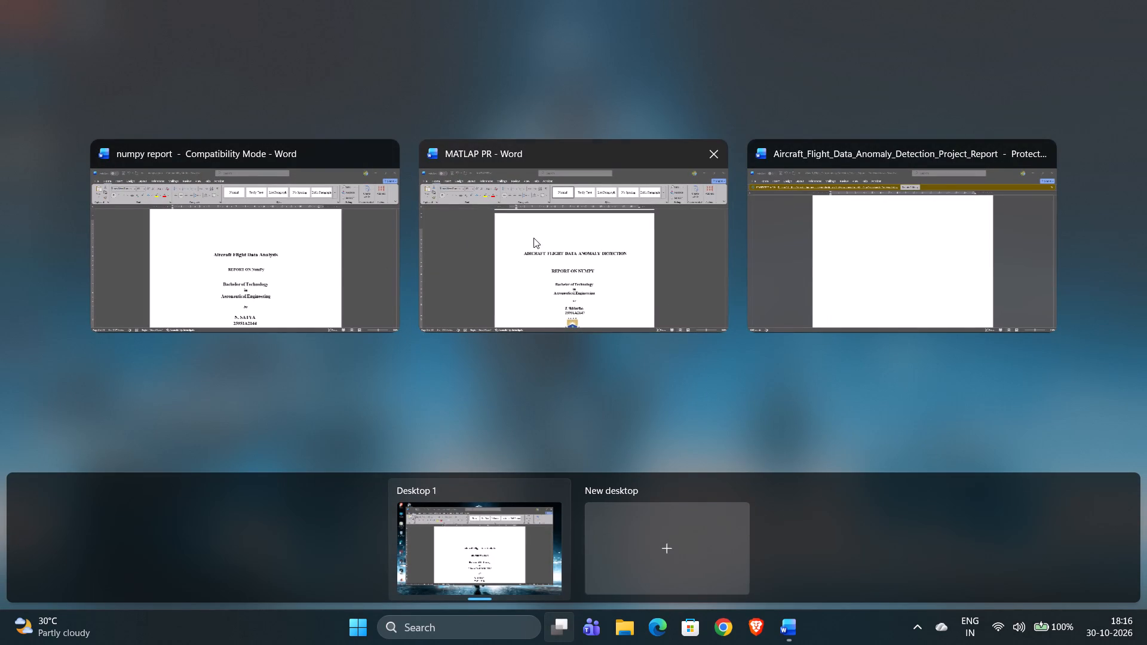
In the numpy report, check the font formatting of the REPORT ON NumPy, Bachelor of Technology and Aeronautical Engineering lines on page 3.
click(574, 239)
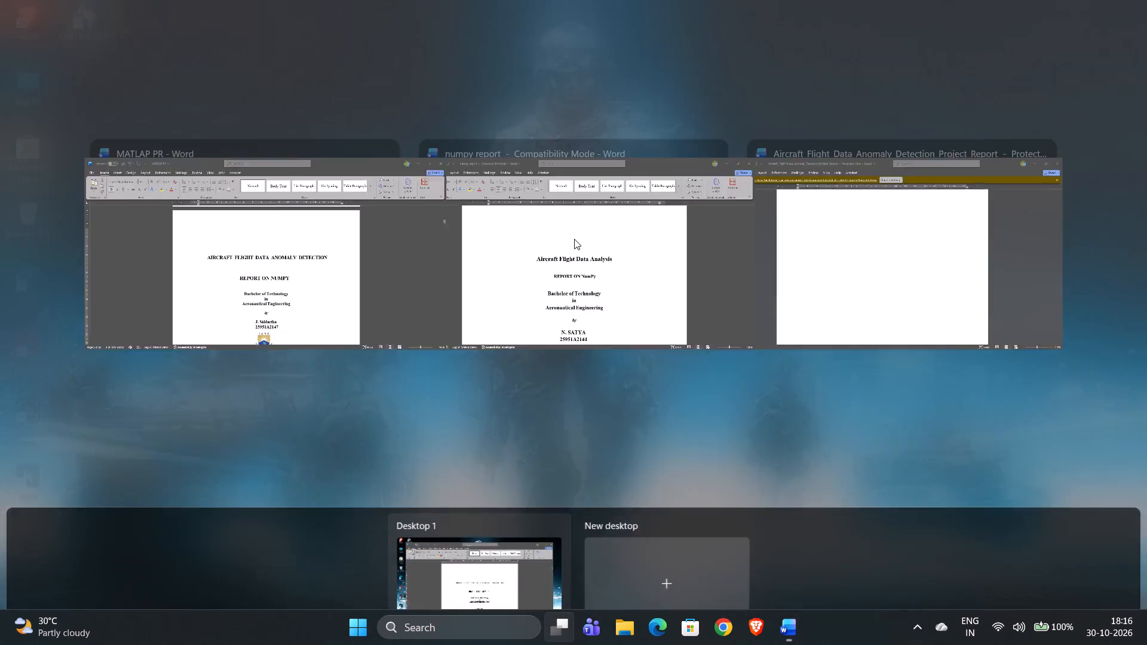
click(574, 239)
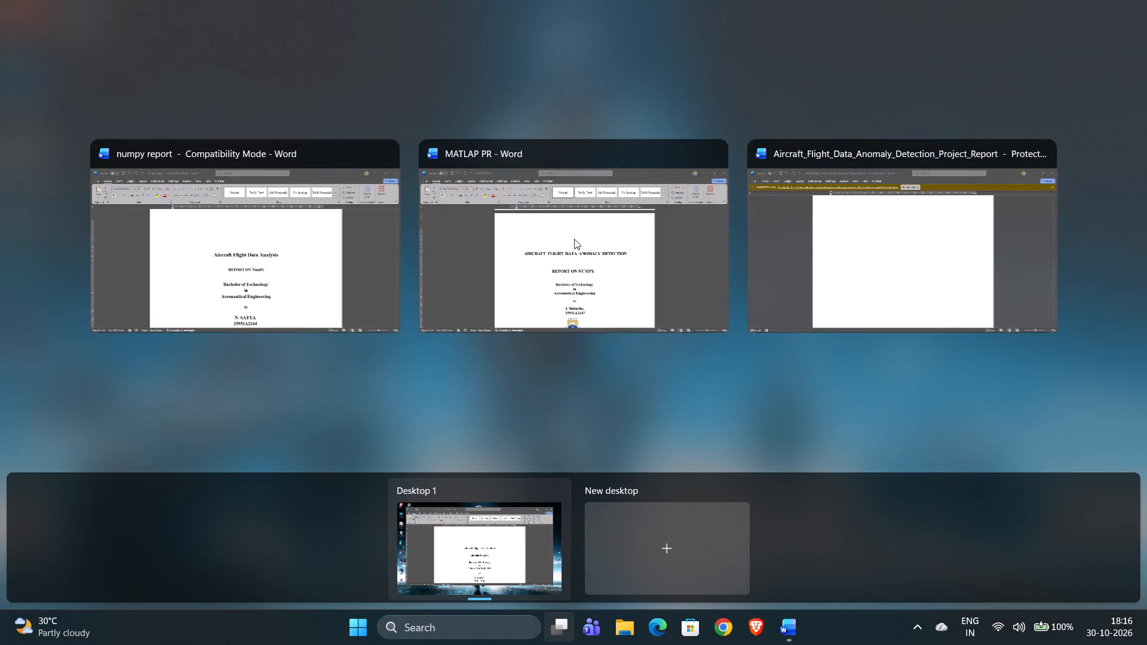
click(258, 296)
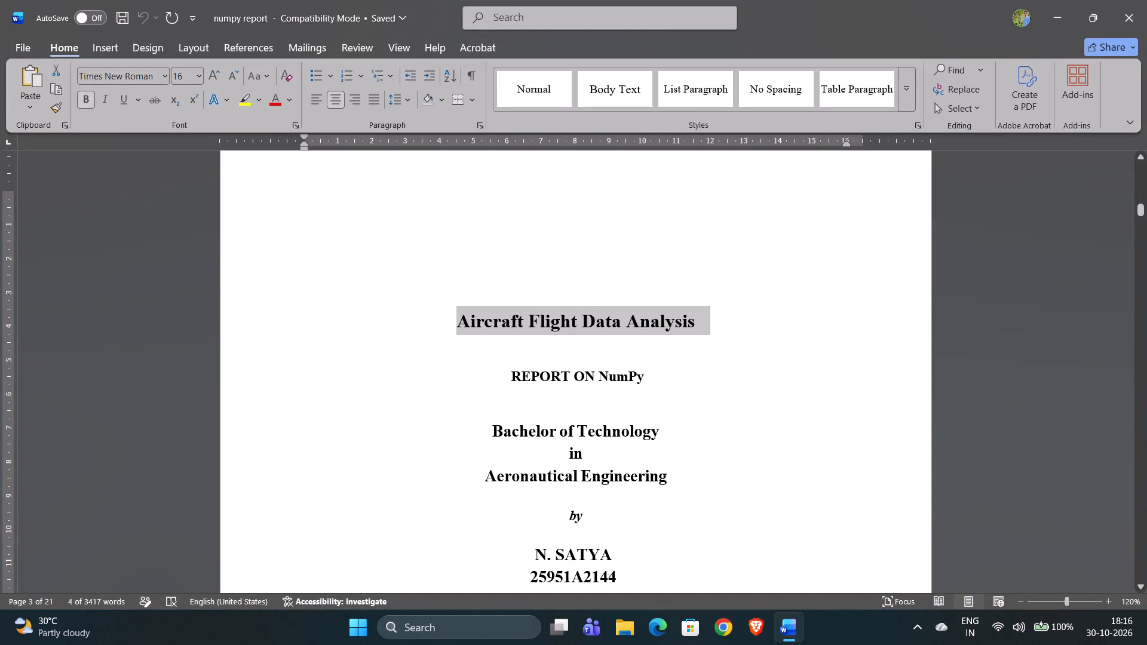
drag(510, 372, 626, 474)
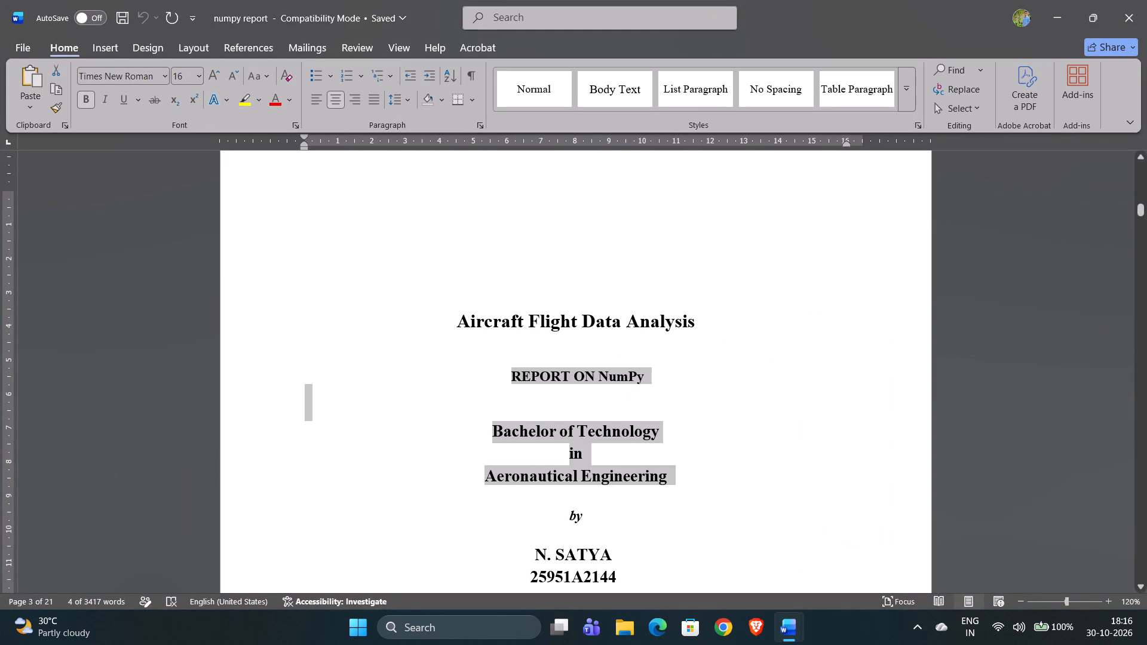
drag(626, 474, 654, 481)
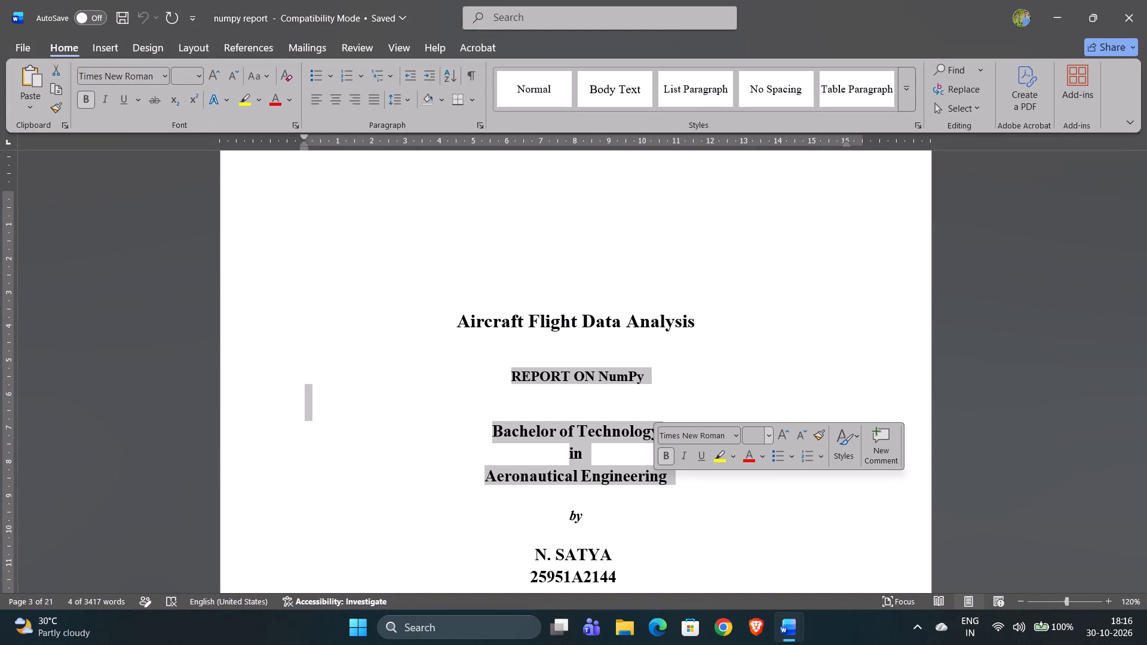
click(704, 348)
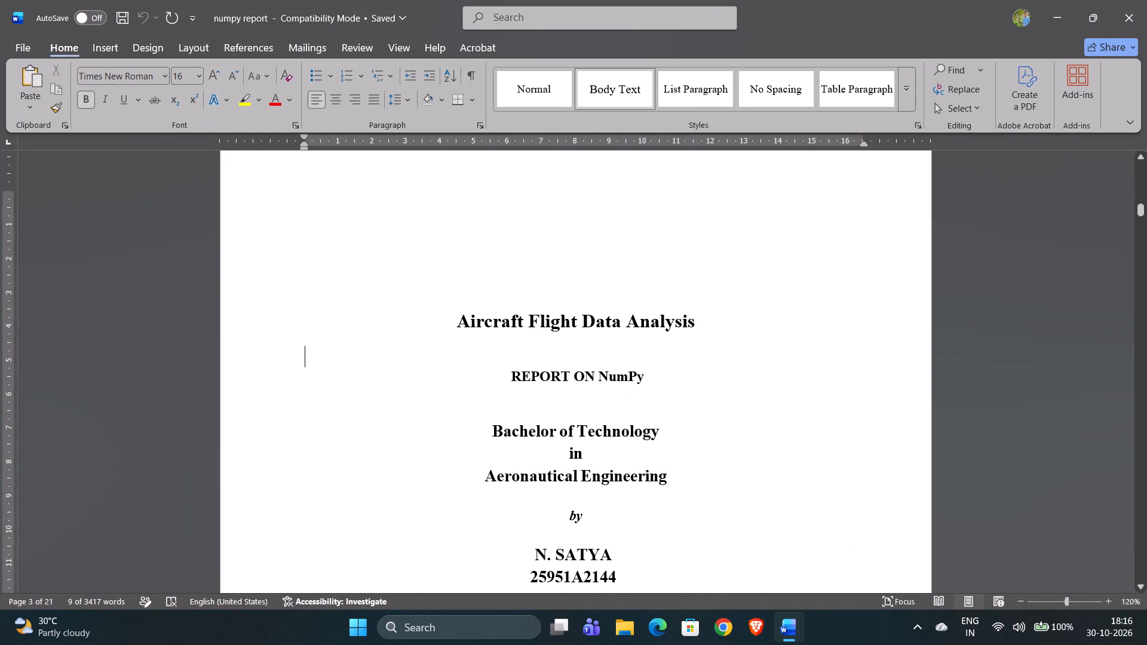
scroll(704, 348, down, 1)
drag(474, 211, 660, 207)
click(710, 234)
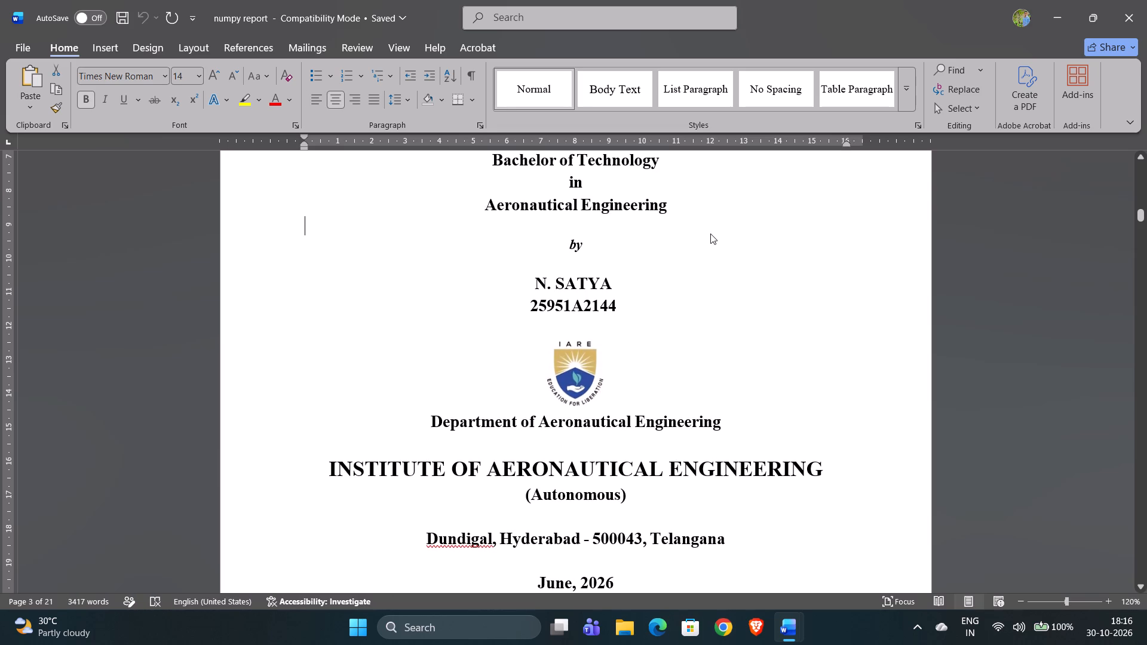
scroll(710, 234, up, 1)
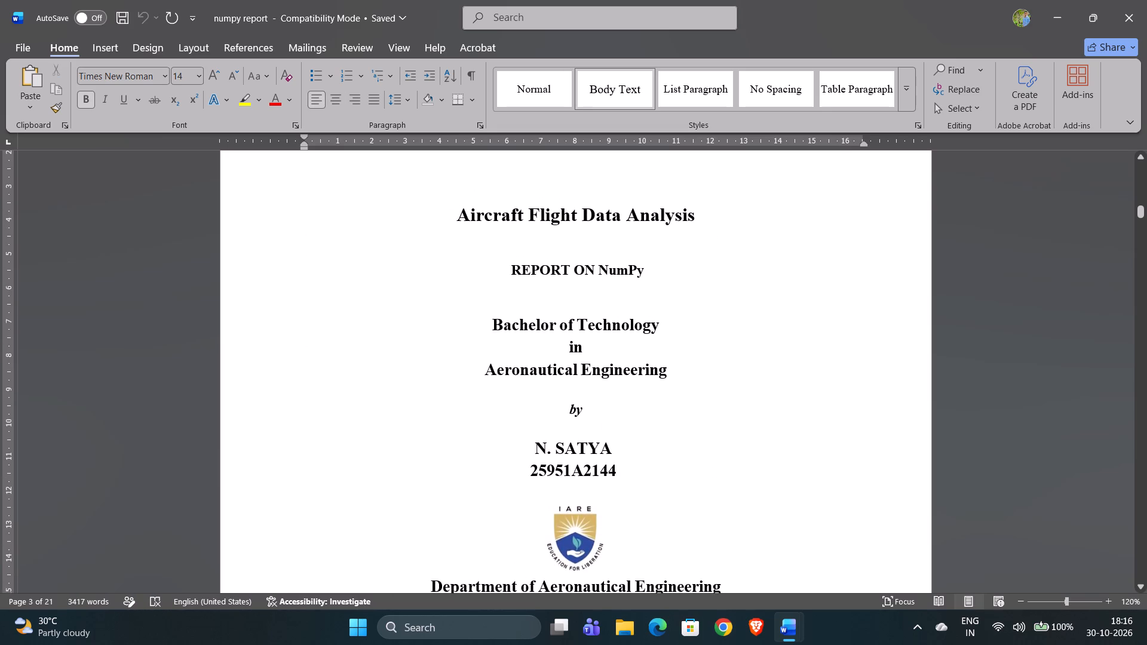
drag(511, 254, 678, 376)
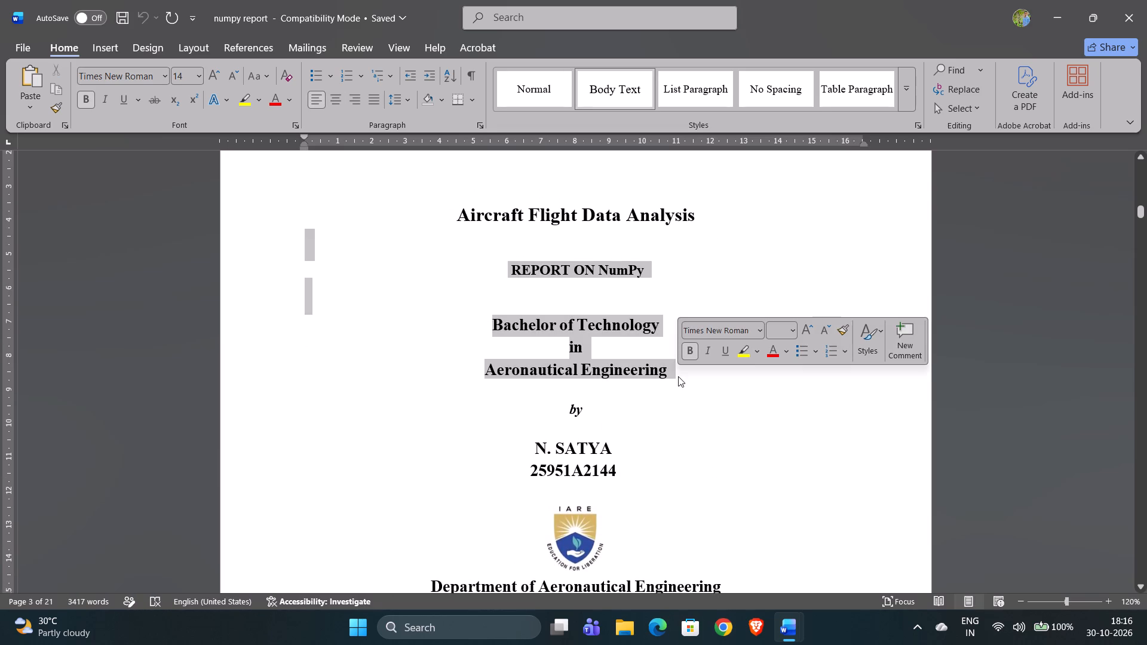
click(713, 426)
drag(501, 315, 715, 381)
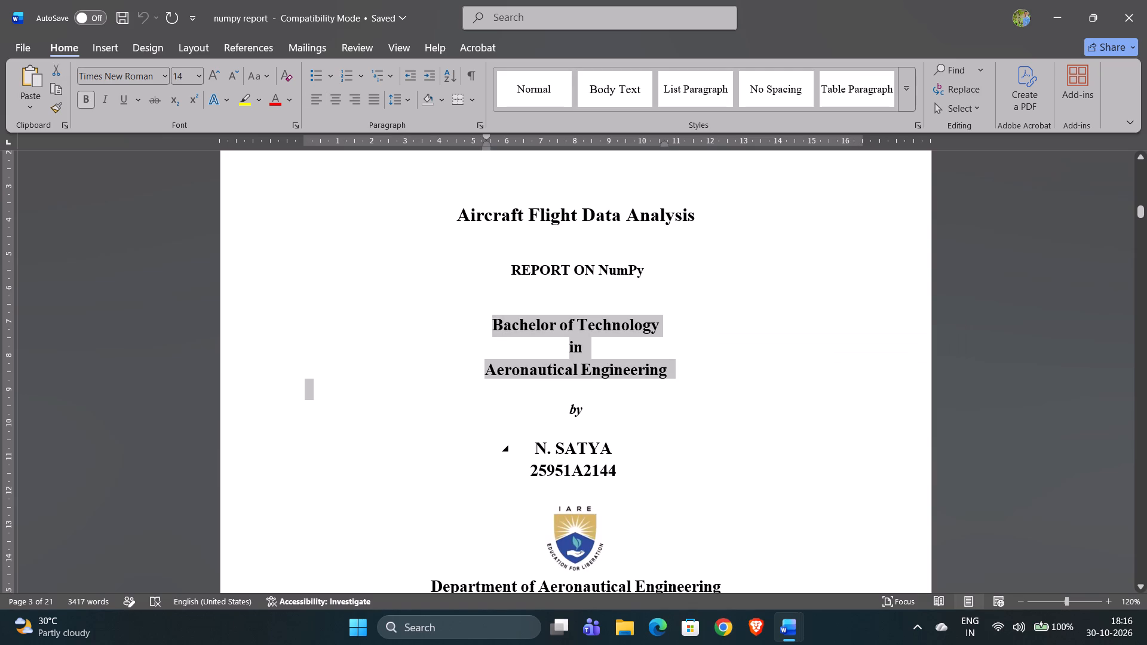
click(743, 446)
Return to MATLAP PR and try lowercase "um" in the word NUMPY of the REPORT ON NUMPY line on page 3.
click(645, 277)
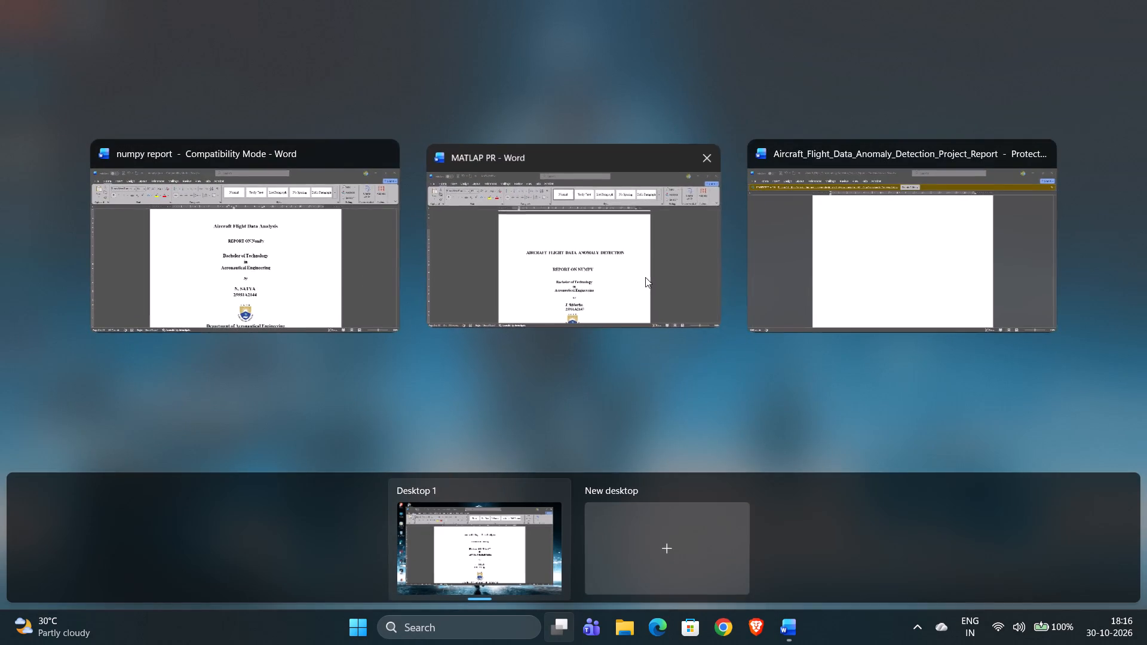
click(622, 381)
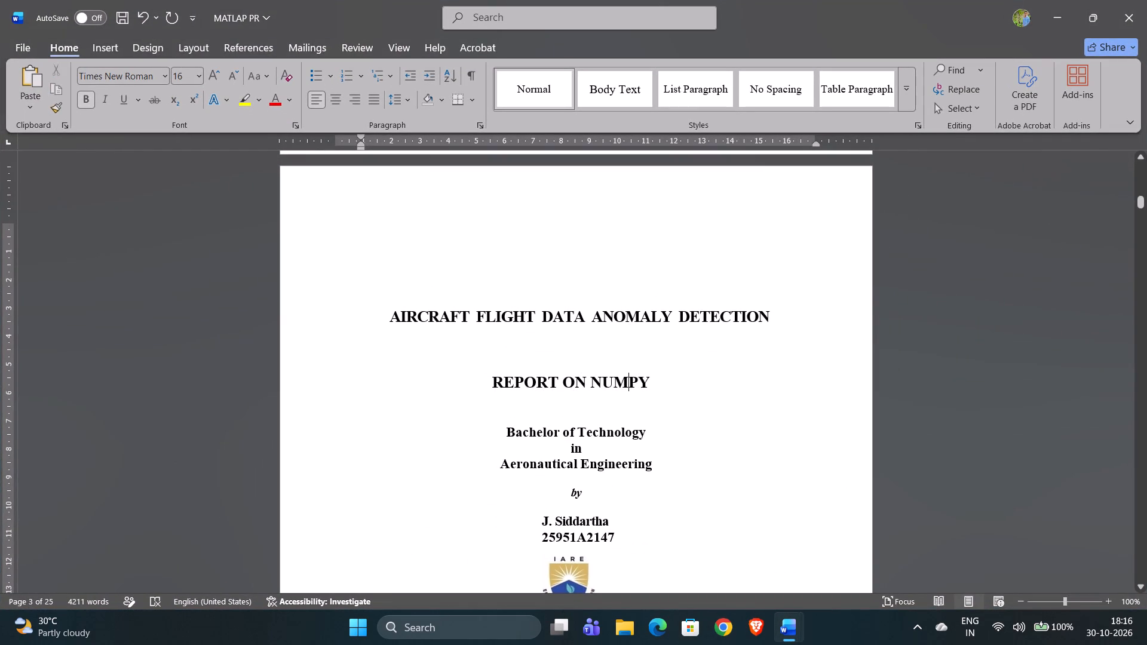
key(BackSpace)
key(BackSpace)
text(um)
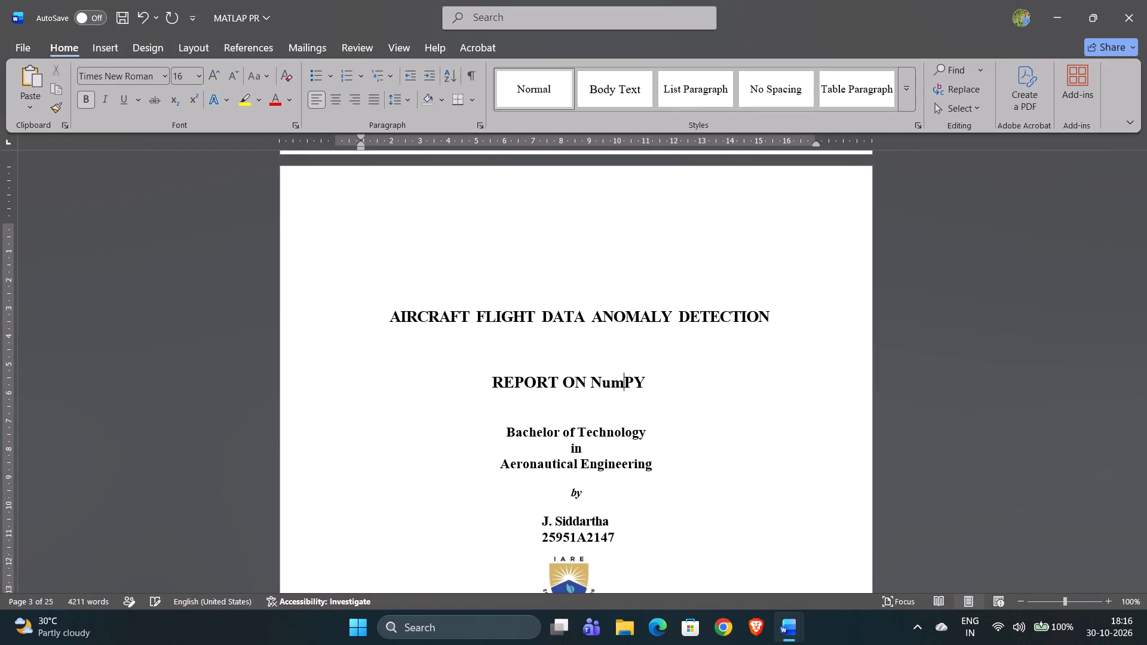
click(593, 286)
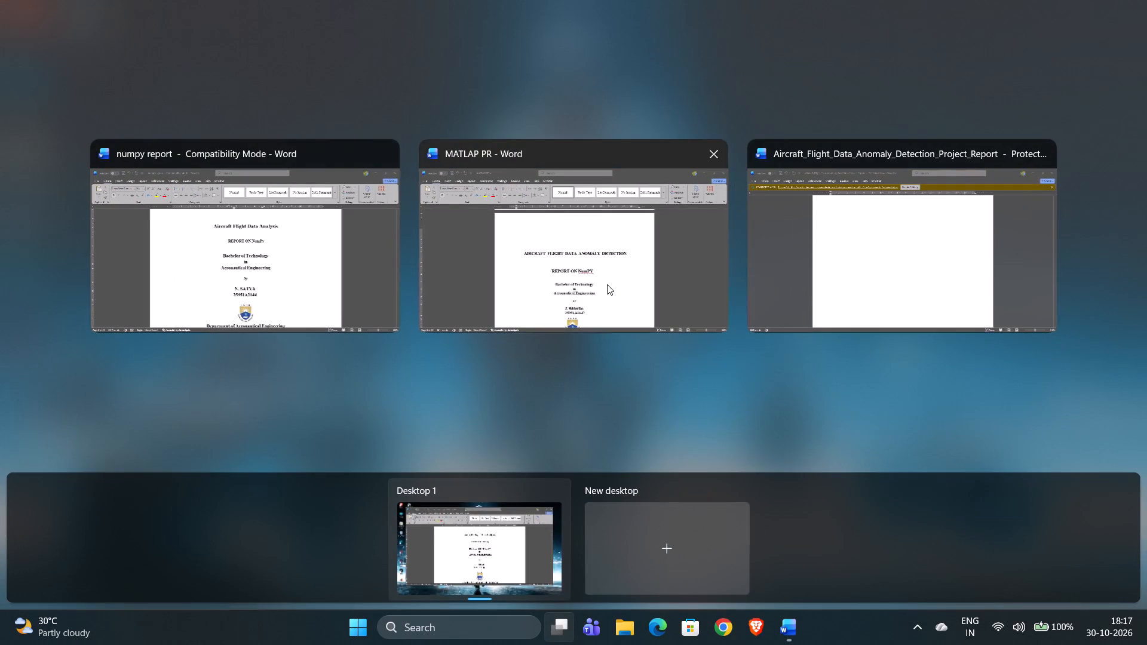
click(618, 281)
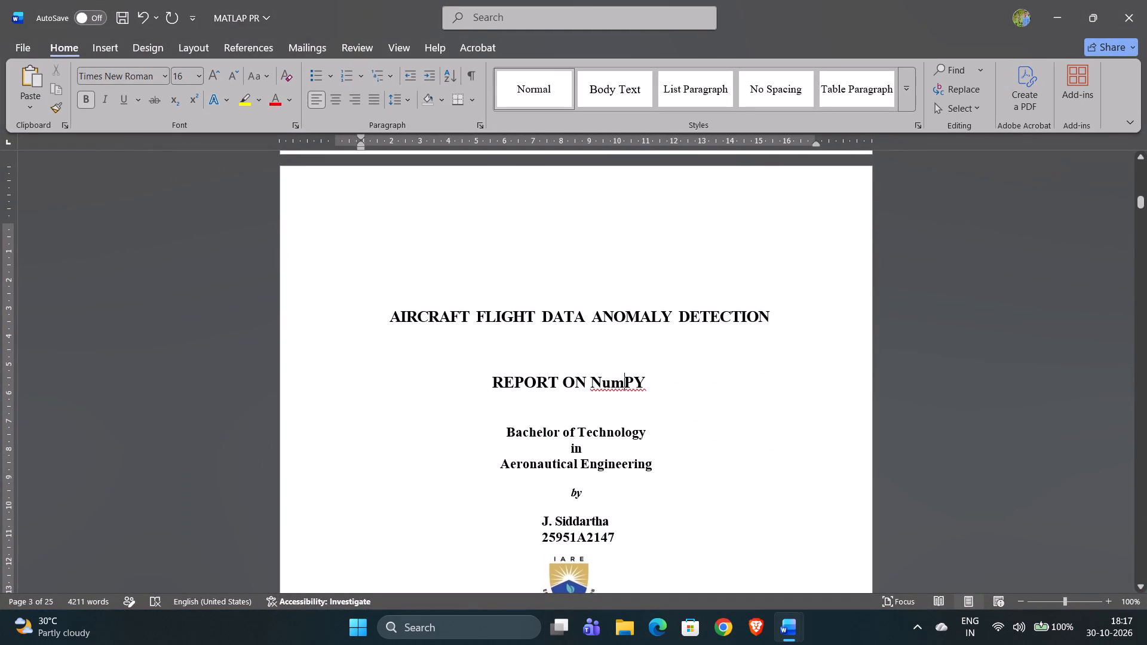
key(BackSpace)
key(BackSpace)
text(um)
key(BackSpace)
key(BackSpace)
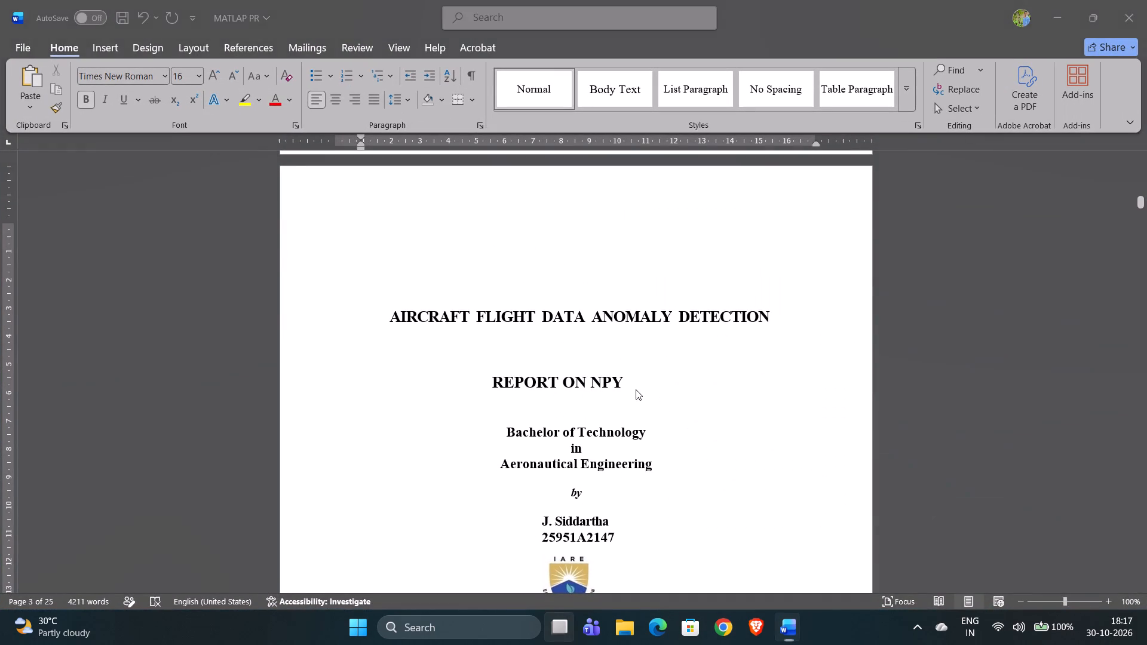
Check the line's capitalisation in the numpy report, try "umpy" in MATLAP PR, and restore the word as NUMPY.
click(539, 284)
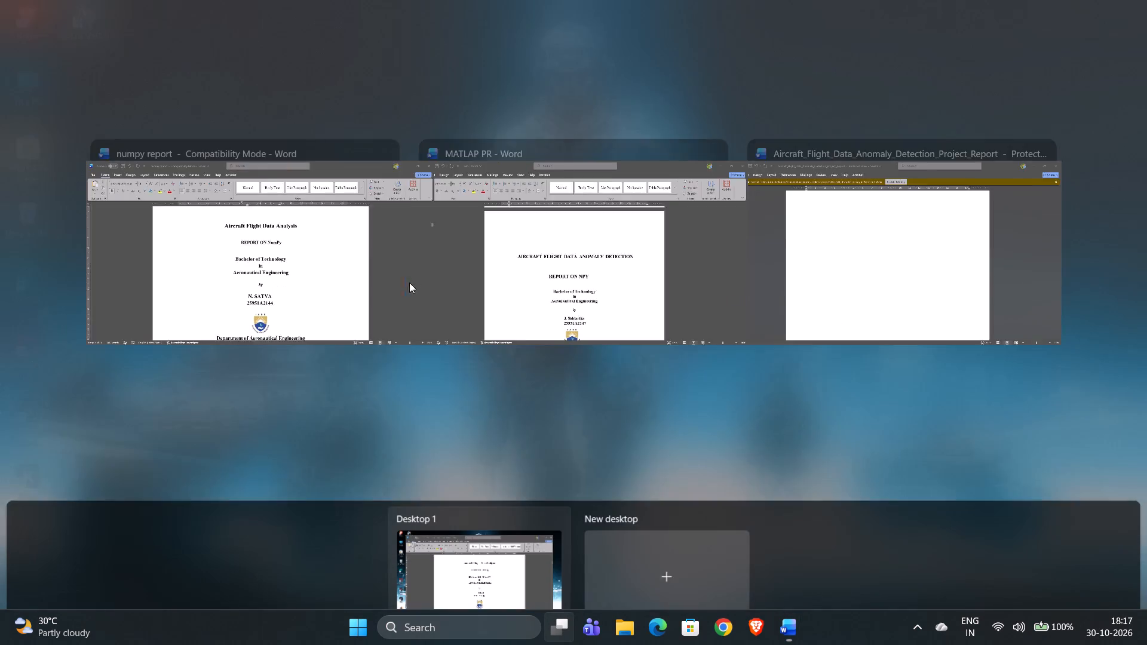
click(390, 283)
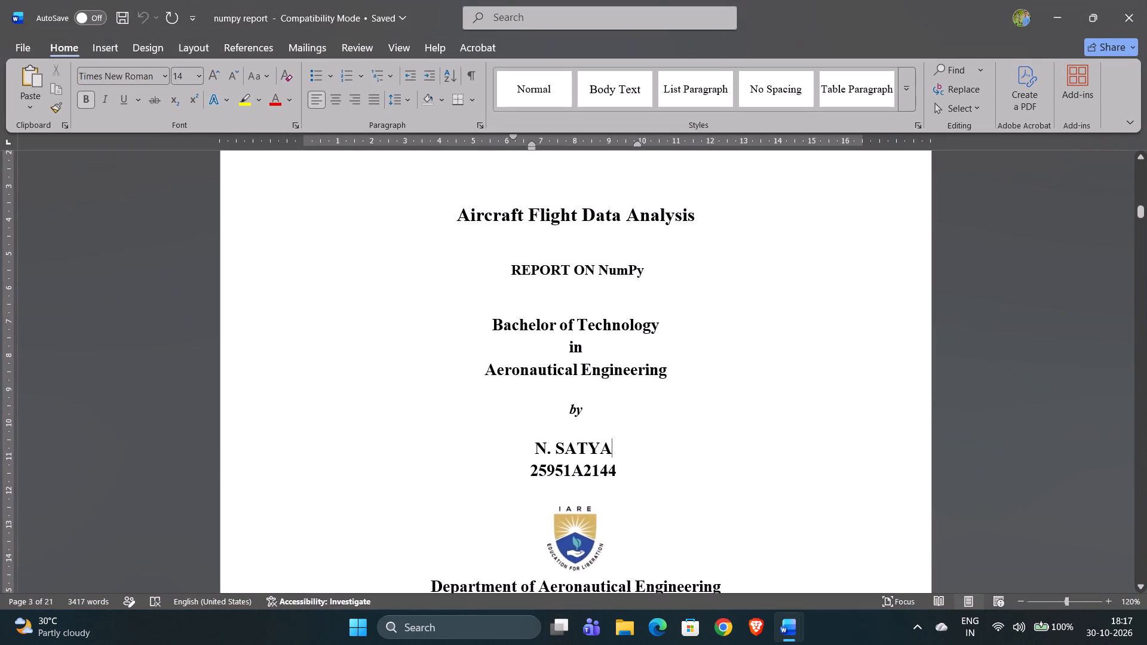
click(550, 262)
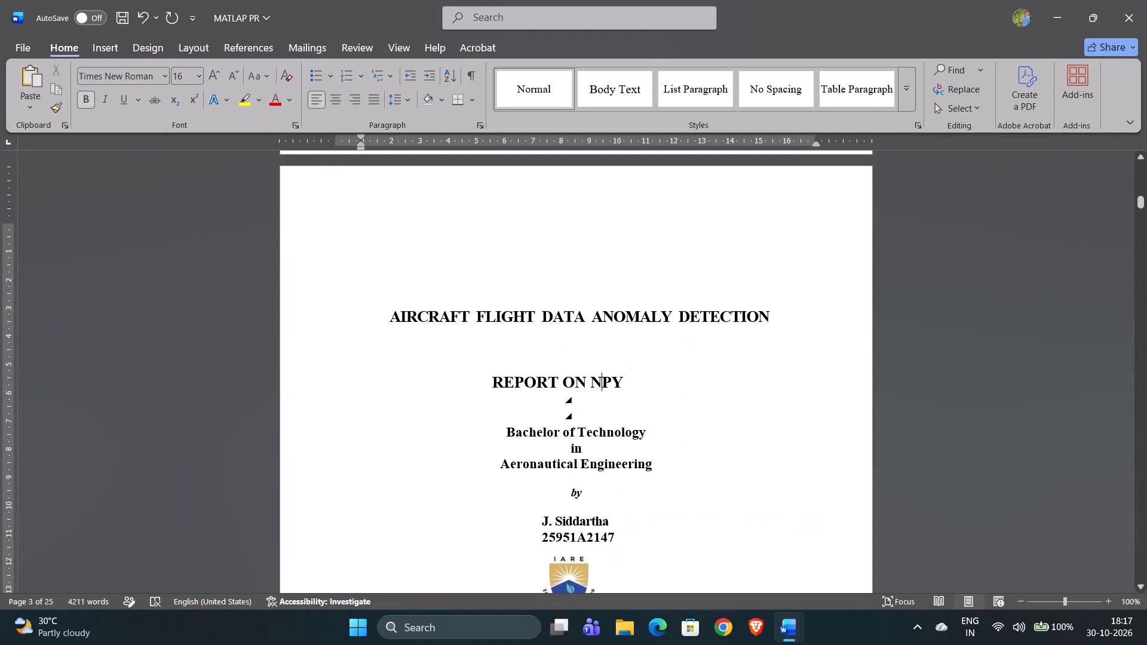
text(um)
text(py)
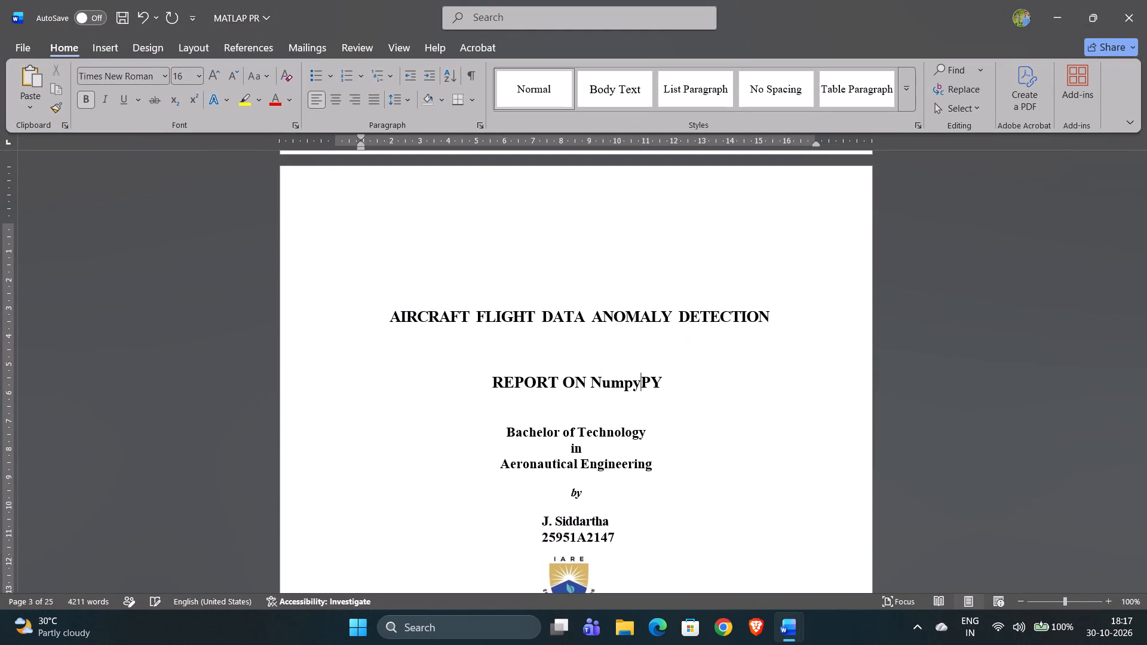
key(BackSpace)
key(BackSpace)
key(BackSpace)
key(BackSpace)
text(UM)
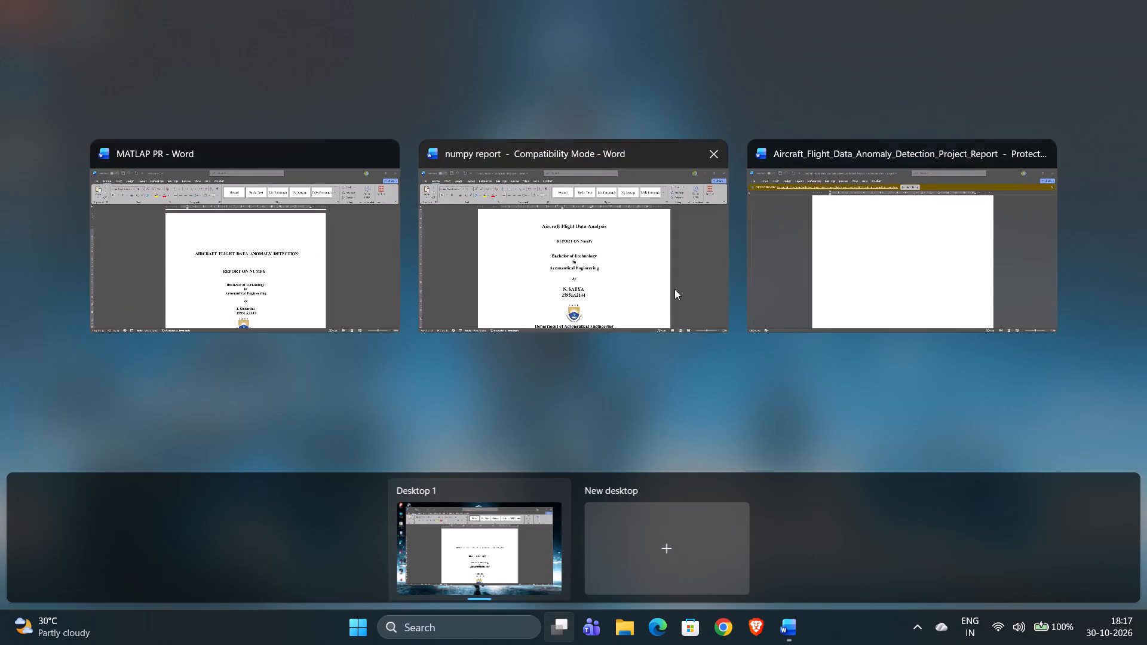
Select the student name and roll number on page 3 of the numpy report to check their formatting.
click(590, 290)
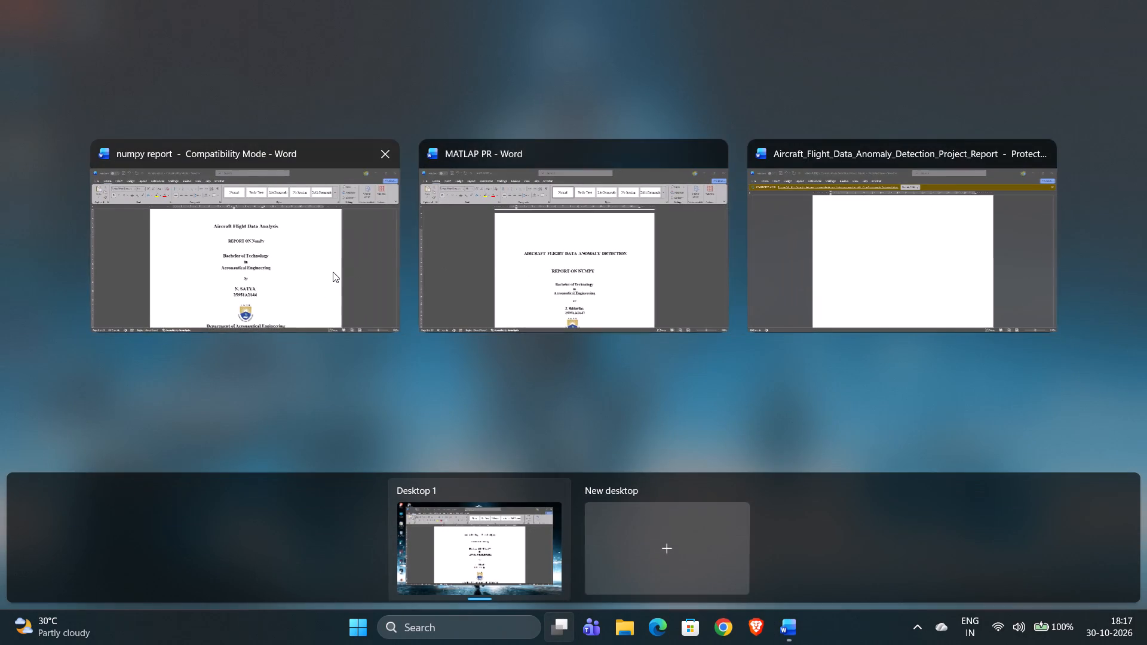
click(329, 273)
scroll(657, 477, down, 1)
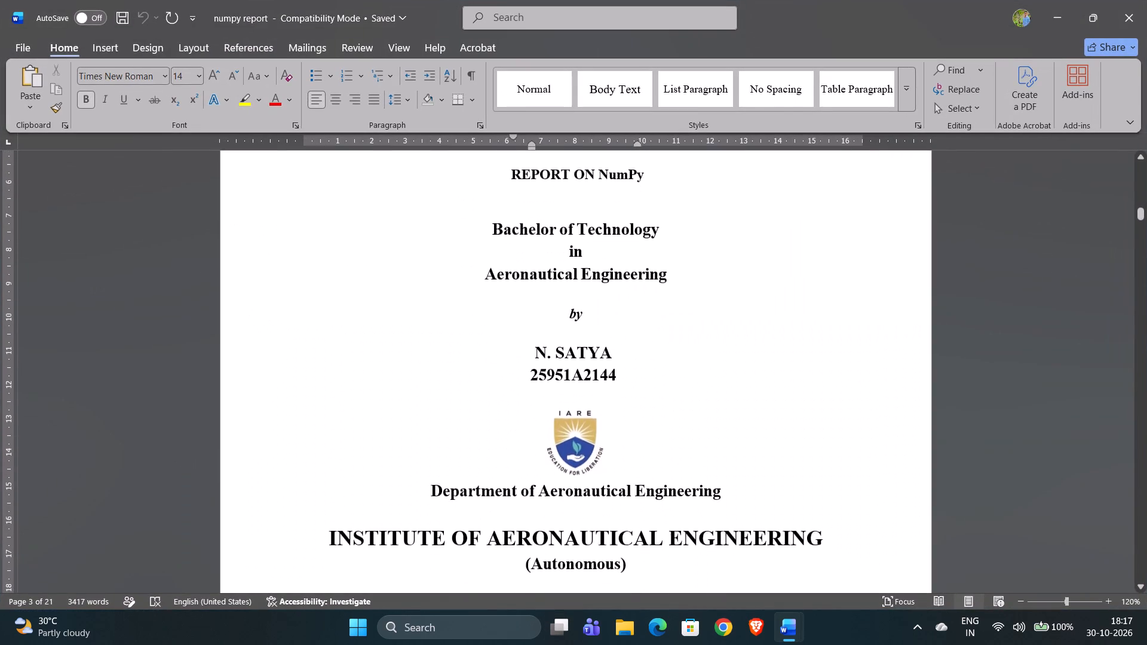
scroll(657, 477, down, 1)
drag(528, 339, 652, 365)
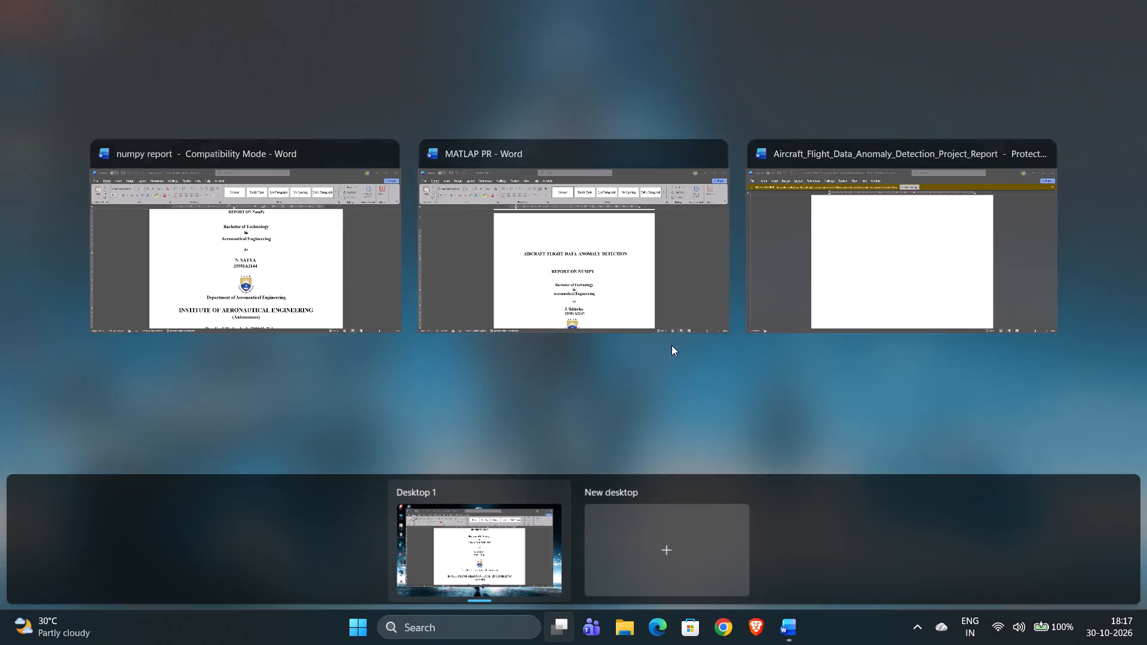
Check the student name's font formatting on page 3 of MATLAP PR and compare it with the numpy report.
click(616, 297)
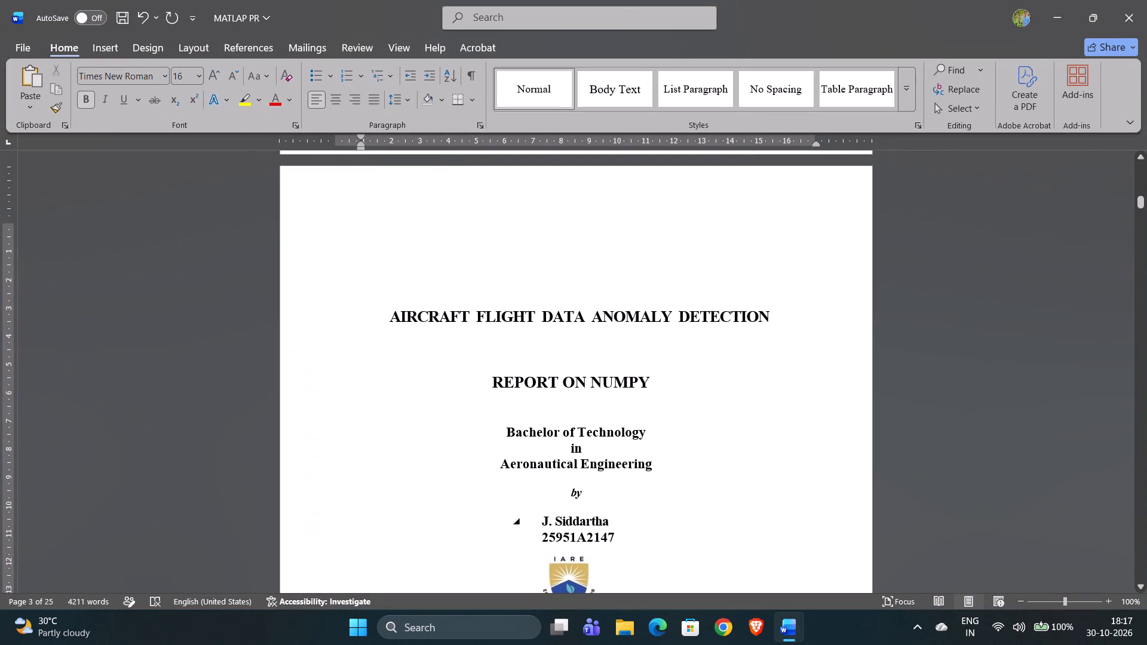
drag(541, 518, 618, 516)
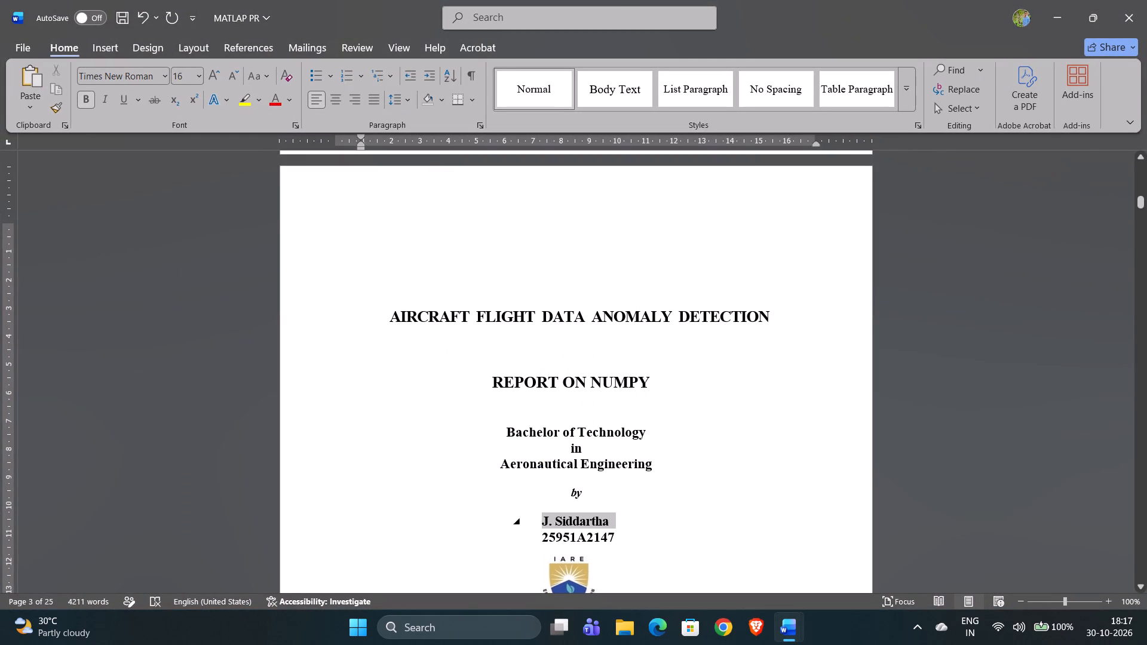
drag(618, 516, 609, 517)
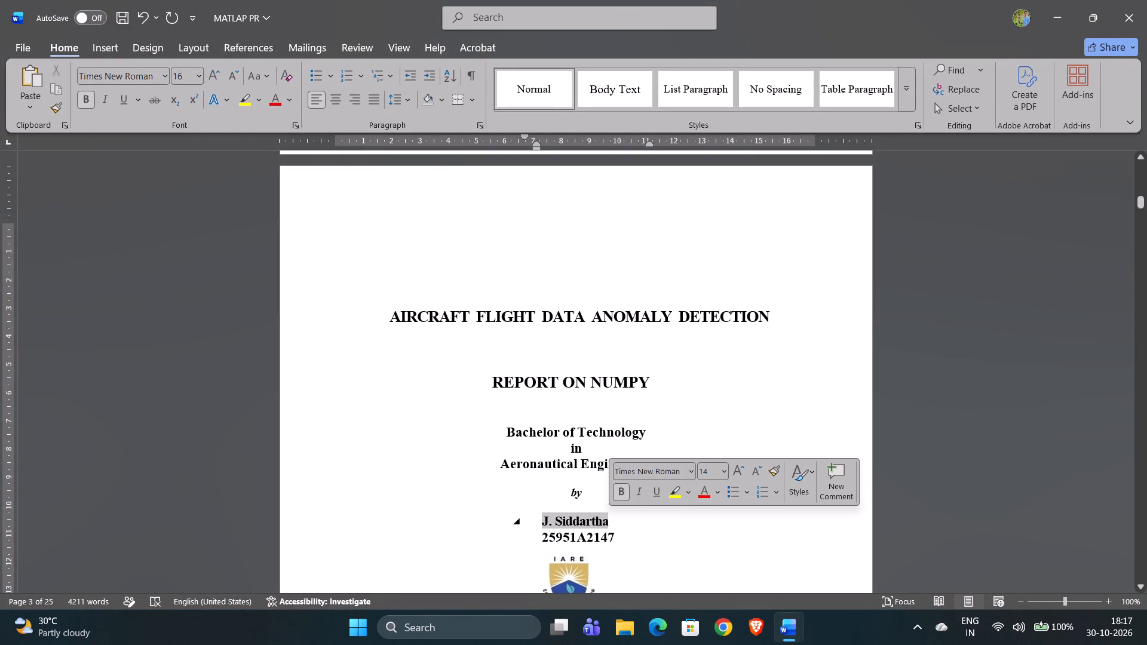
click(609, 517)
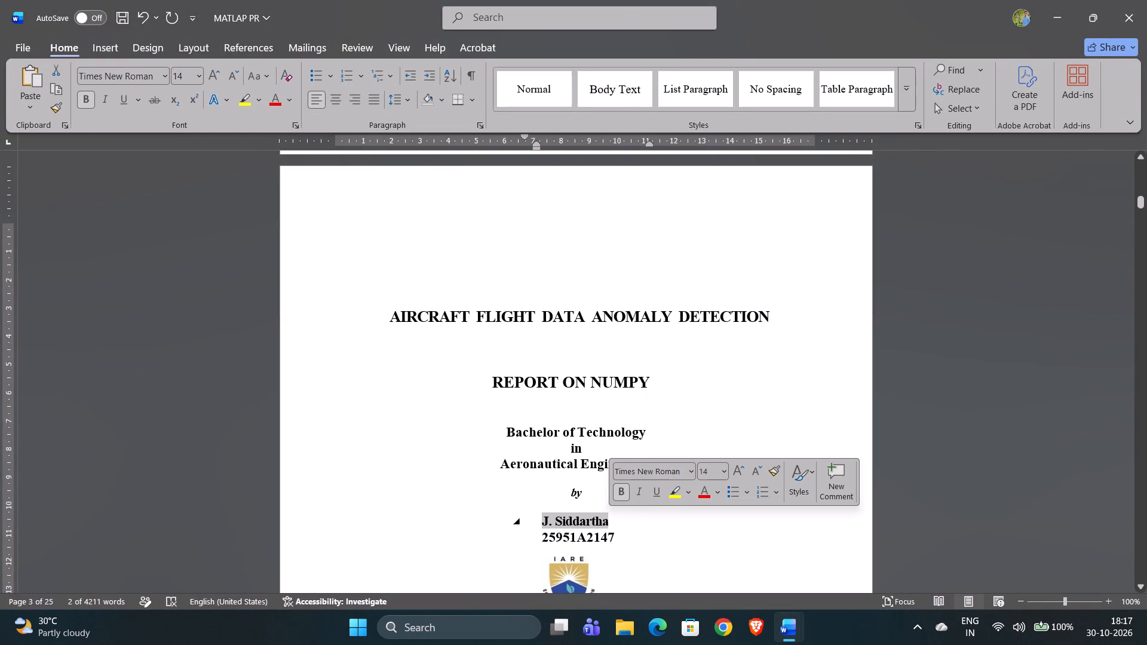
drag(609, 517, 565, 519)
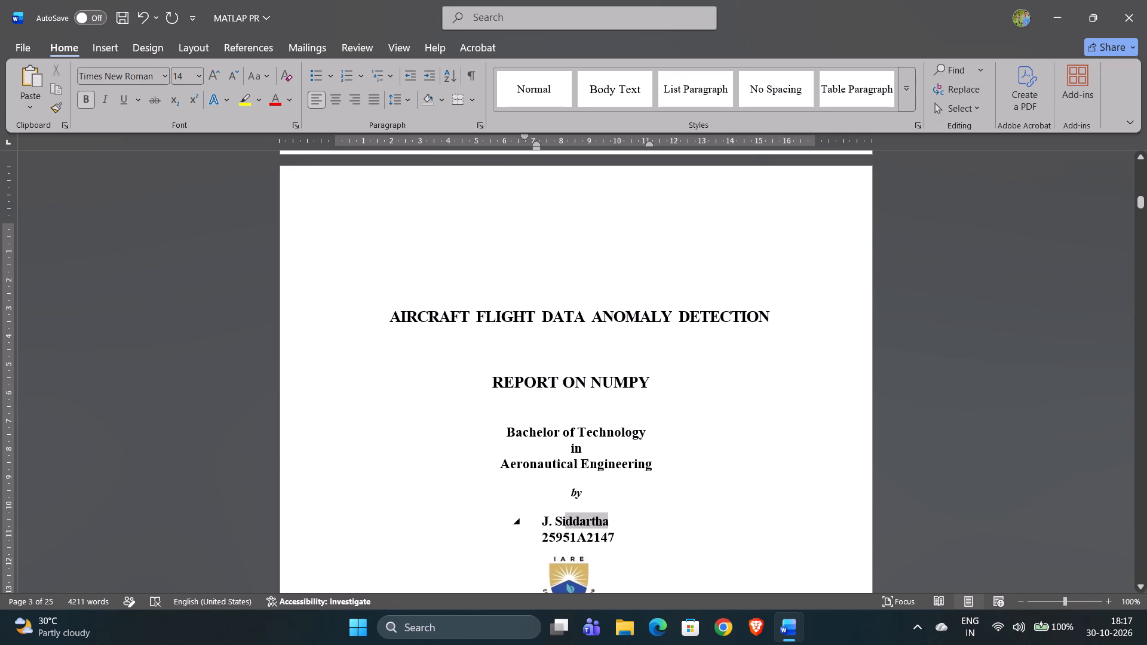
drag(565, 519, 556, 520)
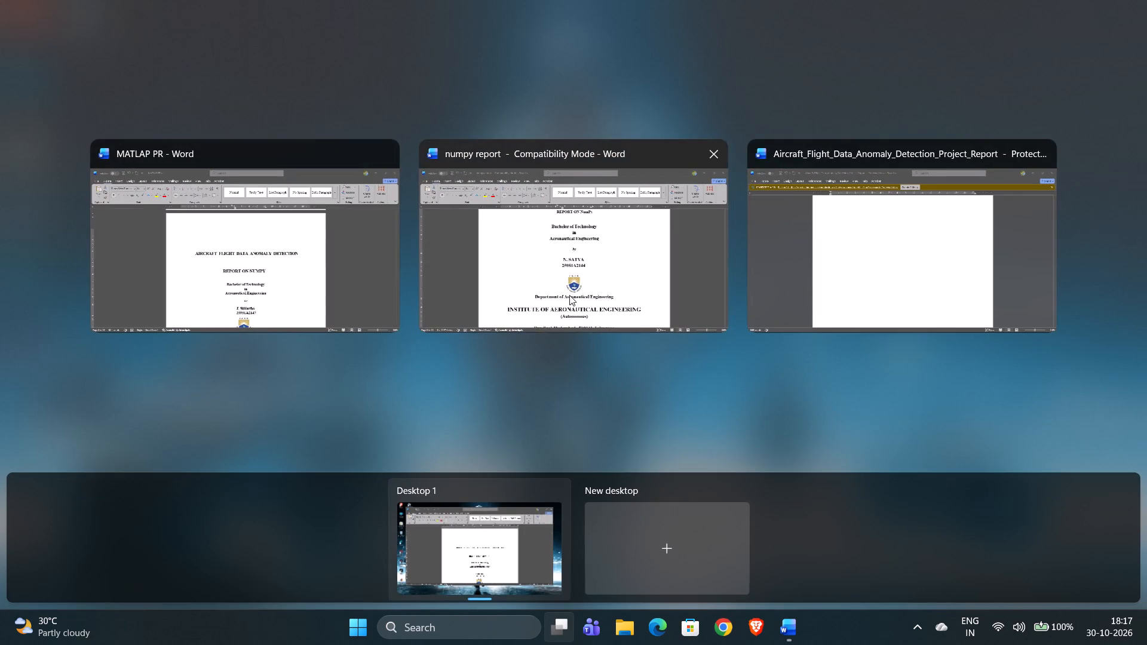
click(569, 295)
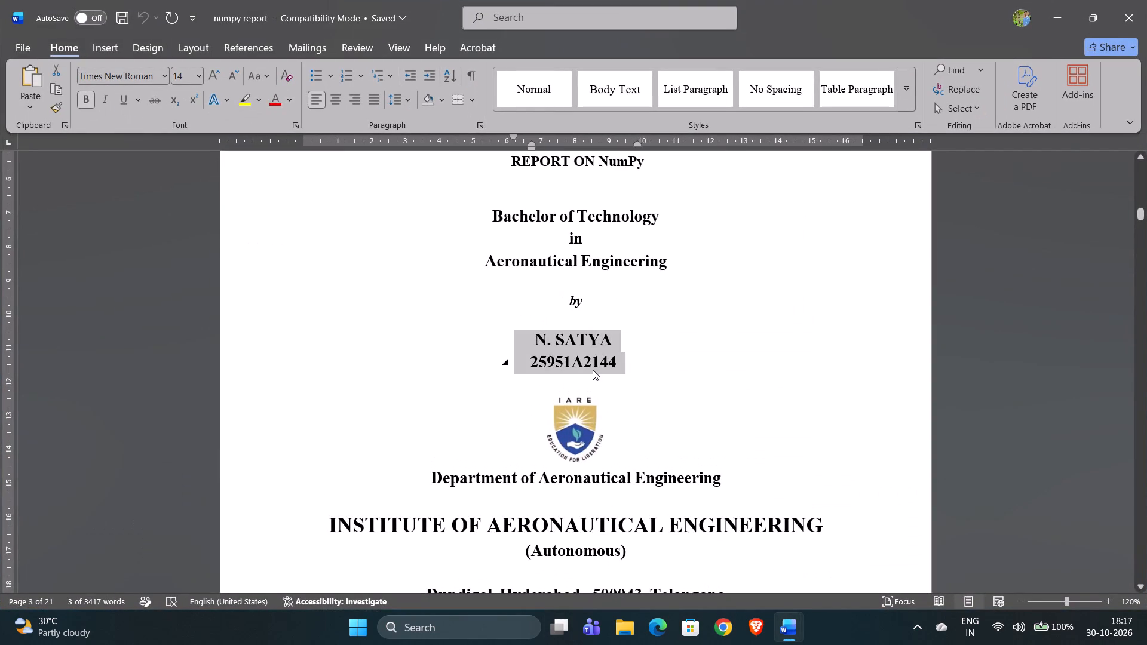
click(262, 287)
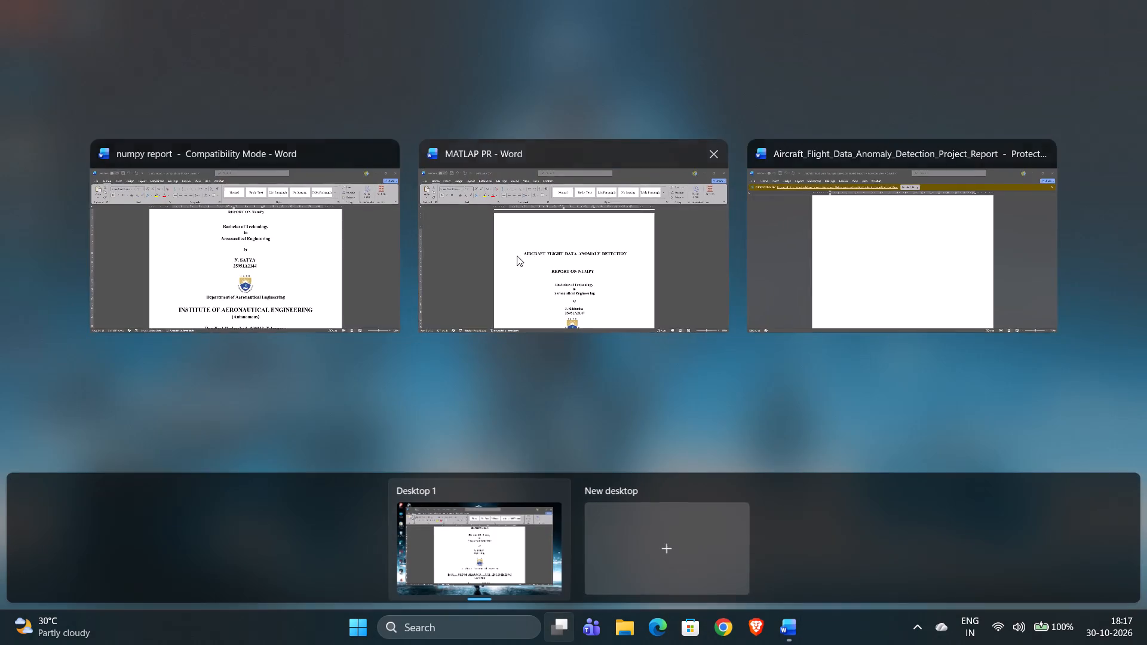
Select the student name and roll number on page 3 of MATLAP PR and check their line spacing.
click(499, 256)
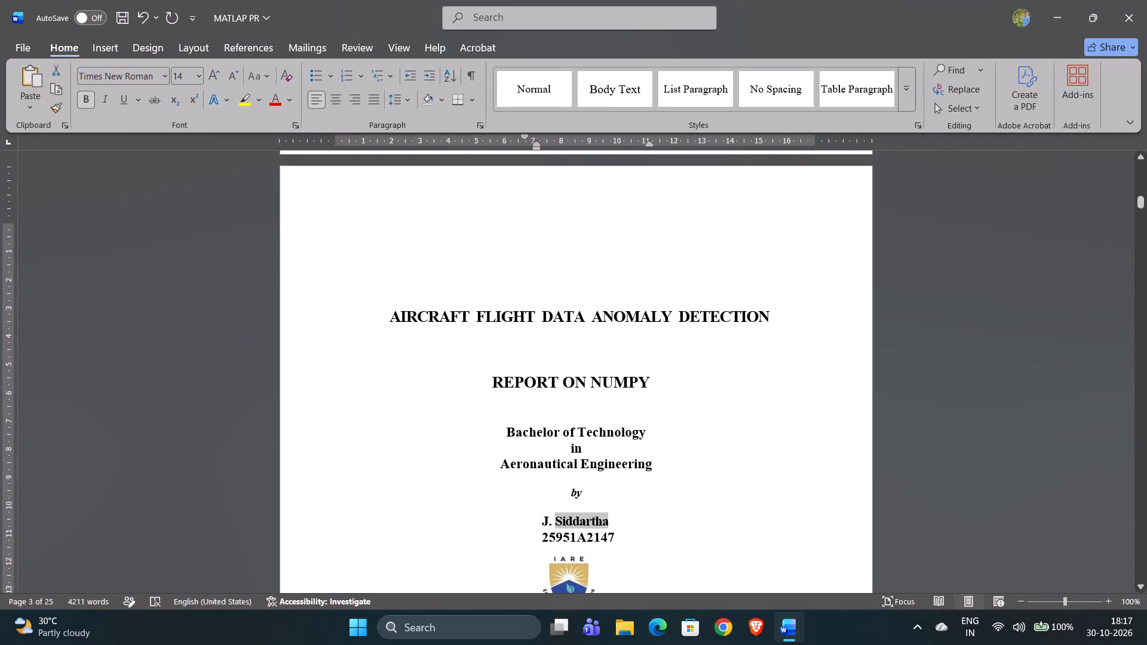
drag(536, 515, 640, 539)
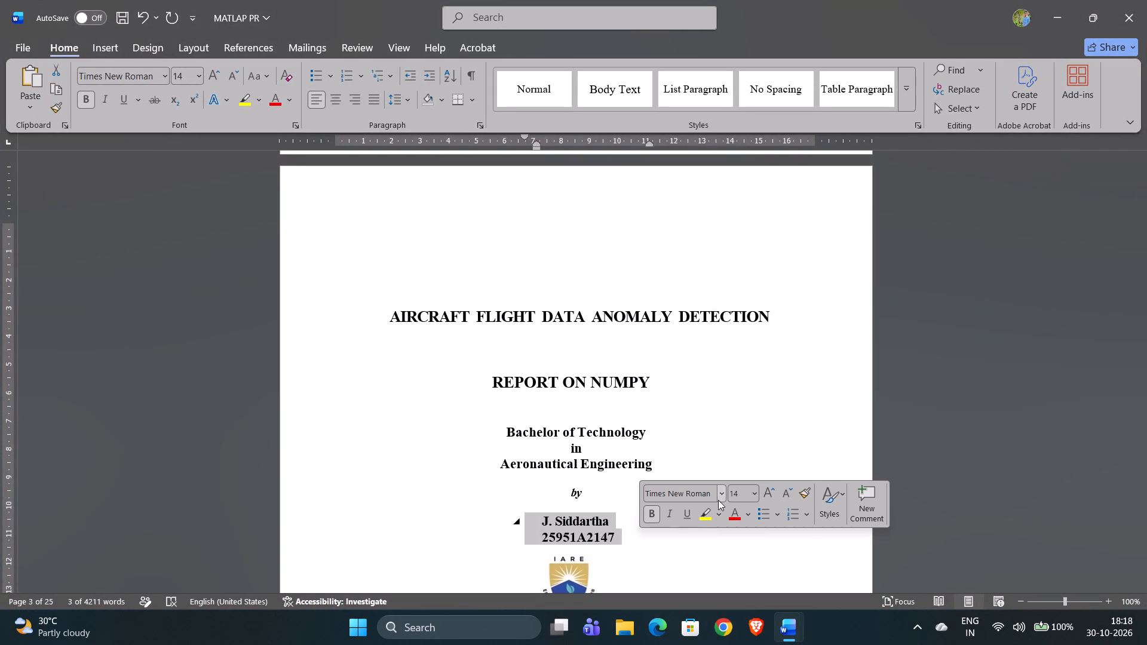
click(395, 103)
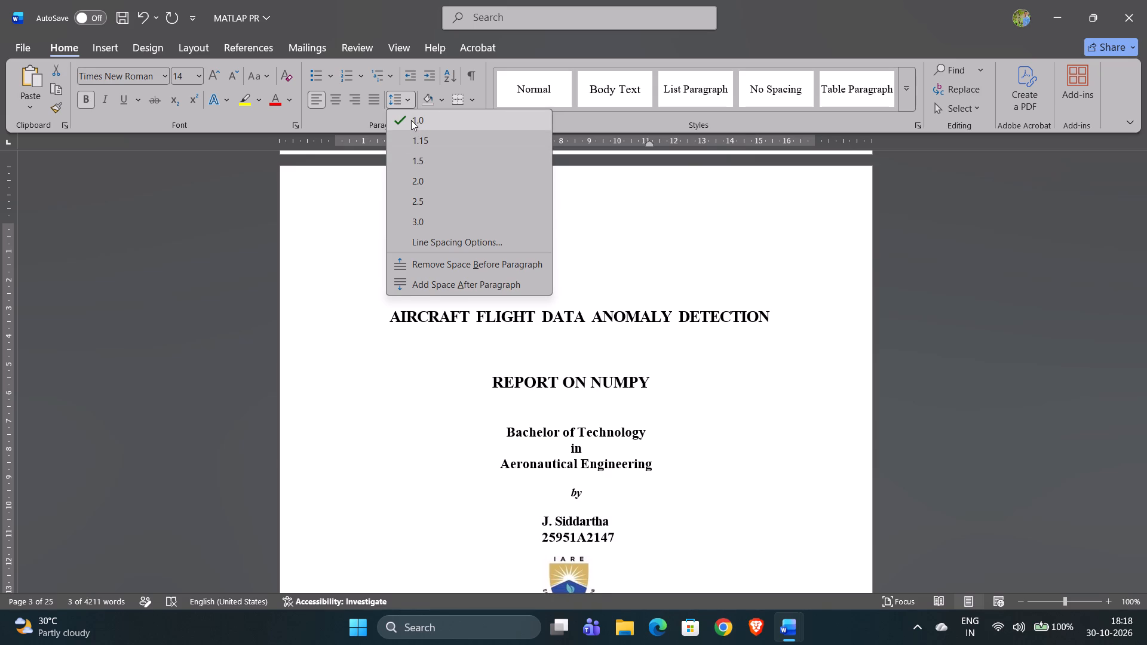
click(143, 381)
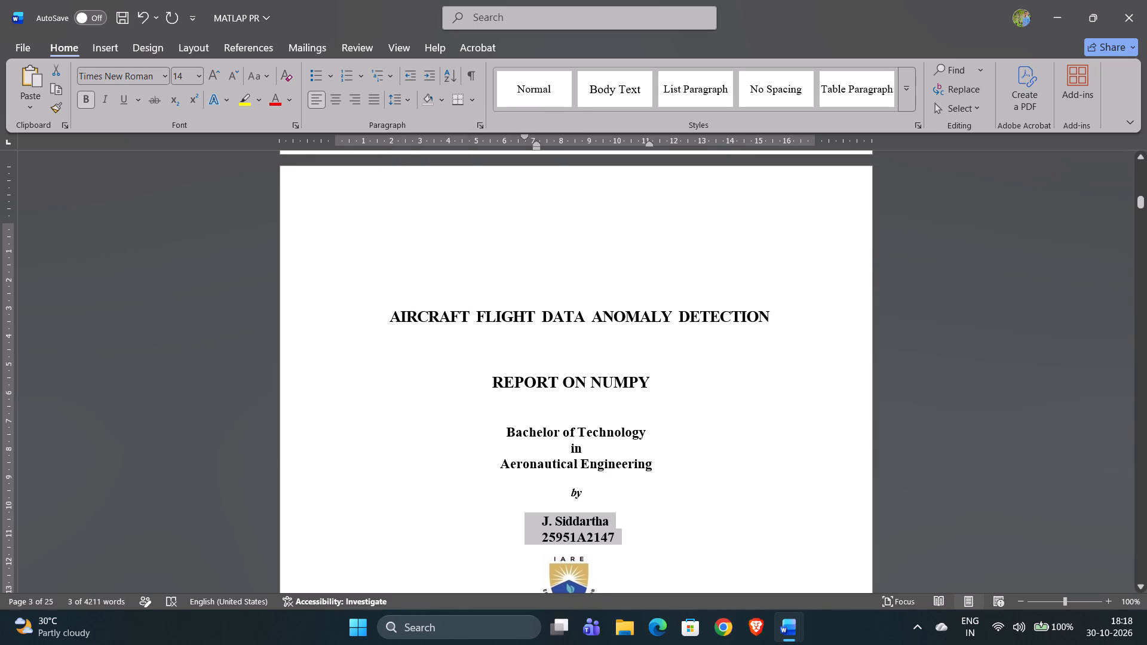
scroll(469, 490, down, 1)
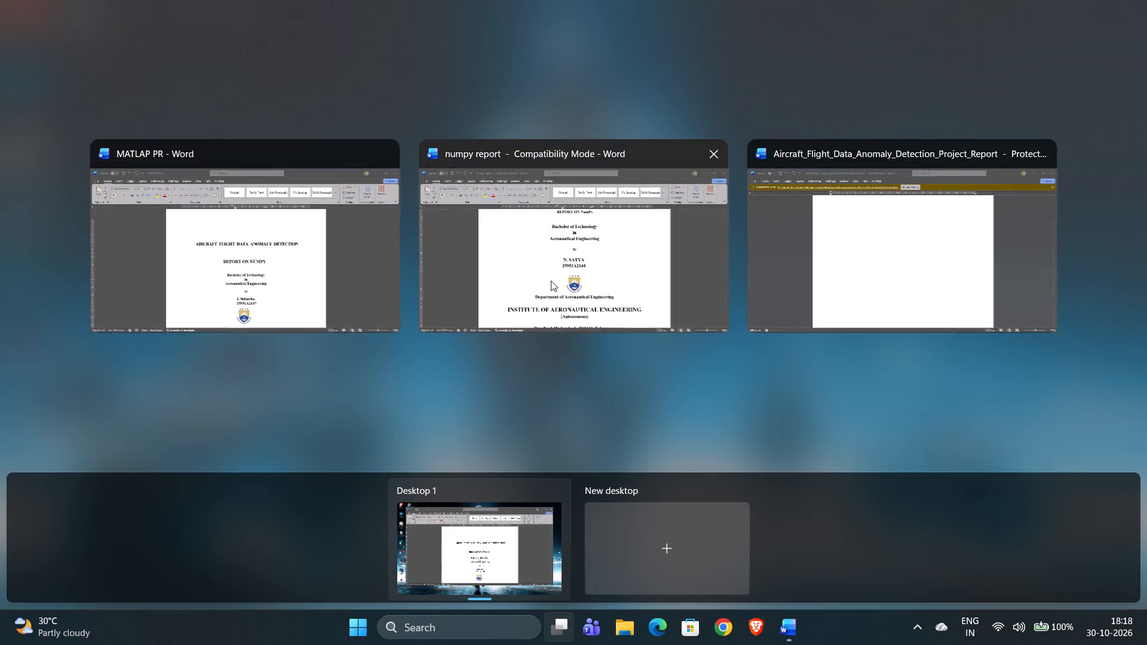
Switch between the numpy report and MATLAP PR to compare the layout of the student detail lines on page 3.
click(413, 271)
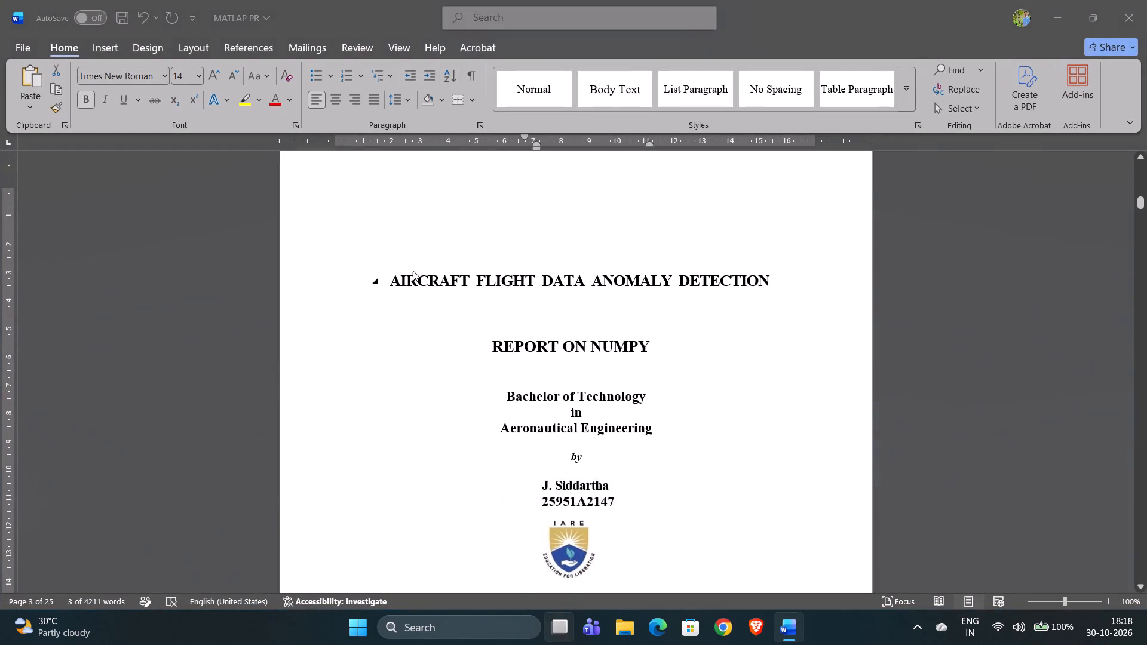
click(578, 251)
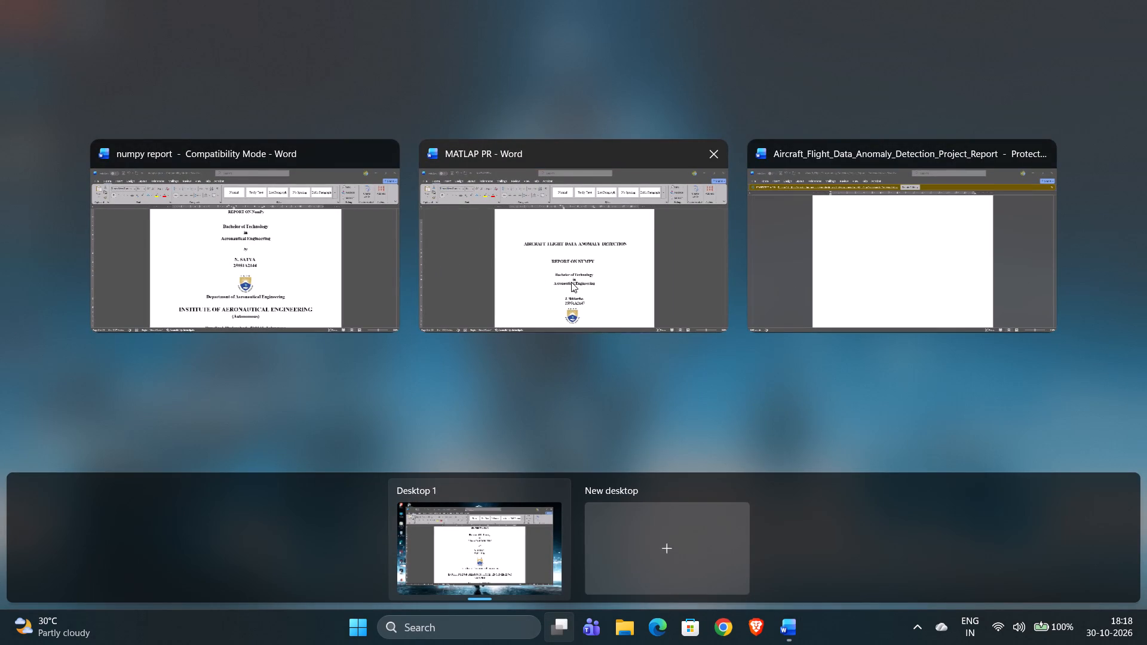
click(571, 282)
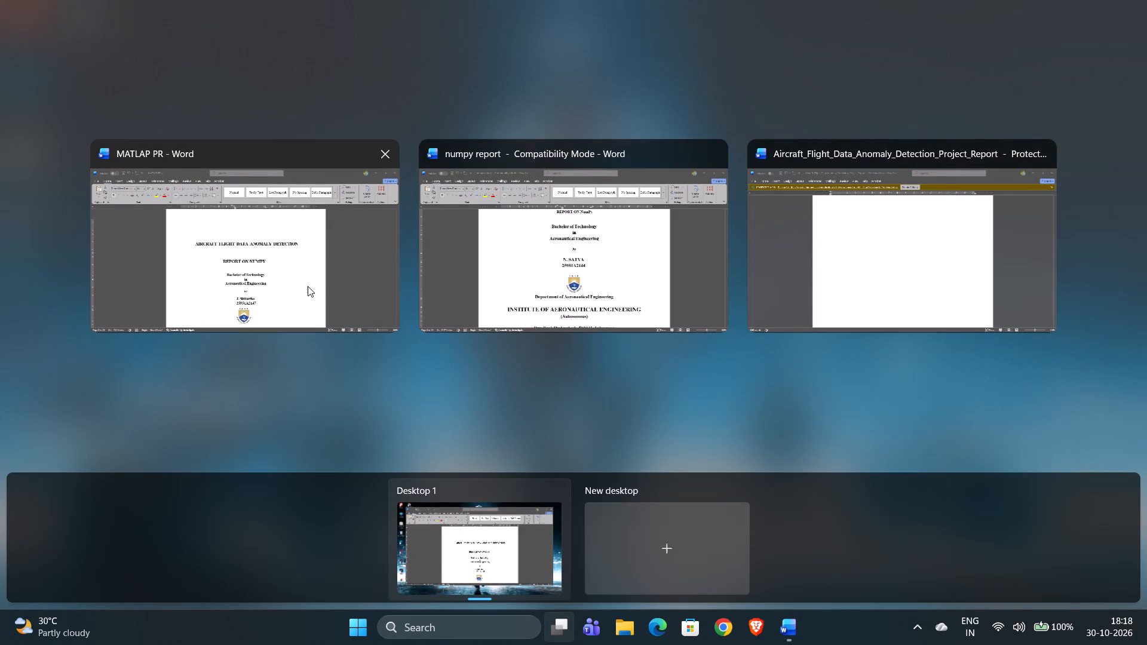
click(511, 289)
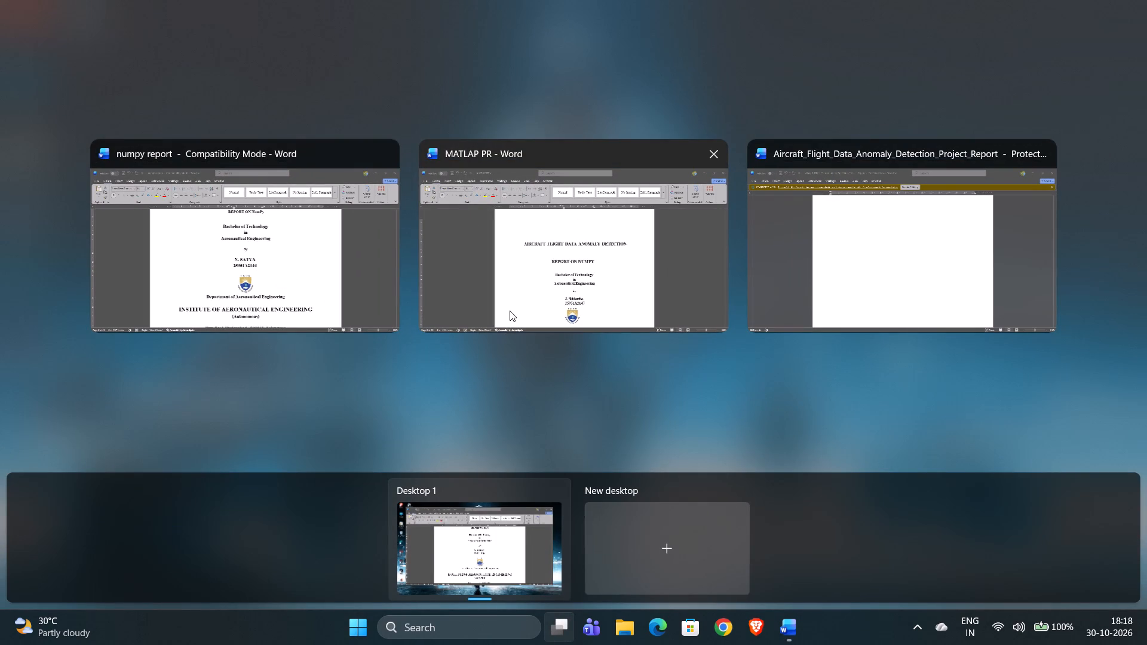
click(535, 294)
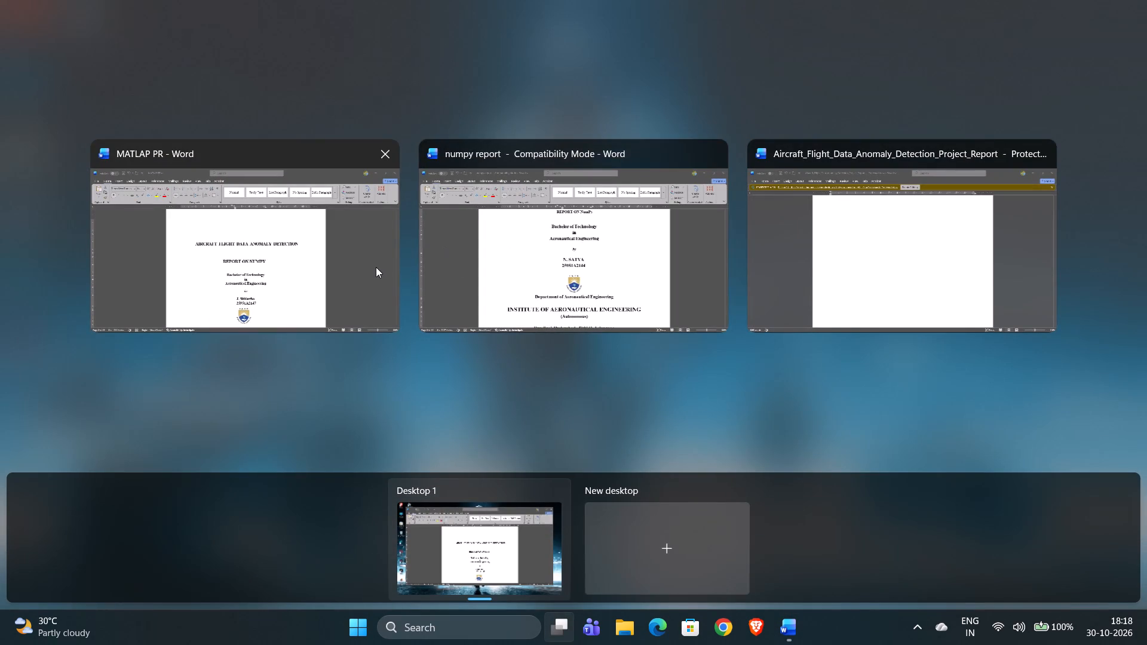
click(572, 279)
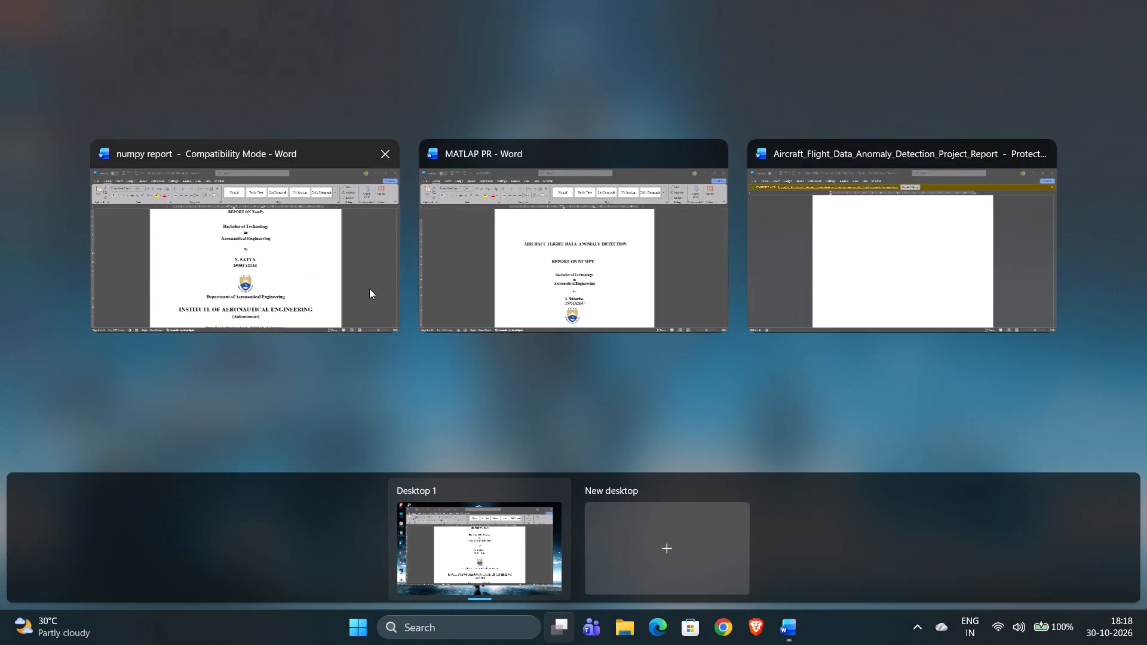
click(592, 278)
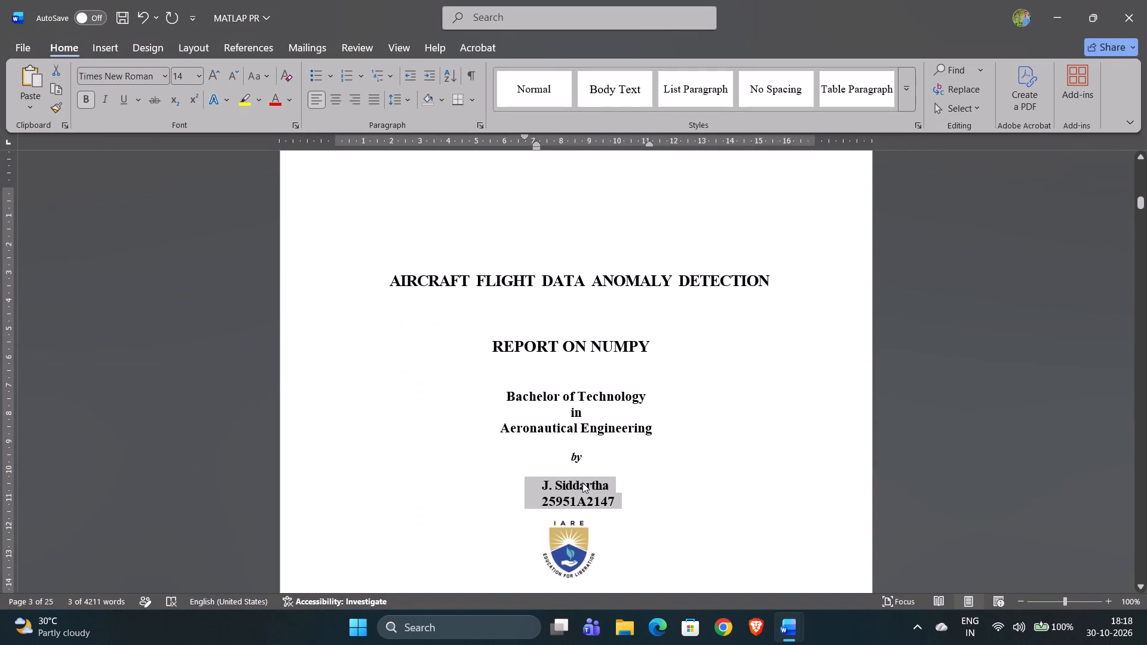
click(582, 483)
click(612, 486)
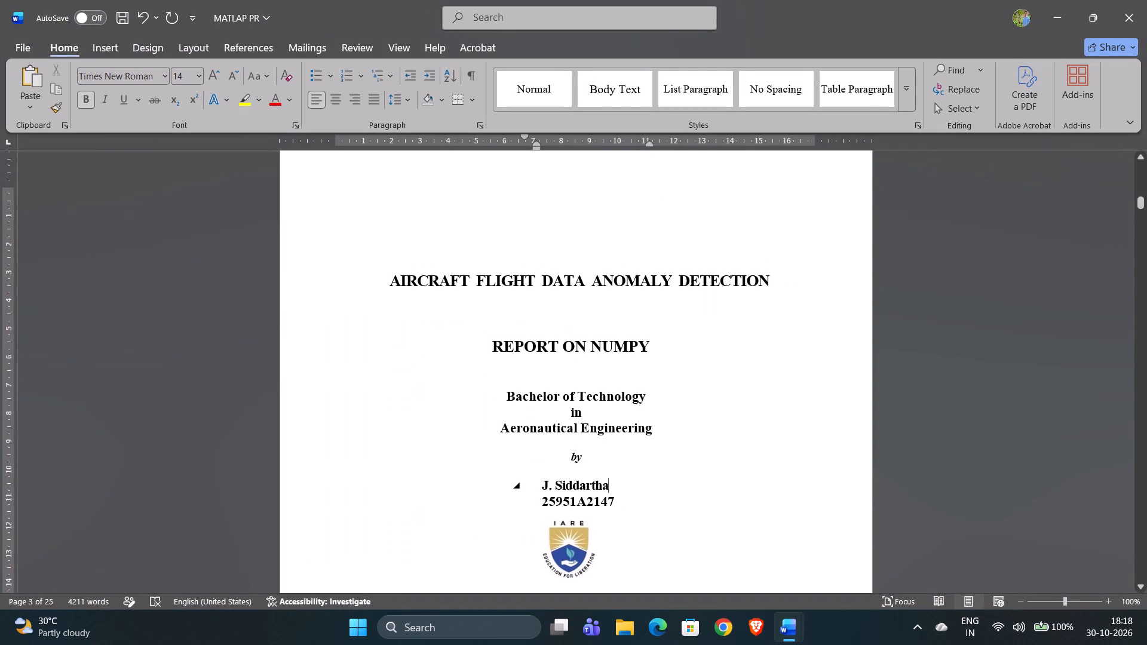
Examine the department, institute, address and date lines at the bottom of page 3 in MATLAP PR.
scroll(612, 486, down, 1)
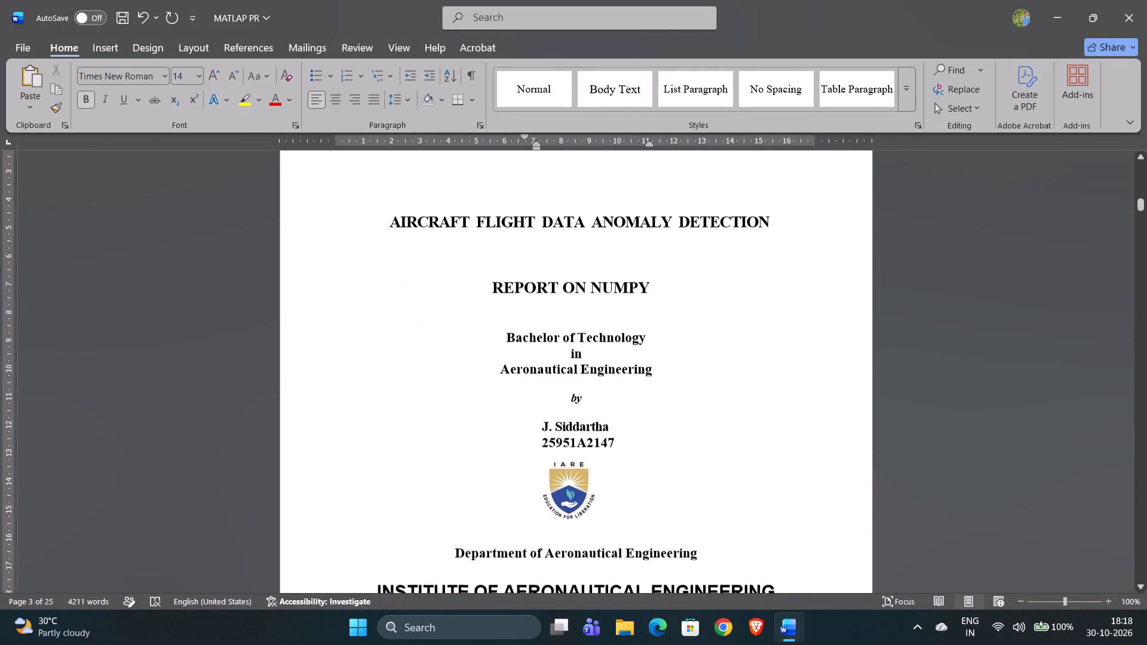
scroll(612, 486, down, 2)
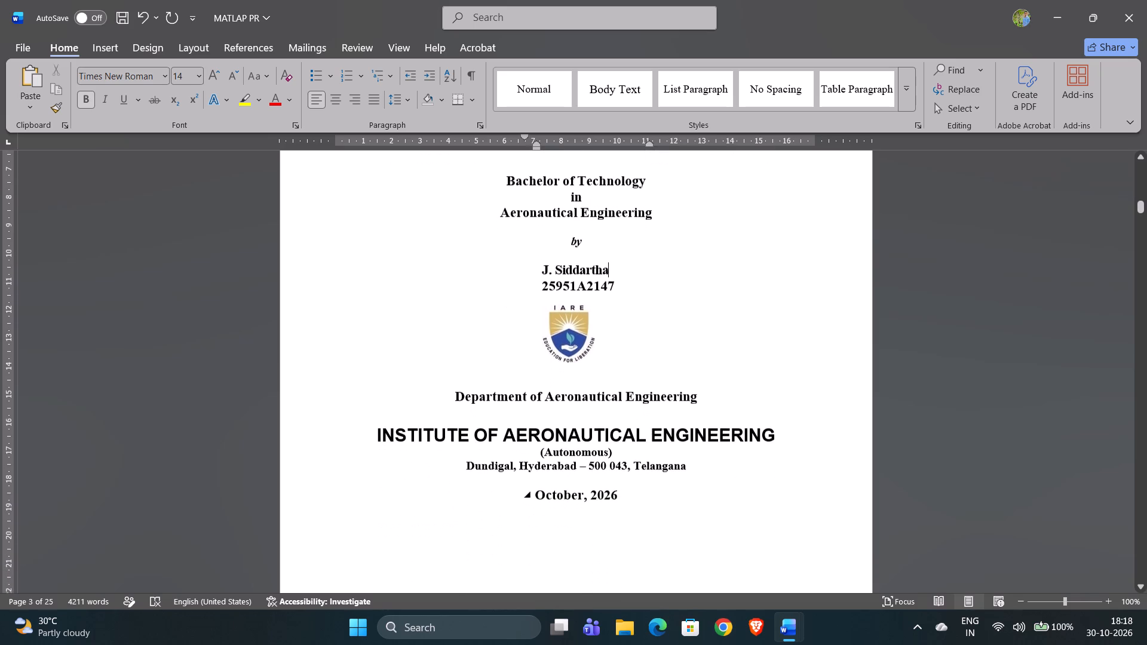
click(300, 287)
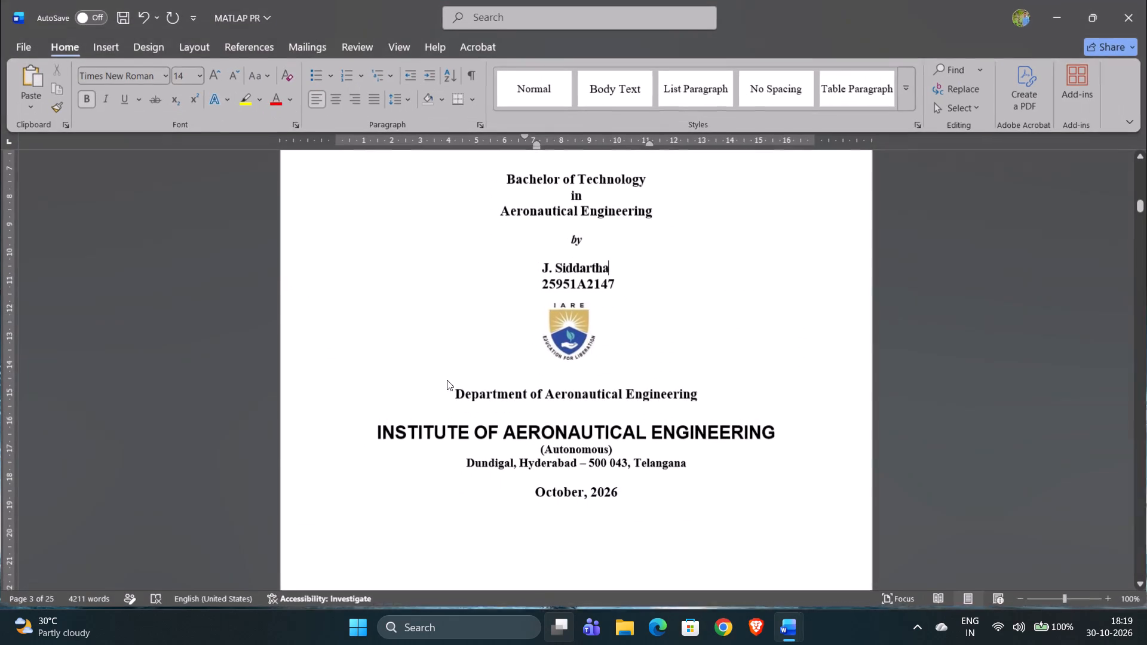
scroll(448, 385, down, 1)
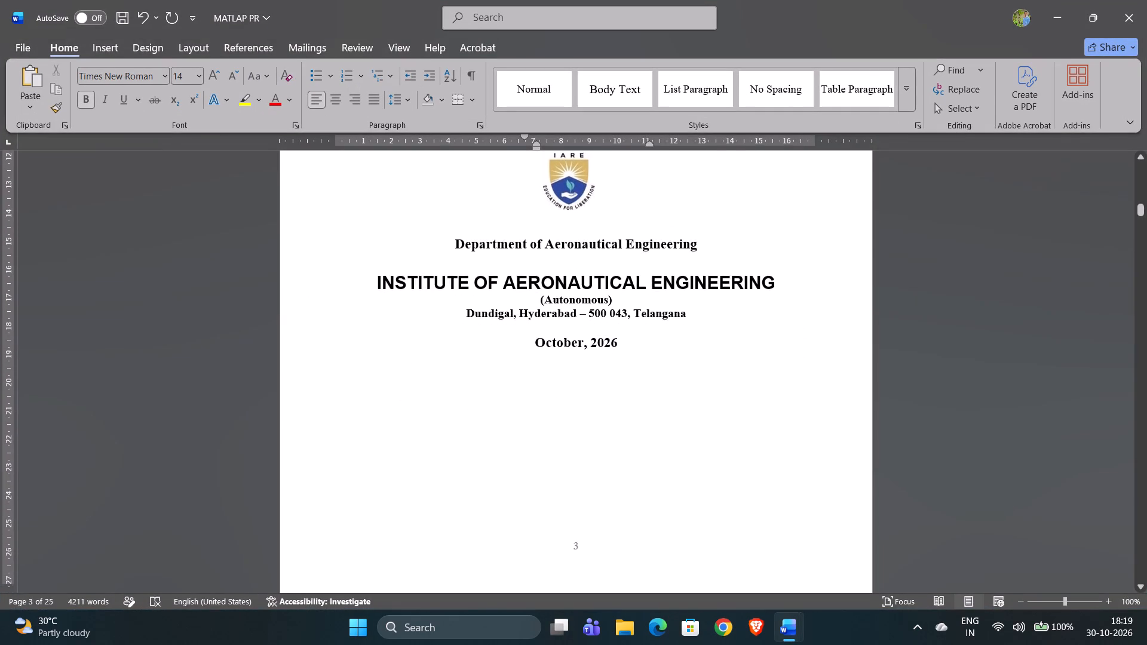
scroll(448, 385, down, 1)
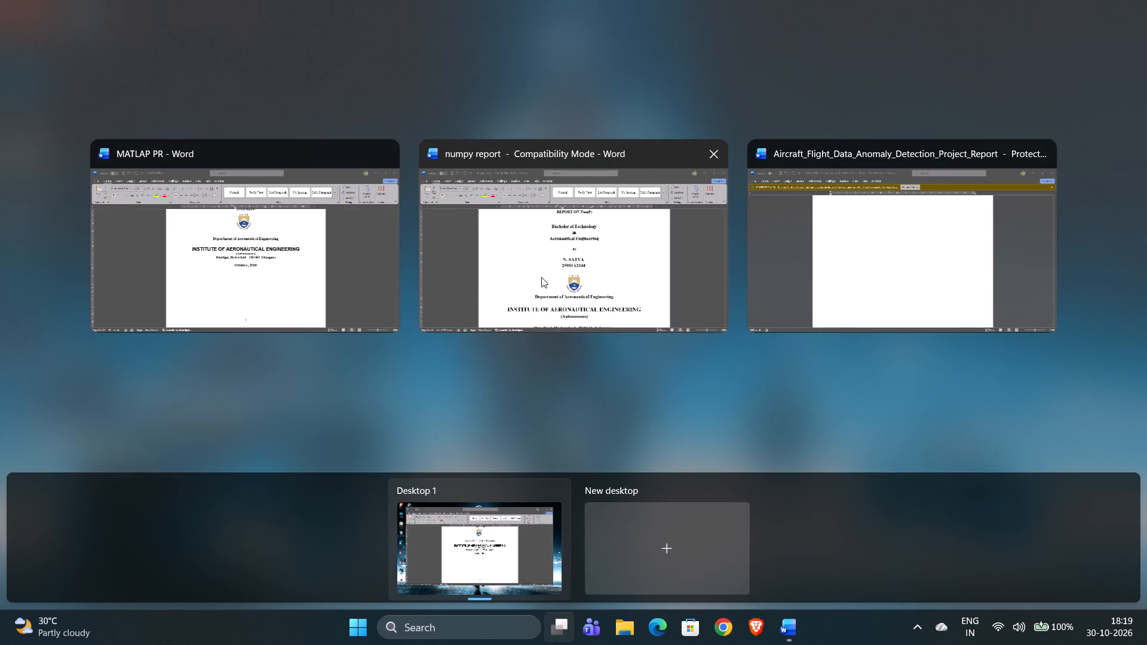
Switch to the numpy report and ignore all spelling flags for "Dundigal" in the address line on page 3.
click(542, 276)
scroll(570, 399, down, 1)
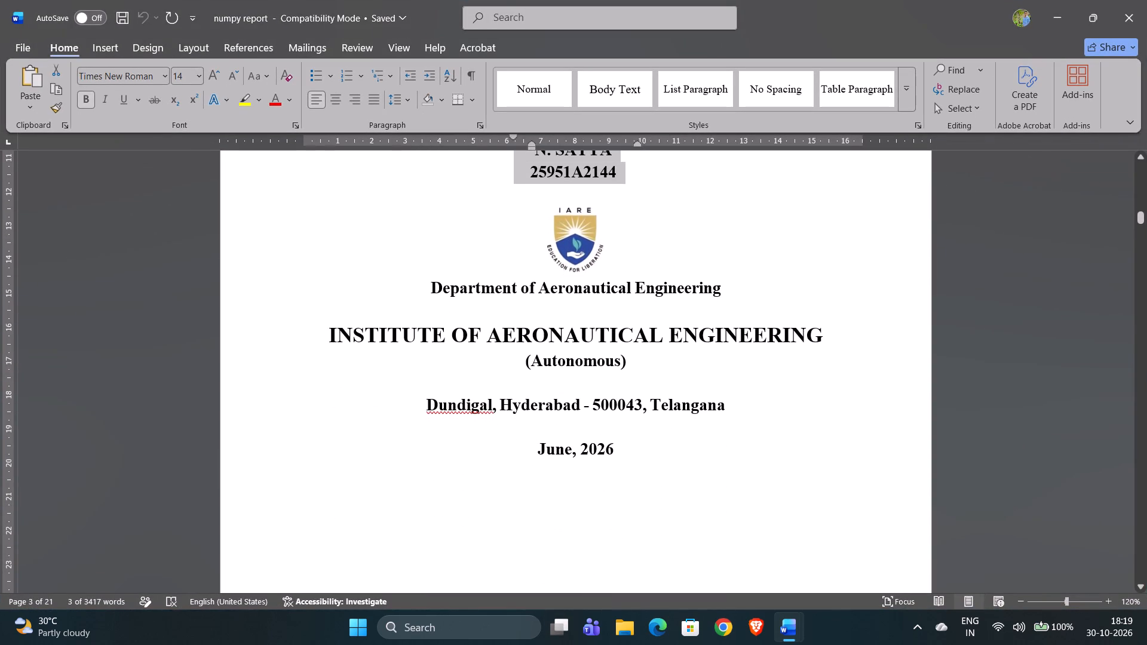
click(461, 408)
right_click(461, 408)
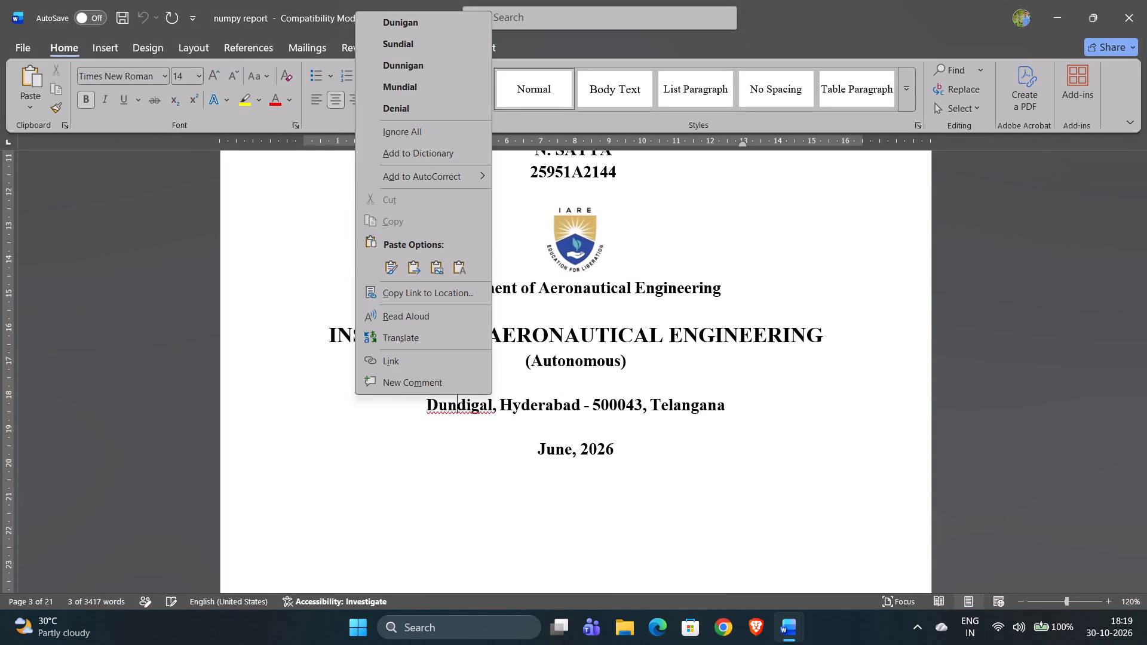
click(400, 131)
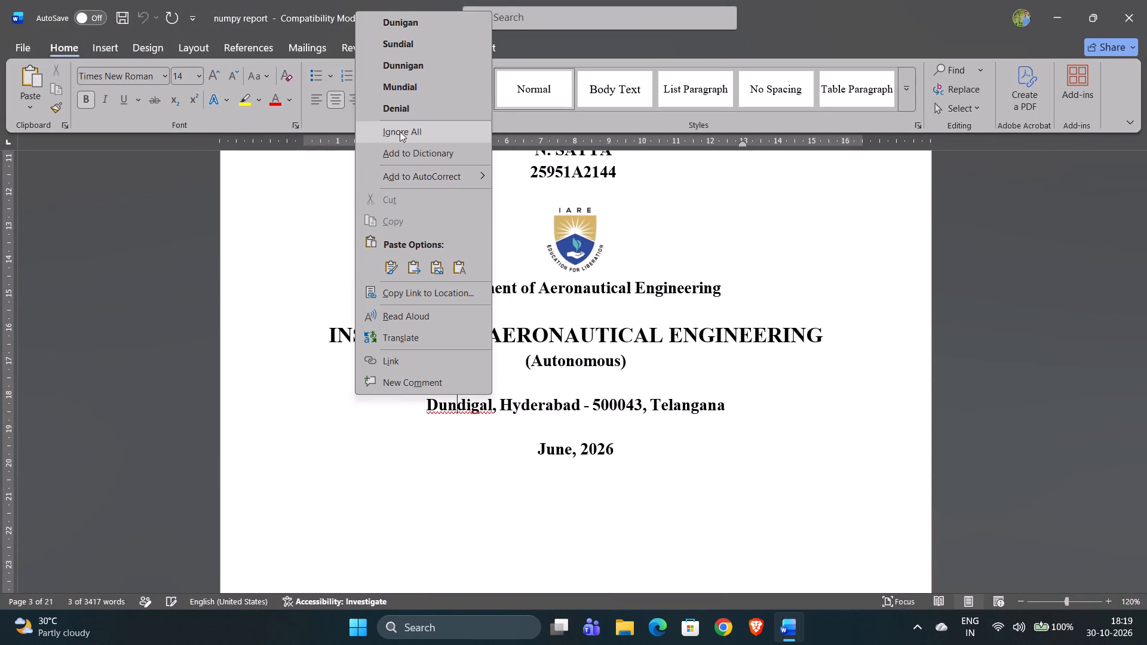
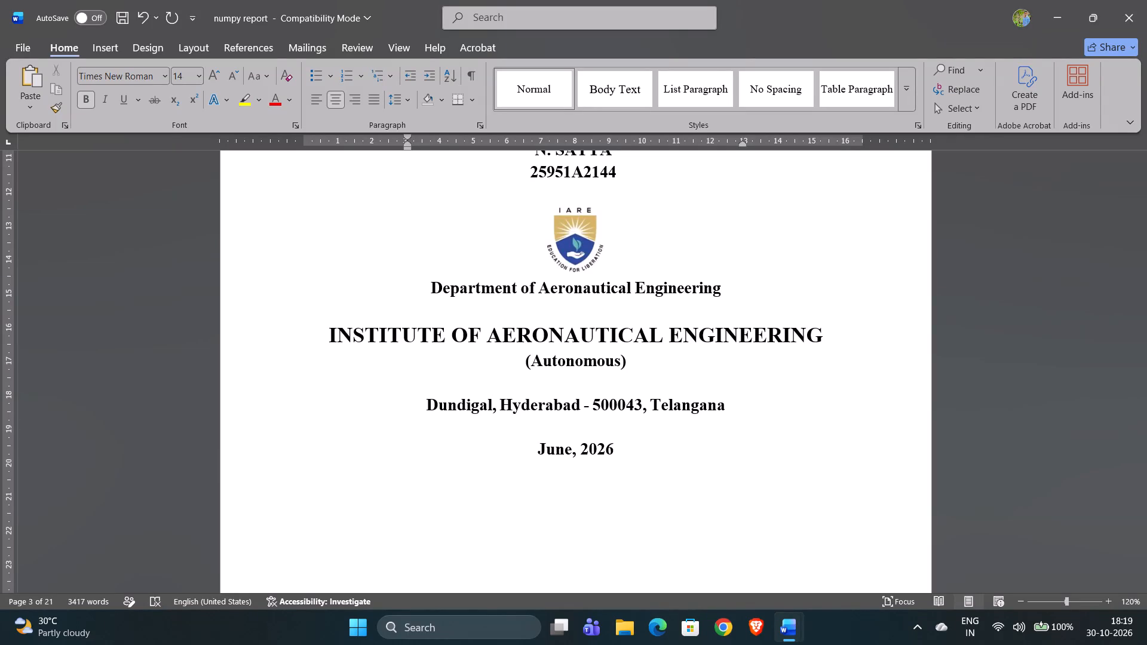
Switch to MATLAP PR and set the address and date lines on page 3 to font size 14.
scroll(577, 450, up, 1)
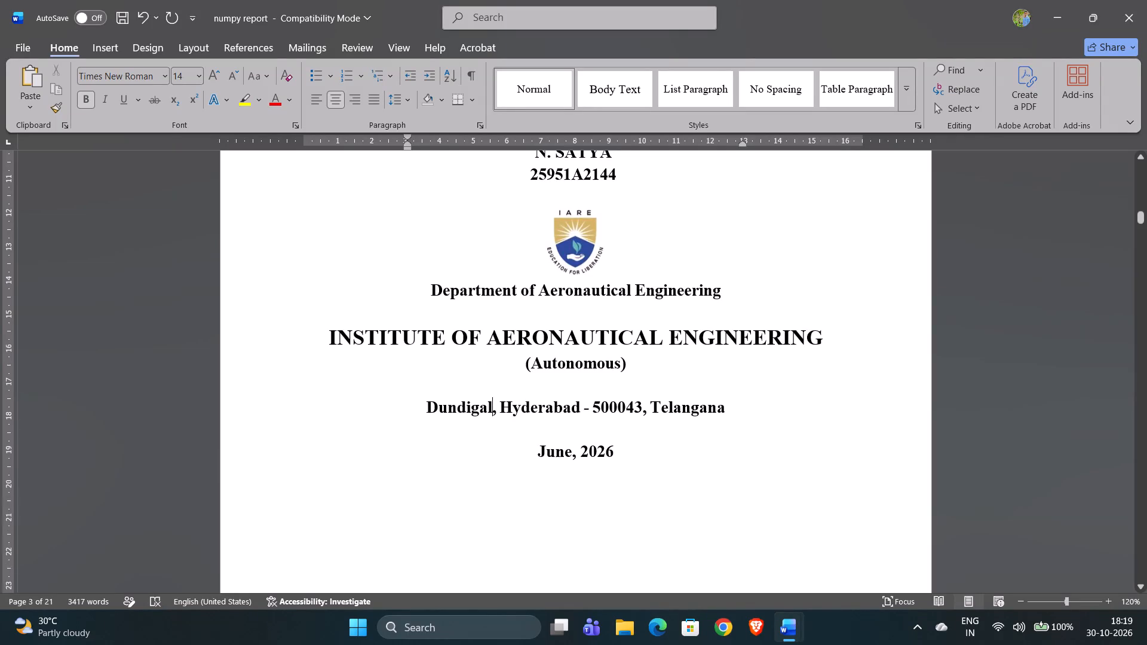
scroll(577, 450, up, 1)
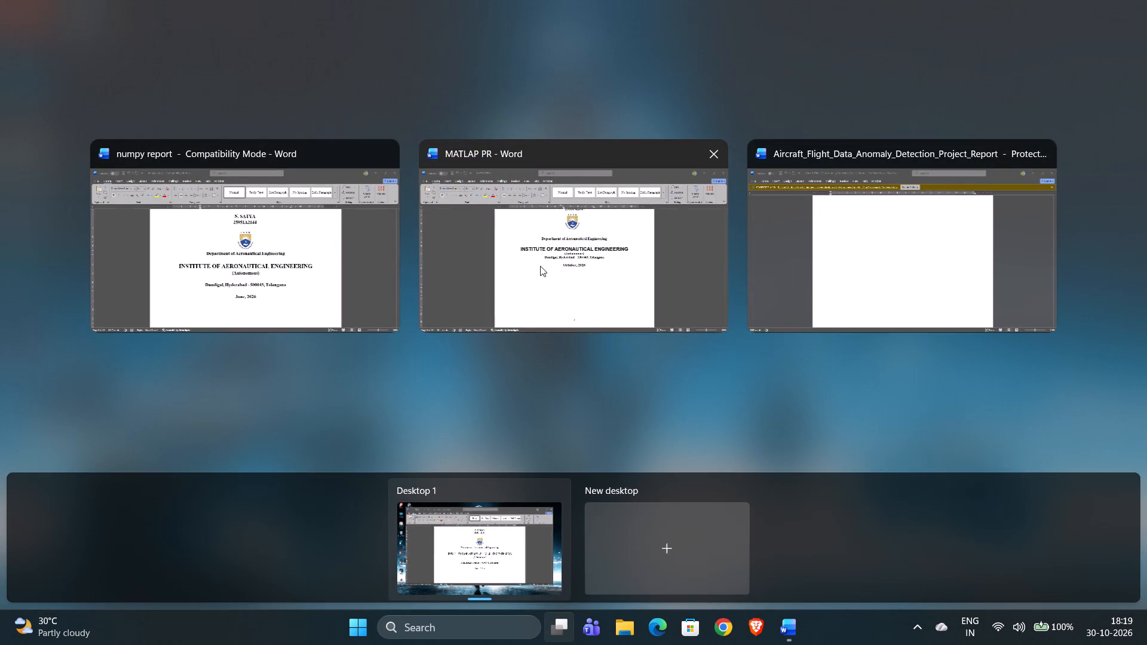
click(540, 266)
scroll(594, 325, down, 1)
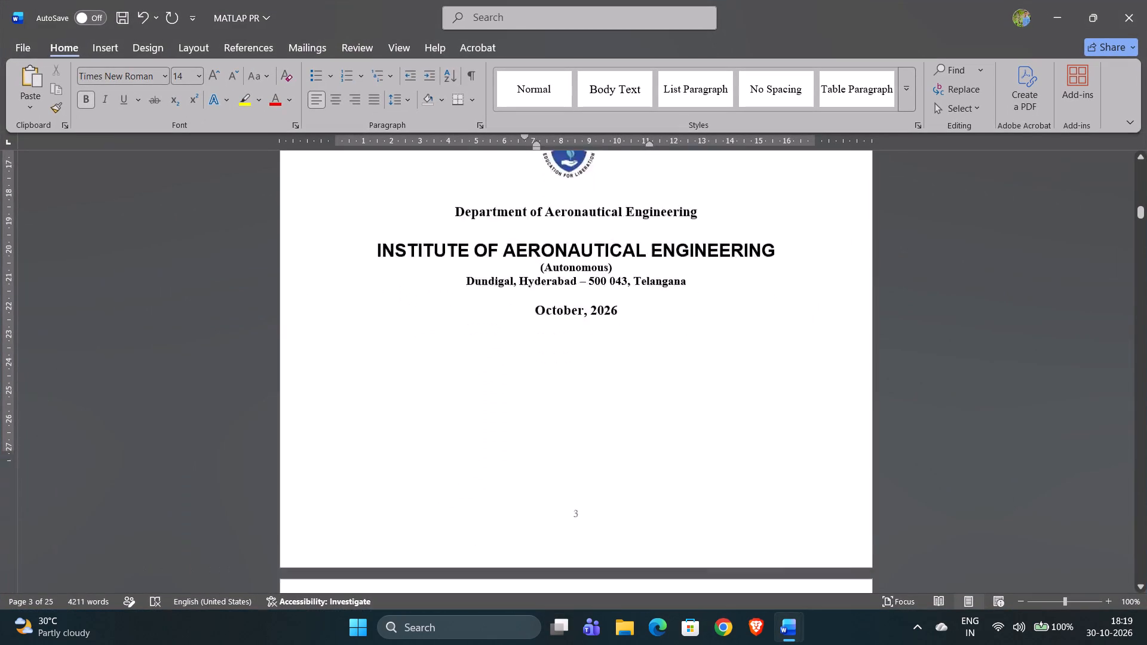
scroll(594, 325, down, 2)
scroll(594, 325, up, 2)
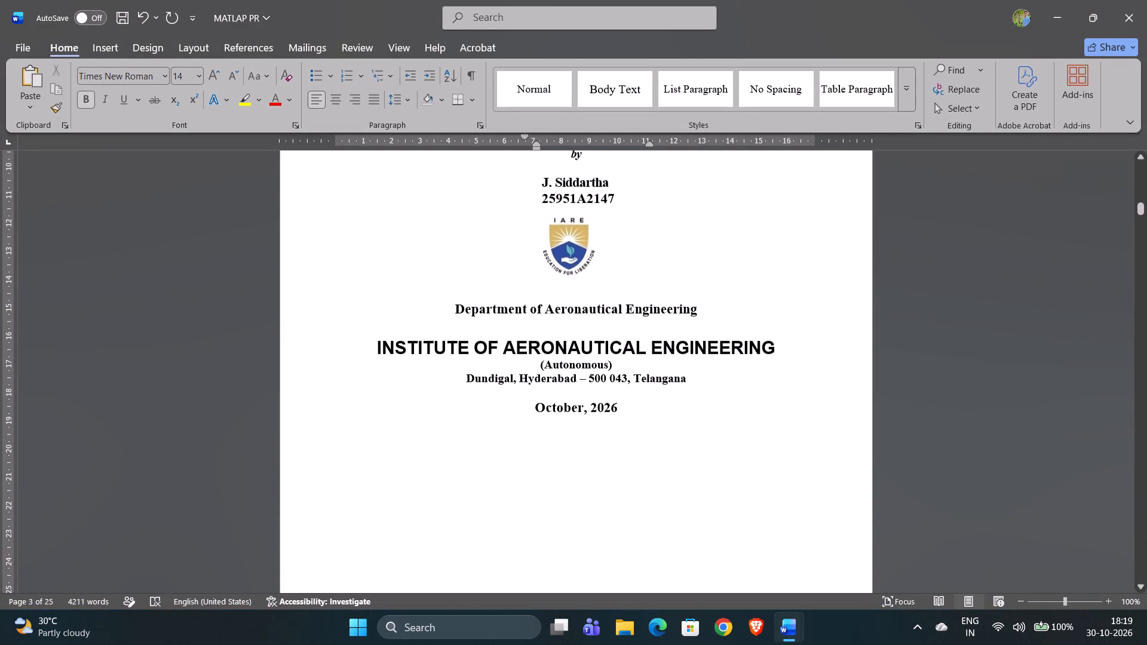
scroll(594, 325, down, 1)
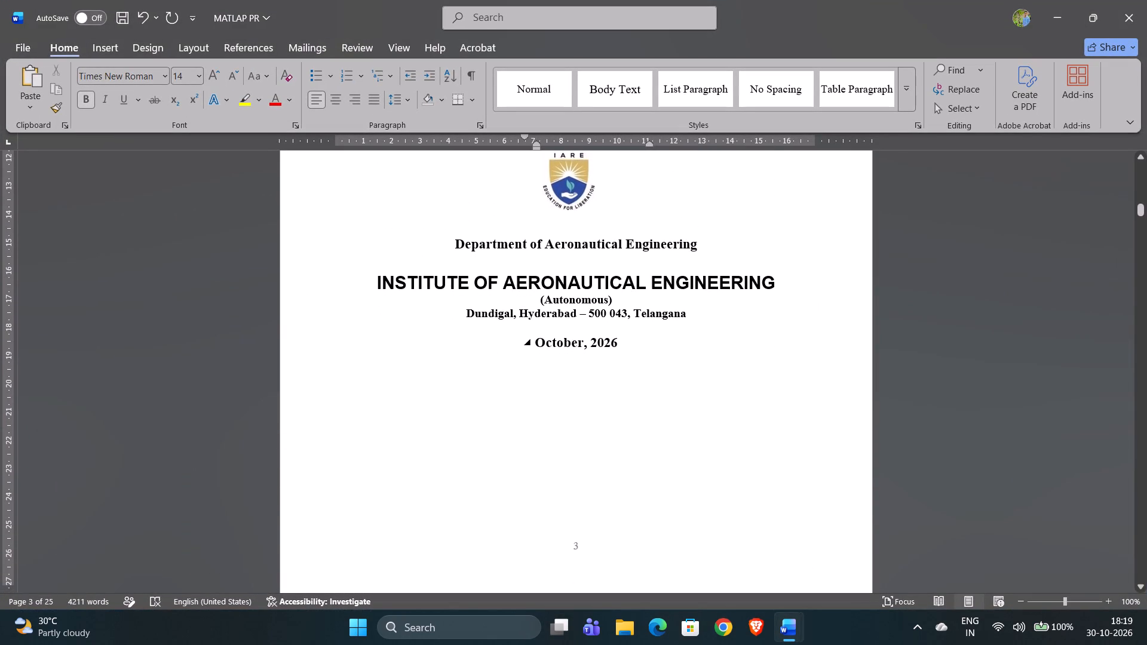
drag(468, 311, 696, 356)
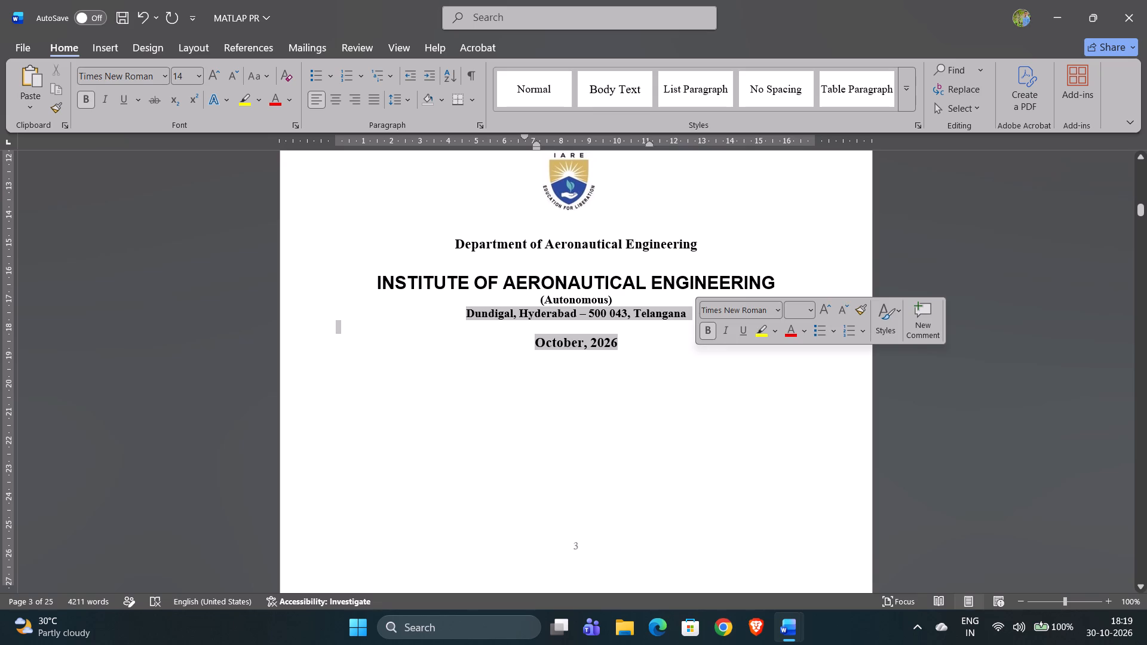
click(790, 306)
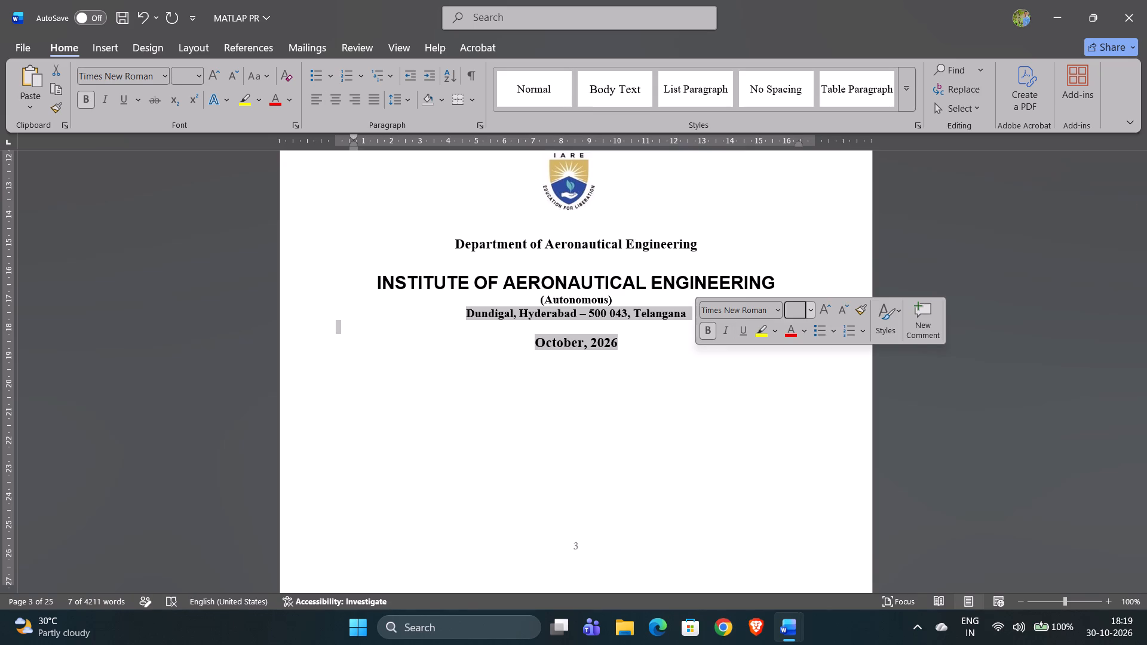
text(14)
key(Return)
click(795, 248)
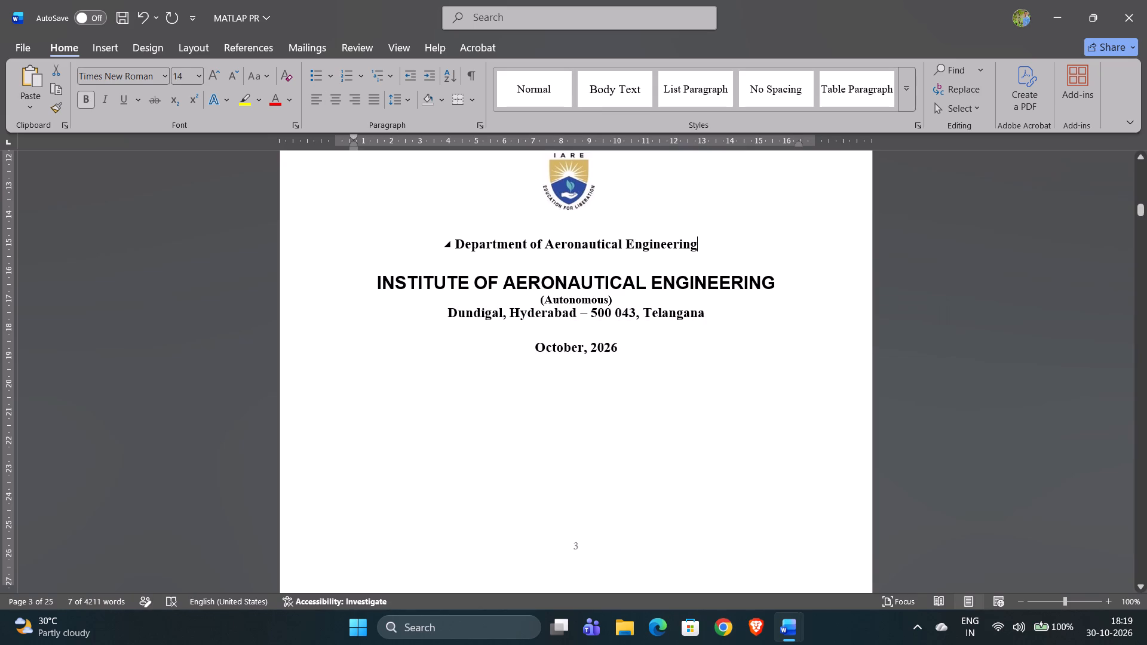
Review the page 3 title page layout and the declaration page below it in MATLAP PR.
scroll(654, 383, up, 2)
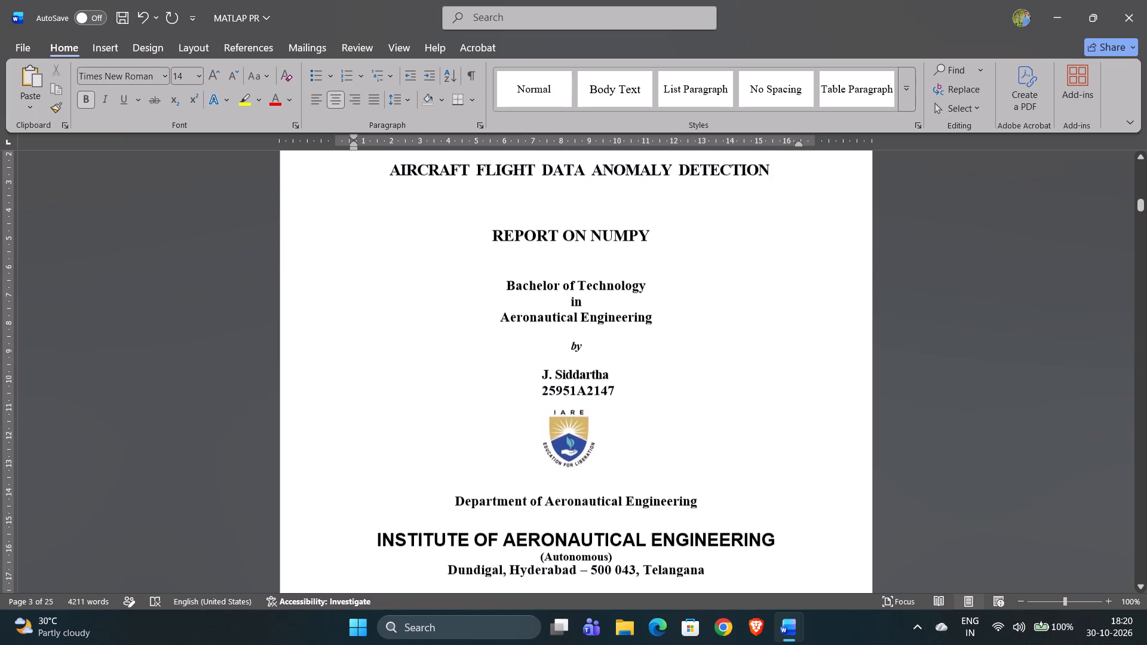
scroll(654, 383, up, 1)
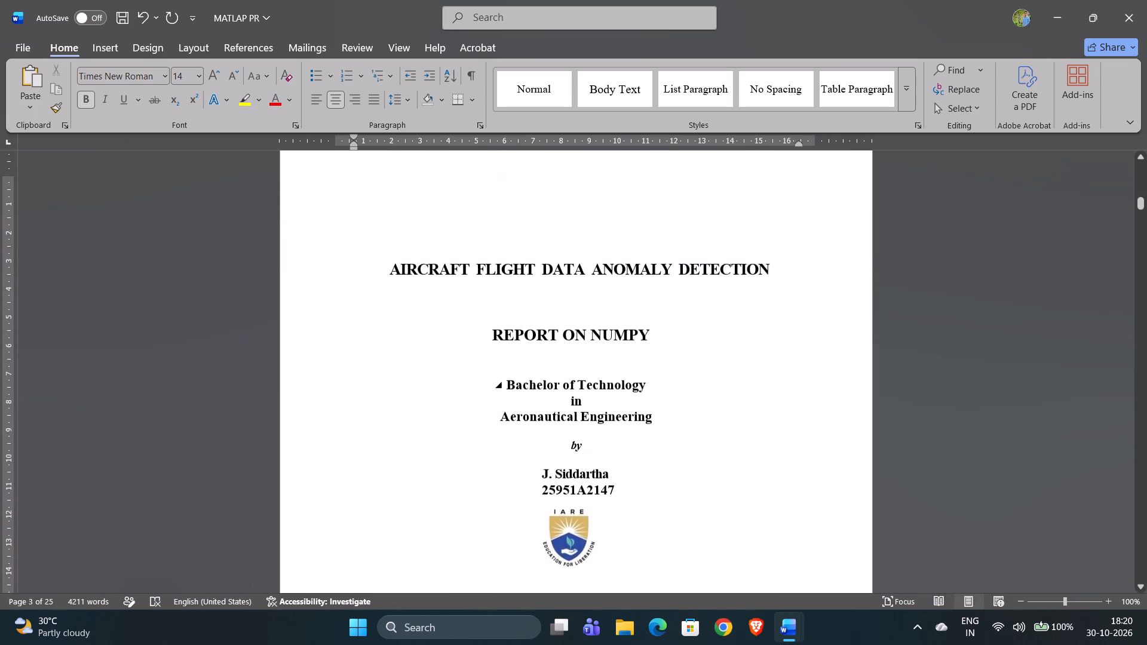
scroll(654, 383, up, 1)
scroll(654, 383, down, 1)
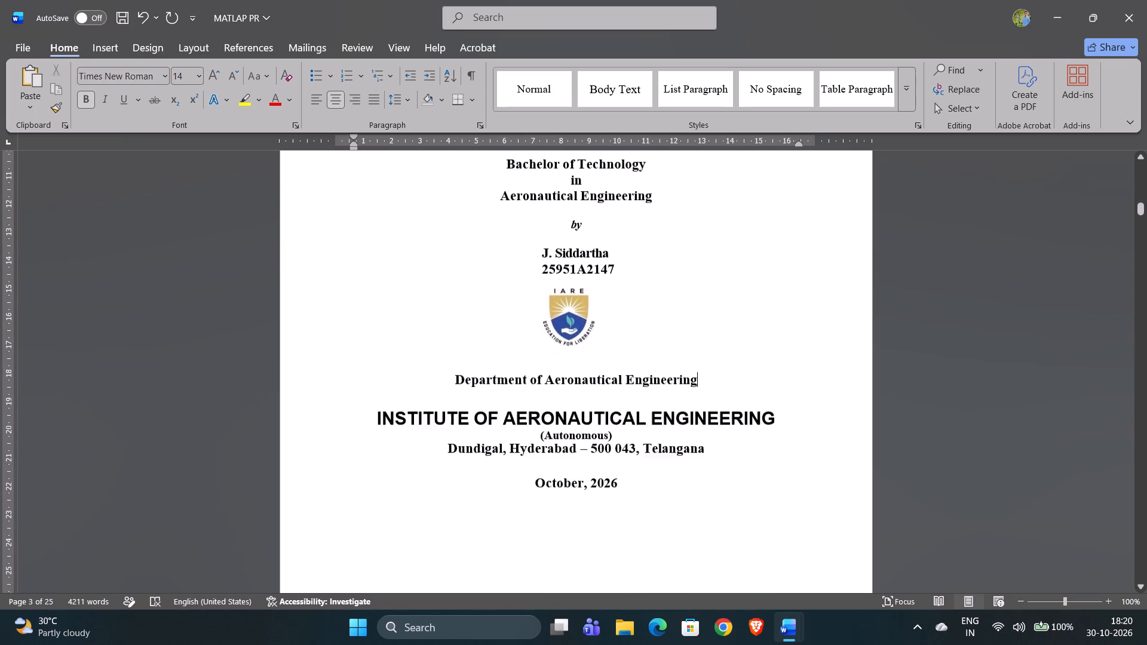
scroll(654, 383, down, 4)
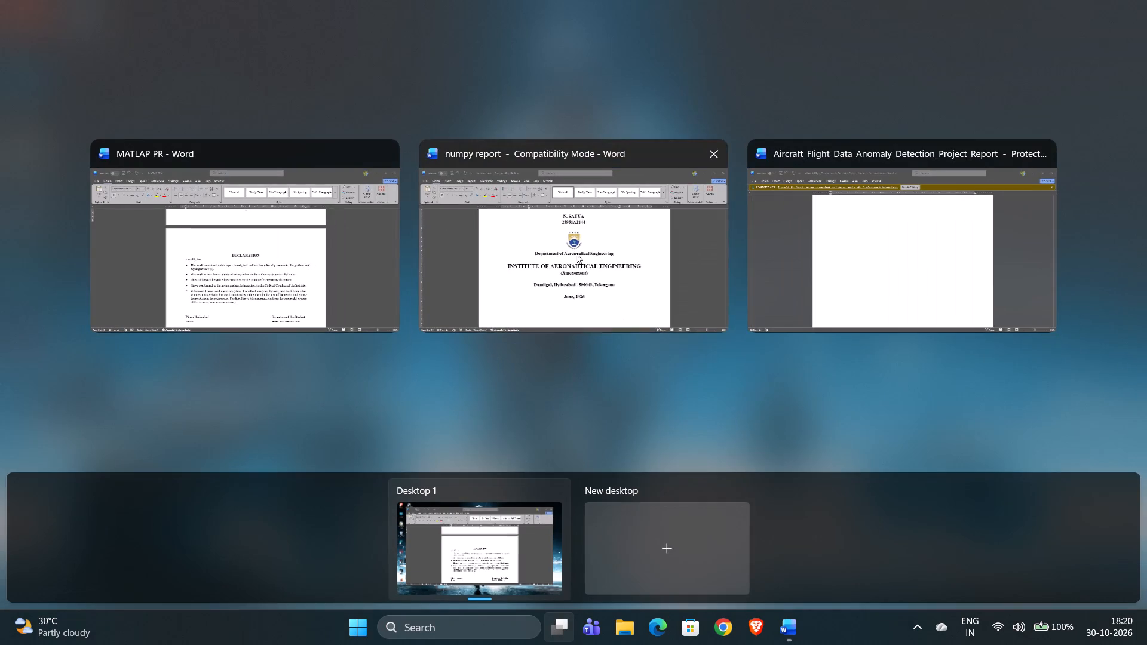
Switch to the numpy report and check the font formatting of the DECLARATION heading and the place, date and signature lines on page 4.
click(573, 252)
scroll(593, 350, down, 2)
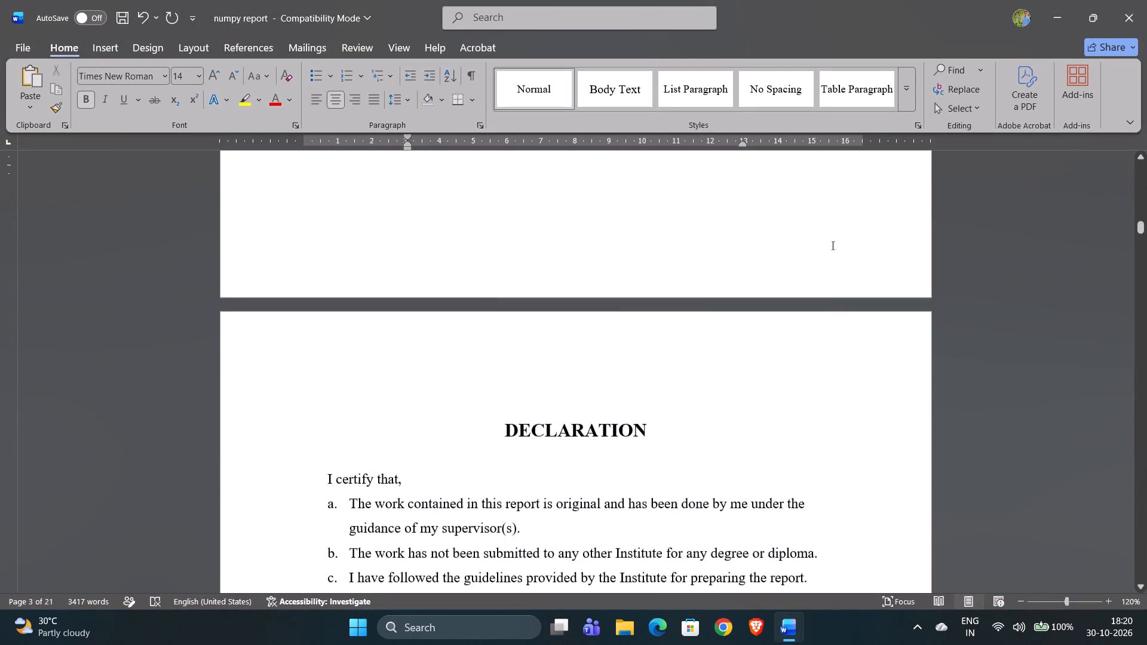
scroll(593, 350, down, 1)
click(498, 233)
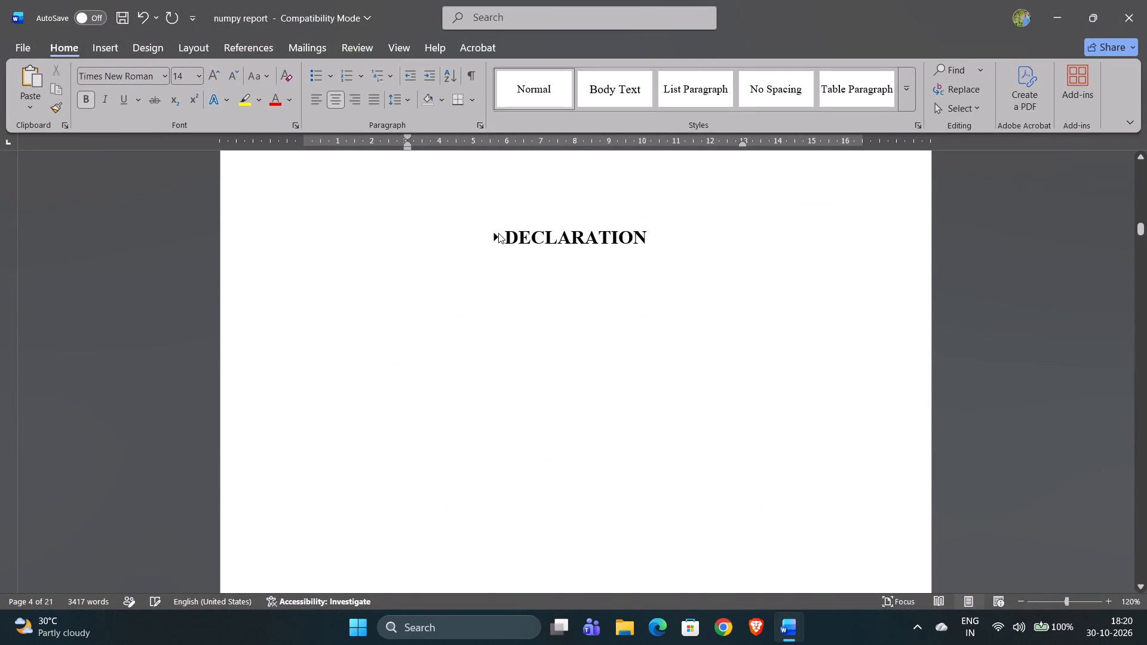
click(496, 235)
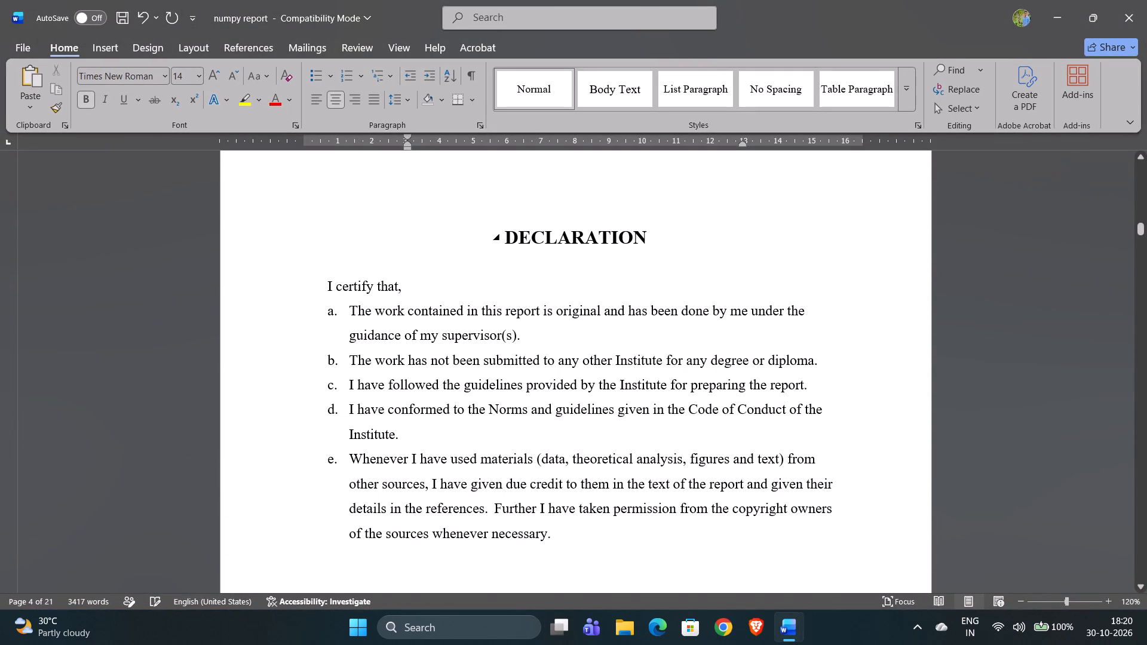
drag(497, 221, 664, 232)
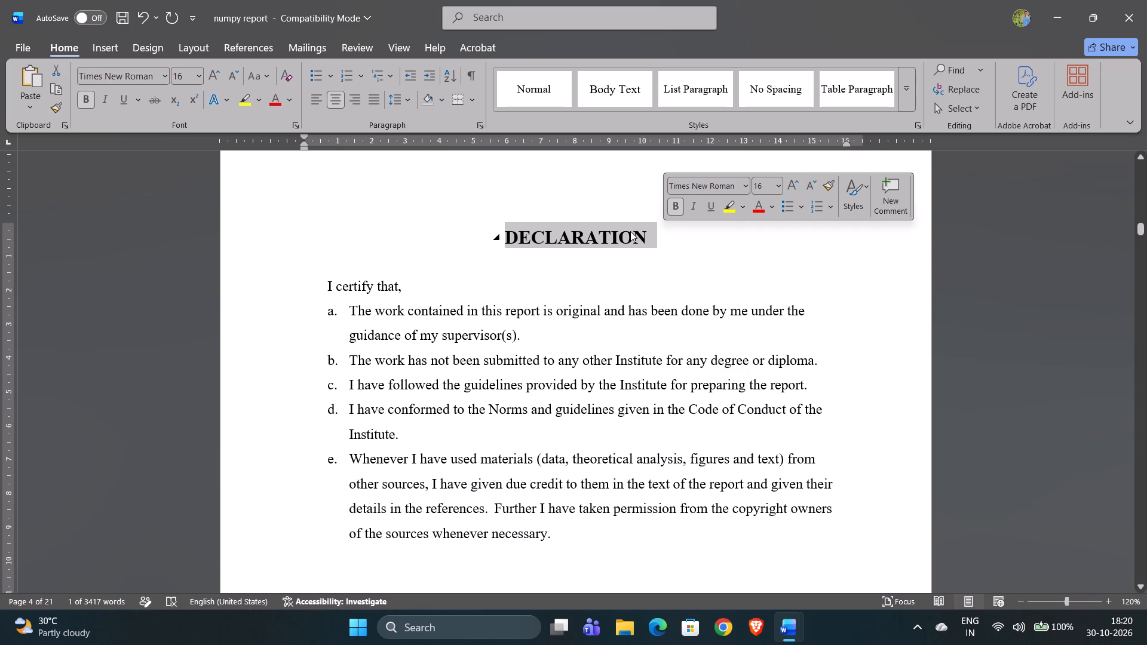
scroll(705, 255, down, 2)
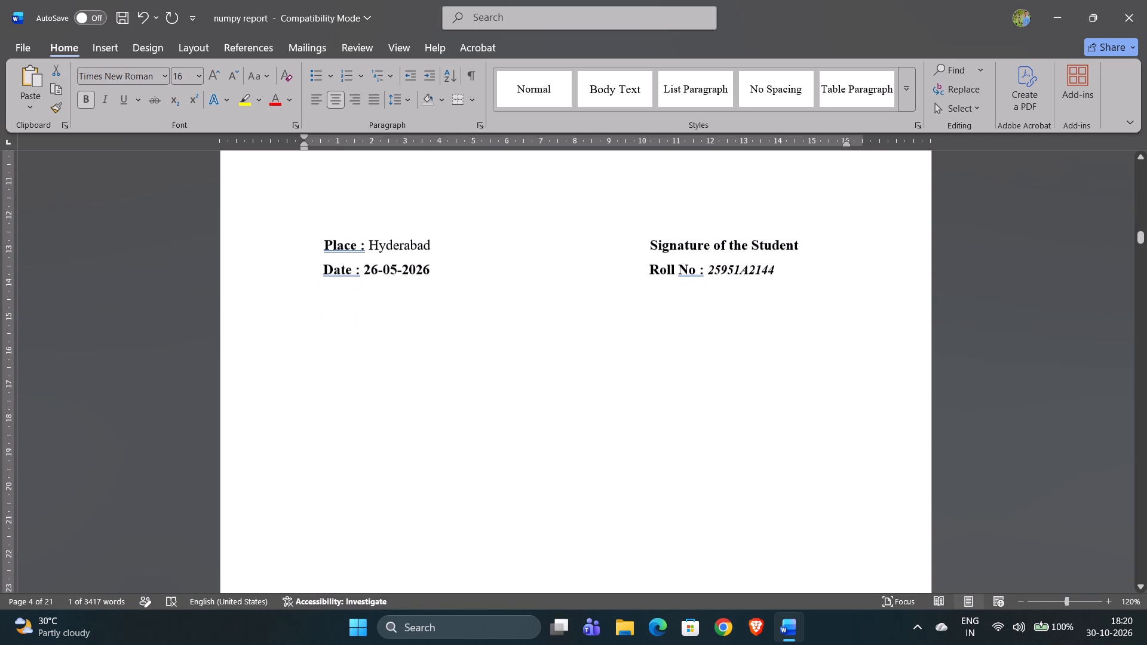
drag(649, 228, 799, 266)
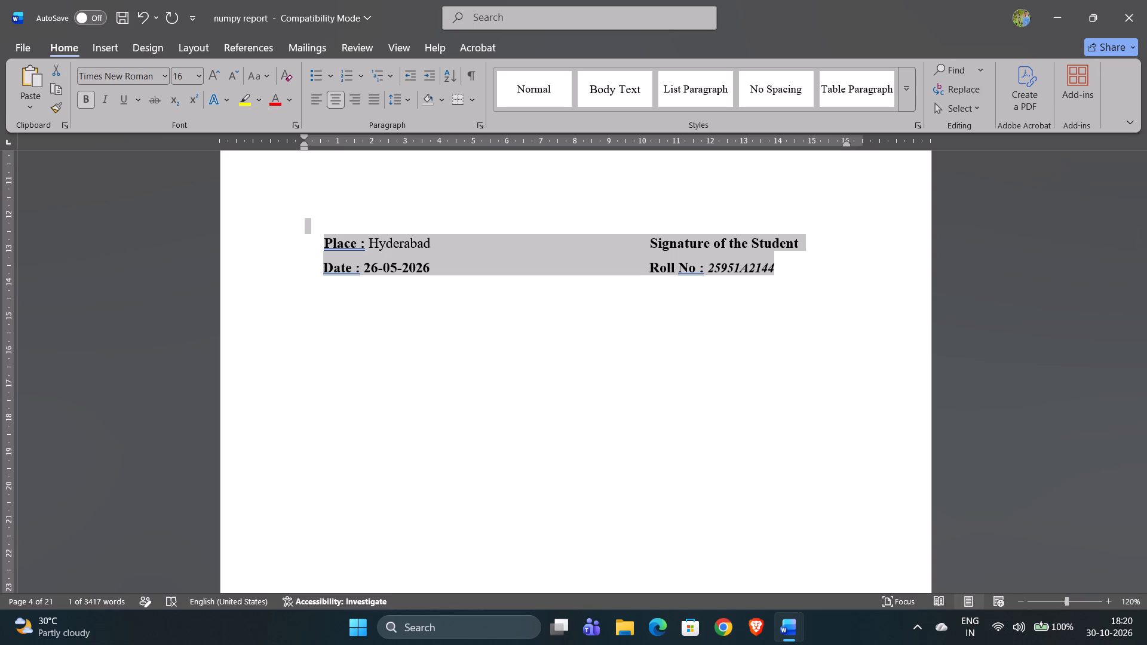
drag(799, 266, 823, 261)
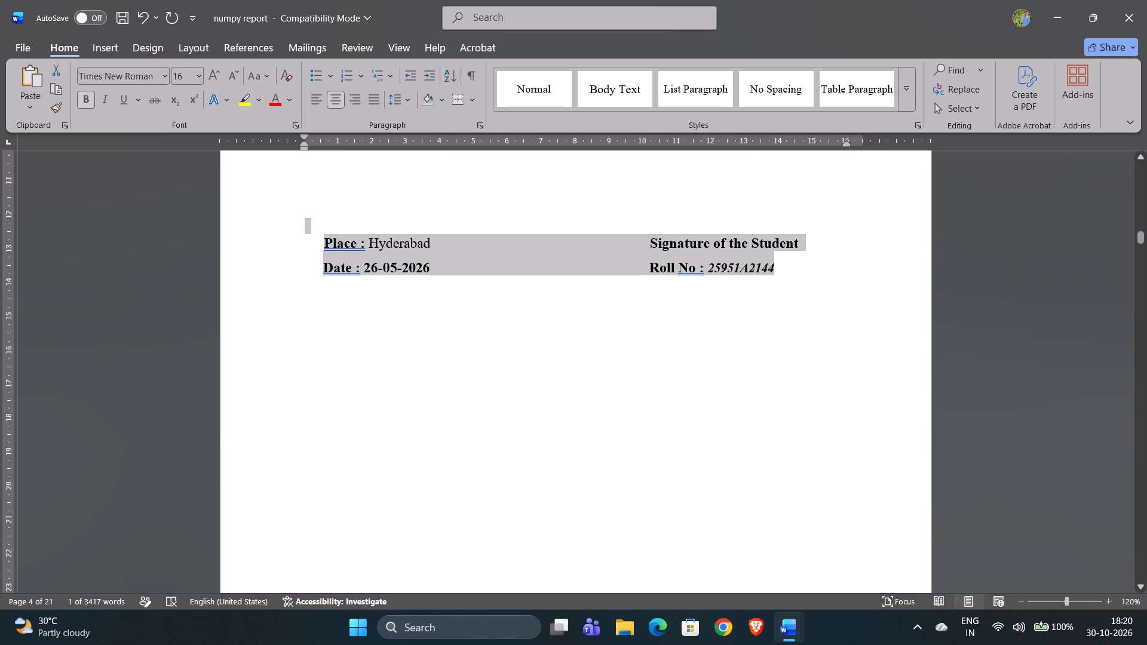
drag(823, 261, 802, 269)
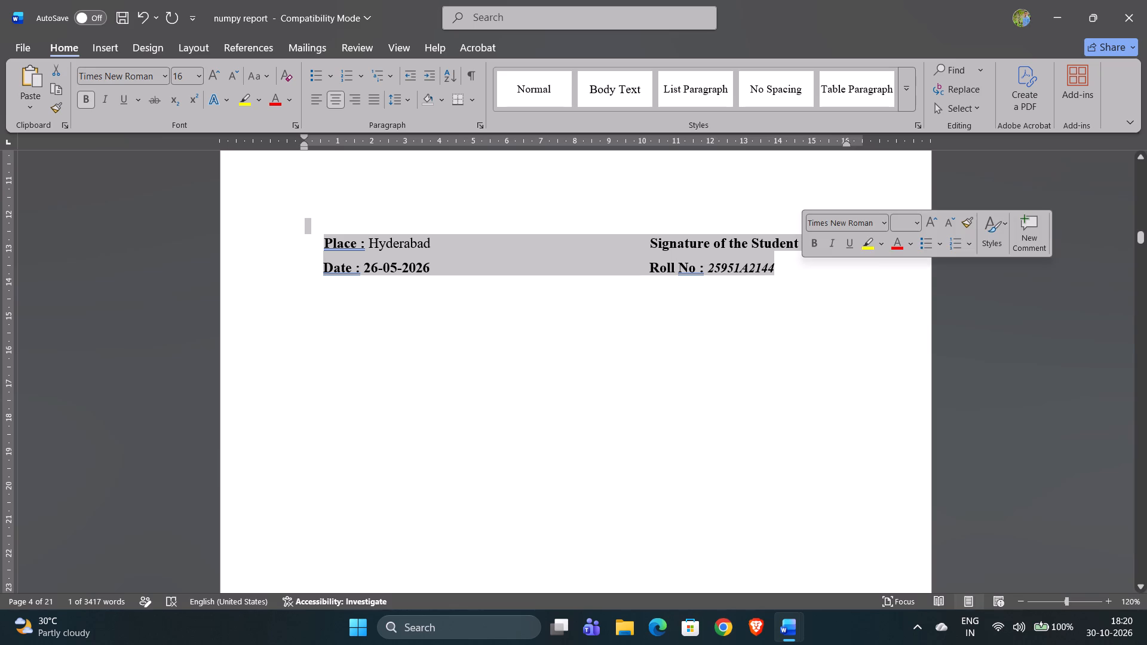
click(704, 340)
Examine the approval sheet and abstract pages in the numpy report.
scroll(704, 340, down, 1)
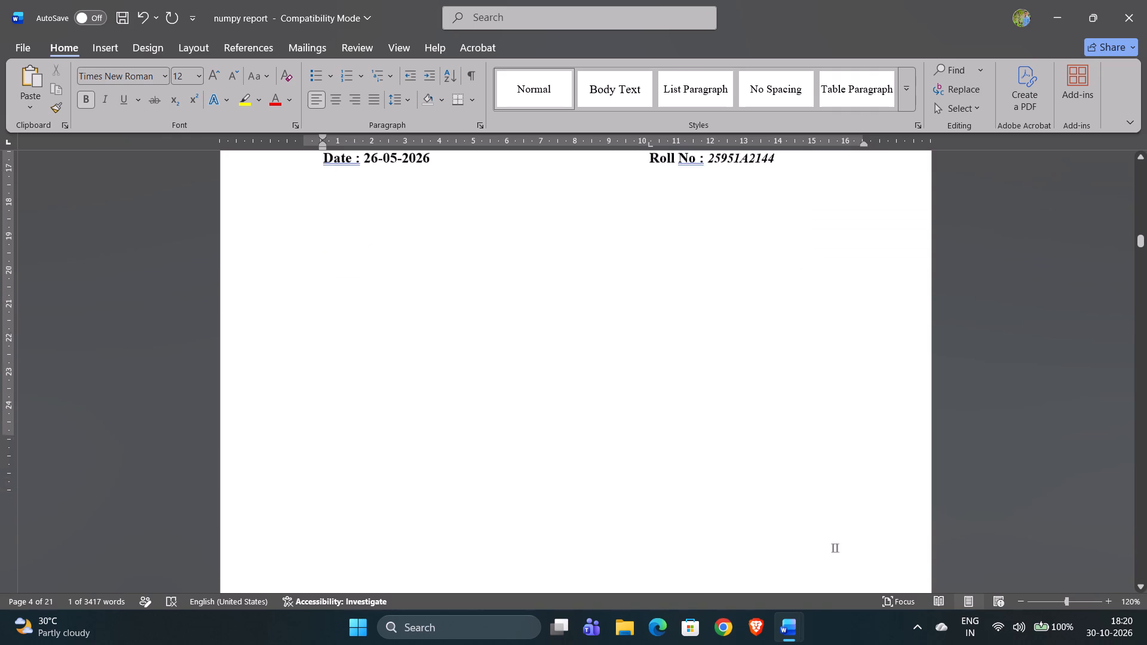
scroll(704, 340, down, 3)
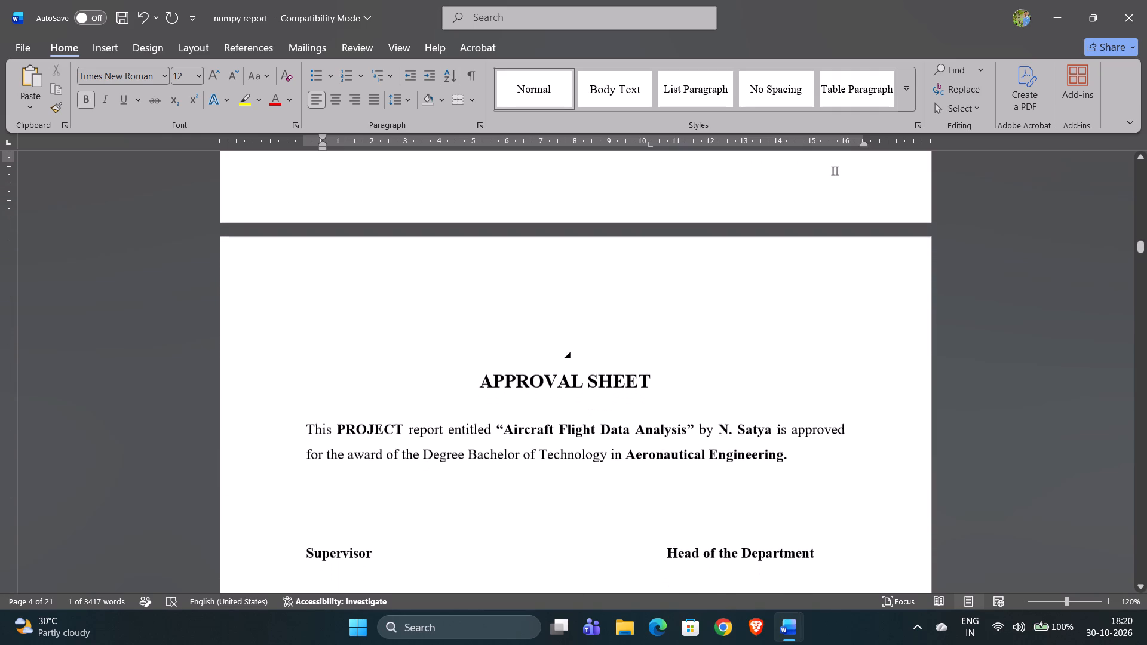
scroll(704, 340, down, 3)
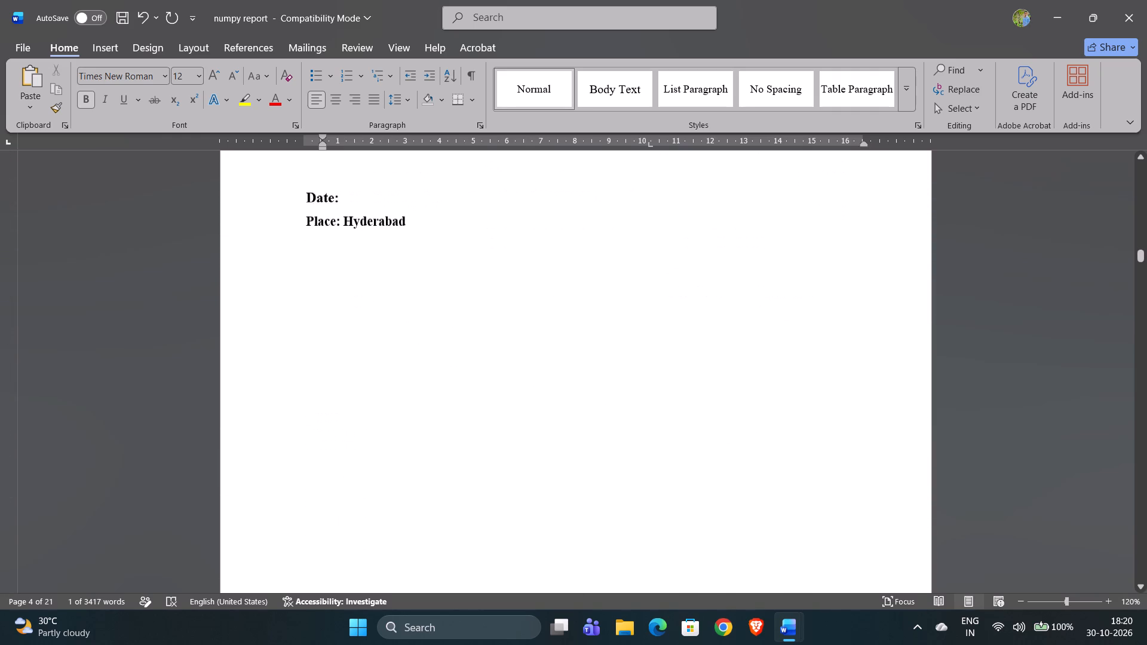
scroll(704, 340, down, 4)
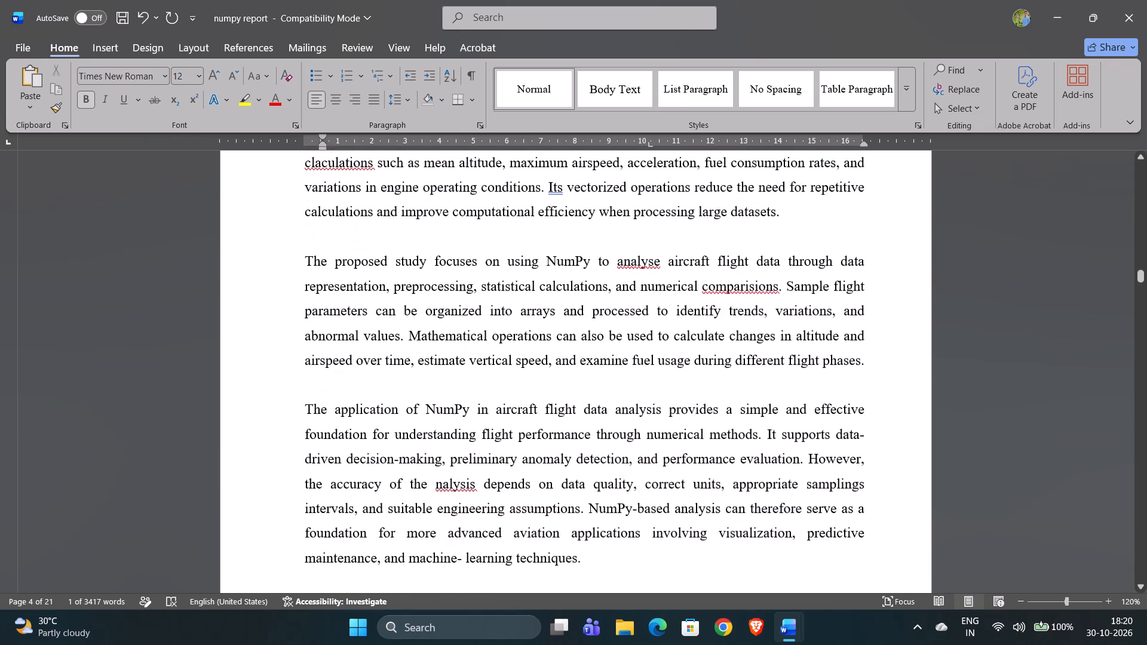
scroll(704, 340, down, 1)
scroll(704, 340, up, 5)
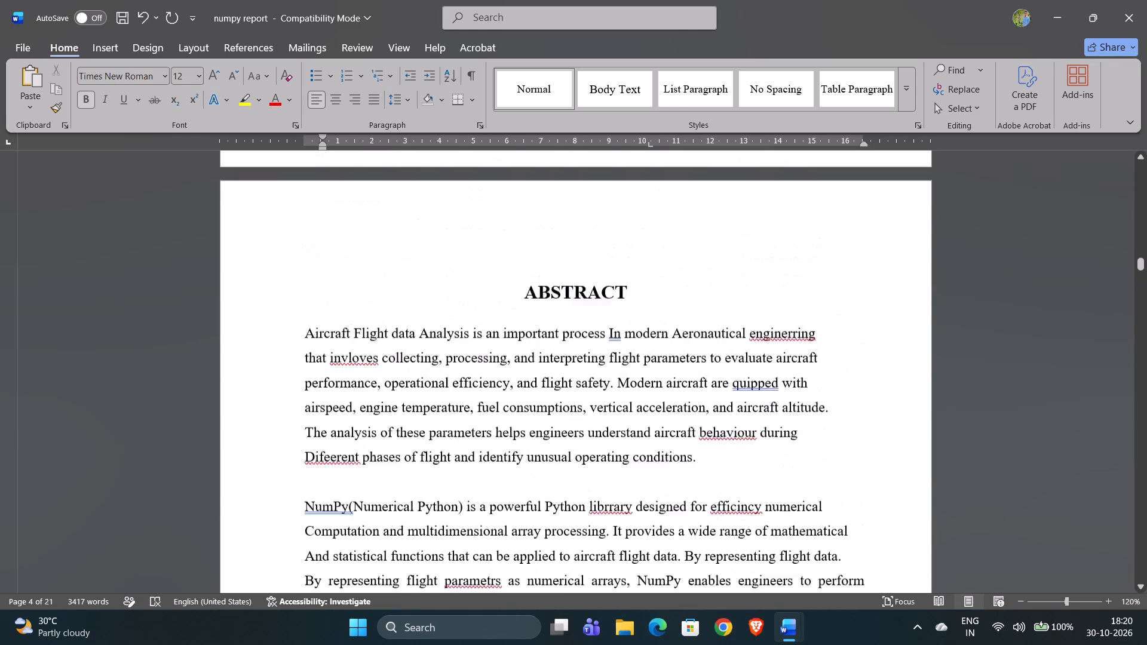
Ignore once the grammar flags on "Place :", "Date :" and "No :" below the declaration in the numpy report.
scroll(704, 340, up, 5)
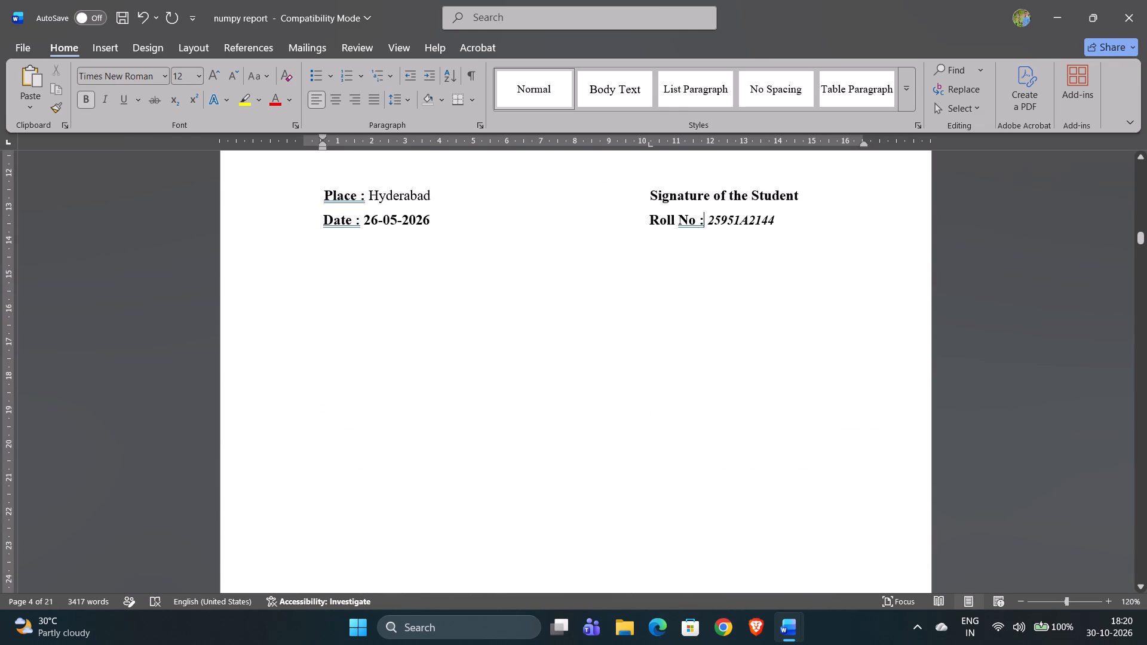
scroll(704, 340, up, 1)
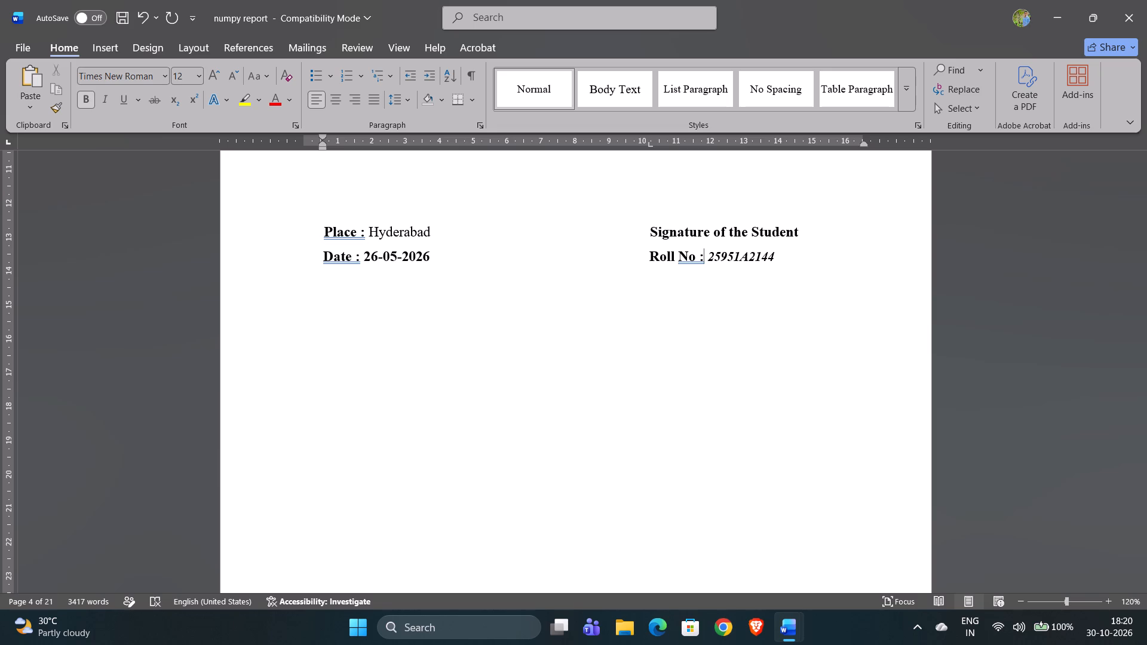
click(343, 238)
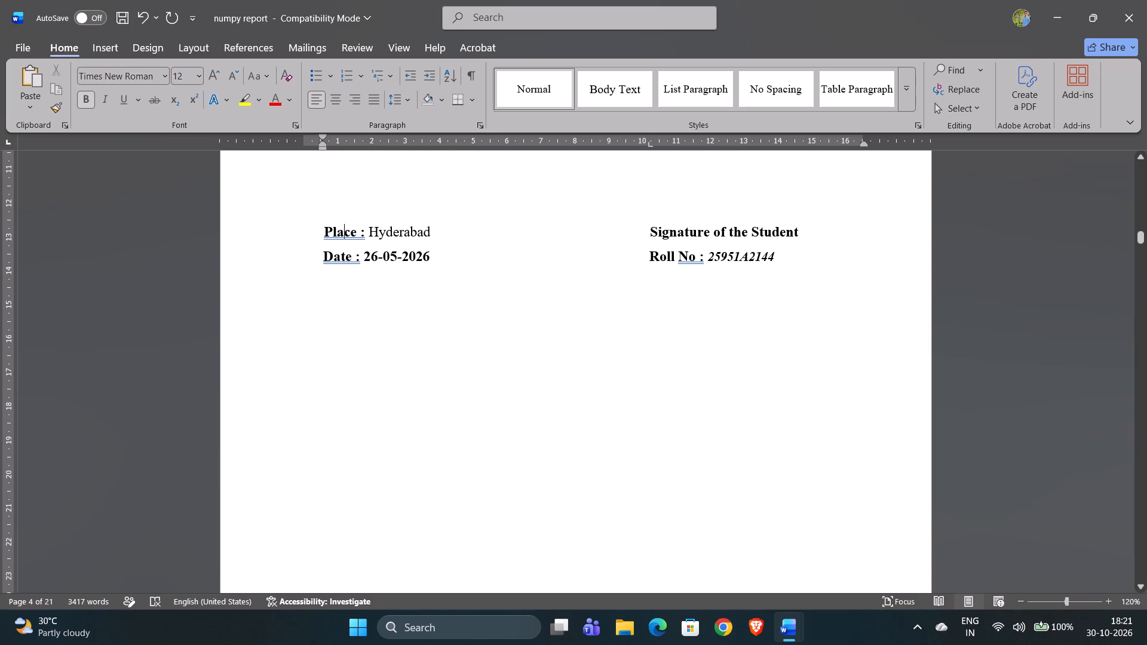
right_click(343, 238)
click(313, 268)
click(338, 257)
right_click(338, 257)
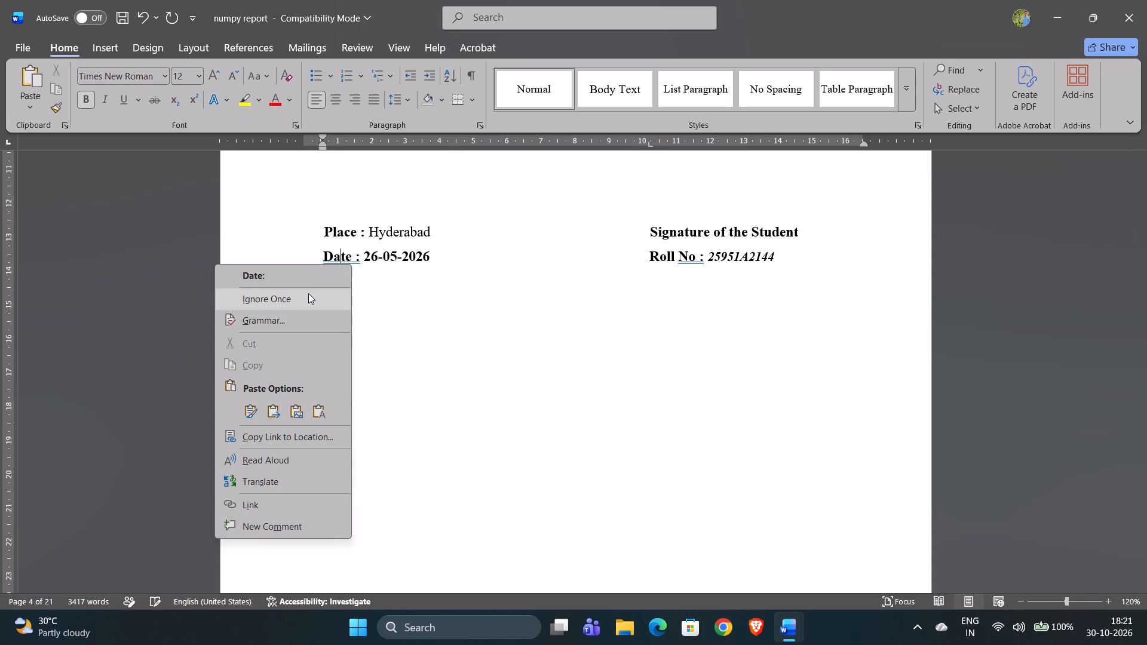
click(308, 294)
click(686, 260)
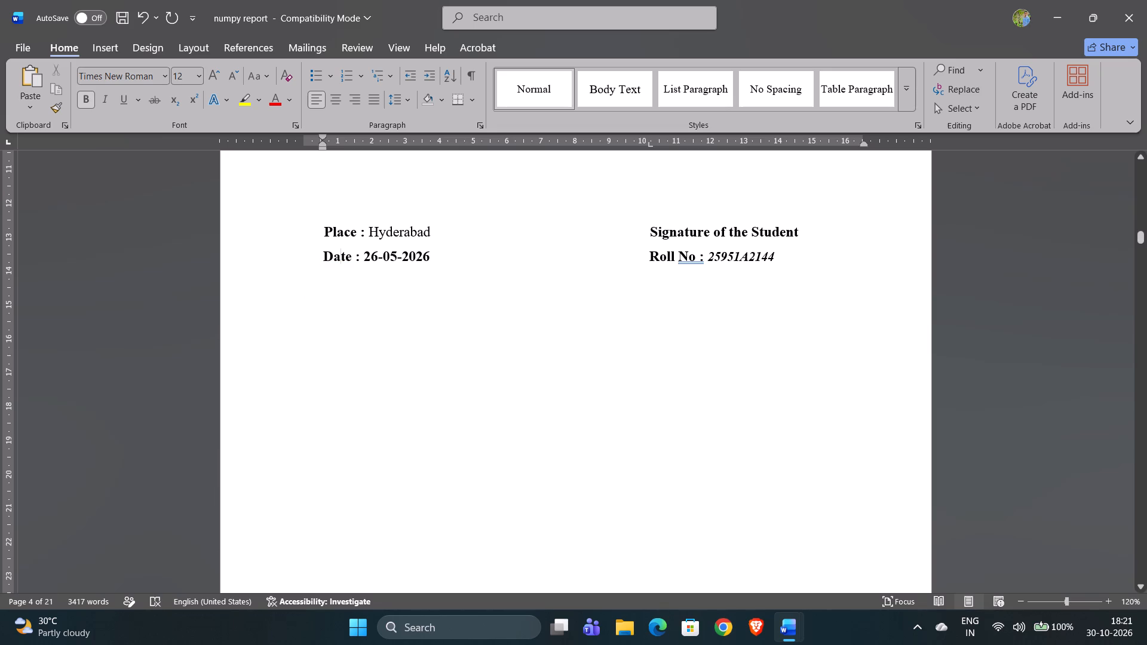
right_click(686, 260)
click(613, 293)
Compare the declaration's statement list in the numpy report with the bulleted declaration page in MATLAP PR.
scroll(613, 293, up, 2)
scroll(613, 293, down, 1)
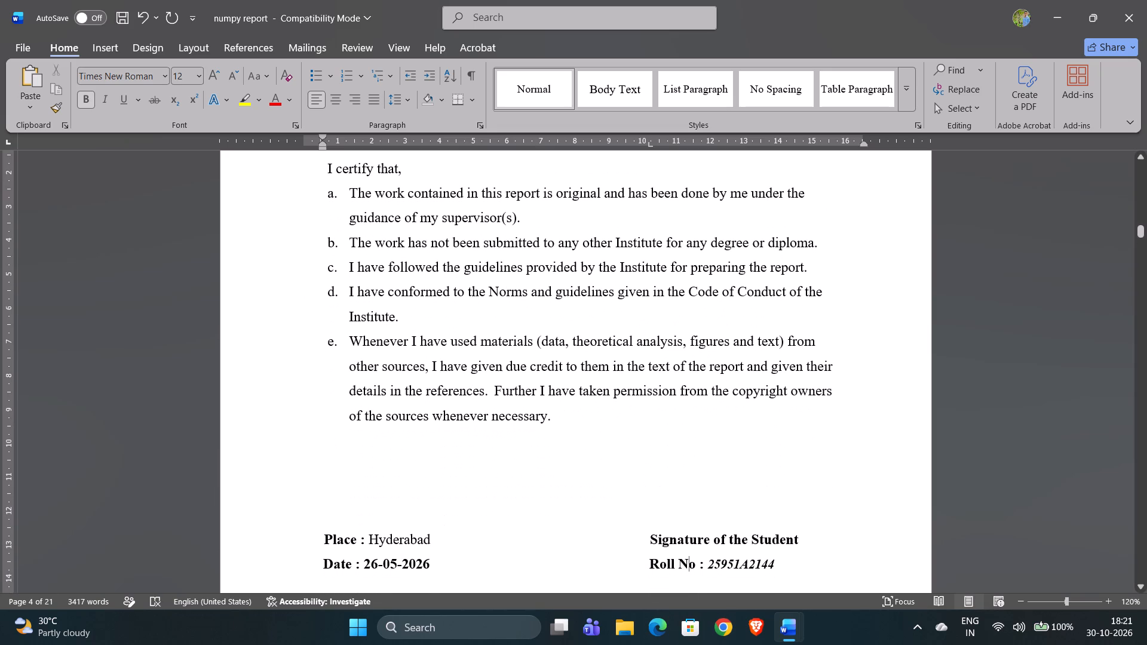
click(520, 271)
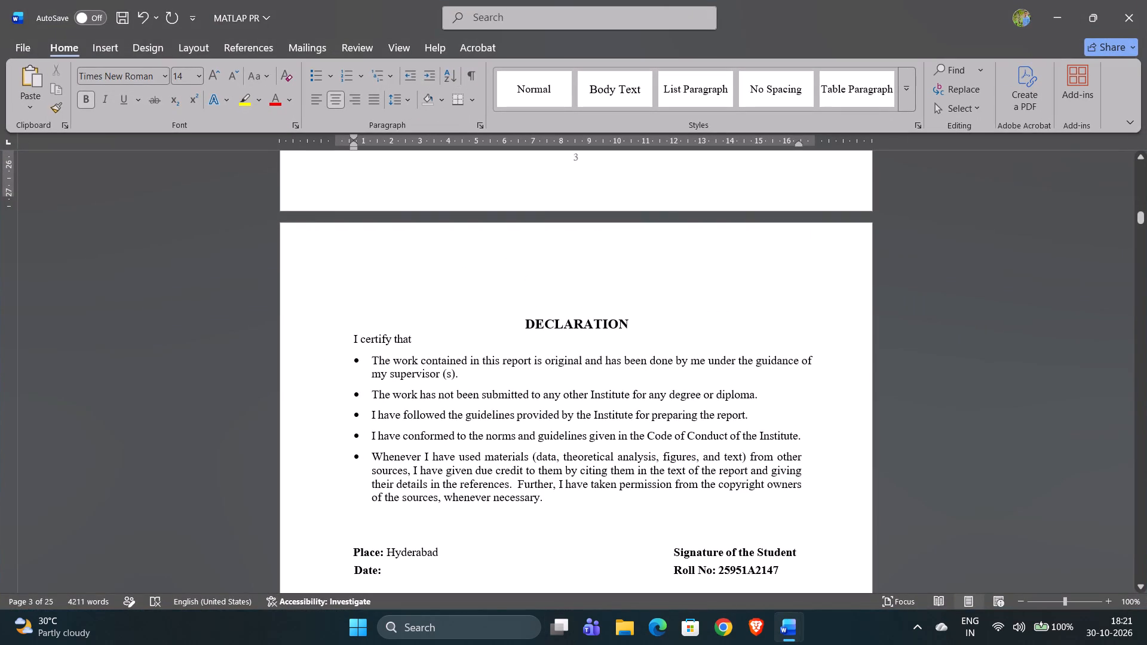
click(474, 276)
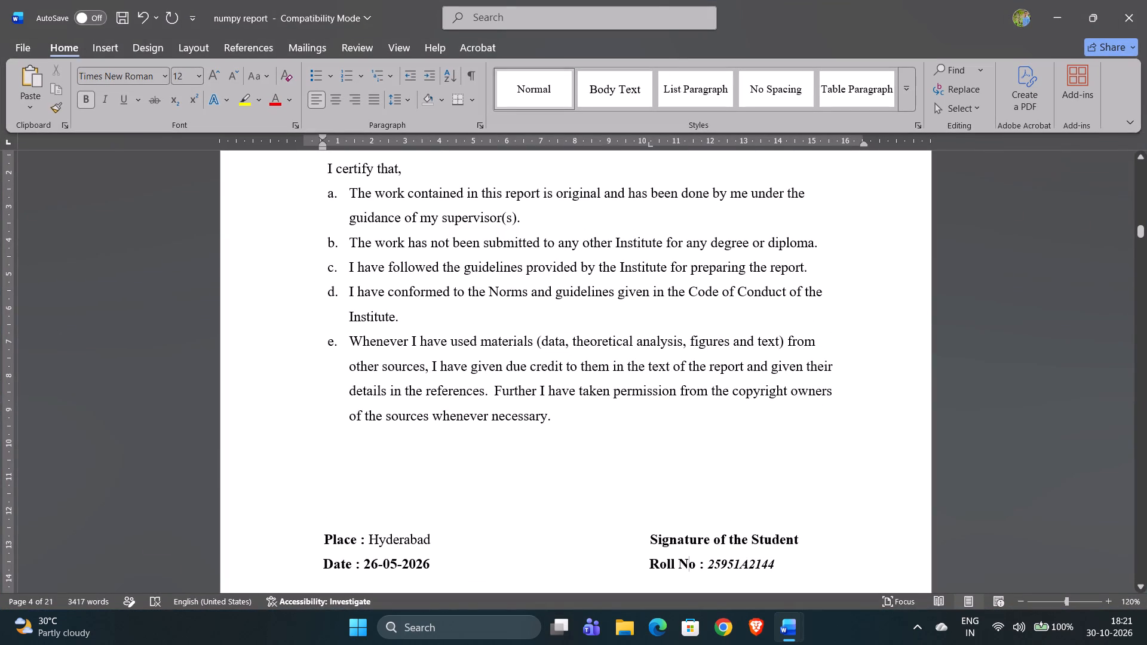
drag(320, 167, 360, 282)
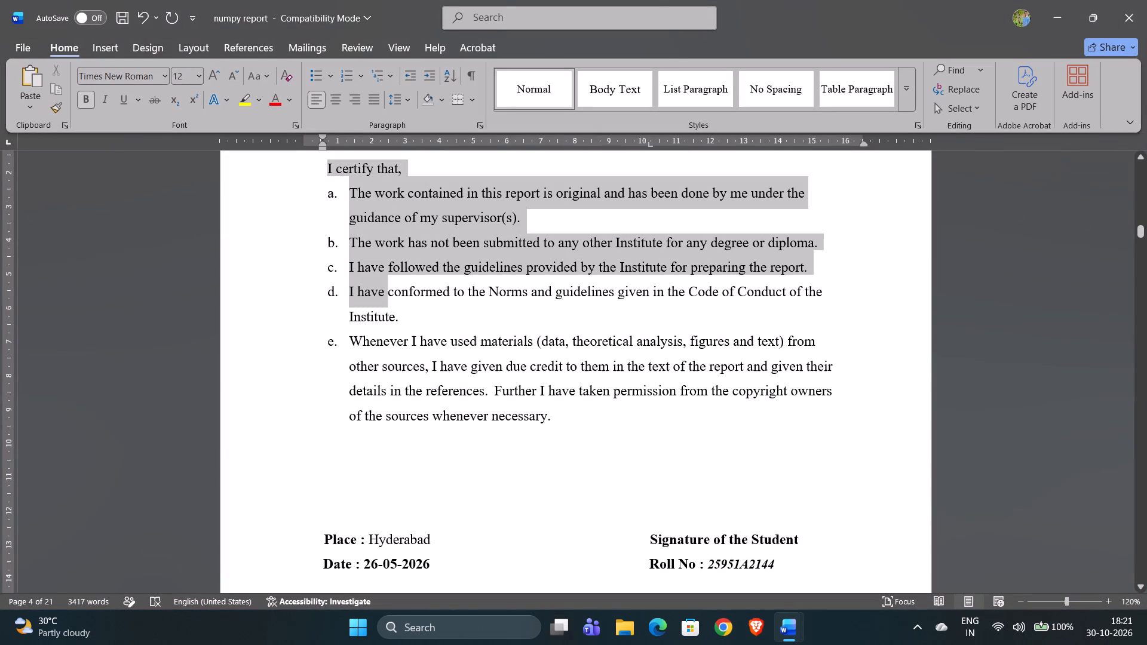
drag(360, 282, 344, 186)
click(304, 234)
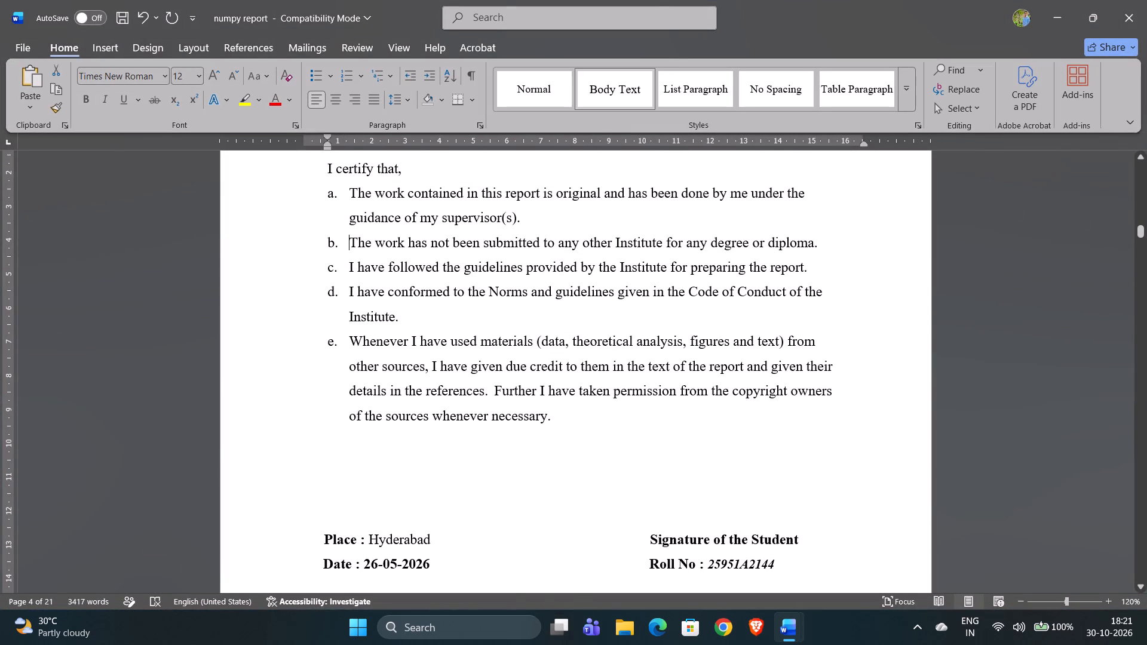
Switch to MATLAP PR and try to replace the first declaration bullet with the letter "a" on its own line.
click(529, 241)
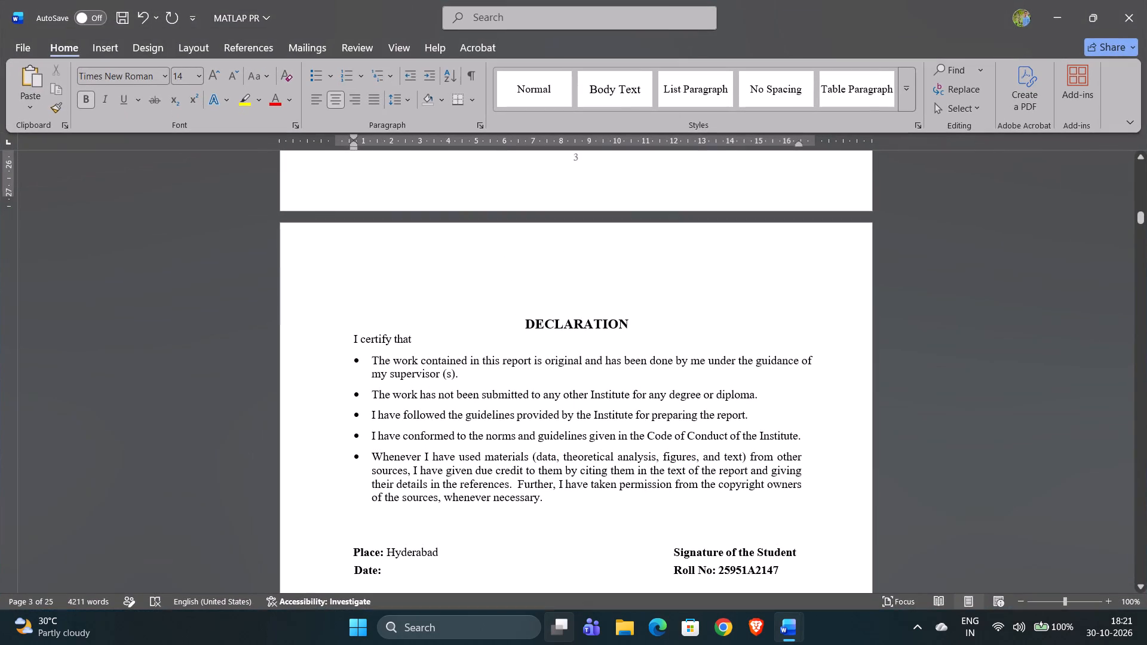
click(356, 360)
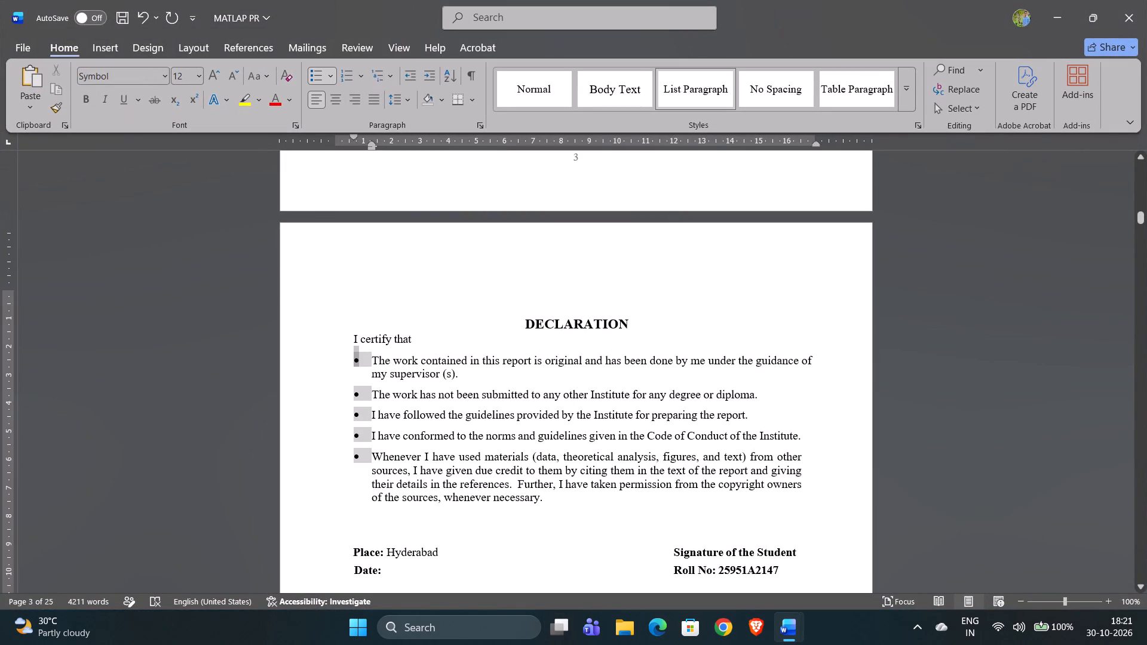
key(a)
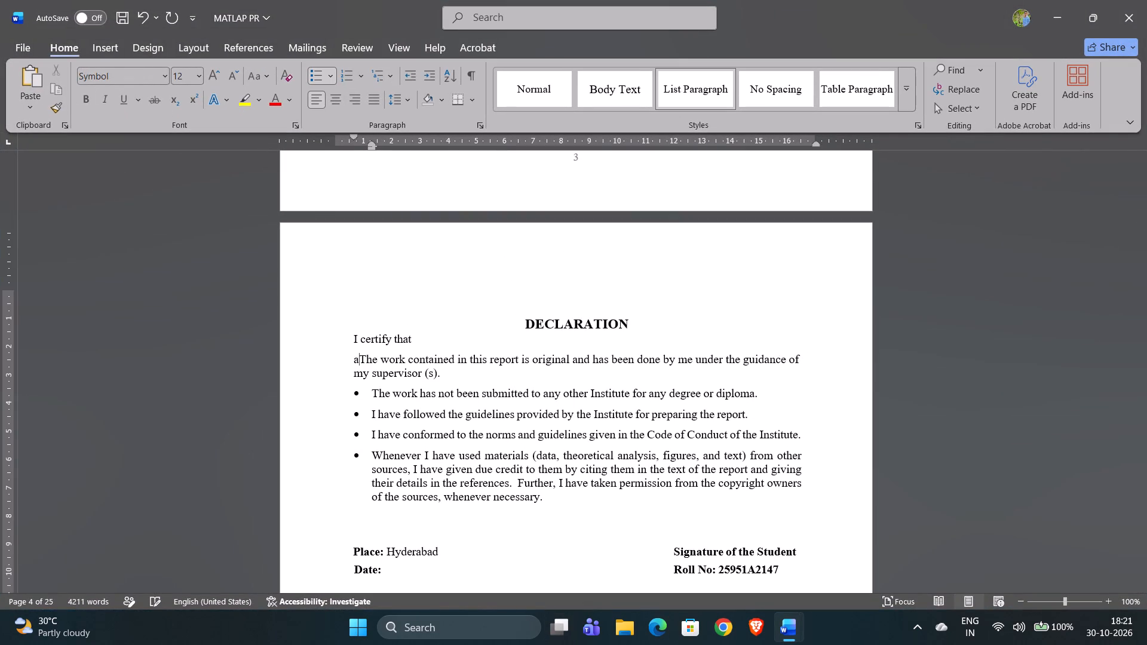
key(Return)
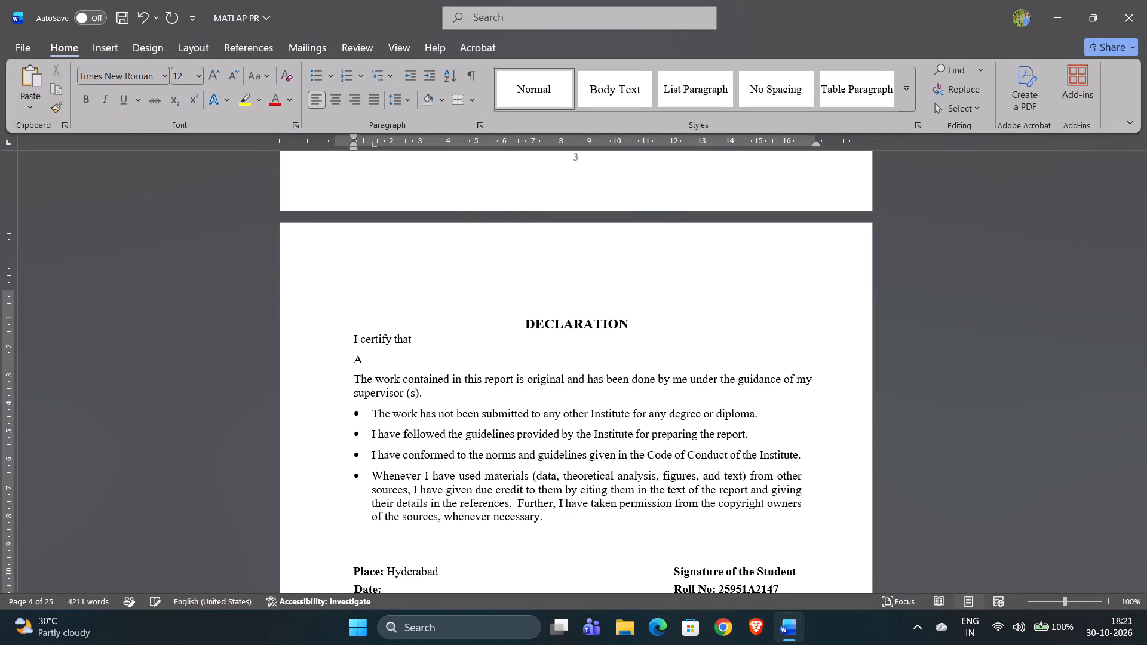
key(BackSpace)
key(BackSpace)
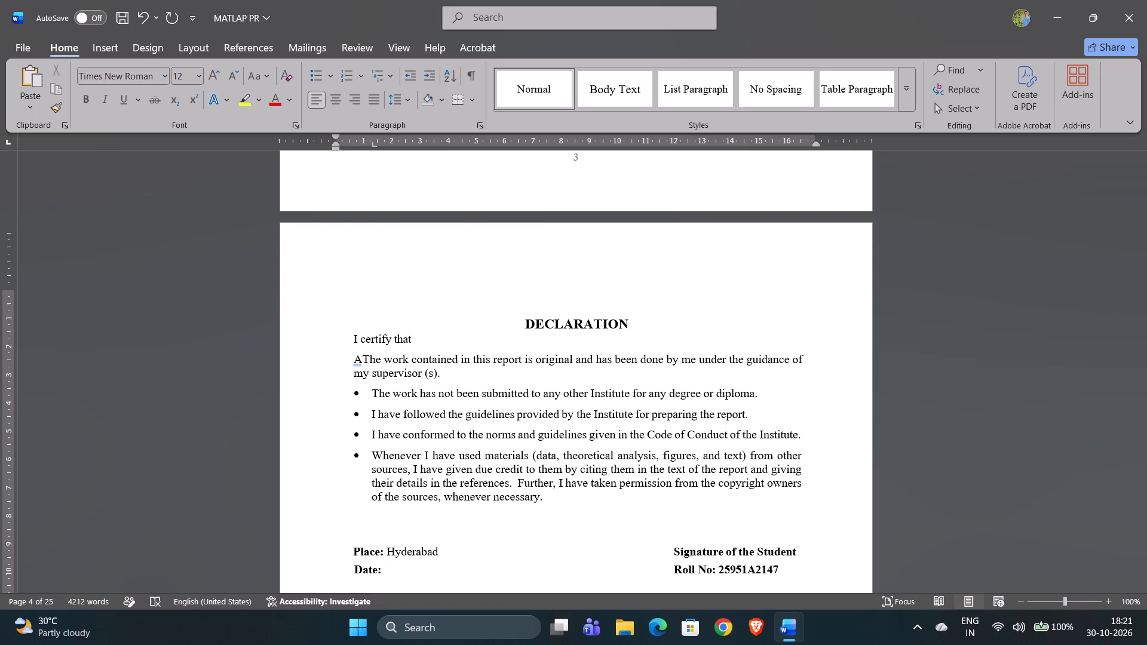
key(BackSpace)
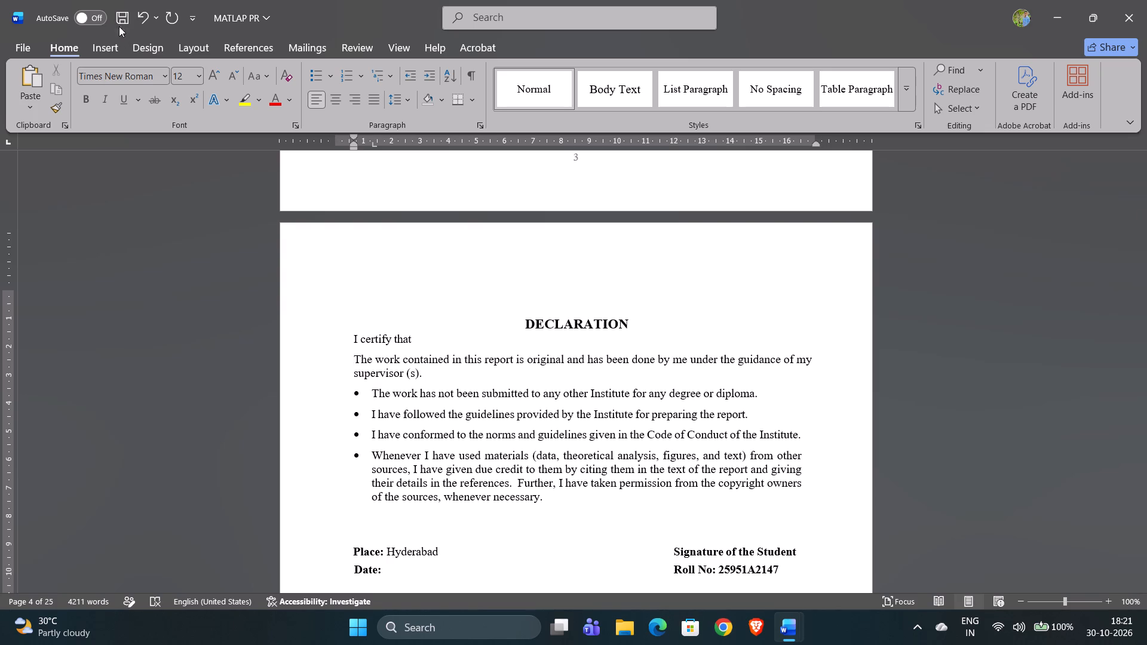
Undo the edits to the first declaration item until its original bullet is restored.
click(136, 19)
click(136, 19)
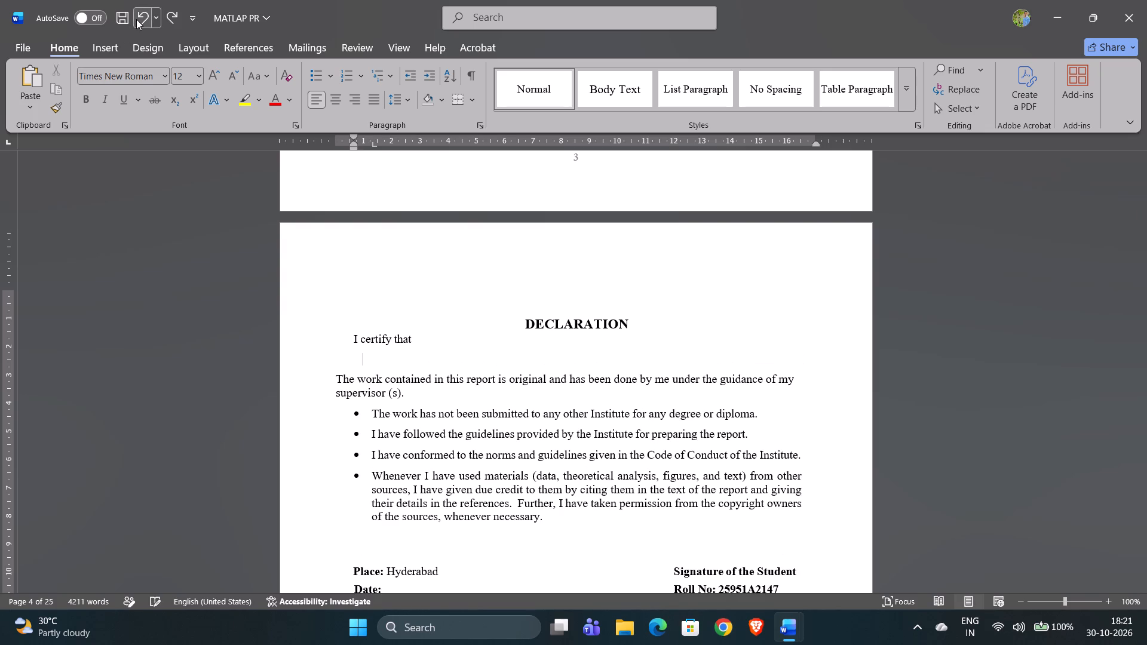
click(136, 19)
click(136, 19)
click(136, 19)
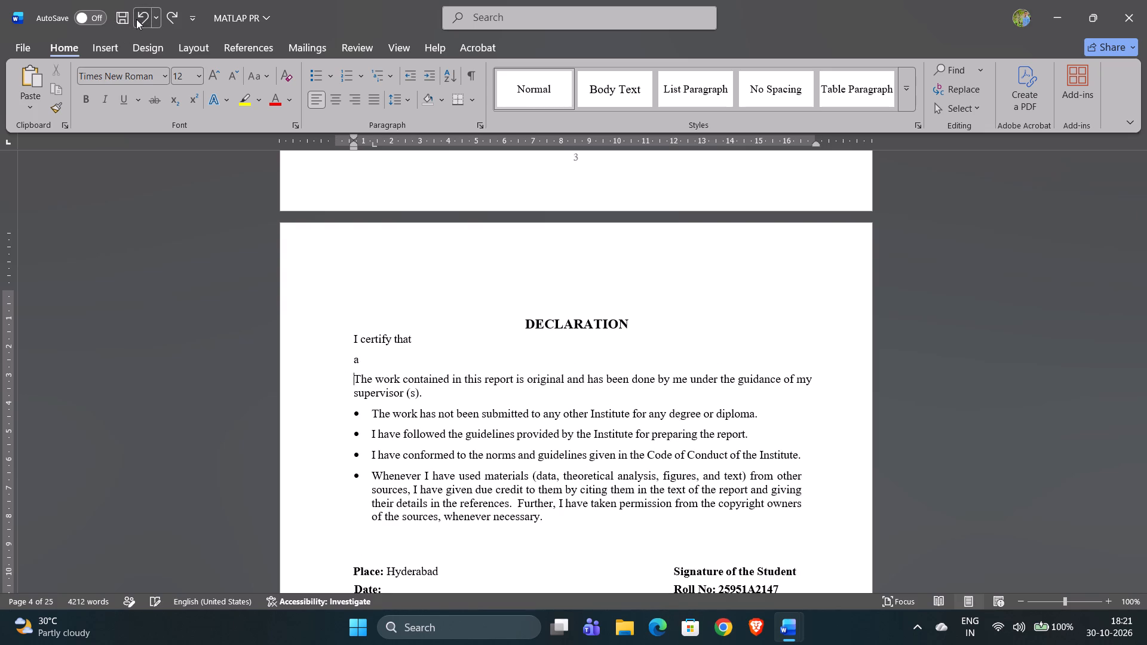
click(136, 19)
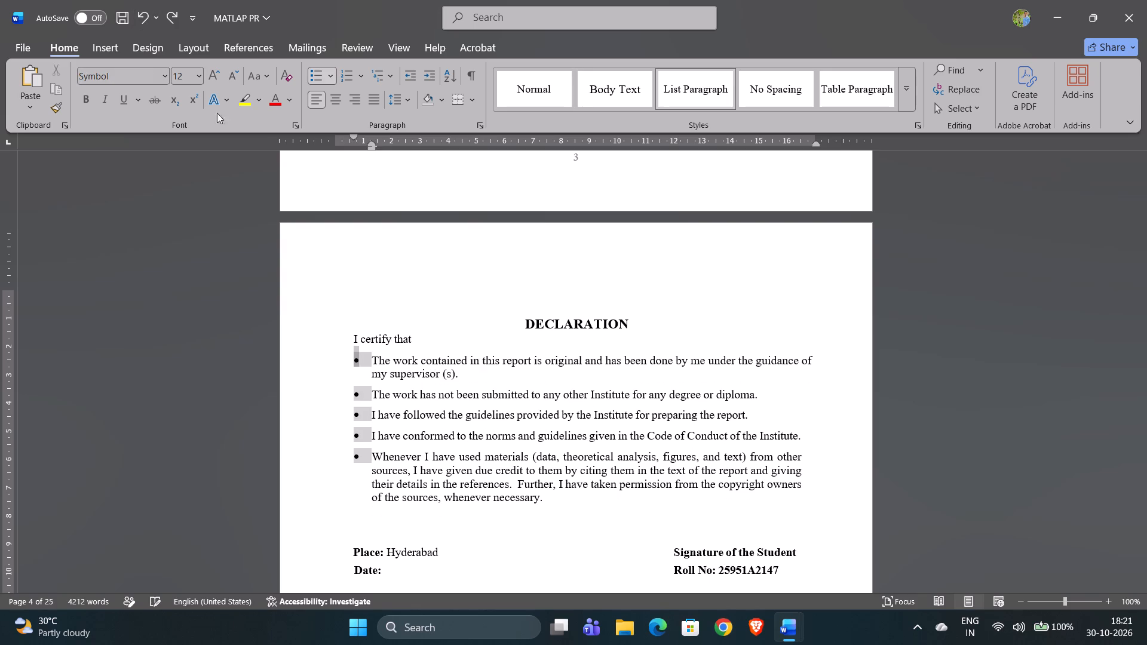
Set the DECLARATION heading and the "I certify that" line in MATLAP PR to font size 16.
click(324, 235)
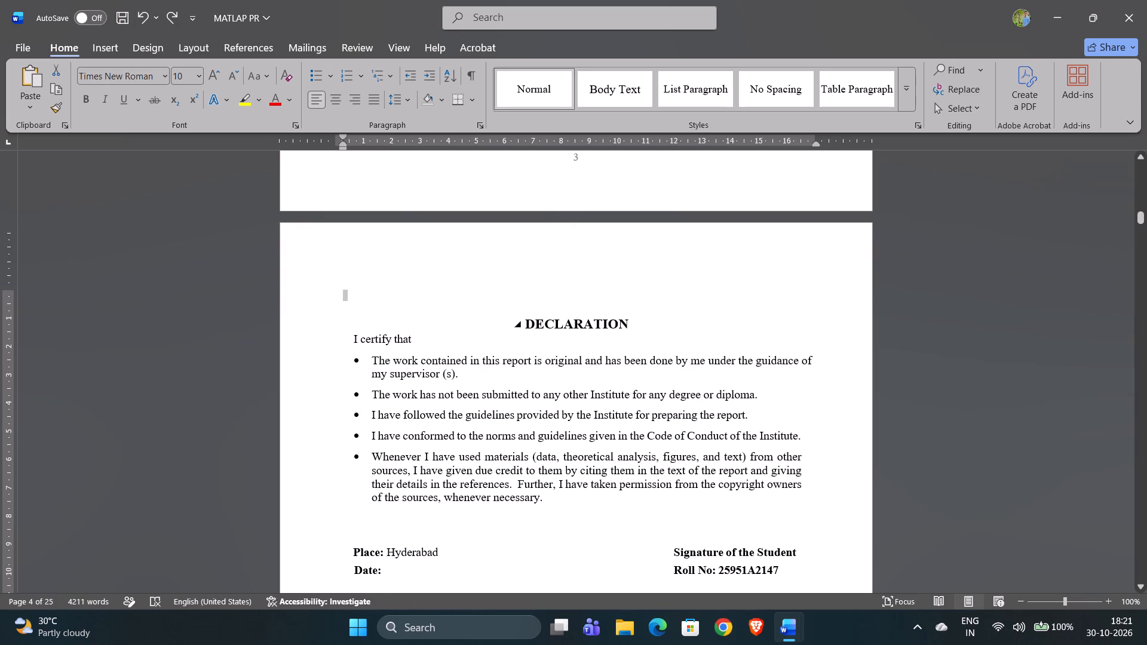
drag(517, 311, 661, 332)
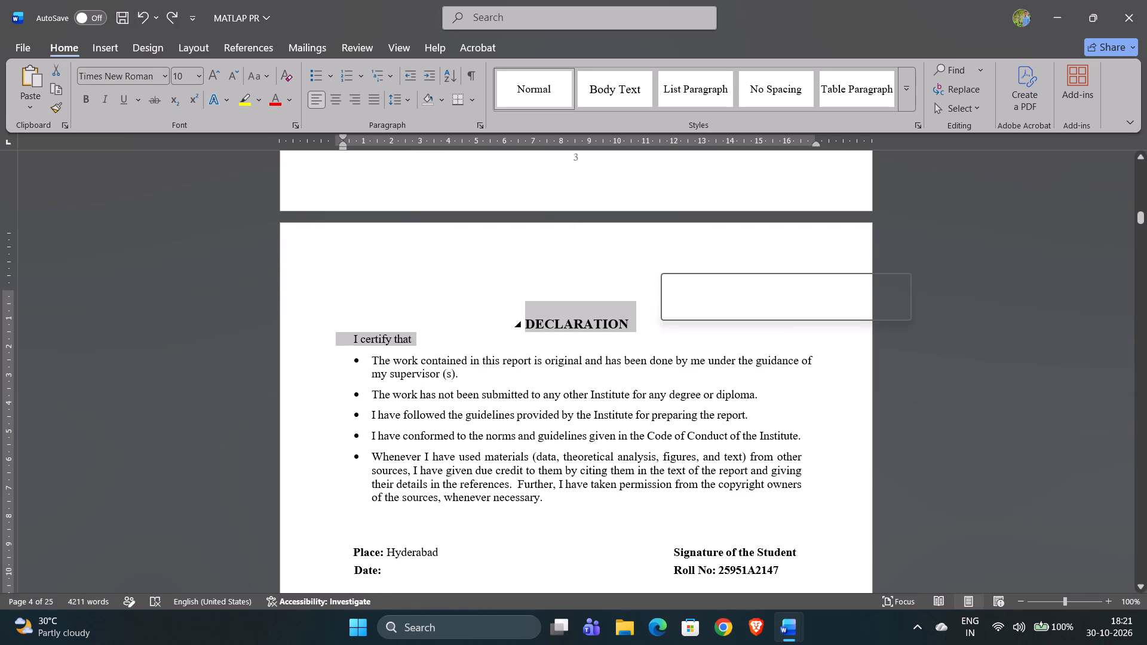
click(765, 289)
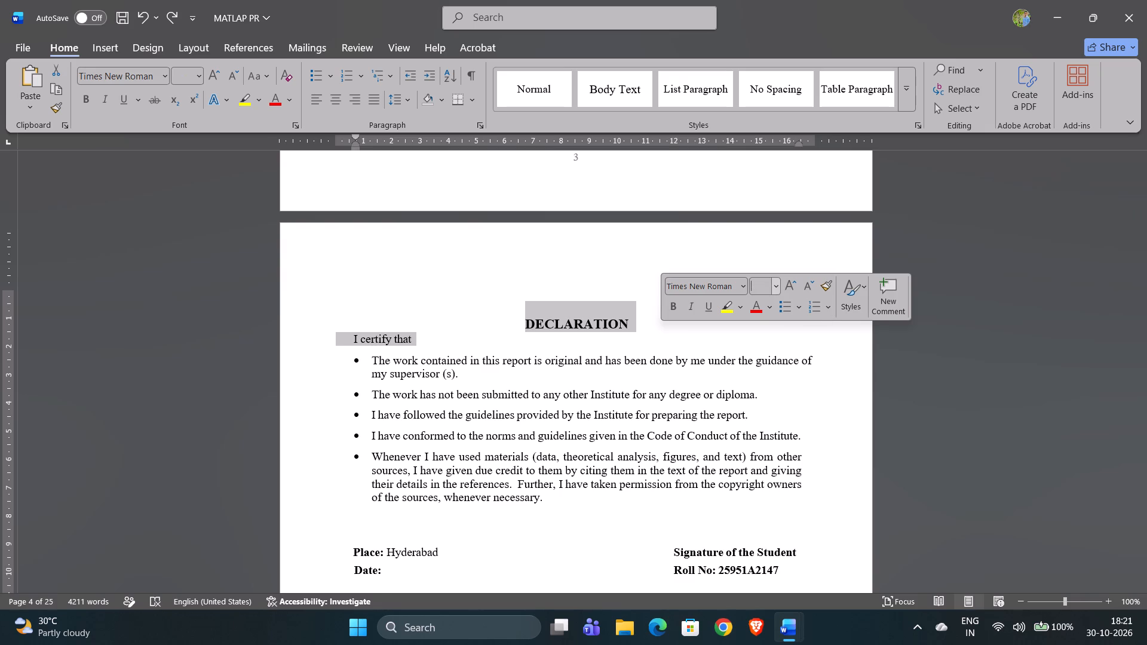
text(16)
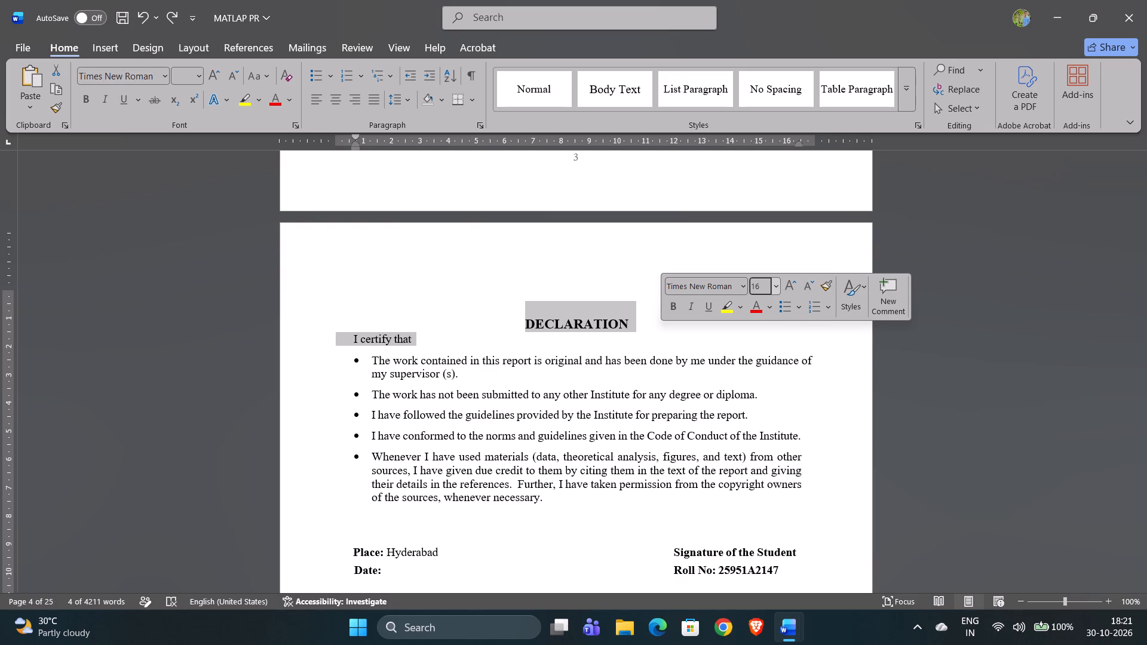
key(Return)
click(542, 271)
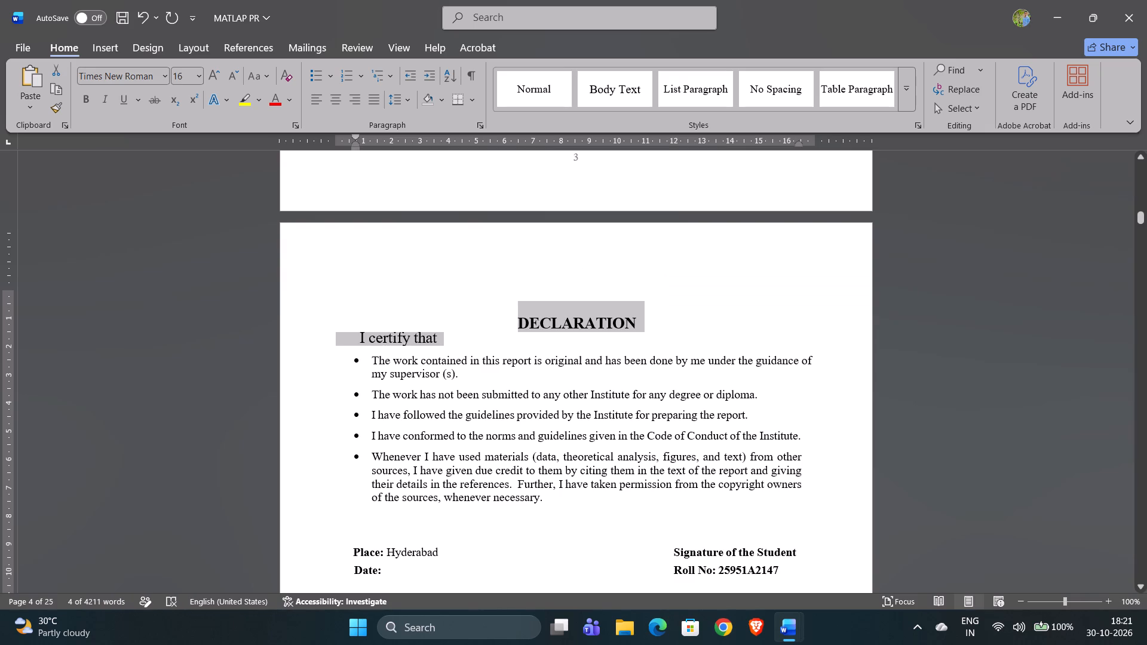
drag(351, 320, 448, 330)
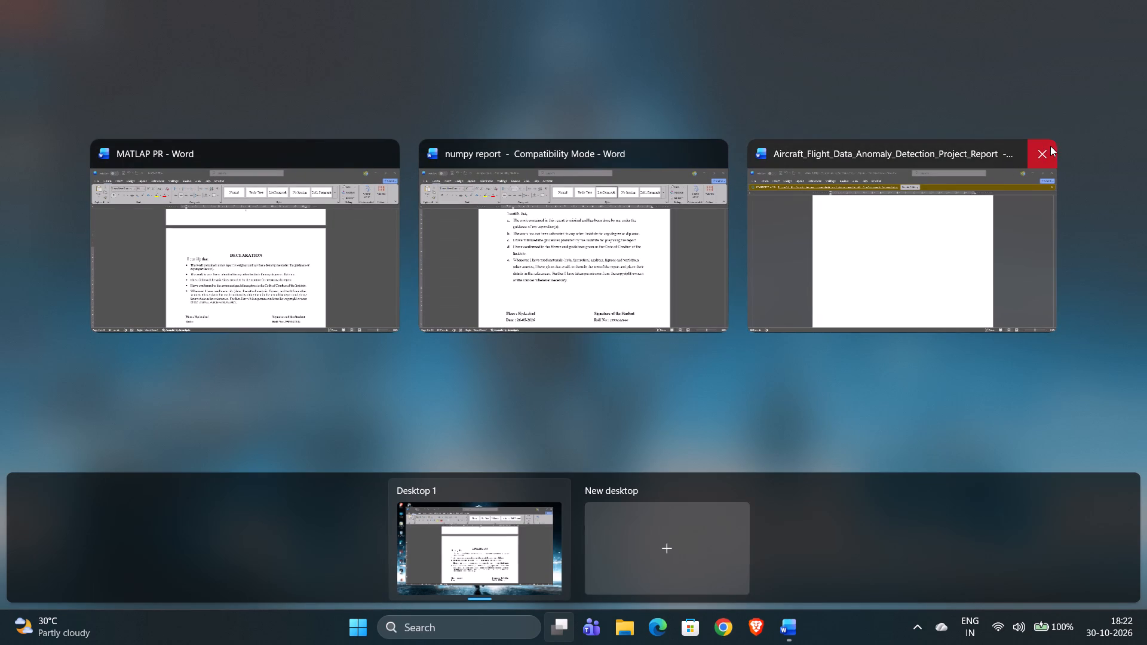
Switch to the numpy report and examine the bullet, numbering and line spacing settings of the declaration text from "I certify that" through item e.
click(662, 275)
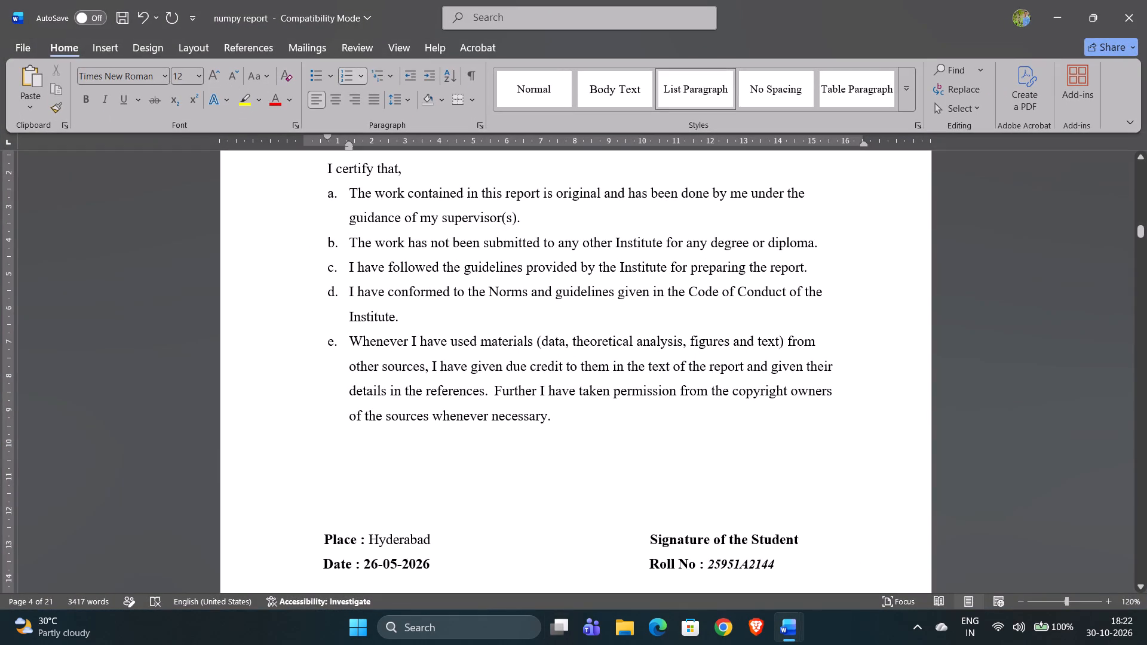
scroll(349, 173, up, 1)
drag(324, 254, 478, 369)
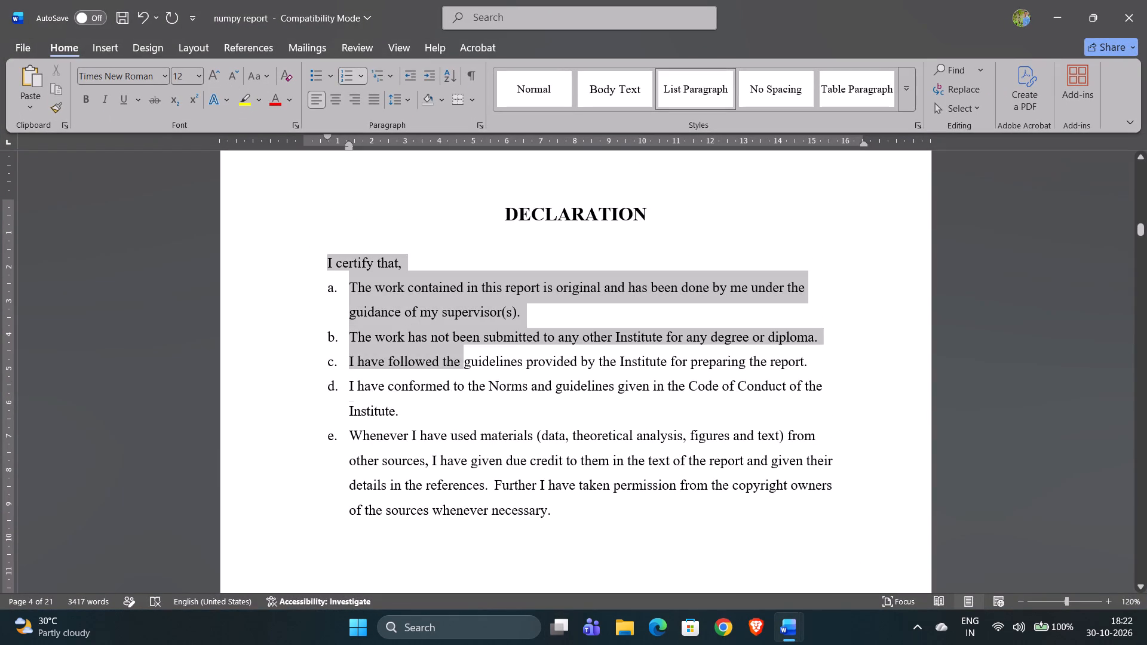
drag(478, 369, 556, 511)
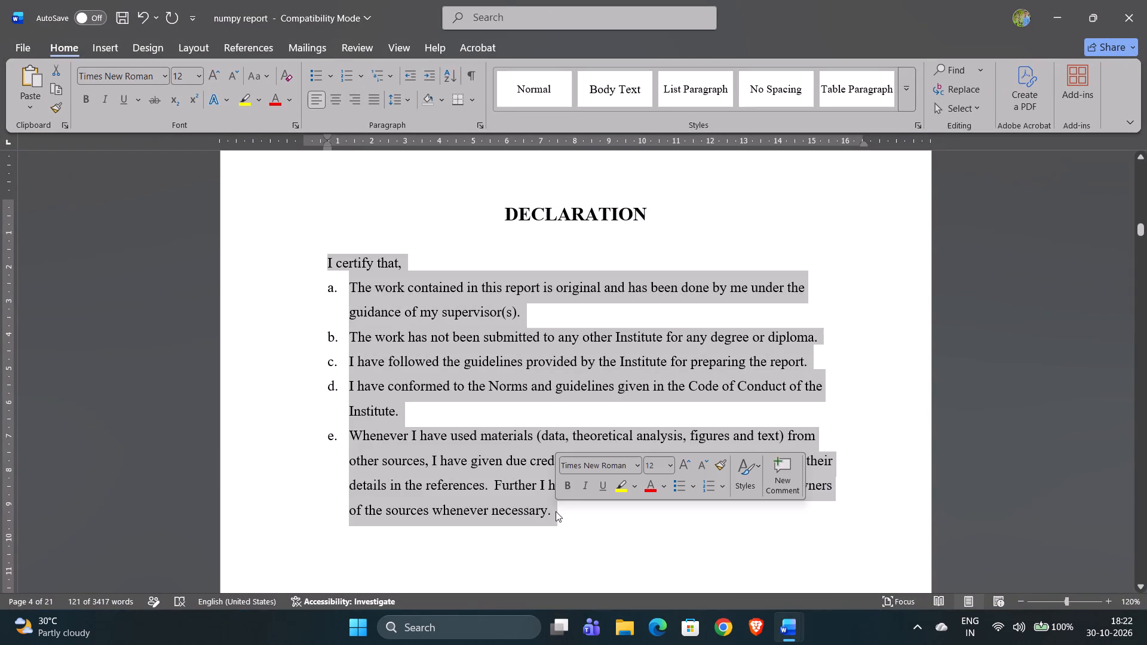
click(692, 483)
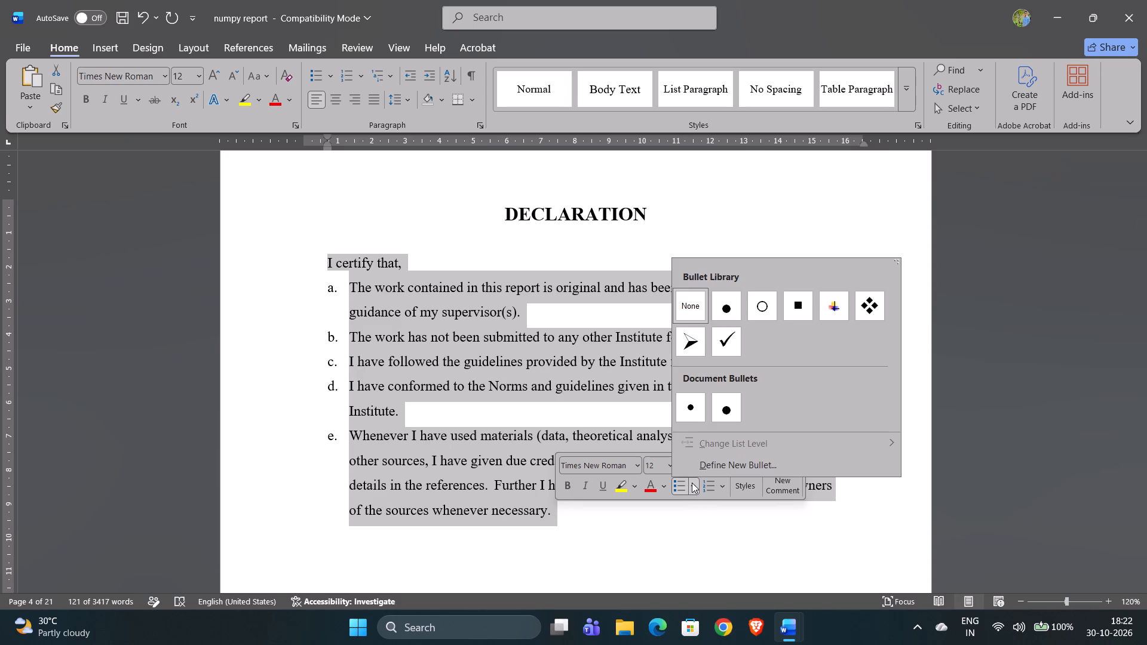
click(692, 483)
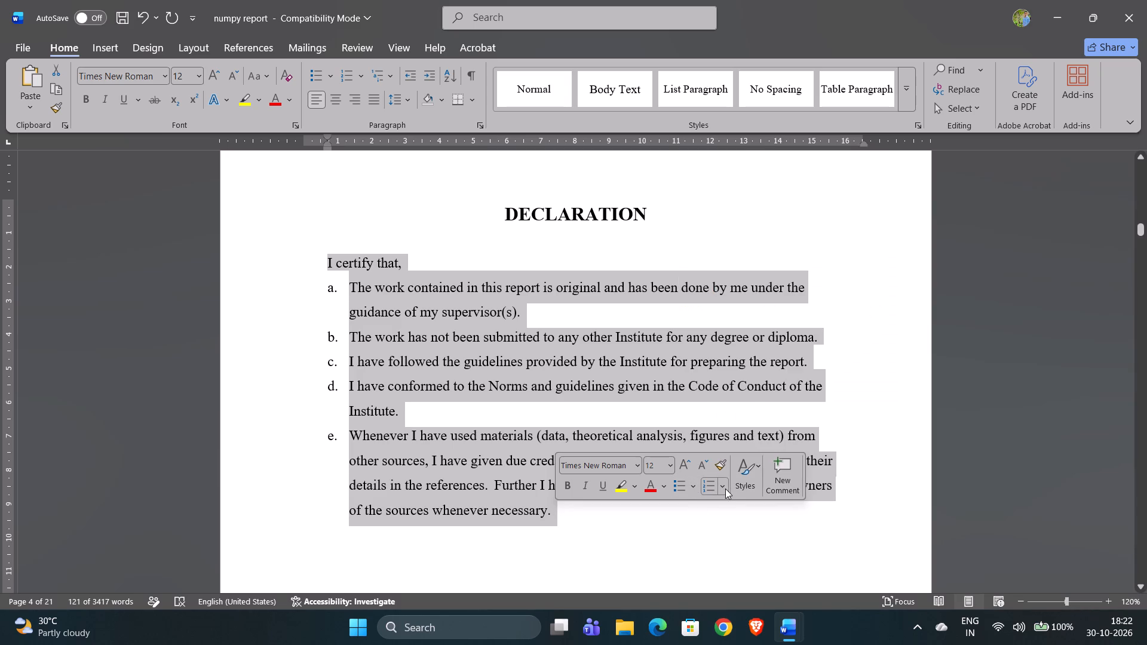
click(728, 487)
click(728, 487)
click(397, 100)
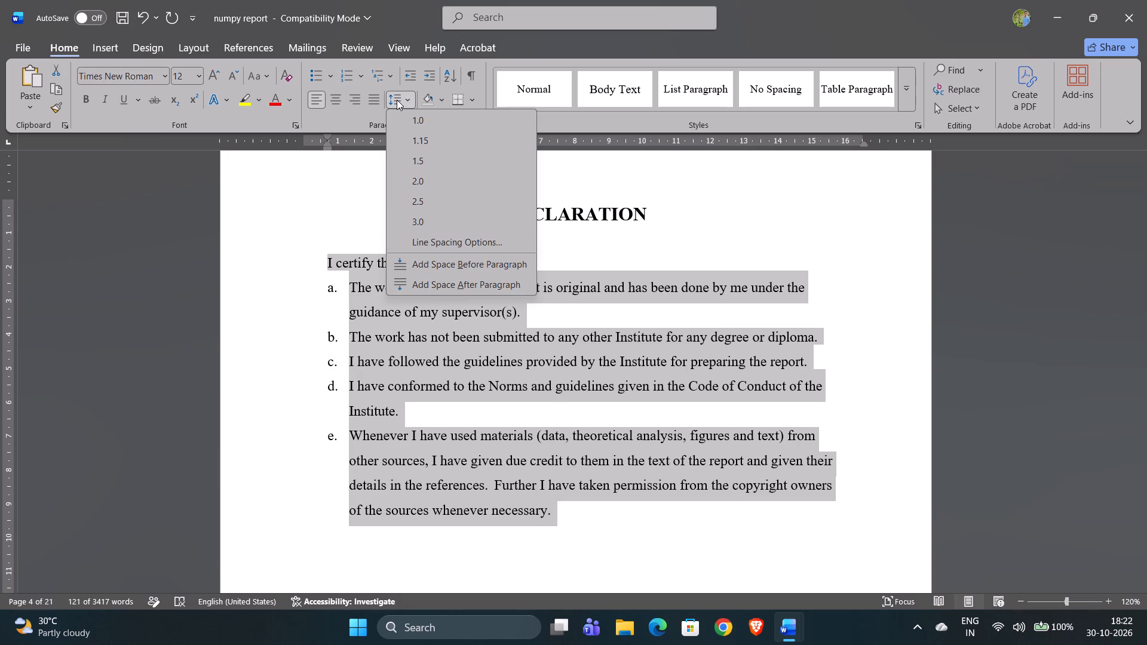
click(278, 179)
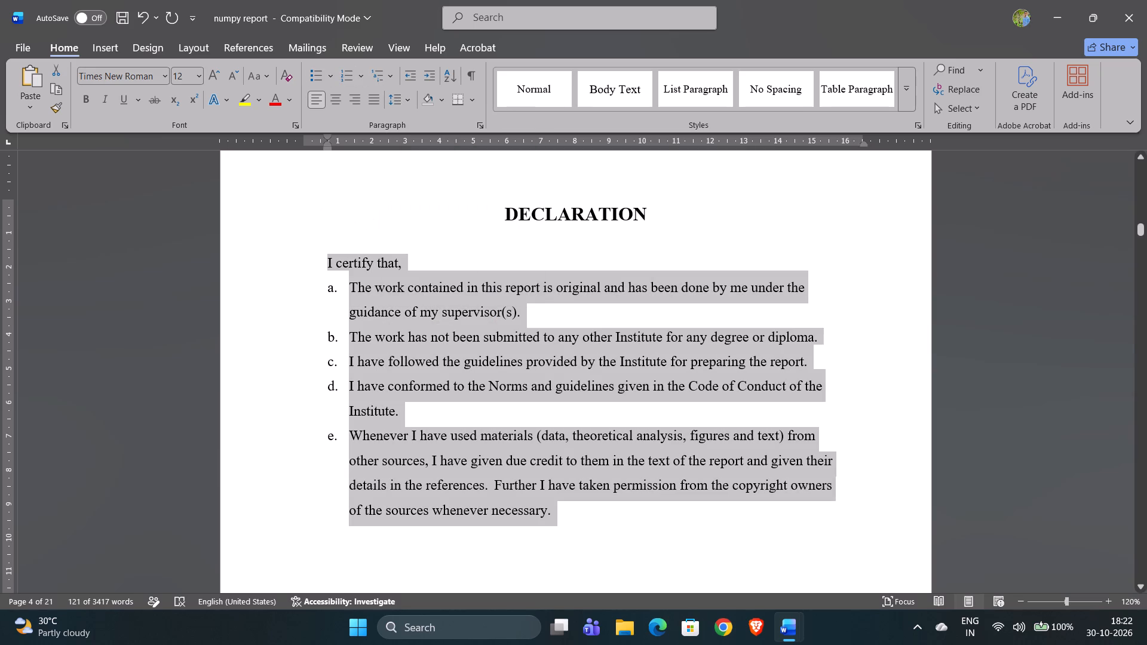
click(341, 186)
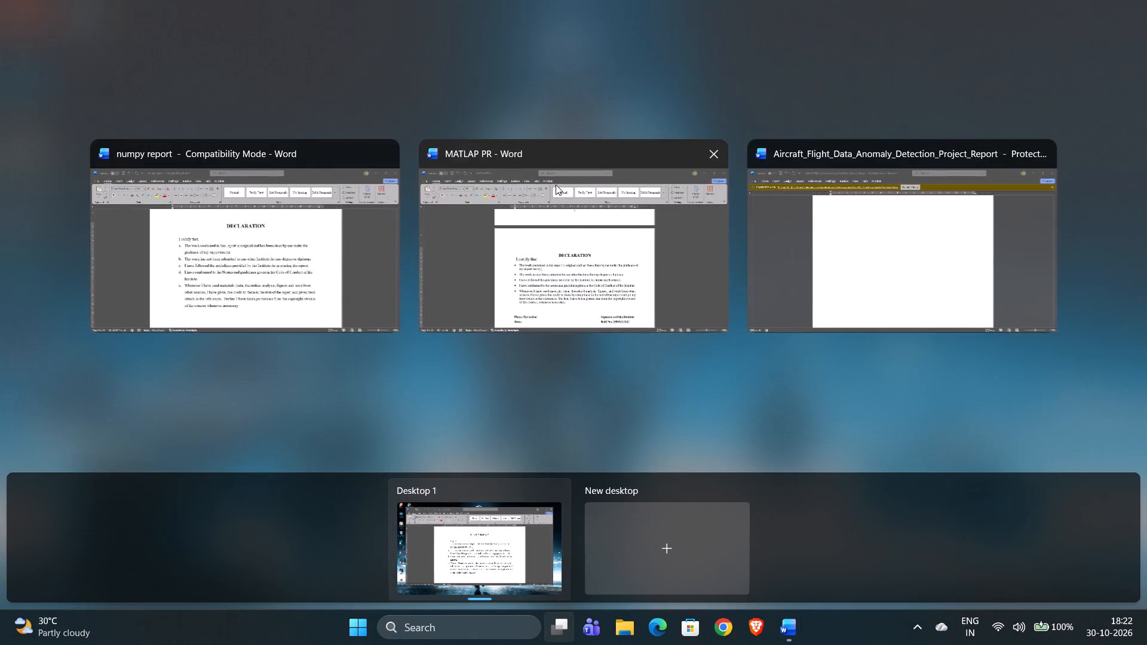
Compare the declaration items in MATLAP PR with items a to e and the signature block spacing in the numpy report.
click(541, 271)
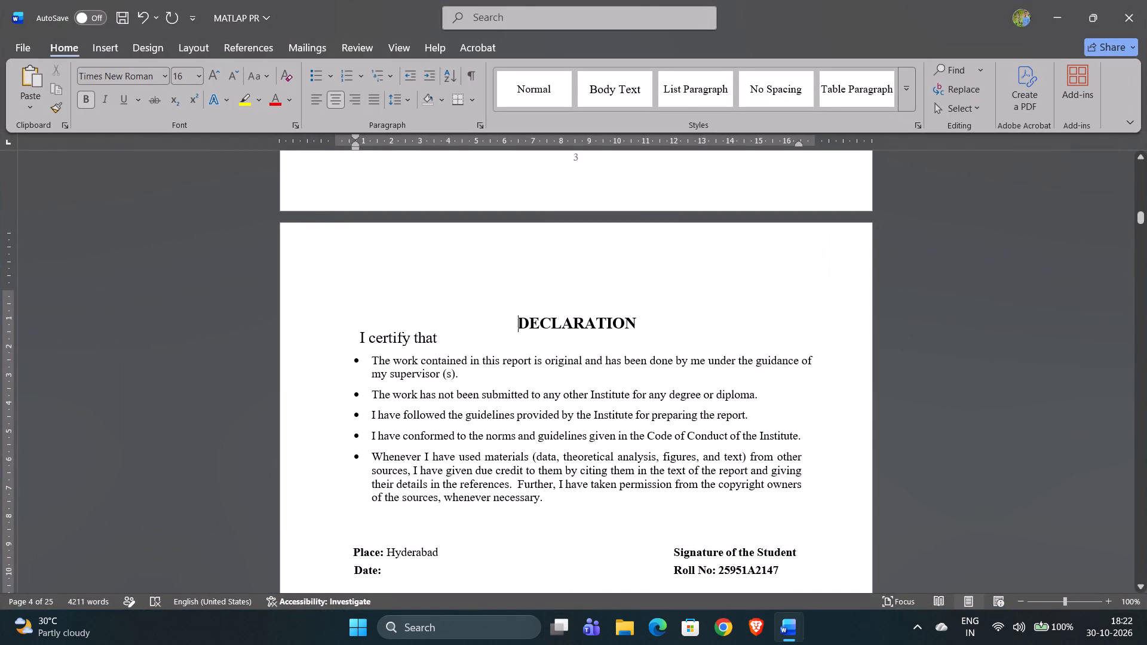
drag(372, 357, 567, 496)
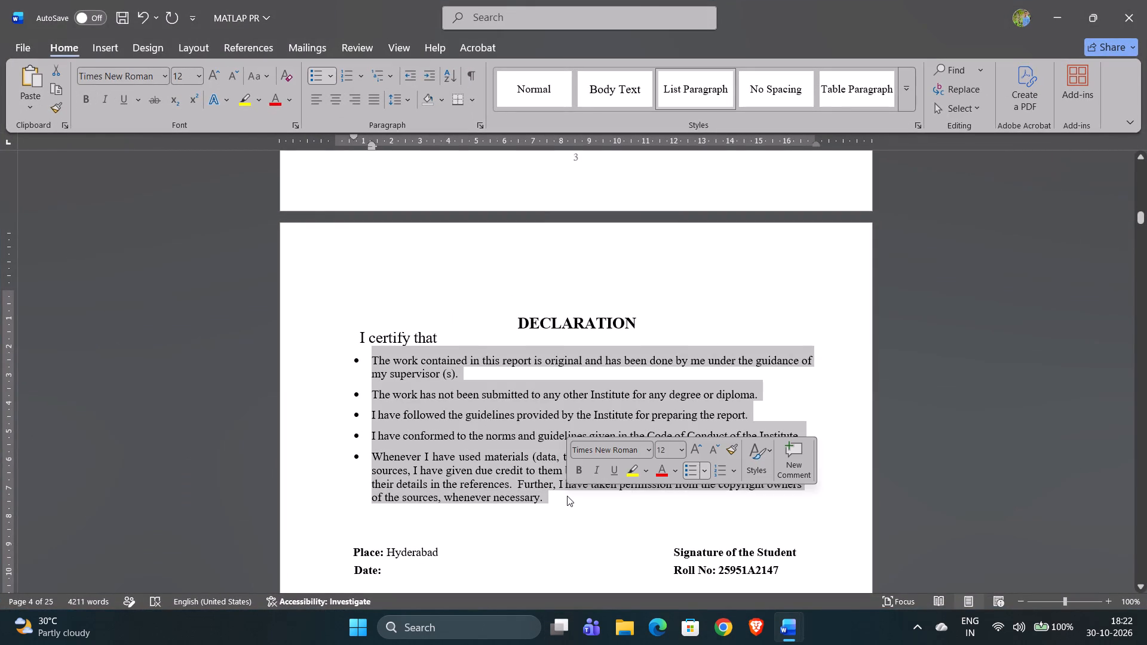
click(607, 526)
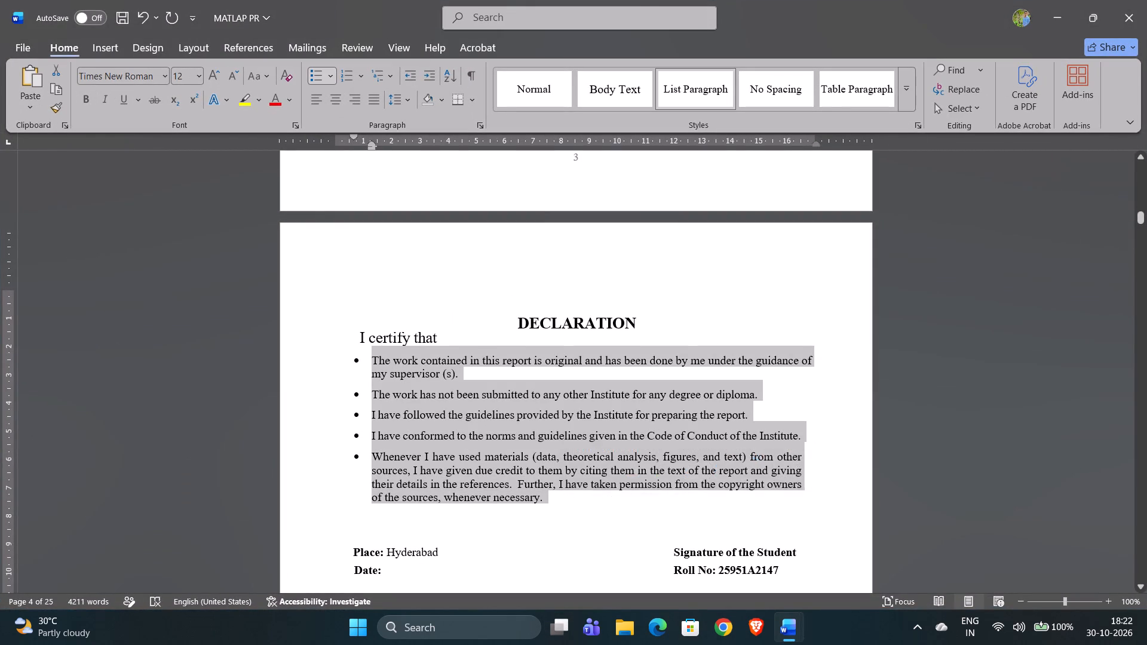
click(604, 316)
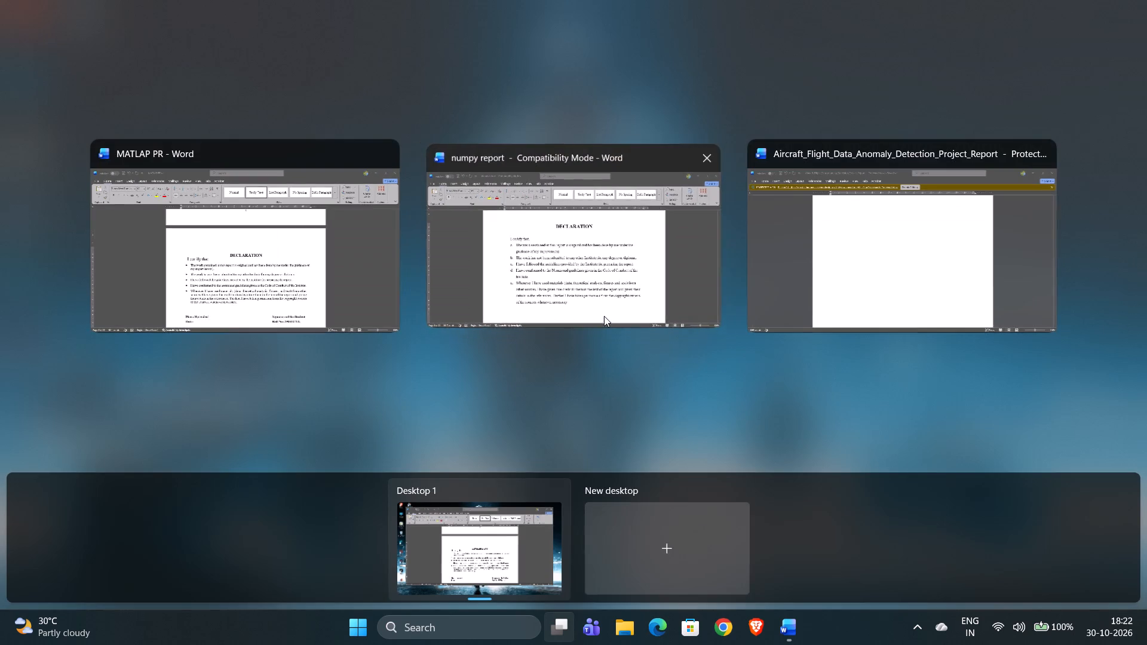
drag(345, 282, 554, 477)
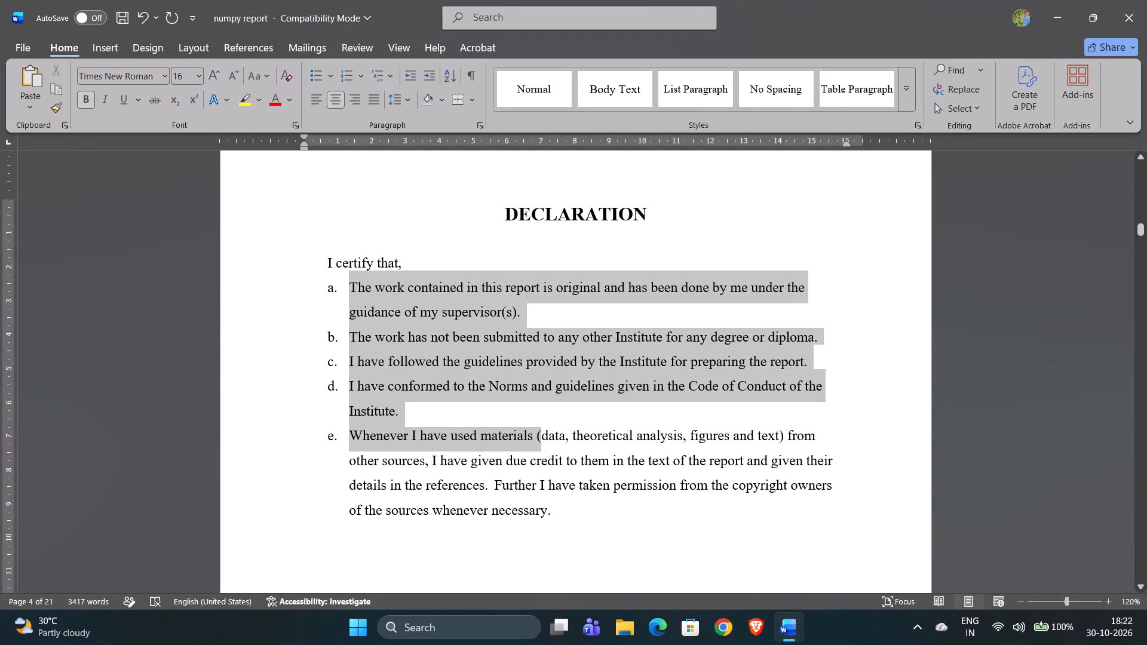
drag(554, 477, 554, 529)
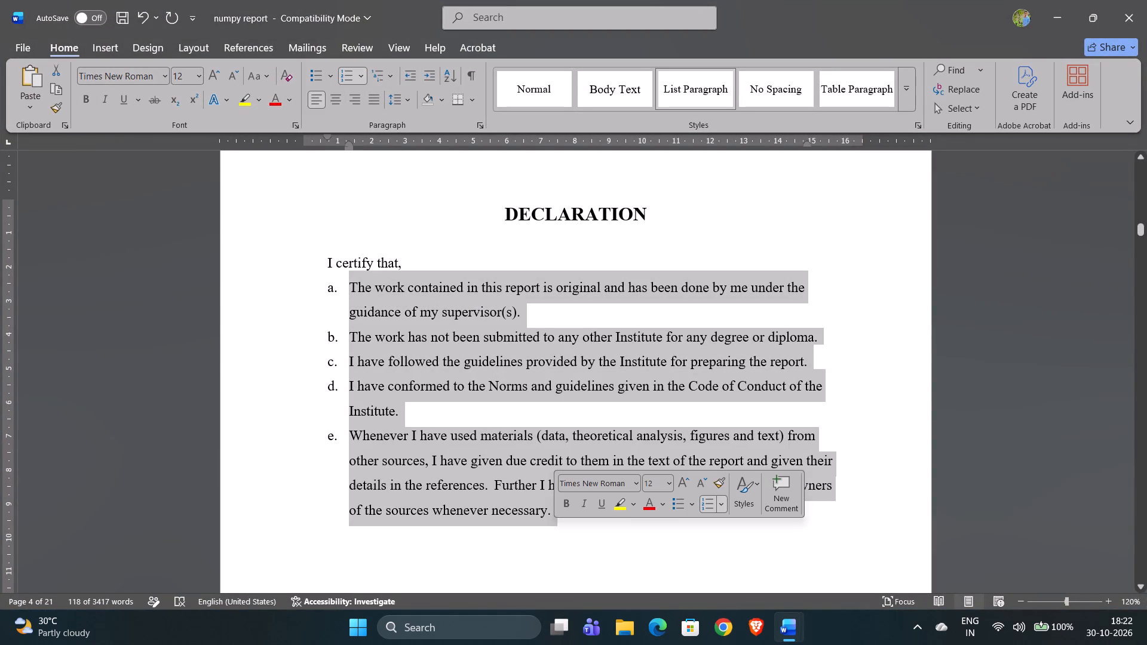
scroll(373, 506, down, 1)
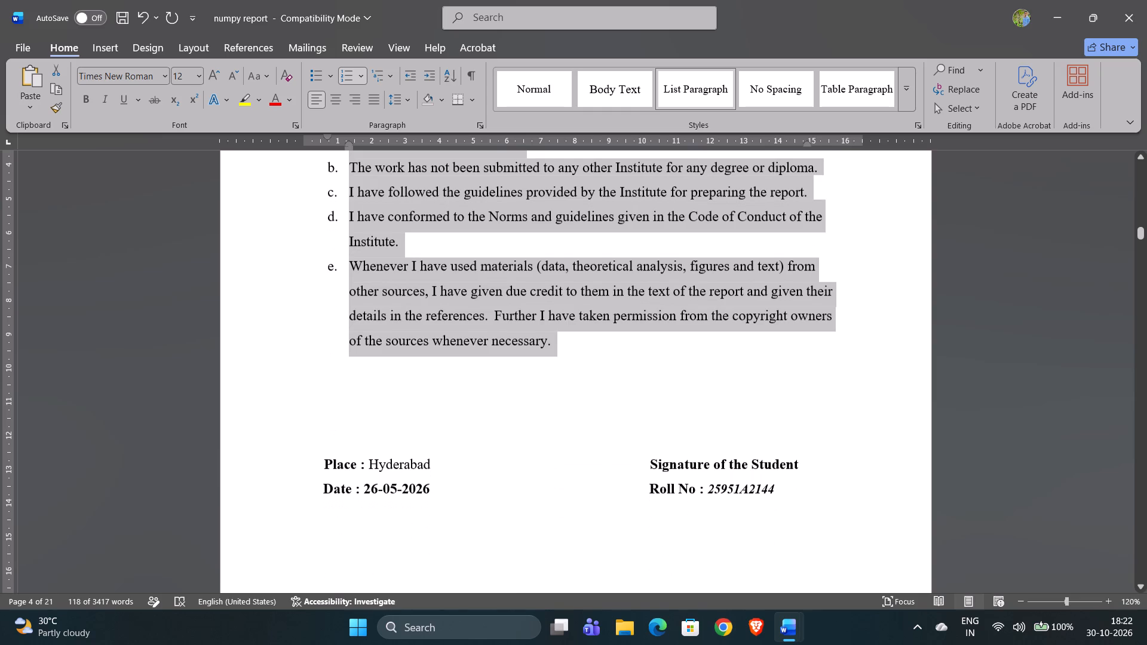
Switch to MATLAP PR and insert five blank lines between the last declaration item and the Place and Signature block.
click(525, 314)
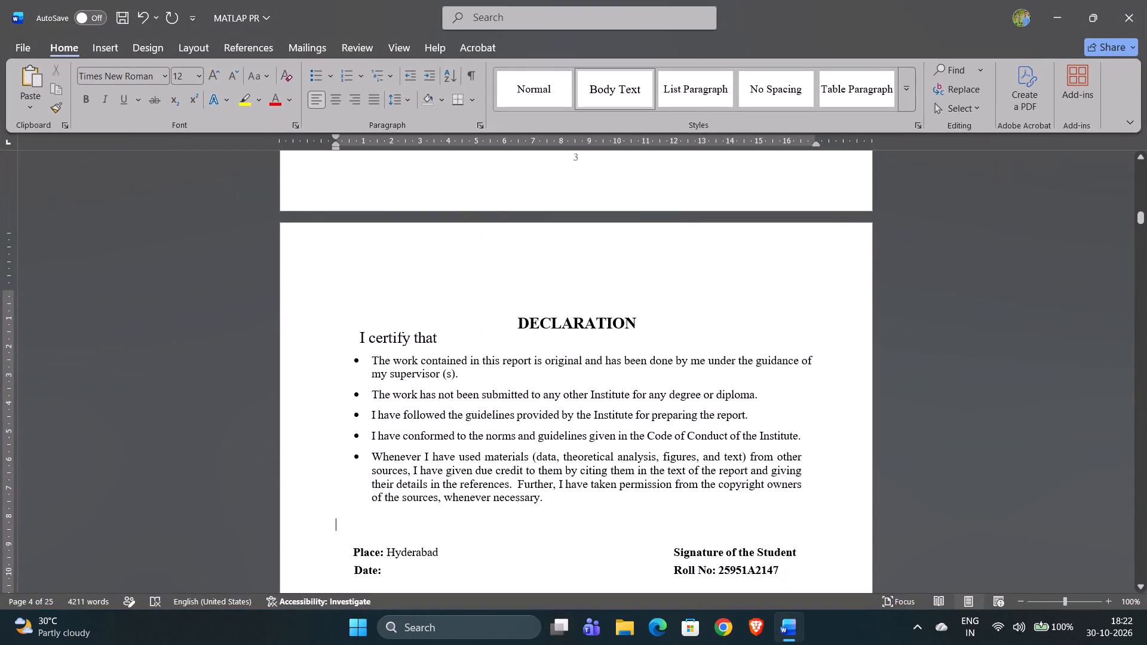
scroll(685, 557, down, 2)
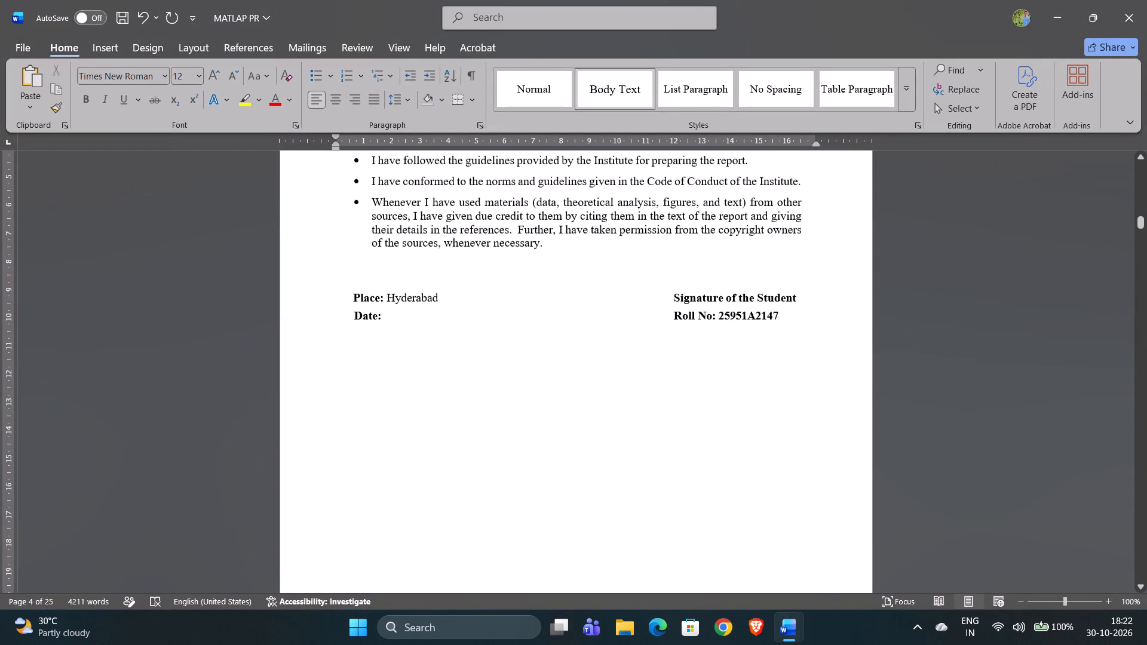
key(Return)
key(Return)
key(Return)
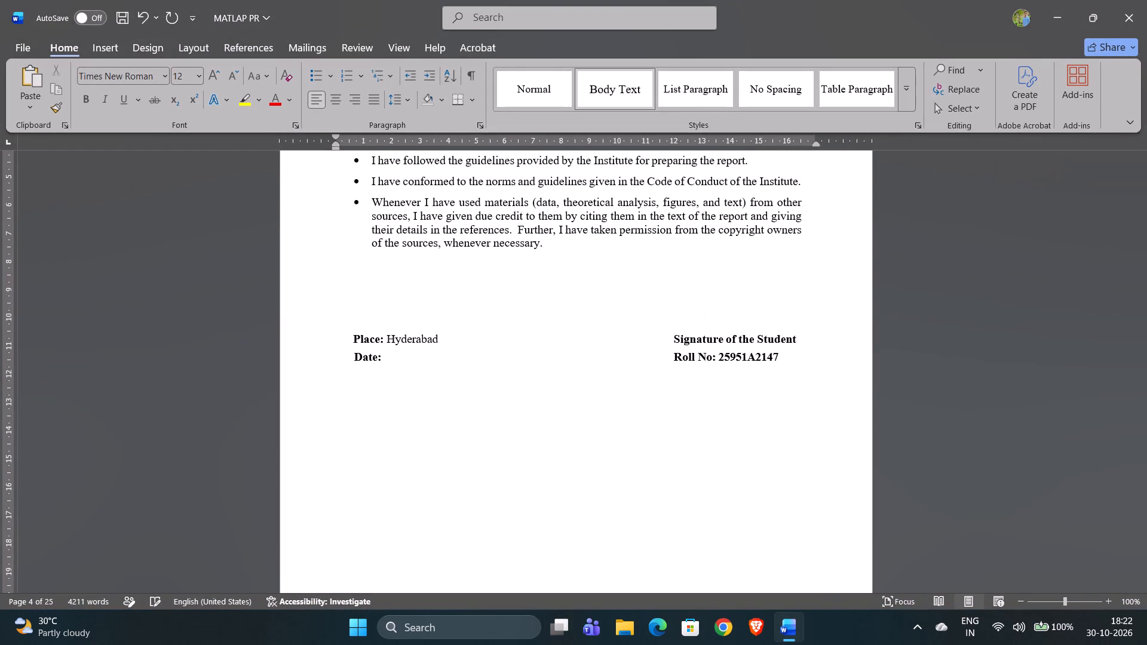
key(Return)
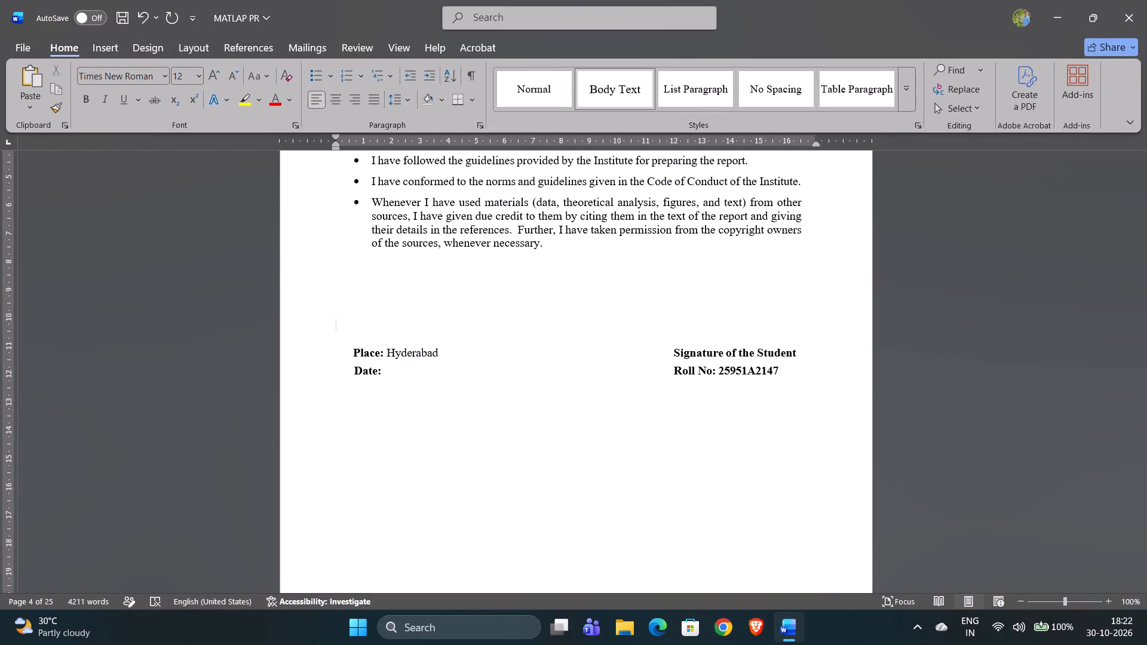
key(Return)
Reduce the "I certify that" line under the DECLARATION heading to font size 12.
scroll(429, 296, up, 2)
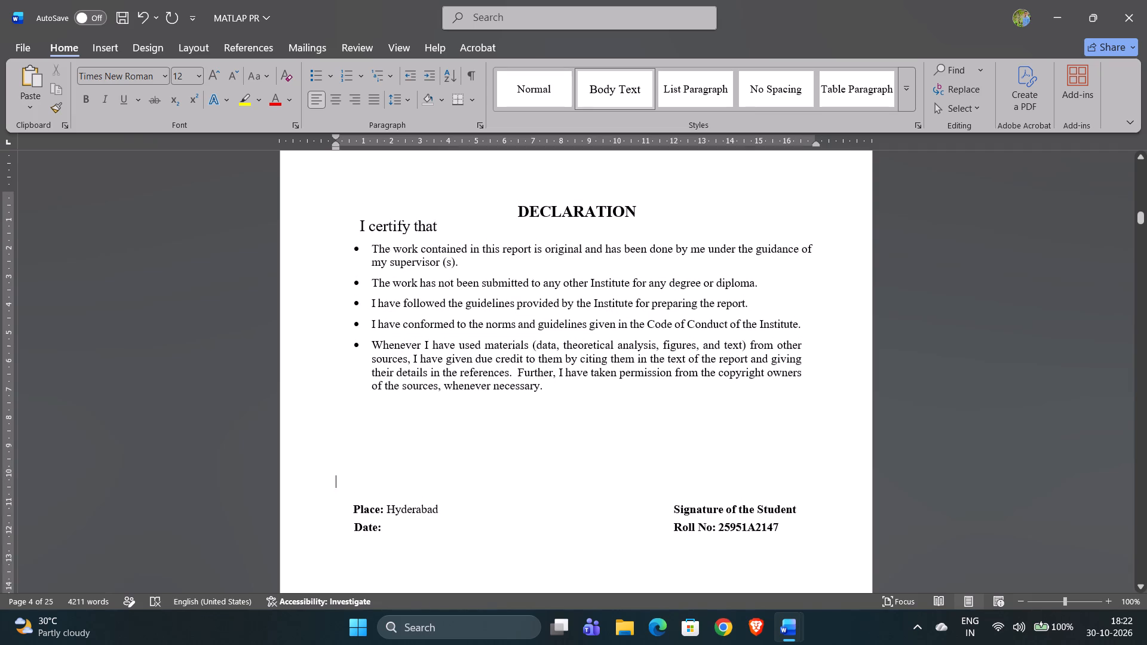
scroll(429, 296, up, 1)
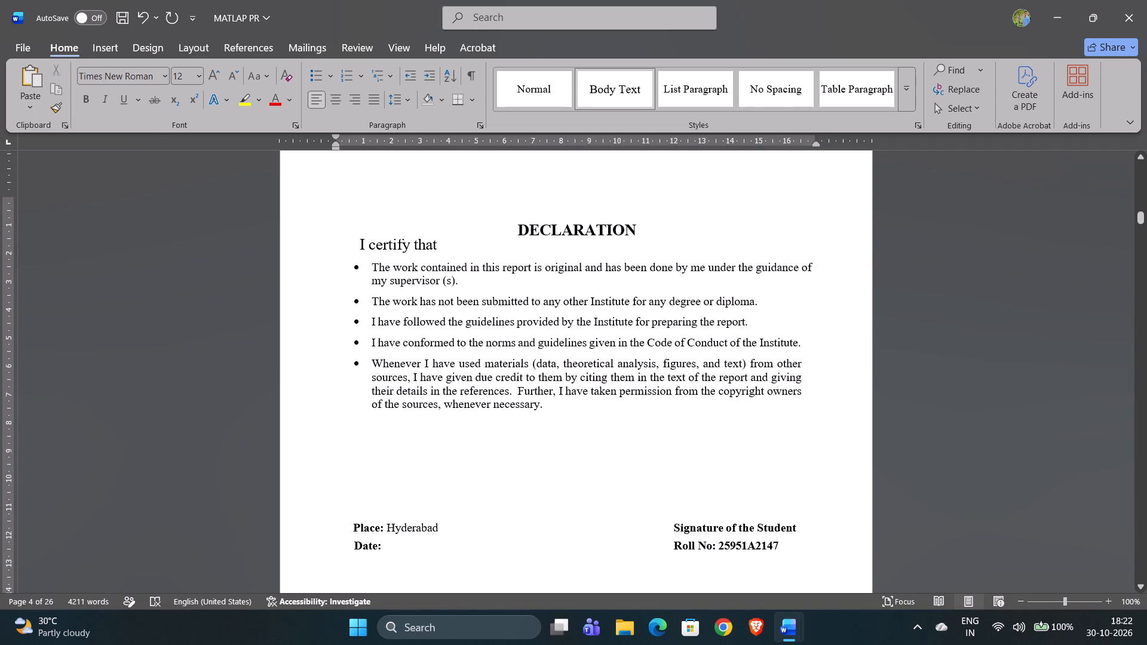
drag(357, 238, 441, 242)
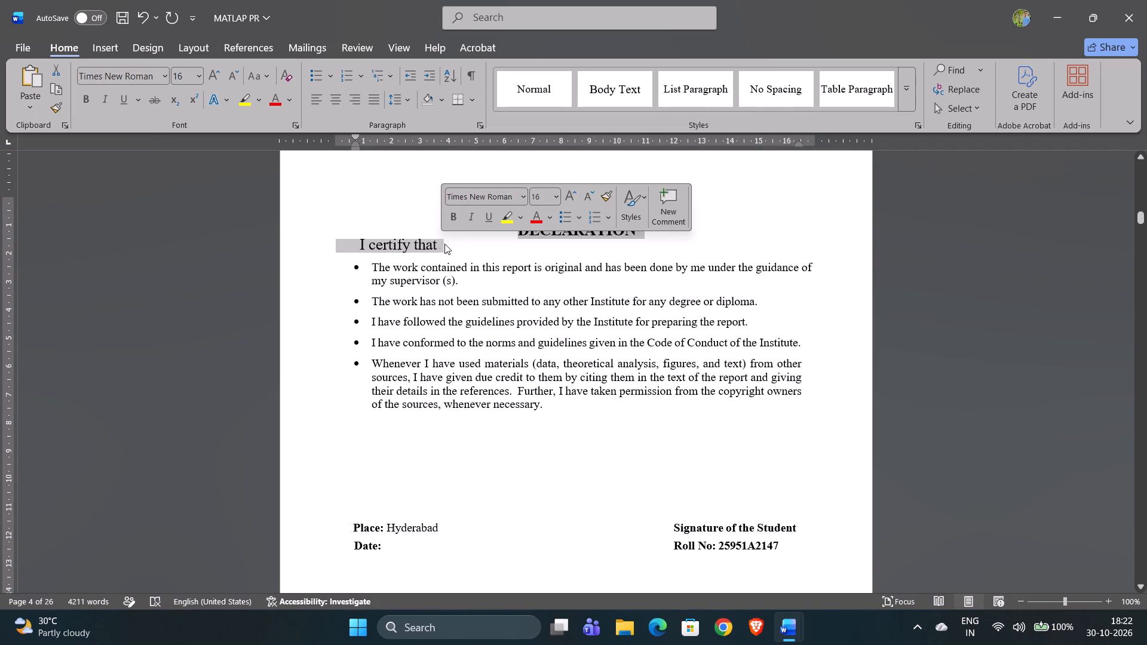
click(459, 255)
drag(443, 250, 374, 245)
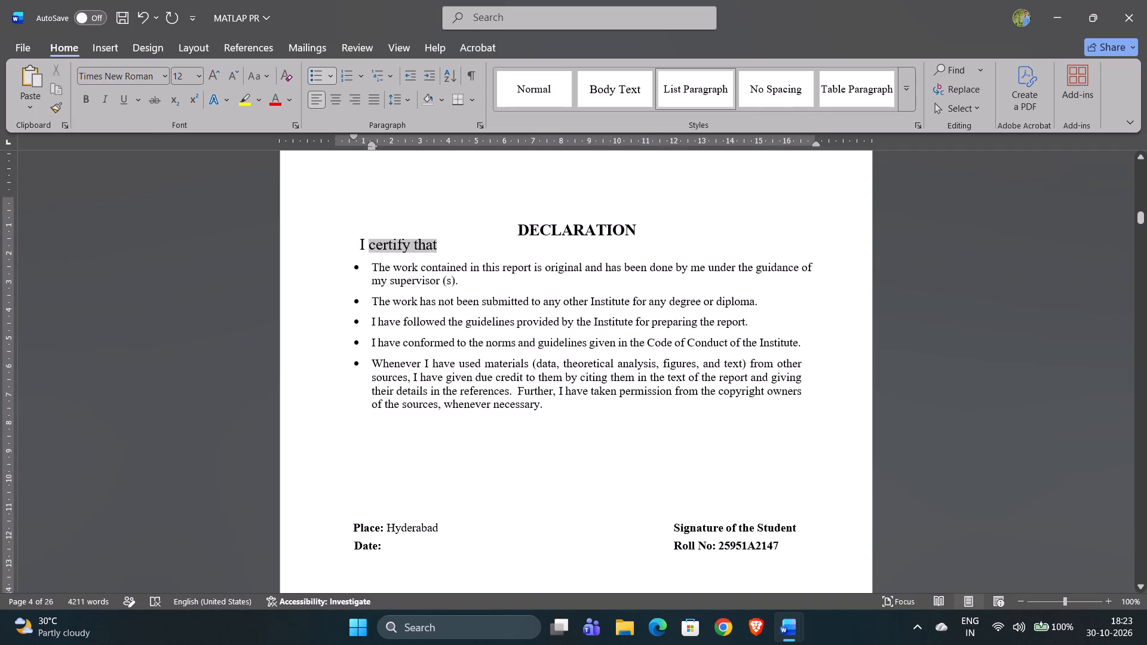
drag(374, 245, 360, 243)
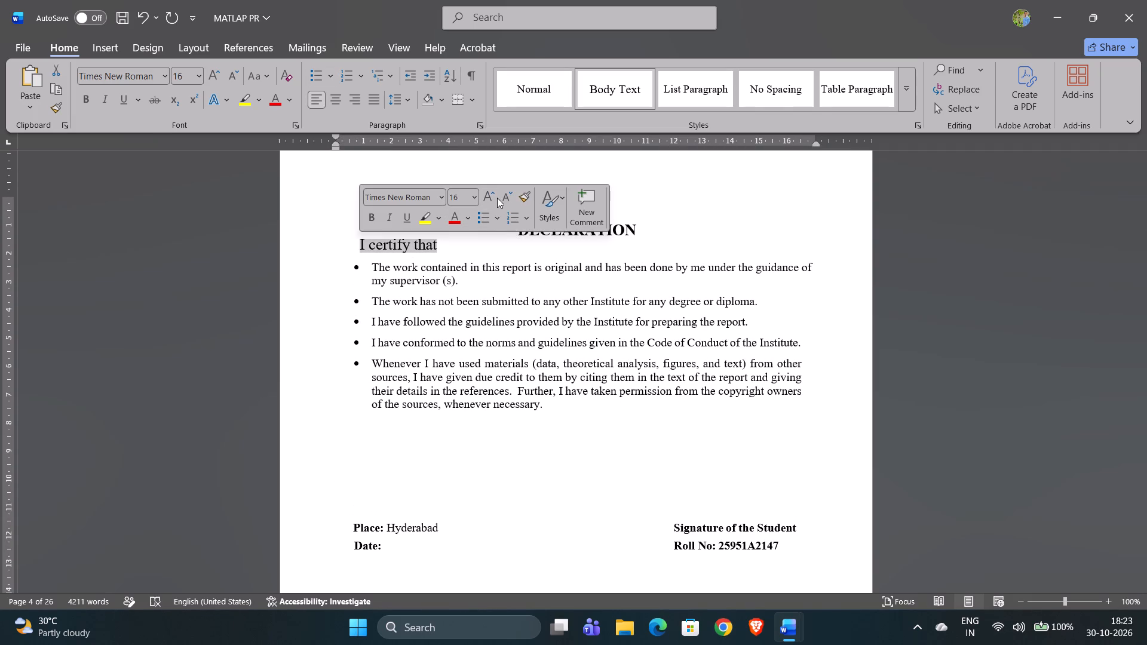
click(505, 198)
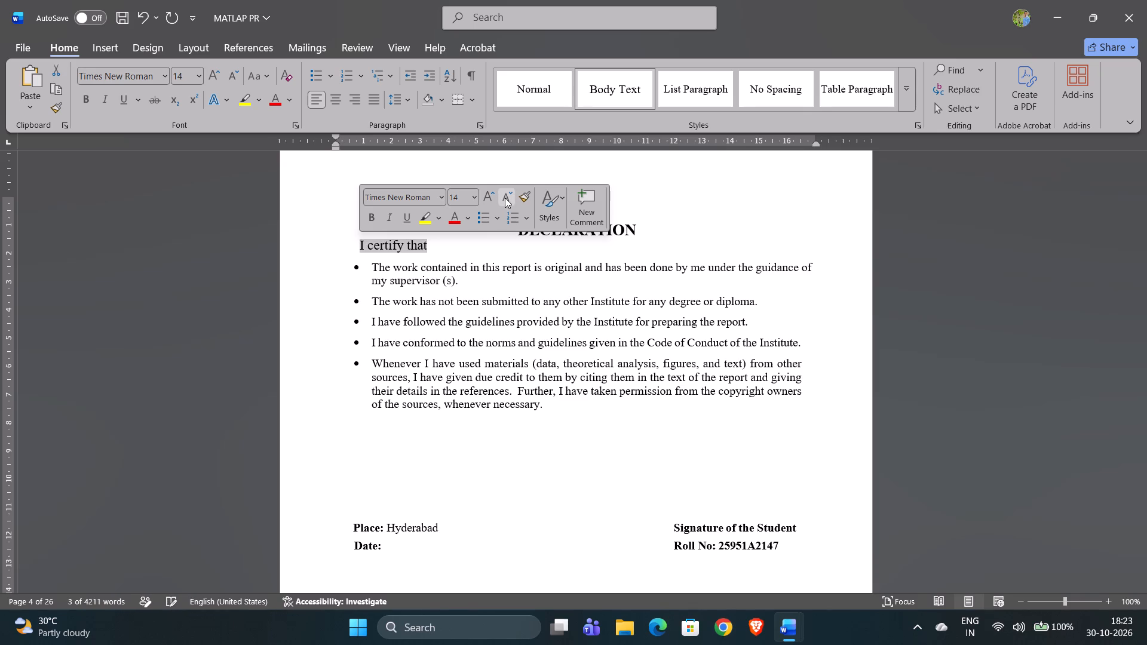
click(505, 198)
click(338, 239)
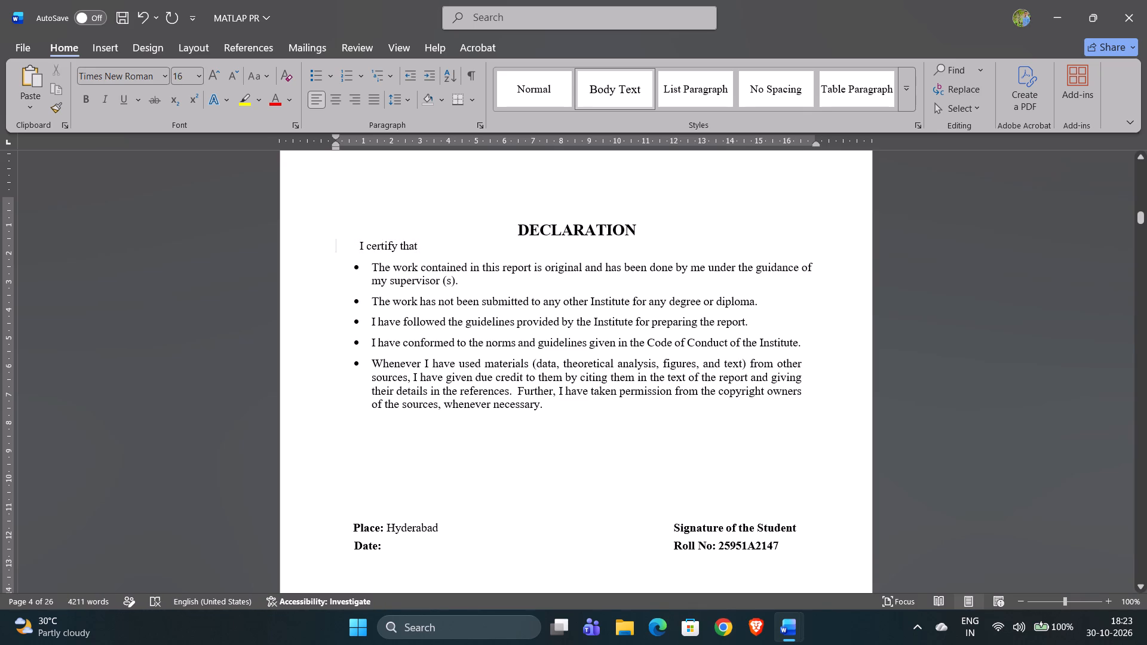
Set the line spacing of the five bulleted declaration items to 1.15.
drag(368, 268, 613, 416)
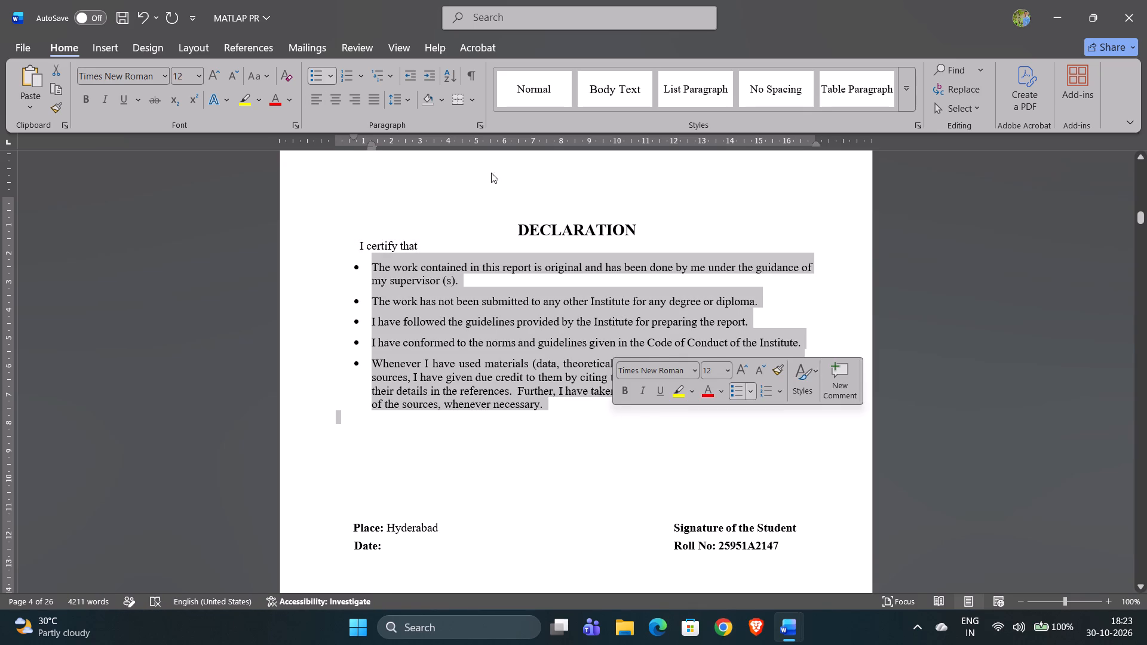
click(391, 103)
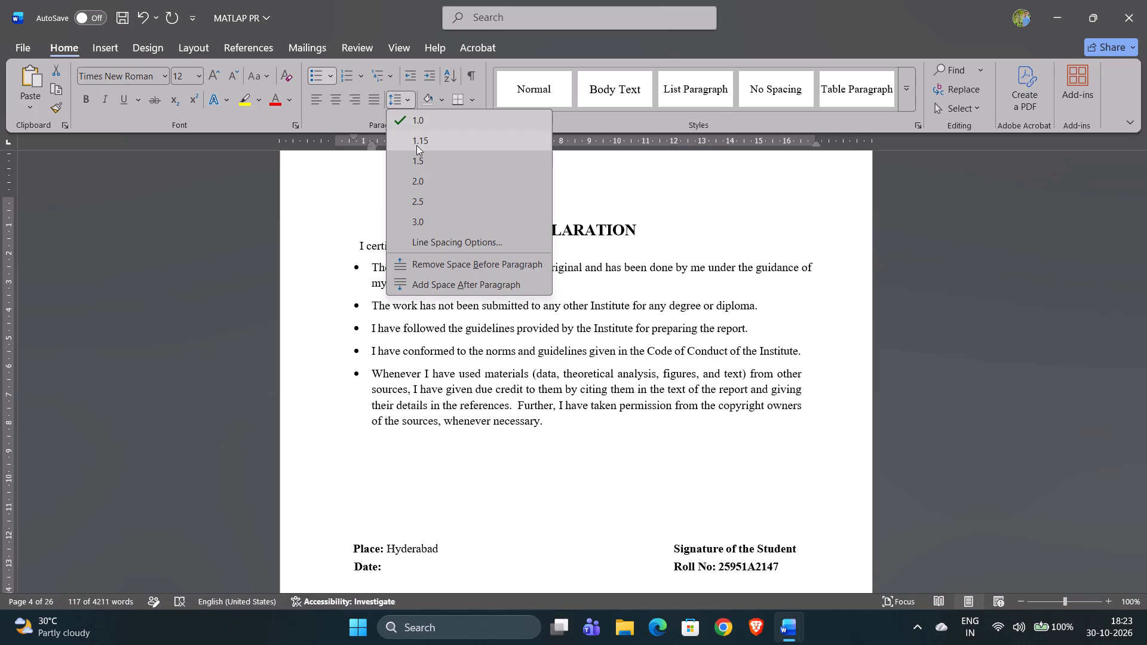
click(417, 145)
click(376, 194)
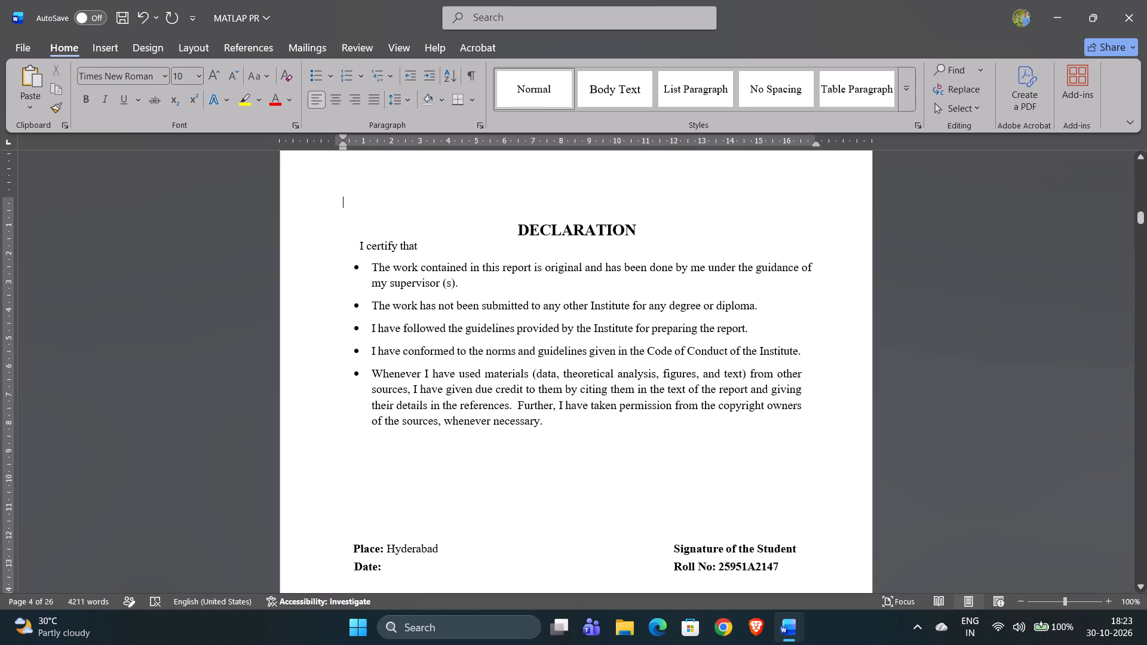
Glance at the numpy report, then justify the MATLAP PR declaration text from "I certify that" through the last bulleted item.
click(618, 259)
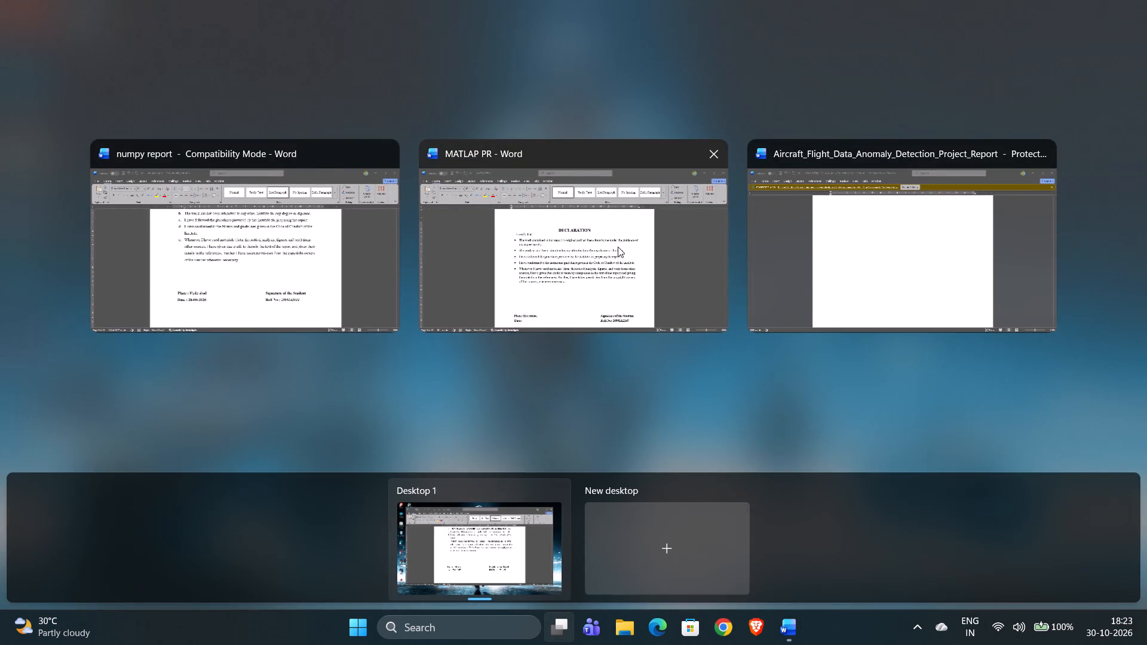
click(618, 247)
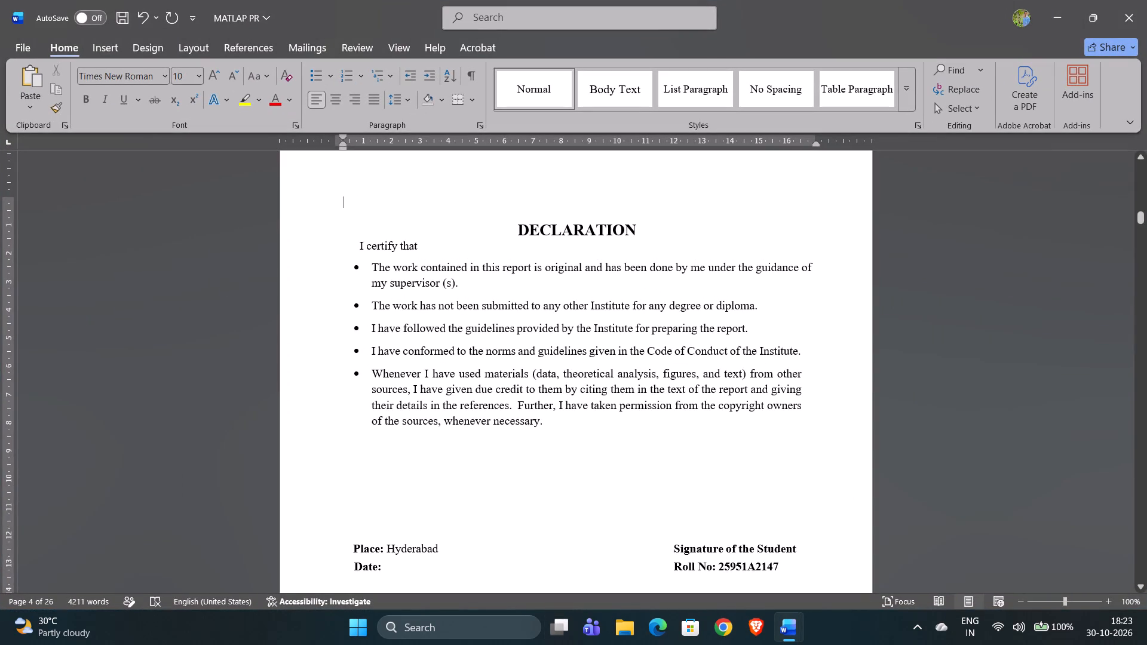
drag(357, 246, 584, 426)
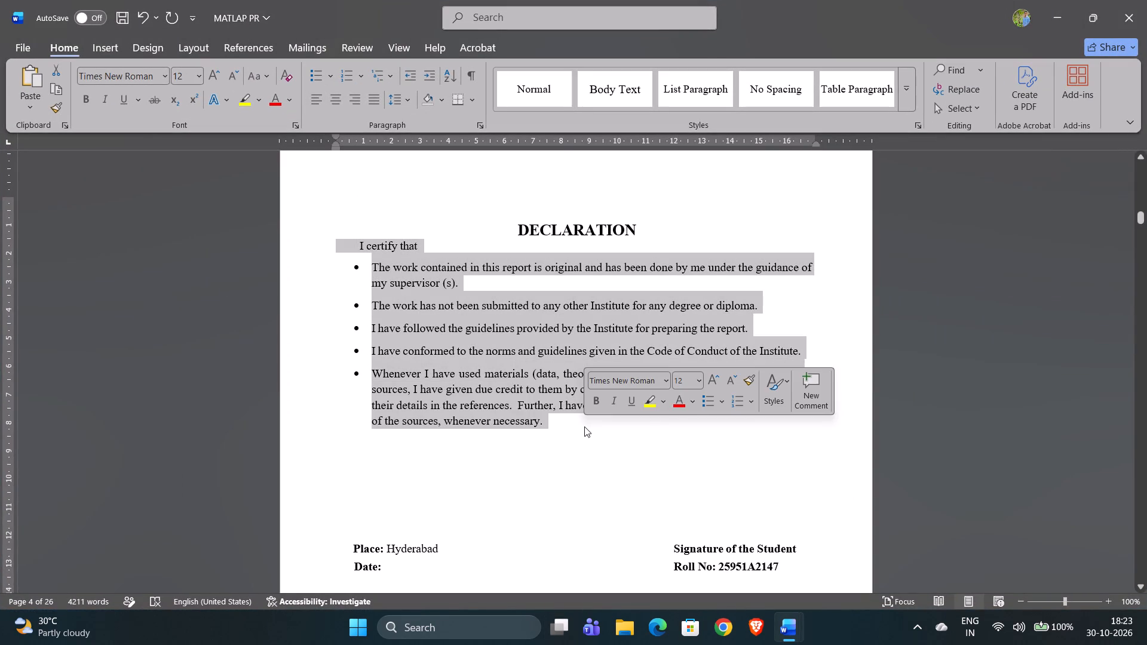
click(374, 100)
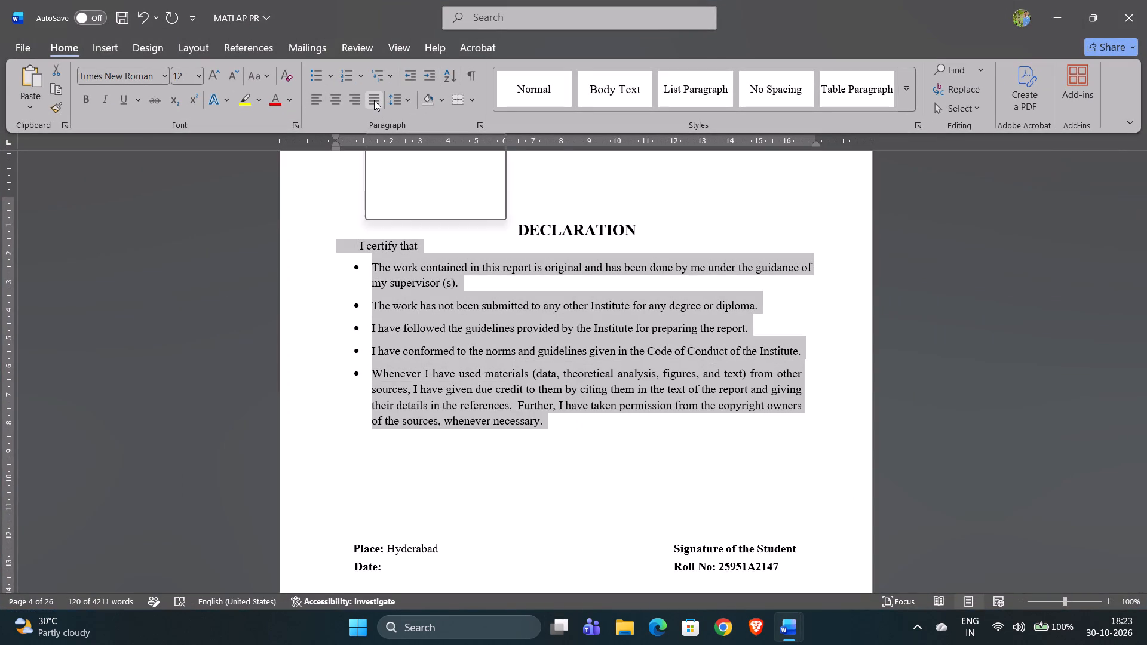
click(374, 100)
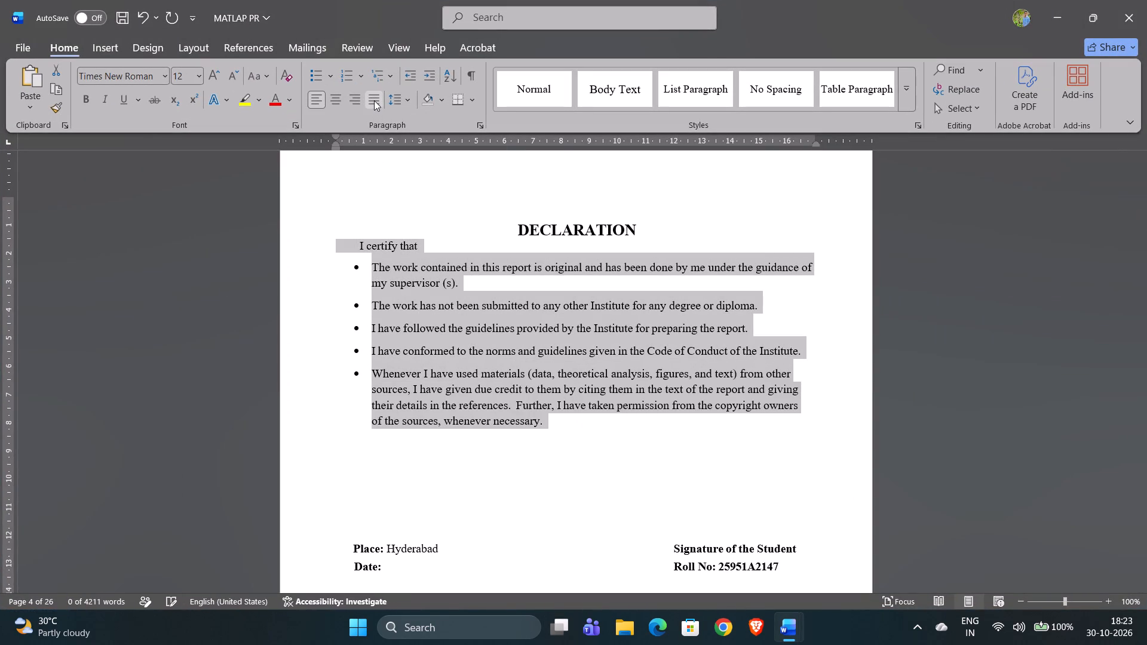
click(374, 100)
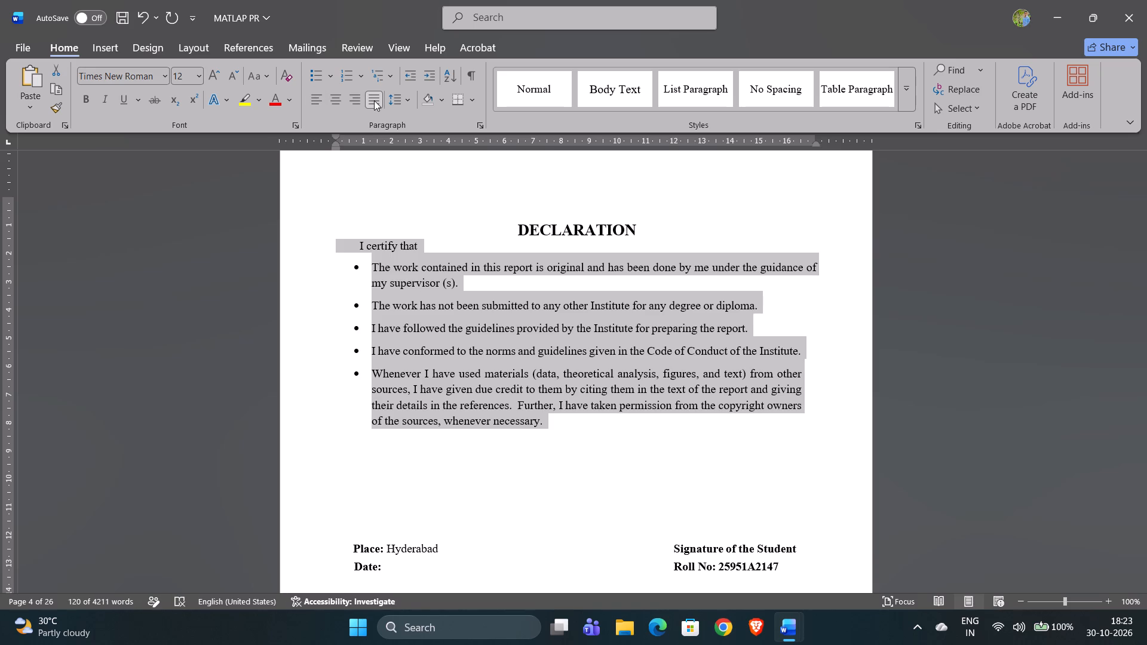
click(437, 210)
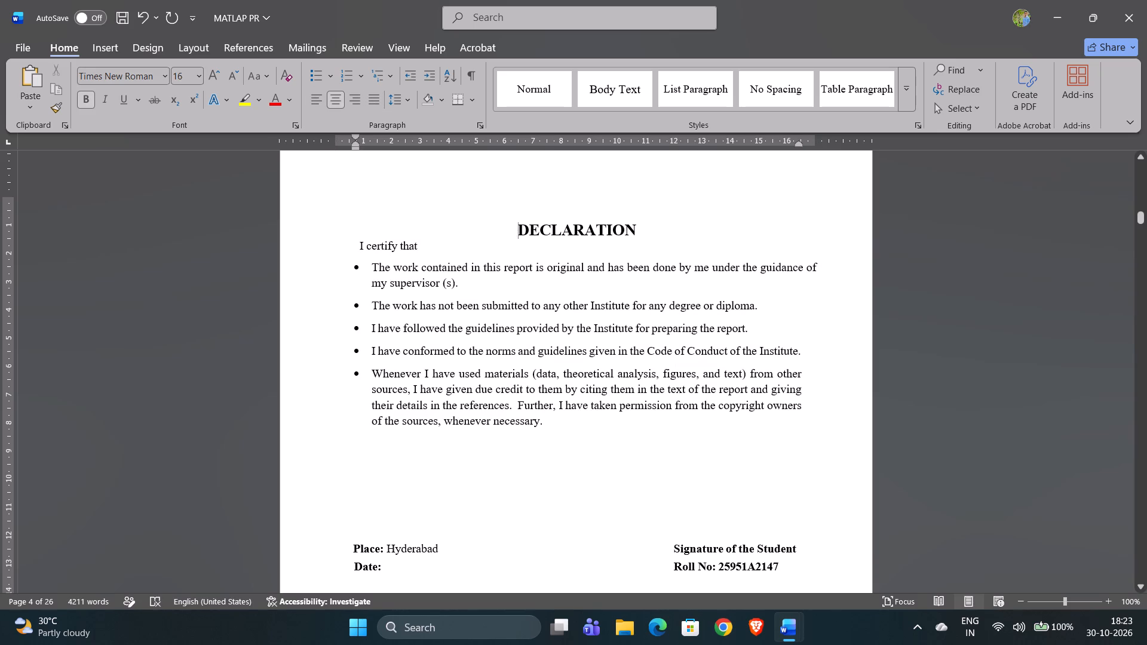
Delete an empty line on the blank page between the declaration and the approval sheet.
scroll(437, 210, down, 8)
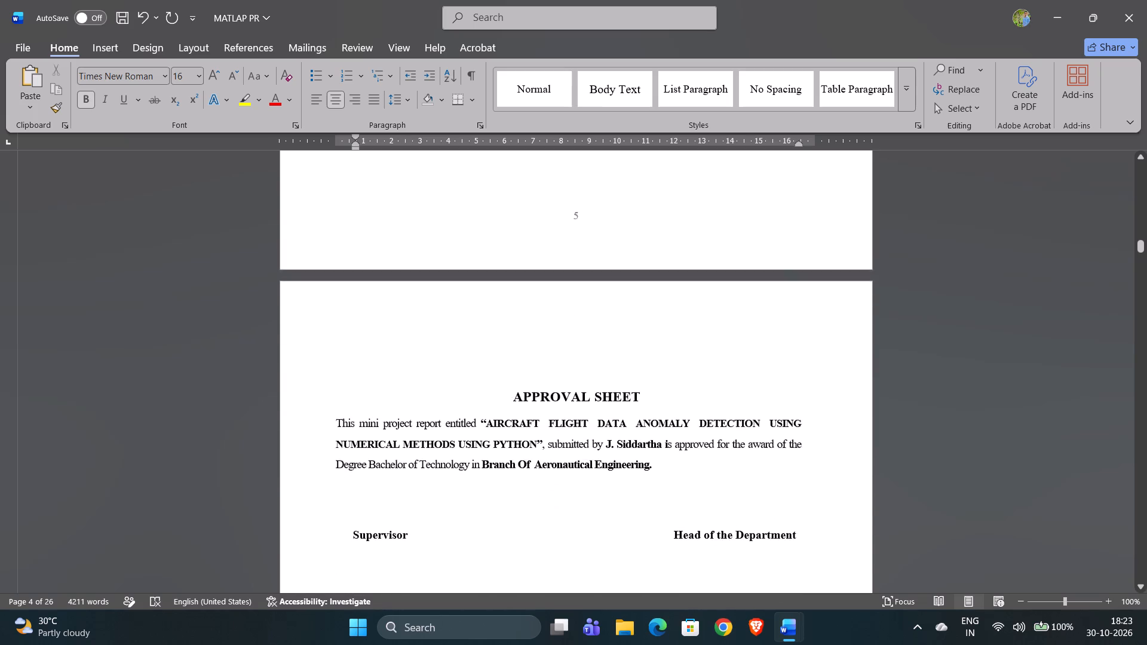
scroll(437, 210, down, 1)
scroll(437, 210, up, 1)
click(439, 325)
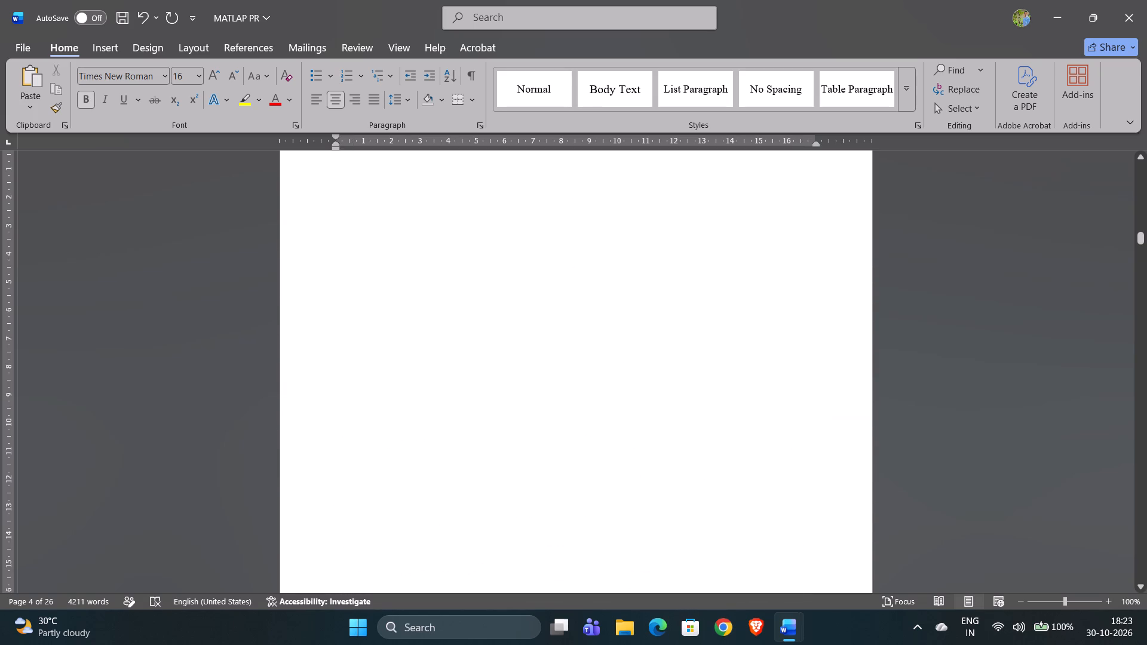
key(BackSpace)
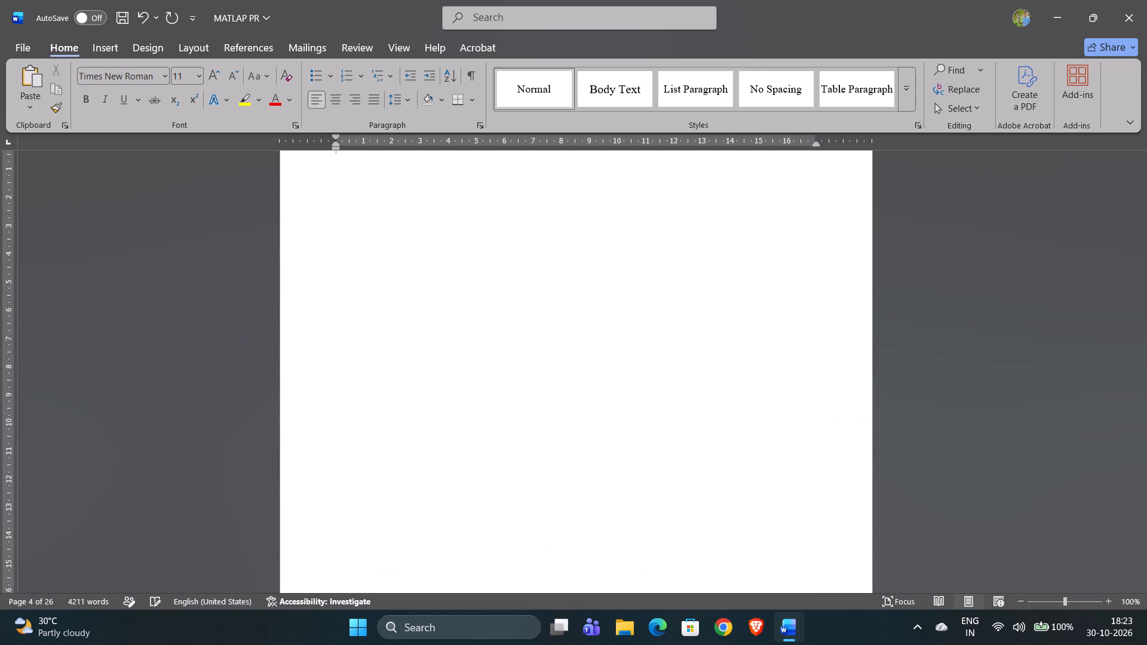
scroll(439, 325, up, 6)
scroll(439, 325, down, 1)
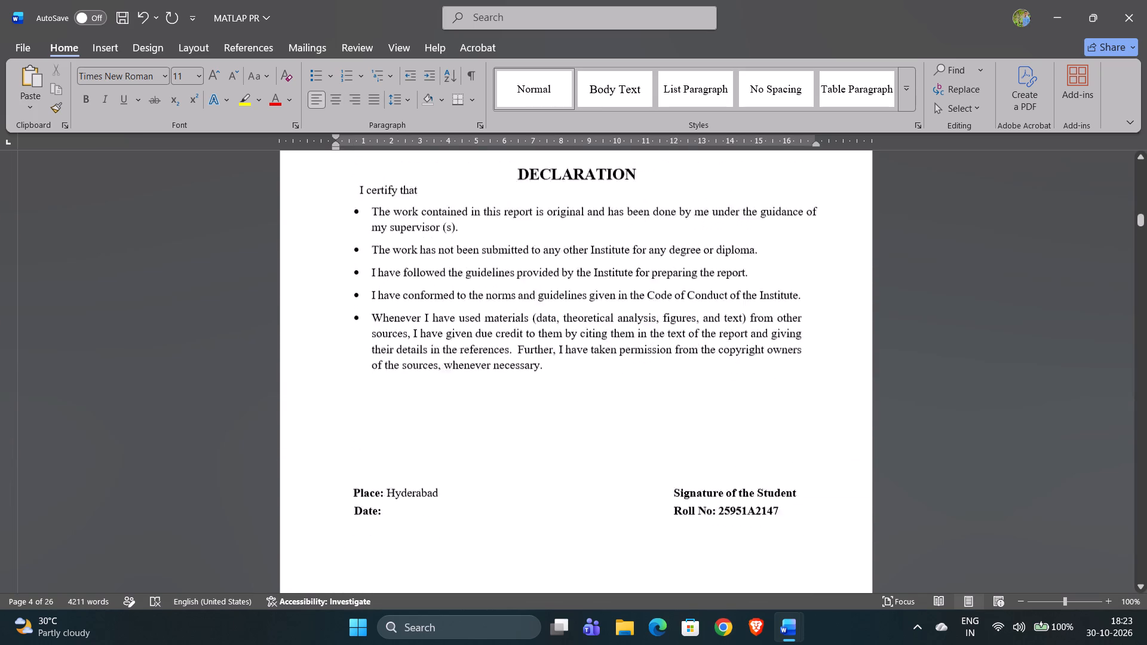
scroll(439, 325, down, 6)
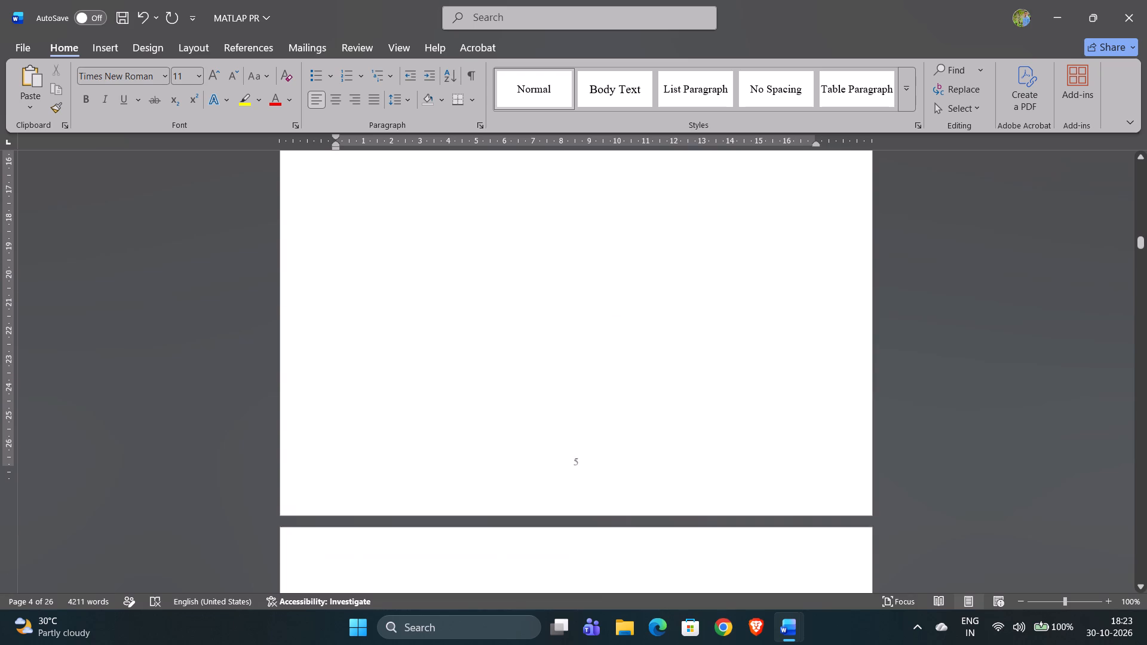
scroll(439, 325, down, 1)
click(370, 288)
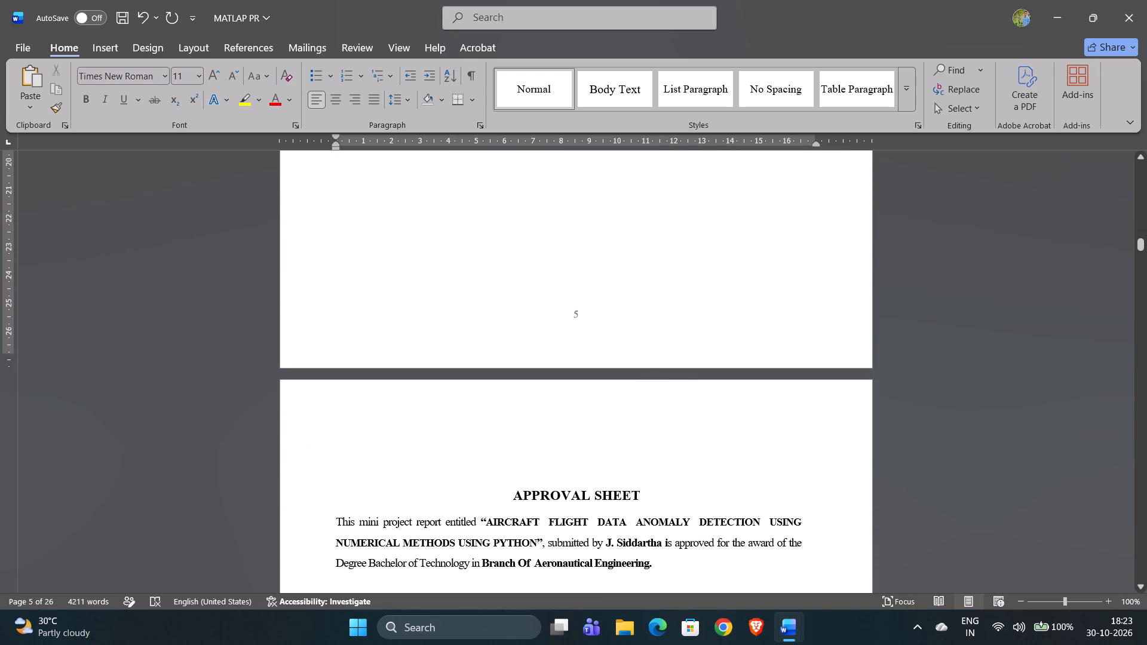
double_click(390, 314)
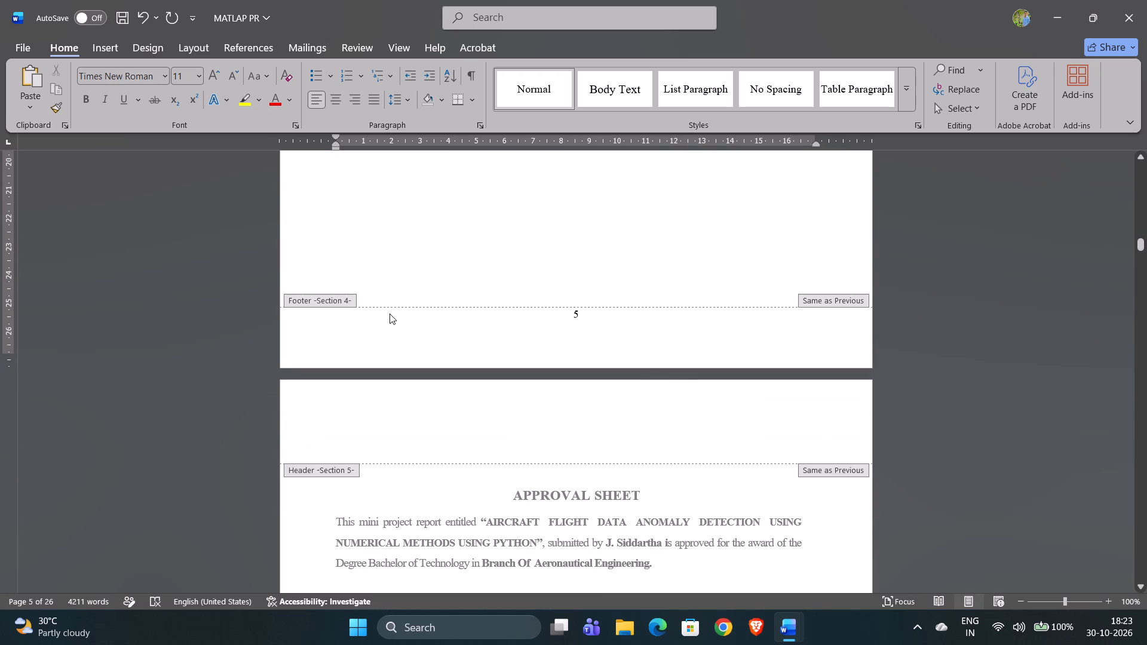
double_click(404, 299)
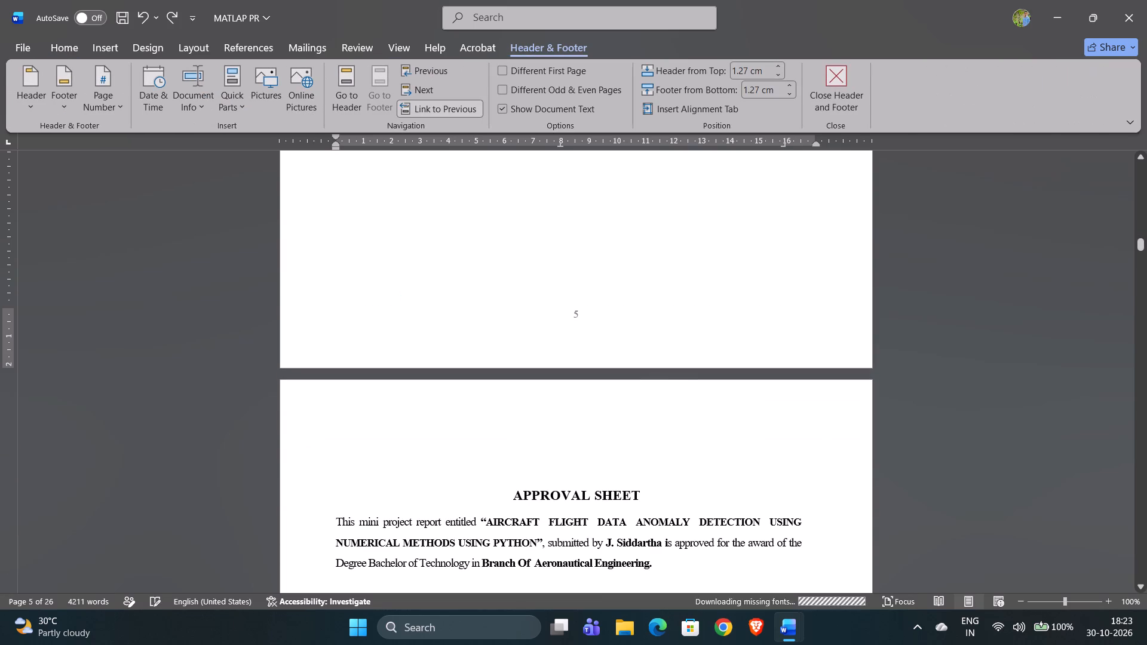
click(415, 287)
Remove the blank page after the declaration by deleting the empty line above the APPROVAL SHEET heading.
scroll(415, 287, down, 2)
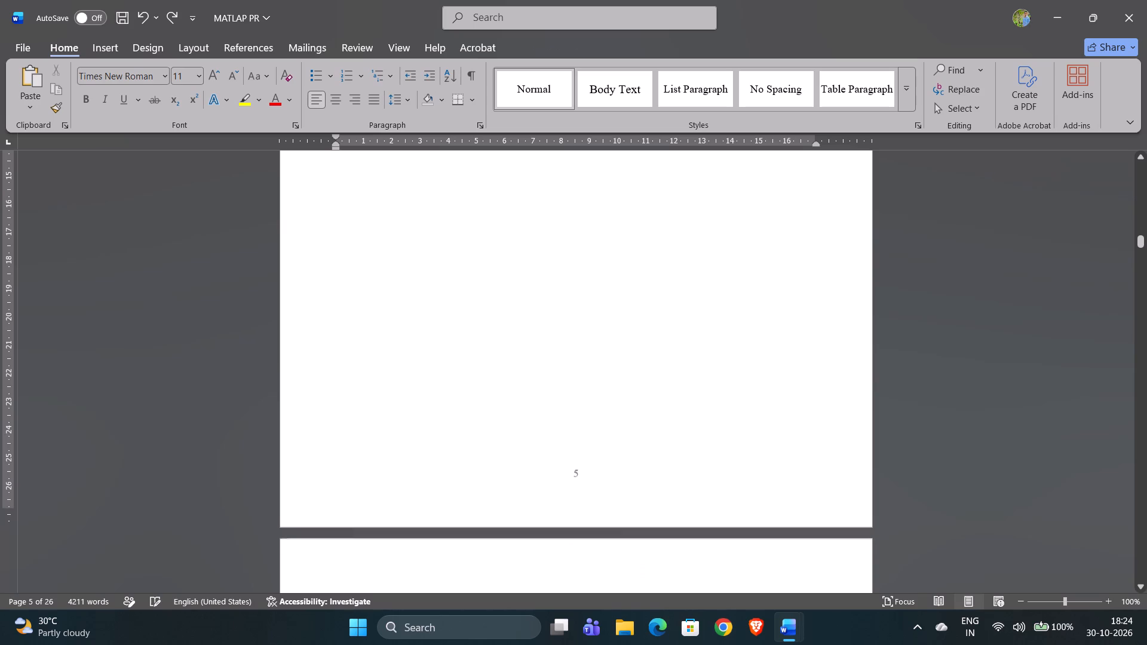
scroll(415, 287, down, 1)
click(486, 539)
scroll(486, 539, down, 1)
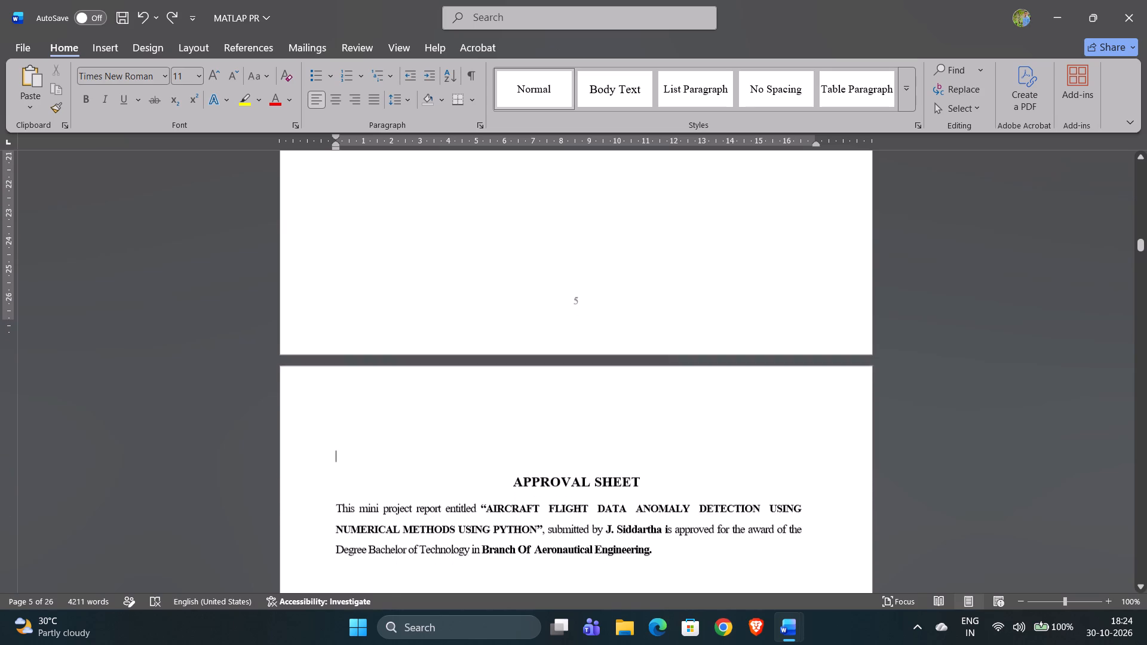
scroll(486, 539, down, 1)
key(BackSpace)
scroll(486, 539, up, 2)
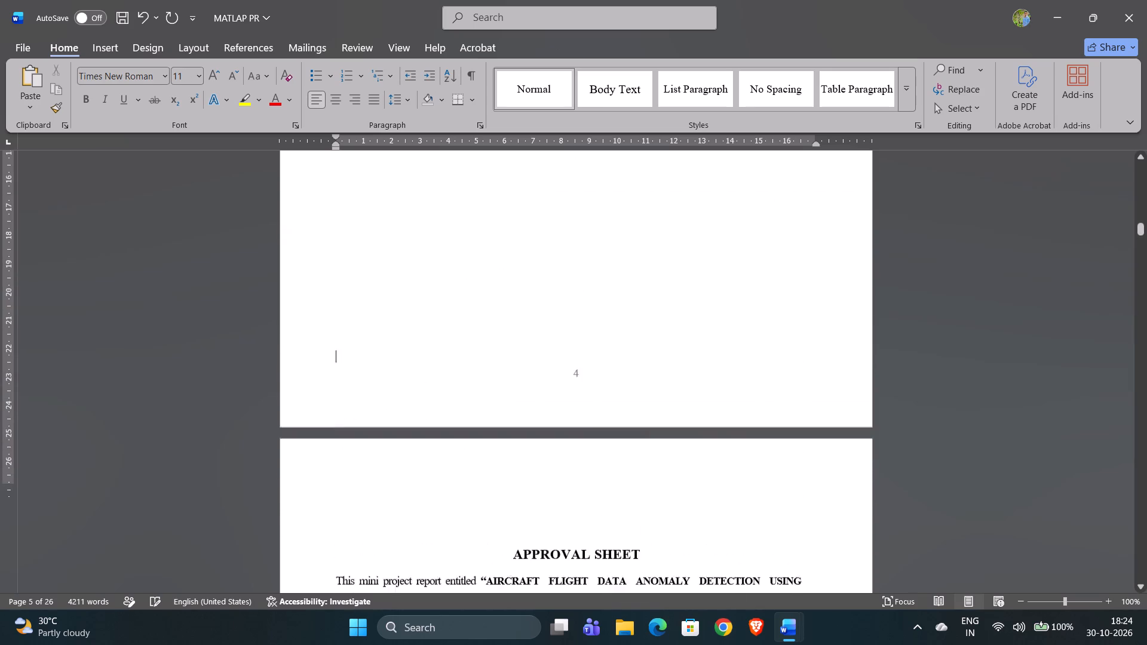
scroll(486, 539, up, 2)
scroll(486, 539, down, 3)
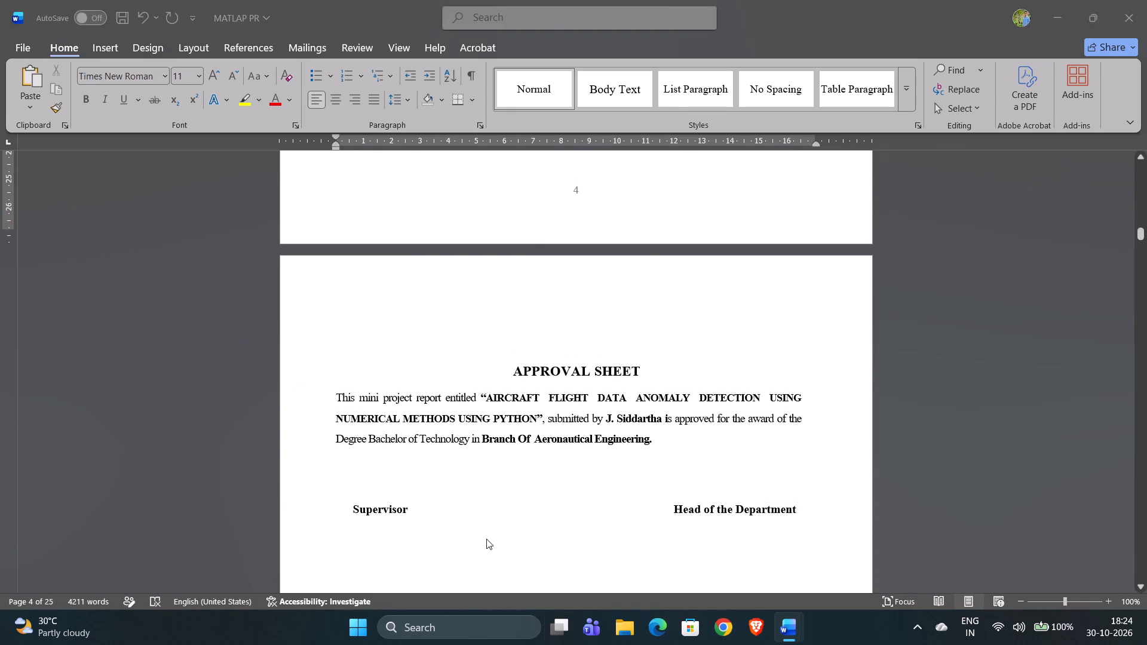
Switch to the numpy report, glance at its declaration page, and close the document without saving changes.
click(354, 280)
click(581, 251)
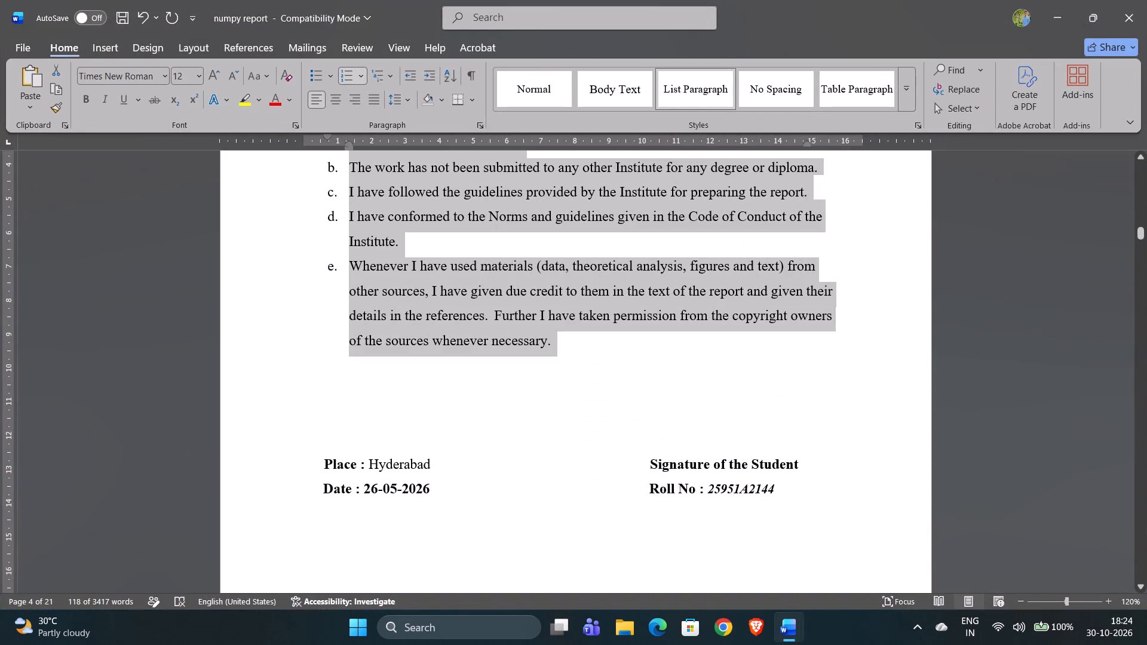
scroll(599, 438, up, 4)
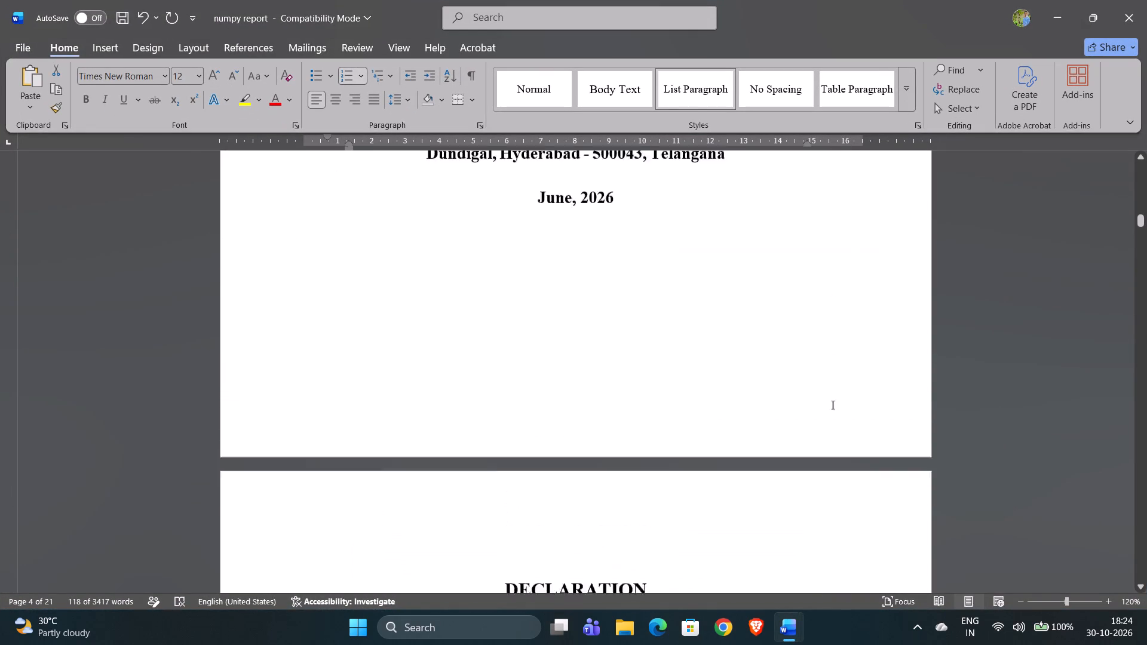
scroll(599, 438, down, 2)
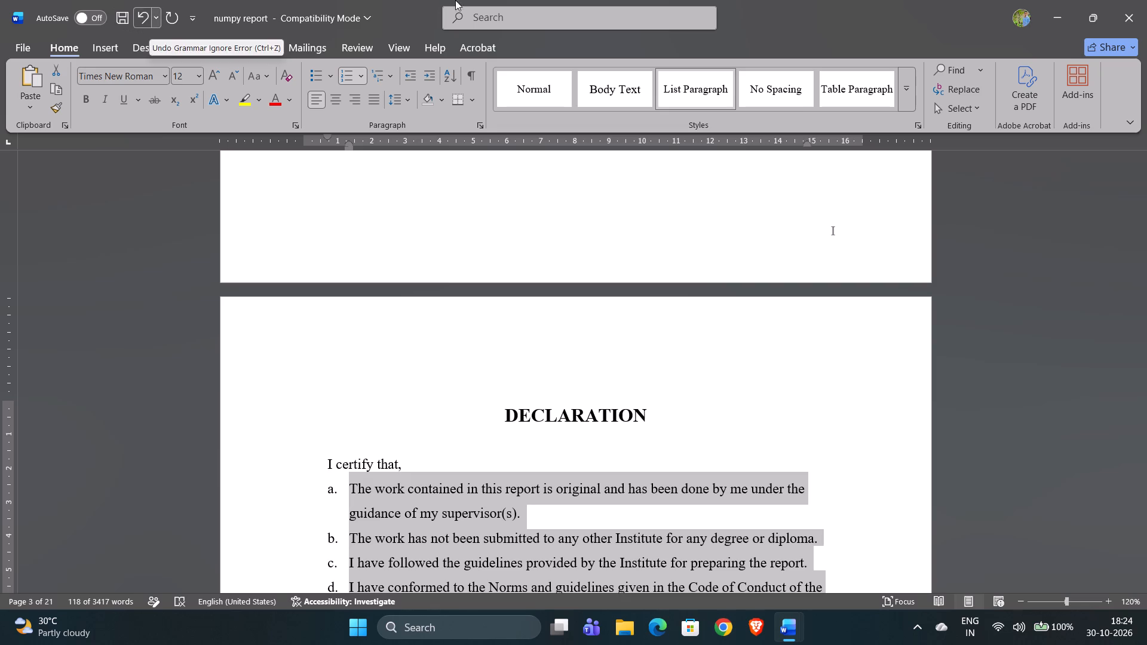
click(1134, 20)
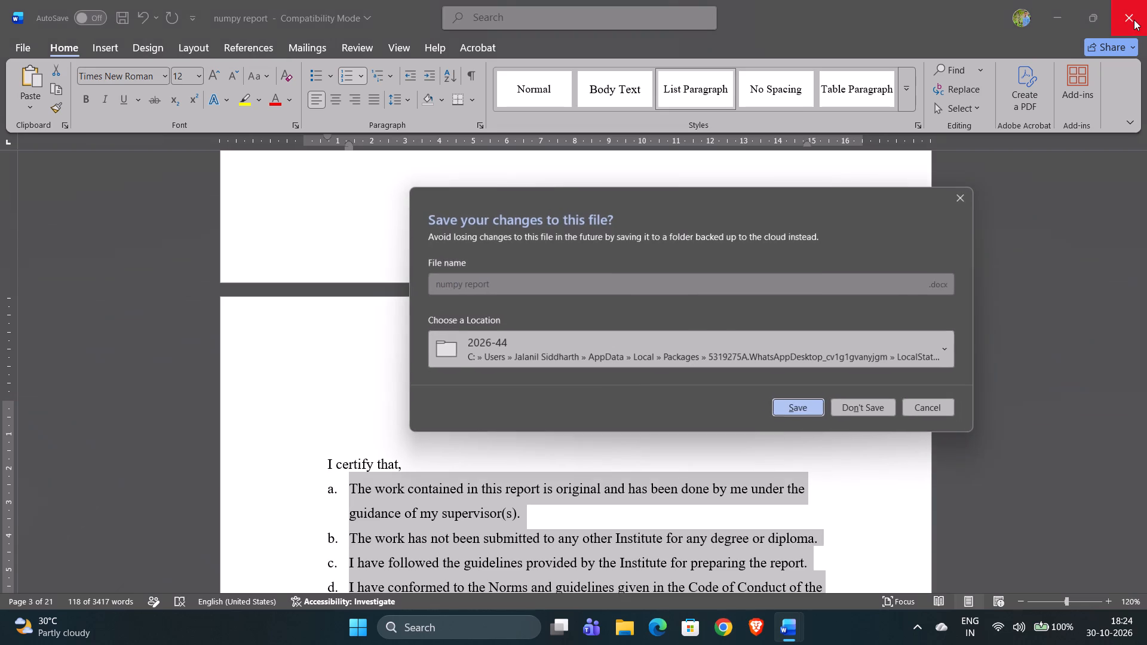
click(869, 414)
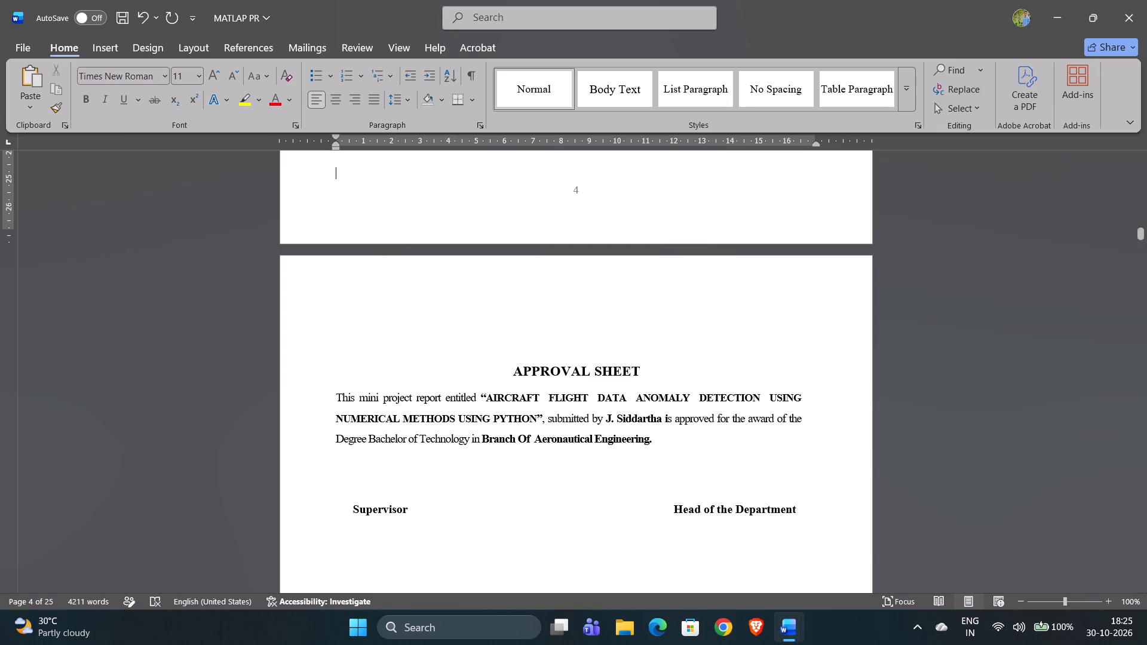
Check MATLAP PR's declaration and approval sheet pages, then view the cover page of Aircraft_Flight_Data_Anomaly_Detection_Project_Report.
scroll(546, 547, down, 1)
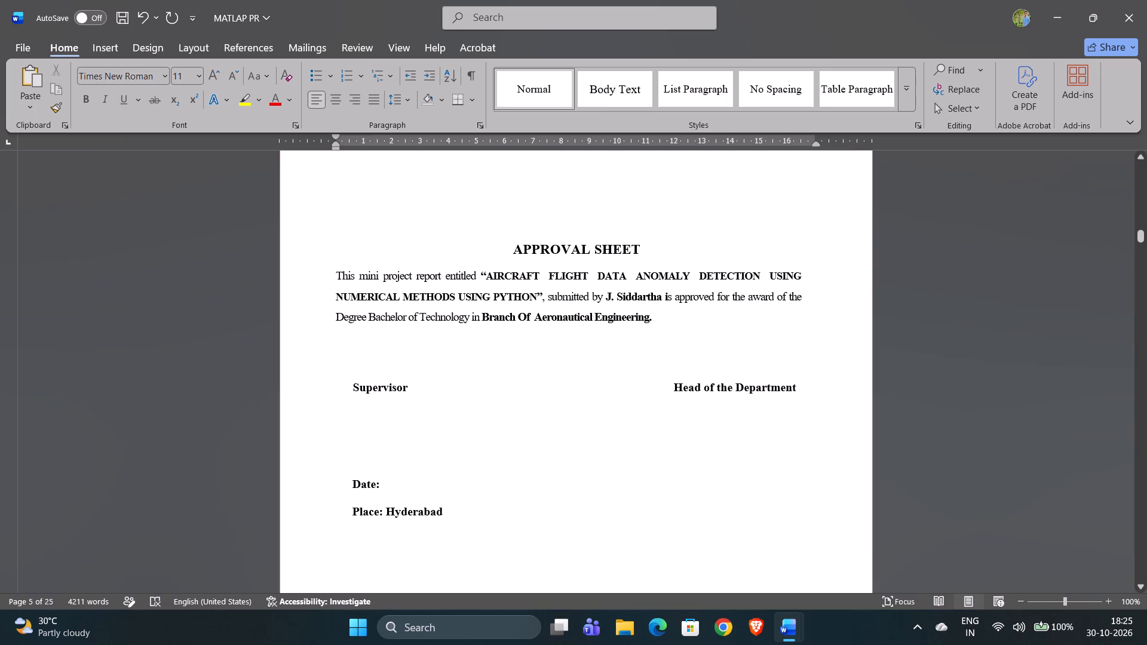
scroll(576, 448, up, 3)
scroll(576, 448, down, 1)
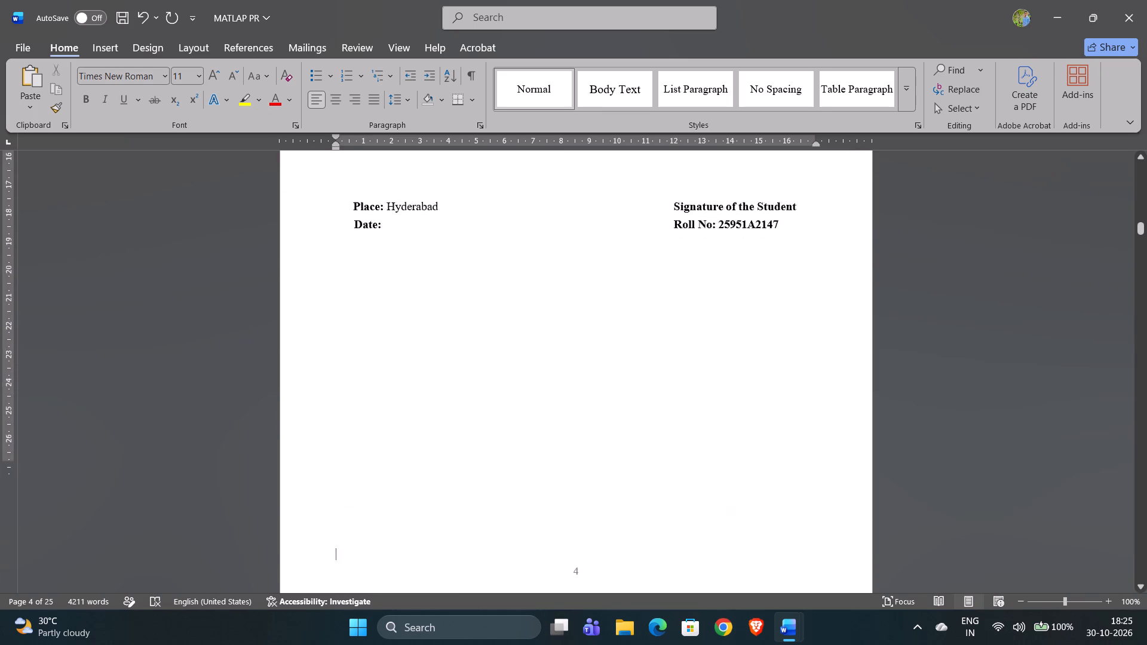
scroll(576, 448, down, 1)
click(698, 300)
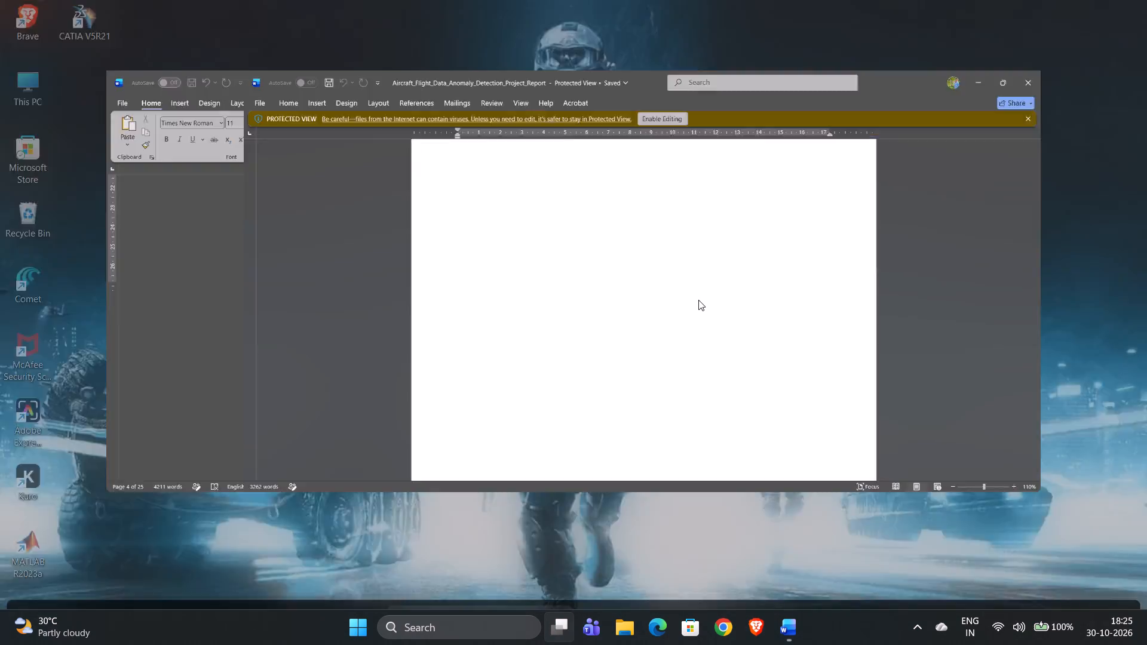
scroll(552, 258, up, 3)
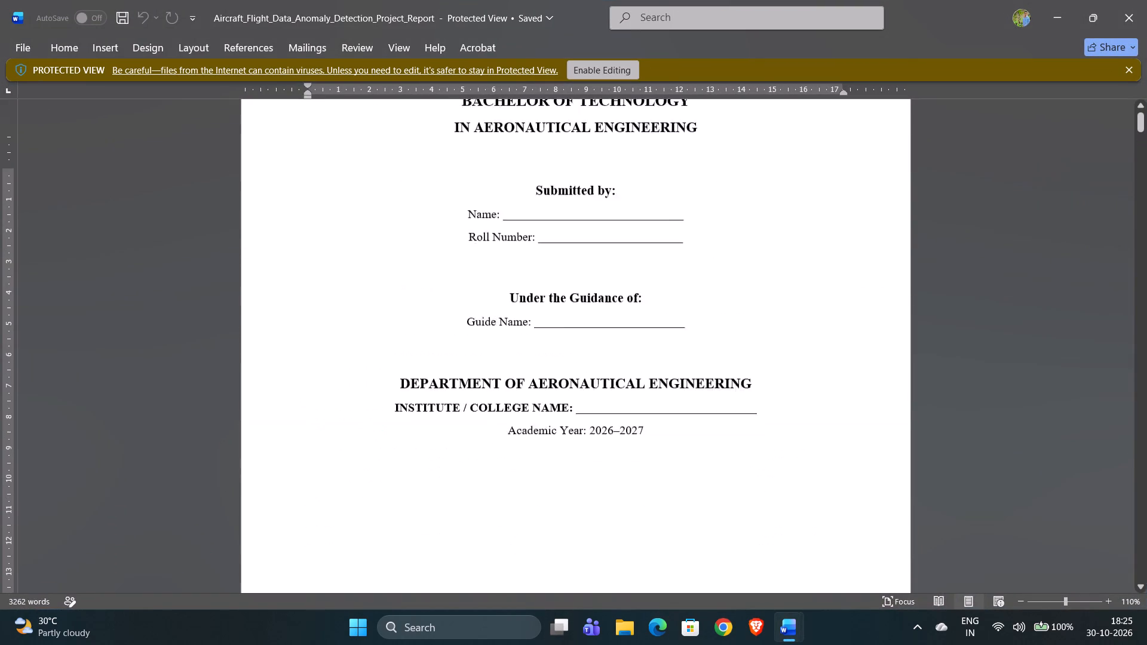
scroll(552, 258, up, 1)
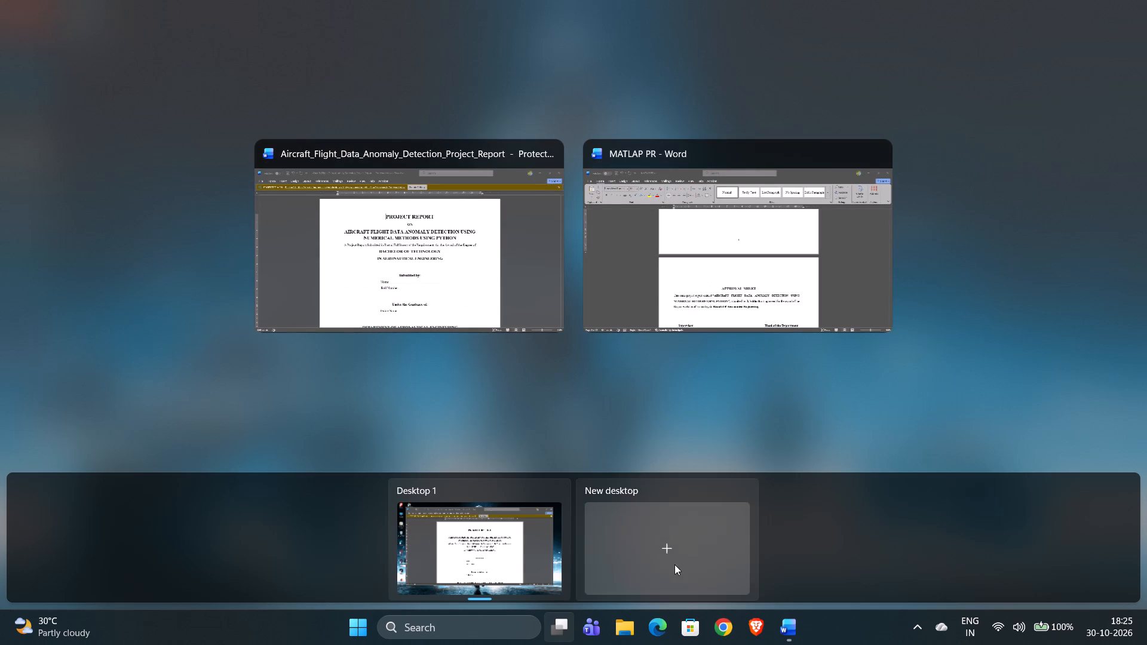
Browse the installed apps for another application to open.
click(357, 637)
scroll(415, 448, down, 2)
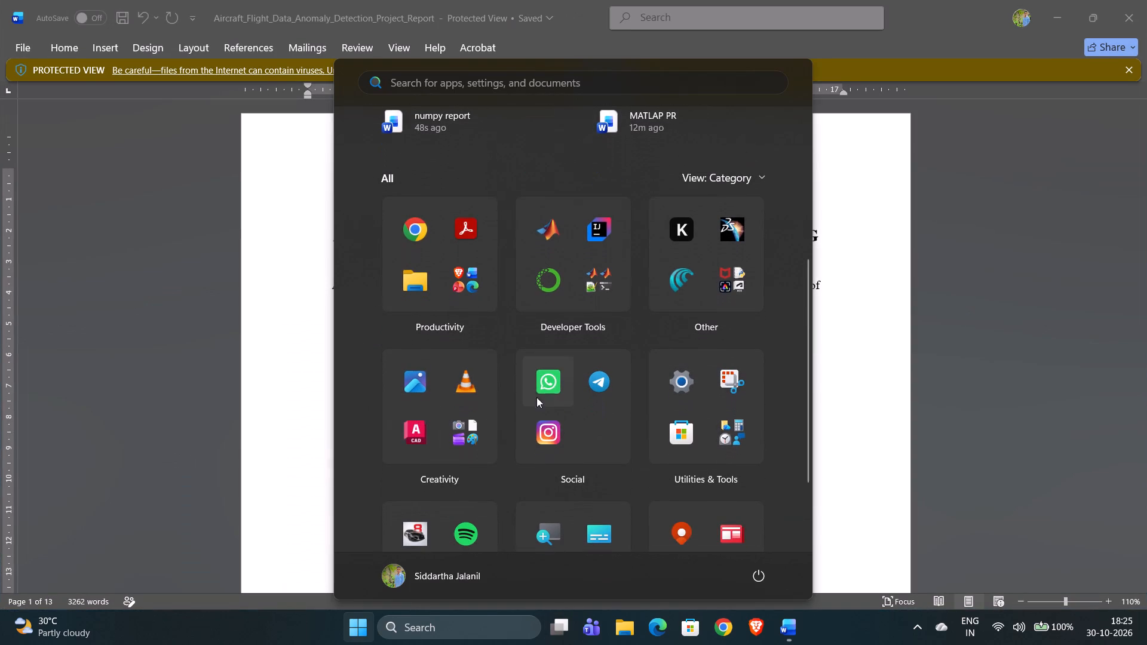
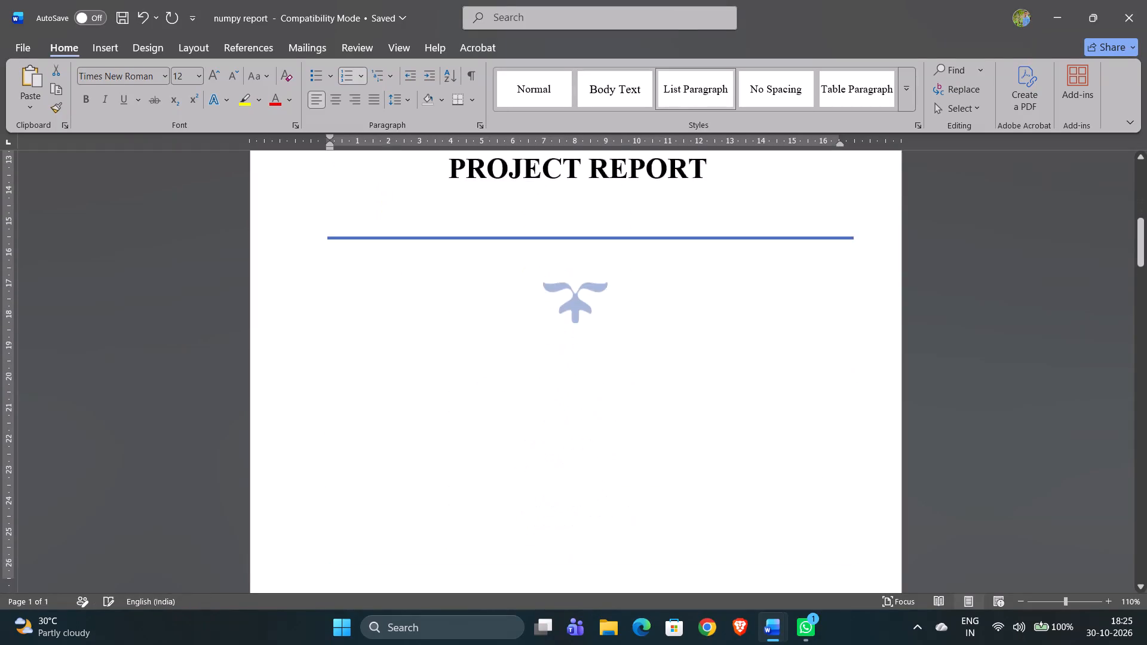
Look through the numpy report's front pages, from the cover and title page to the declaration and approval sheet.
scroll(597, 422, down, 2)
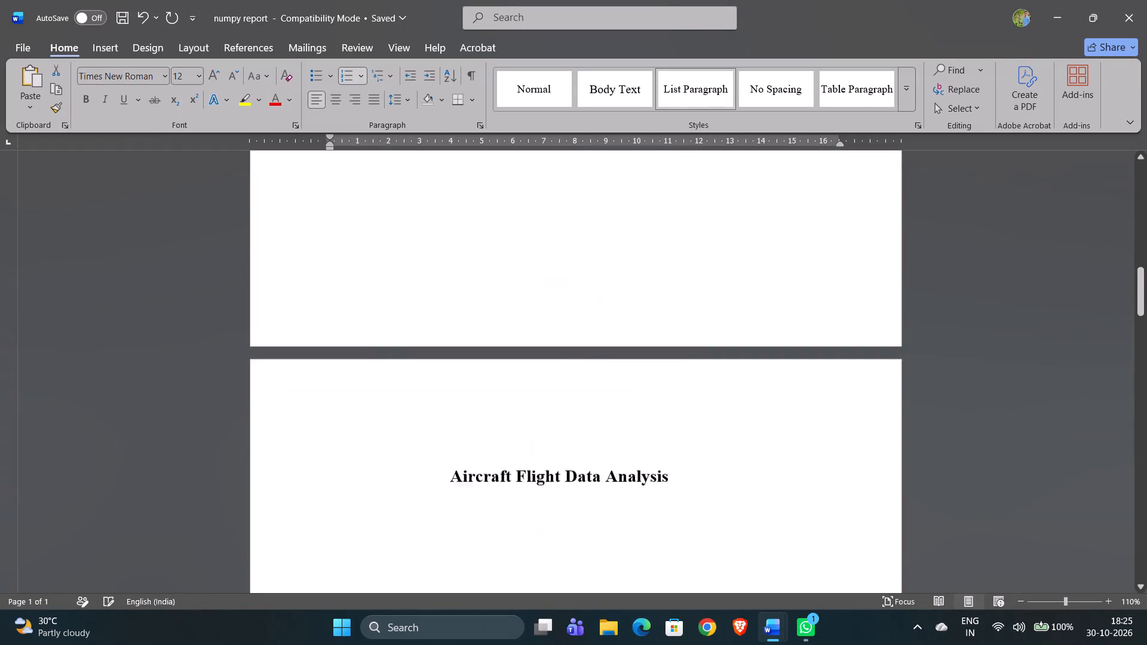
scroll(597, 422, down, 3)
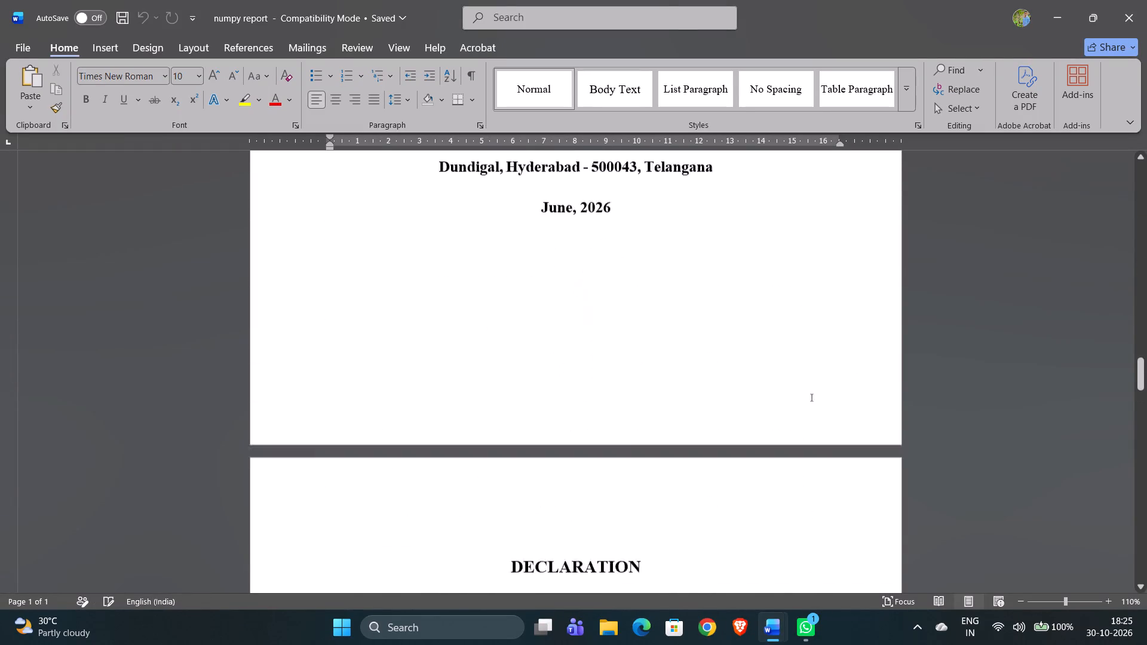
scroll(597, 422, down, 3)
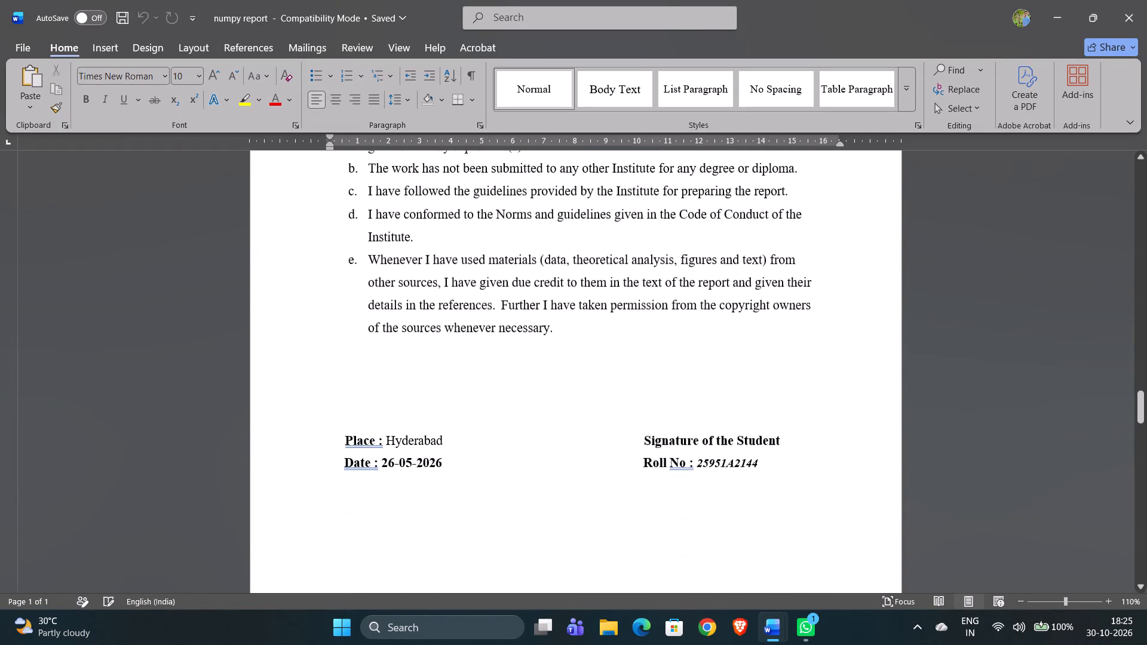
scroll(597, 422, down, 3)
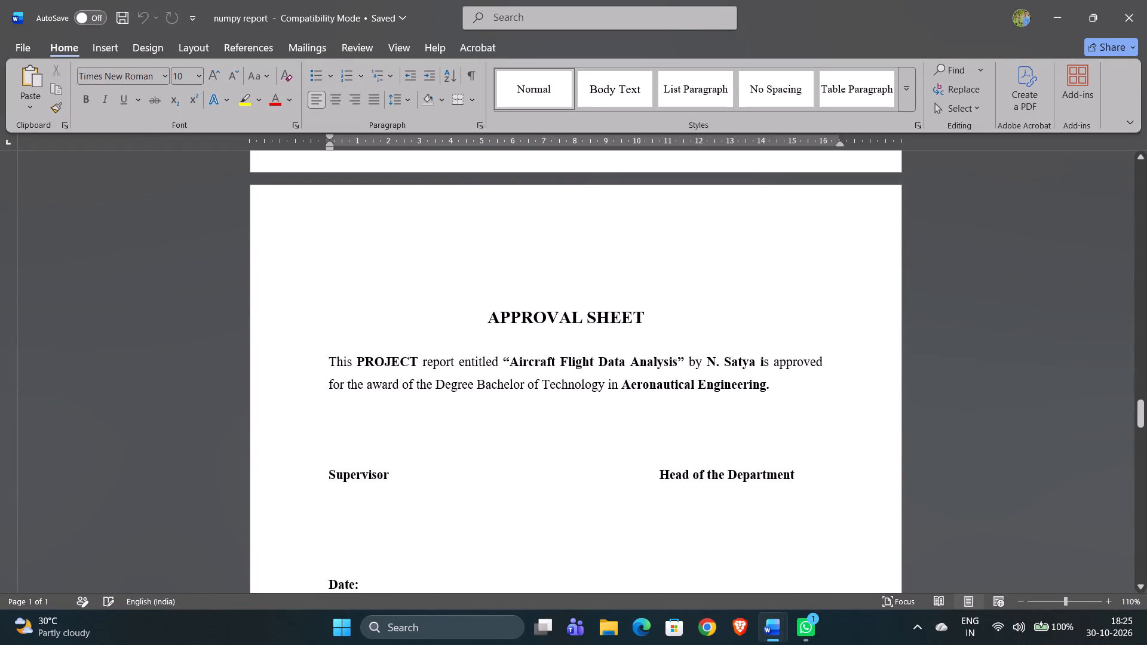
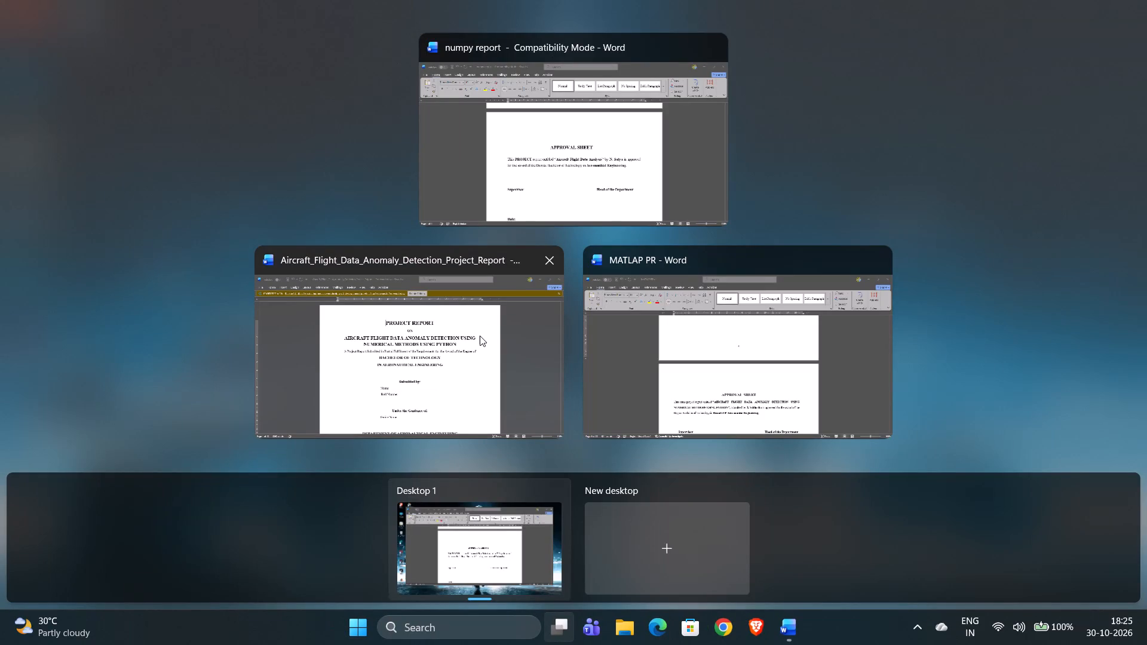
Switch to the MATLAP PR report and review its front pages, from the cover and title page to the declaration and approval sheet.
click(761, 358)
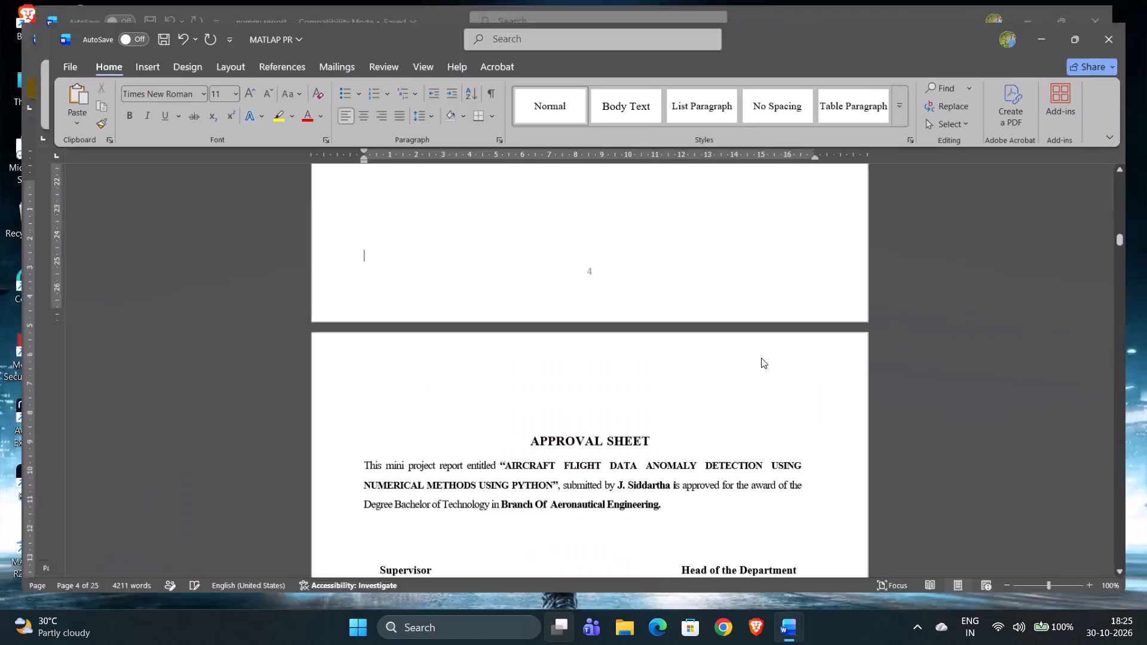
scroll(631, 340, up, 2)
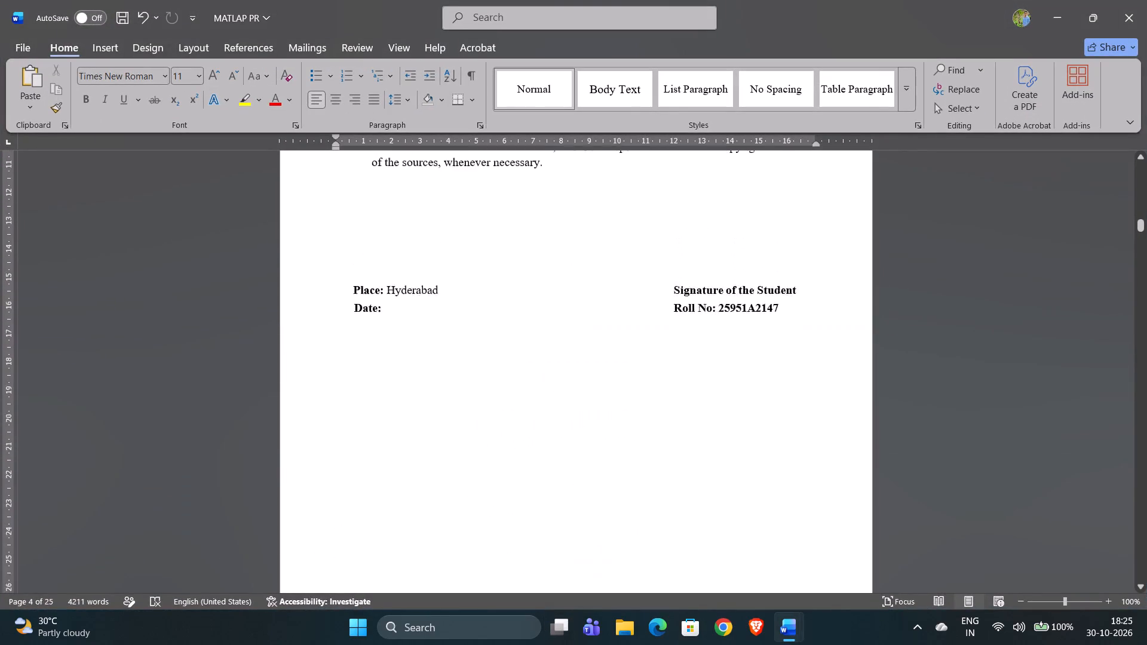
scroll(631, 340, up, 1)
scroll(631, 340, down, 1)
scroll(631, 340, up, 1)
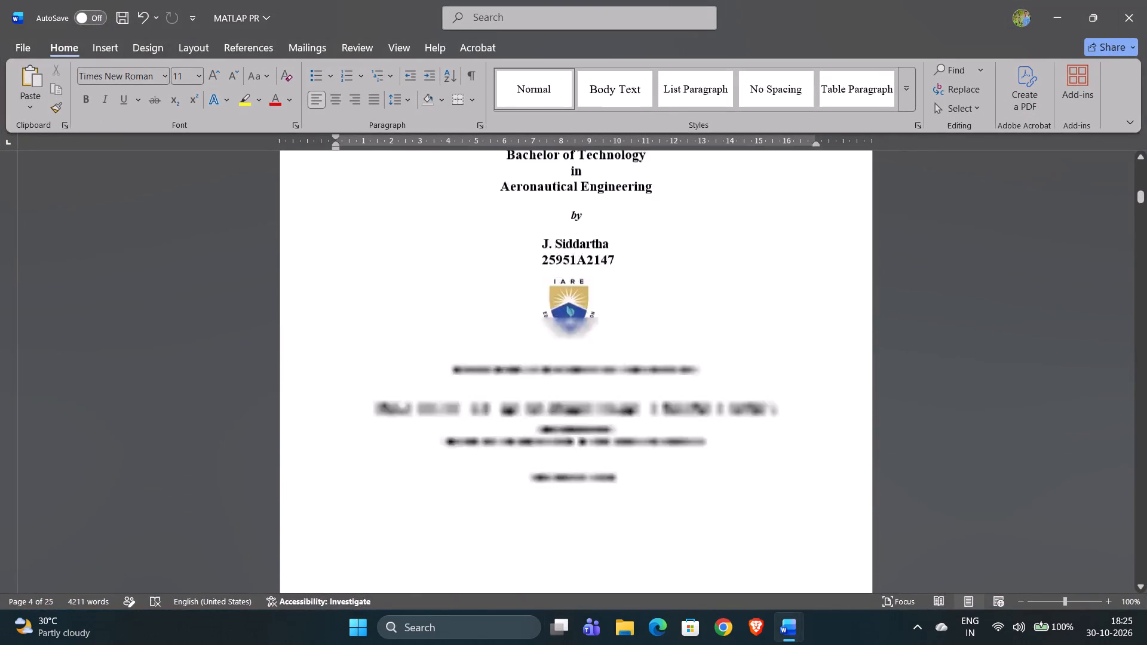
scroll(631, 340, up, 1)
scroll(631, 340, down, 3)
scroll(631, 340, up, 2)
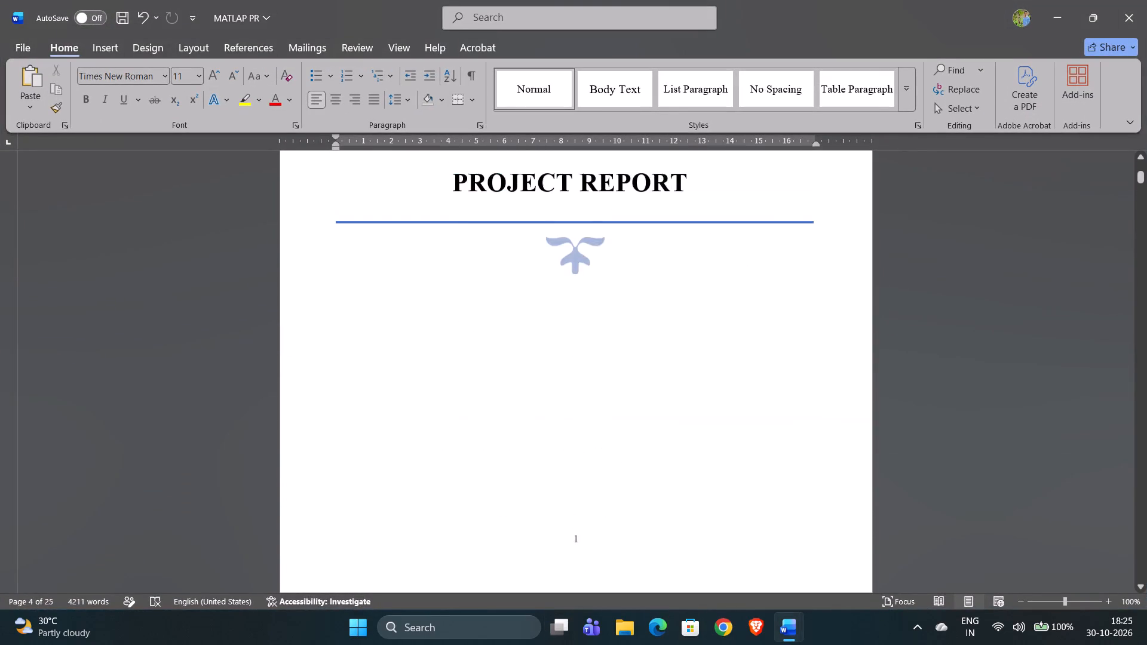
scroll(631, 340, up, 1)
scroll(631, 340, down, 6)
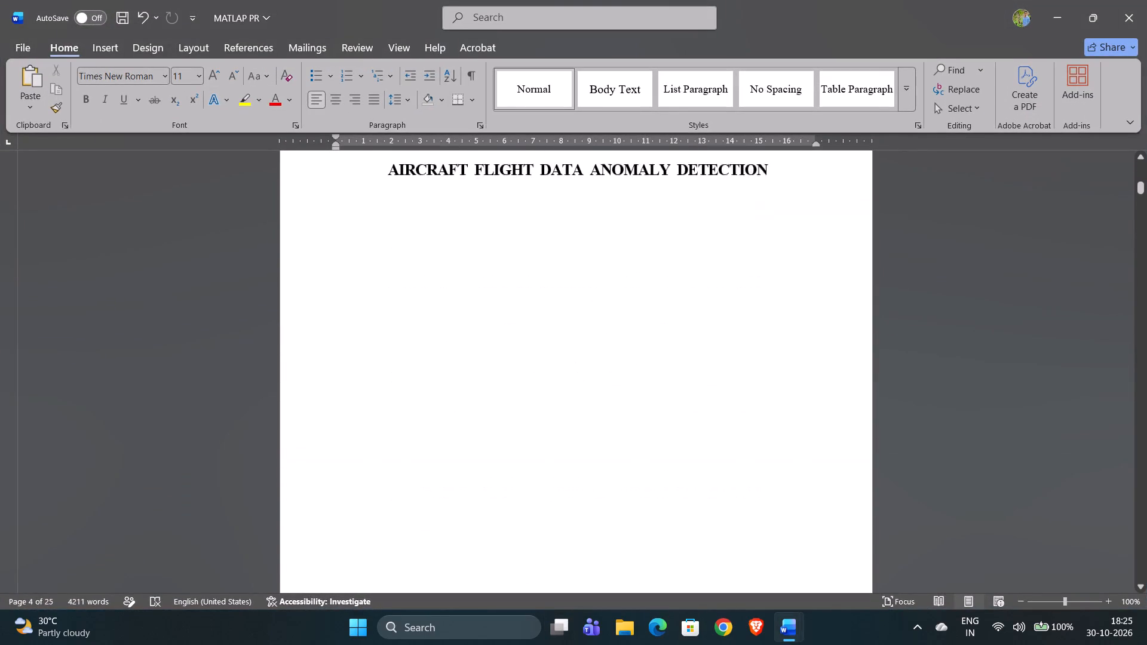
scroll(631, 340, down, 4)
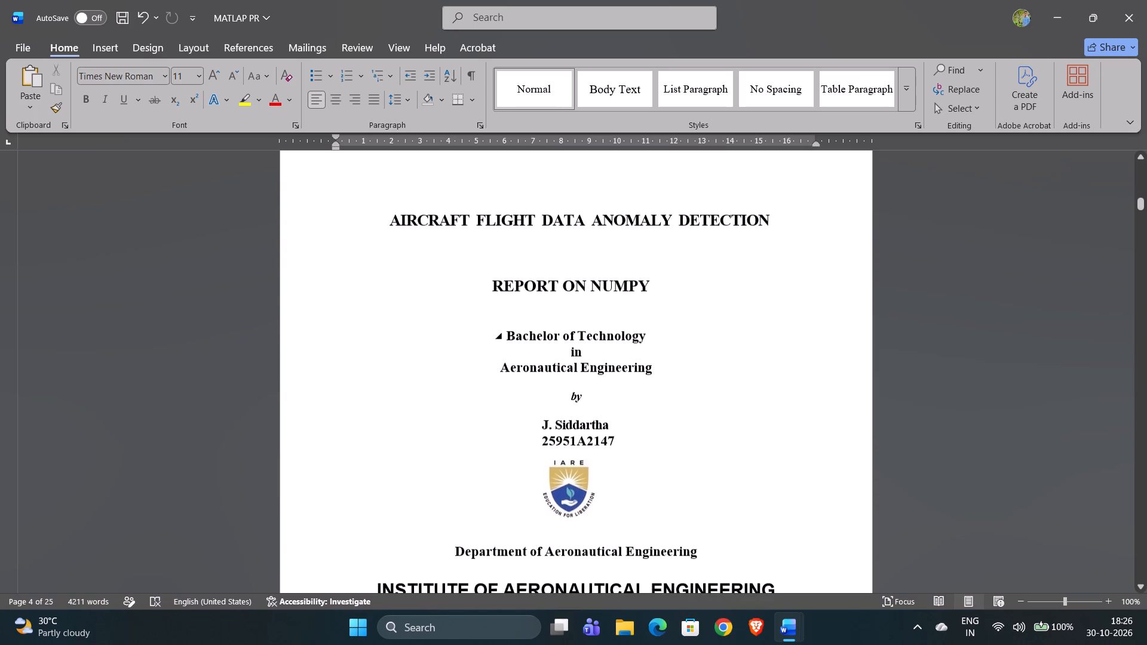
scroll(631, 340, down, 3)
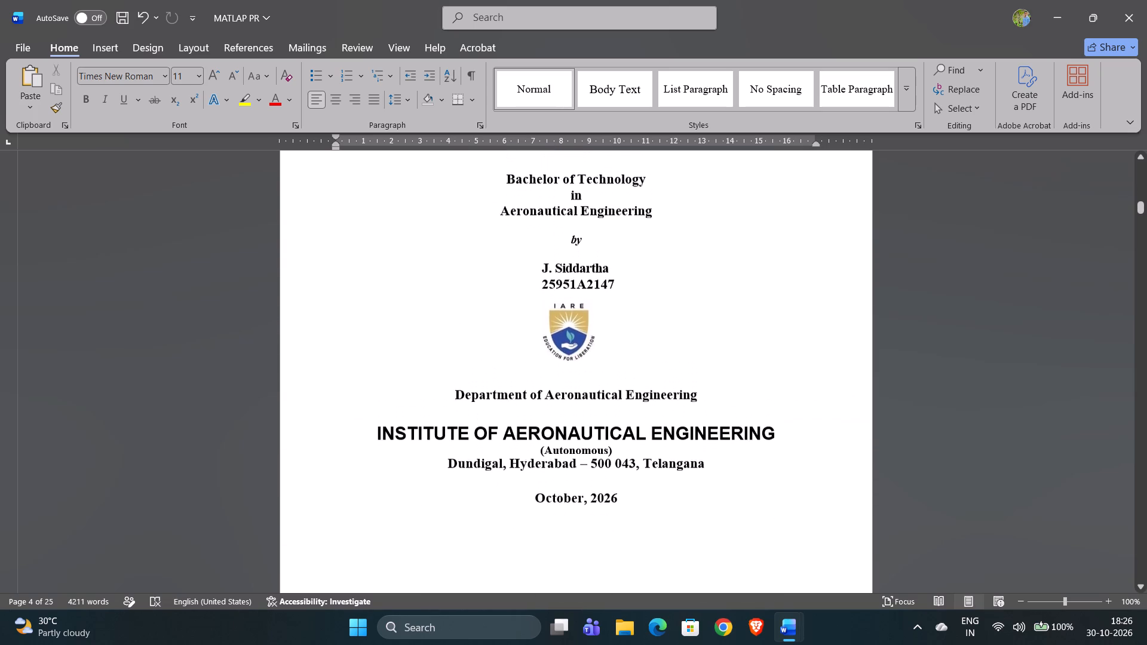
scroll(631, 340, down, 5)
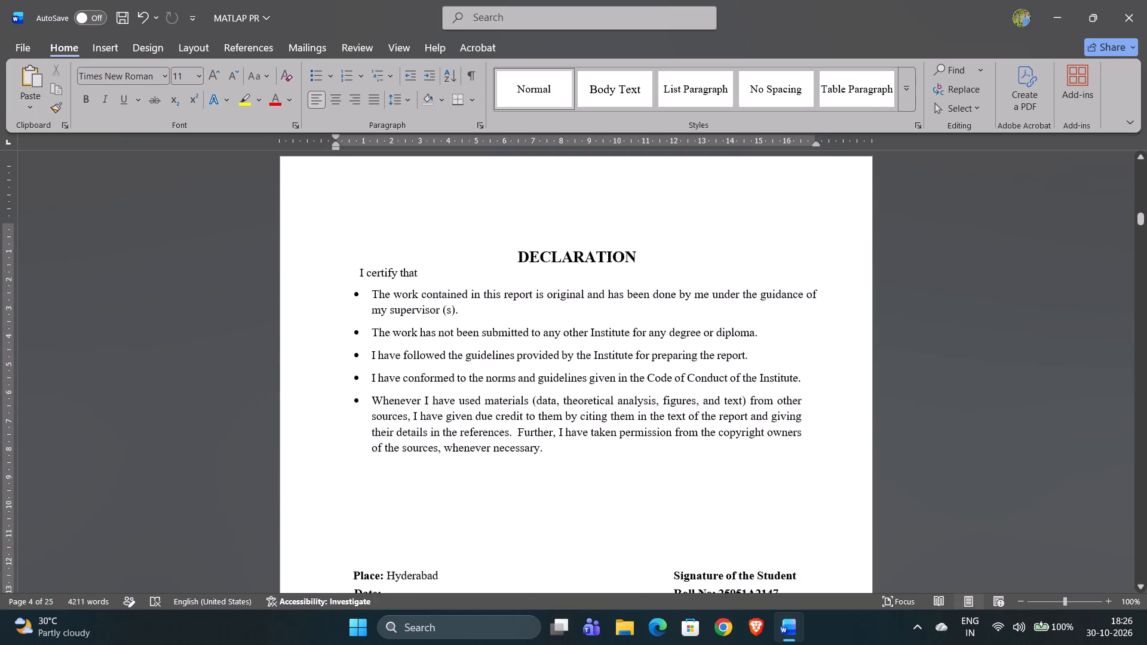
scroll(631, 340, down, 3)
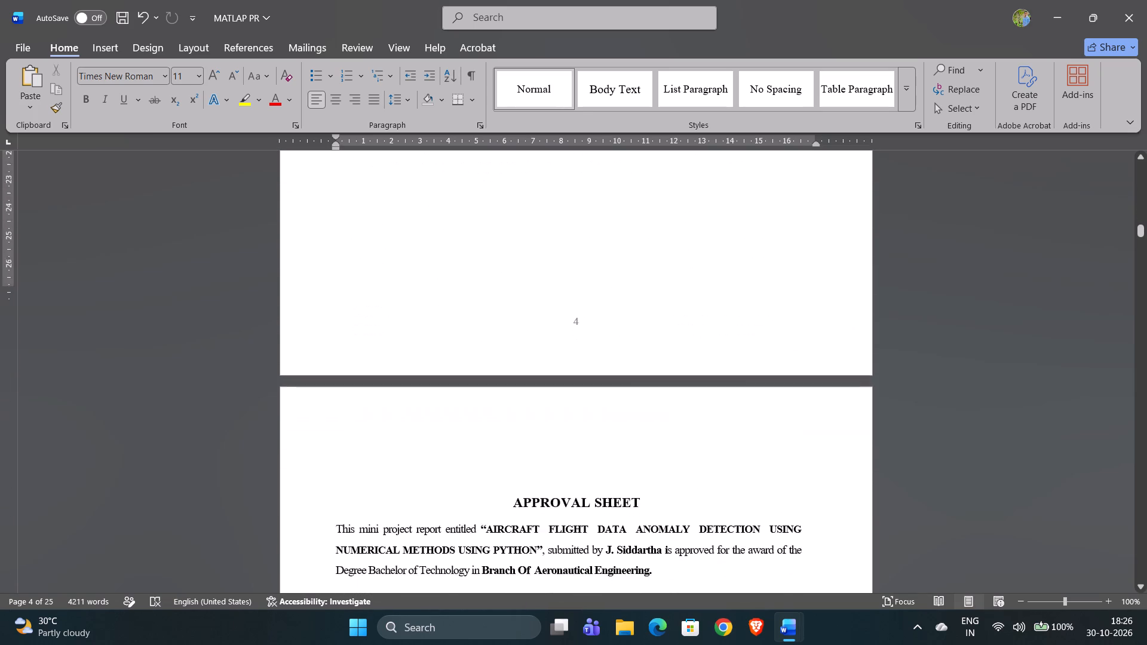
scroll(631, 340, down, 1)
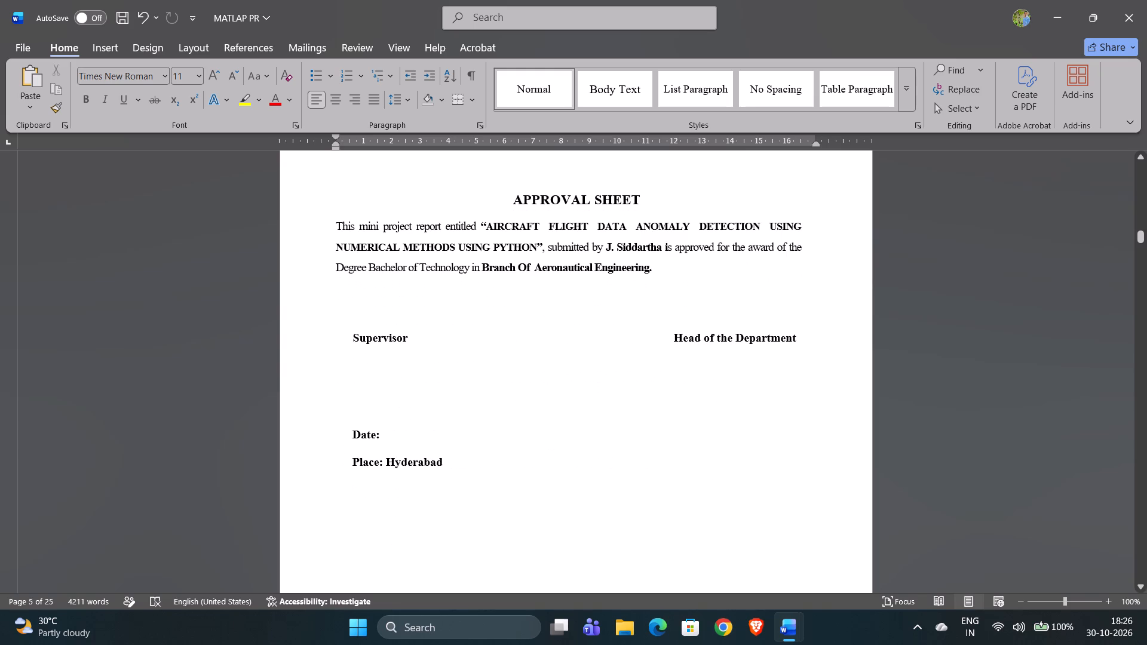
scroll(615, 400, up, 1)
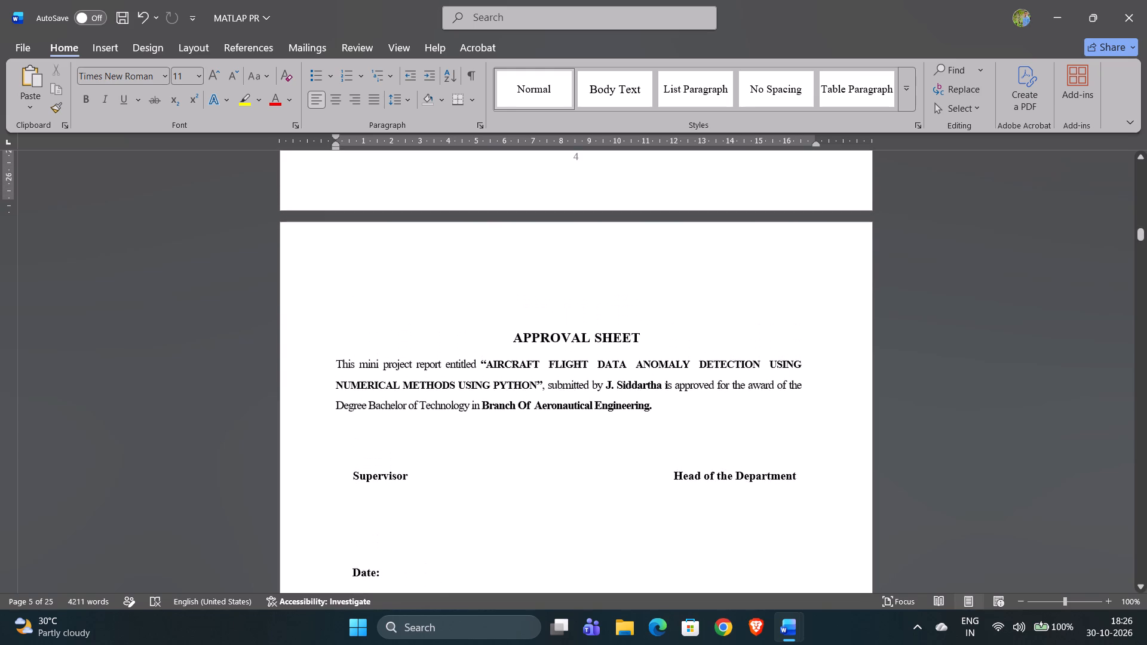
Switch to the numpy report and examine the wording and layout of its declaration's signature area and approval sheet.
click(569, 260)
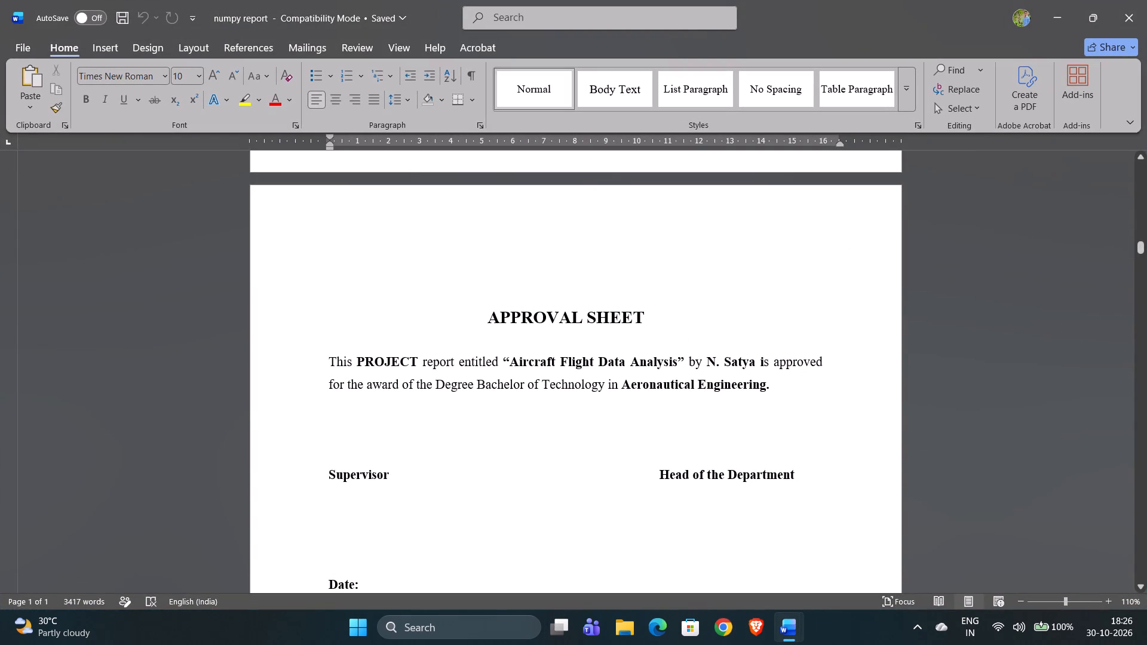
scroll(602, 379, down, 1)
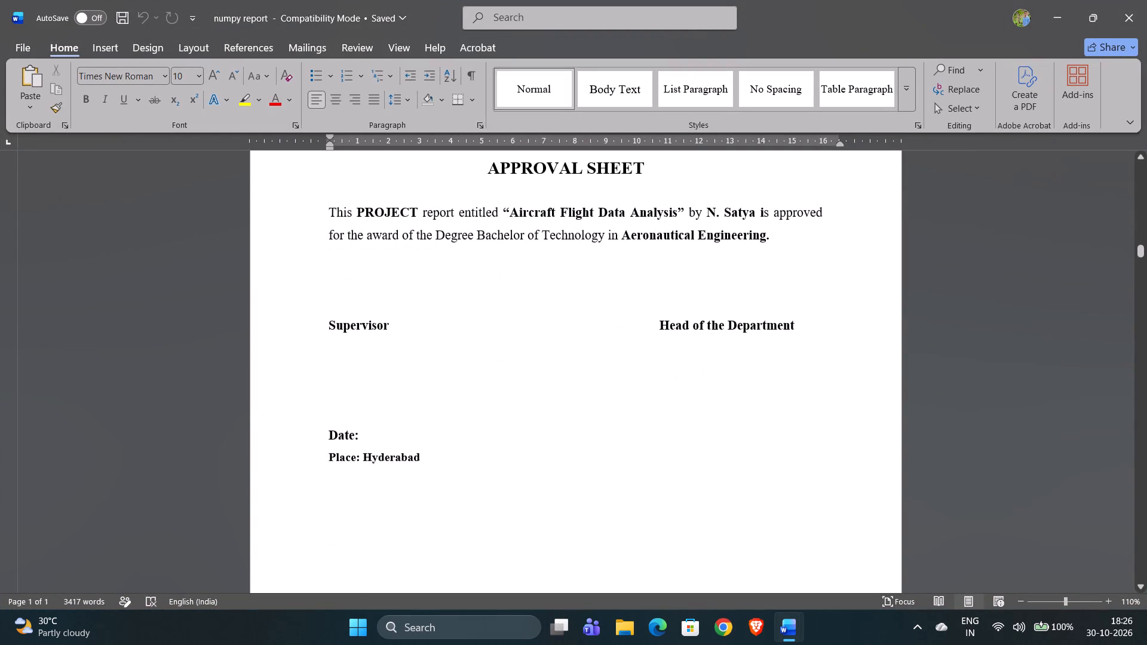
scroll(602, 379, down, 1)
scroll(602, 379, up, 4)
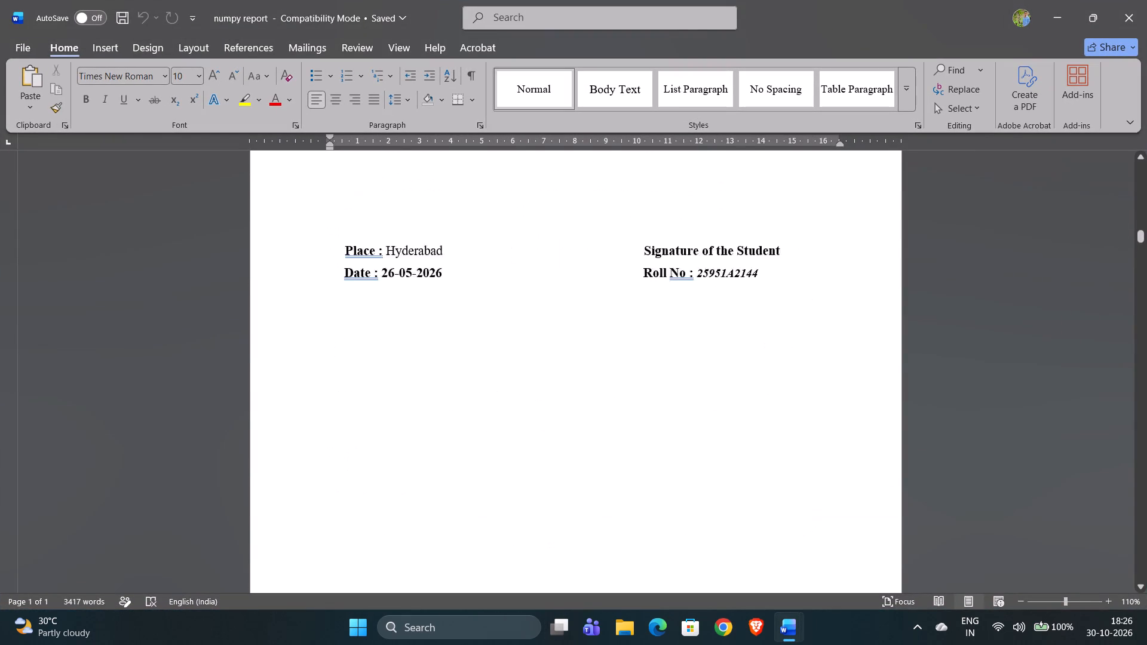
scroll(602, 379, down, 1)
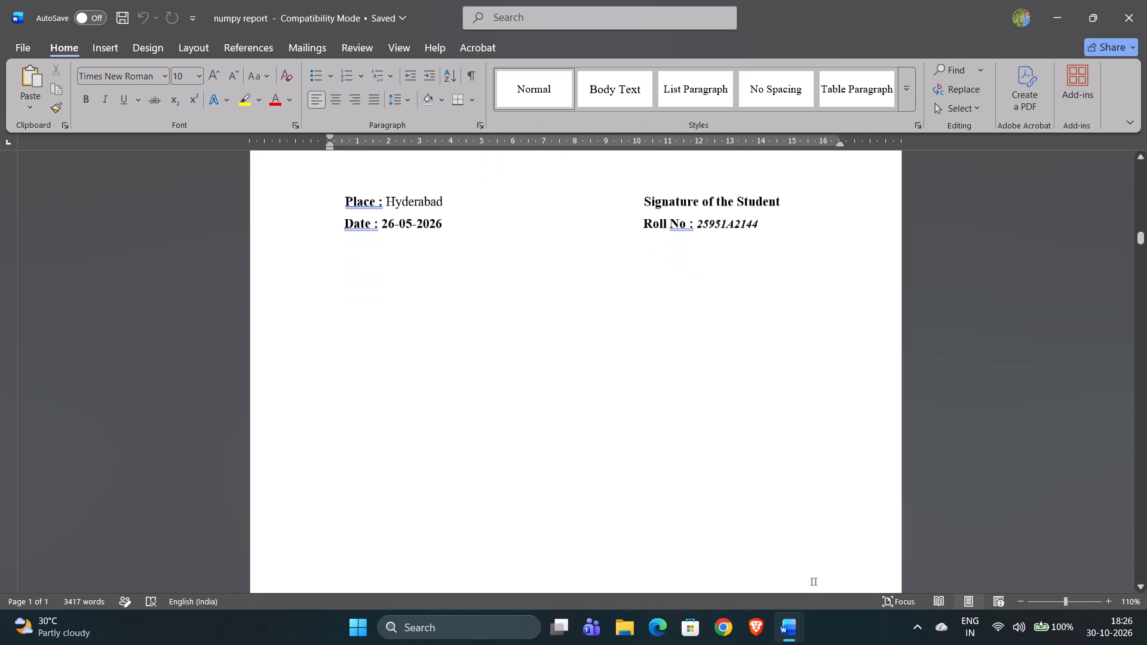
scroll(602, 379, down, 4)
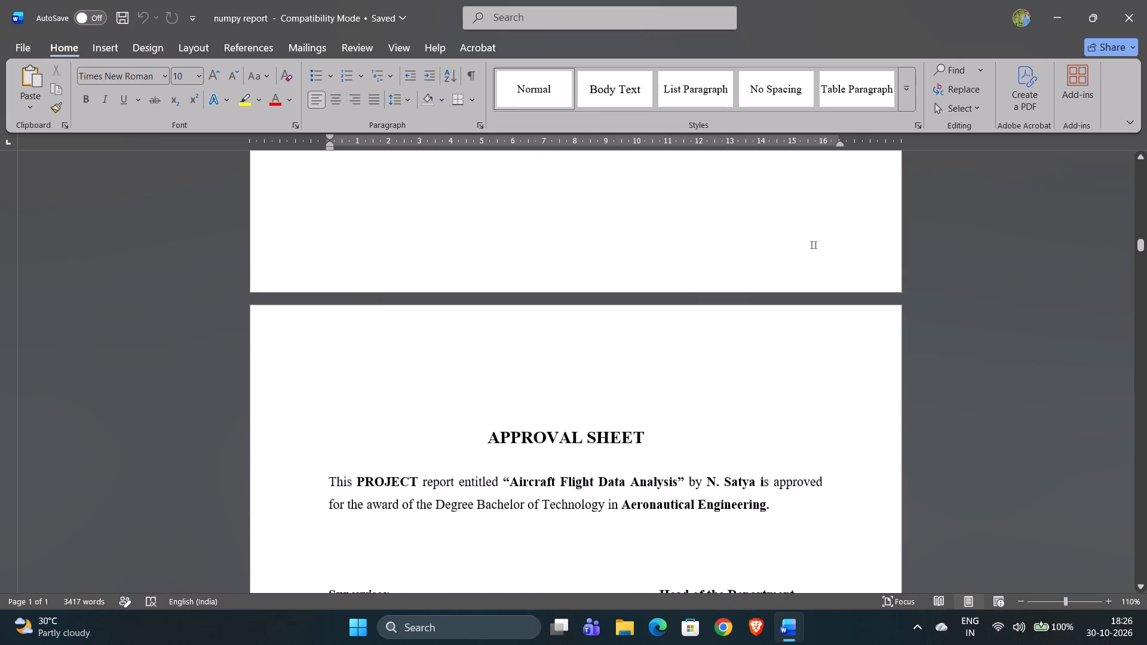
scroll(602, 379, down, 2)
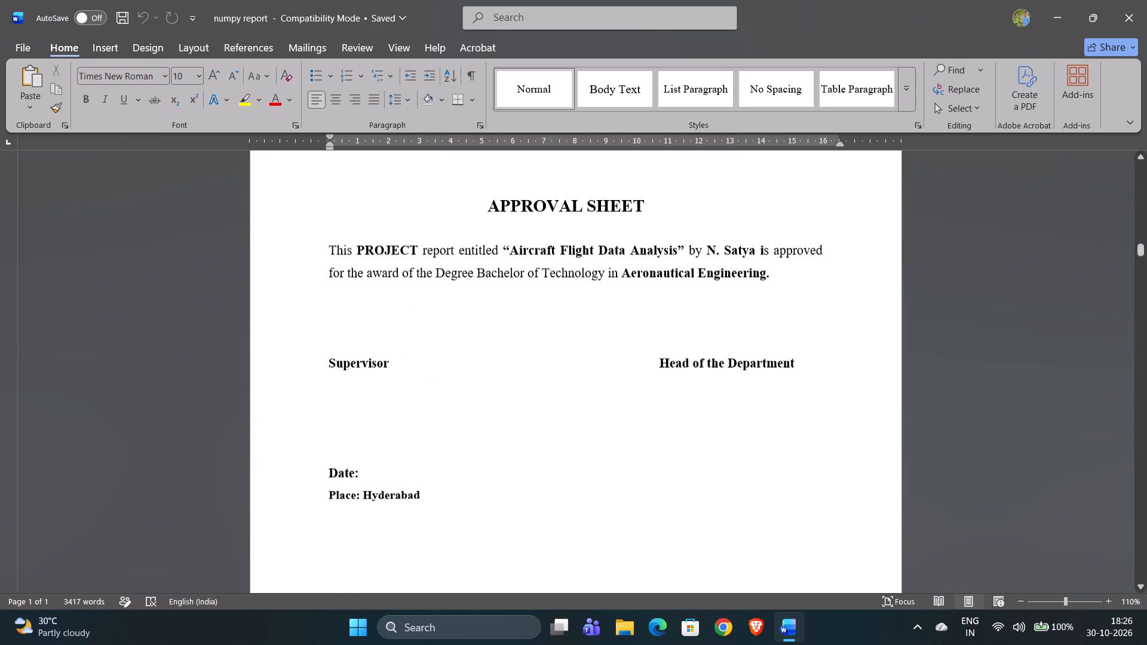
In the MATLAP PR approval sheet, delete "USING NUMERICAL METHODS USING PYTHON" from the quoted project title.
click(557, 283)
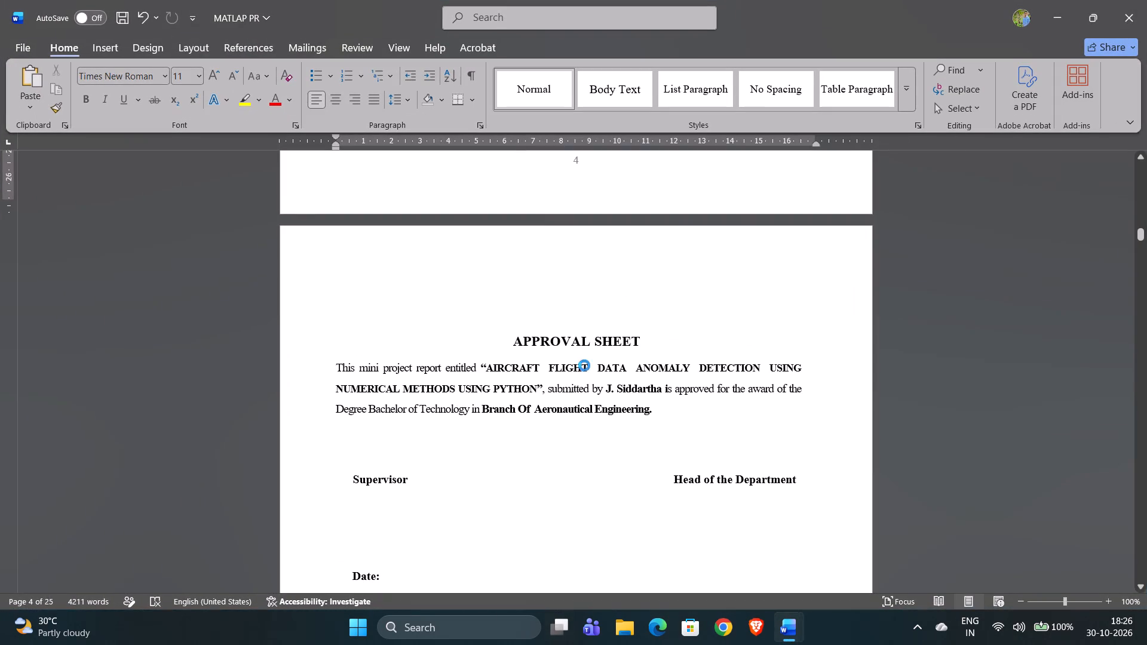
click(535, 389)
click(578, 266)
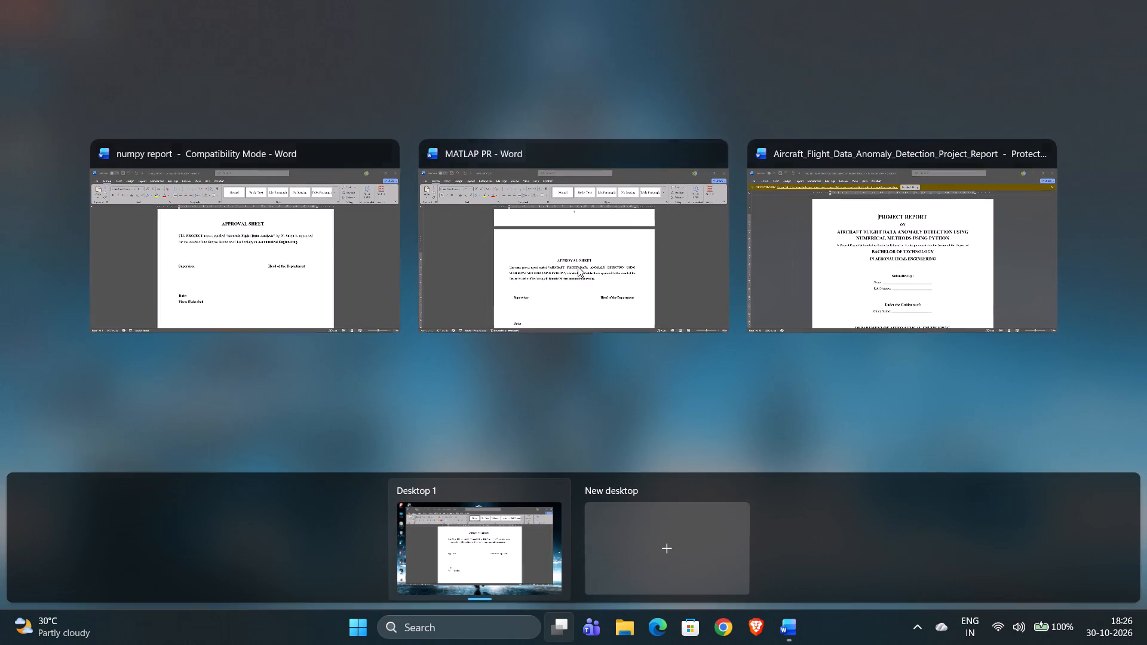
click(609, 248)
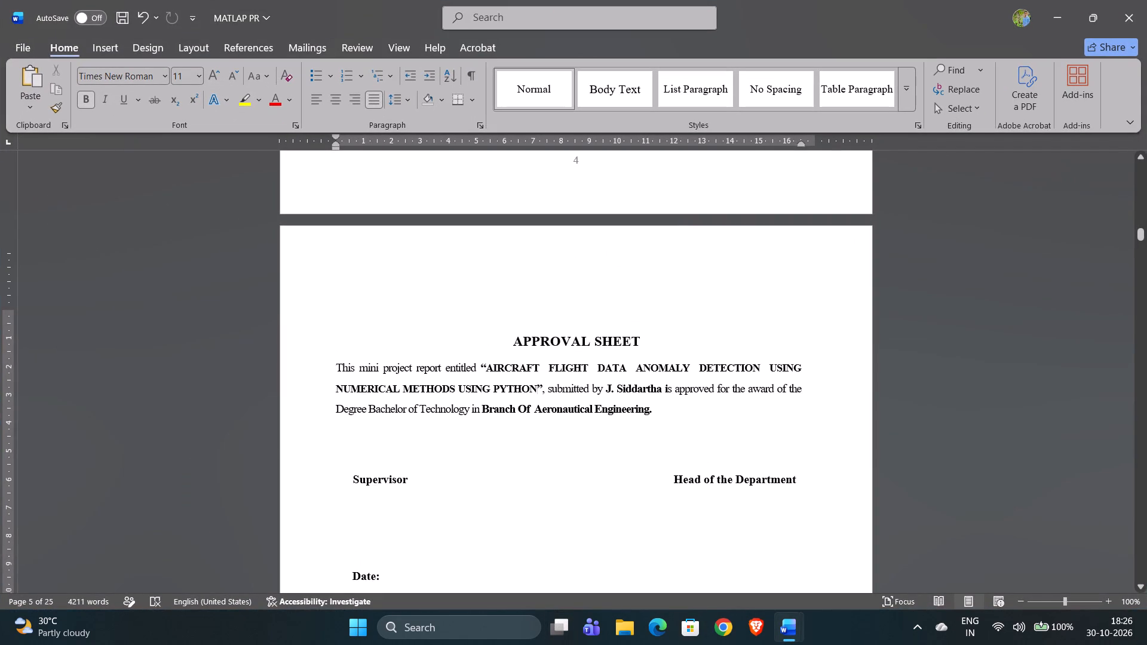
key(BackSpace)
key(BackSpace)
key(BackSpace)
key(BackSpace)
key(BackSpace)
key(BackSpace)
key(BackSpace)
key(BackSpace)
key(BackSpace)
key(BackSpace)
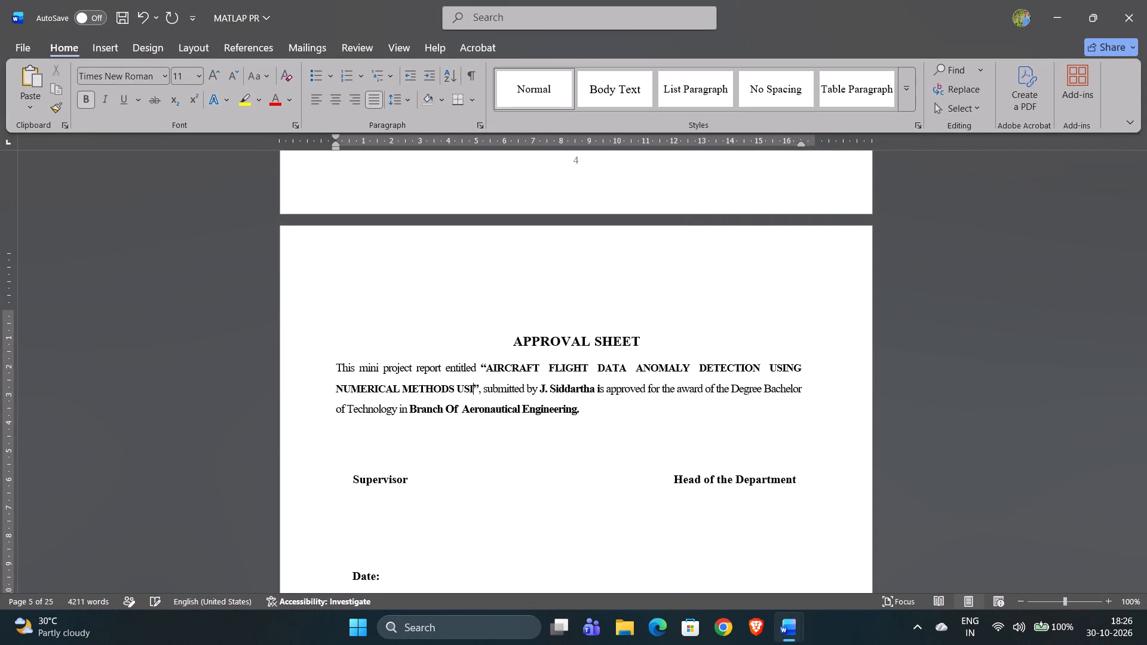
key(BackSpace)
key(BackSpace)
key(BackSpace)
key(BackSpace)
key(BackSpace)
key(BackSpace)
key(BackSpace)
key(BackSpace)
key(BackSpace)
key(BackSpace)
key(BackSpace)
key(BackSpace)
key(BackSpace)
key(BackSpace)
key(BackSpace)
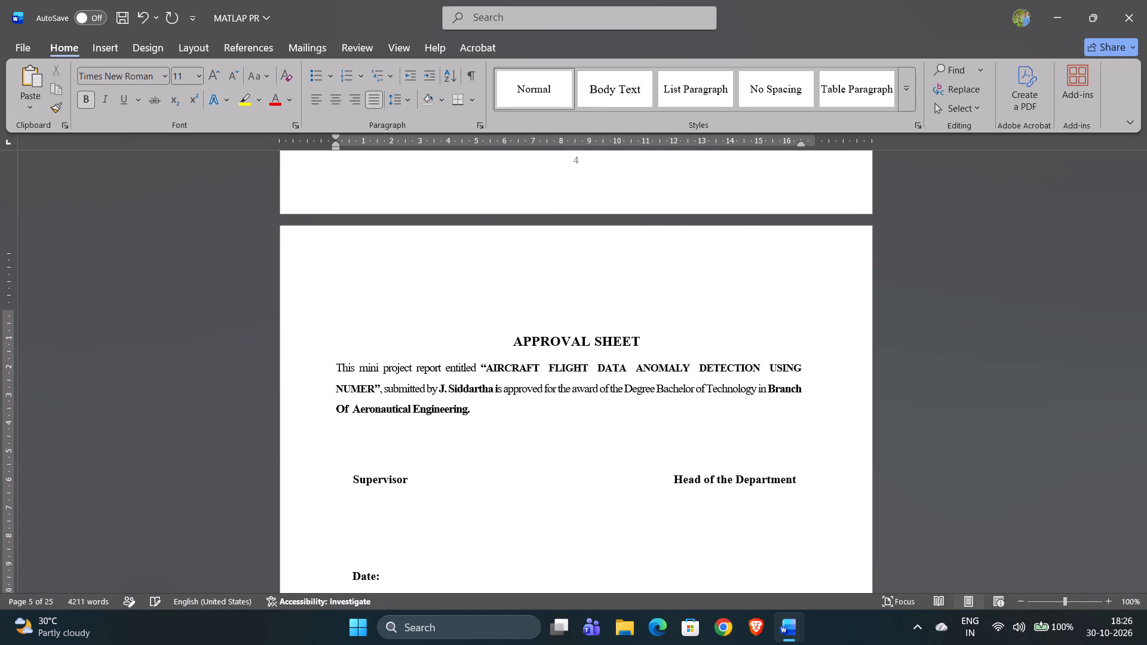
key(BackSpace)
key(BackSpace)
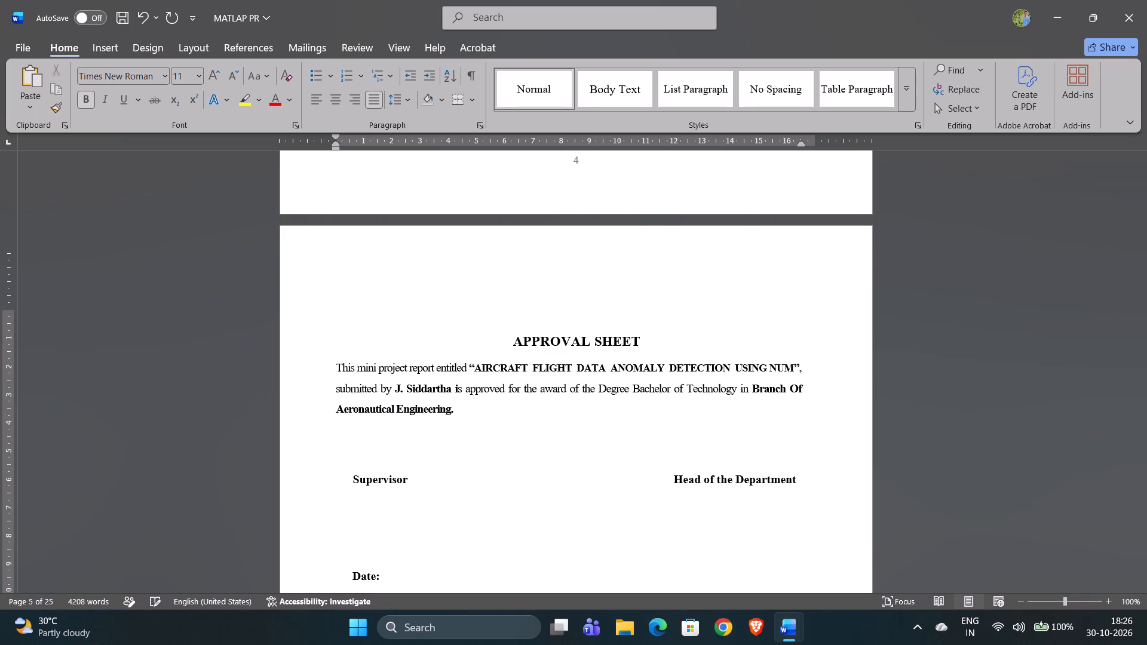
key(BackSpace)
key(BackSpace)
key(BackSpace)
key(BackSpace)
key(BackSpace)
key(BackSpace)
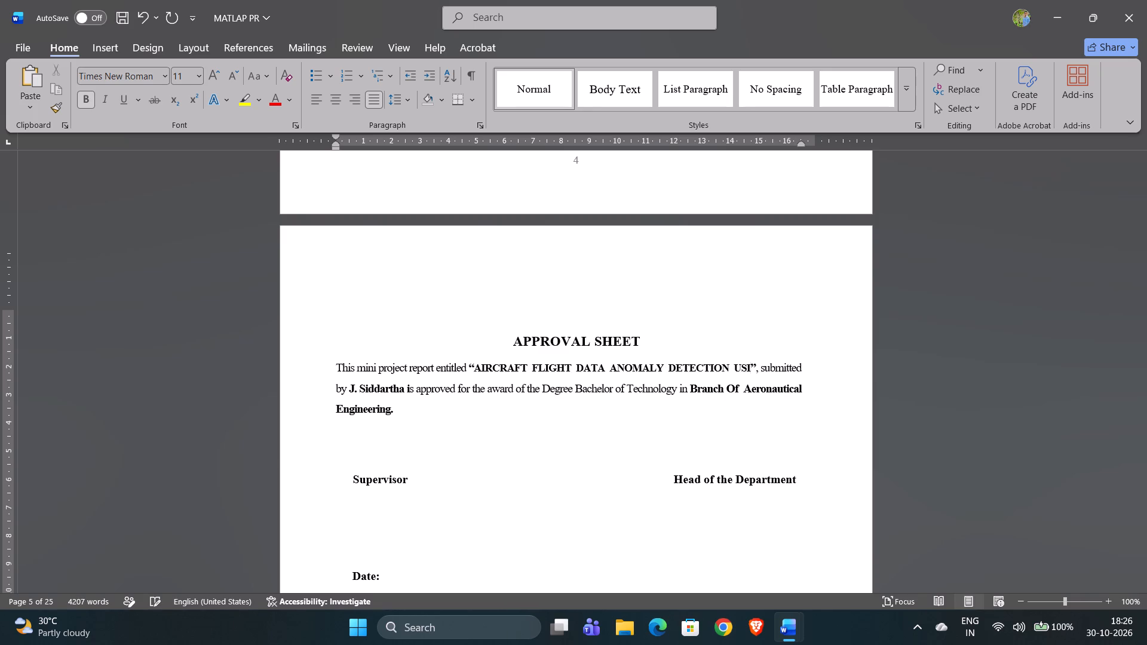
key(BackSpace)
key(BackSpace)
key(BackSpace)
key(BackSpace)
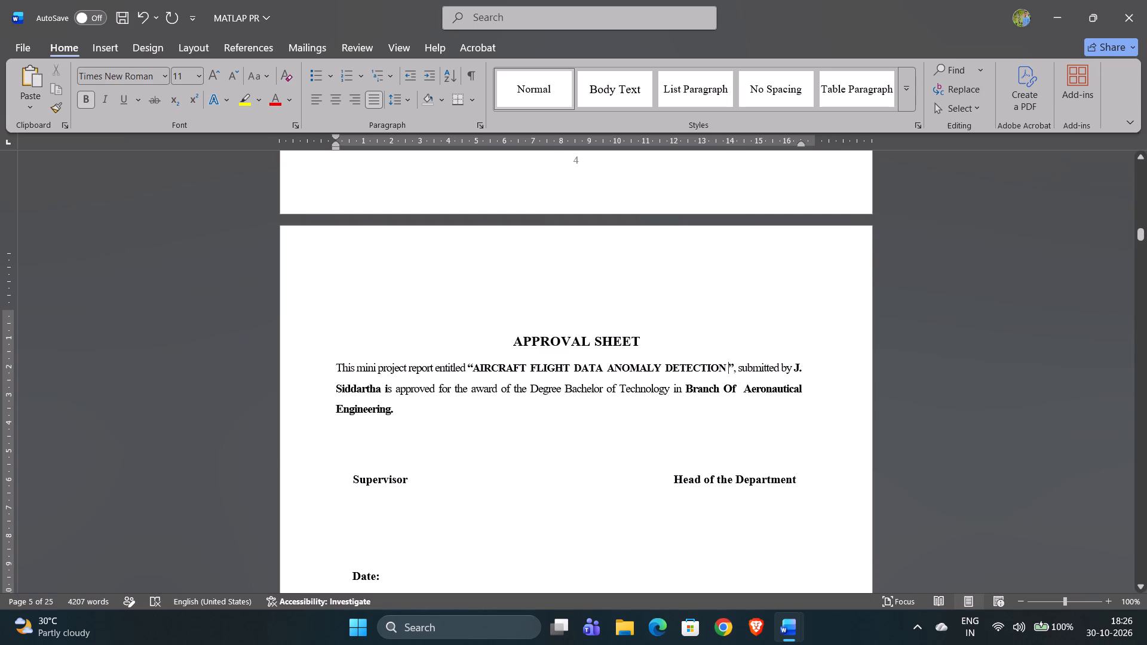
Break the approval sheet's paragraph after "submitted by" so the student's name starts a new line.
click(791, 368)
key(Return)
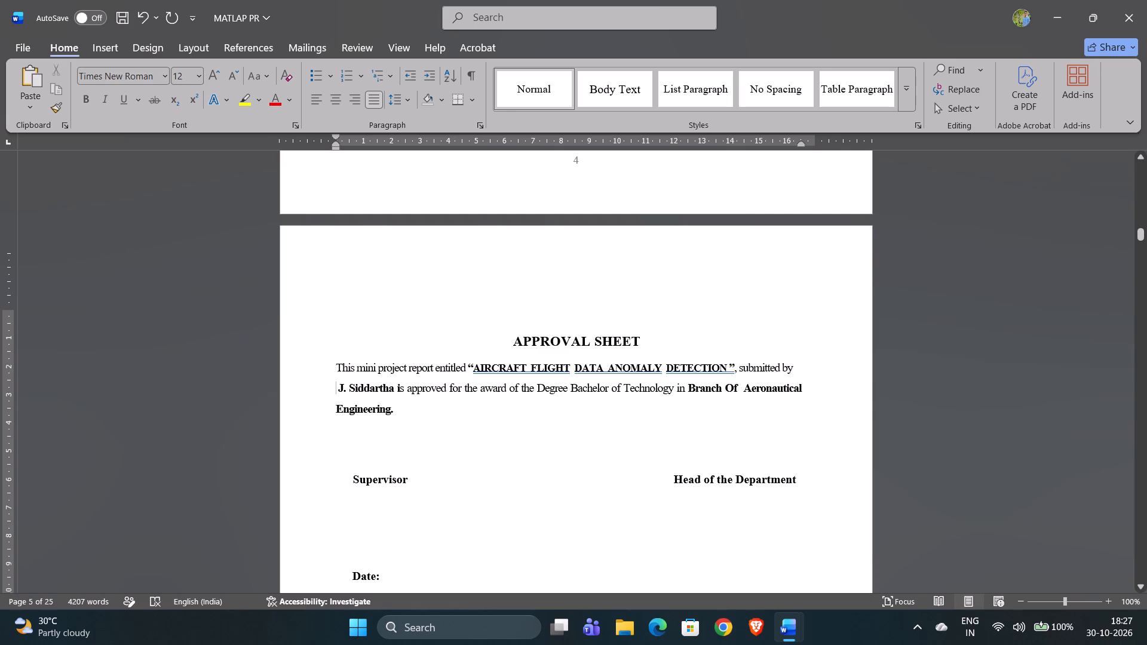
Ignore once the grammar flags on "AIRCRAFT FLIGHT", "DATA ANOMALY", "DETECTION" and "Of Aeronautical" in the approval sheet.
click(539, 369)
right_click(539, 369)
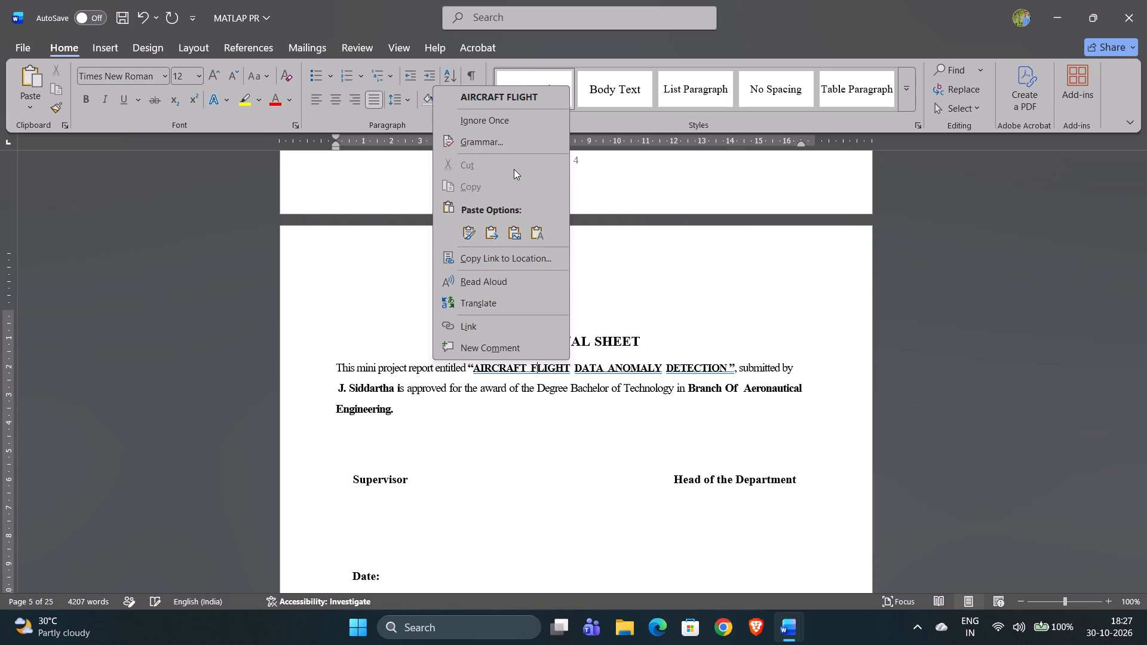
click(496, 121)
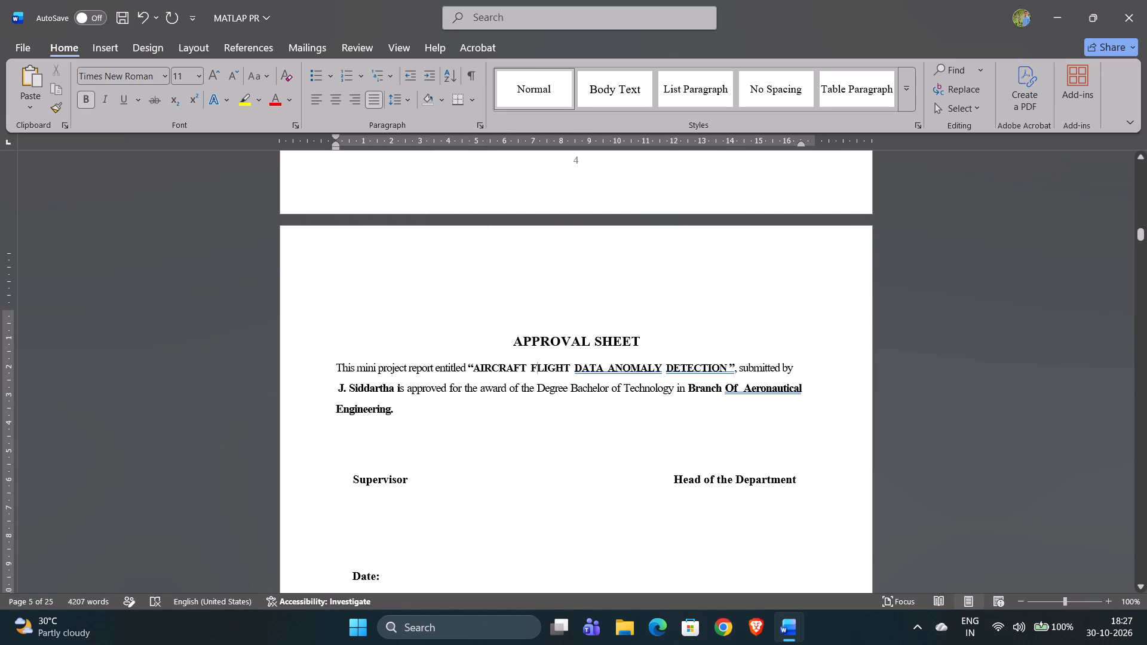
click(617, 371)
right_click(617, 371)
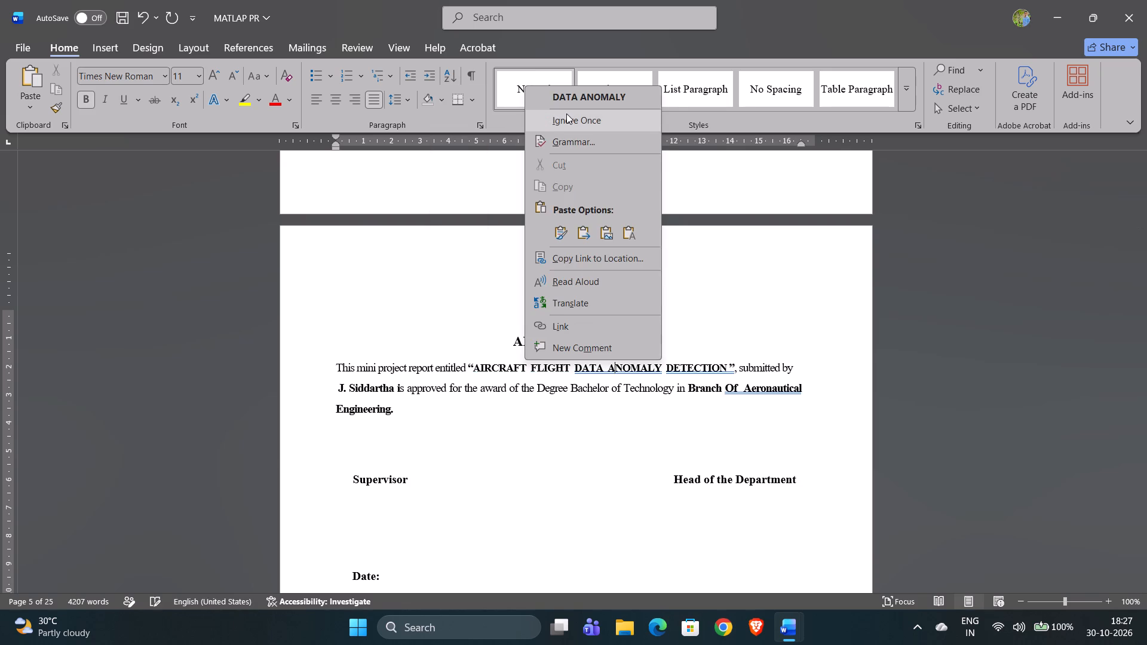
click(566, 113)
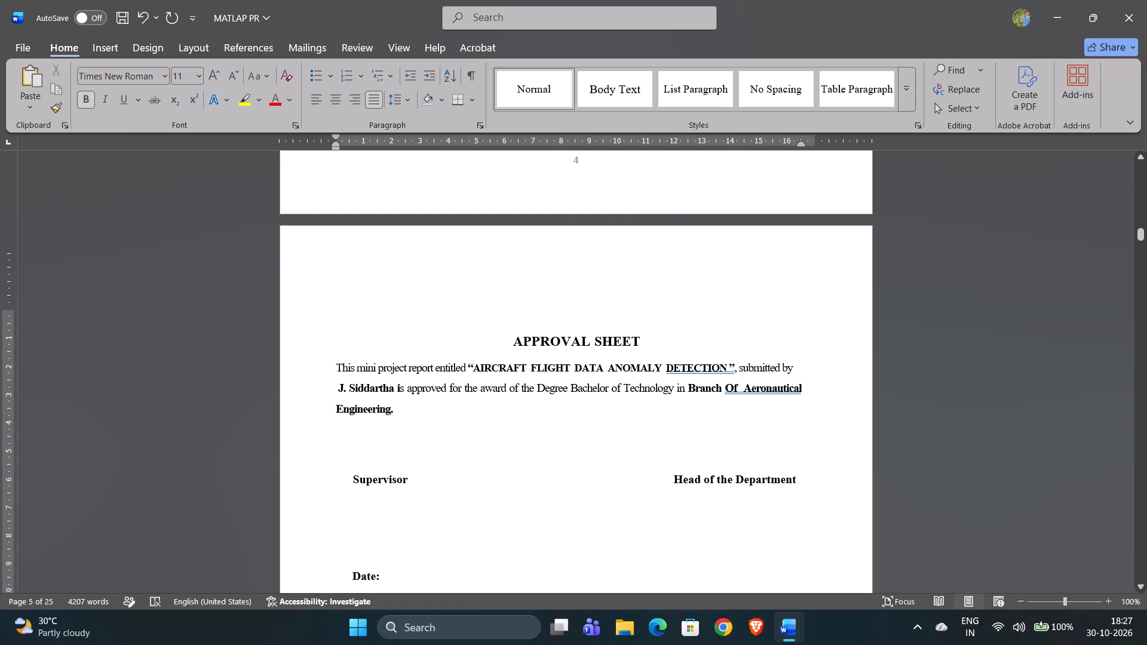
click(707, 373)
right_click(707, 373)
click(625, 119)
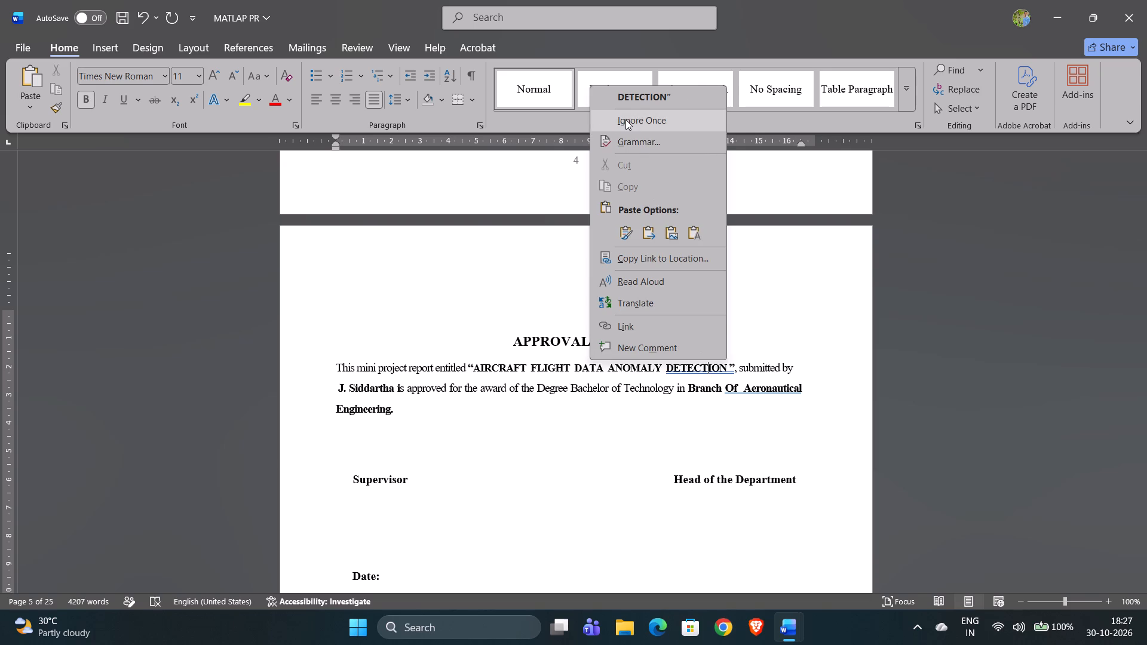
click(751, 392)
right_click(751, 392)
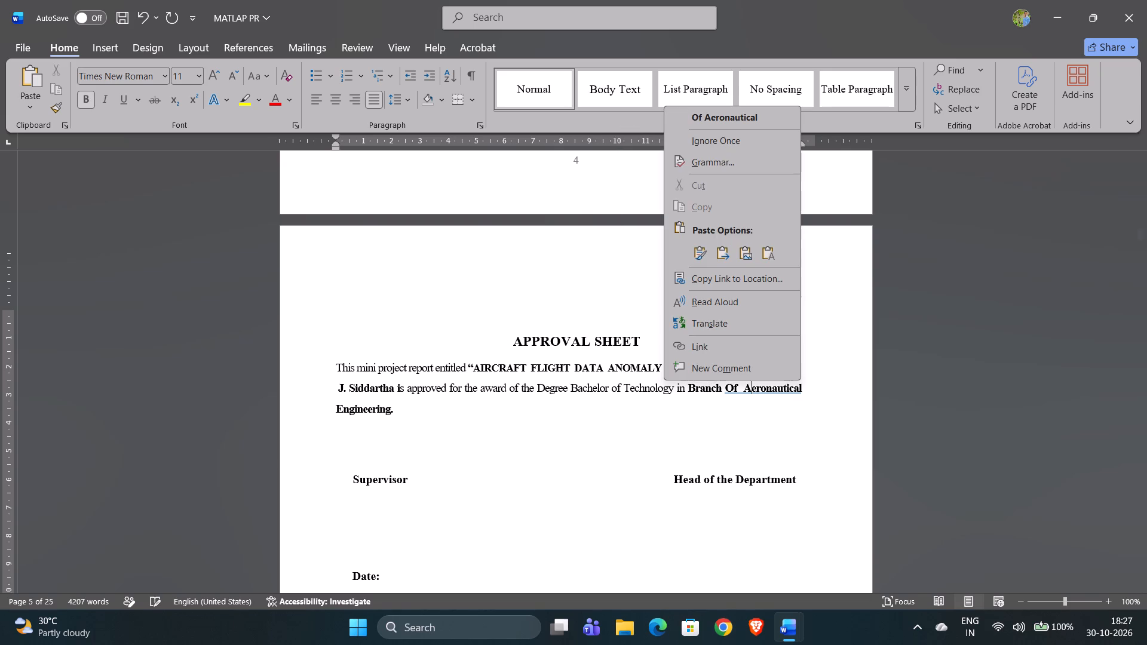
click(714, 141)
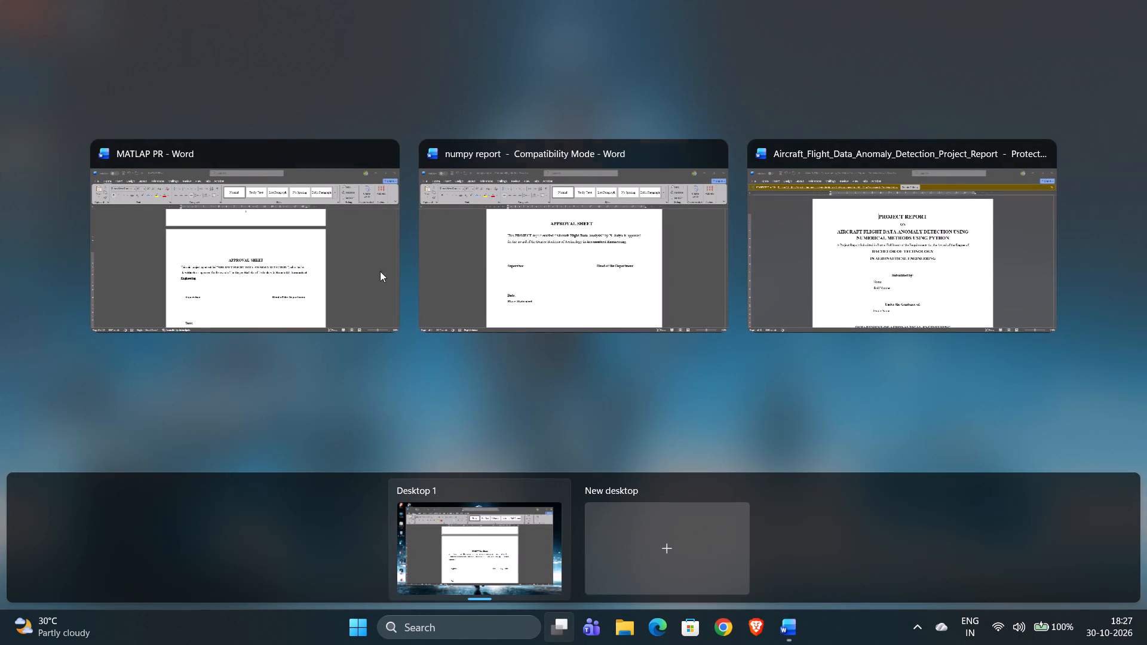
Following the numpy report's approval wording, delete "Branch Of" before "Aeronautical Engineering" in the MATLAP PR approval sheet.
click(544, 294)
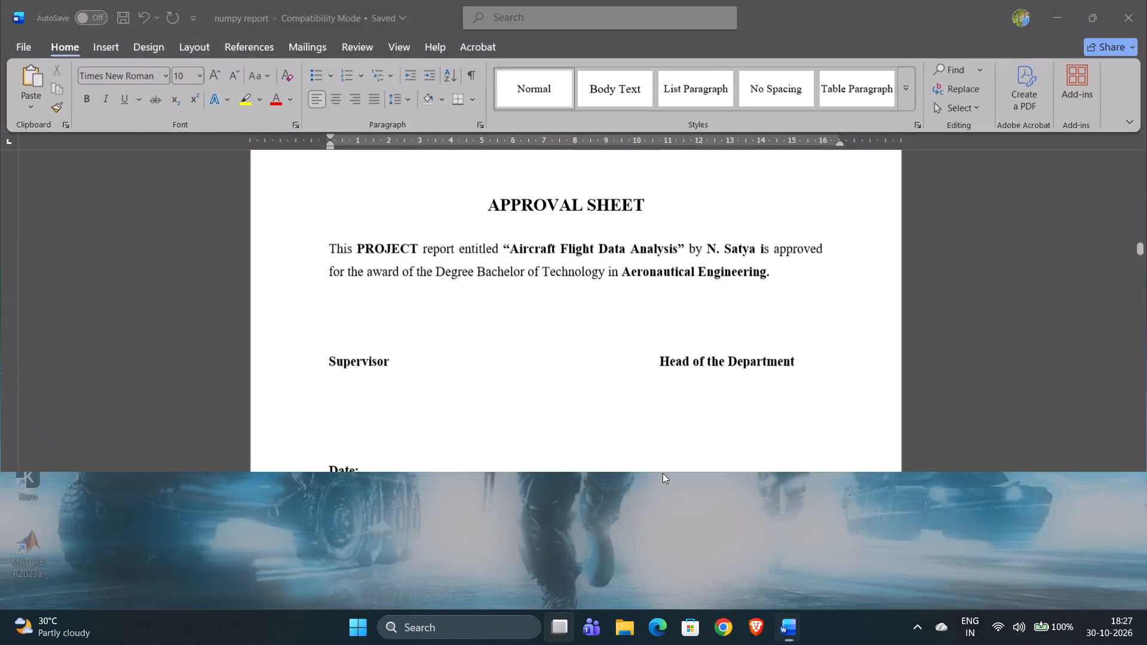
click(505, 287)
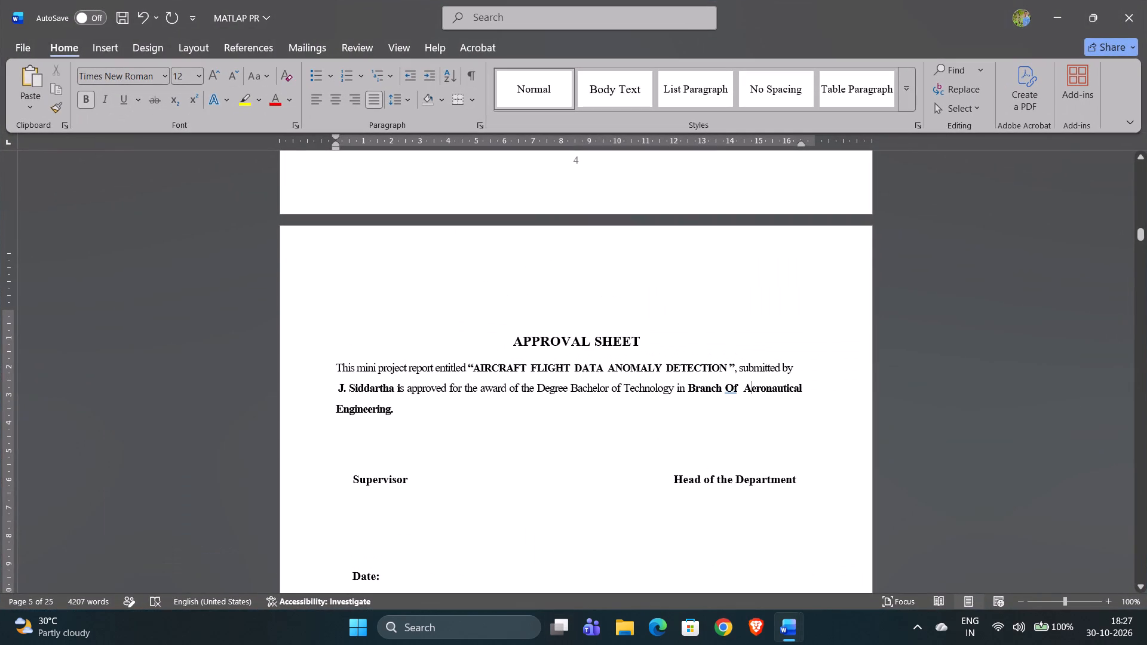
click(739, 389)
key(BackSpace)
key(BackSpace)
key(BackSpace)
key(BackSpace)
key(BackSpace)
key(BackSpace)
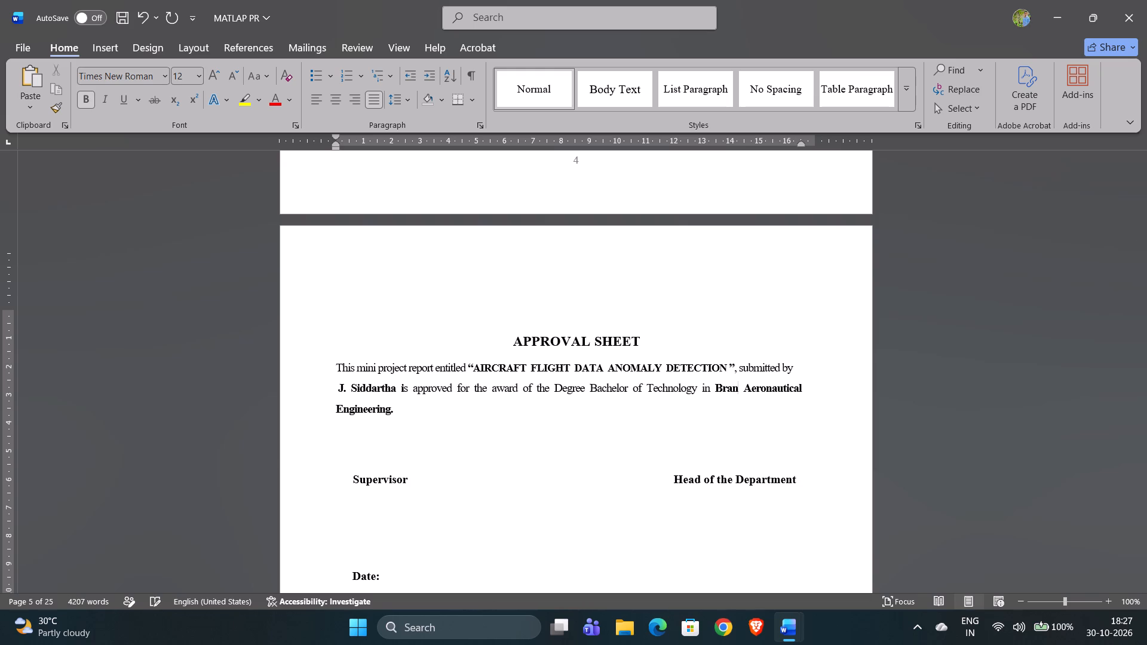
key(BackSpace)
key(BackSpace)
key(BackSpace)
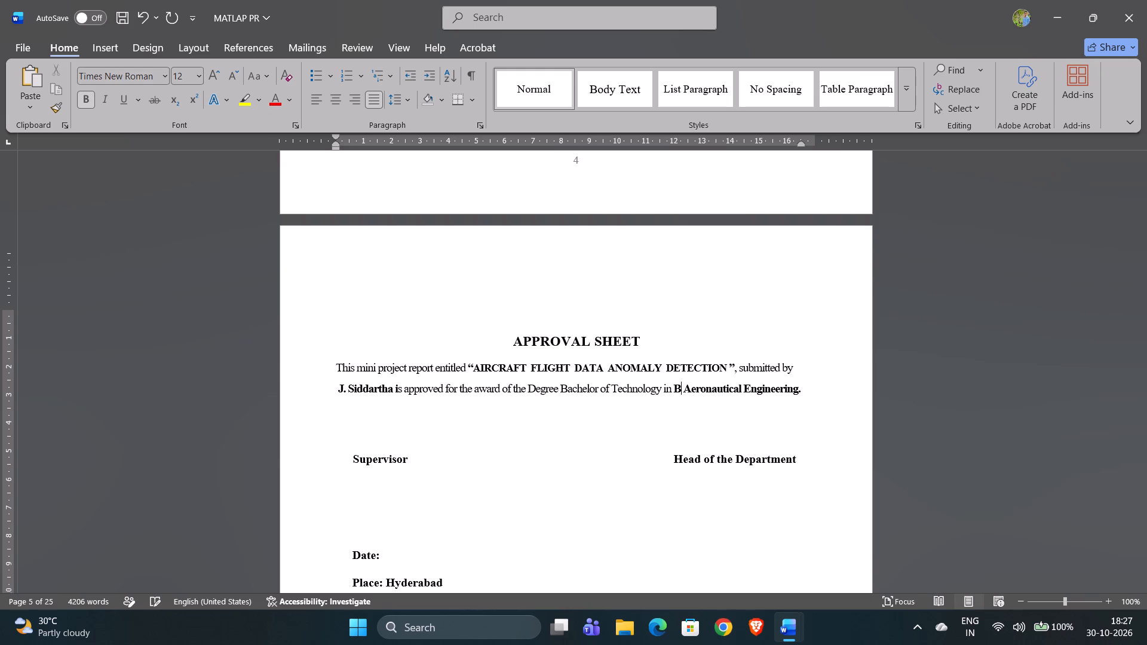
key(BackSpace)
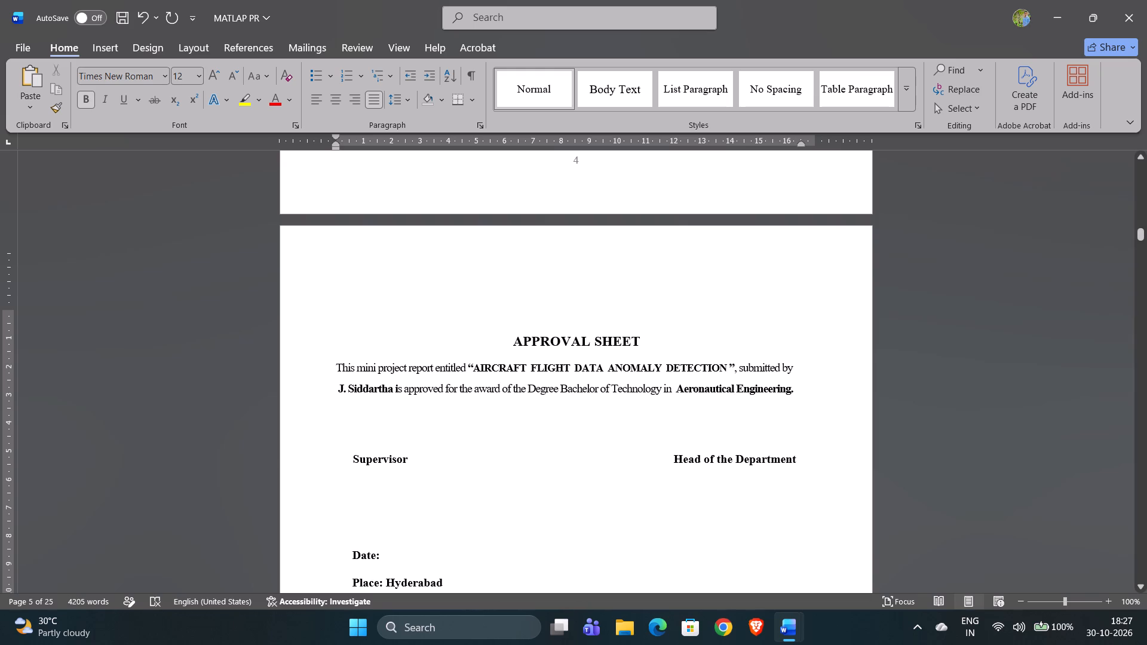
drag(679, 386, 789, 382)
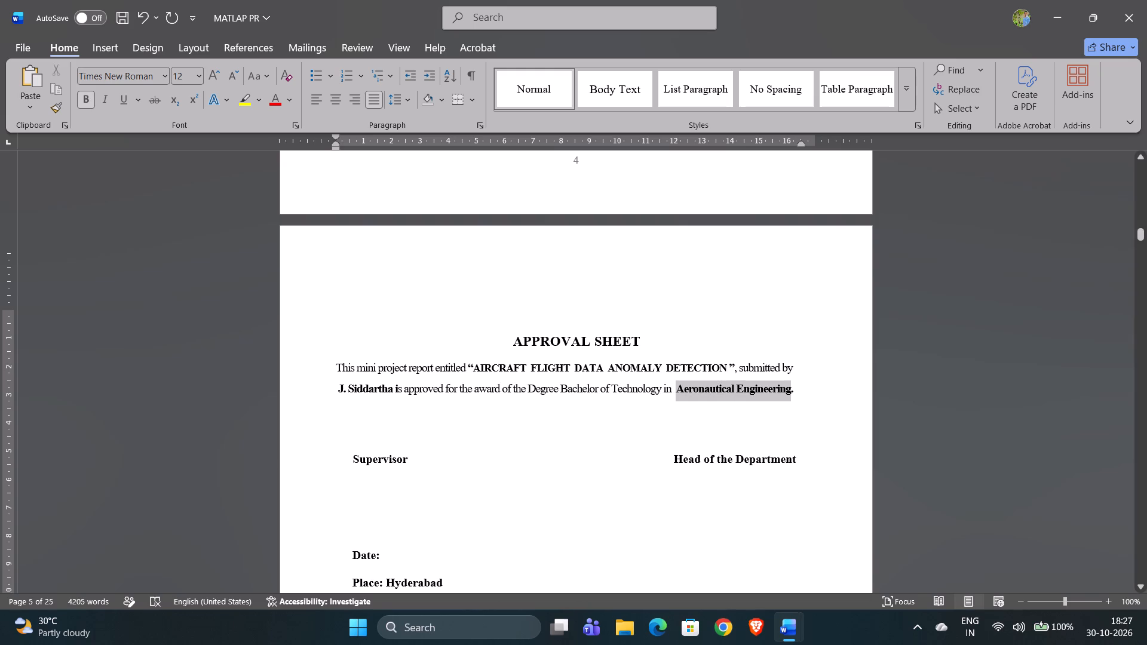
drag(789, 382, 791, 382)
click(665, 442)
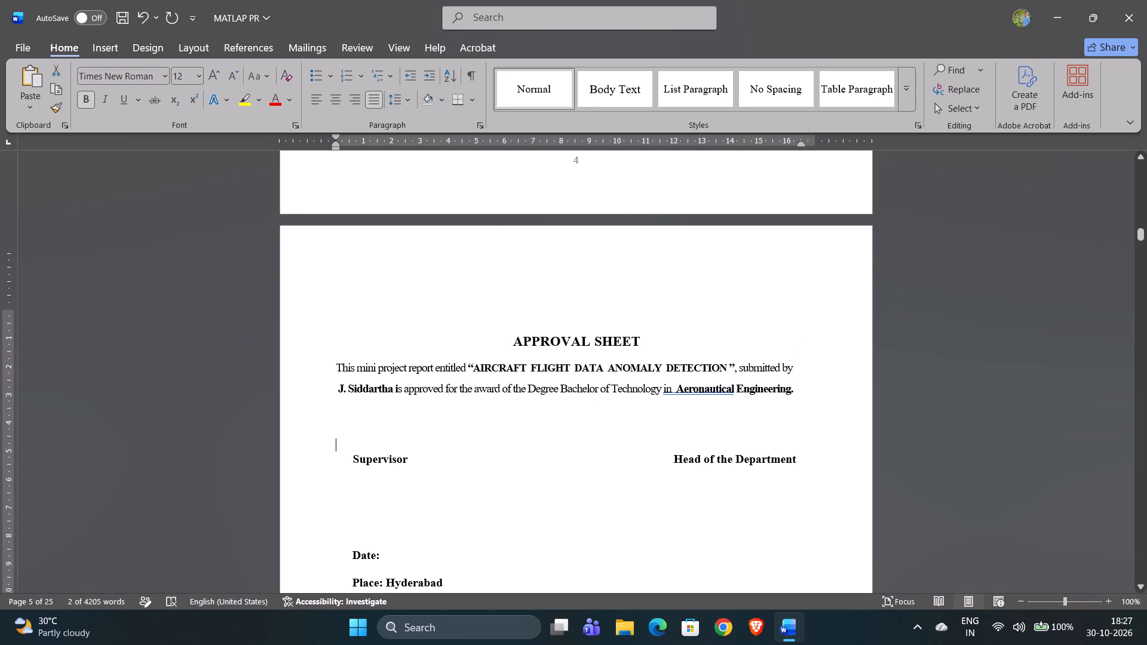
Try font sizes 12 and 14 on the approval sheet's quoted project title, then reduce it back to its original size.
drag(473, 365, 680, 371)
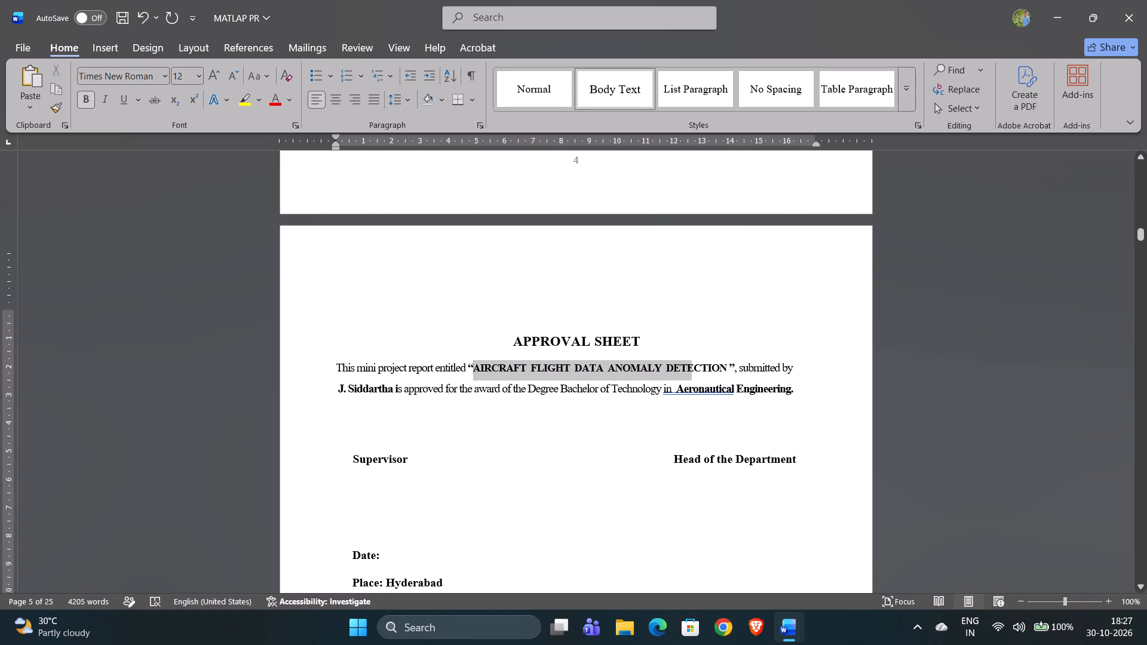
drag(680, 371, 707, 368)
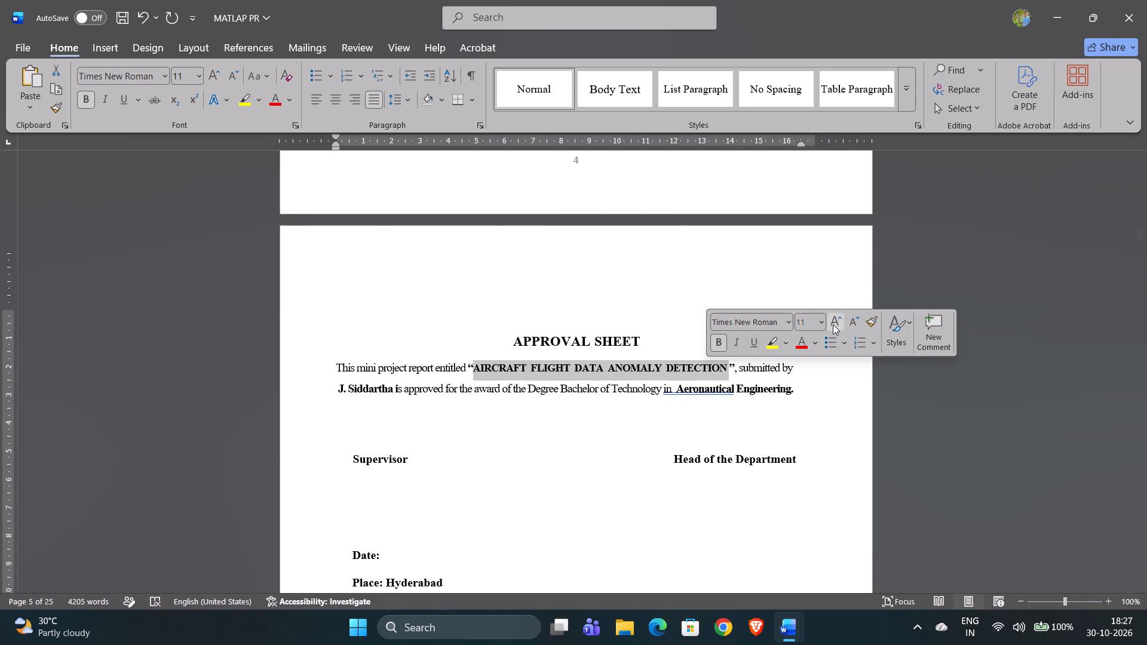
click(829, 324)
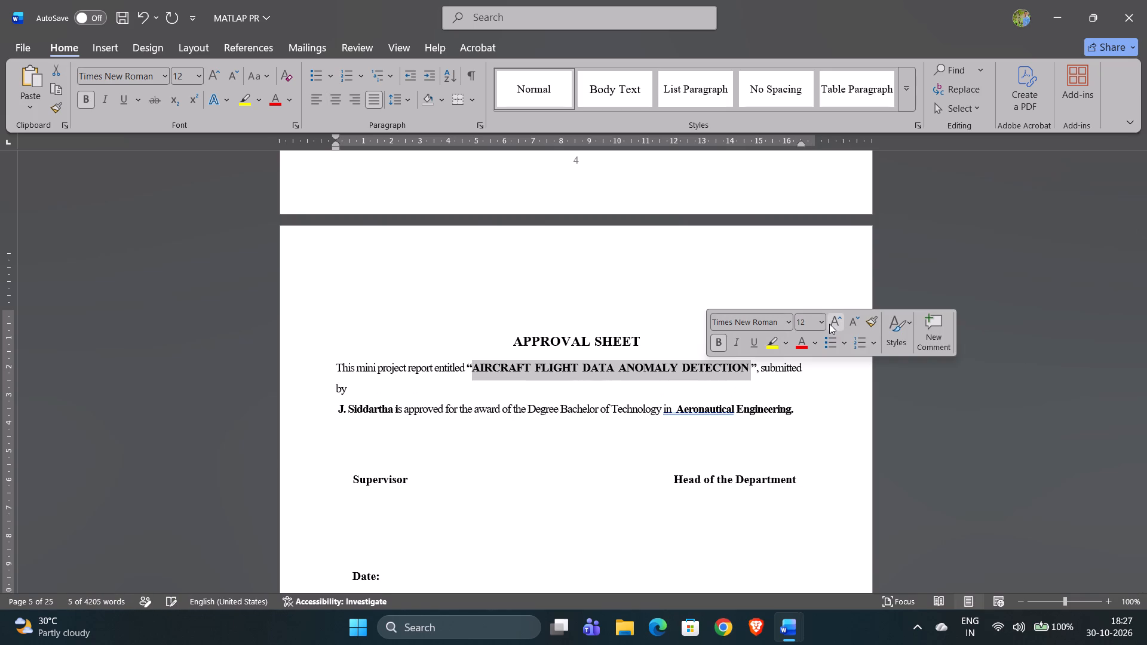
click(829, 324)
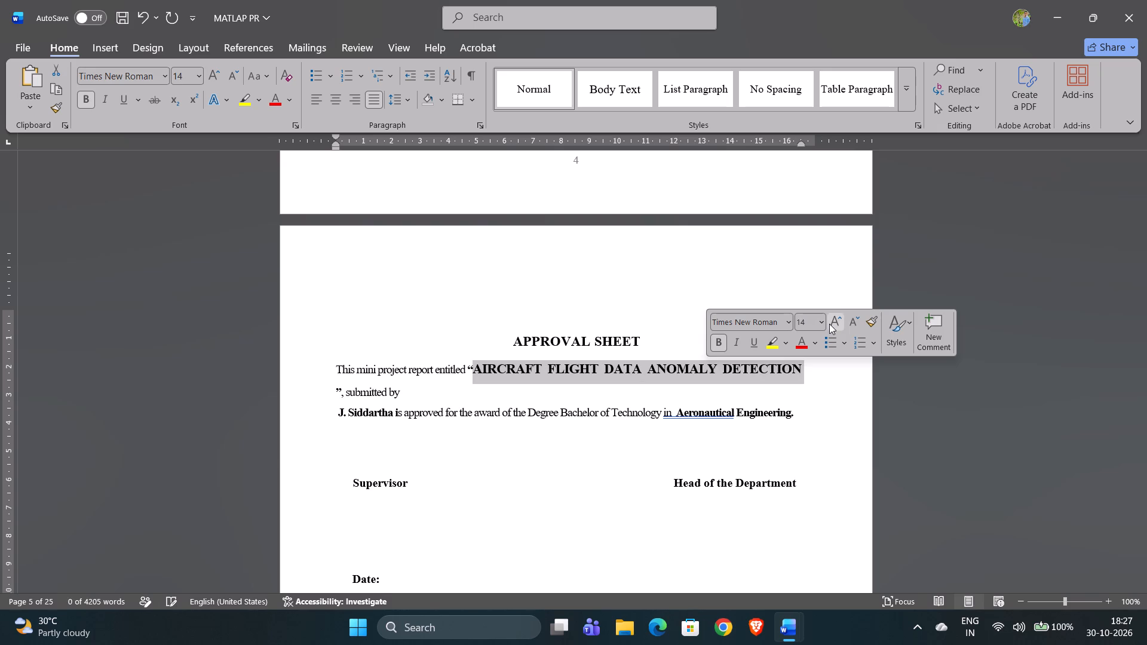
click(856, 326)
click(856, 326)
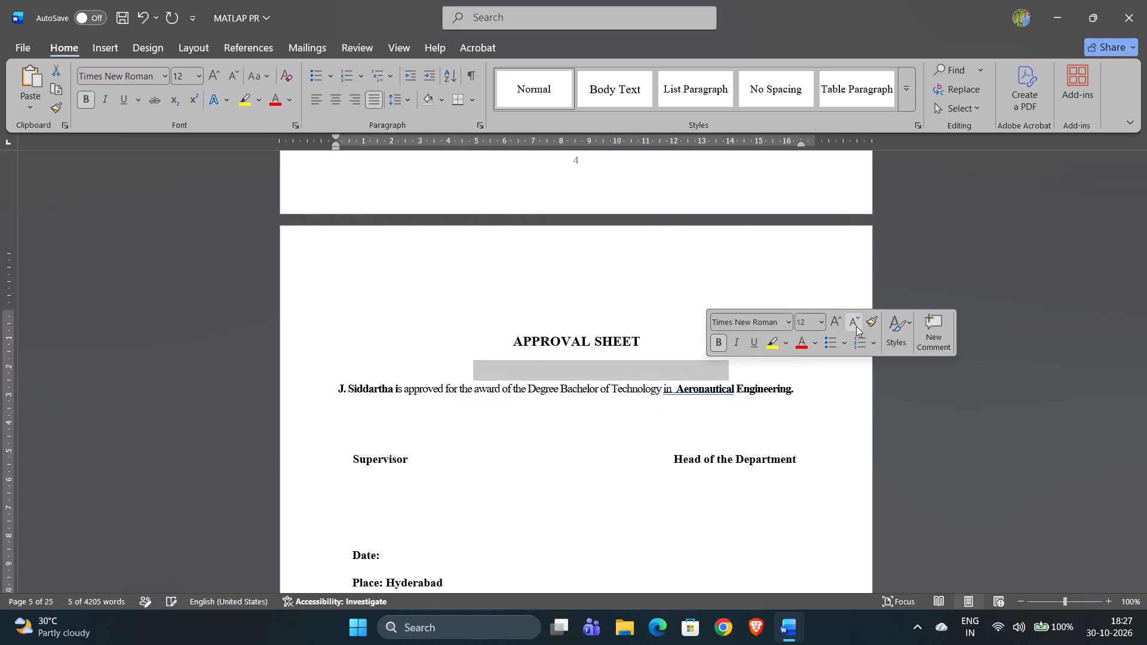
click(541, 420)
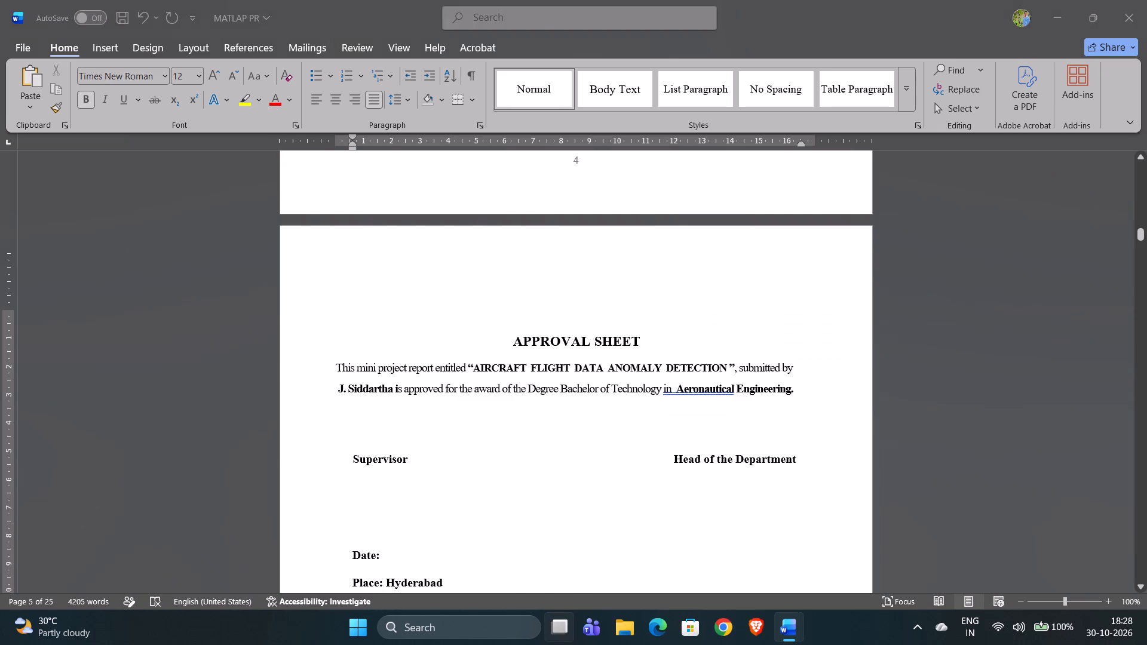
Compare with the numpy report's approval sheet and delete the word "mini" before "project report" in MATLAP PR, keeping a space after "This".
click(618, 271)
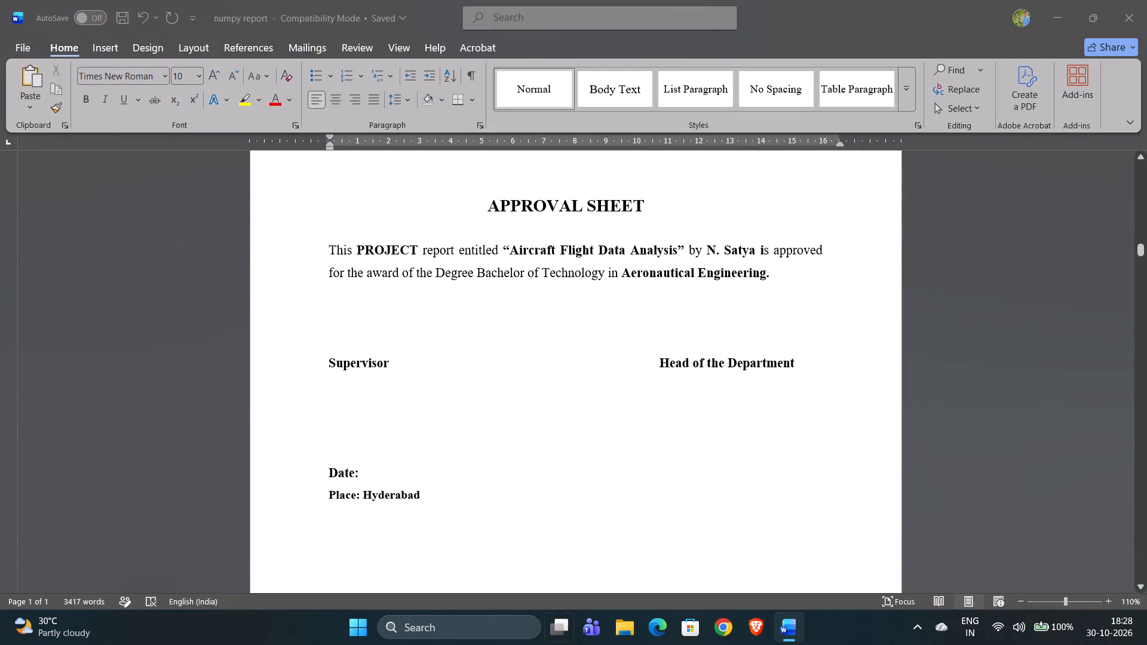
click(594, 253)
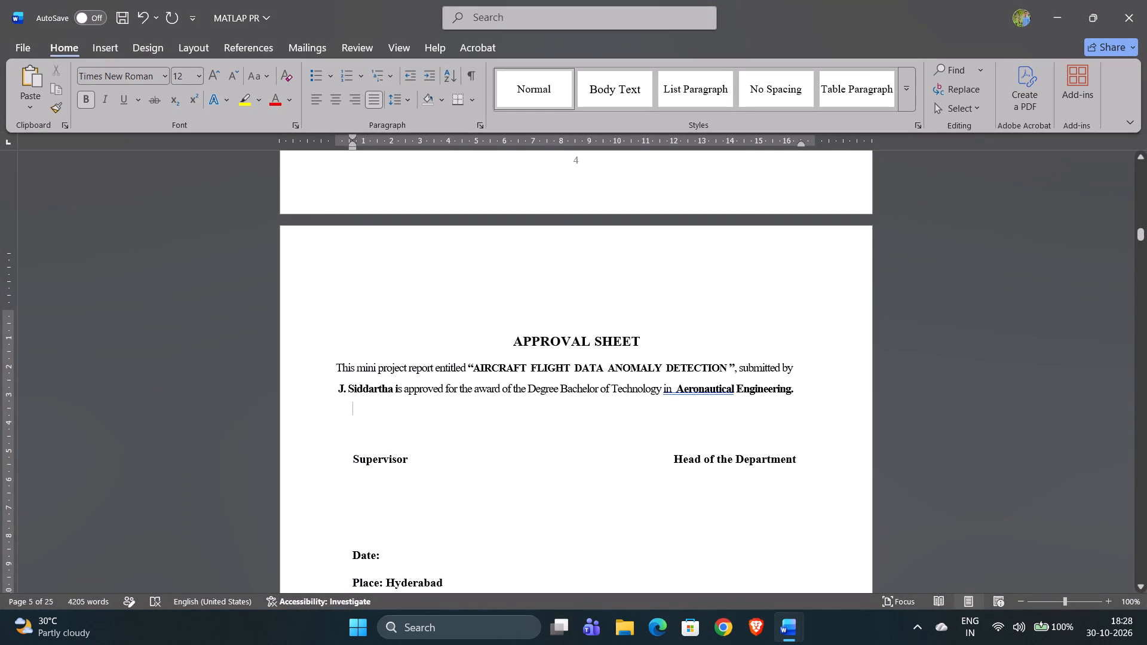
click(376, 367)
key(BackSpace)
key(BackSpace)
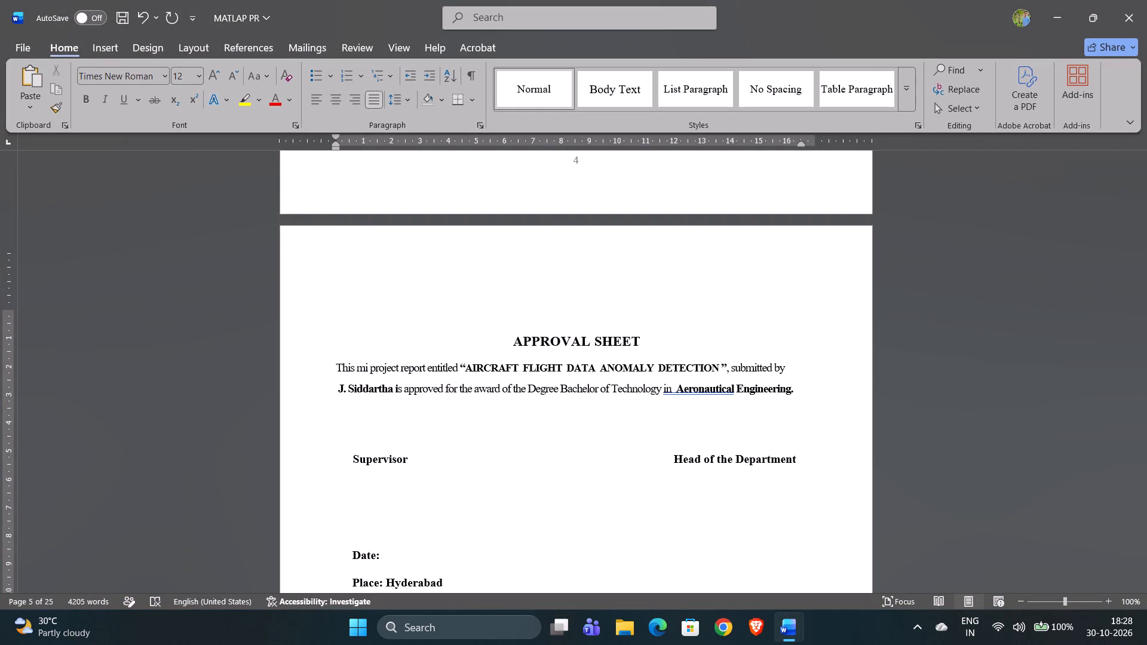
key(BackSpace)
key(BackSpace)
key(BackSpace)
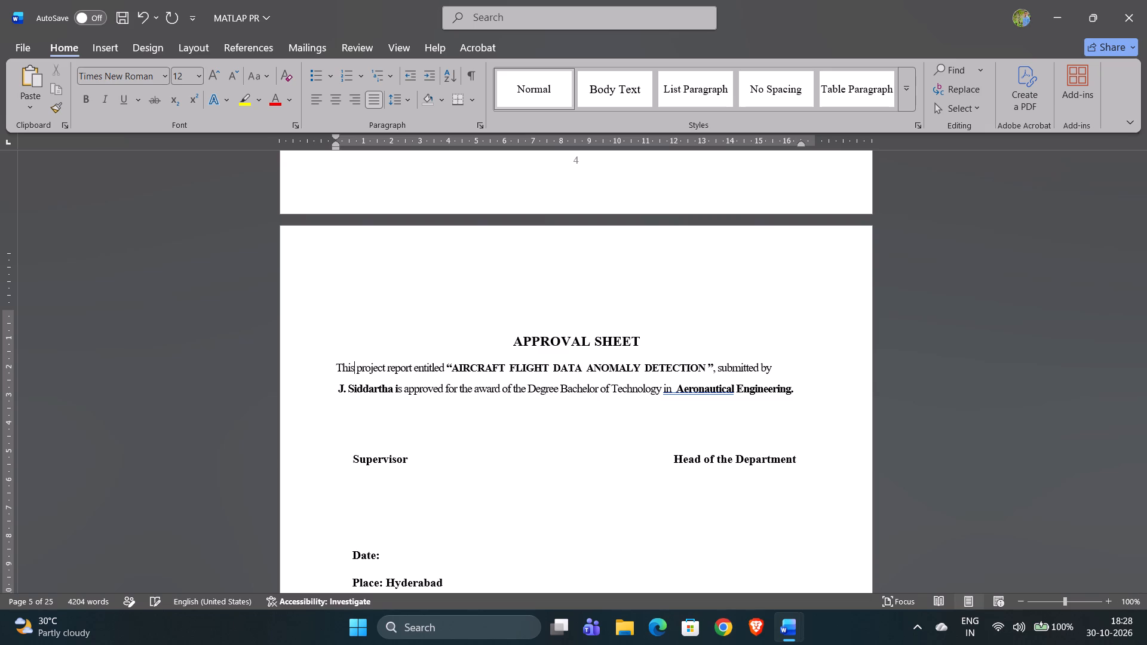
key(space)
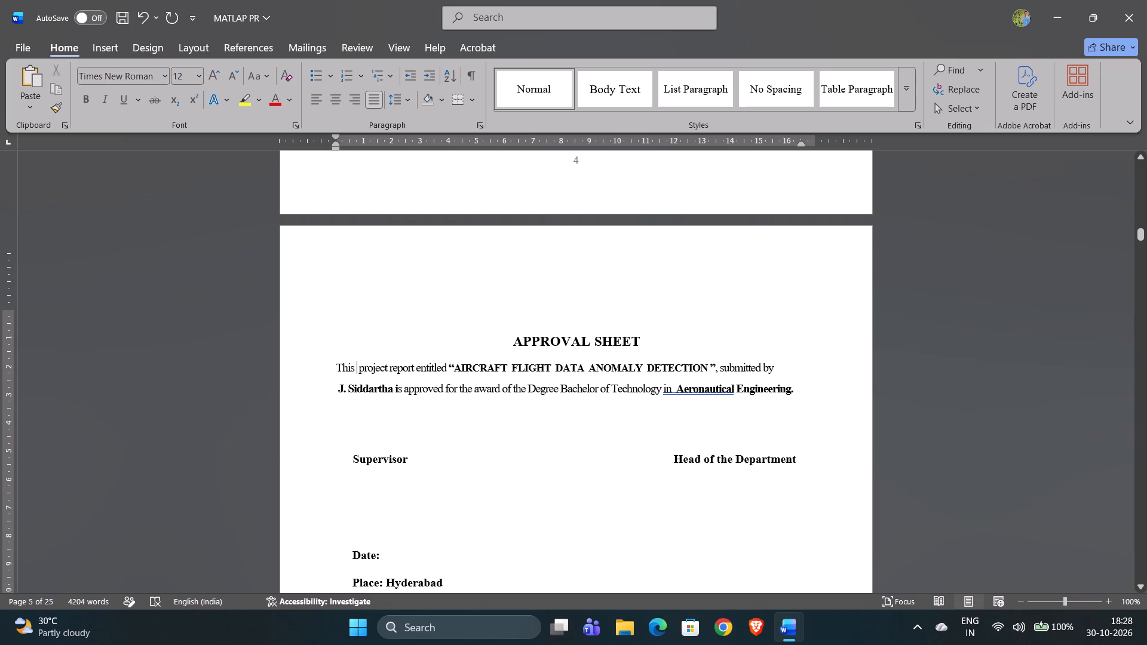
Make the word "project" bold in the MATLAP PR approval paragraph, matching the numpy report.
click(537, 281)
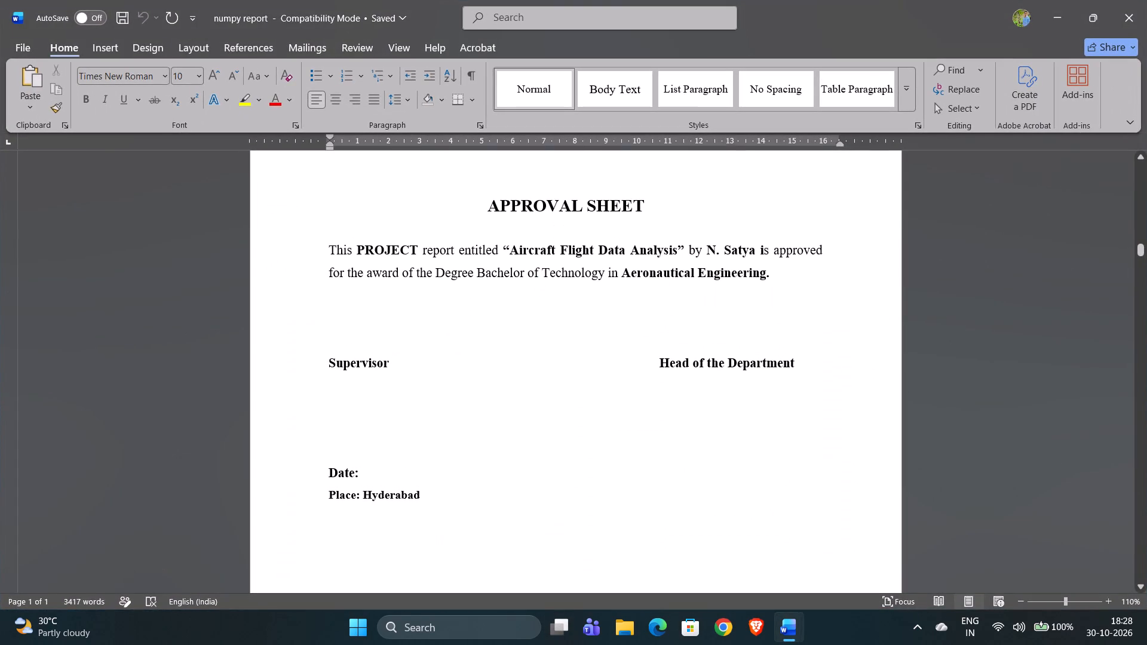
click(599, 260)
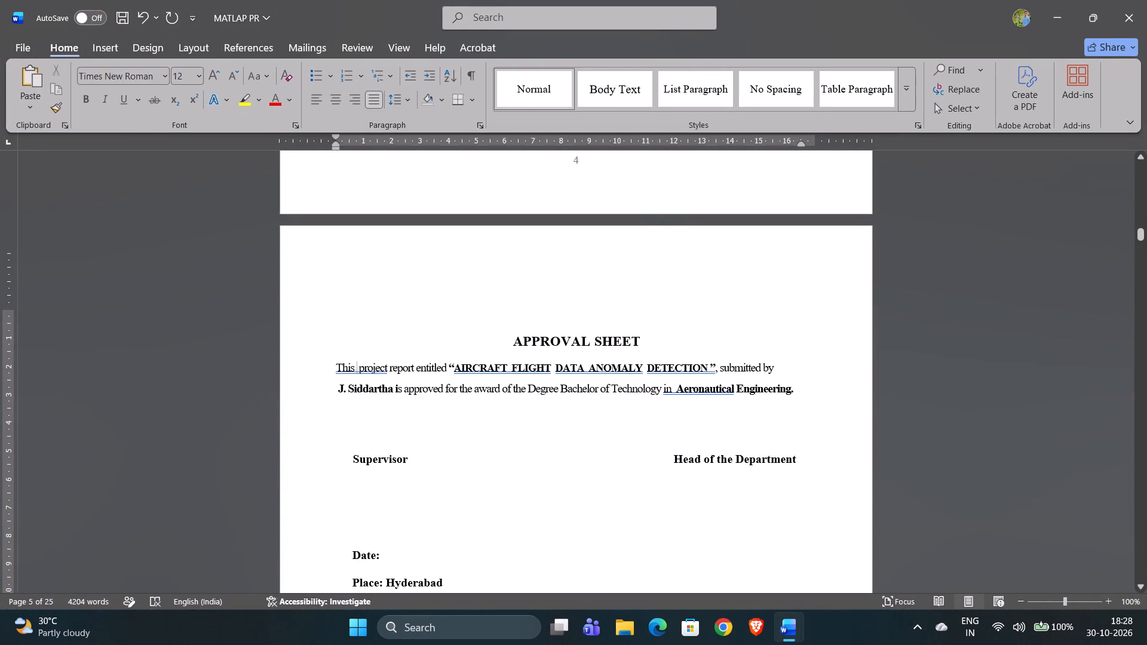
drag(387, 368, 363, 367)
drag(363, 367, 360, 365)
click(375, 341)
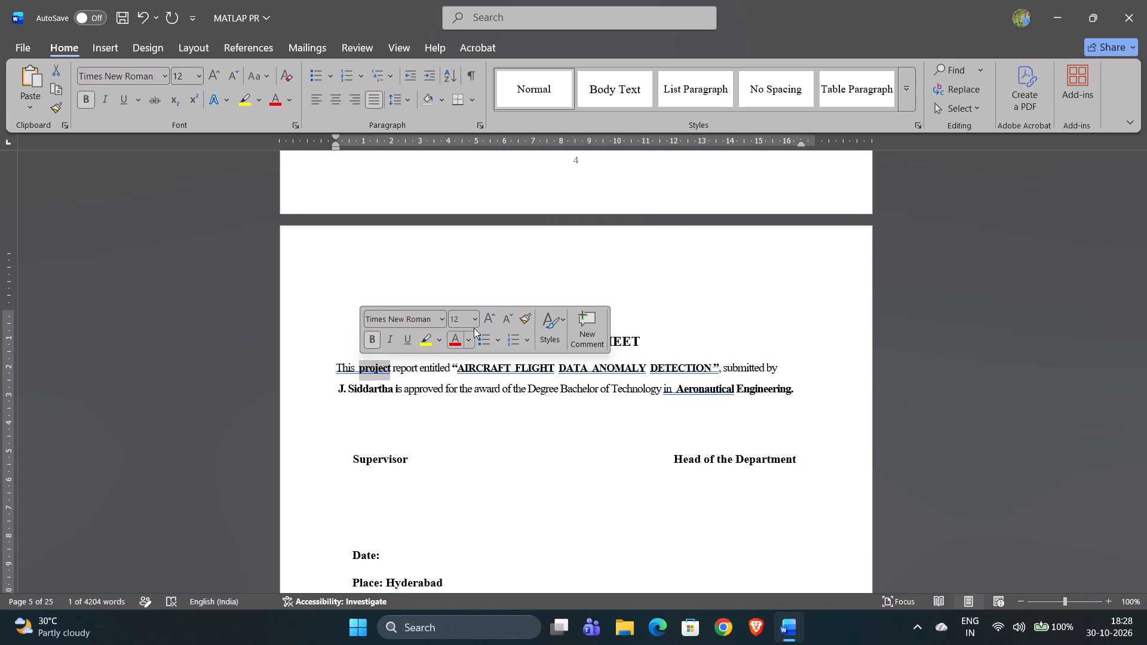
click(408, 415)
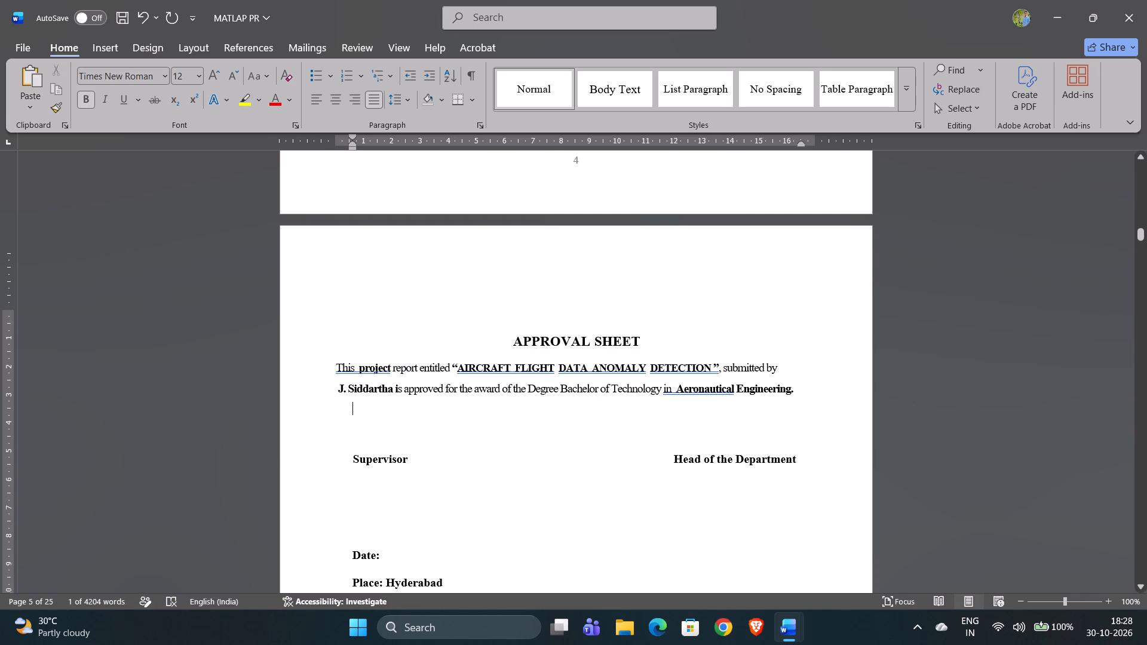
Ignore once the grammar flag on "This project" in the approval paragraph.
click(351, 368)
right_click(351, 368)
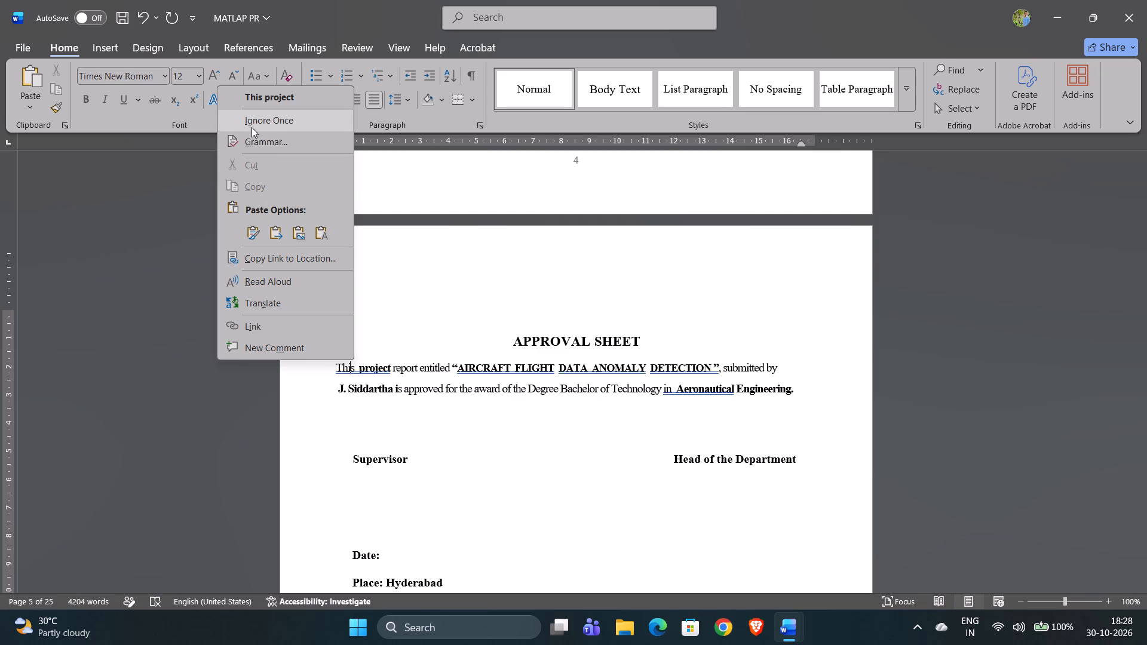
click(250, 124)
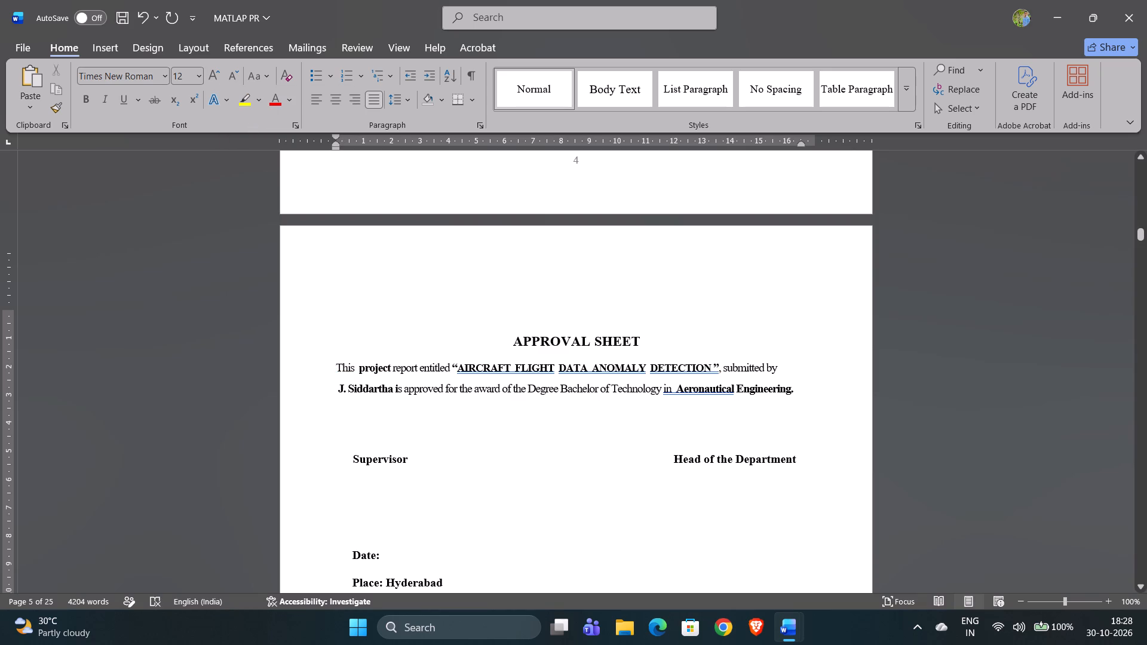
Check the font sizes of the numpy report's approval heading and paragraph, and set the whole MATLAP PR approval paragraph to size 12.
click(600, 251)
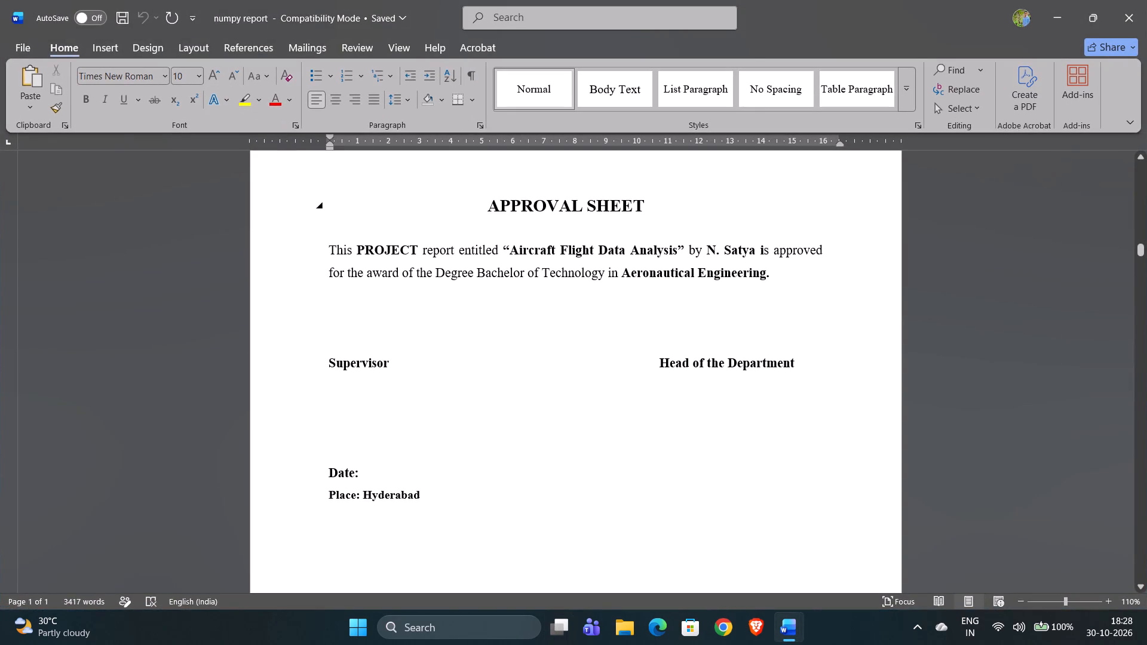
drag(482, 201, 707, 206)
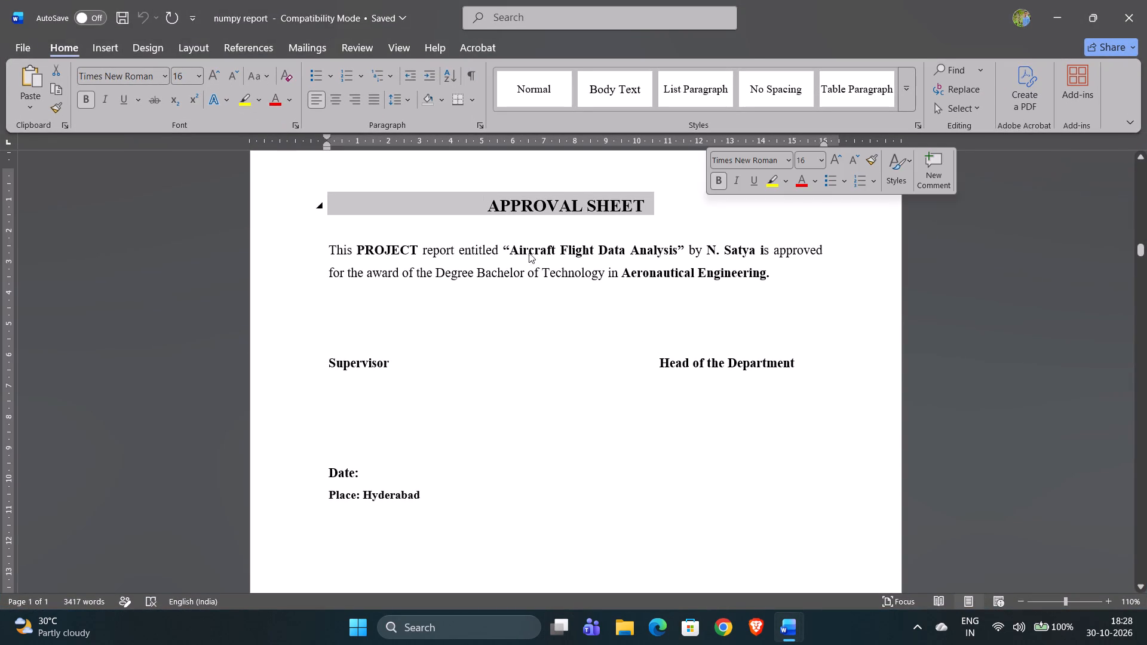
drag(321, 246, 746, 309)
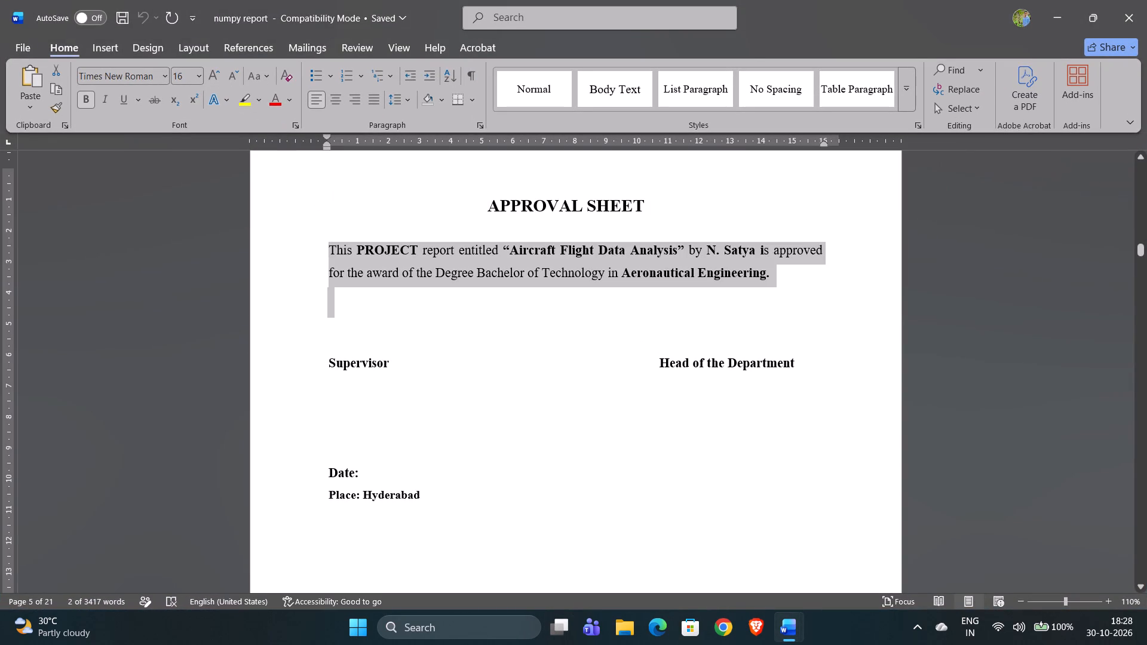
drag(746, 309, 756, 286)
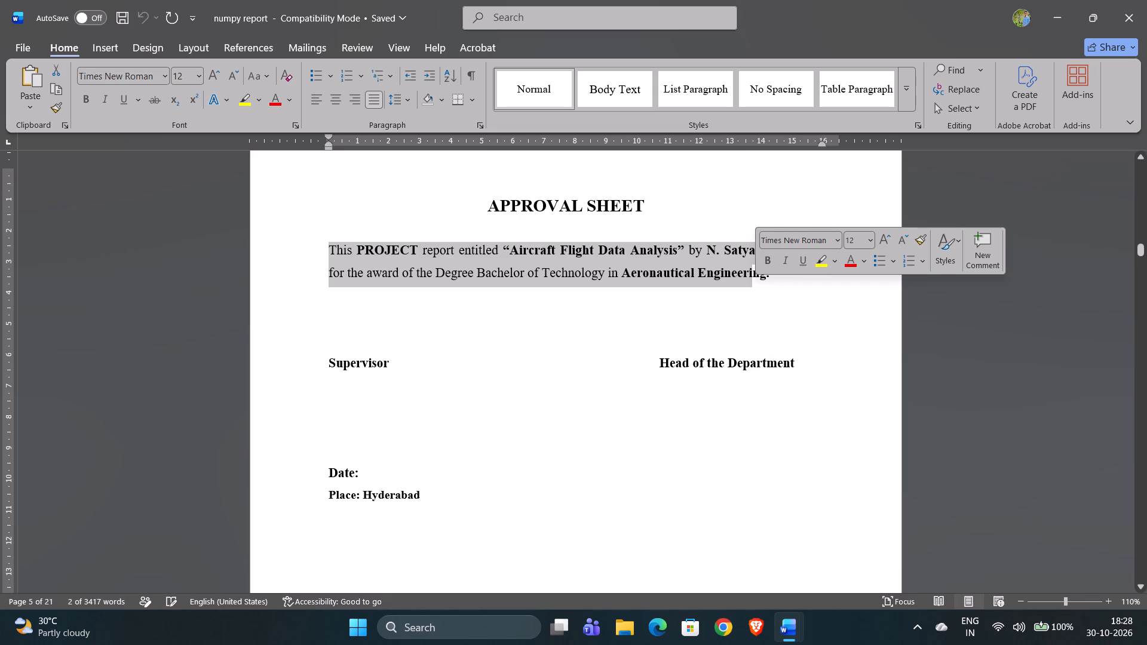
click(588, 242)
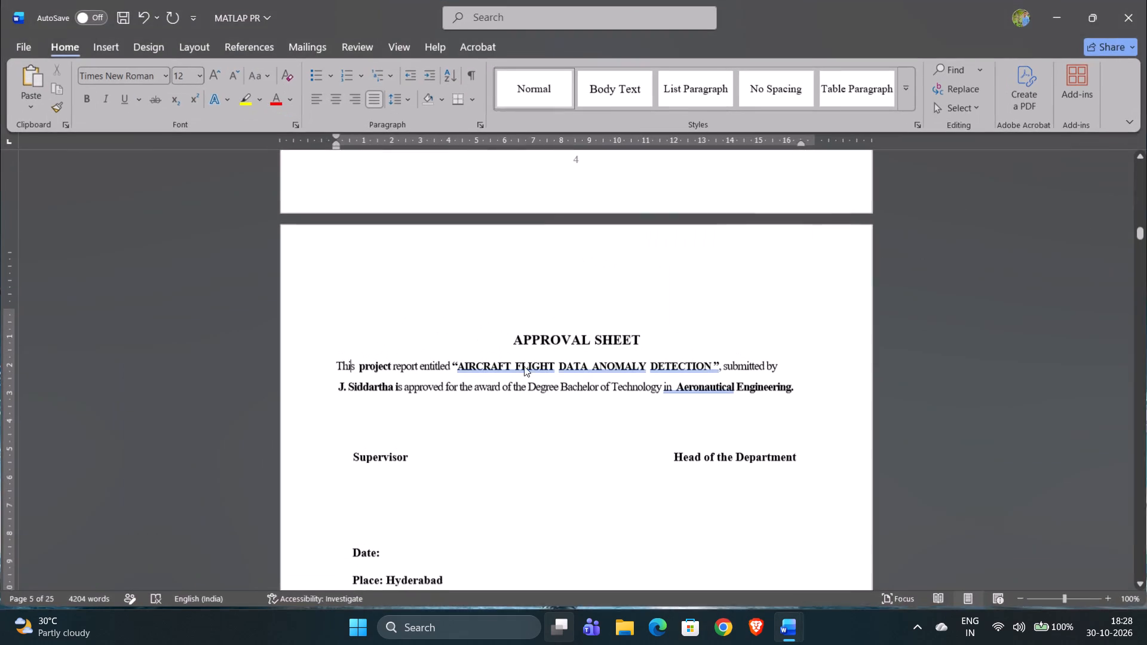
drag(335, 364, 772, 396)
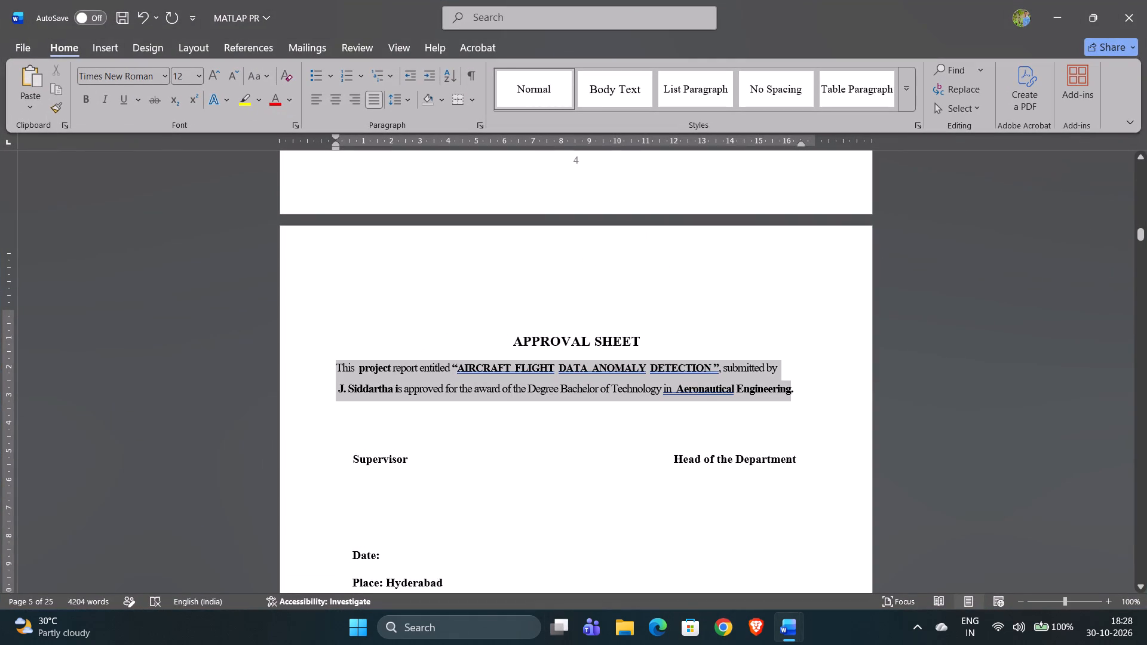
drag(772, 396, 791, 394)
click(890, 342)
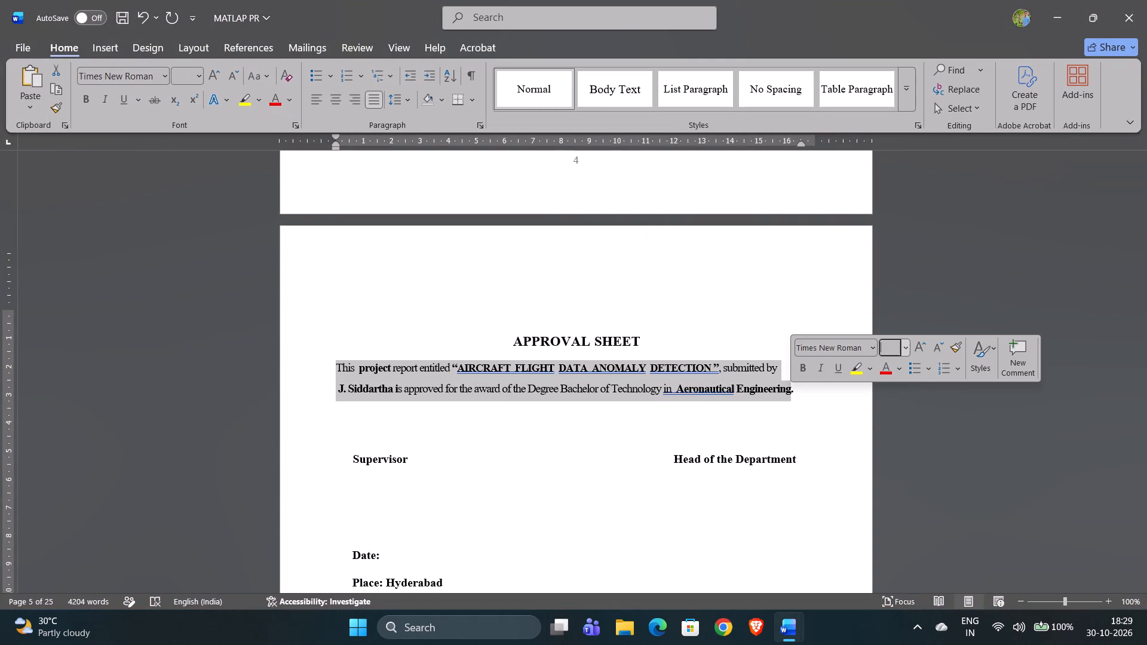
text(12)
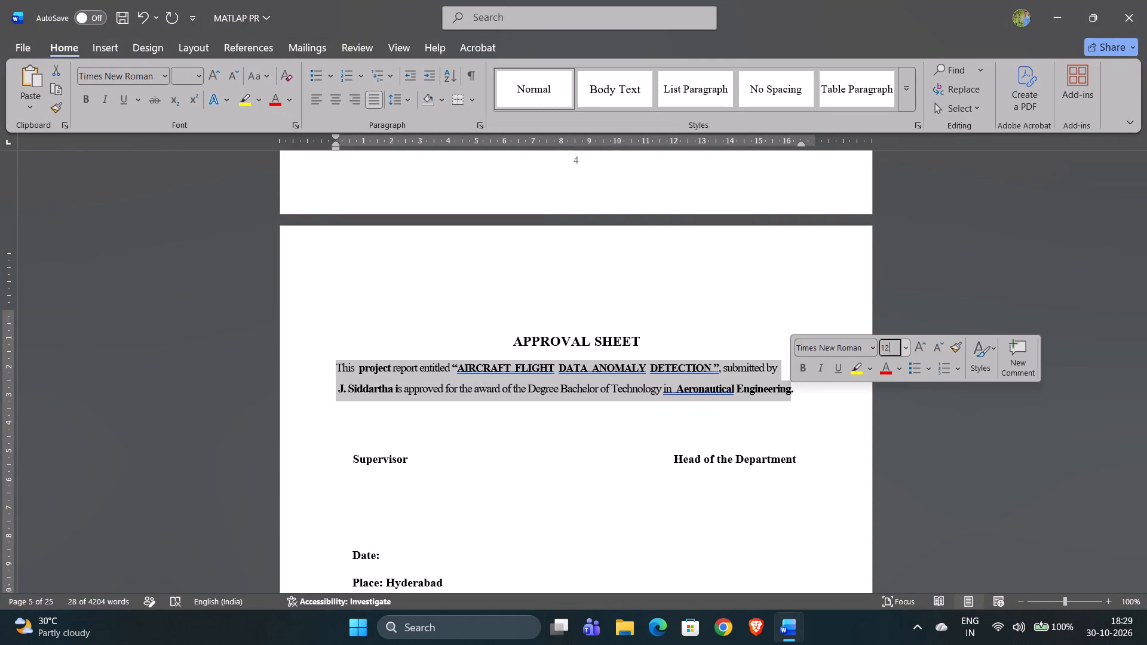
key(Return)
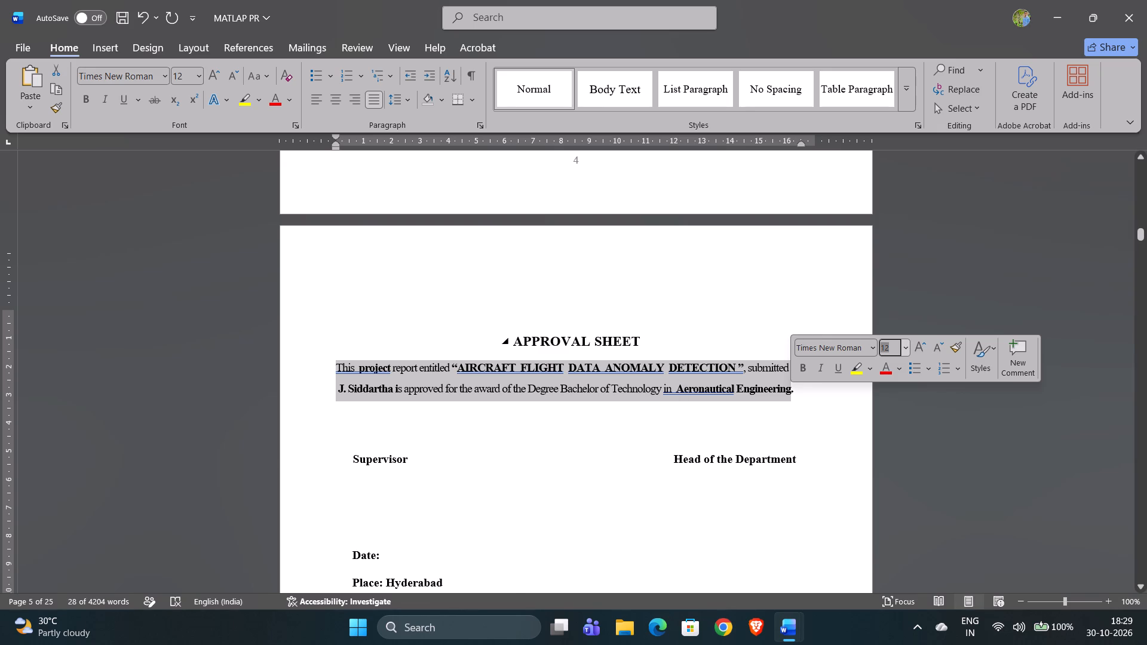
Compare with the numpy report's approval paragraph and insert extra spaces around "Aeronautical" at the end of MATLAP PR's approval paragraph.
click(633, 259)
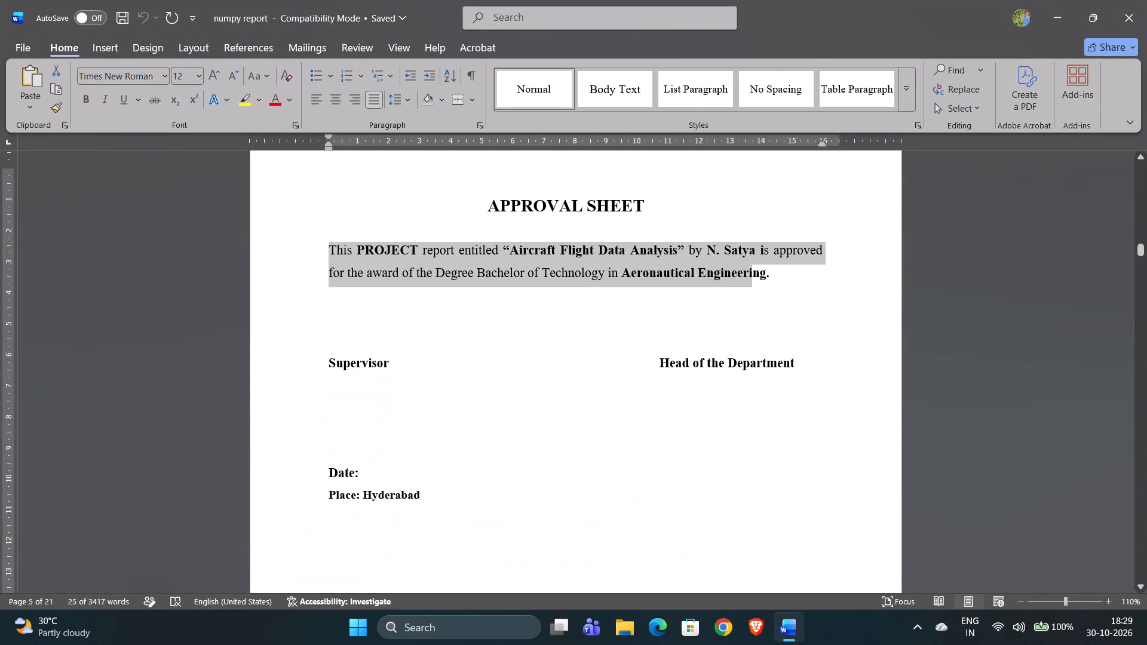
click(576, 314)
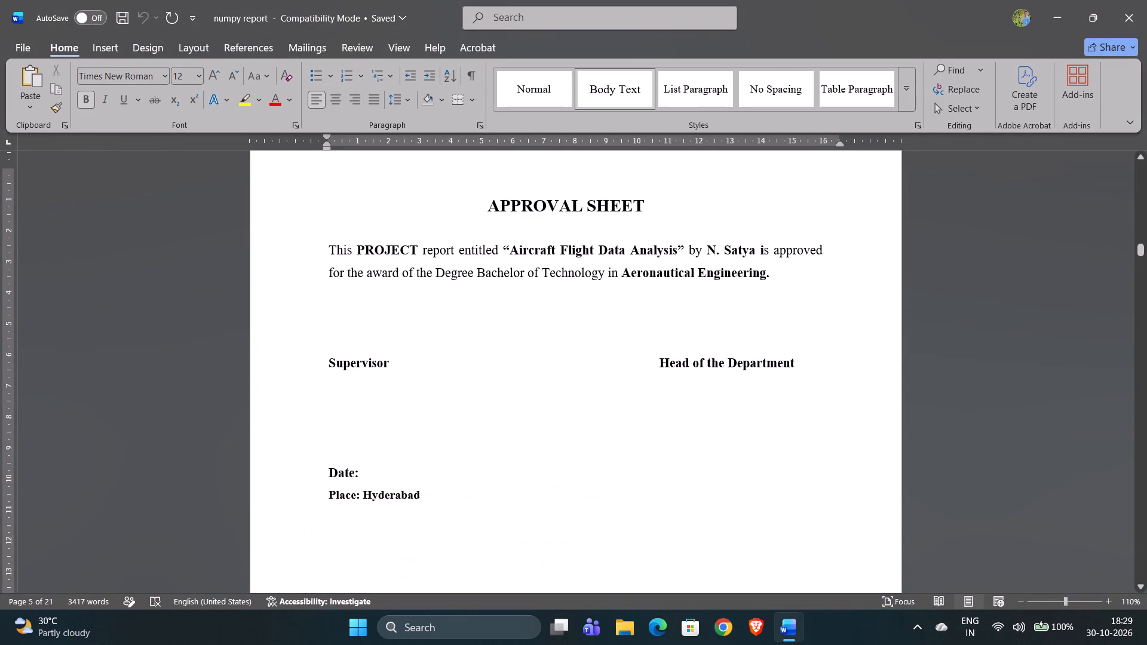
drag(626, 265, 766, 275)
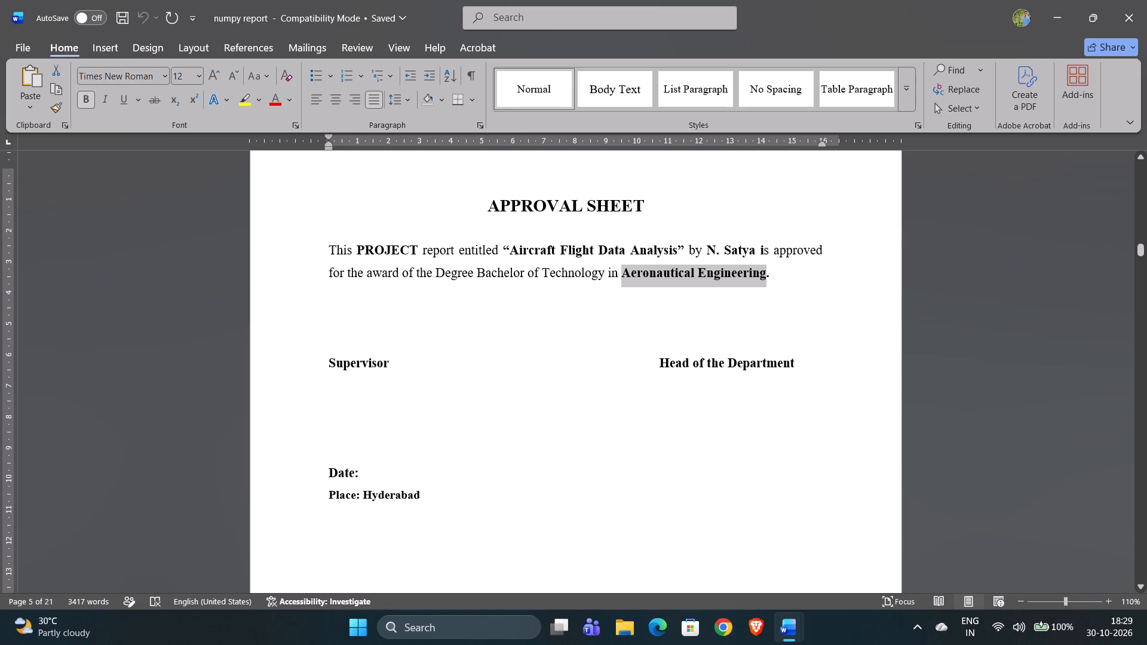
drag(512, 246, 676, 244)
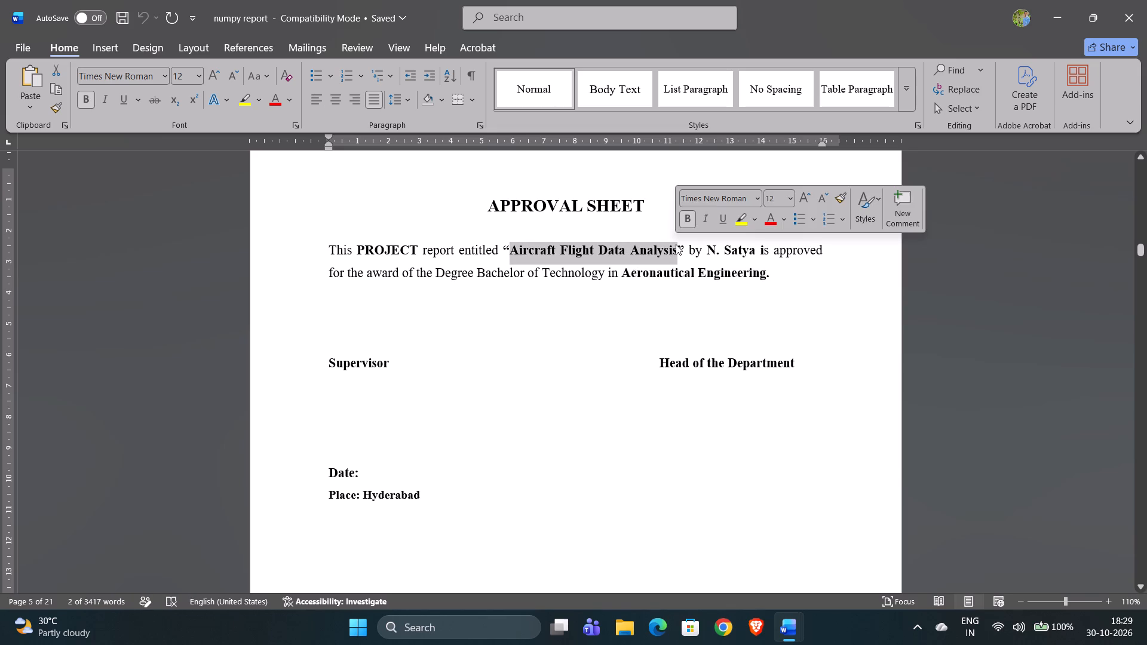
click(622, 272)
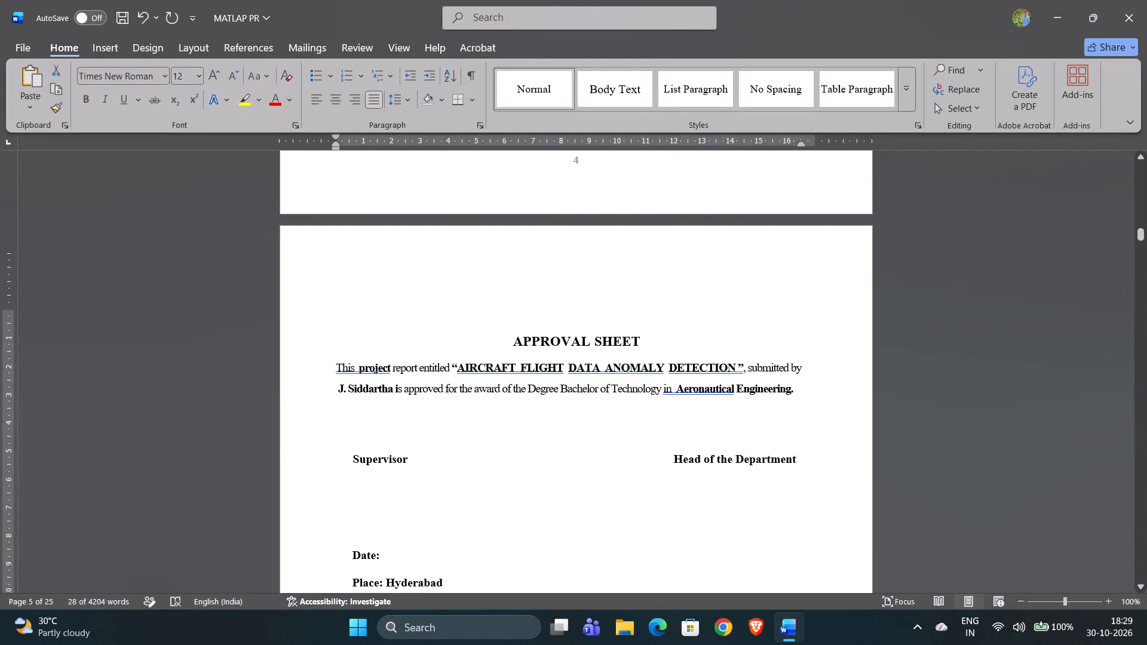
click(735, 387)
key(space)
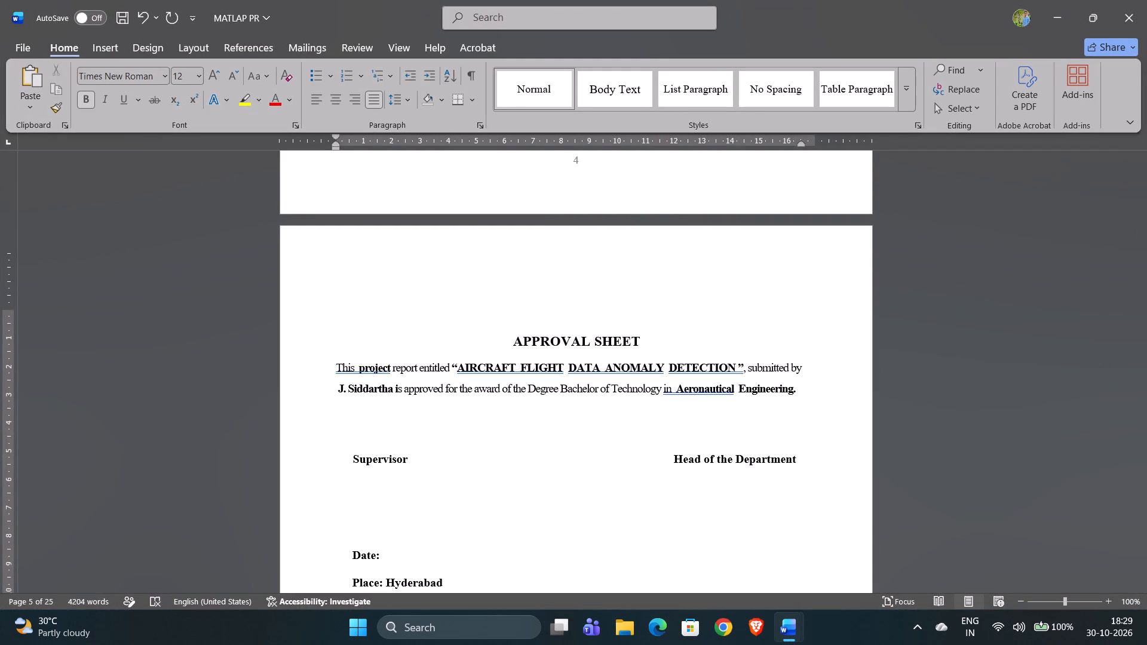
click(676, 388)
key(space)
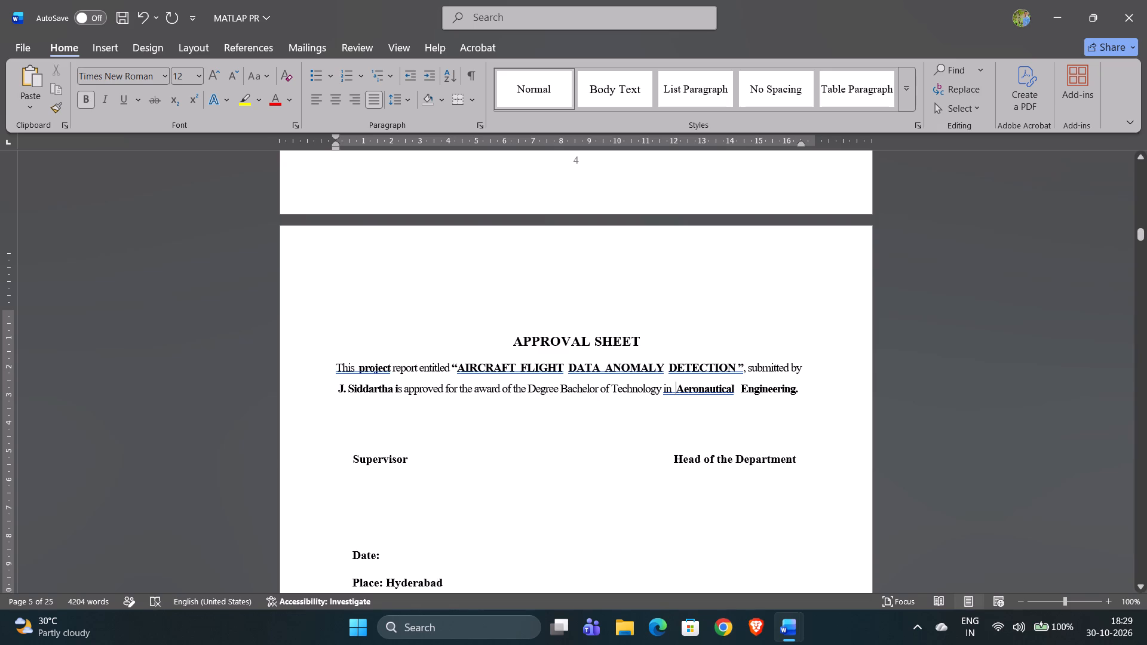
click(686, 393)
drag(676, 386, 795, 385)
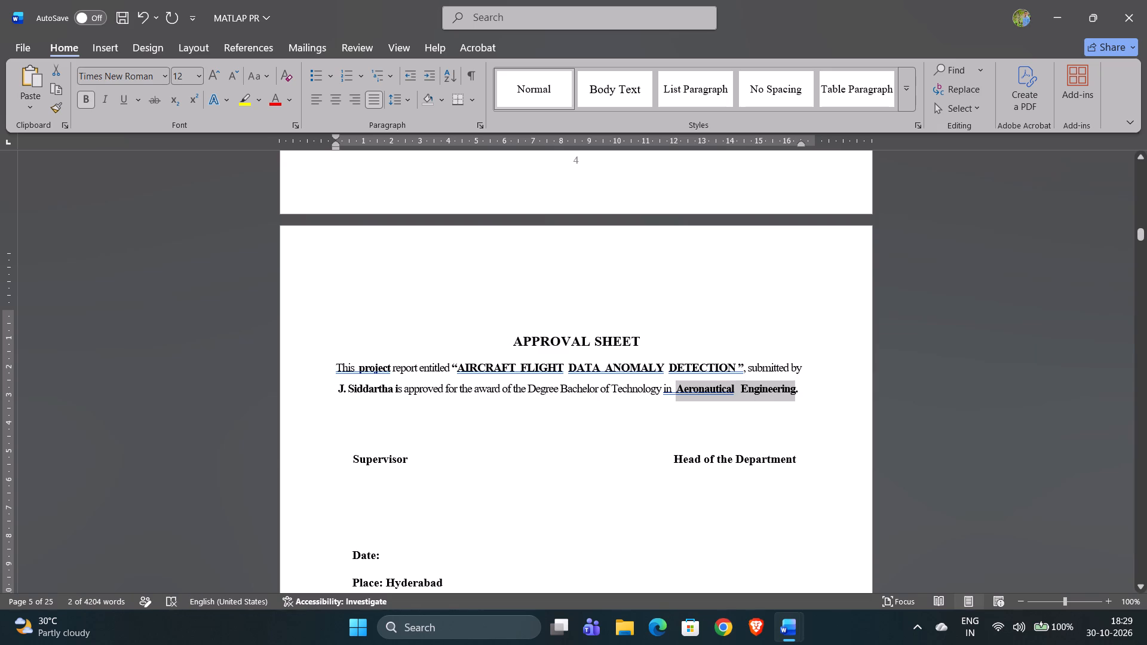
drag(361, 366, 391, 366)
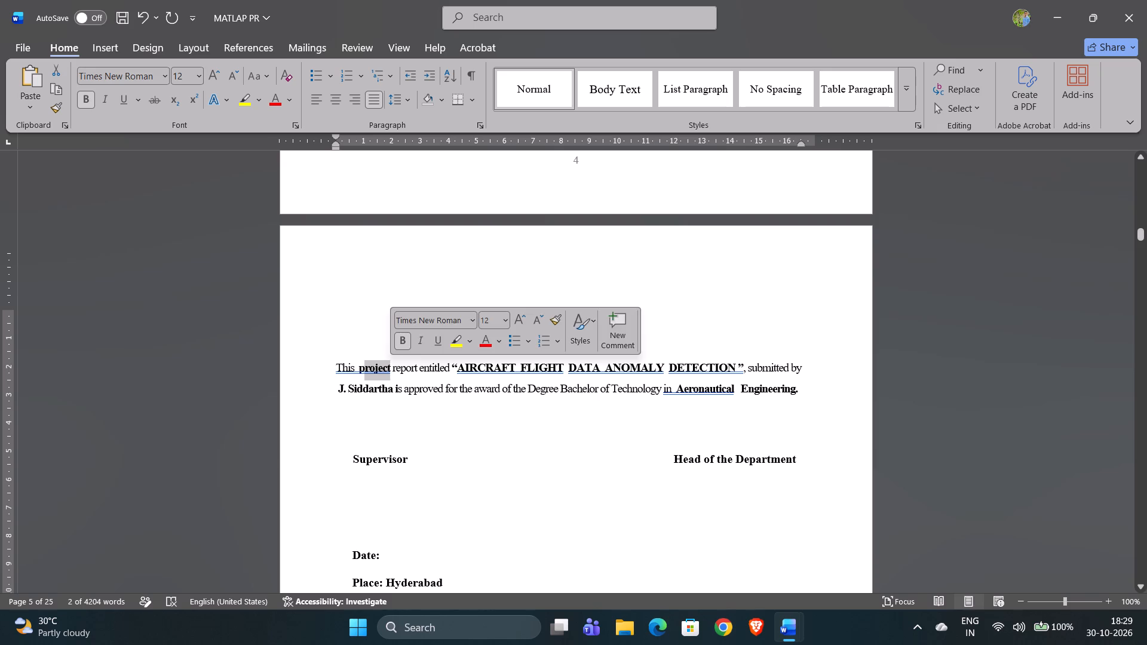
click(348, 320)
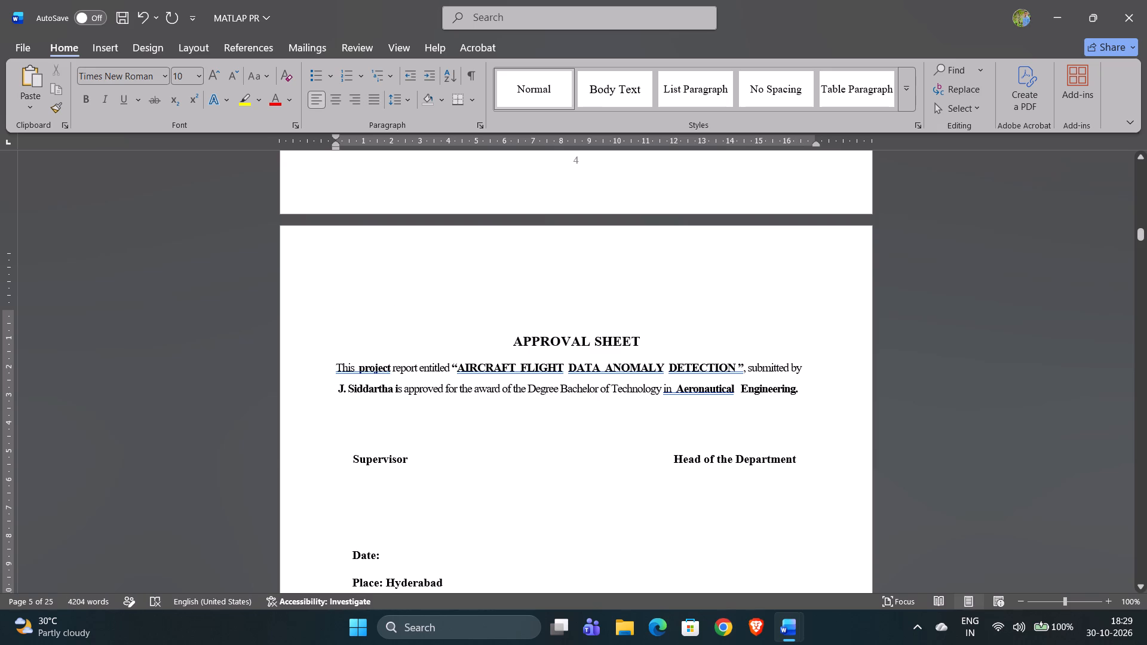
Ignore once the grammar flags on "AIRCRAFT FLIGHT", "This project", "DATA ANOMALY", "DETECTION" and "in Aeronautical" in the approval paragraph.
click(509, 369)
right_click(509, 369)
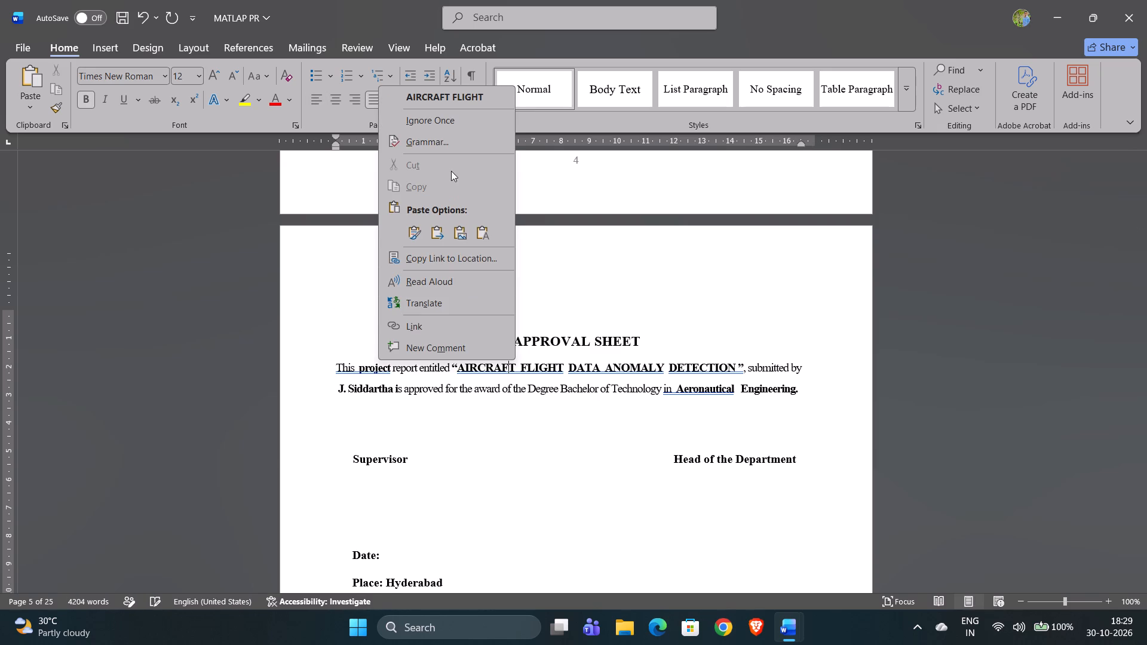
click(434, 126)
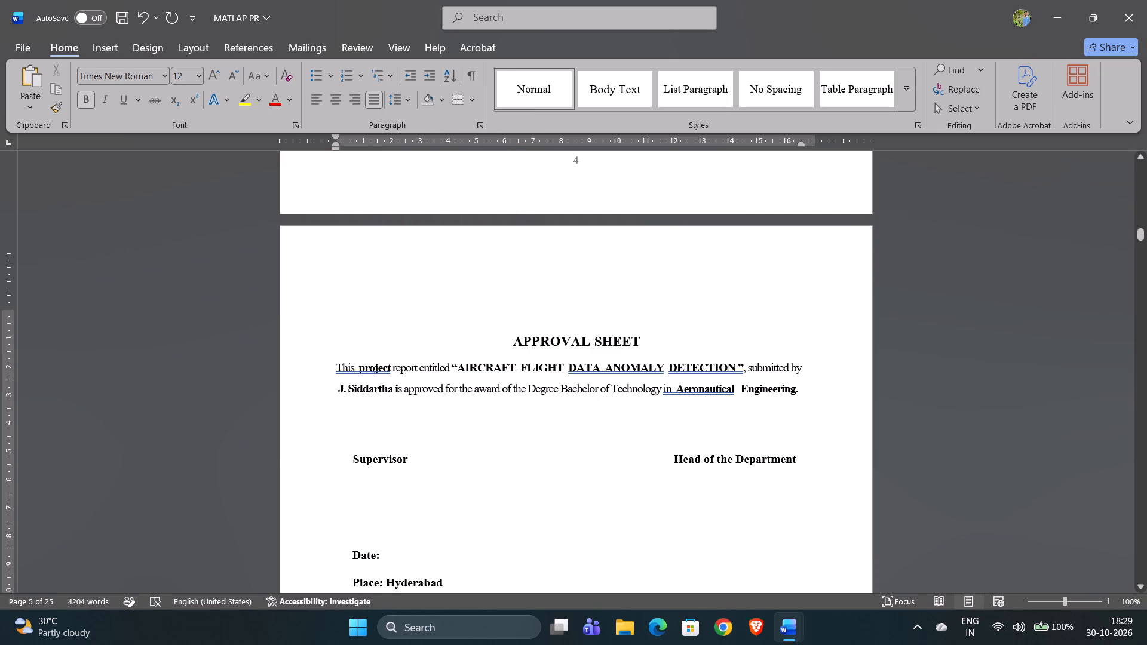
click(353, 371)
right_click(353, 371)
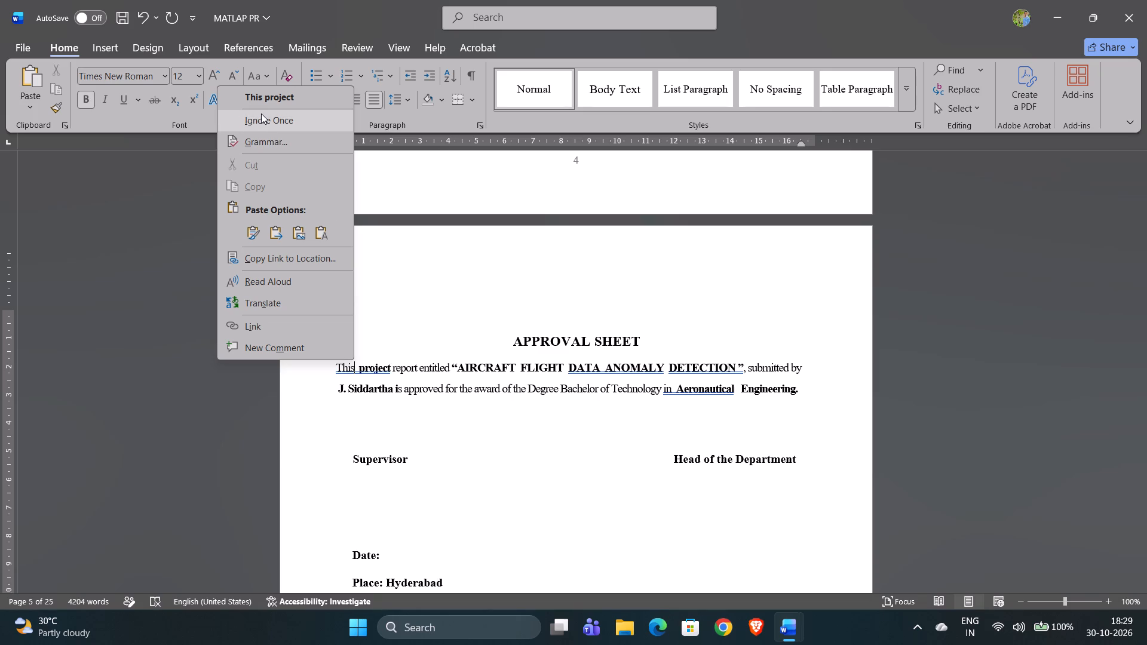
click(261, 113)
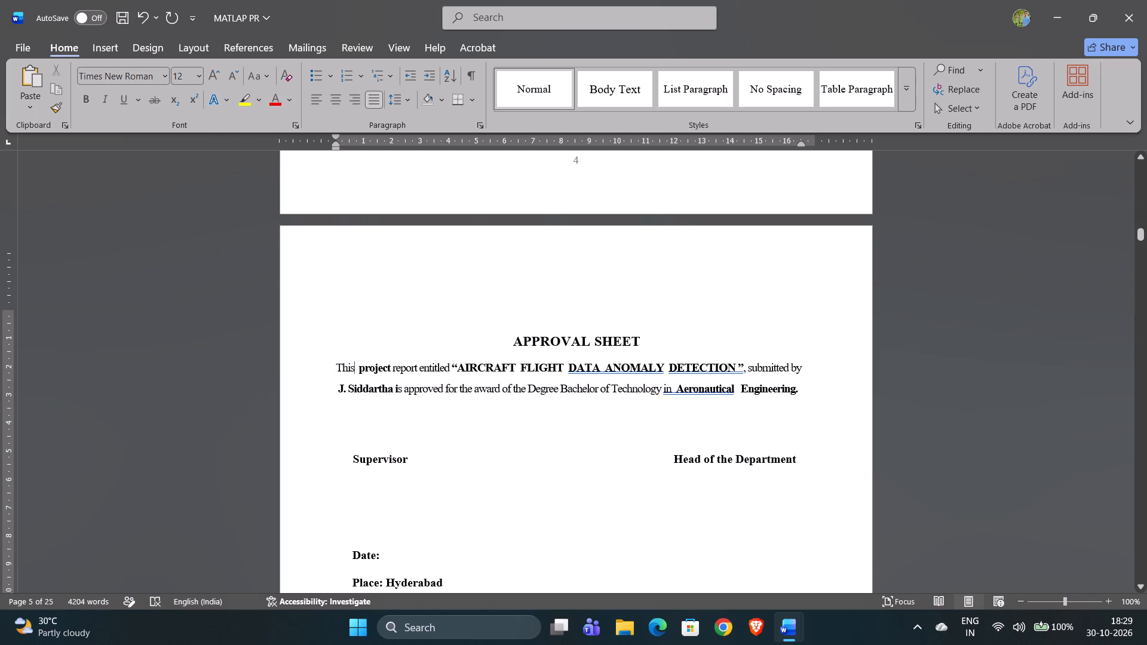
click(640, 373)
right_click(640, 373)
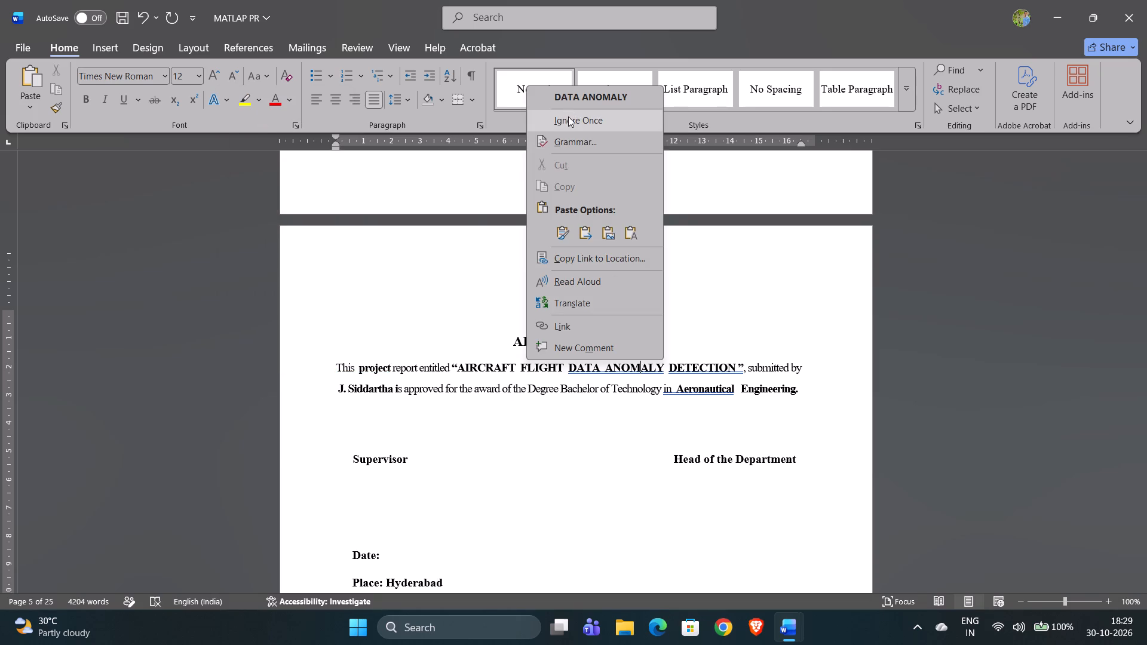
click(568, 116)
click(701, 370)
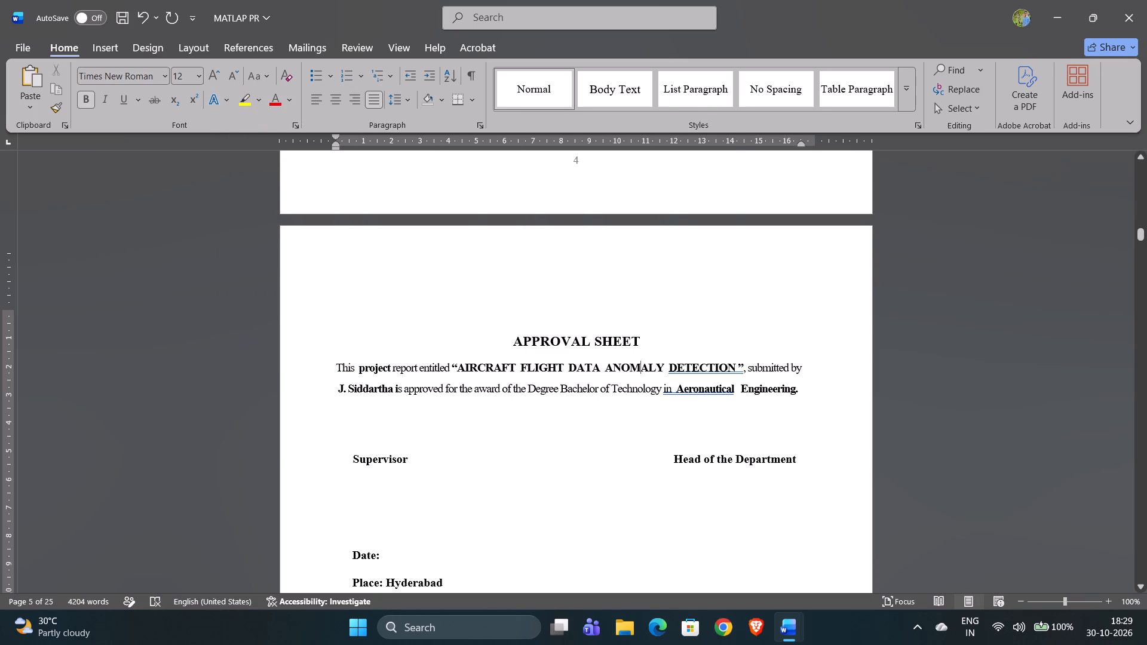
right_click(701, 370)
click(638, 121)
click(692, 389)
right_click(692, 389)
click(641, 139)
Check the numpy report's ABSTRACT heading and set MATLAP PR's ABSTRACT heading to font size 16.
scroll(692, 334, down, 1)
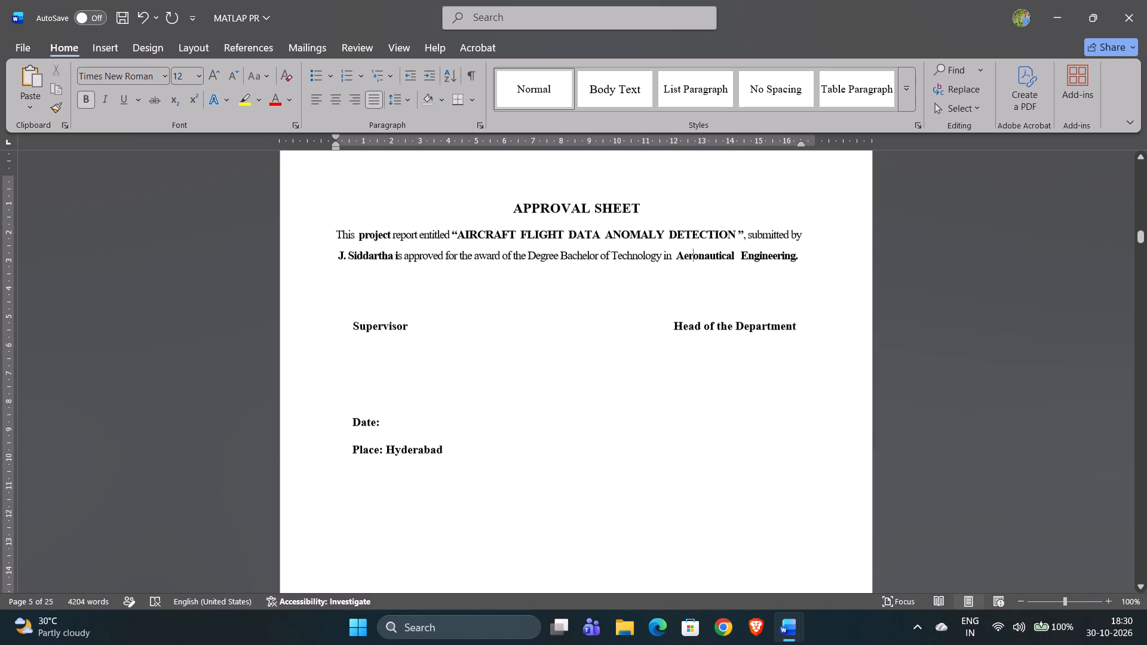
scroll(692, 334, down, 6)
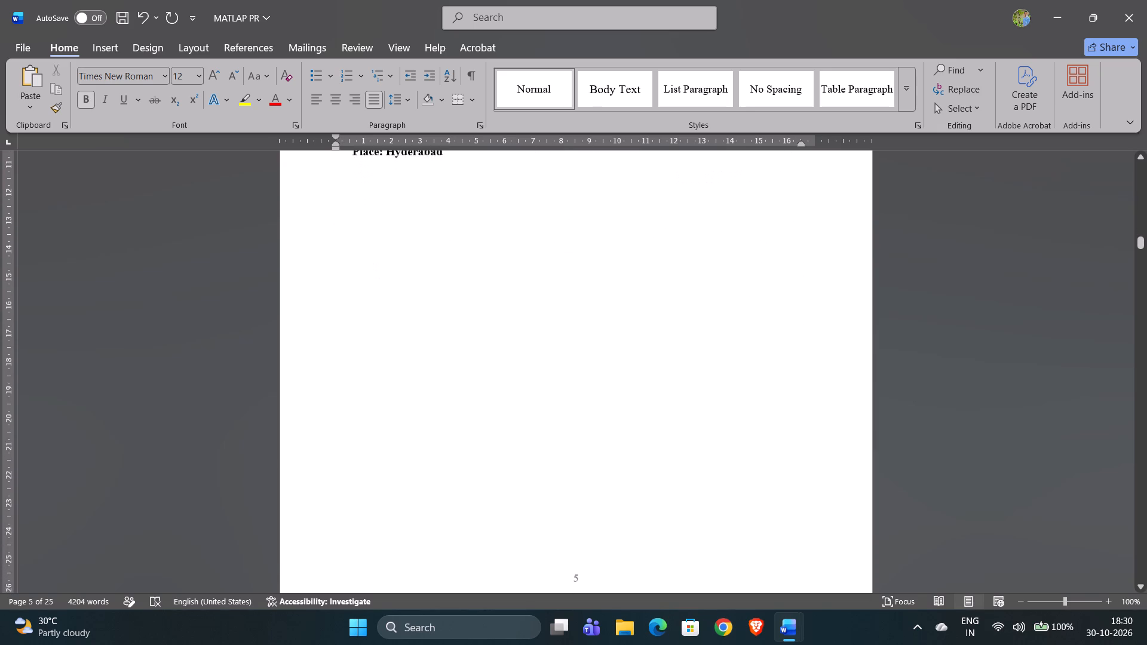
scroll(692, 334, down, 5)
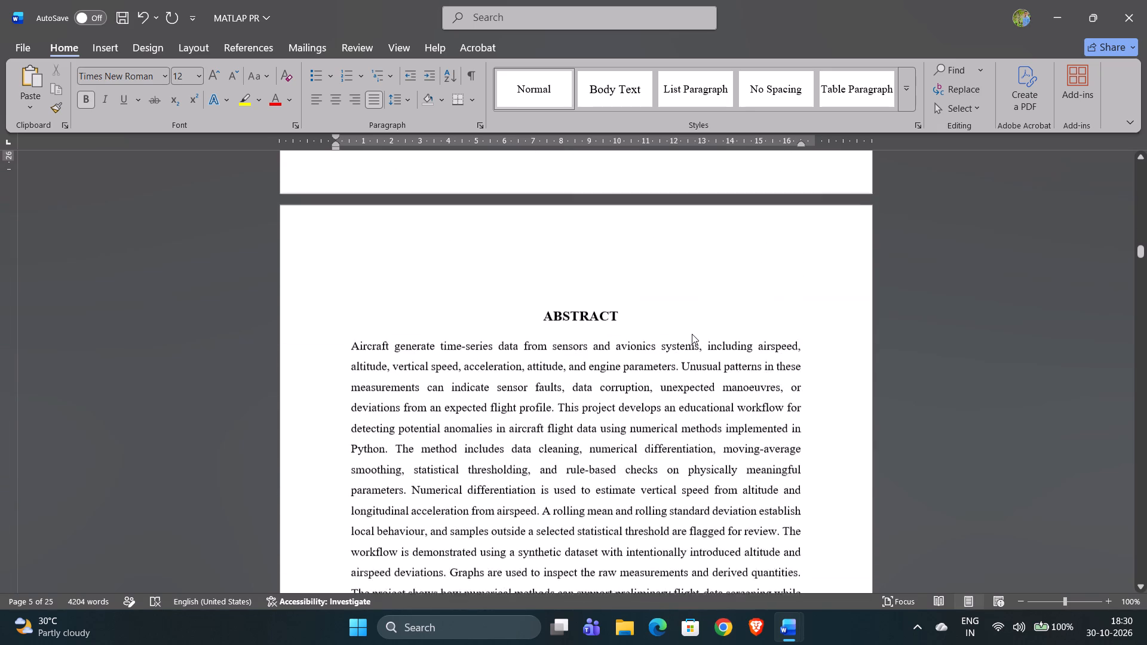
scroll(692, 334, down, 1)
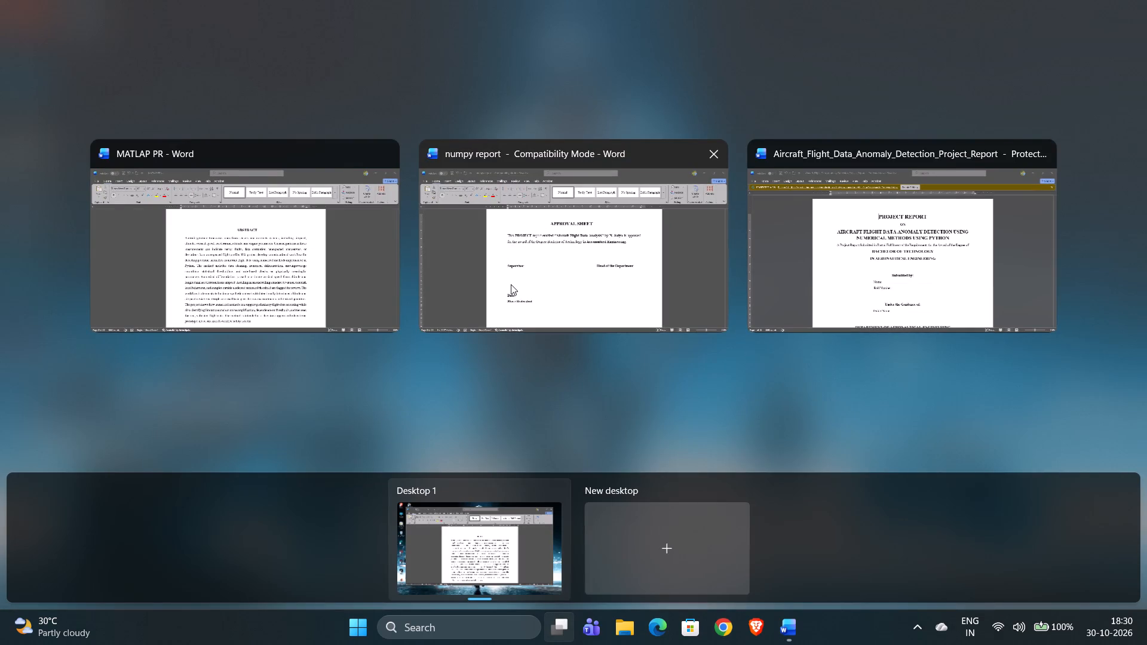
click(511, 284)
scroll(661, 384, down, 3)
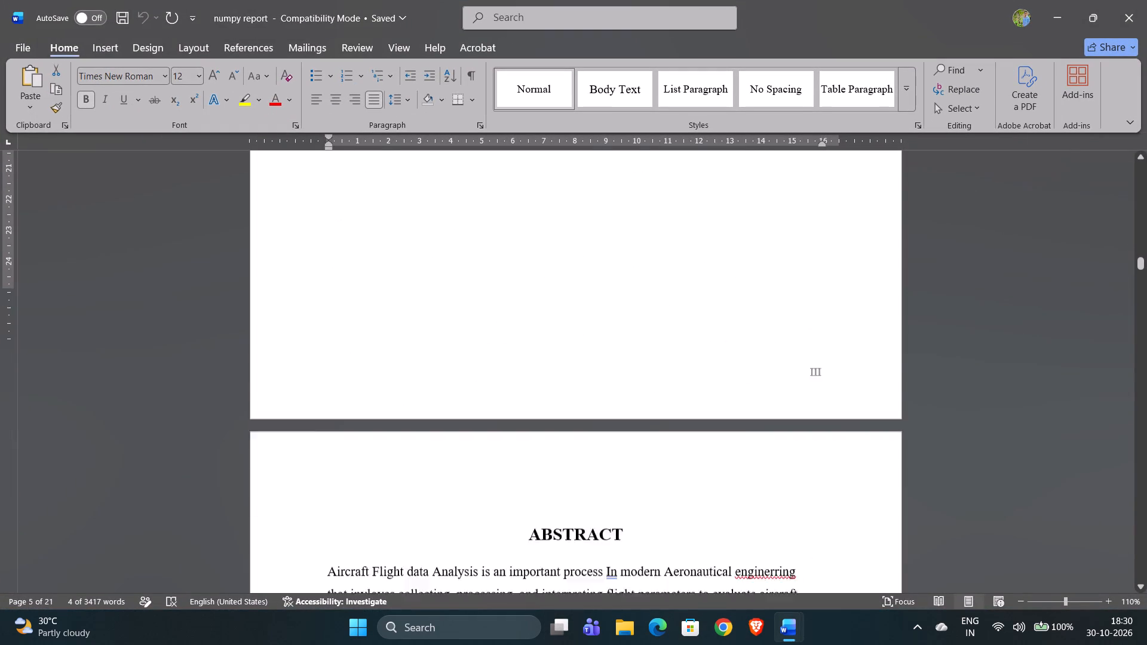
scroll(661, 384, down, 2)
drag(527, 350, 598, 350)
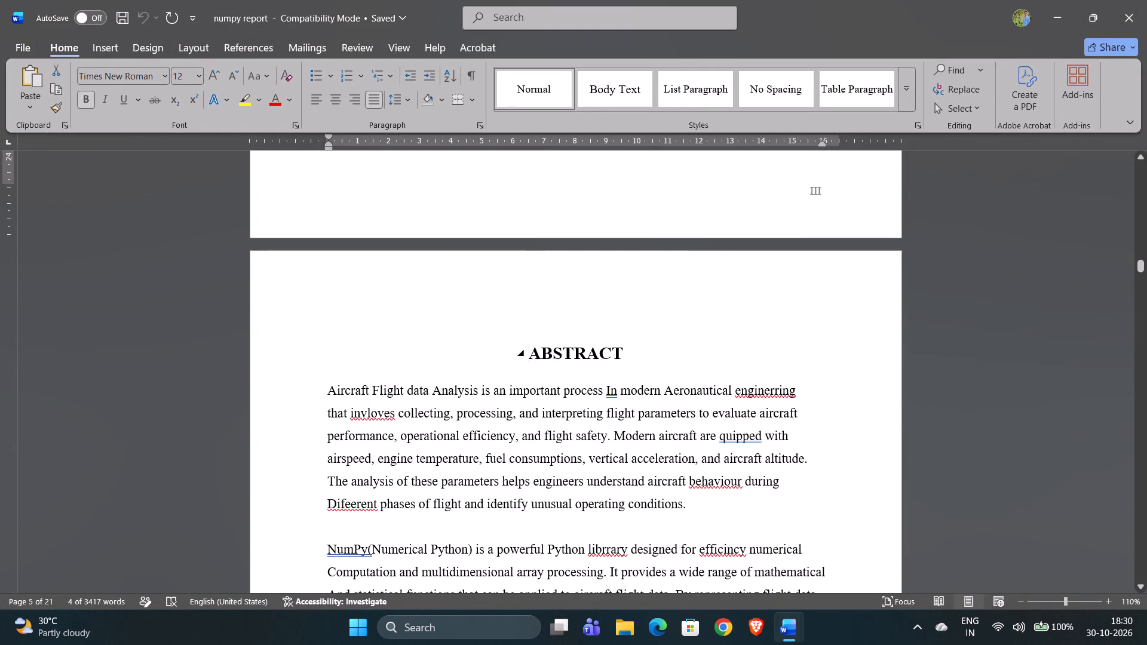
drag(598, 350, 651, 348)
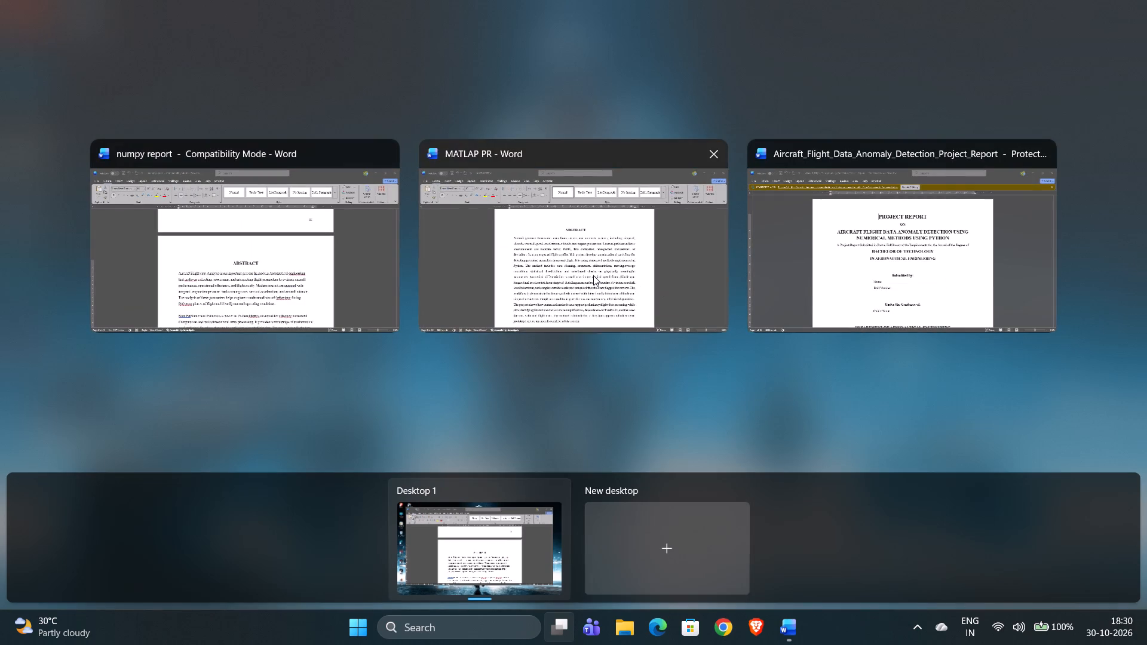
click(593, 275)
drag(545, 216, 626, 234)
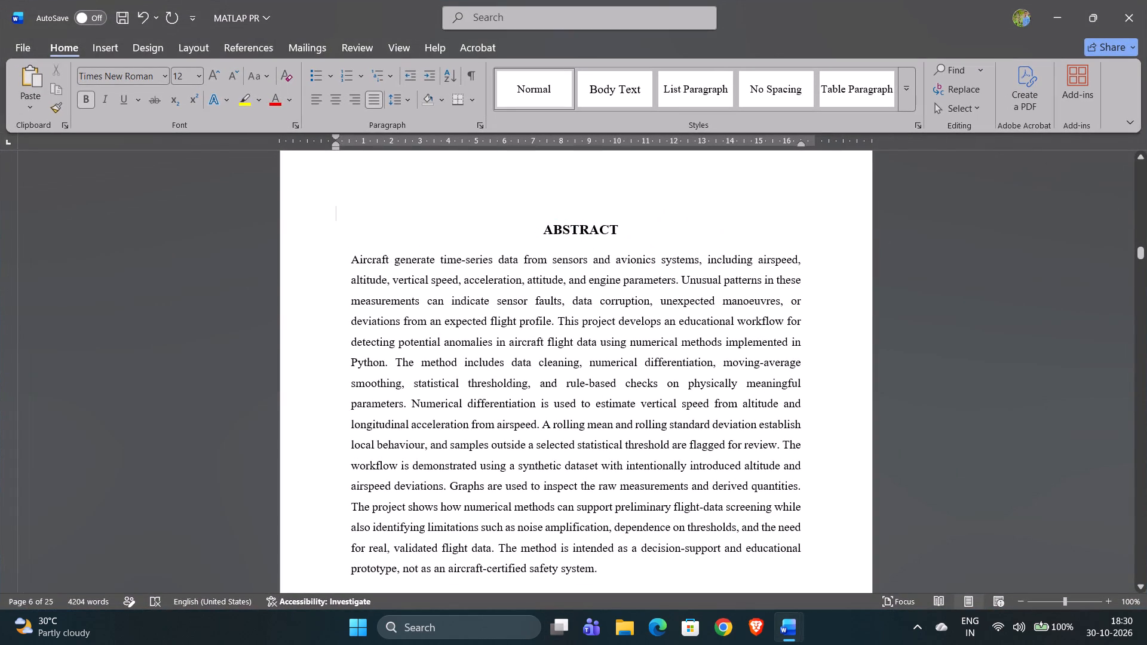
drag(626, 234, 649, 234)
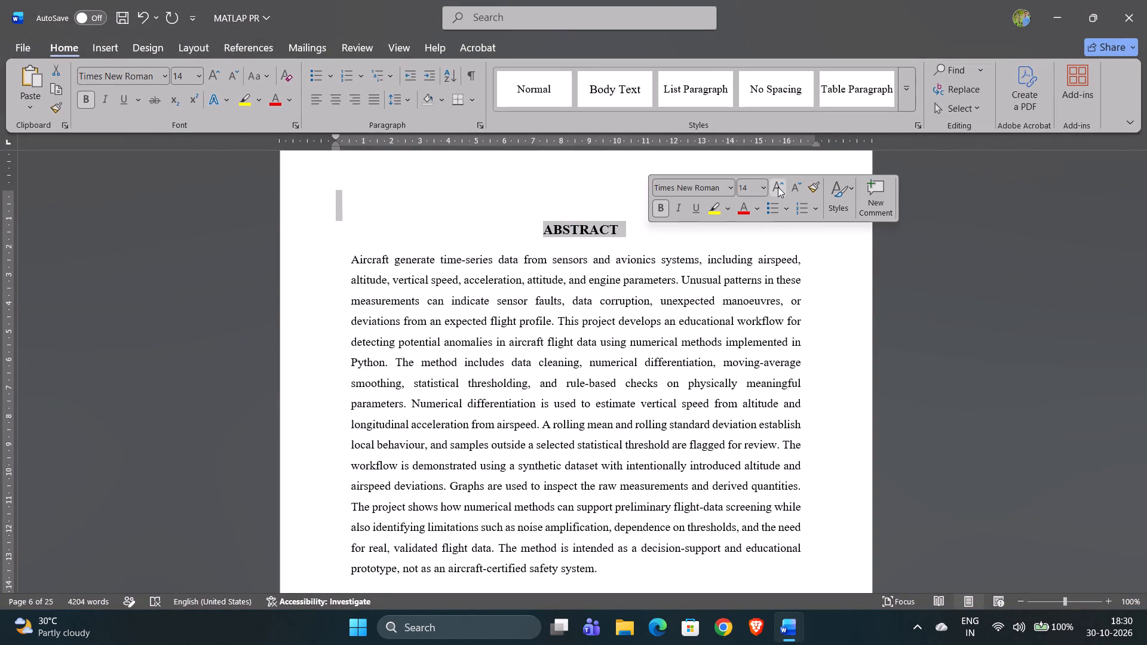
click(778, 187)
click(496, 238)
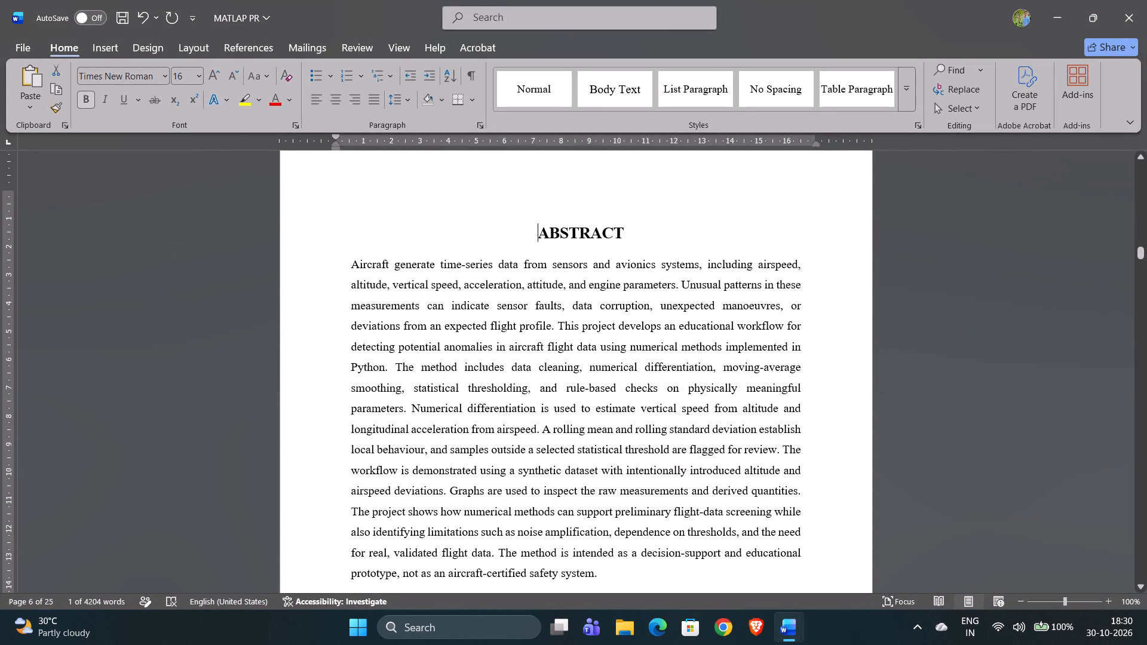
Compare the abstract pages of both reports, and examine MATLAP PR's contents page and the numpy report's front pages.
click(543, 245)
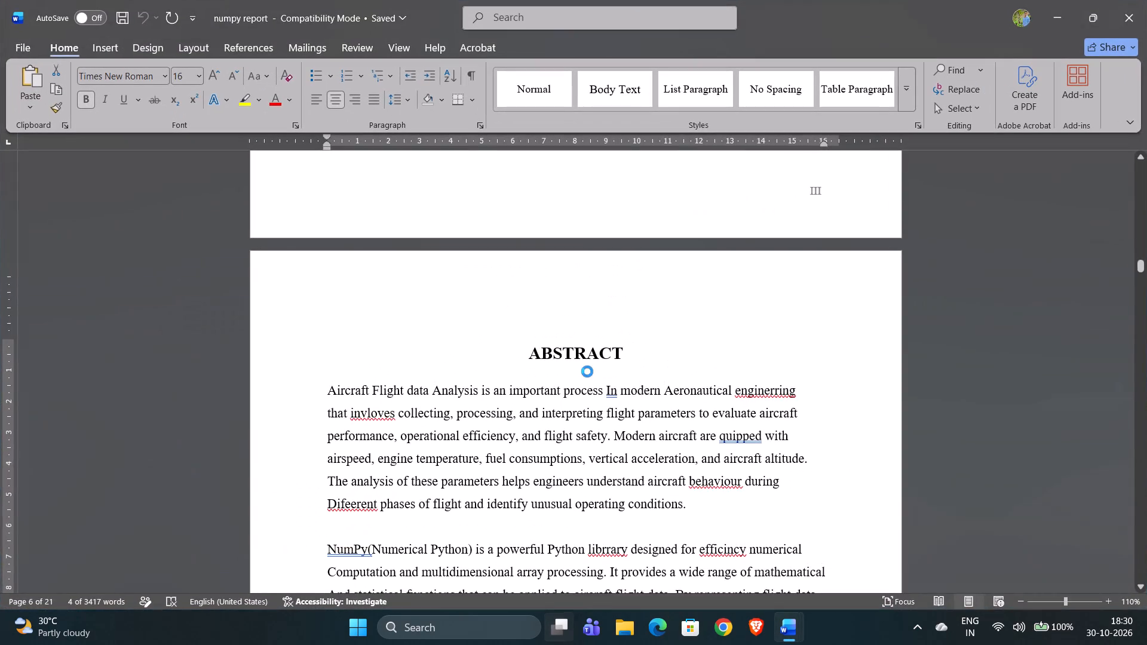
scroll(587, 371, down, 1)
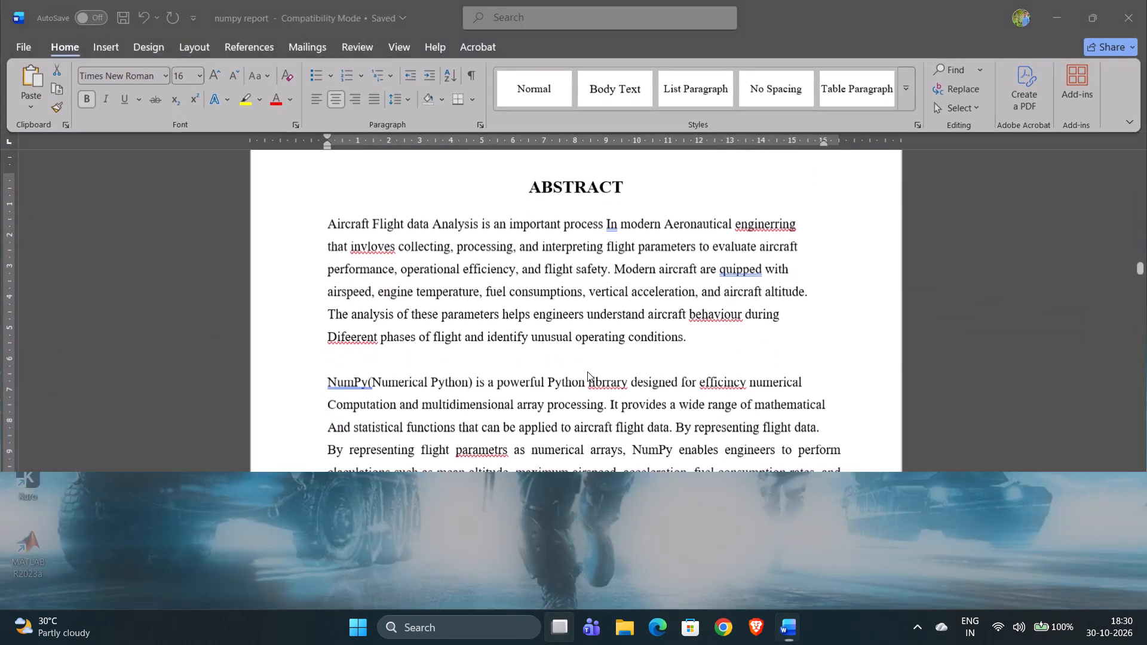
click(543, 259)
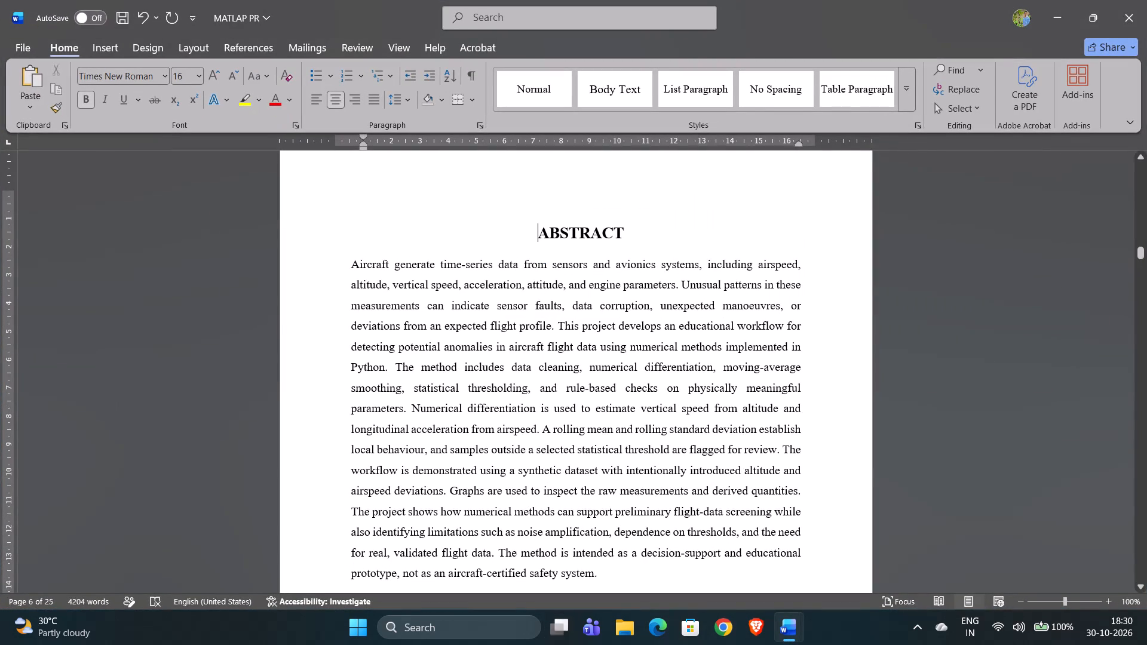
scroll(543, 259, down, 3)
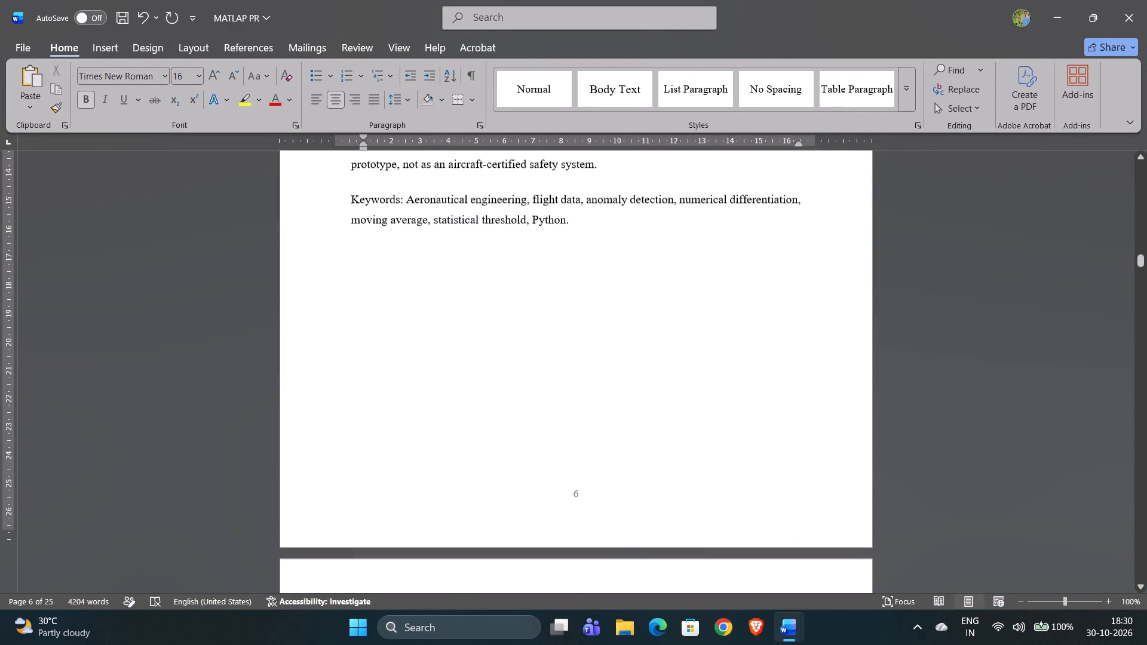
scroll(543, 259, down, 2)
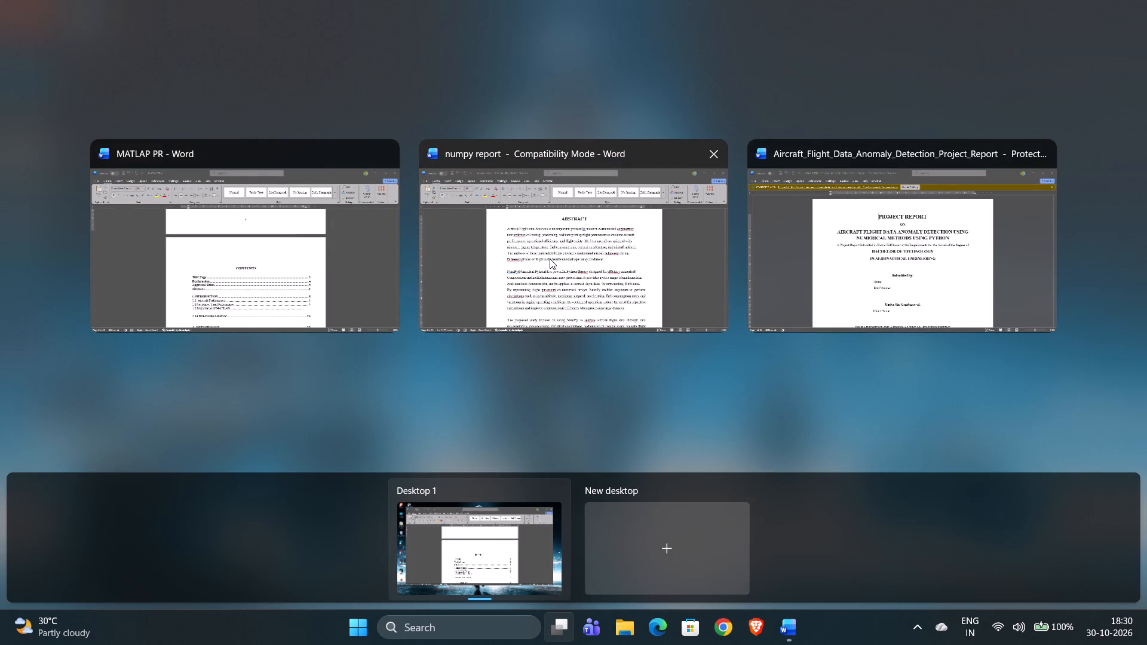
click(630, 232)
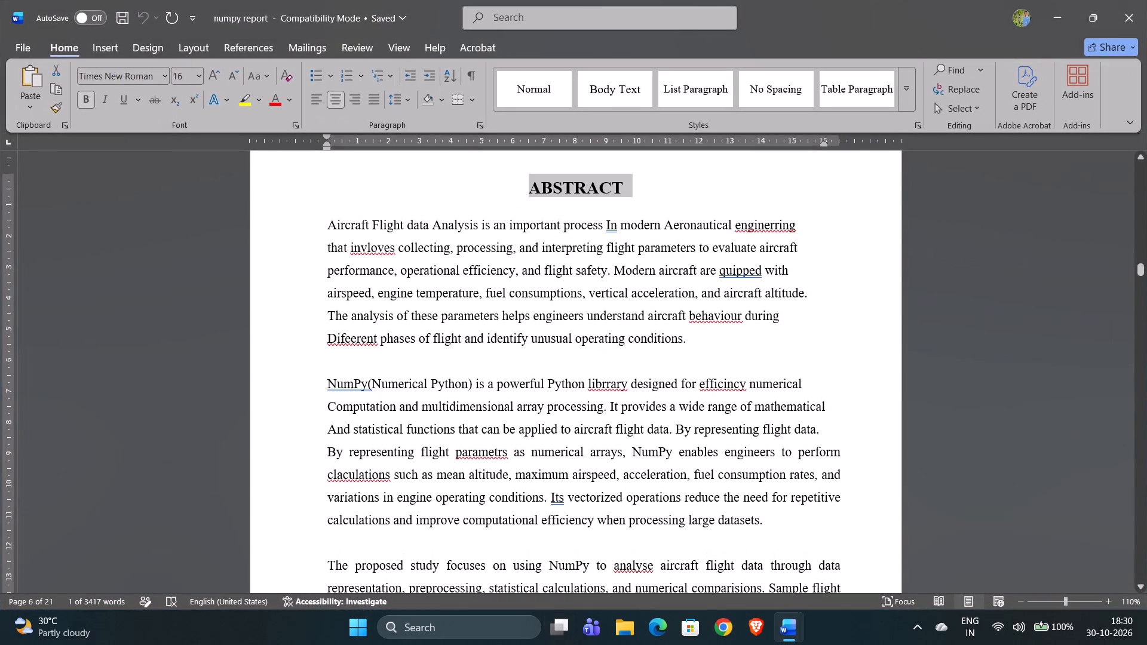
scroll(627, 329, up, 5)
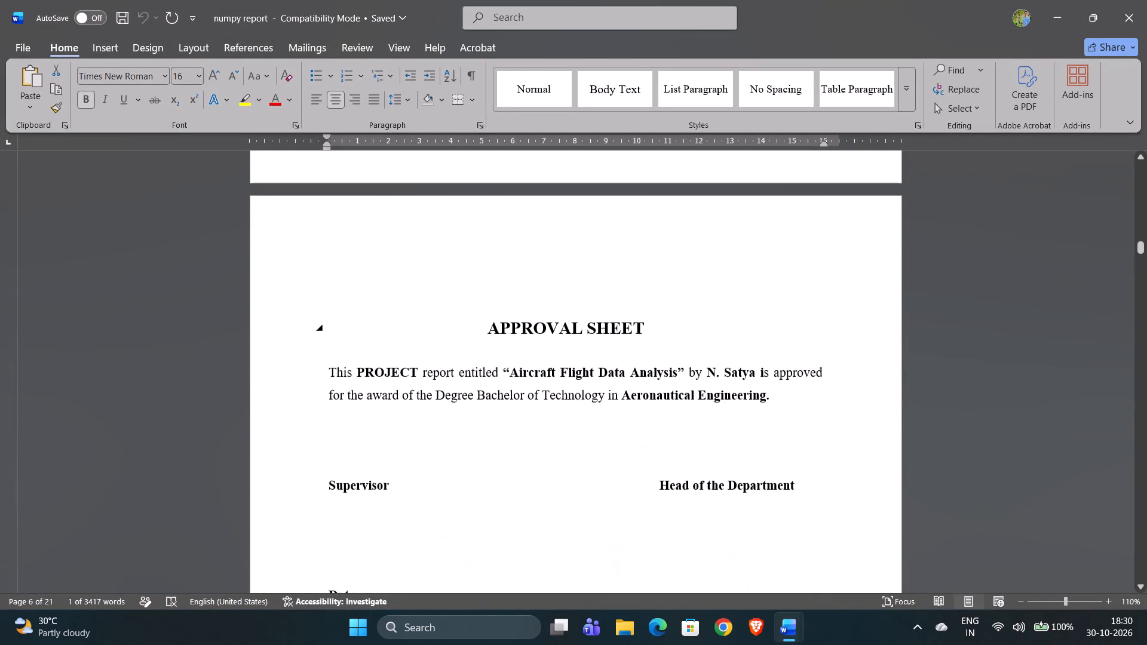
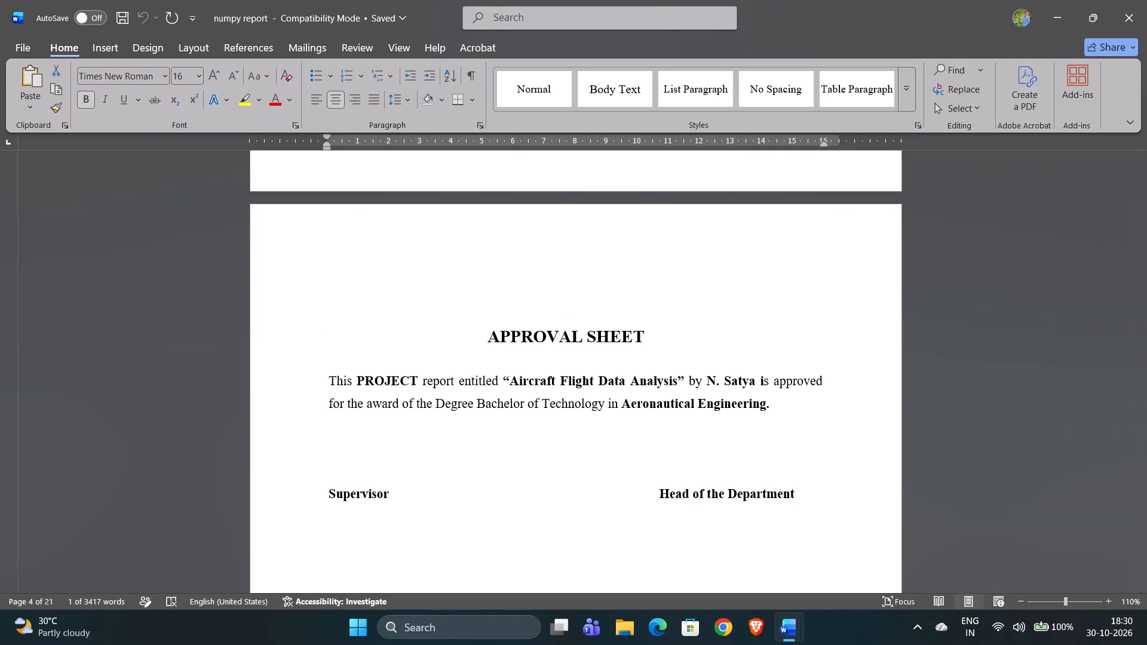
Examine the numpy report's front pages, from the cover and title page through the declaration and approval sheet to the abstract.
scroll(637, 261, down, 3)
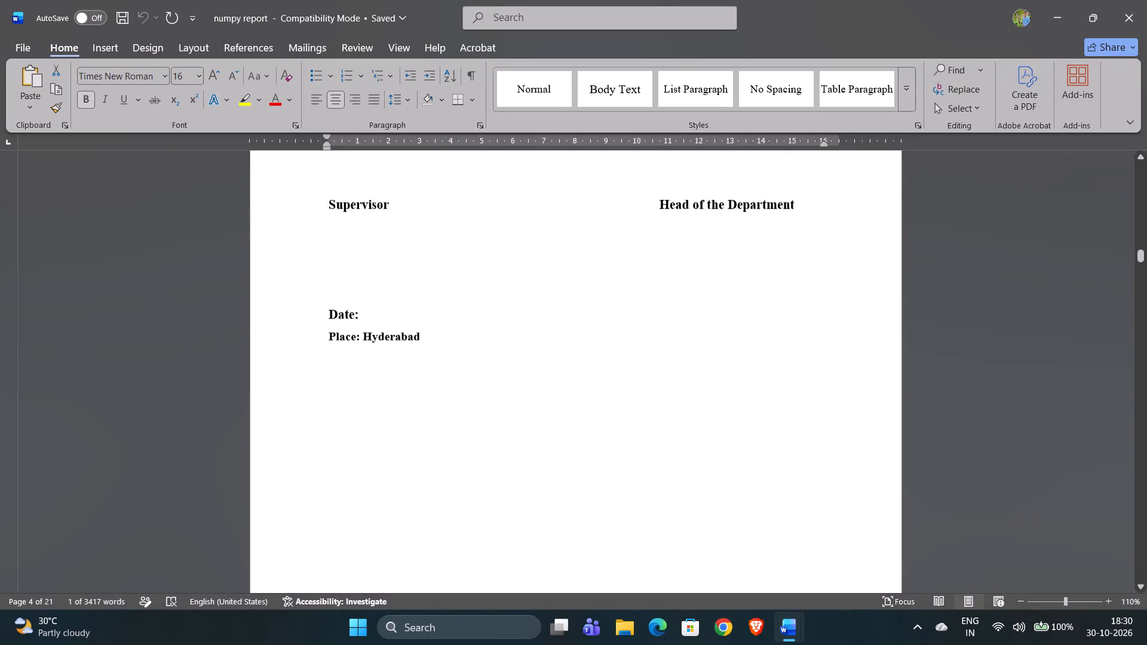
scroll(637, 261, down, 3)
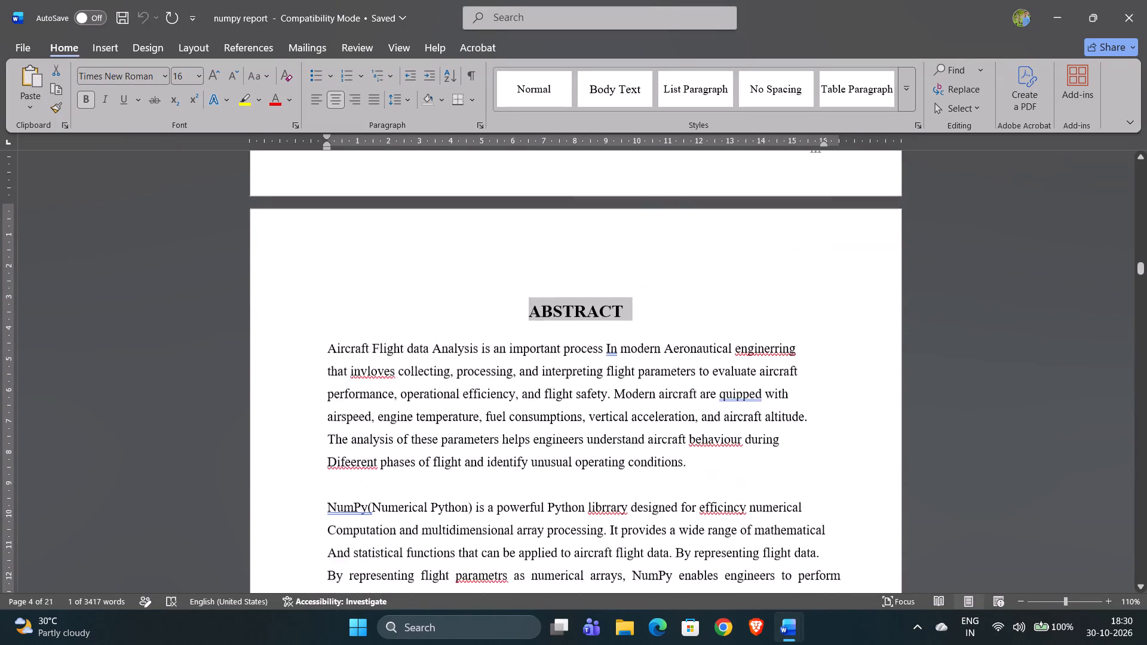
scroll(637, 261, down, 1)
scroll(637, 261, up, 2)
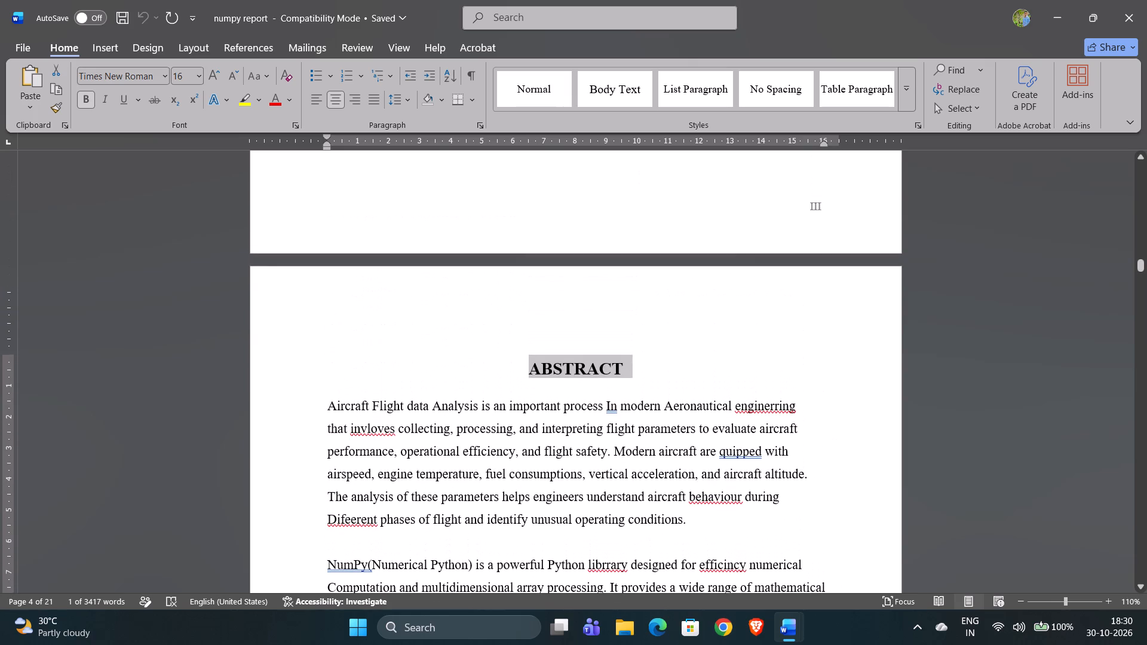
scroll(637, 261, up, 7)
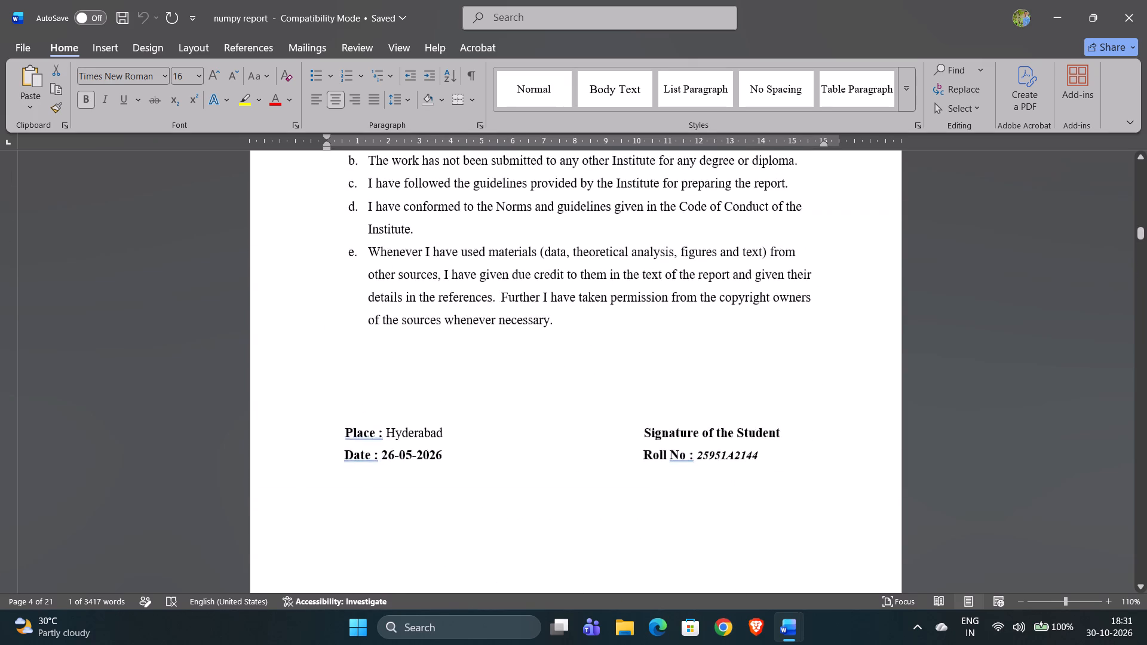
scroll(637, 261, up, 3)
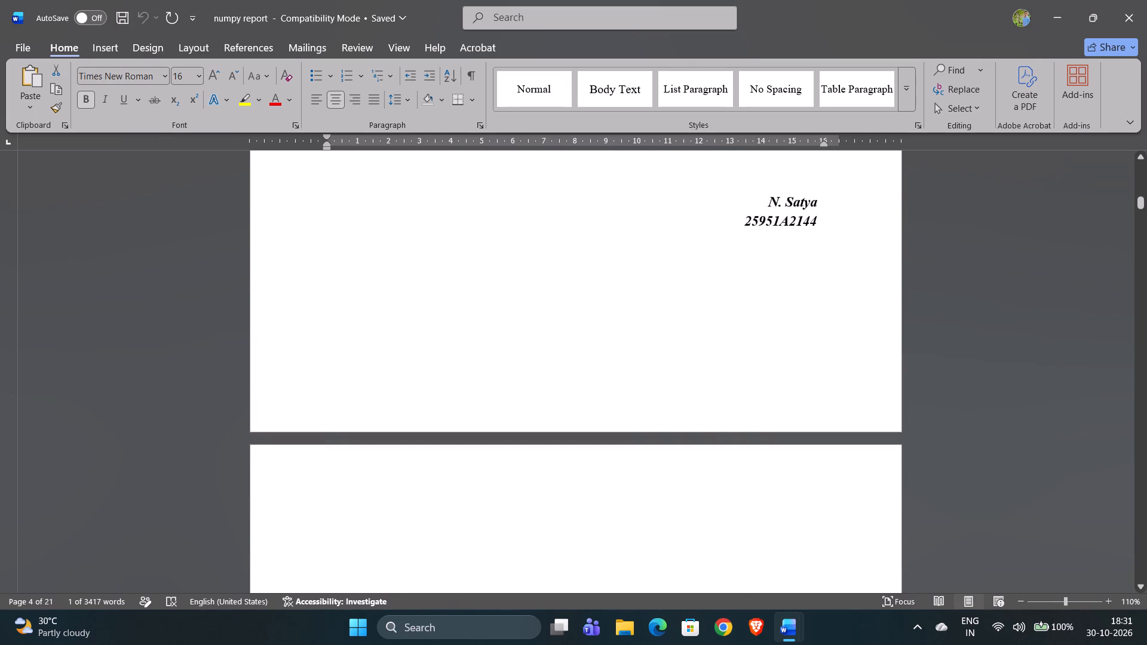
scroll(637, 261, up, 5)
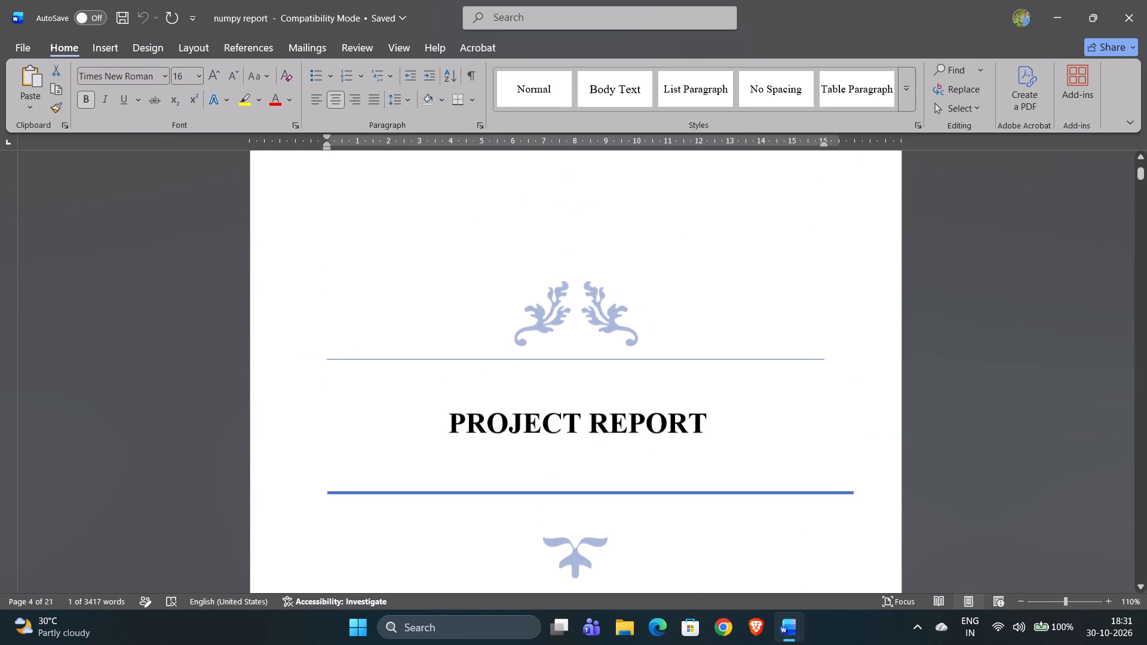
scroll(637, 261, up, 1)
scroll(637, 261, down, 4)
scroll(637, 261, up, 1)
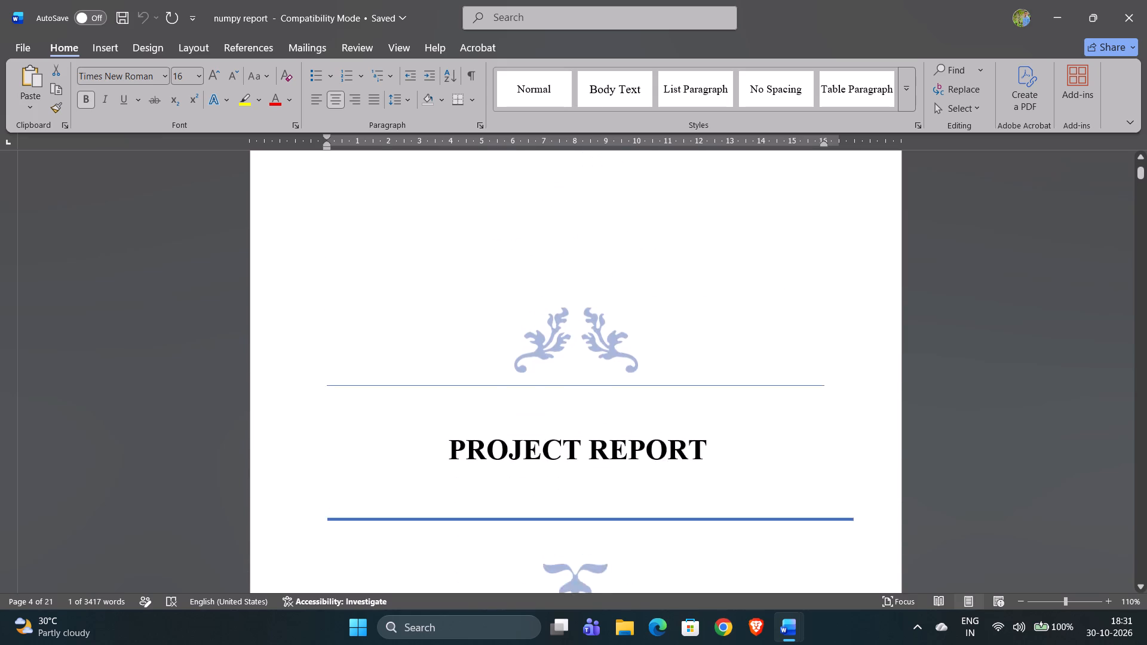
scroll(637, 261, up, 1)
scroll(637, 261, down, 4)
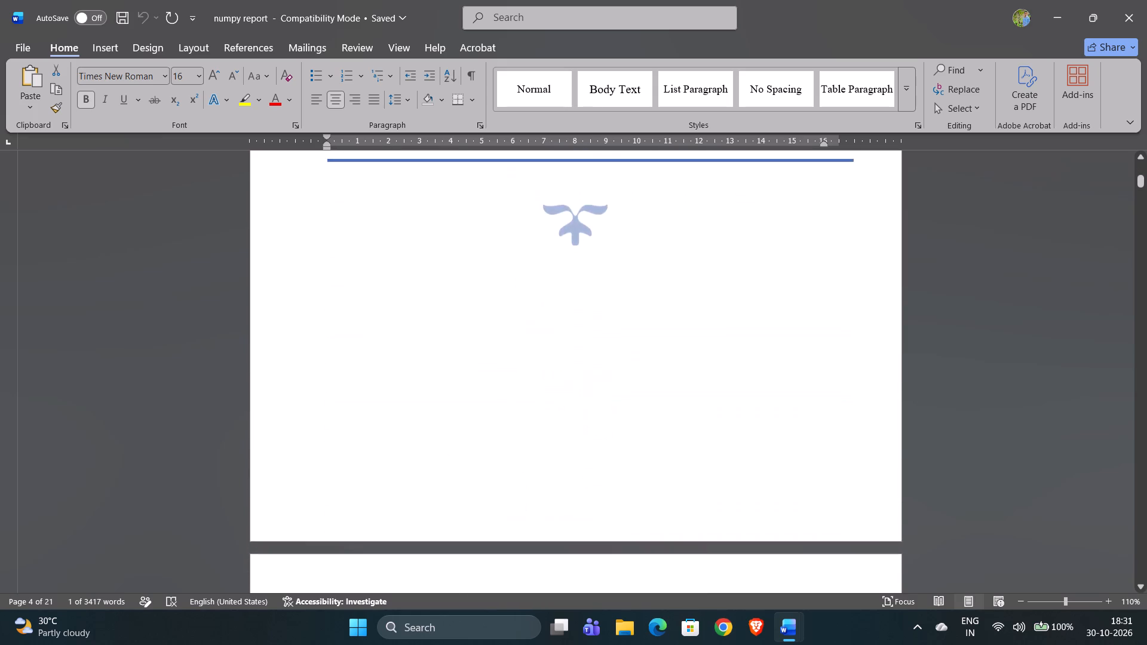
scroll(637, 261, down, 3)
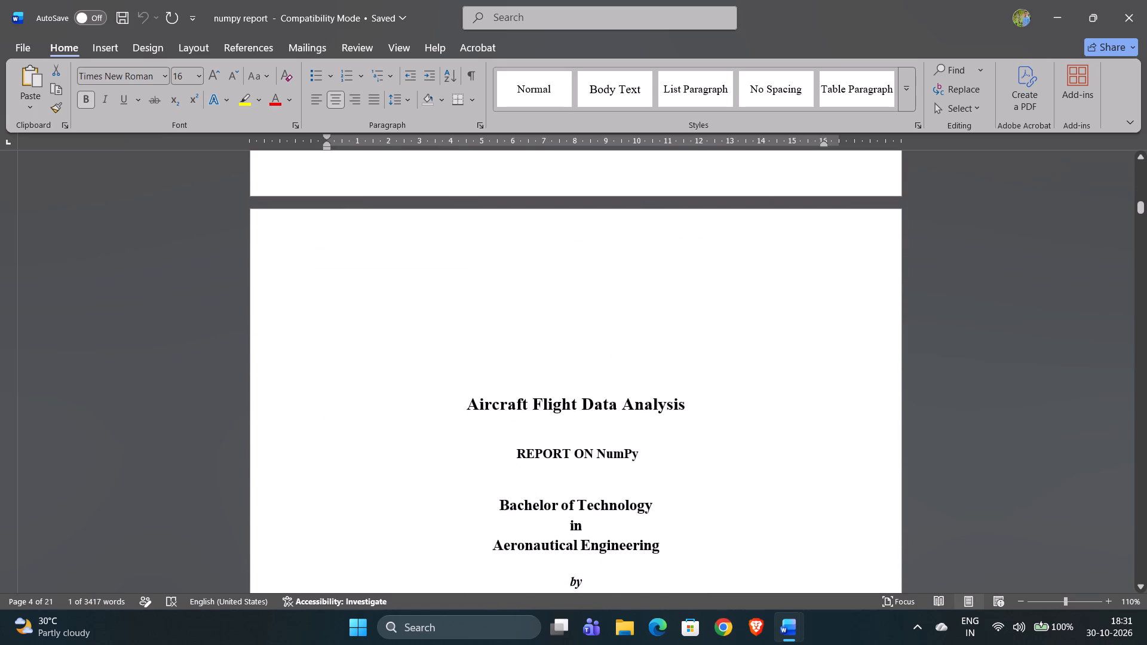
scroll(637, 261, up, 3)
scroll(637, 261, down, 3)
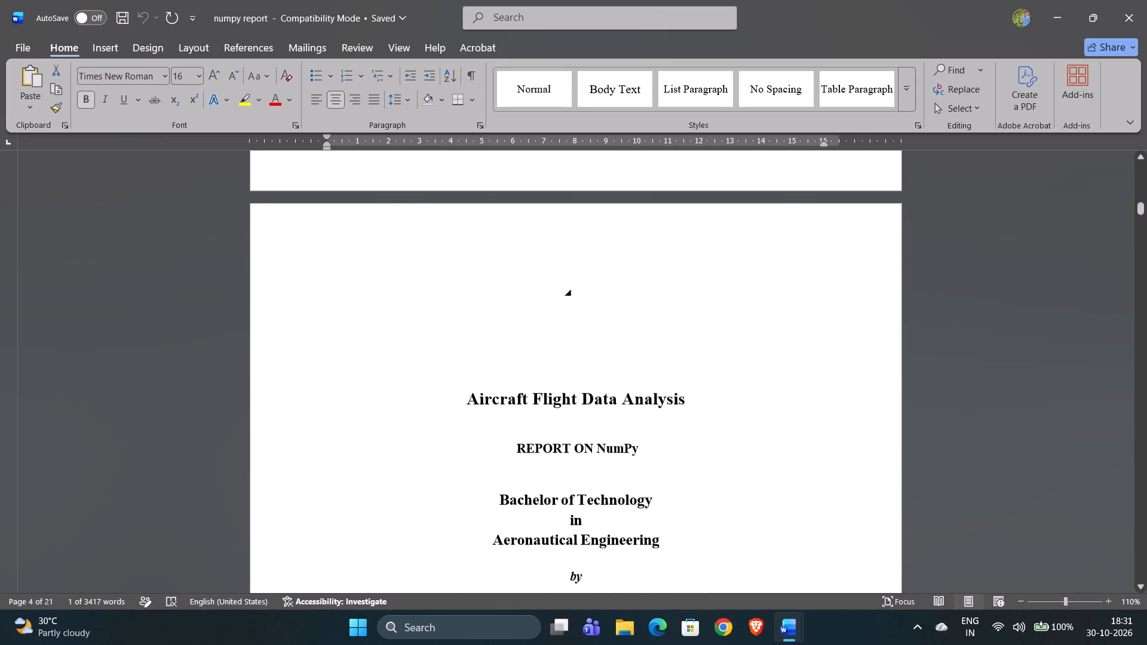
scroll(637, 261, down, 2)
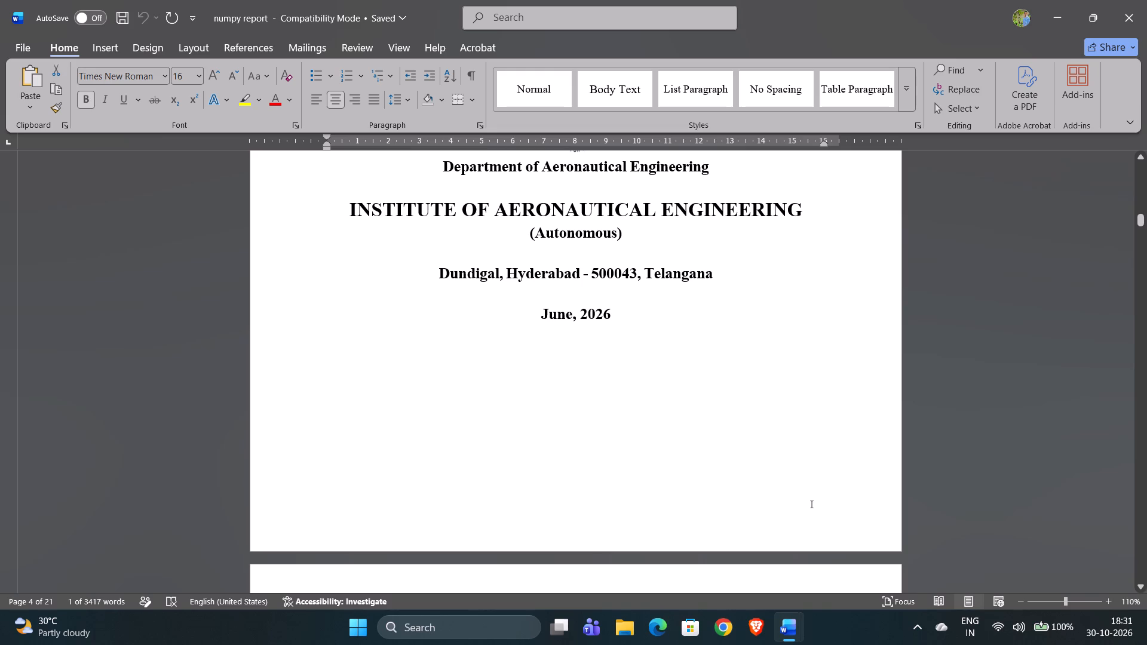
scroll(803, 506, down, 3)
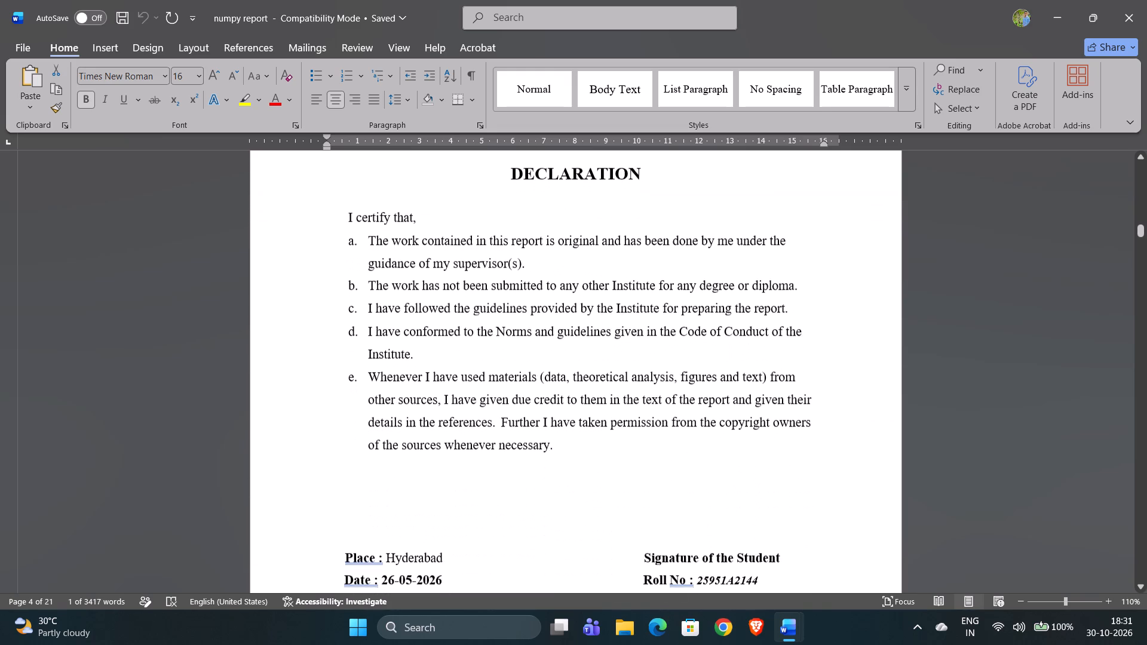
scroll(803, 506, down, 4)
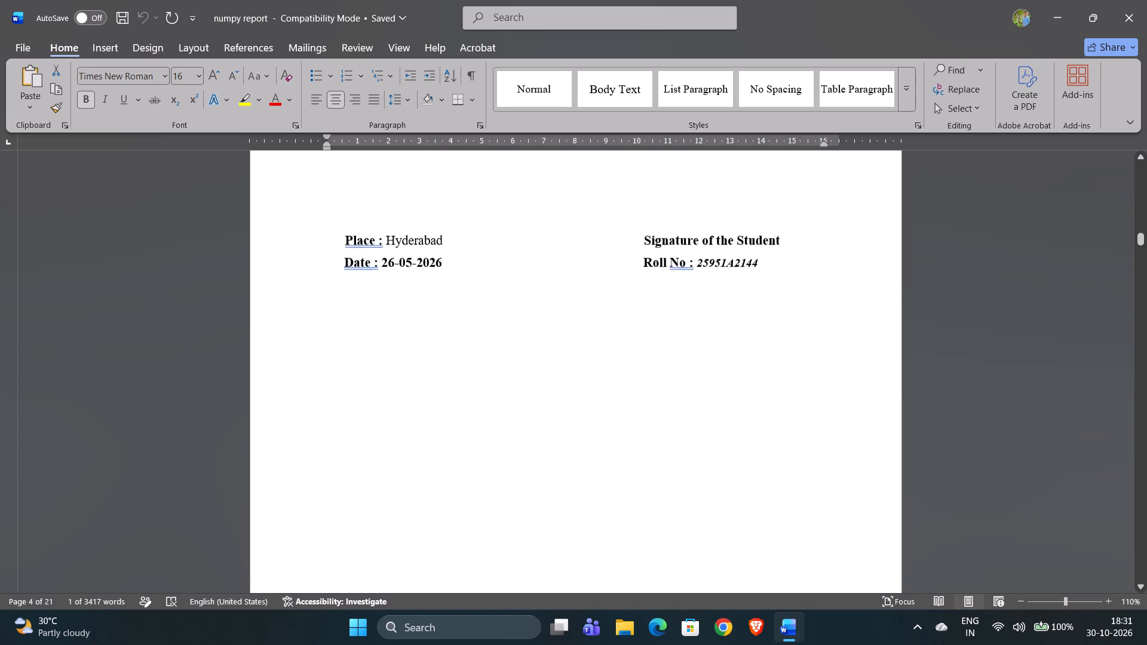
scroll(803, 506, down, 4)
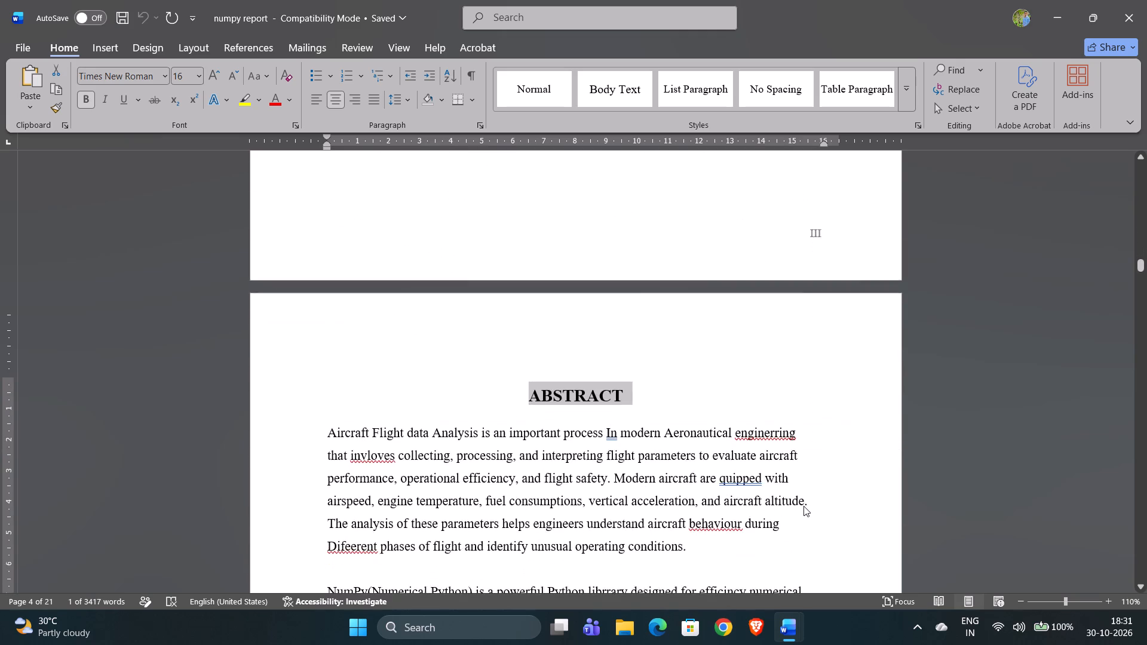
Examine the numpy report's abstract text, keyword paragraph and contents page, including the INTRODUCTION entries in its table of contents.
scroll(803, 506, down, 5)
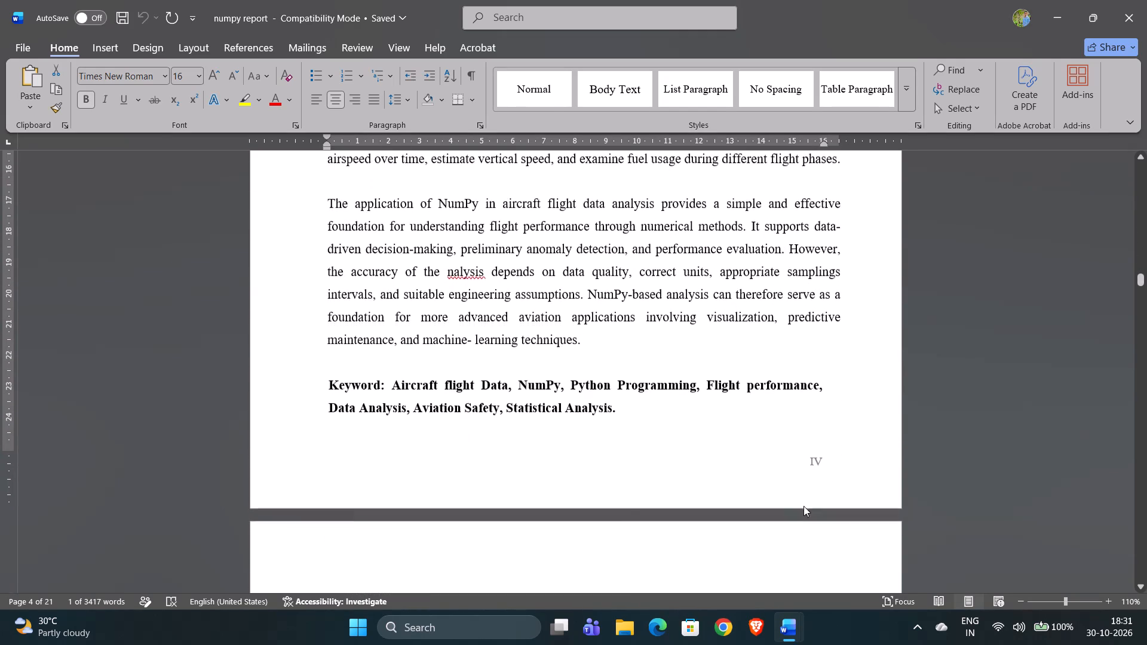
scroll(803, 506, down, 2)
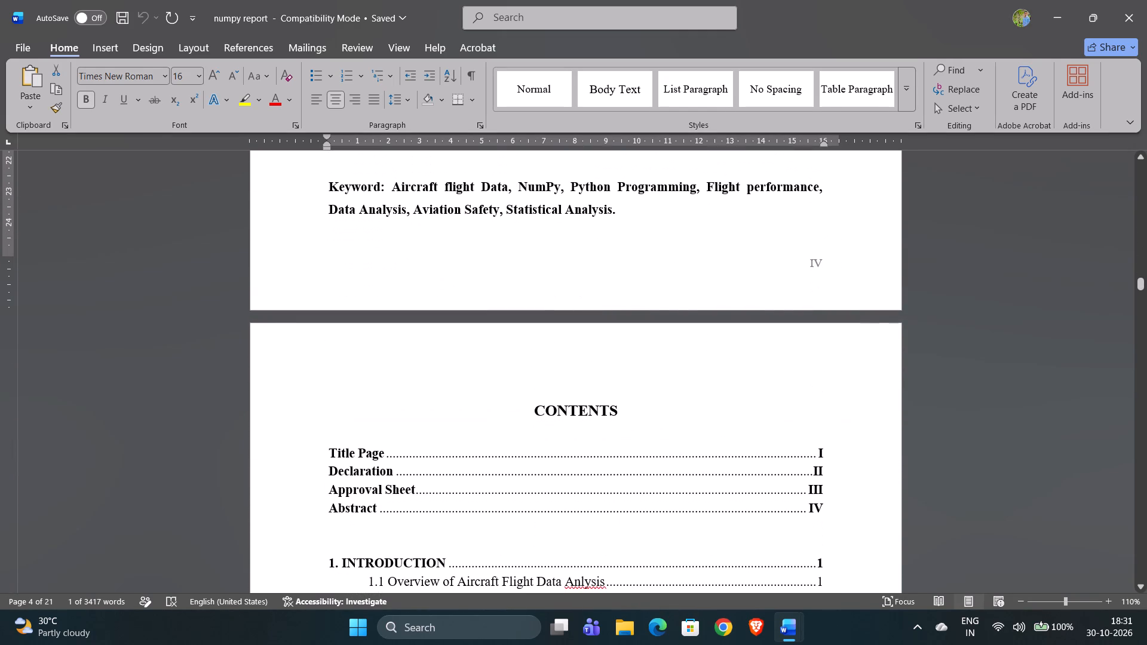
scroll(803, 506, down, 2)
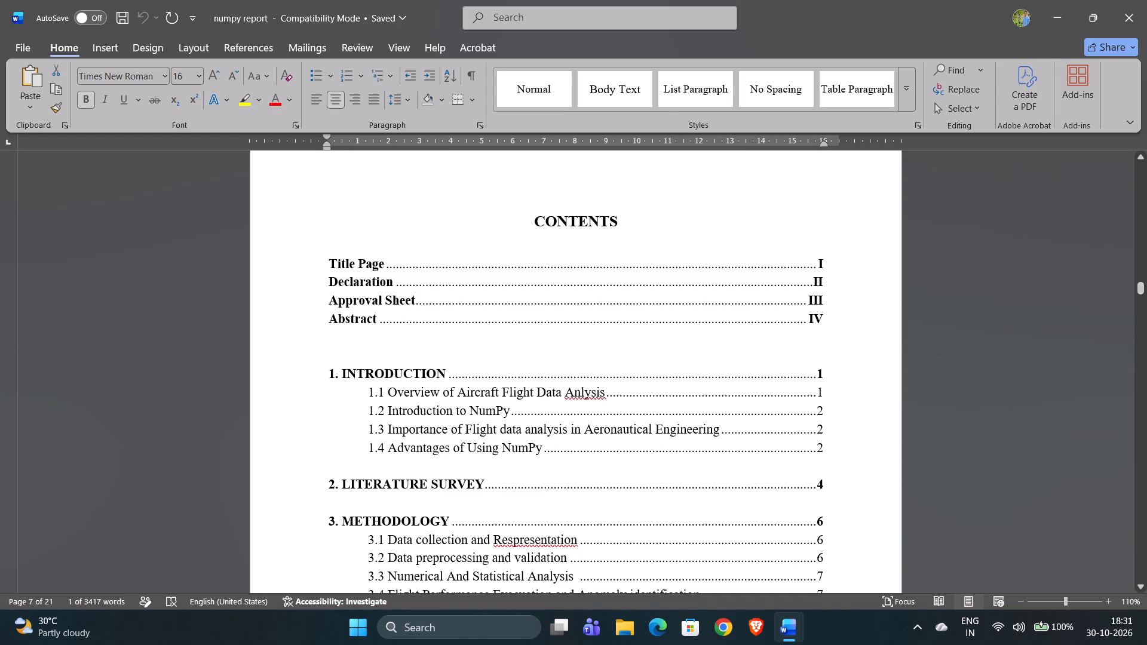
scroll(803, 506, down, 1)
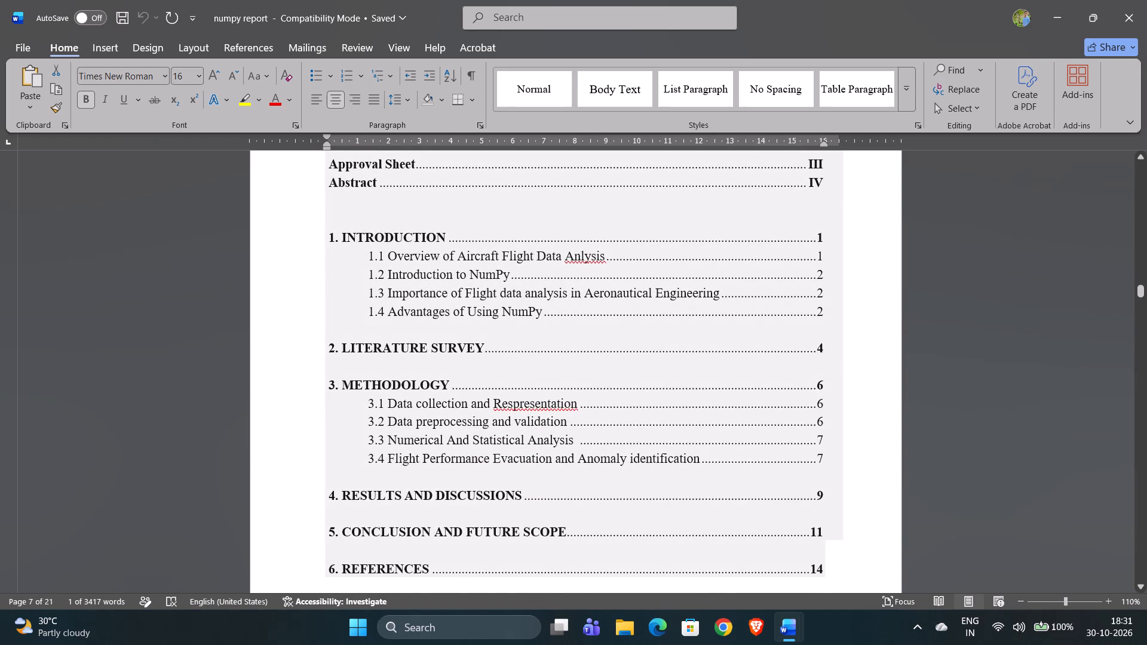
click(285, 294)
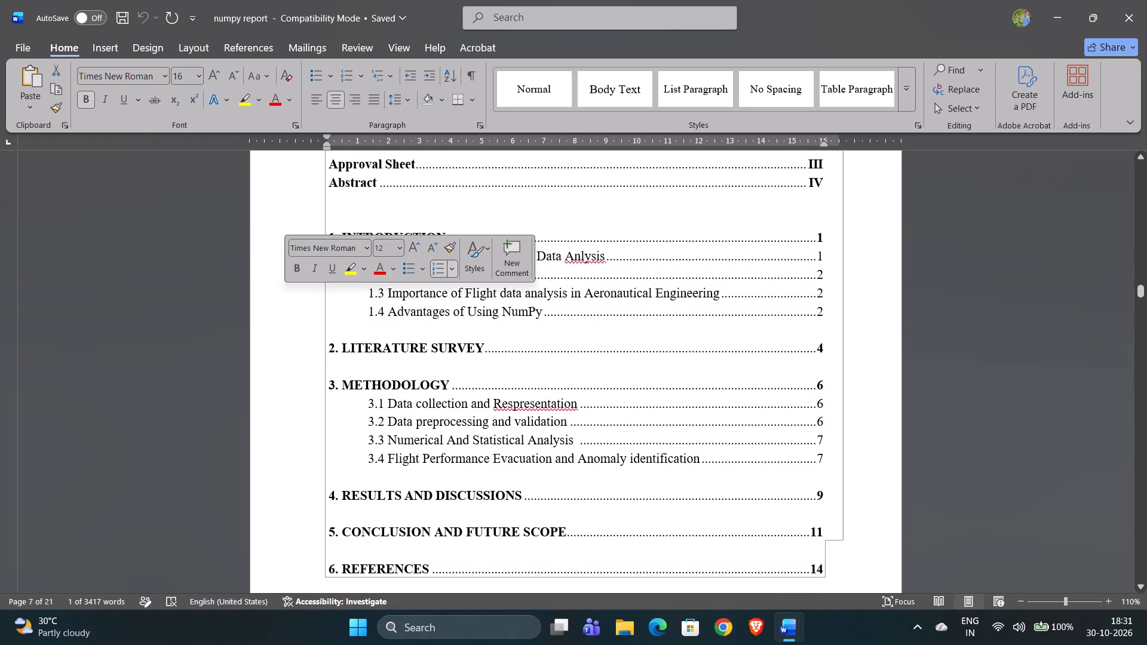
click(305, 315)
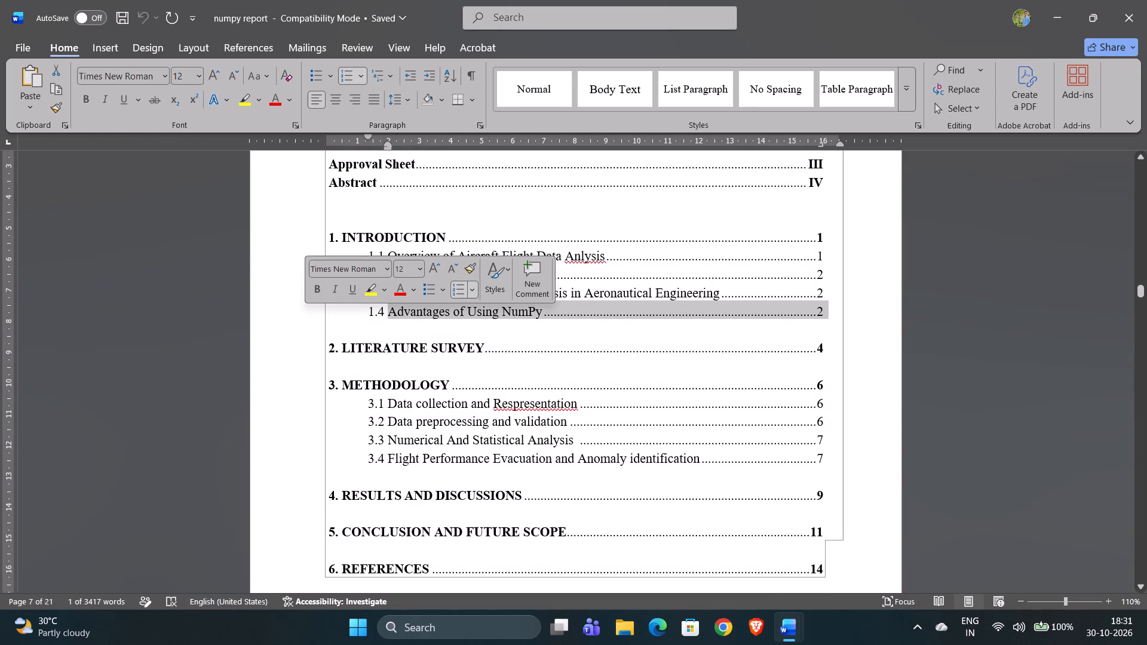
click(294, 245)
scroll(351, 298, up, 2)
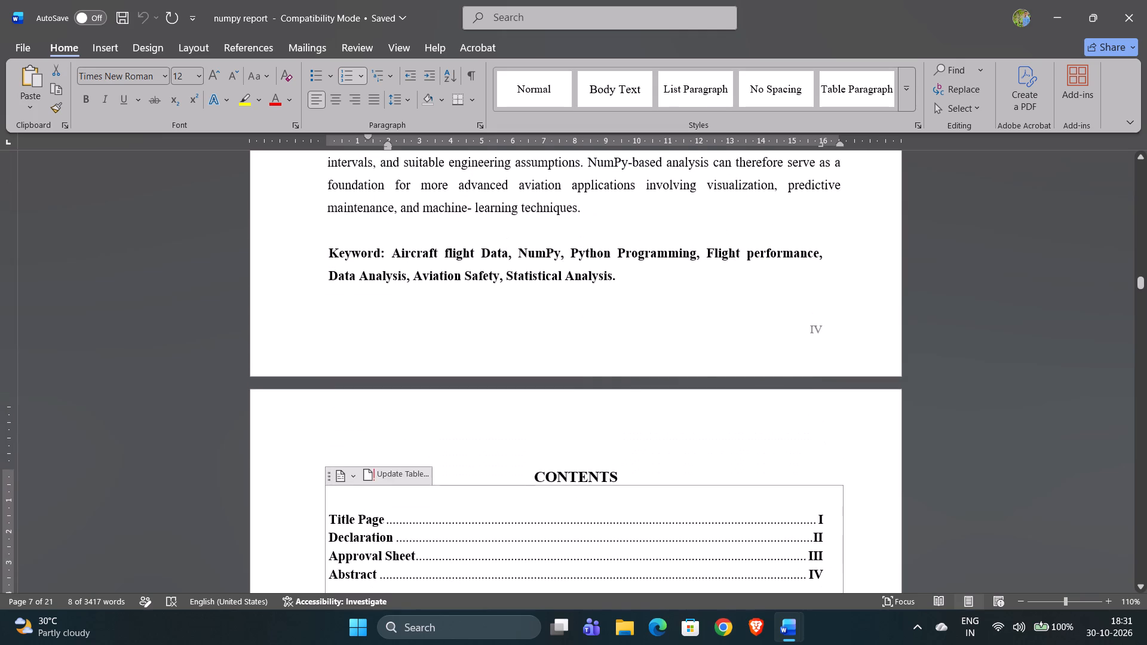
scroll(351, 298, up, 2)
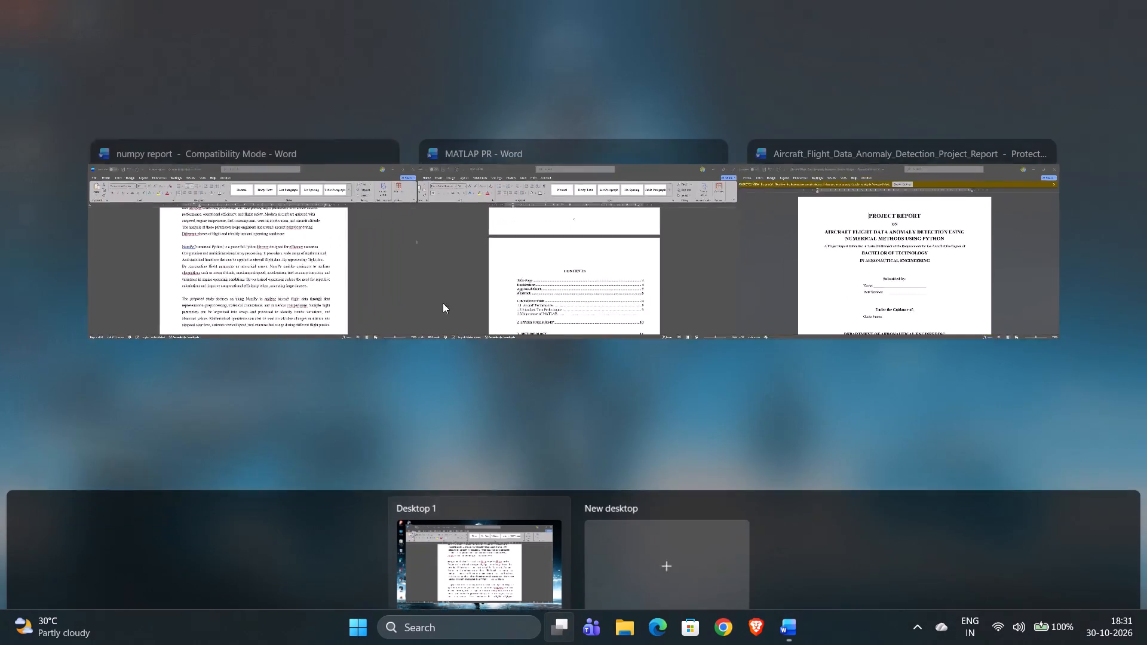
Switch to MATLAP PR and remove the dot leader before the page number of "1.1 Aircraft Performance" in the contents.
click(550, 263)
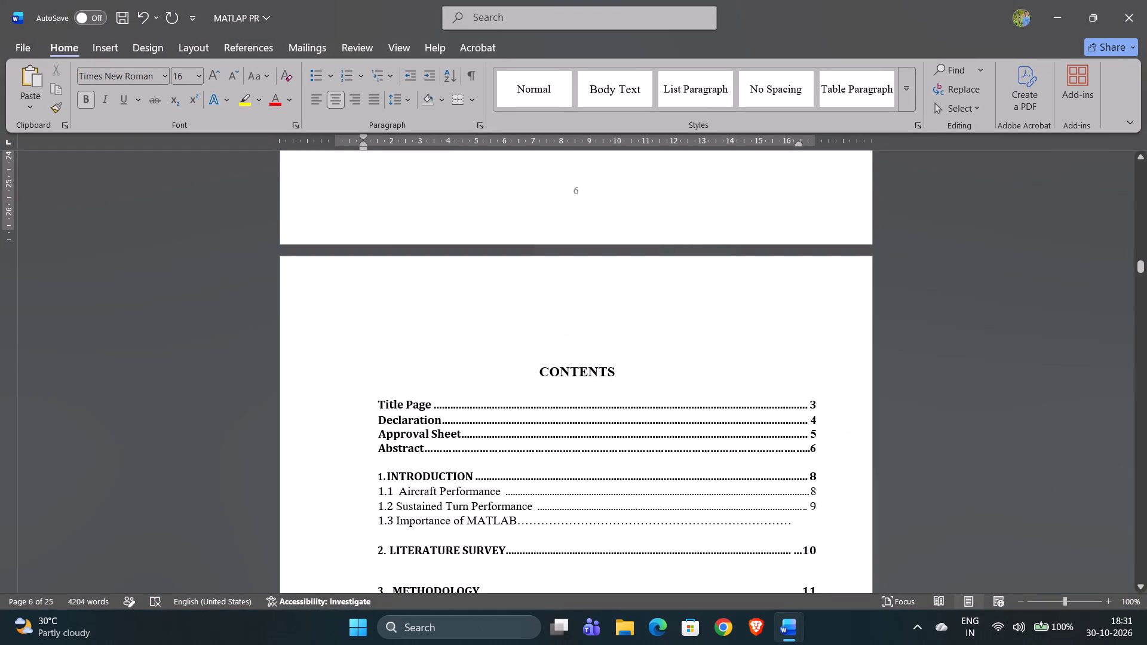
scroll(562, 336, down, 1)
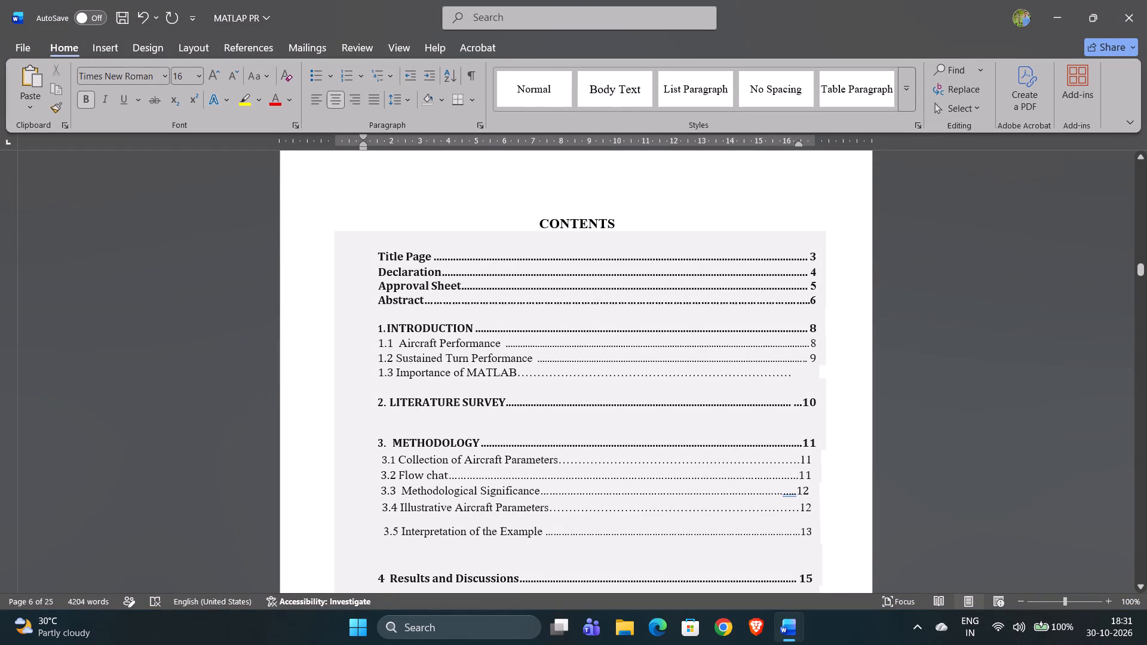
click(808, 346)
key(BackSpace)
key(BackSpace)
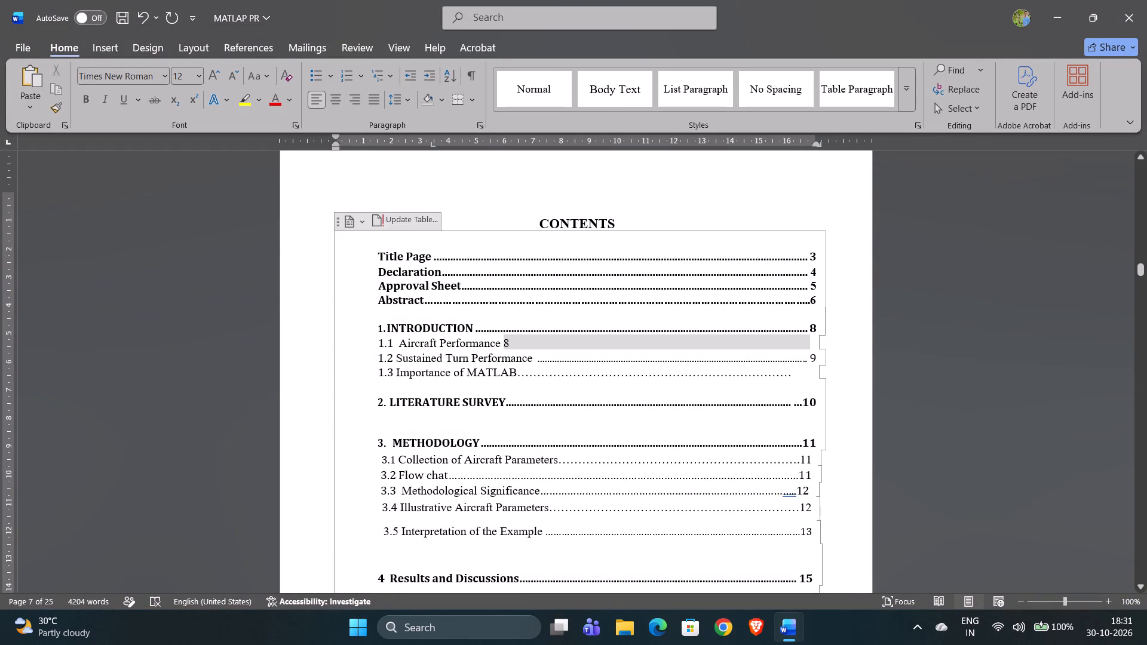
Make the whole Keywords paragraph at the end of MATLAP PR's abstract bold.
scroll(808, 346, down, 3)
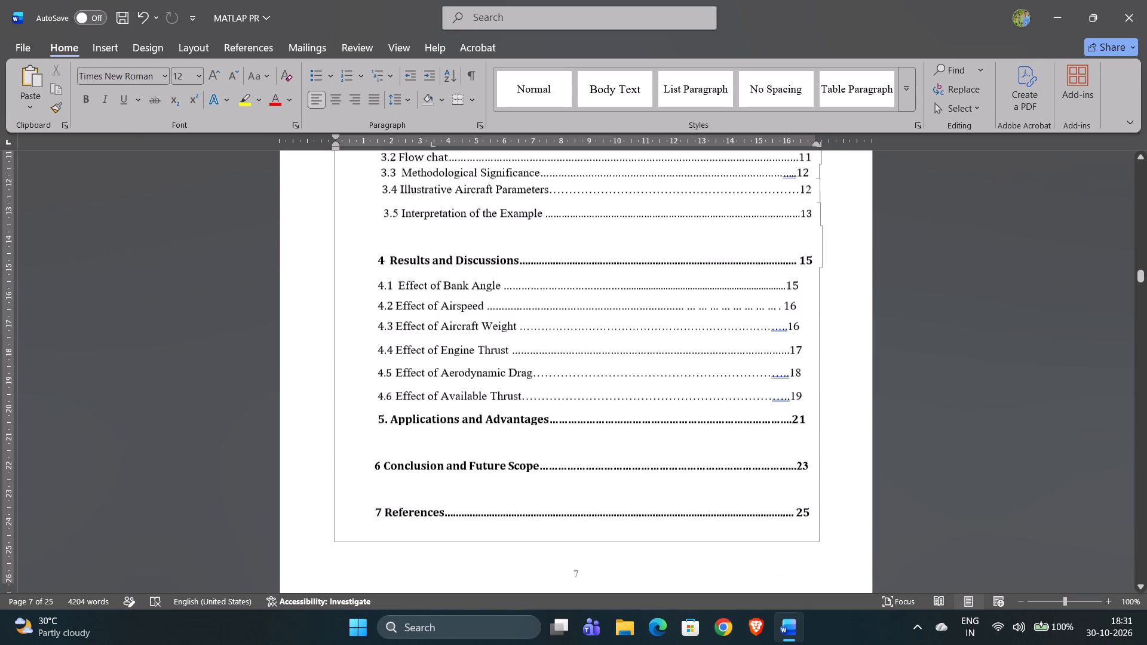
scroll(808, 346, down, 1)
scroll(808, 346, up, 6)
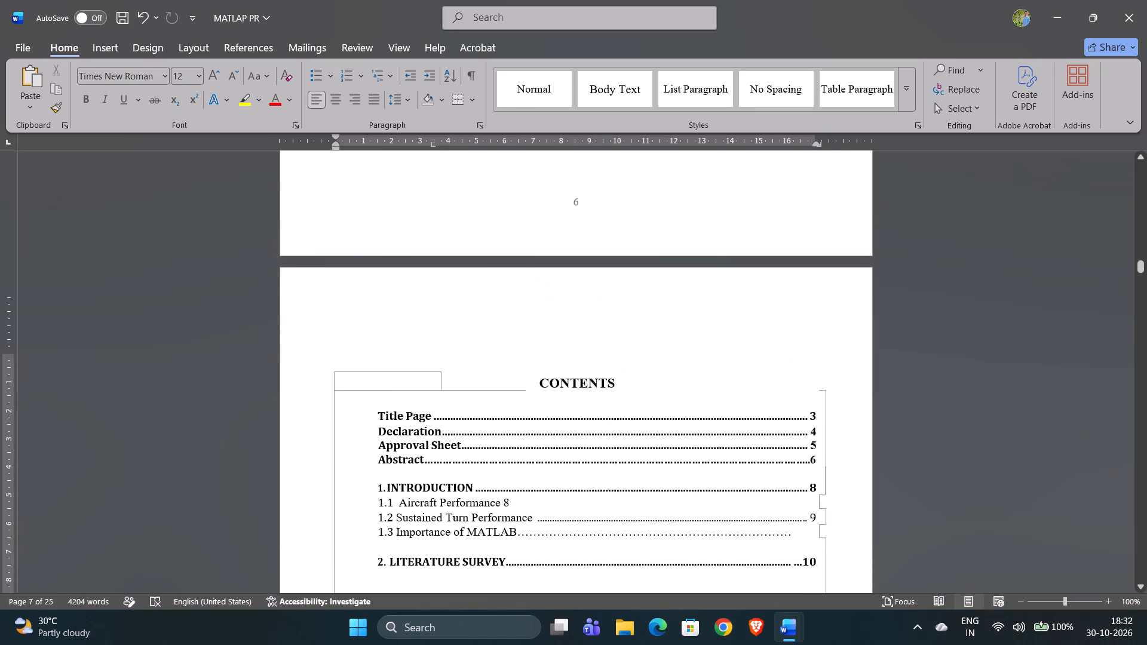
scroll(808, 346, up, 4)
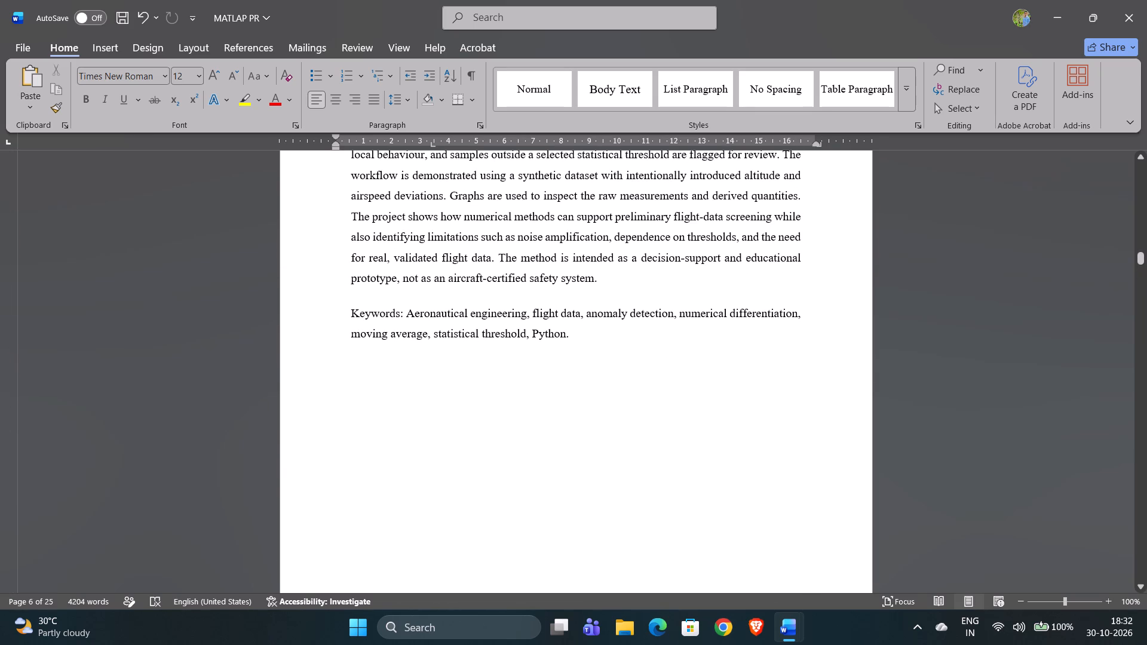
drag(346, 305, 585, 339)
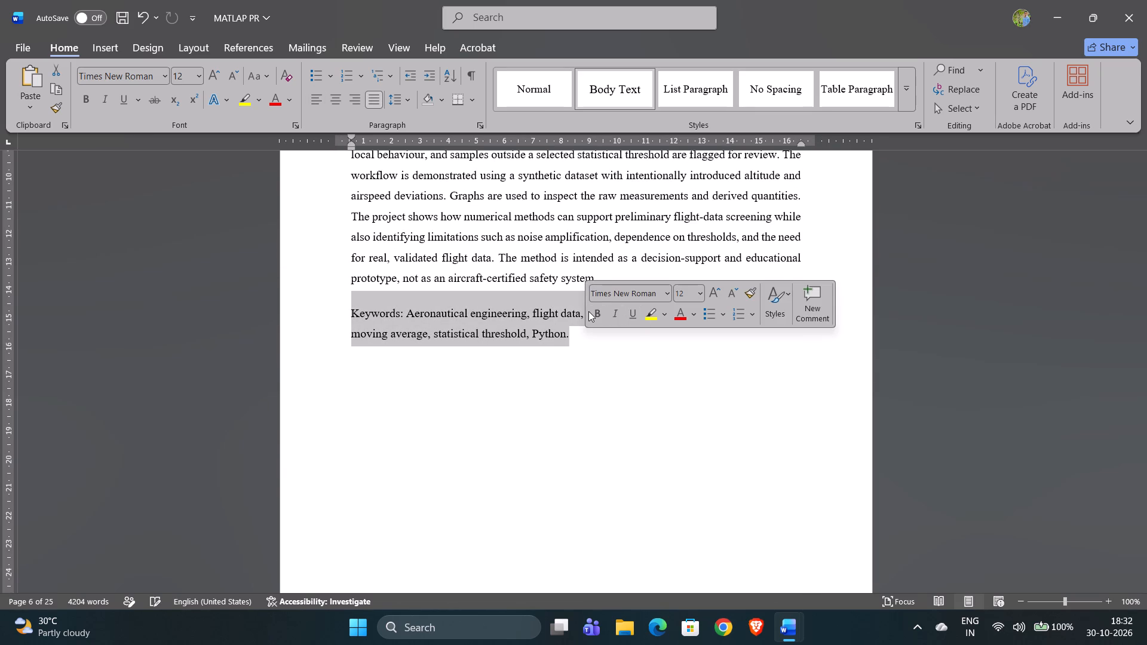
click(588, 311)
click(592, 314)
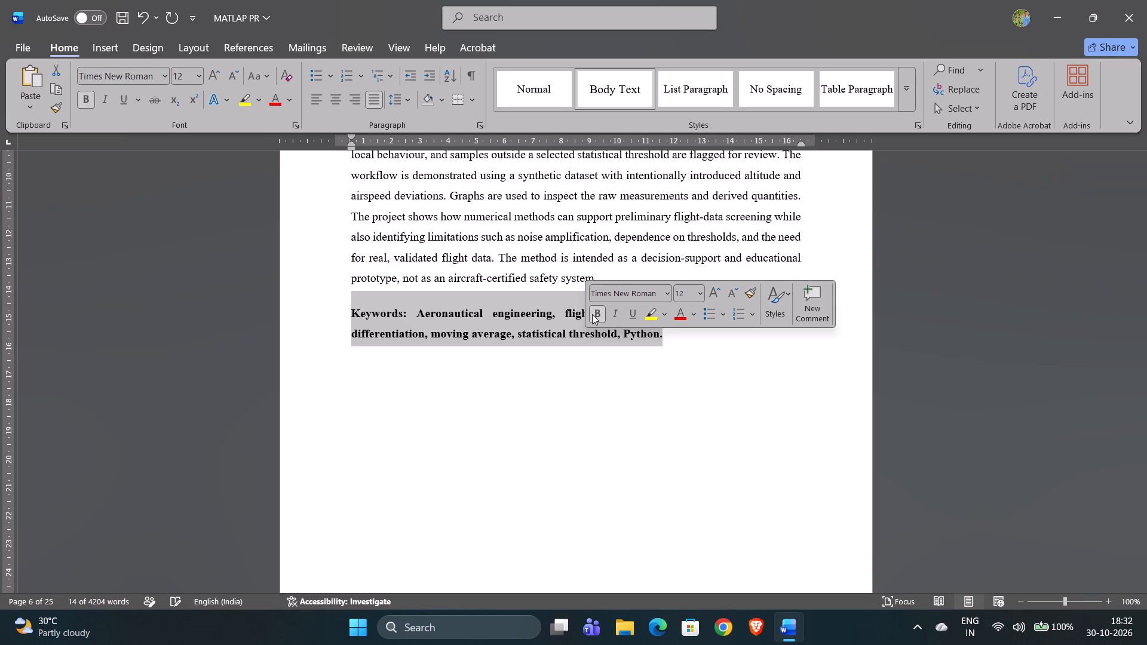
click(505, 378)
Review MATLAP PR's abstract page with its keywords and the pages directly before and after it.
scroll(505, 378, up, 1)
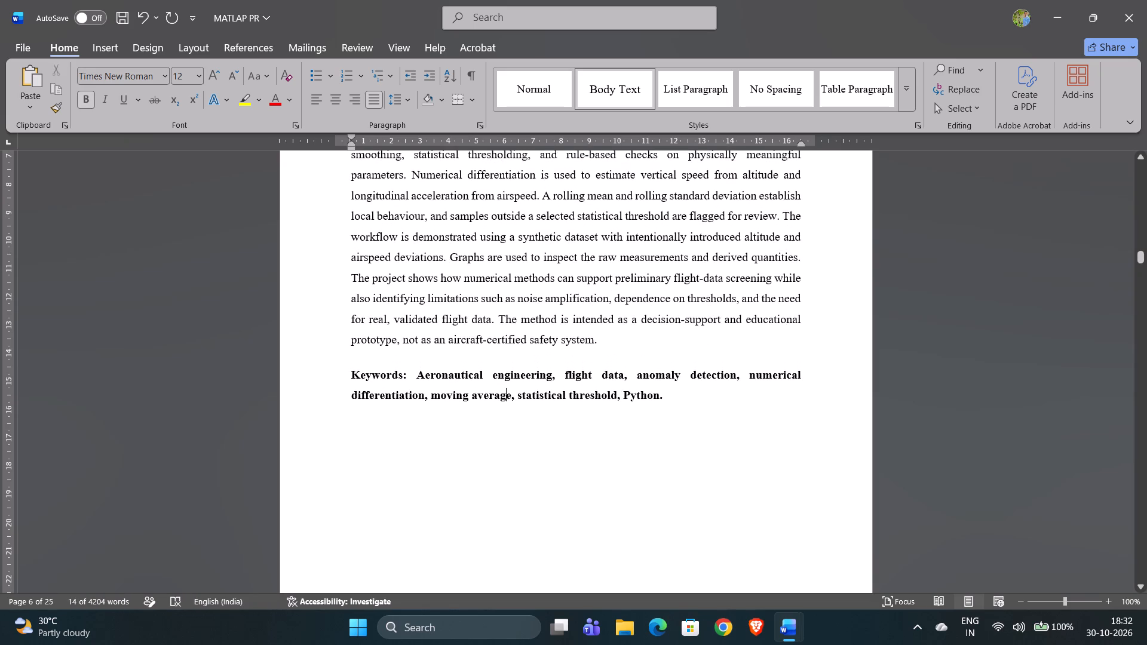
scroll(505, 378, up, 3)
scroll(505, 378, down, 1)
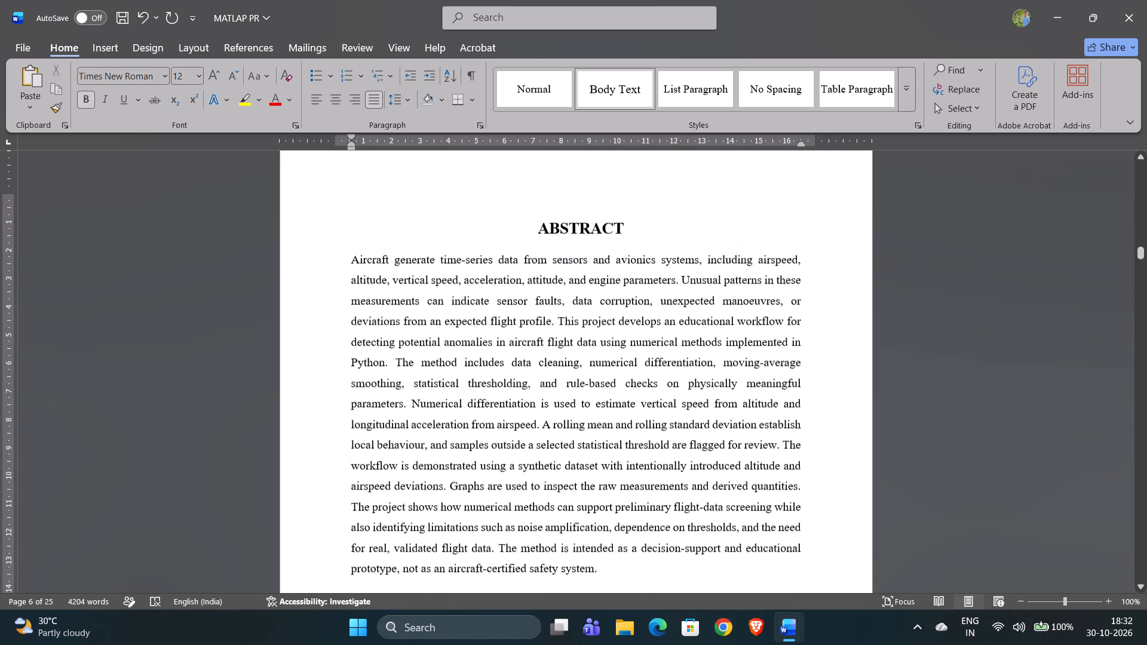
scroll(505, 378, down, 1)
scroll(505, 378, up, 3)
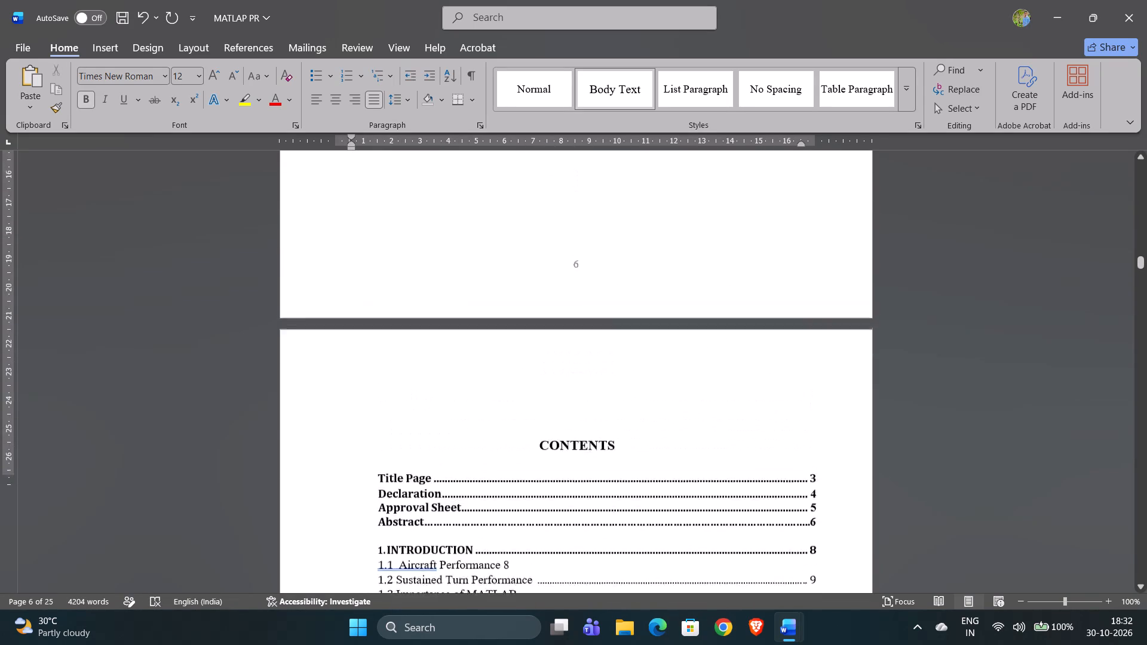
scroll(505, 378, up, 3)
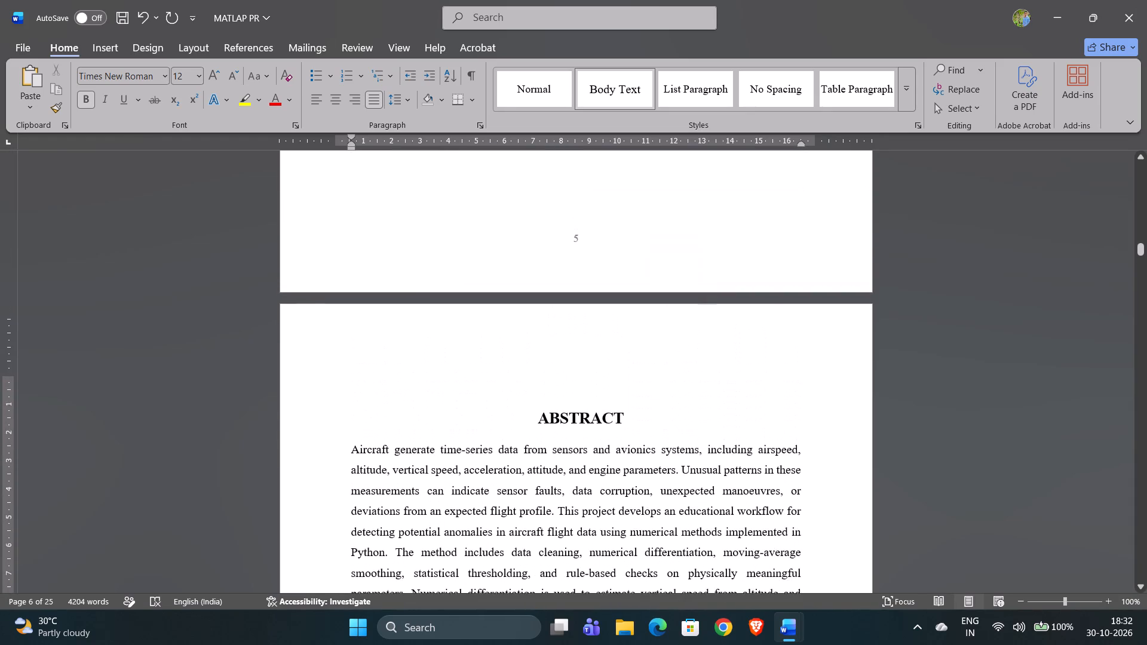
scroll(505, 378, up, 3)
scroll(505, 378, down, 5)
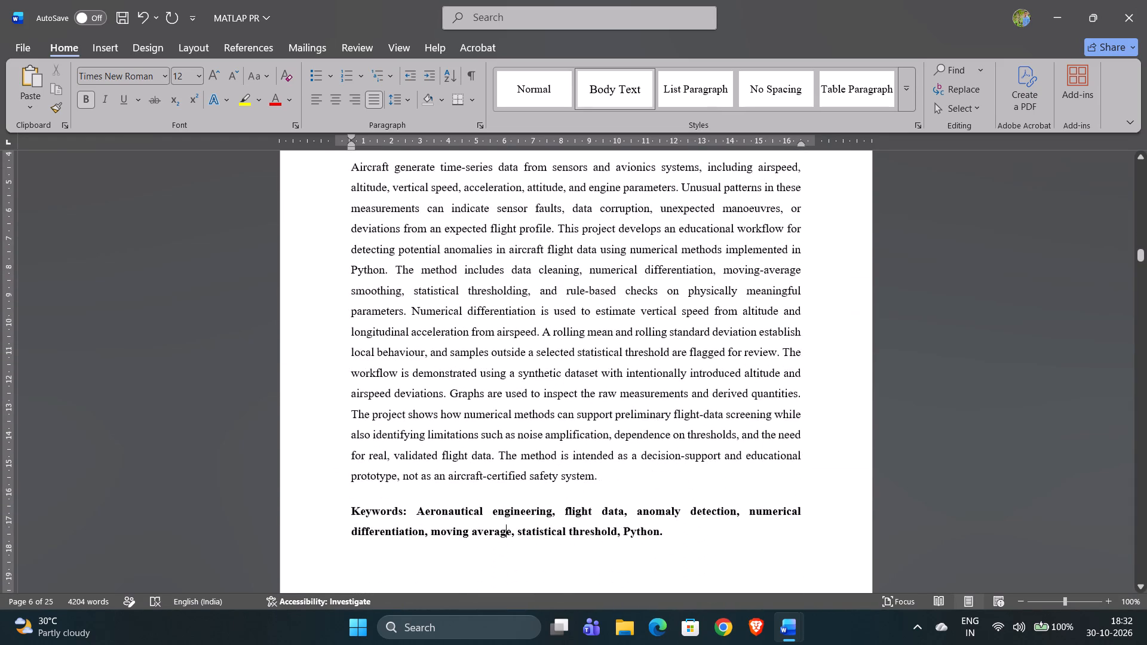
Review MATLAP PR from the abstract and keywords through the contents page to the start of the introduction chapter.
scroll(505, 378, down, 3)
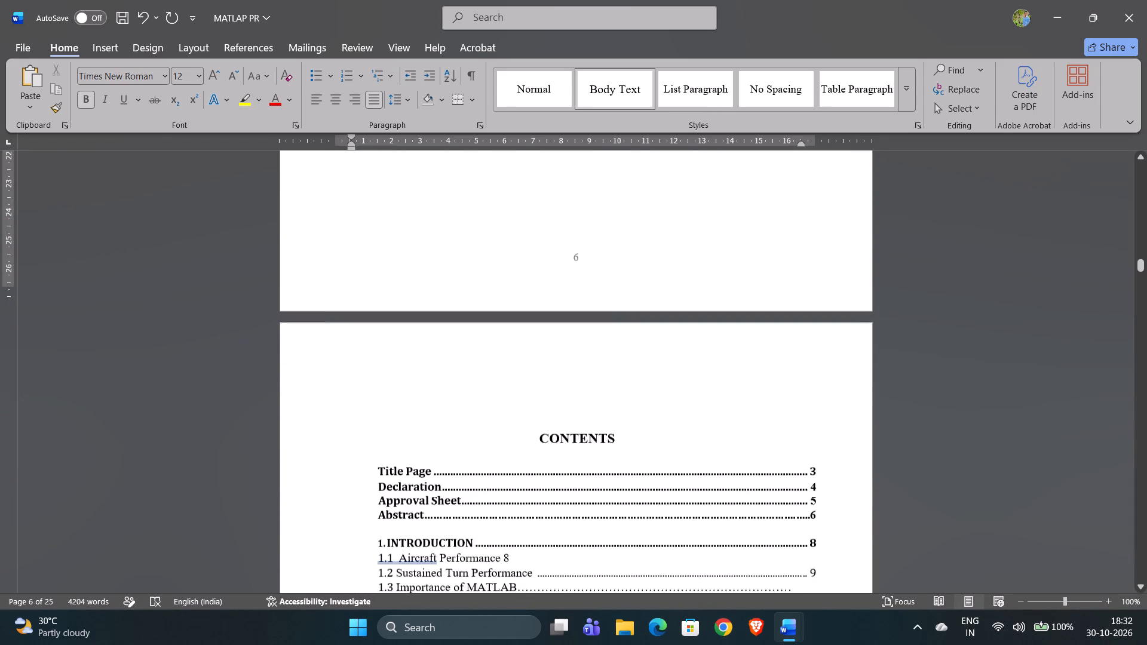
scroll(505, 378, down, 5)
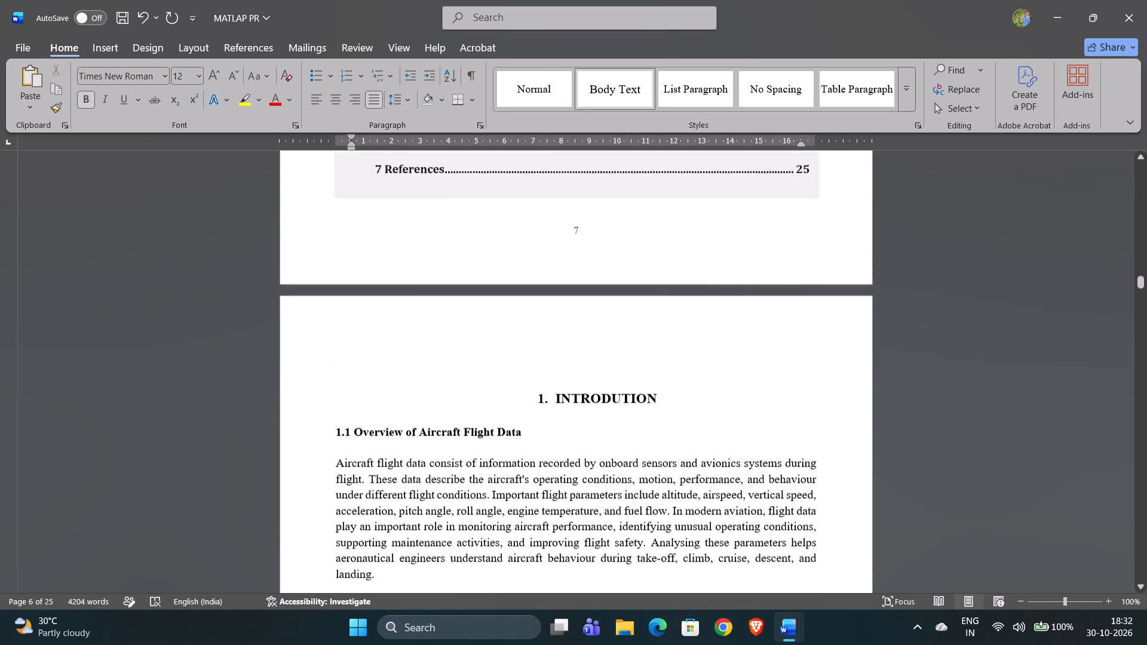
scroll(505, 378, down, 2)
scroll(505, 378, up, 2)
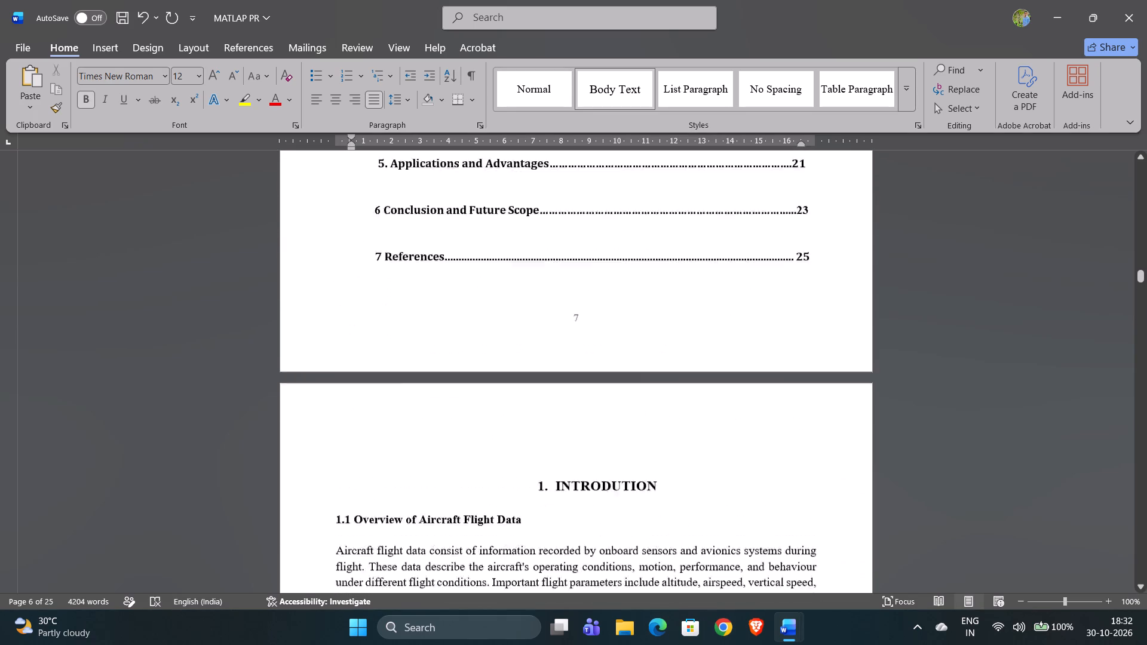
scroll(505, 378, up, 8)
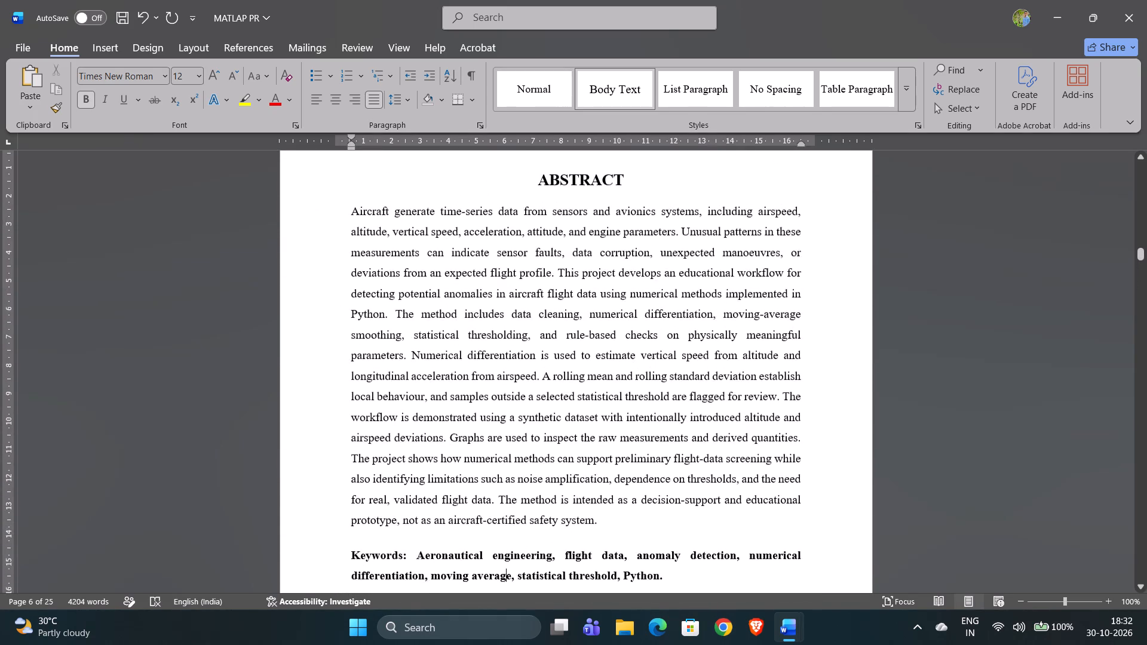
scroll(505, 378, up, 1)
scroll(505, 378, down, 2)
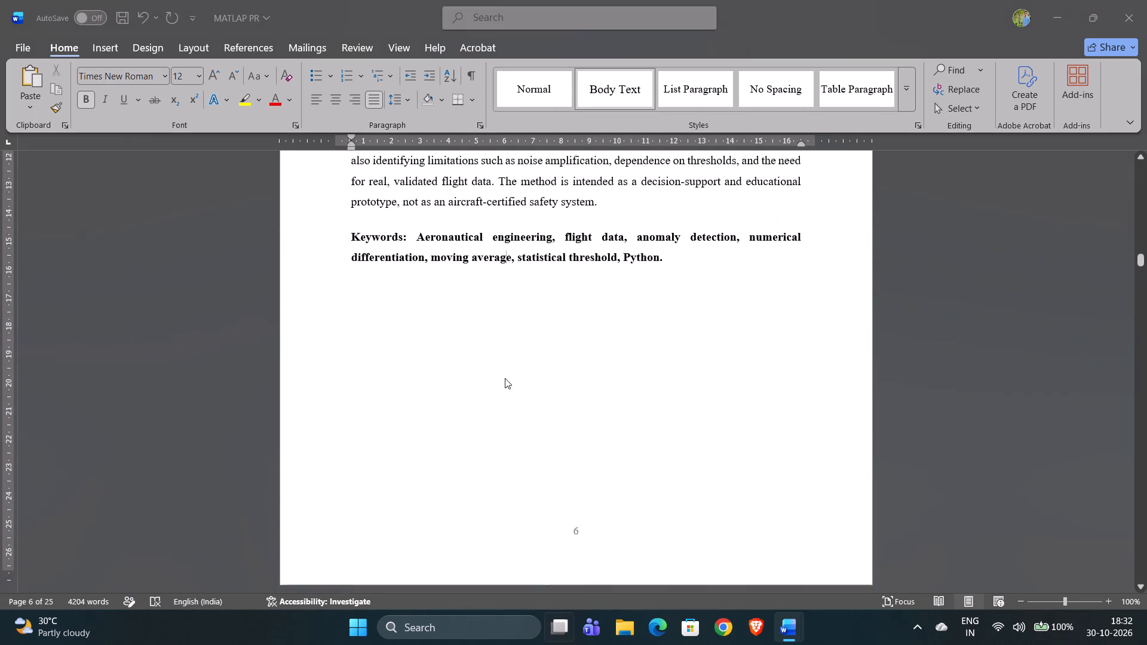
Switch to the numpy report and examine the formatting of its CONTENTS heading, front-matter entries and INTRODUCTION entries with sub-items.
click(578, 275)
scroll(578, 275, down, 2)
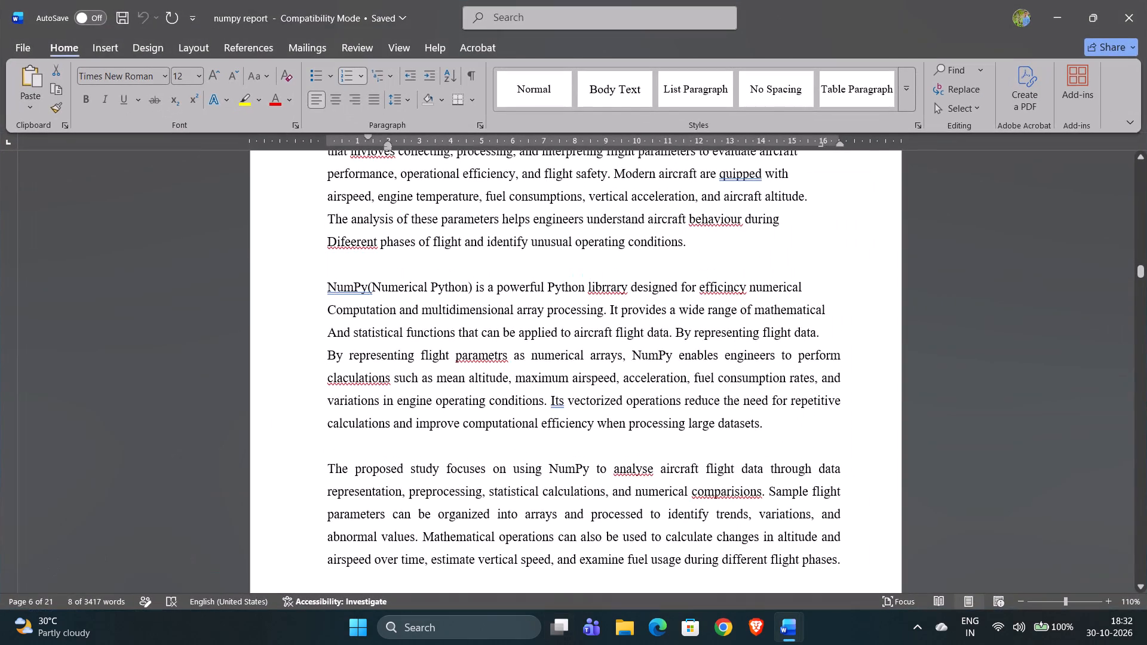
scroll(578, 275, down, 4)
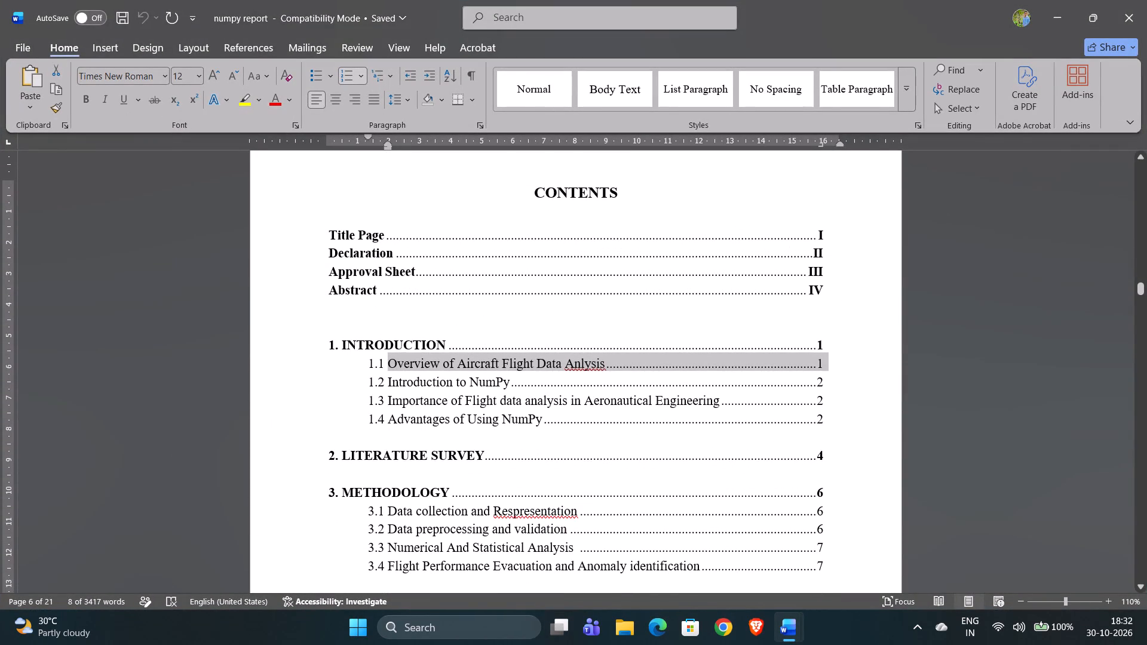
drag(525, 184, 630, 195)
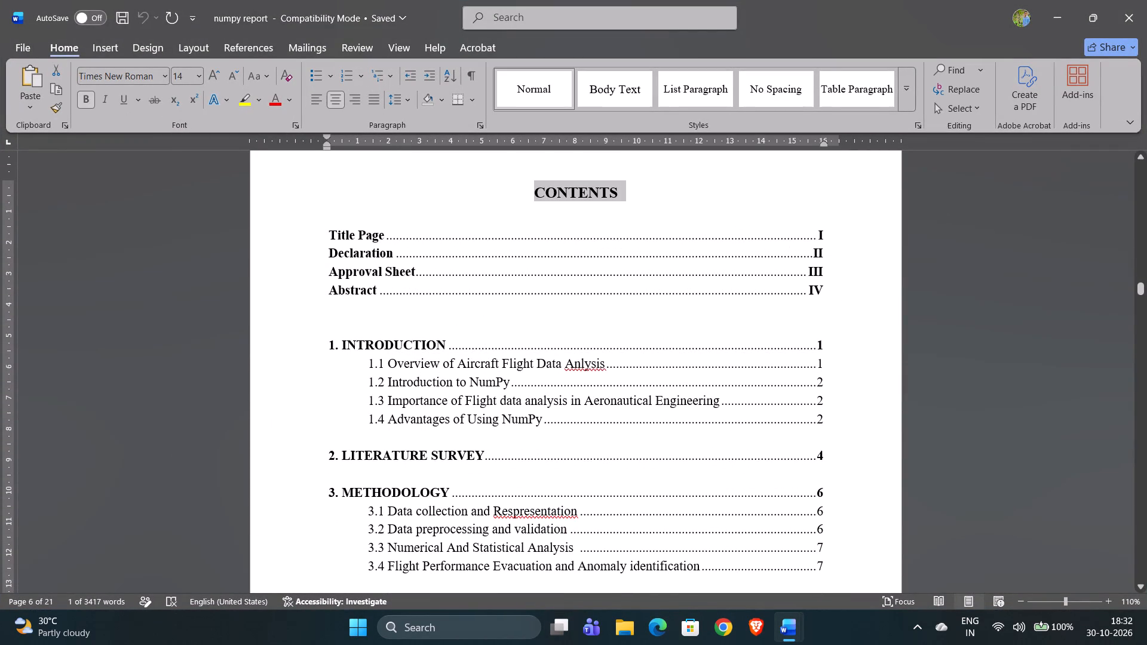
drag(326, 215, 475, 348)
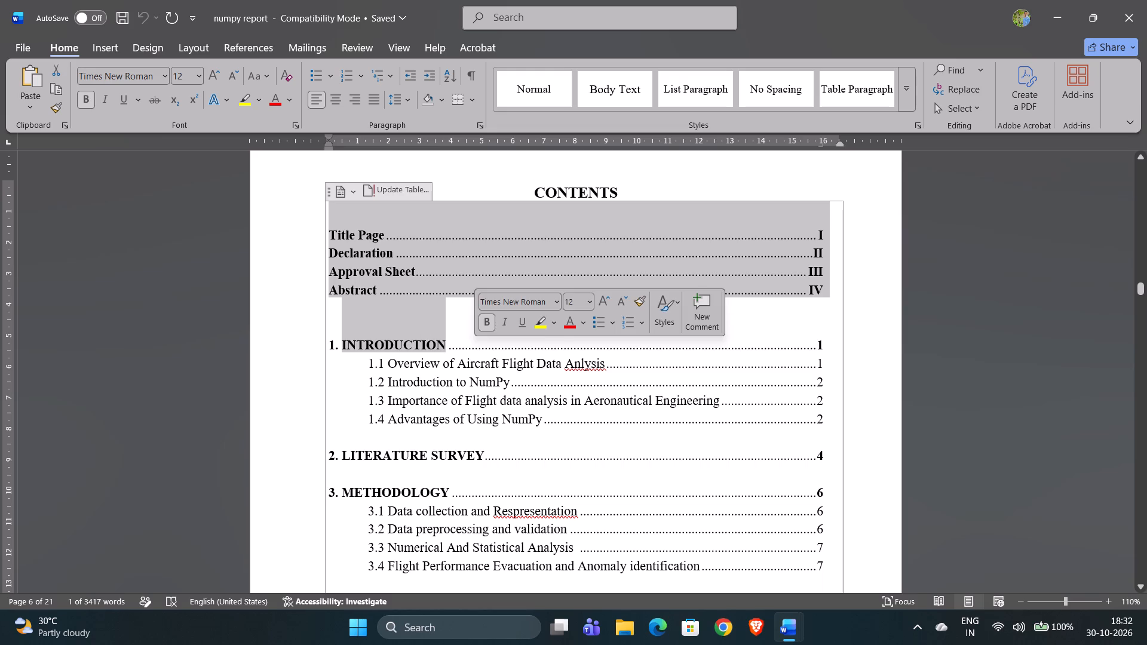
click(263, 310)
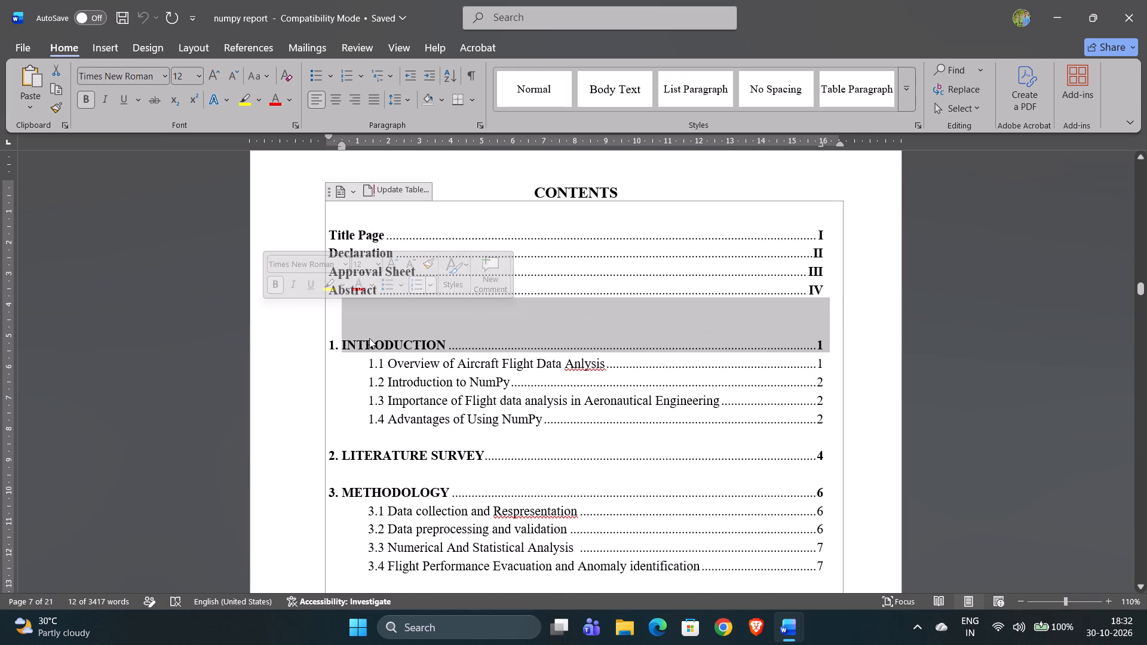
drag(366, 364, 582, 426)
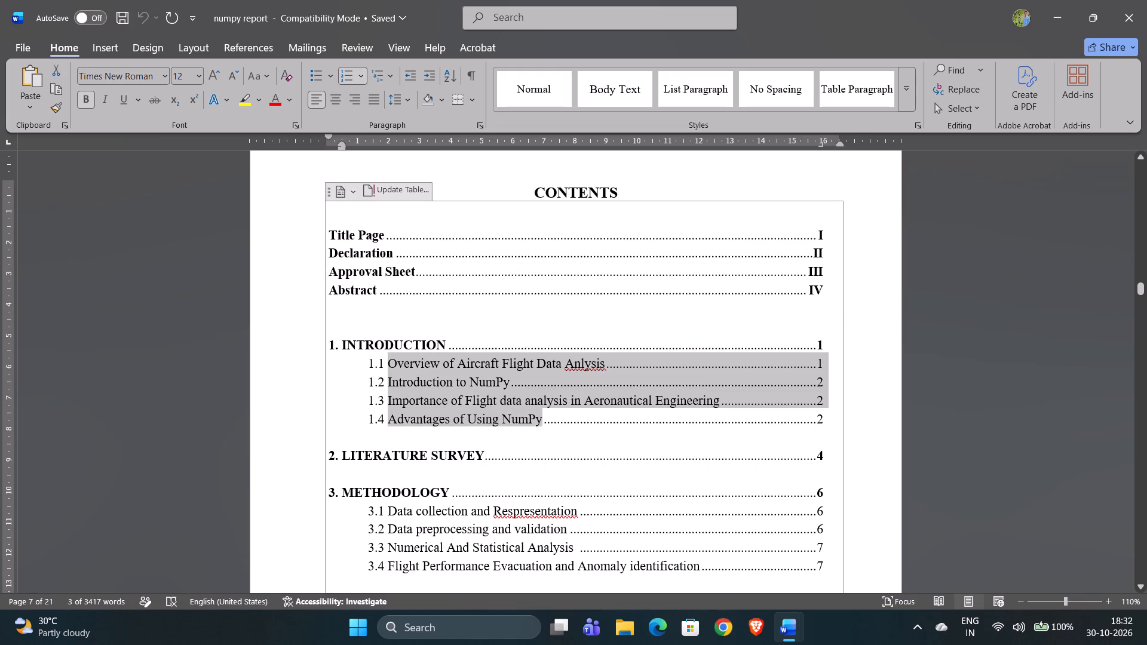
drag(582, 426, 631, 419)
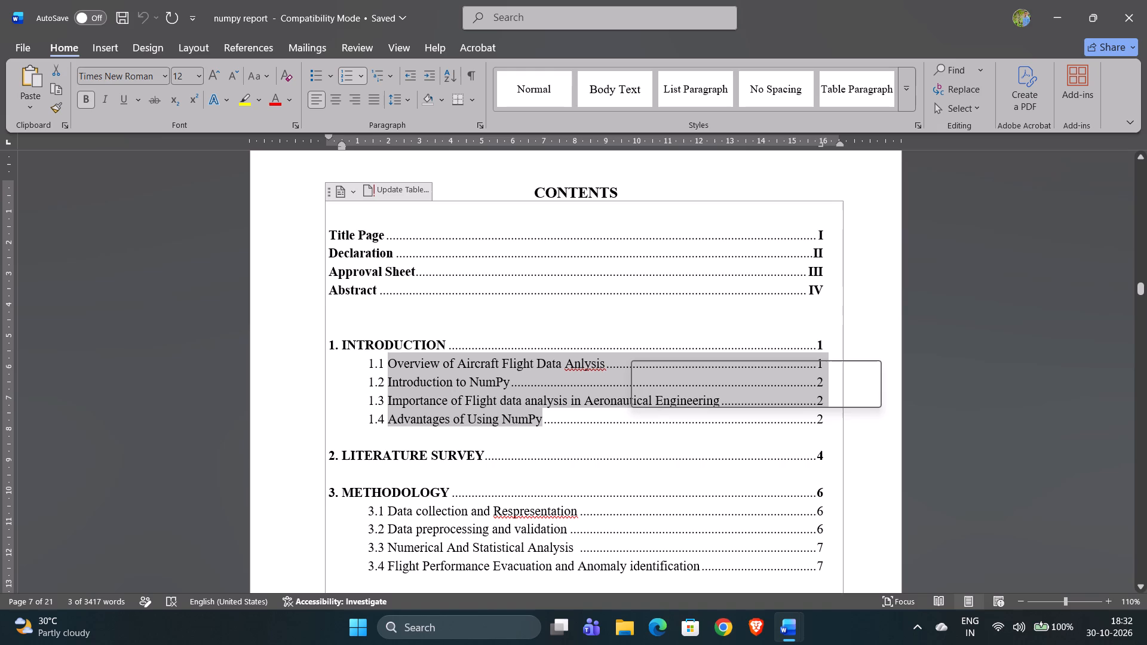
click(260, 344)
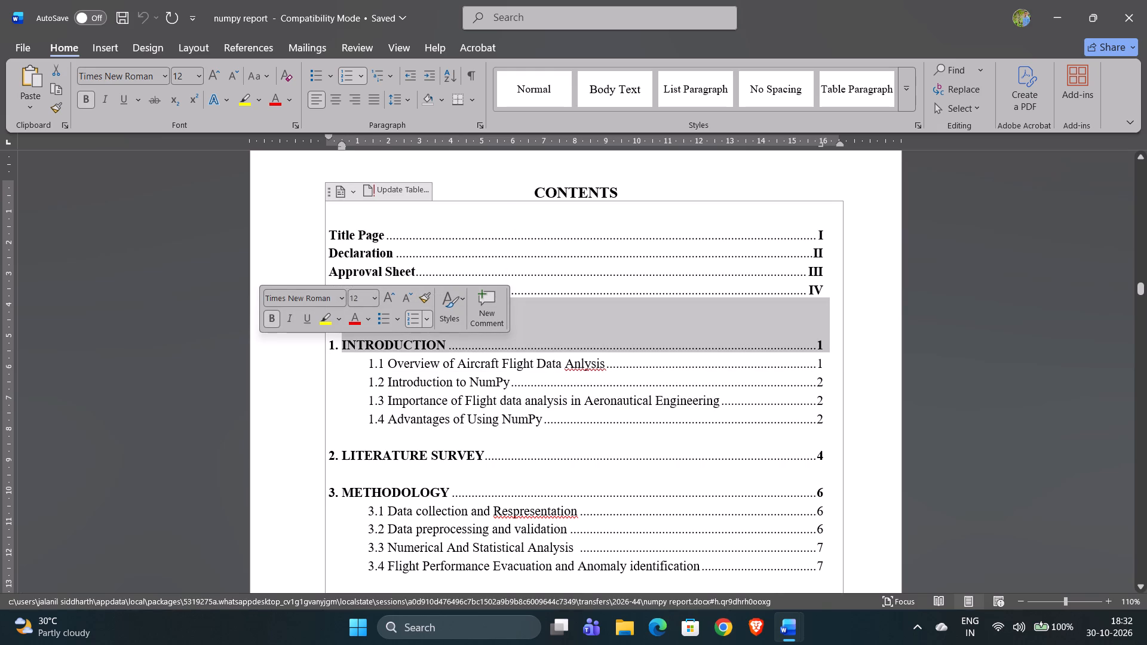
click(269, 373)
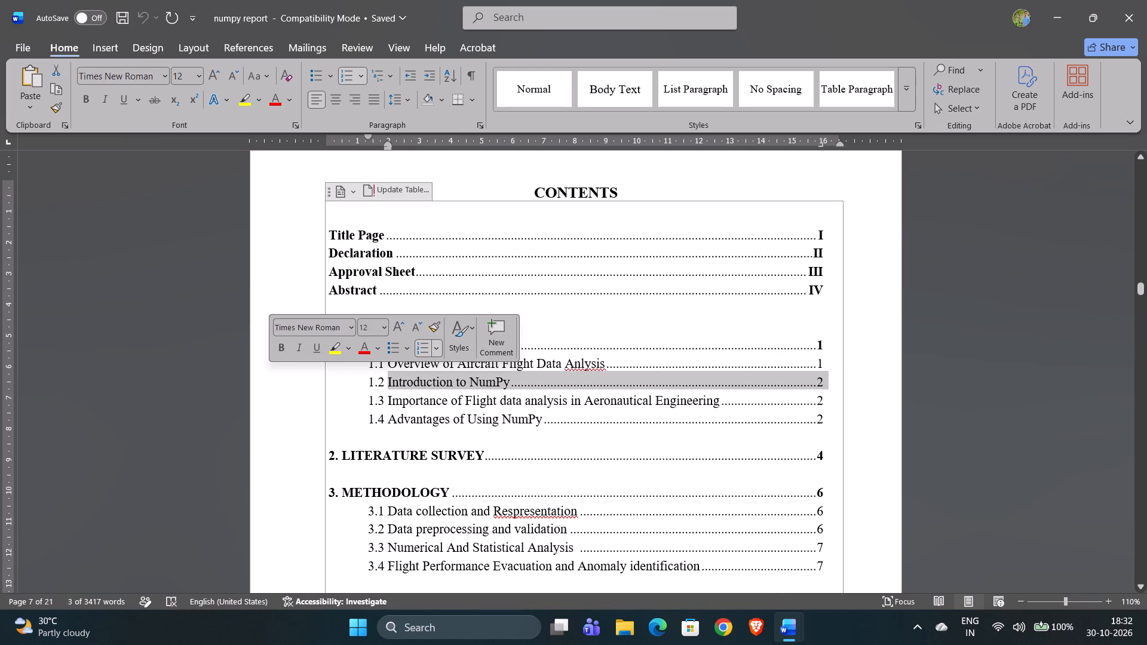
click(389, 260)
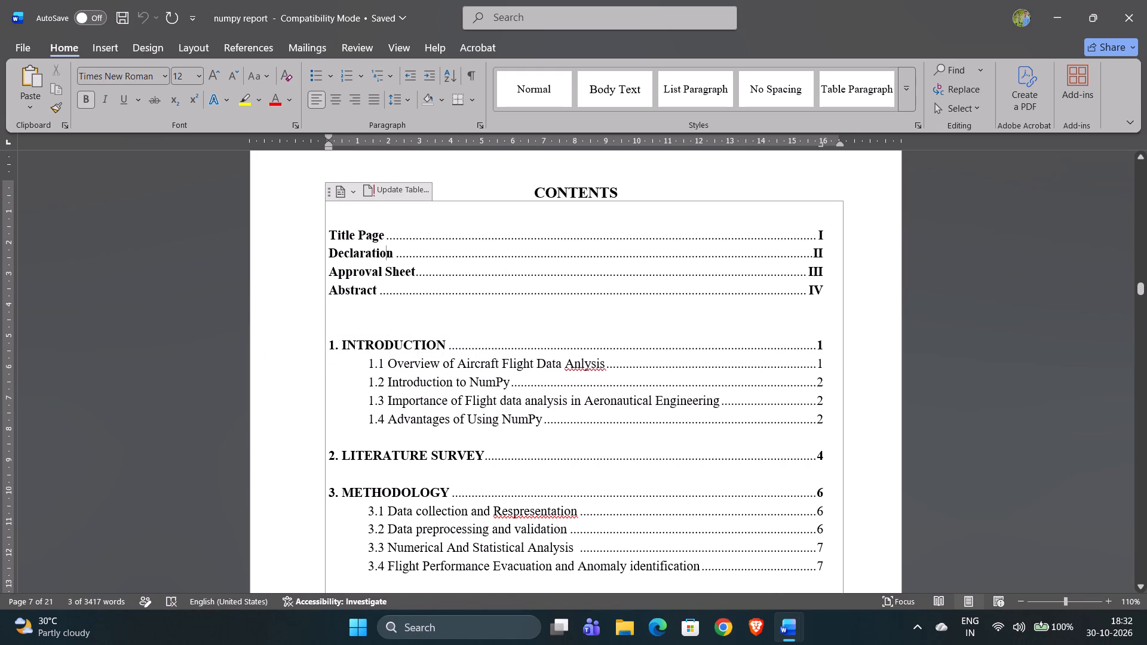
drag(339, 342, 455, 345)
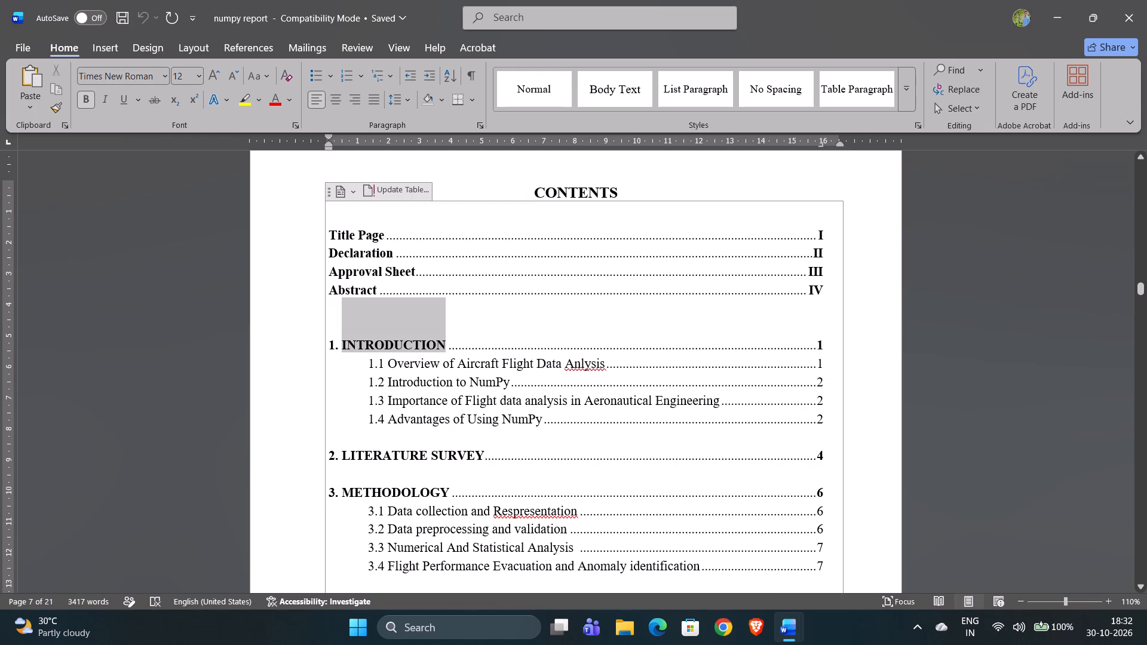
drag(455, 345, 453, 345)
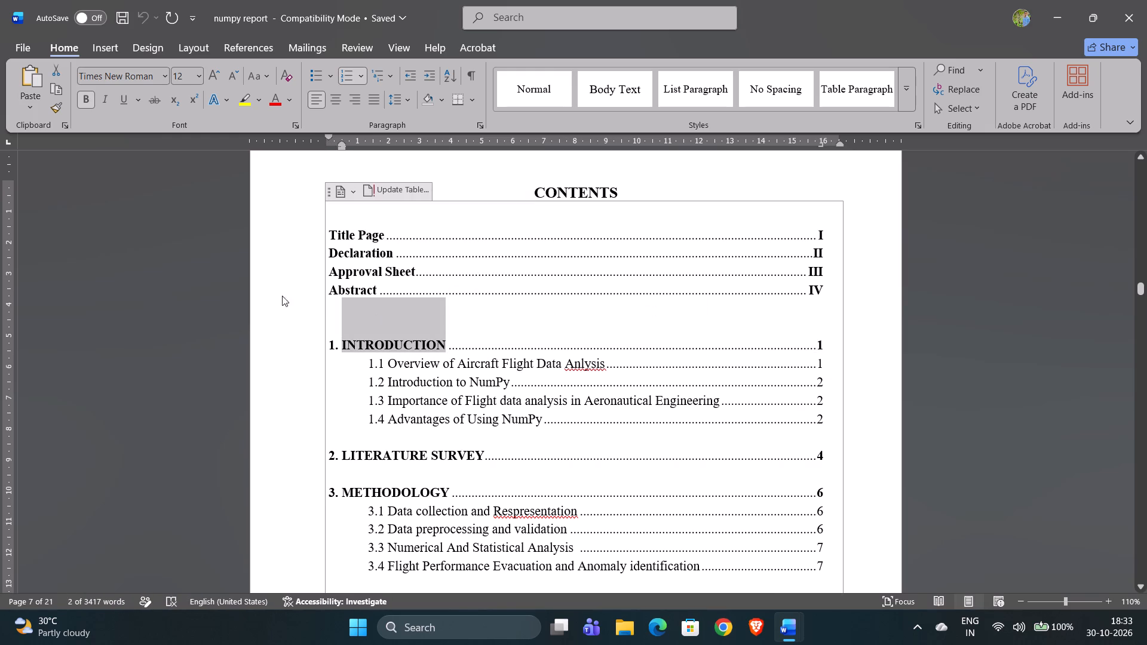
click(276, 293)
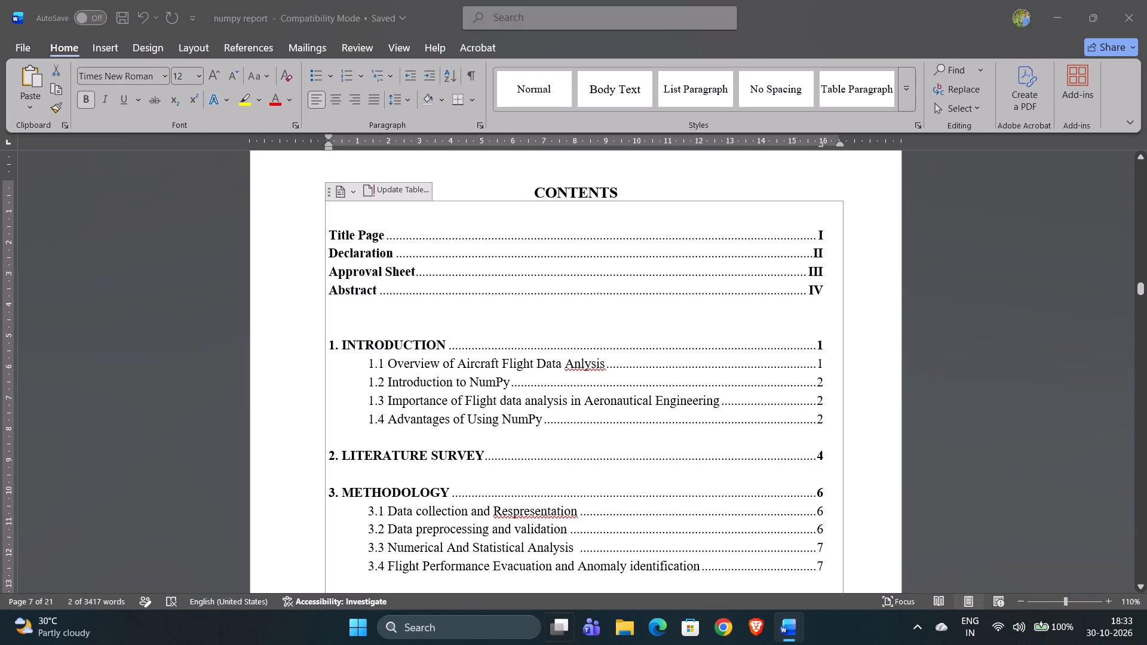
Return to MATLAP PR and check the font formatting of its CONTENTS heading, front-matter entries and INTRODUCTION entry against the numpy report.
click(487, 269)
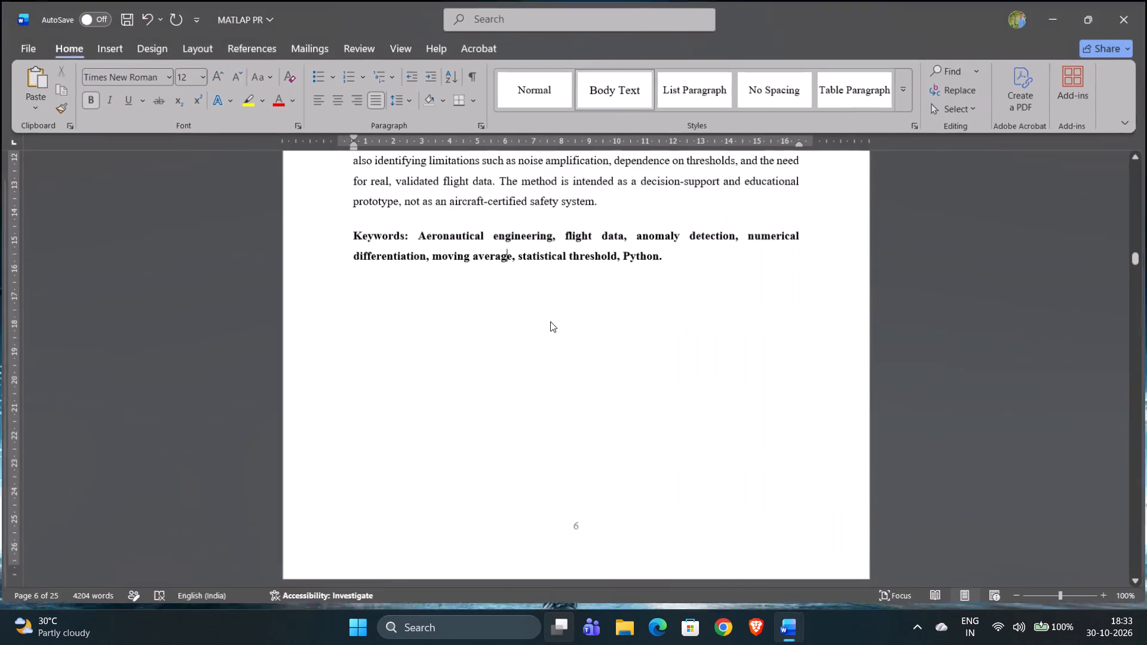
scroll(550, 321, down, 3)
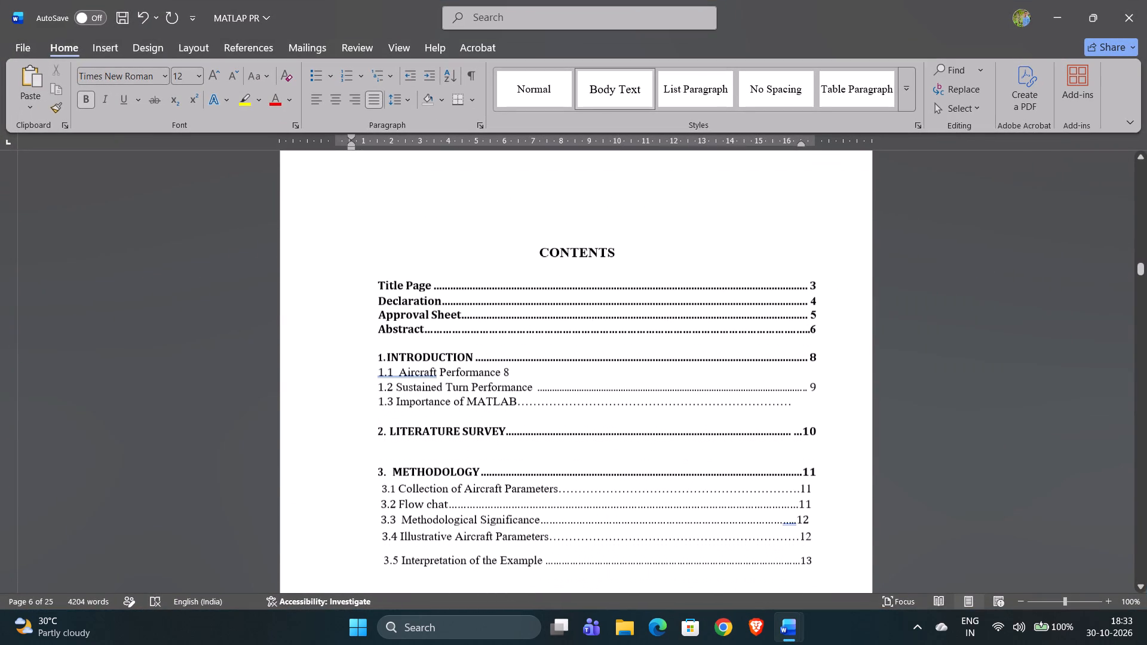
scroll(550, 321, down, 2)
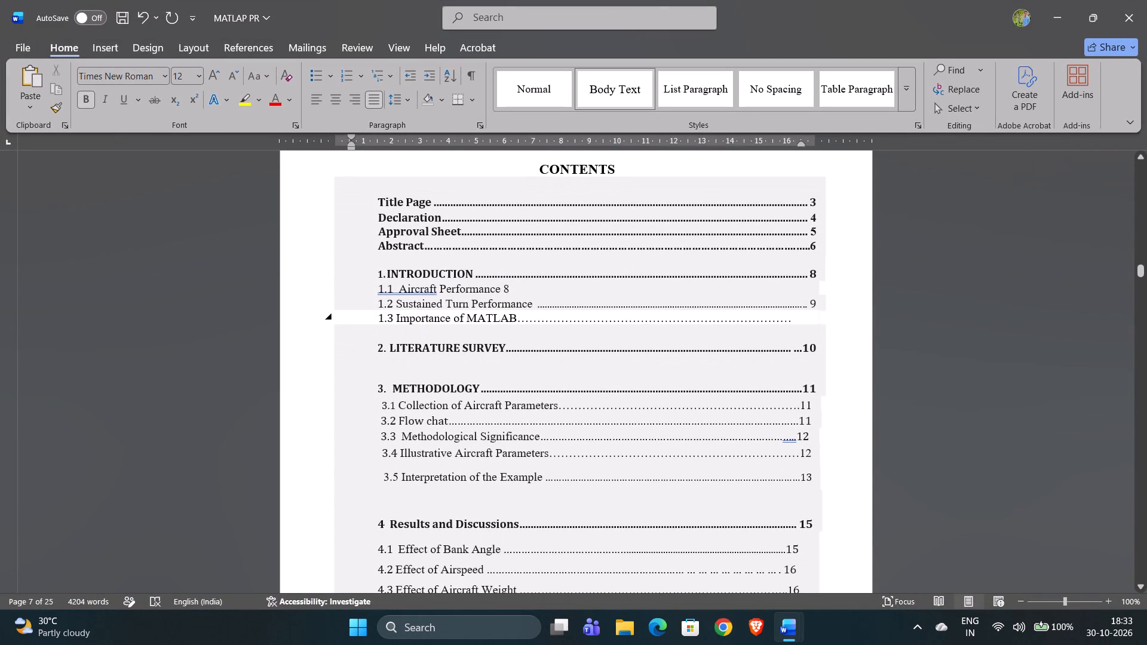
scroll(550, 321, down, 1)
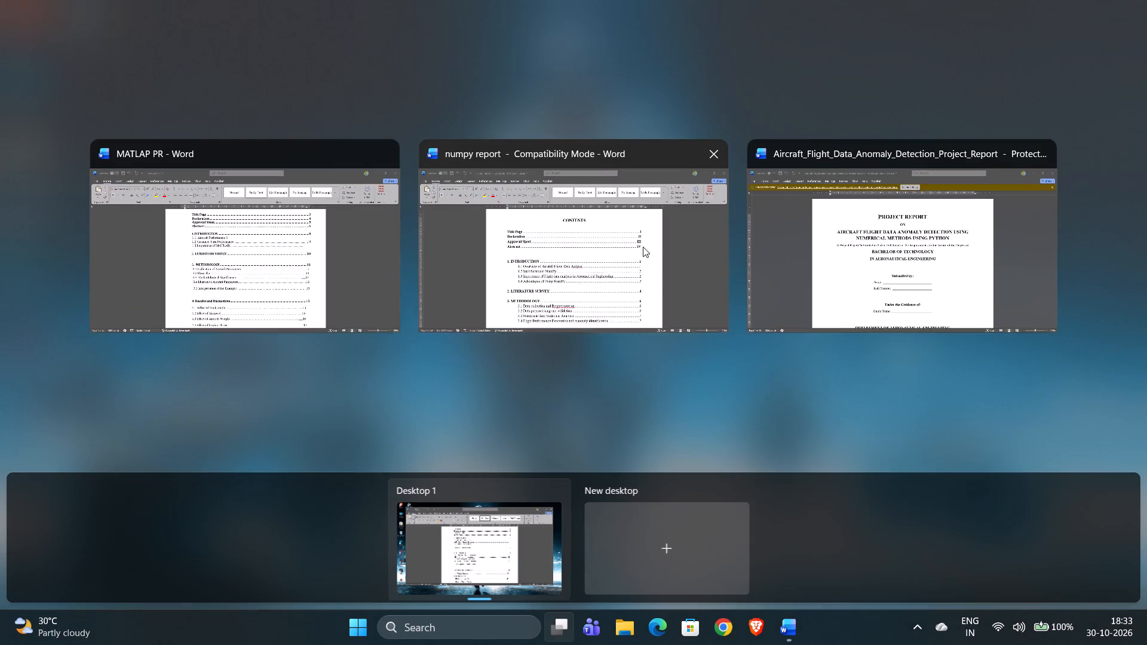
click(574, 234)
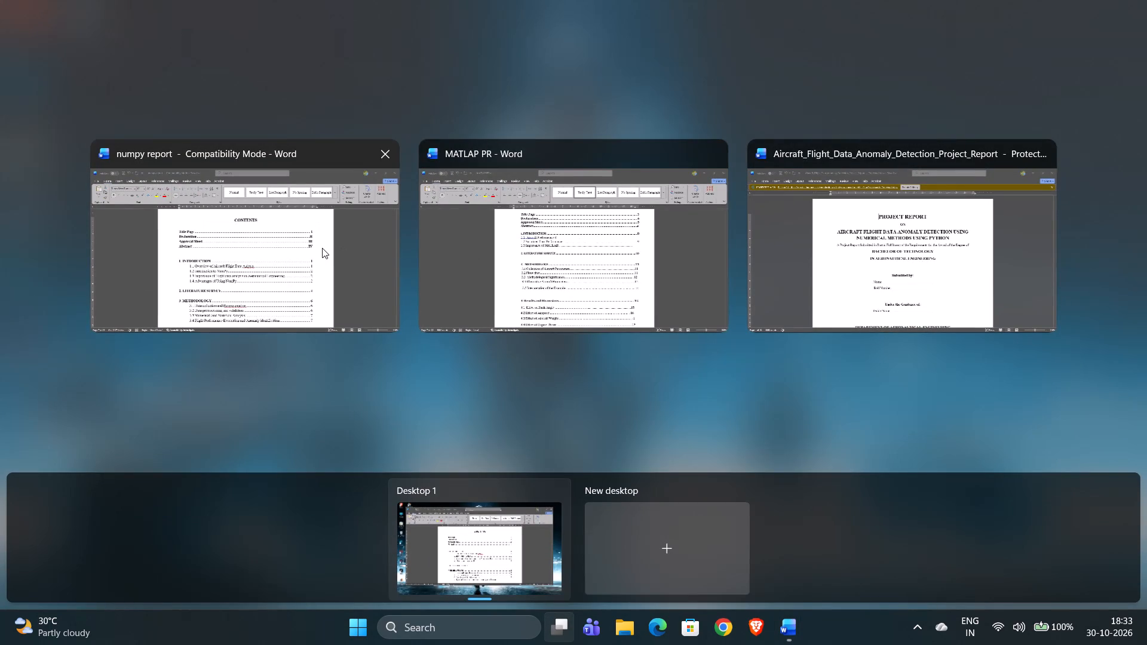
click(500, 245)
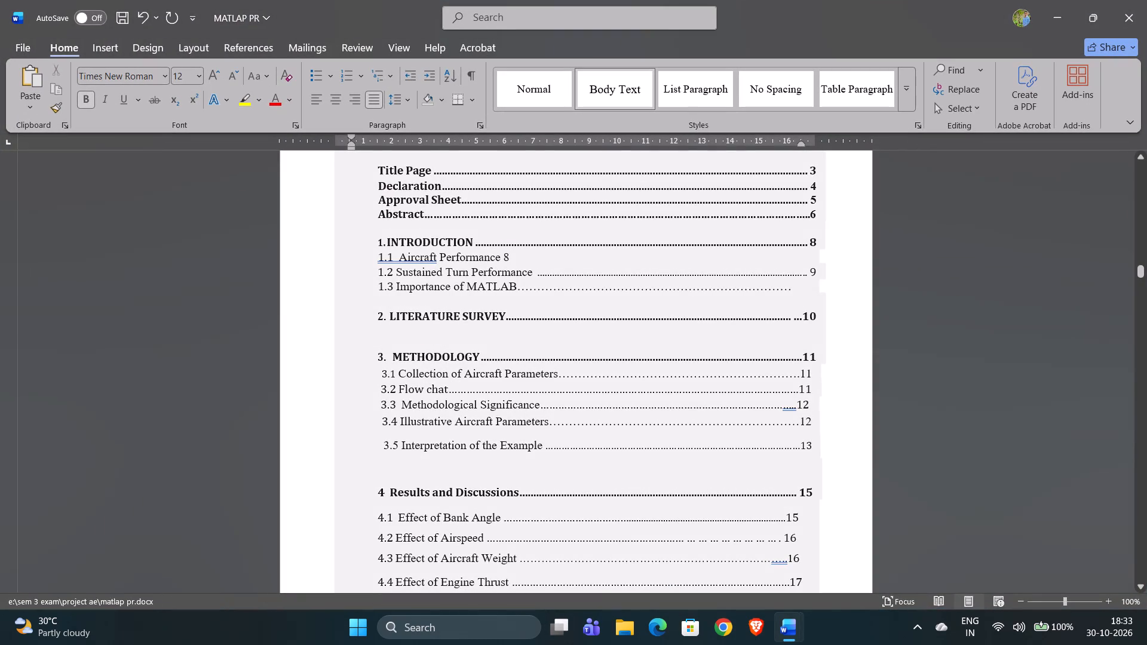
scroll(427, 346, up, 1)
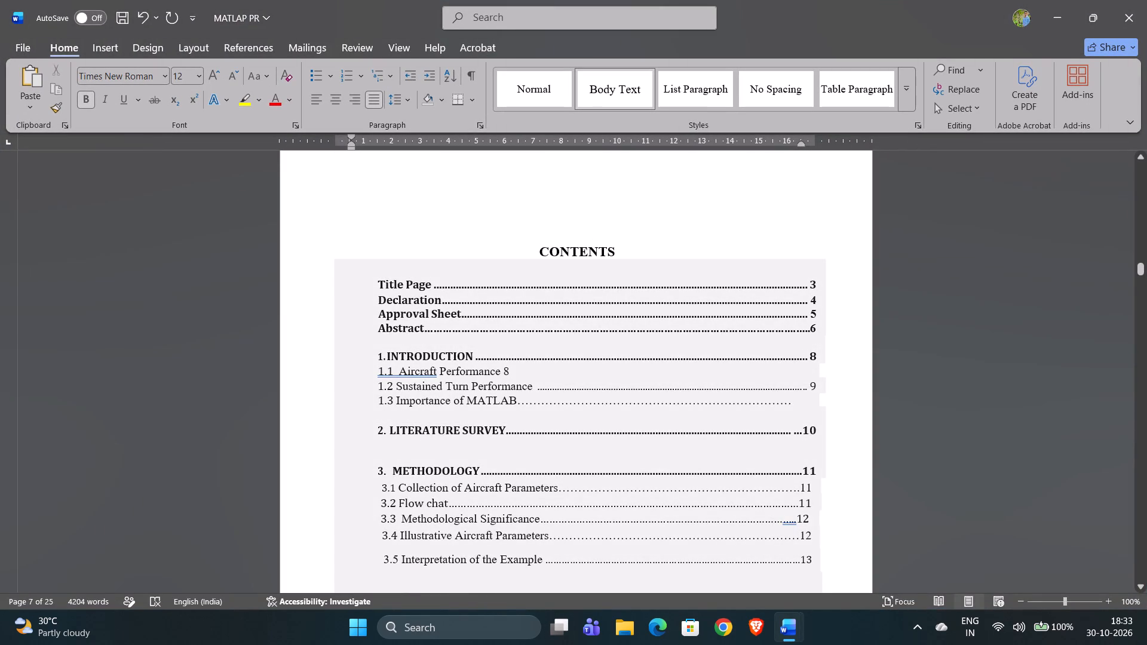
drag(387, 348, 493, 349)
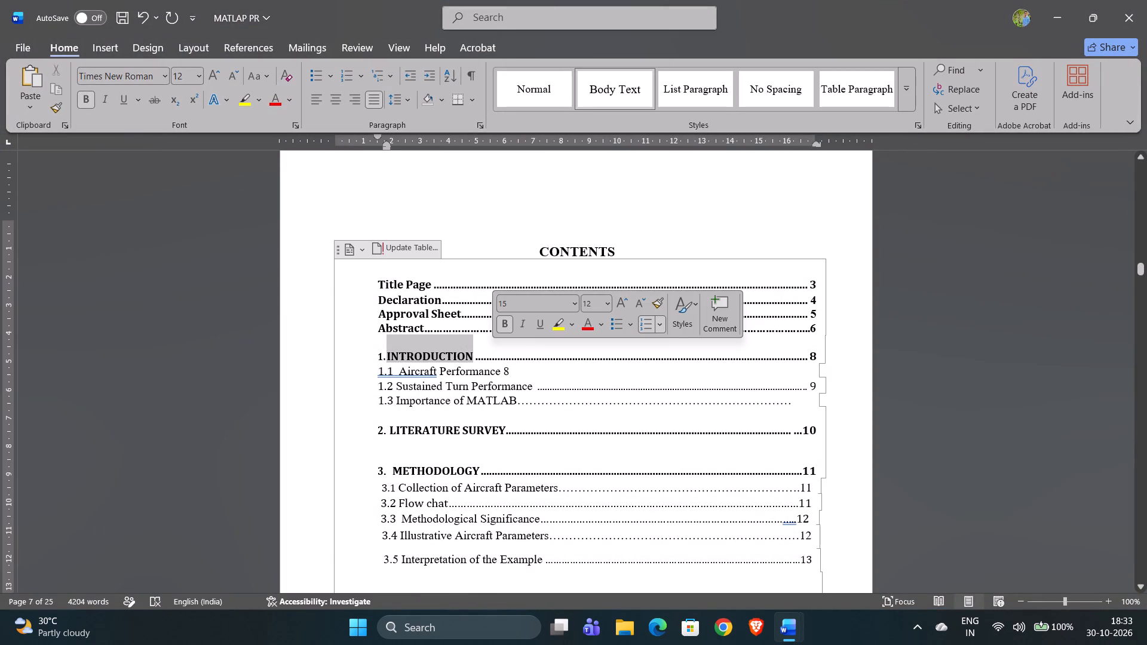
drag(373, 281, 476, 333)
drag(535, 241, 618, 252)
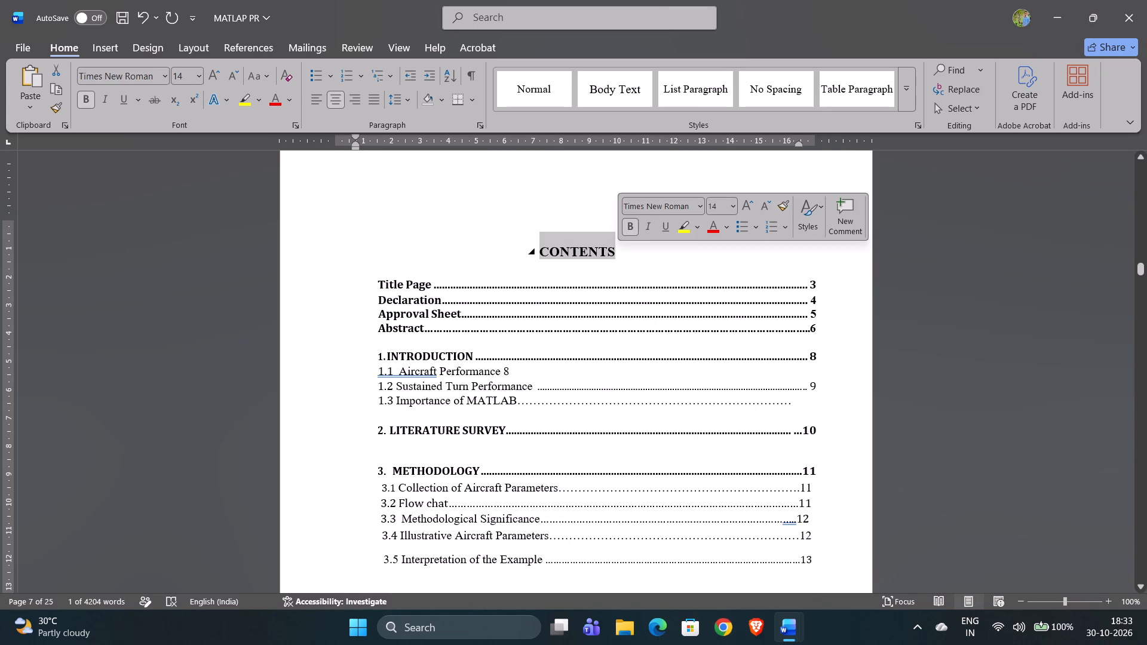
click(481, 203)
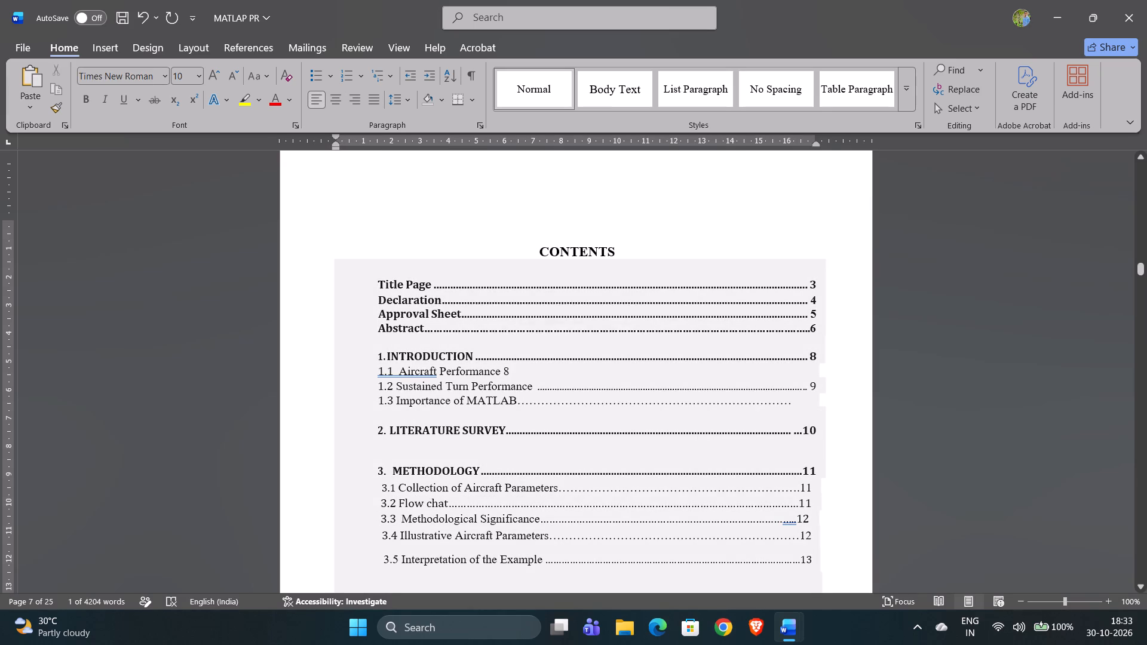
Clear the proofing mark under "1.1 Aircraft" in MATLAP PR's contents.
scroll(499, 346, down, 1)
click(410, 351)
right_click(410, 351)
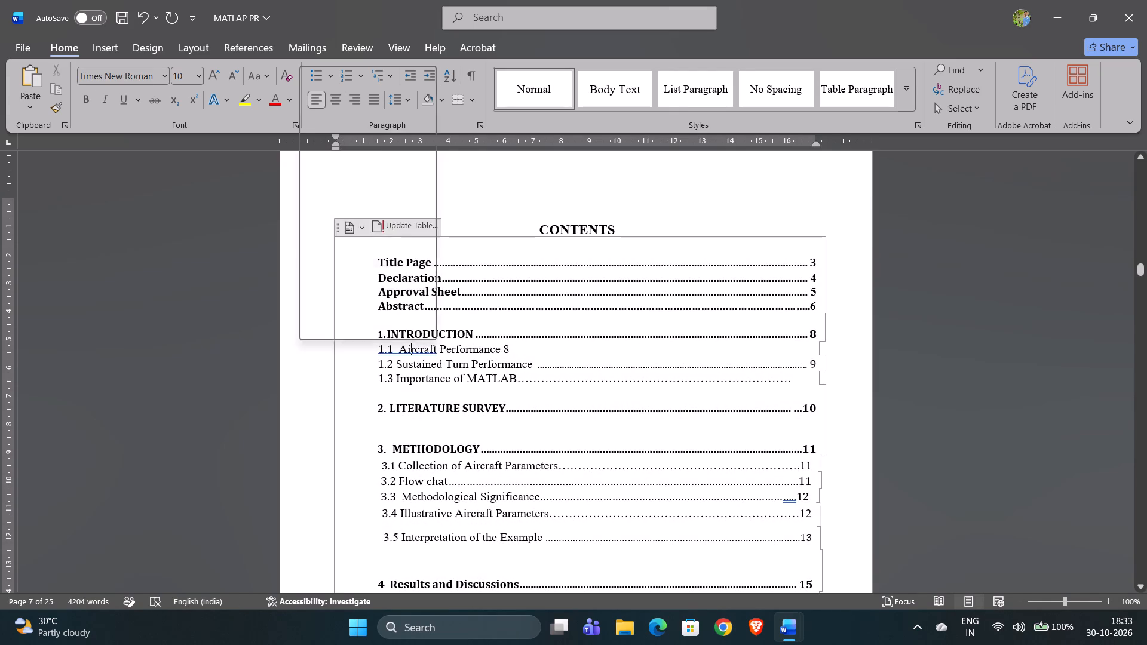
click(320, 97)
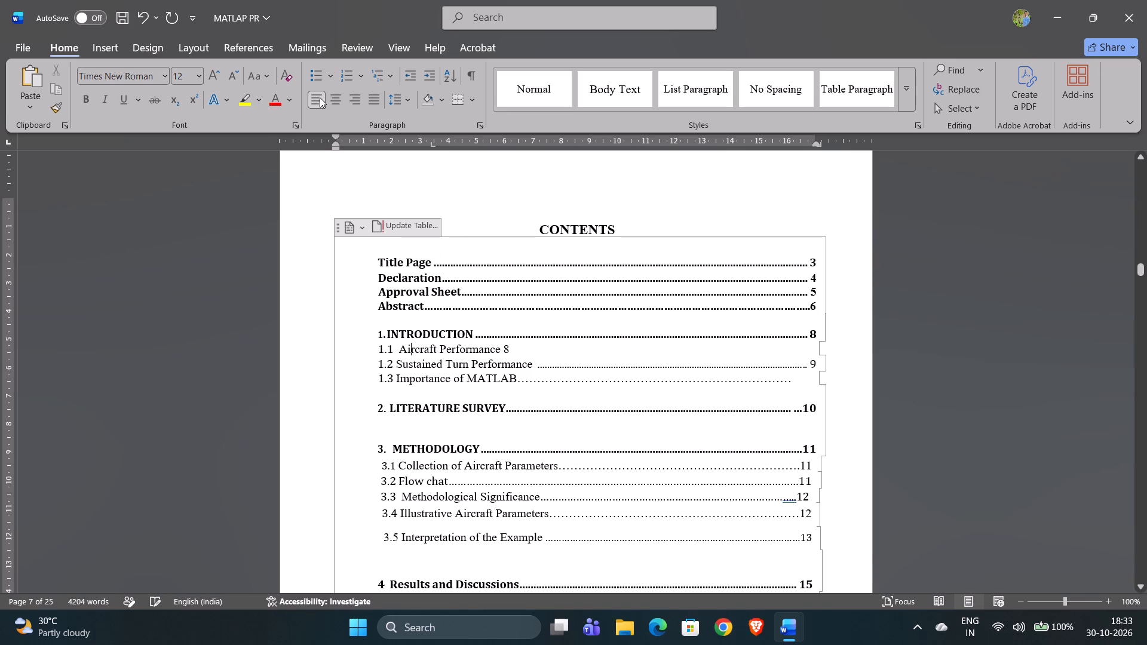
Examine the remaining entries of MATLAP PR's contents, down to References, and the start of the introduction chapter.
scroll(535, 331, down, 2)
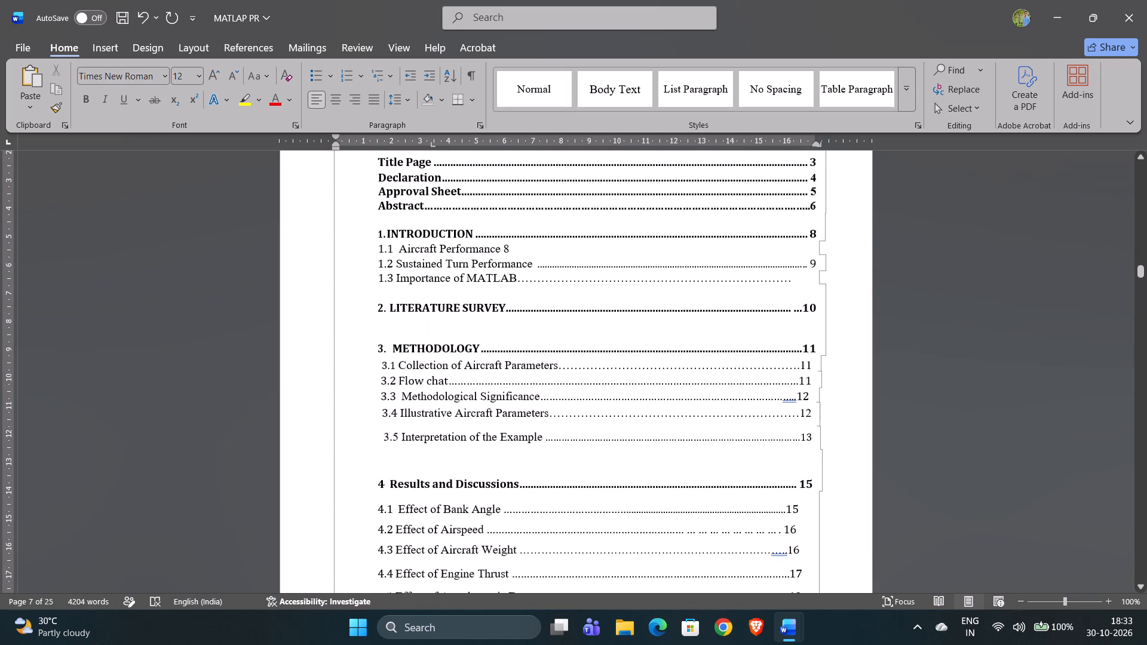
scroll(535, 331, down, 2)
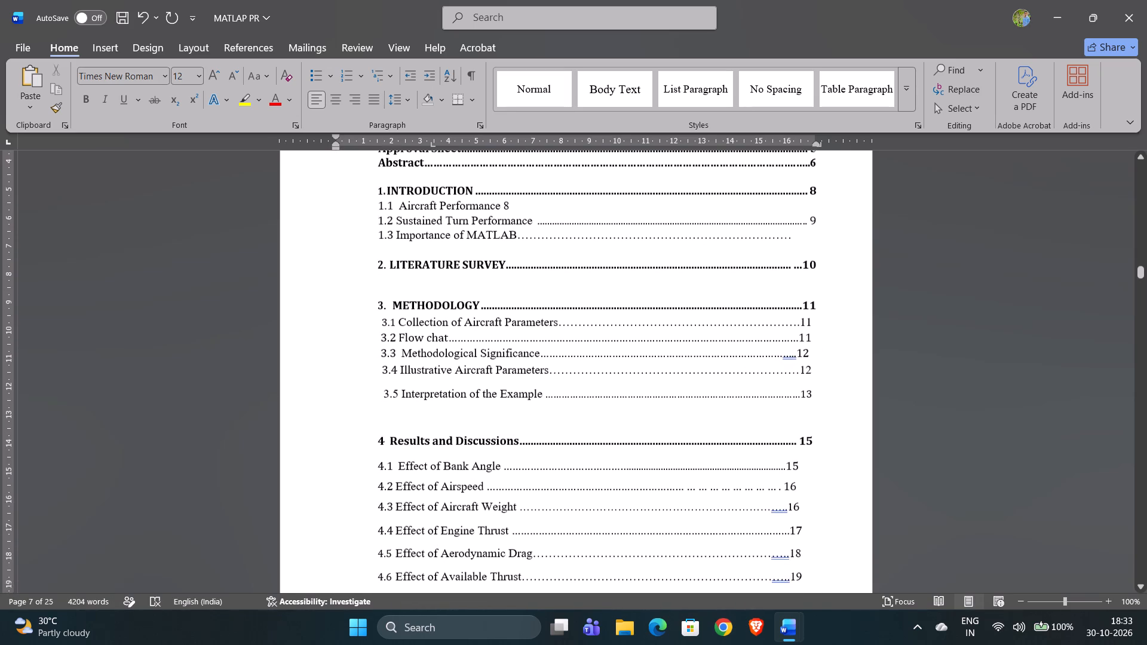
scroll(535, 331, down, 3)
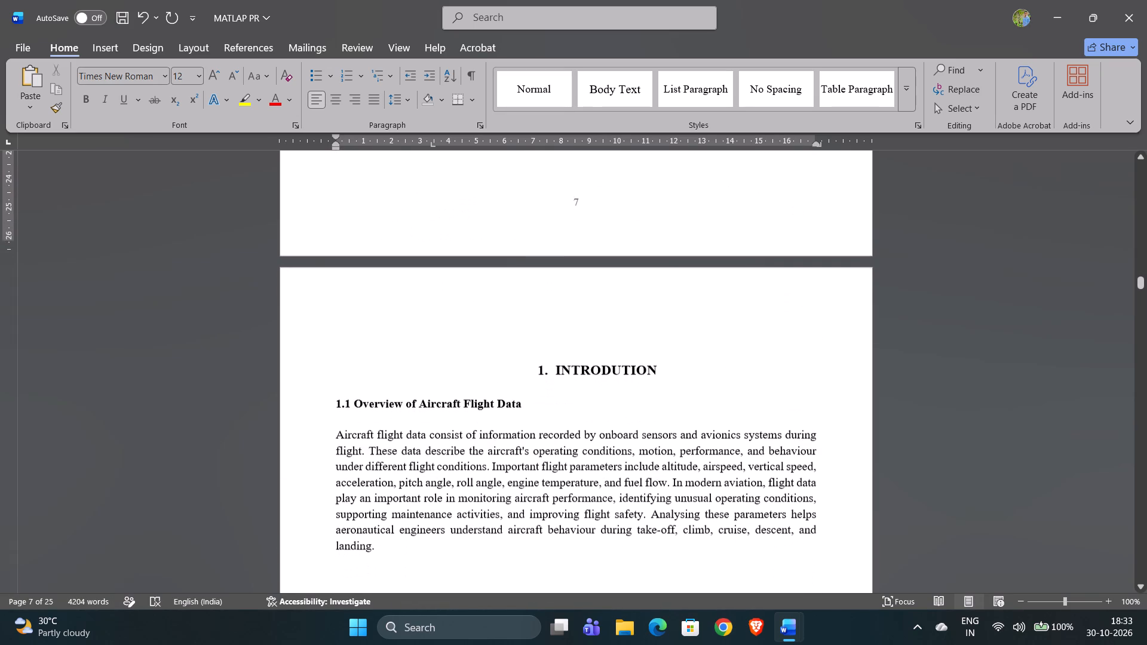
scroll(535, 331, up, 2)
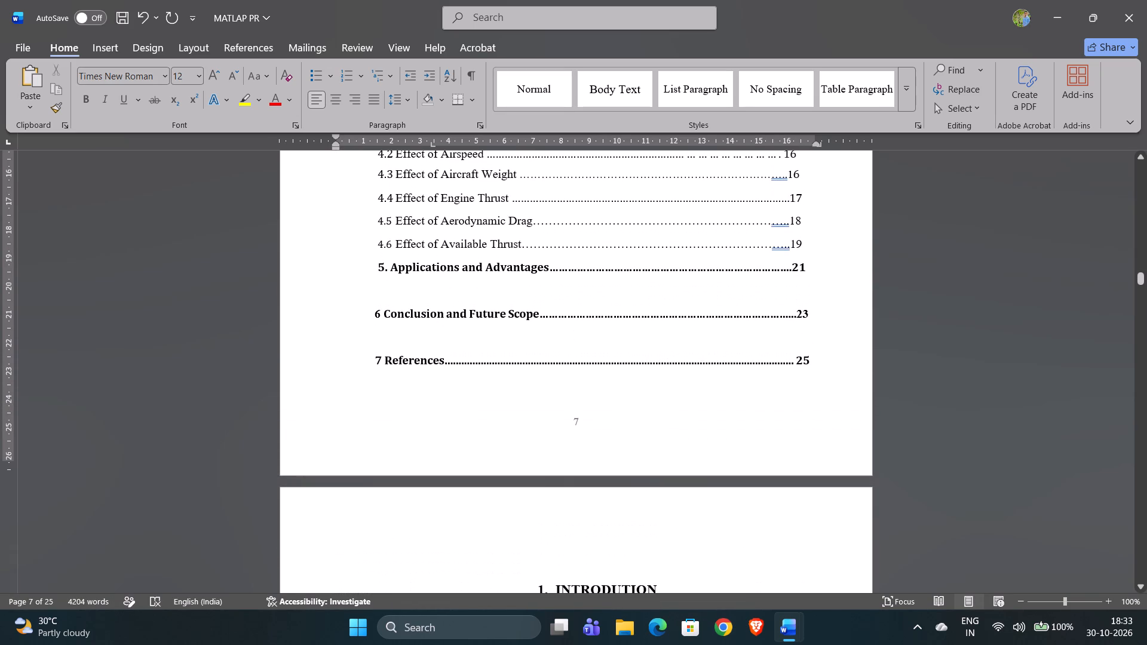
scroll(535, 331, down, 2)
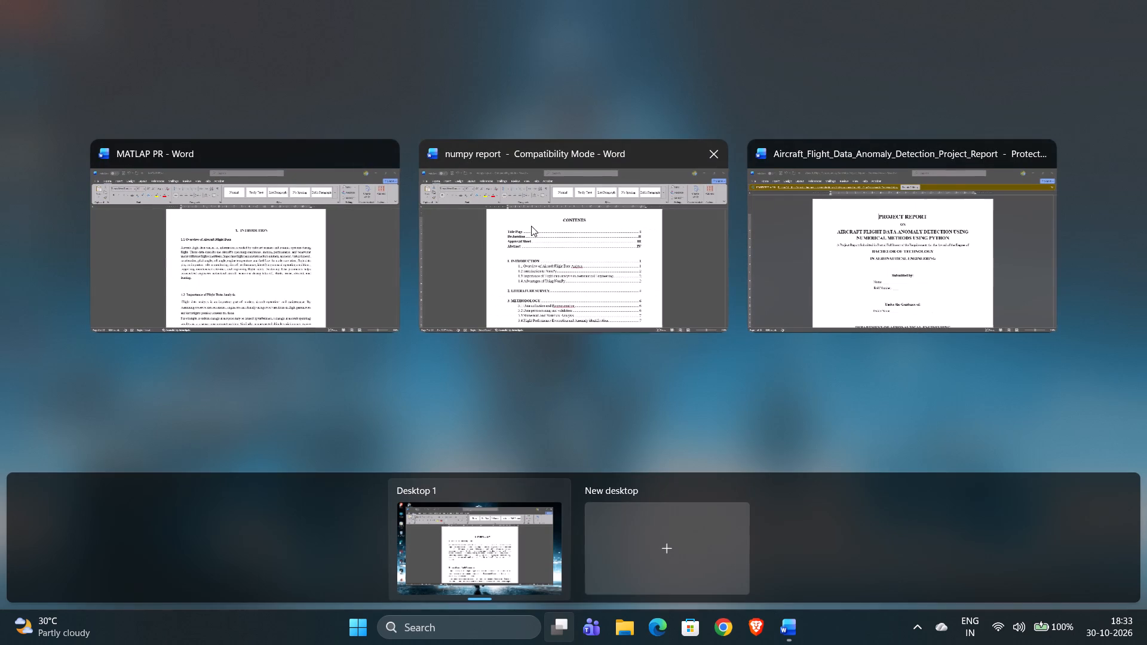
Switch to the numpy report and examine the formatting of its INTRODUCTION chapter heading, 1.1 subheading and body paragraphs.
click(548, 264)
scroll(548, 264, down, 2)
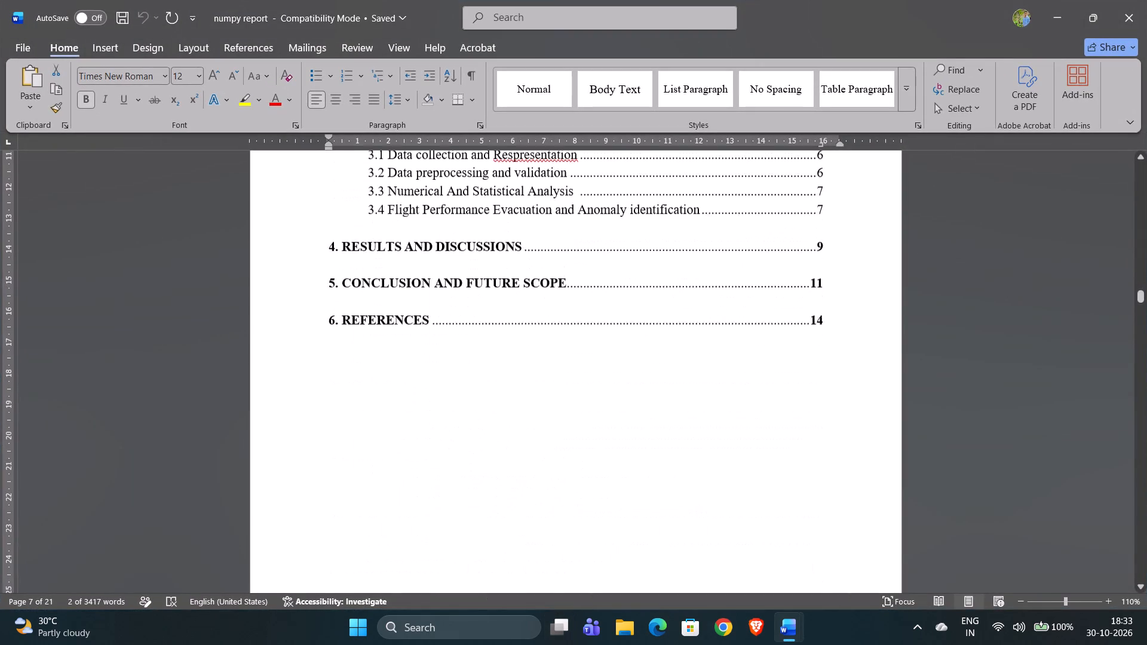
scroll(548, 264, down, 4)
scroll(548, 264, up, 2)
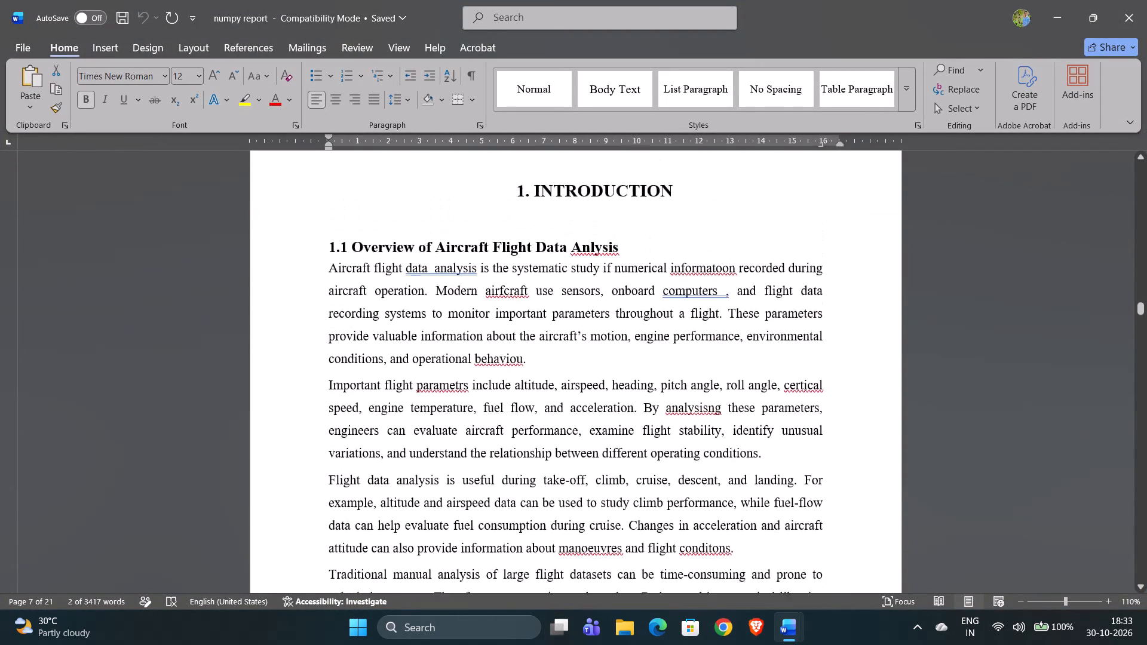
scroll(548, 264, up, 2)
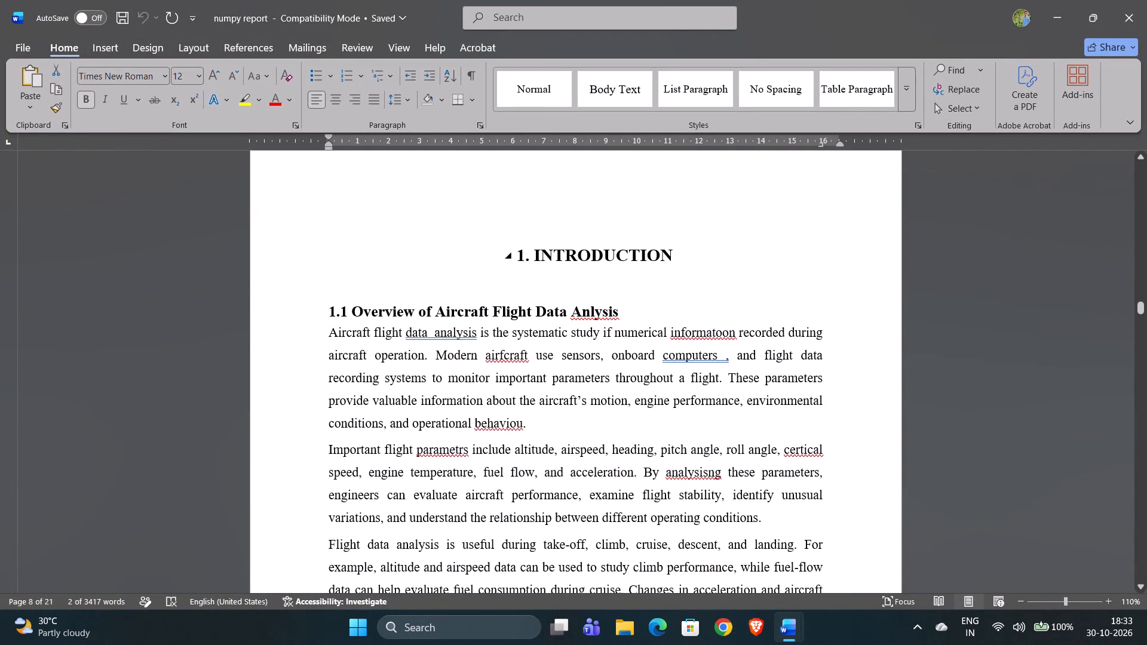
drag(516, 253, 707, 247)
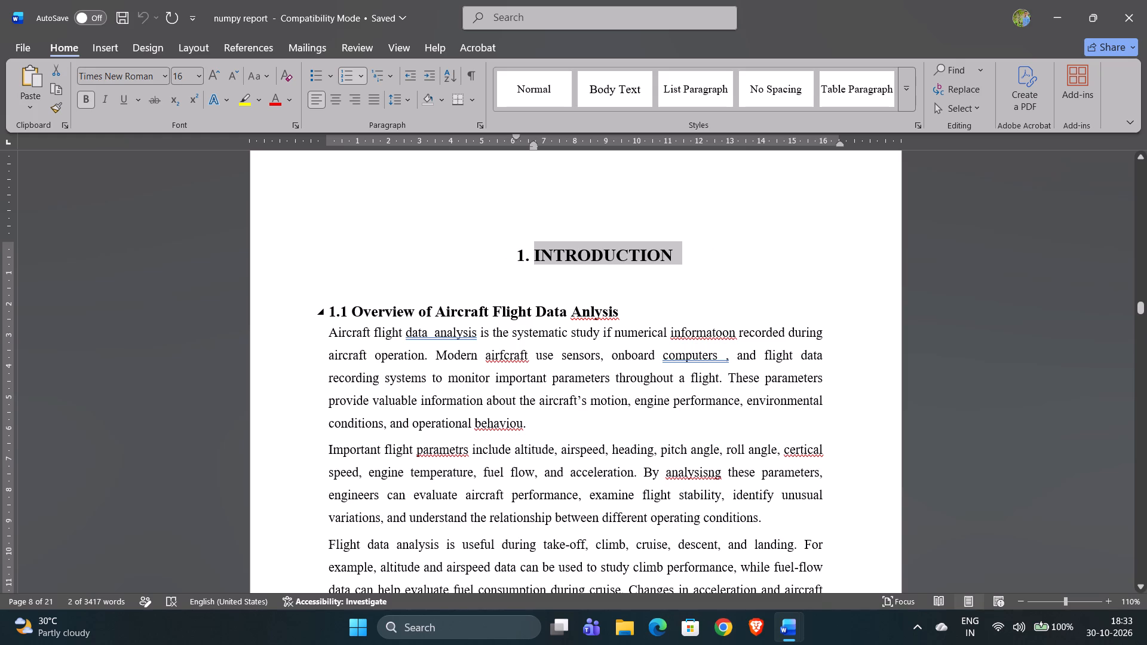
drag(354, 303, 640, 308)
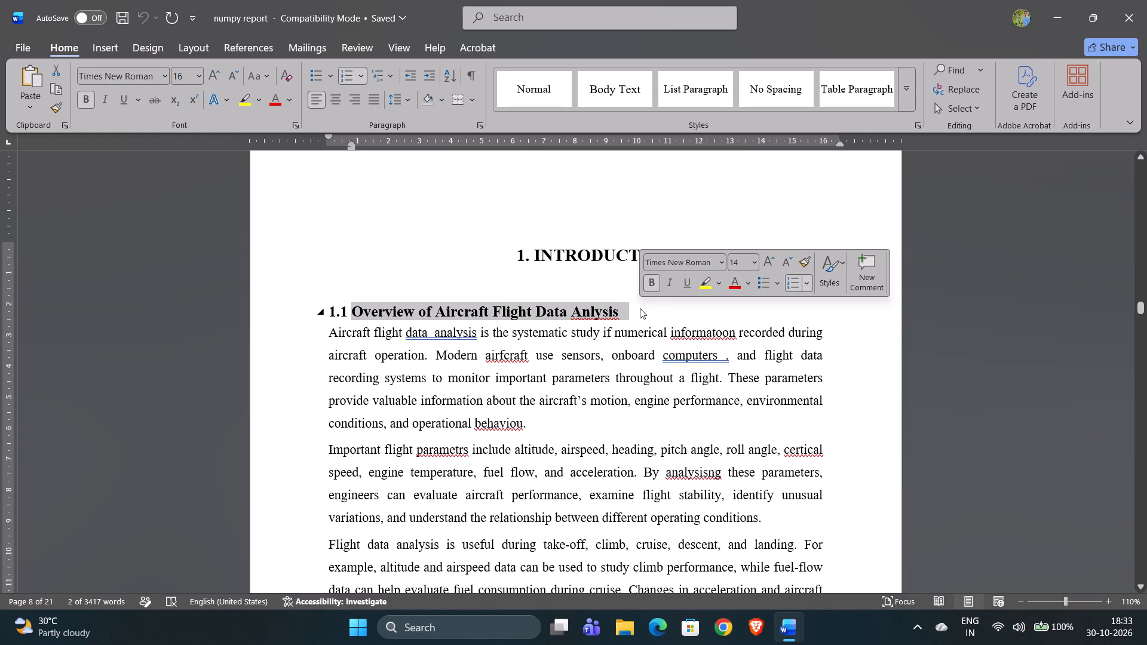
drag(320, 334, 536, 448)
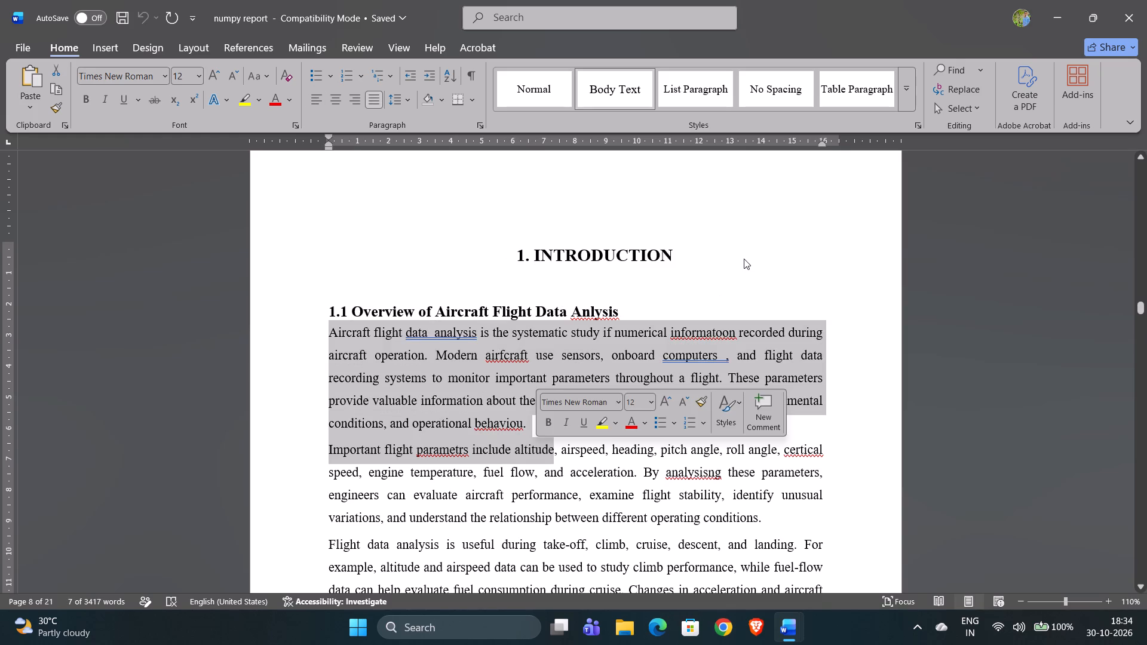
click(730, 281)
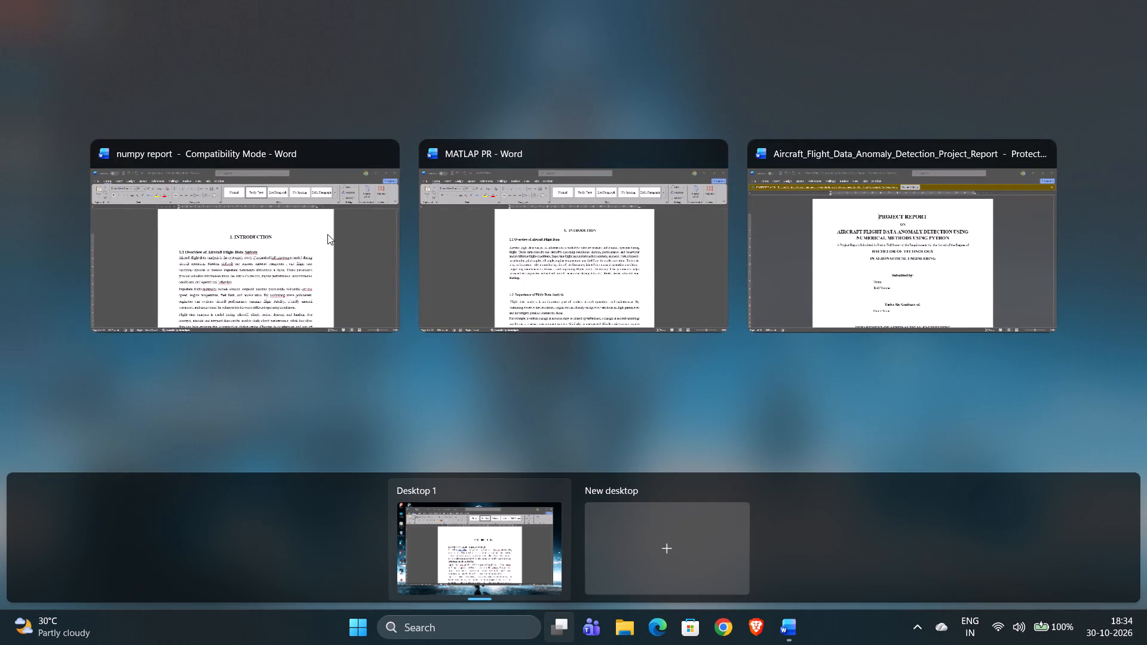
Examine the rest of the numpy report's introduction, covering section 1.2 Introduction to NumPy and the start of the following page.
click(326, 234)
scroll(520, 356, down, 3)
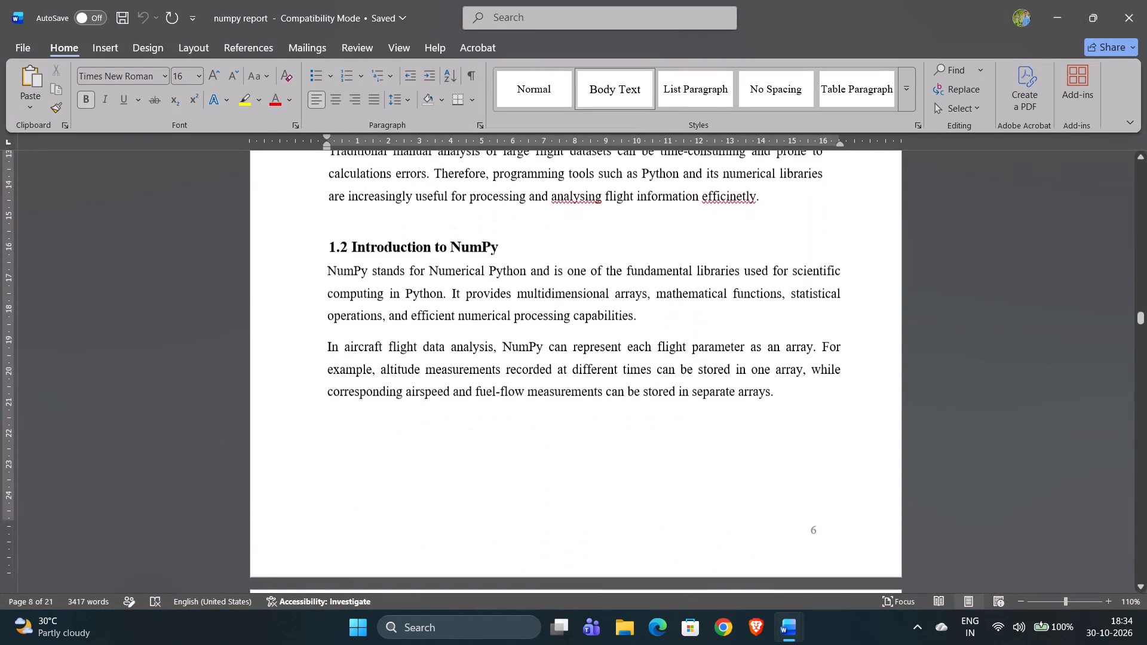
scroll(520, 356, down, 1)
scroll(520, 356, up, 1)
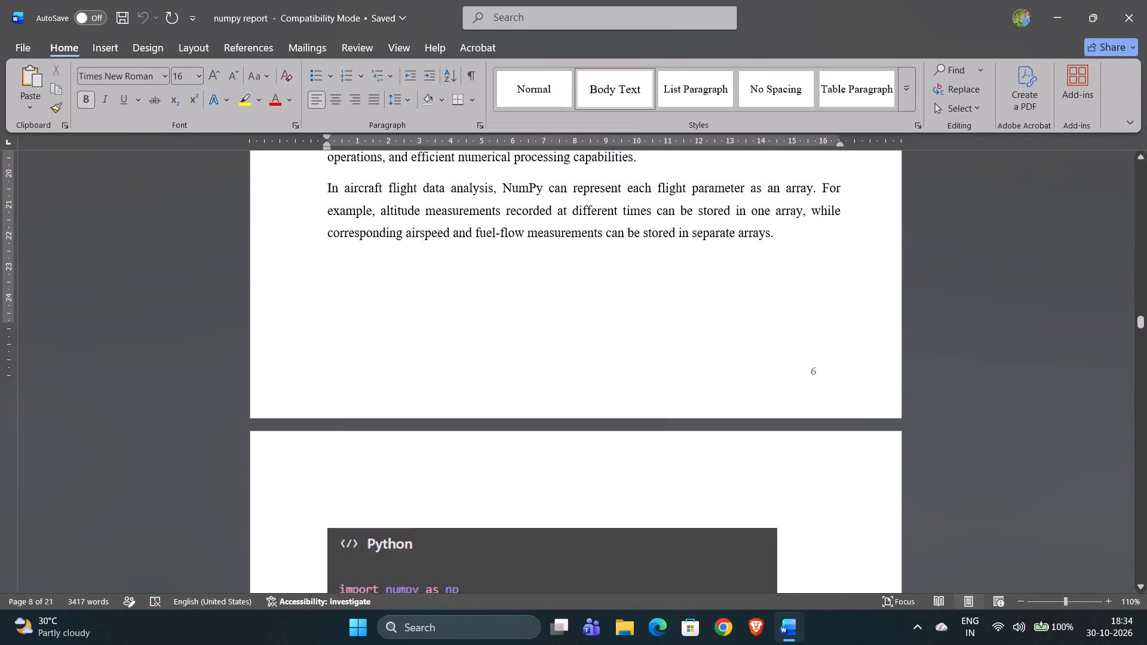
scroll(520, 356, up, 2)
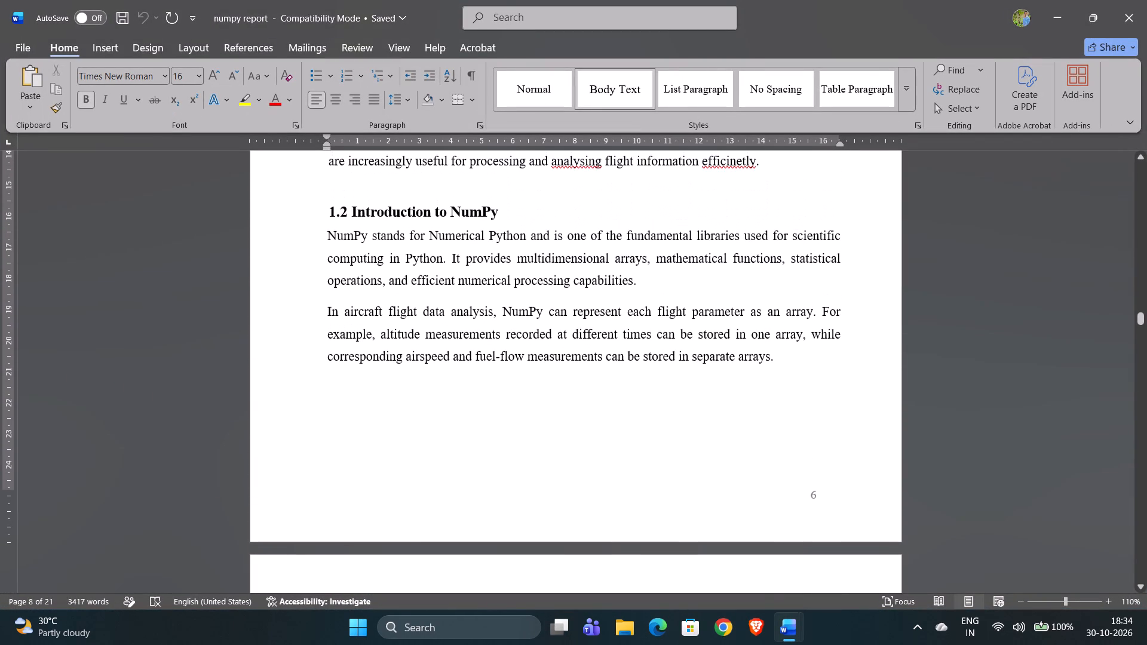
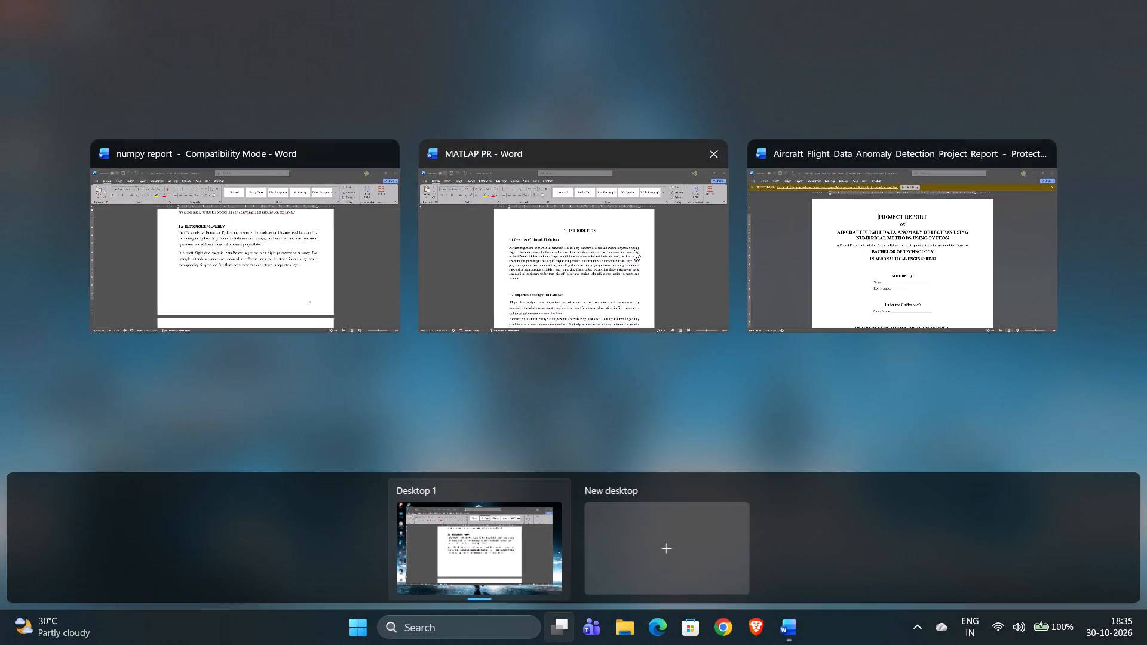
Switch to MATLAP PR and enlarge the "INTRODUTION" chapter heading to 16 pt.
click(591, 271)
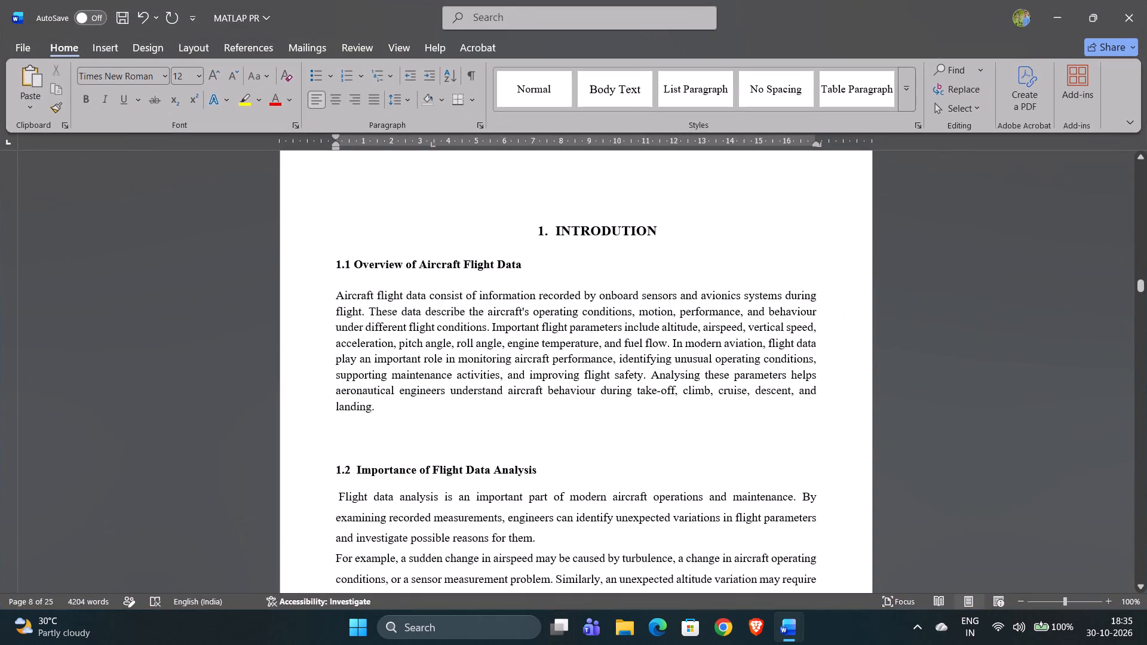
scroll(514, 433, down, 1)
scroll(514, 433, up, 1)
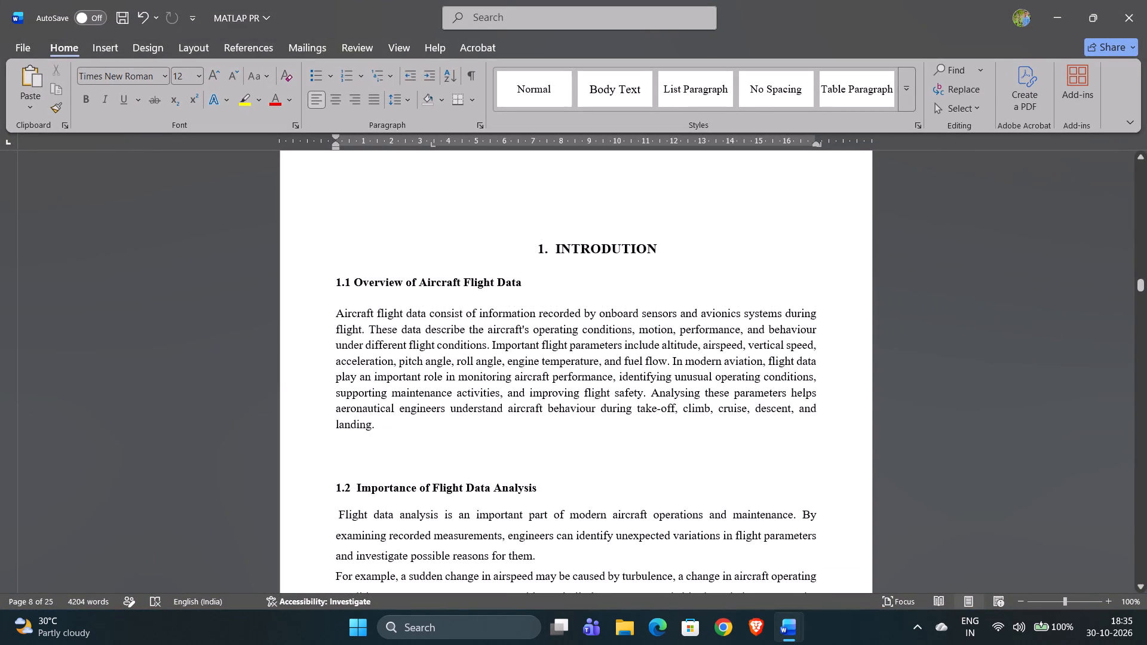
drag(535, 245, 670, 252)
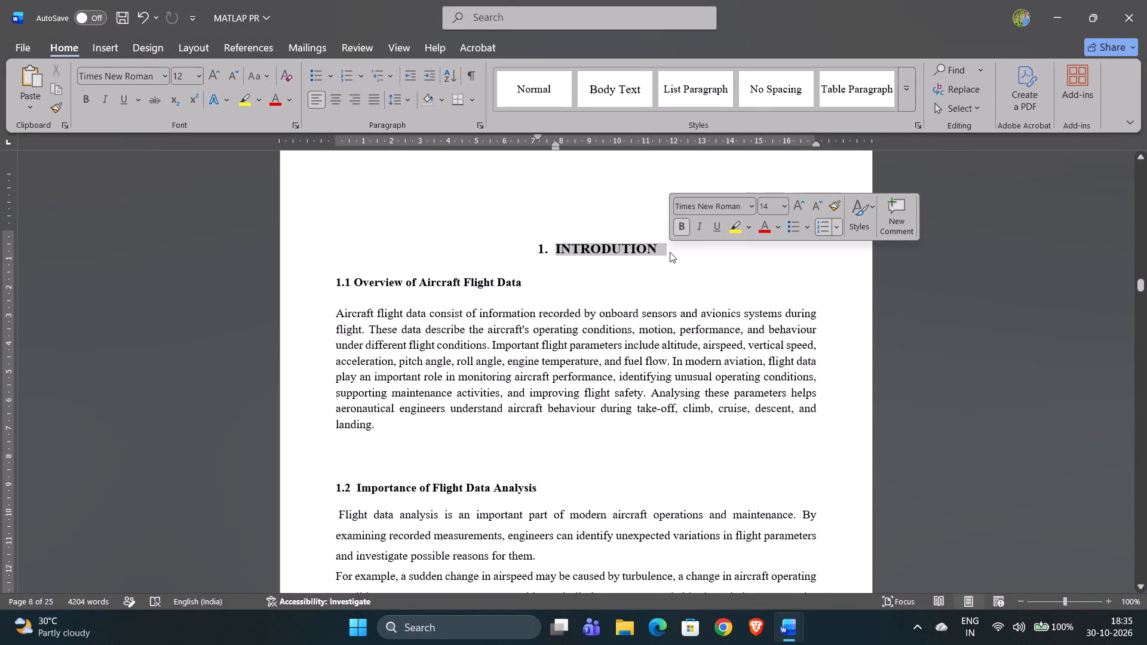
click(800, 204)
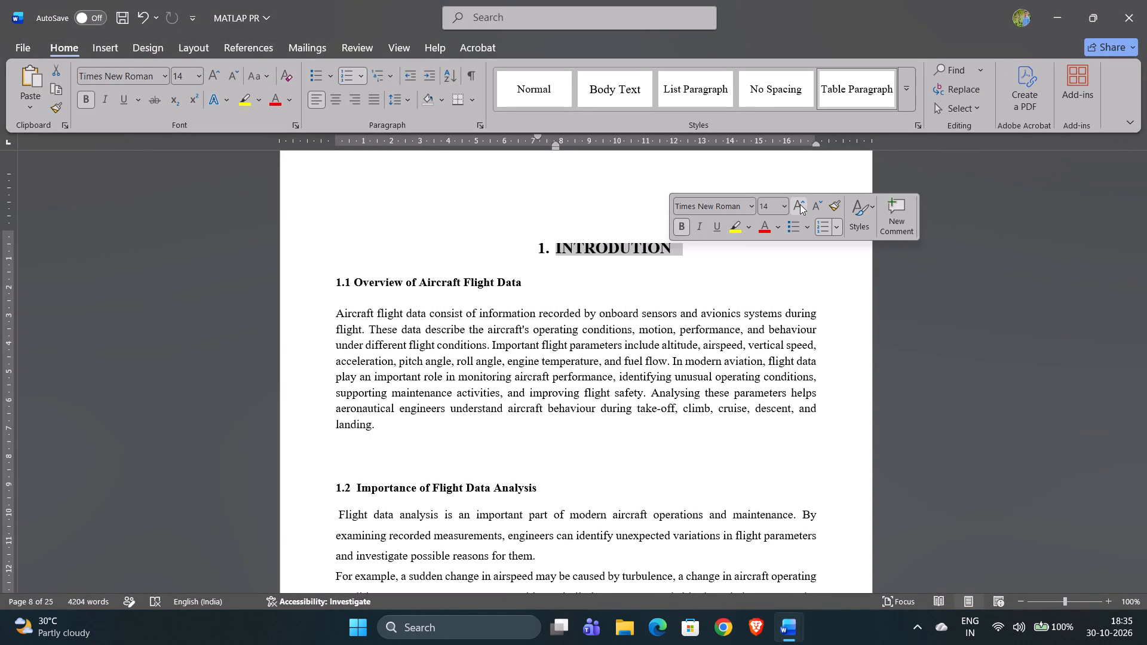
Shift the numbered "1. INTRODUTION" heading leftward by reducing its list indent, so that it sits roughly centred on the page.
click(546, 248)
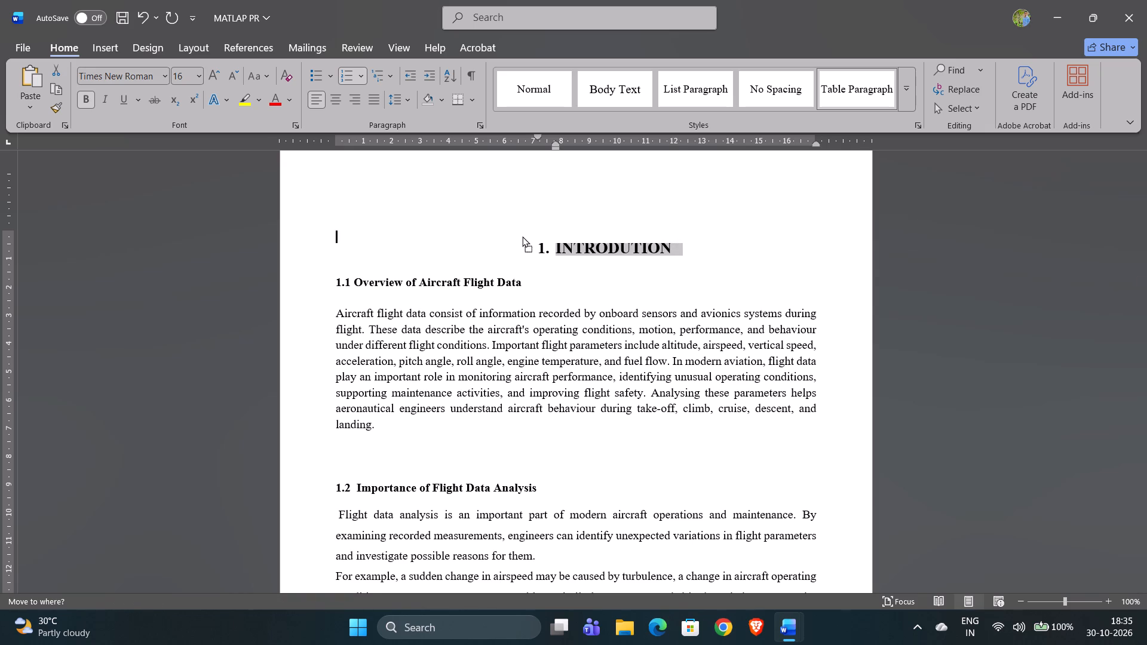
drag(550, 248, 529, 248)
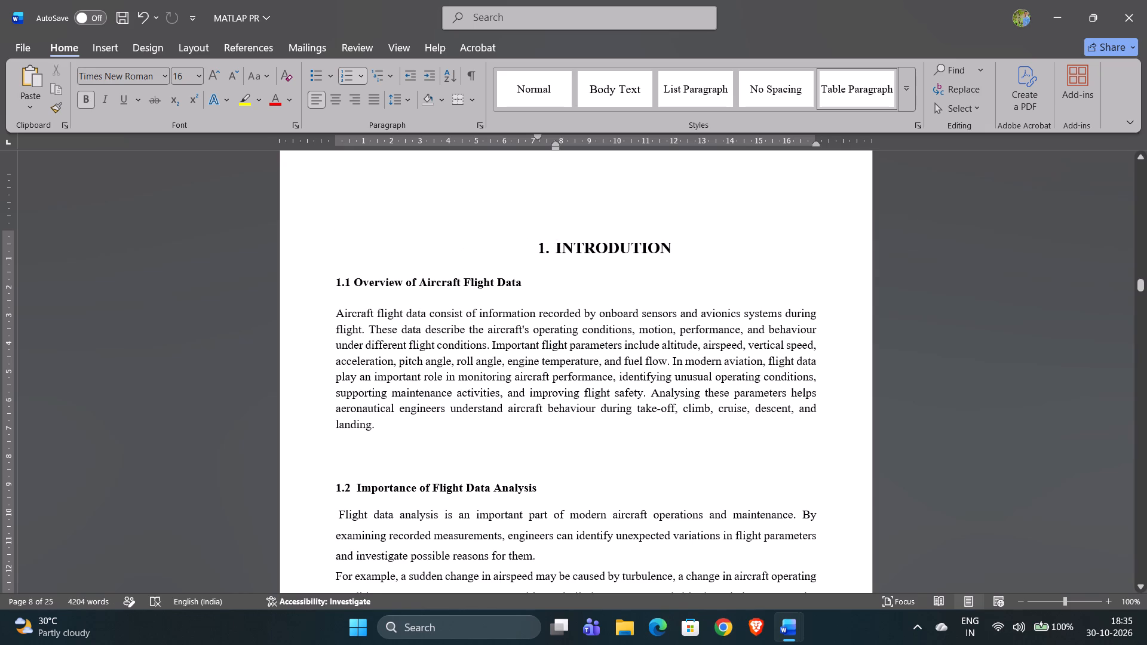
drag(529, 248, 524, 248)
drag(536, 251, 550, 249)
drag(550, 249, 537, 248)
drag(542, 248, 532, 247)
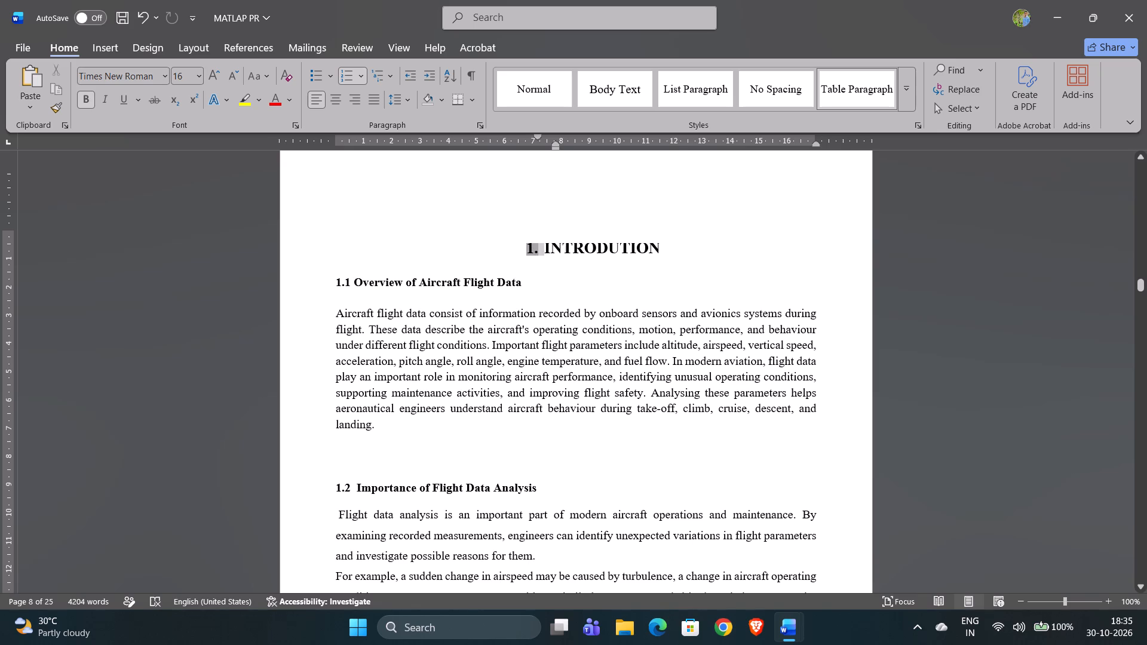
click(382, 176)
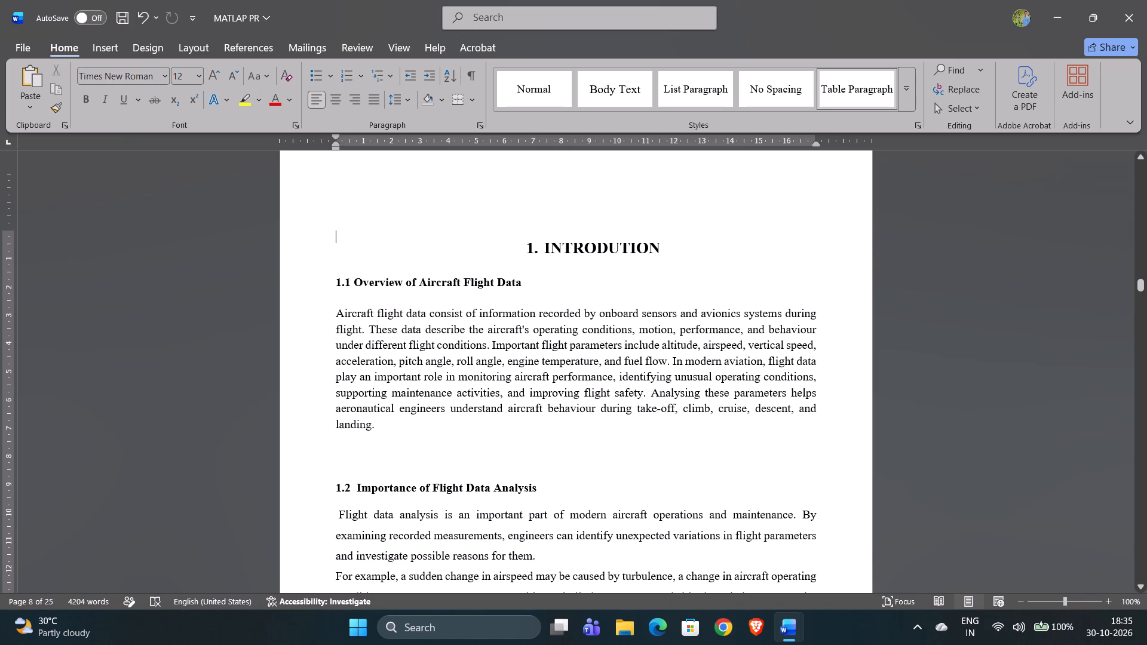
drag(538, 248, 523, 246)
drag(523, 246, 522, 245)
drag(530, 248, 516, 250)
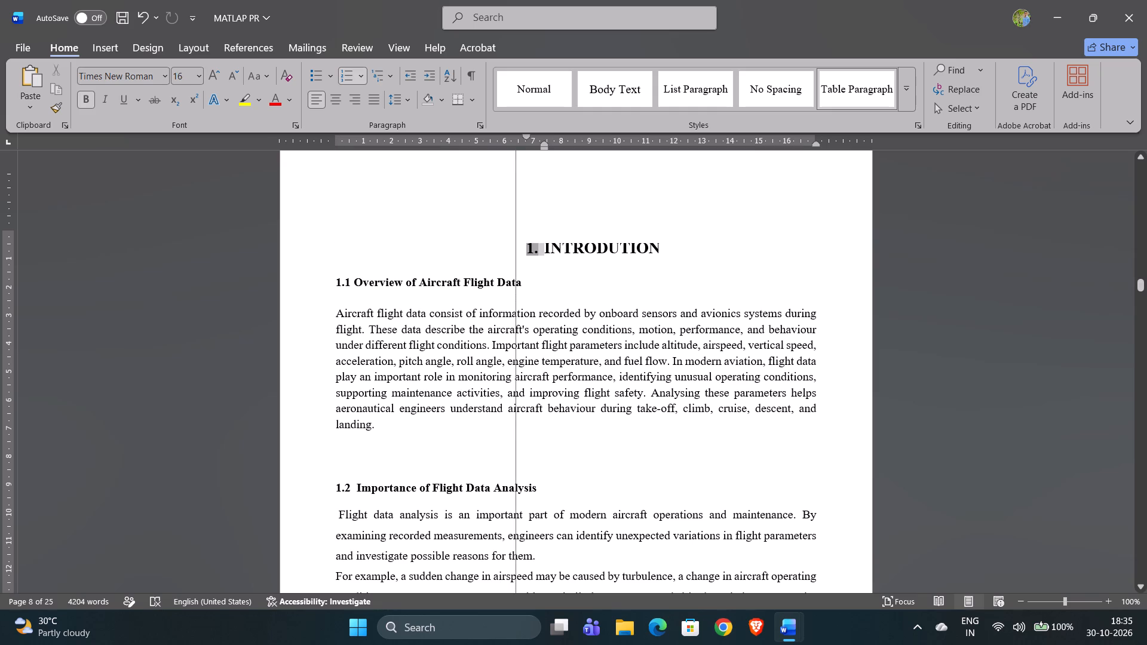
drag(516, 250, 513, 251)
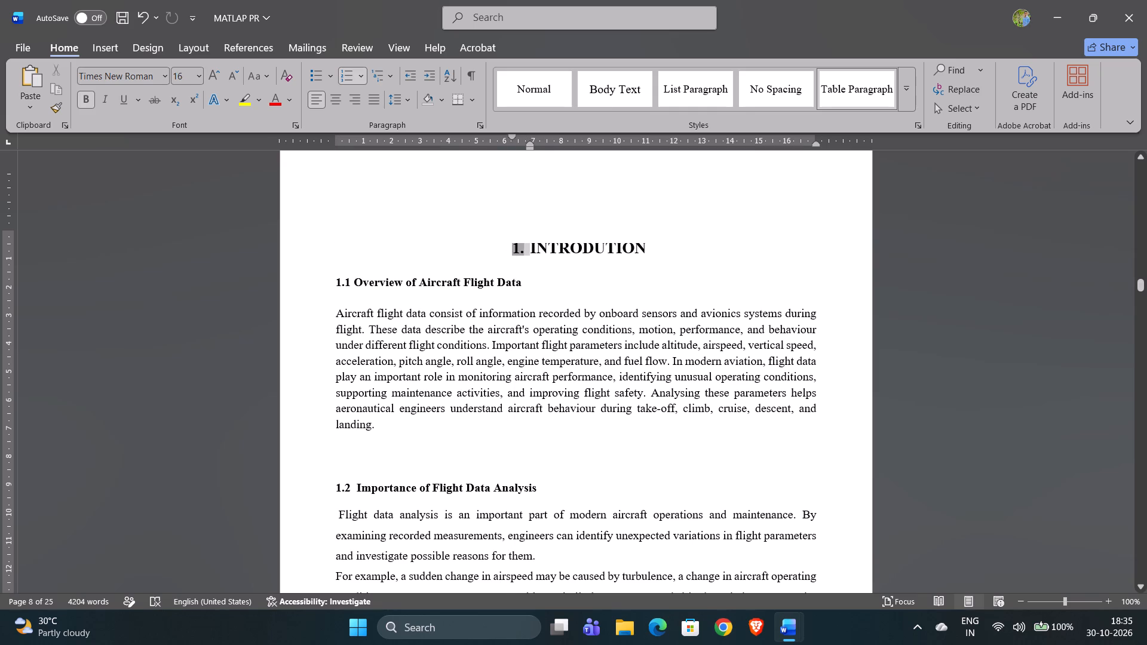
click(545, 221)
Insert a blank line above the "1. INTRODUTION" heading.
click(484, 231)
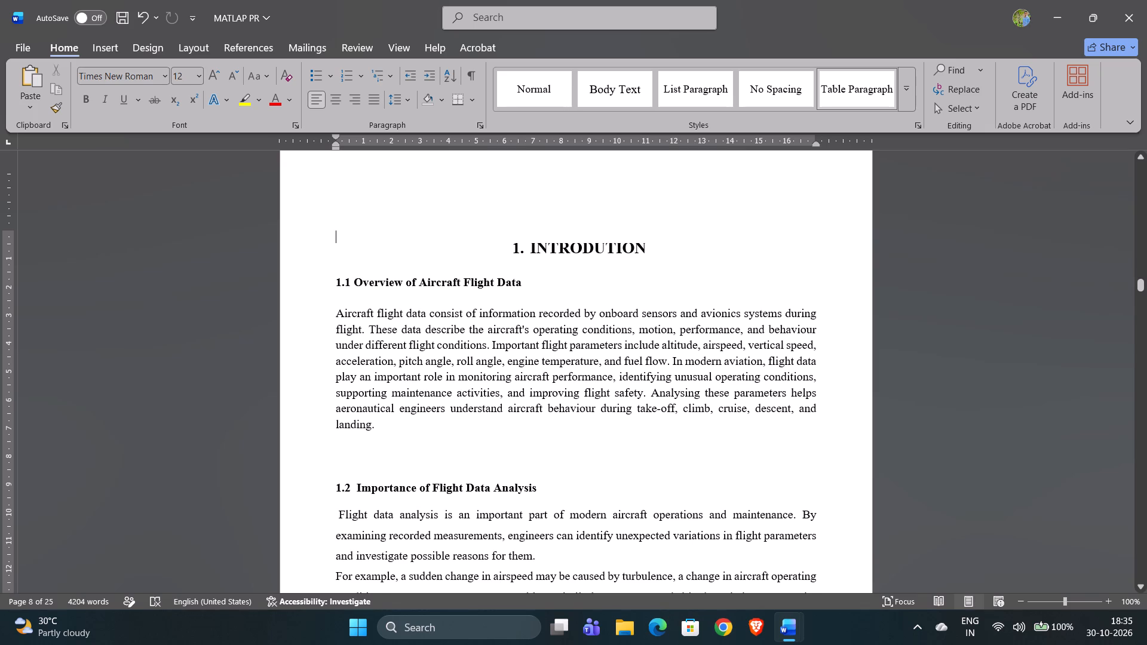
key(Return)
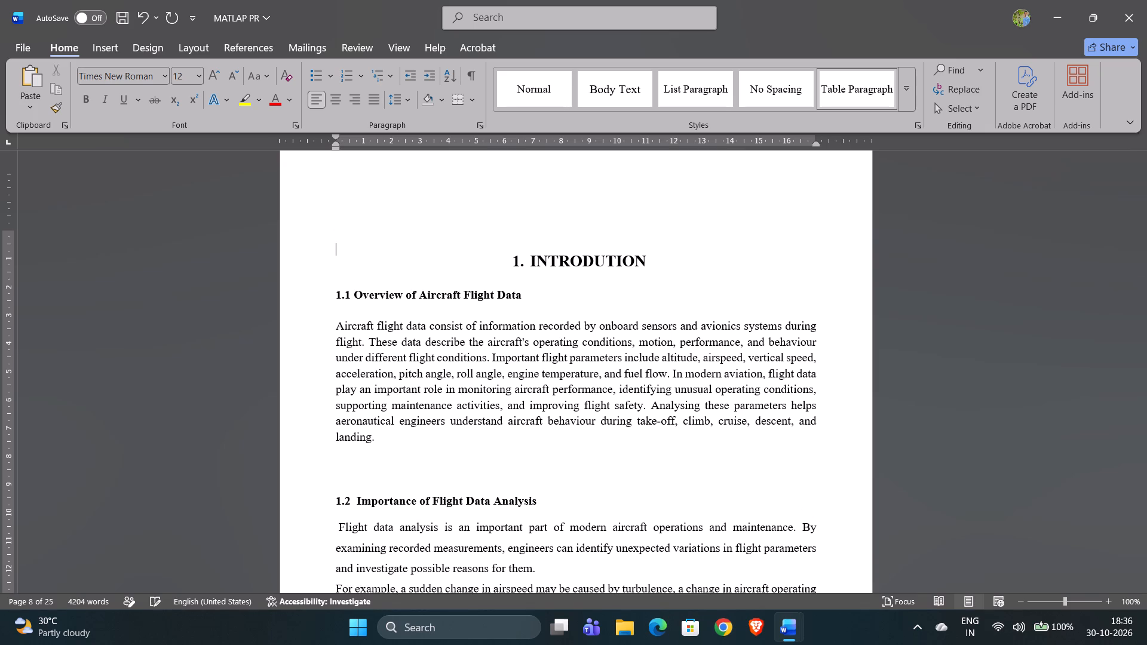
Enlarge the subheading "1.1 Overview of Aircraft Flight Data" to 14 pt.
scroll(487, 228, up, 1)
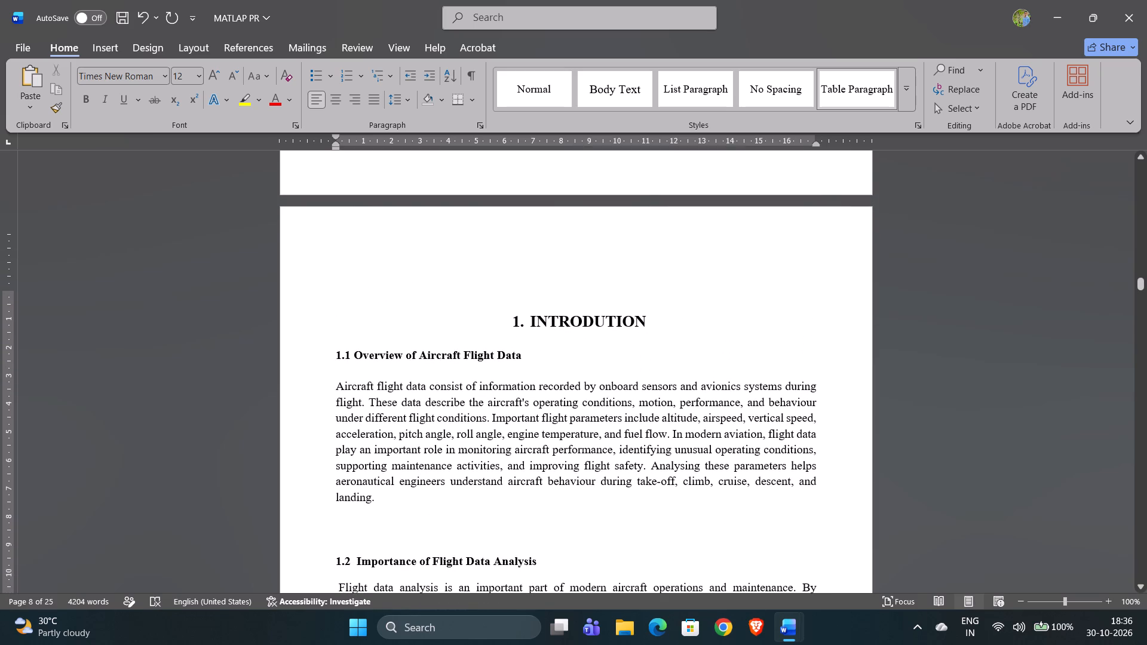
drag(329, 349, 436, 352)
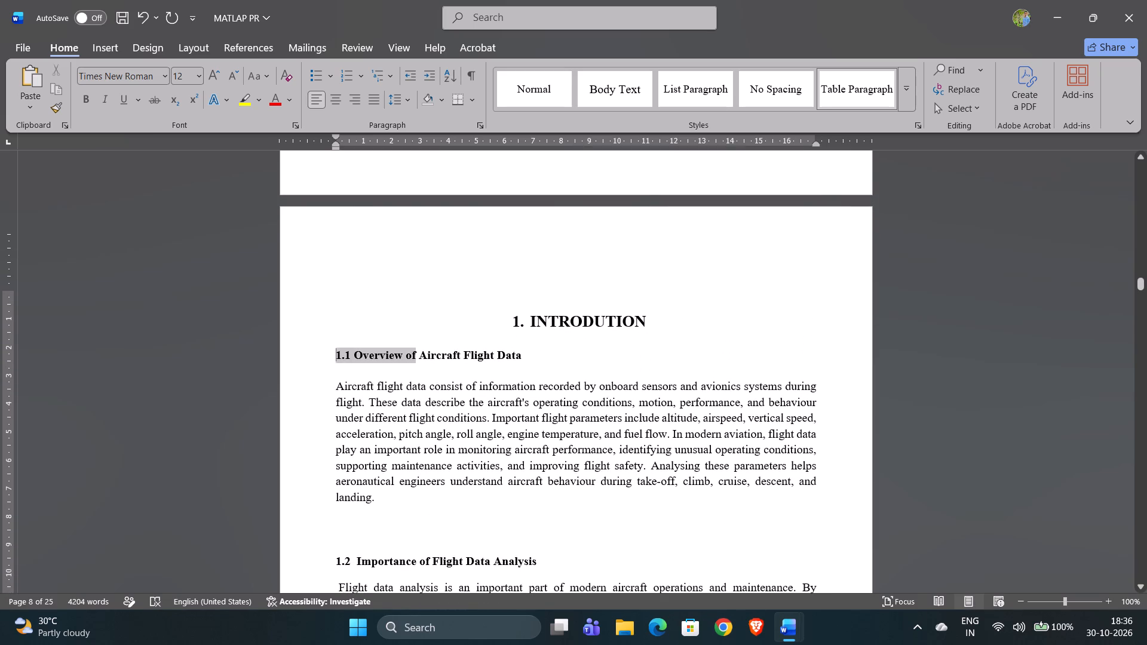
drag(436, 352, 529, 351)
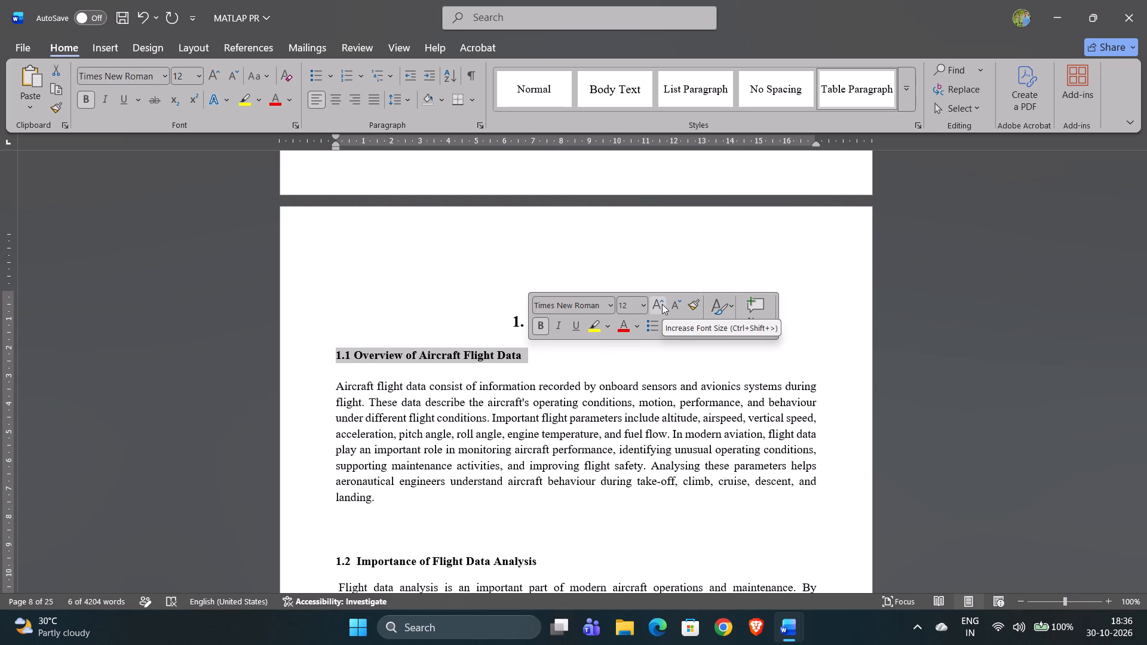
click(662, 304)
click(436, 328)
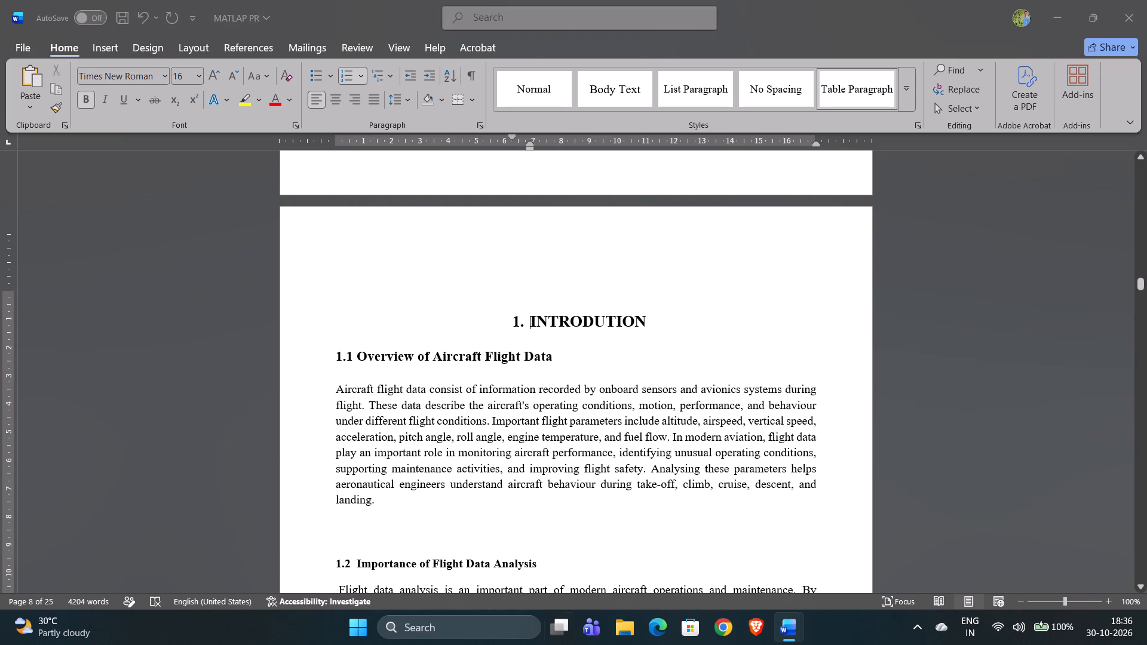
Switch to the numpy report and examine the line spacing of the body paragraphs under 1.1 and below the Python code example.
click(503, 317)
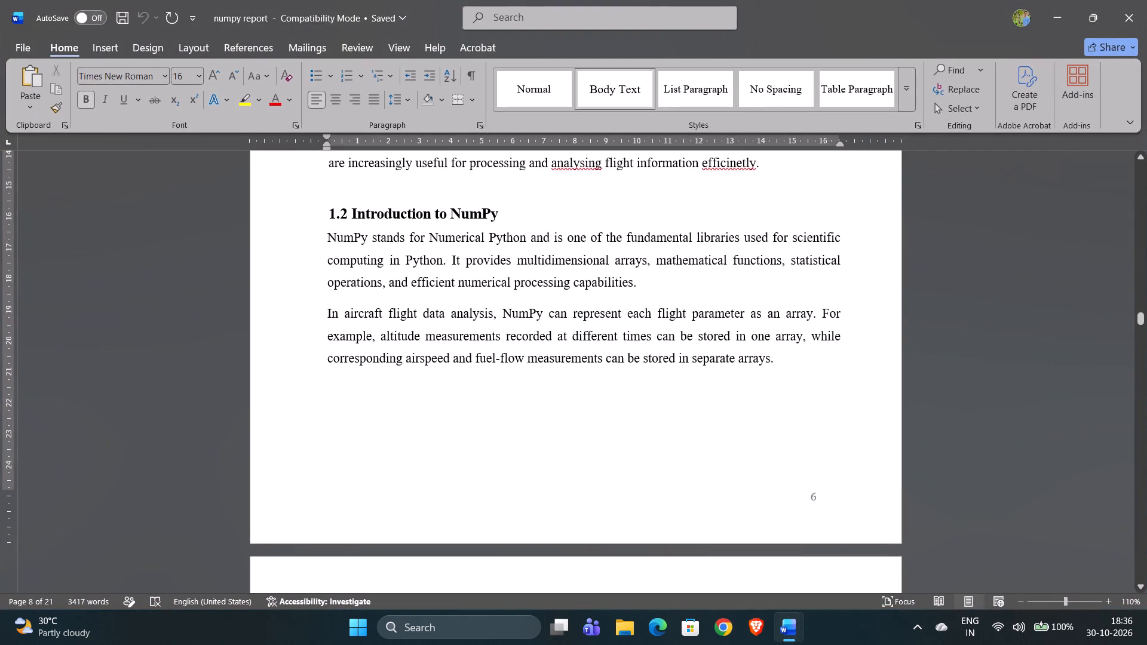
scroll(503, 317, up, 2)
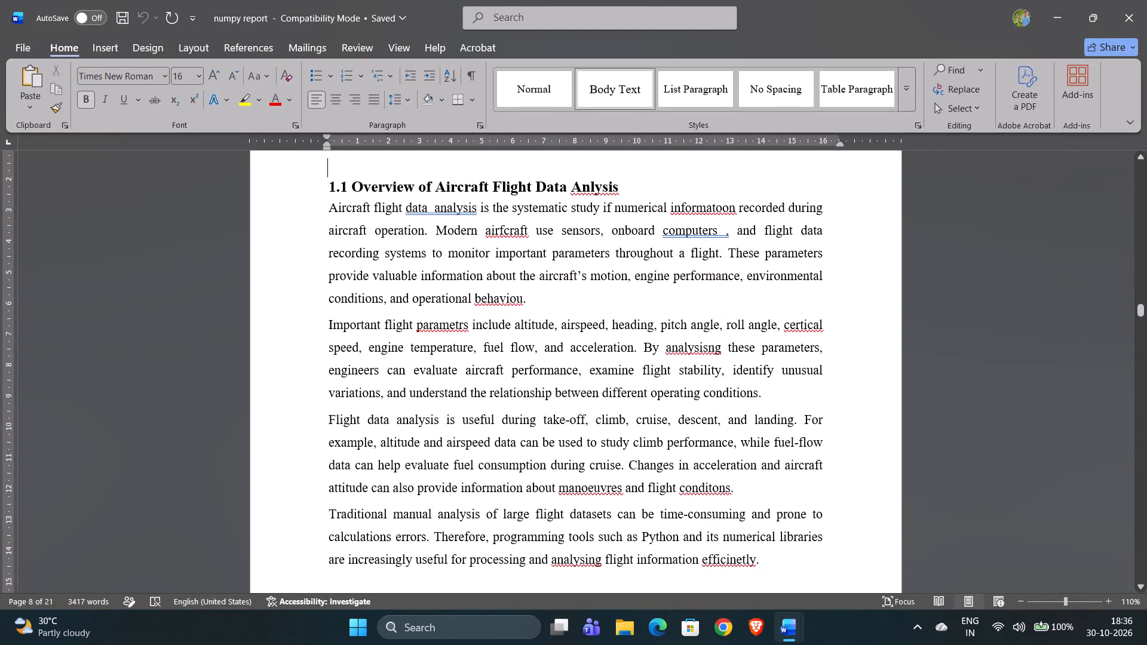
drag(329, 208, 473, 327)
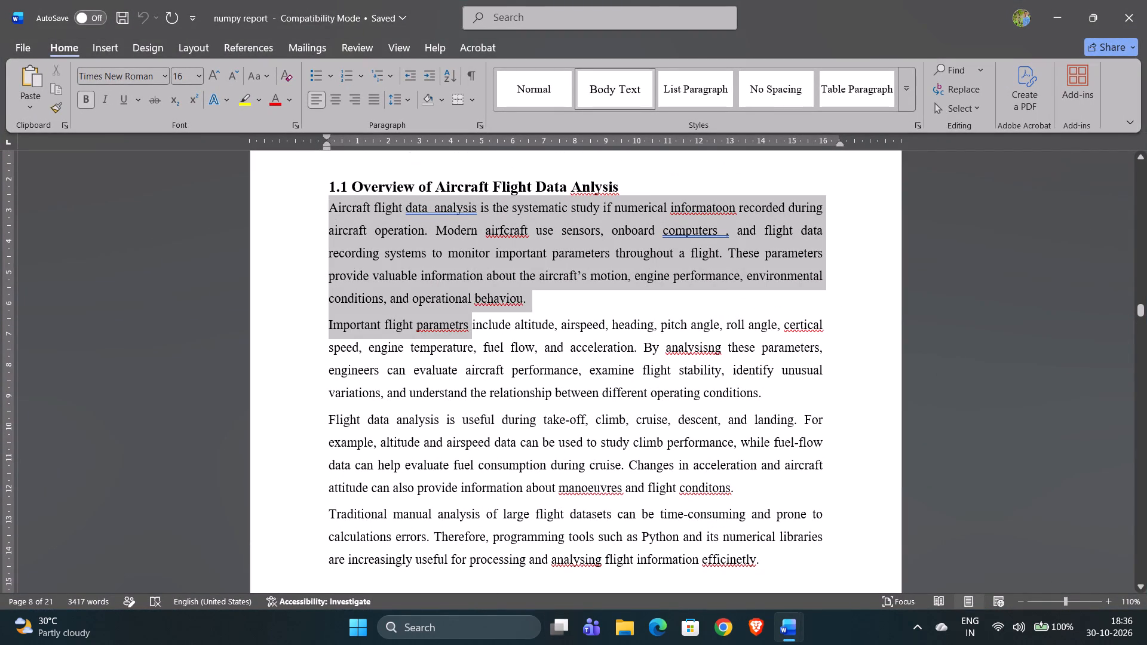
click(410, 100)
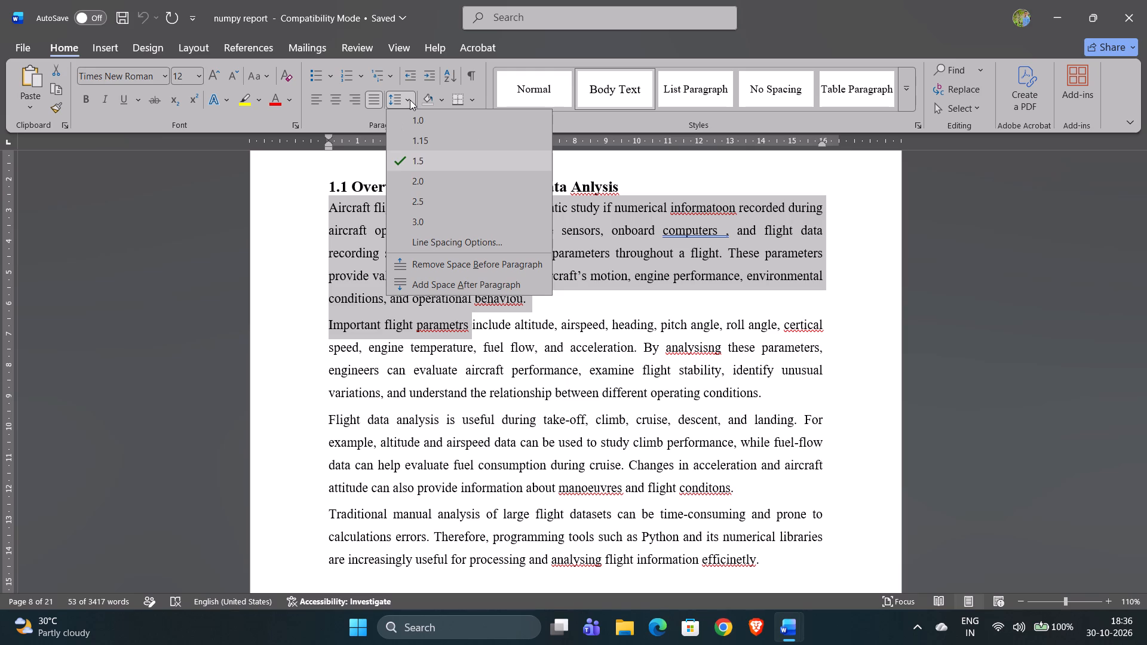
click(410, 100)
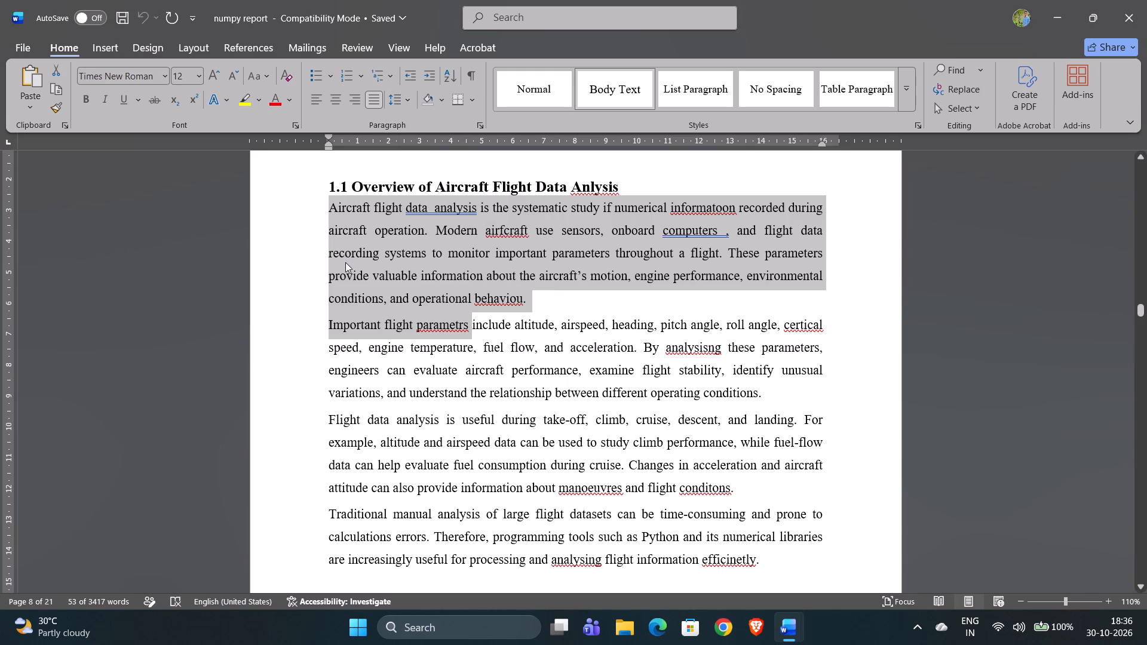
scroll(345, 262, down, 5)
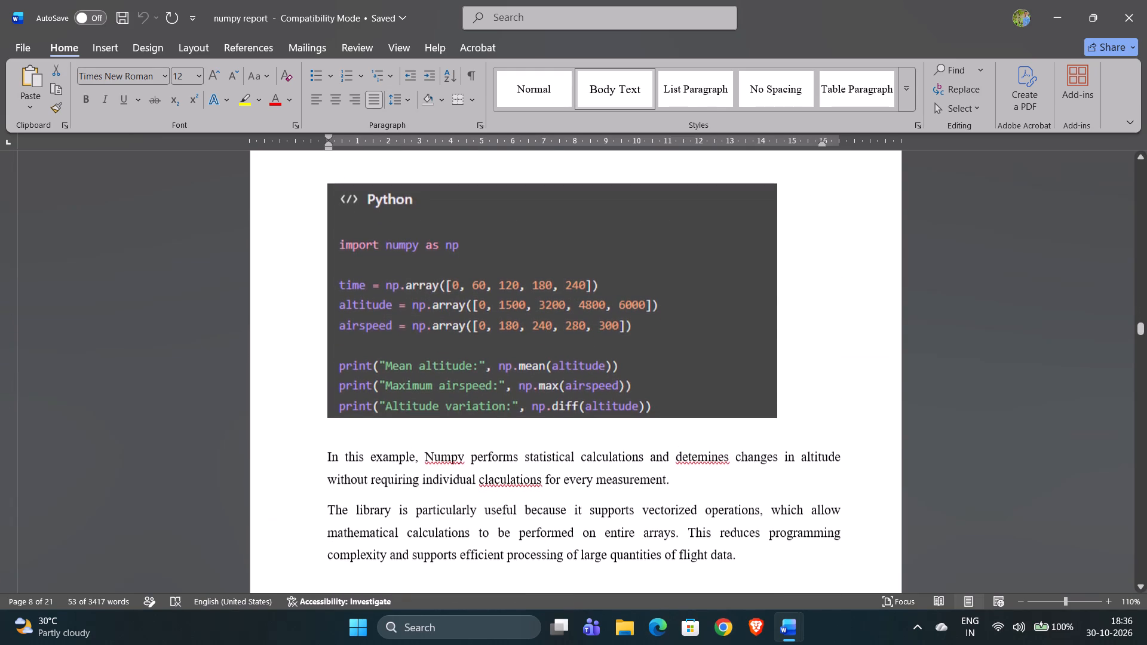
scroll(345, 262, down, 1)
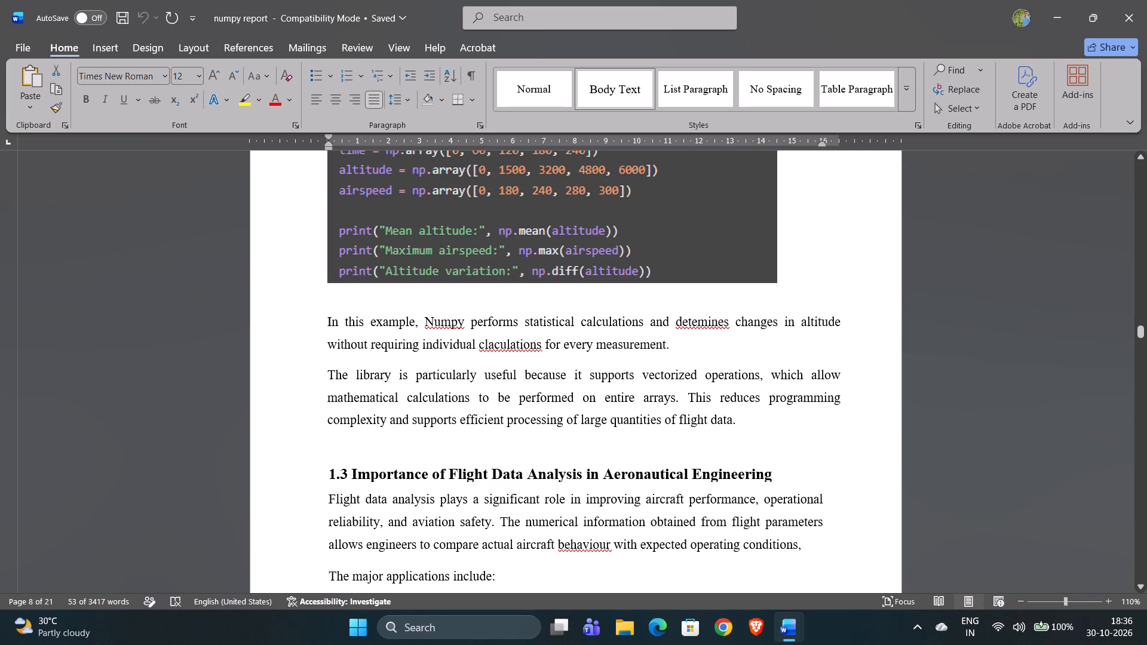
drag(327, 318, 682, 400)
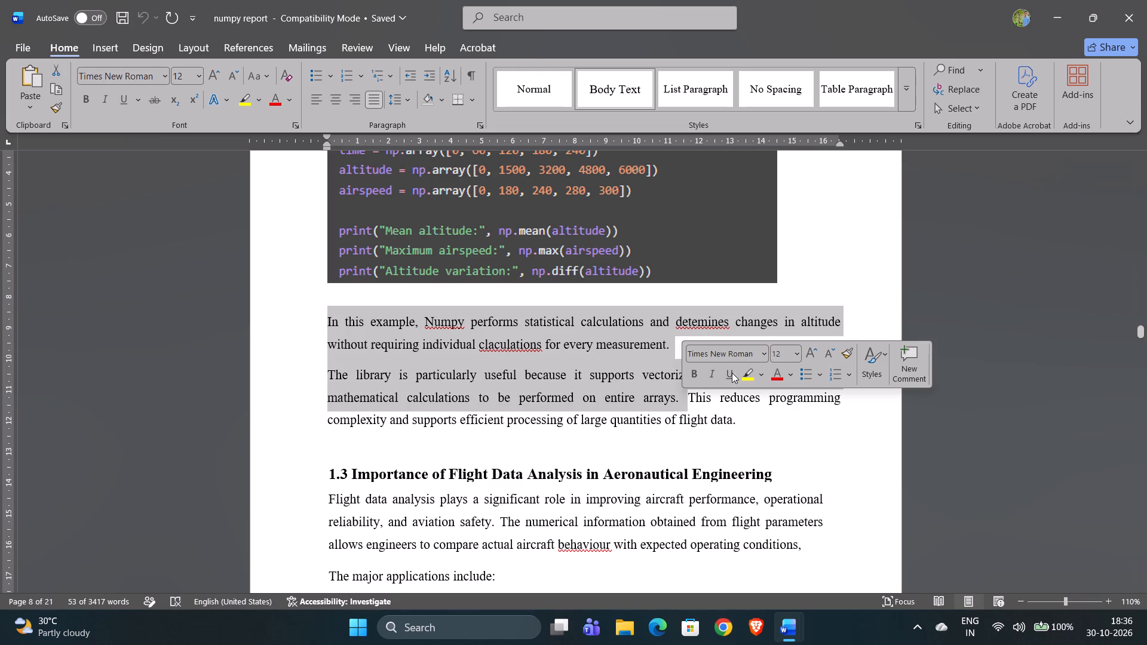
click(410, 102)
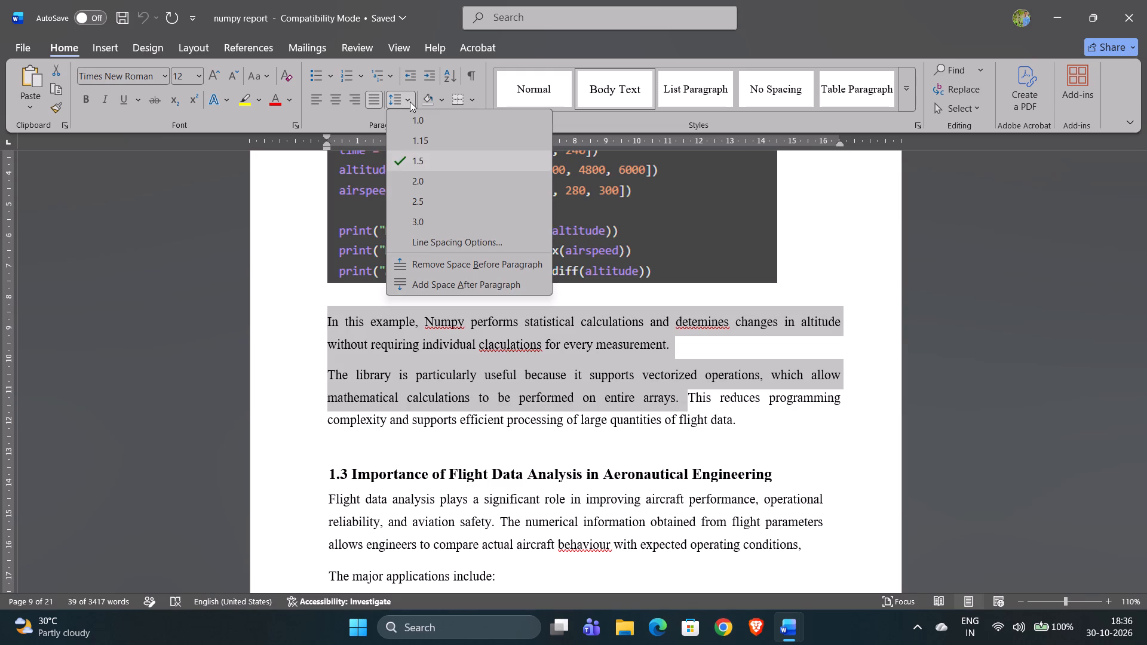
click(302, 231)
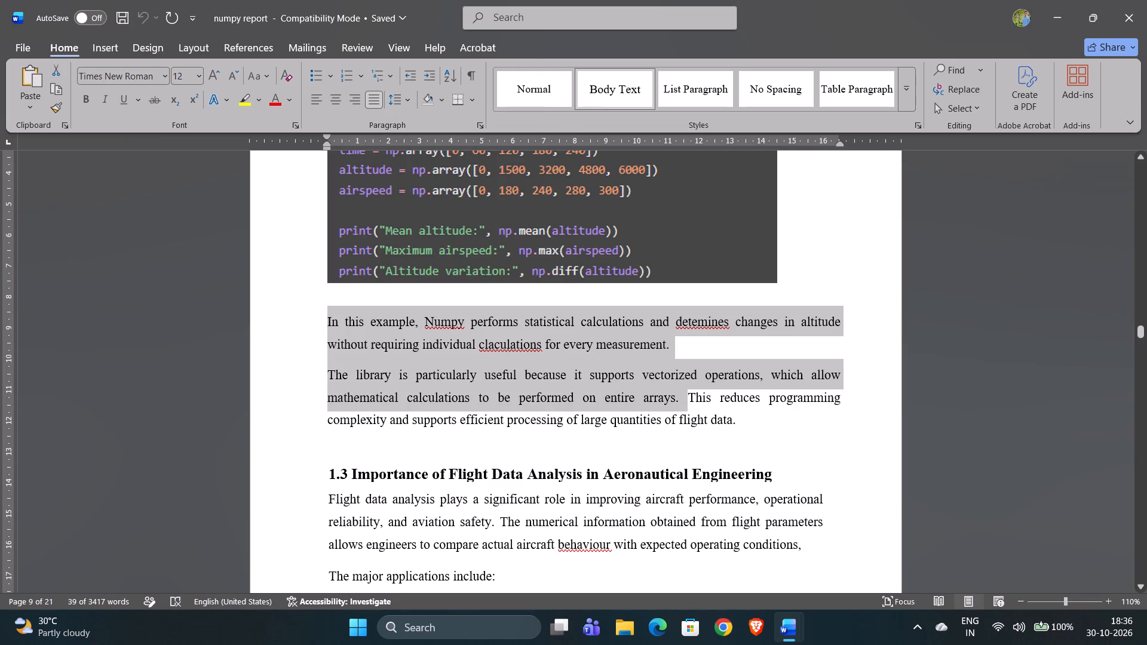
click(302, 231)
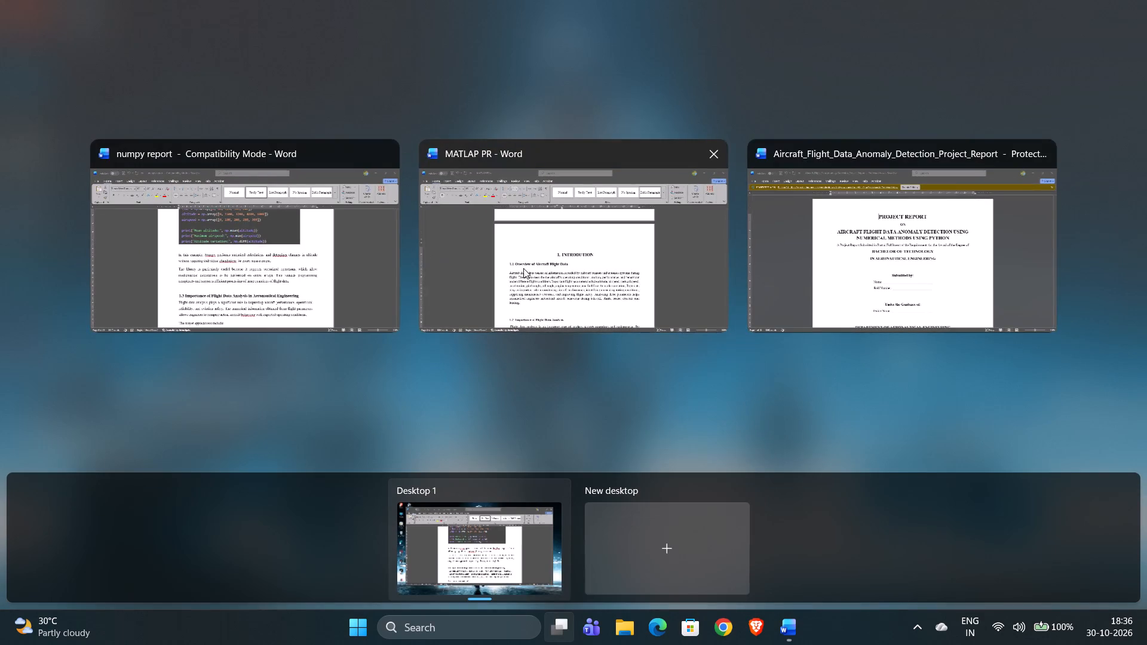
Switch to MATLAP PR and delete the blank line between the 1.1 subheading and its body paragraph.
click(535, 269)
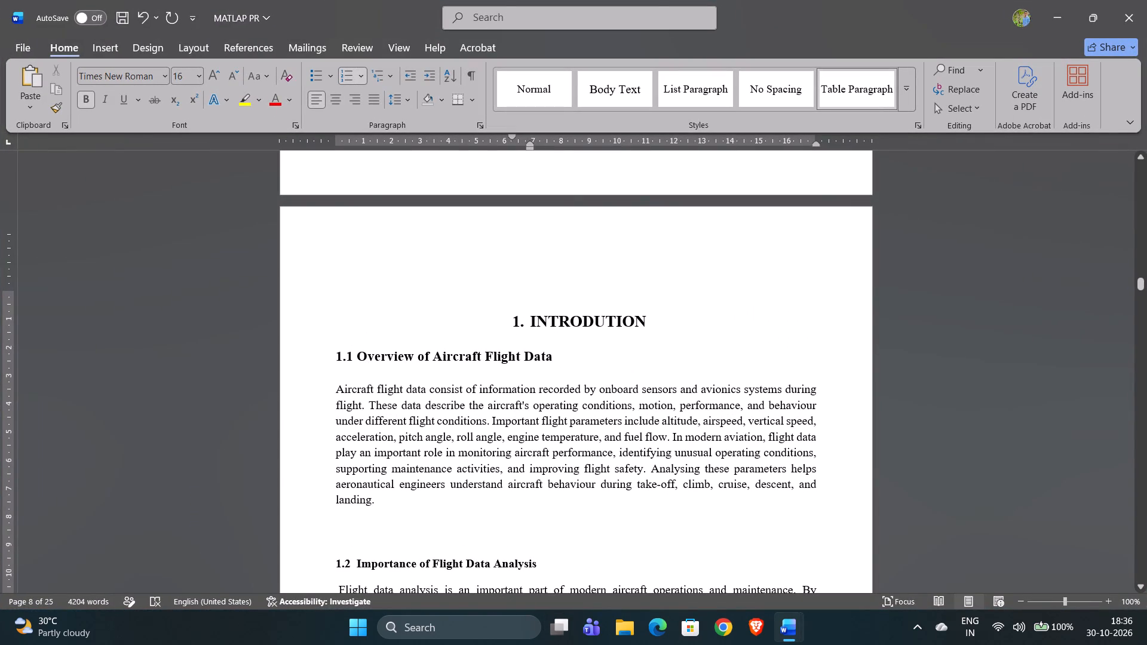
click(346, 376)
key(BackSpace)
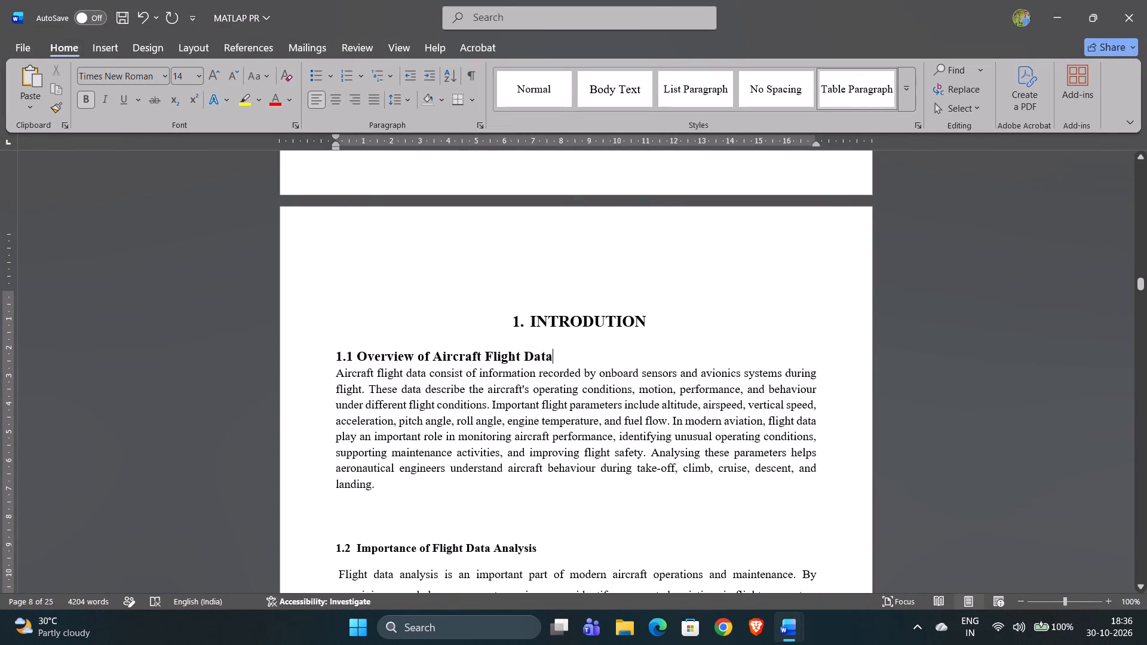
Set the line spacing of the body paragraph under 1.1 Overview of Aircraft Flight Data to 1.5.
drag(336, 369, 375, 480)
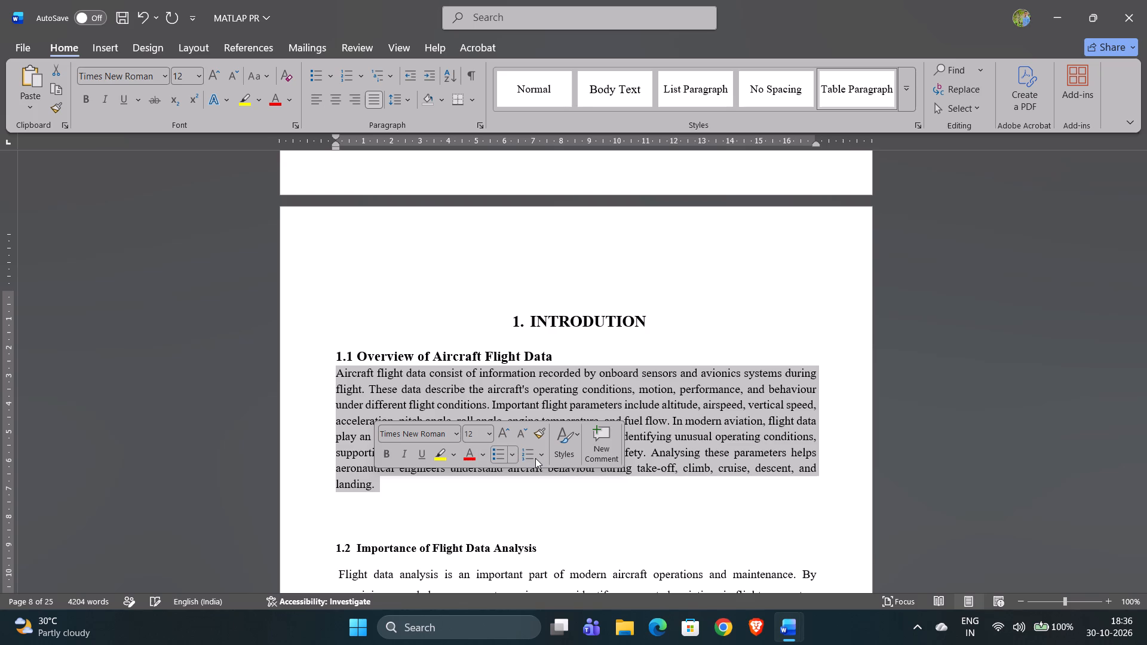
click(396, 101)
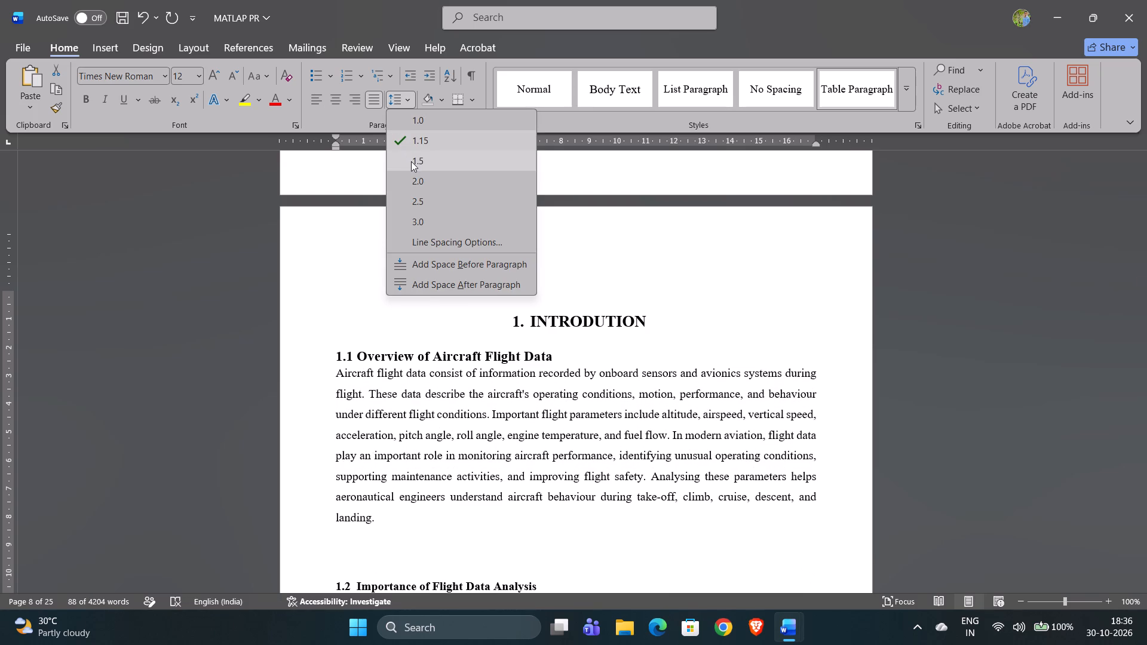
click(411, 161)
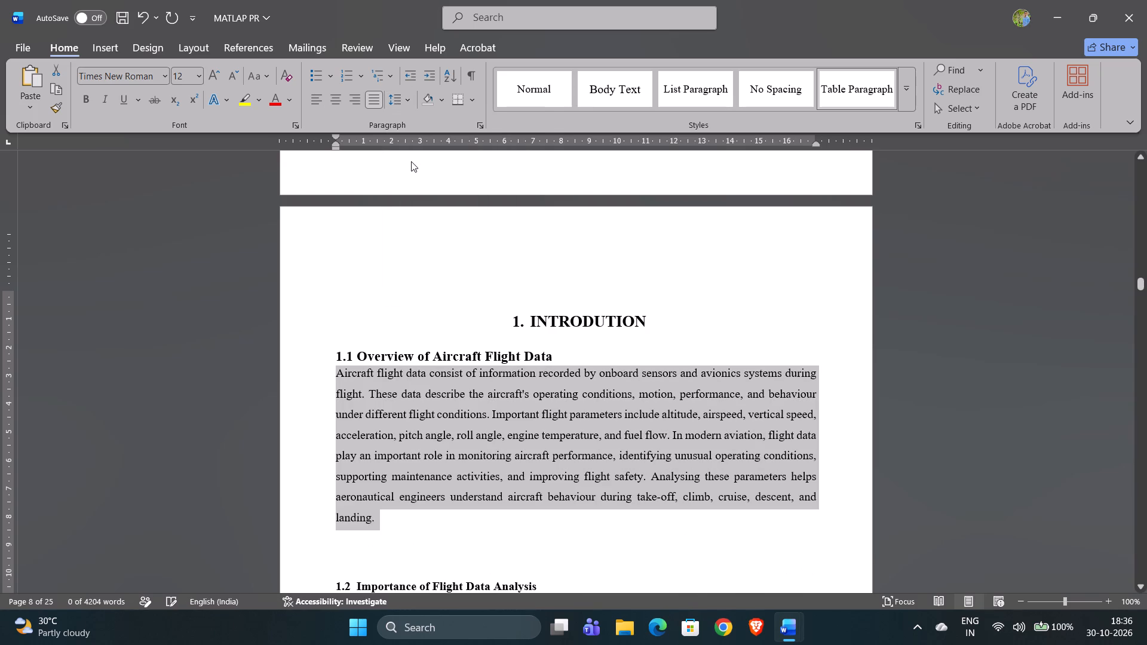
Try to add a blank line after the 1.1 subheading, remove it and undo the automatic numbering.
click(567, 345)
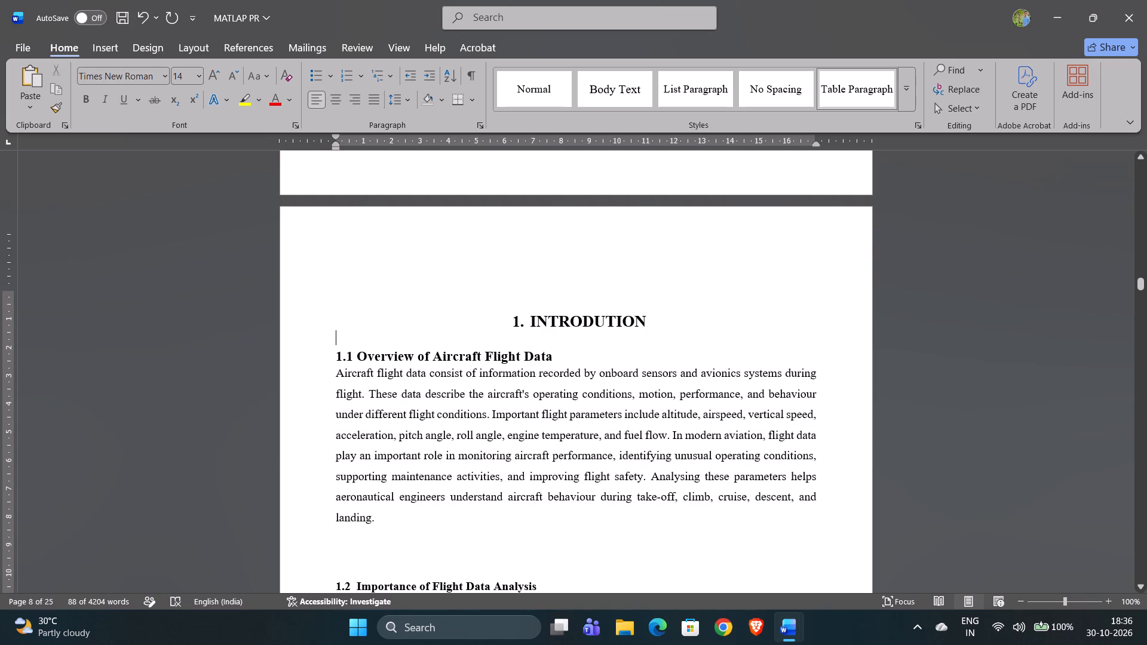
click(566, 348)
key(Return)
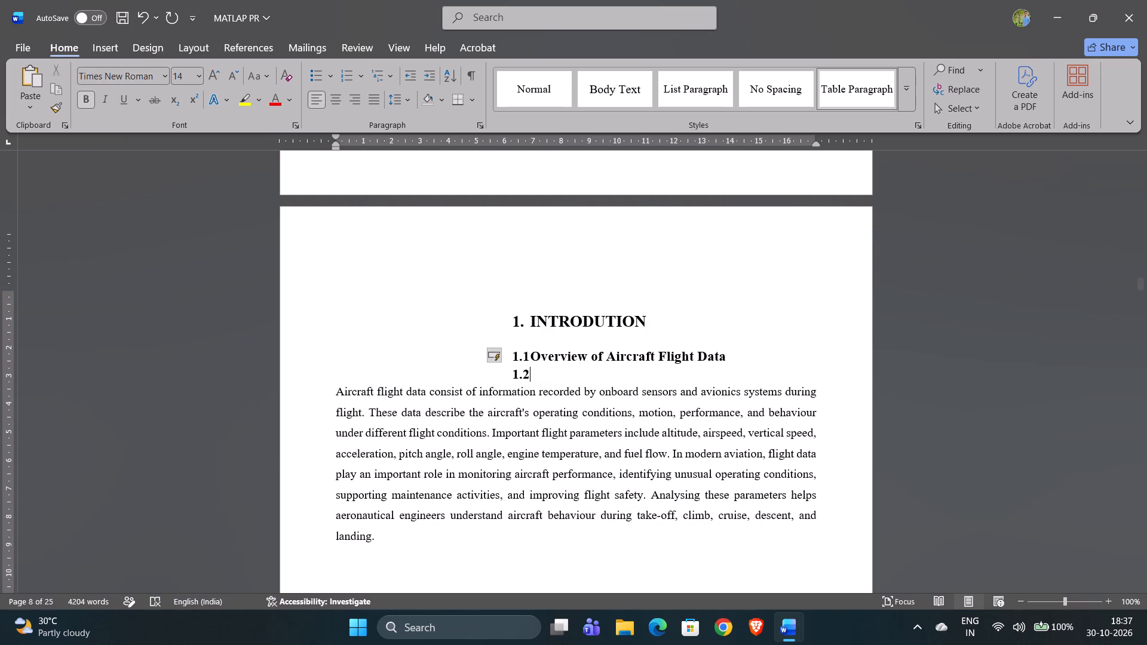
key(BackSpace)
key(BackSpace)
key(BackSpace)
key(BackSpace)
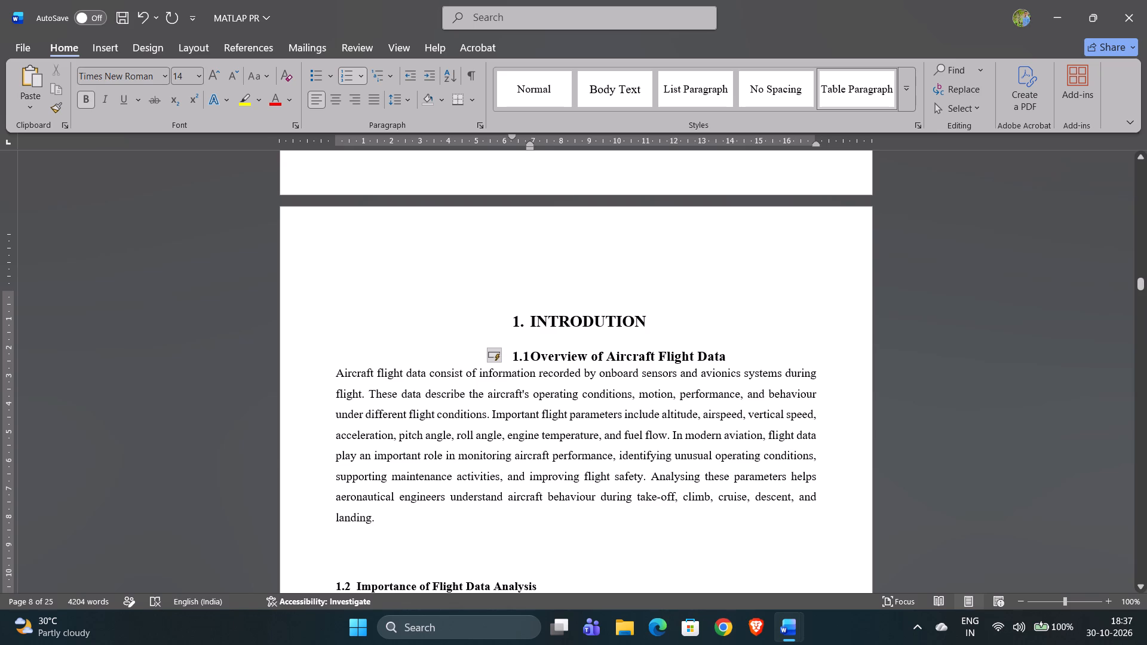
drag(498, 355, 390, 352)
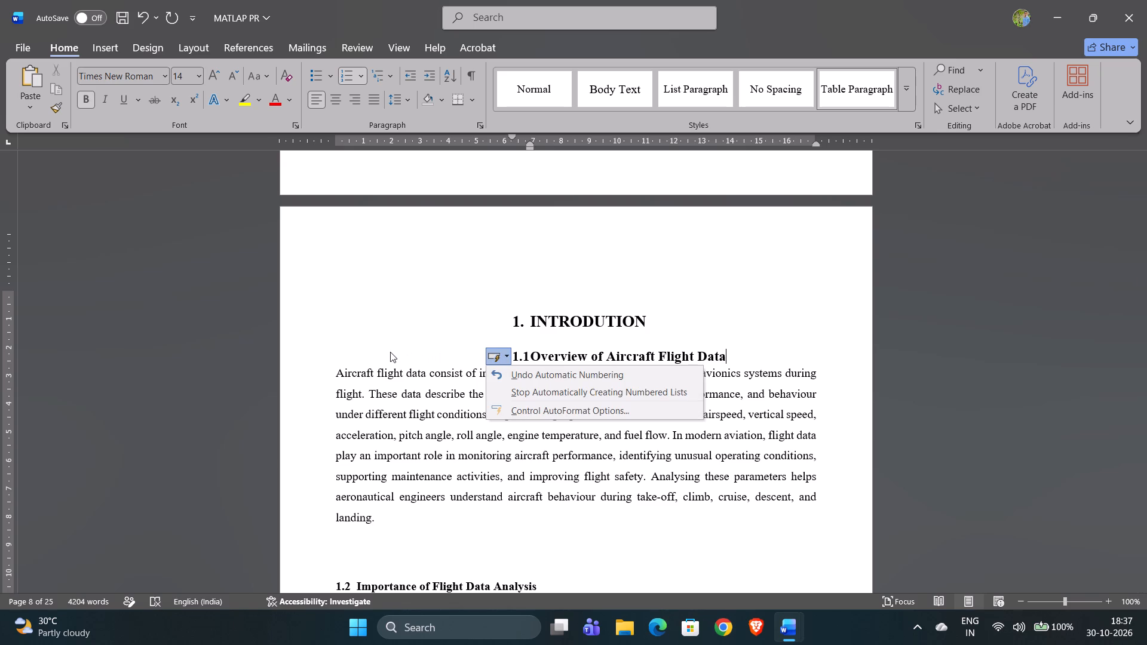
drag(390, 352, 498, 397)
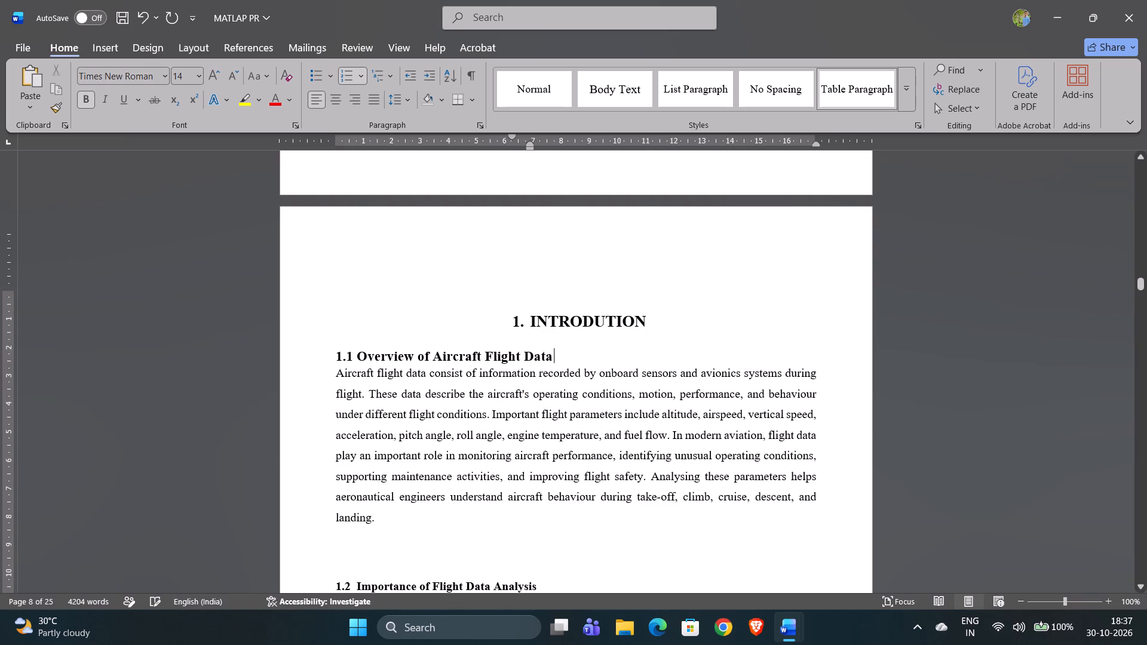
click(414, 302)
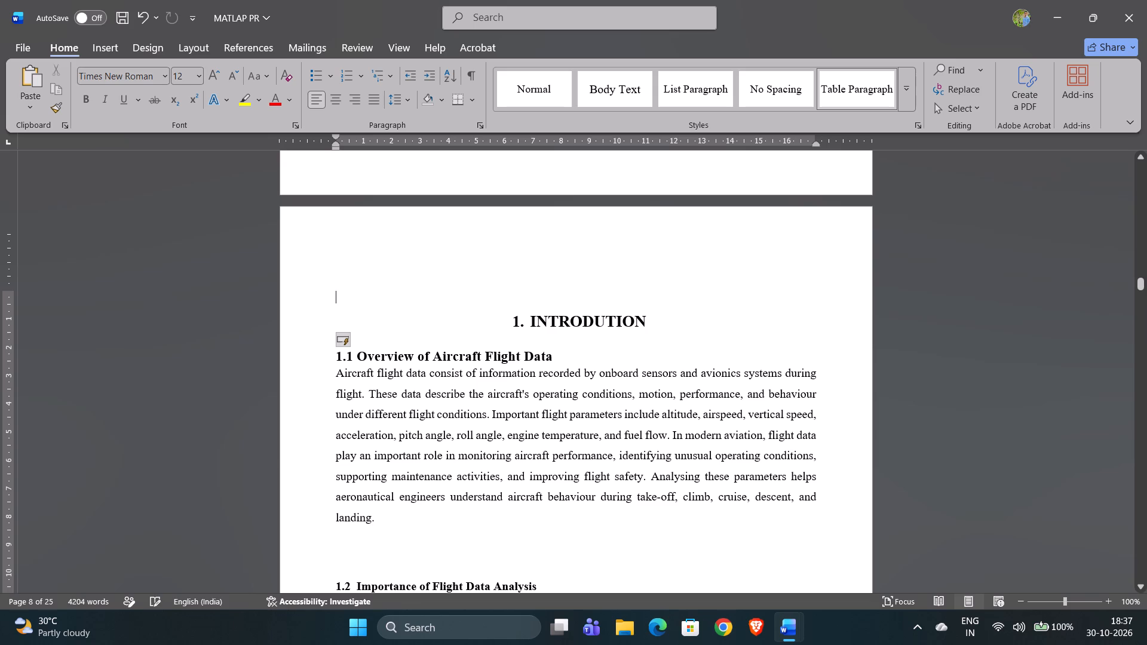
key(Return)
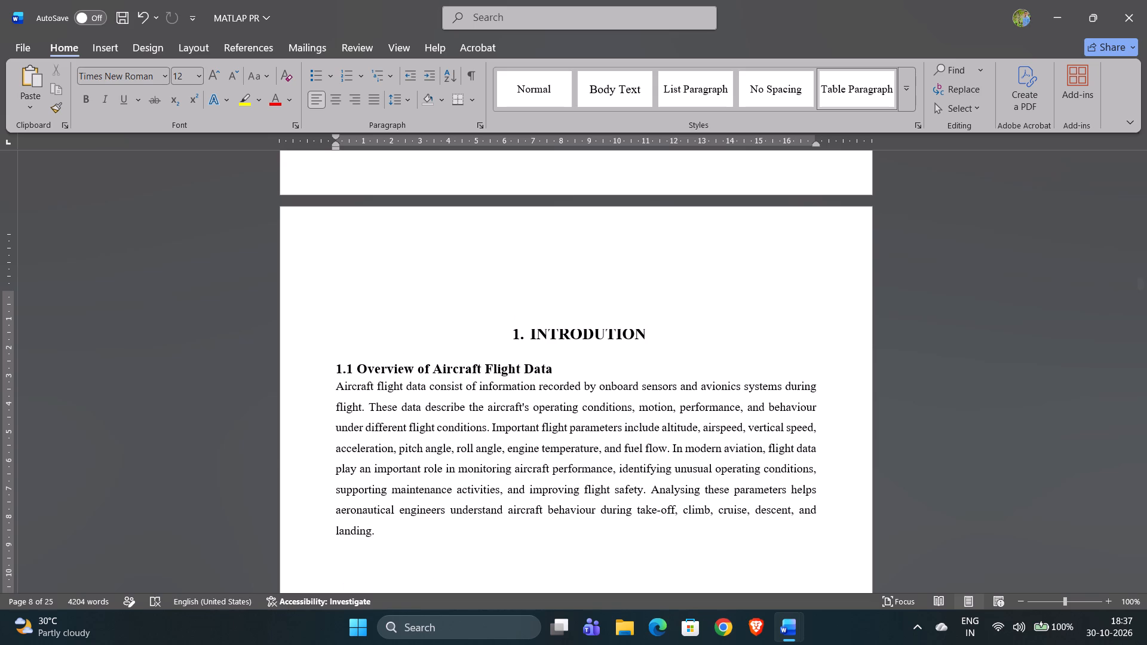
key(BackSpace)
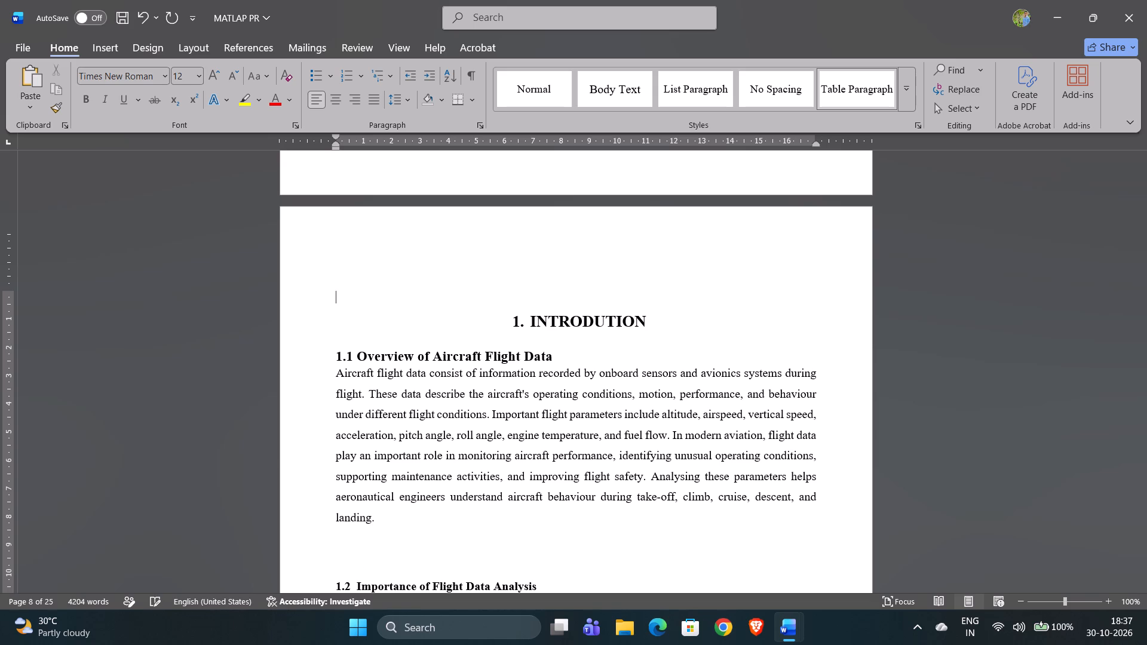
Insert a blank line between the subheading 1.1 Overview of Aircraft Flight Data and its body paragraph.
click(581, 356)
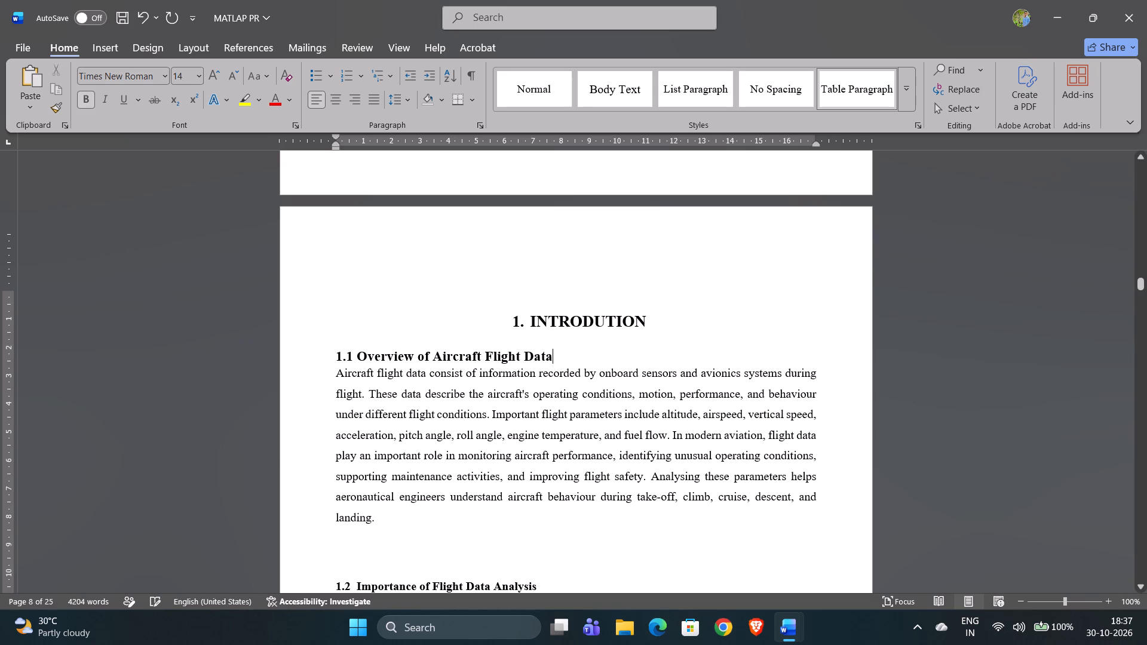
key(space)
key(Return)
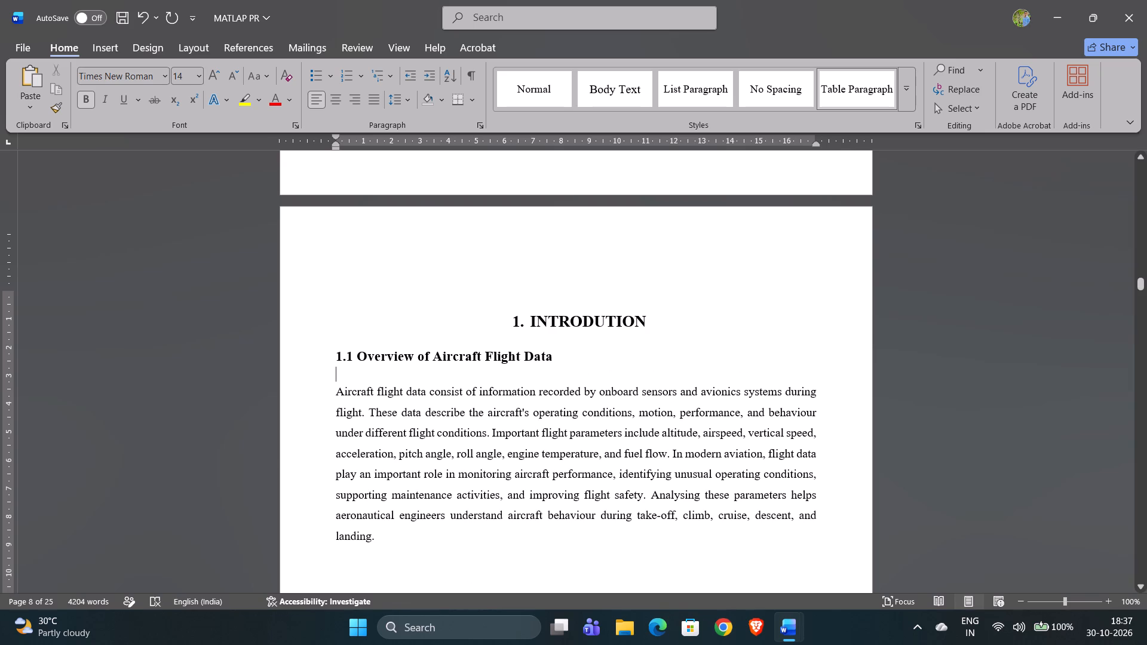
Switch to the numpy report and examine the spacing between its 1.1 subheading and the body text.
click(606, 256)
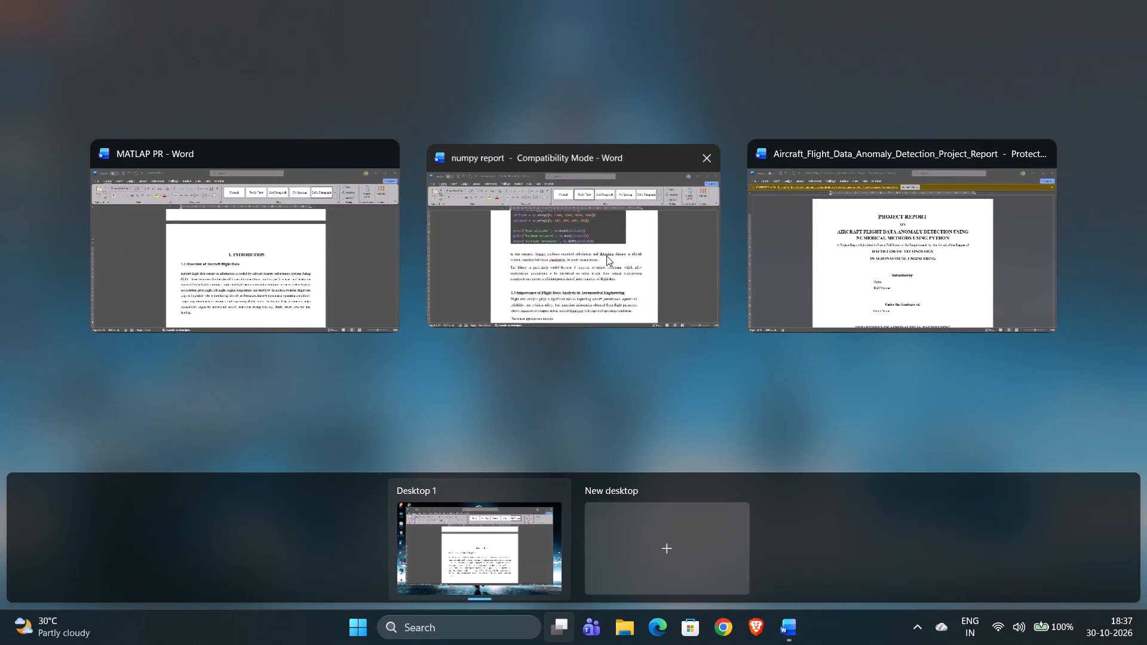
scroll(465, 418, up, 1)
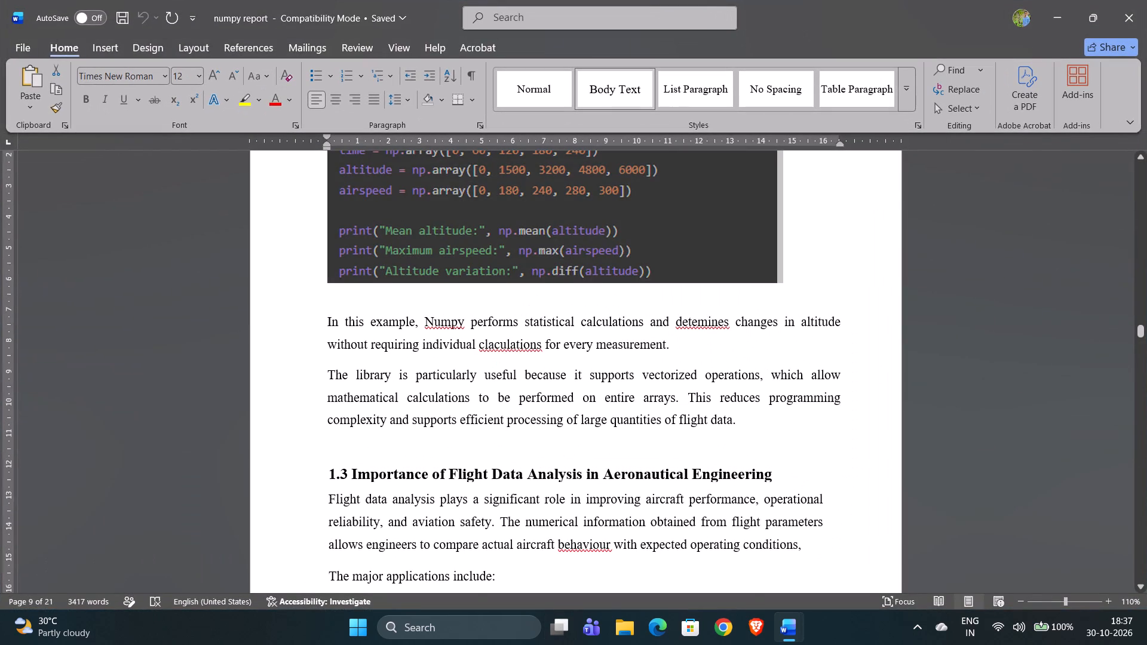
scroll(465, 418, up, 1)
click(465, 418)
scroll(465, 418, up, 5)
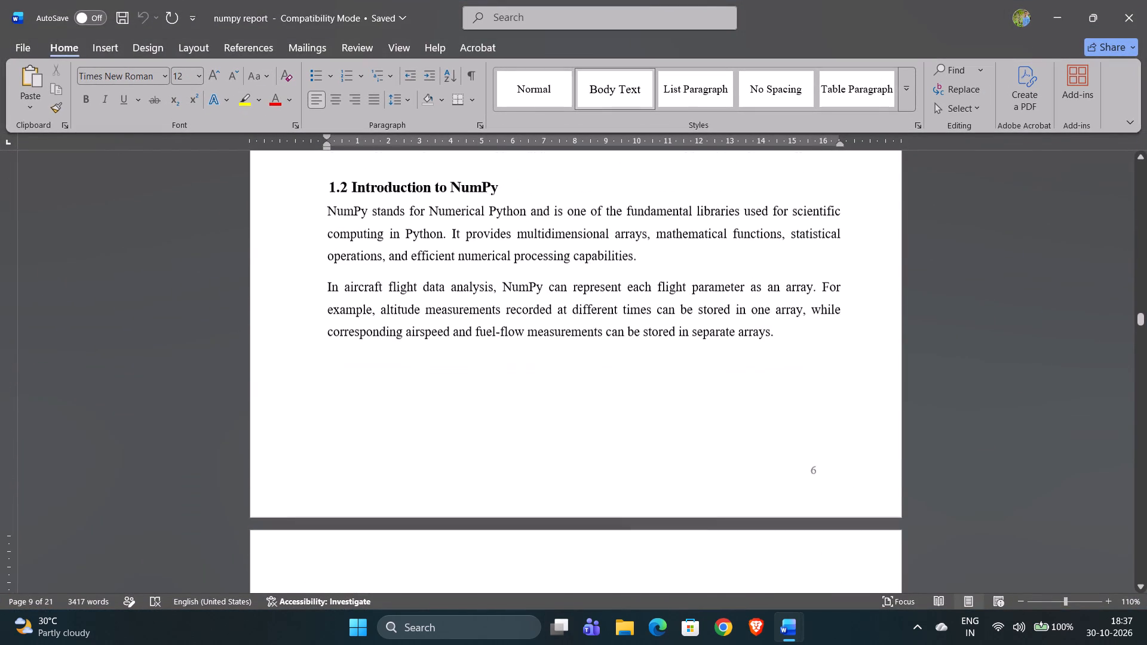
scroll(465, 418, up, 2)
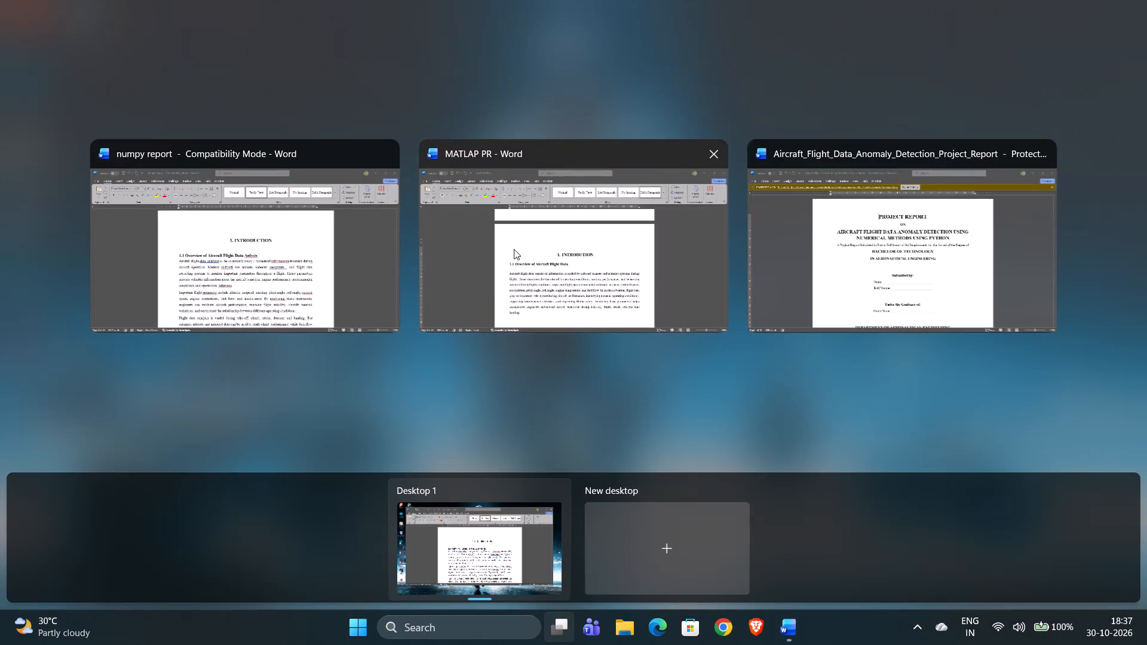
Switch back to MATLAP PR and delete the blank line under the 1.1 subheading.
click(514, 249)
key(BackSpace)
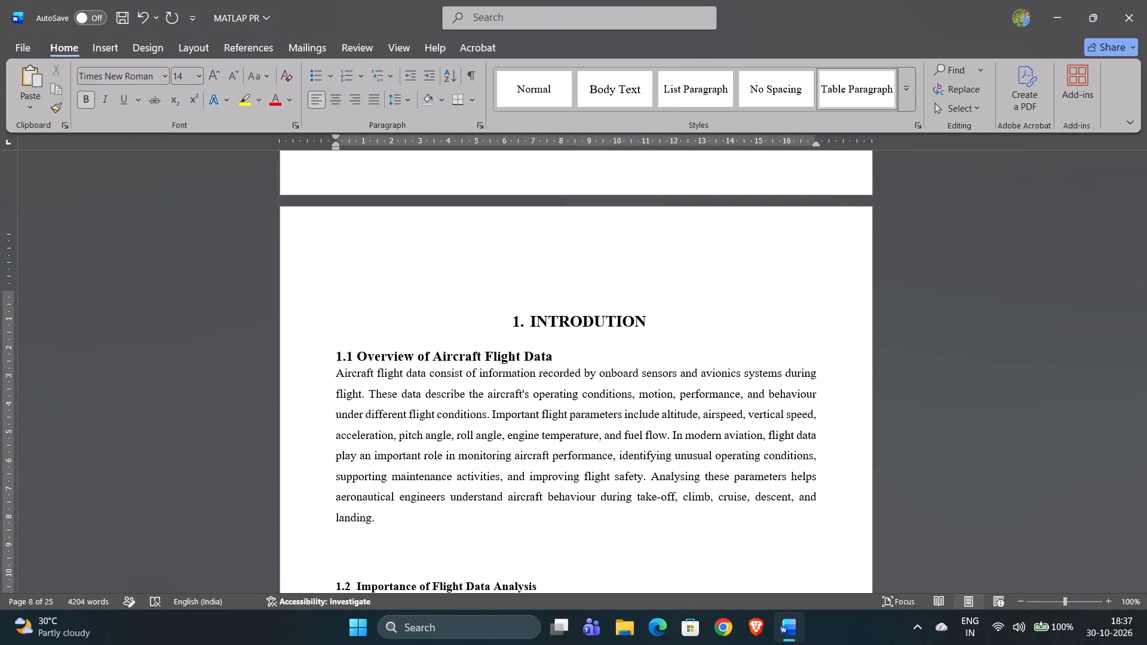
Set the line spacing of the 1.1 subheading together with its body paragraph to 1.5.
drag(559, 360, 573, 419)
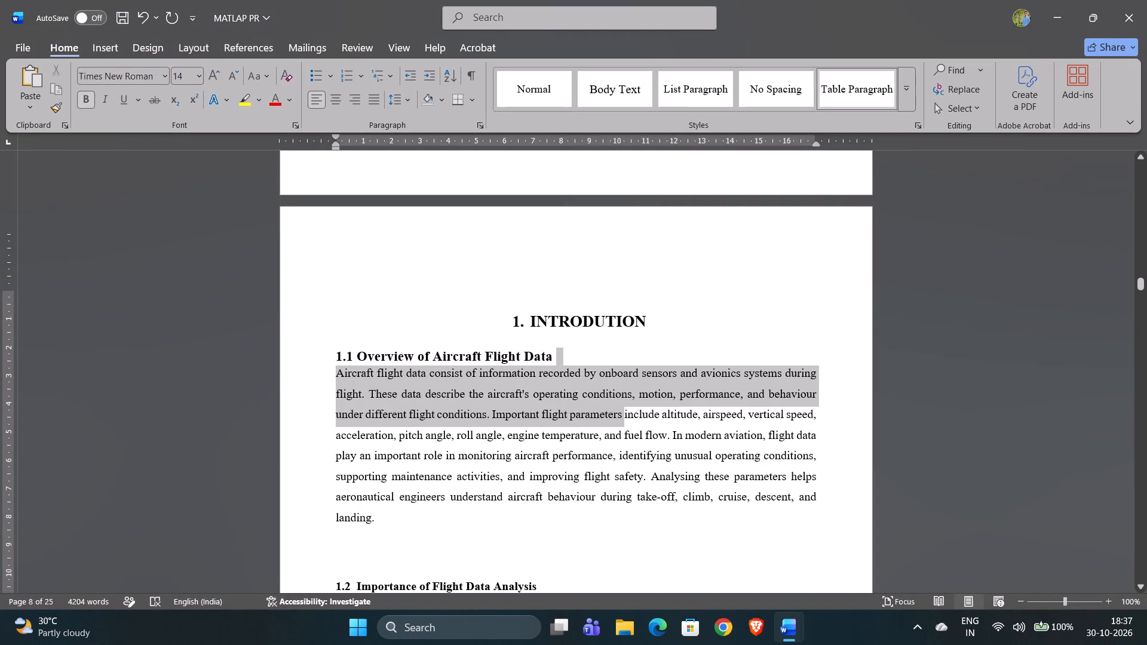
drag(573, 419, 497, 517)
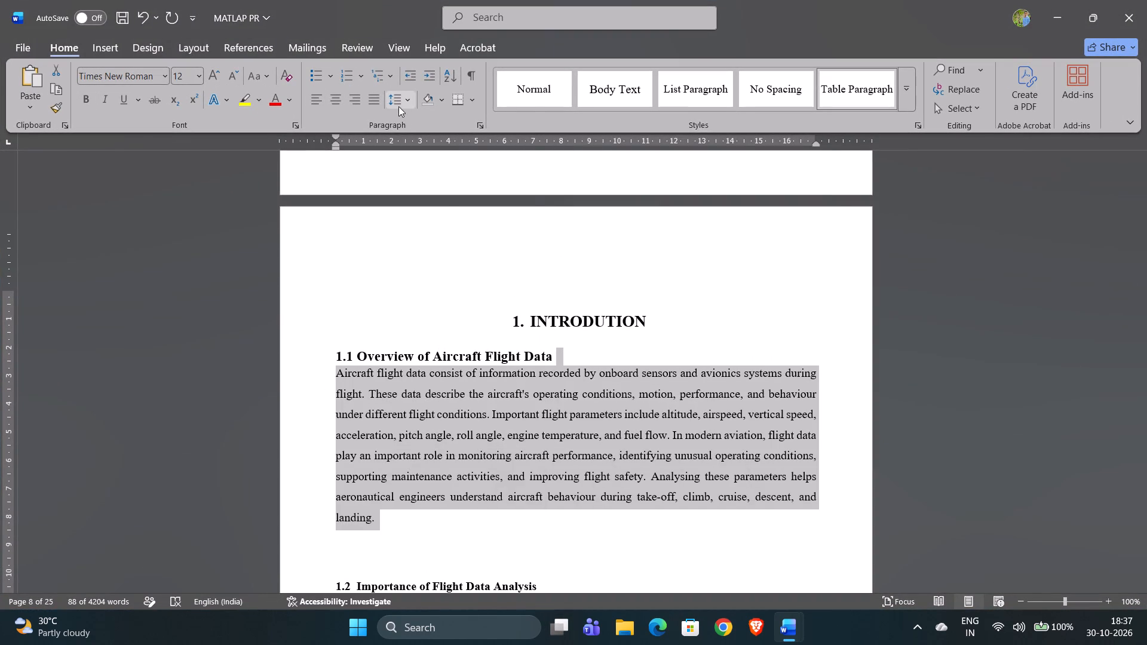
click(396, 104)
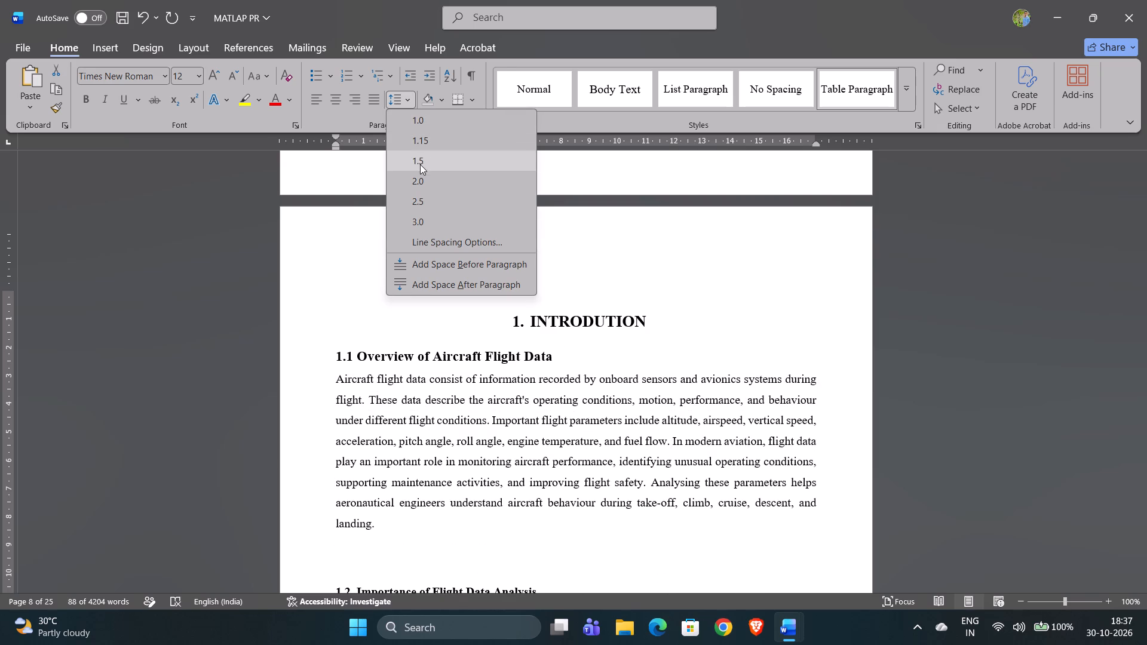
click(421, 163)
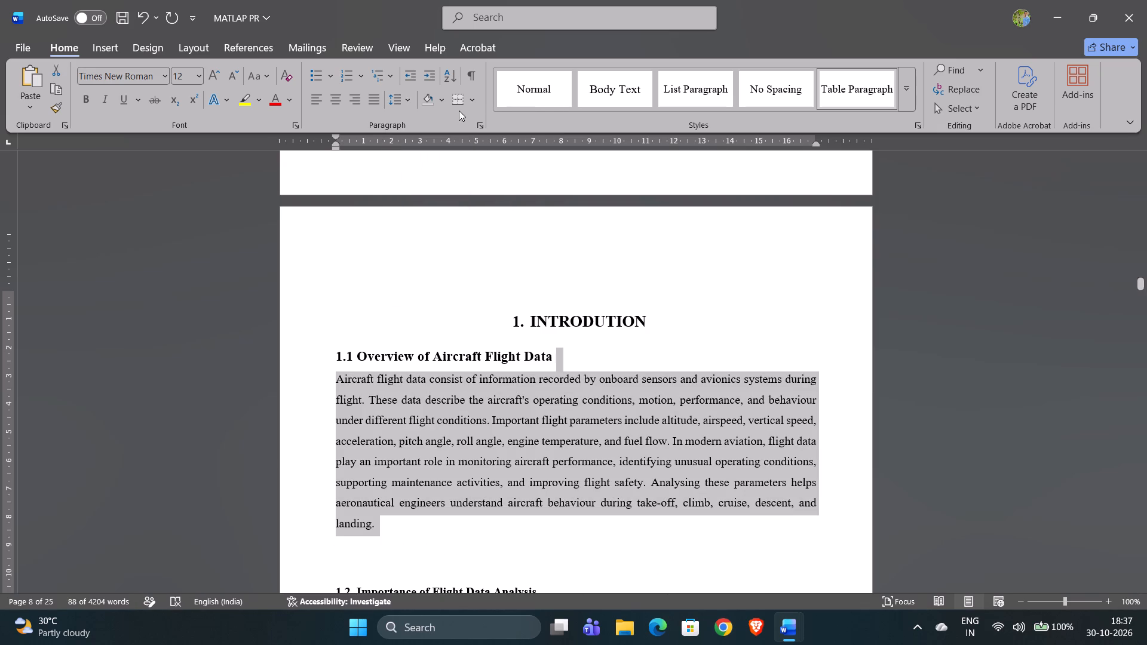
Justify the 1.1 subheading and its body paragraph.
click(370, 104)
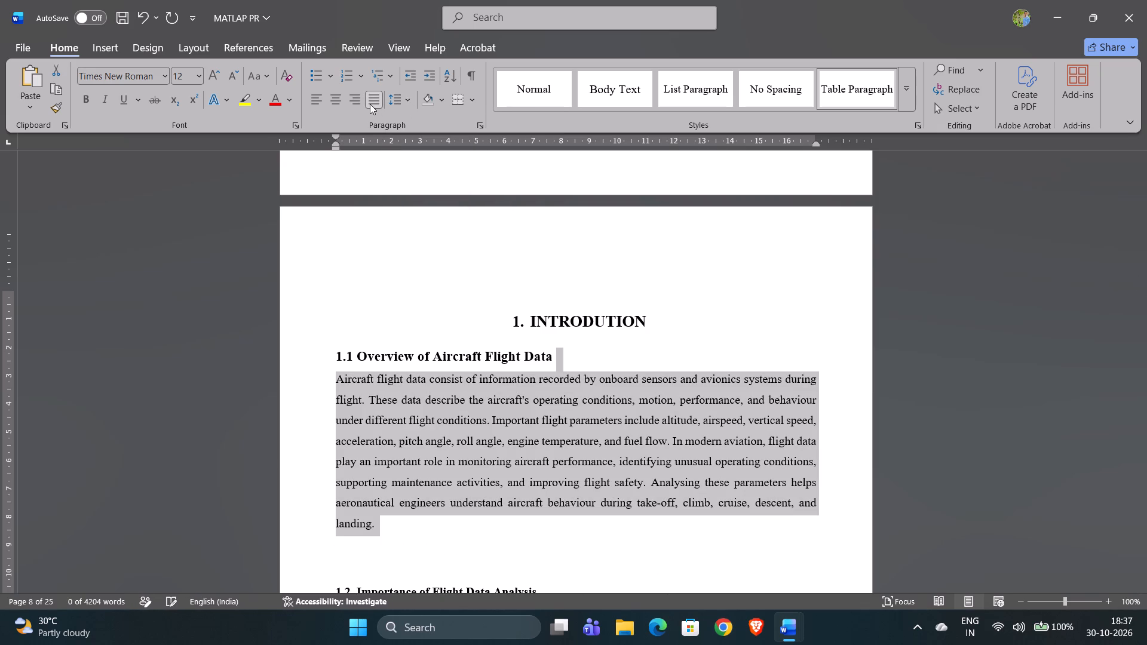
click(370, 104)
click(370, 104)
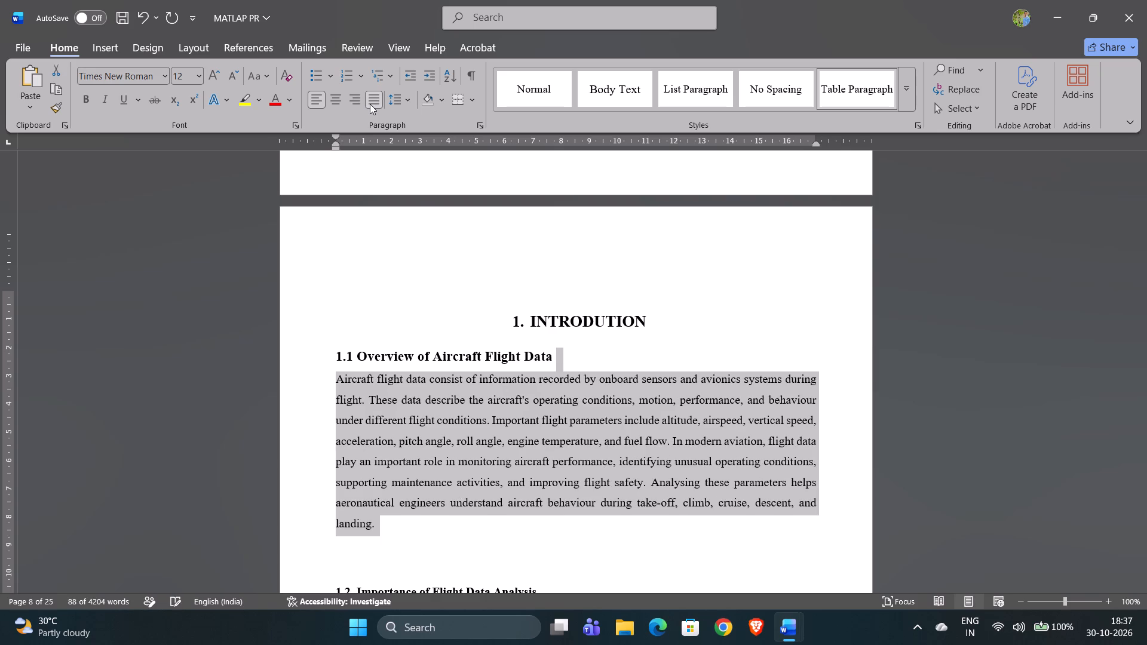
click(385, 248)
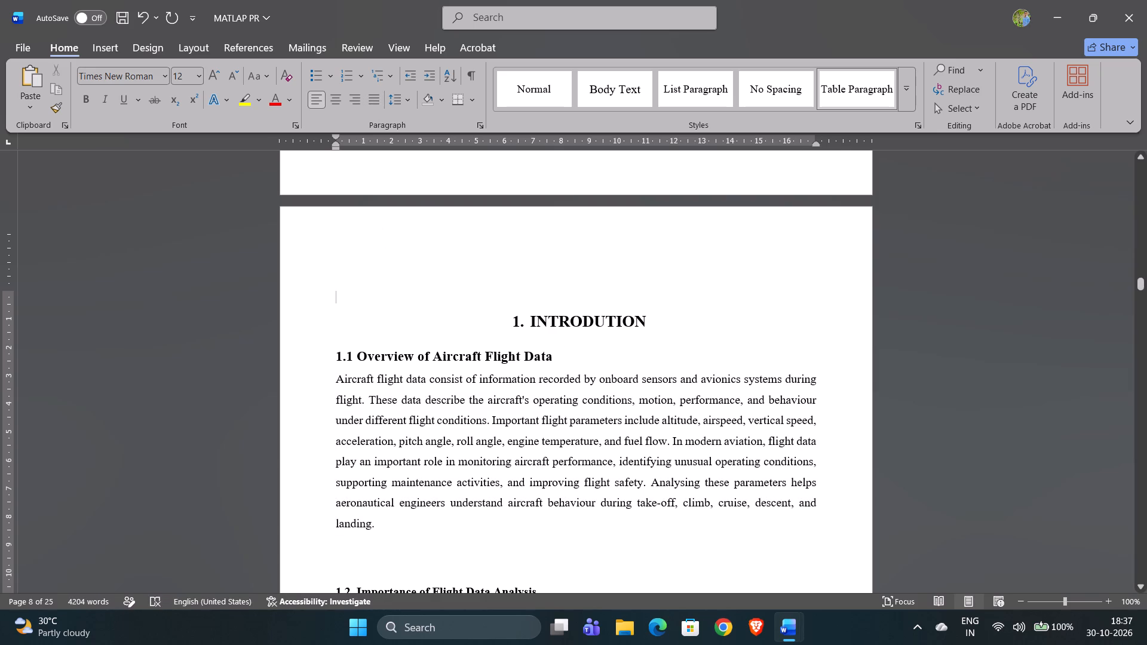
Look through the first pages of Aircraft_Flight_Data_Anomaly_Detection_Project_Report and close that document.
scroll(421, 337, down, 1)
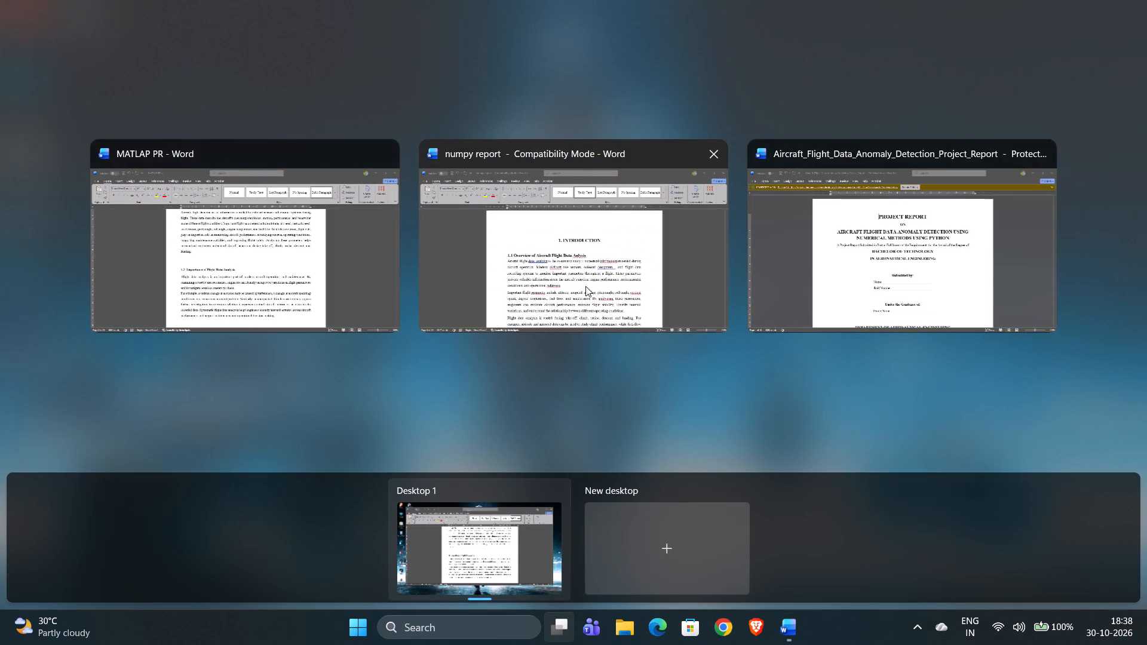
click(835, 263)
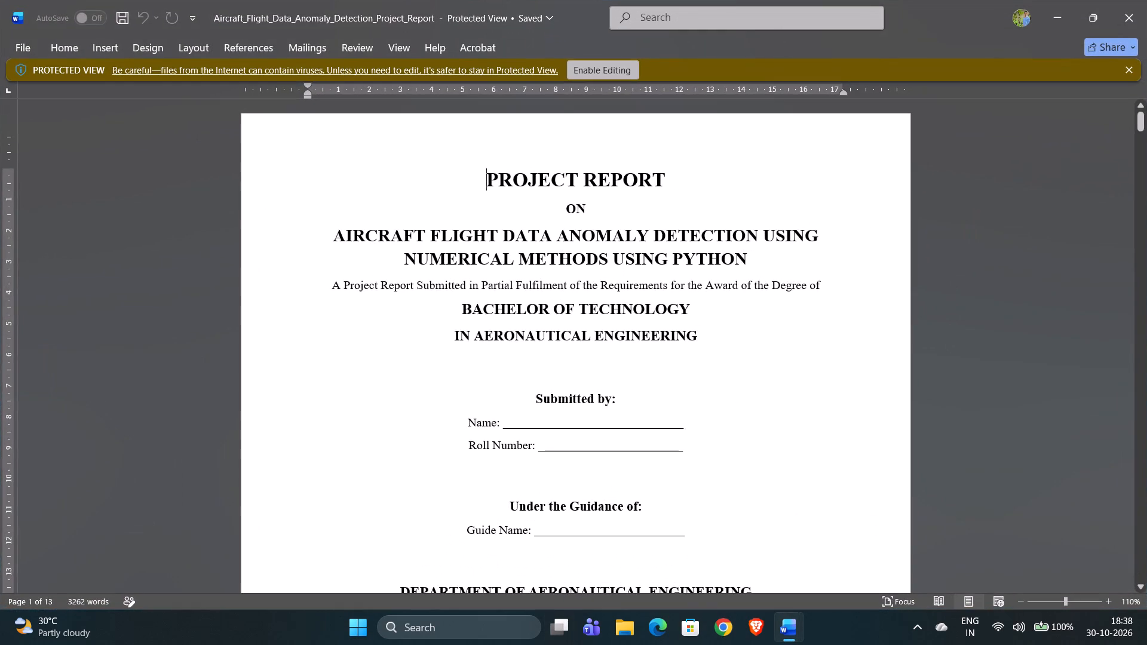
scroll(674, 416, down, 5)
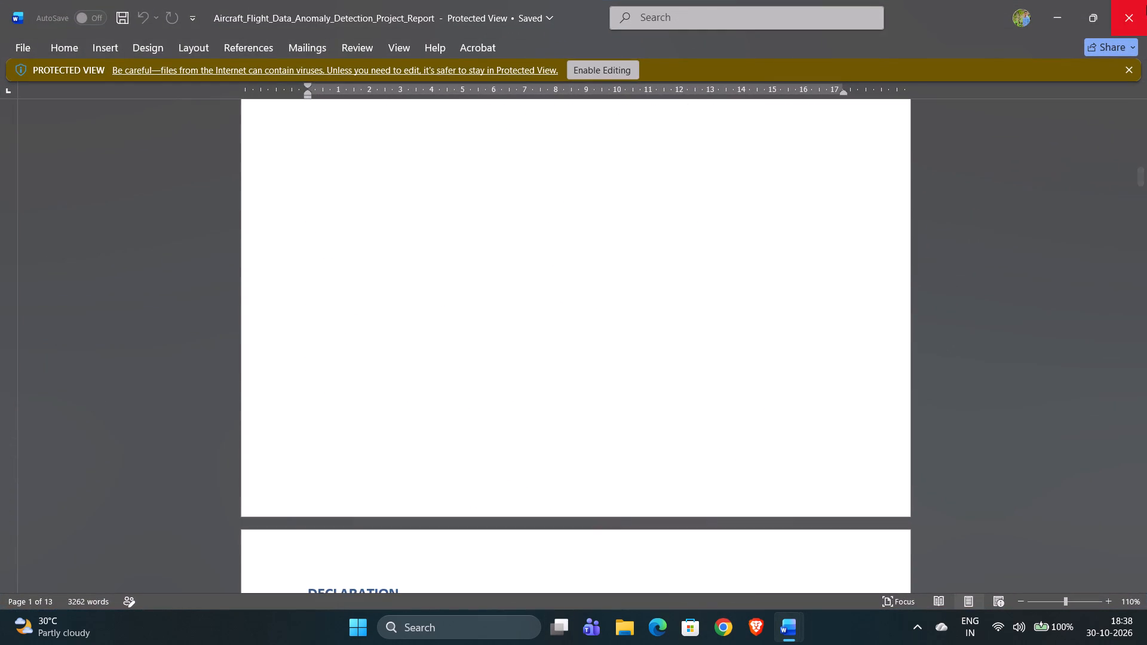
click(1067, 19)
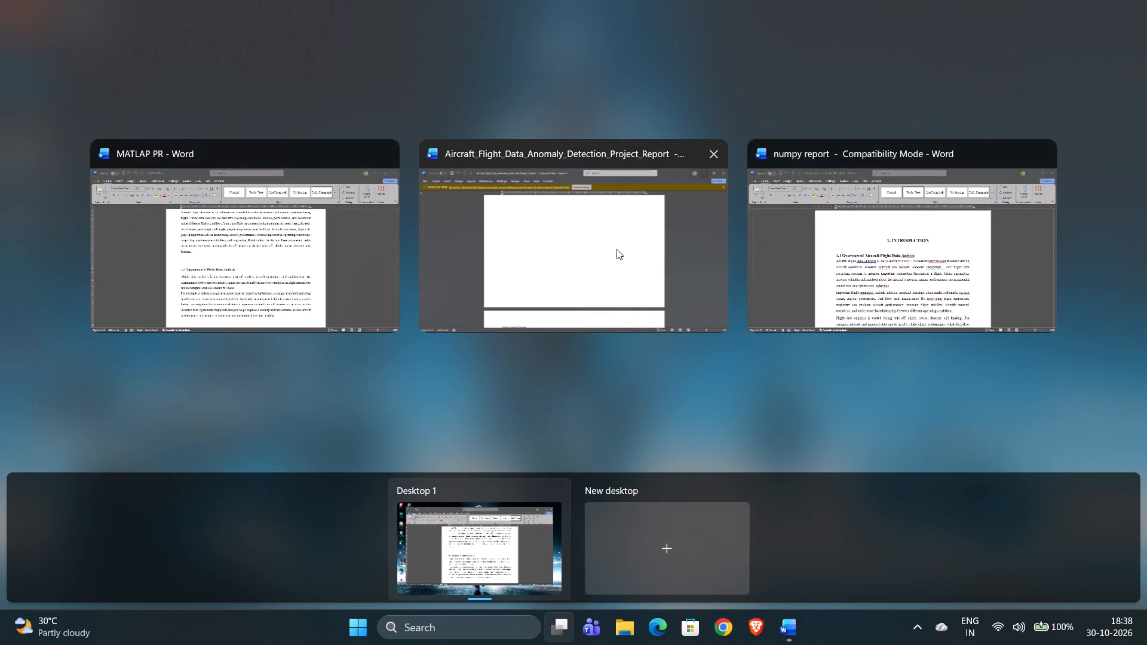
click(707, 161)
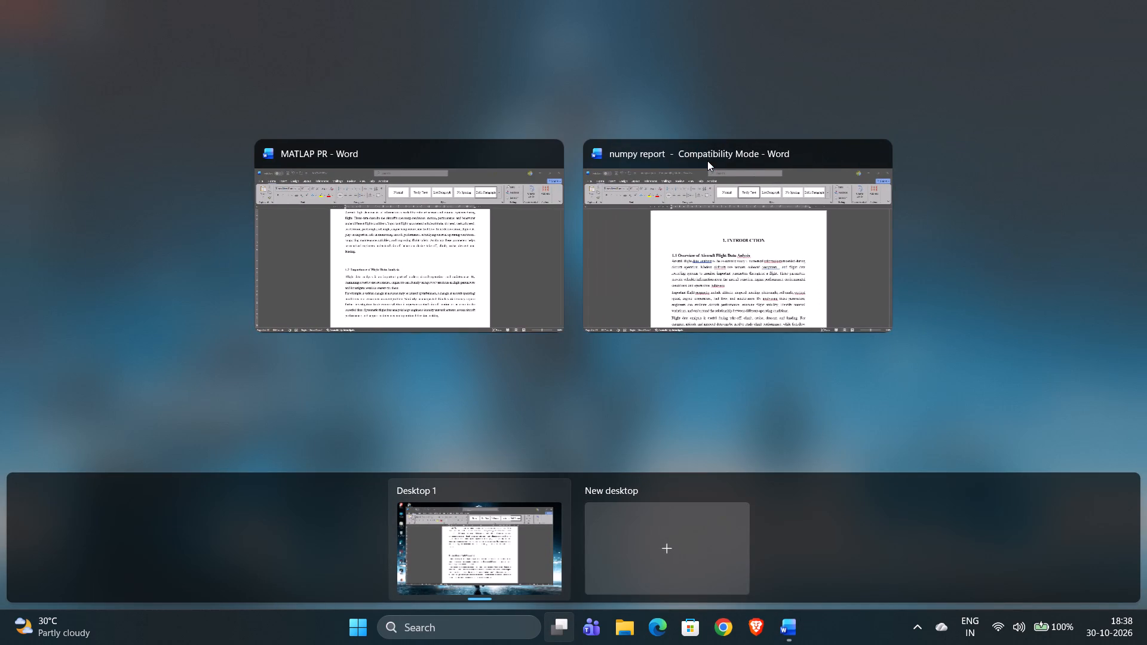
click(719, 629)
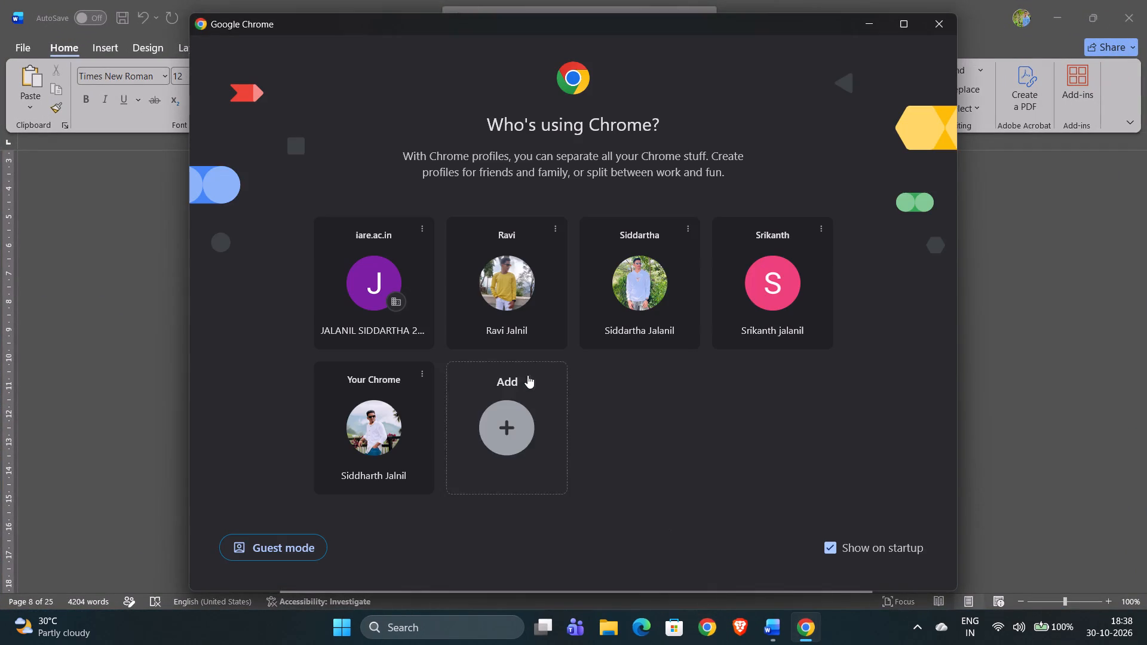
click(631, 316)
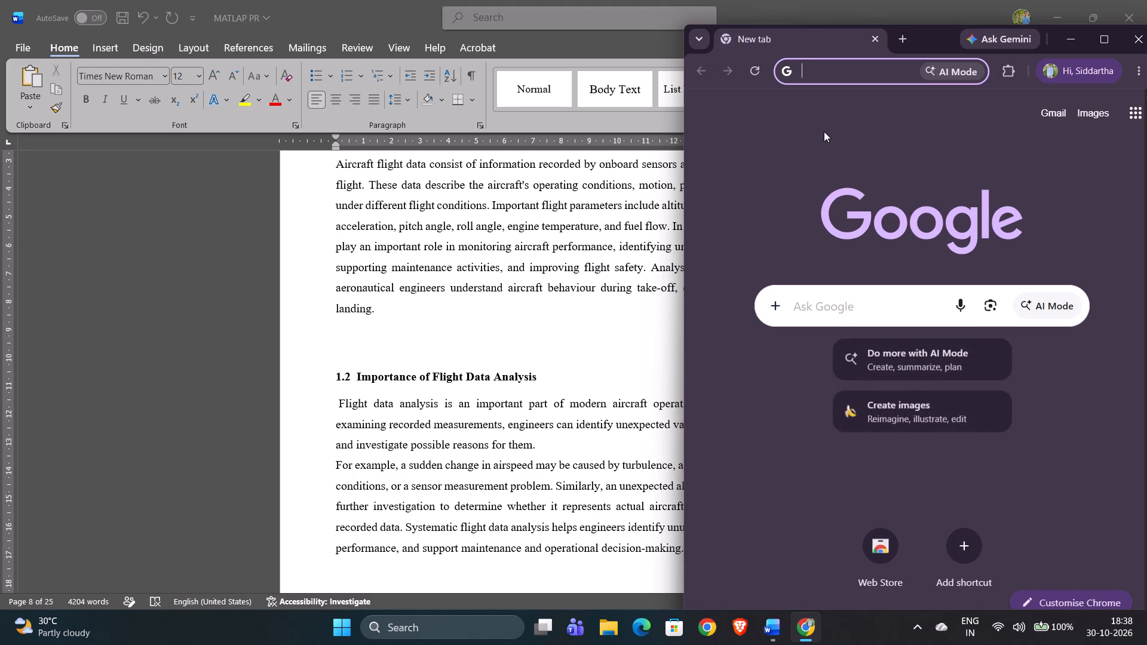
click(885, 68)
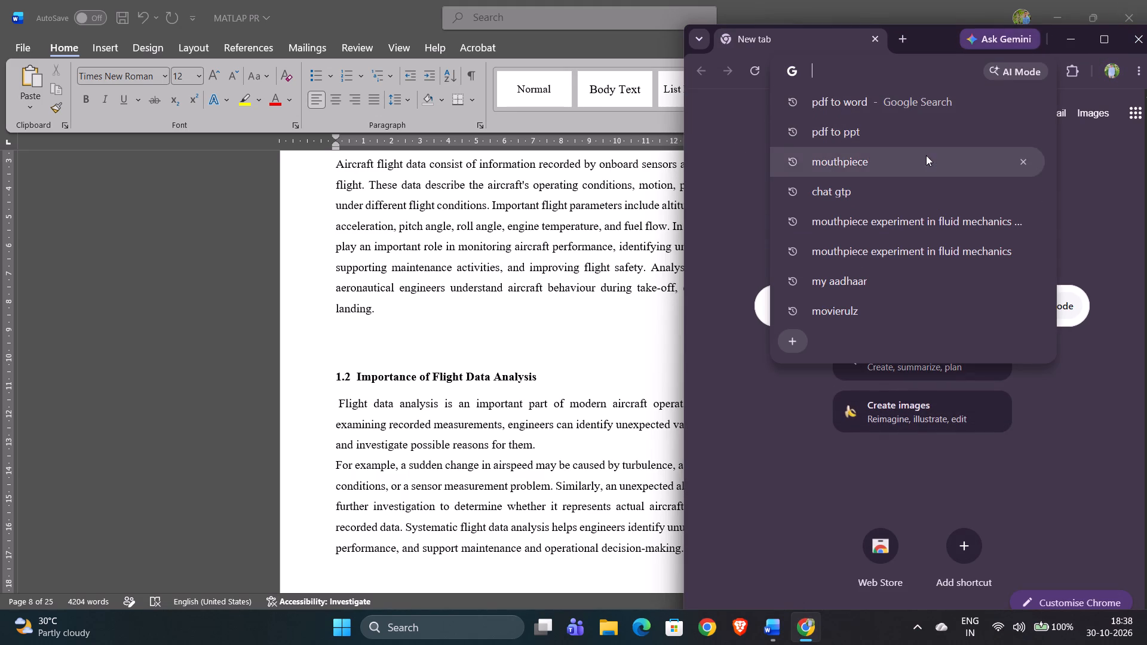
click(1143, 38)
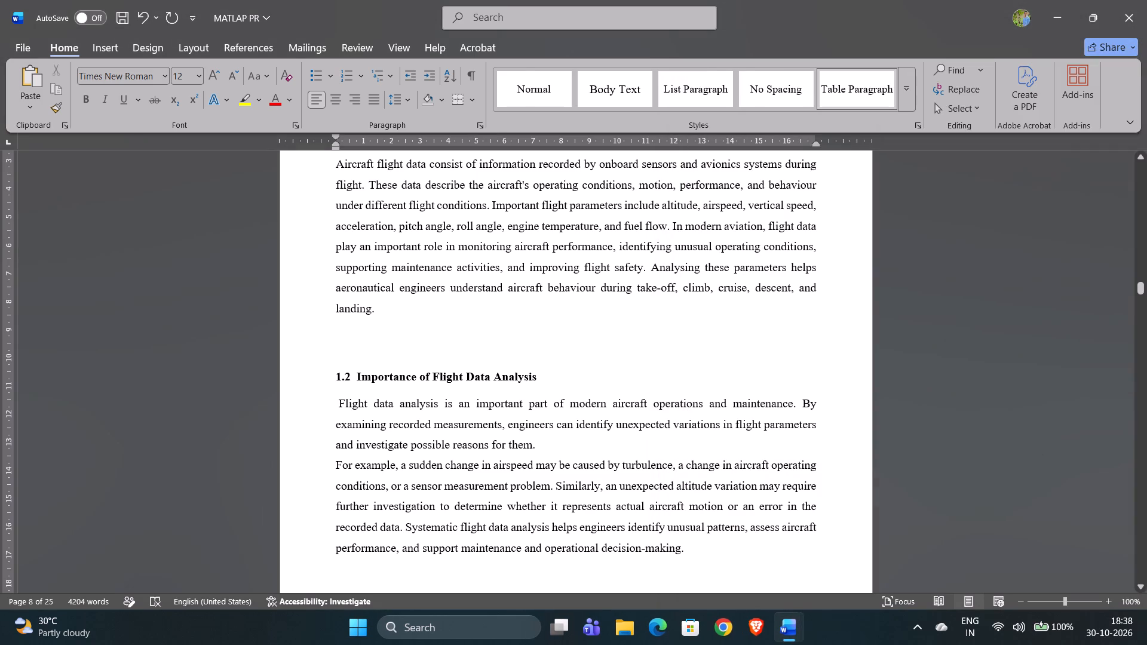
click(723, 629)
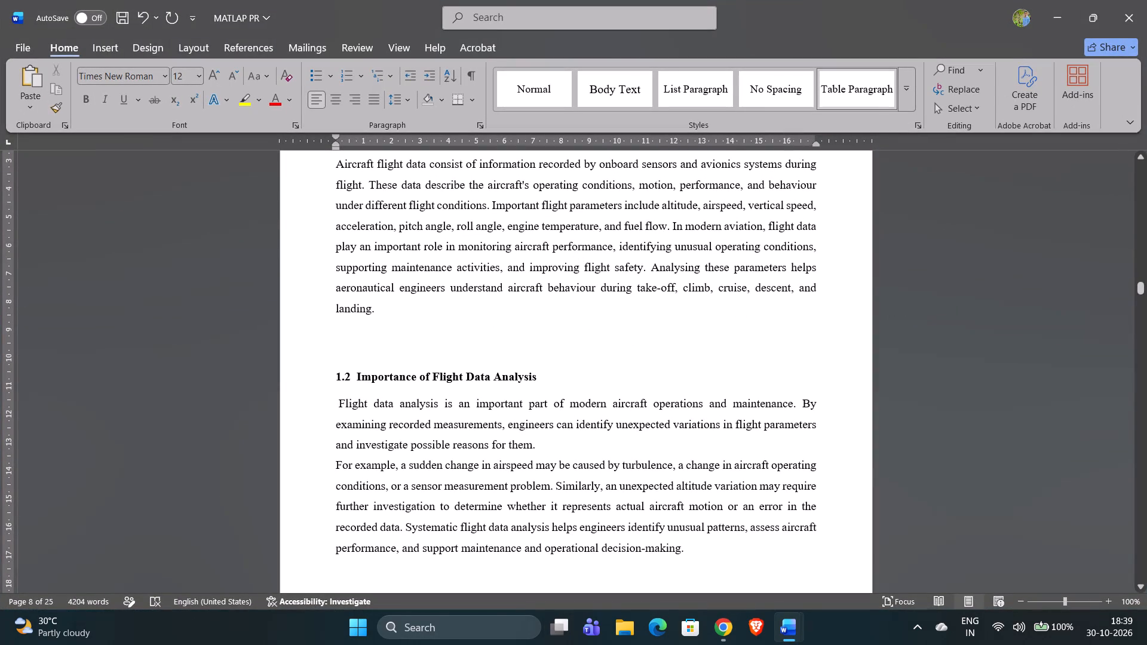
drag(337, 376, 462, 374)
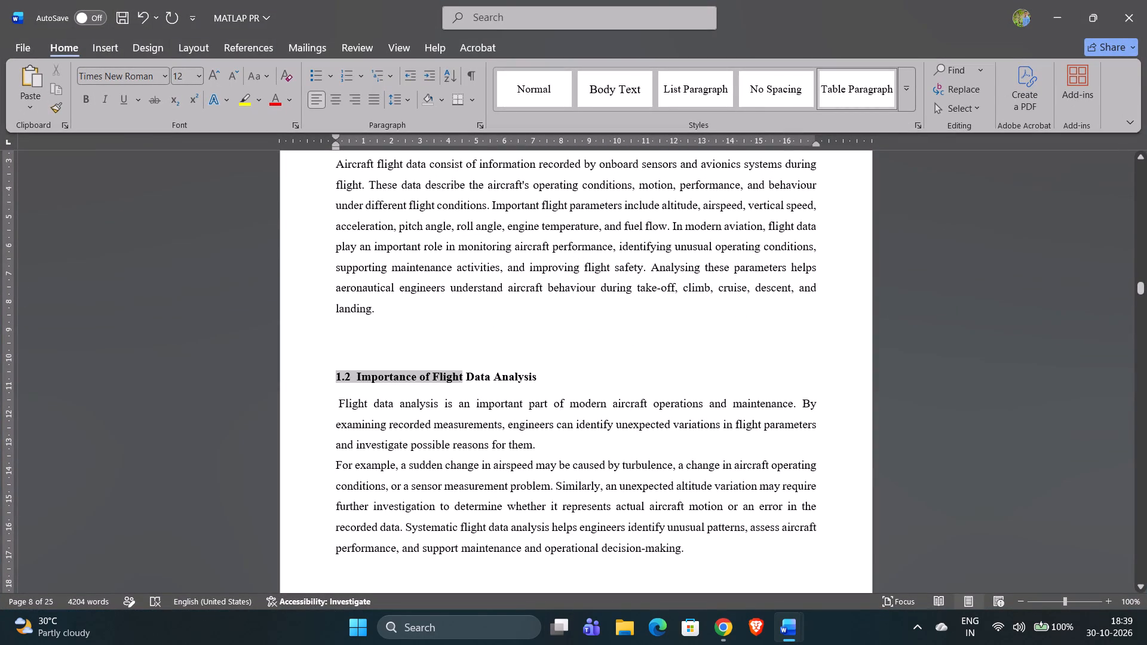
drag(462, 374, 561, 374)
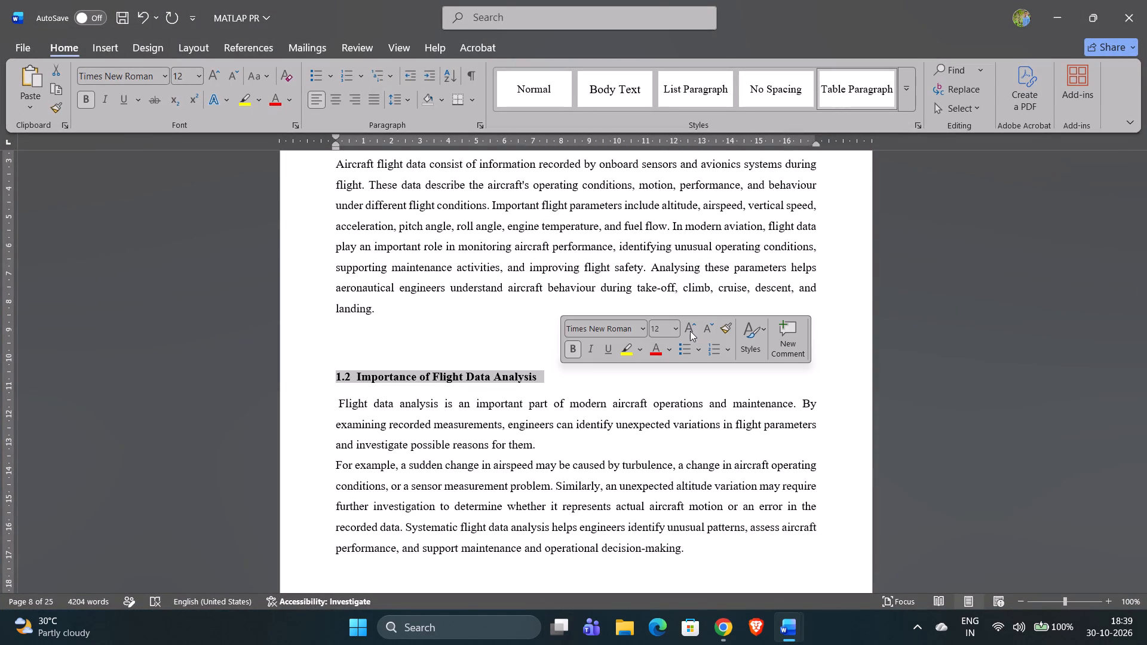
click(690, 331)
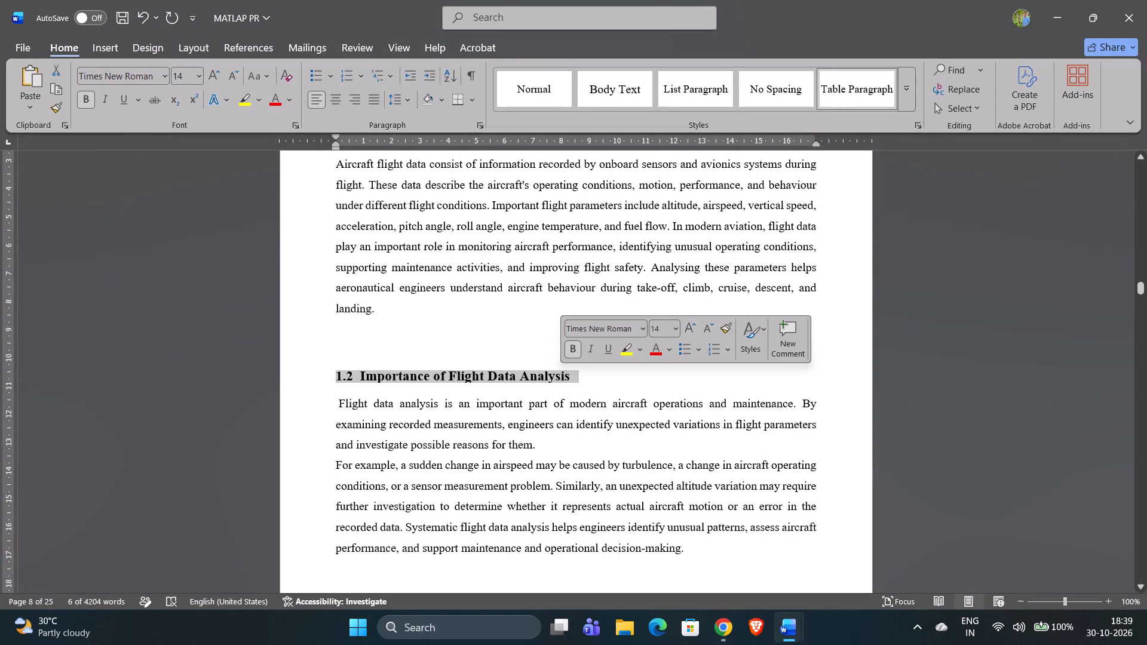
click(581, 385)
Set the line spacing of the 1.2 body text, including the blank line under the subheading, to 1.5.
drag(573, 376, 700, 548)
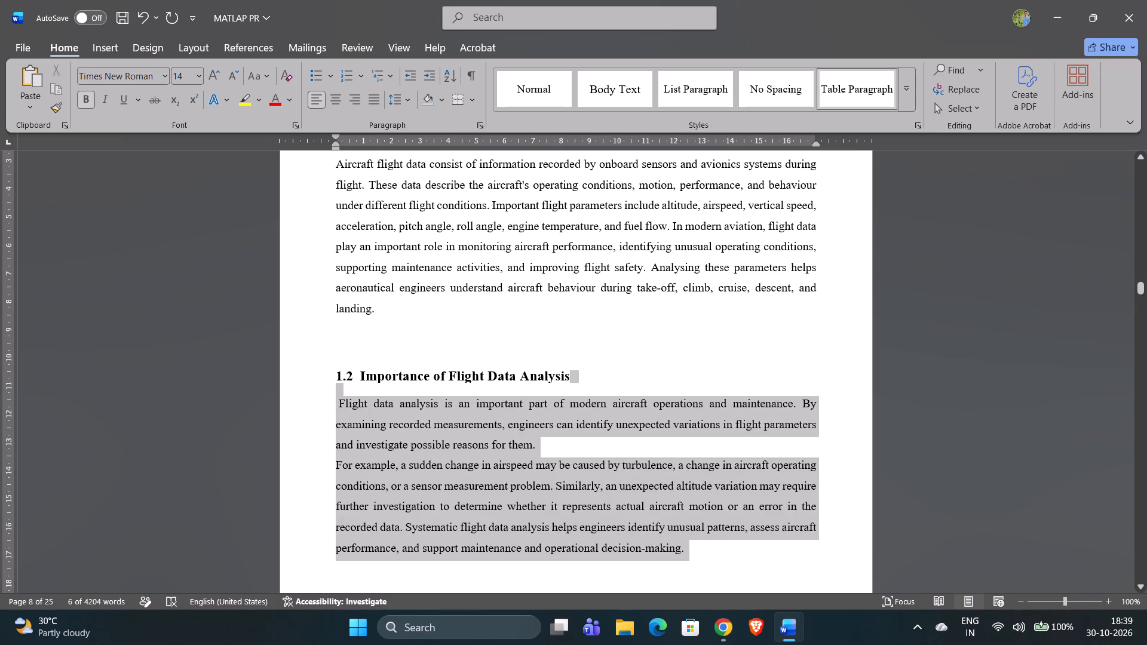
drag(700, 548, 695, 548)
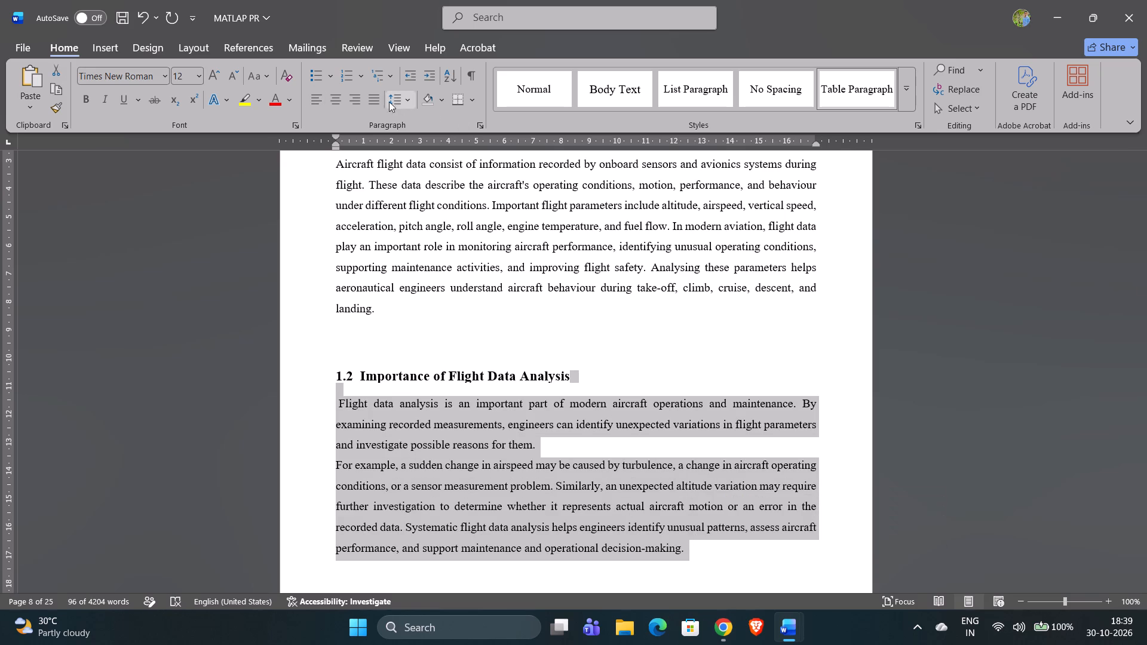
click(394, 100)
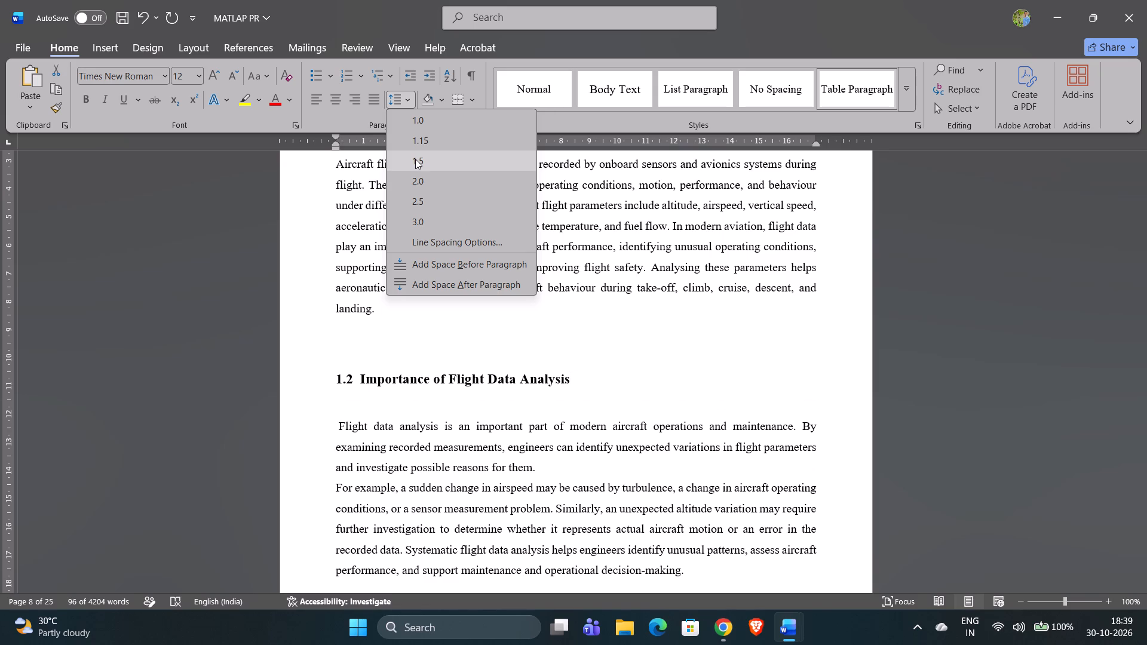
click(415, 159)
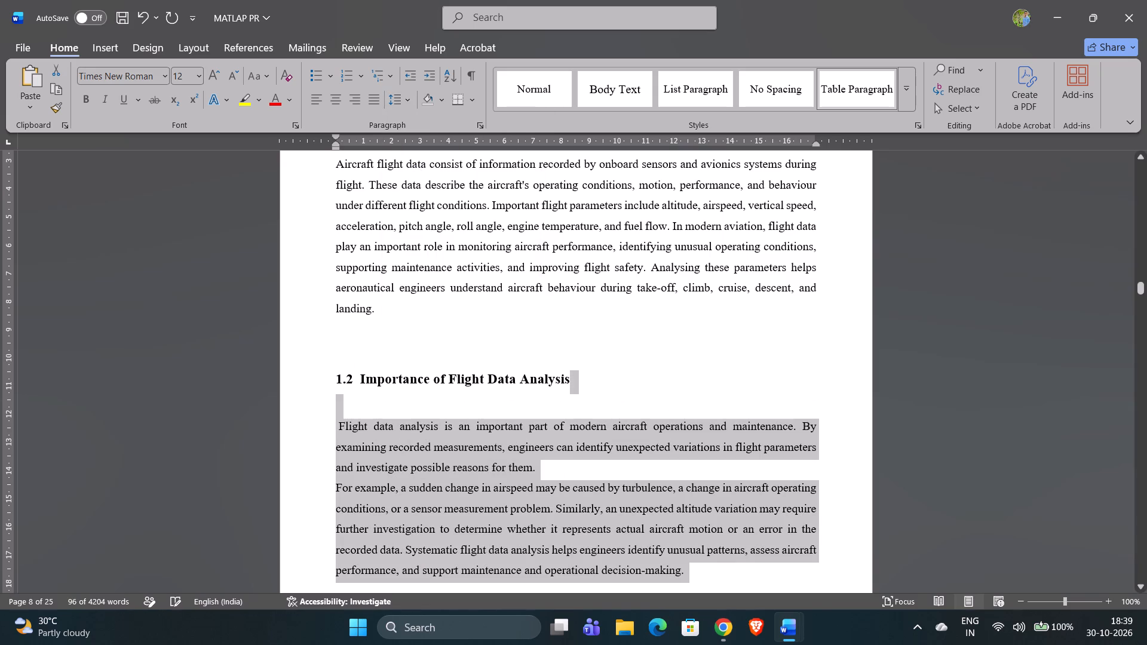
Delete the blank line between the 1.2 subheading and its body text.
click(364, 398)
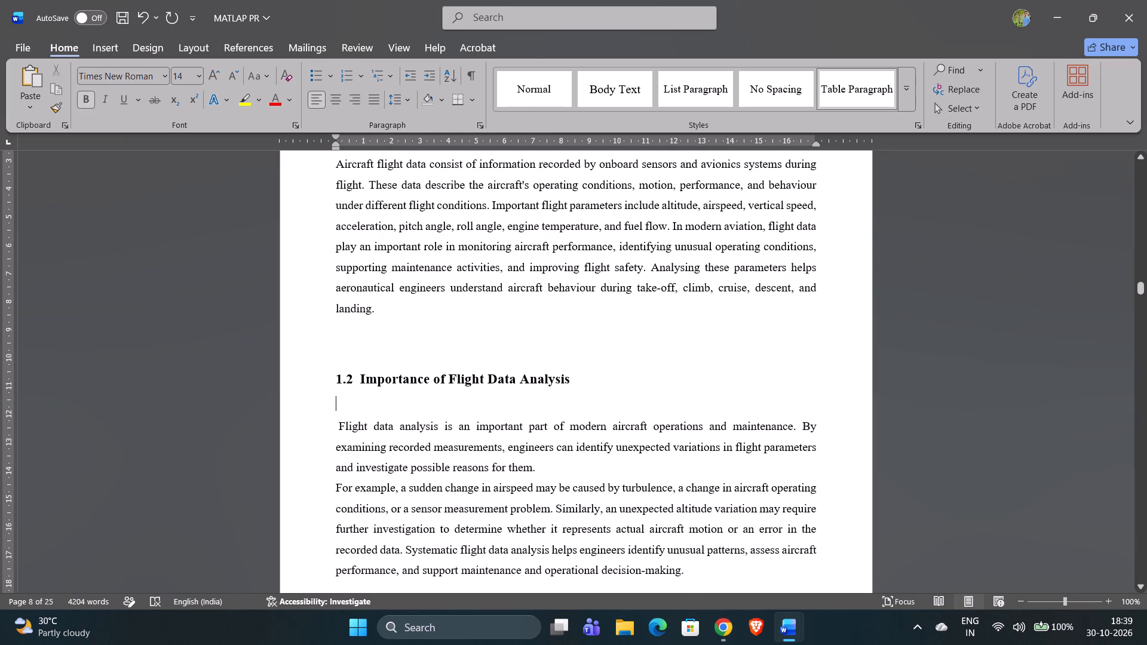
key(BackSpace)
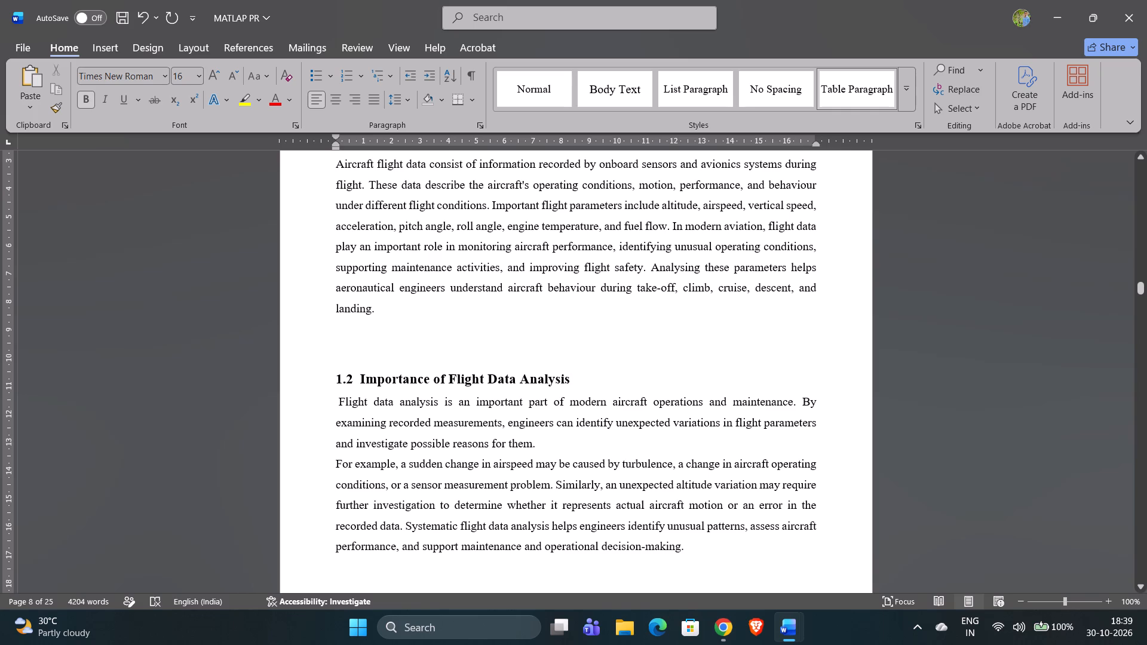
Remove the stray space before "Flight data analysis" at the start of the first paragraph under 1.2.
scroll(330, 456, up, 2)
scroll(330, 456, down, 1)
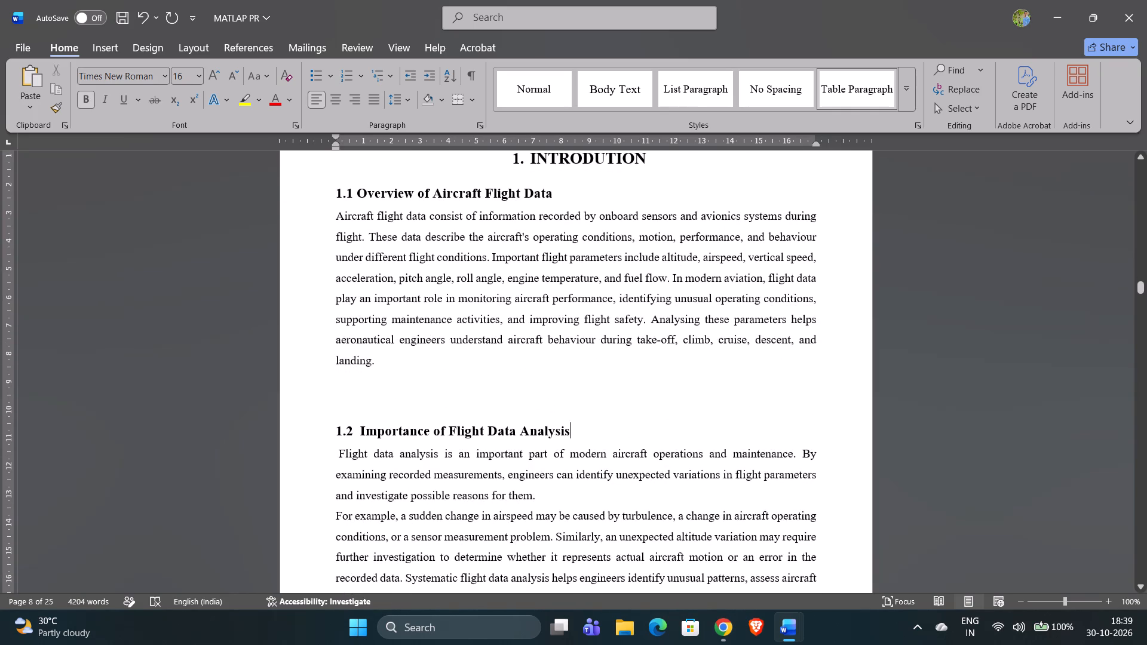
scroll(330, 456, down, 1)
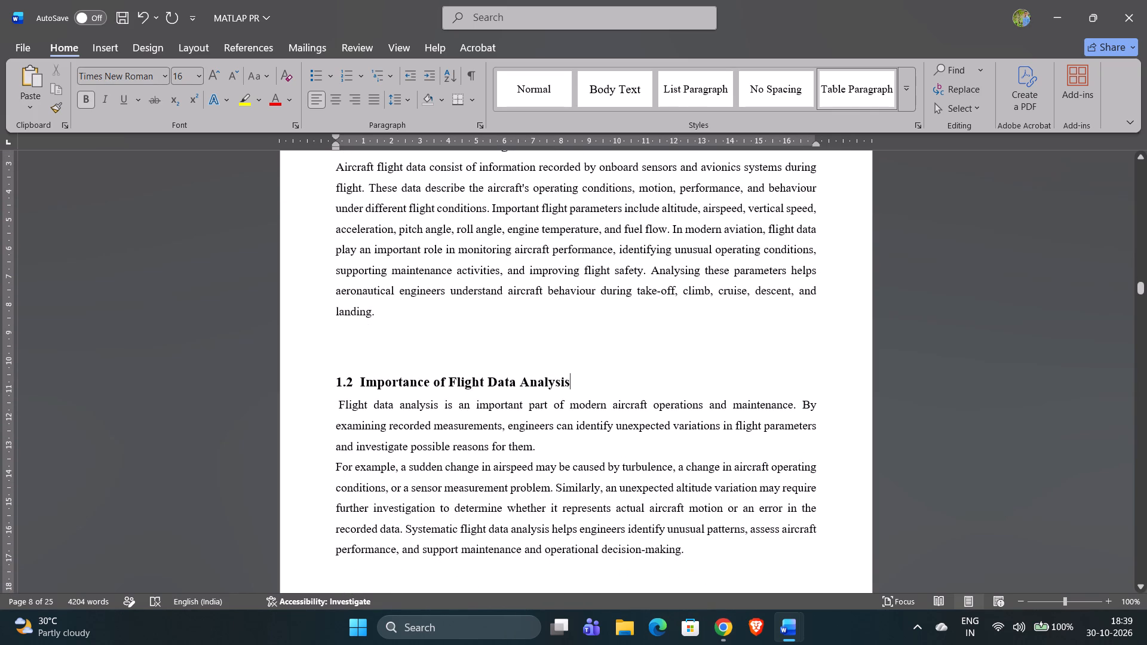
drag(339, 407, 668, 563)
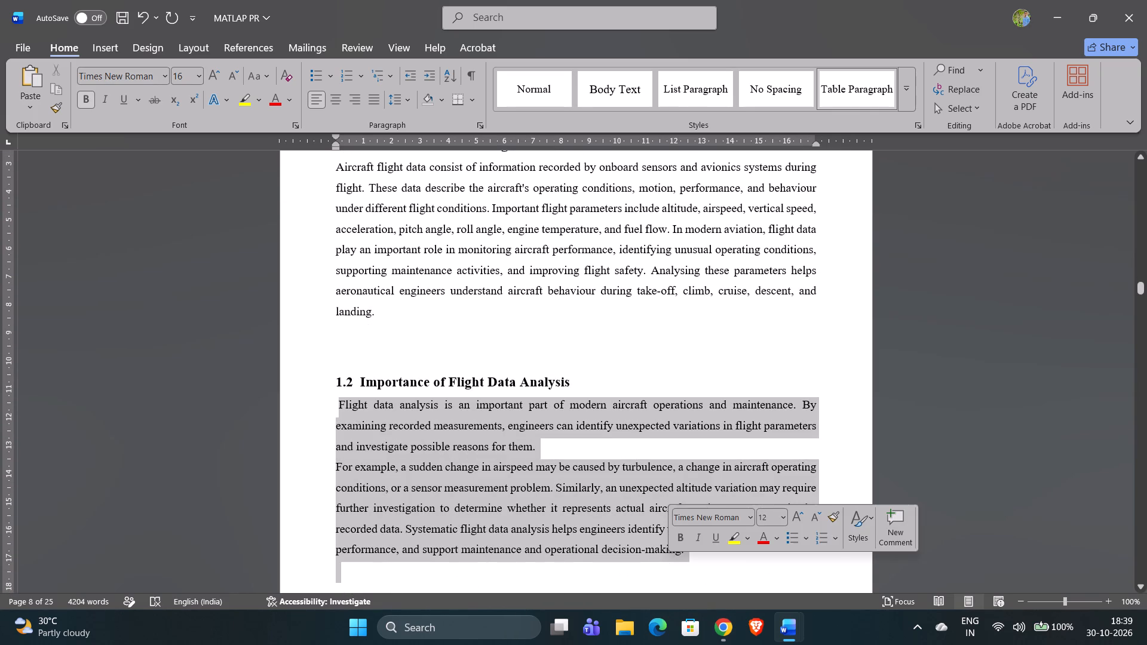
click(681, 345)
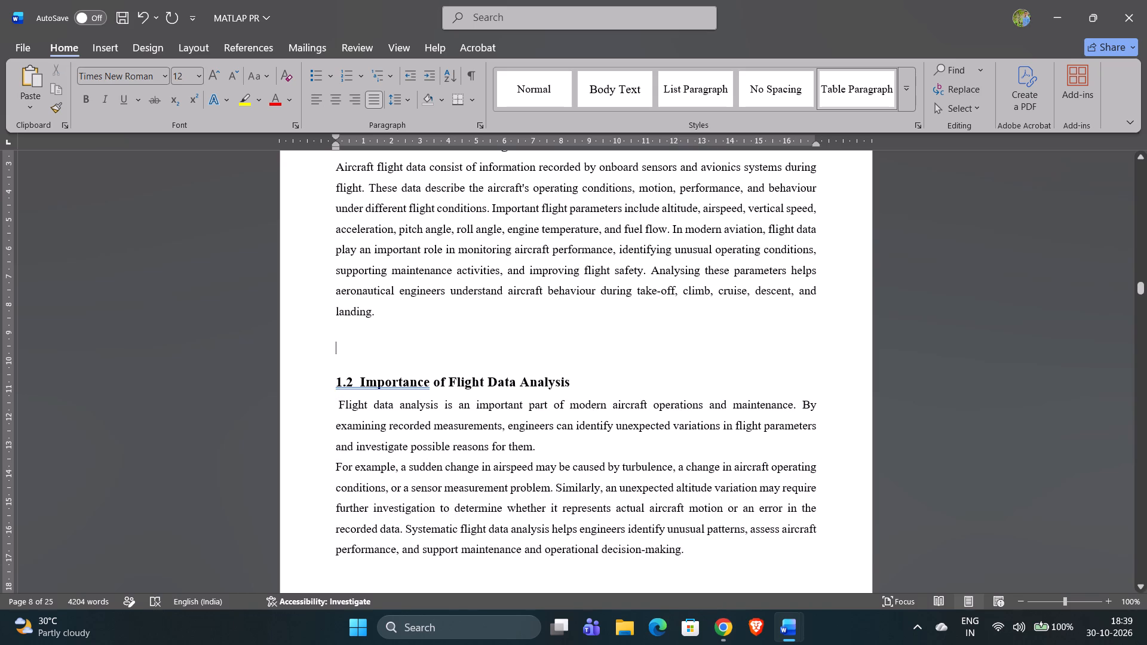
click(340, 404)
key(BackSpace)
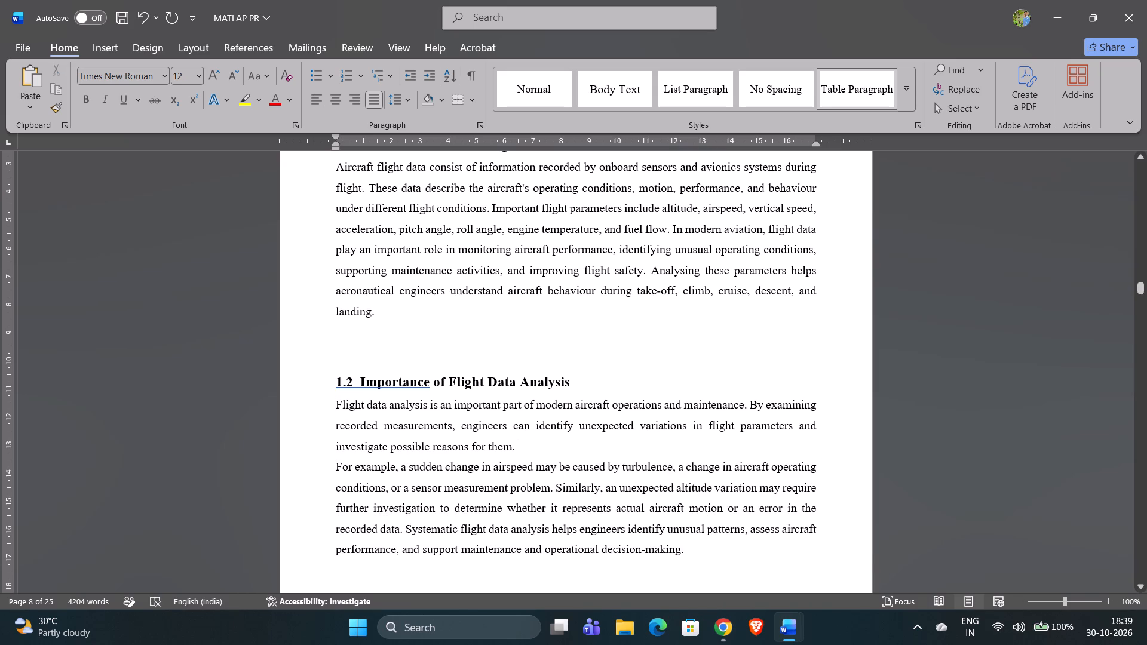
Ignore the grammar flag on "1.2 Importance" in the subheading once.
scroll(365, 432, up, 1)
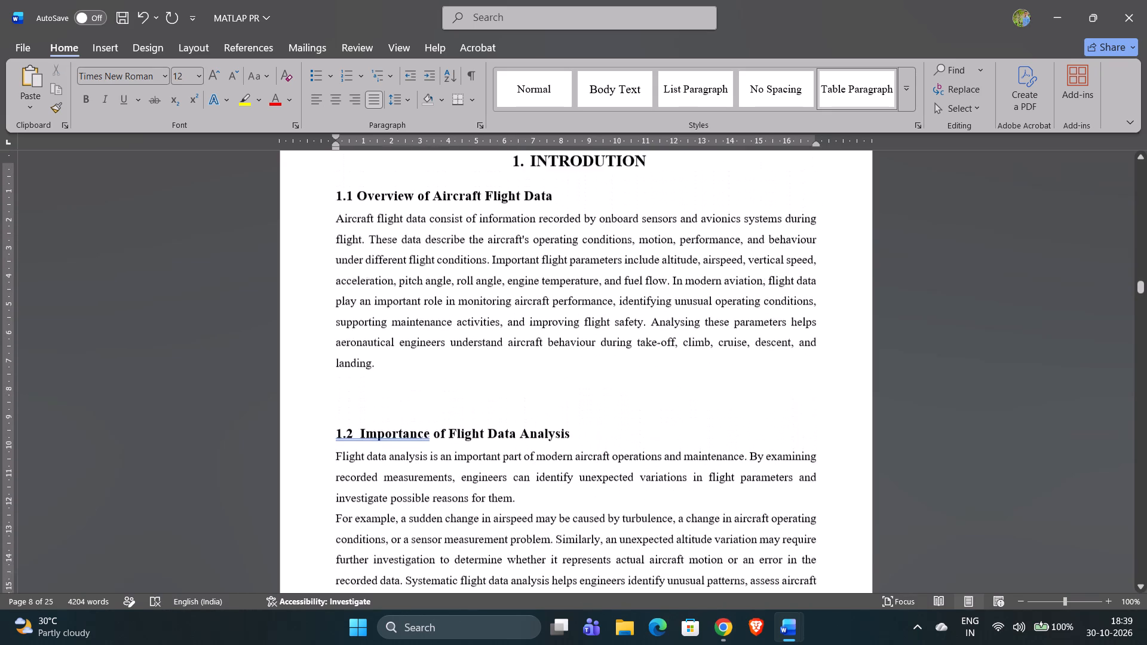
scroll(365, 432, up, 1)
scroll(365, 432, down, 1)
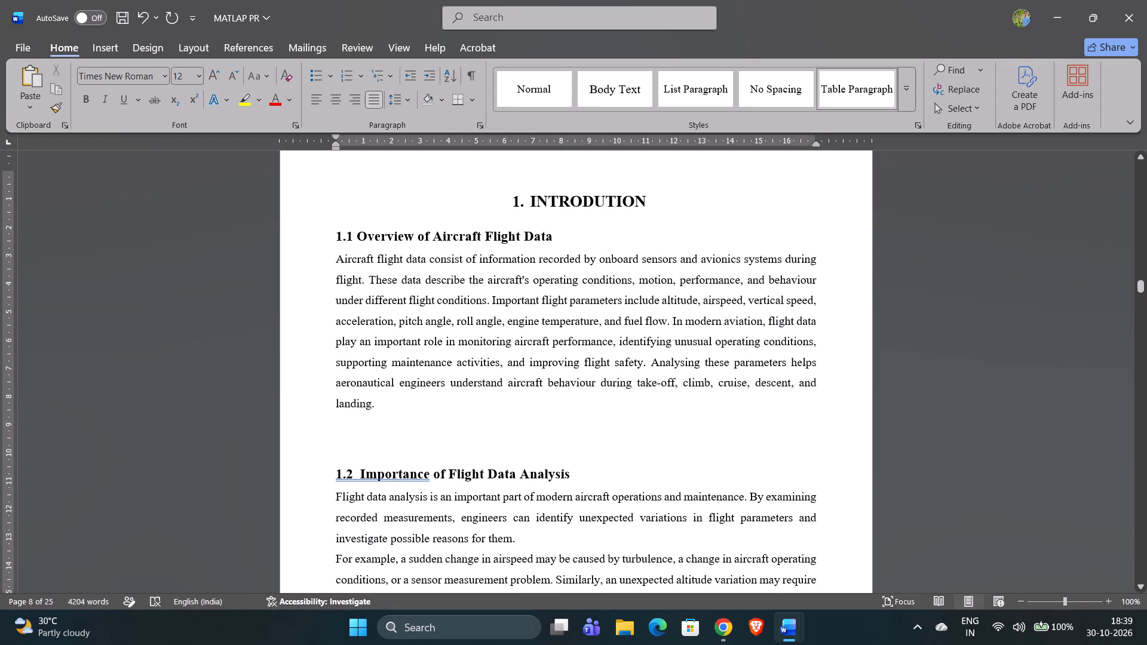
click(351, 478)
right_click(351, 478)
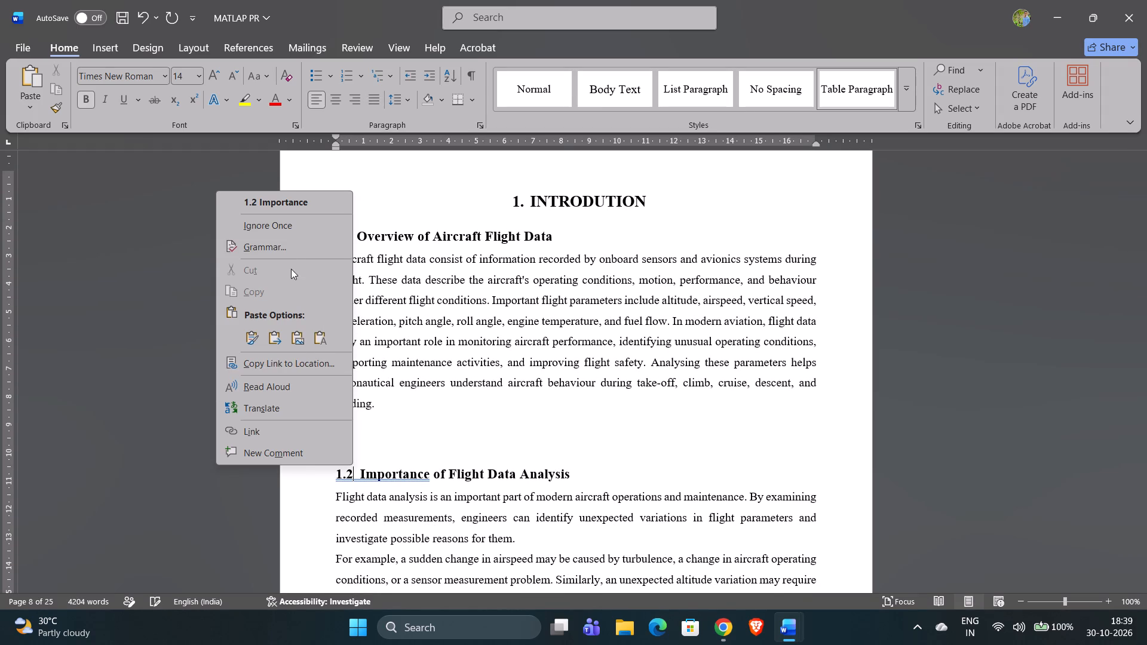
click(284, 227)
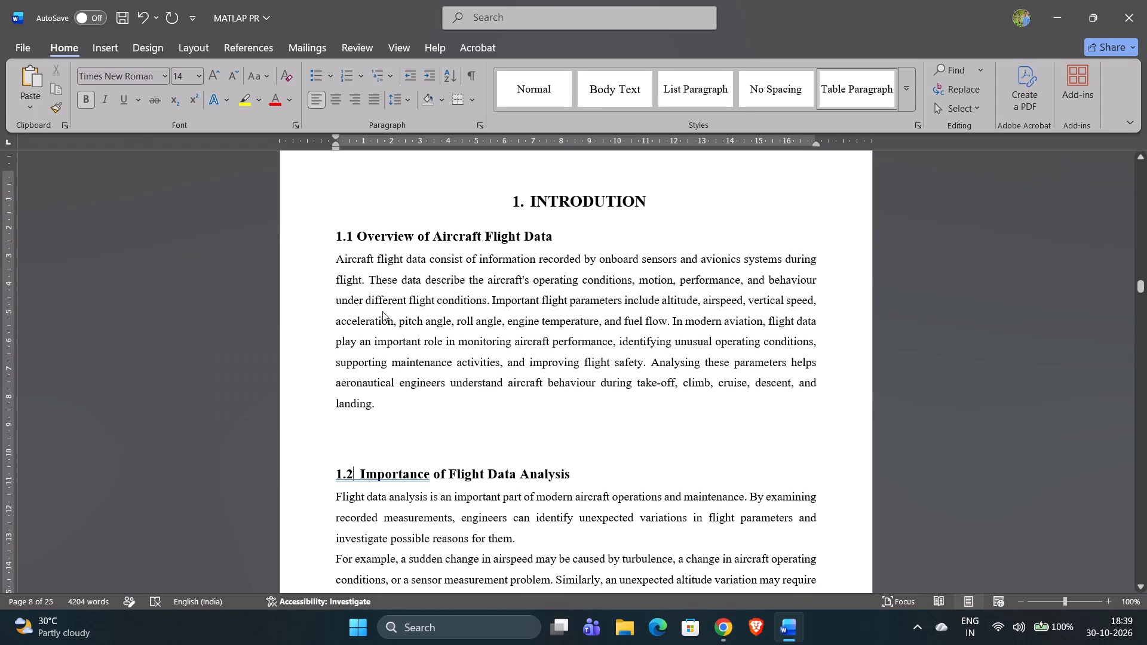
Examine the layout of sections 1.1 and 1.2 in the numpy report and compare it with the introduction page in MATLAP PR.
click(841, 291)
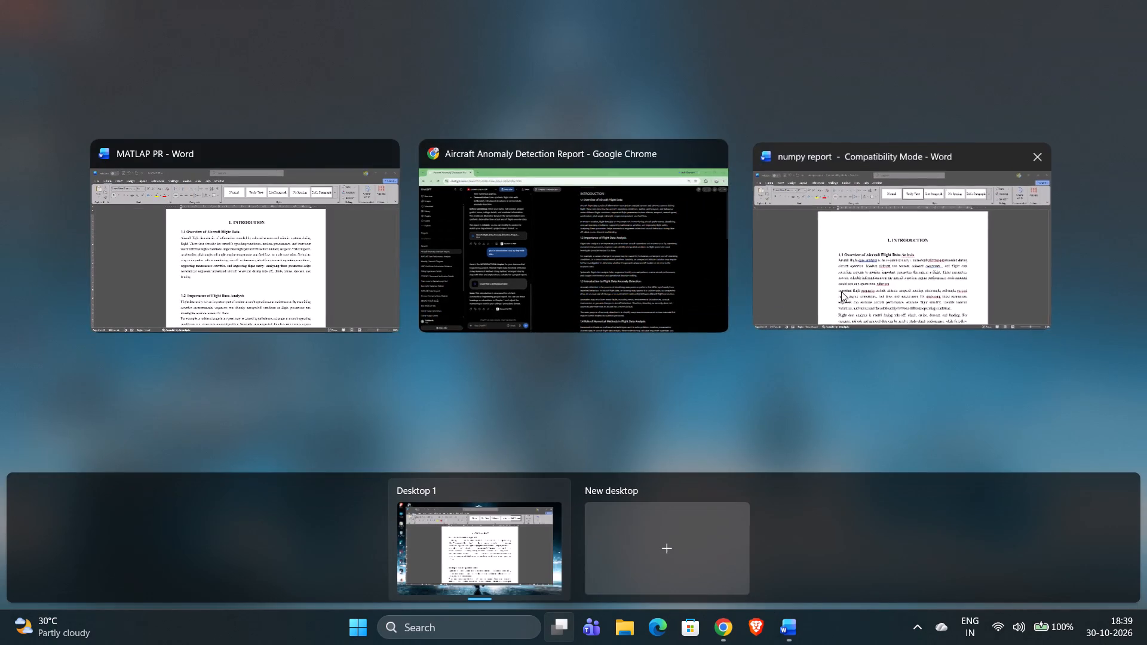
scroll(526, 436, down, 2)
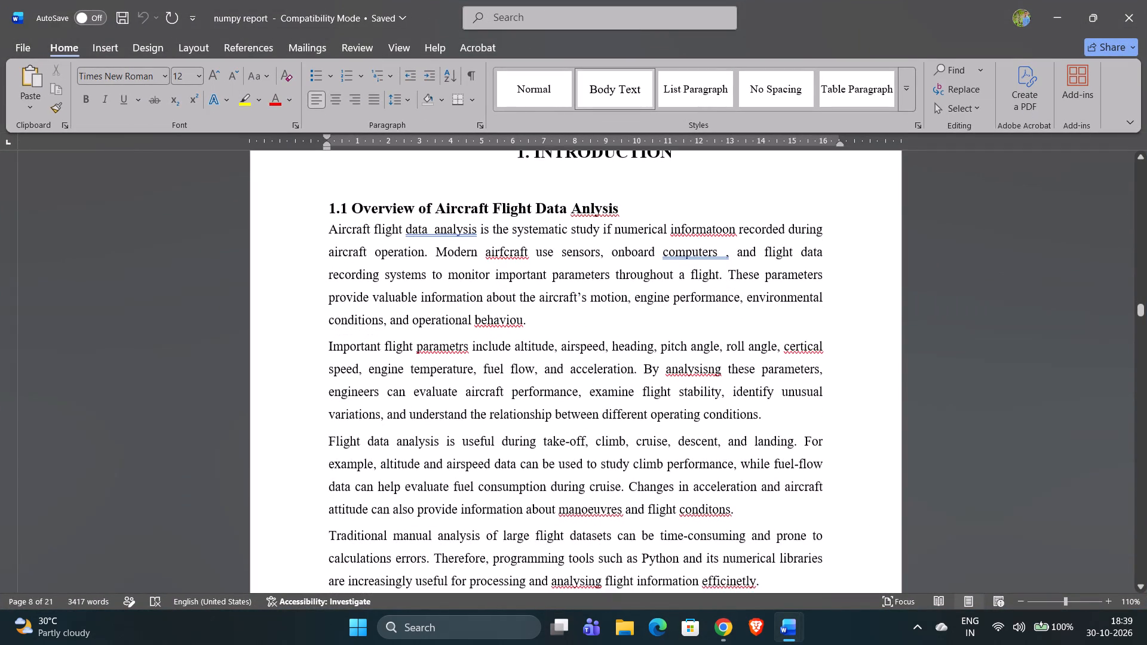
scroll(526, 436, down, 1)
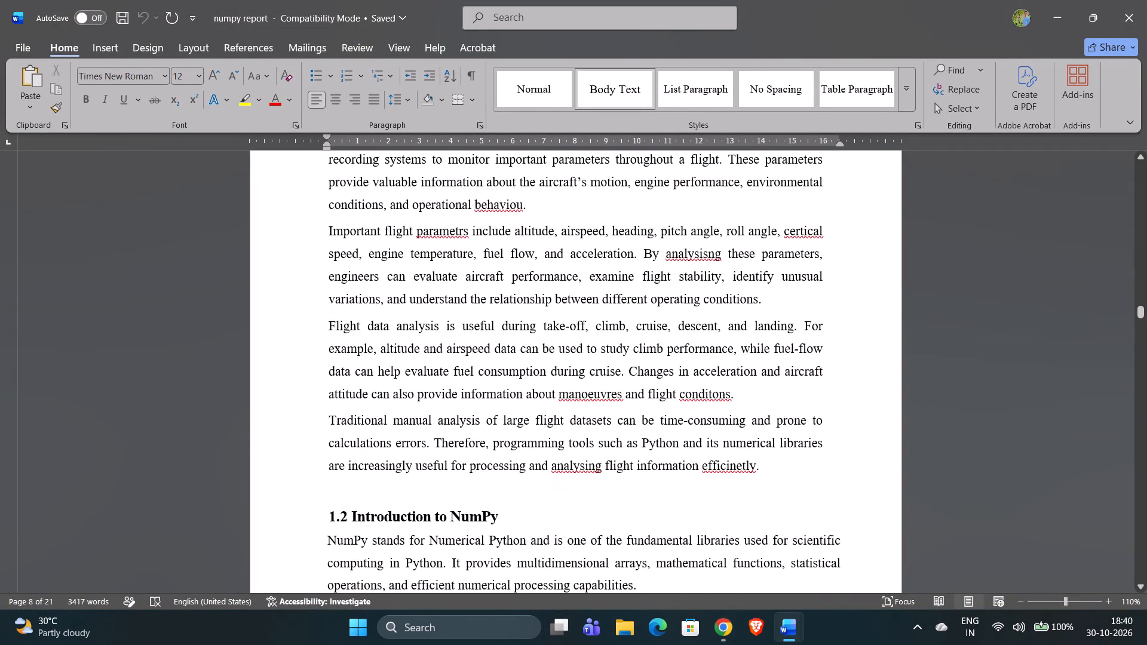
scroll(526, 436, down, 1)
click(603, 256)
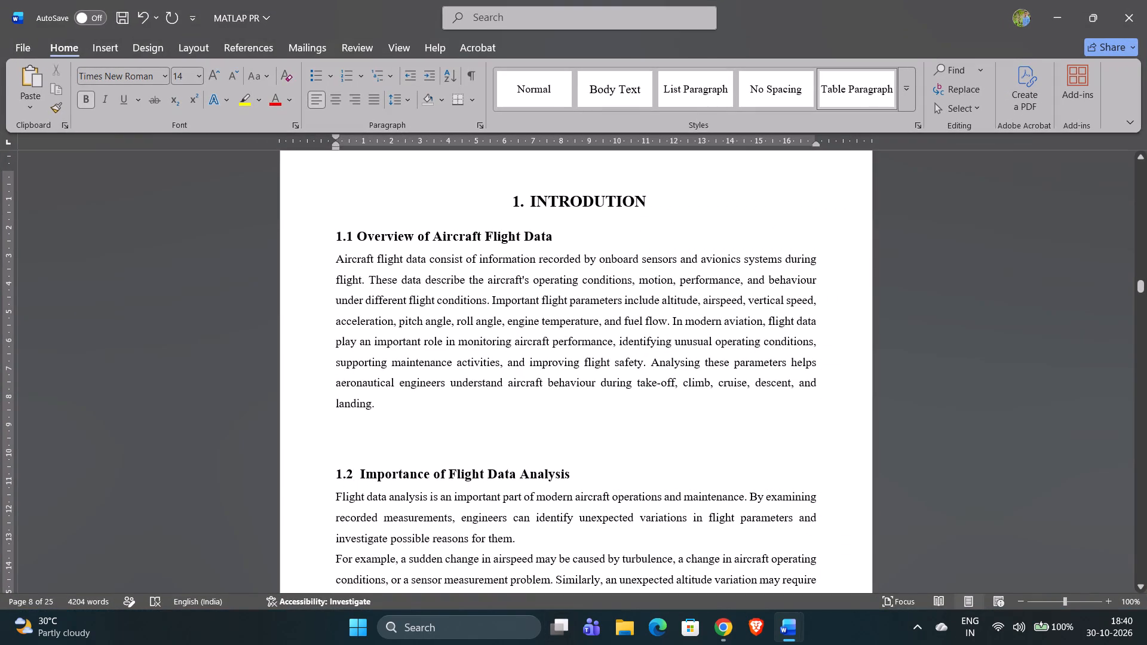
scroll(603, 256, down, 1)
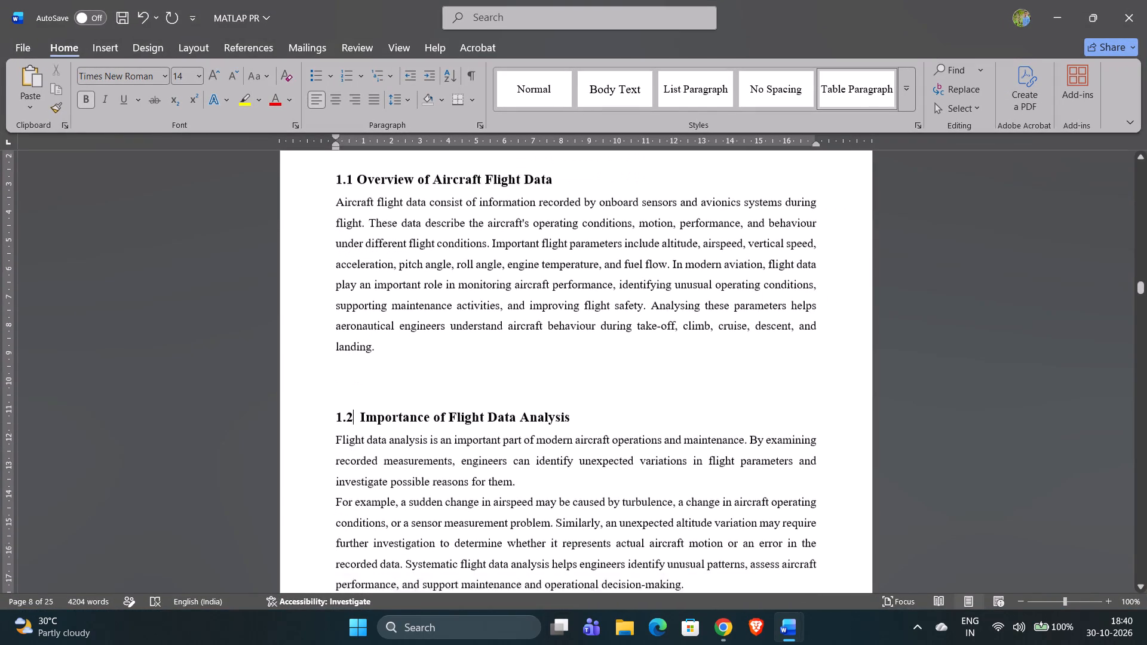
scroll(603, 256, down, 3)
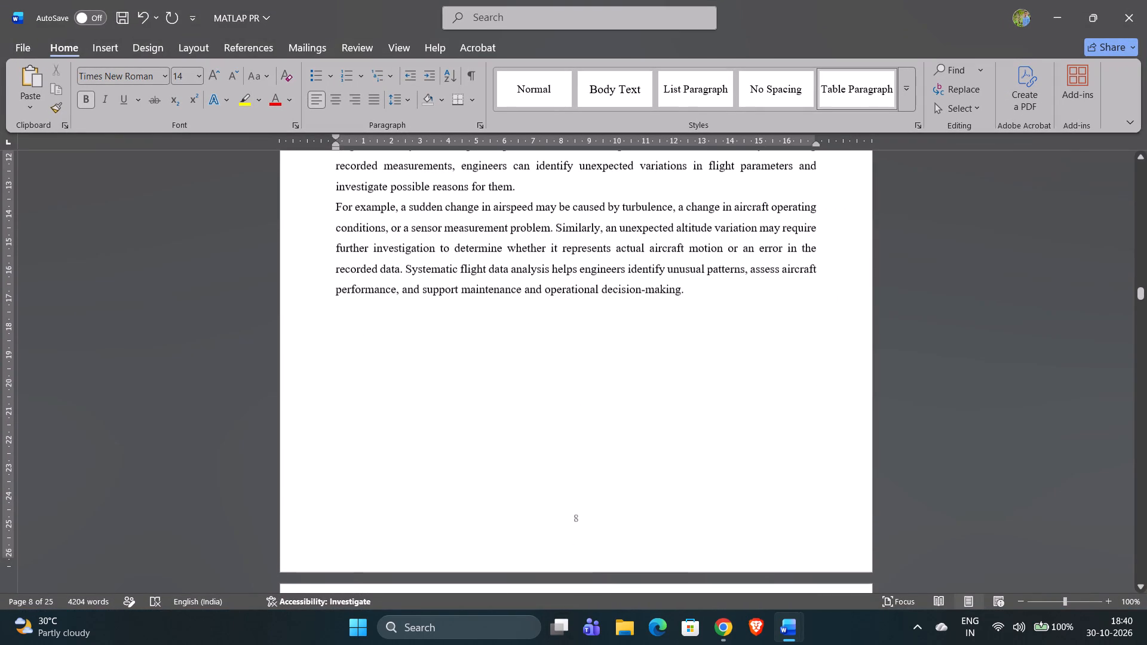
Examine sections 1.2 and 1.3 and the following pages of the numpy report for their layout, spacing and headings.
scroll(603, 256, down, 2)
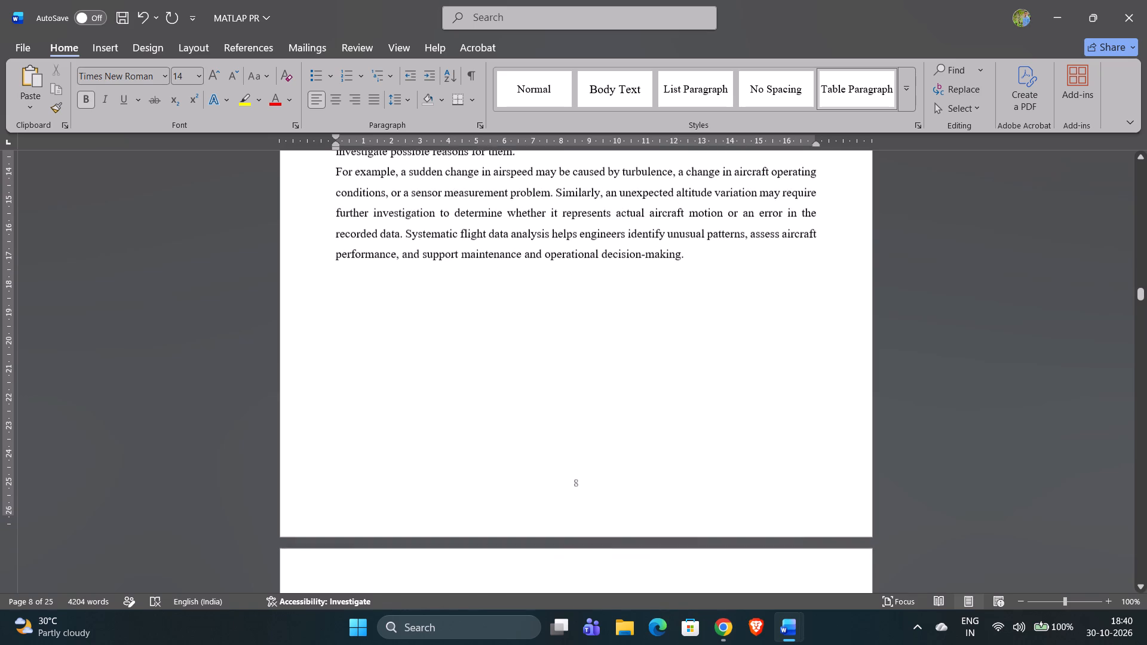
scroll(603, 256, down, 1)
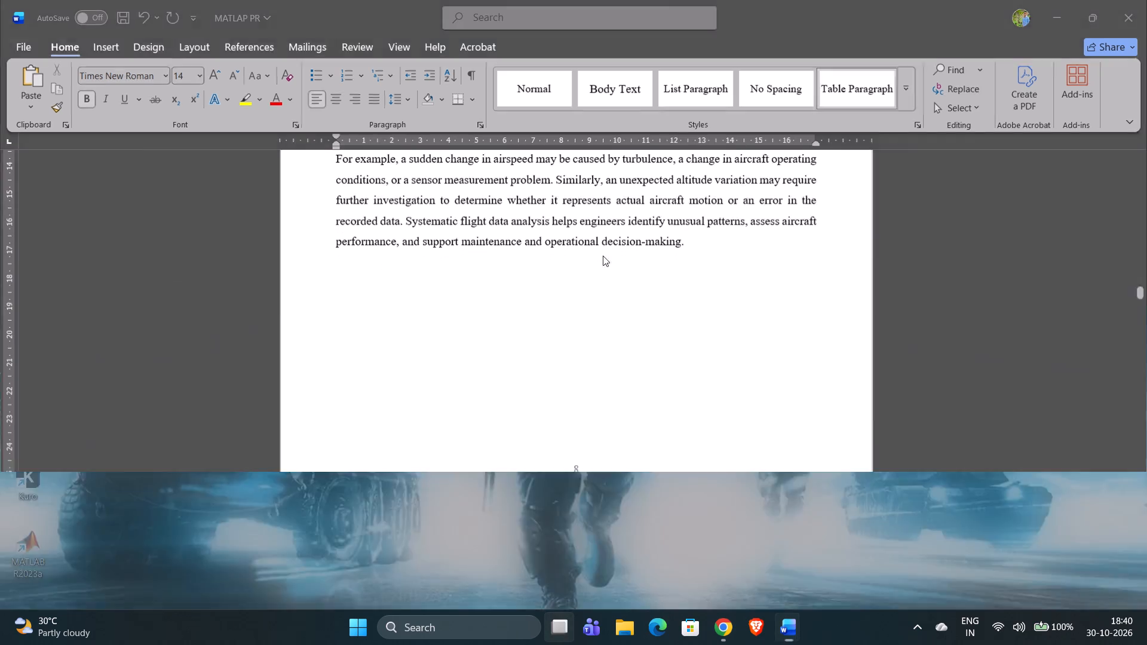
click(677, 273)
scroll(549, 364, up, 1)
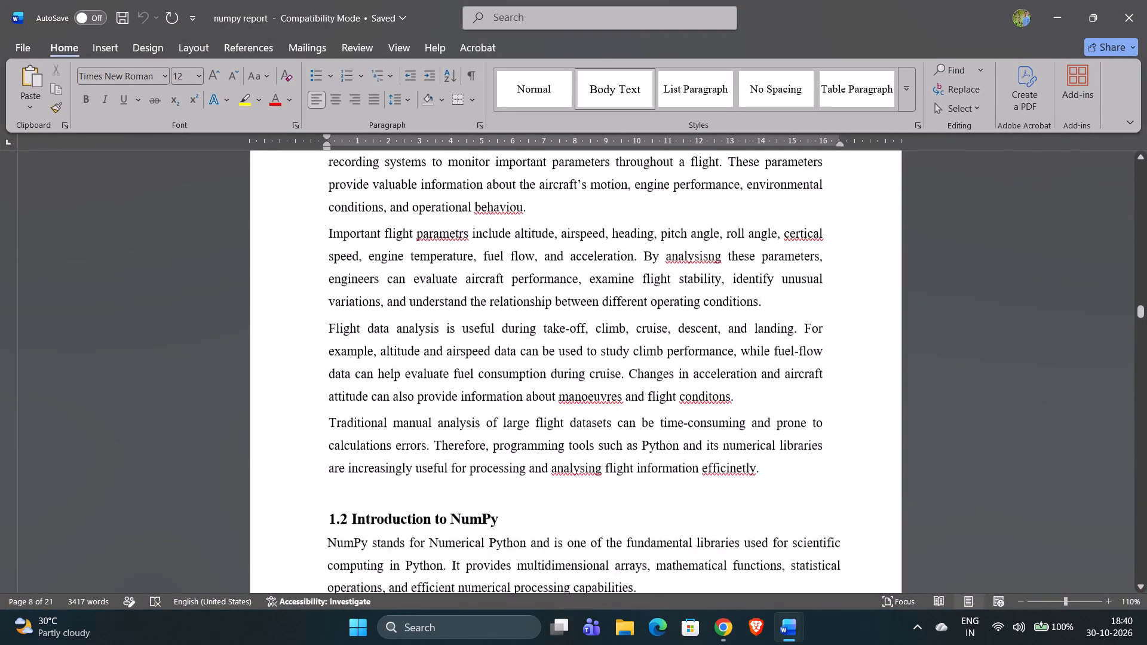
scroll(549, 364, down, 3)
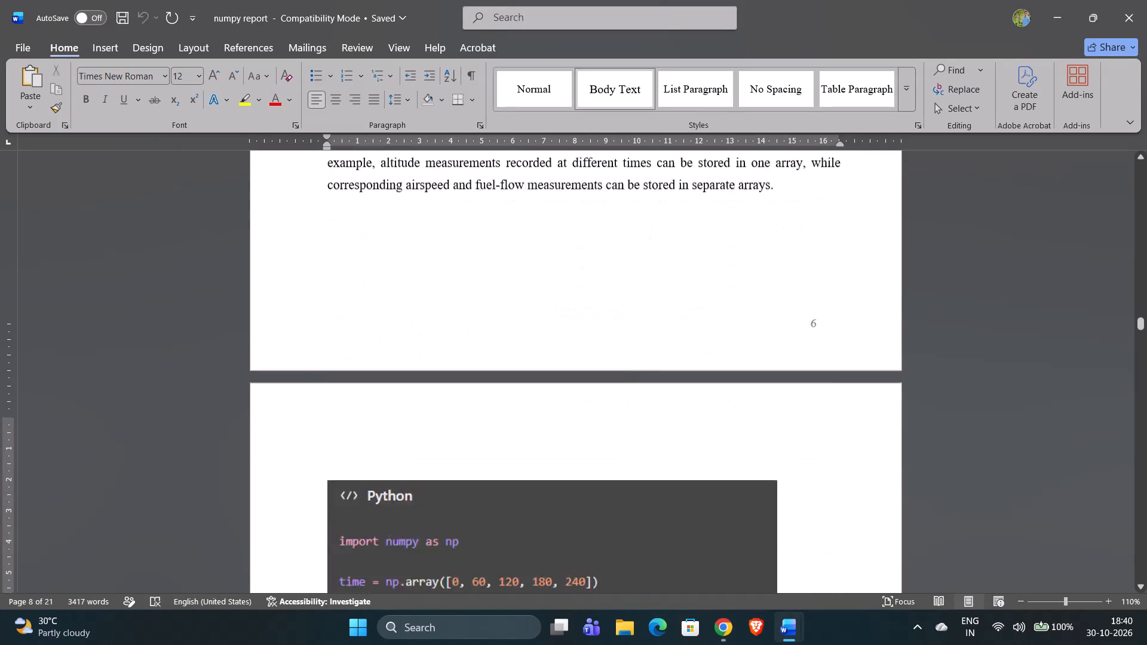
scroll(549, 364, down, 1)
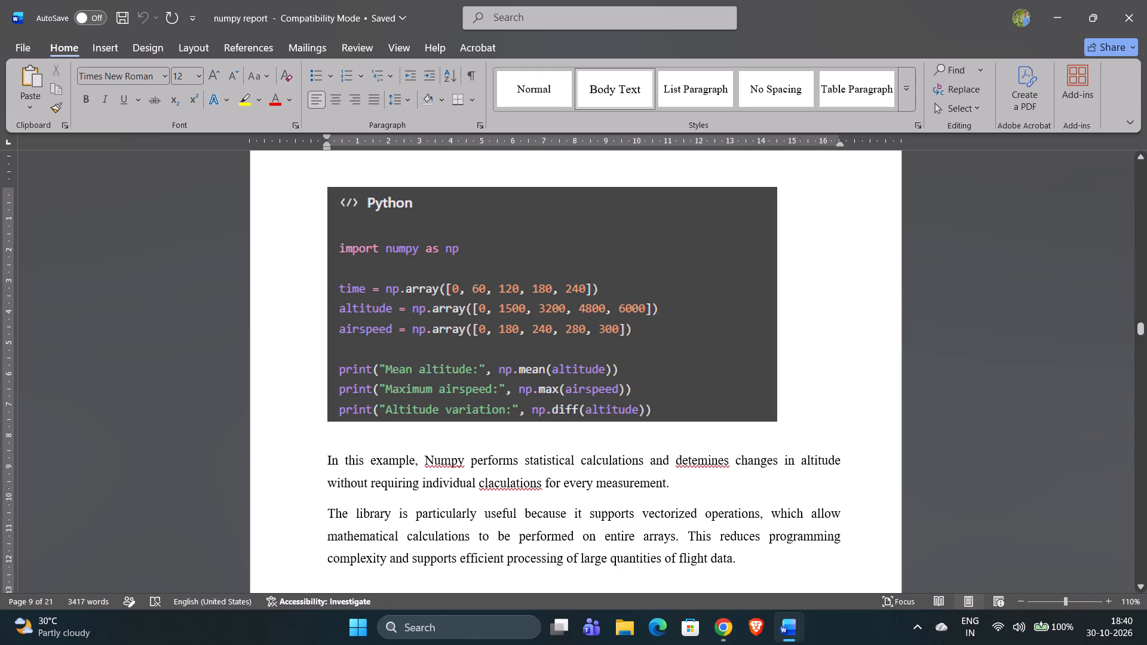
scroll(658, 346, down, 2)
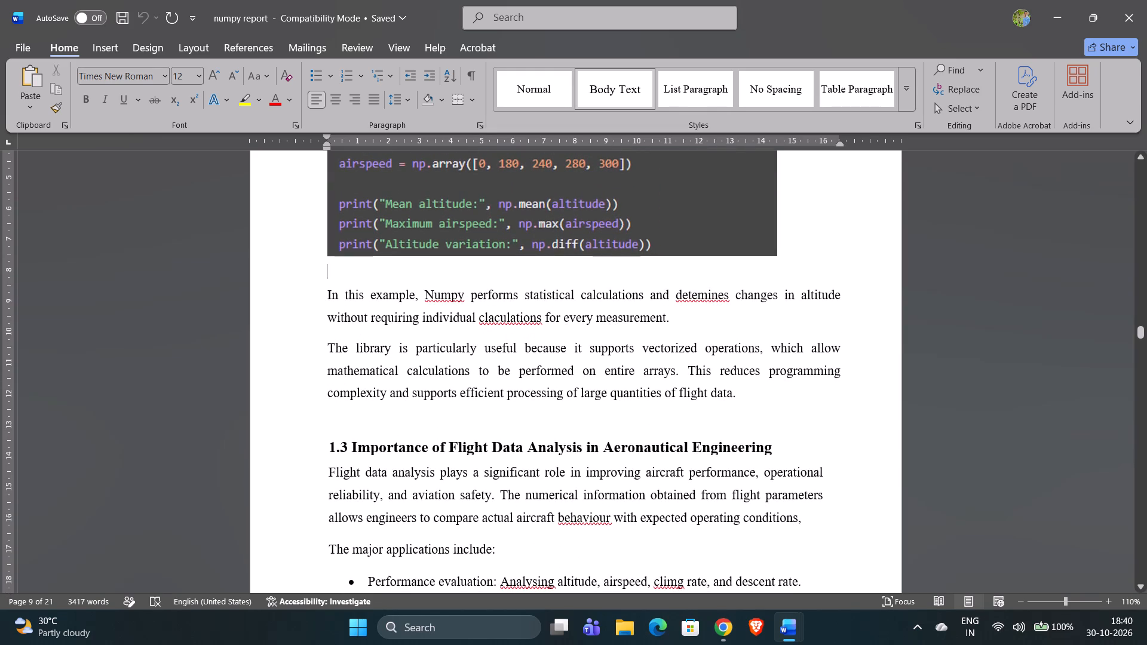
scroll(658, 346, down, 3)
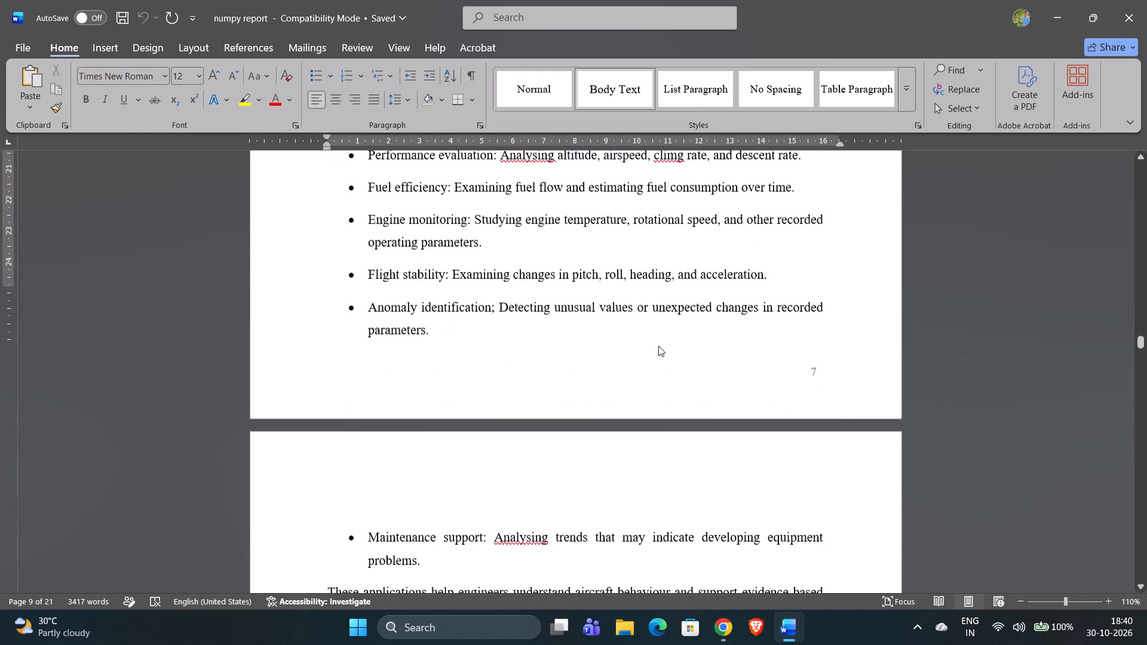
scroll(658, 346, down, 4)
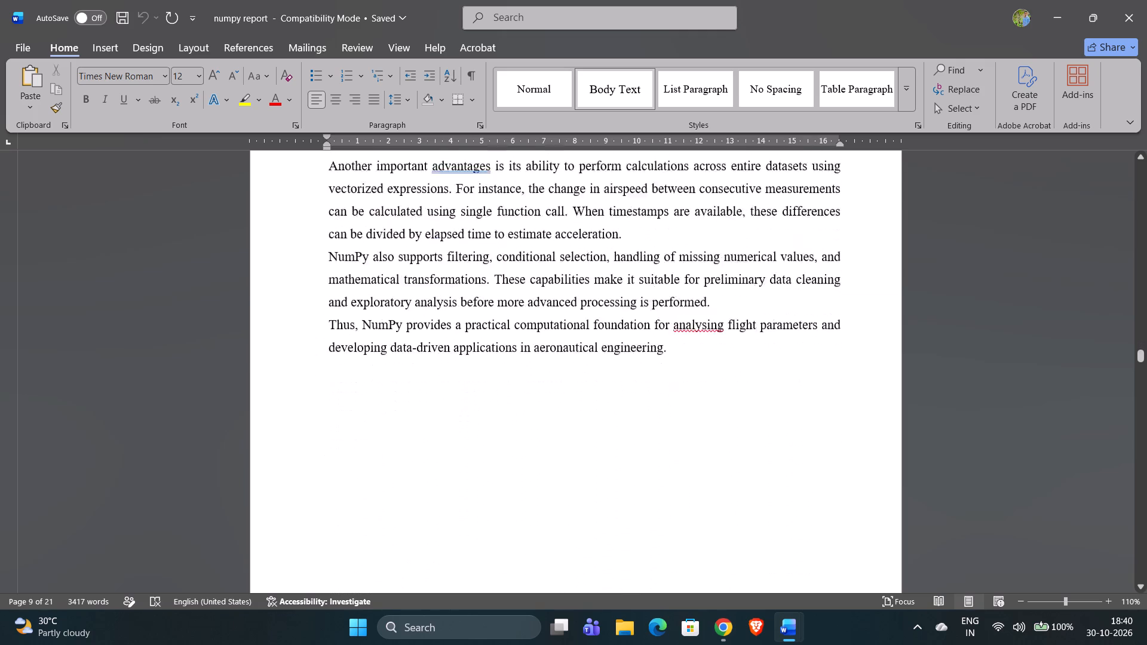
scroll(658, 346, down, 3)
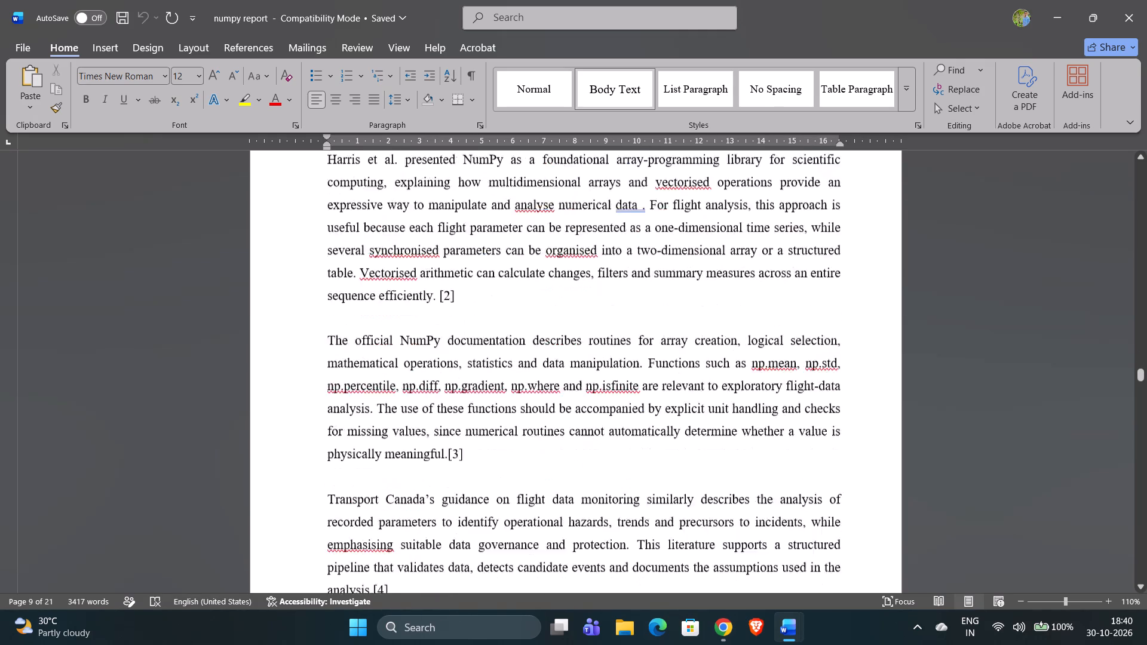
scroll(658, 346, down, 2)
scroll(658, 346, up, 4)
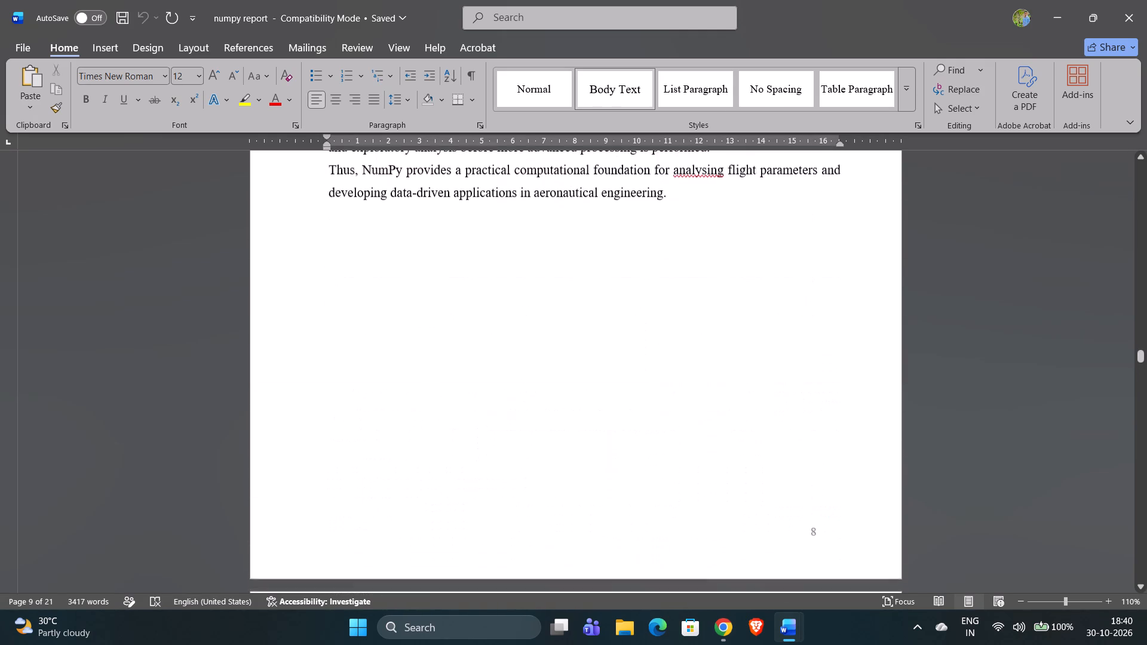
scroll(658, 346, up, 8)
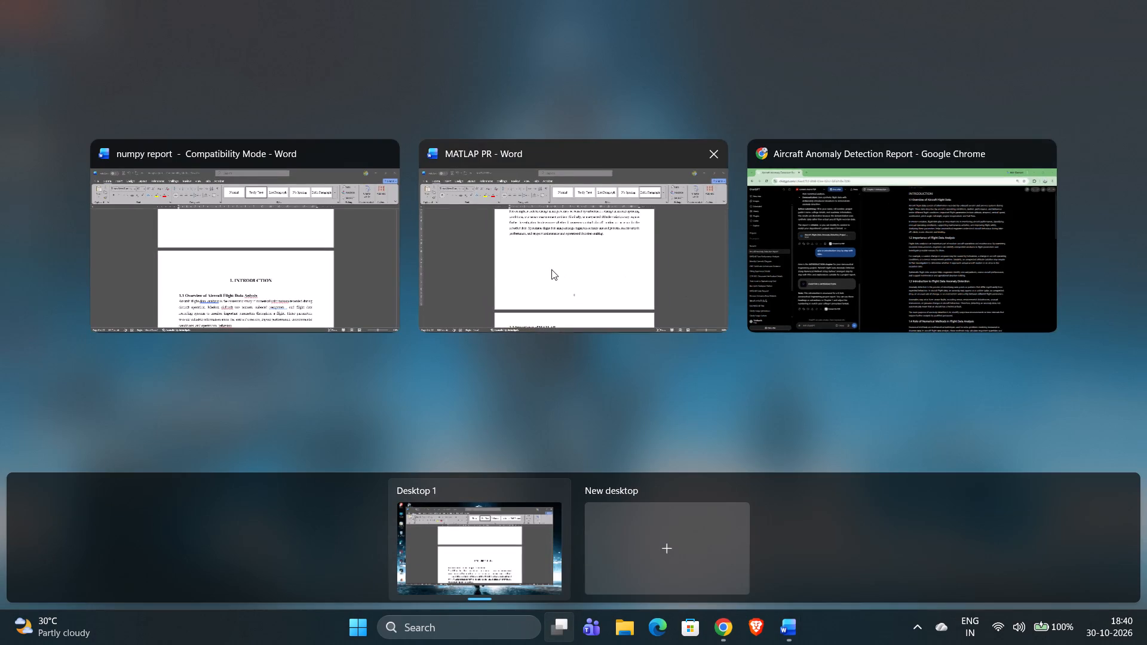
In MATLAP PR, add three line breaks after the last paragraph of section 1.2, following "operational decision-making.".
click(551, 269)
scroll(551, 269, up, 3)
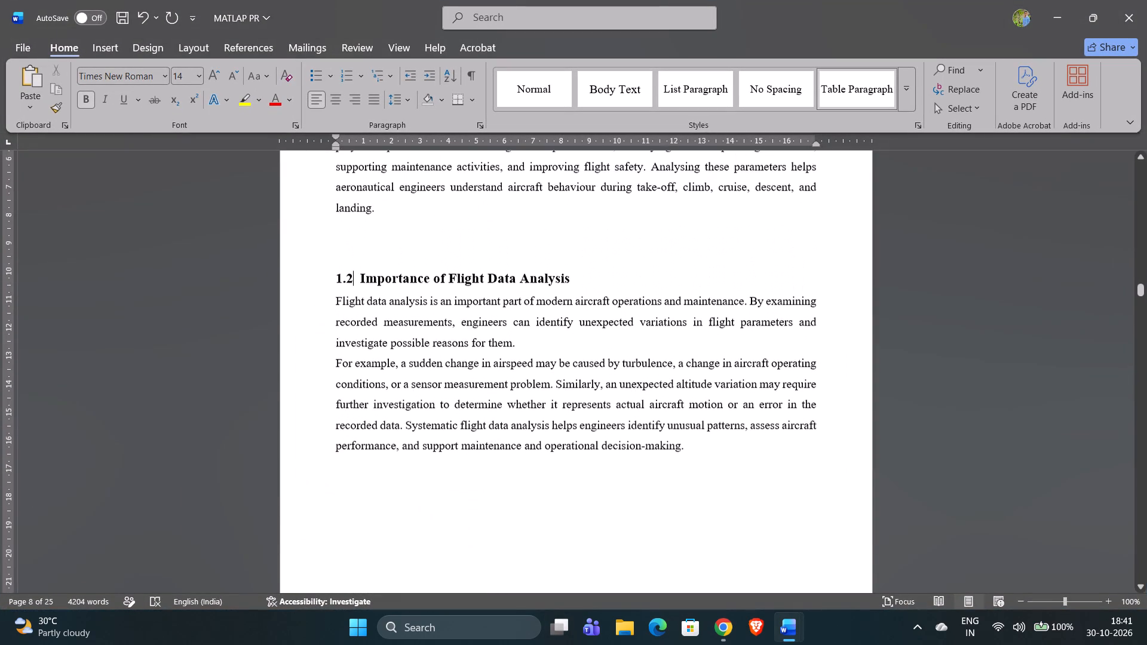
scroll(680, 403, down, 3)
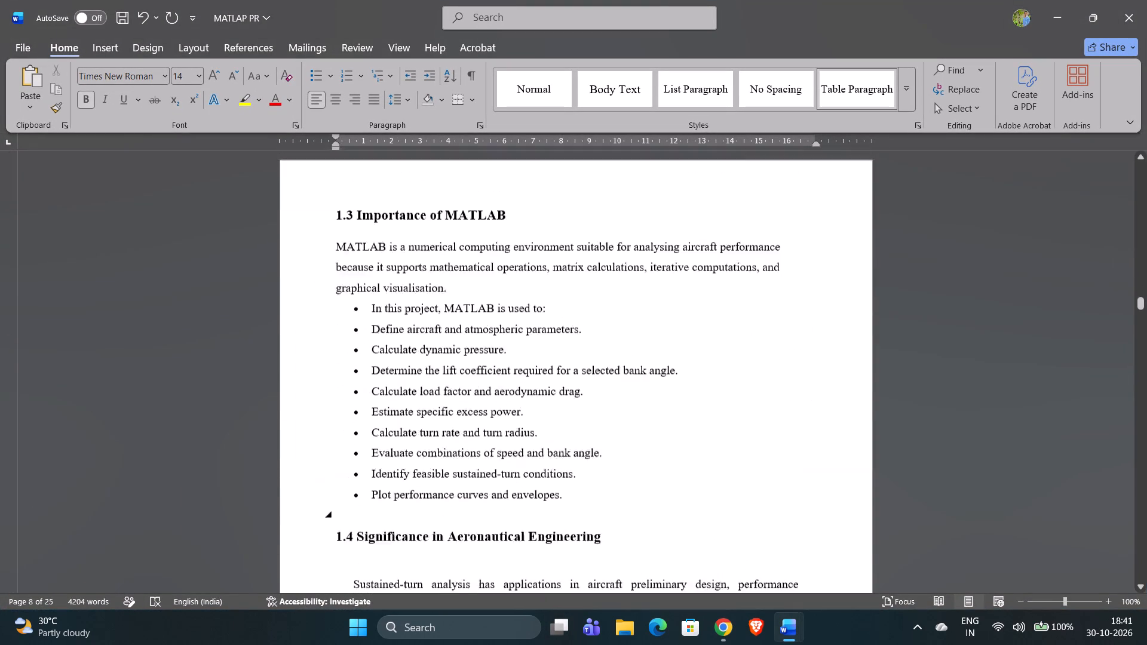
scroll(680, 403, up, 3)
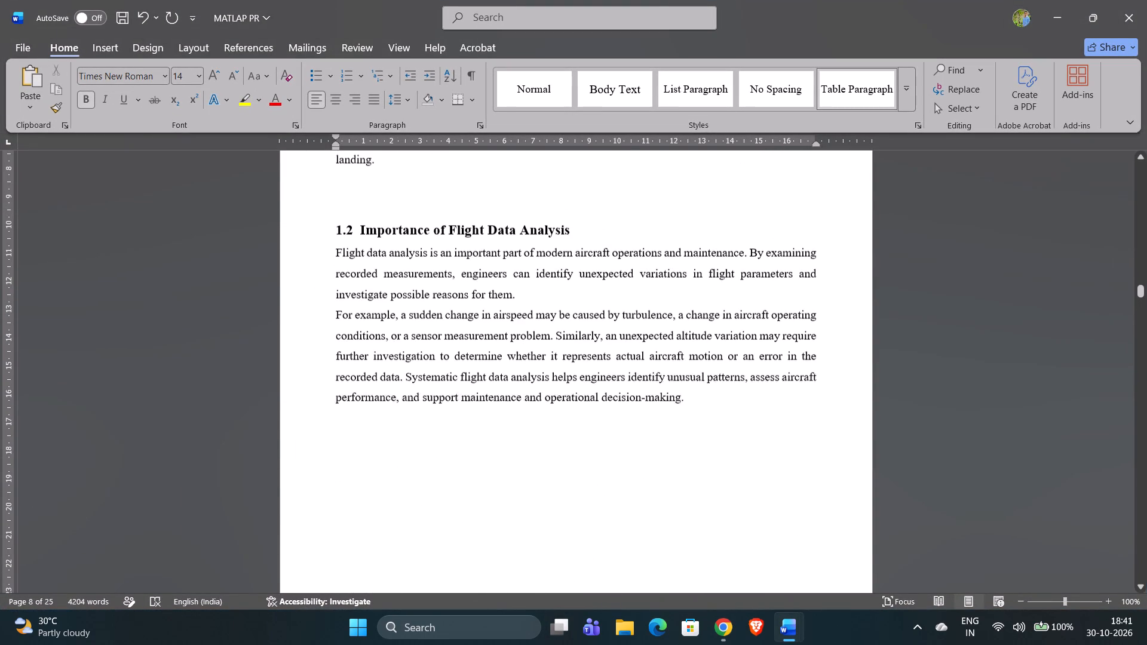
click(696, 420)
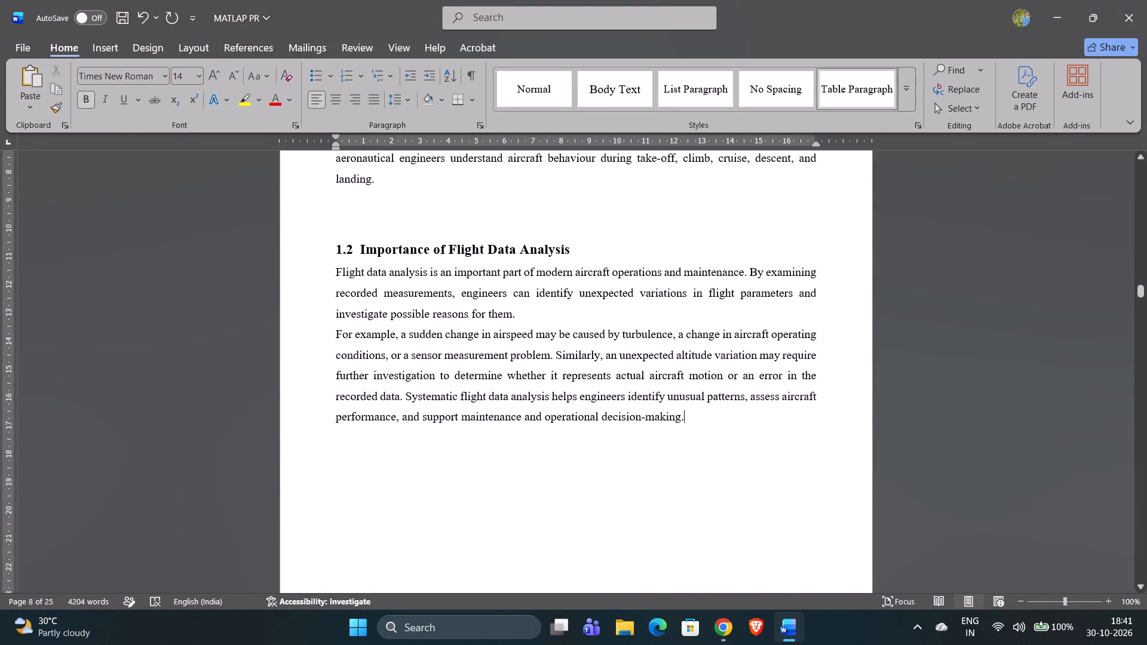
key(Return)
key(Return)
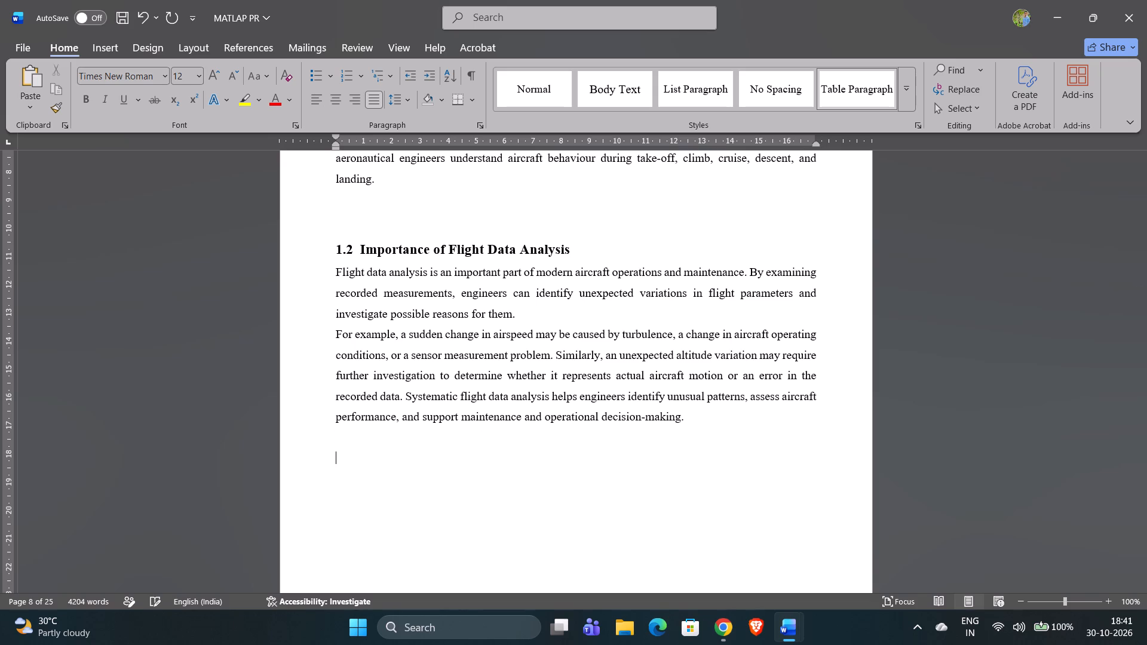
key(Return)
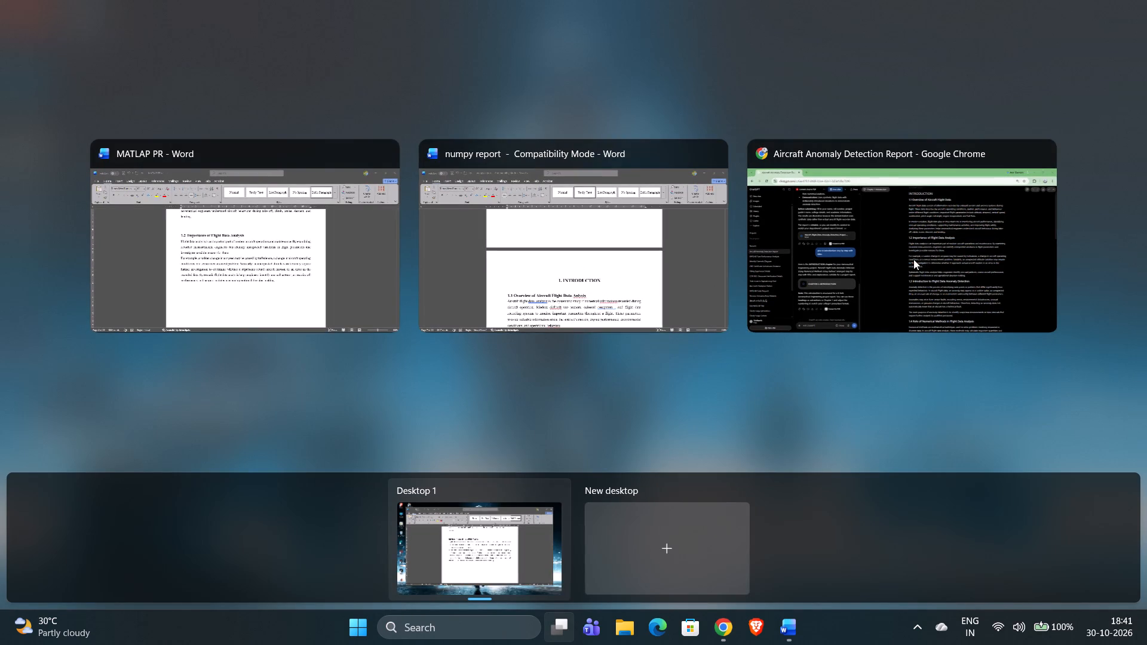
Copy section "1.3 Introduction to Flight Data Anomaly Detection" from the ChatGPT chapter and paste it below section 1.2 in MATLAP PR.
click(913, 259)
scroll(771, 390, down, 1)
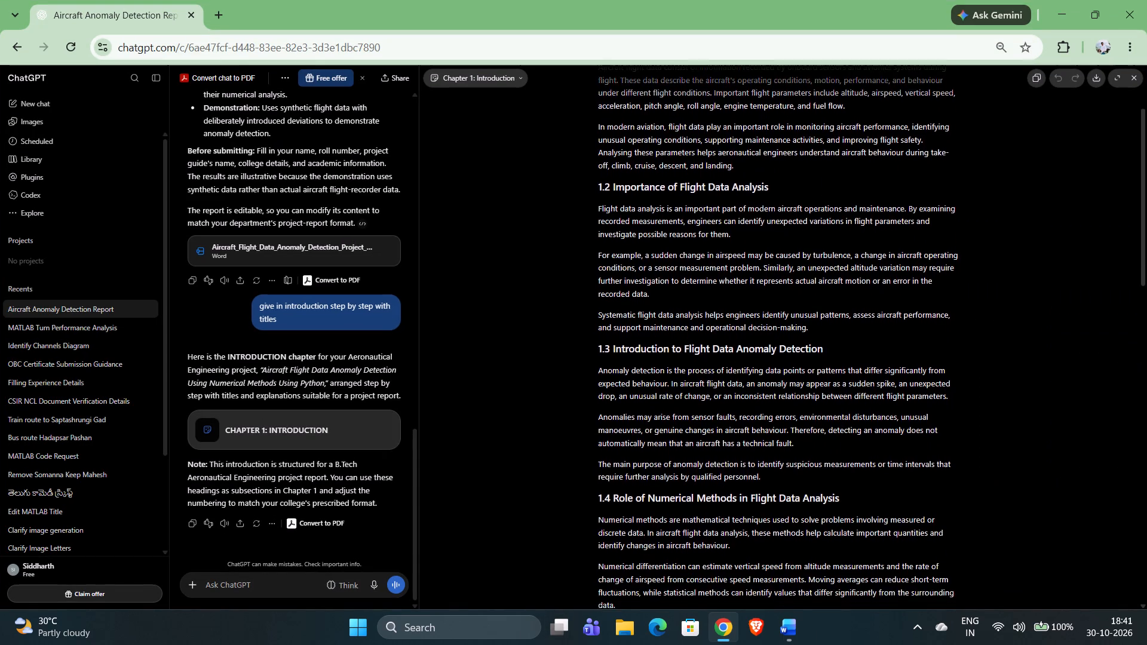
scroll(771, 390, down, 1)
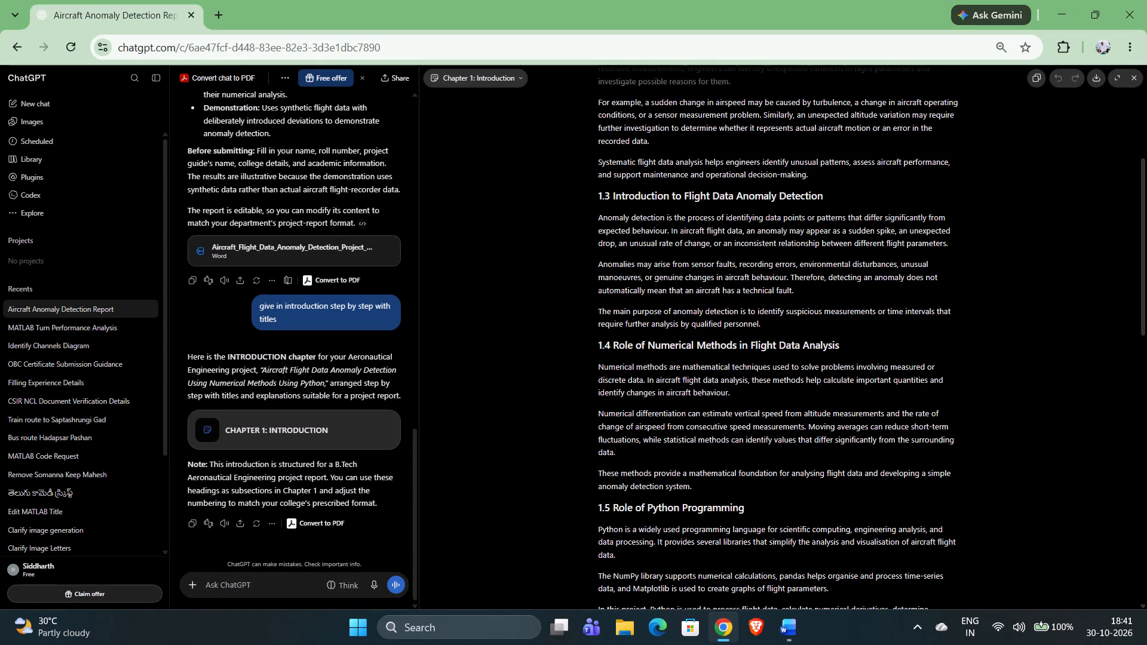
drag(599, 158, 766, 284)
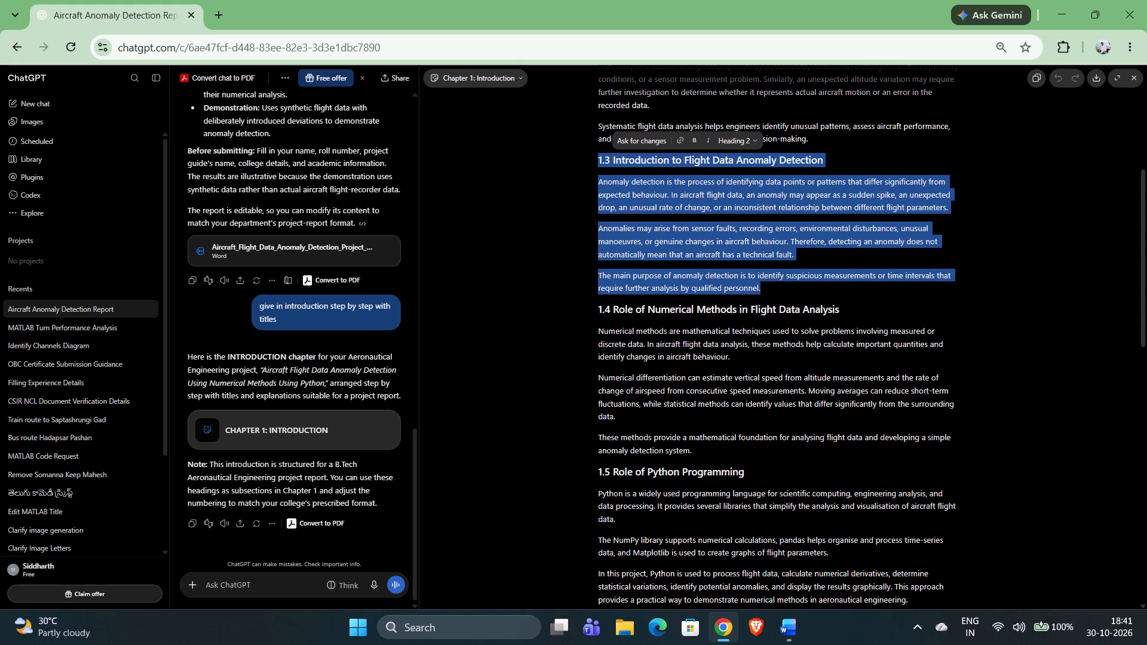
drag(766, 284, 766, 283)
key(ctrl+c)
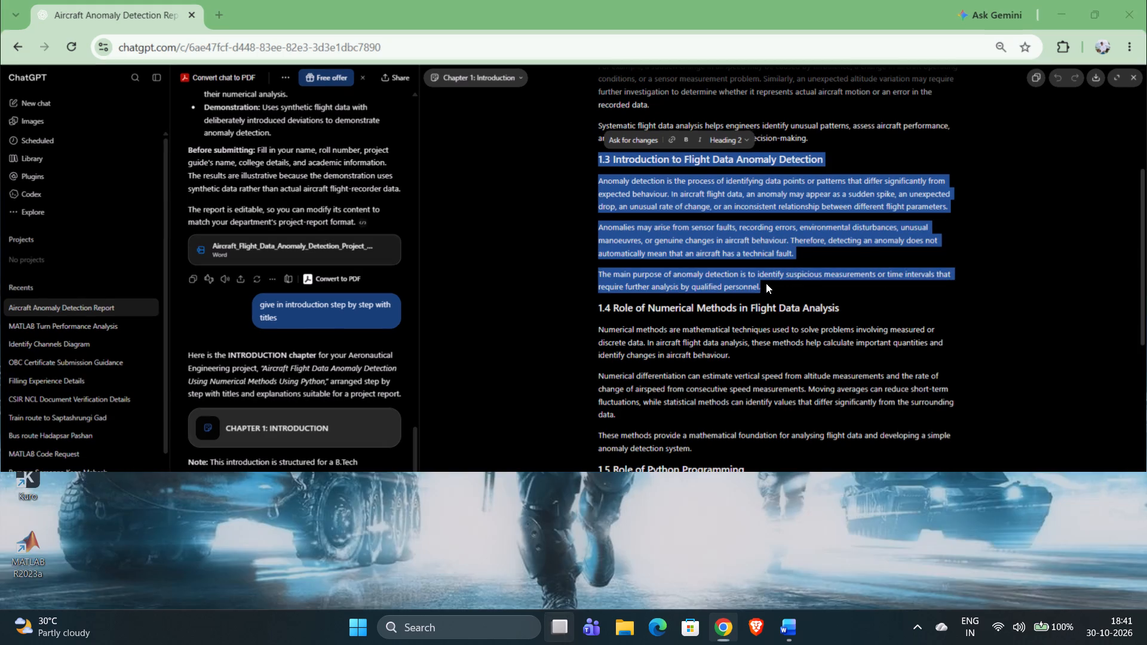
click(541, 257)
scroll(353, 453, down, 1)
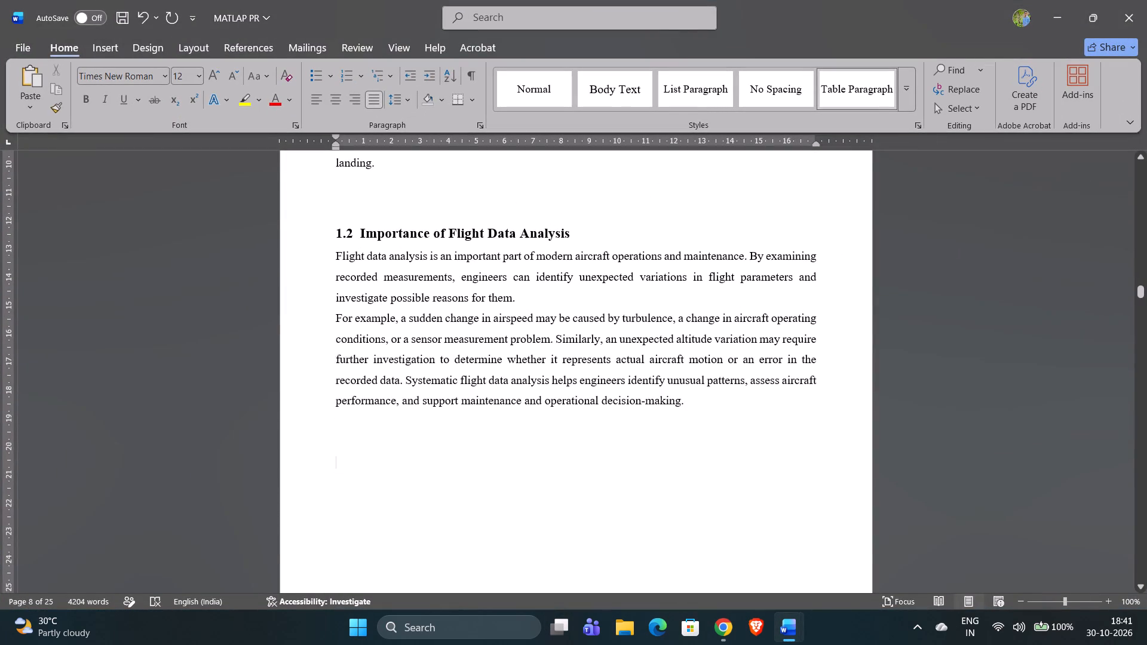
scroll(353, 453, down, 1)
scroll(353, 453, up, 1)
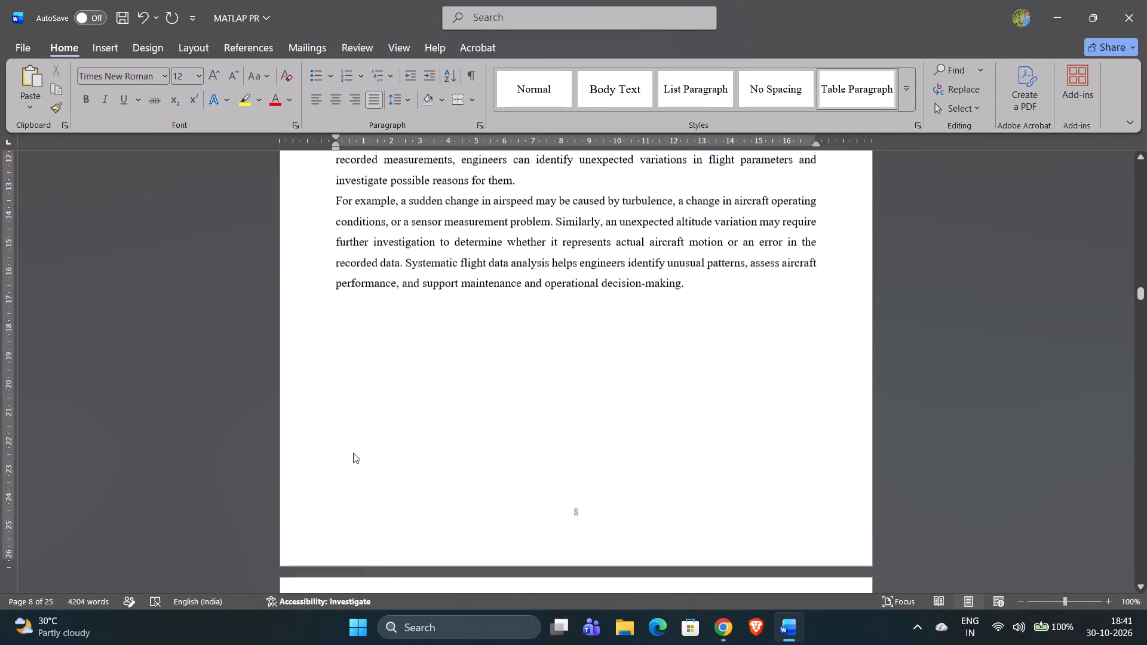
scroll(353, 453, up, 1)
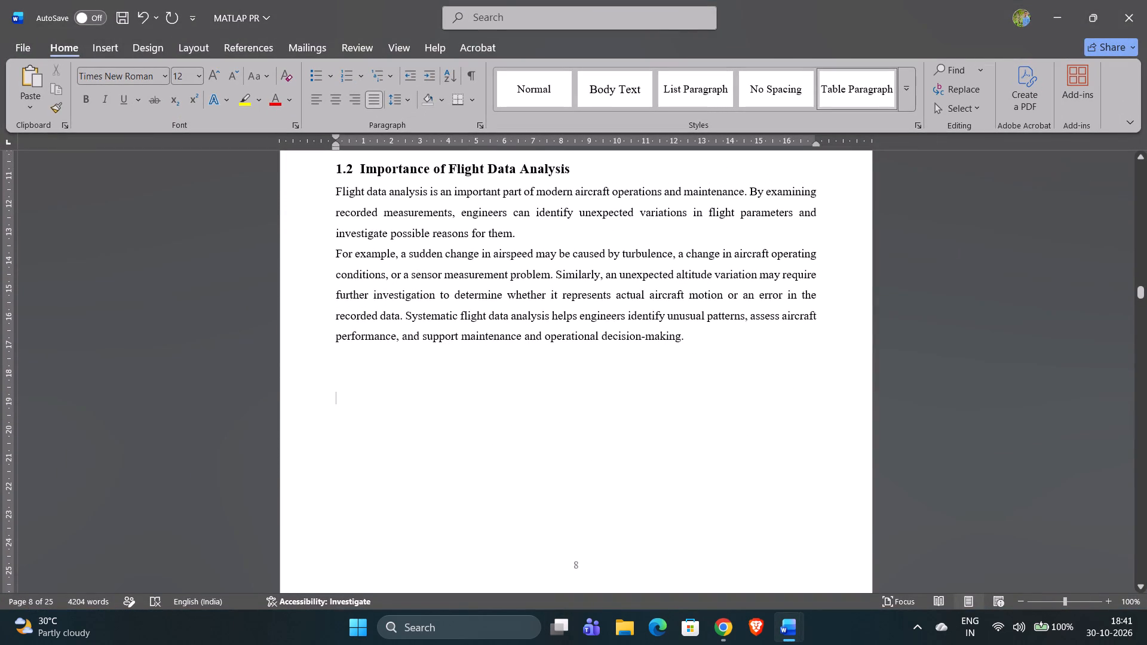
key(ctrl+v)
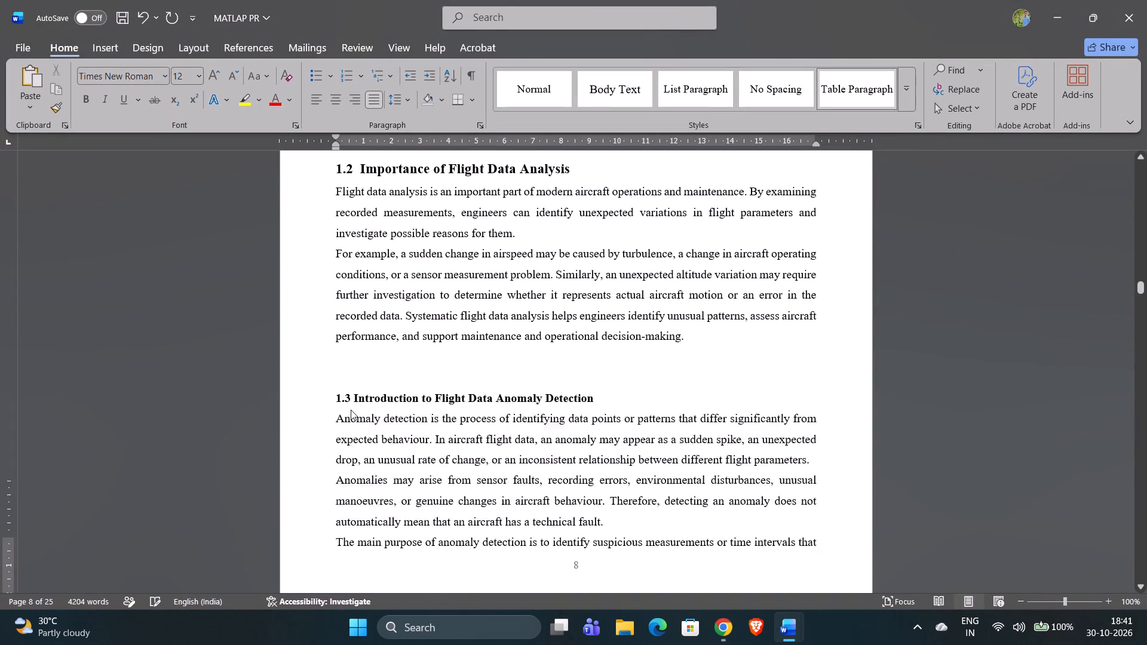
Increase the font size of the pasted heading "1.3 Introduction to Flight Data Anomaly Detection" to 14.
scroll(351, 410, down, 1)
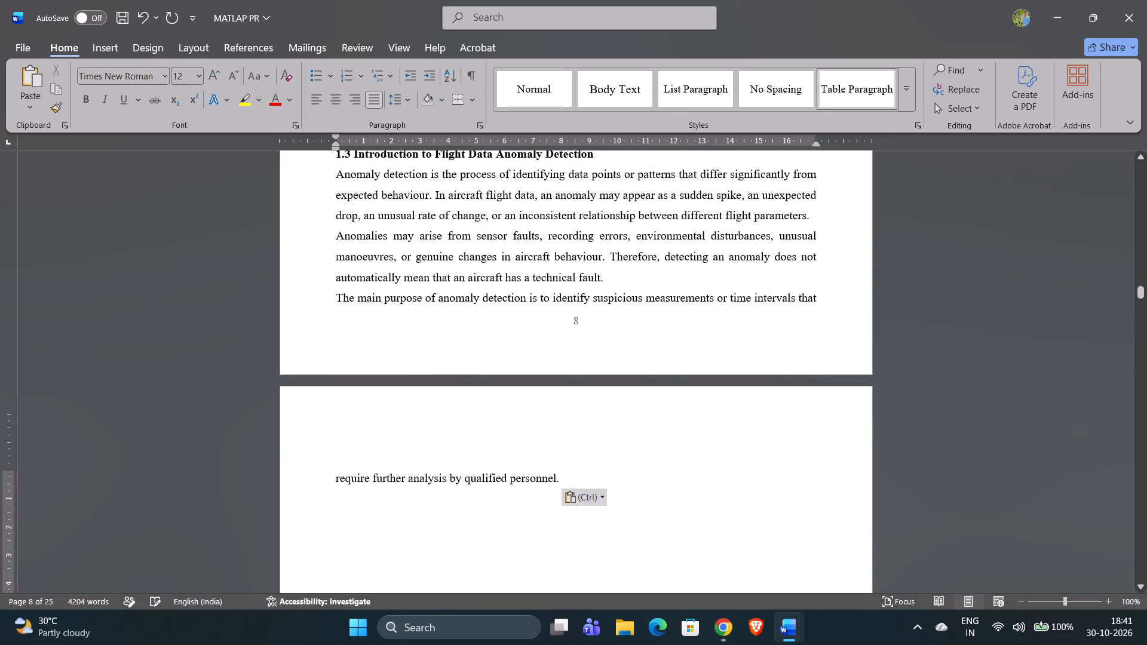
scroll(351, 410, up, 1)
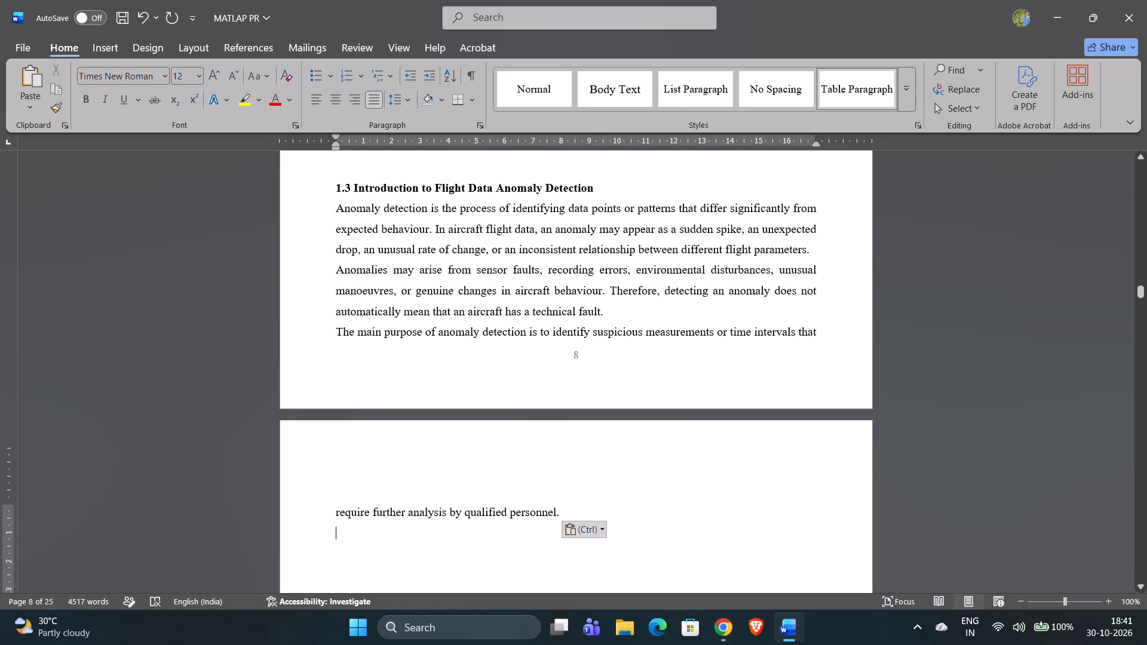
drag(332, 182, 613, 188)
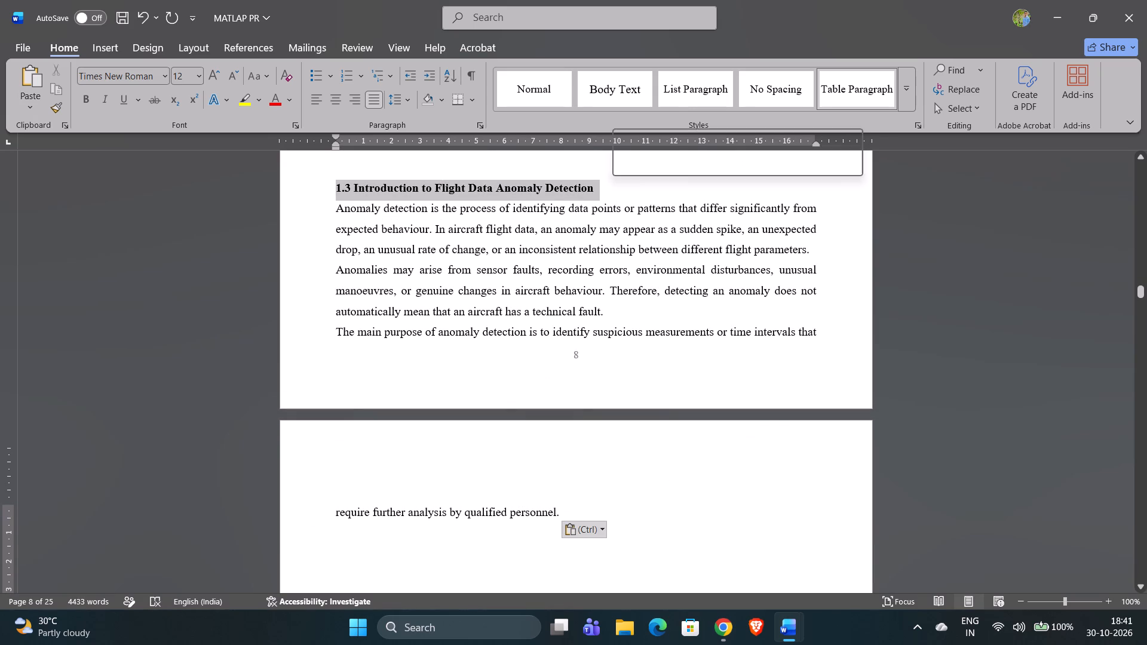
click(738, 142)
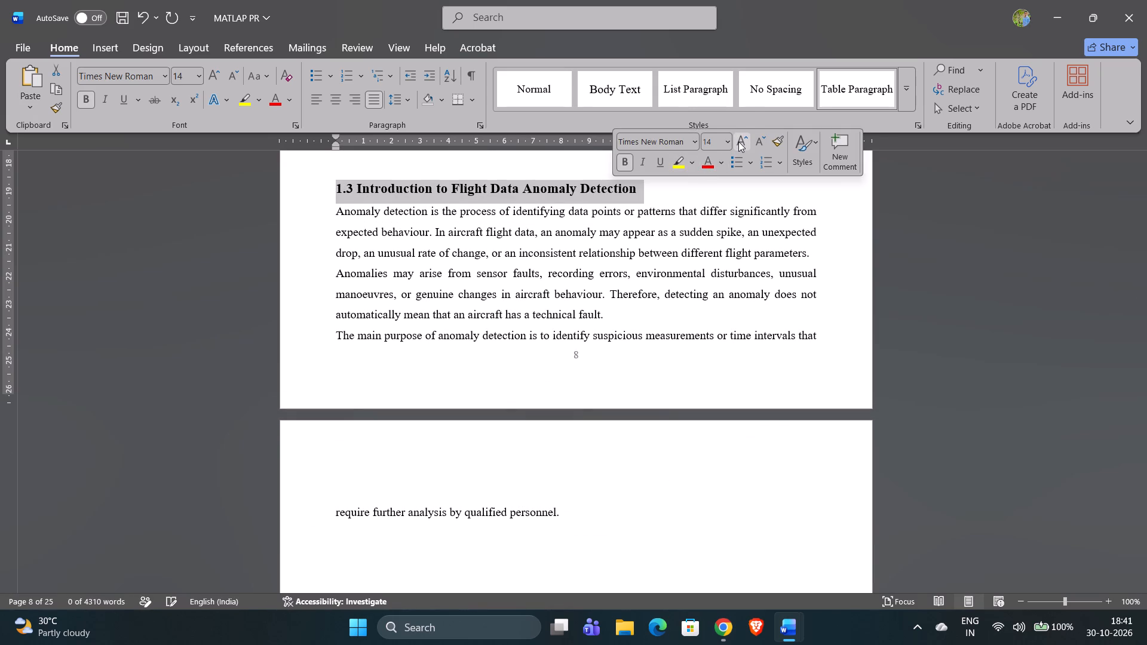
Insert a blank line after "has a technical fault." in section 1.3 so the final paragraph starts on the following page.
drag(335, 208, 335, 208)
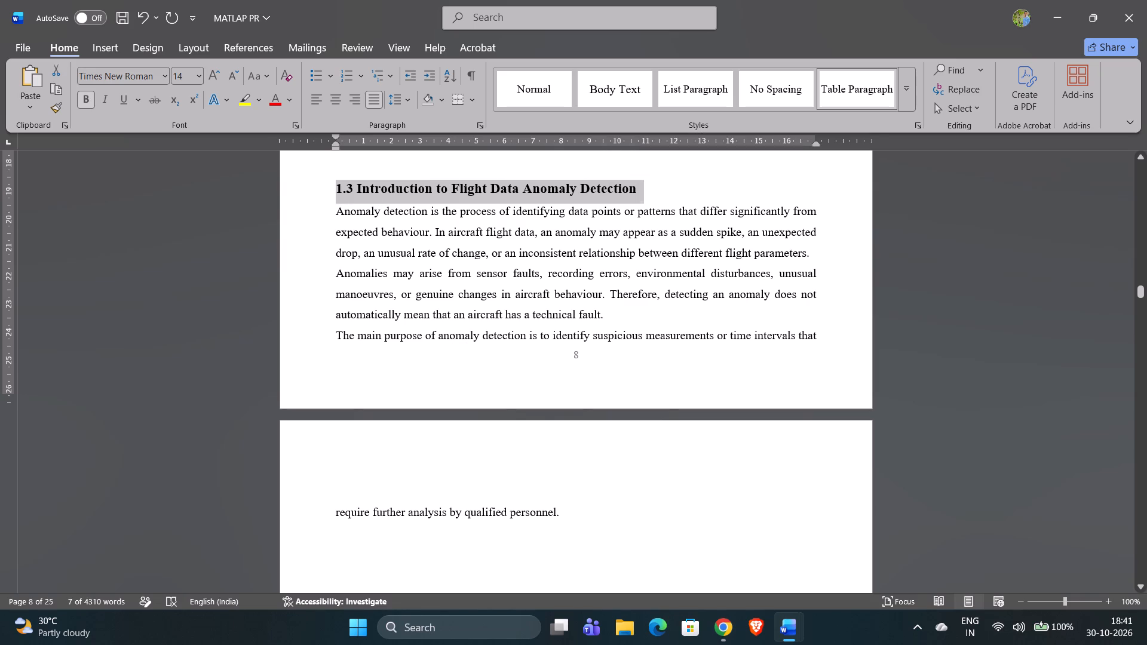
drag(335, 208, 652, 347)
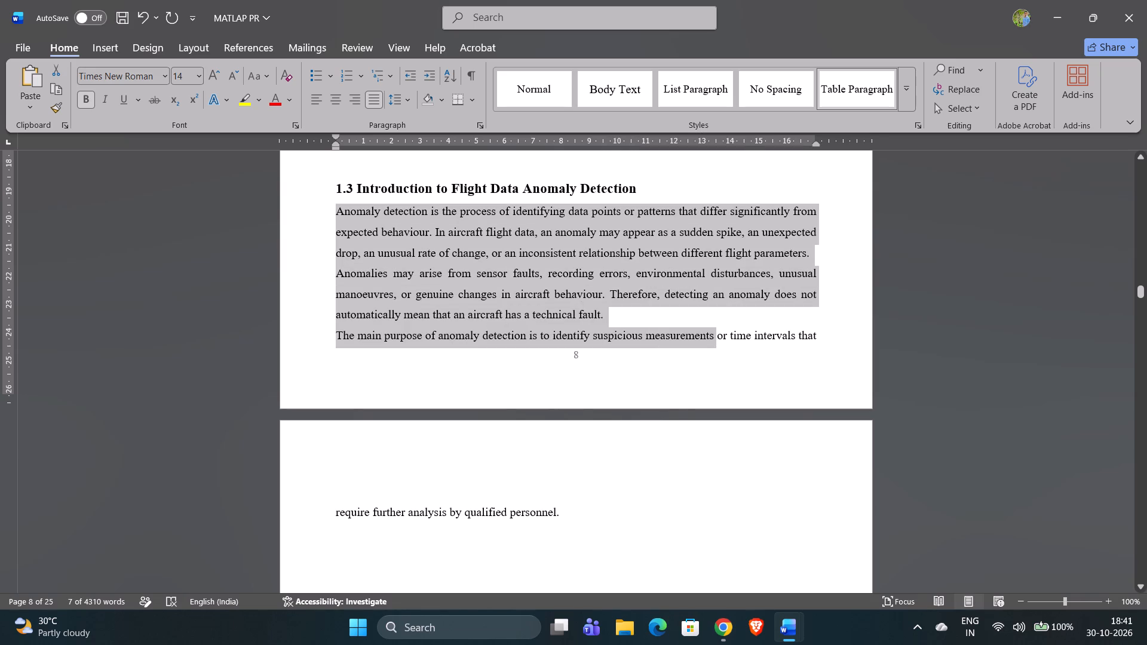
drag(652, 347, 636, 318)
click(616, 315)
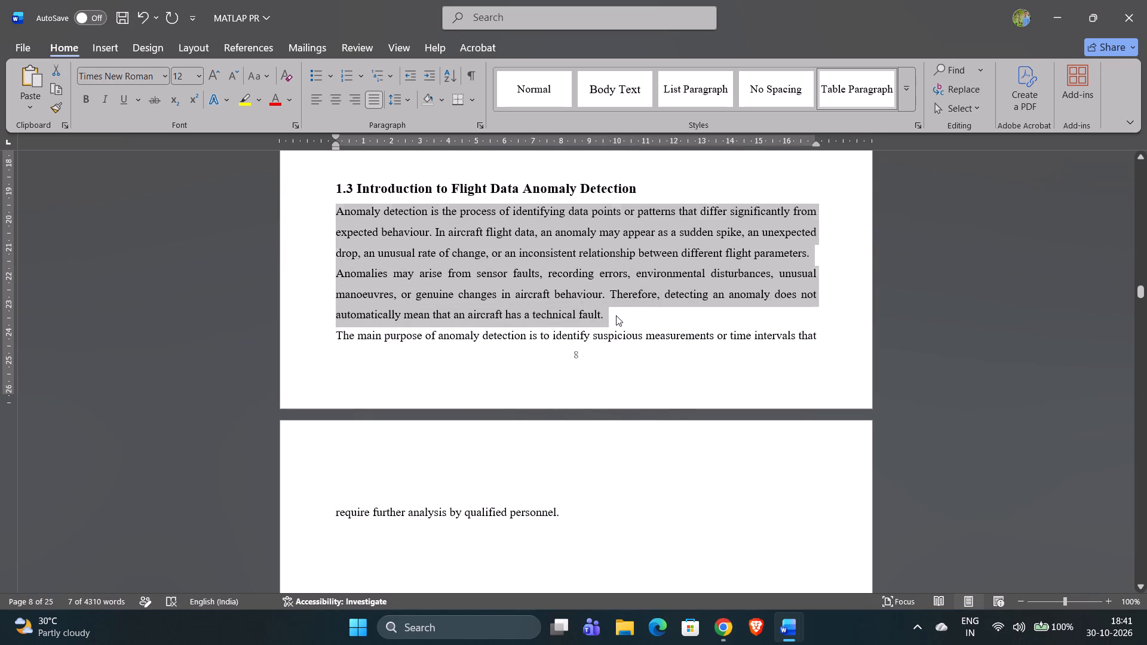
key(Return)
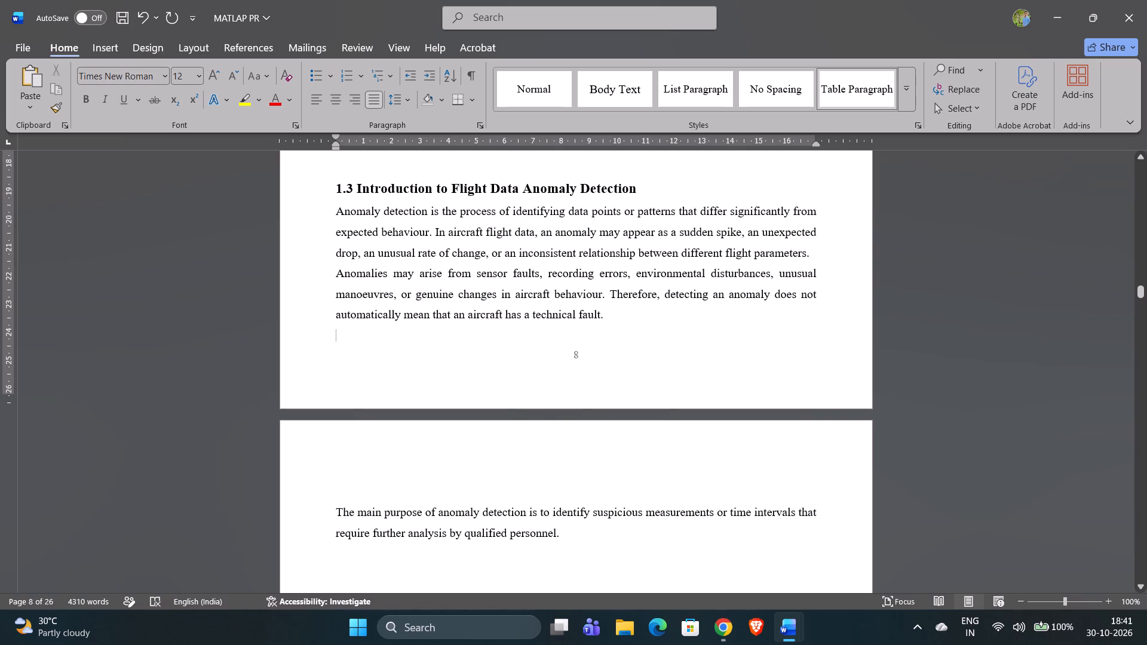
Delete the paragraph beginning "The main purpose of anomaly detection" from the end of section 1.3 in MATLAP PR.
scroll(401, 497, down, 1)
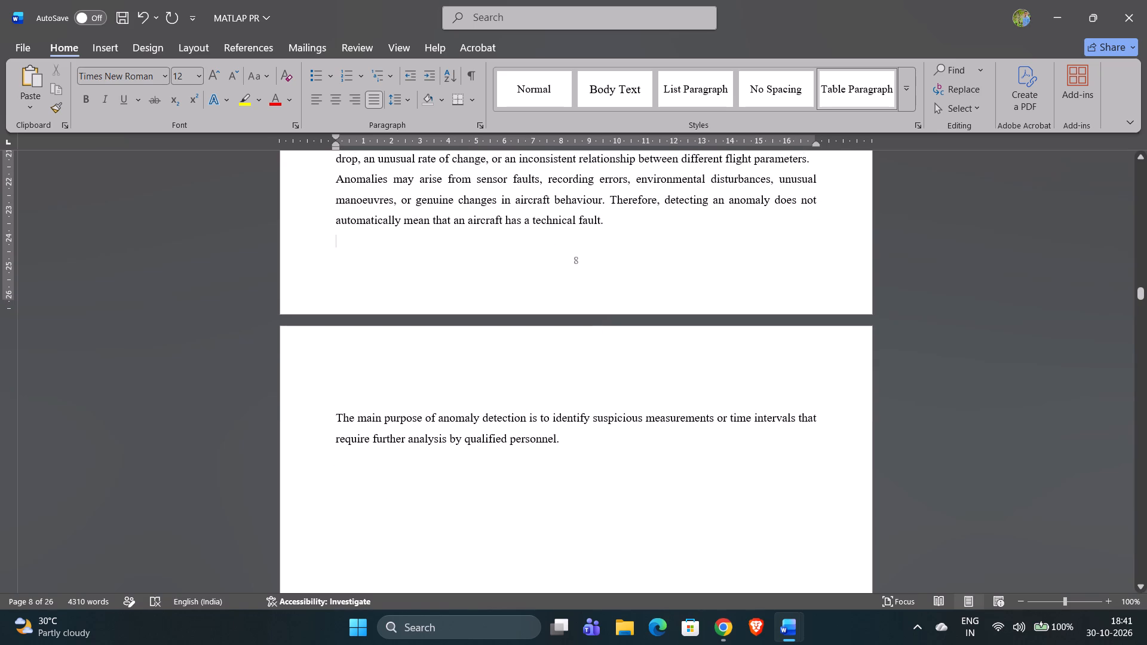
drag(334, 413, 567, 440)
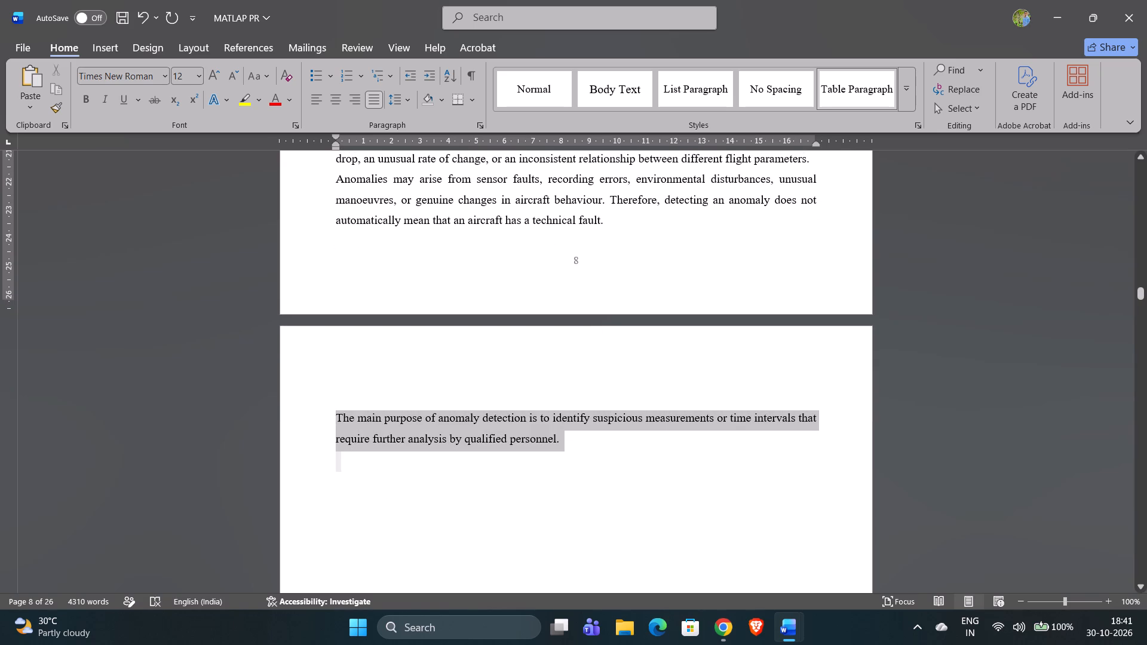
key(BackSpace)
Check the line spacing of the section 1.3 body text and review the layout of sections 1.2 and 1.3.
scroll(567, 440, up, 1)
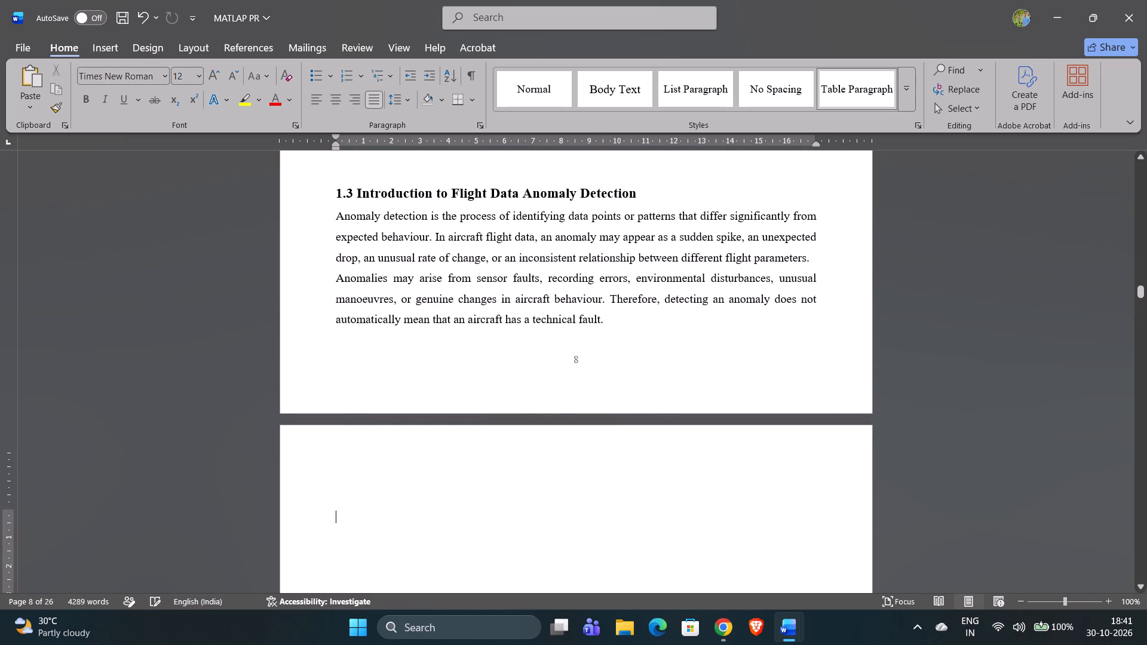
drag(336, 208, 623, 324)
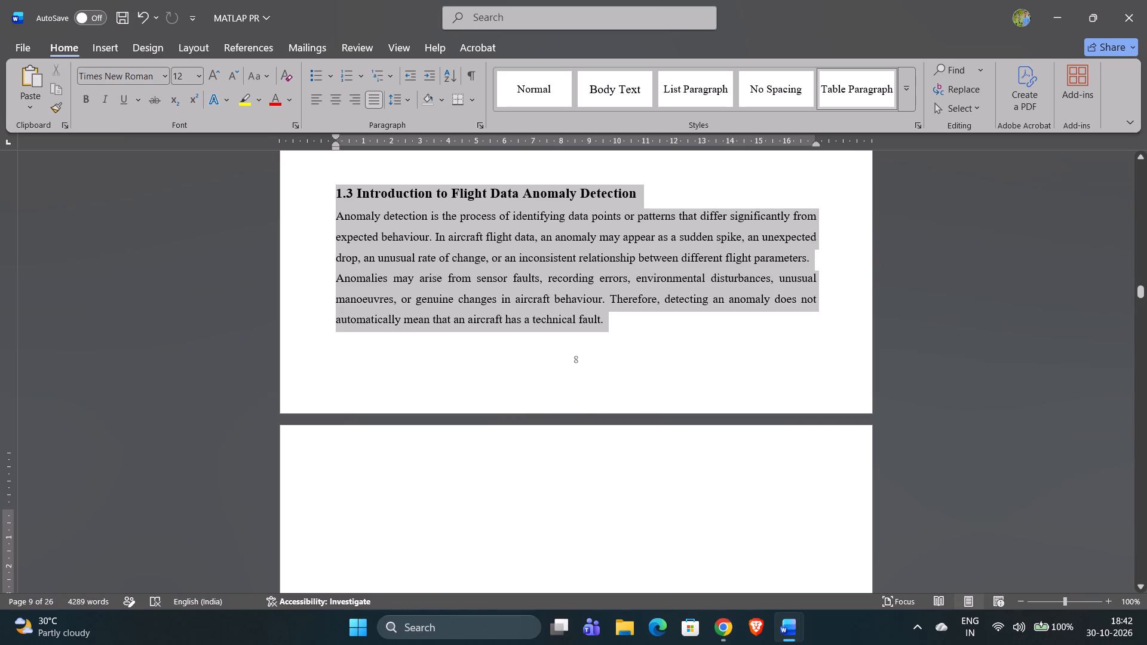
drag(623, 324, 622, 322)
click(683, 161)
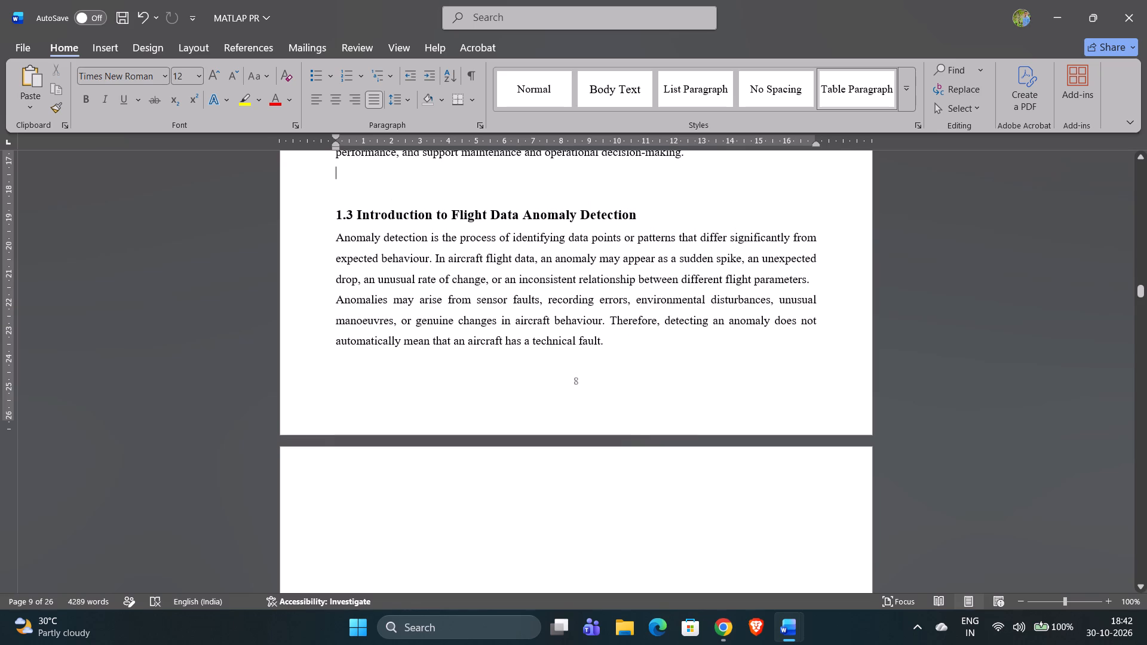
drag(636, 216, 633, 355)
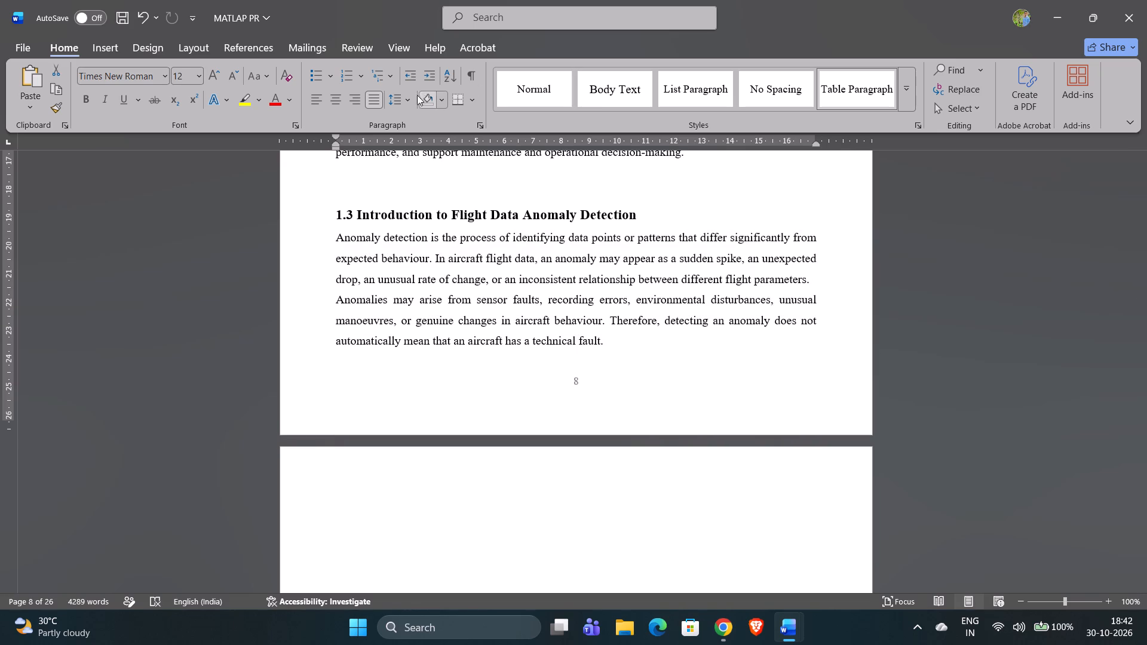
click(400, 98)
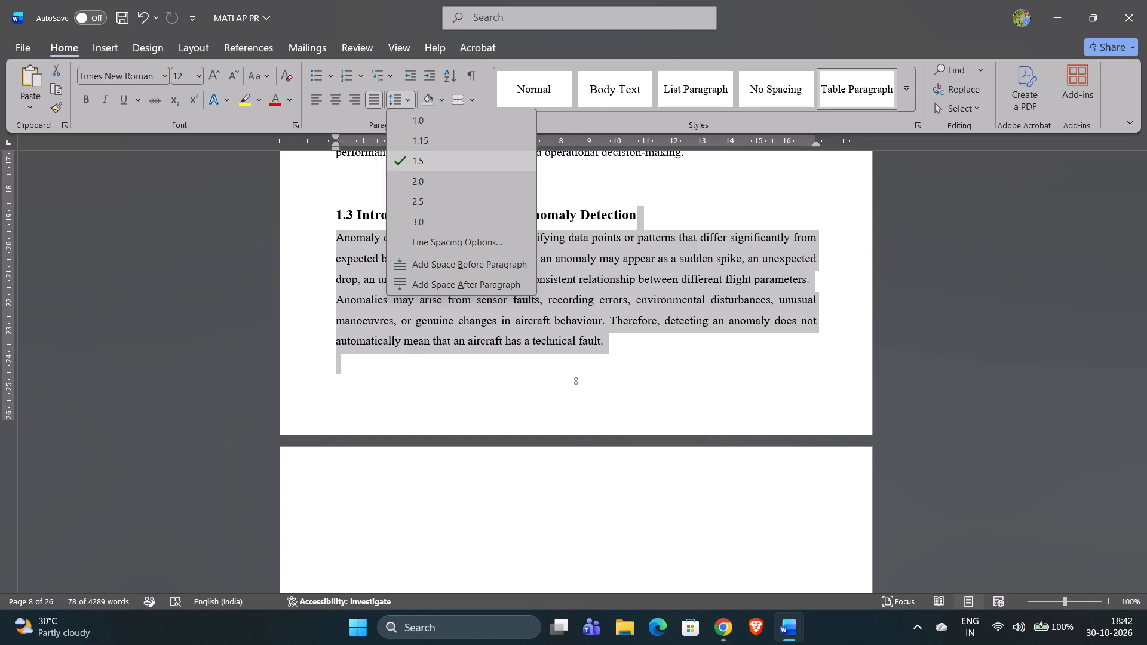
click(248, 258)
click(294, 278)
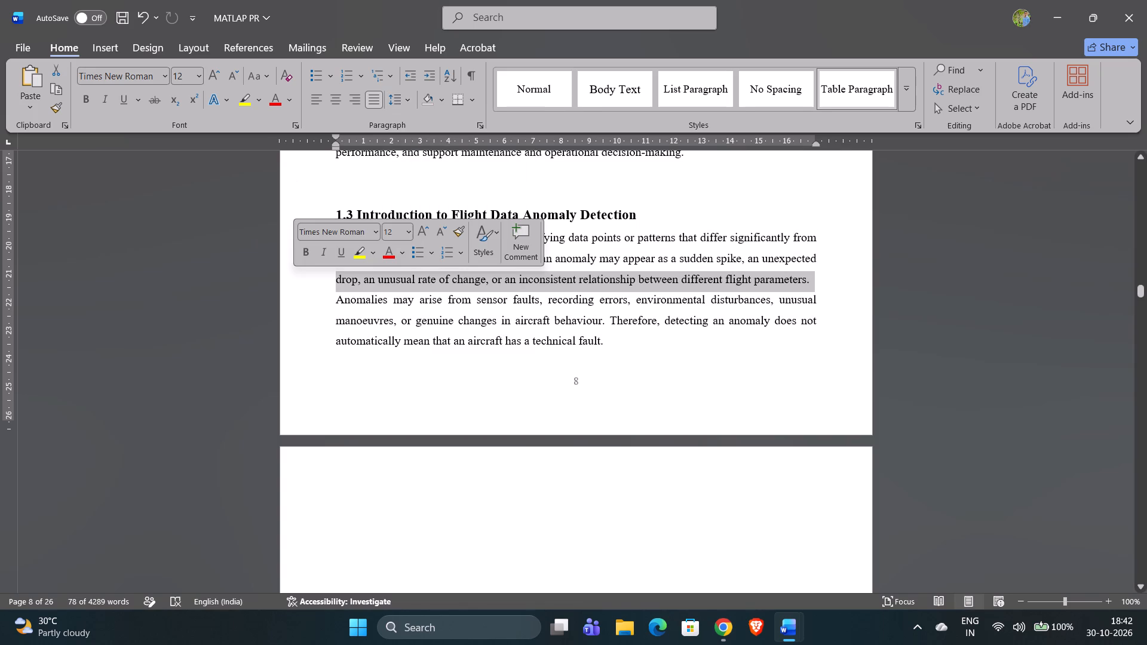
click(318, 309)
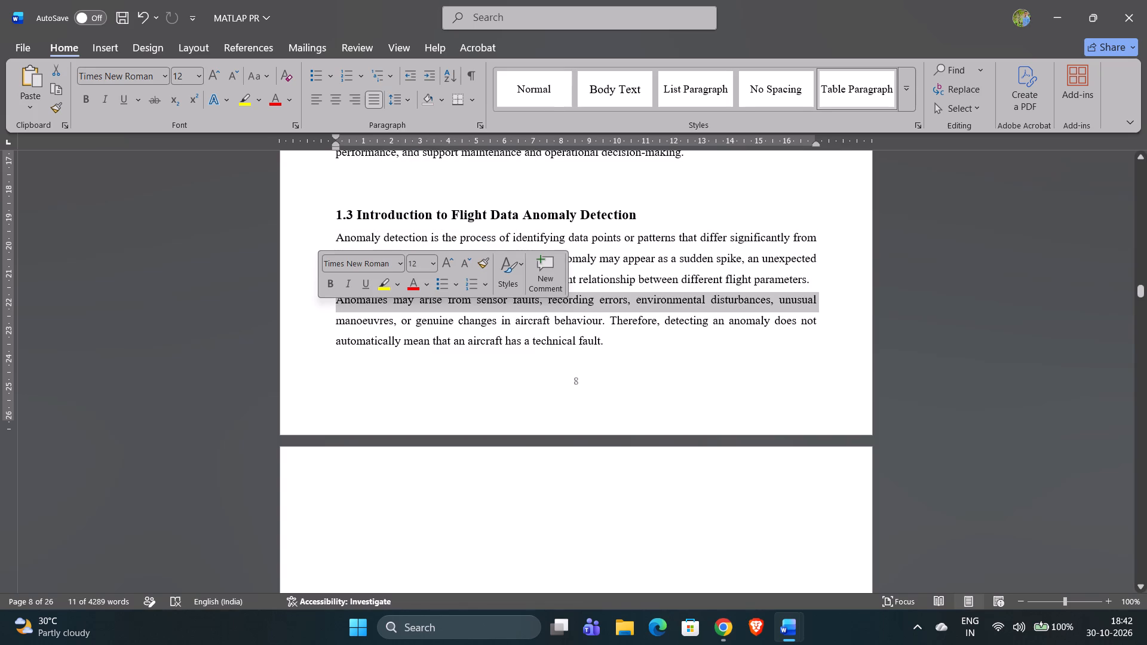
click(323, 397)
click(382, 462)
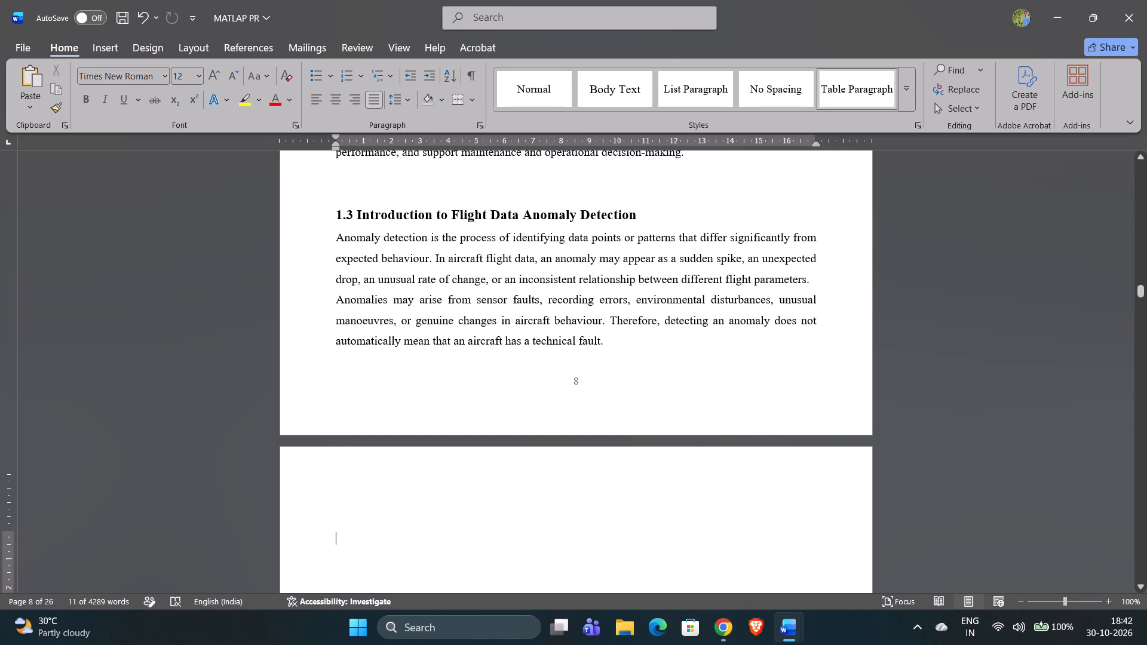
scroll(382, 462, up, 3)
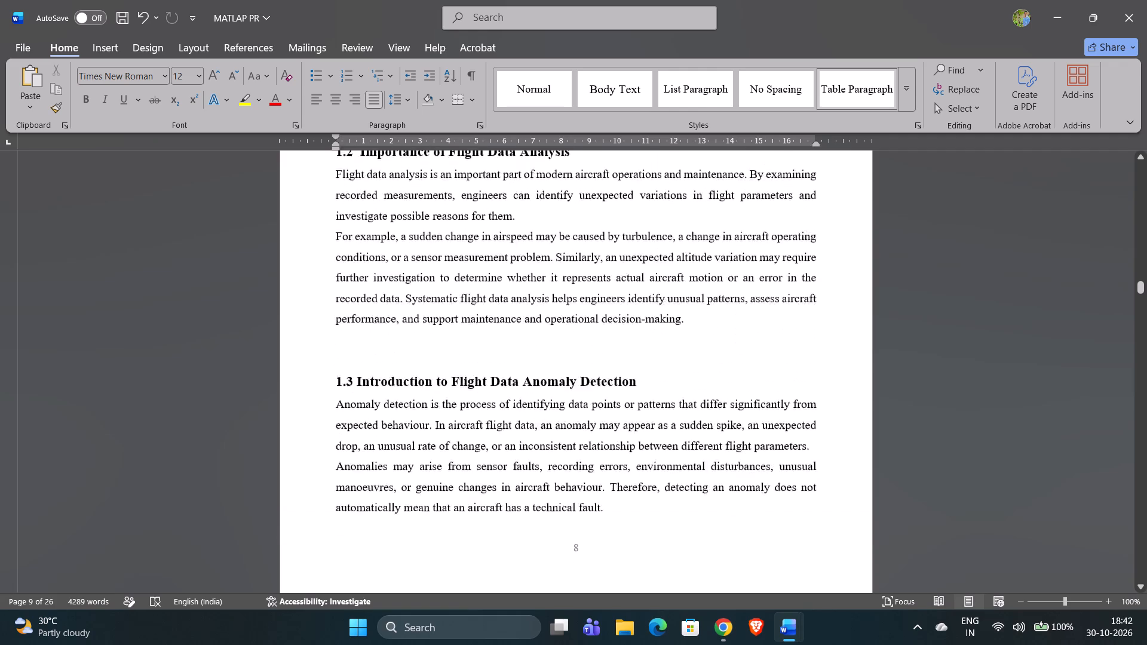
scroll(382, 462, up, 1)
scroll(382, 462, down, 1)
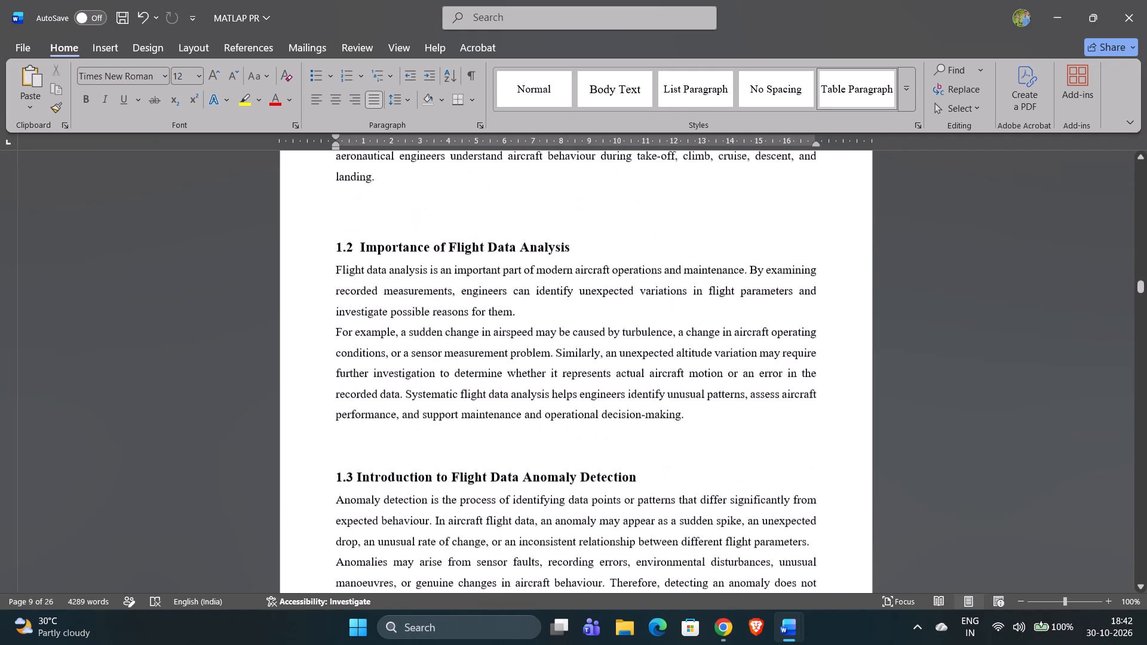
scroll(382, 462, down, 1)
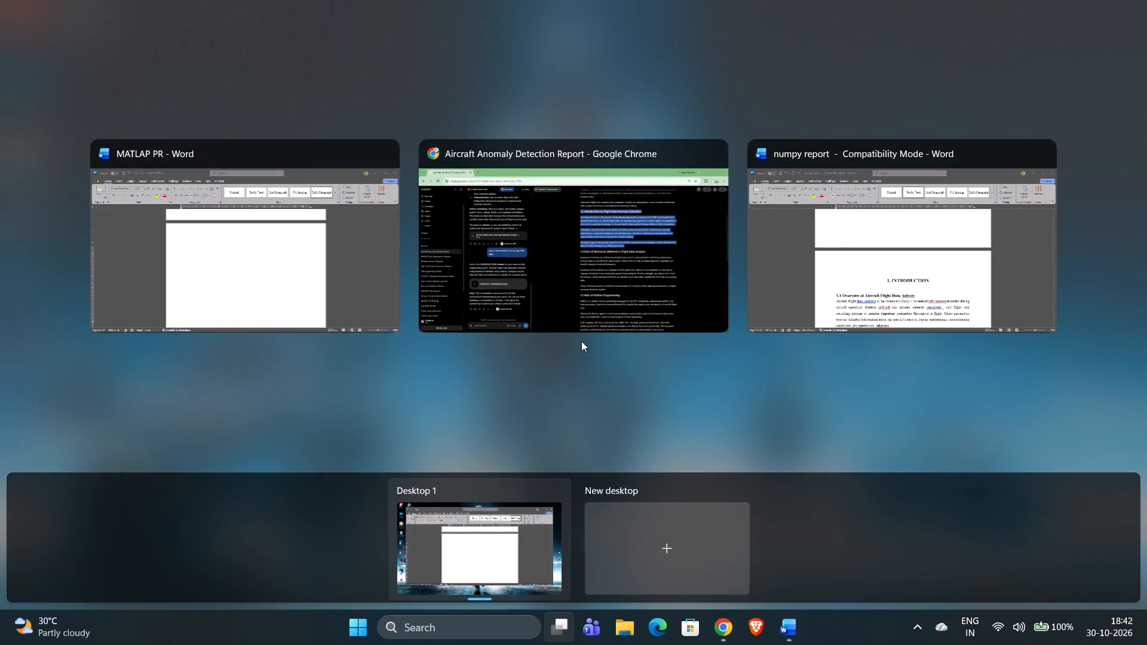
click(587, 319)
scroll(676, 375, down, 2)
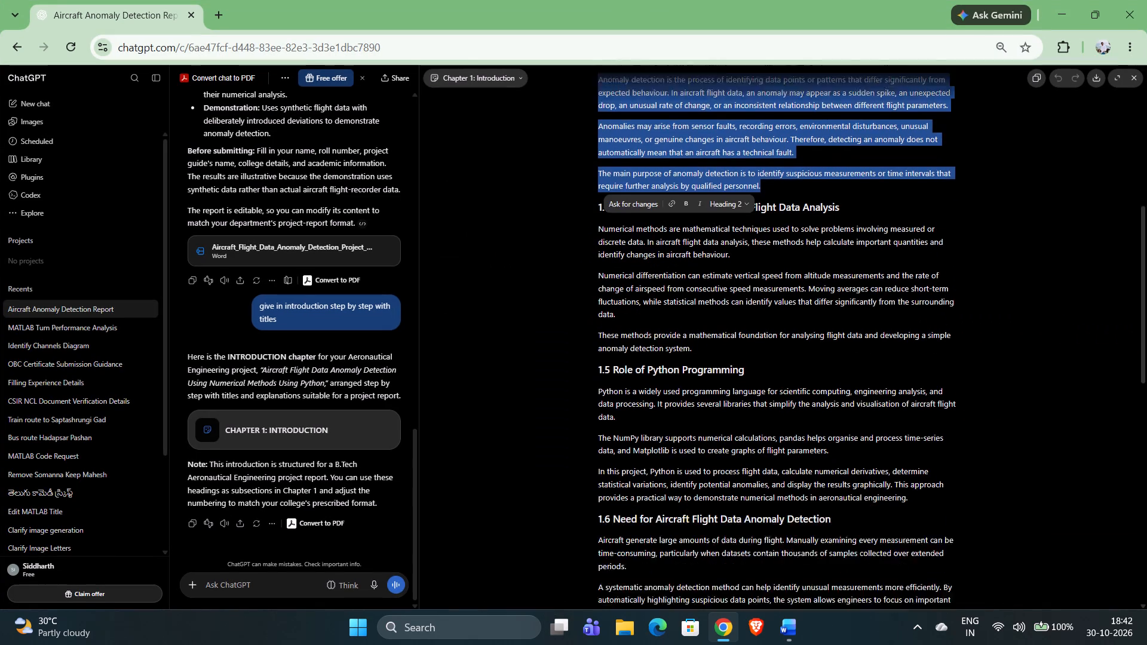
scroll(676, 375, down, 1)
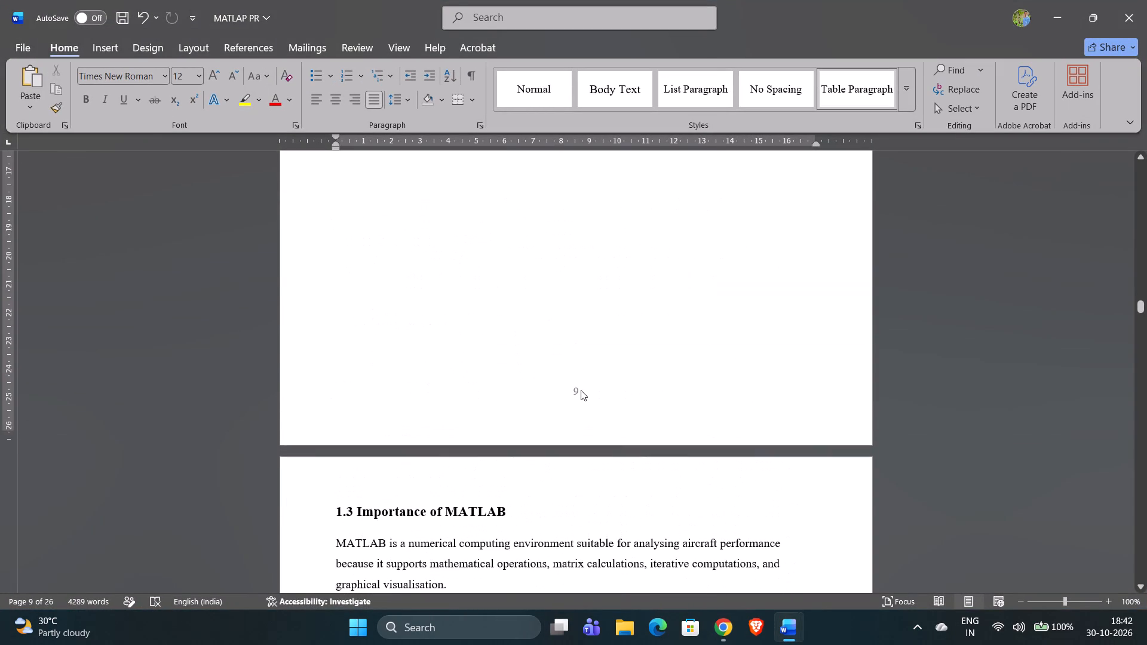
scroll(581, 390, down, 1)
click(378, 358)
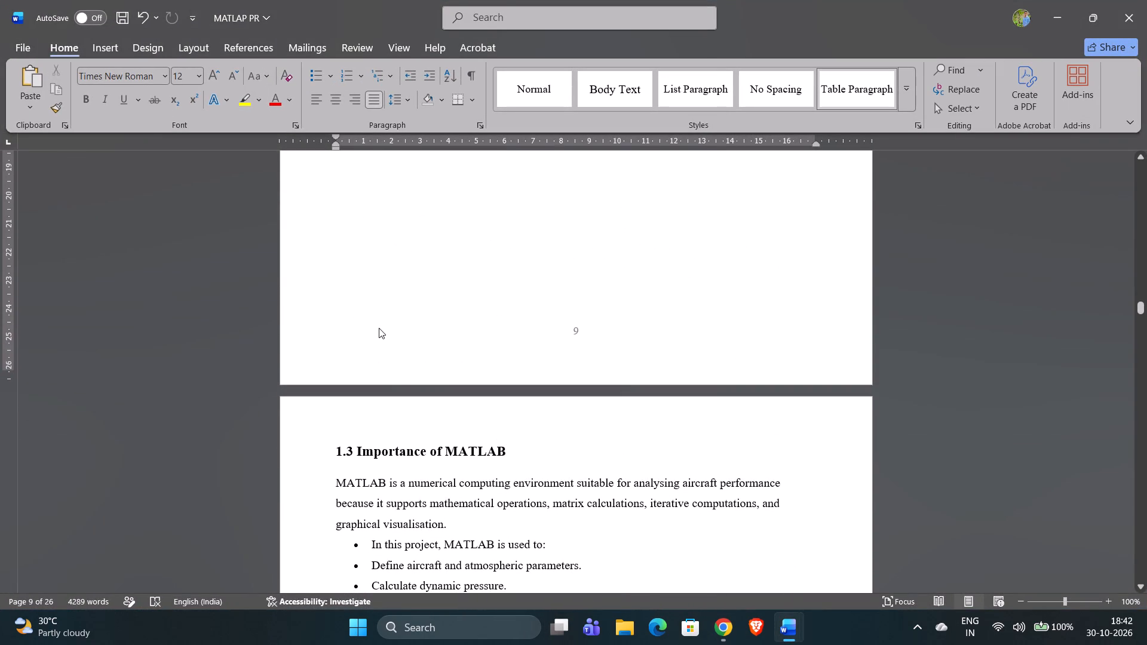
click(379, 328)
click(418, 316)
click(341, 432)
key(BackSpace)
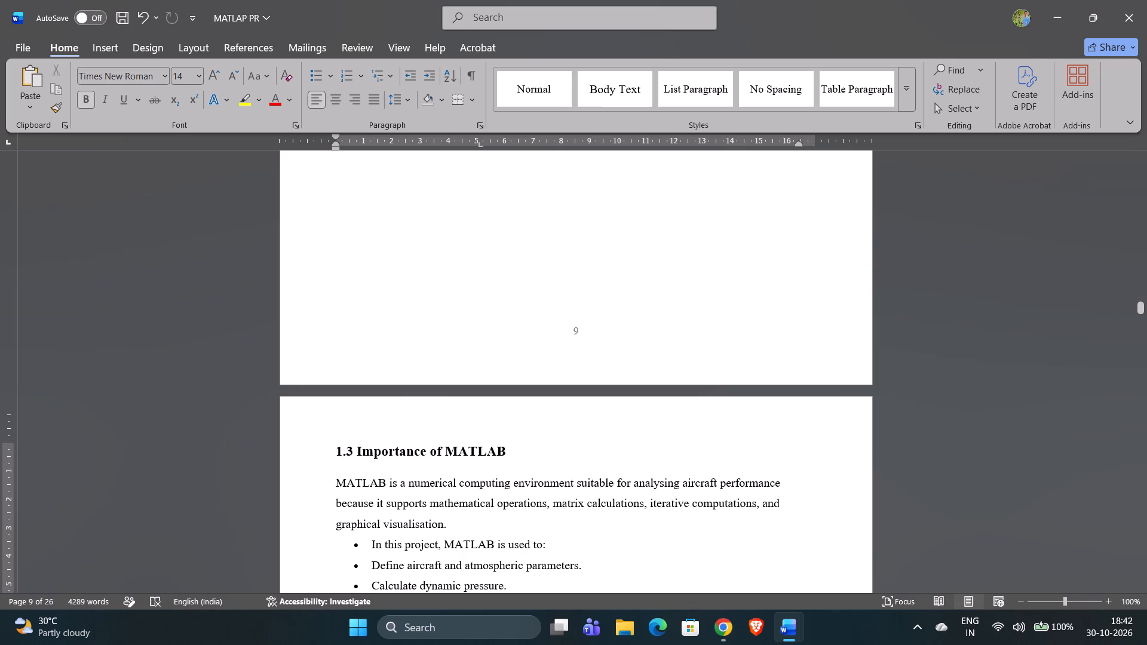
key(BackSpace)
key(BackSpace)
key(BackSpace)
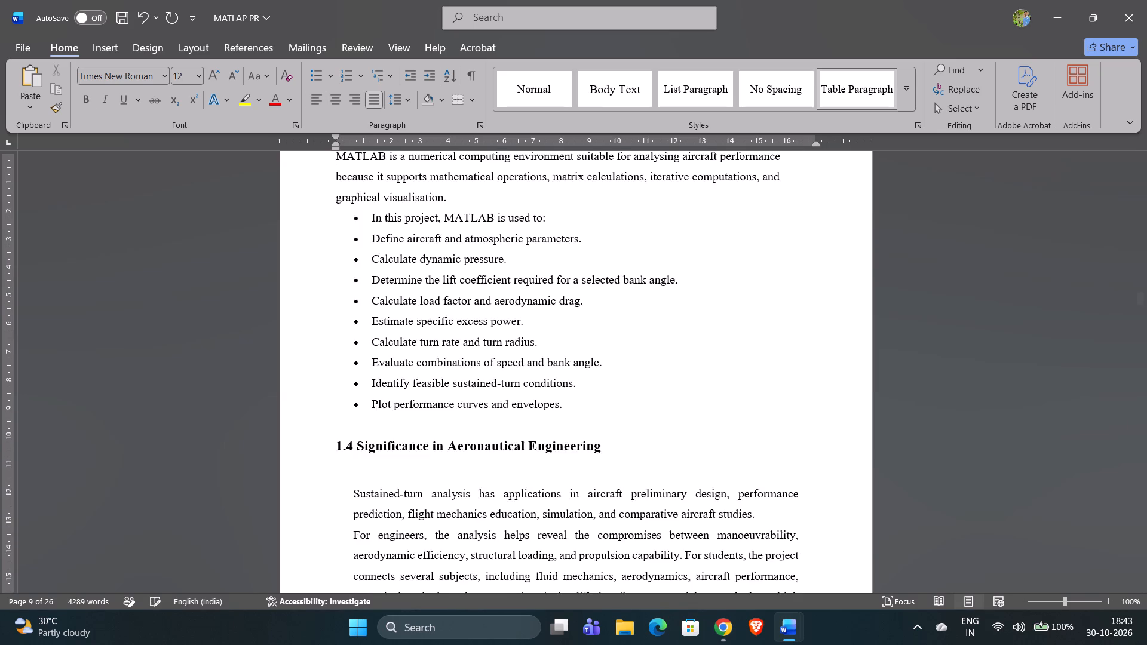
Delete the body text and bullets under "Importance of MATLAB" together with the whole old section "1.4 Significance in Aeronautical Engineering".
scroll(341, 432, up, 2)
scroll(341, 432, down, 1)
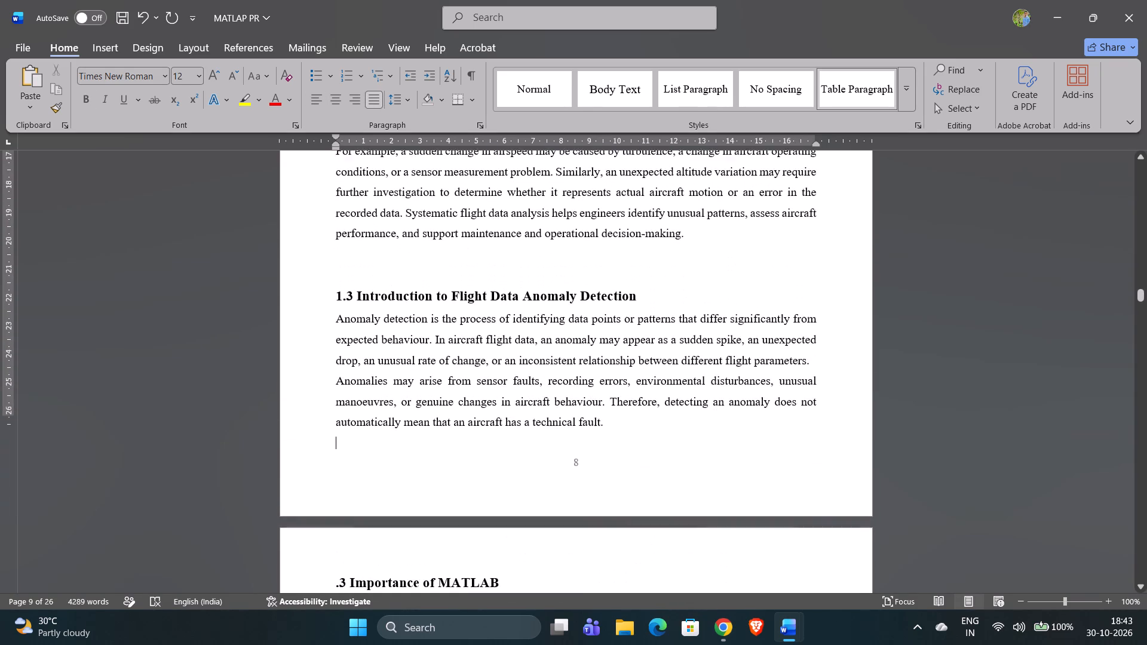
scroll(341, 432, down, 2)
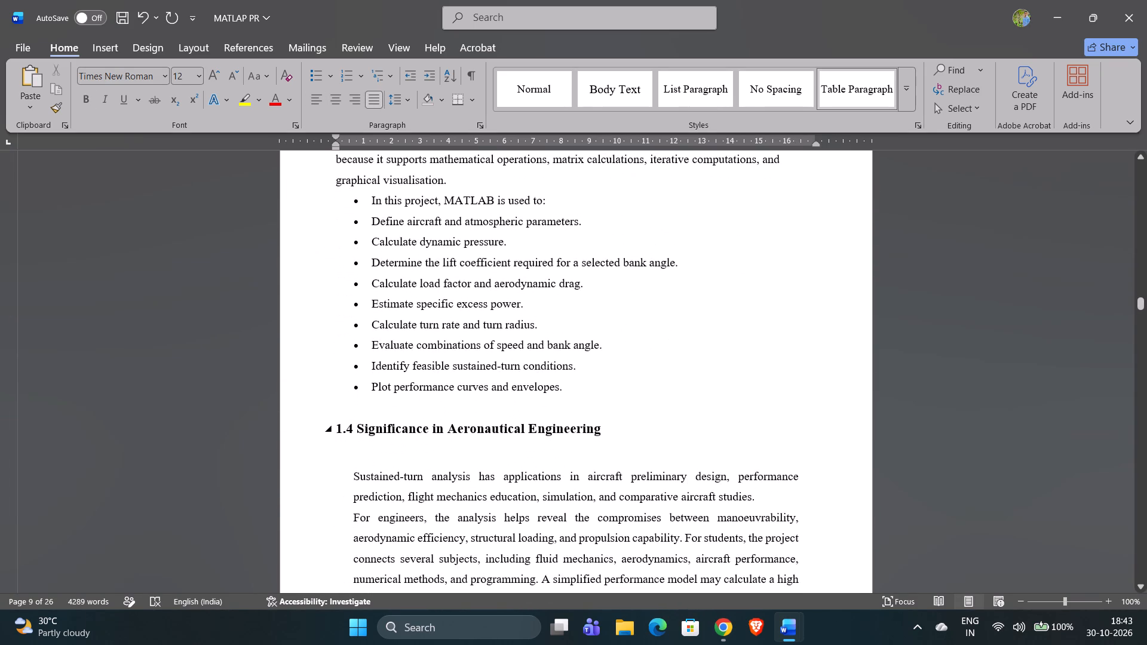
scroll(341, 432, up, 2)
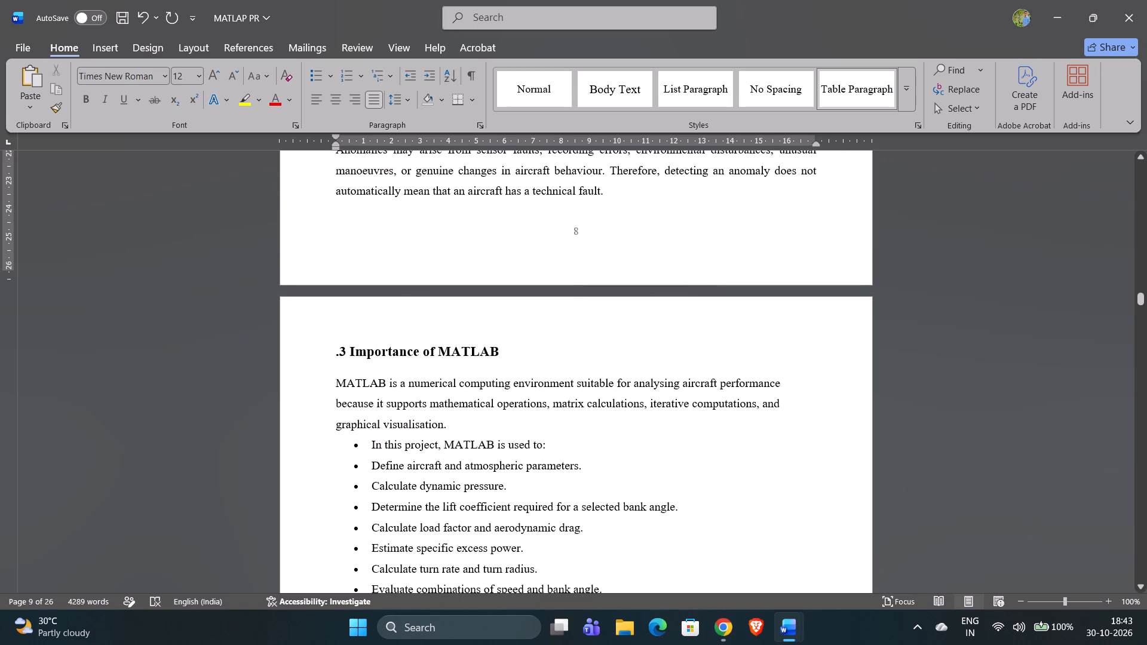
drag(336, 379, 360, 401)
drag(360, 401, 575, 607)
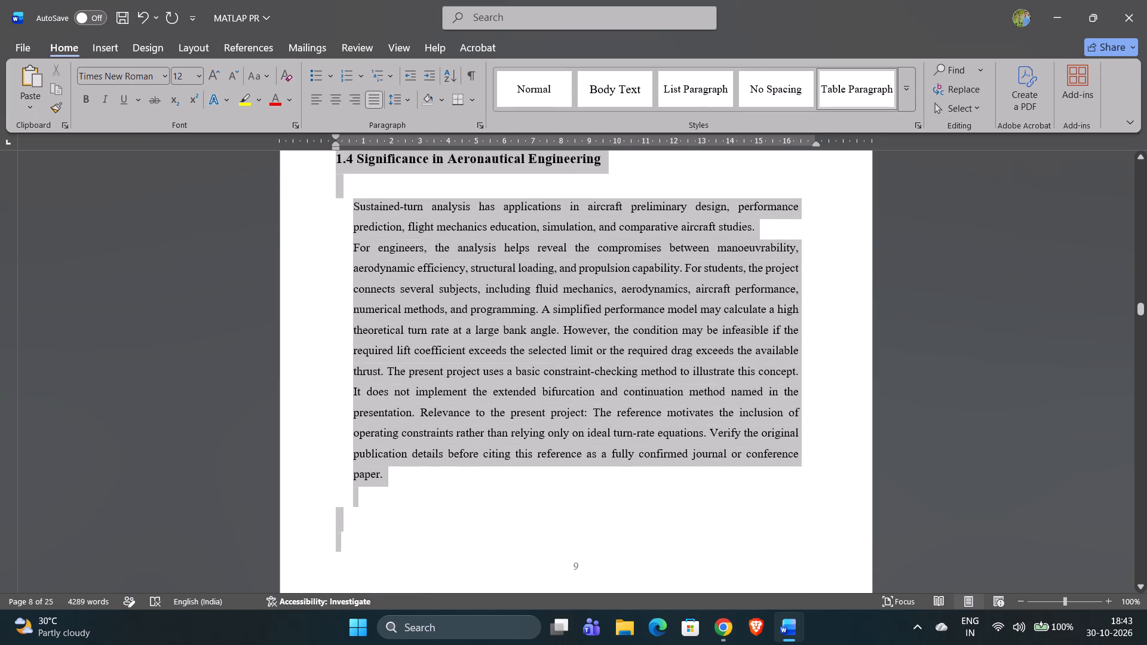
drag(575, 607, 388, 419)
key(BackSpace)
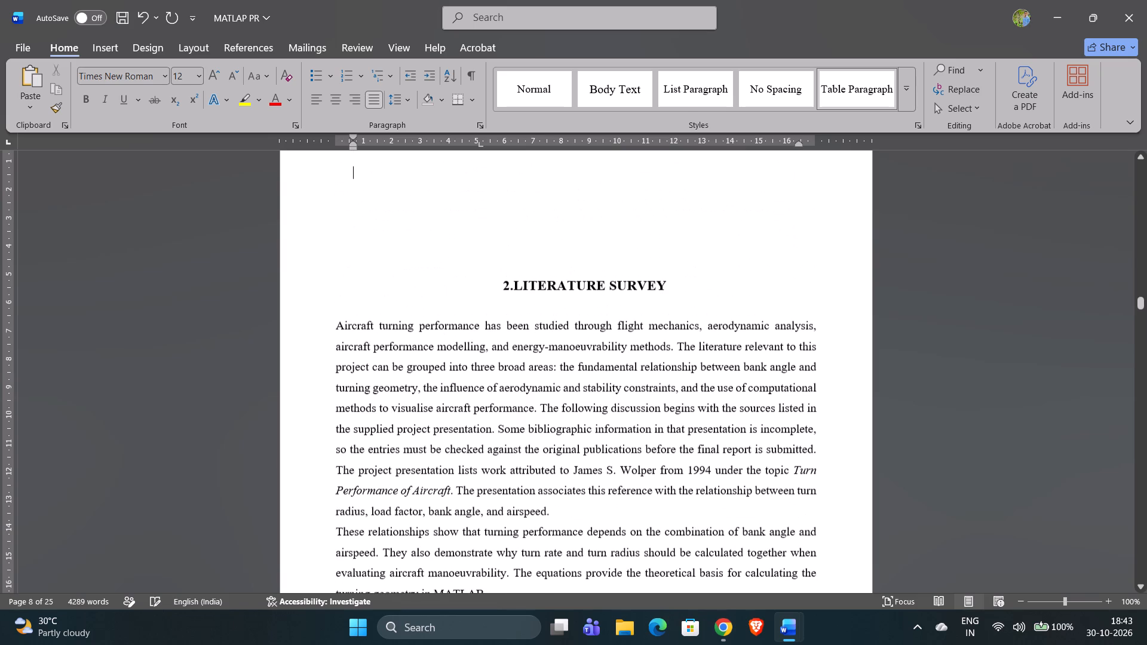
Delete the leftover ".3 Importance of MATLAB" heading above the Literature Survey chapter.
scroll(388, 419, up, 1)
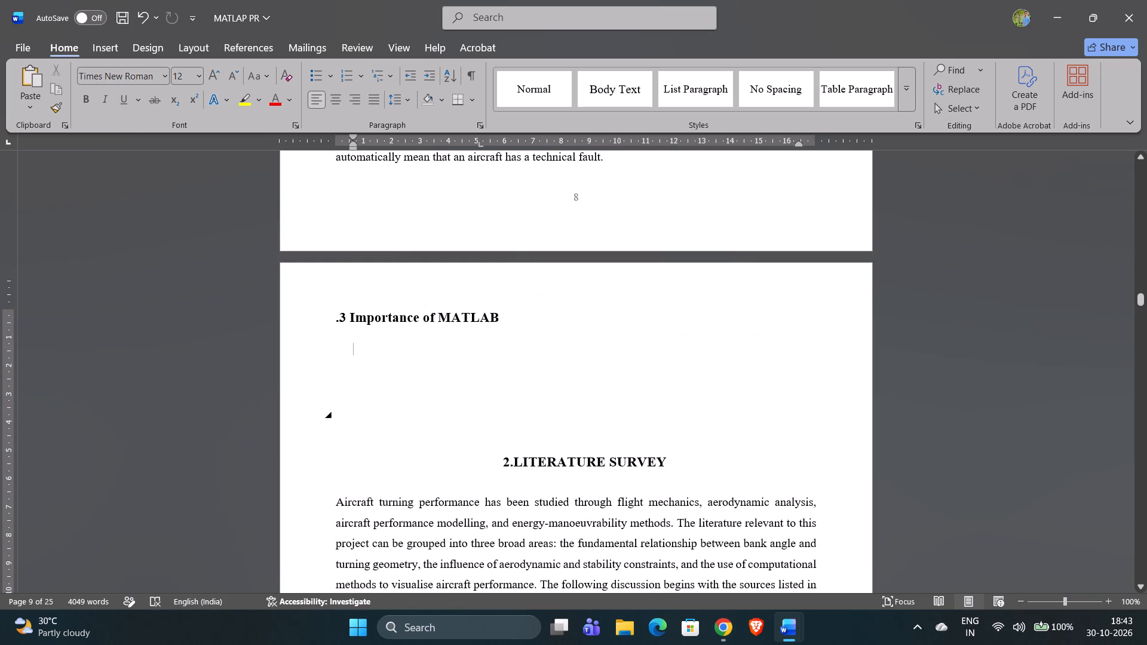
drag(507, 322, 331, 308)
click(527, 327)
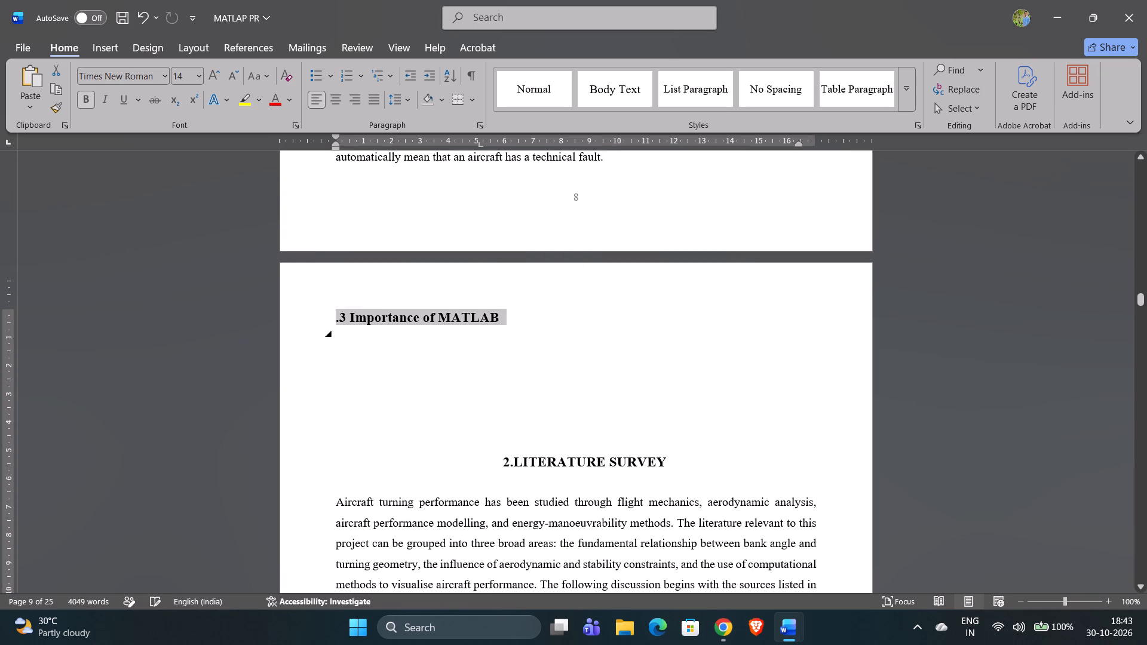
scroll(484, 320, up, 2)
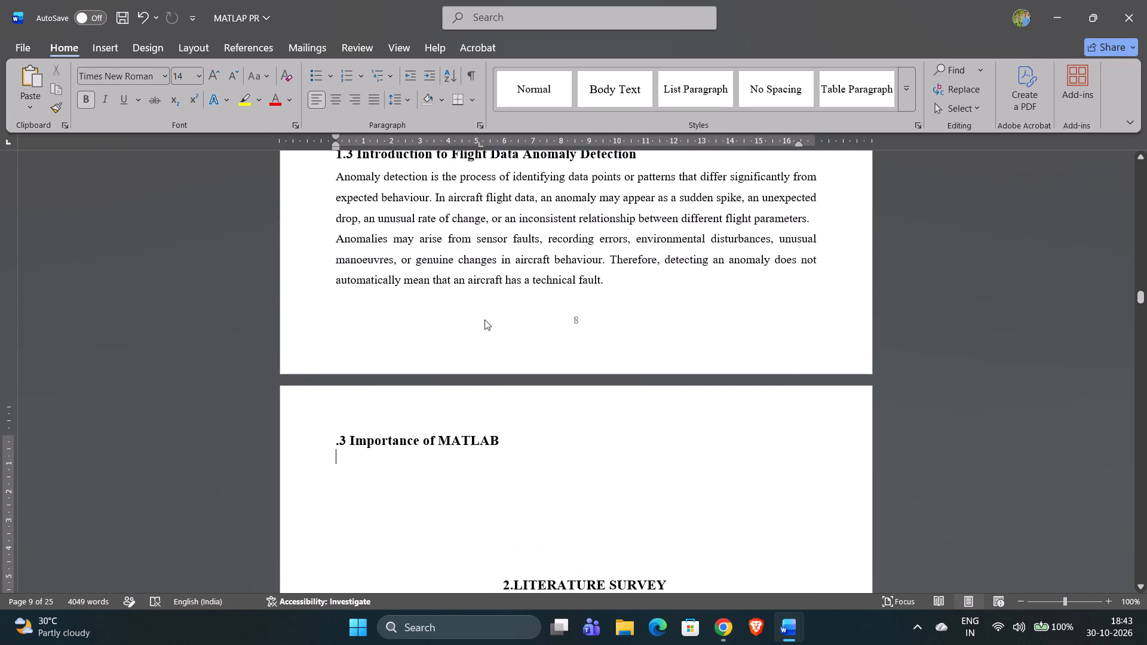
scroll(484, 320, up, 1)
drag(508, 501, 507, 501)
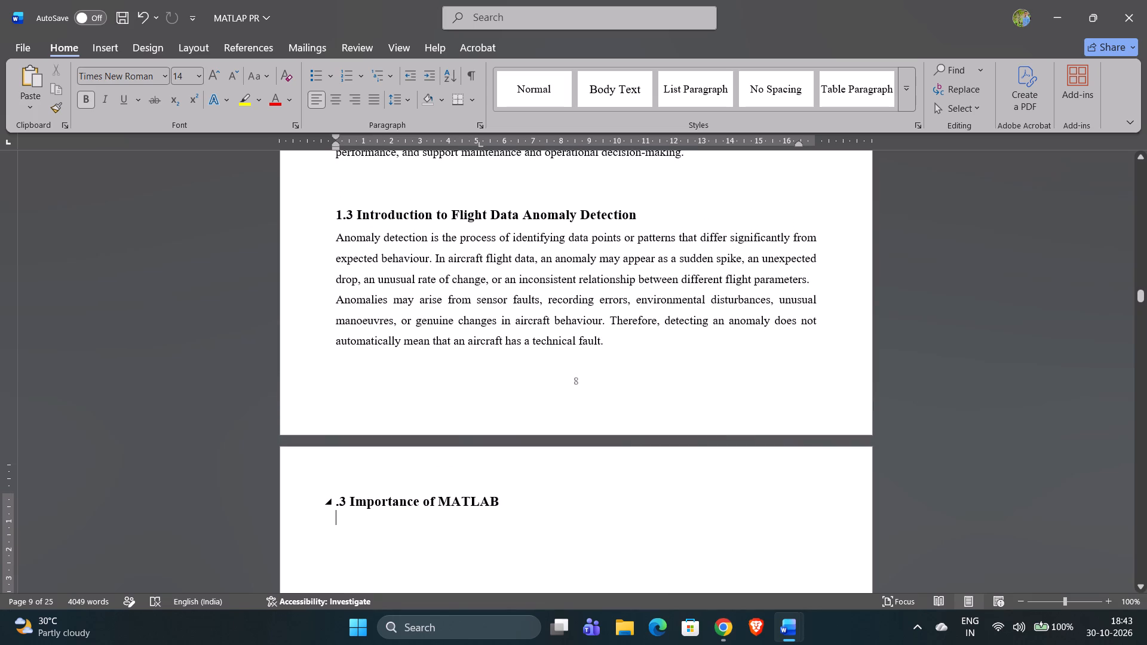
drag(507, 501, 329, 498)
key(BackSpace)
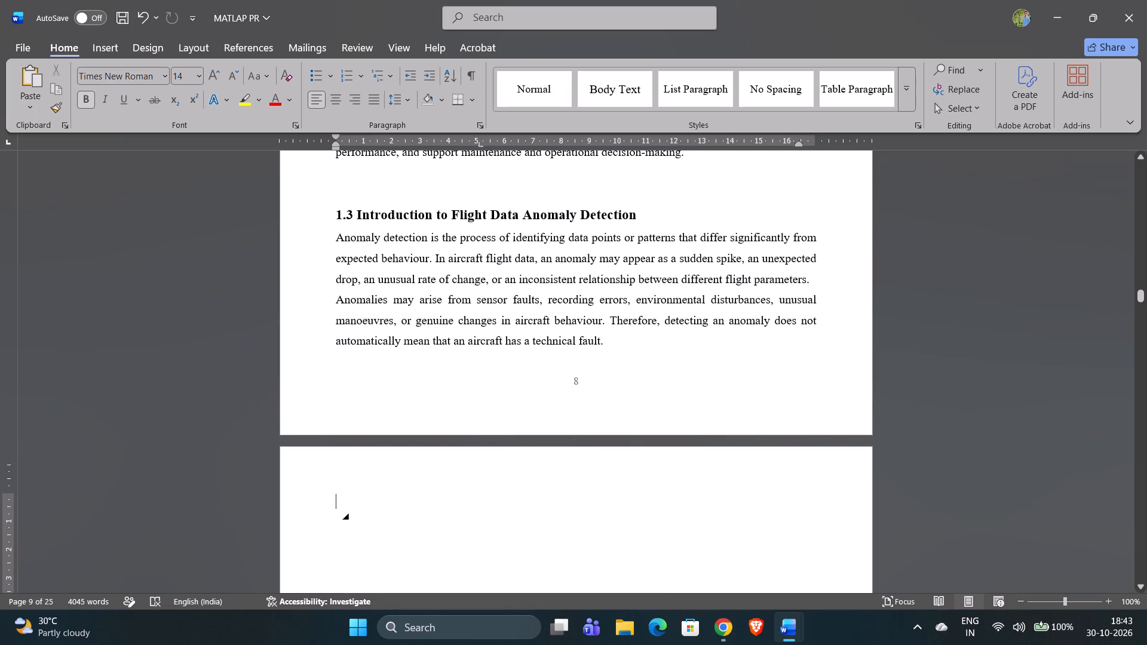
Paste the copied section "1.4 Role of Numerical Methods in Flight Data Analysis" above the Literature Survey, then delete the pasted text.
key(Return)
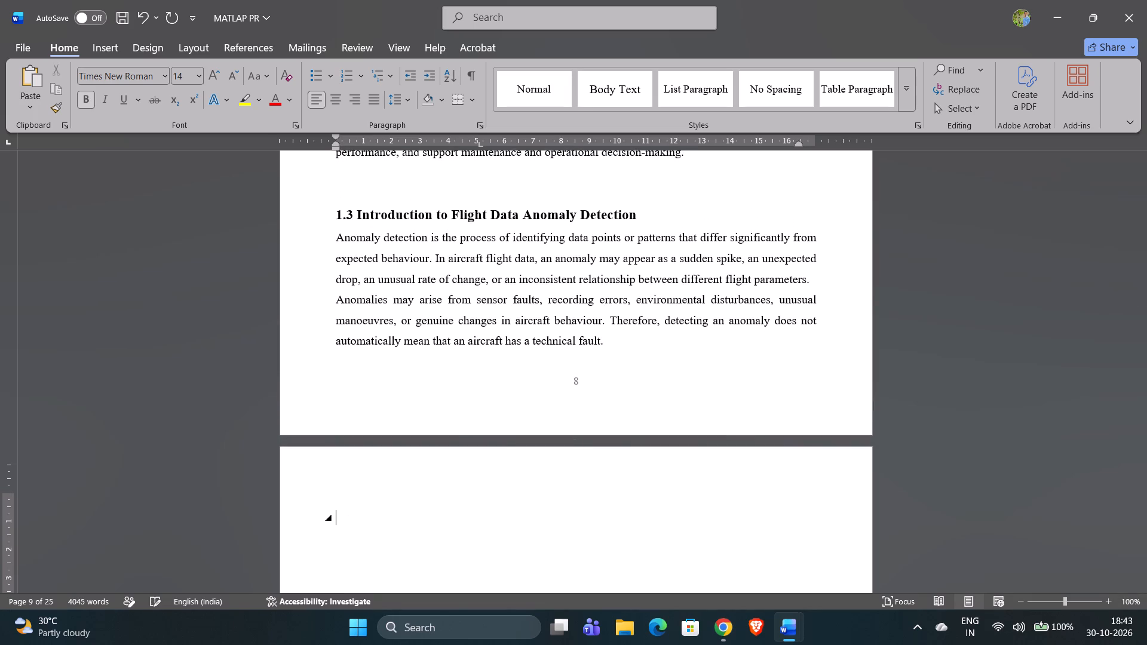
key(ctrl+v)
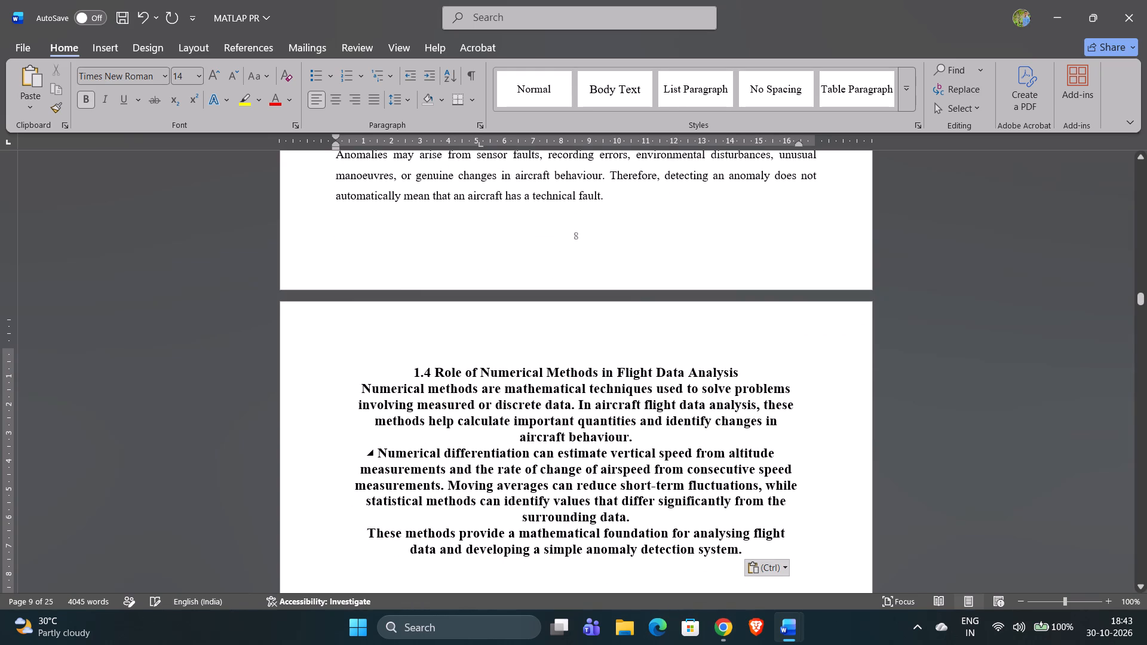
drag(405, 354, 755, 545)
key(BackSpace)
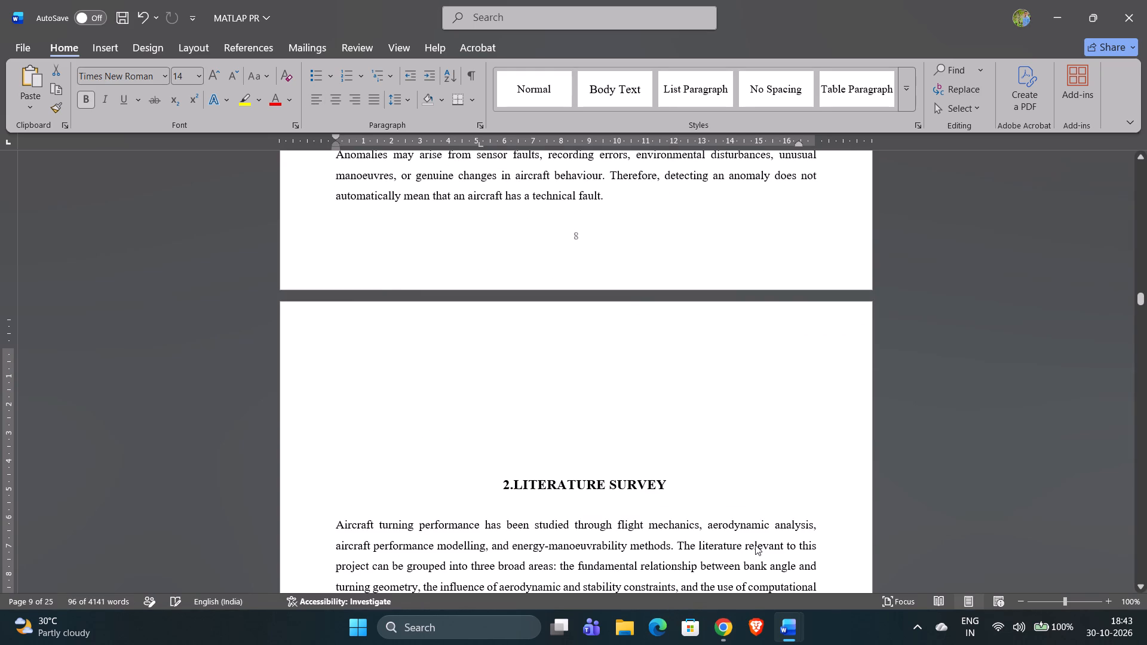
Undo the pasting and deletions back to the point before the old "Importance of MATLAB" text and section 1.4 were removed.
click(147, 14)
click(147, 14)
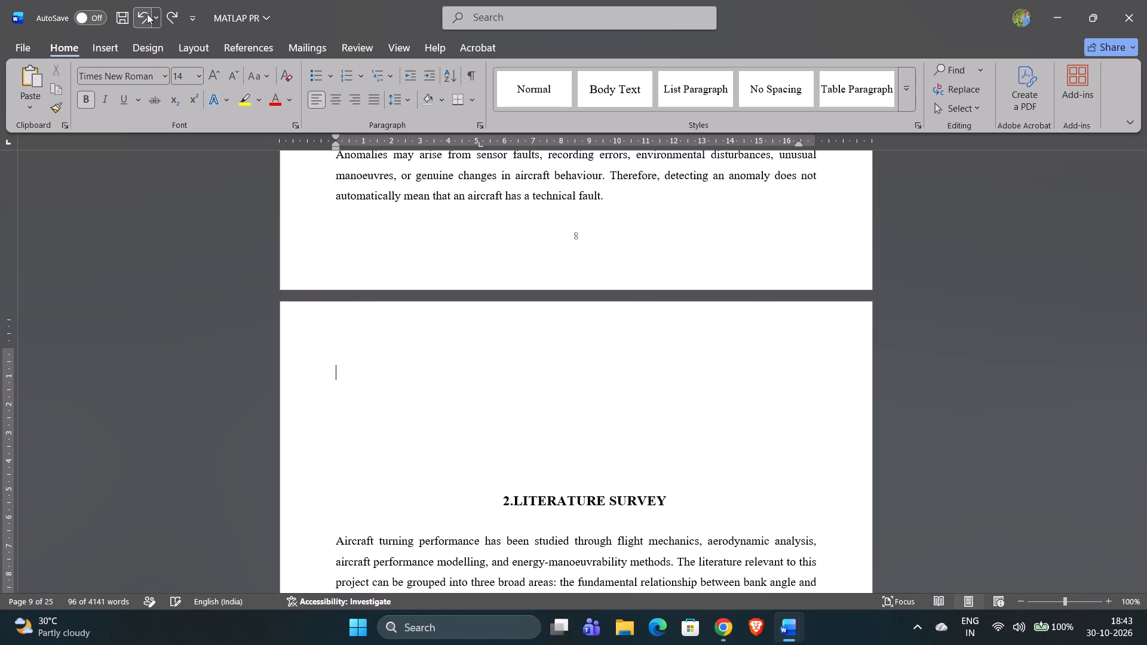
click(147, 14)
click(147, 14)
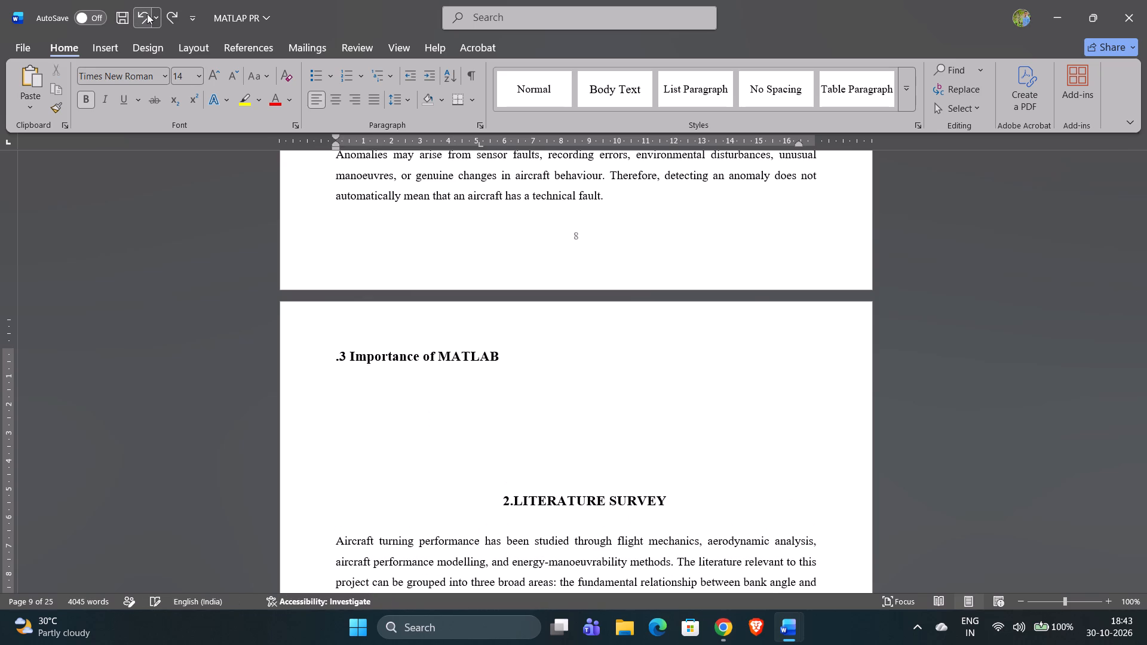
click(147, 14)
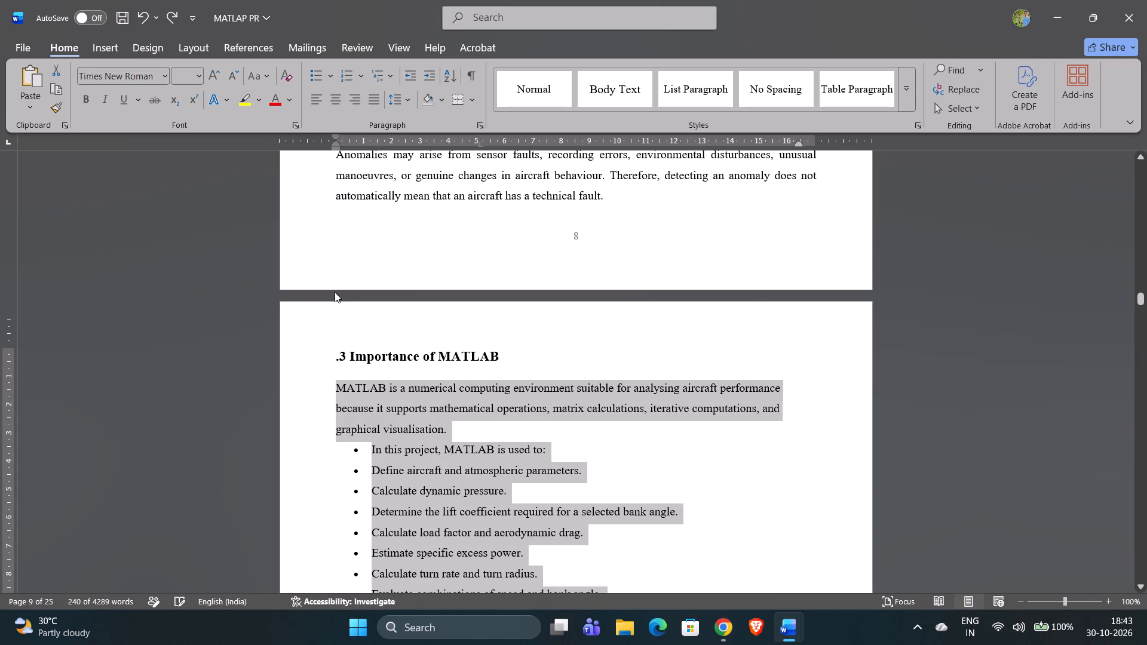
Renumber the "Importance of MATLAB" heading as 1.4.
scroll(339, 317, down, 1)
click(355, 205)
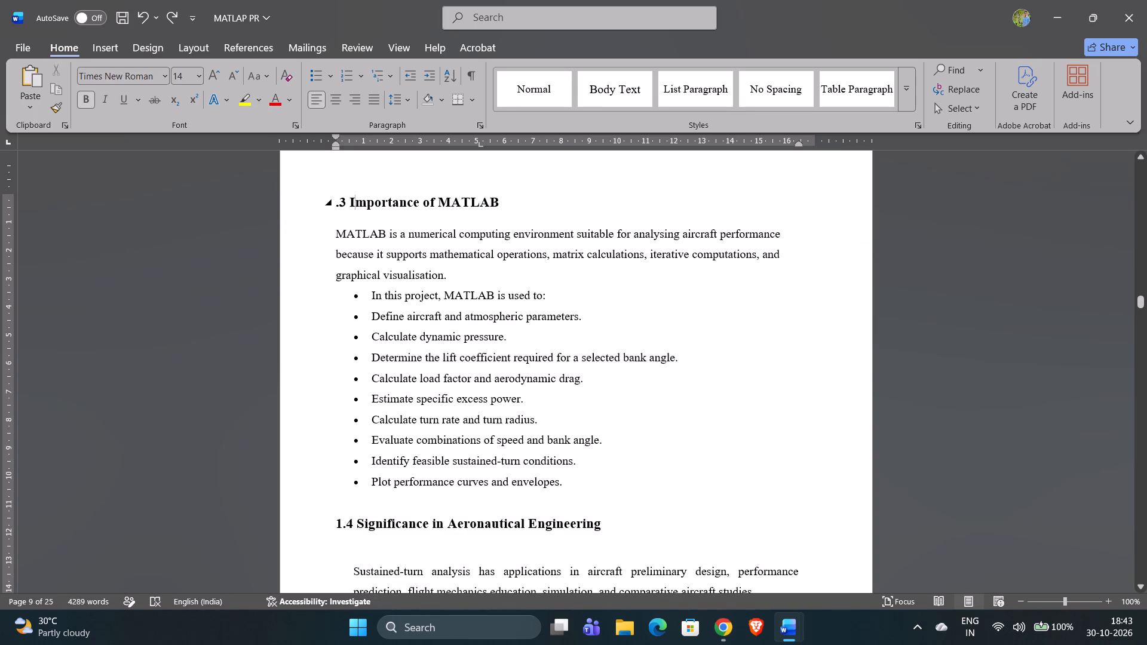
click(343, 201)
key(BackSpace)
key(BackSpace)
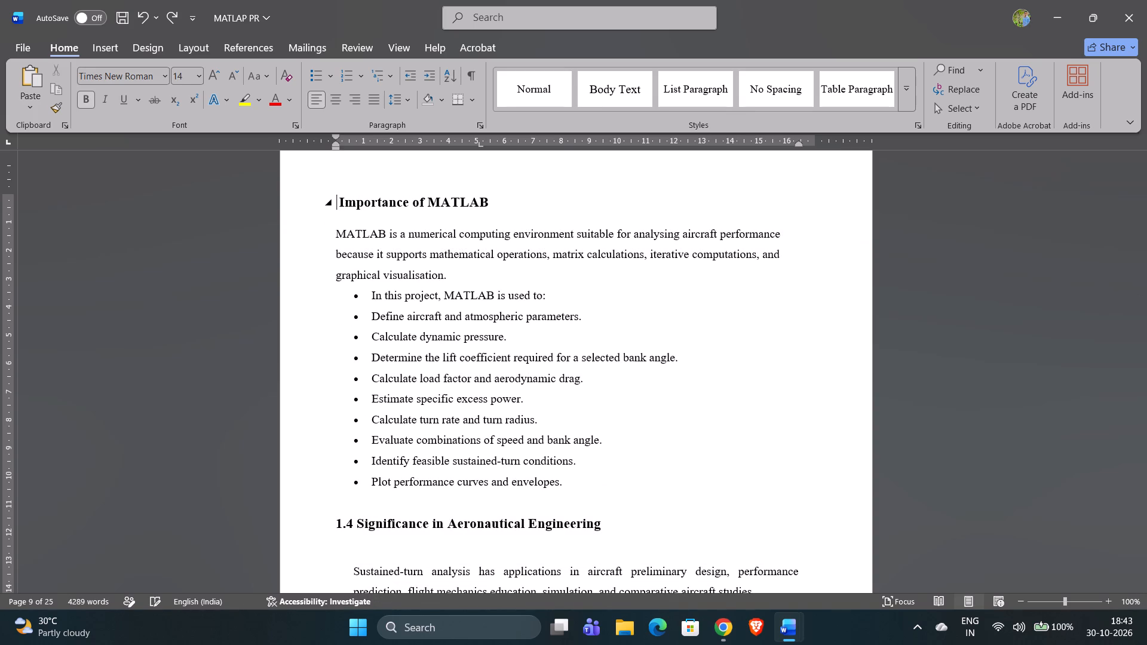
key(1)
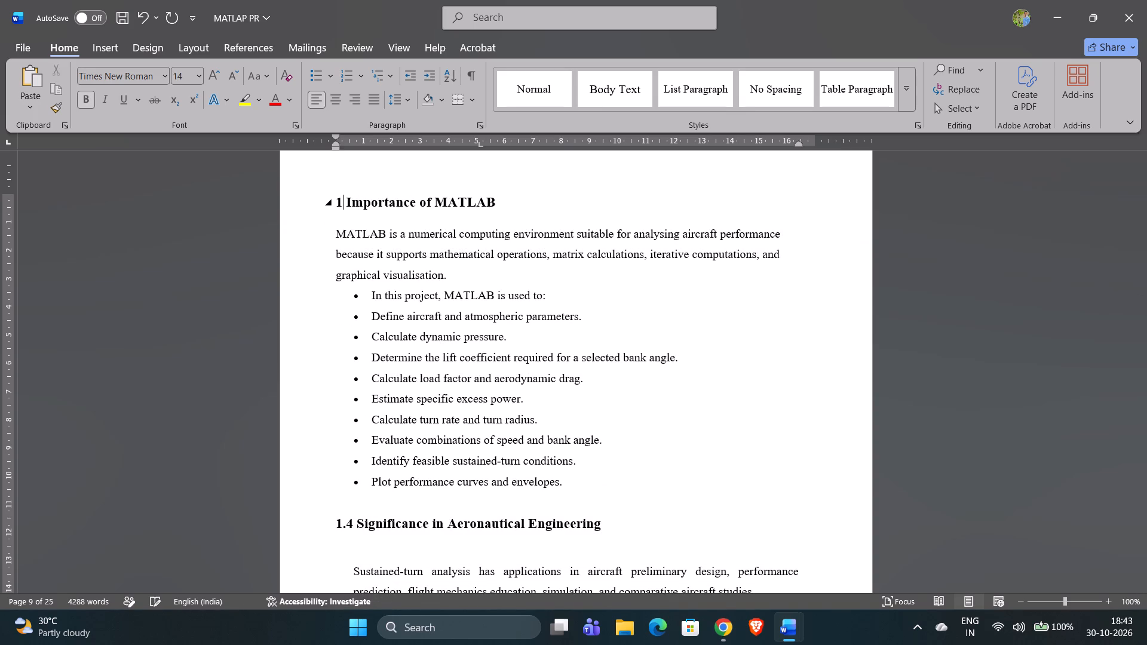
text(.4)
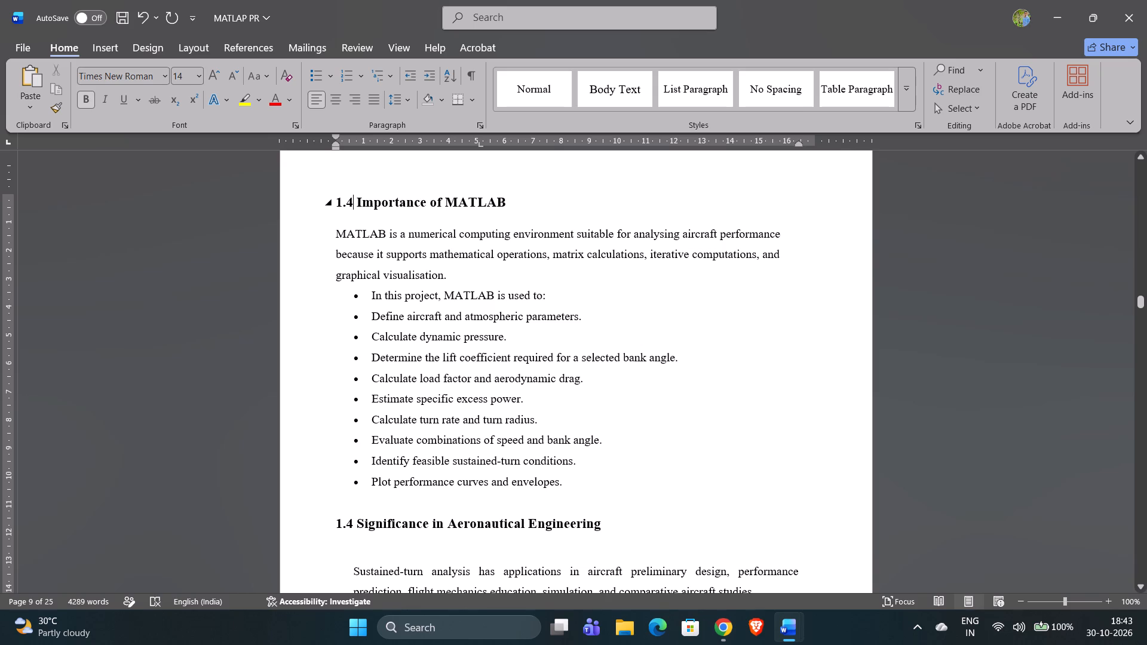
Switch to the ChatGPT chapter in Chrome and copy only the heading title "Role of Numerical Methods in Flight Data Analysis", without its number.
click(421, 202)
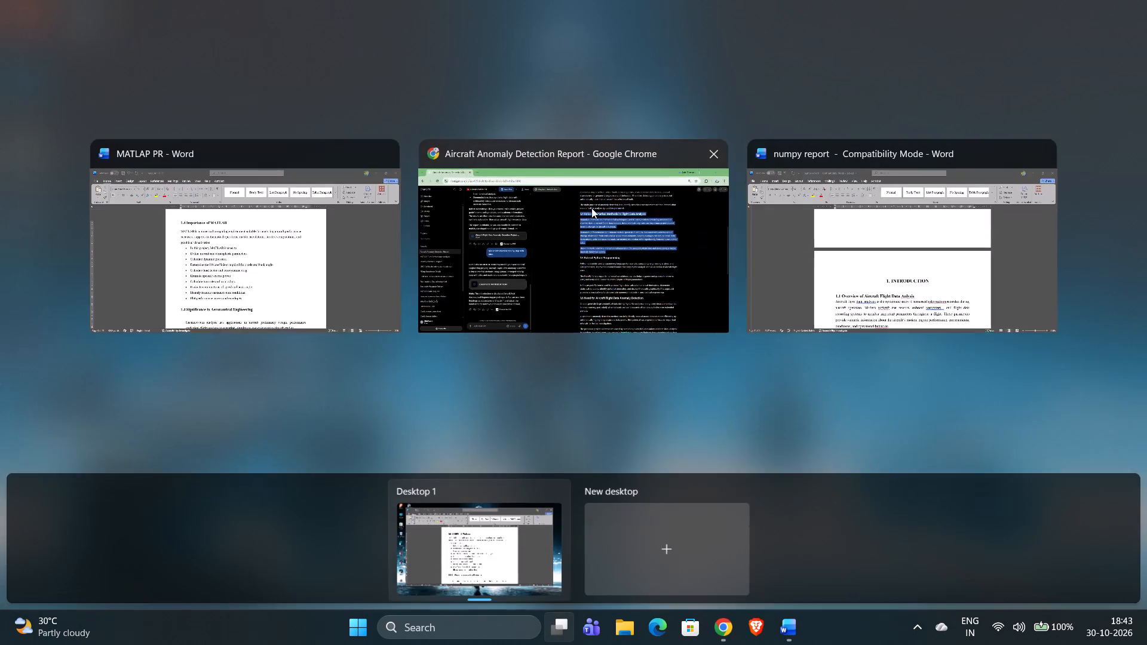
click(593, 210)
click(501, 349)
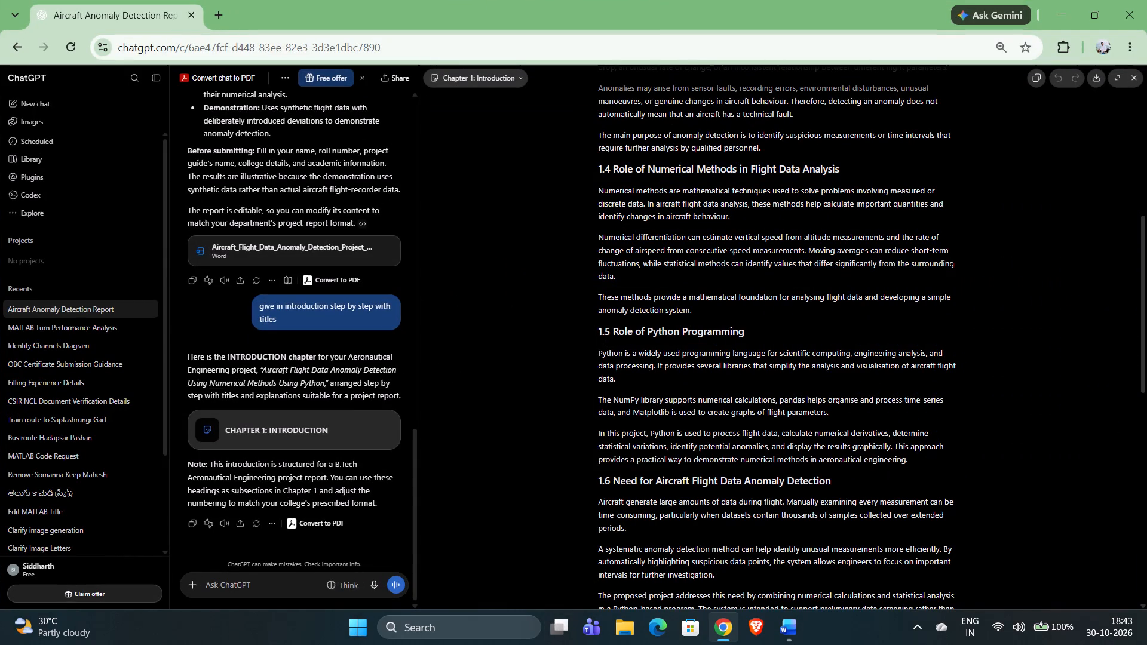
drag(613, 167, 843, 181)
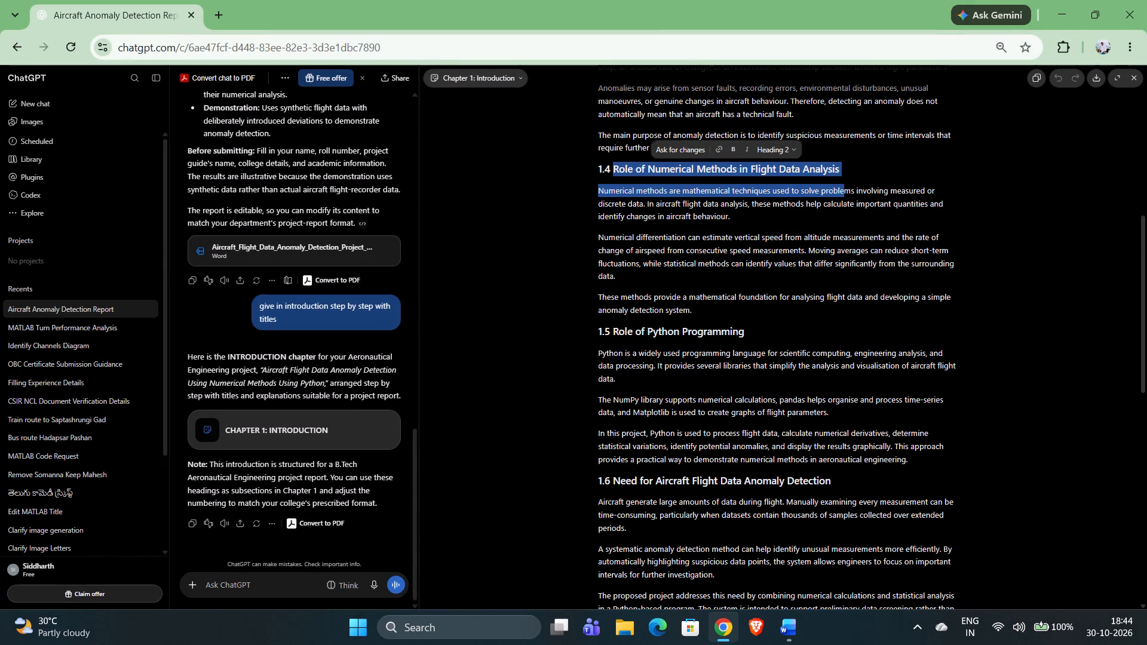
drag(843, 181, 840, 167)
key(ctrl+c)
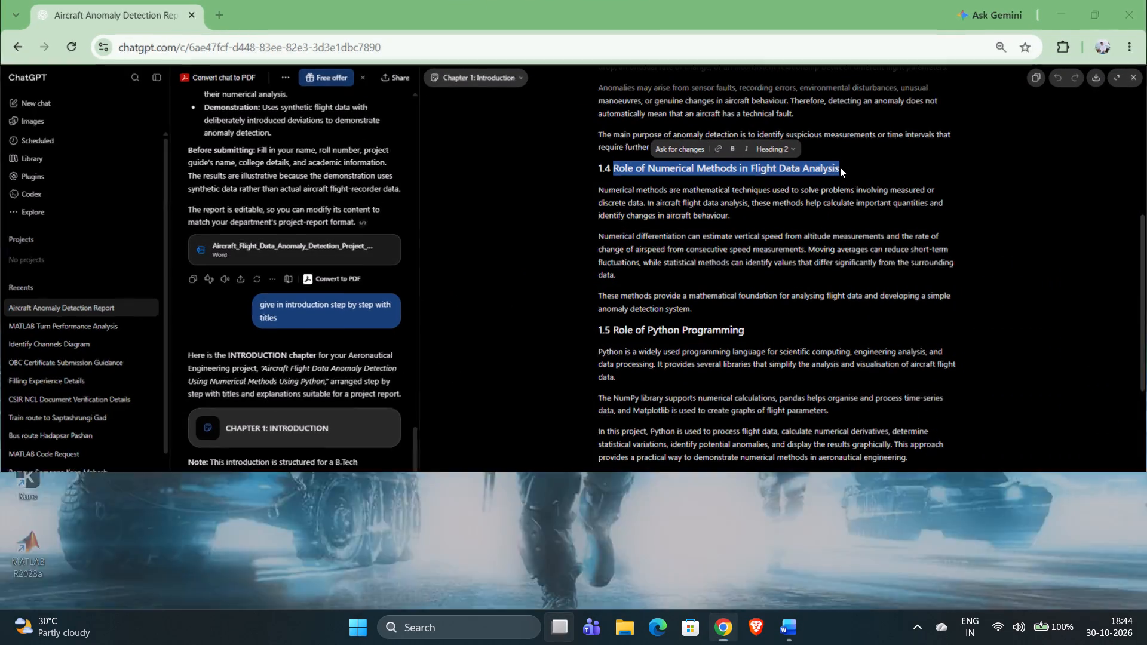
Back in MATLAP PR in Word, replace "Importance of MATLAB" in the 1.4 heading with the copied "Role of Numerical Methods in Flight Data Analysis".
click(693, 243)
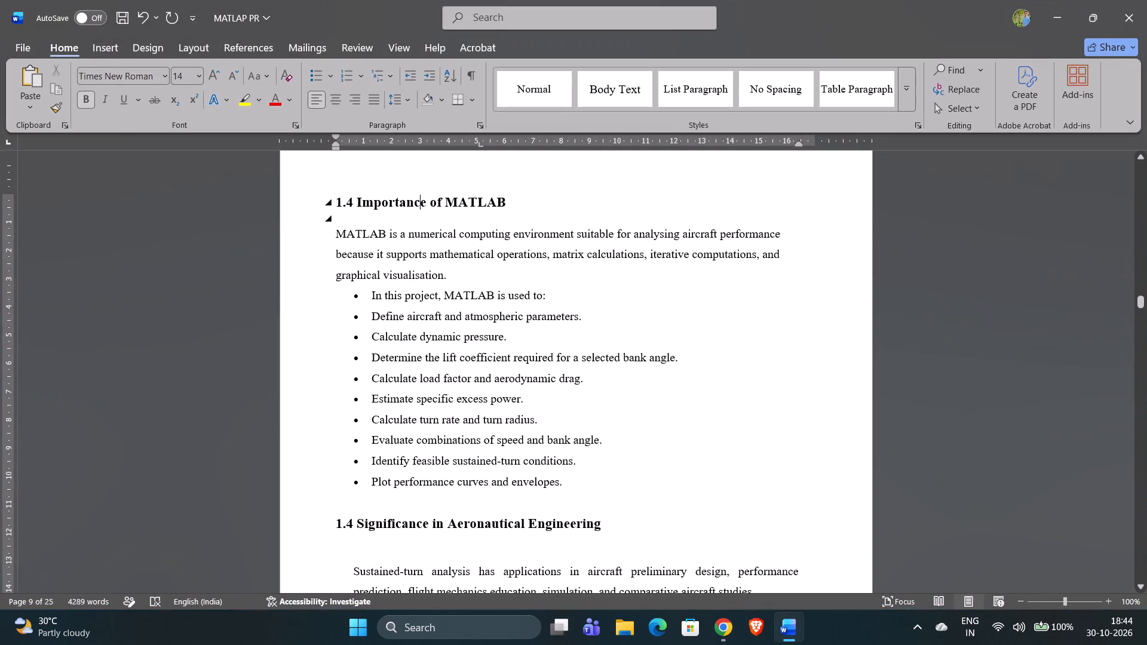
click(428, 202)
drag(428, 202, 524, 204)
key(BackSpace)
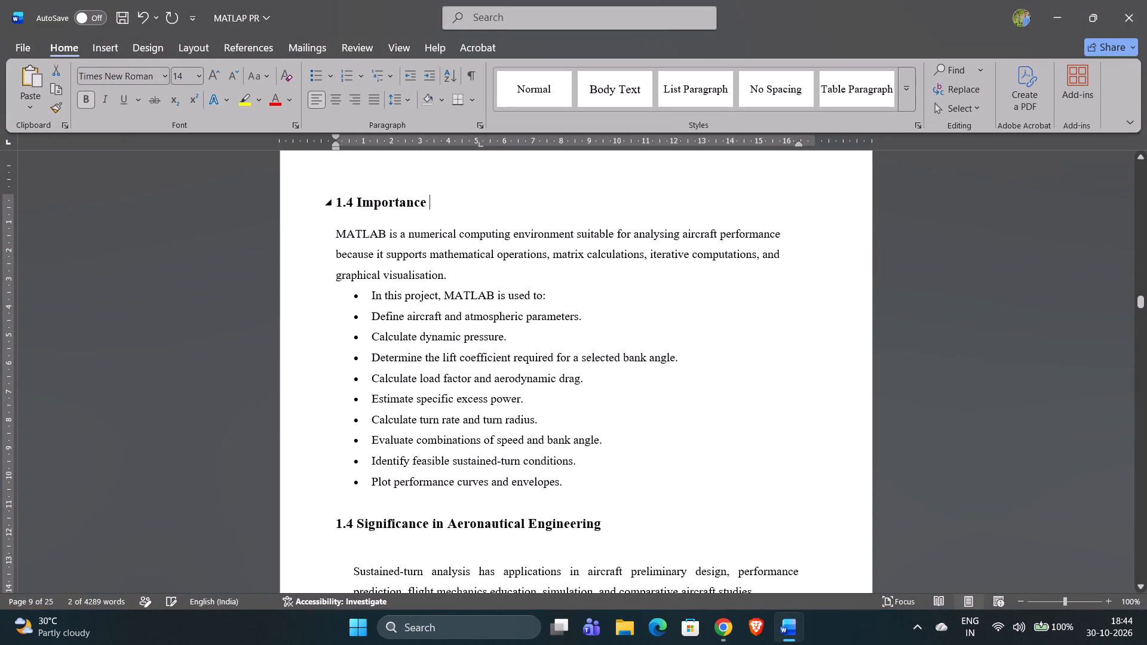
key(ctrl+v)
click(428, 203)
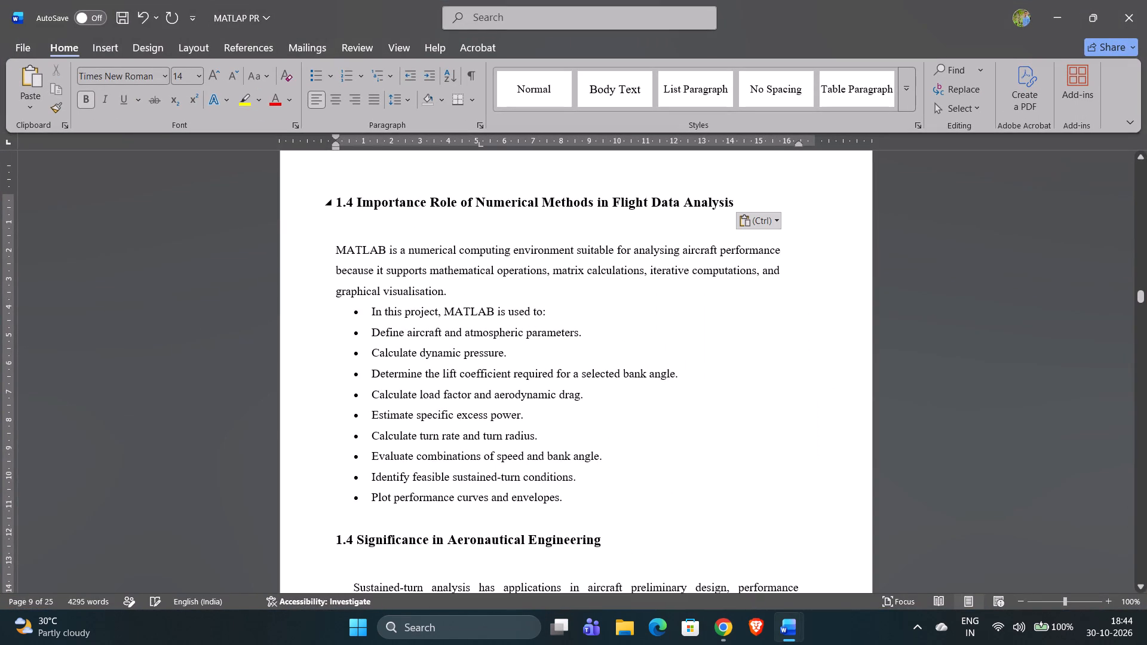
key(BackSpace)
key(BackSpace)
key(BackSpace)
key(BackSpace)
key(BackSpace)
key(BackSpace)
key(BackSpace)
key(BackSpace)
key(BackSpace)
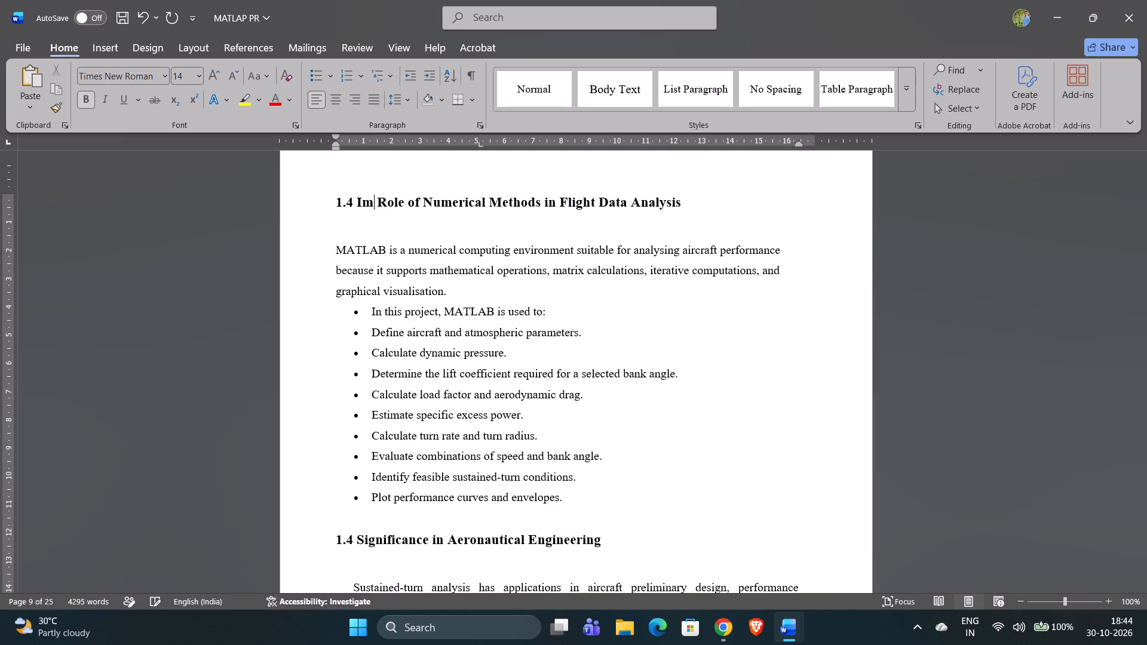
key(BackSpace)
Remove the blank line above the "1. INTRODUTION" heading.
scroll(428, 203, up, 1)
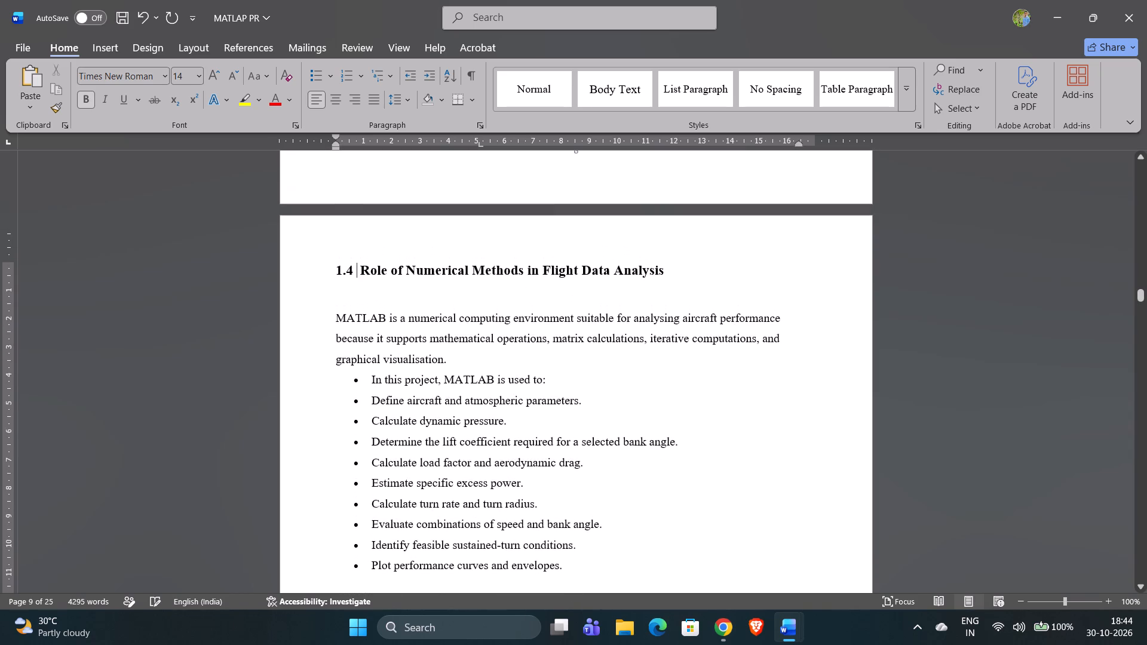
scroll(428, 203, up, 6)
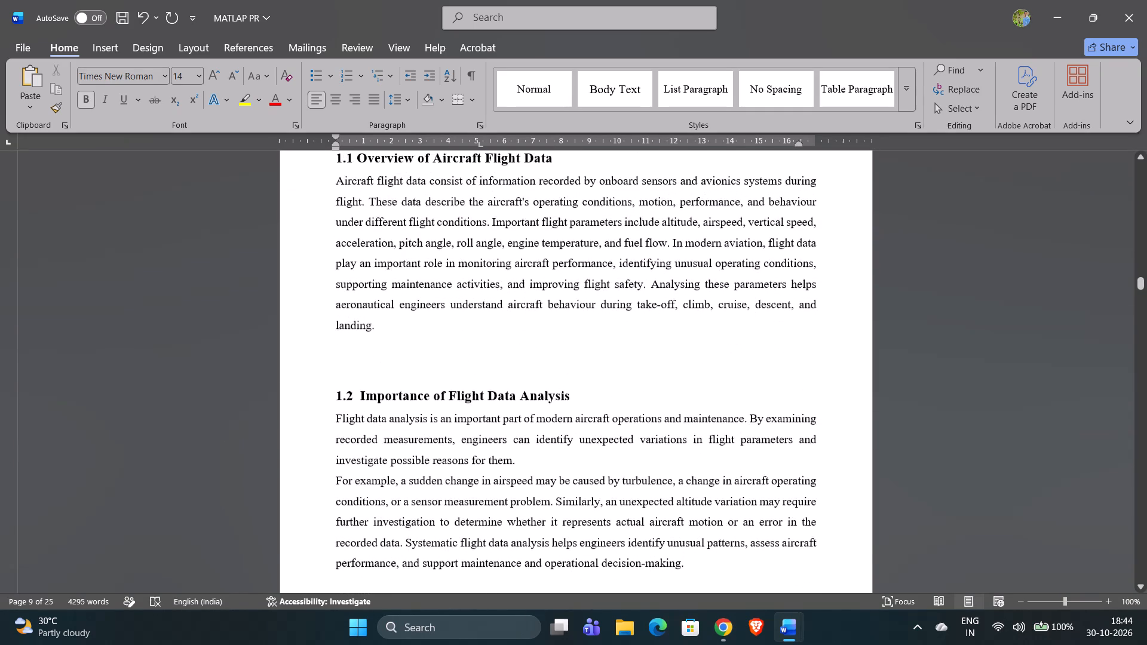
scroll(428, 203, up, 1)
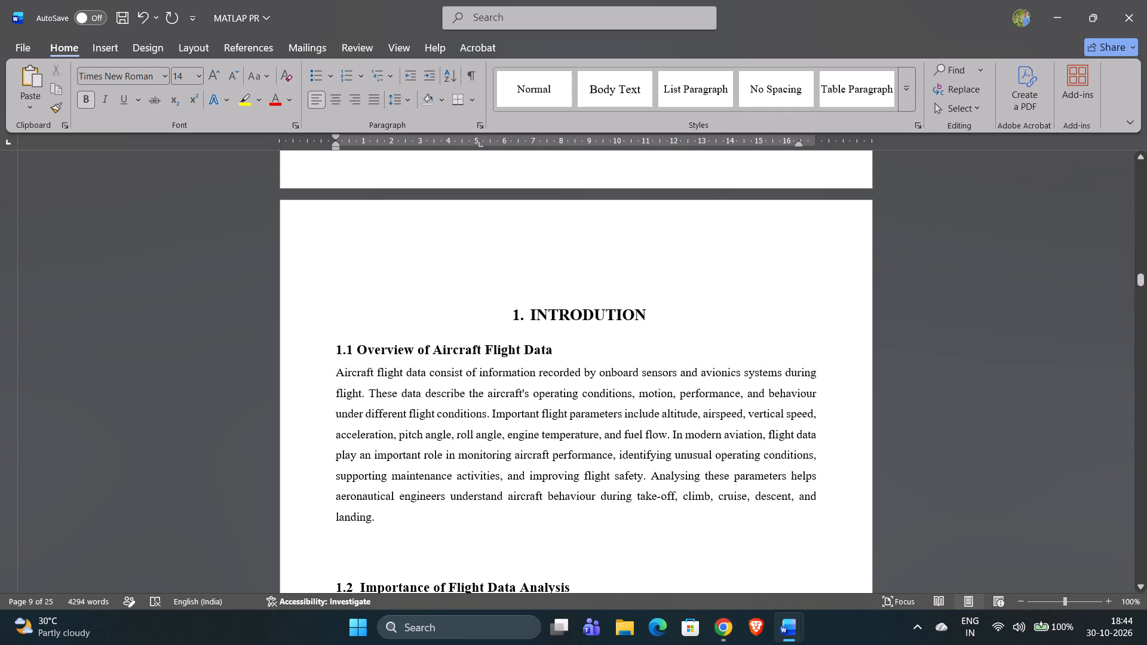
click(468, 287)
key(BackSpace)
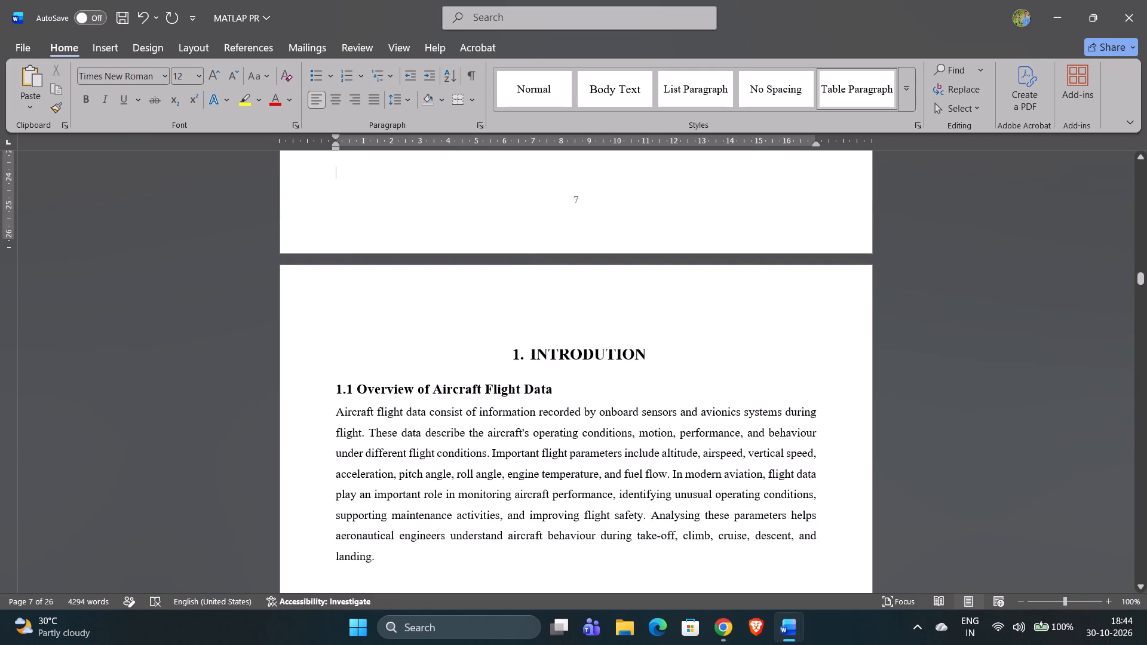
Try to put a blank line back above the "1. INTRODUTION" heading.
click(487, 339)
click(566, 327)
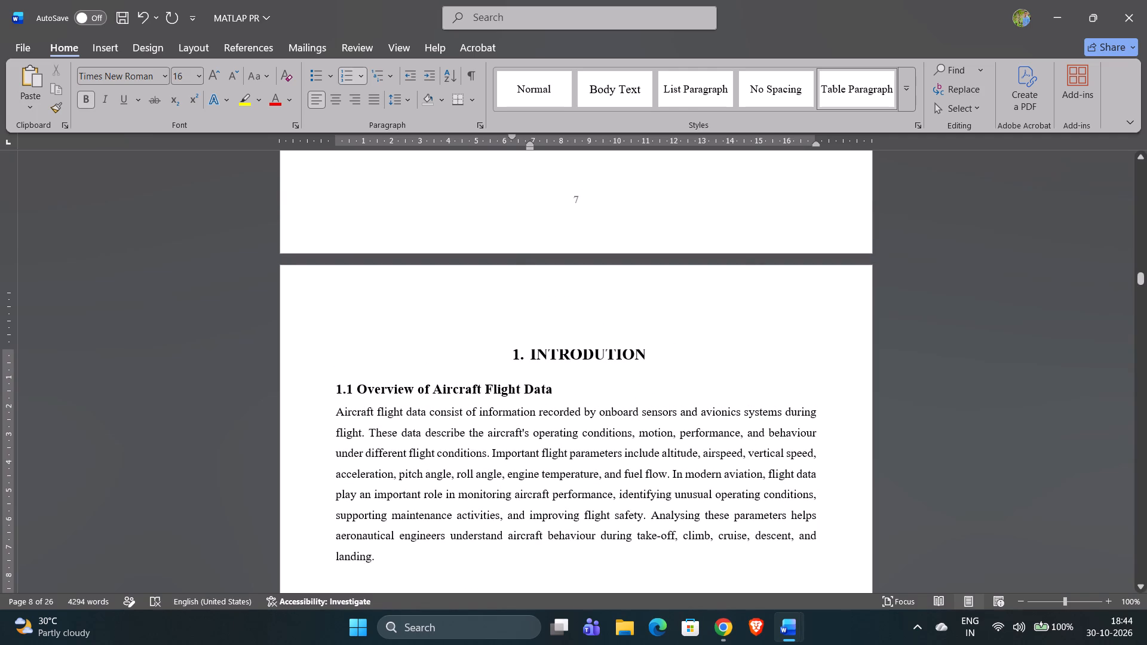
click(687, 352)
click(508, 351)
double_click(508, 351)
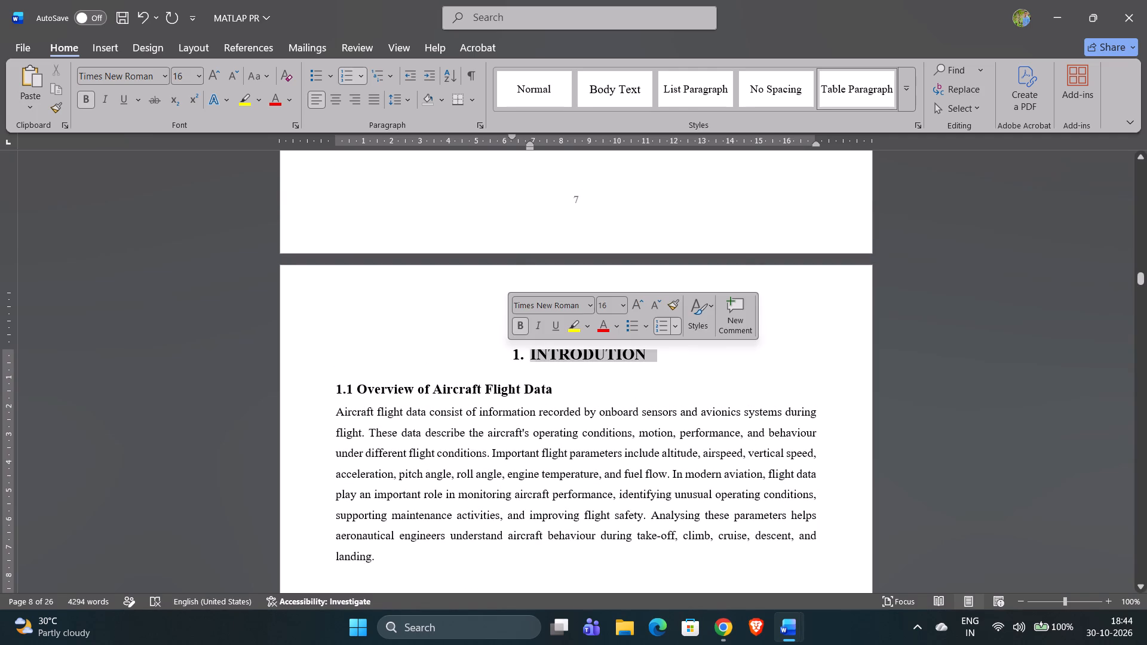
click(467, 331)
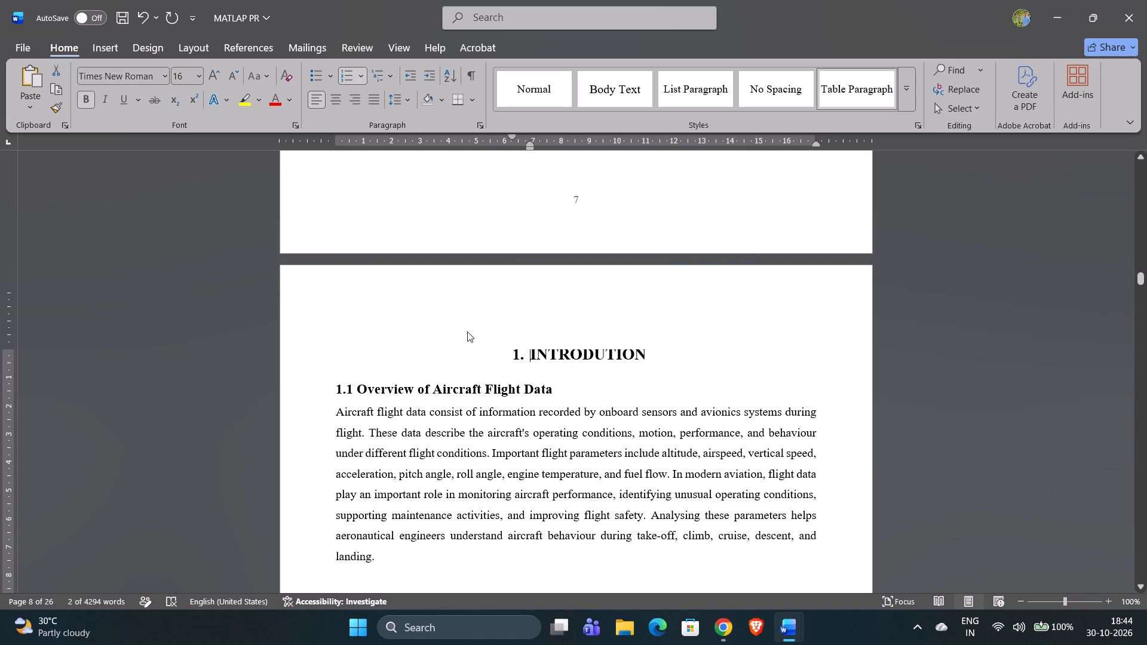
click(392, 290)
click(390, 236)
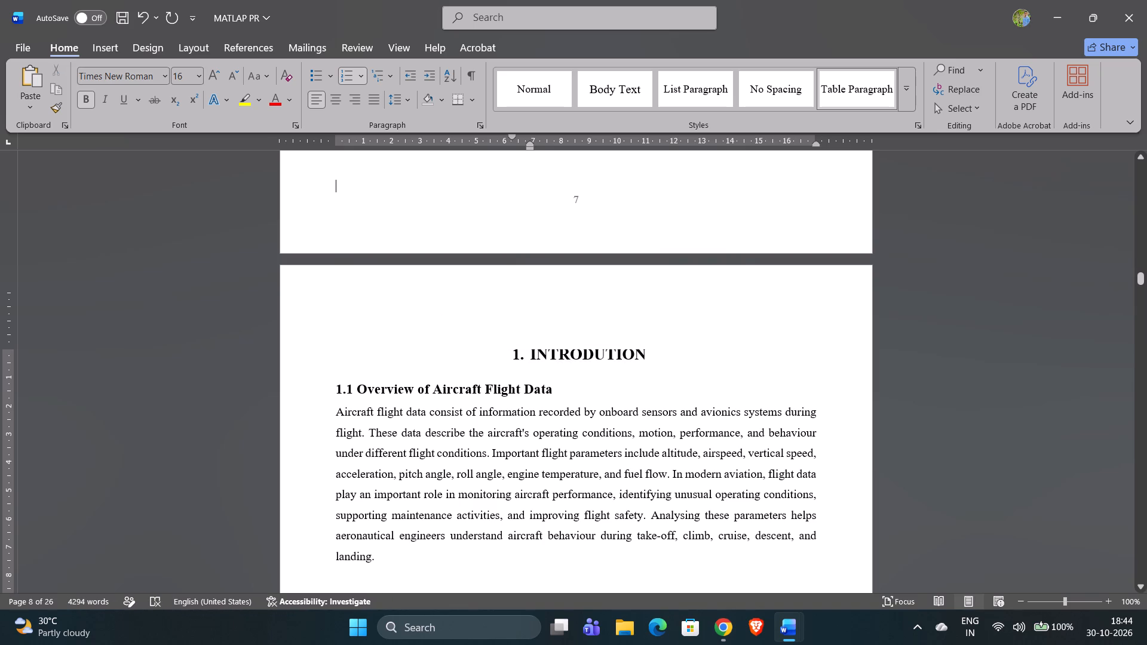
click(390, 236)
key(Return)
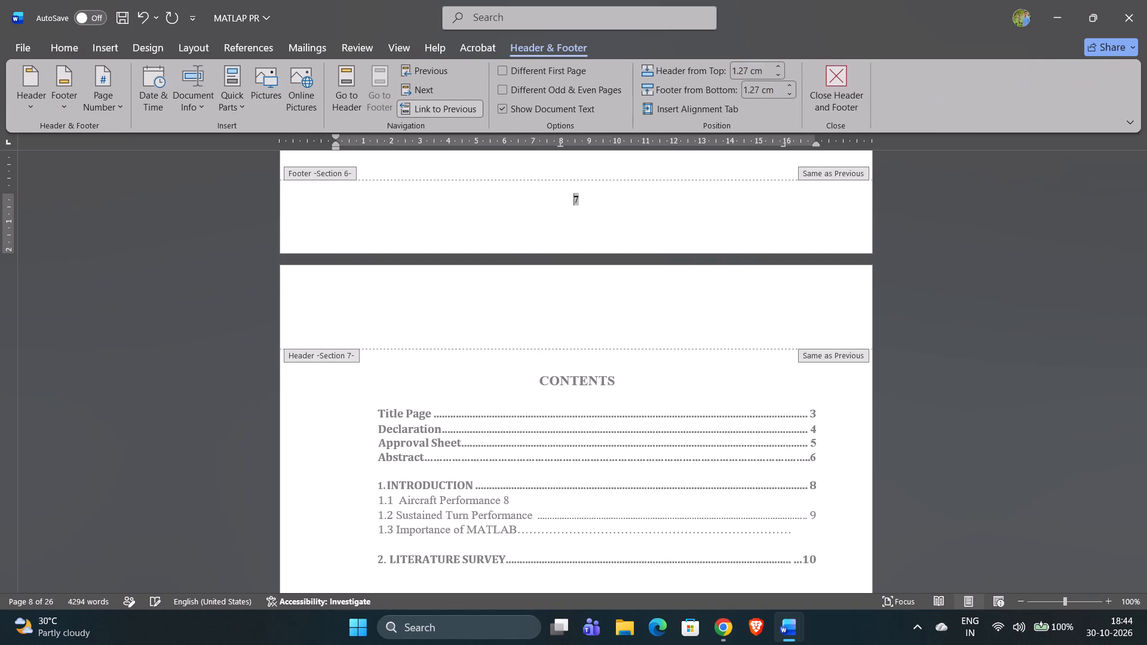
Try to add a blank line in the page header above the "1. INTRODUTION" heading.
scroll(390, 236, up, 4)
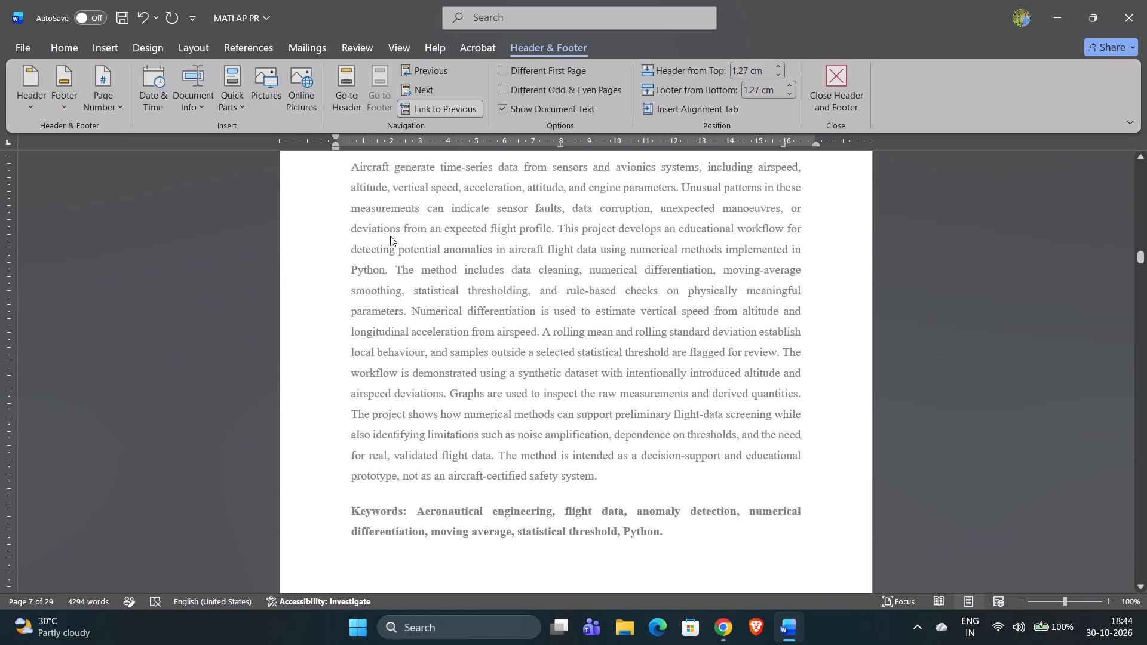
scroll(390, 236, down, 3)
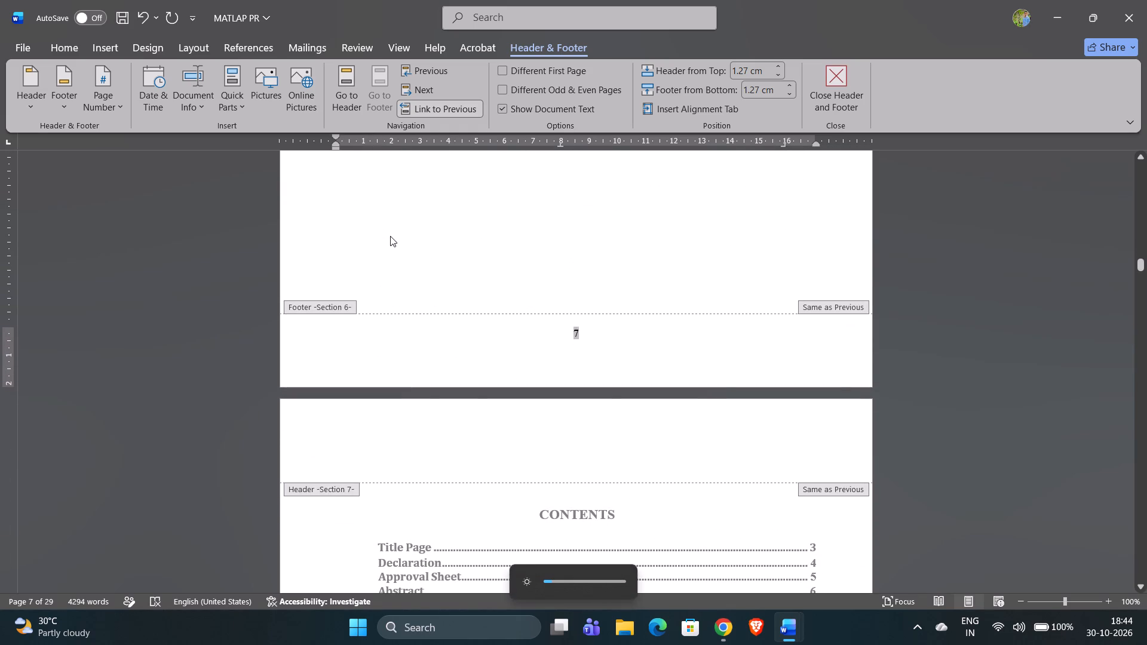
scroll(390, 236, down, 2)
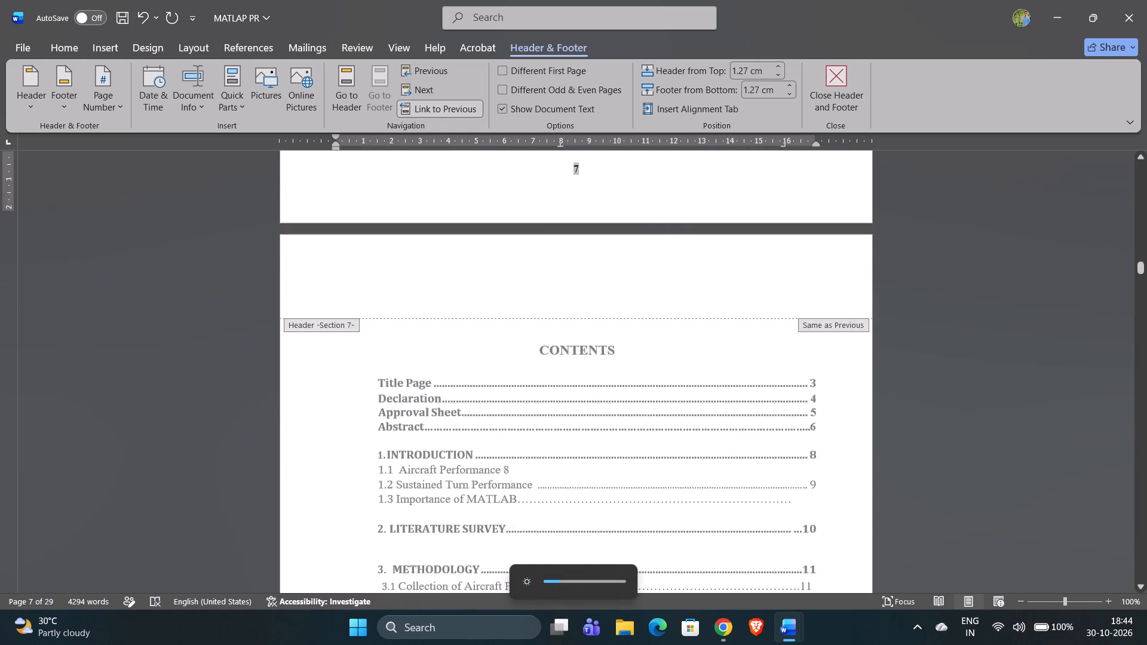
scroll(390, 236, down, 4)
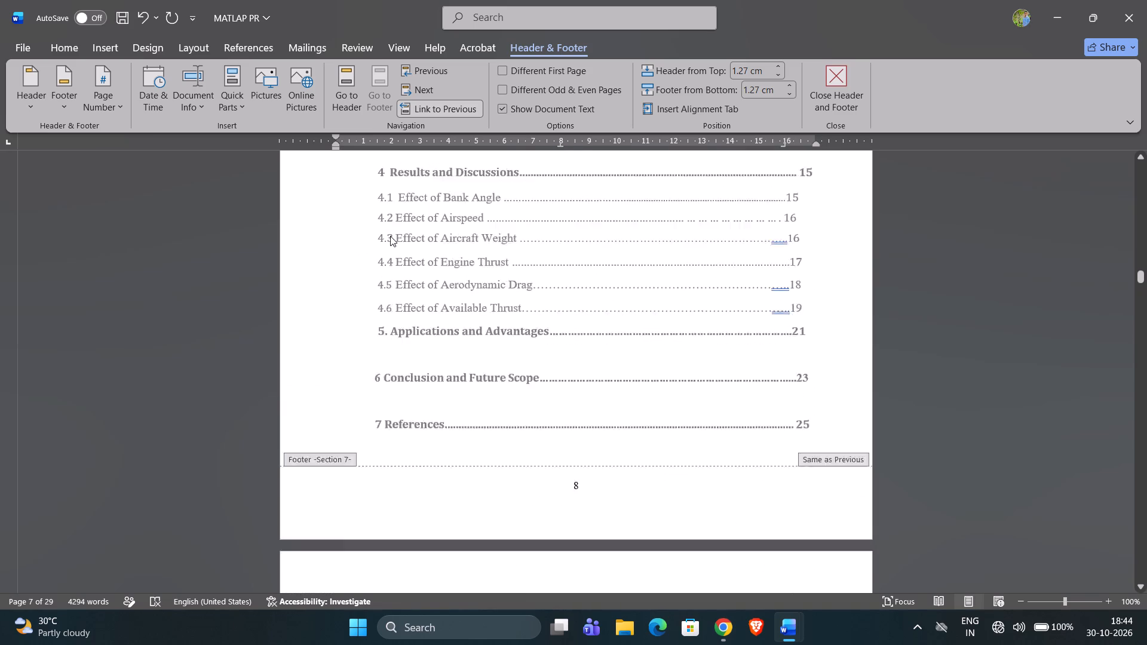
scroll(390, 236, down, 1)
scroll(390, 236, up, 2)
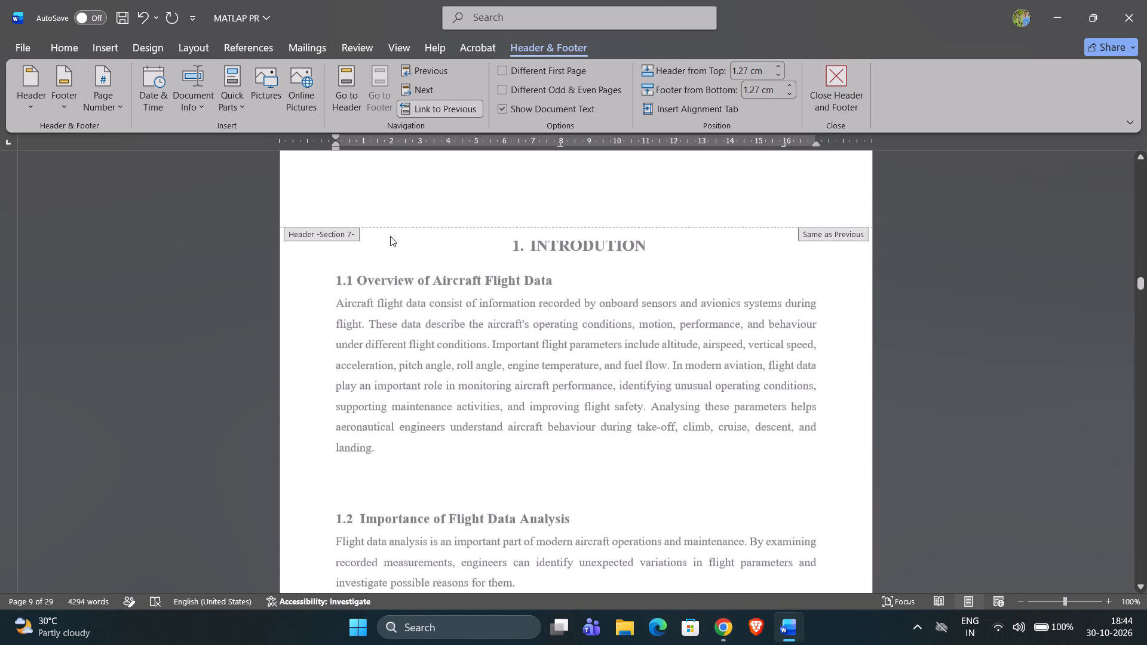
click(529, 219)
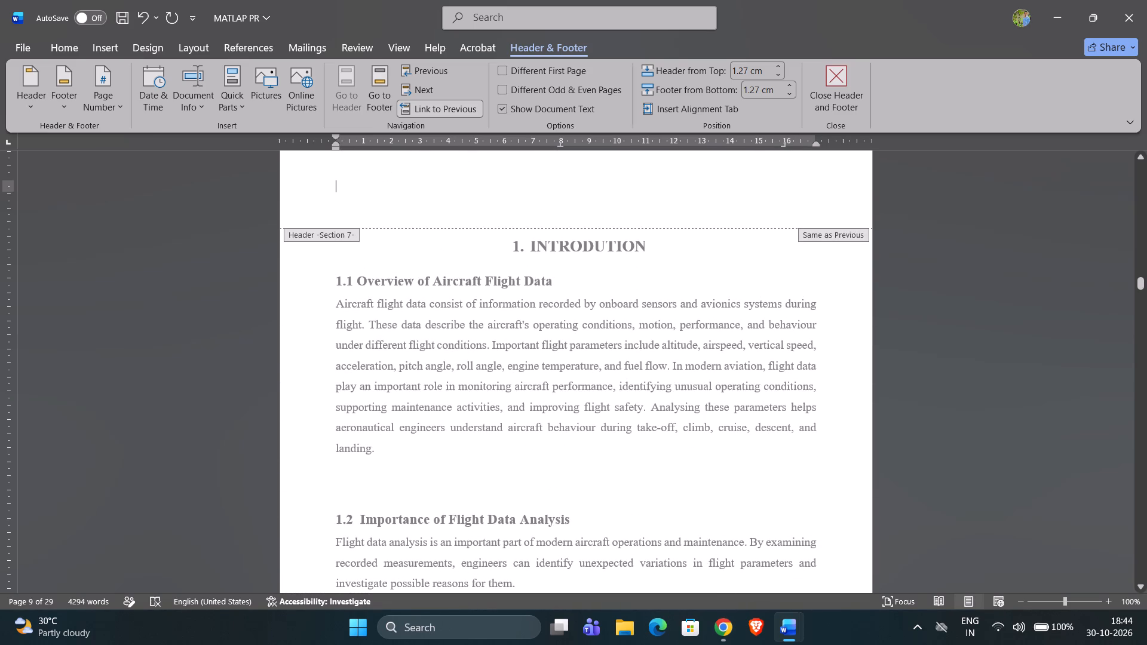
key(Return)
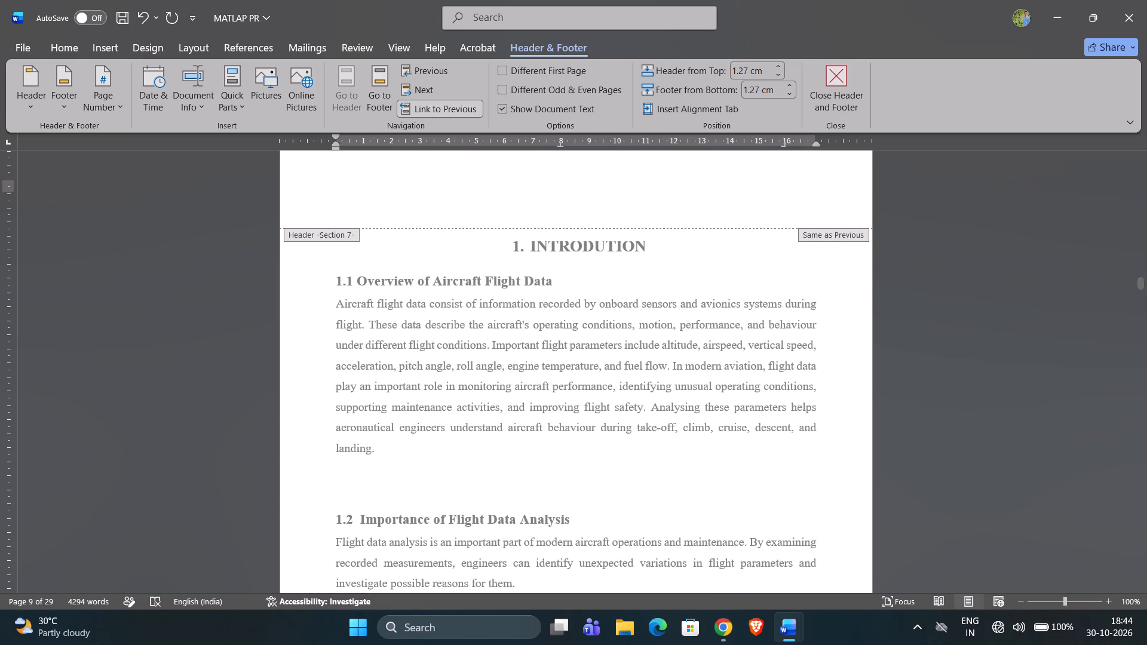
Examine the header spacing above the "1. INTRODUTION" heading and on the following section 1.3 and 1.4 pages.
scroll(498, 245, up, 1)
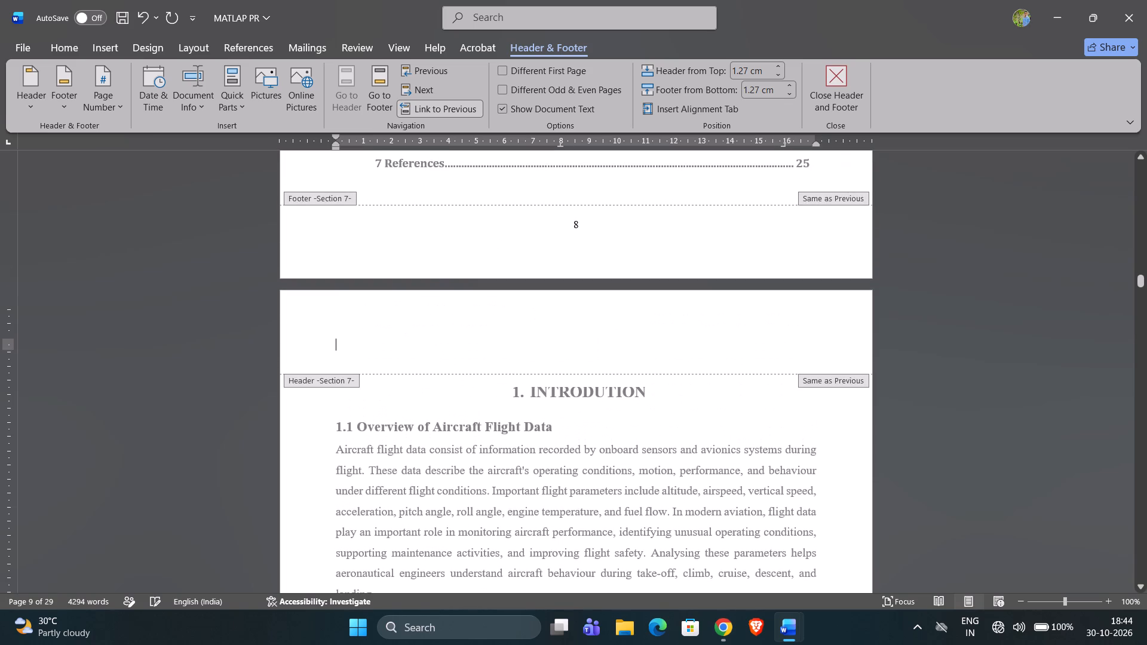
click(506, 383)
double_click(502, 349)
scroll(504, 370, down, 5)
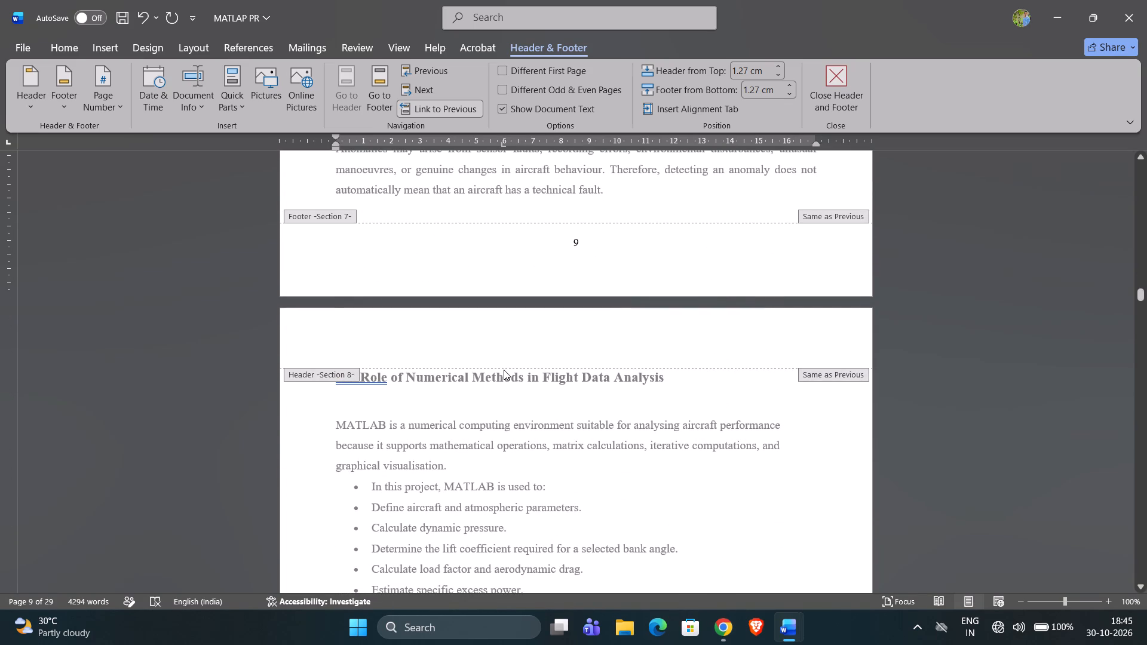
scroll(504, 370, up, 4)
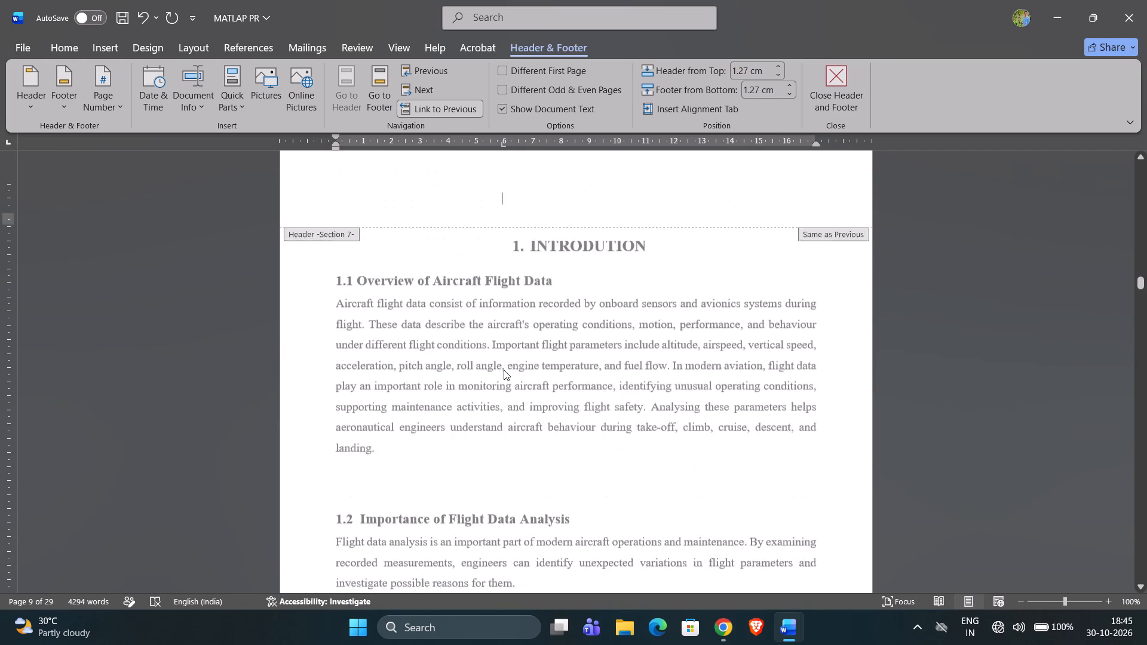
scroll(504, 370, down, 3)
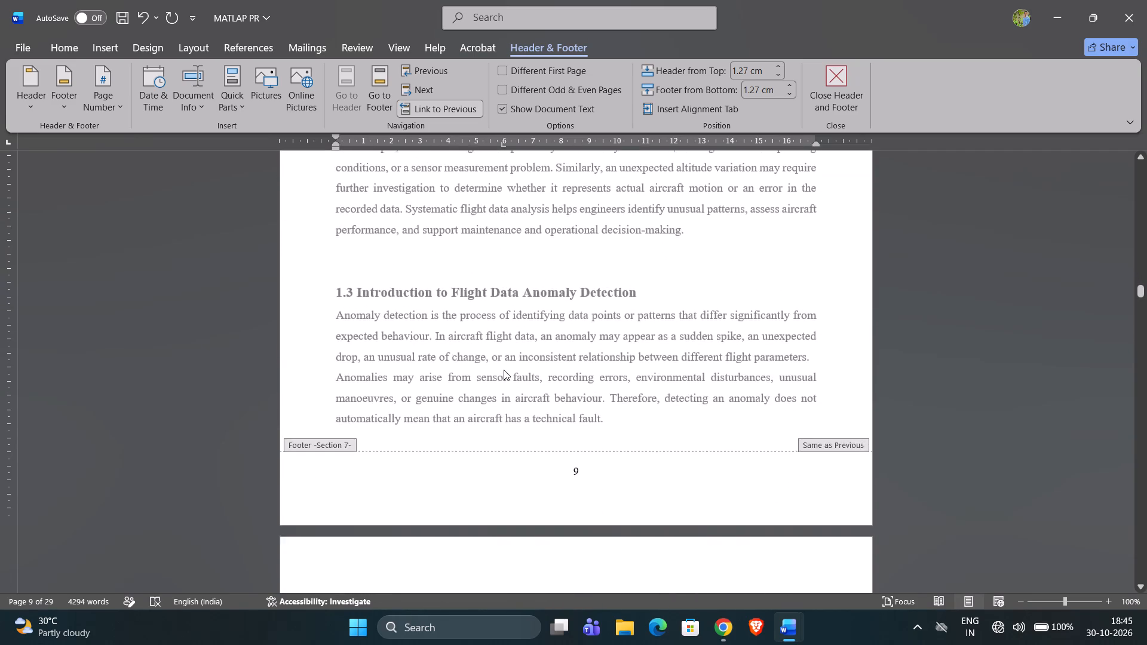
scroll(504, 370, down, 1)
scroll(504, 370, up, 7)
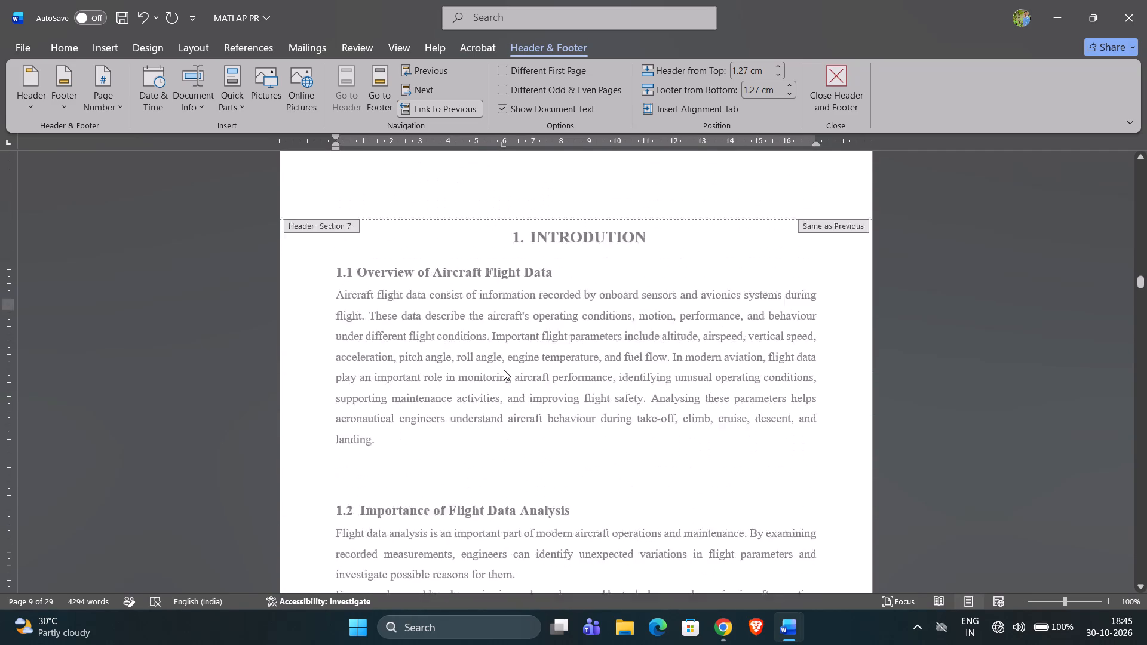
scroll(504, 370, up, 1)
Dismiss Page Setup without changing the margins and leave header and footer editing to return to the body text.
triple_click(321, 301)
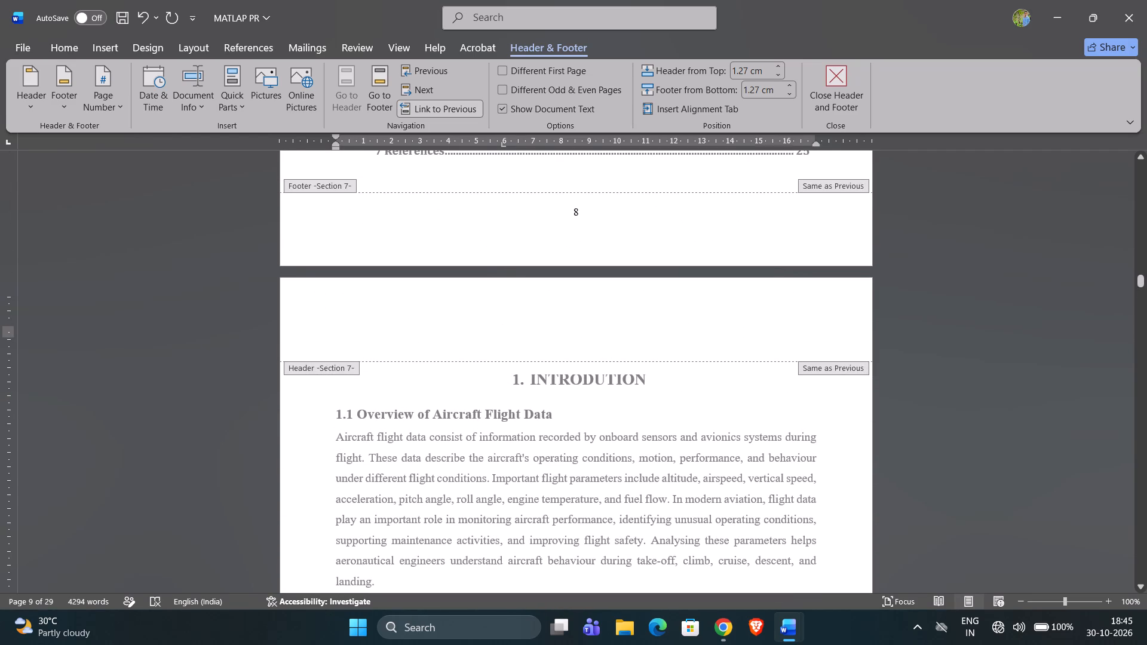
triple_click(447, 341)
click(722, 96)
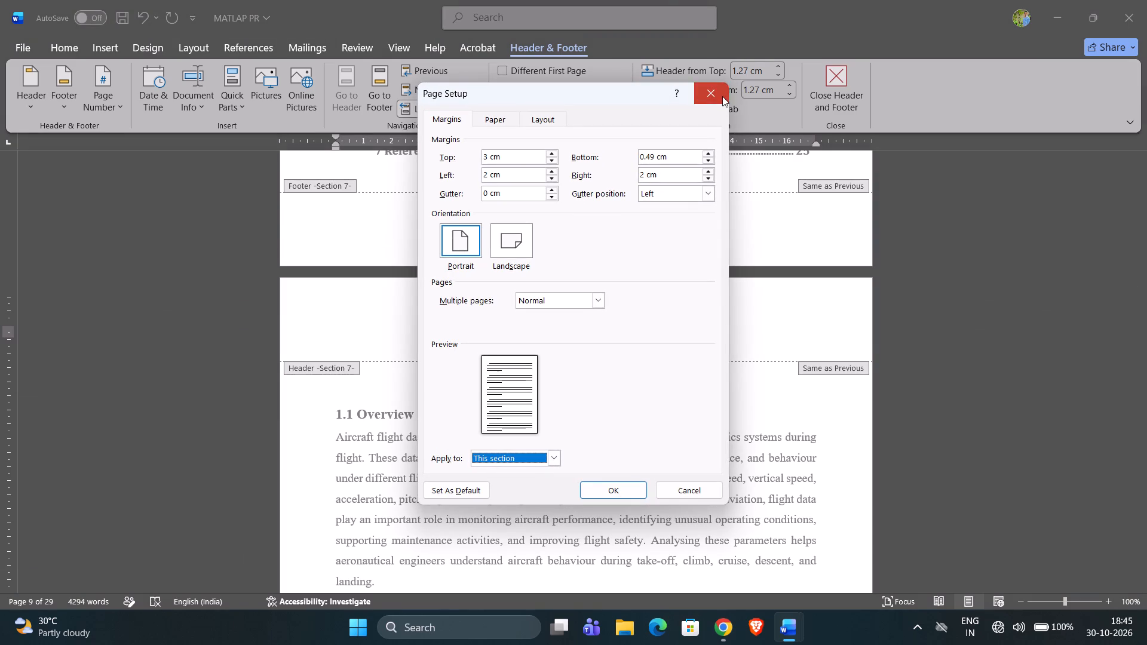
click(850, 84)
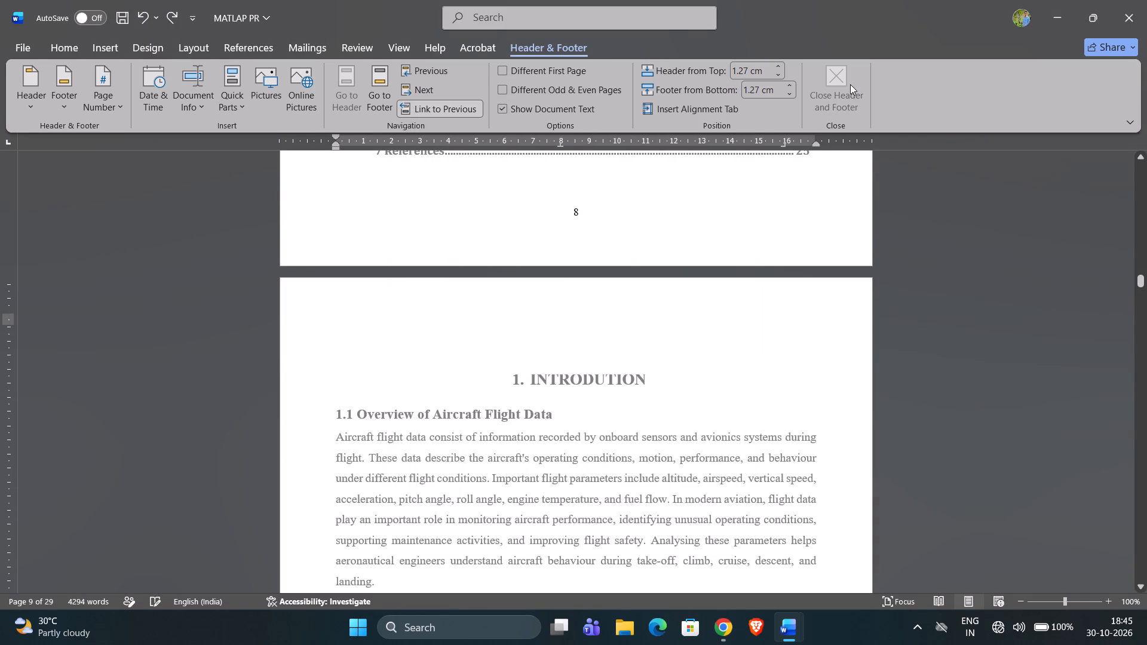
scroll(578, 281, up, 1)
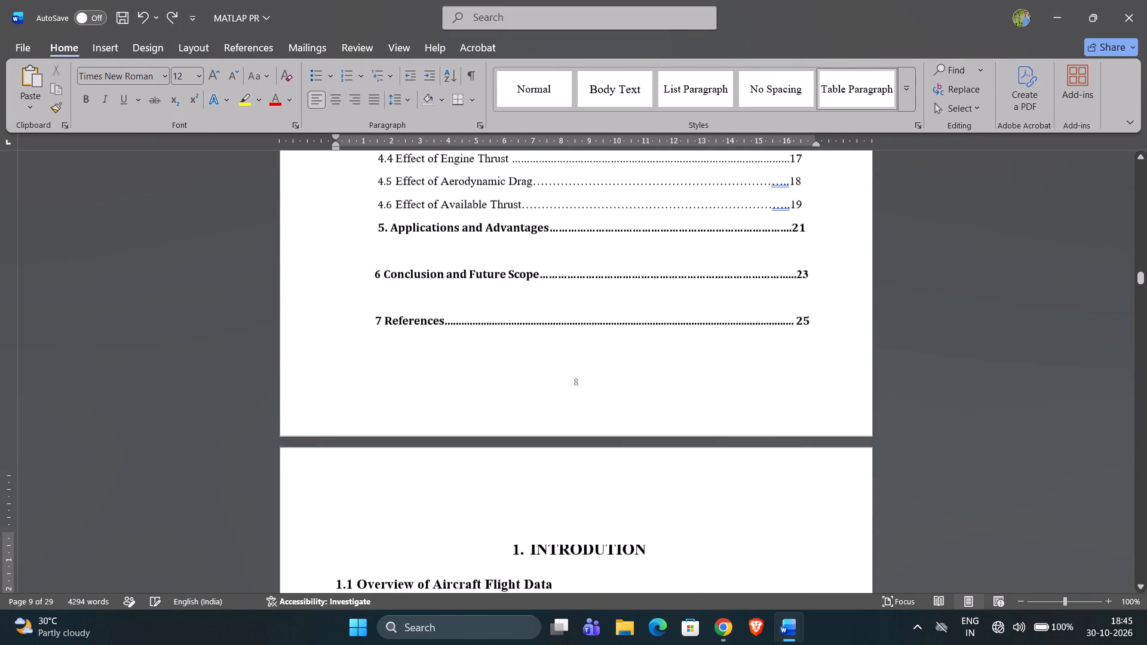
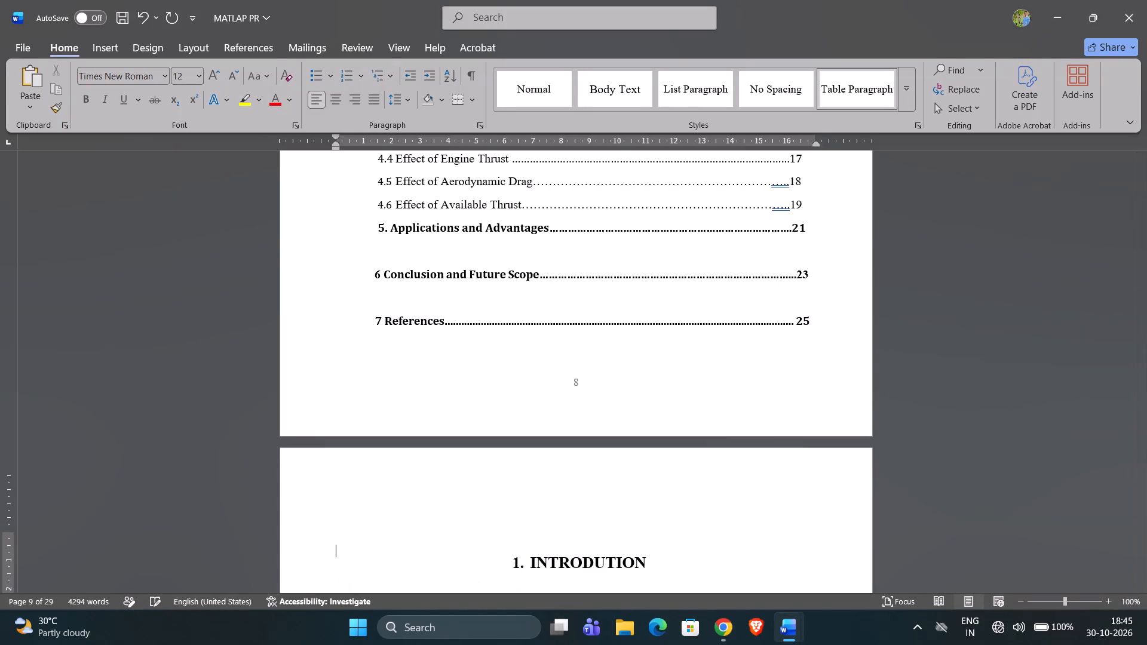
Delete the blank page between sections 1.3 and 1.4 of the report.
scroll(529, 450, down, 2)
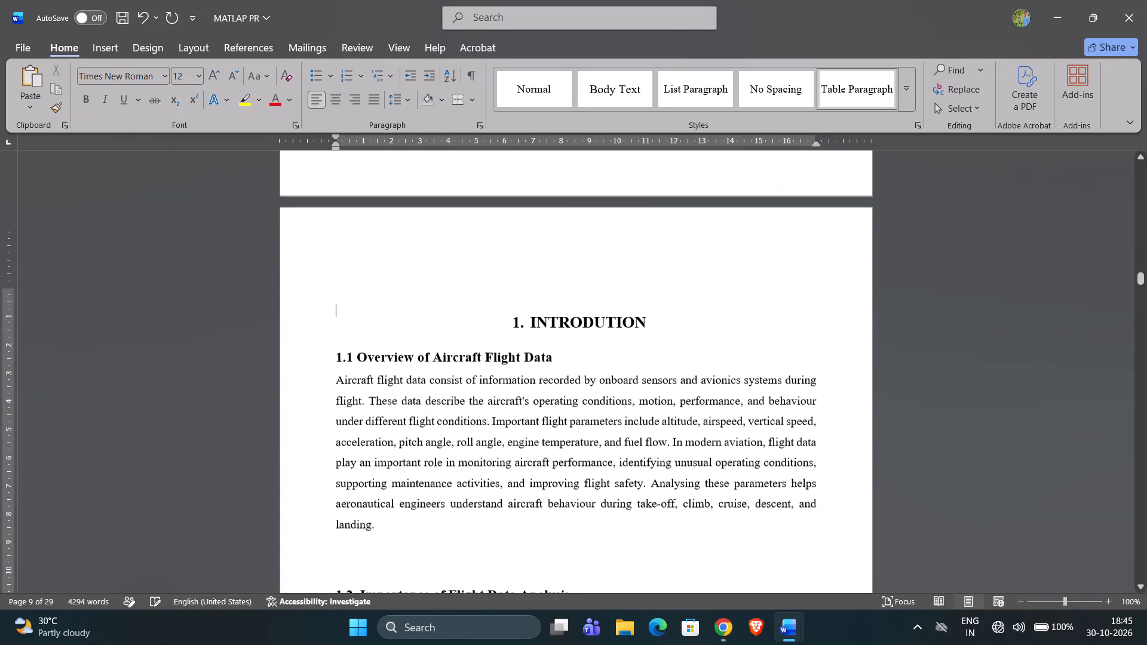
scroll(529, 450, down, 3)
scroll(529, 450, up, 1)
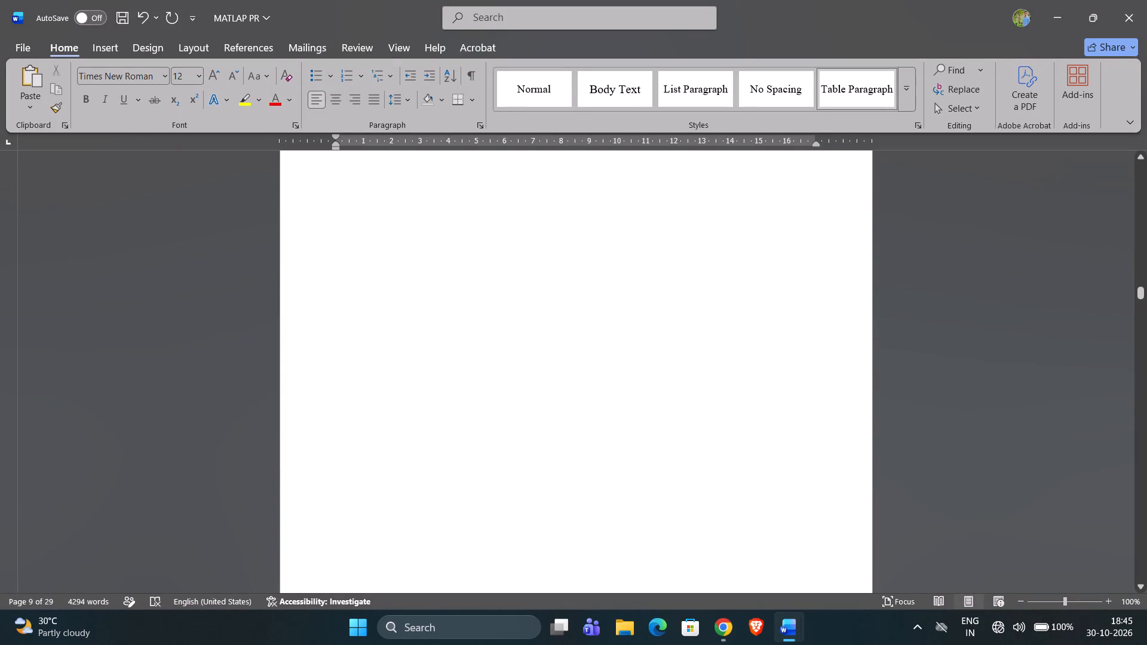
scroll(529, 450, up, 1)
scroll(529, 450, down, 6)
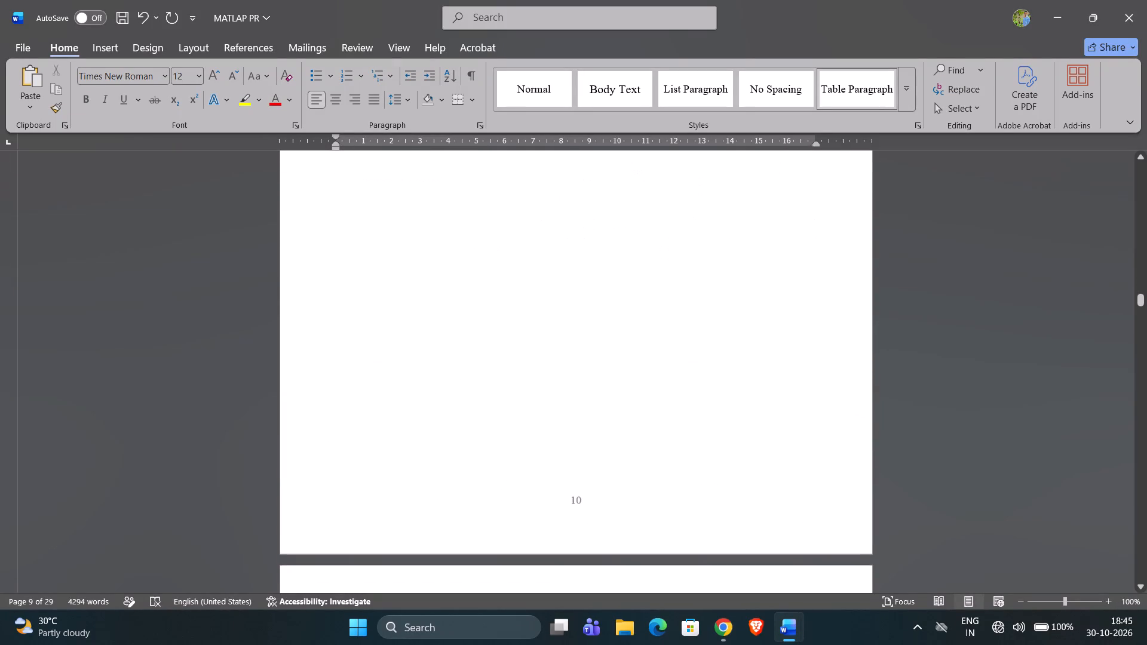
scroll(529, 450, down, 2)
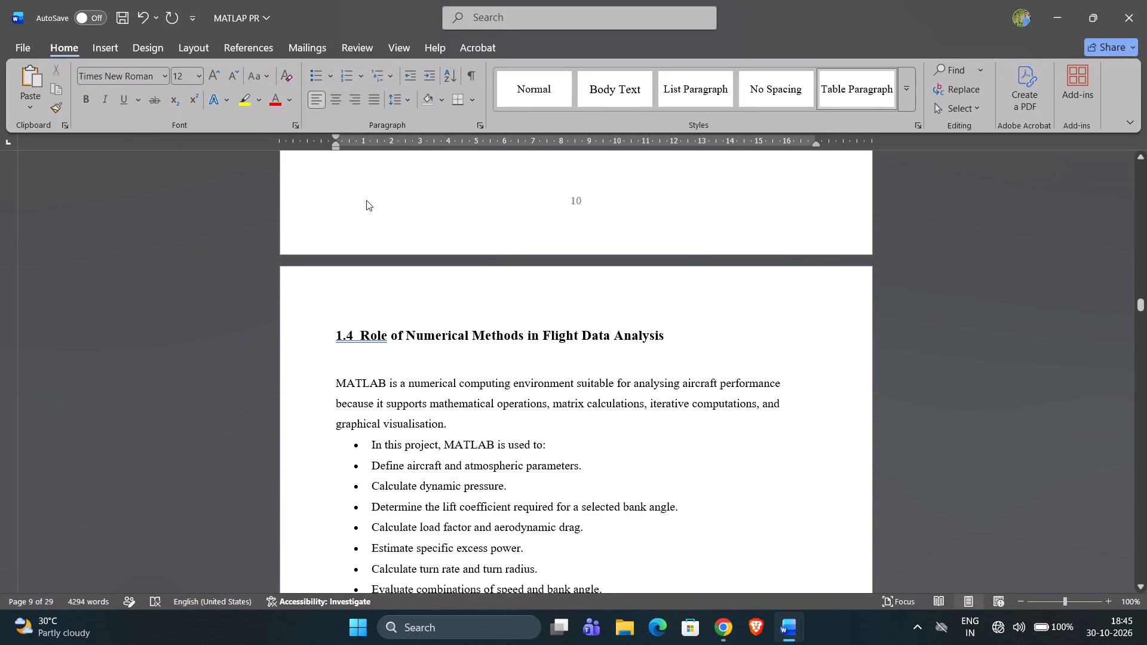
click(366, 200)
key(BackSpace)
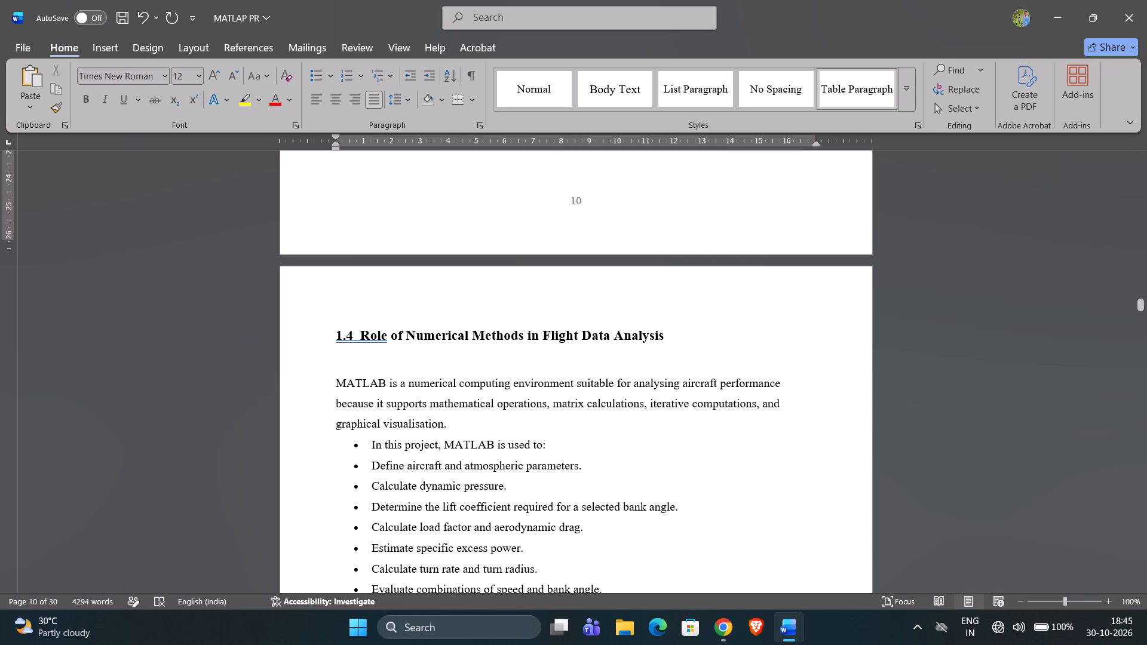
Remove the empty lines between the heading "1.4 Role of Numerical Methods in Flight Data Analysis" and its body text.
scroll(388, 245, up, 2)
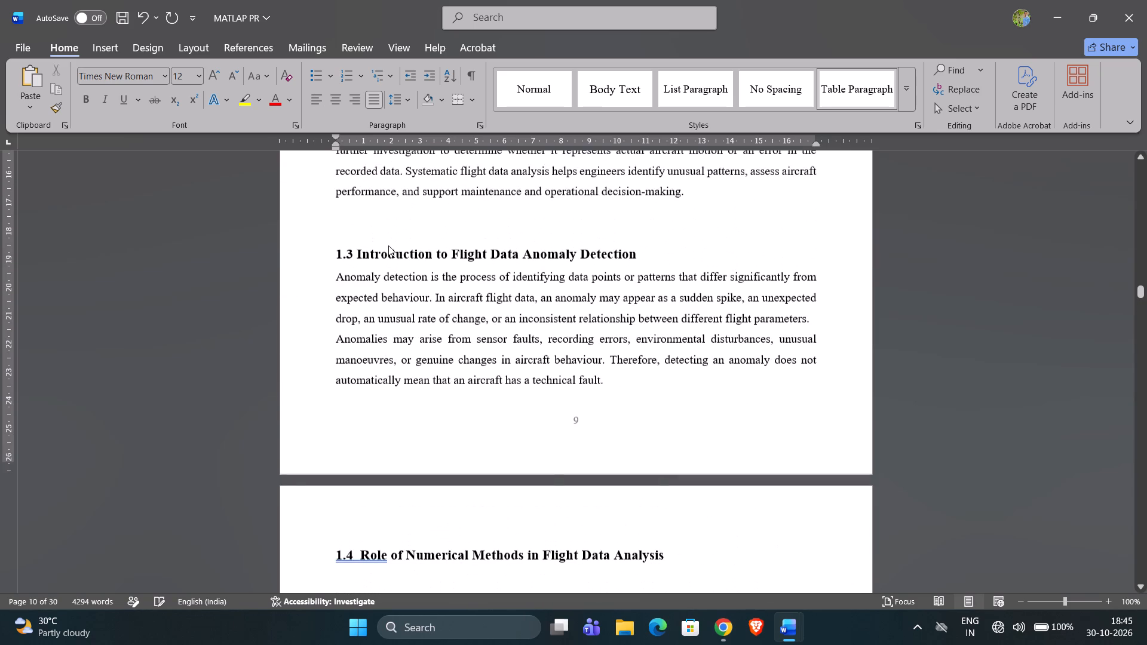
scroll(388, 245, up, 2)
scroll(388, 245, down, 2)
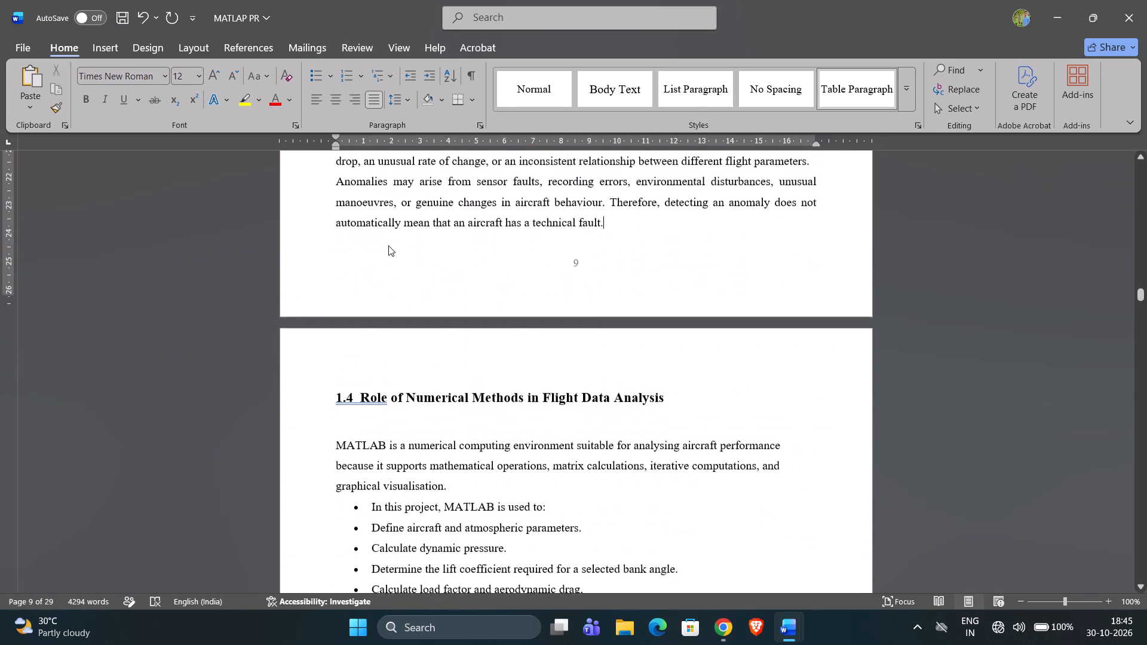
scroll(388, 245, down, 1)
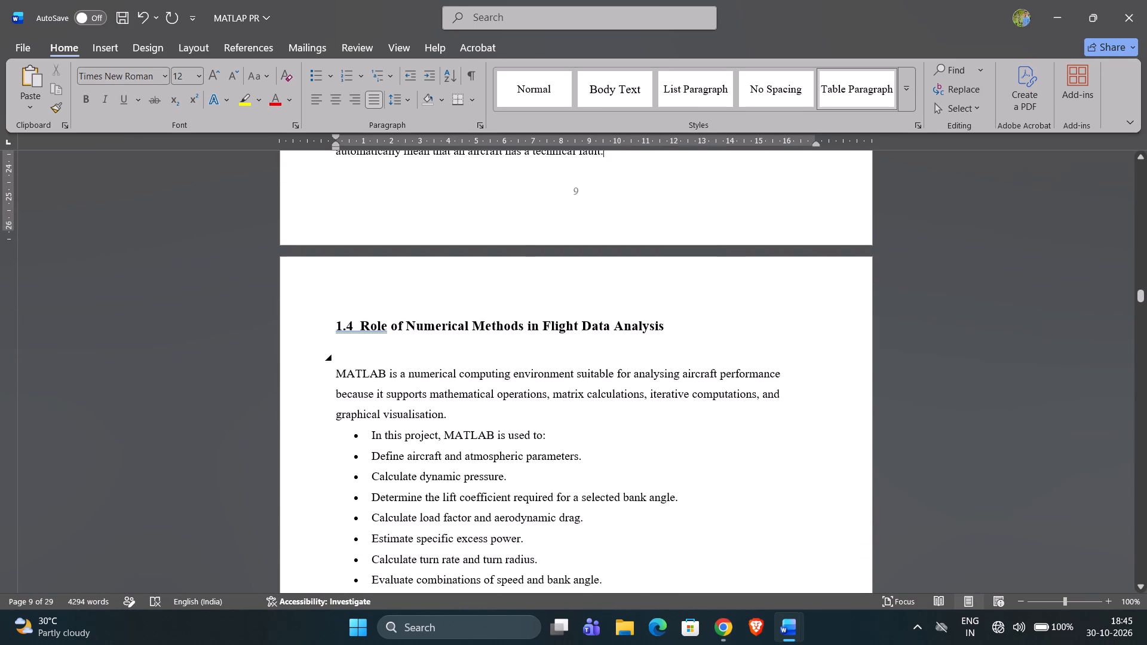
click(360, 351)
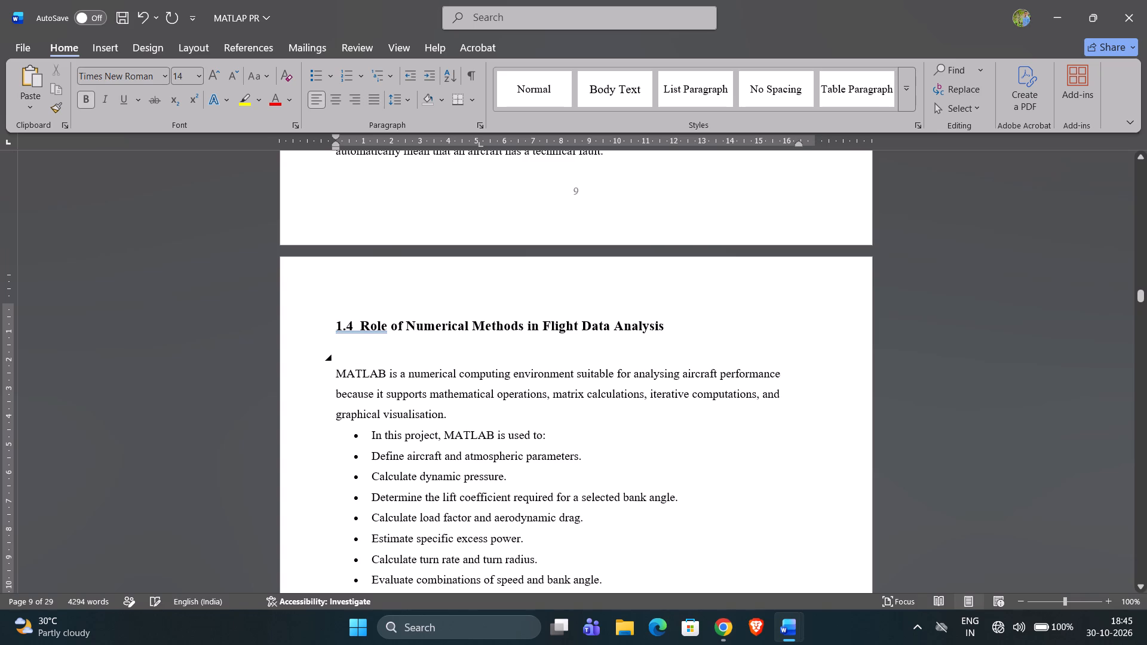
key(BackSpace)
key(BackSpace)
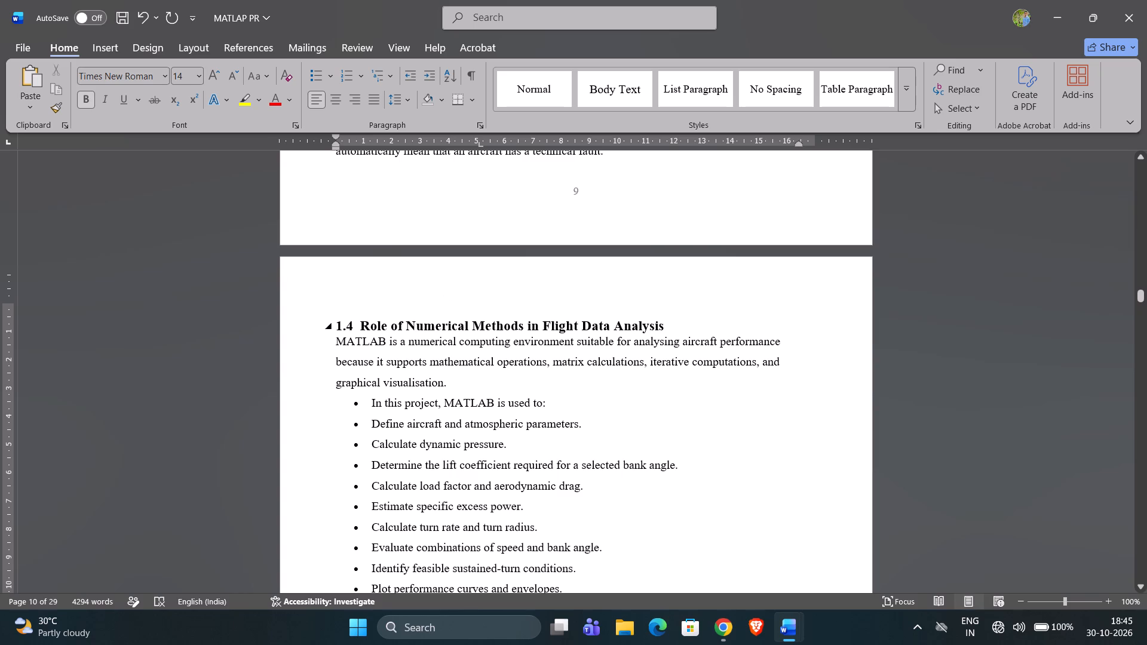
Delete the old body text under the 1.4 Role of Numerical Methods heading, from after "MATLAB" through the last bullet's text.
drag(390, 344, 446, 427)
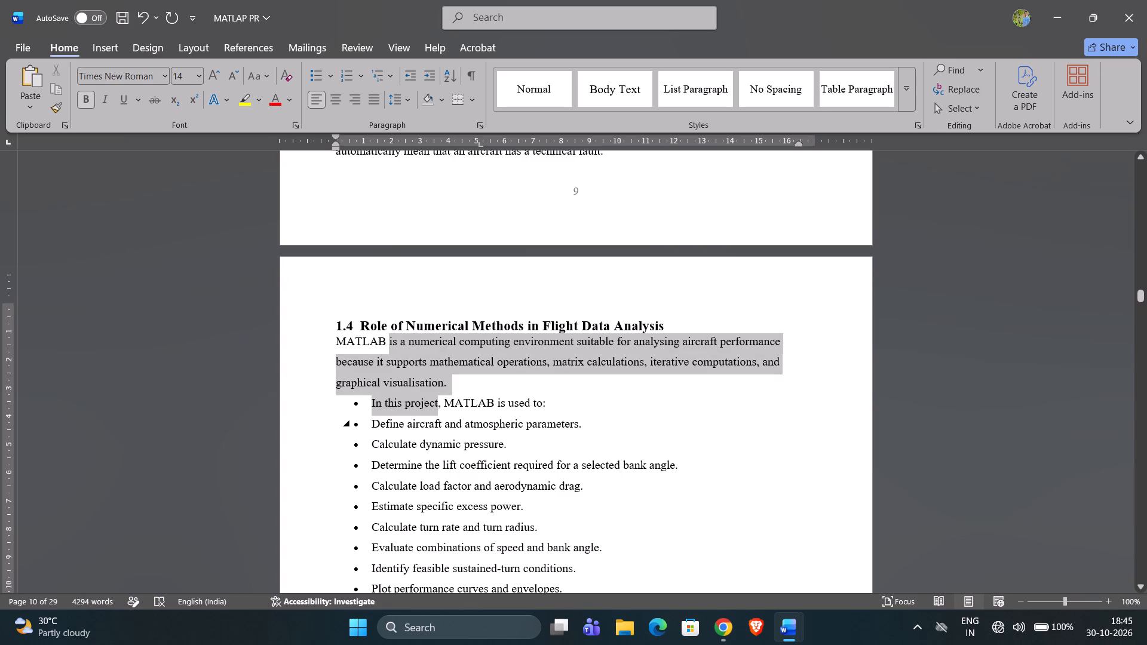
drag(446, 427, 525, 404)
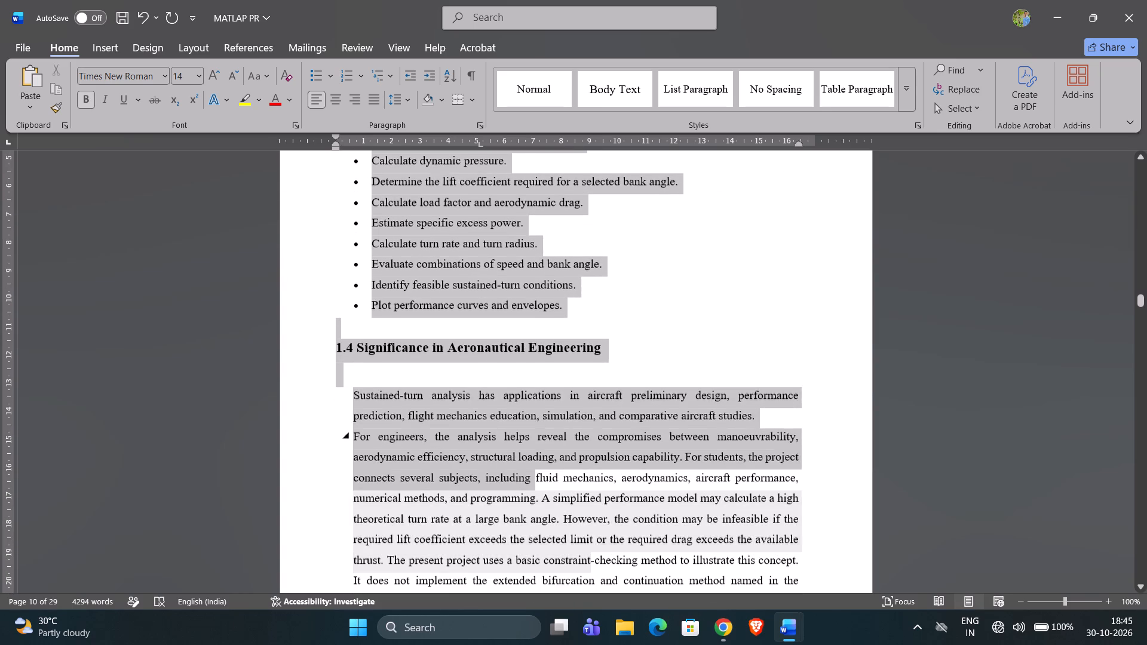
drag(525, 404, 561, 284)
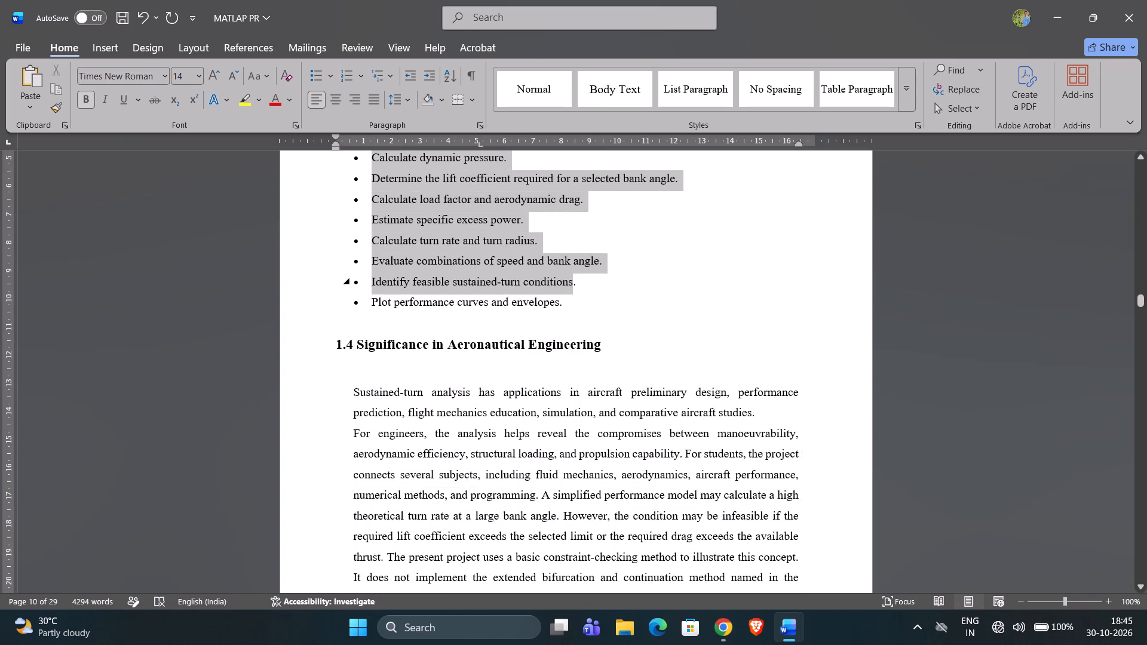
drag(561, 284, 565, 311)
key(BackSpace)
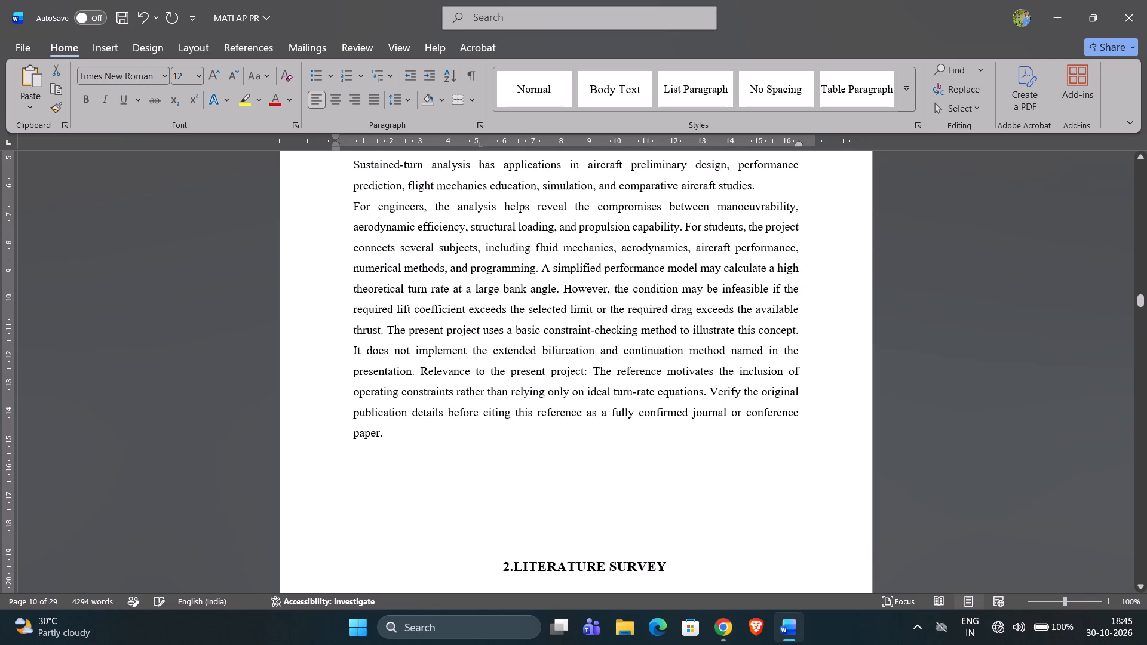
scroll(565, 311, up, 1)
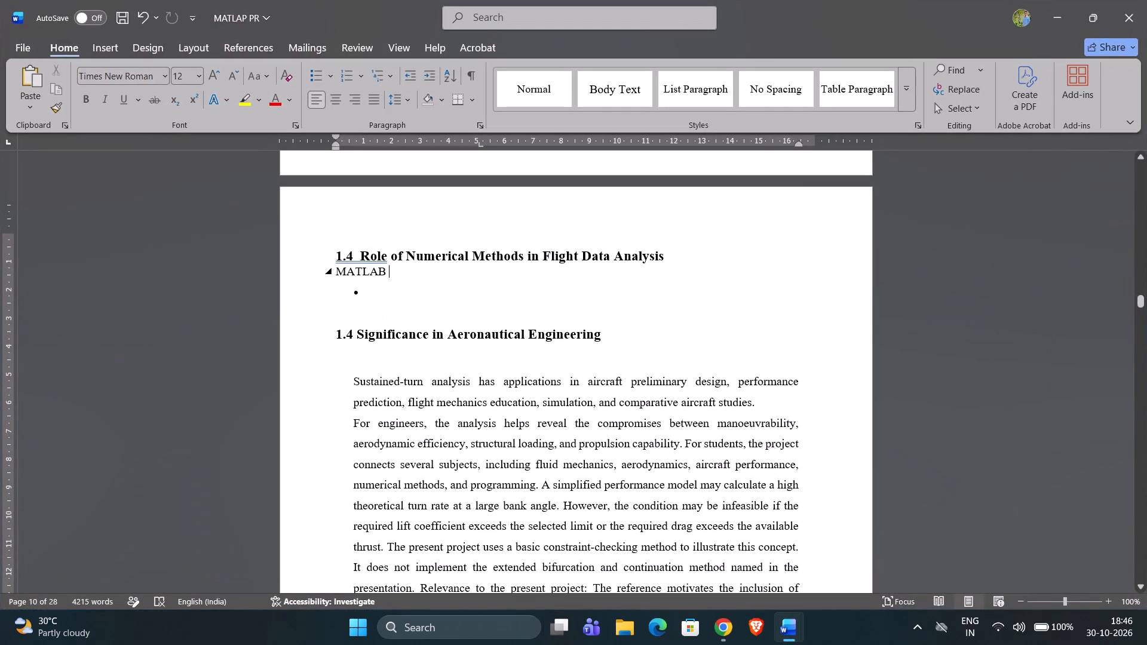
key(ctrl+v)
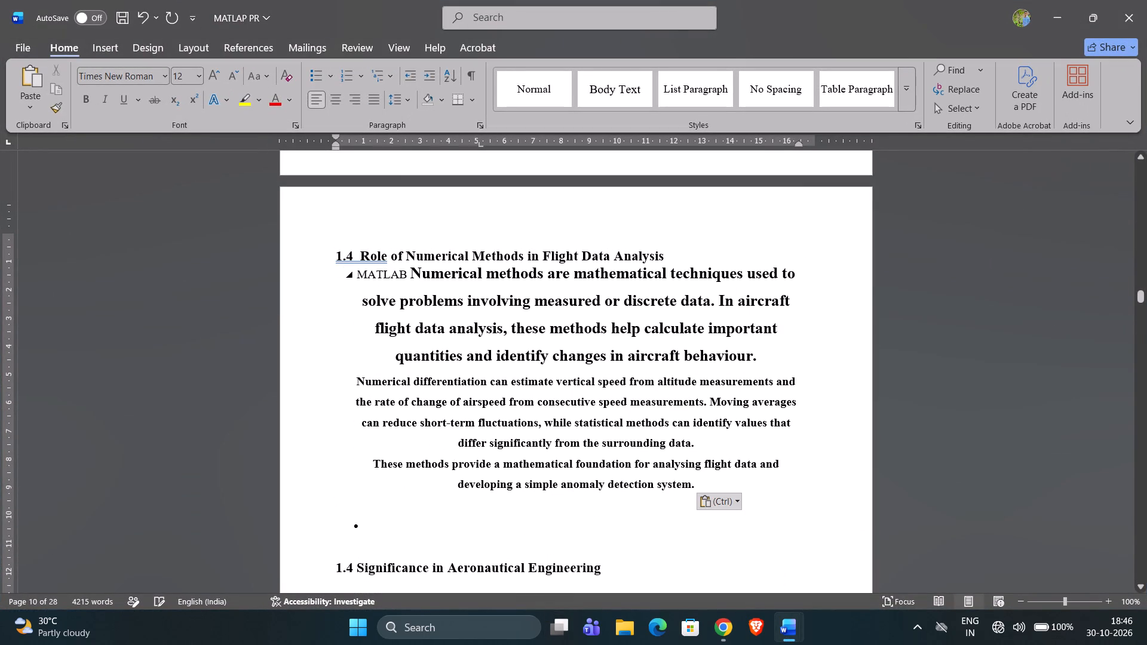
Format the pasted section 1.4 paragraphs with font size 12, justified alignment and 1.5 line spacing.
drag(409, 272, 677, 489)
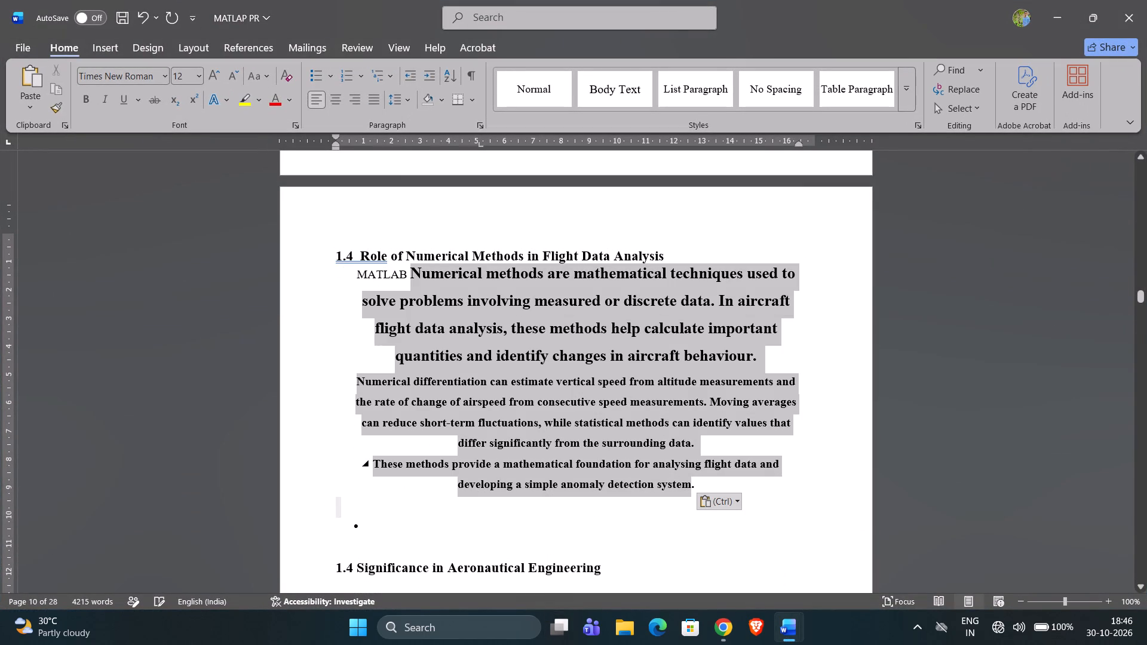
drag(677, 489, 695, 483)
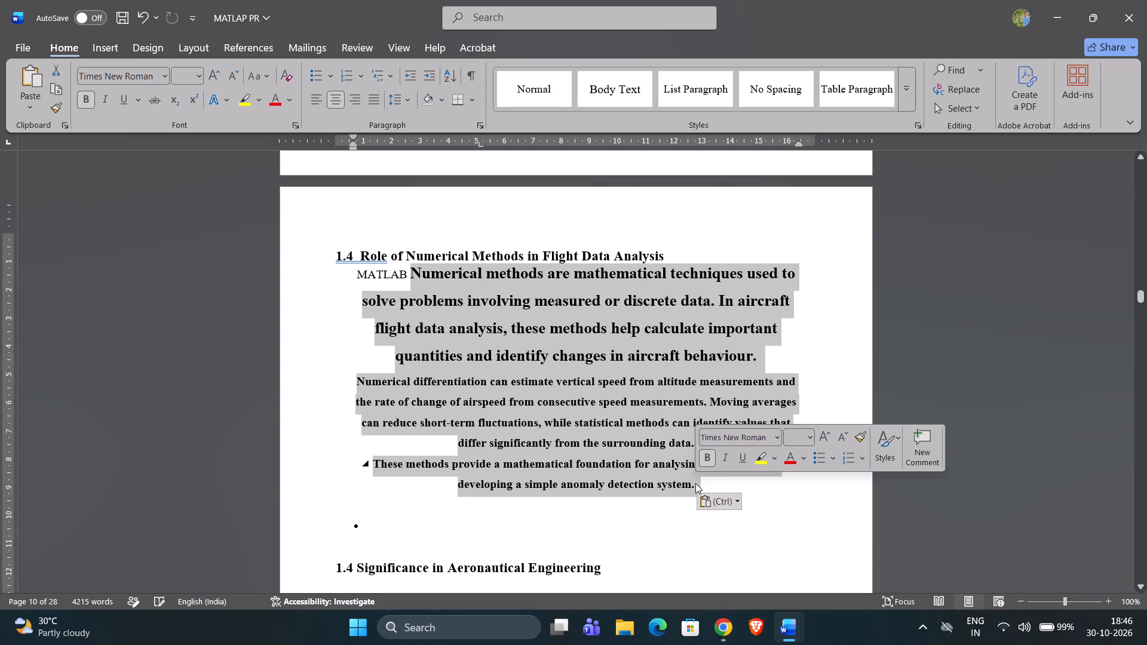
click(793, 434)
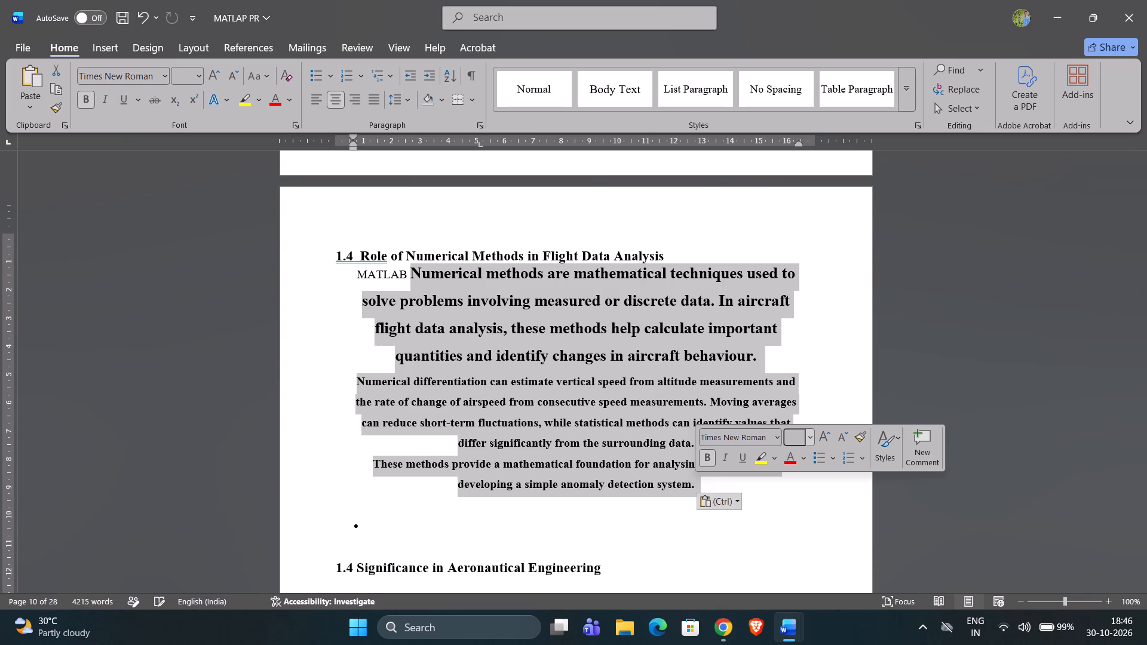
text(12)
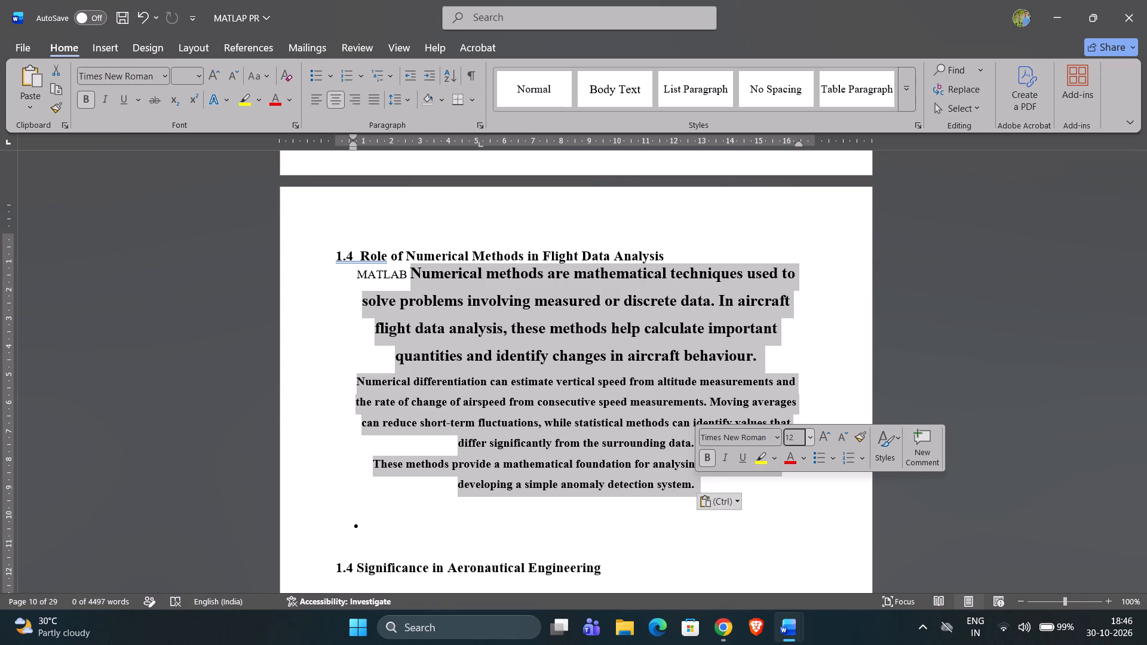
click(706, 456)
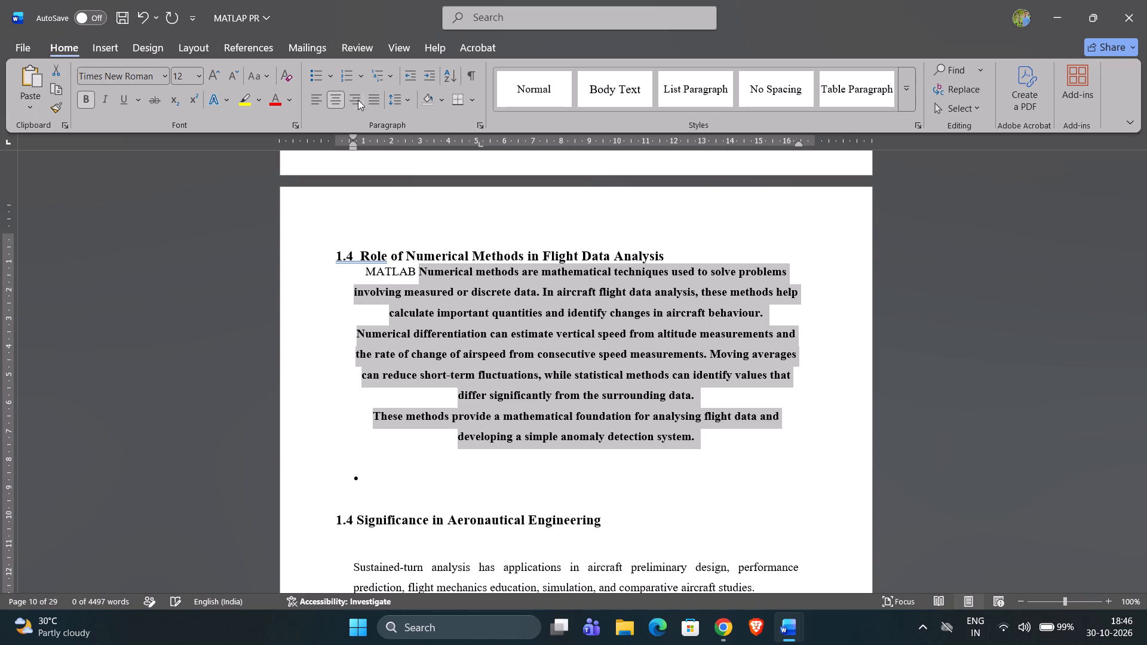
click(381, 100)
click(398, 101)
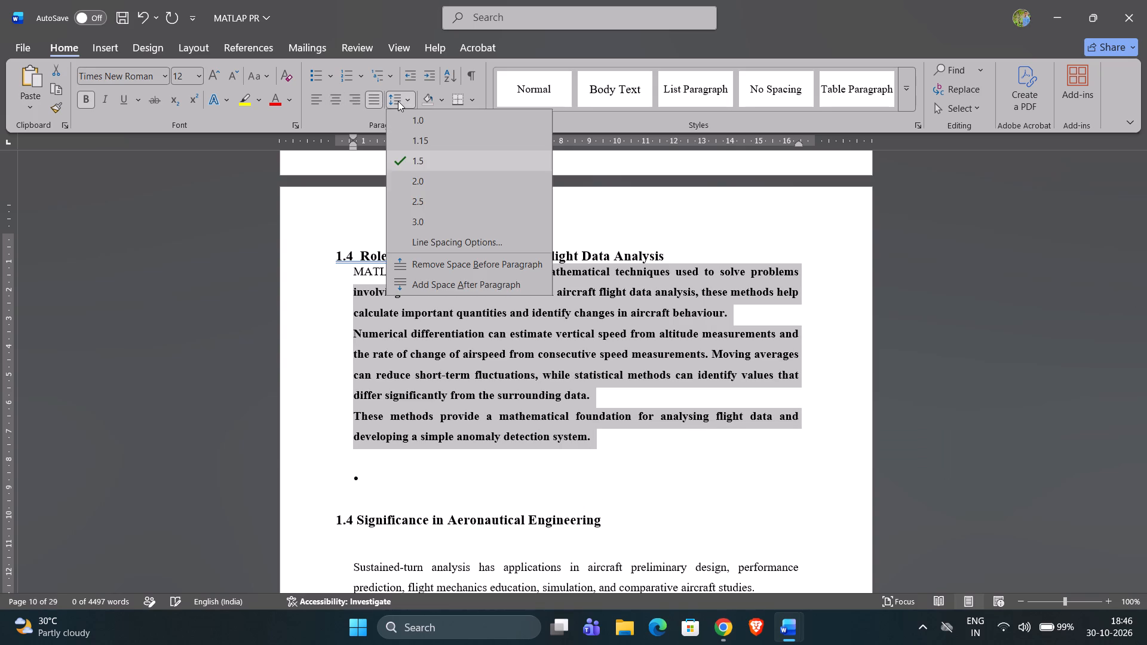
click(413, 159)
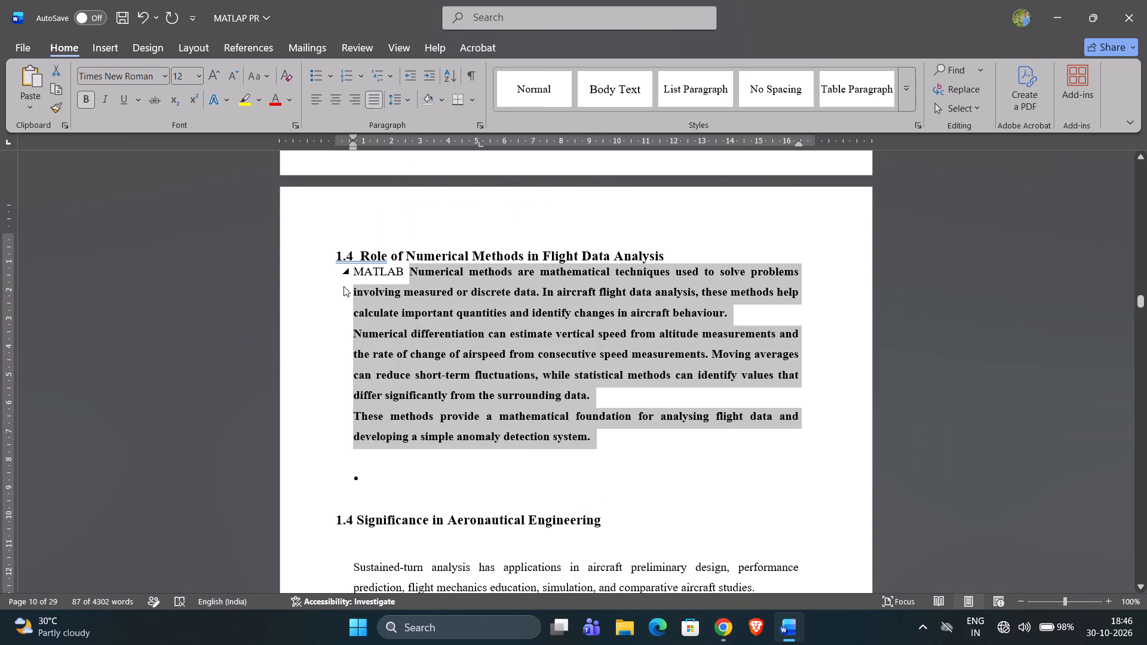
Remove the bold formatting from the pasted section 1.4 paragraphs.
click(344, 286)
drag(409, 272, 587, 440)
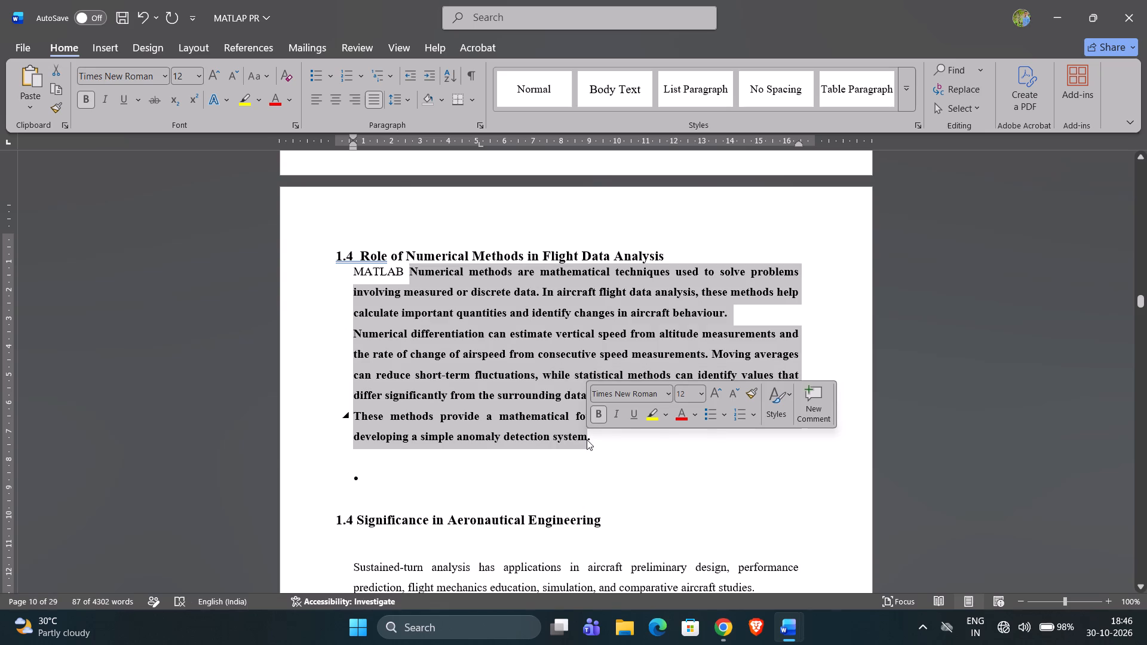
click(597, 419)
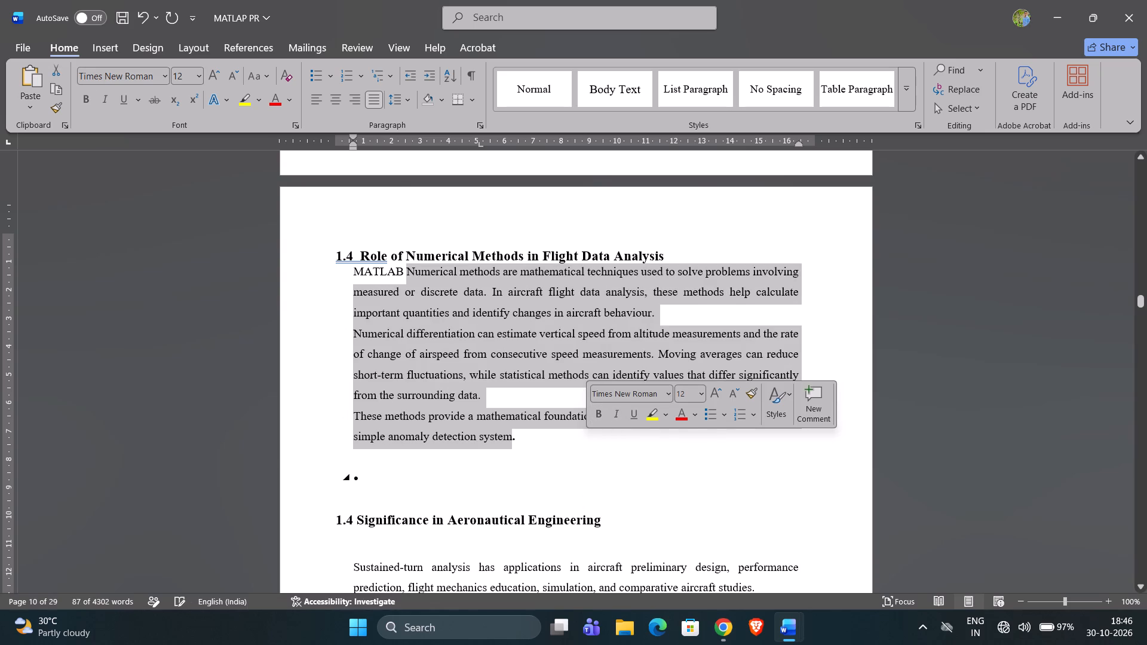
click(628, 487)
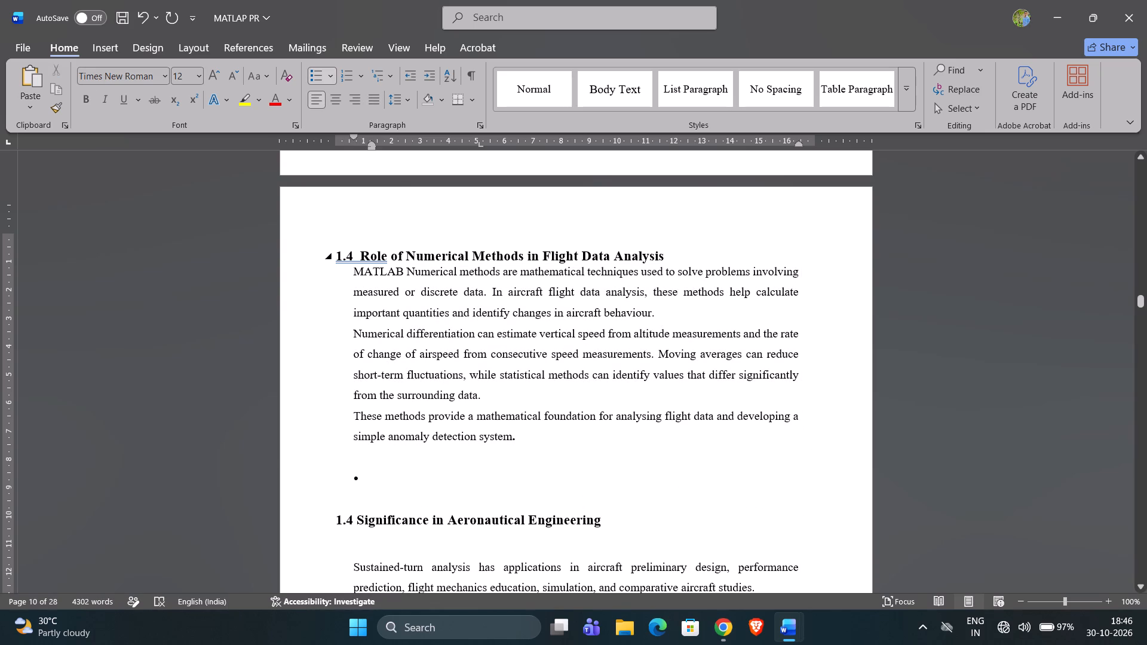
Apply justified alignment and 1.5 line spacing to the whole body of section 1.4 Role of Numerical Methods in Flight Data Analysis.
drag(672, 254, 524, 464)
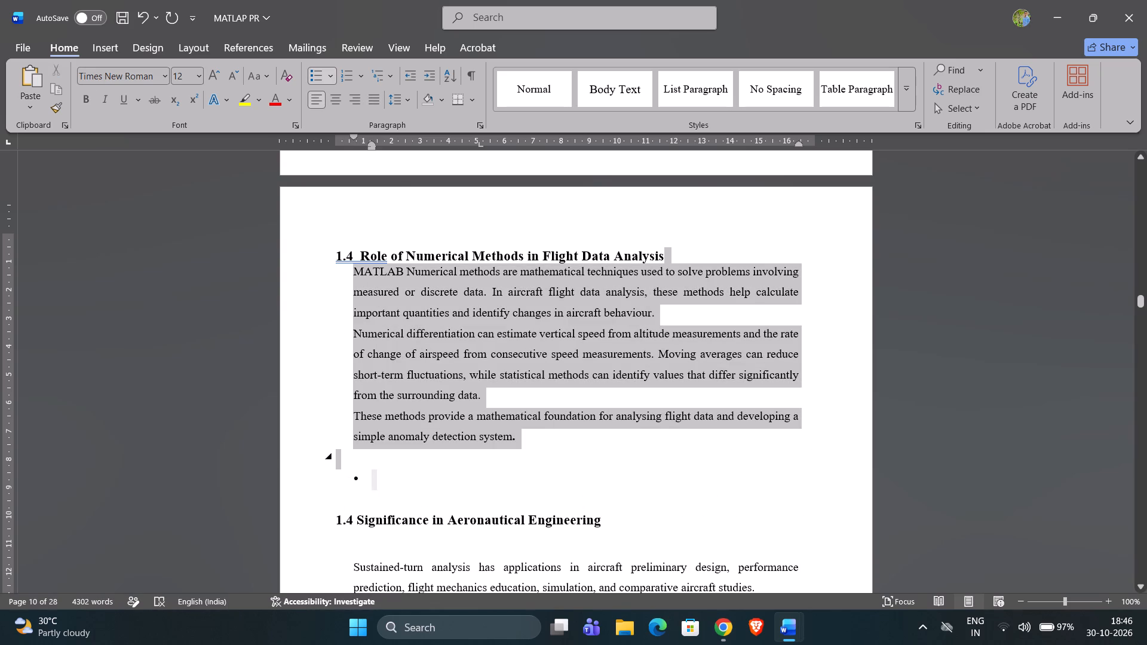
drag(524, 464, 522, 443)
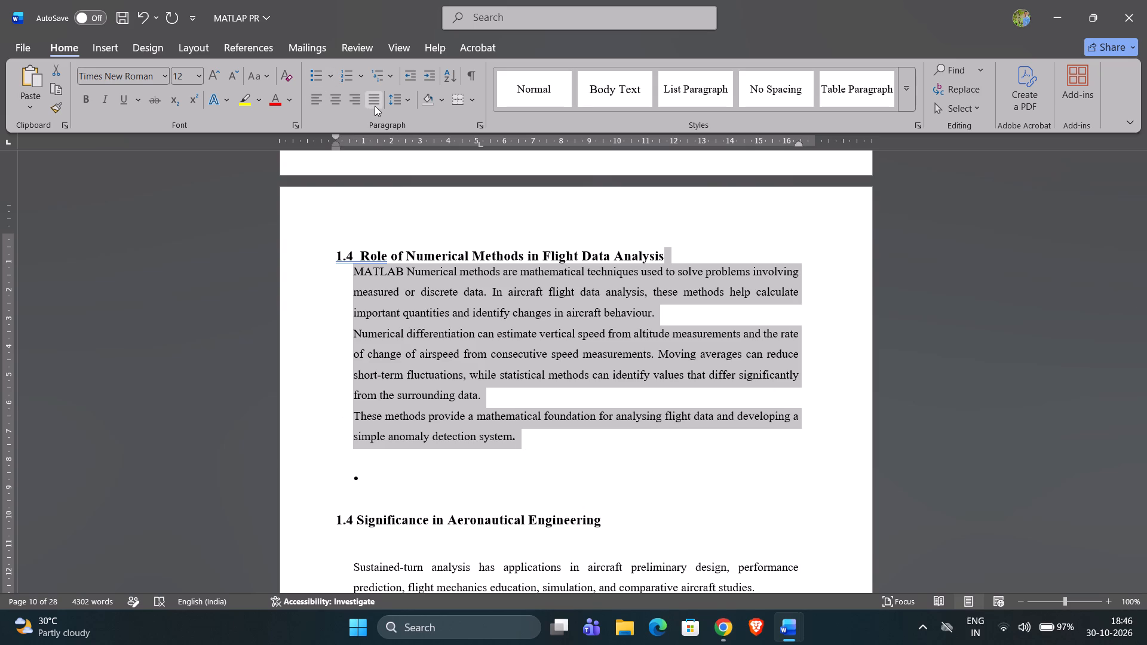
click(375, 106)
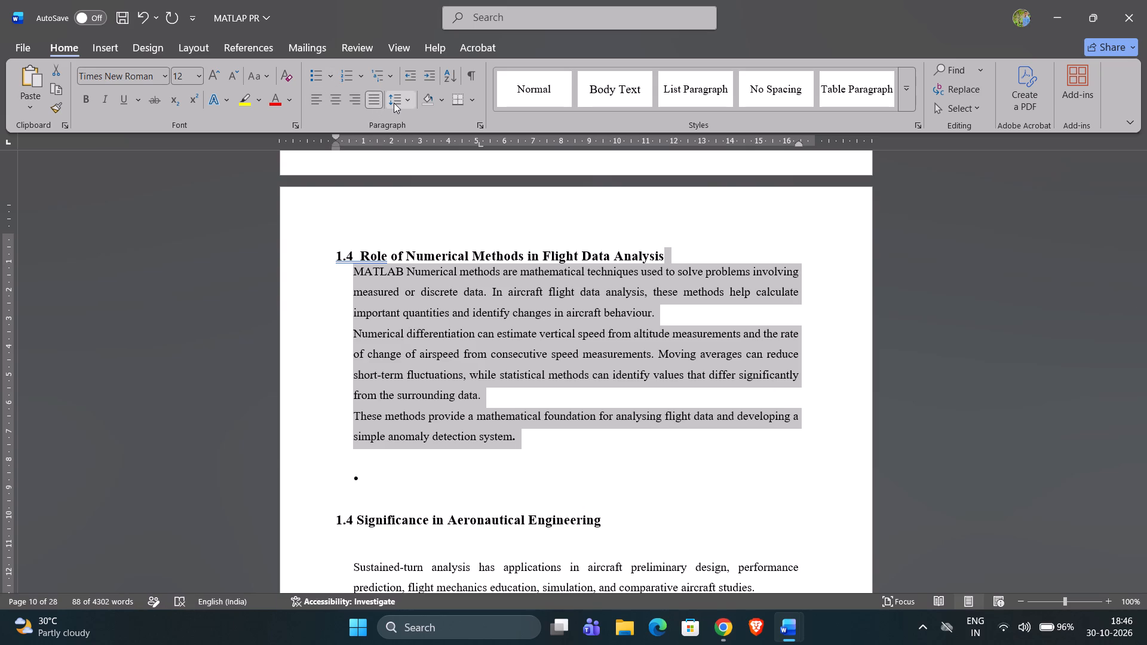
click(394, 103)
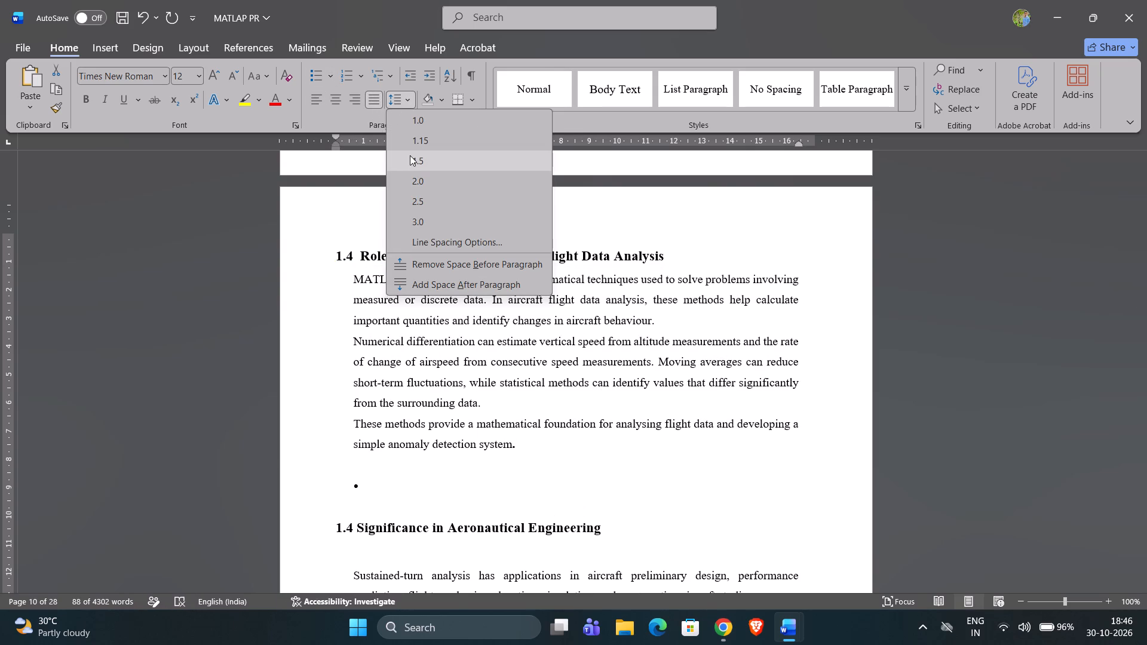
click(410, 155)
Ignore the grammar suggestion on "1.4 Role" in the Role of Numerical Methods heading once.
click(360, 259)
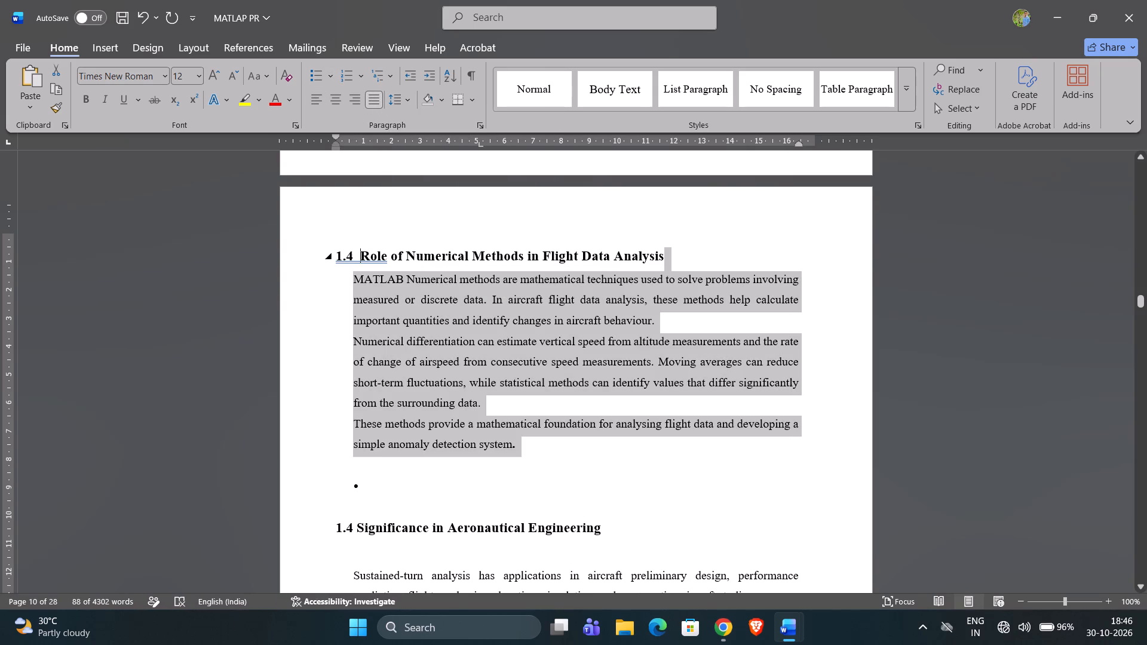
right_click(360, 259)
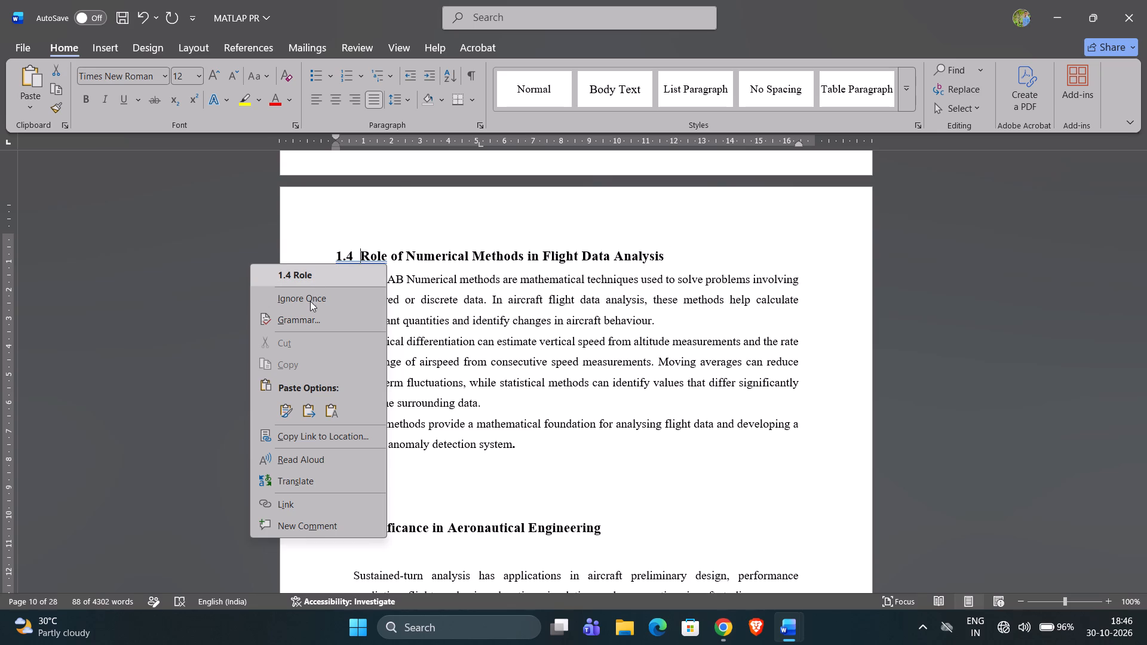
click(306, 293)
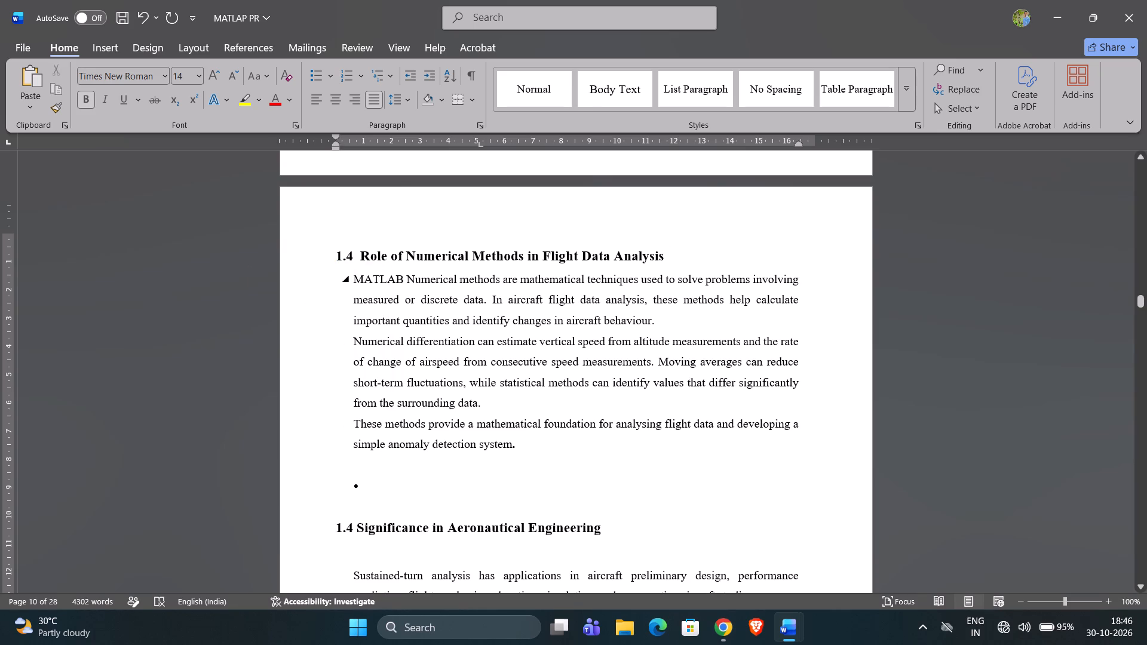
Delete the leftover word "MATLAB" before "Numerical methods are mathematical techniques" in the first paragraph of section 1.4.
click(404, 280)
key(BackSpace)
key(BackSpace)
key(BackSpace)
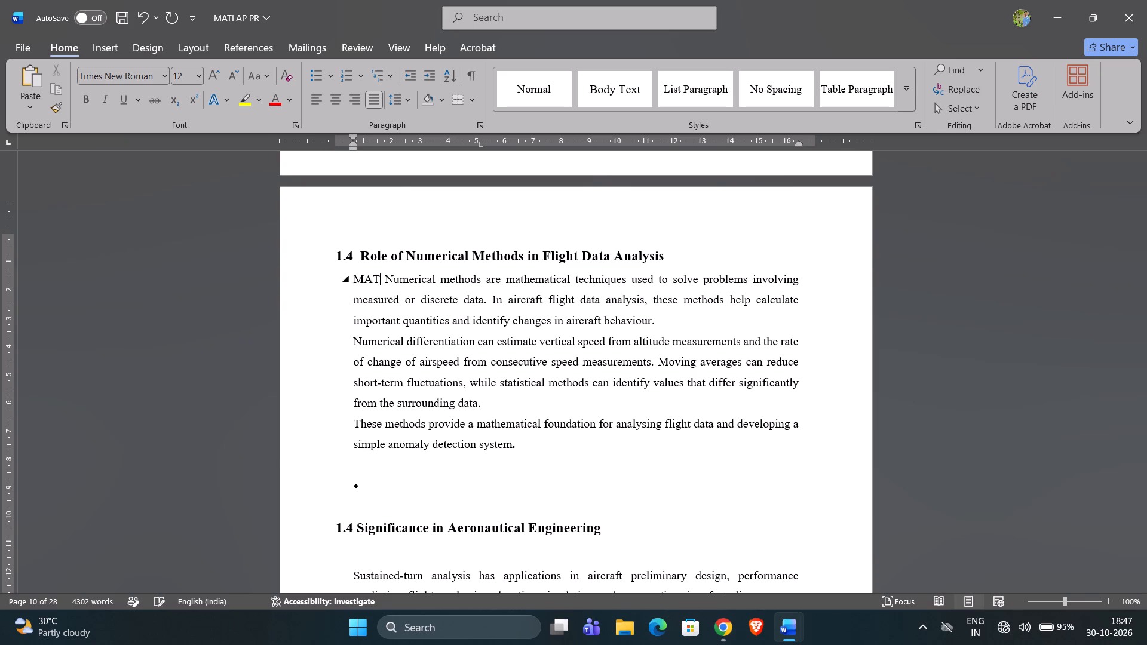
key(BackSpace)
key(BackSpace)
key(BackSpace)
Insert five spaces before the 1.4 Role of Numerical Methods heading to line it up with its body text.
scroll(404, 280, up, 1)
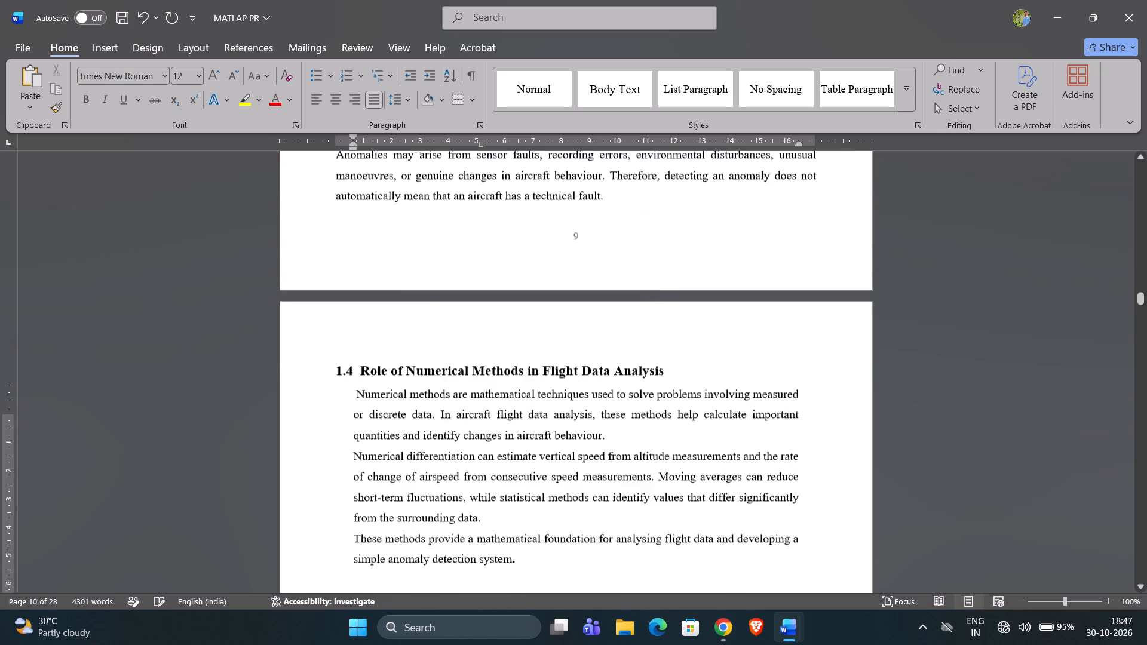
scroll(404, 280, up, 2)
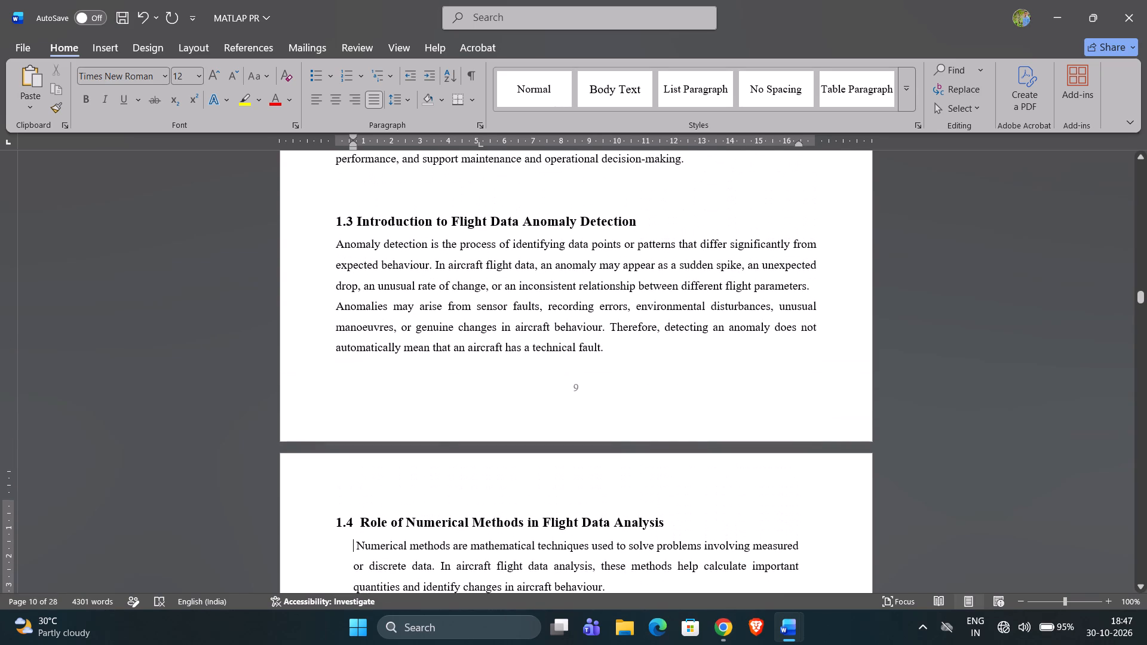
click(336, 521)
key(space)
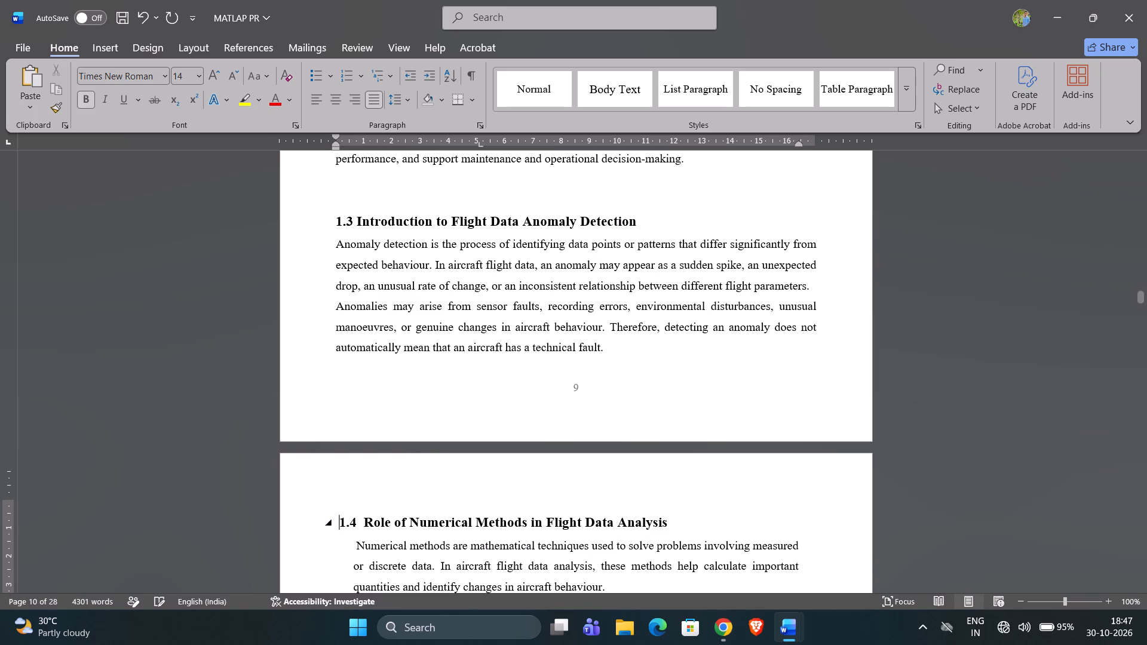
key(space)
key(space)
key(space)
key(space)
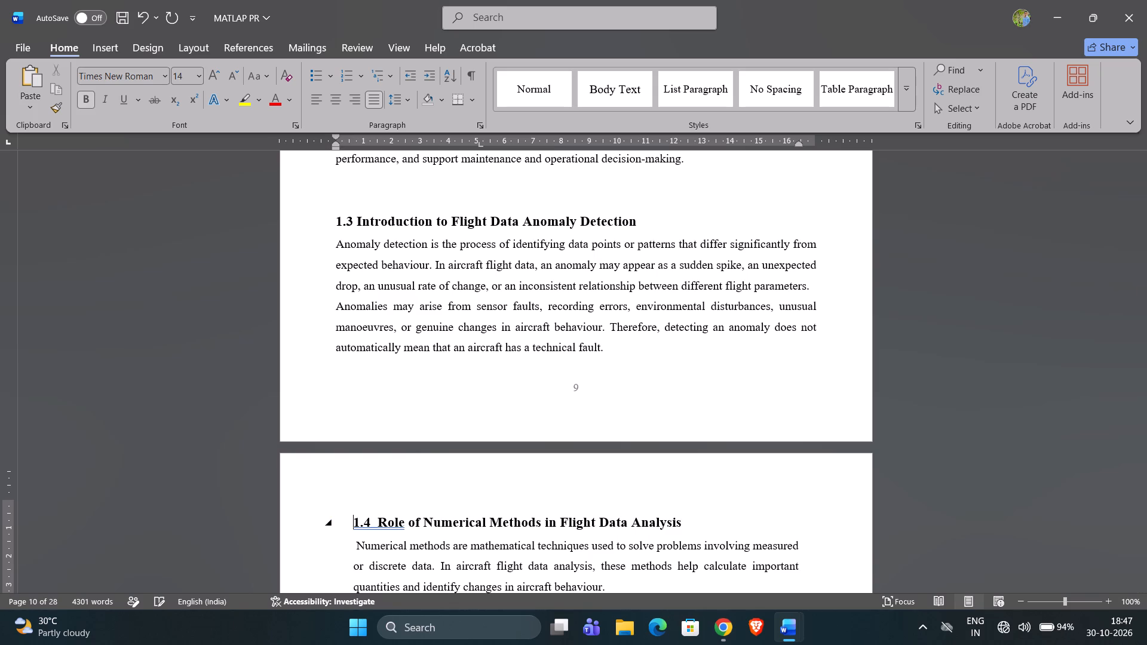
Ignore the grammar suggestion on "1.4 Role" in the indented Role of Numerical Methods heading once.
scroll(336, 521, down, 1)
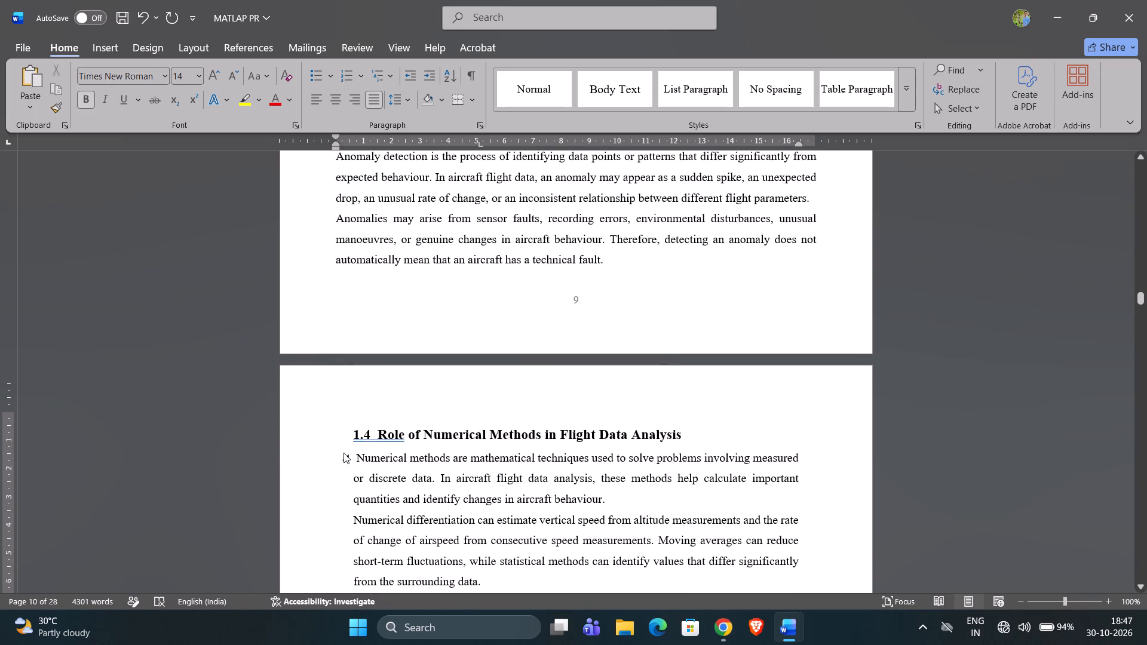
scroll(344, 438, down, 2)
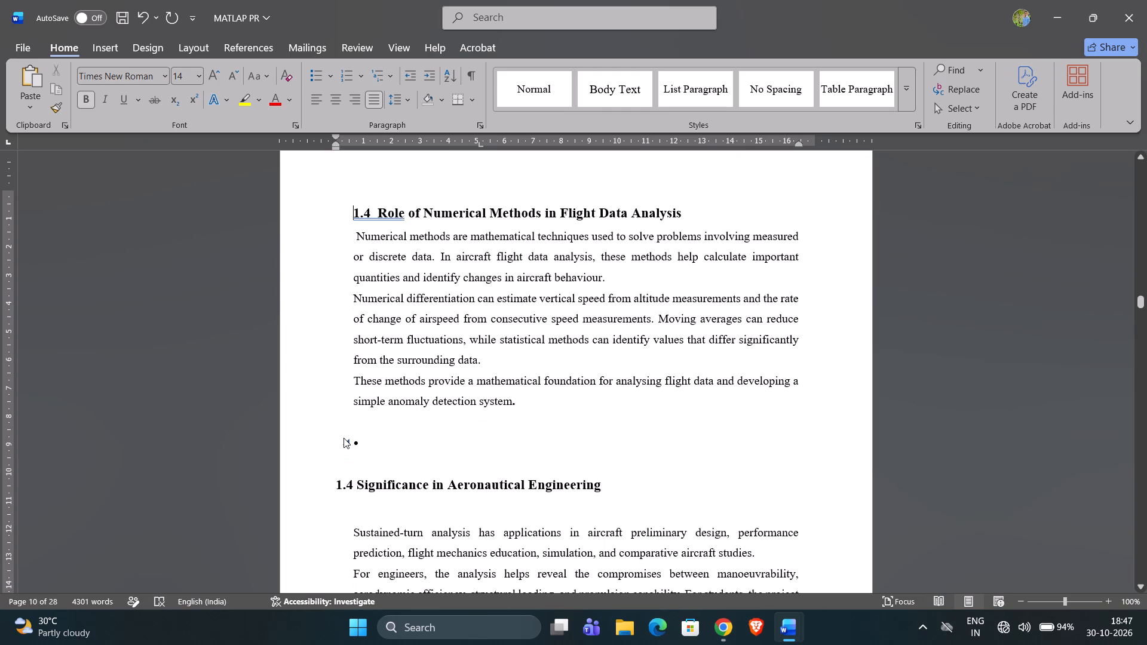
scroll(344, 438, down, 1)
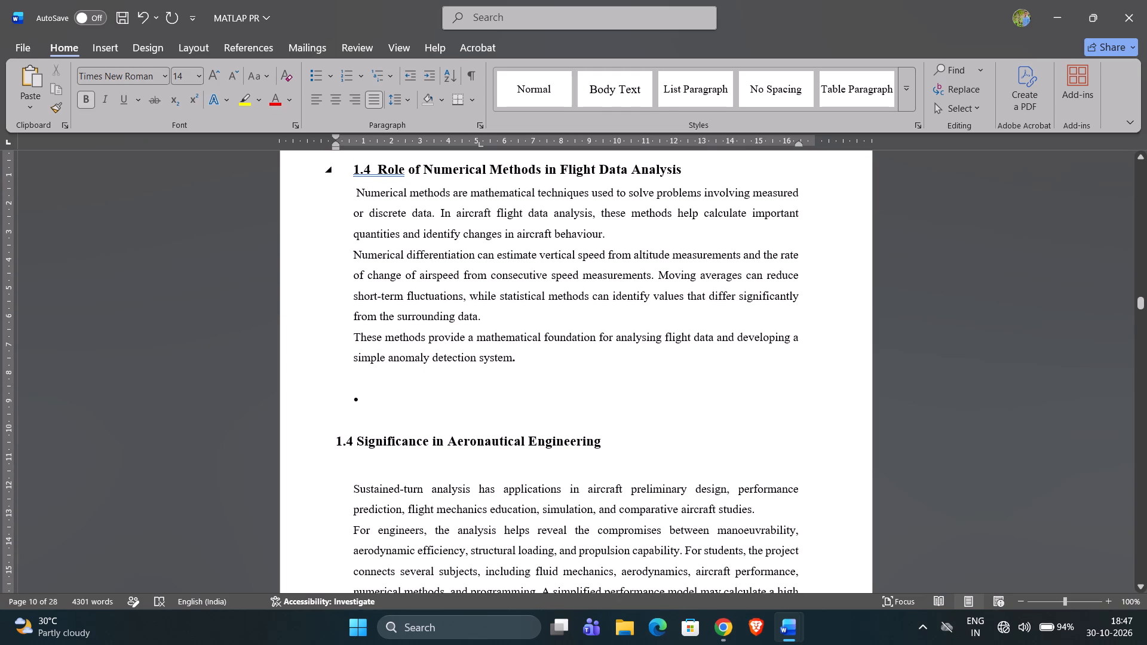
click(374, 175)
right_click(374, 175)
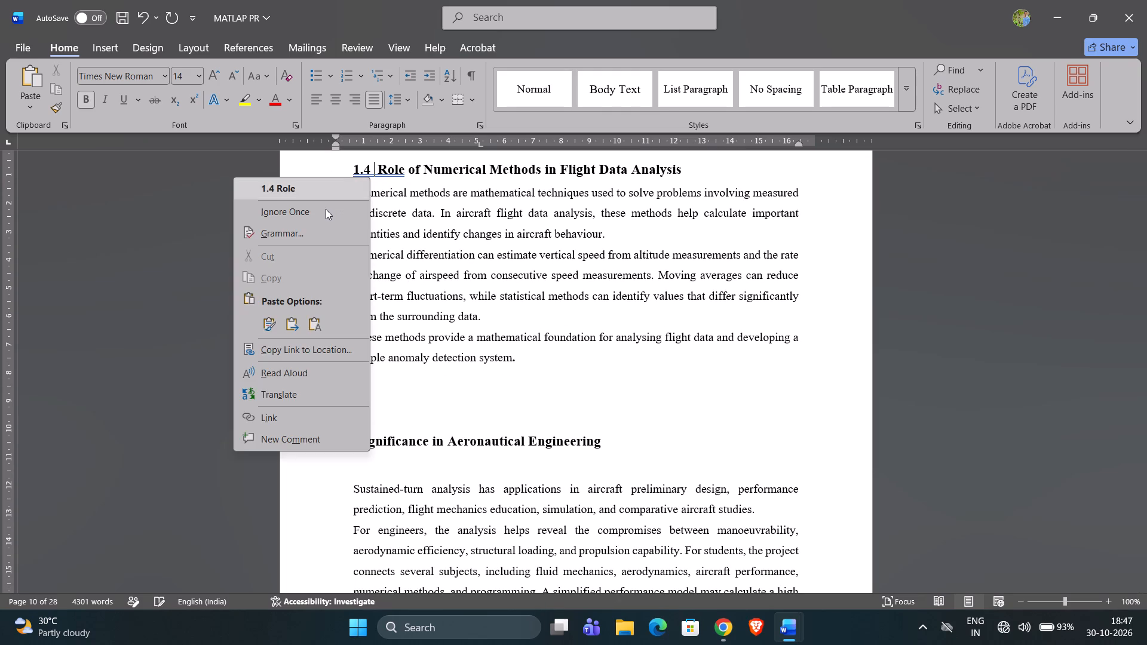
click(323, 210)
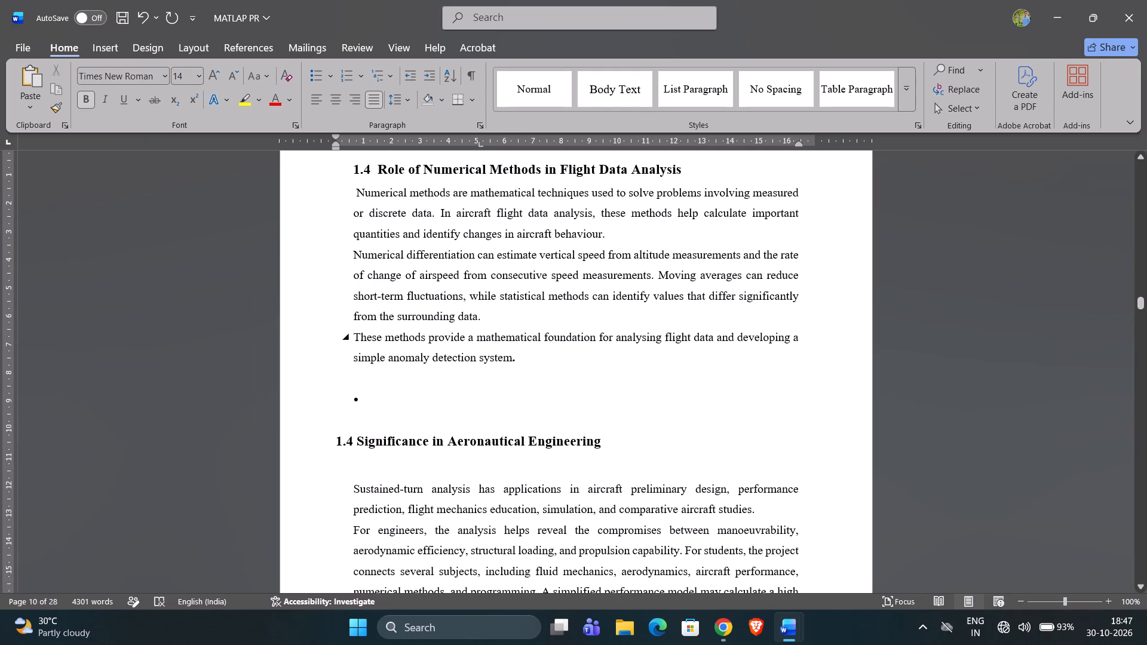
Remove the empty bullet between the section 1.4 body and the 1.4 Significance in Aeronautical Engineering heading.
scroll(389, 330, down, 1)
click(363, 377)
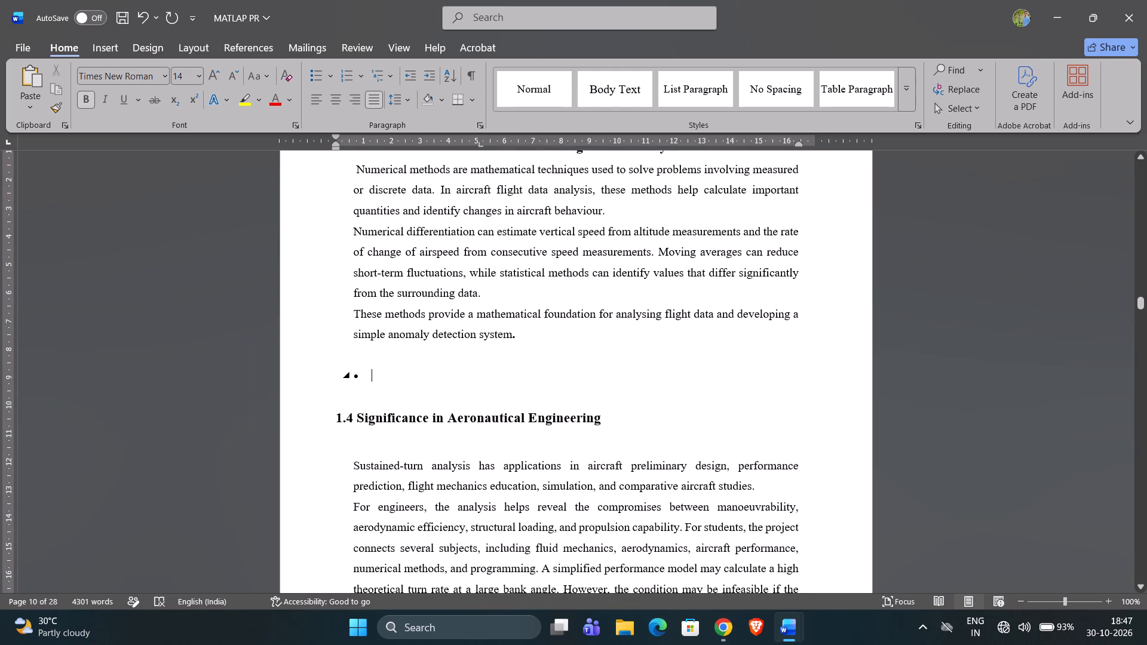
key(BackSpace)
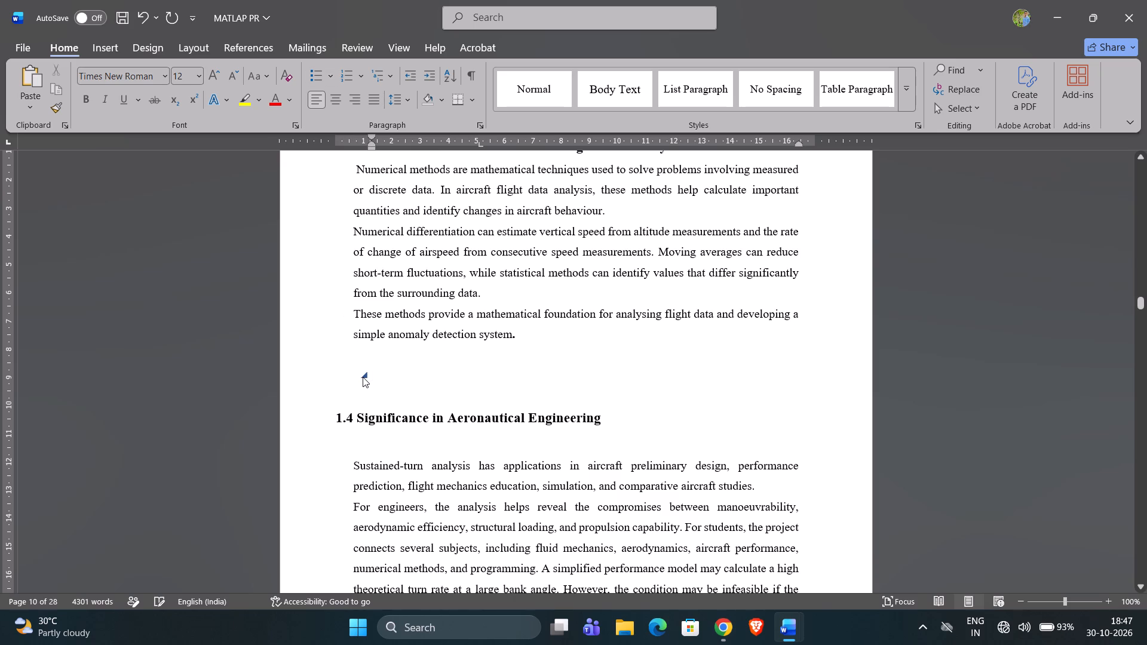
Switch to ChatGPT in Chrome and copy section 1.5 Role of Python Programming, including its heading and three paragraphs.
scroll(363, 377, down, 3)
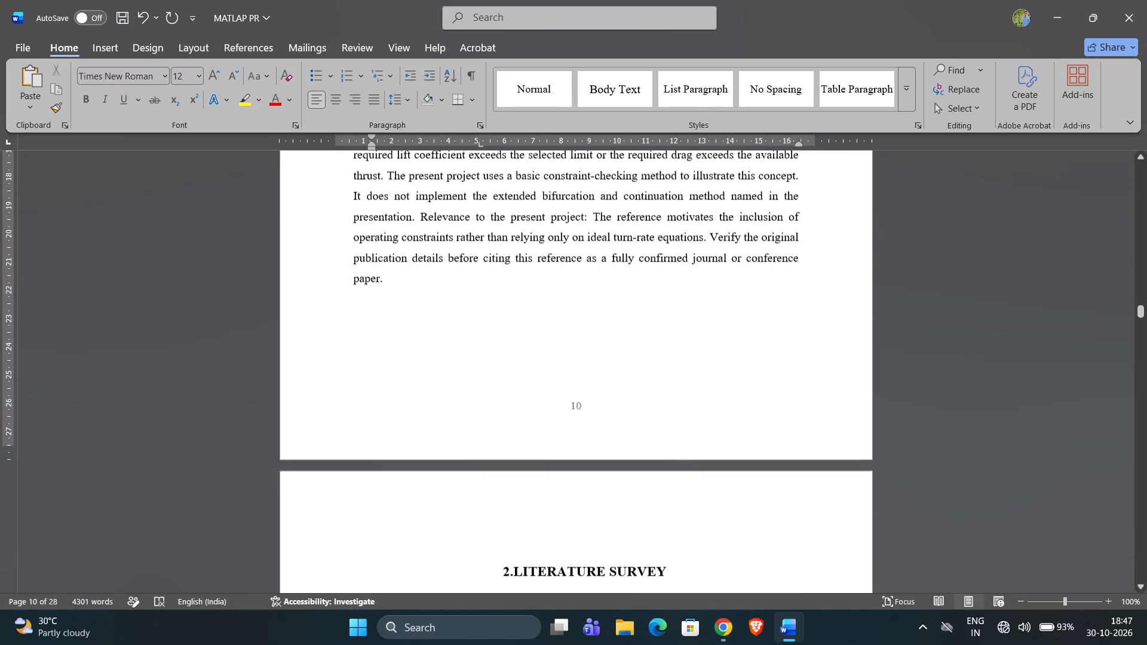
click(576, 297)
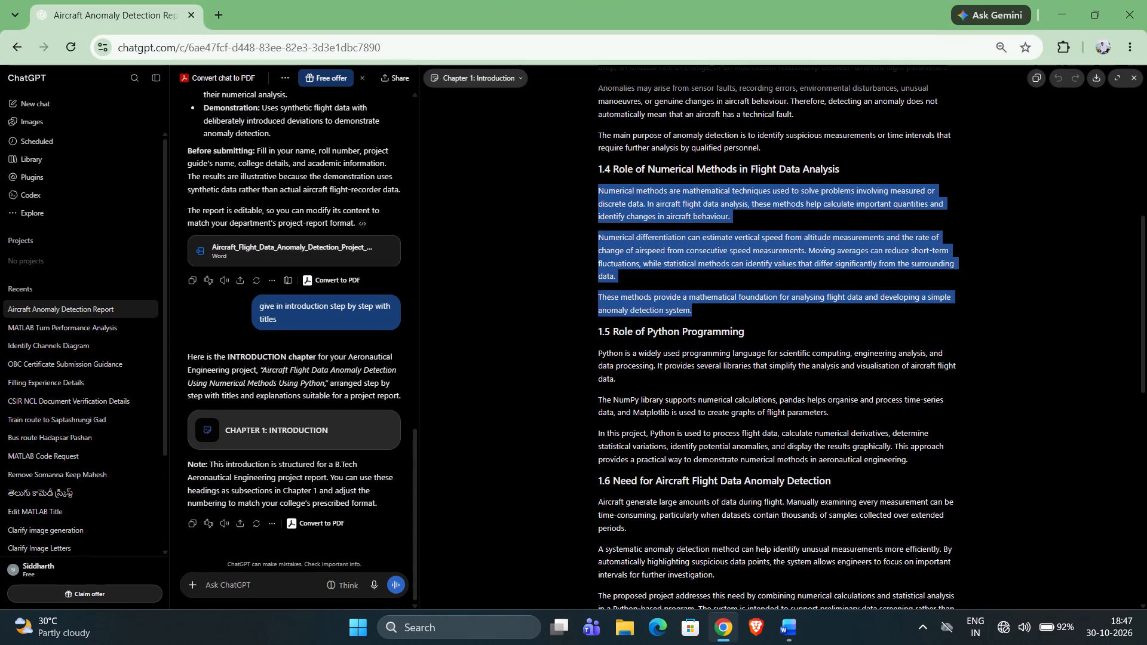
drag(600, 331, 766, 488)
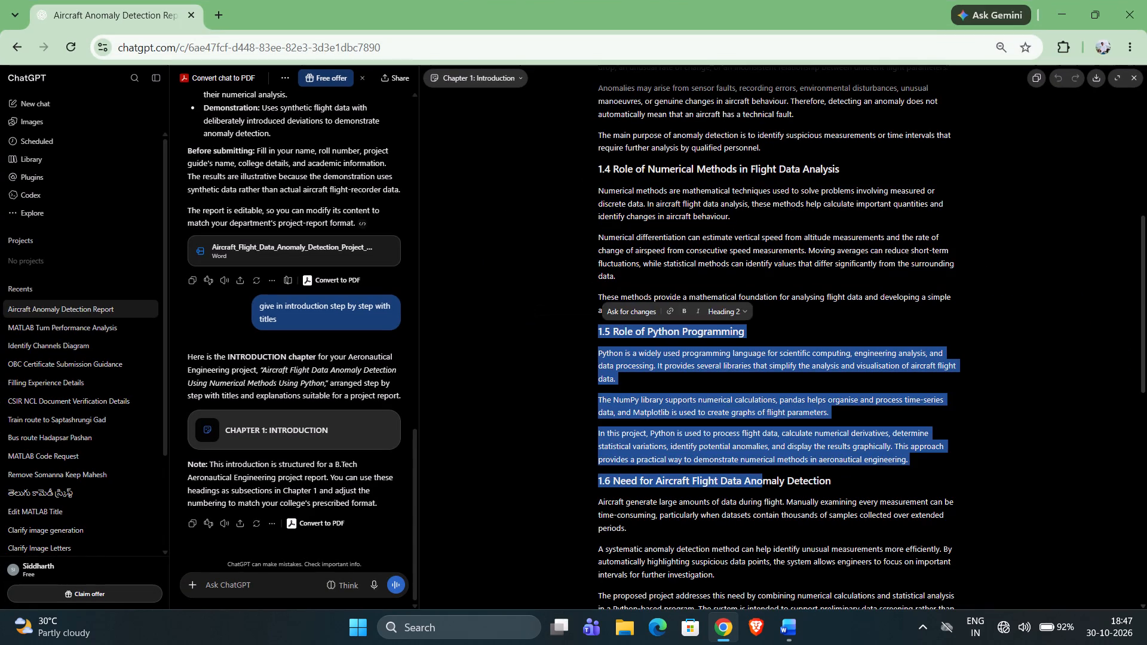
drag(766, 488, 906, 455)
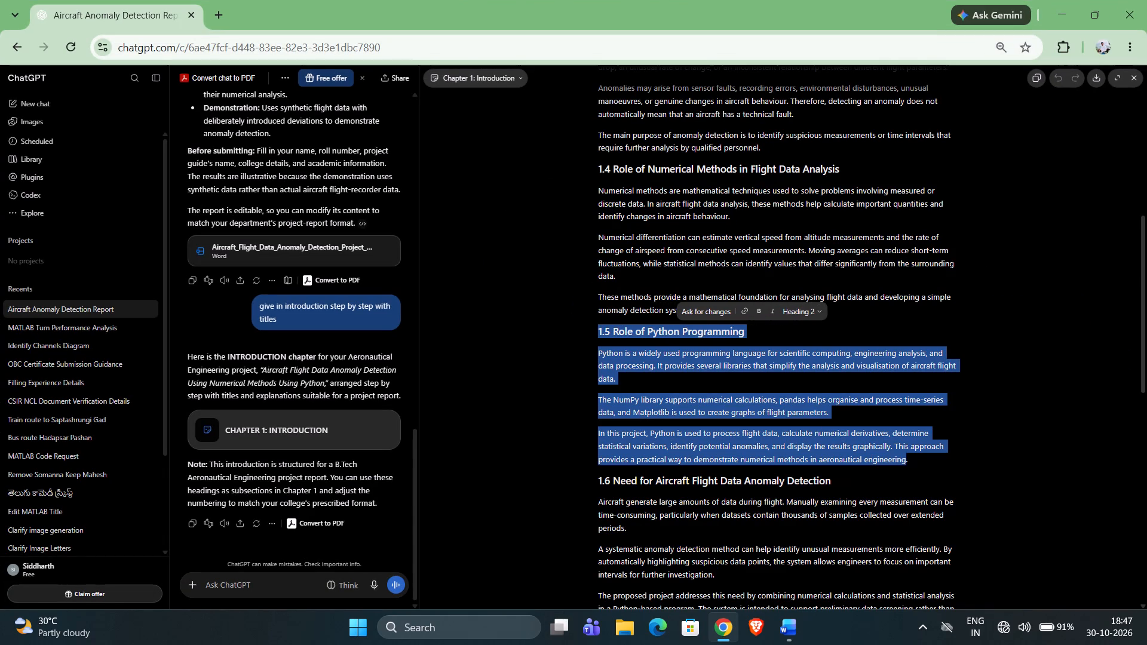
drag(906, 455, 910, 457)
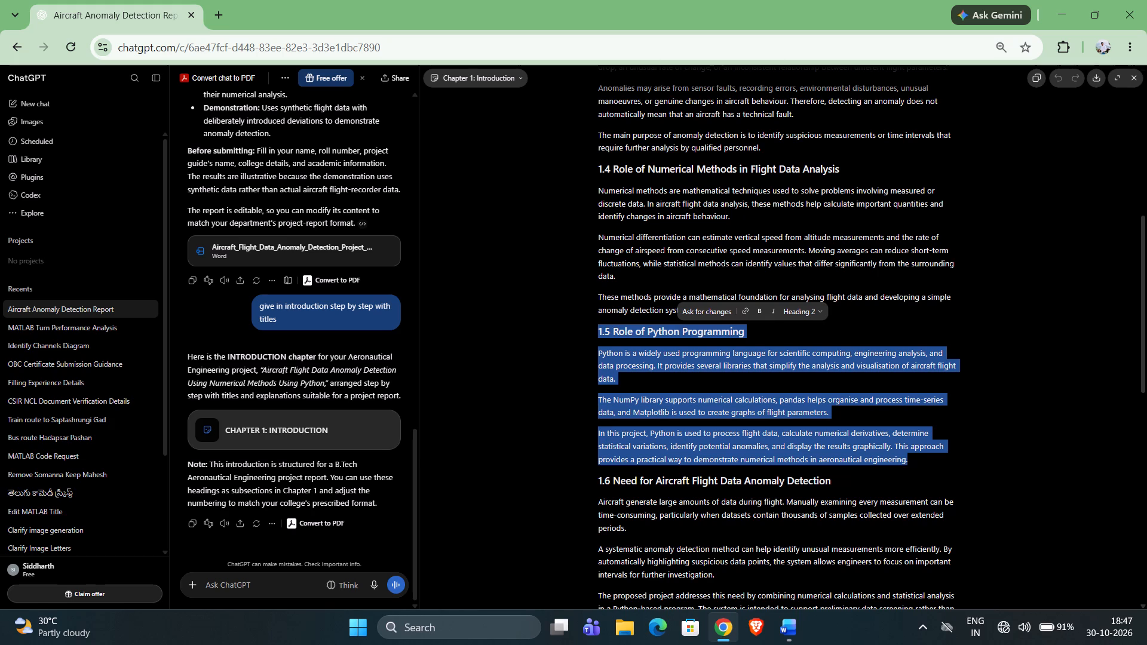
drag(910, 457, 910, 457)
key(ctrl+c)
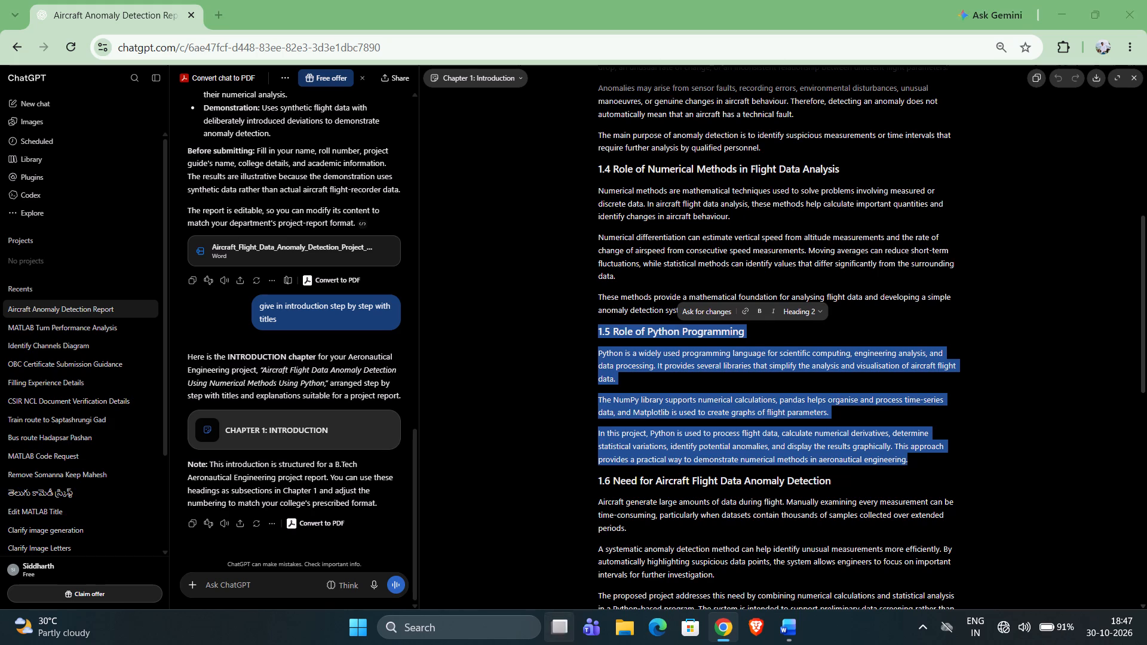
Return to the Word report and delete the old 1.4 Significance in Aeronautical Engineering section with its heading and body text.
click(653, 293)
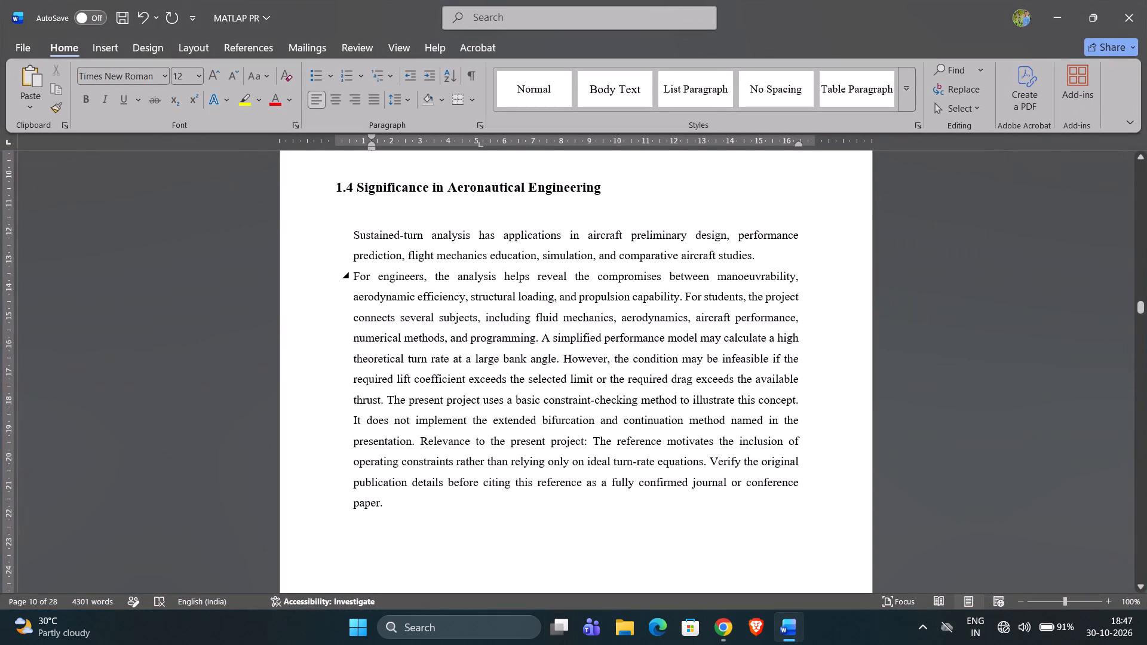
scroll(432, 383, down, 2)
scroll(432, 383, up, 2)
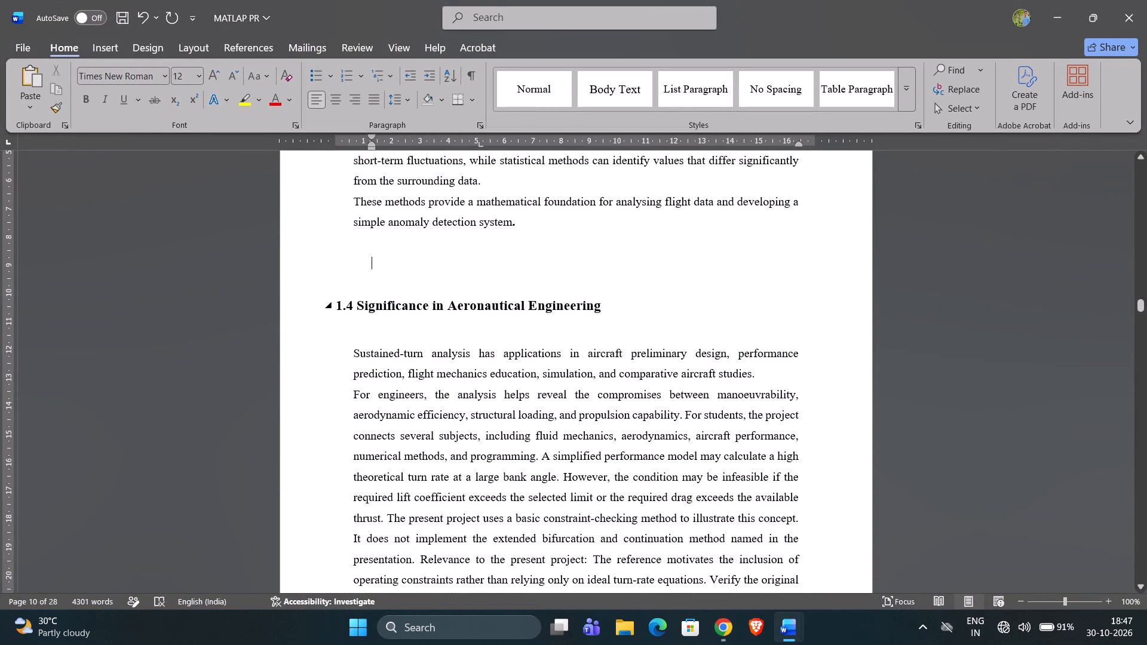
click(357, 305)
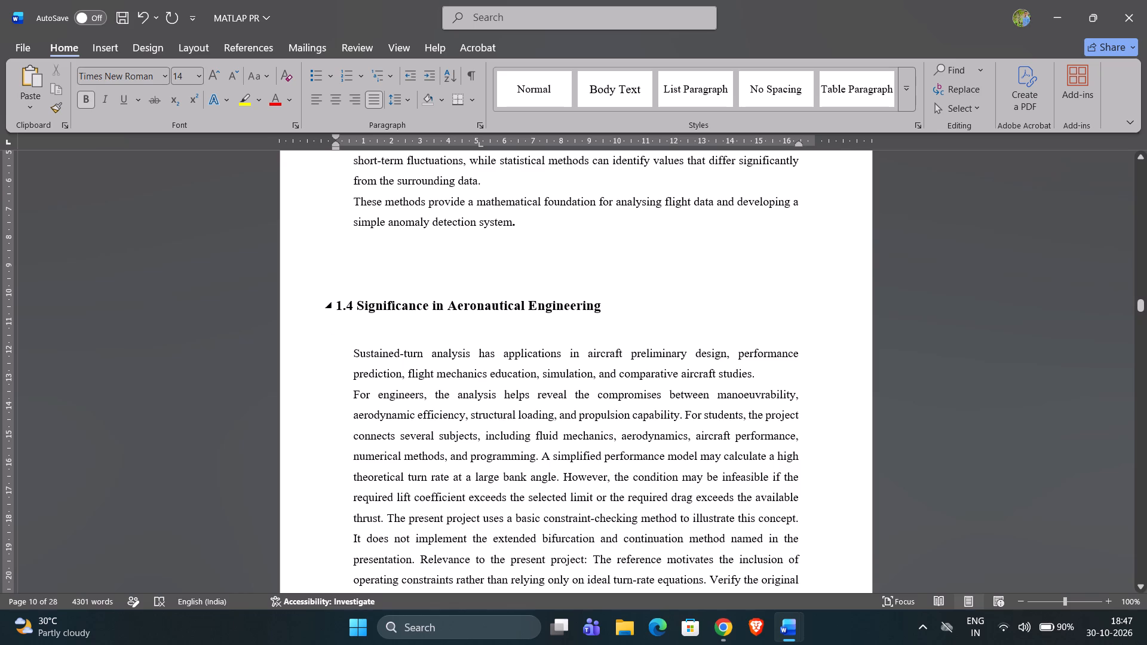
drag(336, 300, 533, 625)
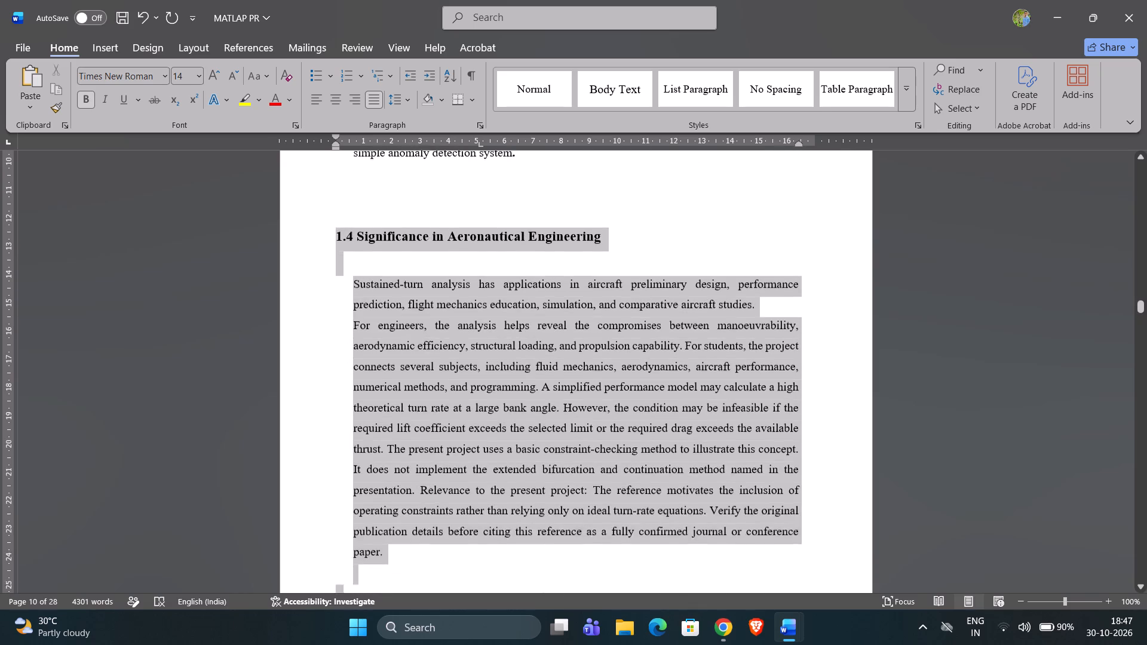
drag(533, 625, 394, 442)
key(BackSpace)
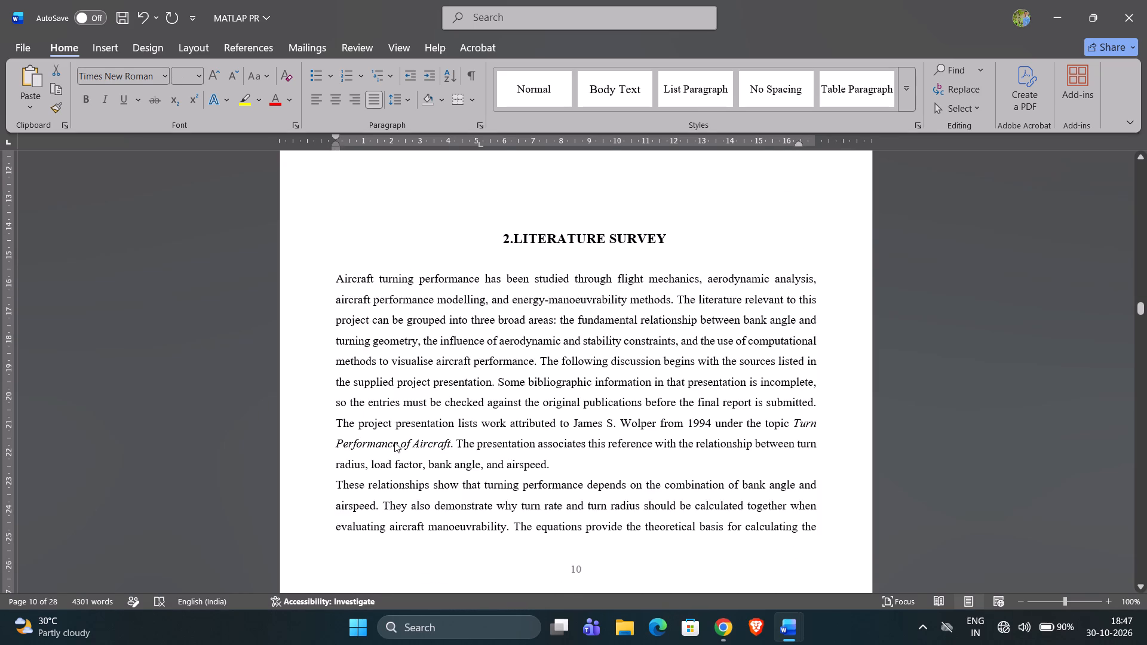
Paste the copied section 1.5 Role of Python Programming in place of the deleted section, before the 2.LITERATURE SURVEY chapter.
scroll(394, 442, up, 1)
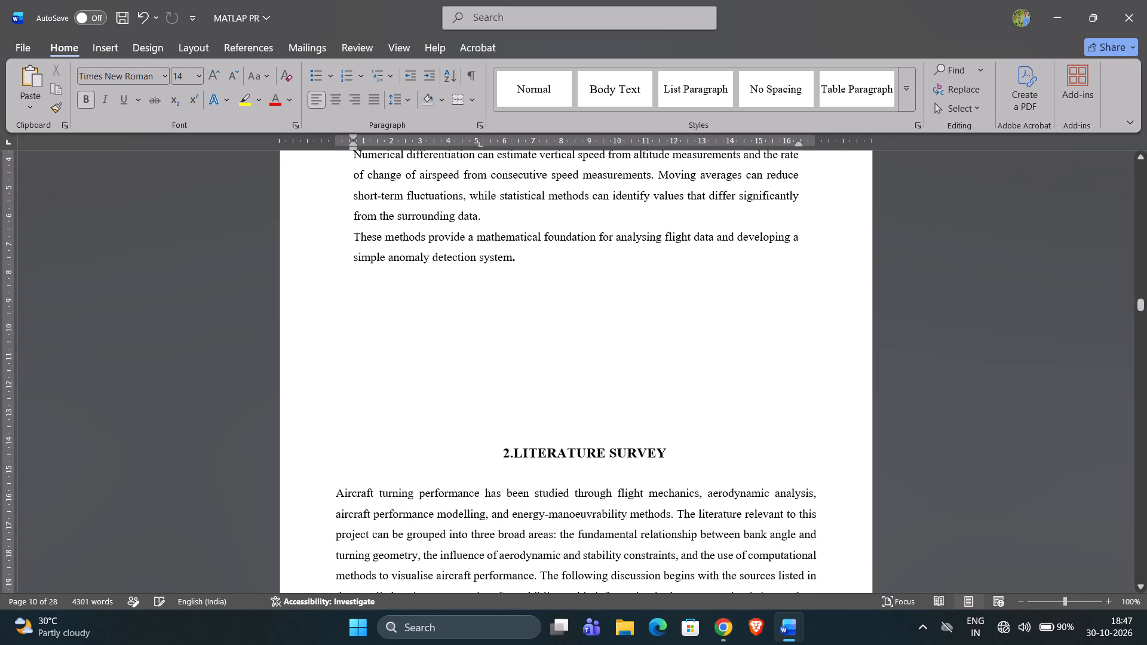
key(ctrl+v)
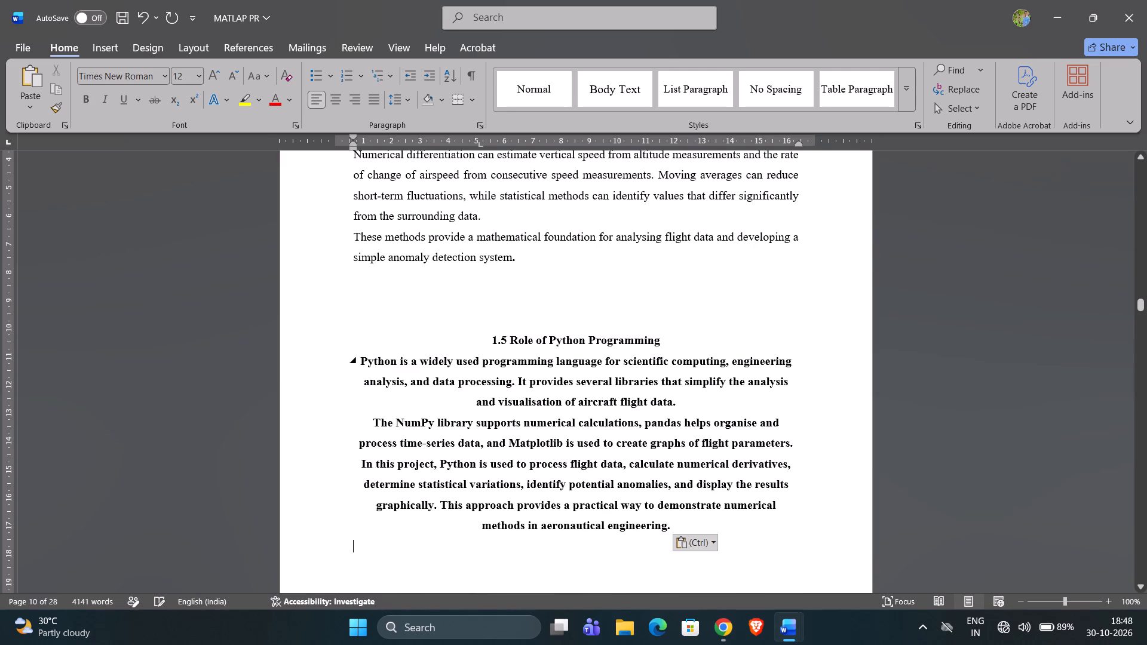
Move the centred 1.5 Role of Python Programming heading to the page's left margin.
click(493, 337)
key(BackSpace)
key(BackSpace)
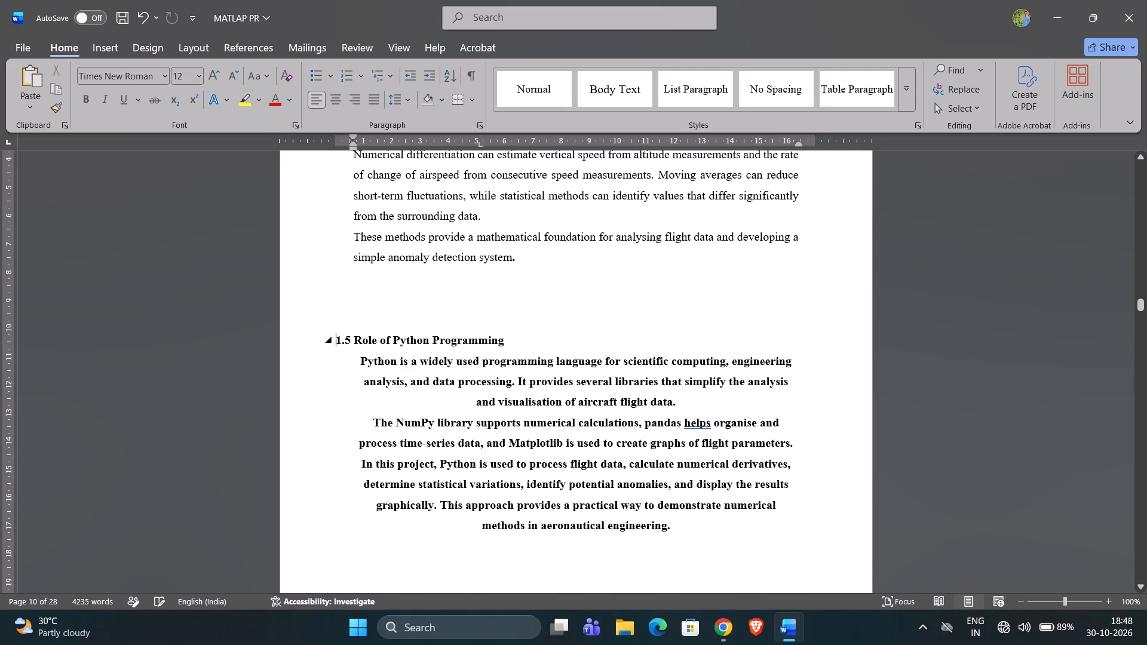
Indent the 1.5 Role of Python Programming heading with spaces so it lines up with the body text above.
key(space)
key(space)
key(space)
key(space)
key(space)
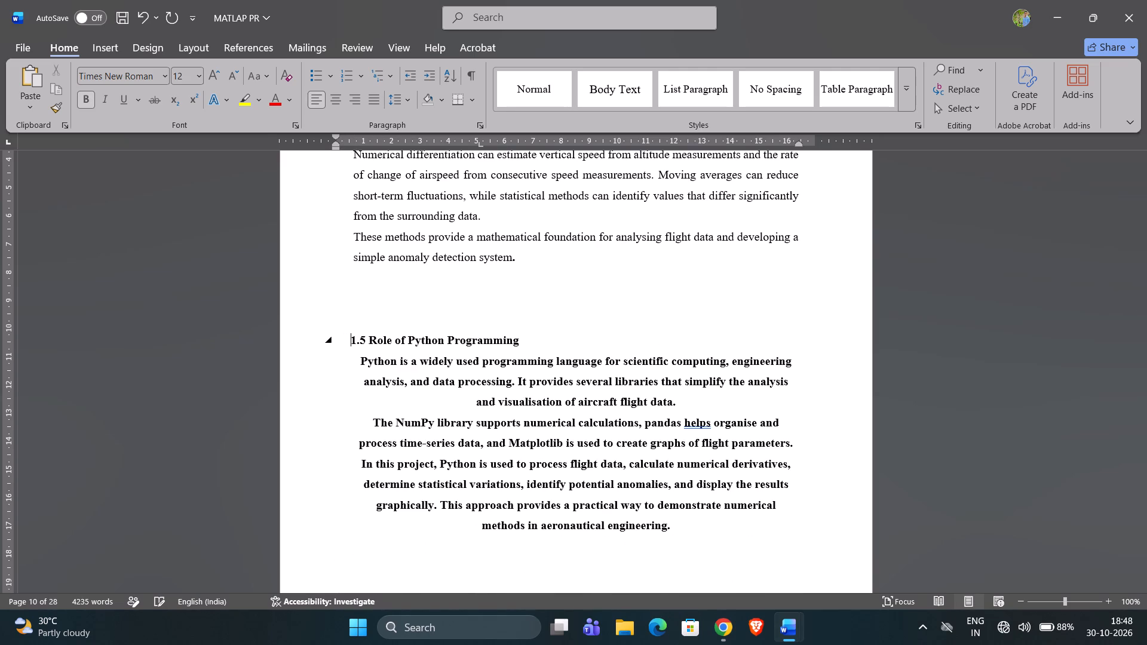
key(space)
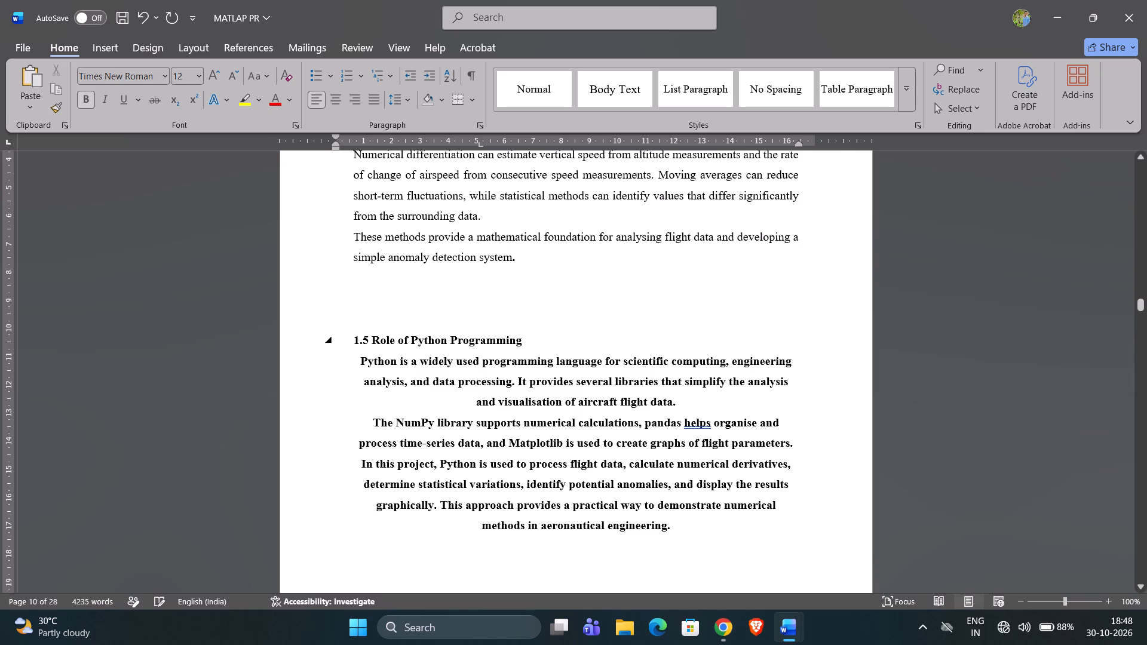
Set the 1.5 Role of Python Programming heading's font size to 16.
drag(353, 341, 535, 336)
double_click(664, 290)
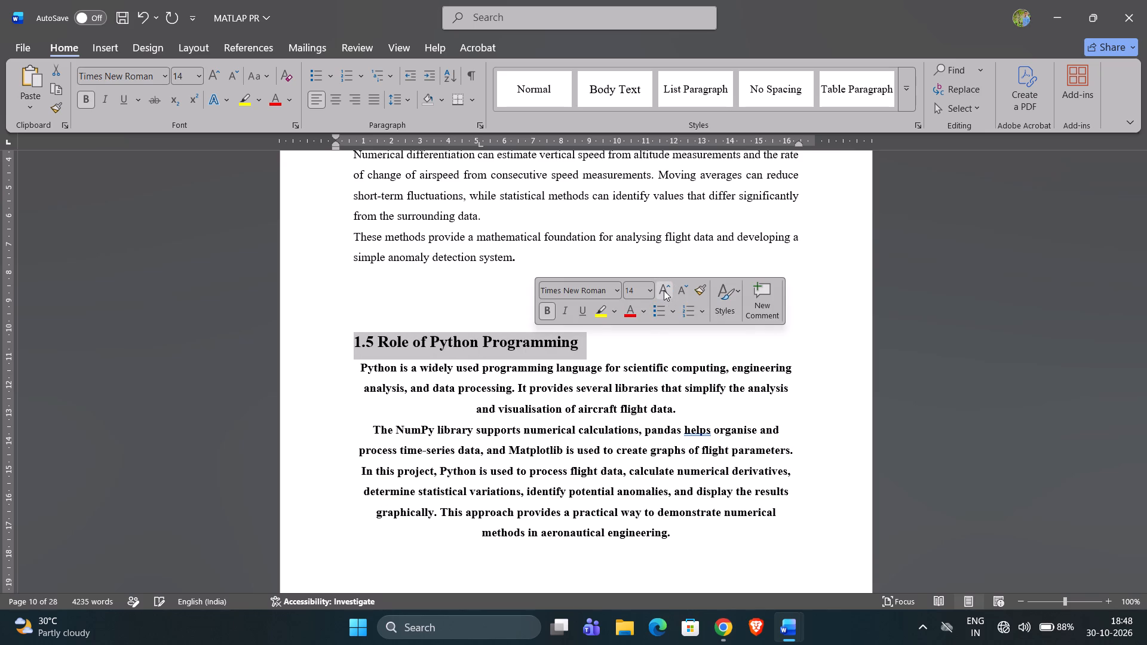
click(664, 290)
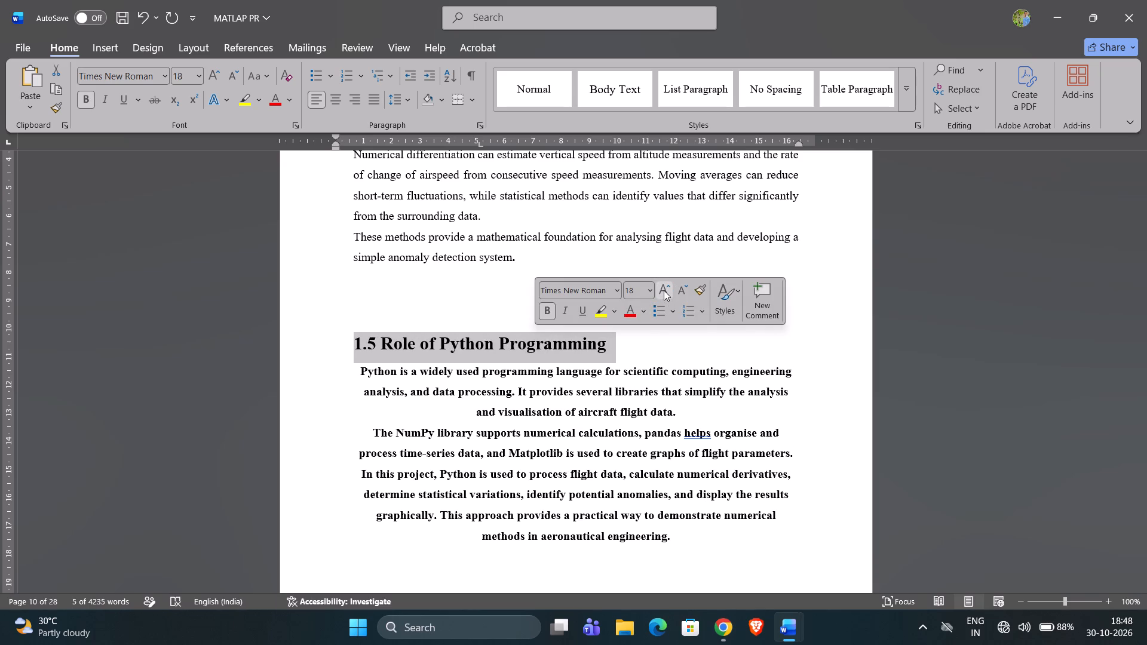
click(681, 288)
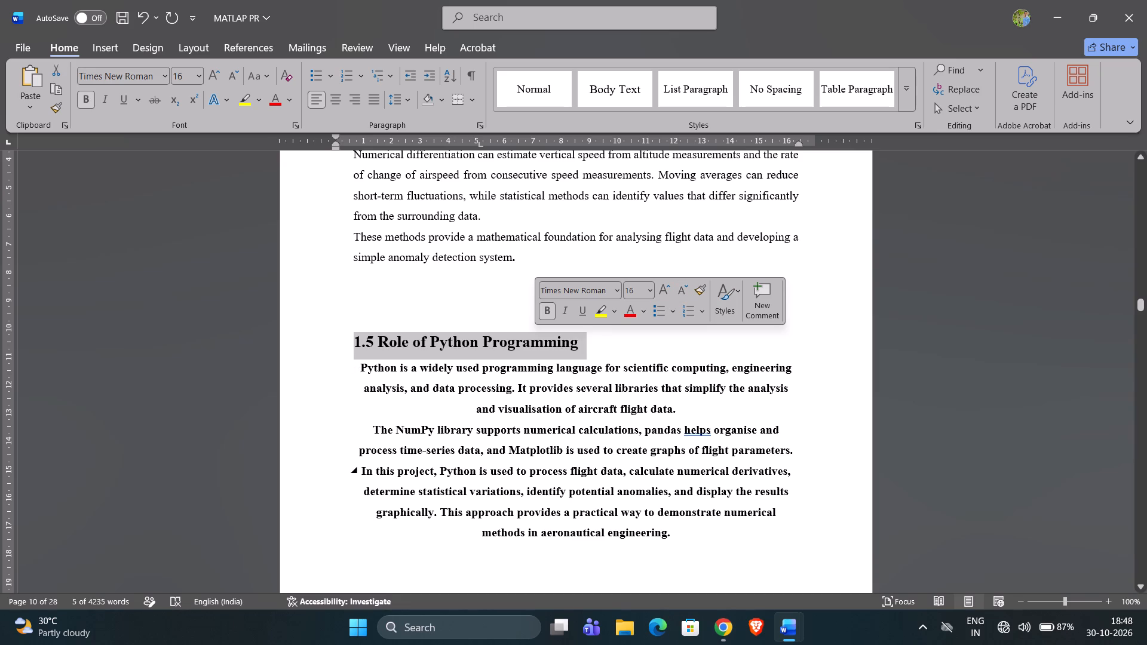
Format section 1.5's three body paragraphs as non-bold, justified text with 1.5 line spacing.
drag(363, 366, 679, 536)
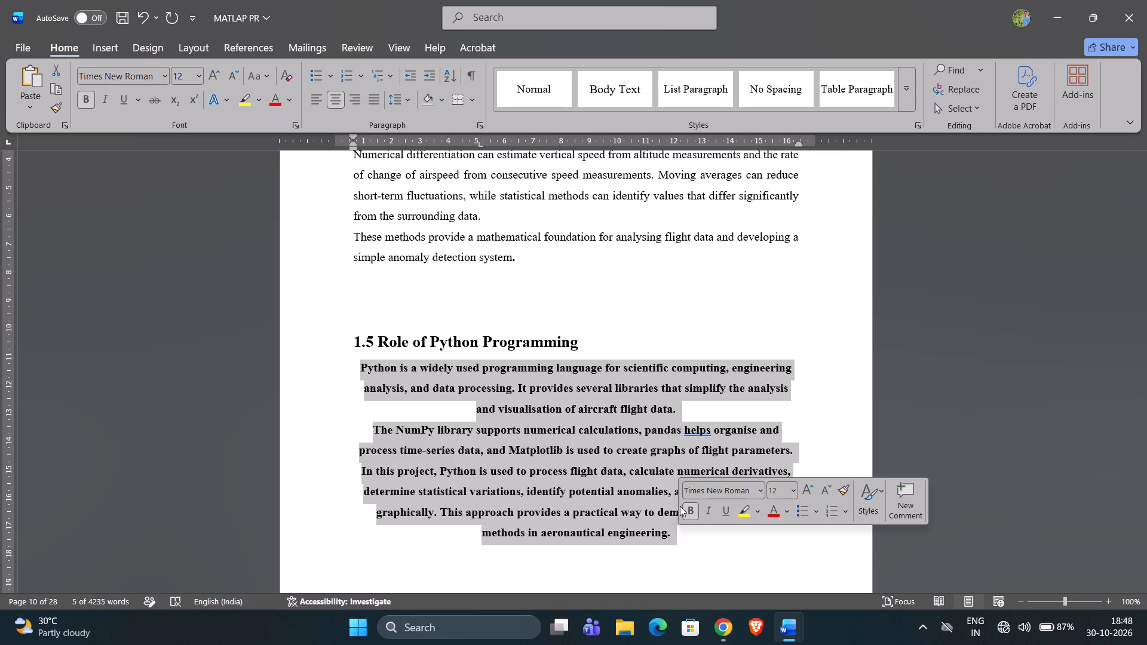
click(685, 510)
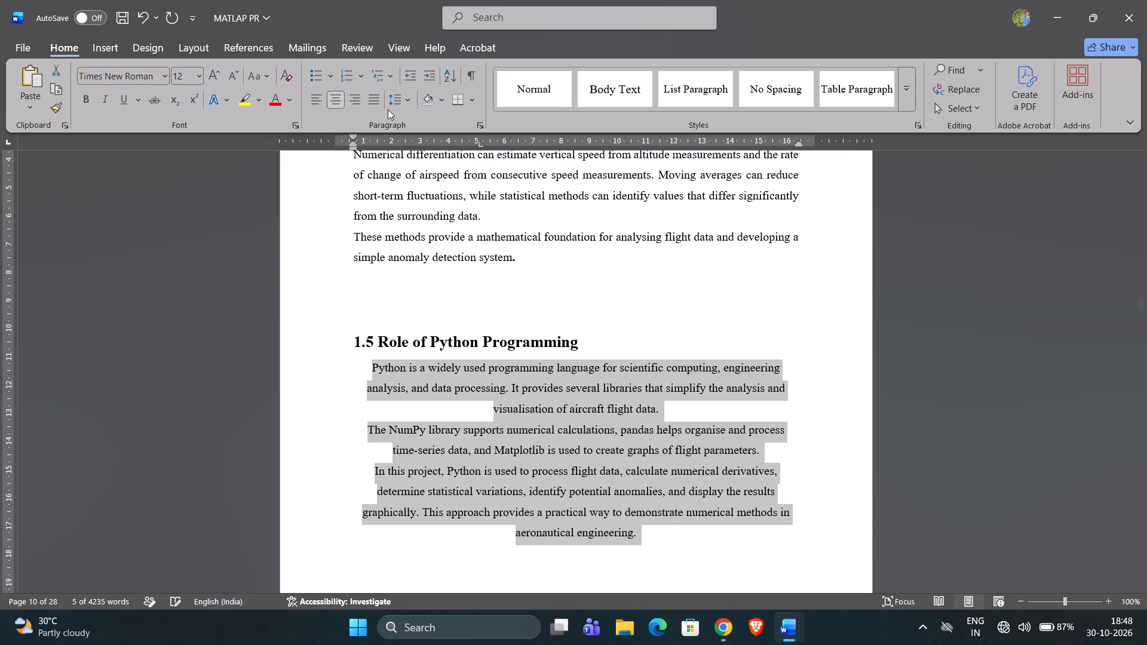
click(375, 105)
click(397, 103)
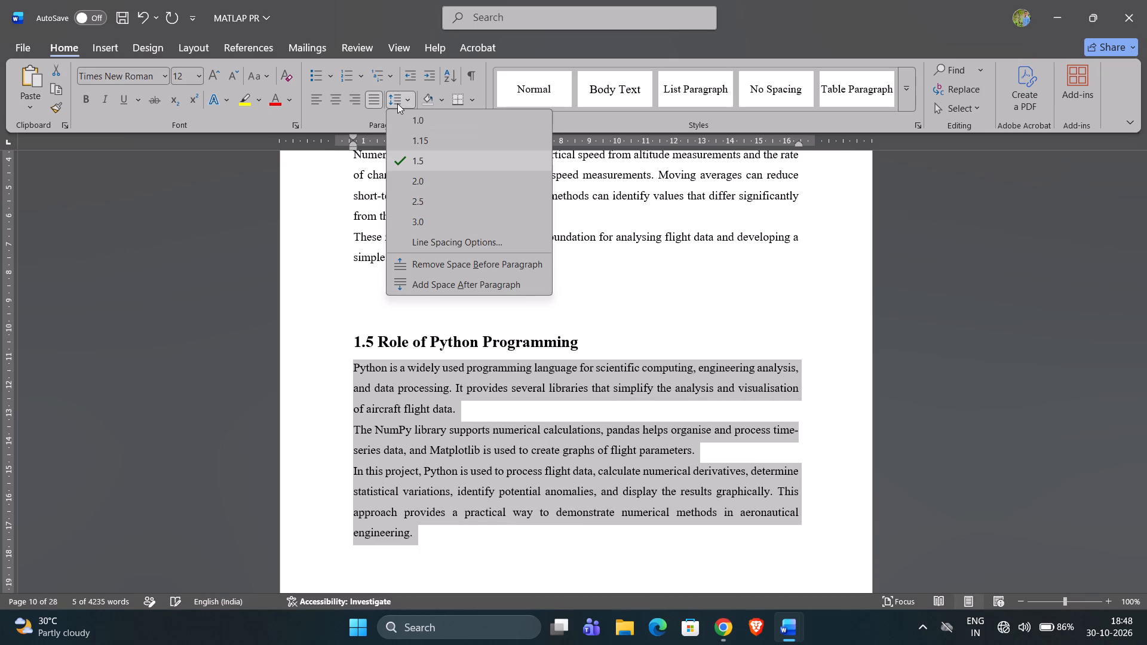
click(409, 160)
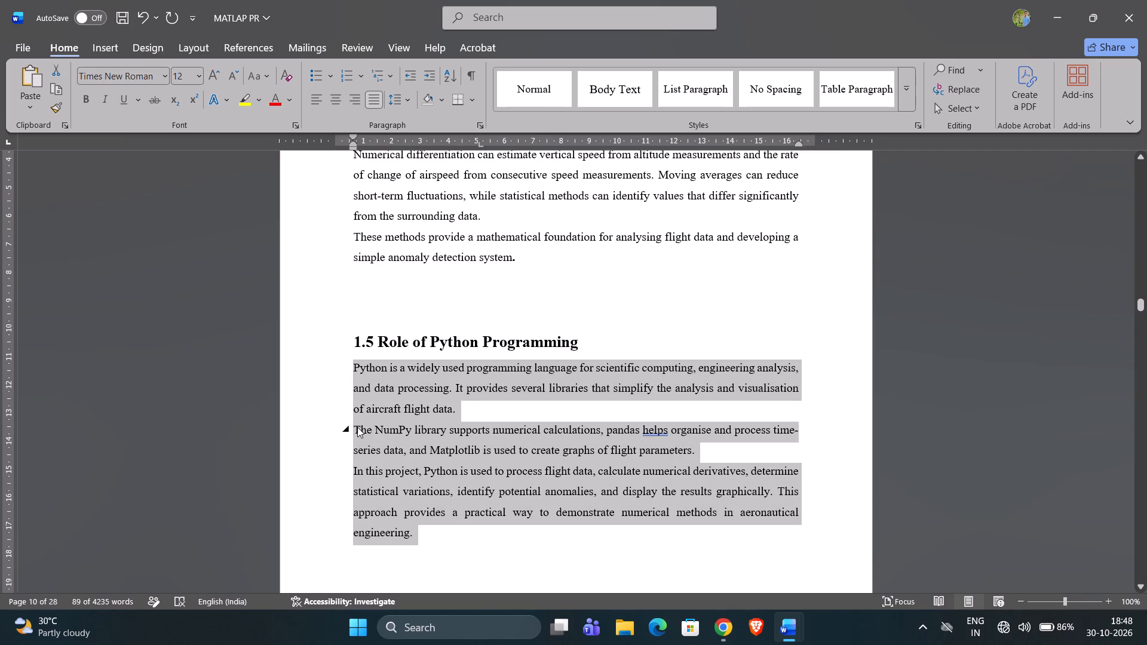
Merge section 1.5's three body paragraphs into one, adding a space before "The NumPy library".
click(349, 427)
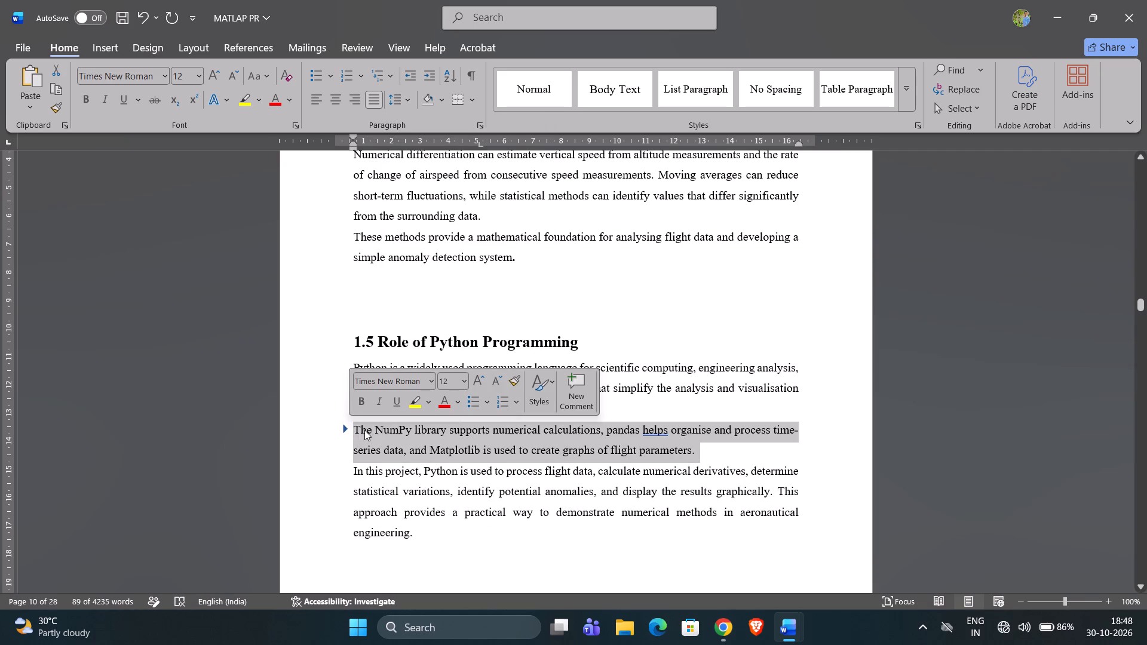
click(346, 441)
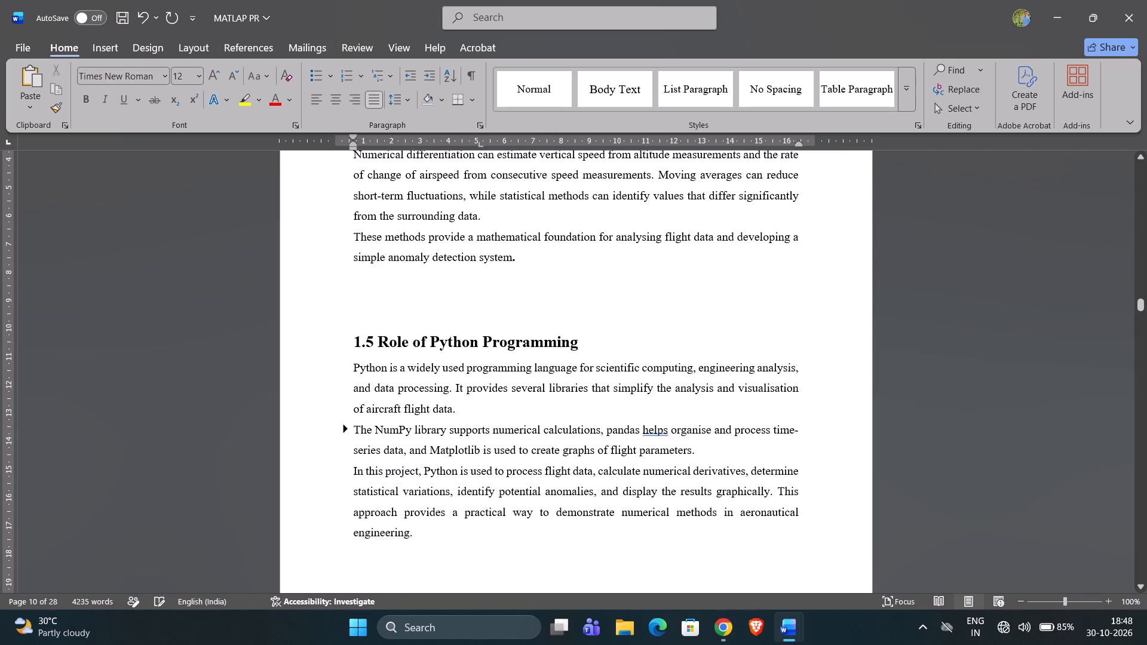
key(BackSpace)
key(BackSpace)
key(BackSpace)
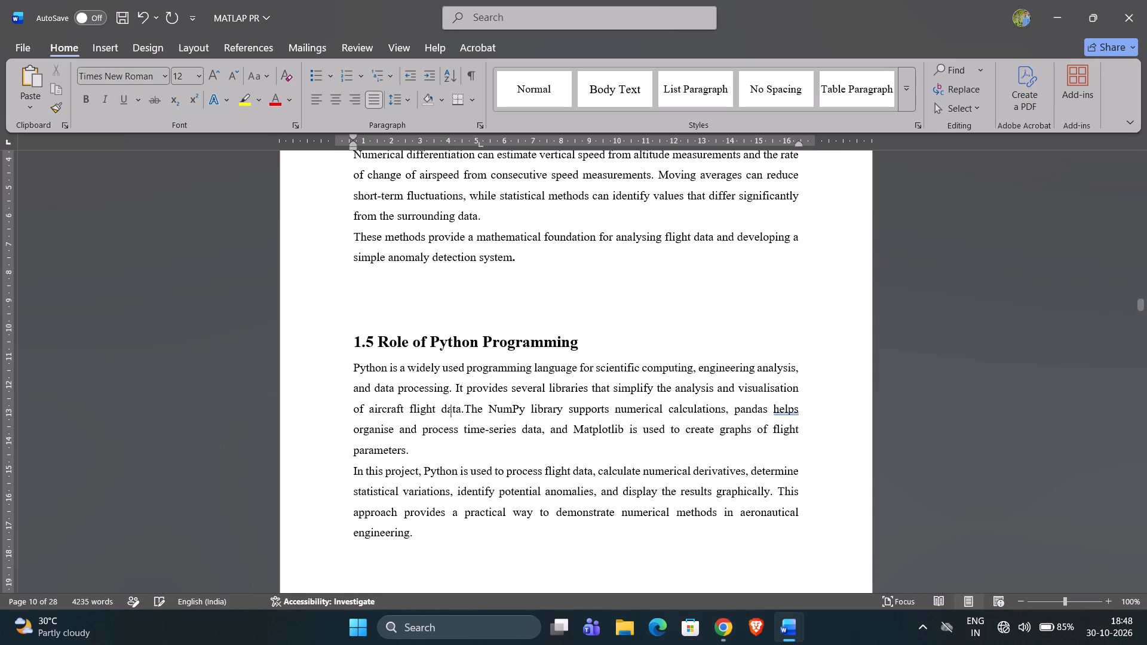
key(space)
click(346, 469)
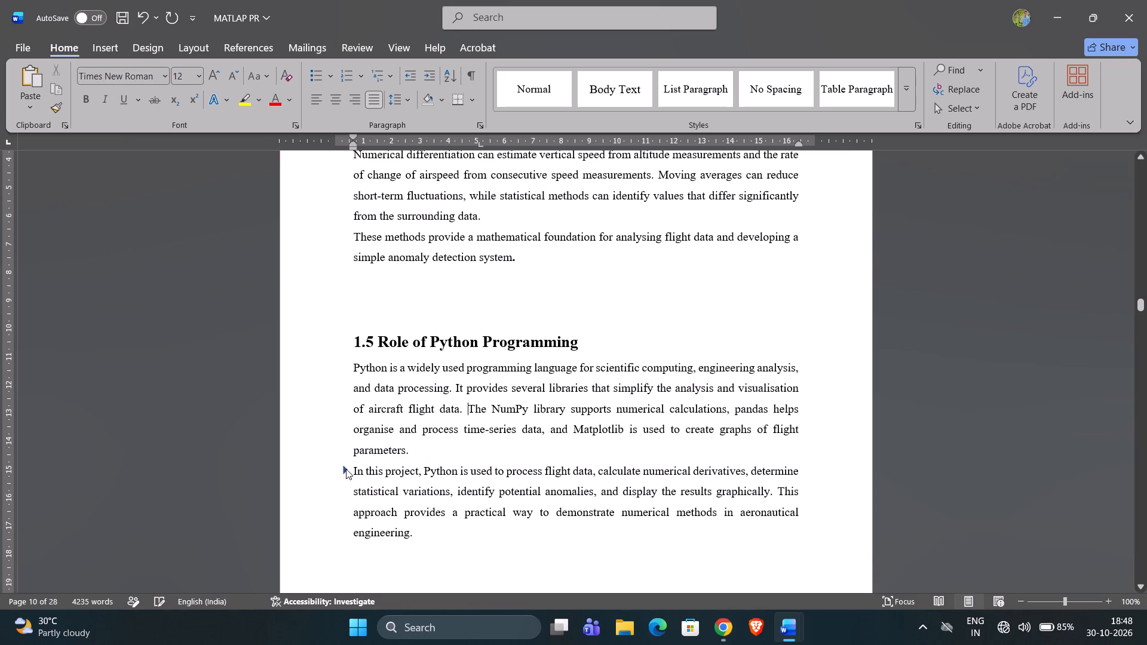
click(355, 470)
key(BackSpace)
key(BackSpace)
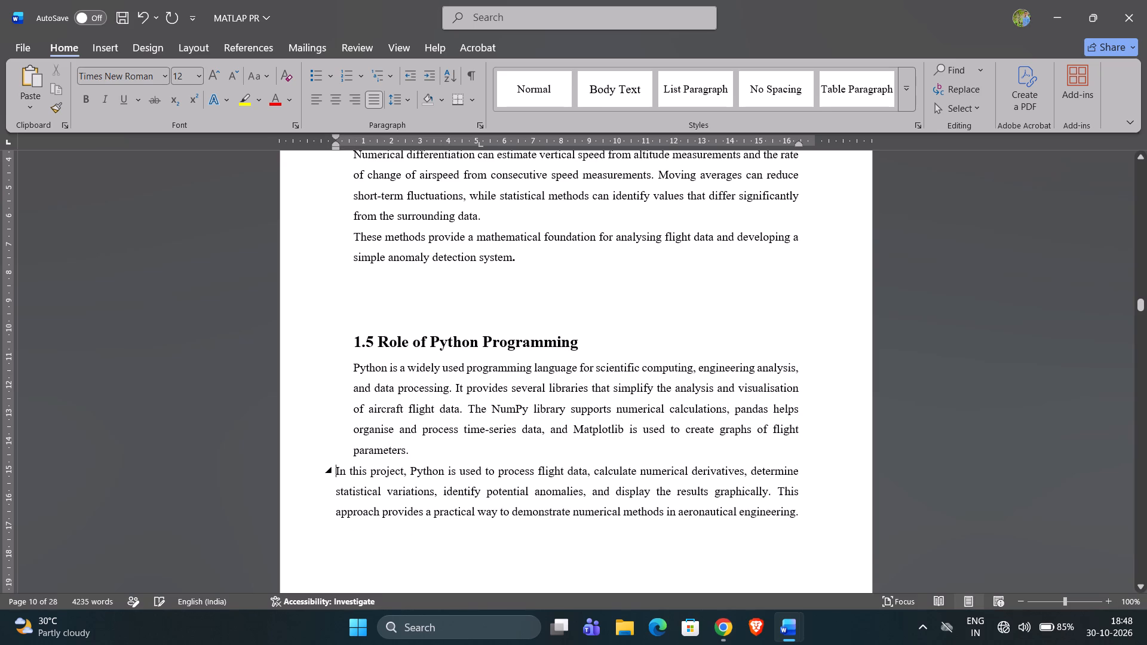
key(BackSpace)
Push the 2.LITERATURE SURVEY heading and its text onto a new page by inserting blank lines before the heading.
scroll(355, 470, down, 1)
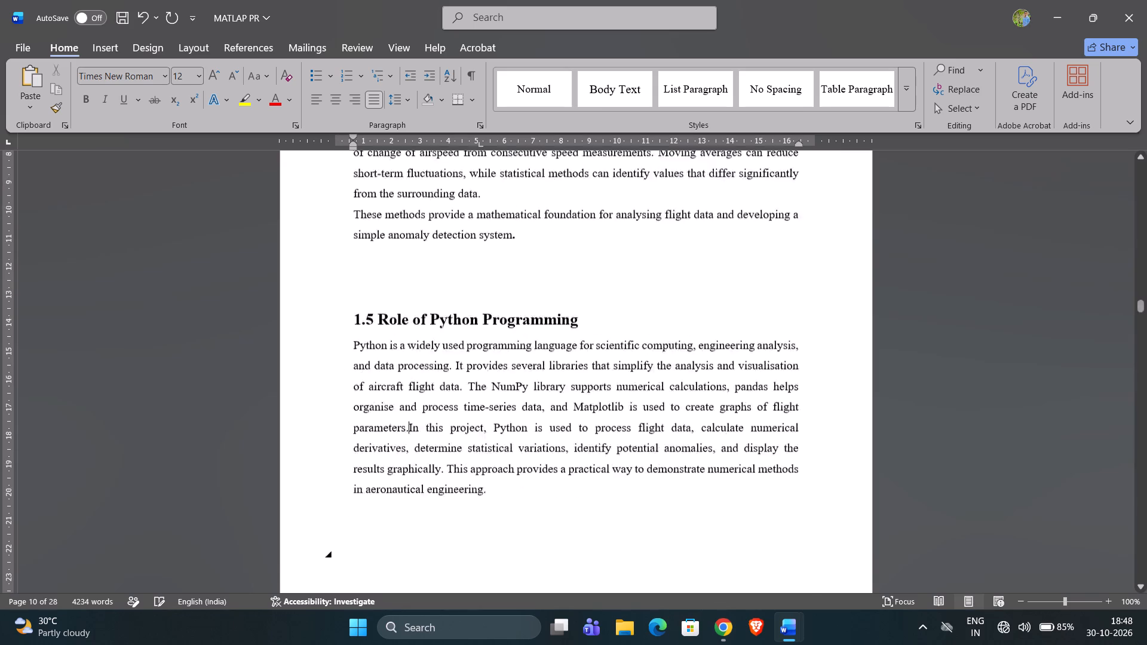
scroll(355, 470, down, 1)
scroll(355, 470, up, 3)
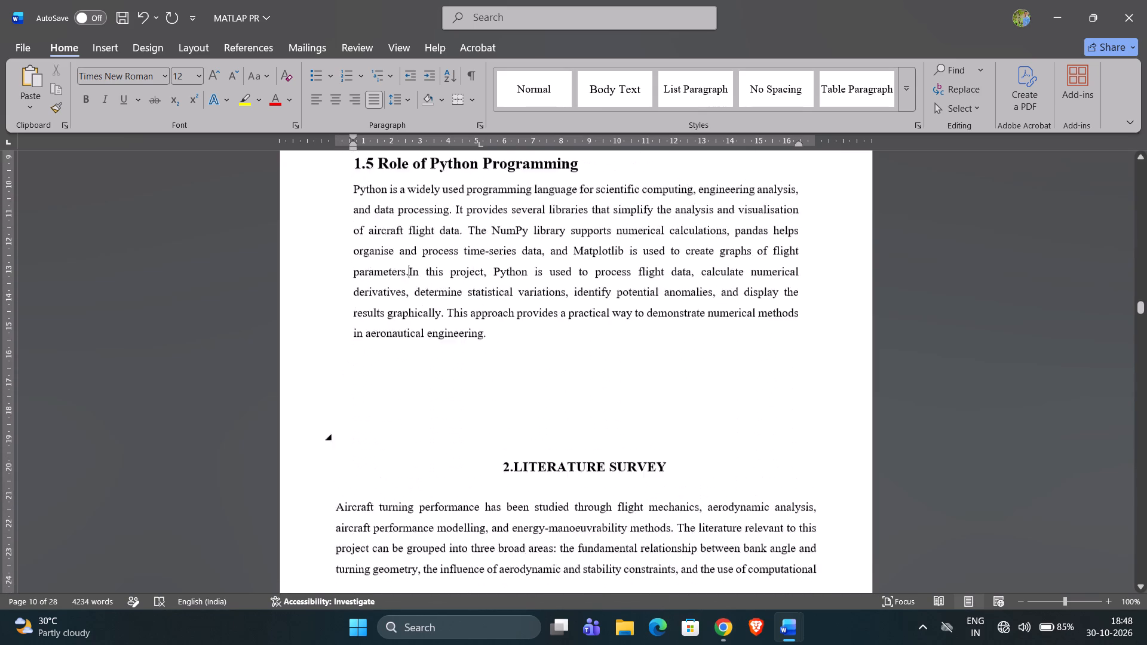
scroll(520, 540, down, 1)
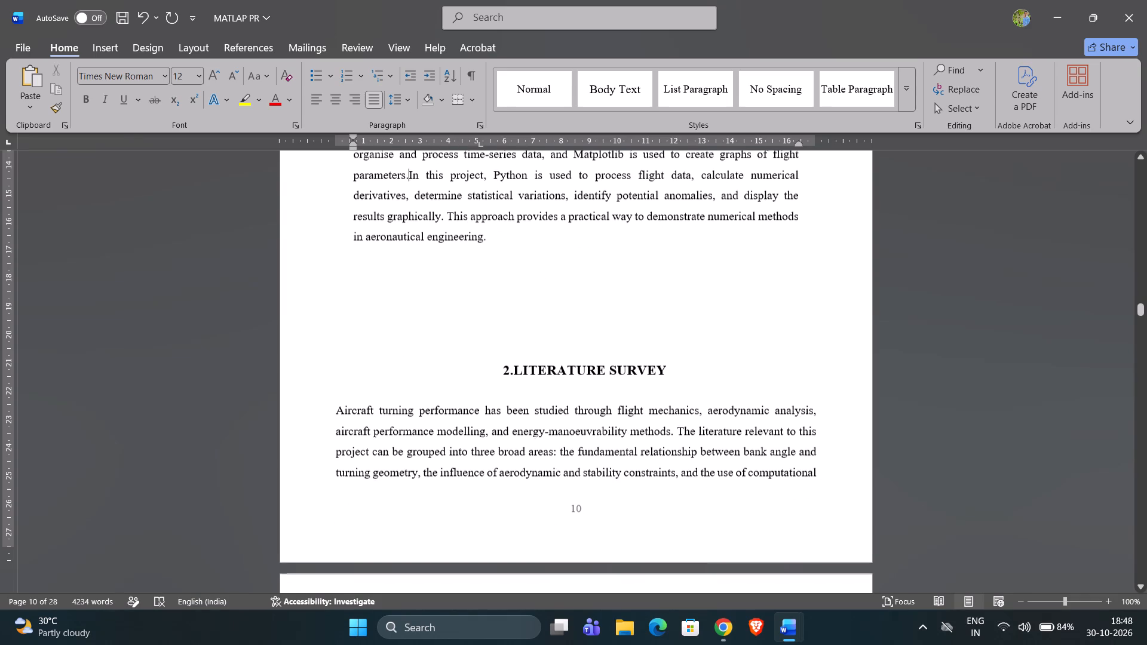
click(495, 361)
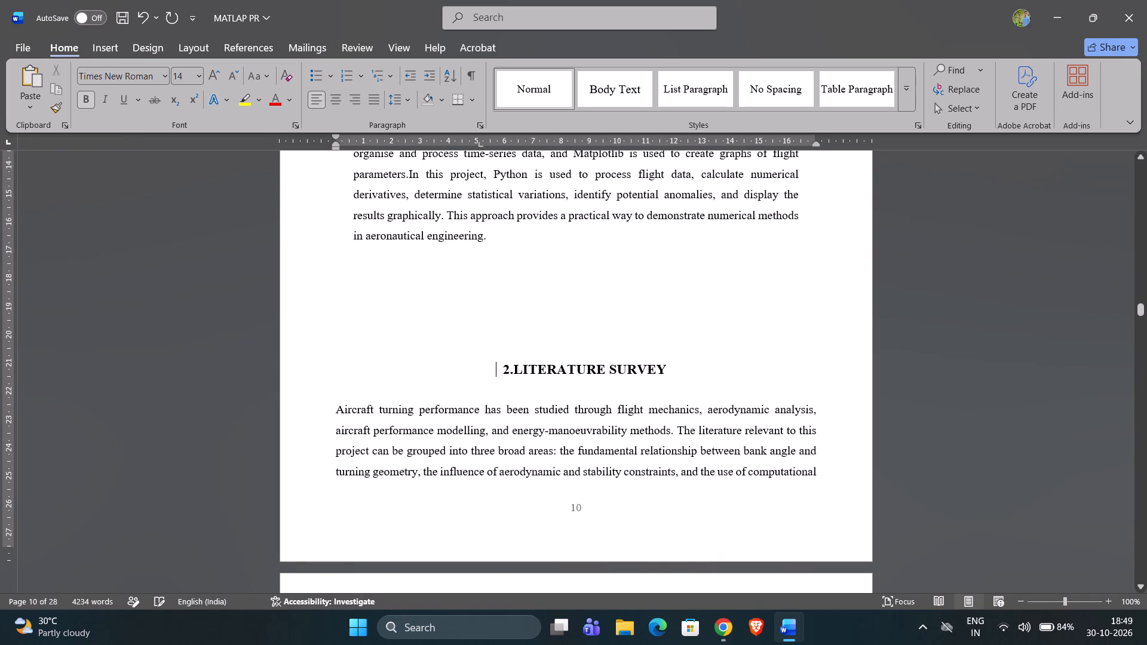
key(Return)
key(Return)
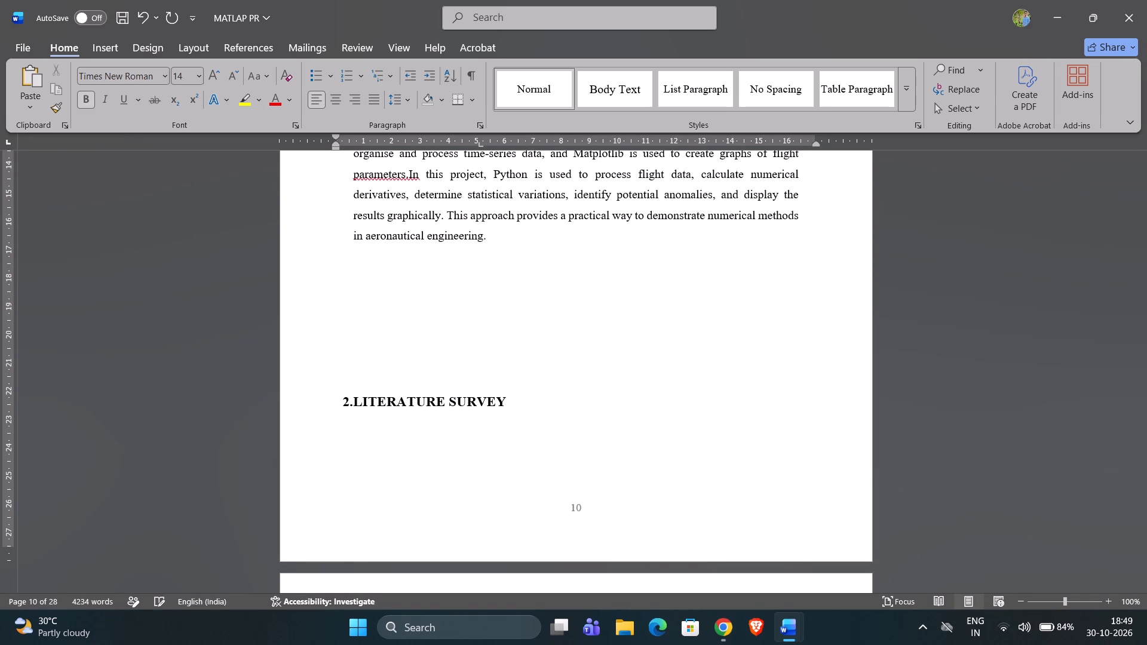
key(Return)
key(Return)
key(Return)
key(Return)
key(Return)
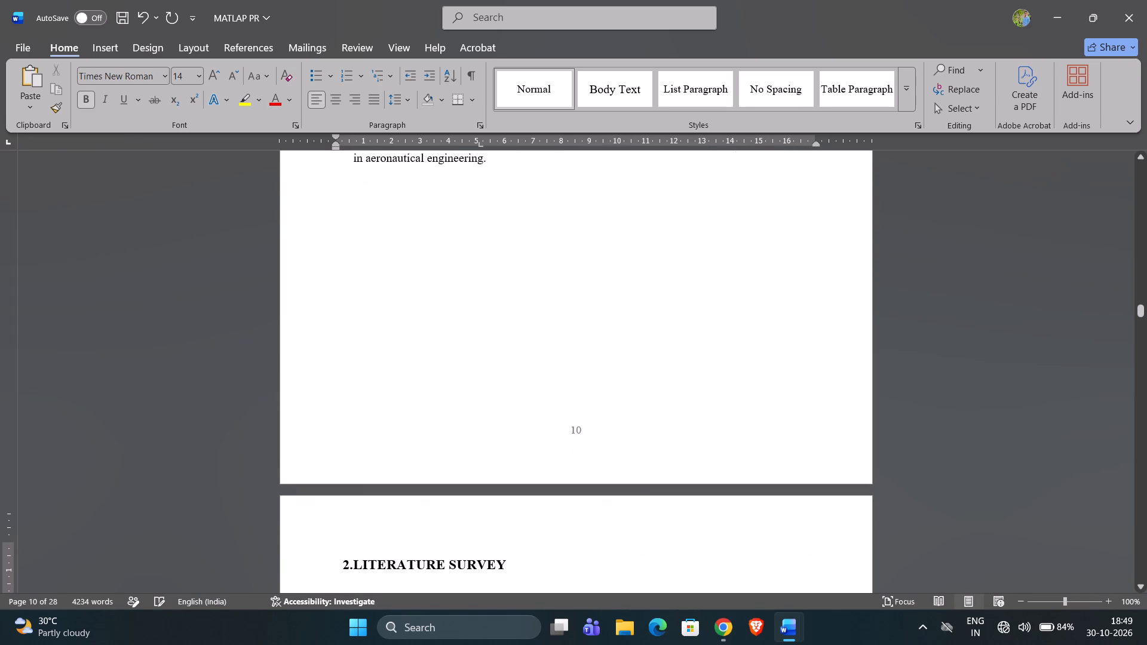
key(Return)
key(Return)
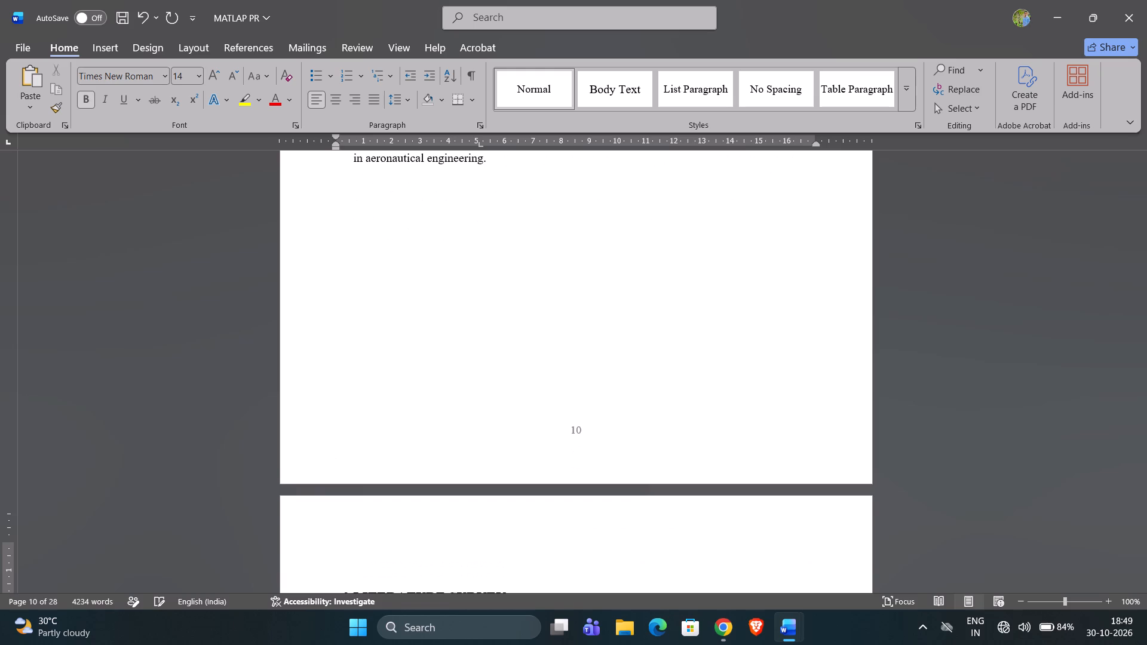
Look through the old literature survey chapter's text and check the page layout around the end of section 1.5.
scroll(498, 359, down, 3)
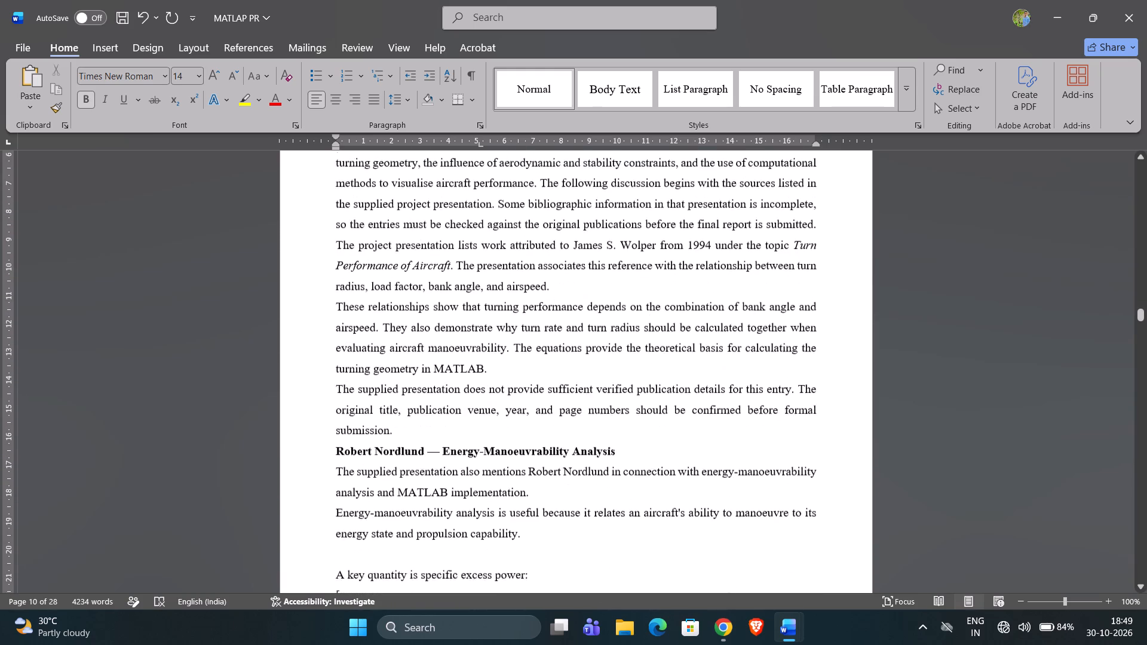
scroll(498, 359, down, 1)
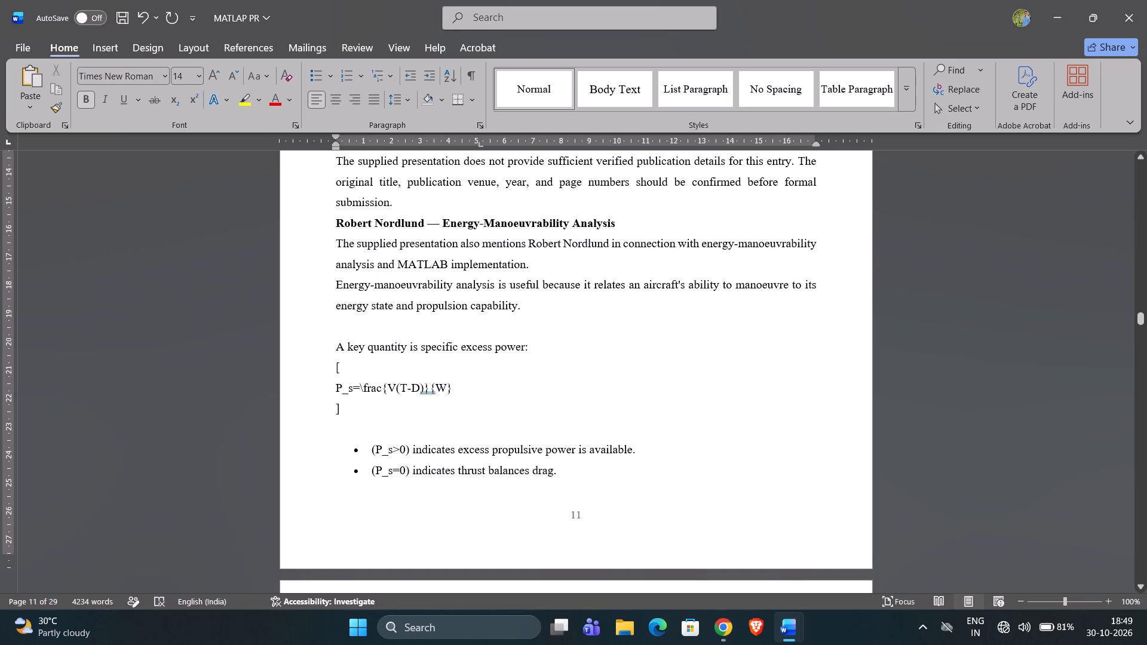
scroll(453, 364, up, 2)
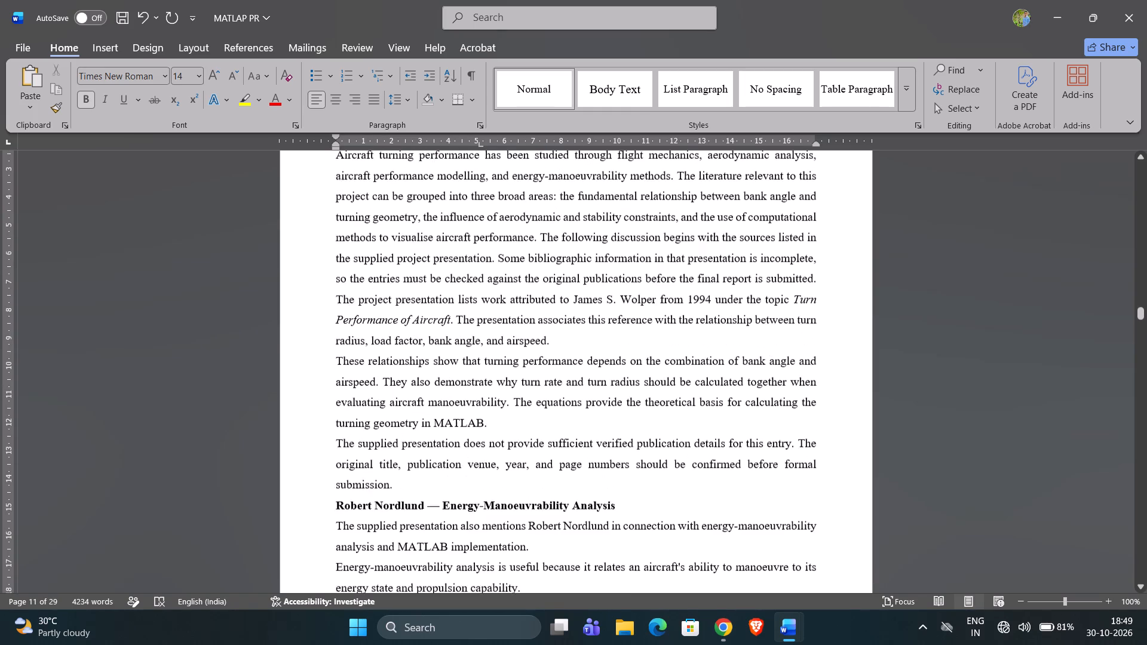
scroll(453, 364, up, 1)
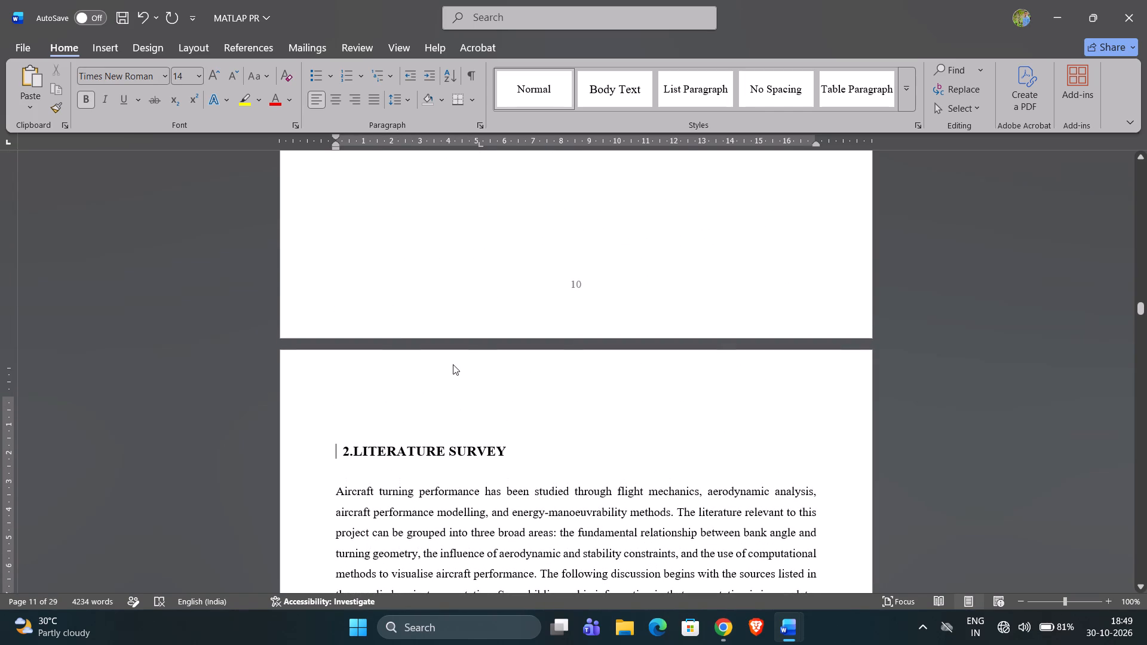
scroll(453, 364, up, 2)
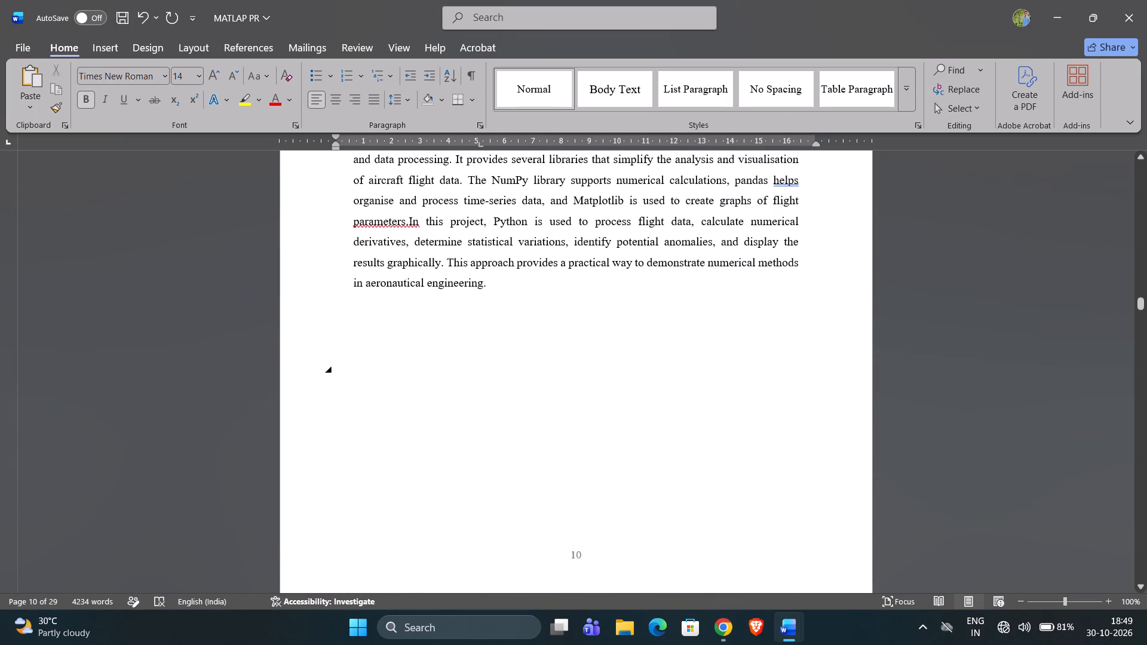
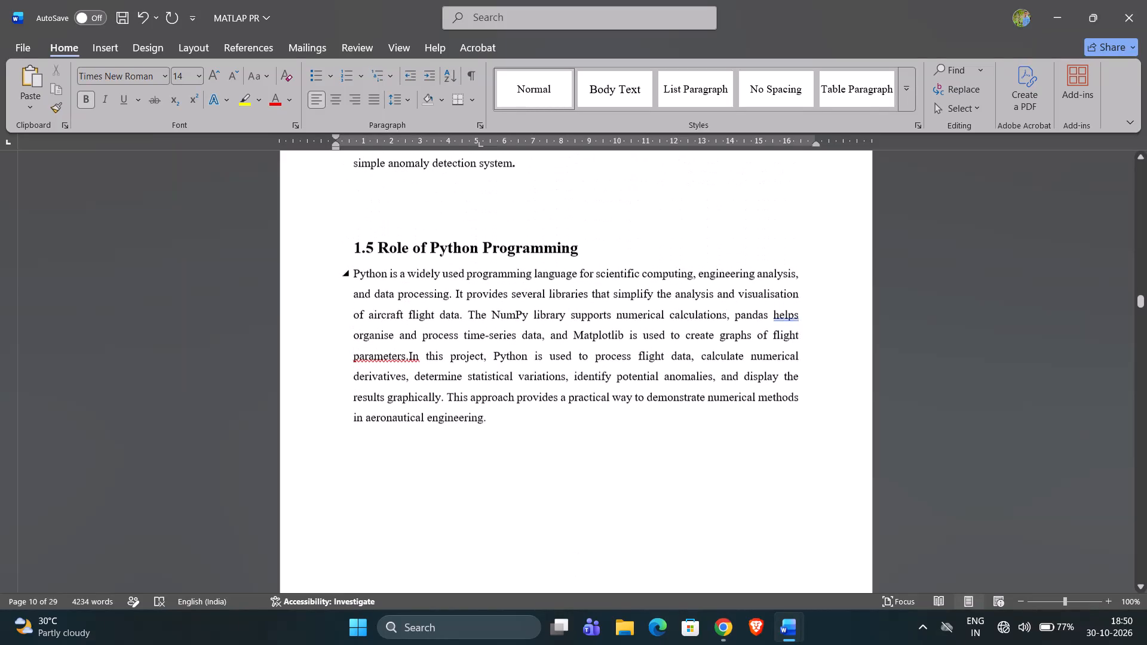
scroll(448, 276, down, 1)
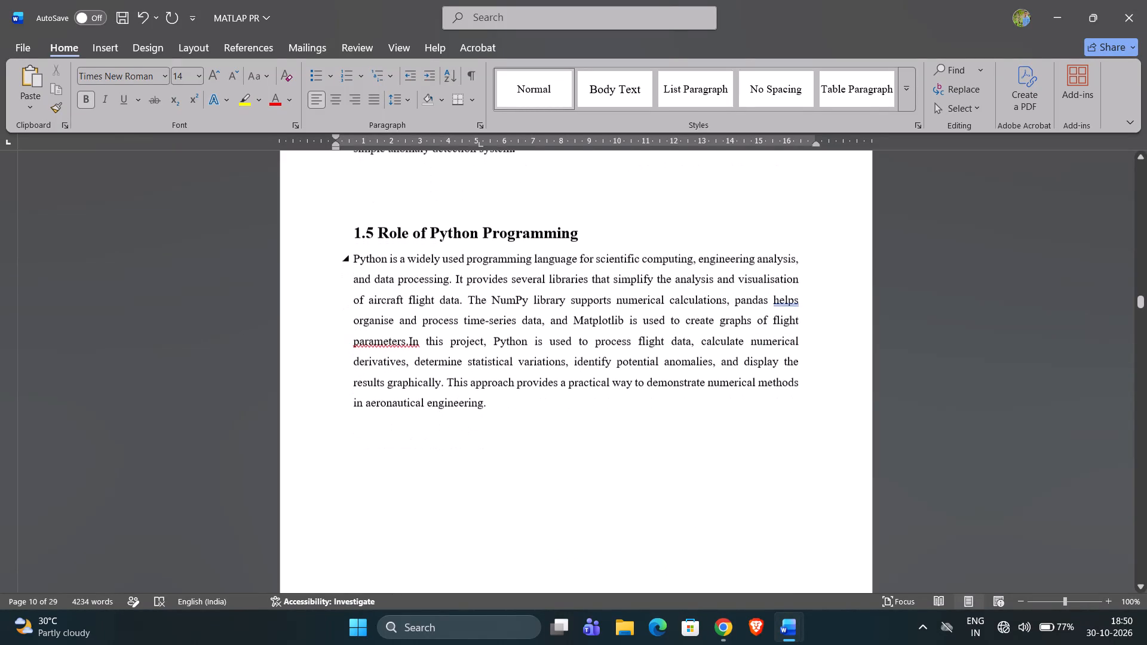
click(516, 396)
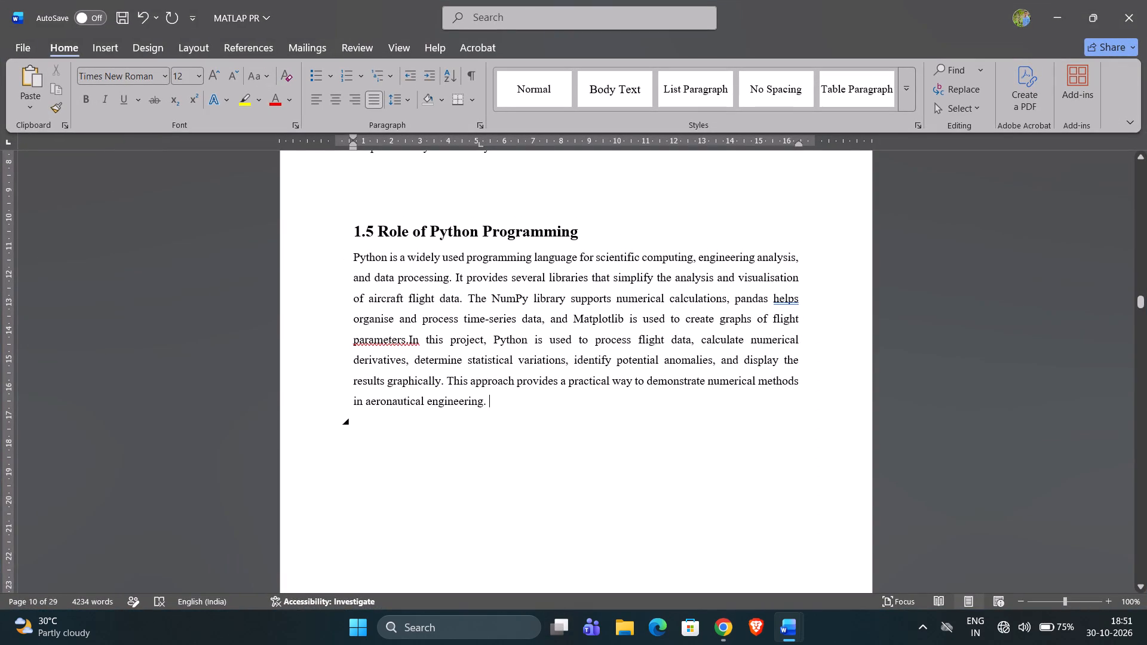
key(ctrl+v)
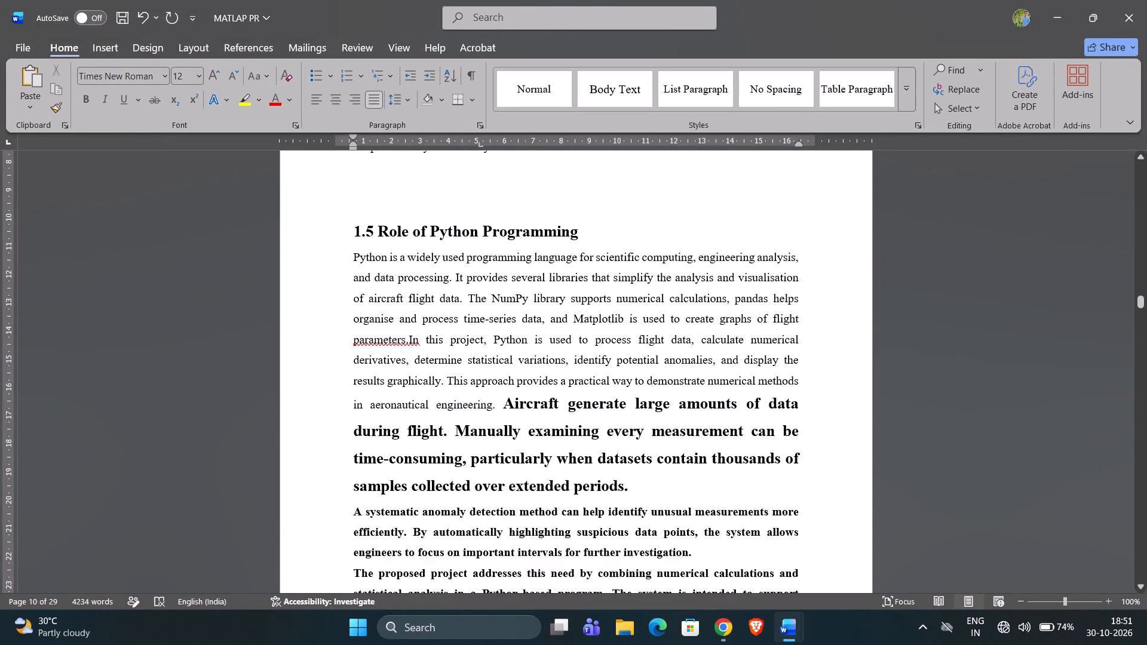
Format the three pasted paragraphs as non-bold, 12 pt, justified text.
scroll(490, 256, up, 1)
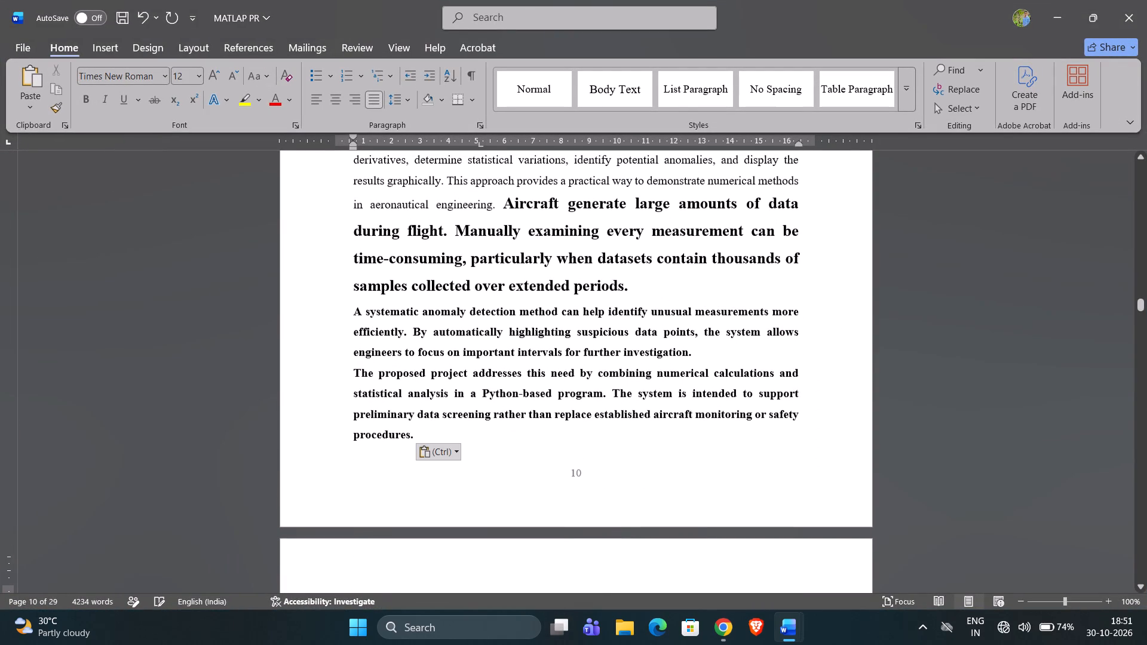
drag(503, 204, 430, 421)
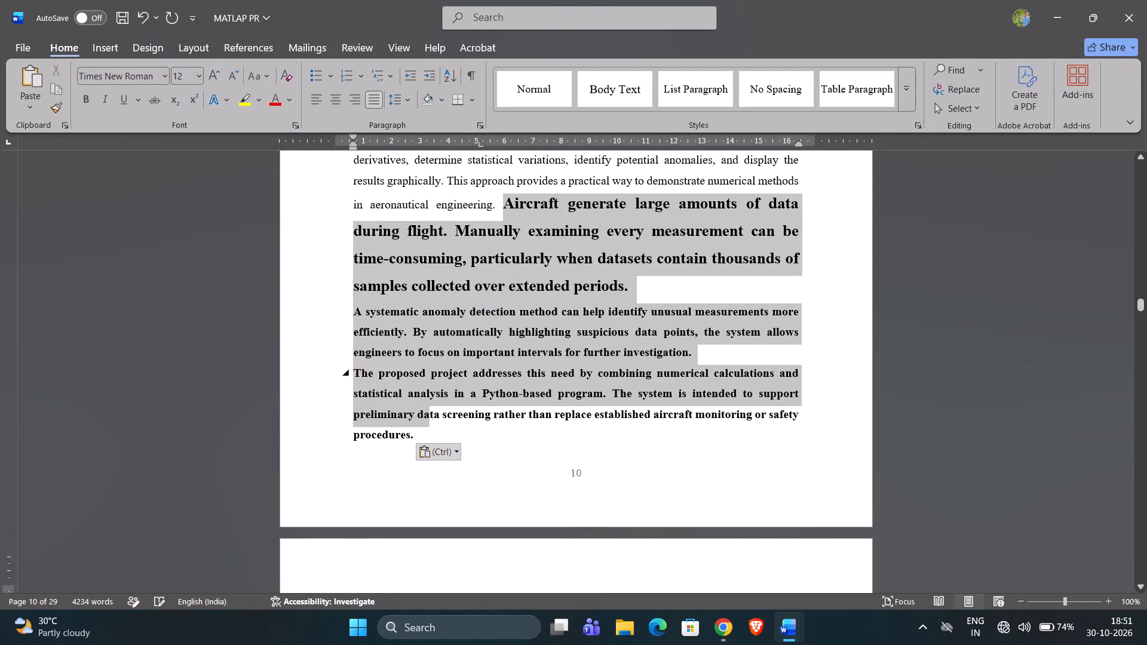
drag(430, 421, 419, 478)
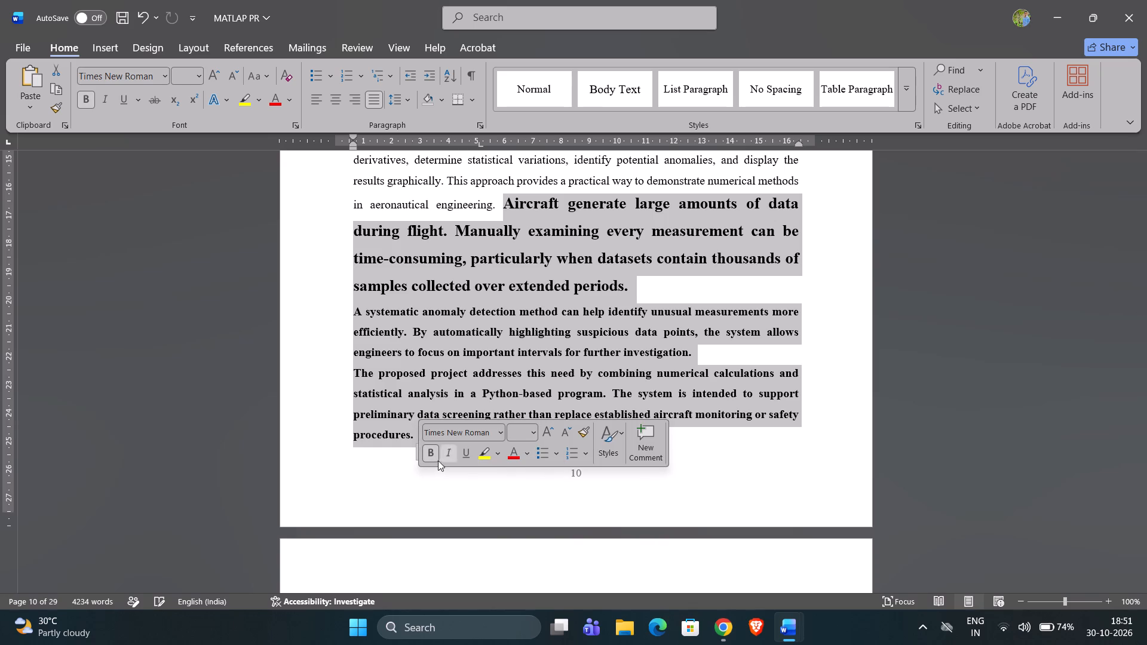
click(425, 462)
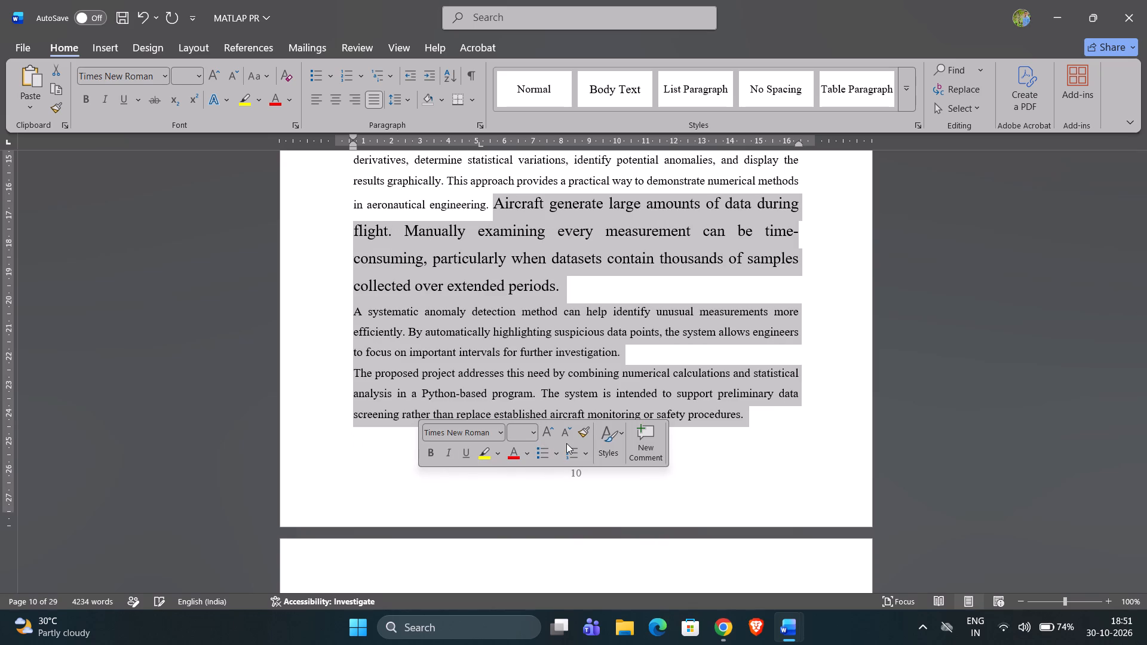
click(524, 432)
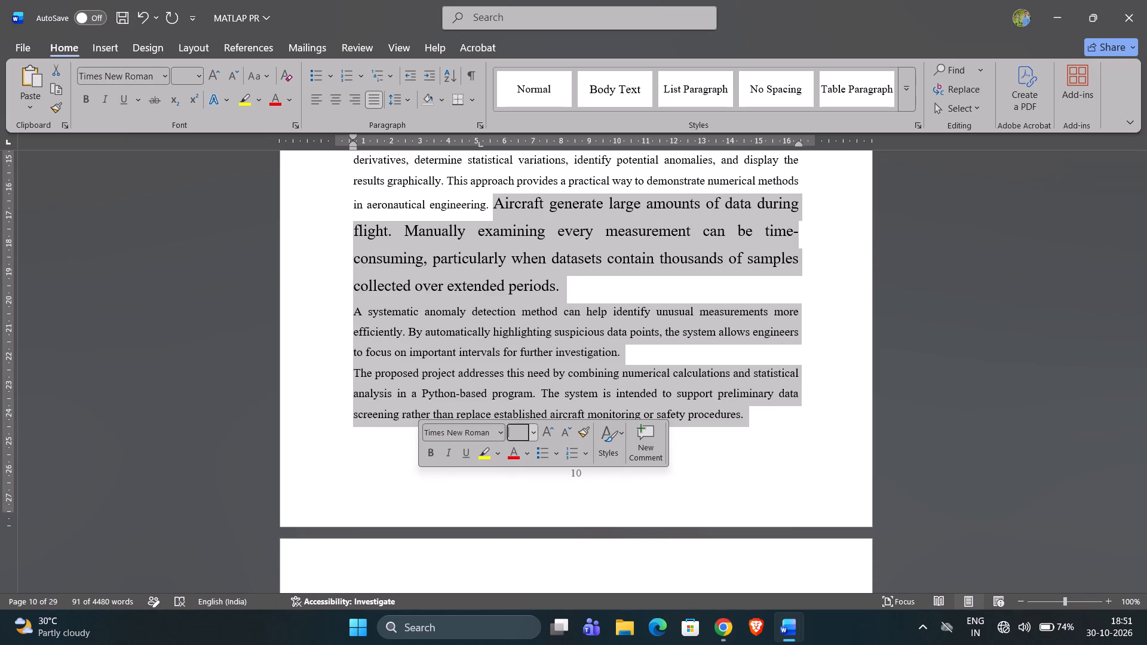
text(12)
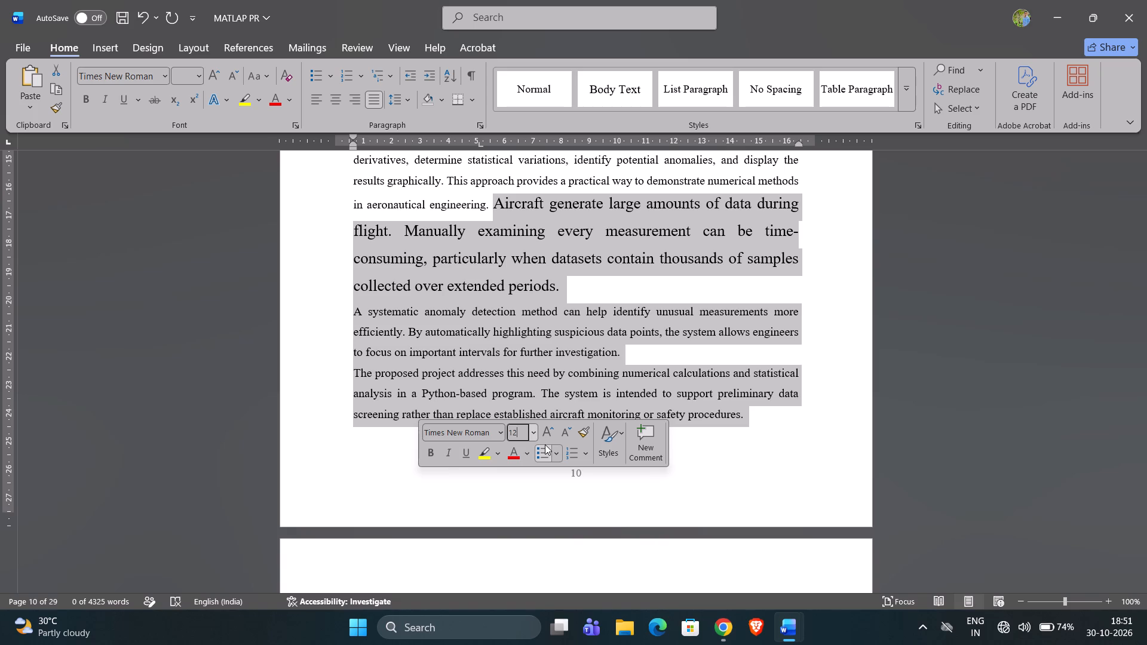
key(Return)
scroll(545, 444, up, 1)
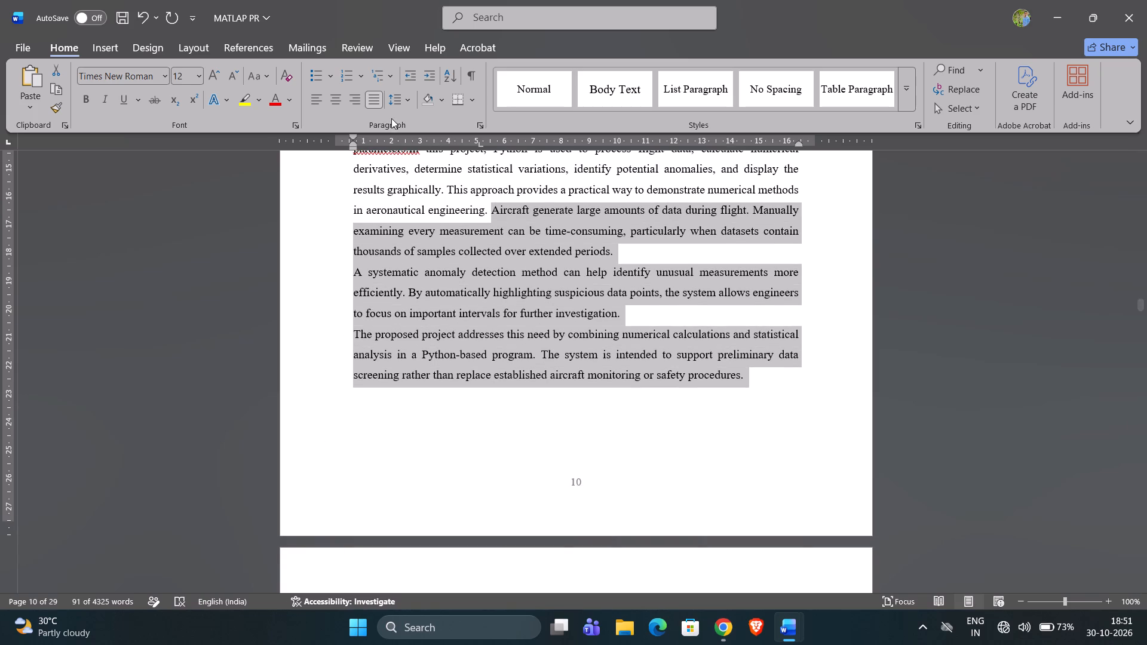
click(368, 100)
click(368, 100)
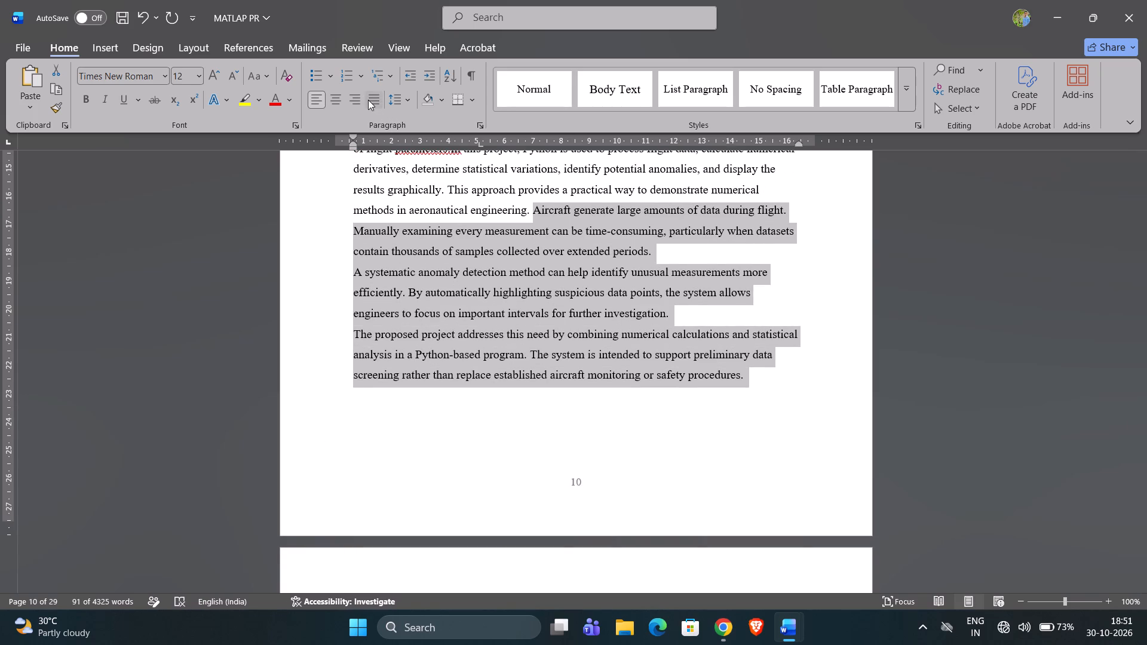
click(406, 101)
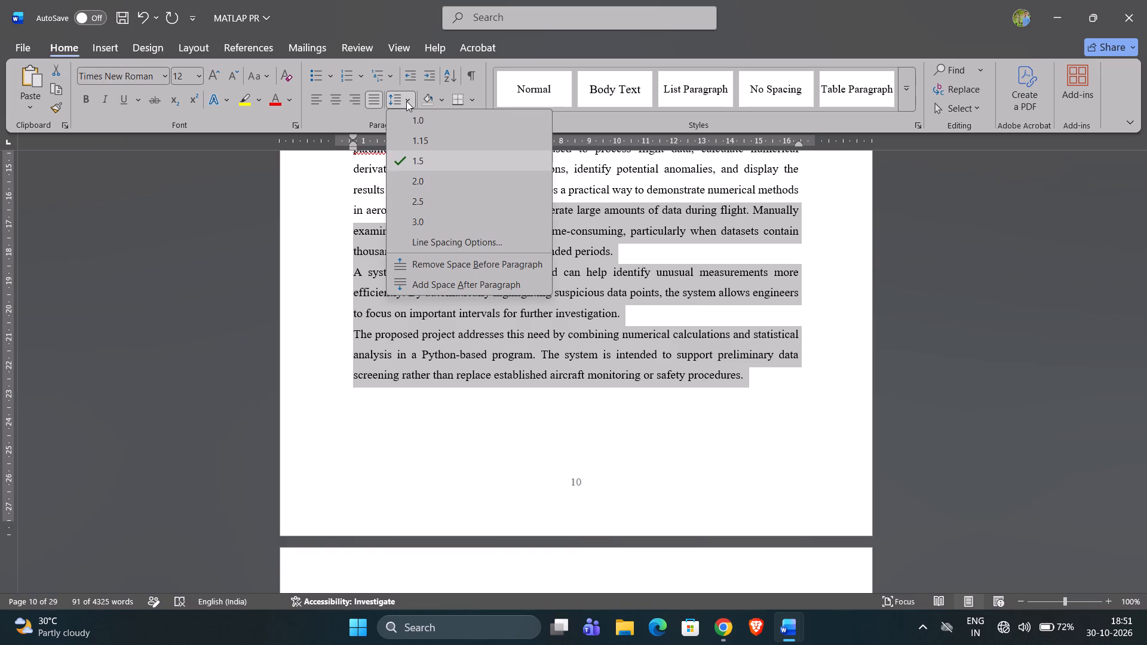
click(273, 239)
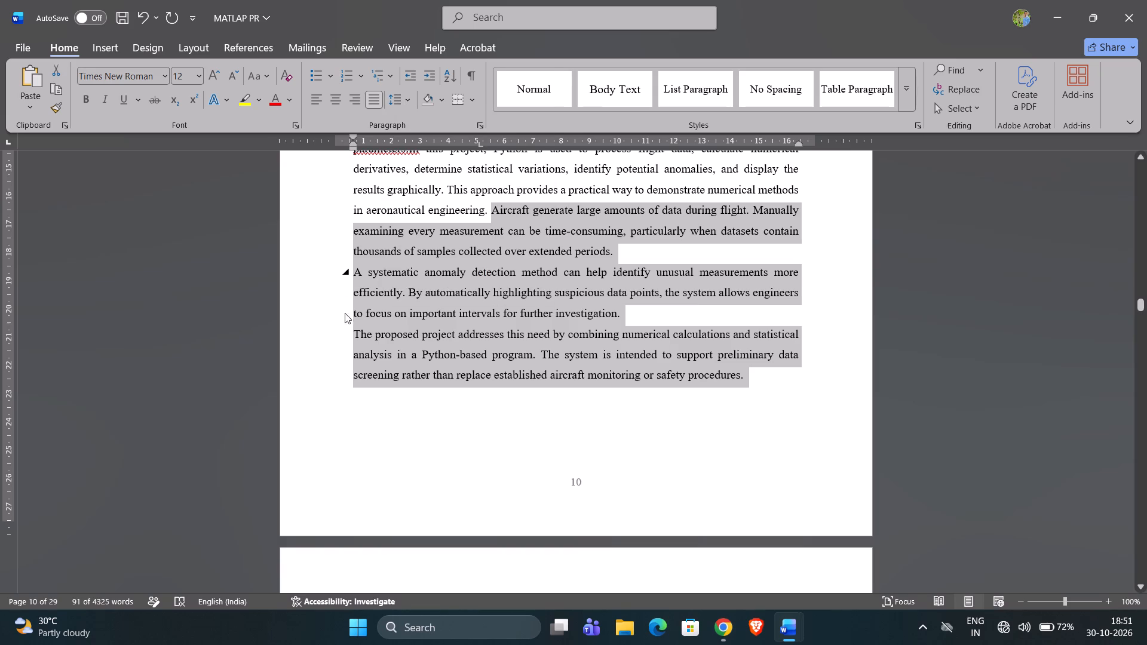
Merge the pasted paragraphs into section 1.5's single paragraph, adding spaces before "A systematic anomaly" and "The proposed project".
click(346, 320)
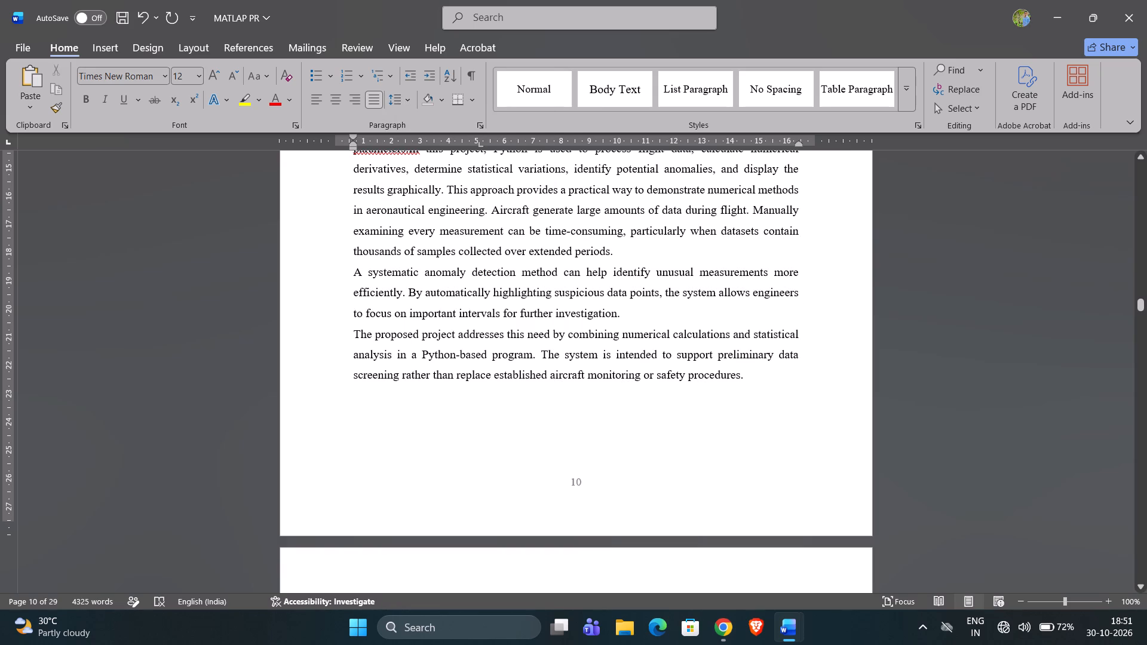
click(355, 265)
key(BackSpace)
key(BackSpace)
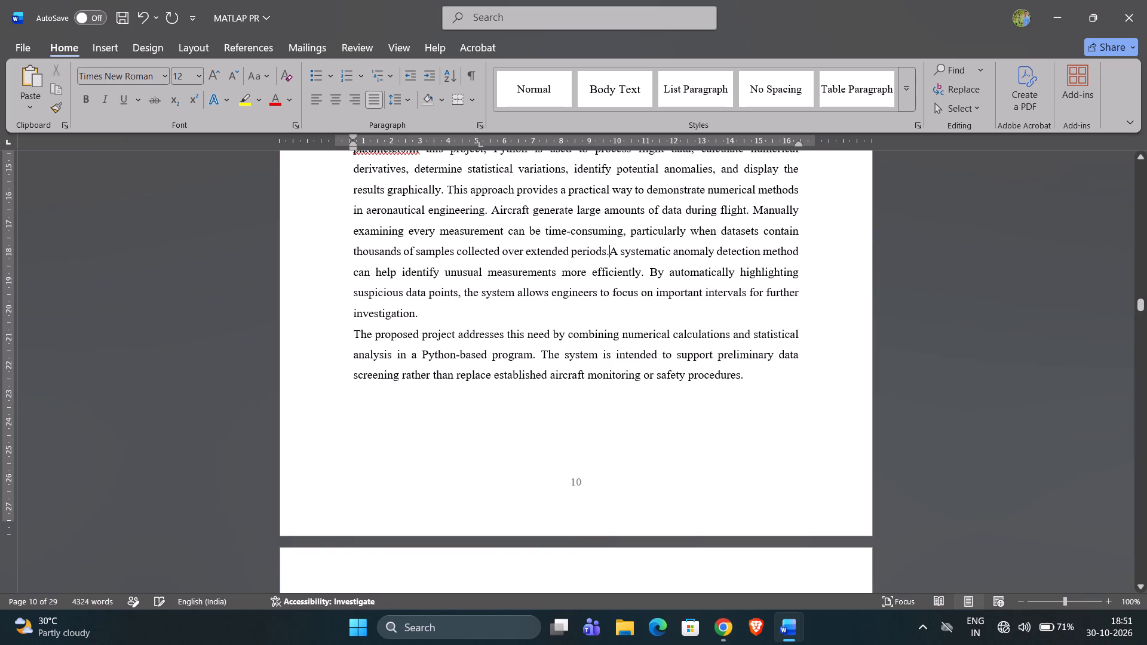
click(353, 327)
key(BackSpace)
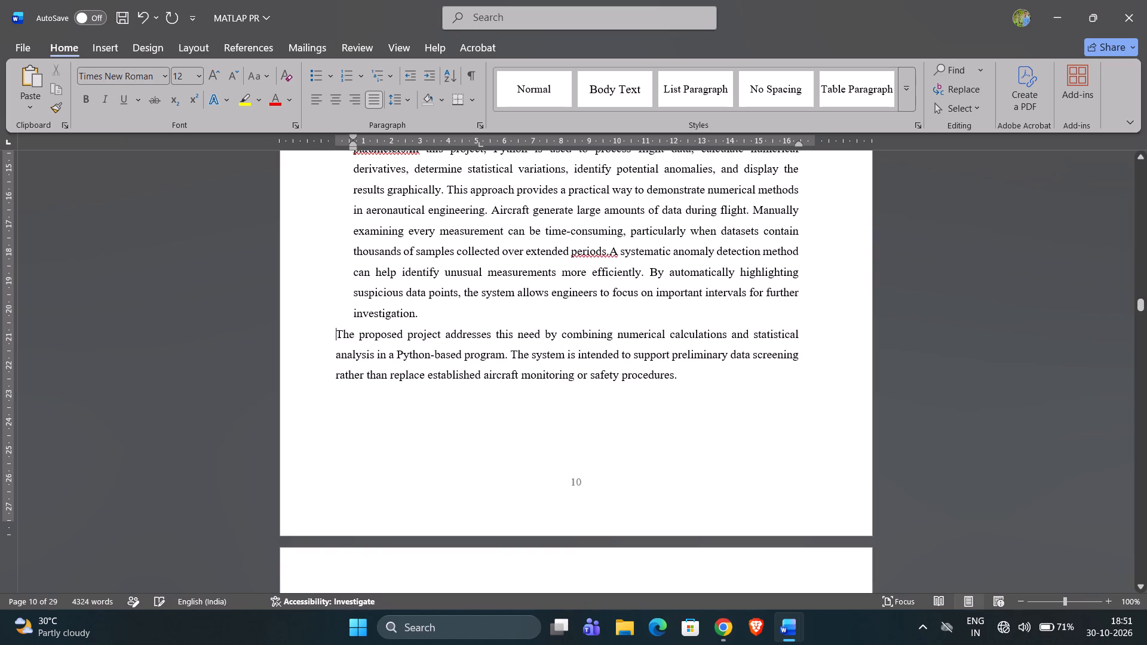
key(BackSpace)
scroll(353, 327, up, 1)
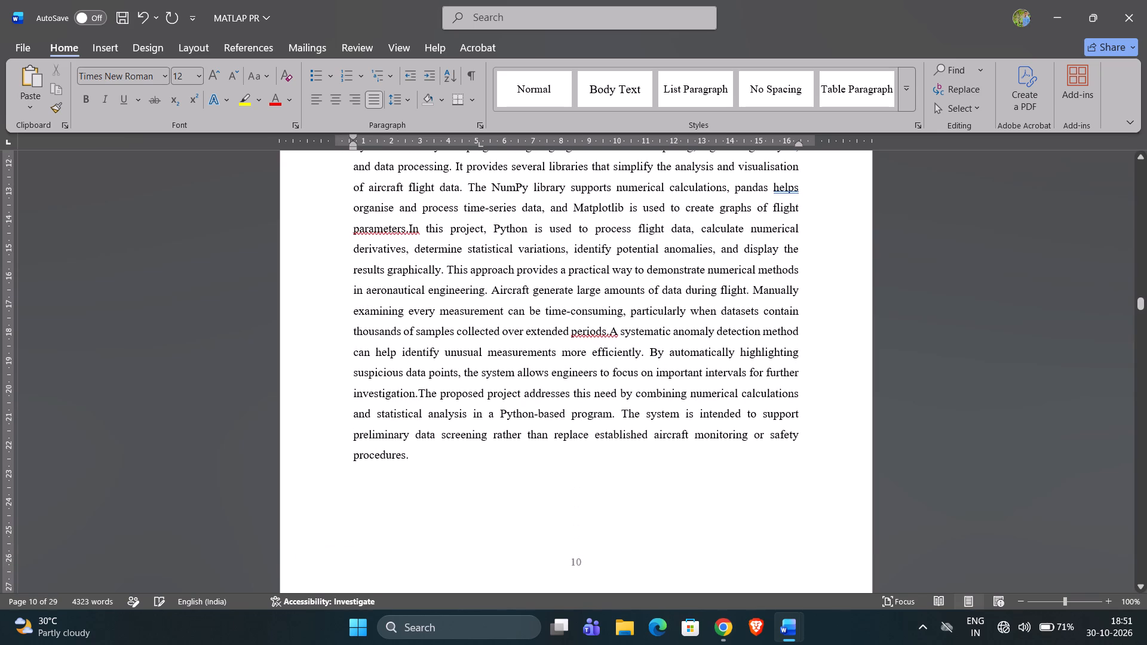
click(608, 334)
key(space)
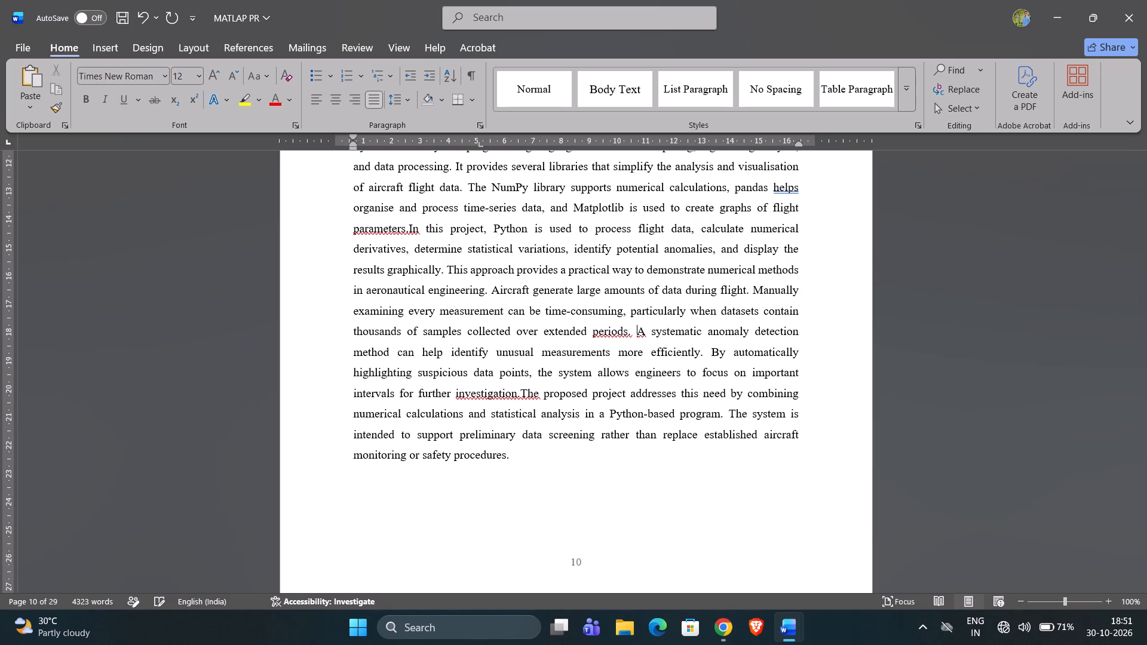
click(522, 393)
key(space)
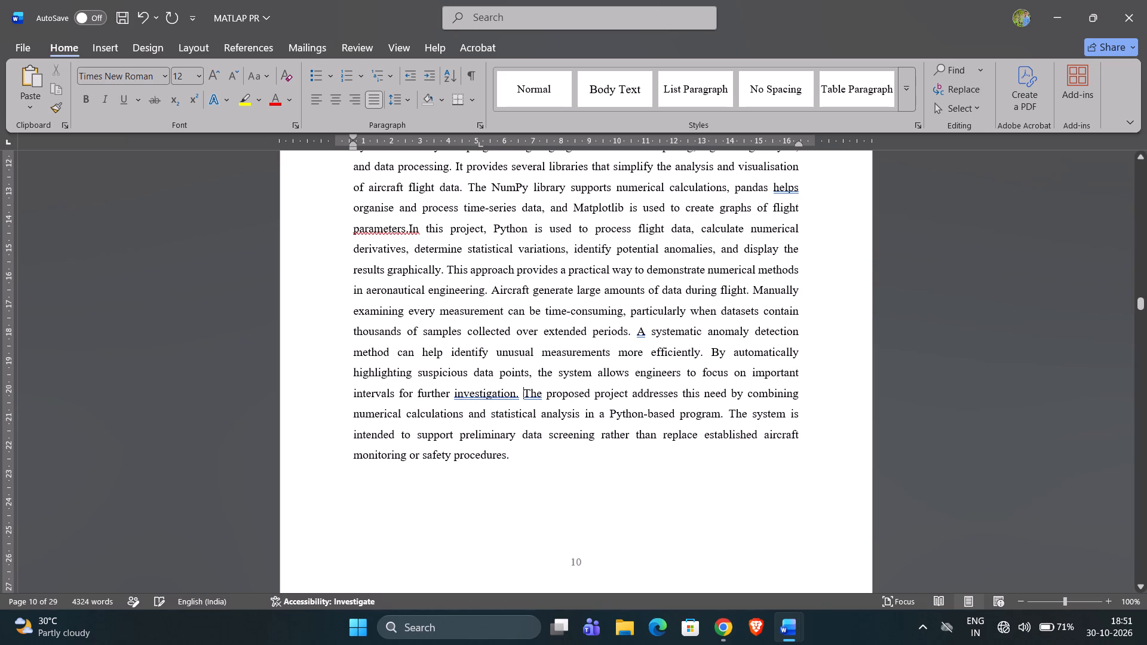
click(492, 398)
Insert the missing space before "In this project" in section 1.5's paragraph.
click(410, 228)
key(space)
Look back through introduction sections 1.1 to 1.5 to check their text and formatting.
scroll(410, 228, up, 1)
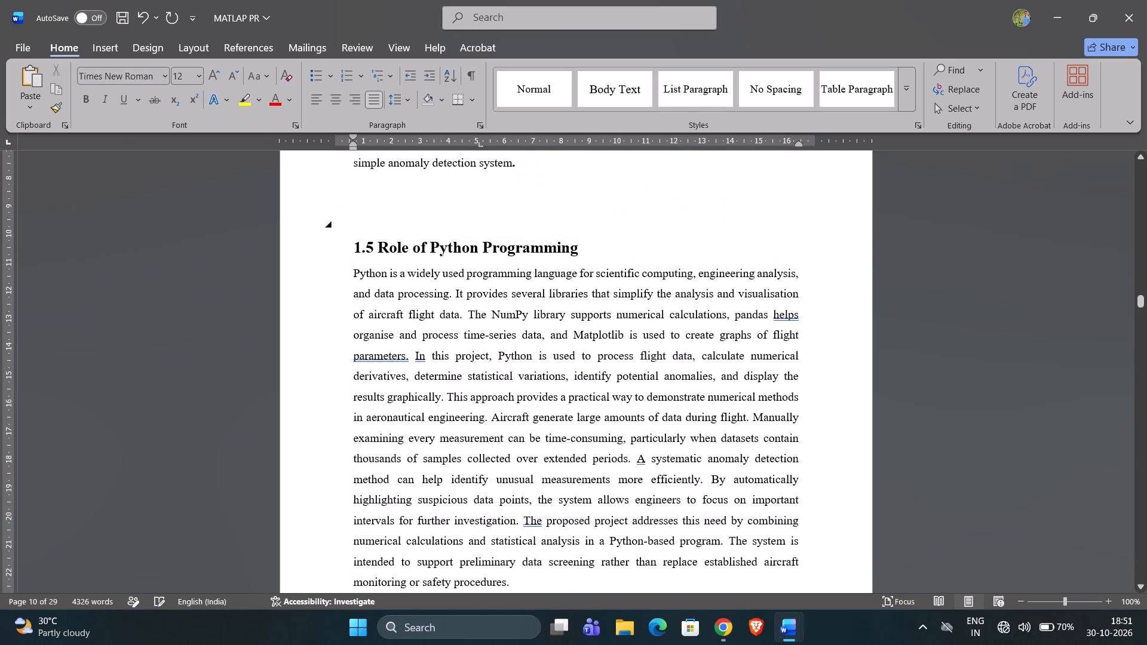
scroll(410, 228, up, 2)
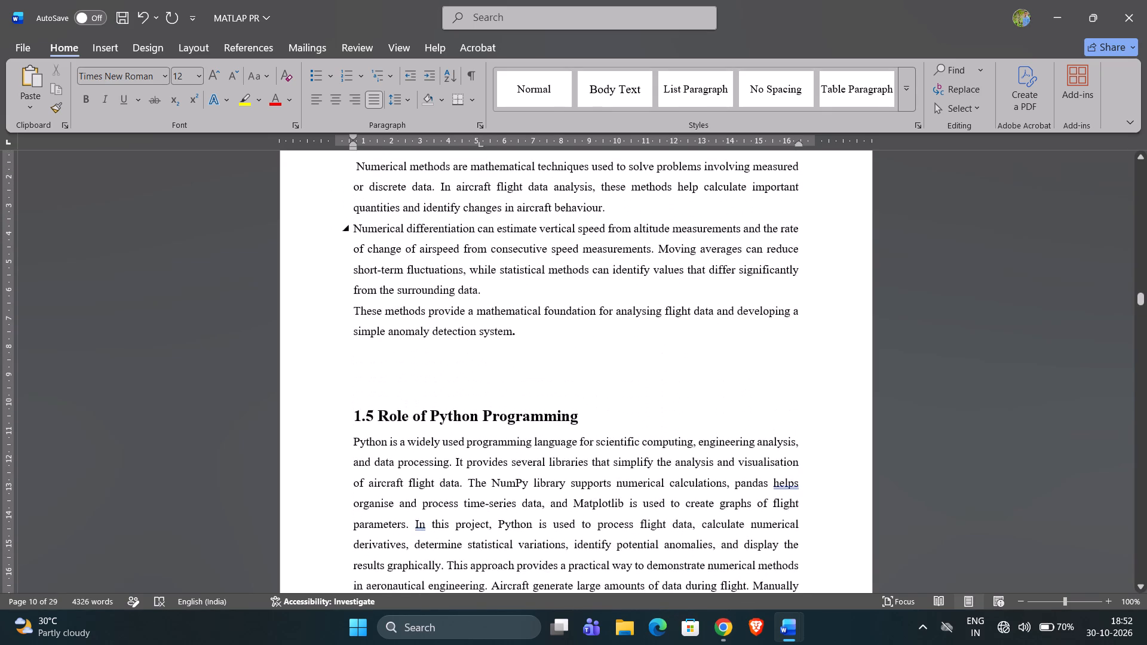
scroll(410, 228, up, 4)
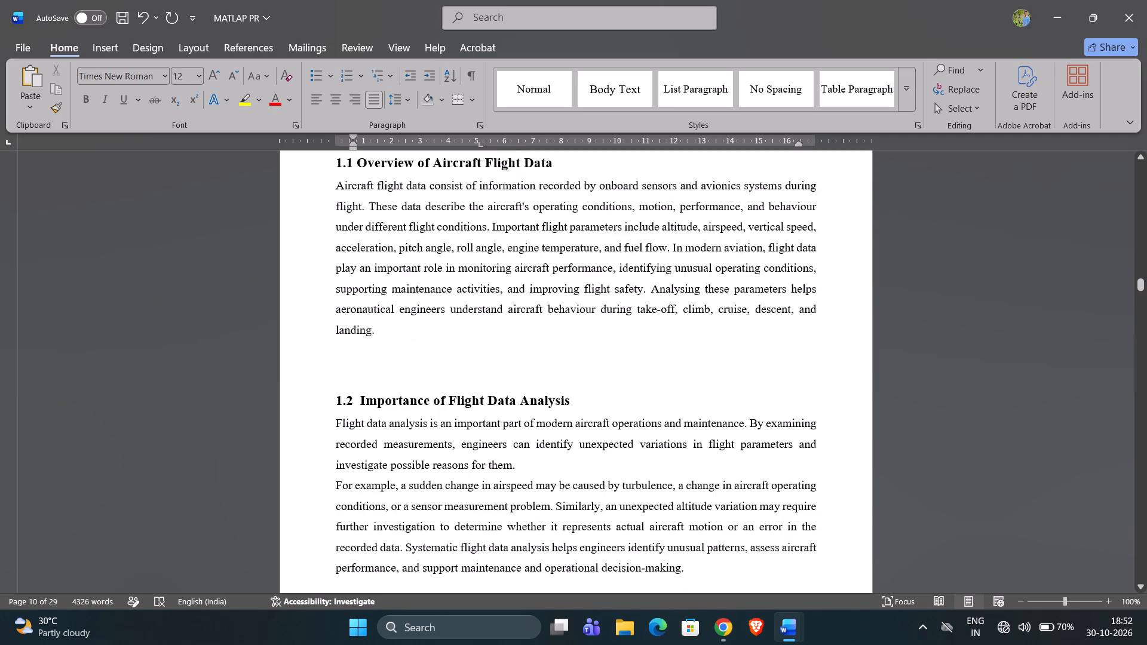
scroll(410, 228, up, 1)
scroll(410, 228, down, 6)
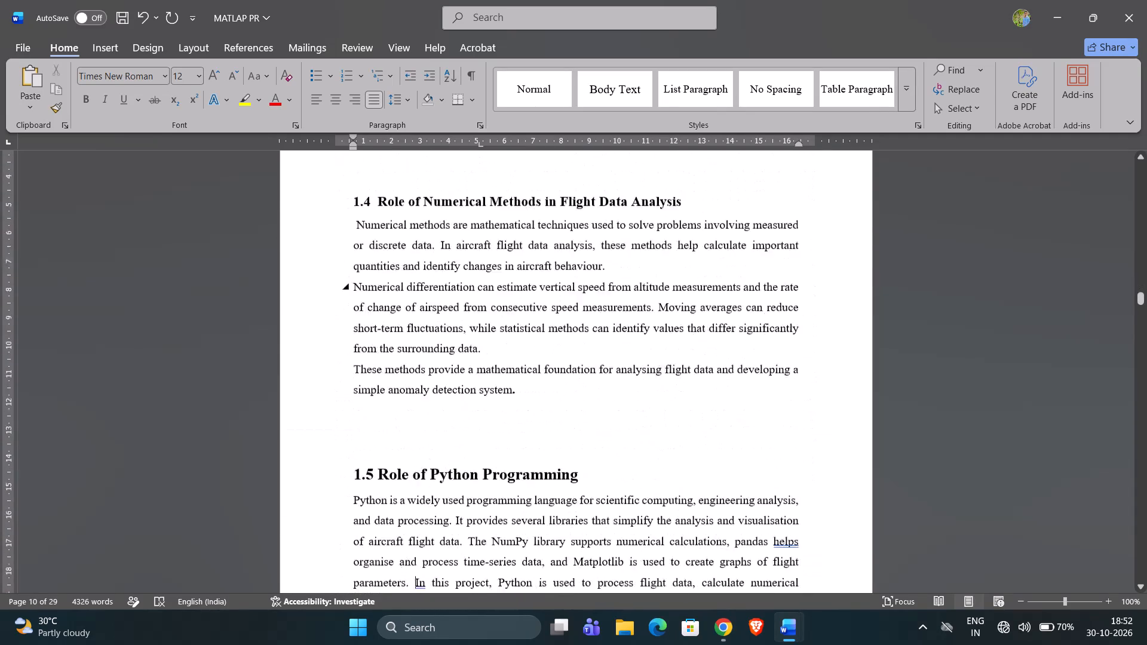
Delete the blank lines between section 1.5's paragraph and the "2.LITERATURE SURVEY" heading.
scroll(410, 228, down, 2)
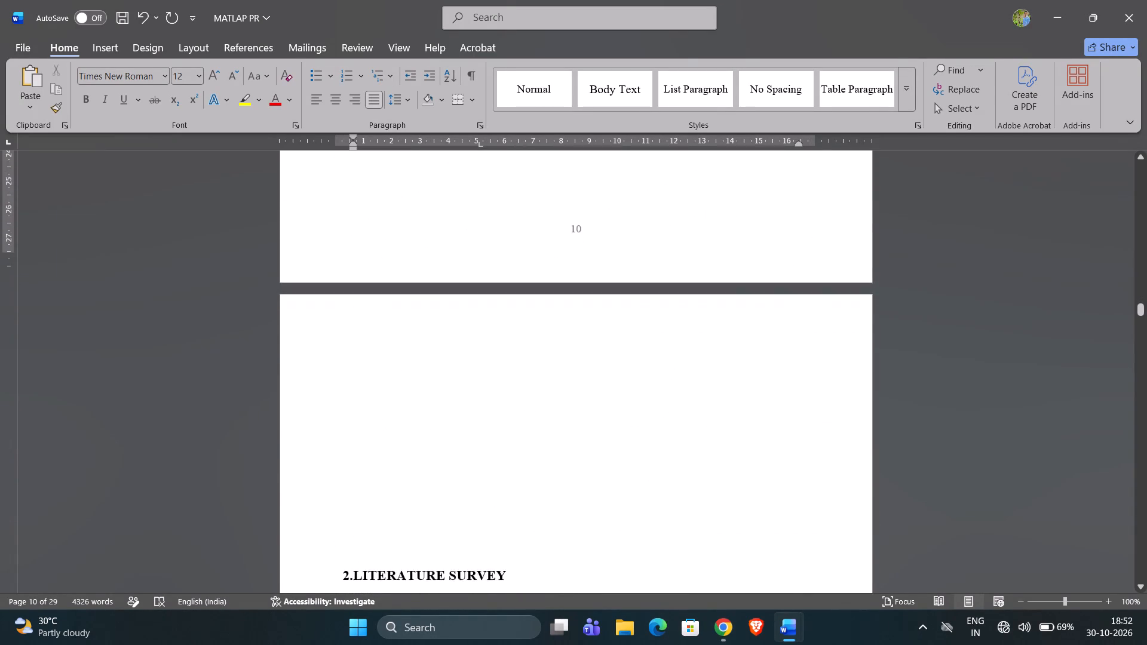
scroll(410, 228, down, 1)
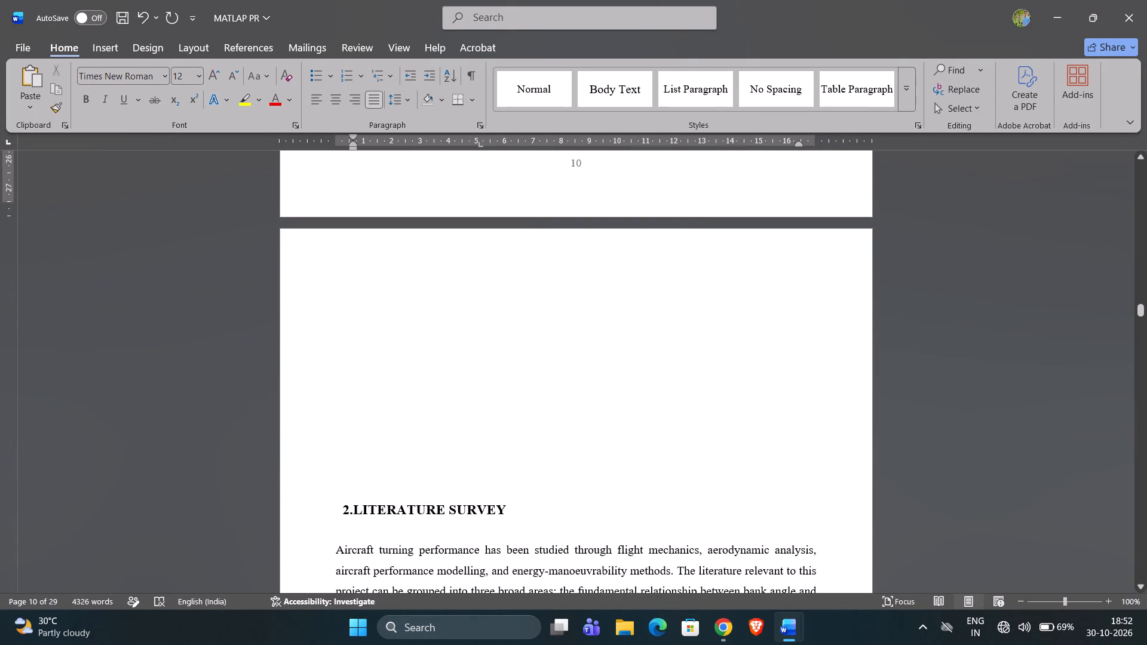
click(345, 487)
key(BackSpace)
key(BackSpace)
key(BackSpace)
key(BackSpace)
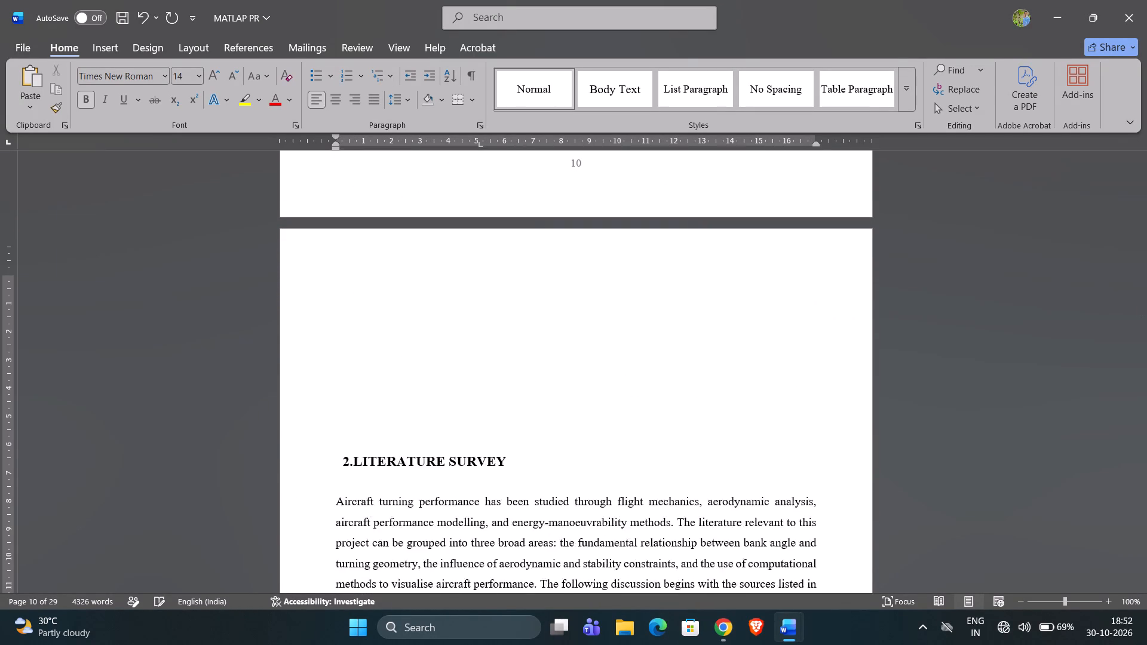
key(BackSpace)
key(BackSpace)
key(BackSpace)
key(BackSpace)
key(BackSpace)
key(BackSpace)
key(BackSpace)
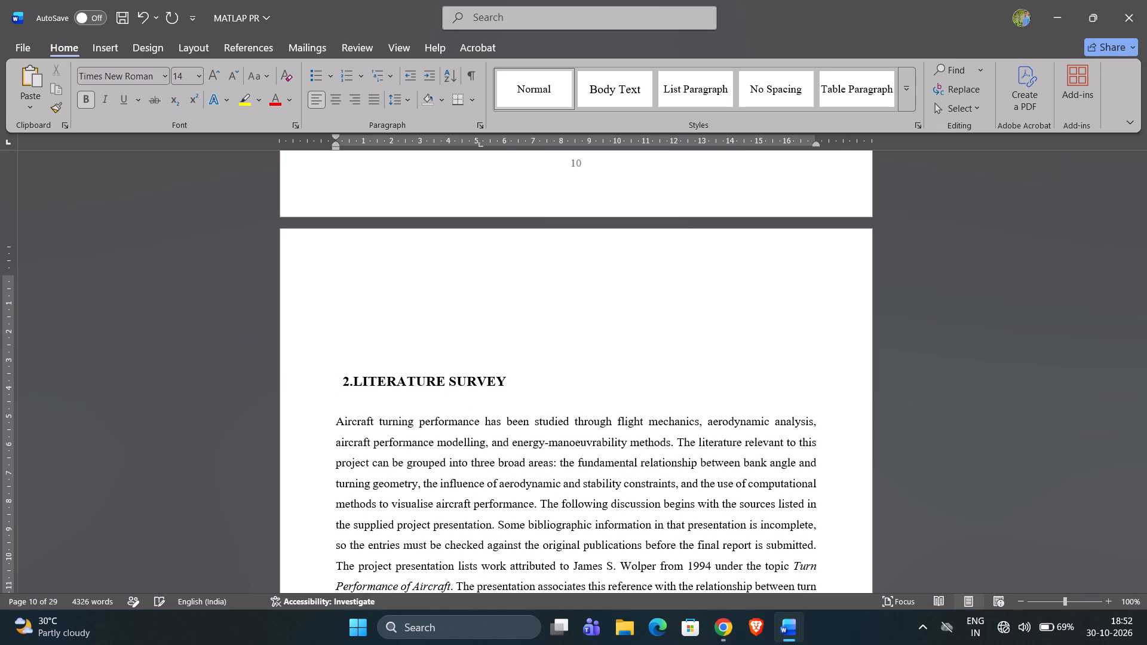
key(BackSpace)
key(BackSpace)
key(BackSpace)
key(BackSpace)
key(BackSpace)
key(BackSpace)
key(BackSpace)
key(BackSpace)
key(BackSpace)
key(BackSpace)
key(BackSpace)
key(BackSpace)
key(BackSpace)
key(BackSpace)
key(BackSpace)
key(BackSpace)
key(BackSpace)
key(BackSpace)
key(BackSpace)
key(BackSpace)
key(BackSpace)
key(BackSpace)
key(BackSpace)
key(BackSpace)
key(BackSpace)
key(BackSpace)
key(BackSpace)
key(BackSpace)
key(BackSpace)
key(BackSpace)
key(BackSpace)
key(BackSpace)
key(BackSpace)
key(BackSpace)
key(BackSpace)
key(BackSpace)
key(BackSpace)
key(BackSpace)
key(BackSpace)
key(BackSpace)
key(BackSpace)
key(BackSpace)
key(BackSpace)
key(BackSpace)
key(BackSpace)
key(BackSpace)
key(BackSpace)
key(BackSpace)
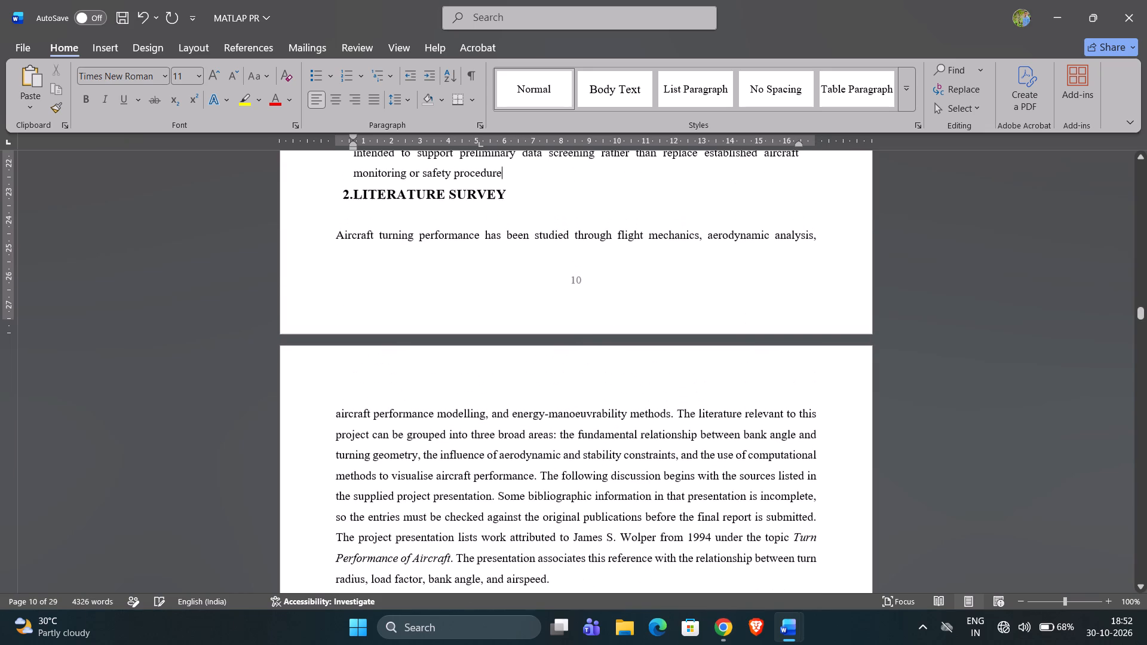
Insert three line breaks after section 1.5's paragraph so that the "2.LITERATURE SURVEY" heading starts on the following page.
key(Return)
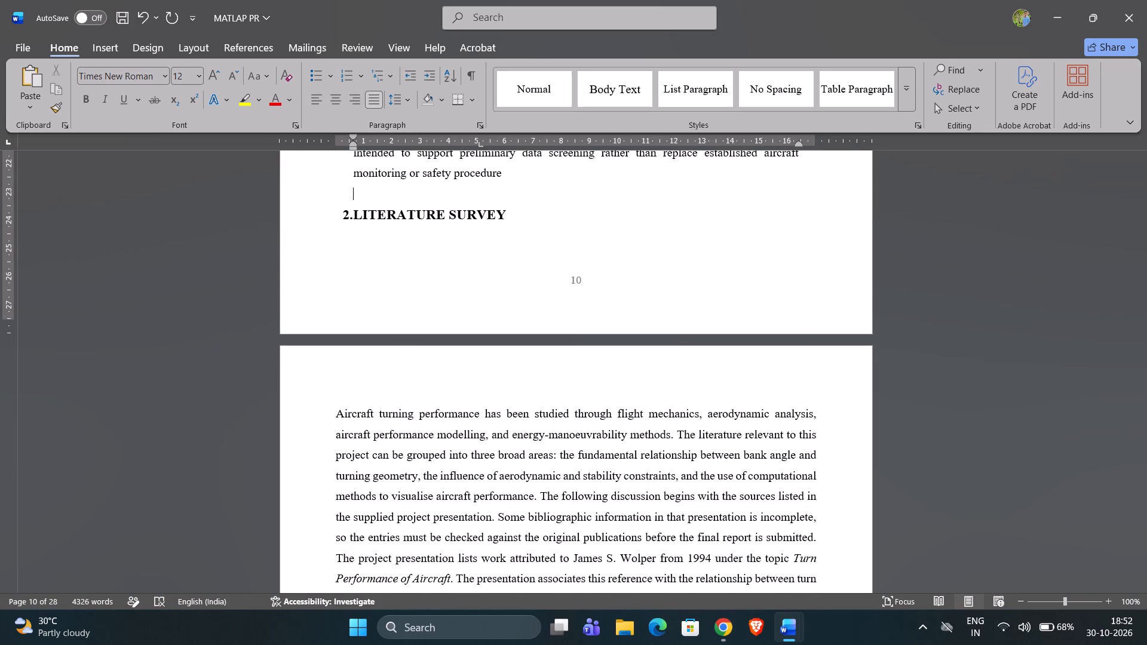
key(Return)
key(Return)
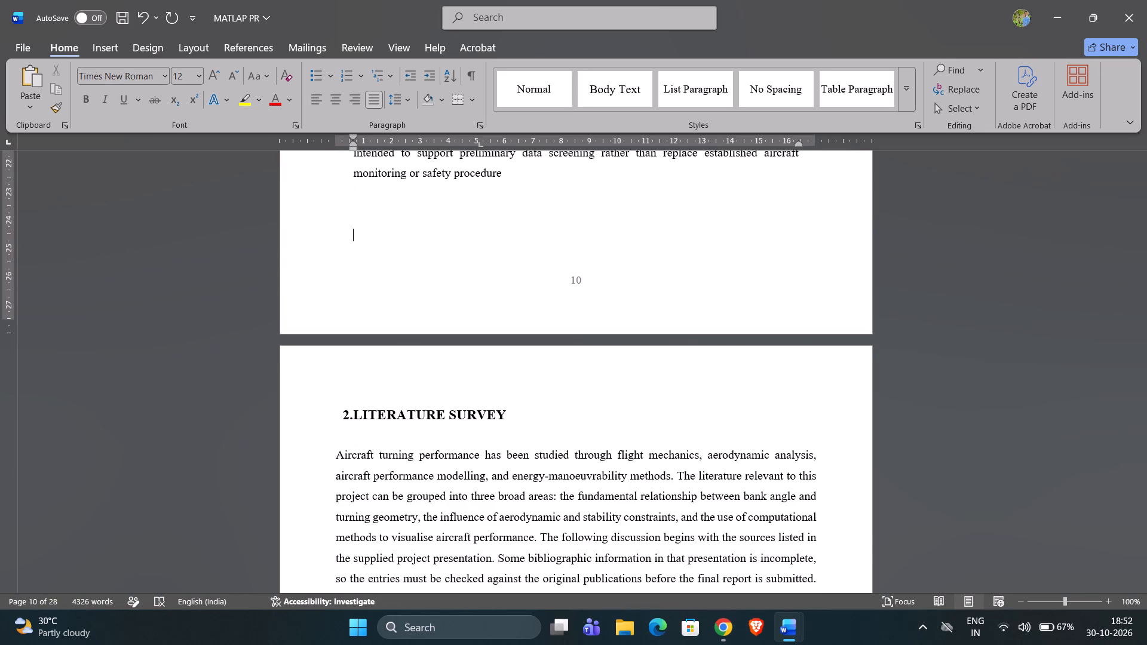
Shift the "2.LITERATURE SURVEY" heading toward the middle of its line by inserting 30 spaces in front of it.
scroll(345, 487, up, 5)
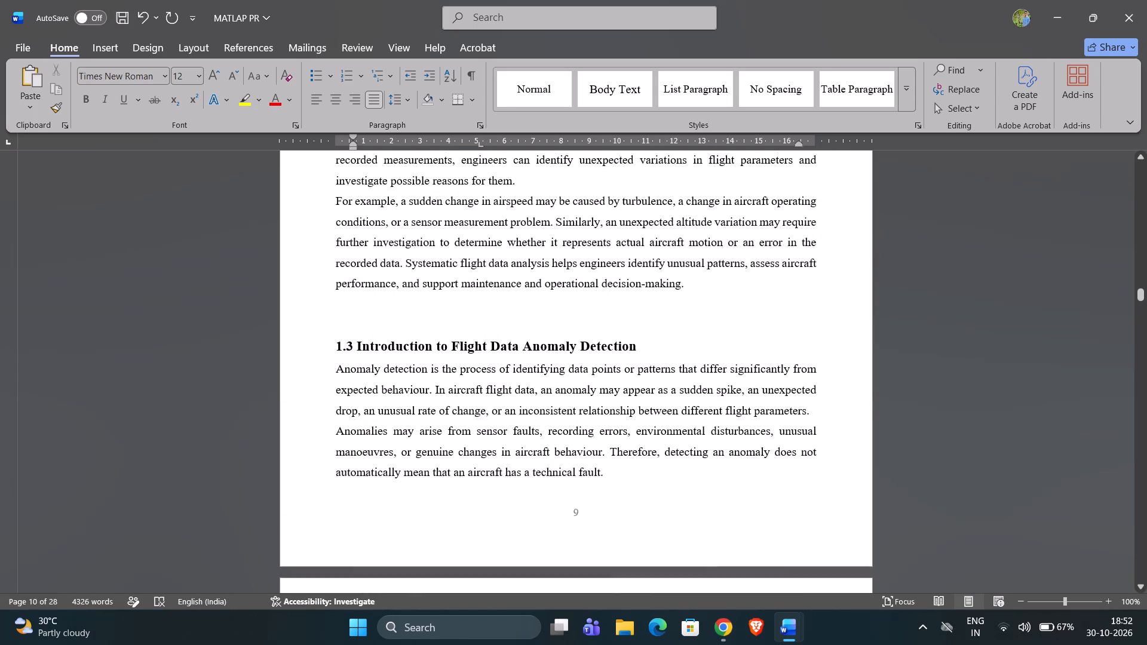
scroll(345, 487, down, 3)
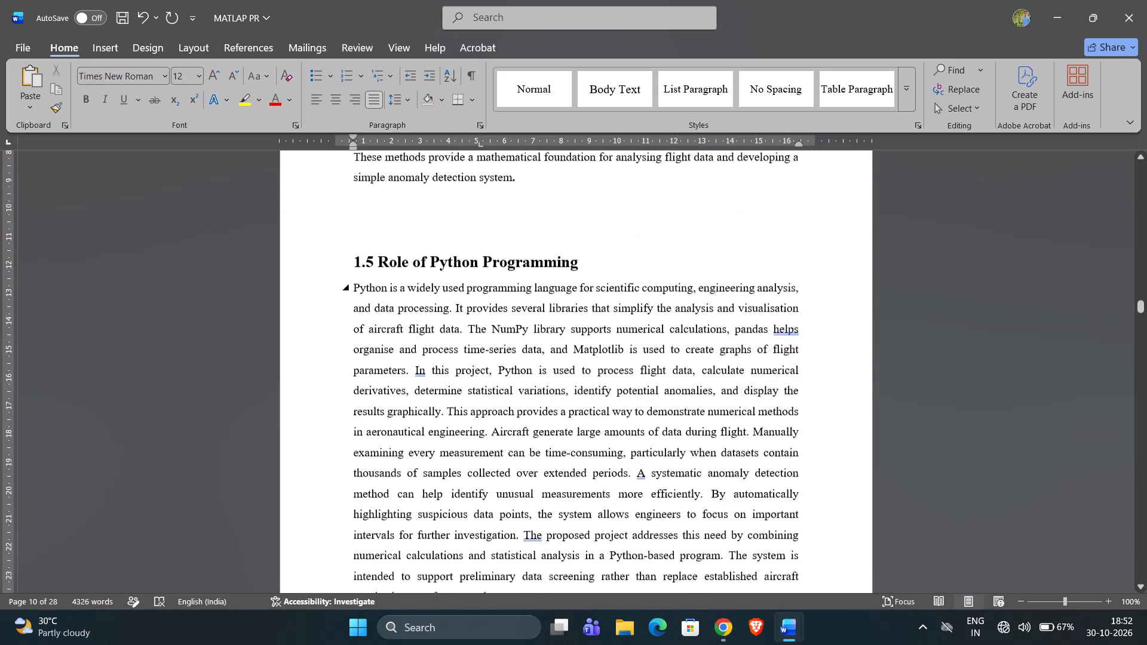
scroll(345, 487, down, 4)
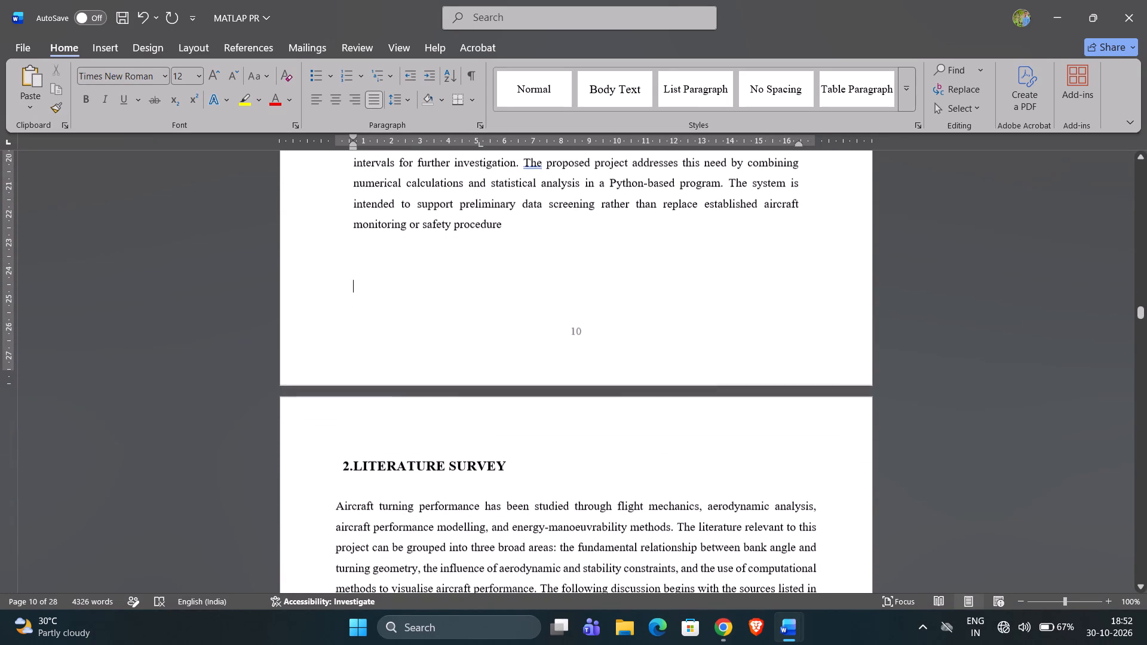
click(343, 468)
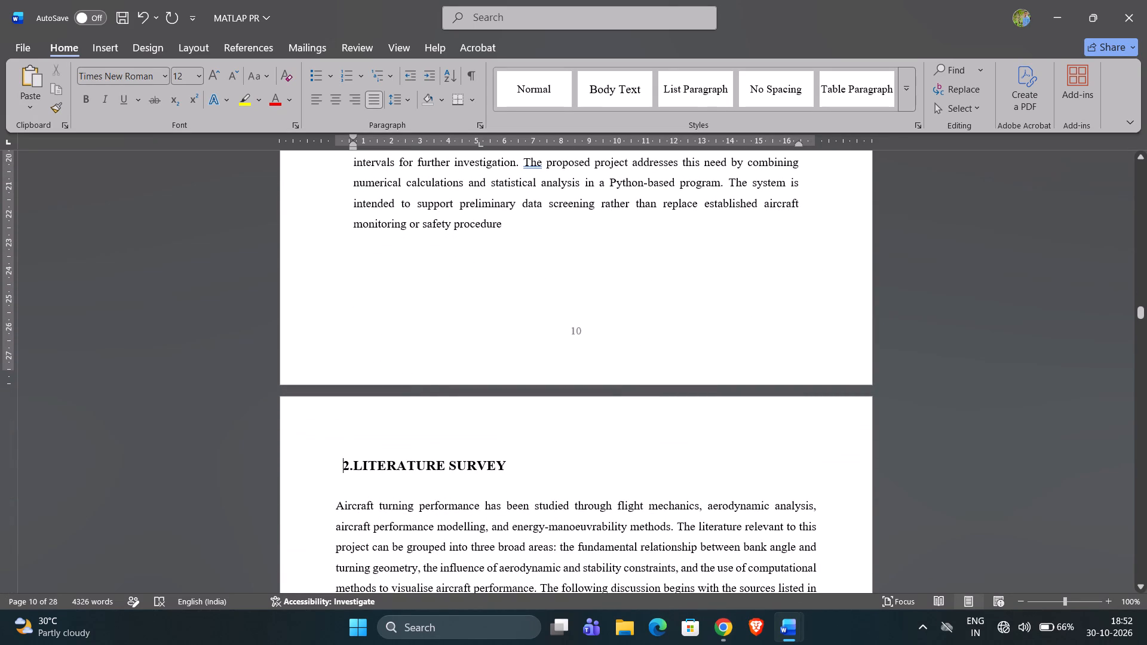
key(space)
key(space)
key(space)
key(space)
key(space)
key(space)
key(space)
key(space)
key(space)
key(space)
key(space)
key(space)
key(space)
key(space)
key(space)
key(space)
key(space)
key(space)
key(space)
key(space)
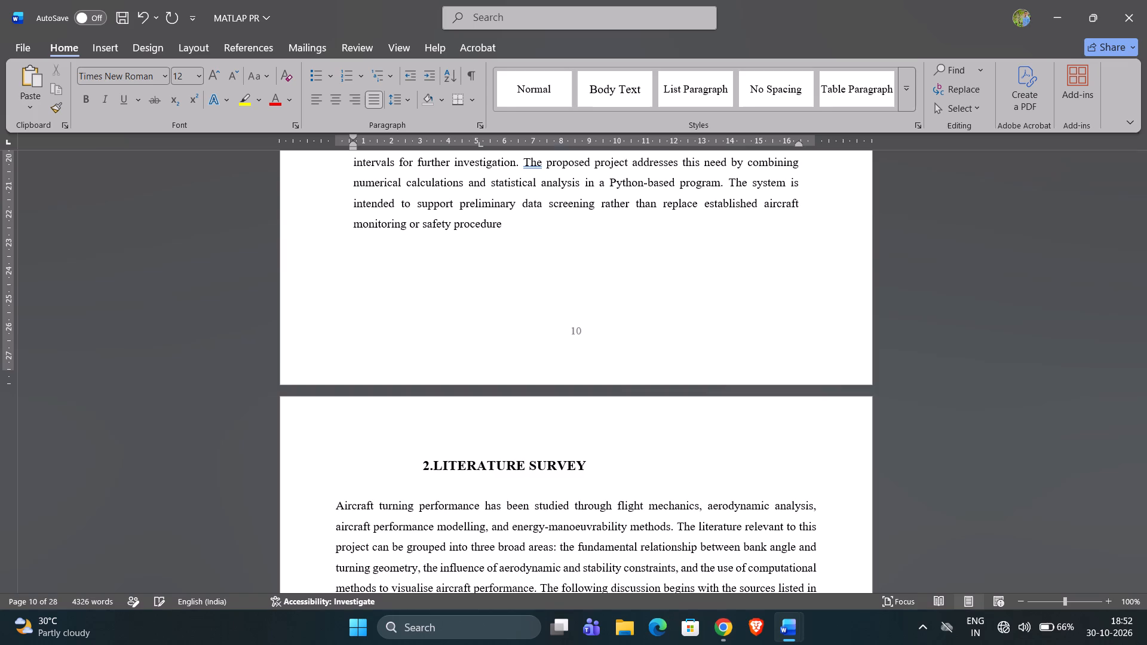
key(space)
key(space)
key(space)
key(space)
key(space)
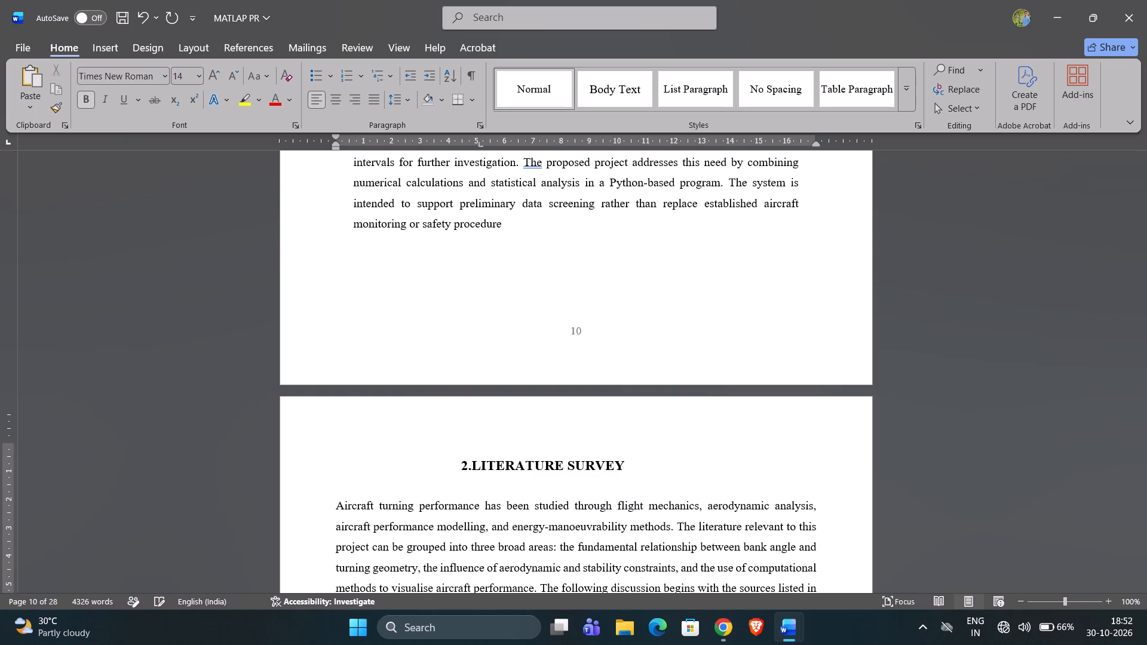
key(space)
key(space)
key(space)
key(space)
key(space)
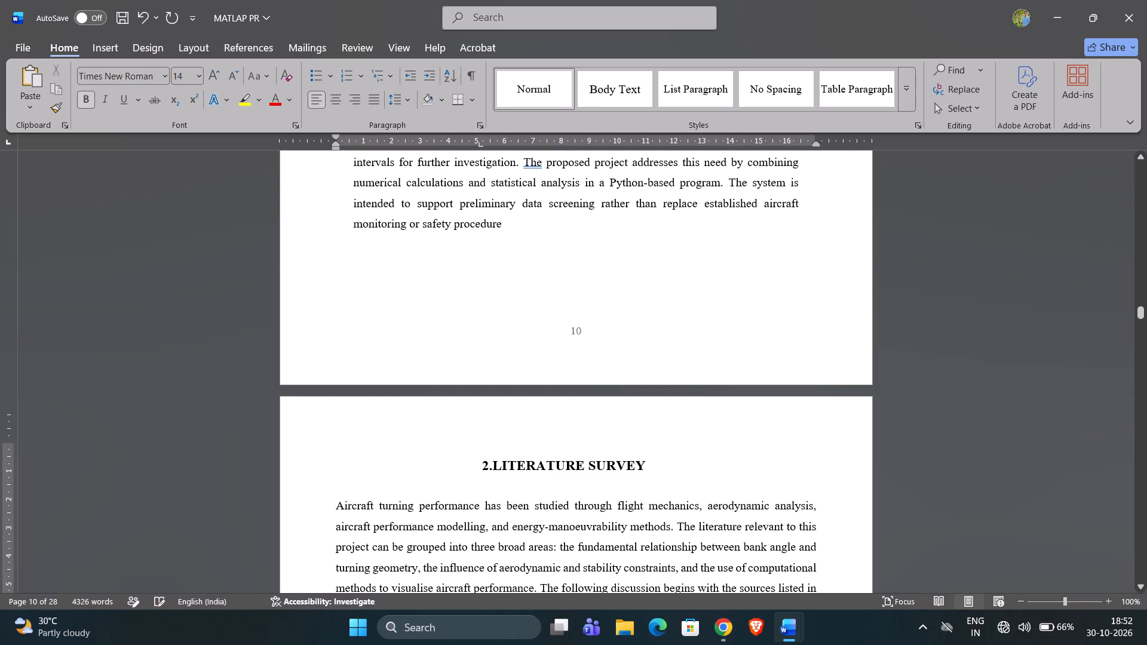
Increase the font size of the "2.LITERATURE SURVEY" heading to 16 pt.
drag(479, 466, 655, 469)
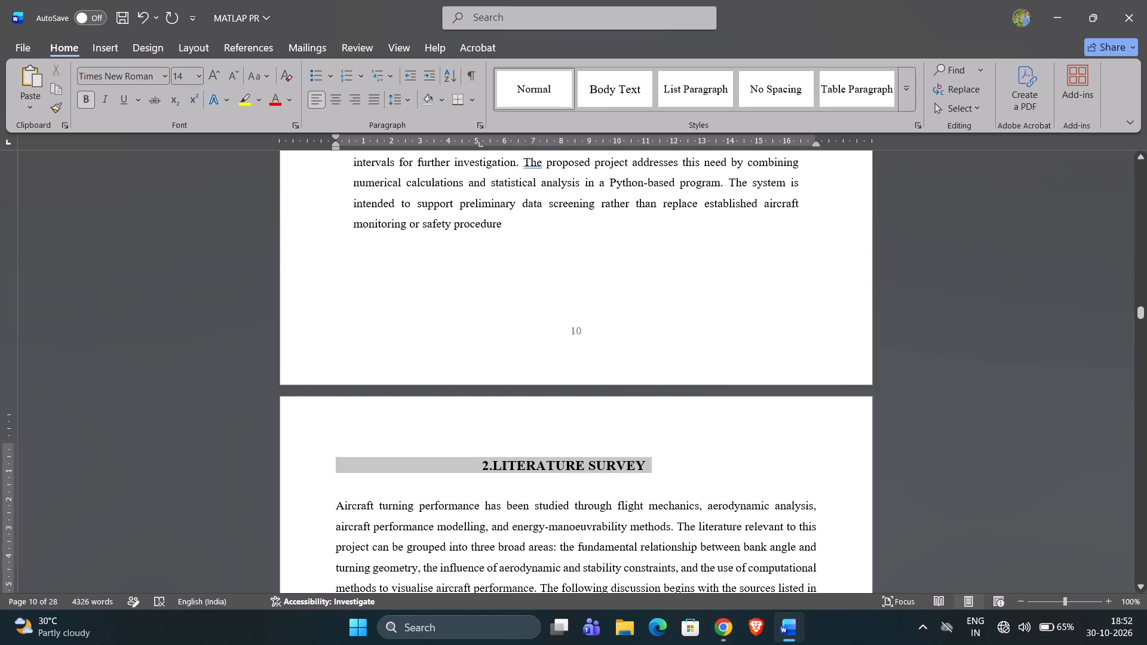
drag(655, 469, 668, 468)
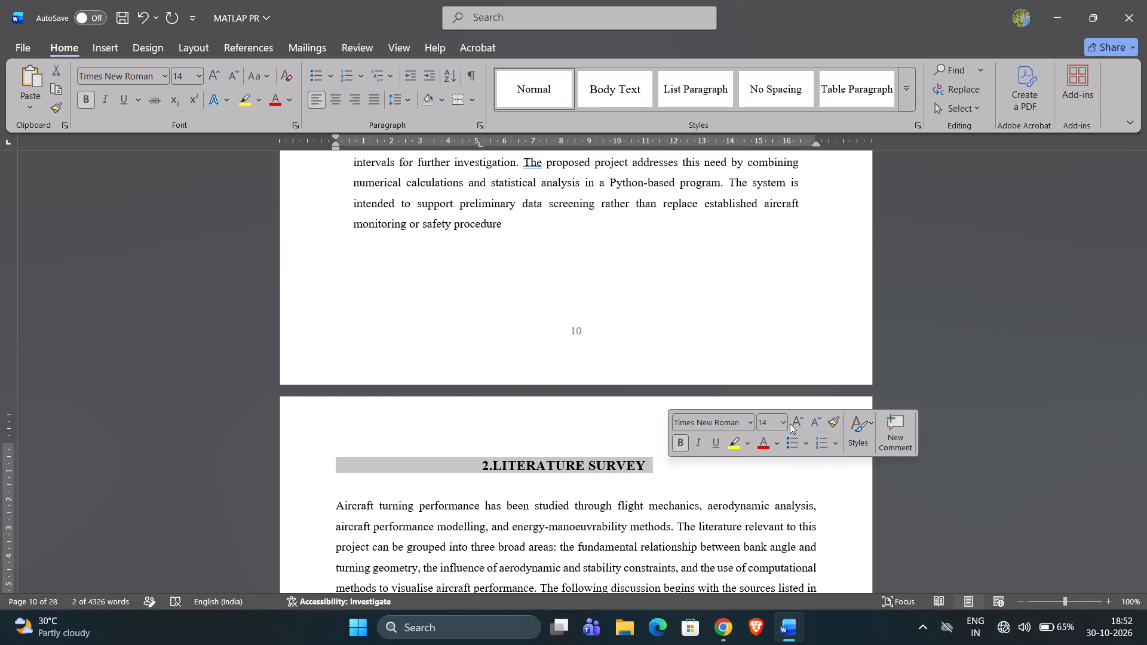
click(799, 418)
click(573, 454)
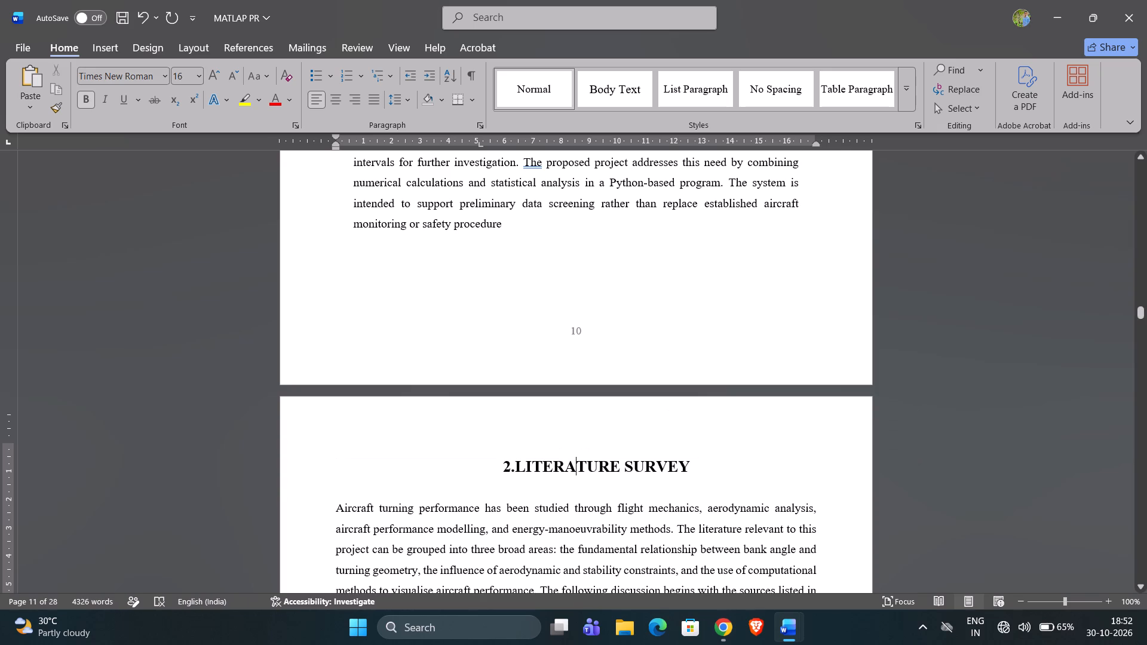
Remove nine spaces before the "2.LITERATURE SURVEY" heading so that it sits closer to the page centre.
click(464, 482)
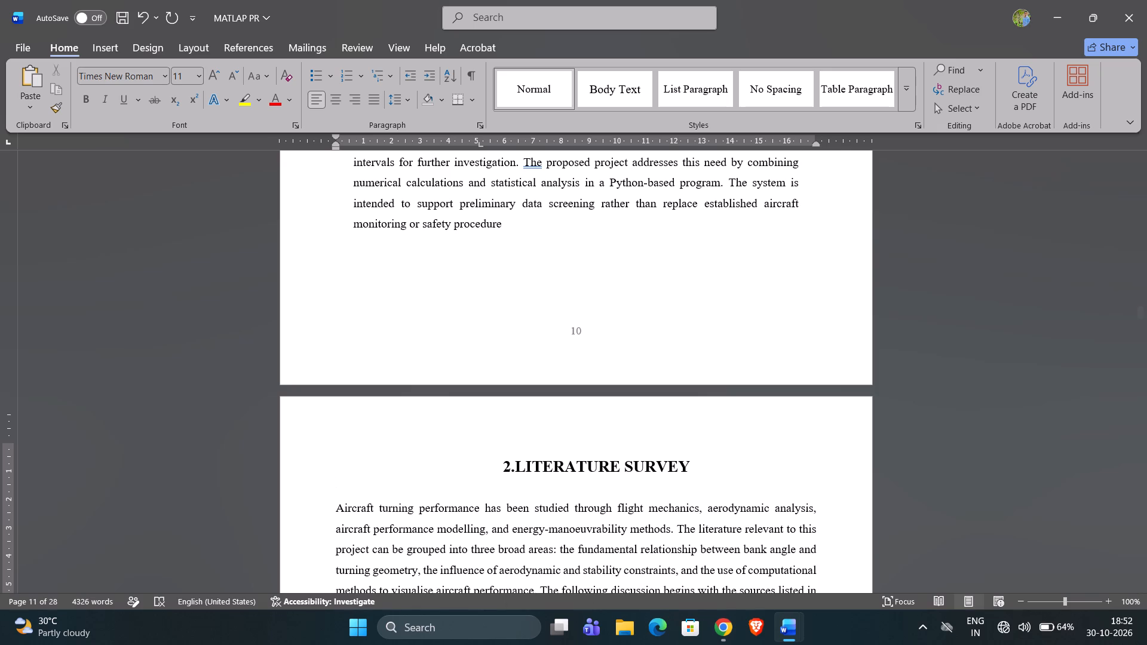
scroll(464, 482, down, 1)
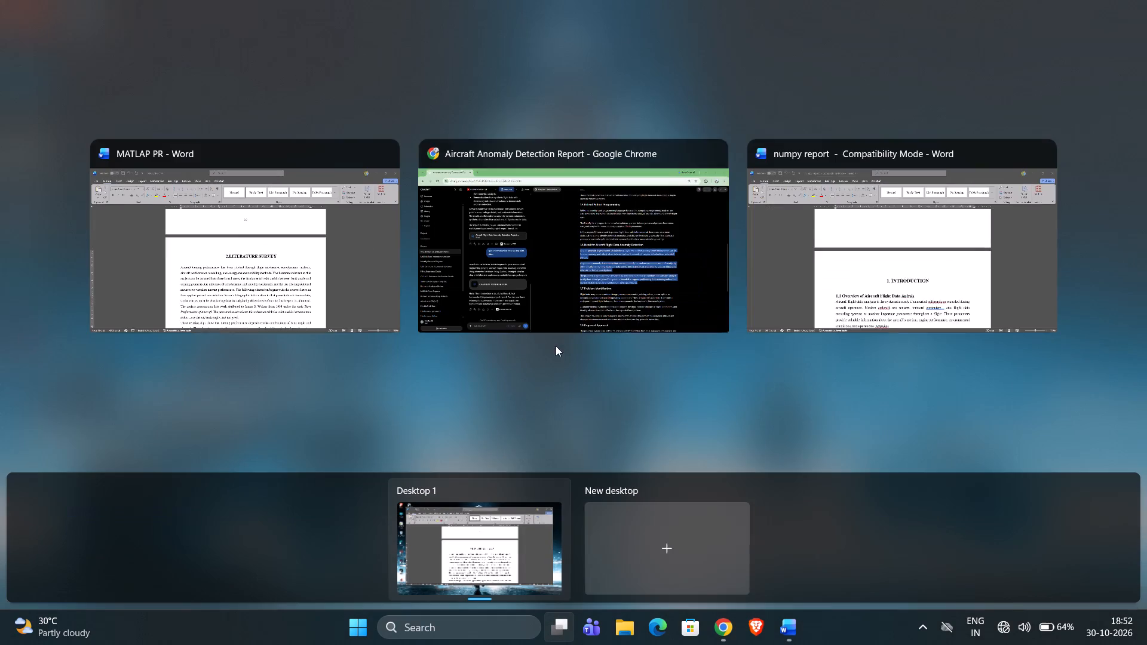
click(337, 268)
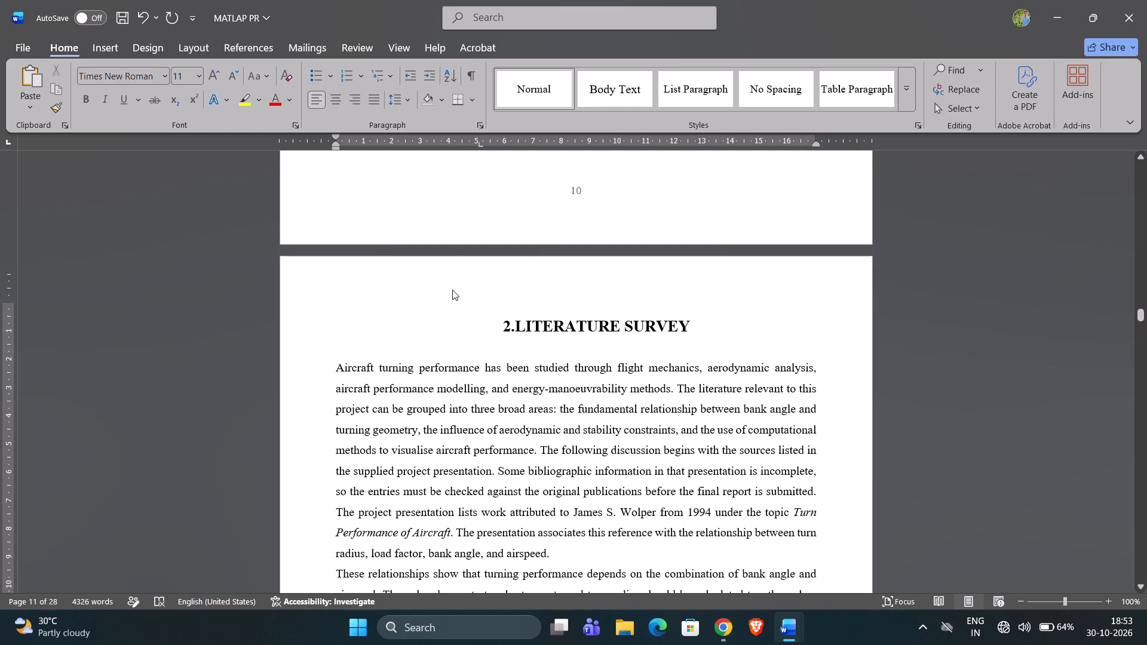
click(490, 325)
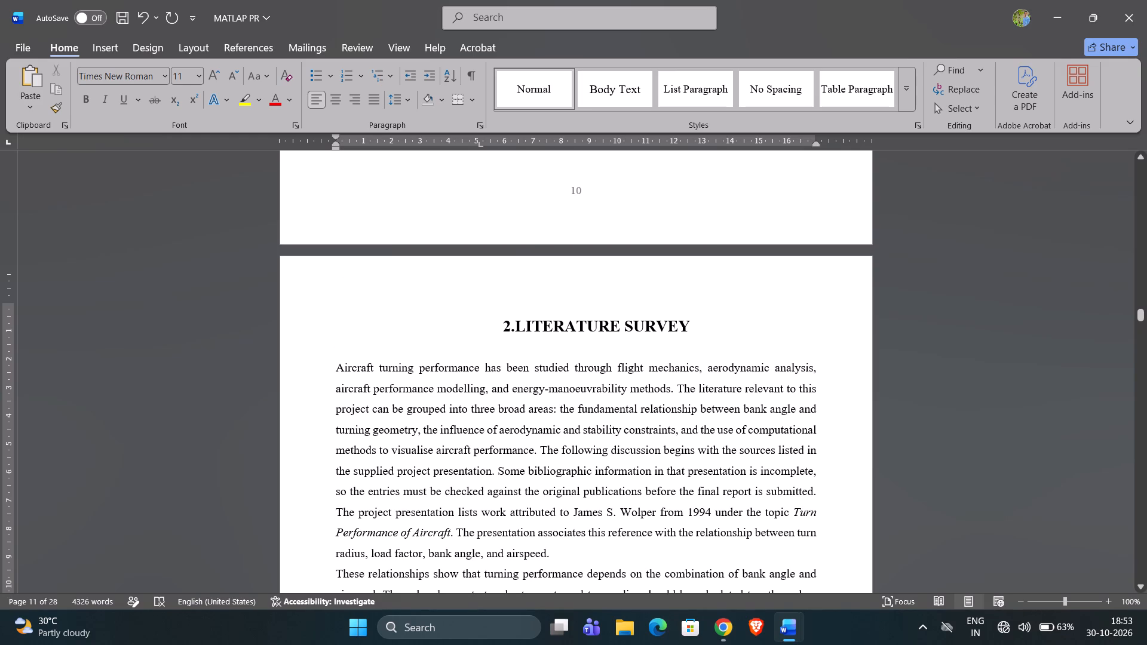
key(BackSpace)
key(BackSpace)
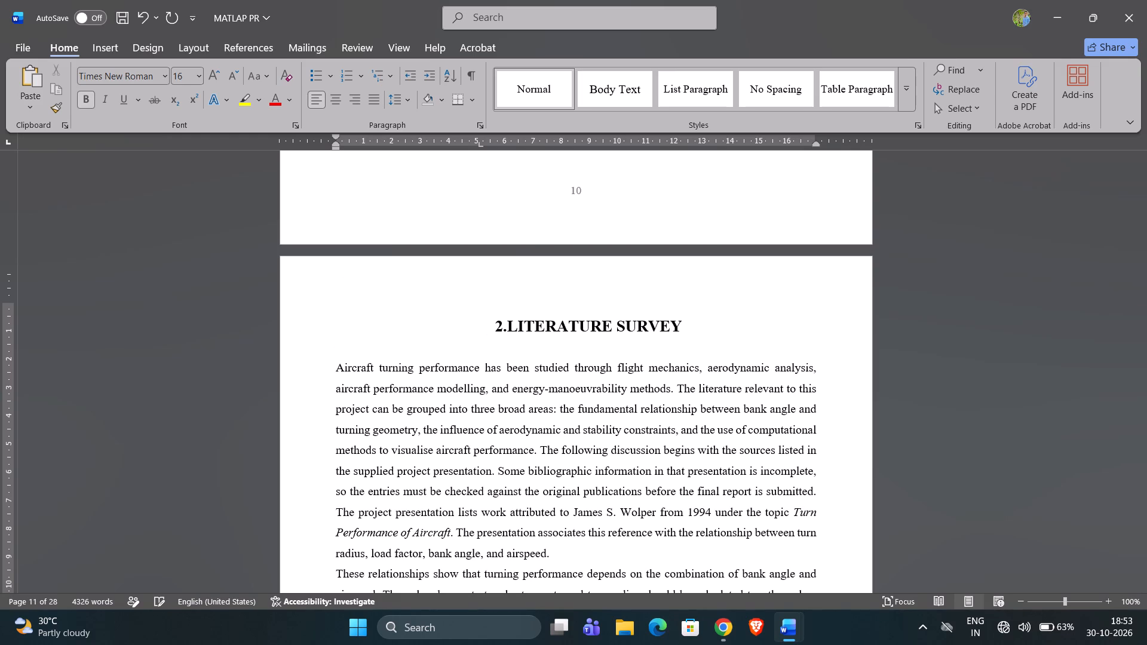
key(BackSpace)
key(BackSpace)
key(BackSpace)
key(BackSpace)
key(BackSpace)
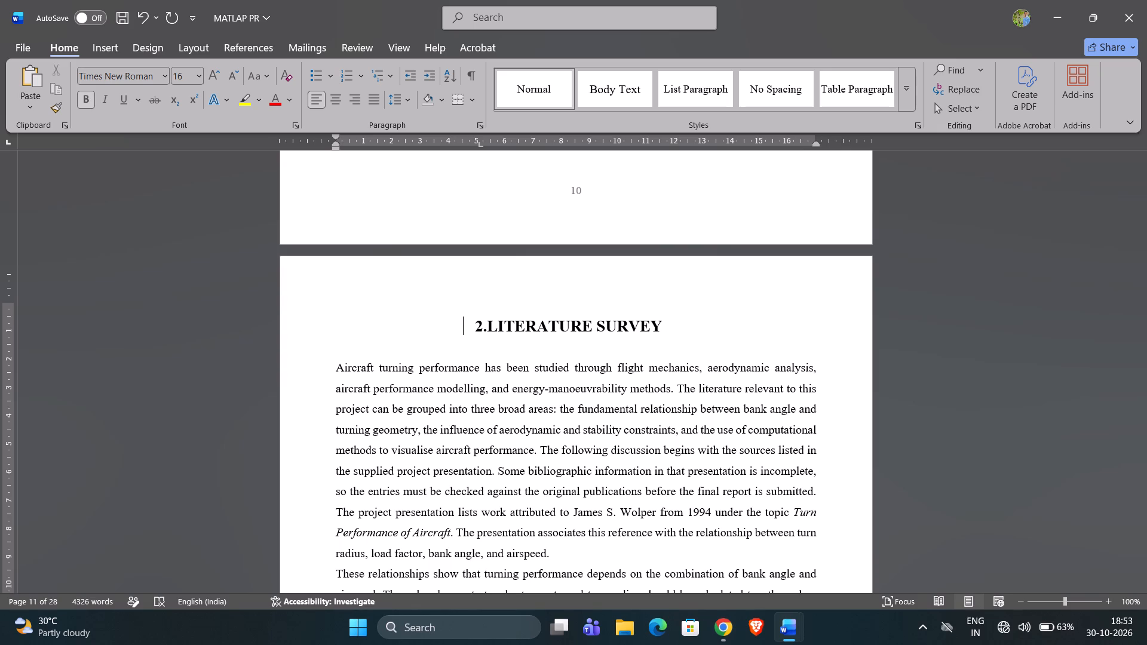
key(BackSpace)
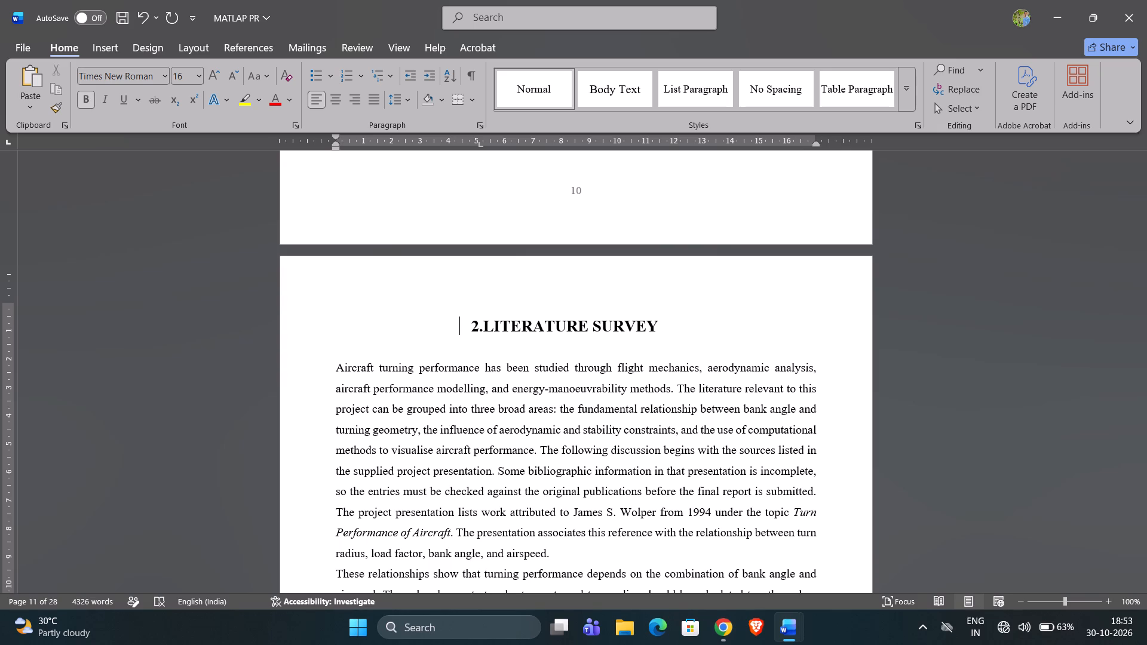
key(BackSpace)
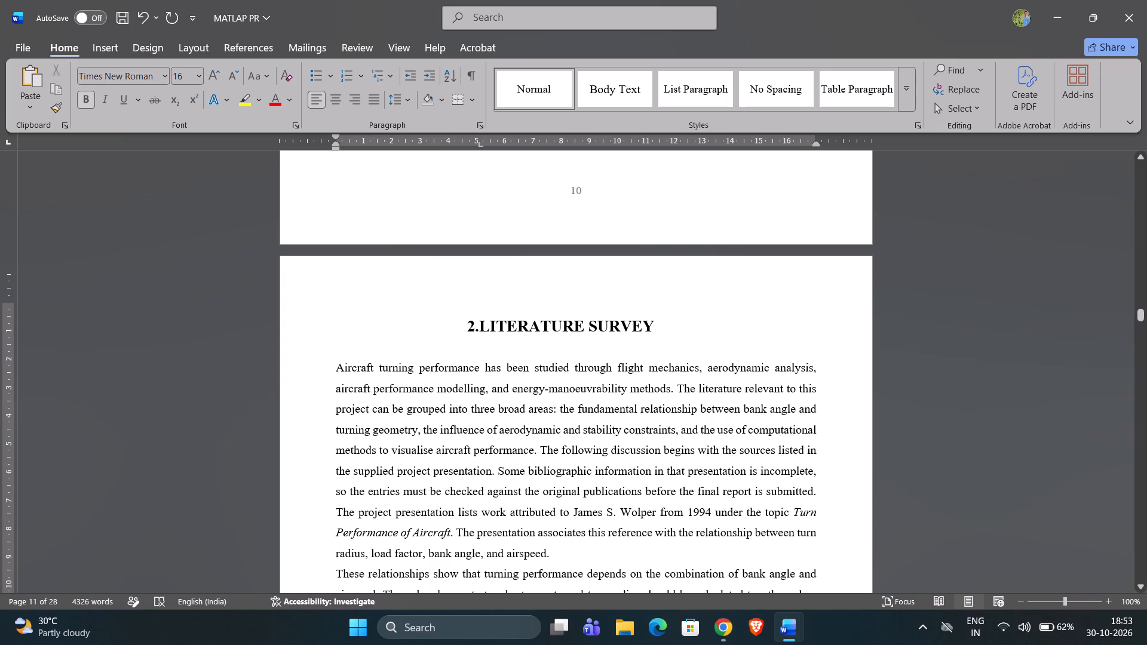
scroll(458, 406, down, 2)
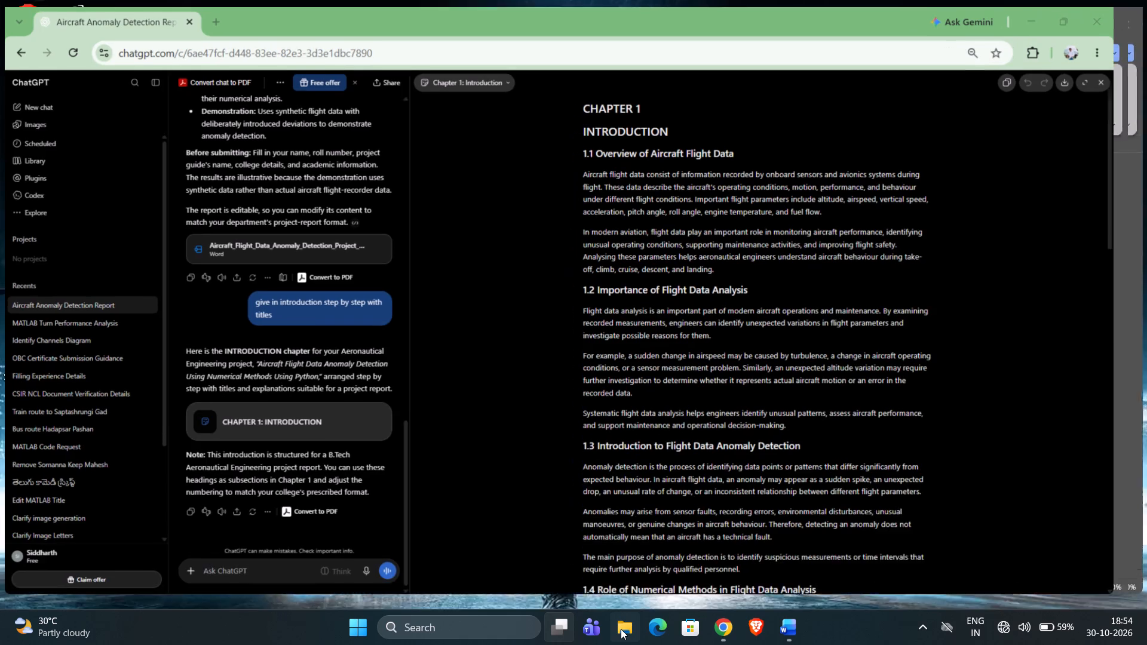
click(621, 629)
click(621, 629)
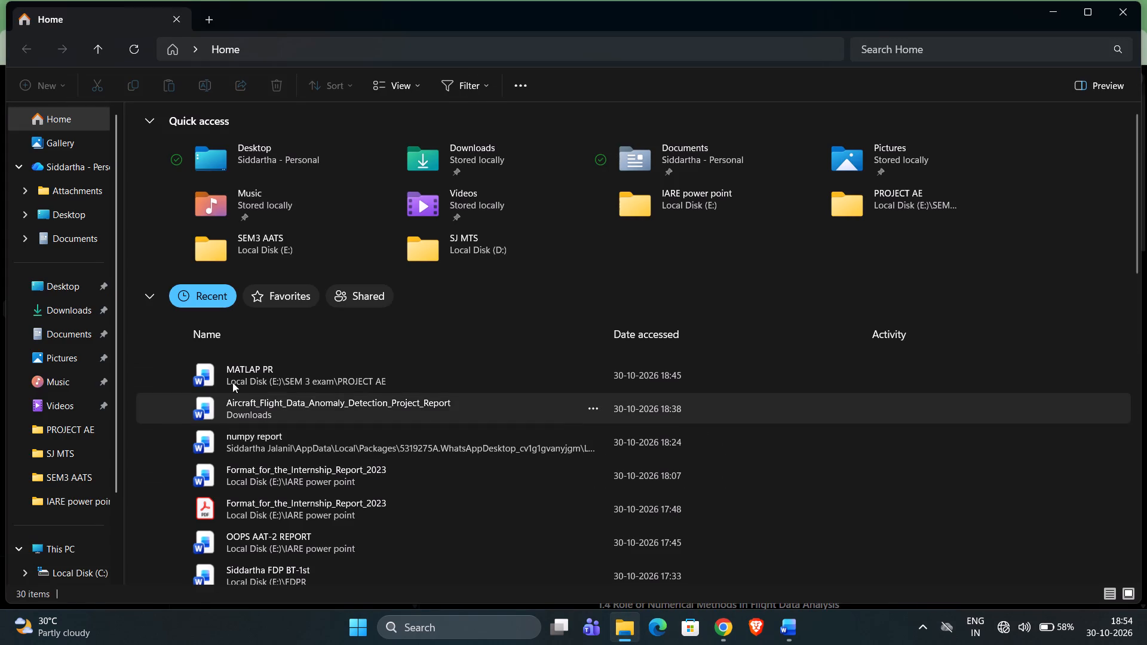
double_click(252, 407)
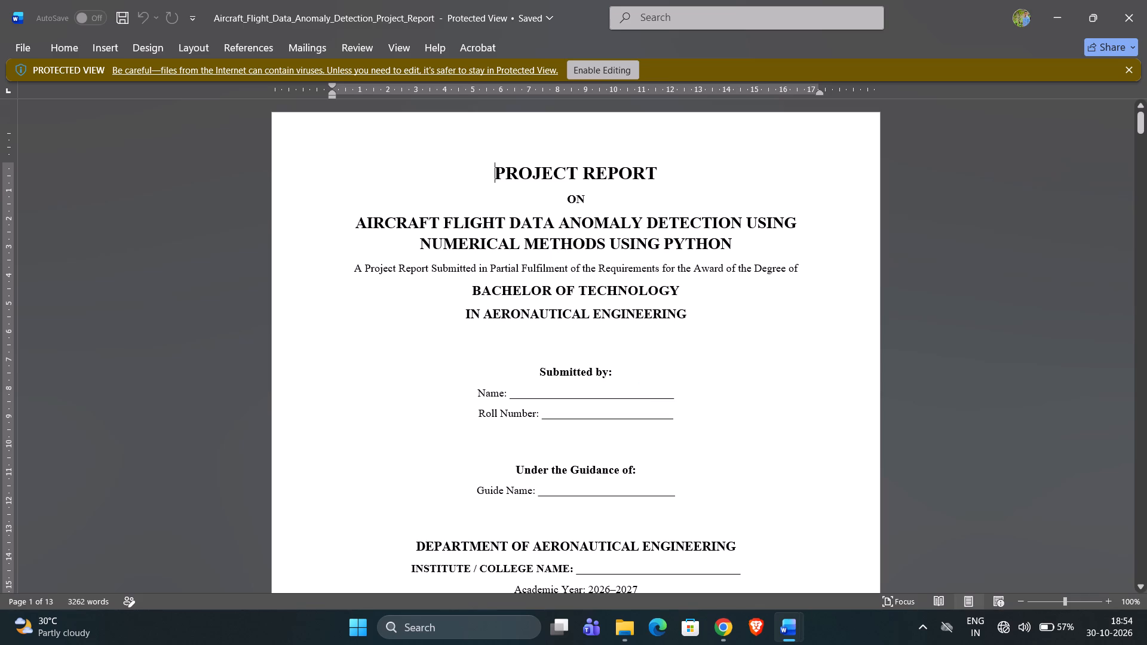
Enable editing in the downloaded Aircraft_Flight_Data_Anomaly_Detection_Project_Report document.
click(606, 72)
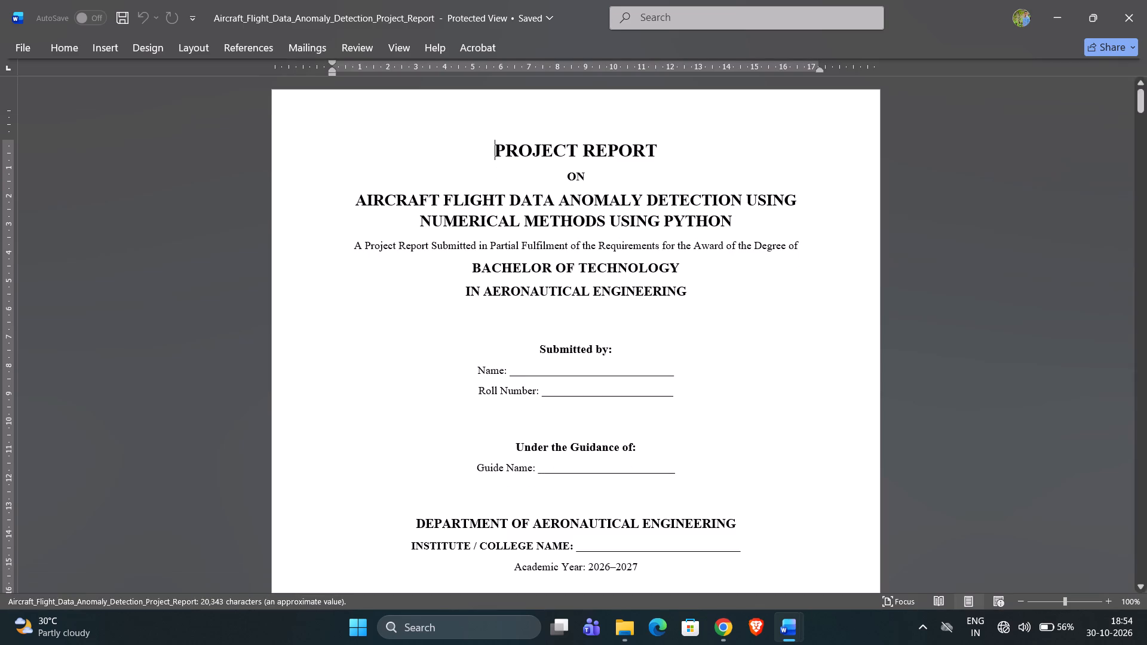
double_click(615, 202)
Look through the downloaded report from the title page past the acknowledgement, abstract and table of contents to the introduction and problem statement.
scroll(615, 202, down, 9)
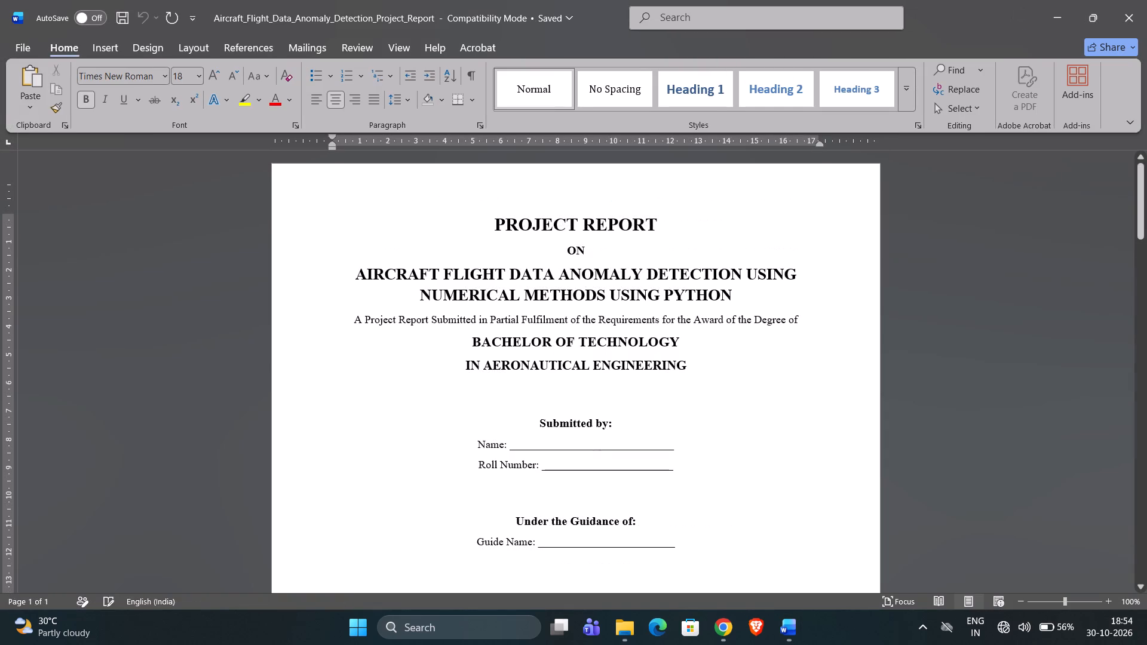
scroll(615, 202, down, 9)
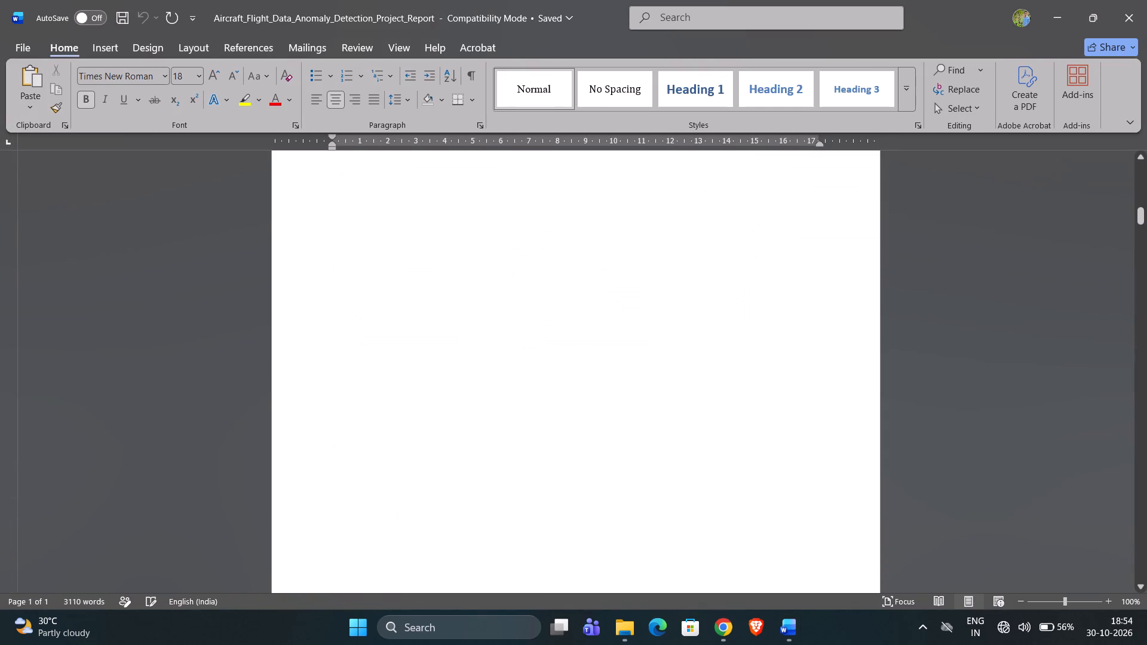
scroll(615, 202, down, 3)
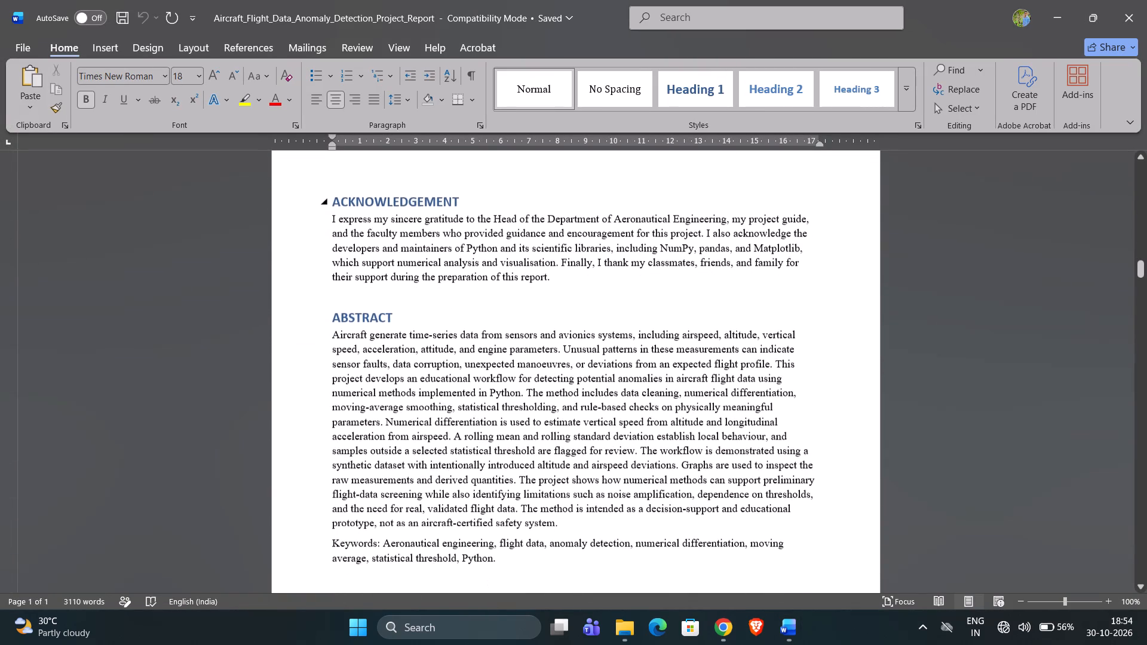
scroll(615, 202, down, 3)
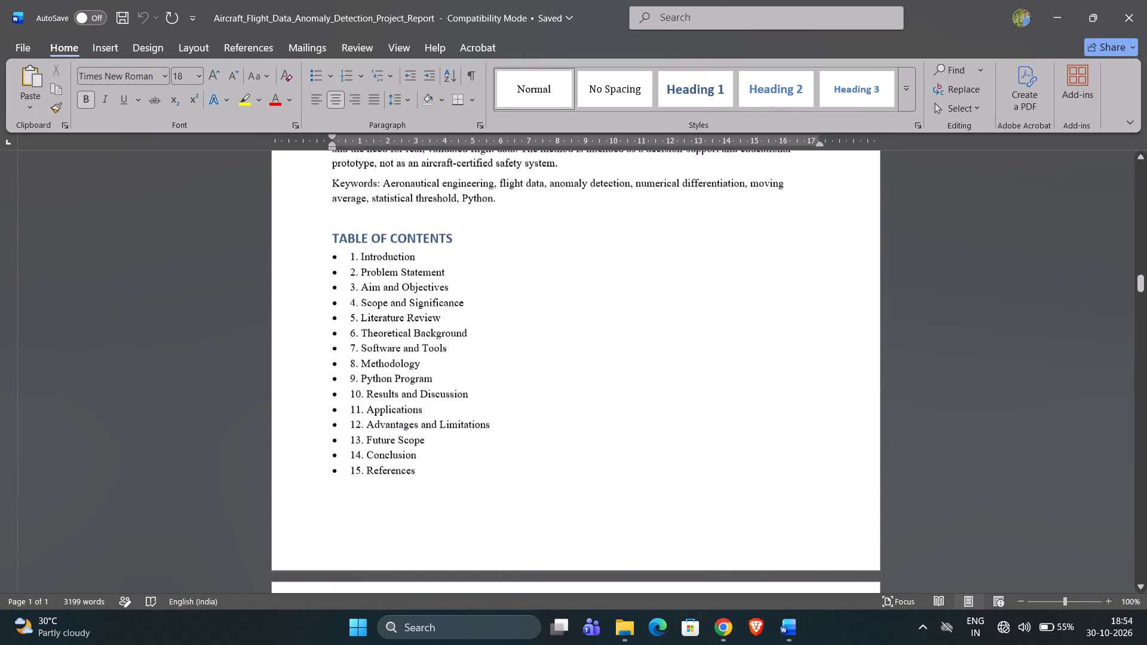
scroll(615, 202, down, 1)
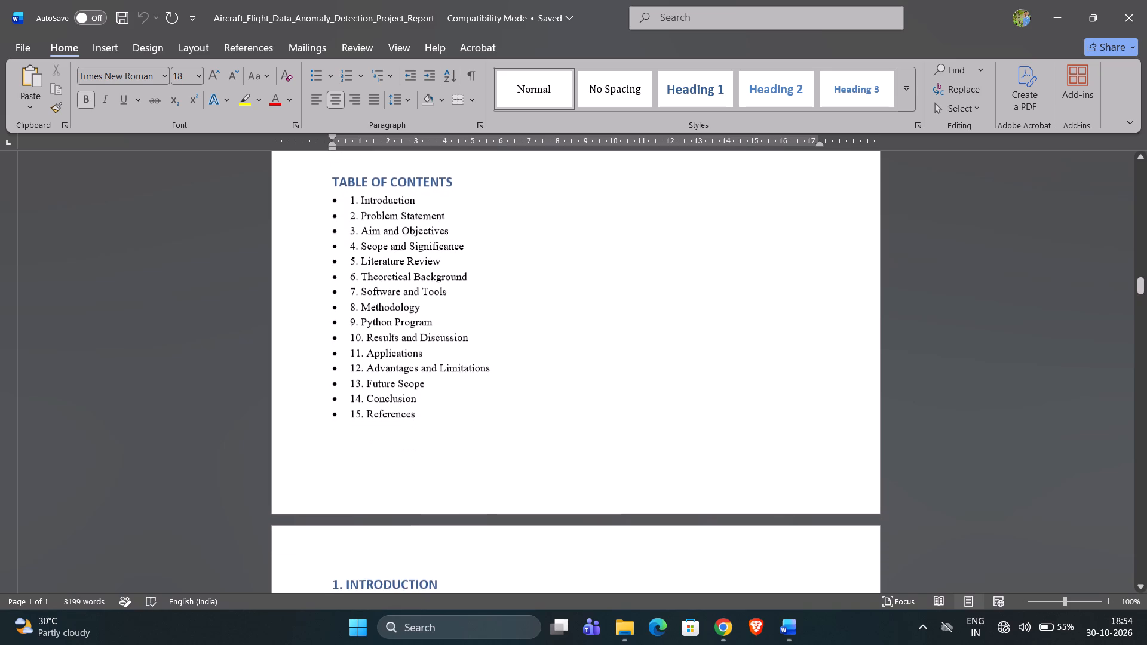
scroll(615, 202, down, 3)
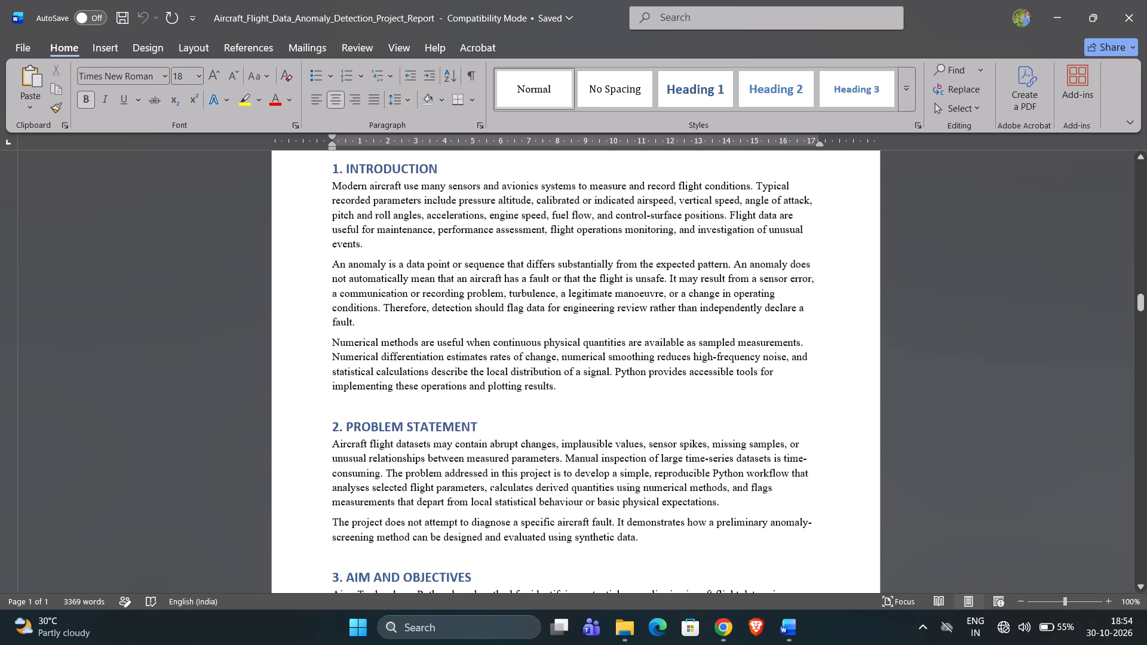
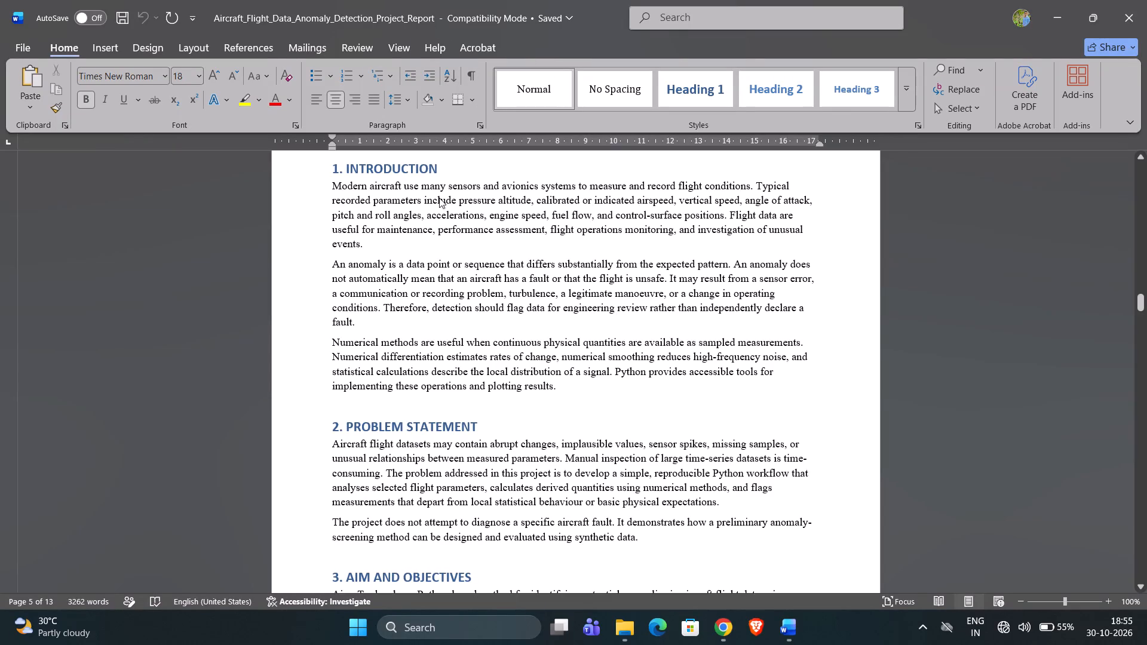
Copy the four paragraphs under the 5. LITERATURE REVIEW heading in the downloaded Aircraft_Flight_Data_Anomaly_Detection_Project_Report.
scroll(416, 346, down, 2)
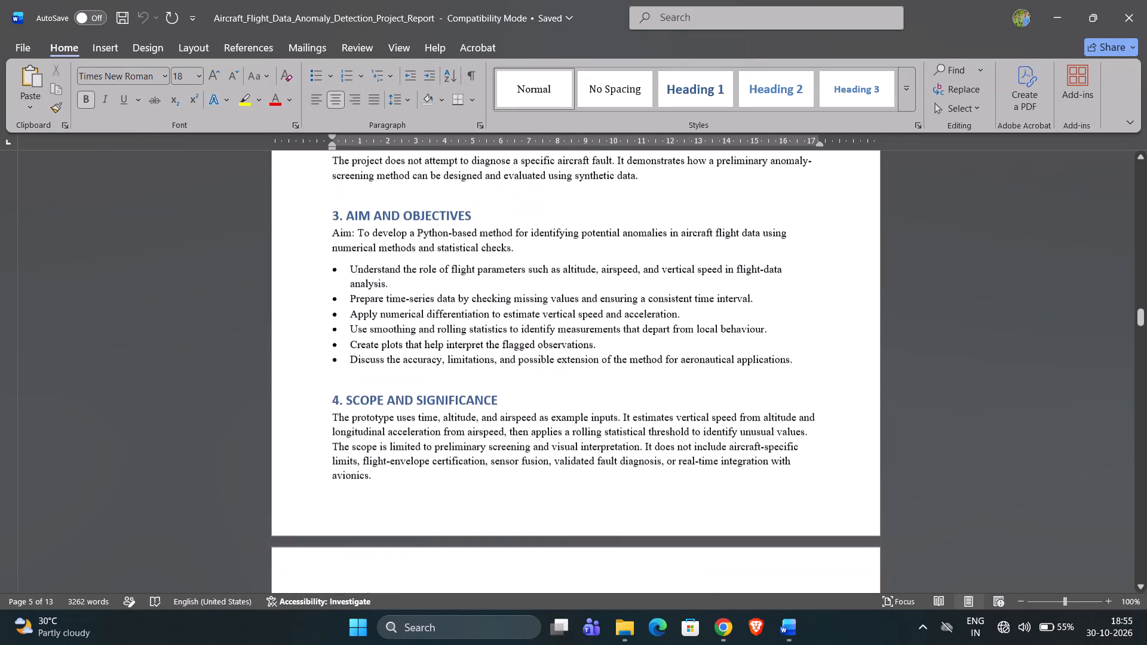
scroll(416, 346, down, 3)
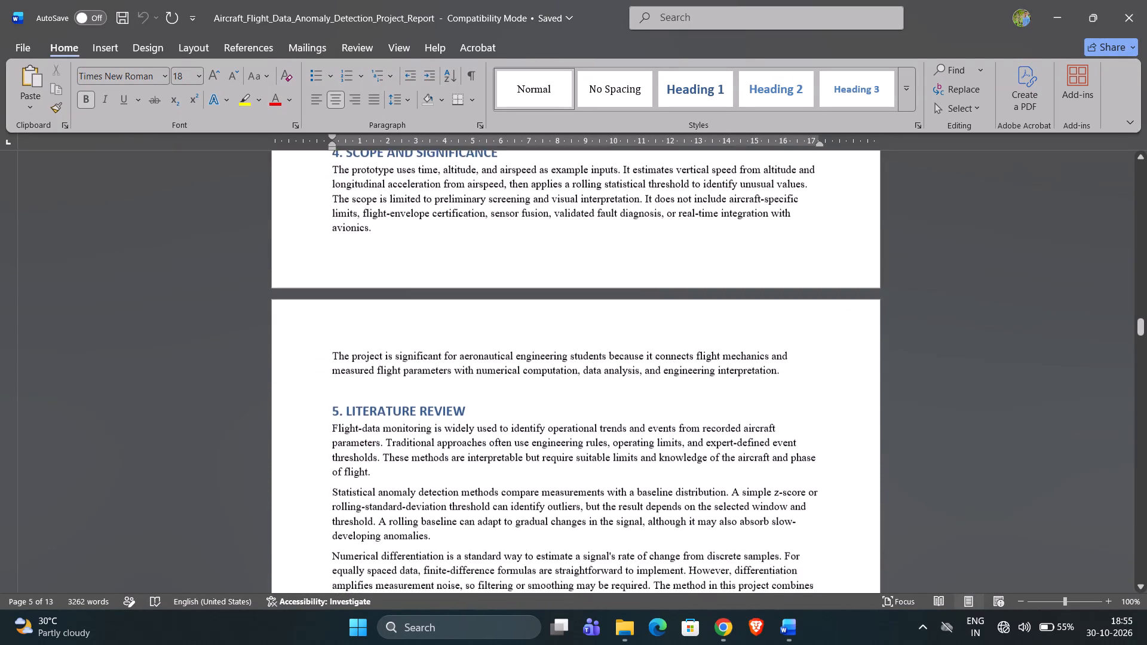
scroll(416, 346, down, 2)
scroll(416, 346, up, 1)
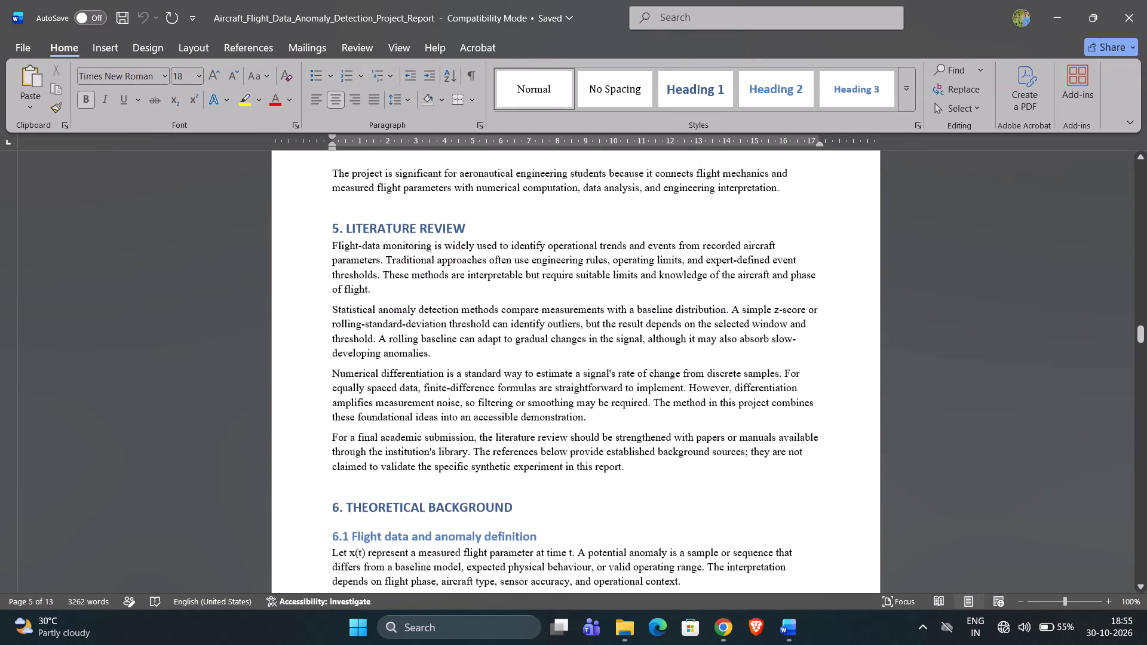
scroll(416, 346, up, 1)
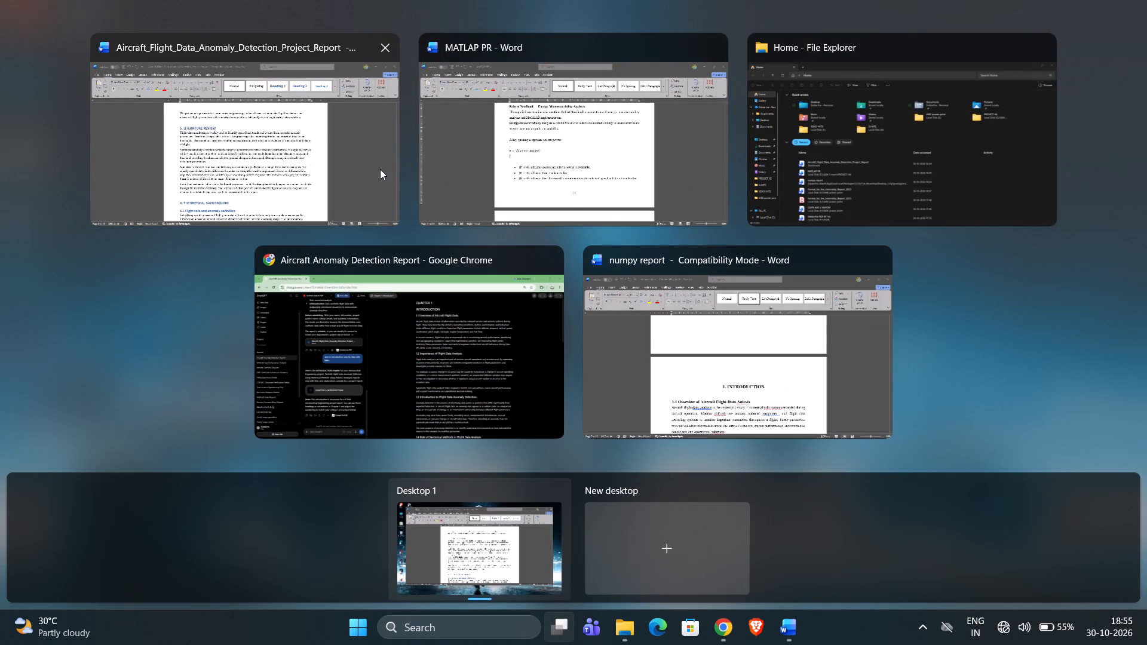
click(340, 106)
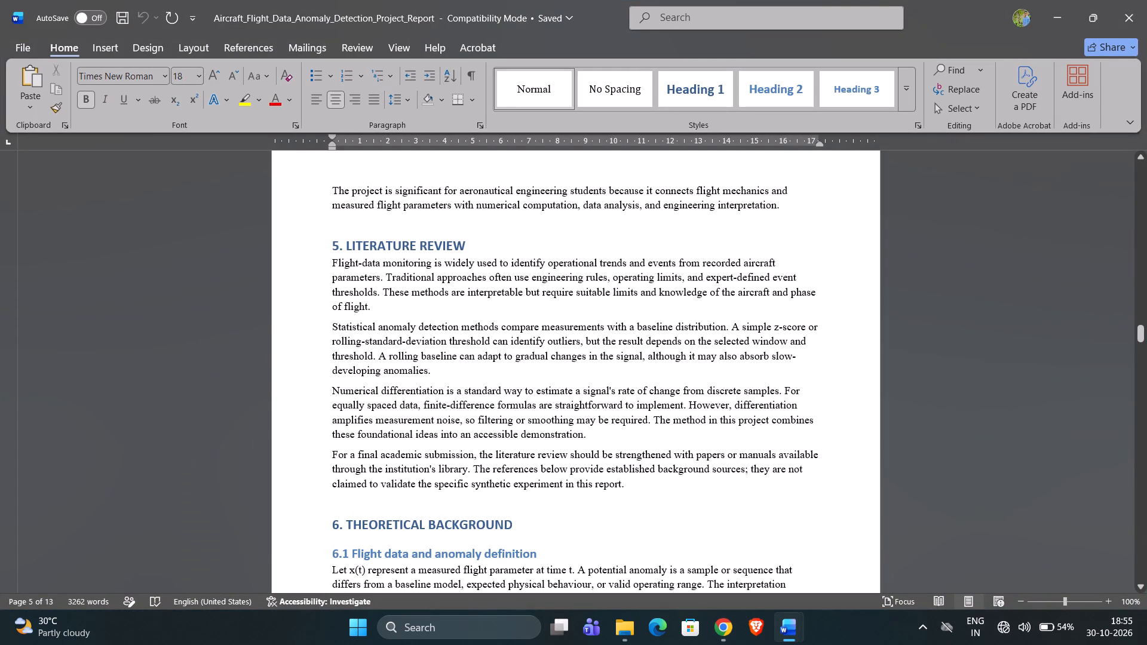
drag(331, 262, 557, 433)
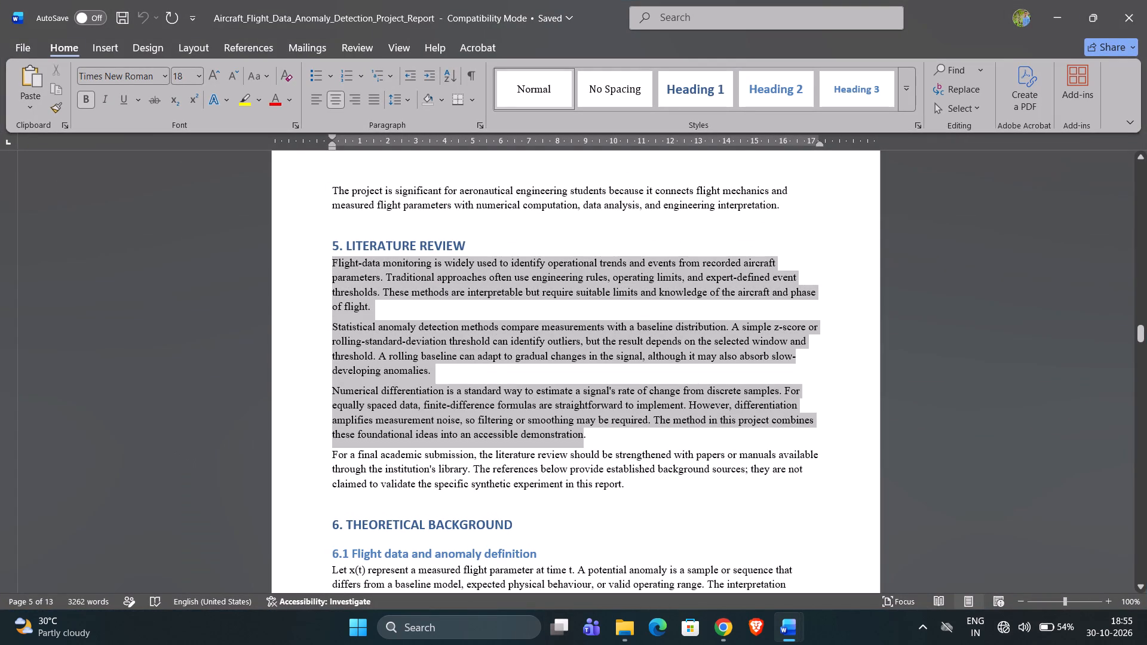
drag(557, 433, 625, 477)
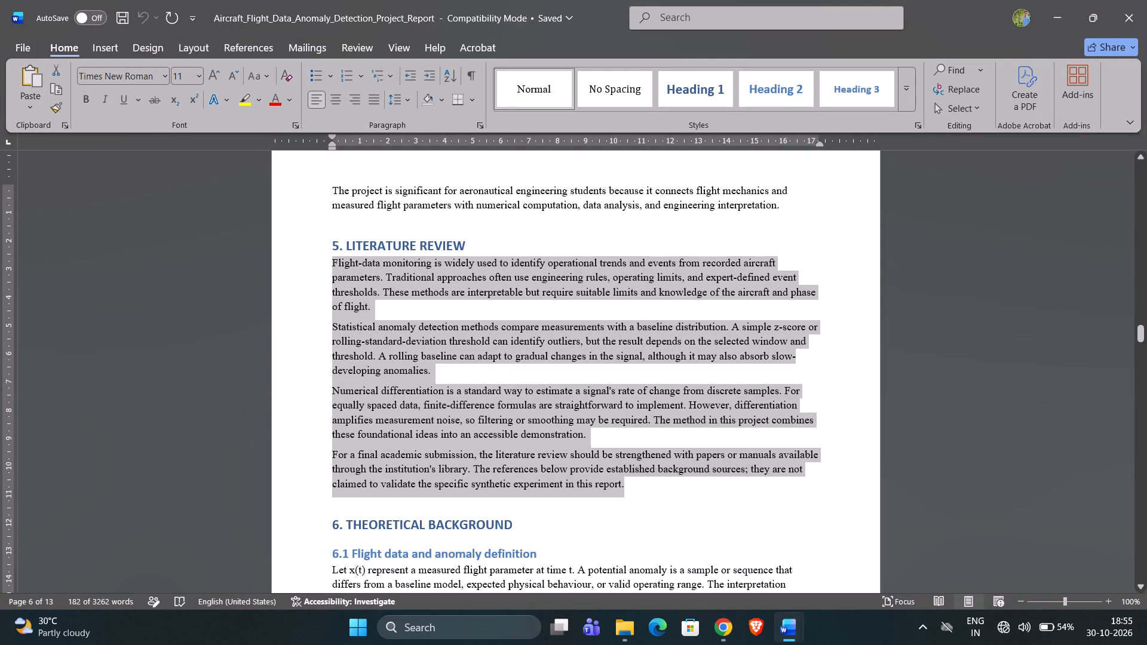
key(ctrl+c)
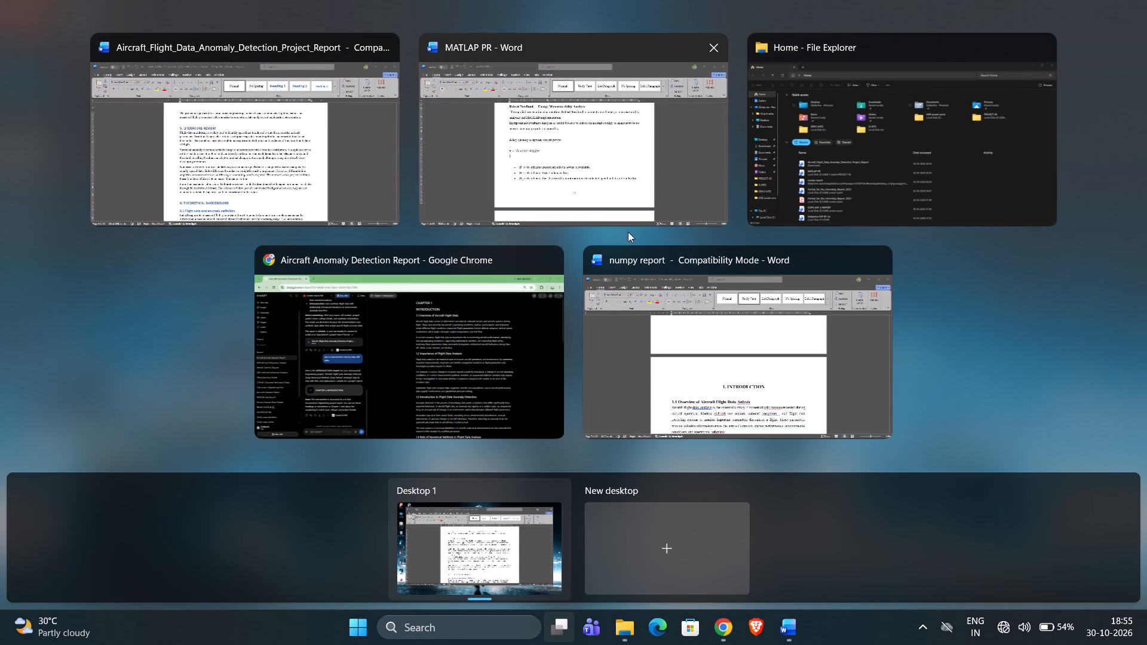
Switch to the numpy report document and look through its introduction and 2. LITERATURE SURVEY chapter.
click(662, 301)
scroll(523, 330, down, 1)
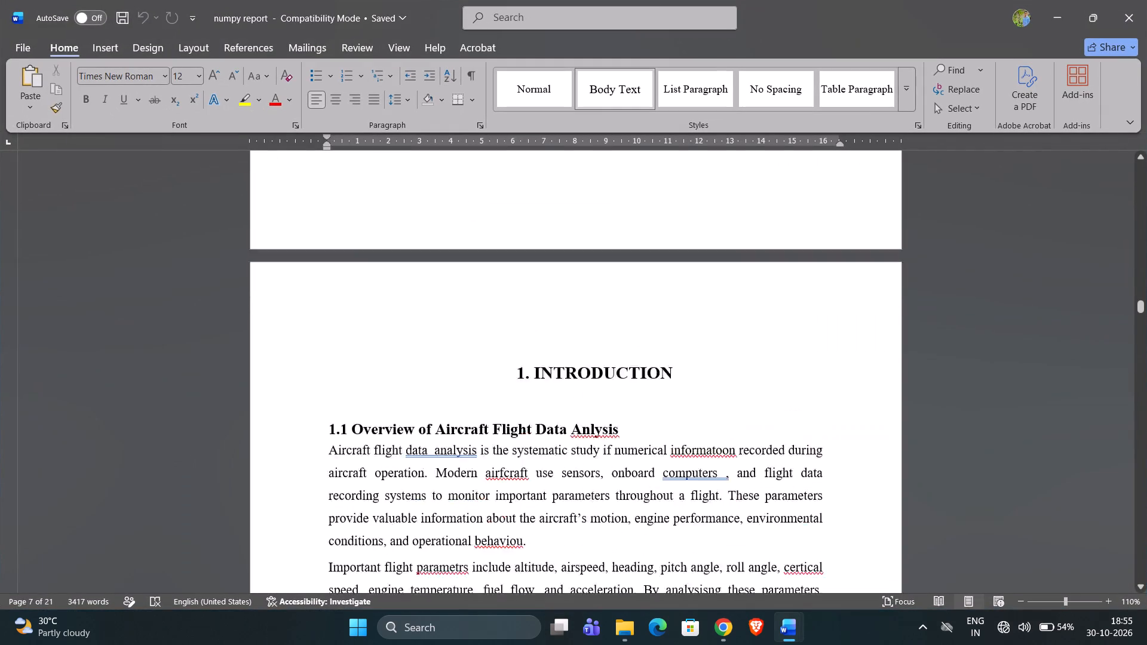
scroll(523, 330, down, 13)
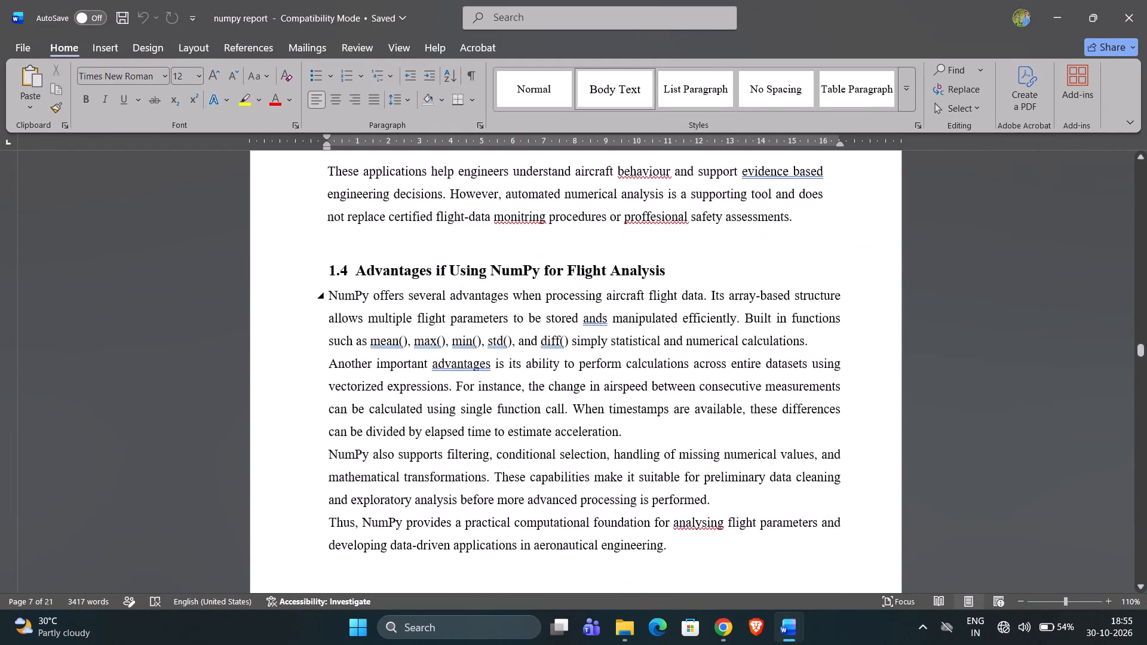
scroll(523, 330, down, 3)
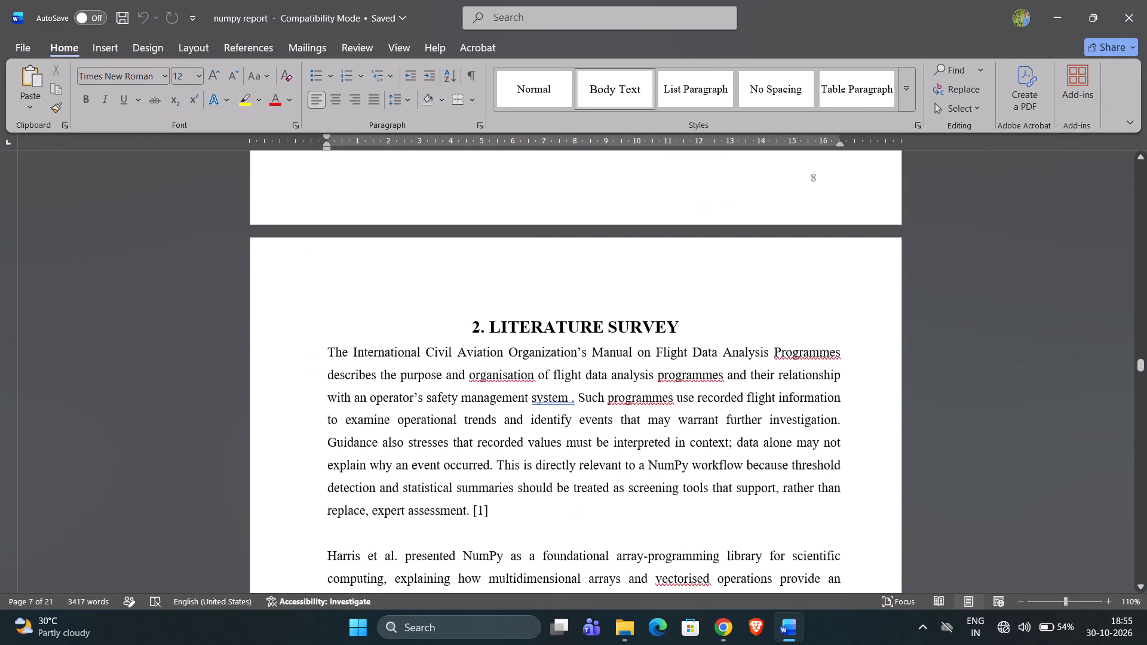
scroll(523, 330, down, 4)
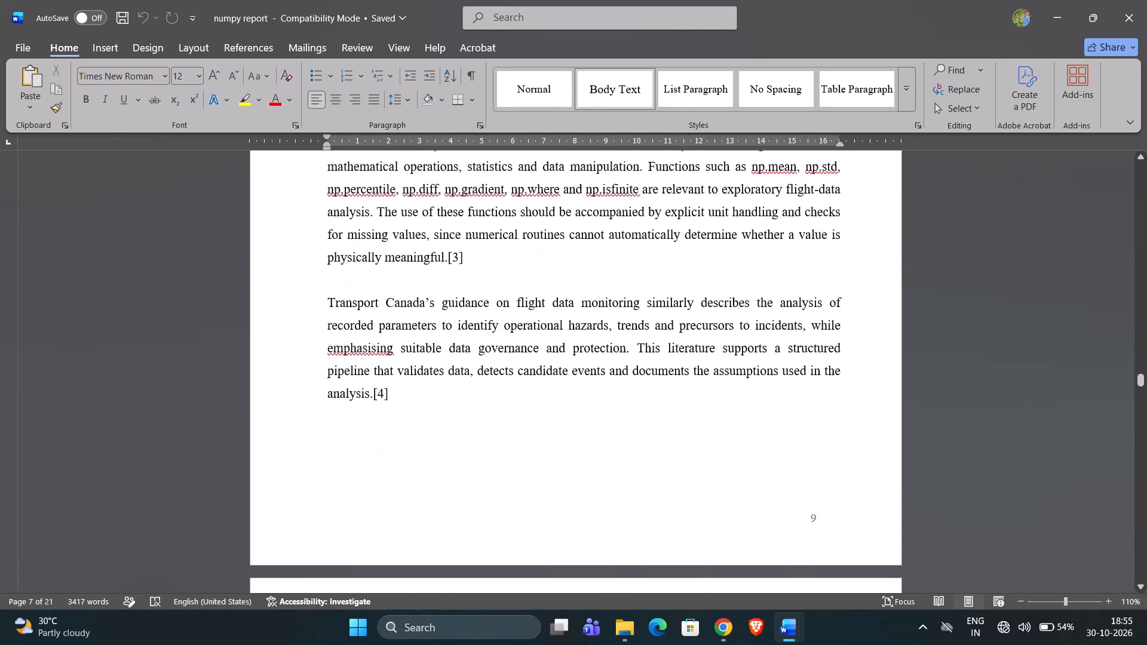
scroll(523, 330, down, 1)
scroll(523, 330, up, 3)
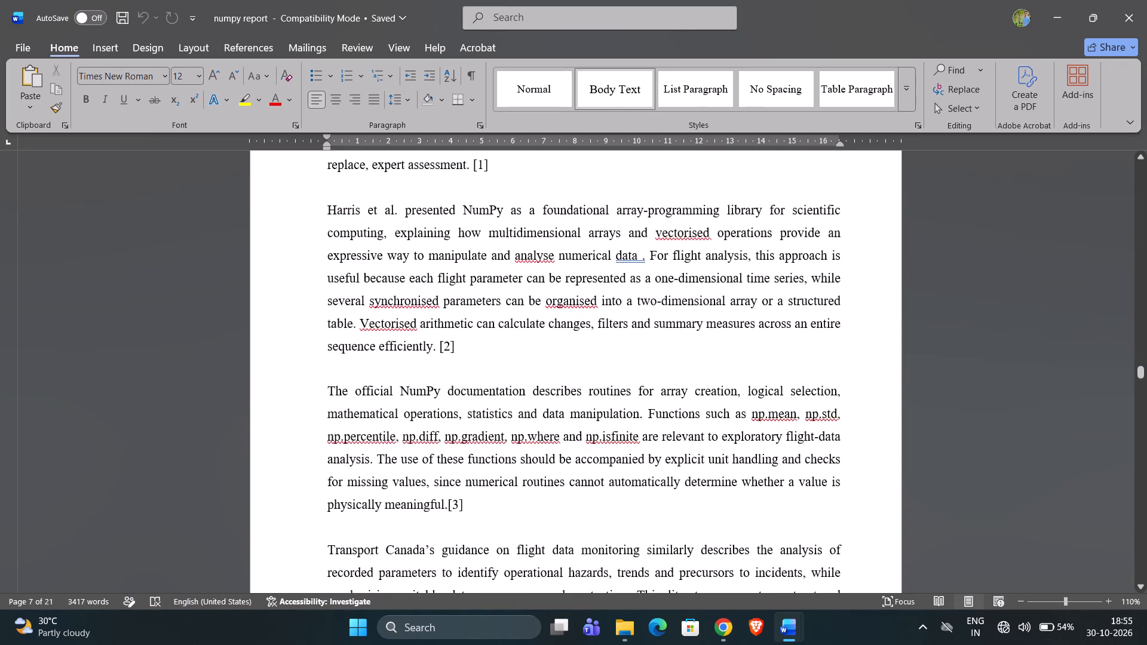
scroll(523, 330, up, 2)
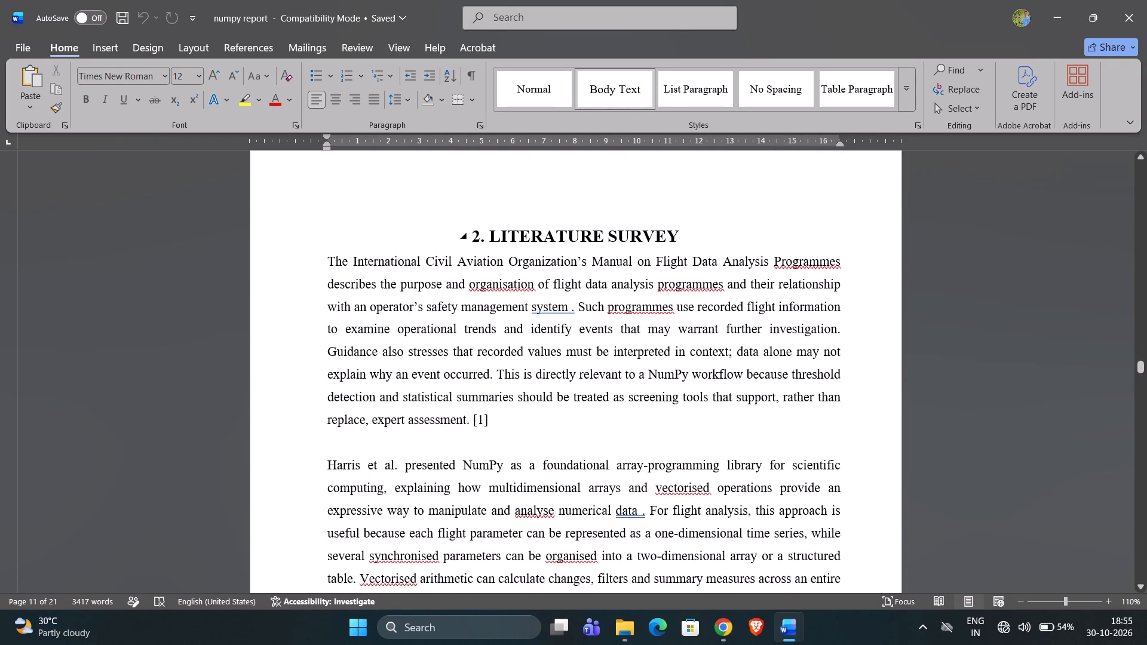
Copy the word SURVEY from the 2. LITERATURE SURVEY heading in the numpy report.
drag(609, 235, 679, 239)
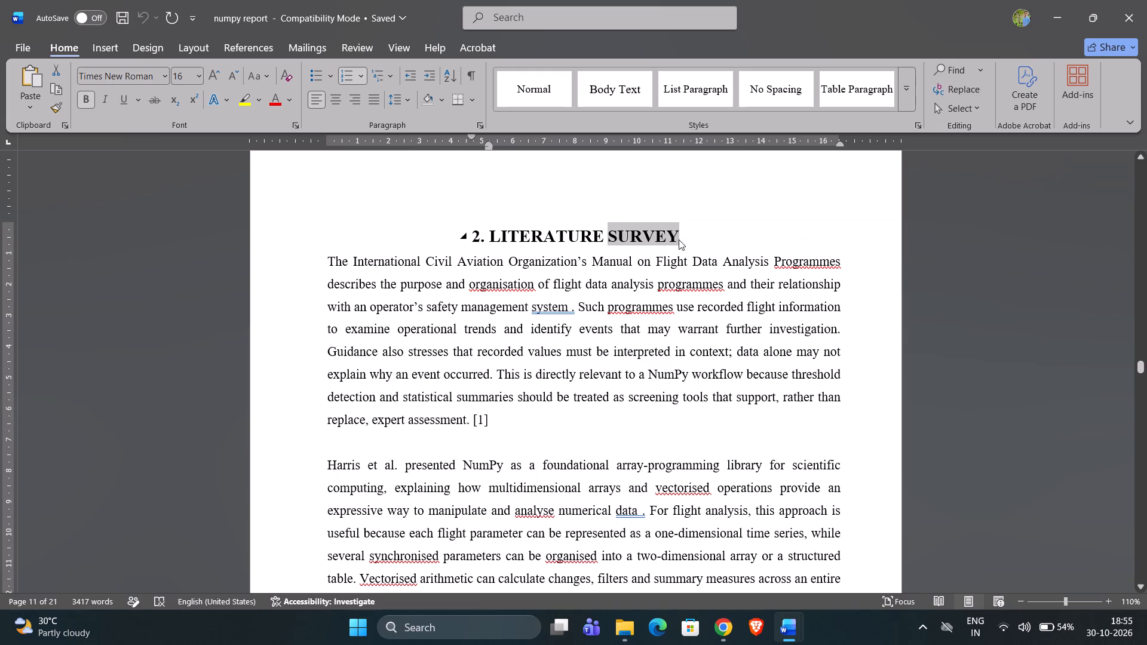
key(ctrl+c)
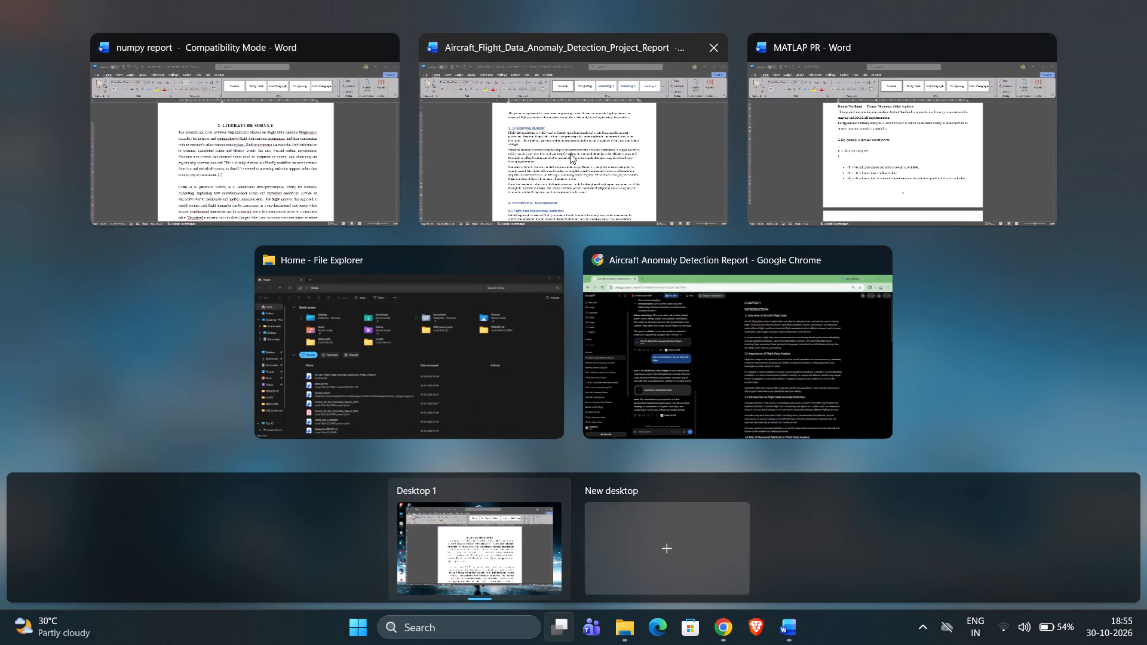
In MATLAP PR, delete the old text on the 2.LITERATURE SURVEY page following the opening word "Aircraft", through the page's last bullet line.
click(941, 140)
scroll(597, 182, up, 2)
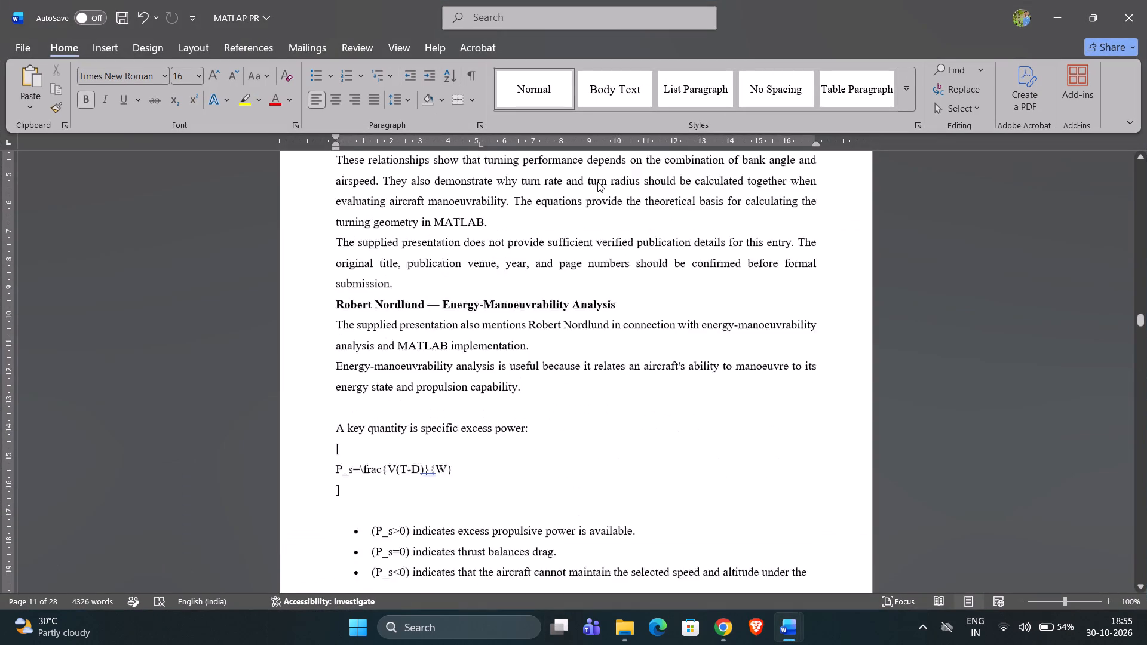
scroll(597, 182, up, 1)
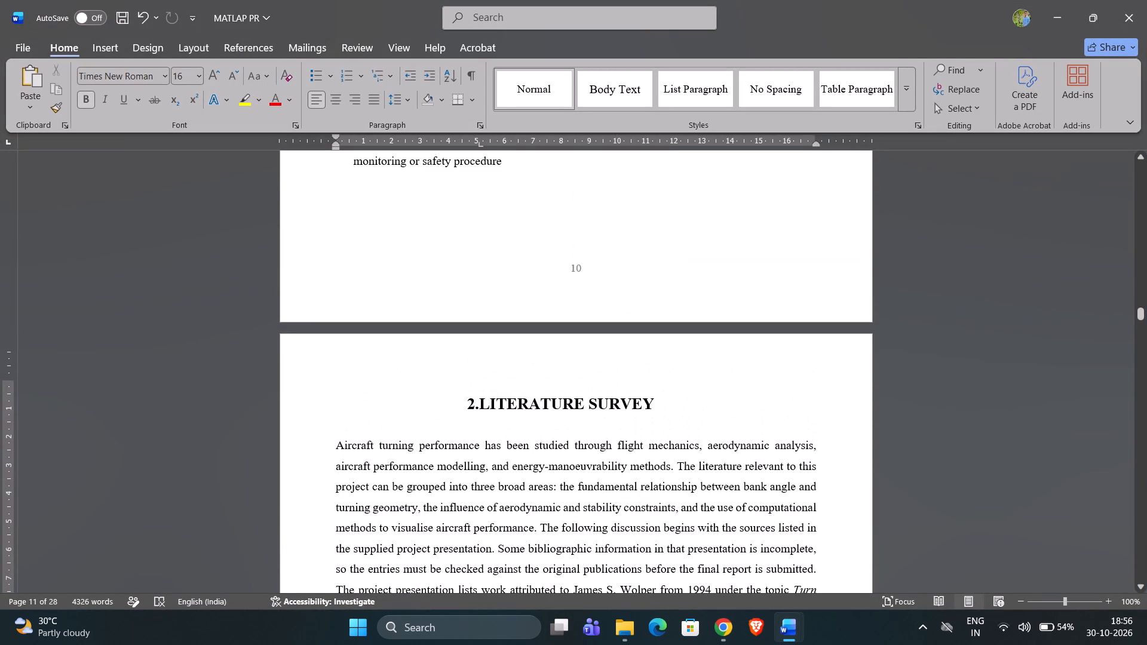
drag(467, 395, 651, 421)
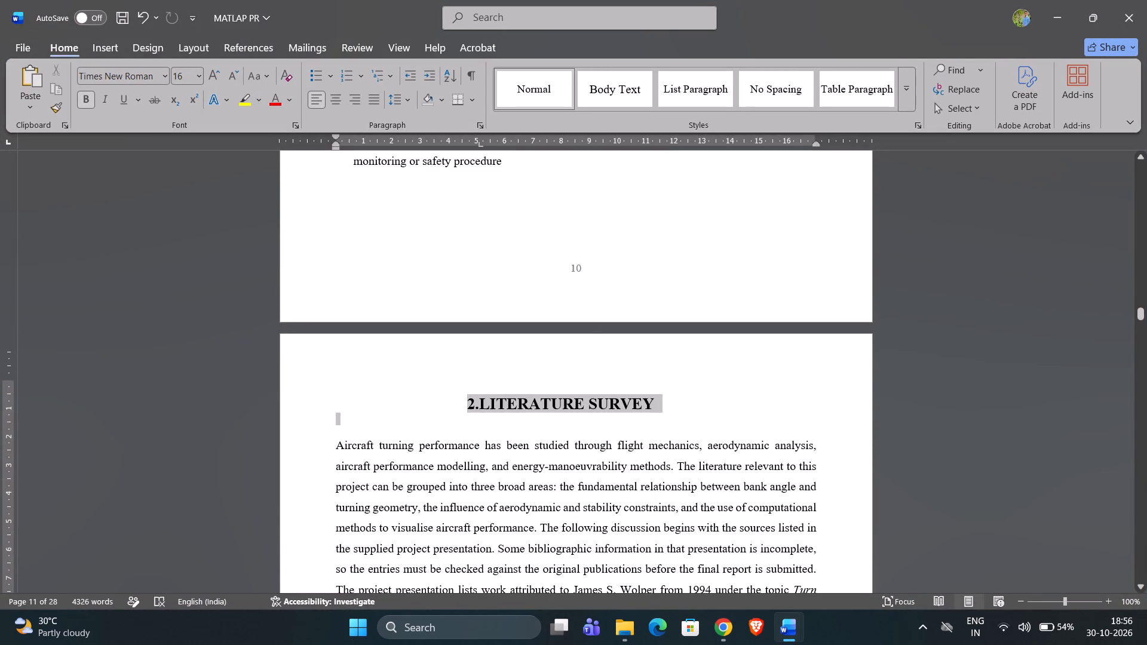
drag(651, 421, 662, 413)
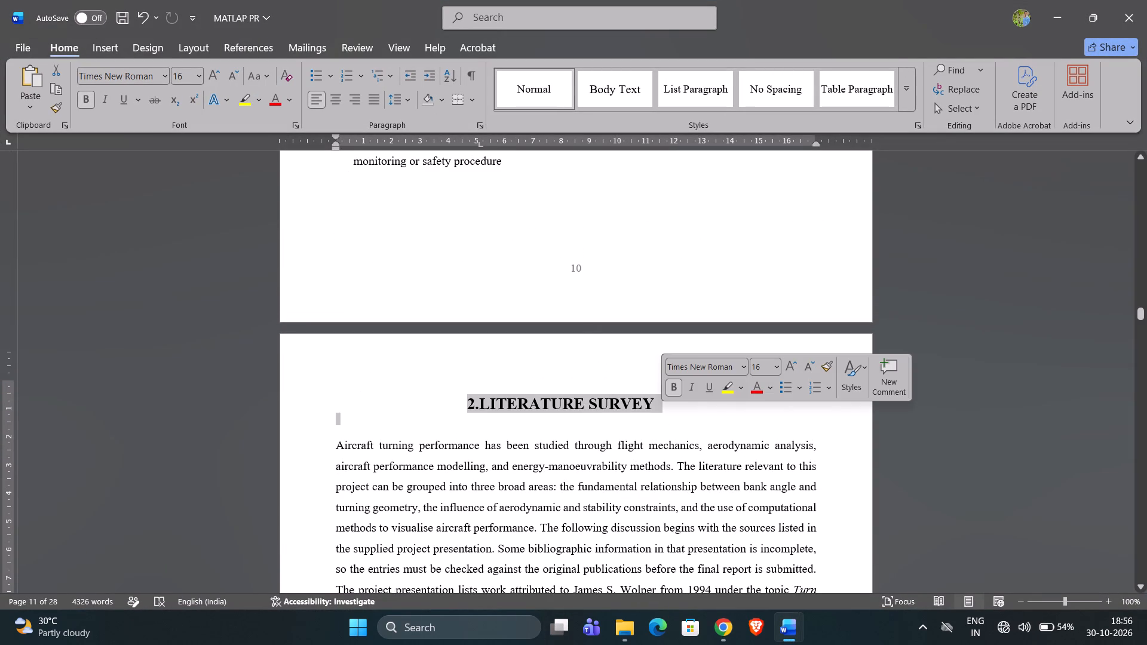
click(388, 449)
drag(380, 444, 455, 457)
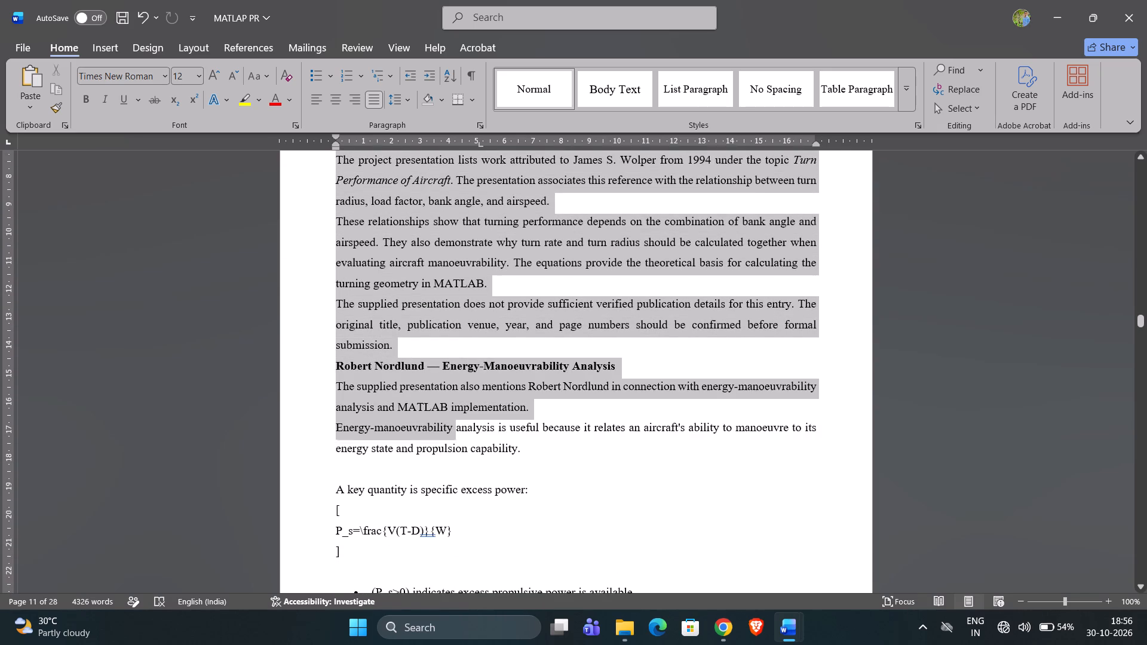
drag(455, 457, 474, 578)
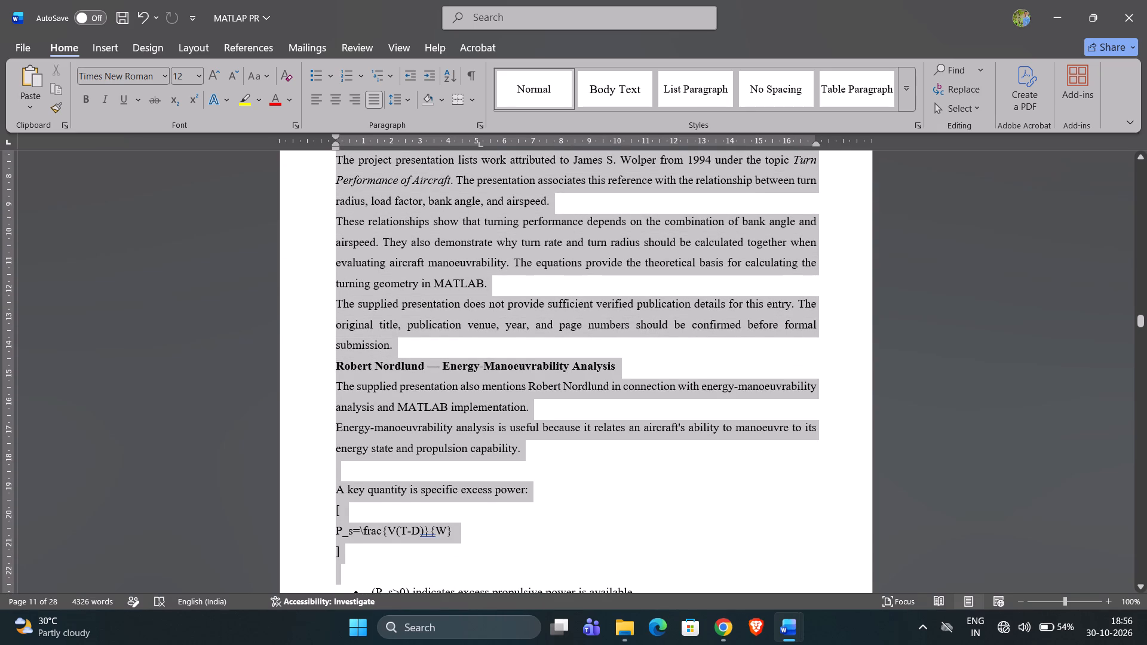
drag(474, 578, 749, 457)
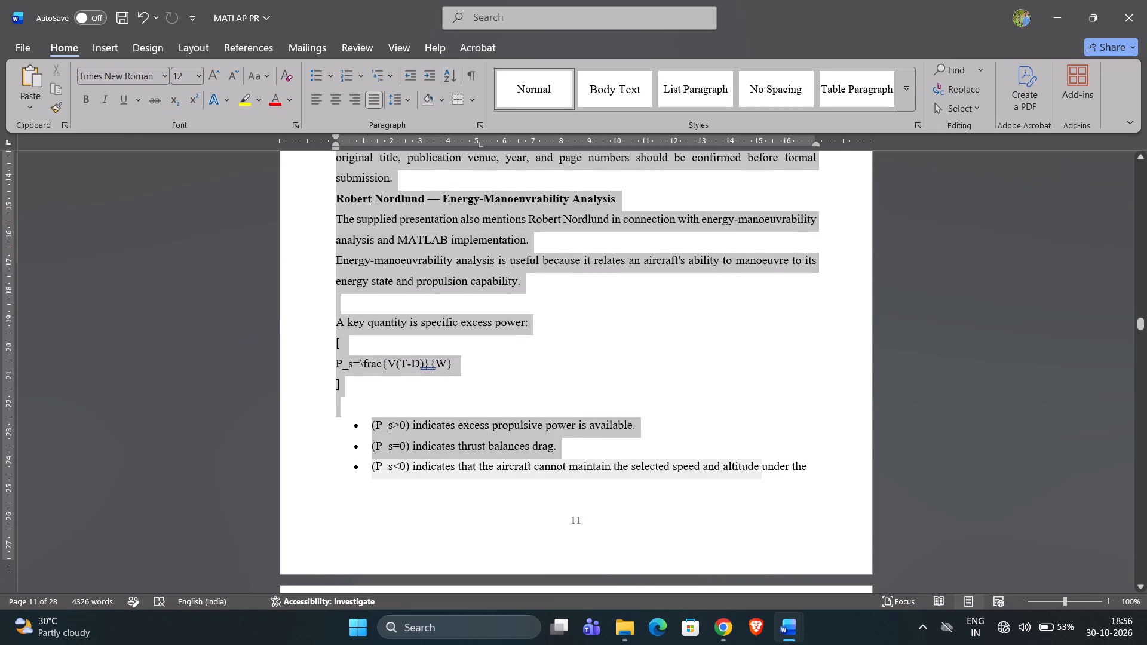
drag(749, 457, 807, 471)
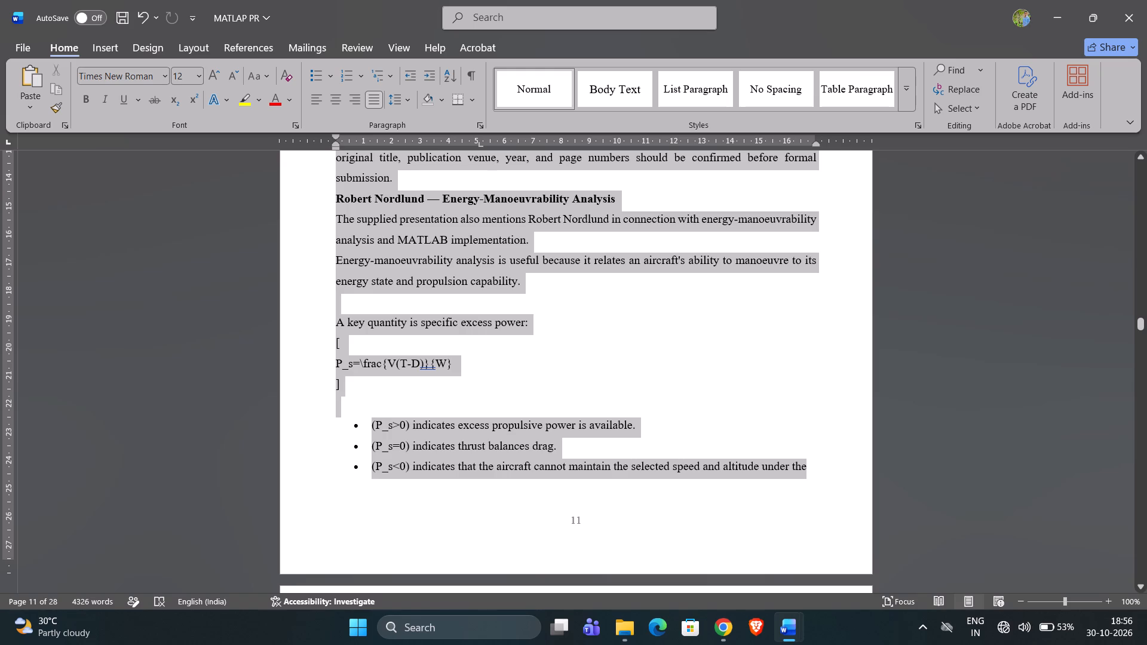
drag(807, 471, 725, 440)
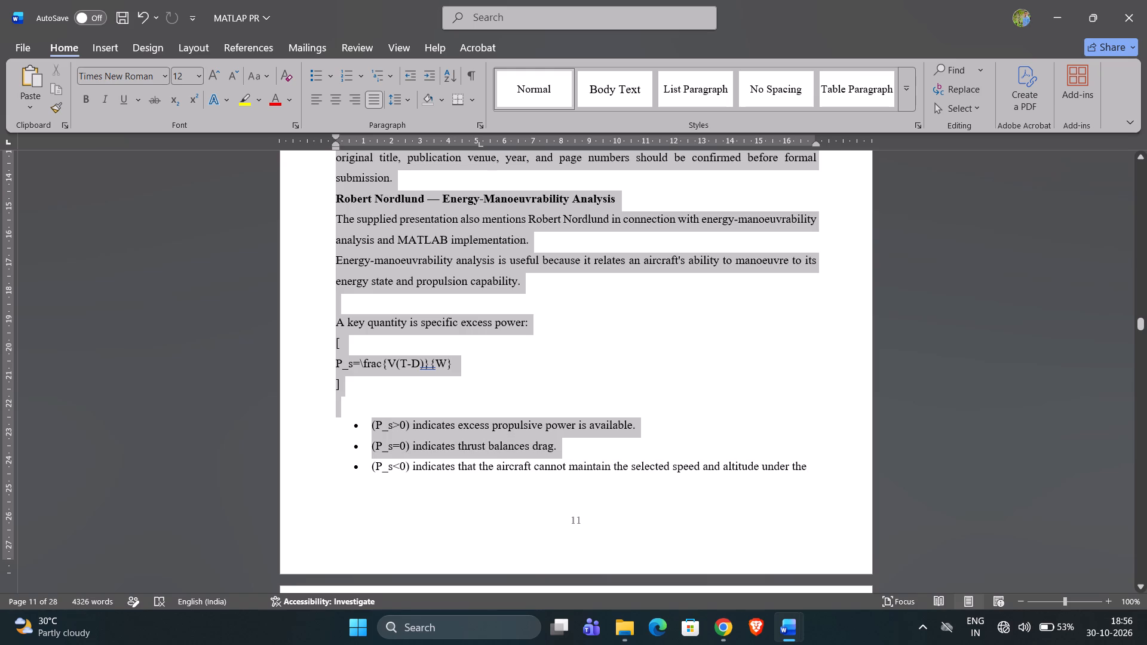
drag(725, 440, 816, 475)
key(BackSpace)
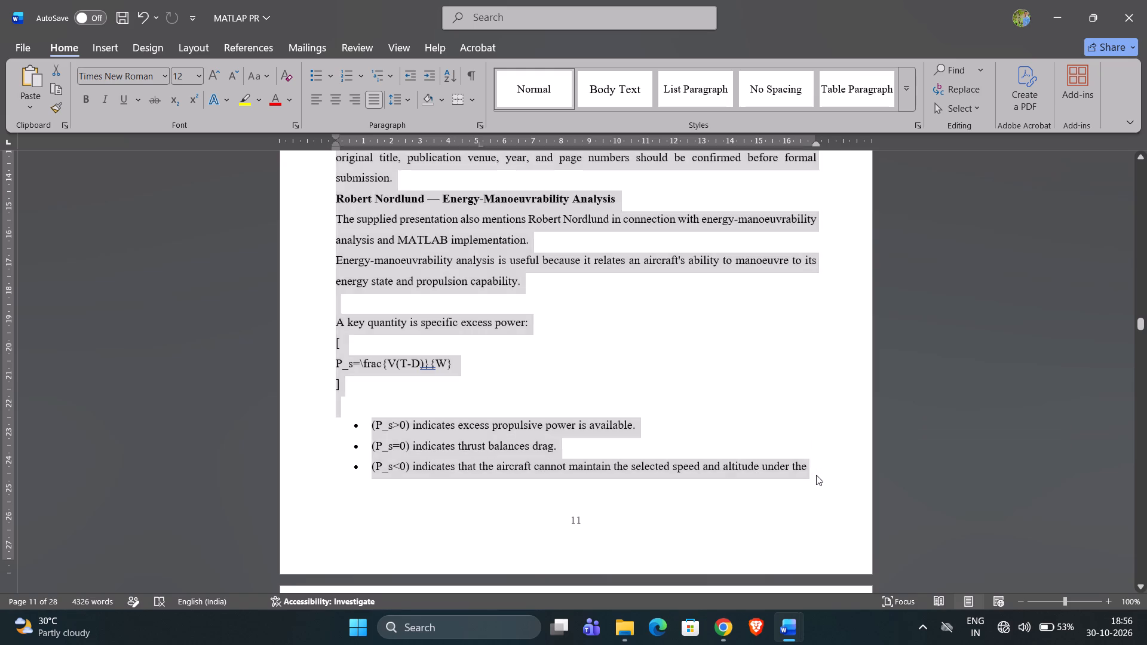
scroll(816, 475, down, 3)
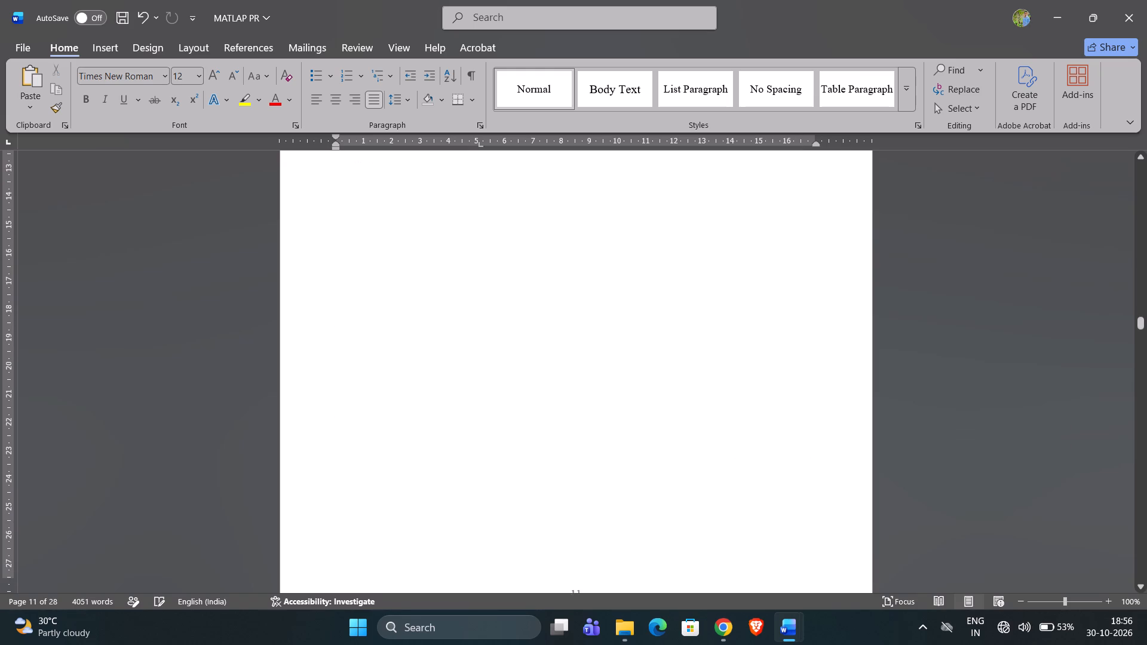
scroll(816, 475, up, 2)
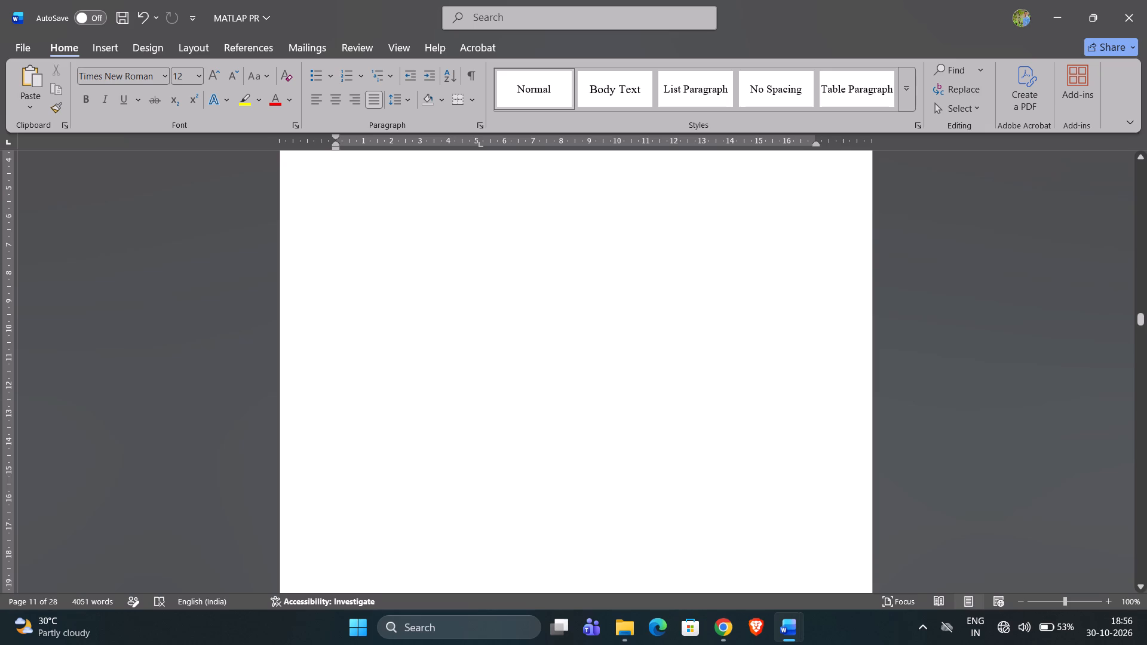
scroll(816, 475, up, 2)
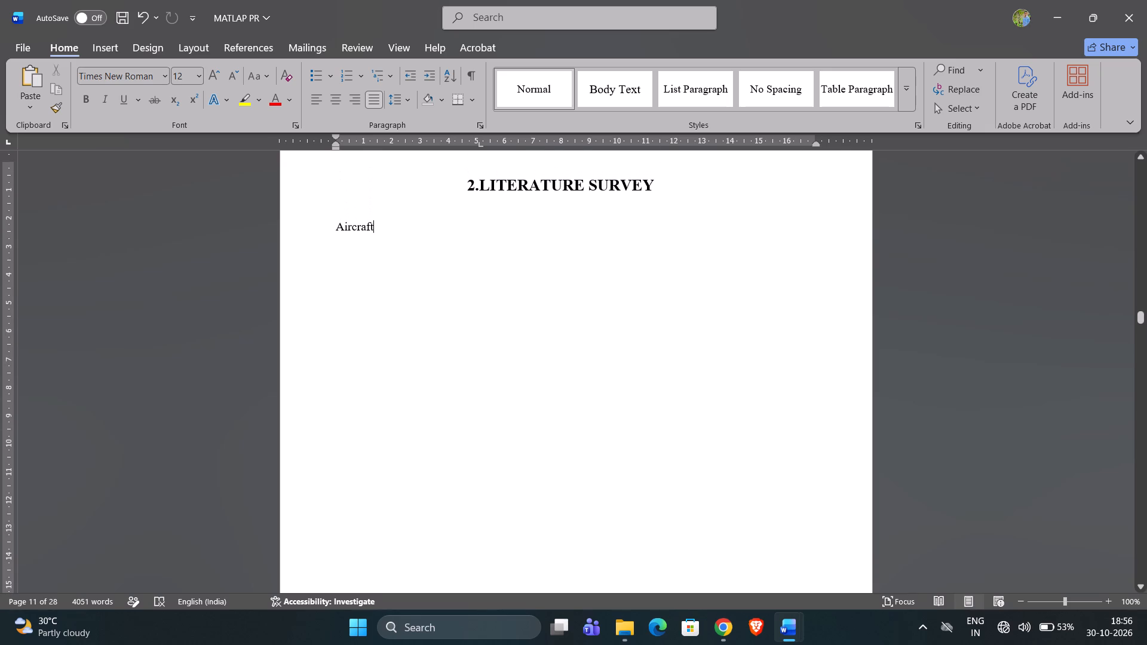
key(space)
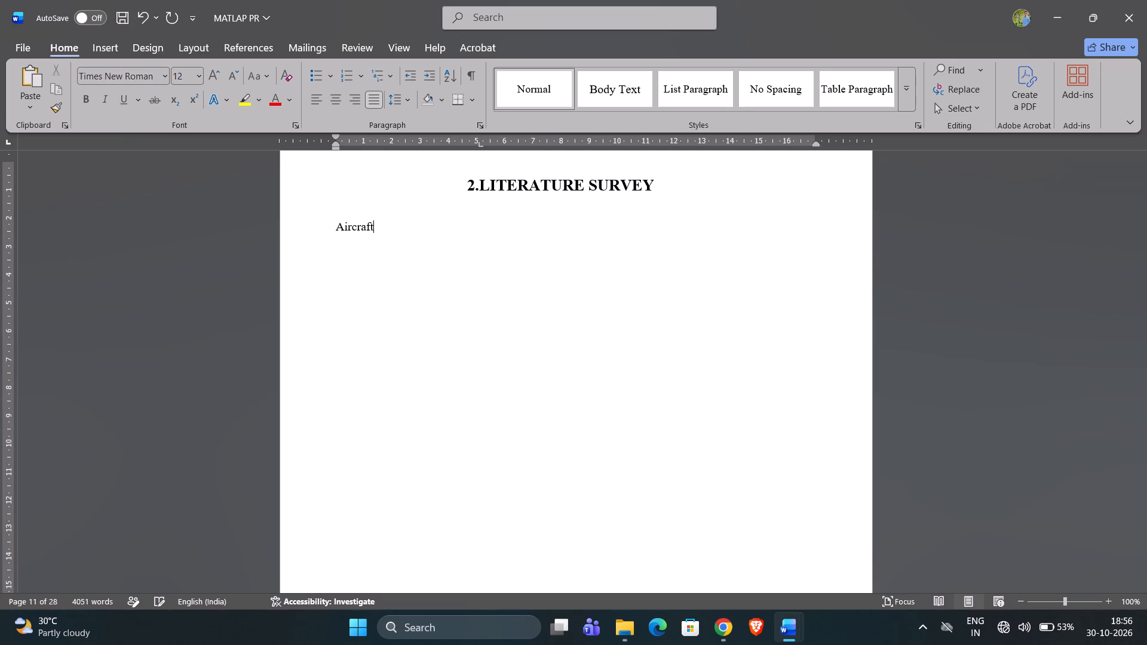
Copy the four paragraphs under 5. LITERATURE REVIEW in the downloaded report and paste them after "Aircraft" under 2.LITERATURE SURVEY in MATLAP PR.
click(547, 207)
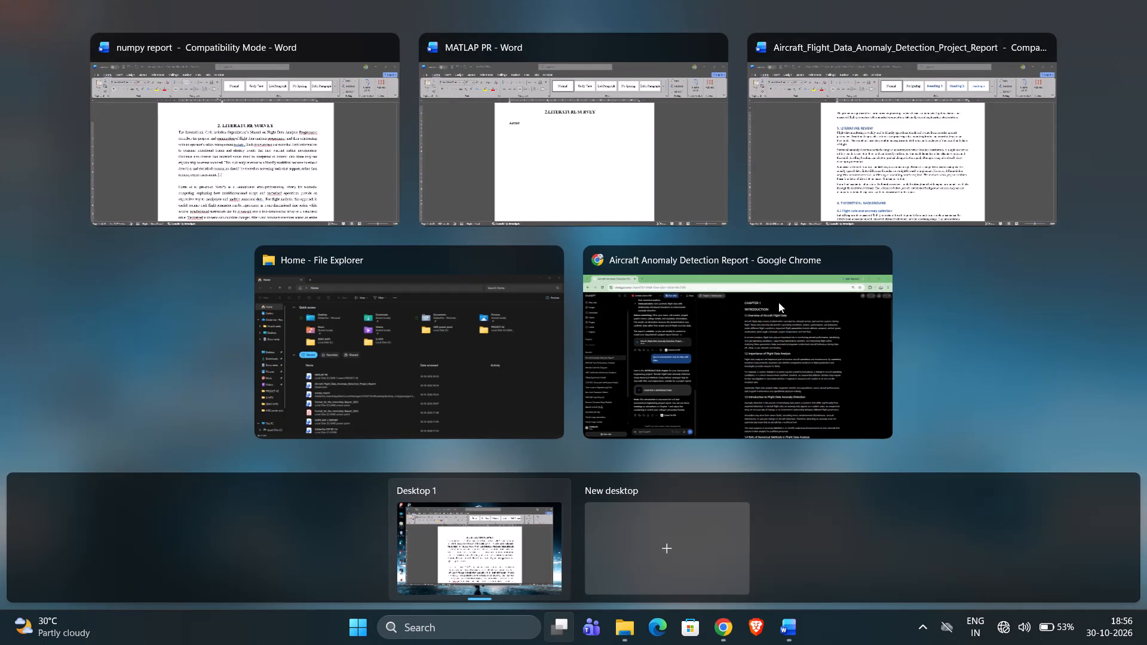
click(936, 152)
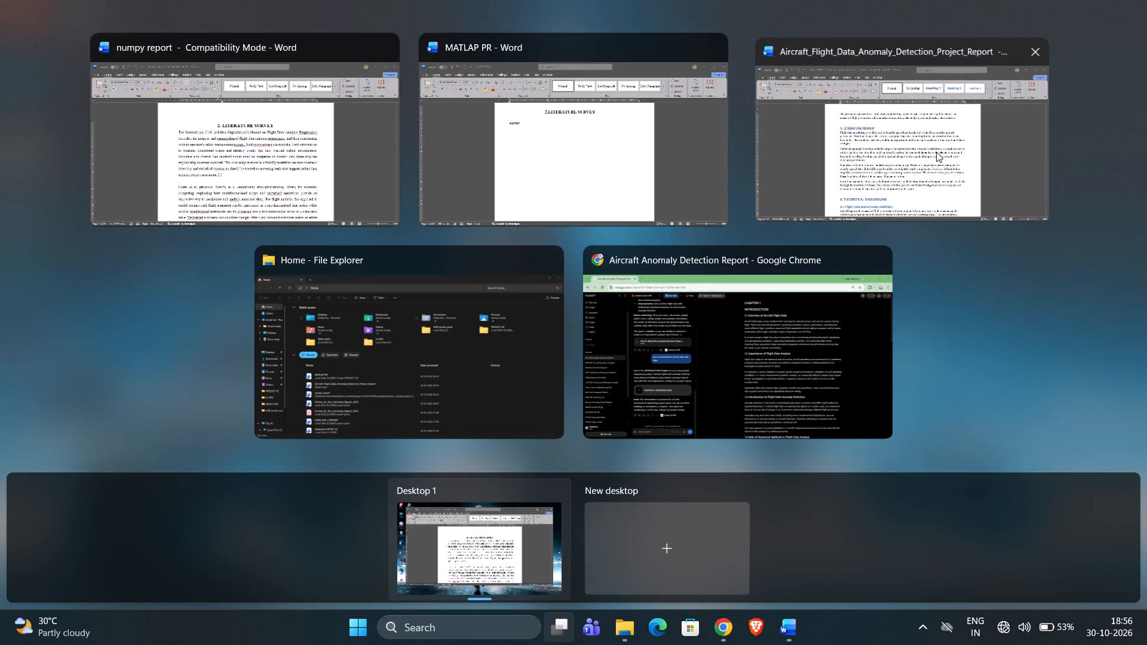
click(316, 268)
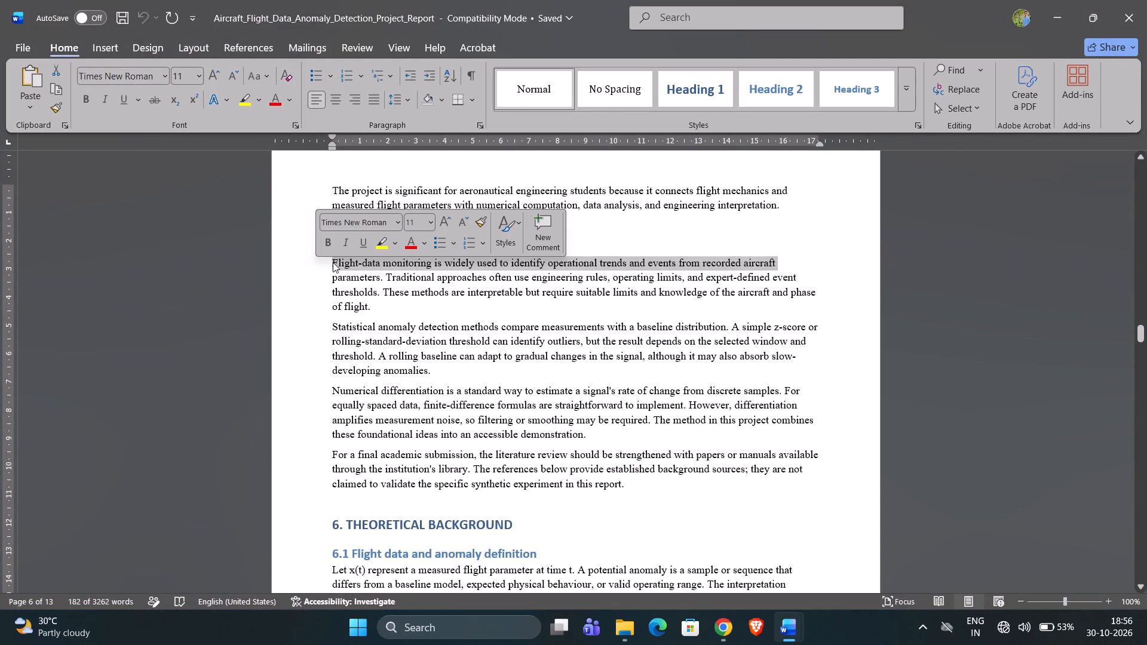
click(320, 291)
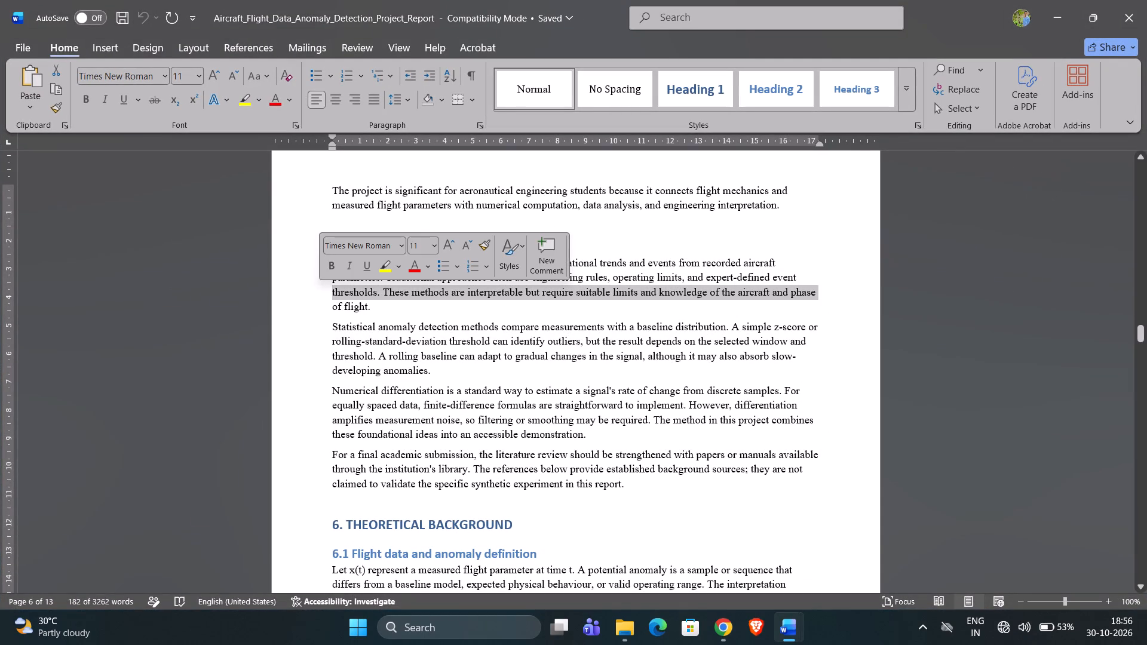
click(557, 230)
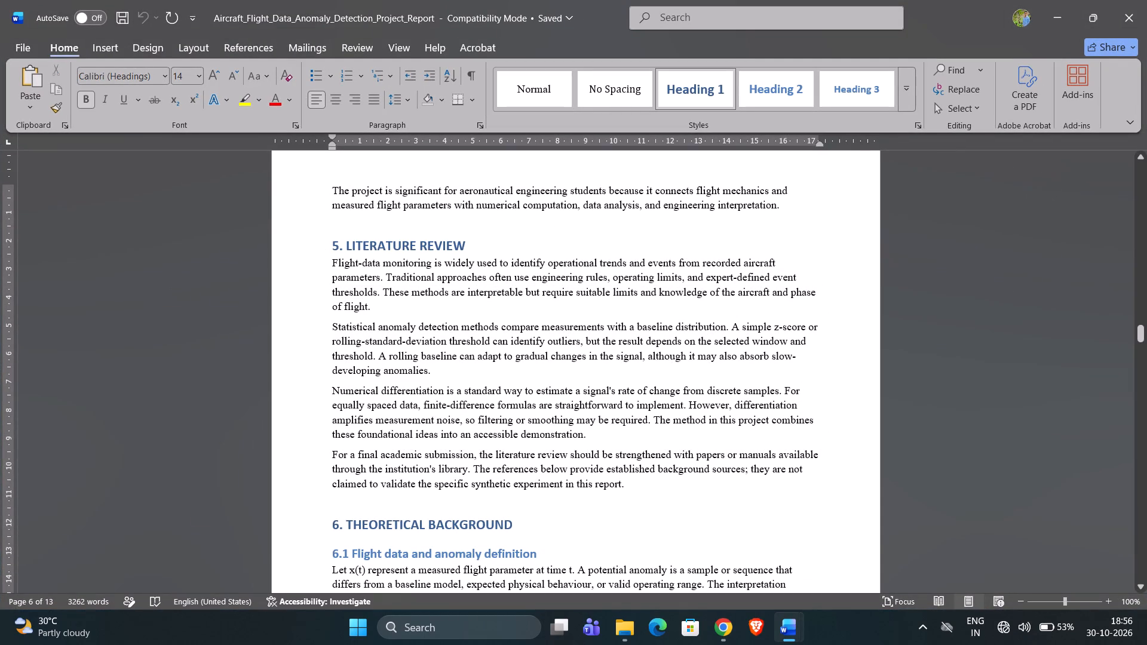
drag(334, 261, 625, 476)
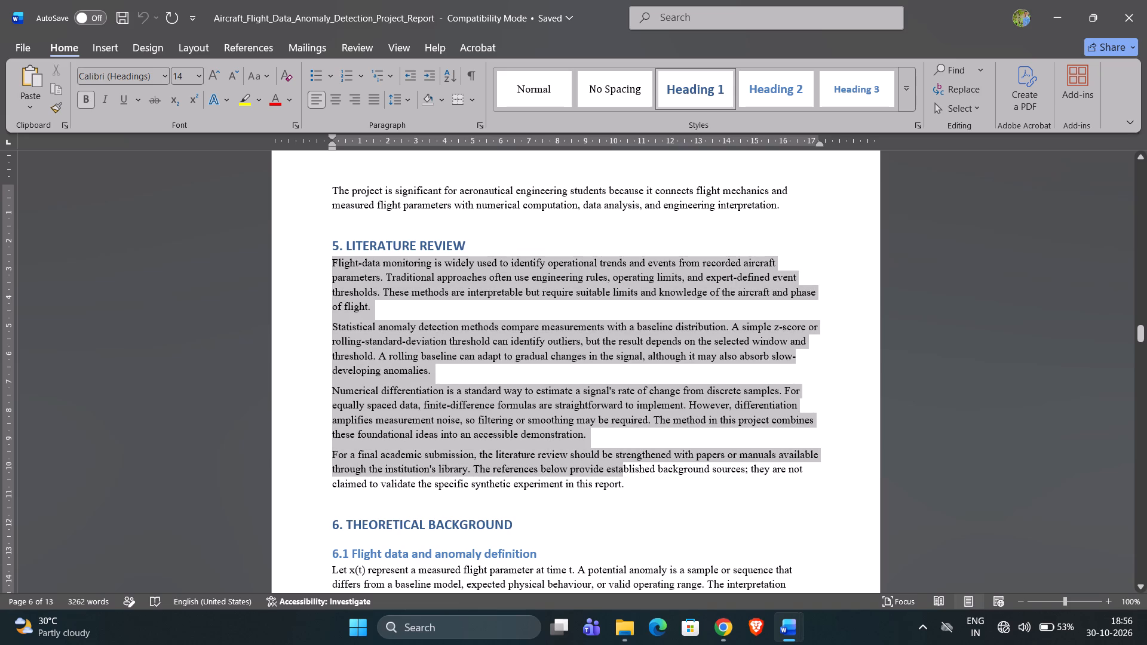
drag(625, 476, 630, 483)
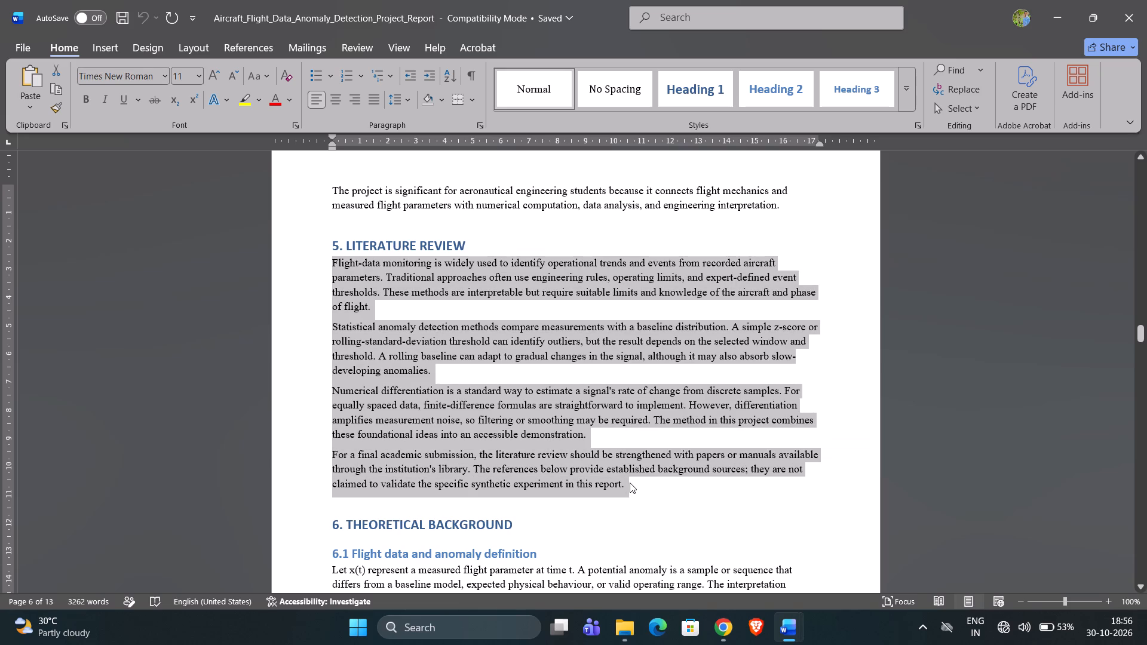
key(ctrl+c)
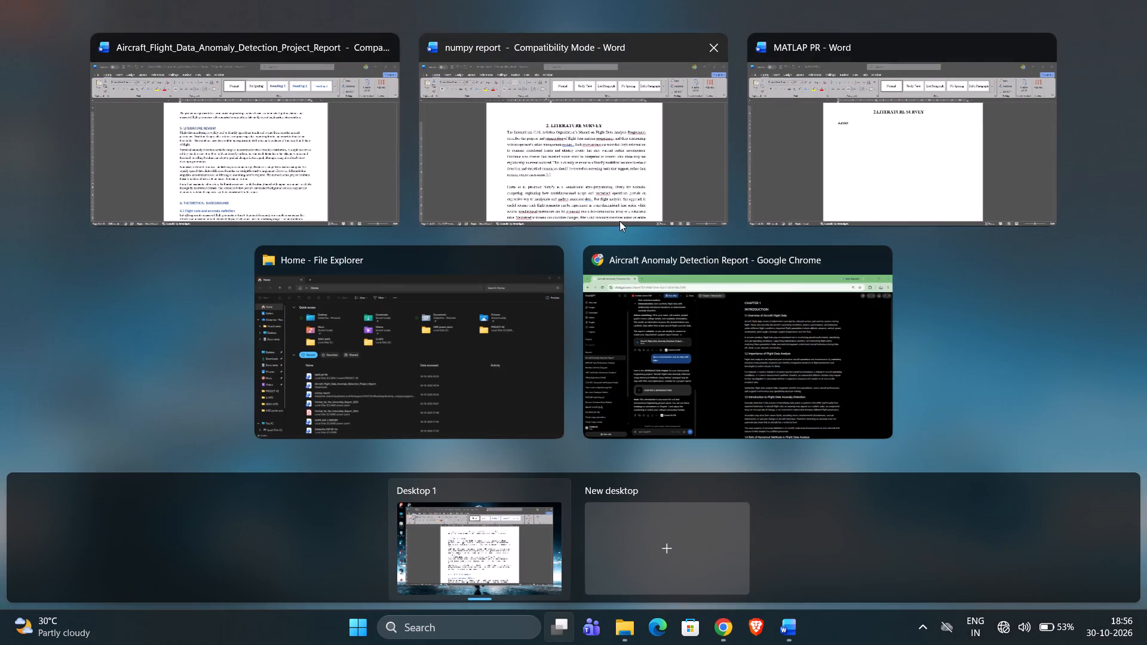
click(910, 162)
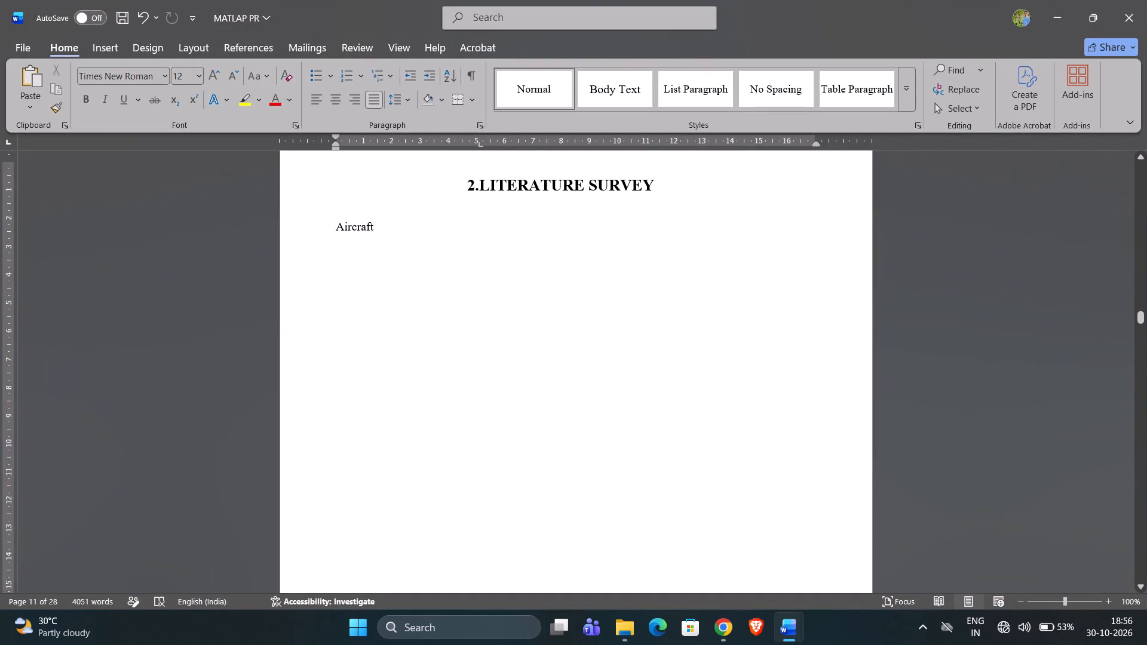
key(ctrl+v)
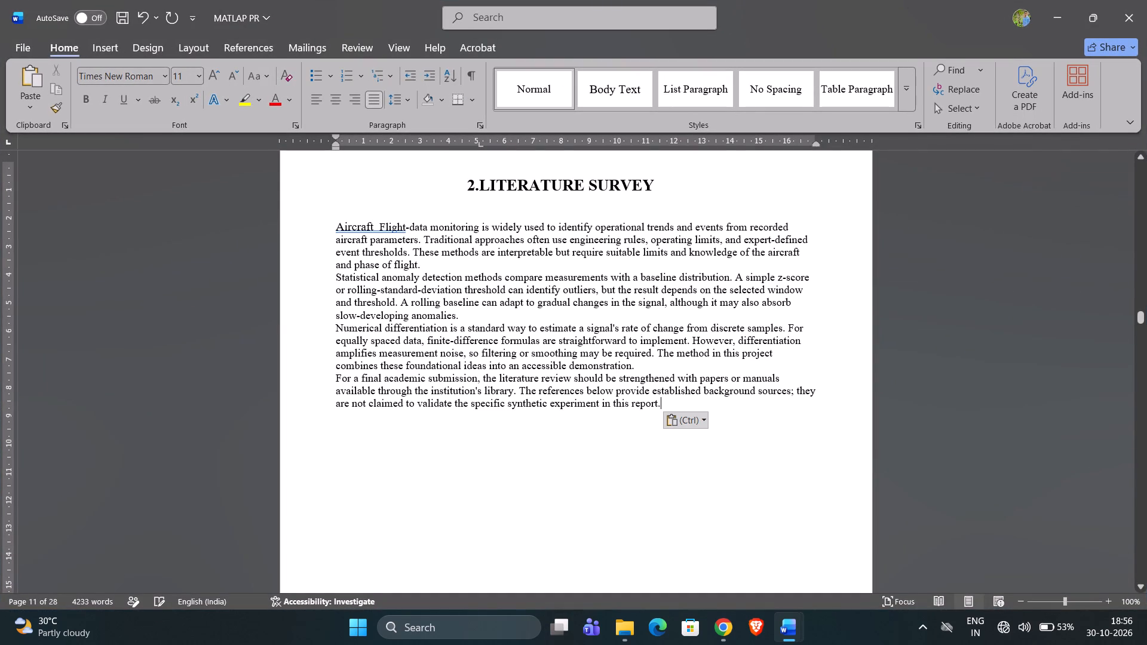
Delete the word "Aircraft" before the pasted text and pull the first paragraph up one line towards the heading.
click(375, 227)
key(BackSpace)
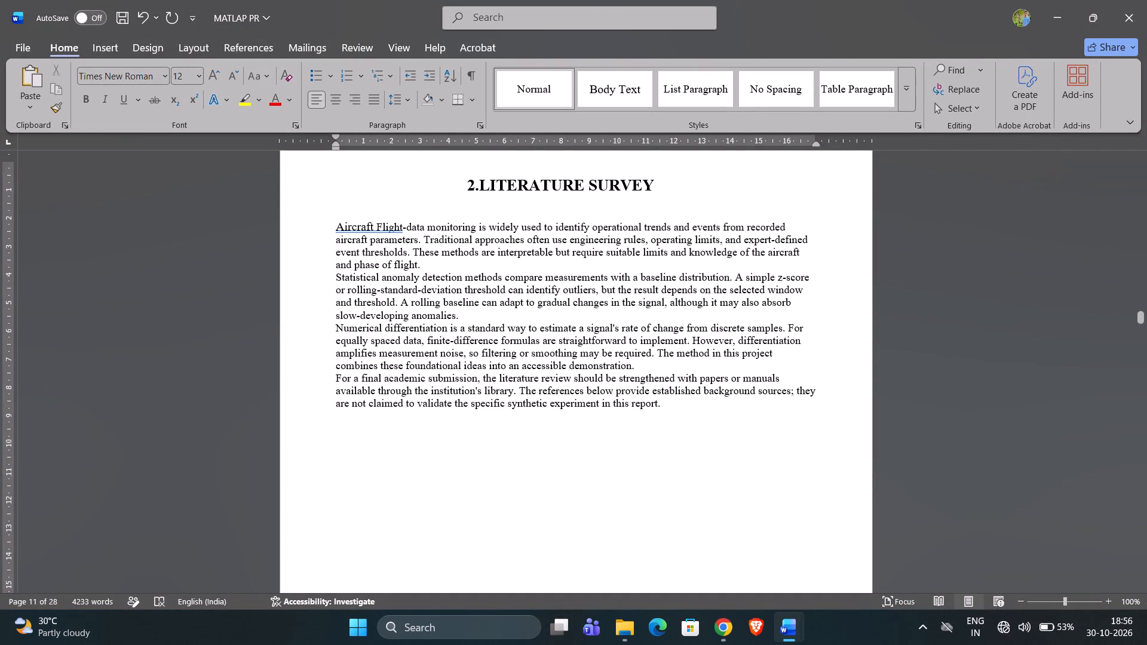
key(BackSpace)
key(BackSpace)
key(BackSpace)
key(BackSpace)
key(BackSpace)
key(BackSpace)
key(BackSpace)
key(BackSpace)
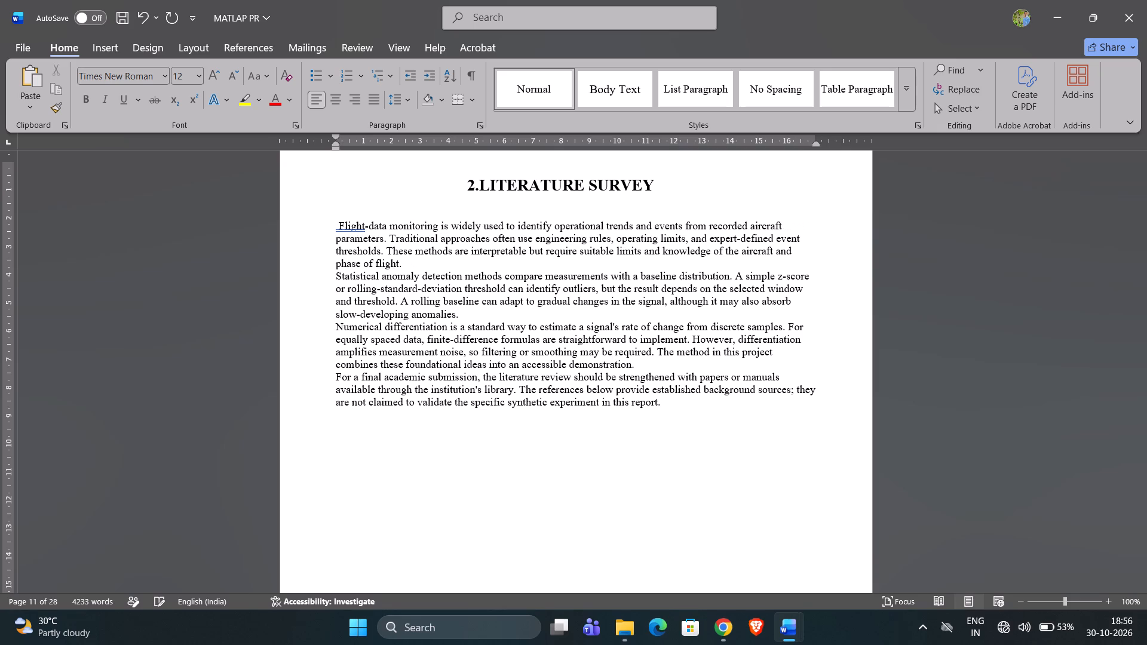
key(BackSpace)
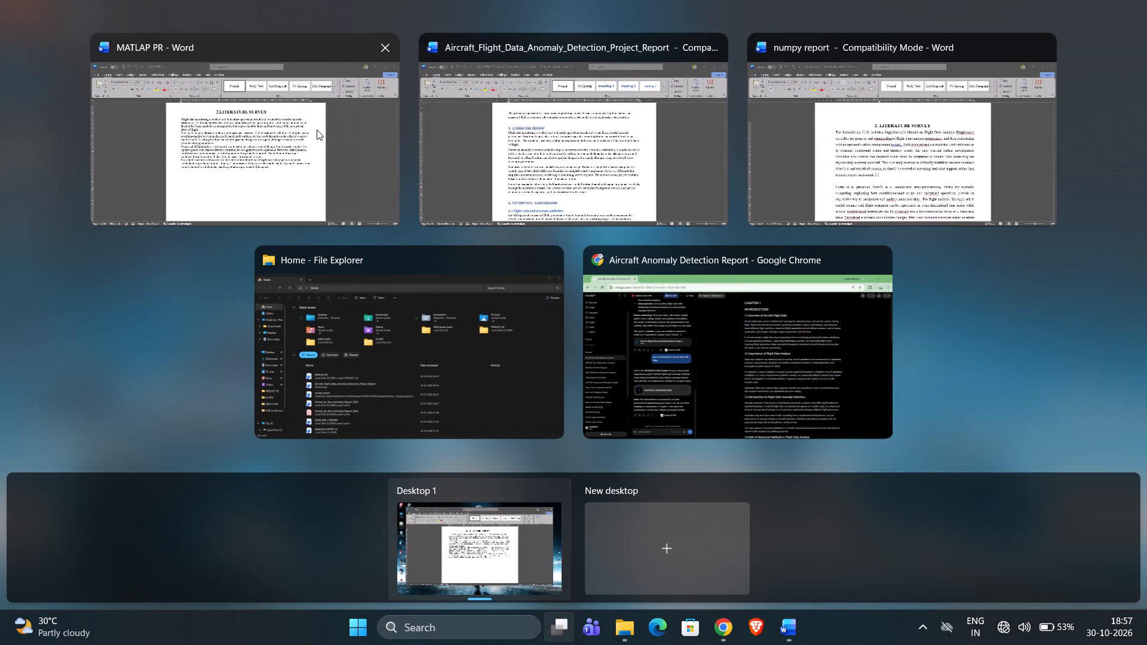
After a glance at the numpy report, format the pasted Literature Survey paragraphs in MATLAP PR as 12 pt, justified, with 1.15 line spacing.
click(317, 130)
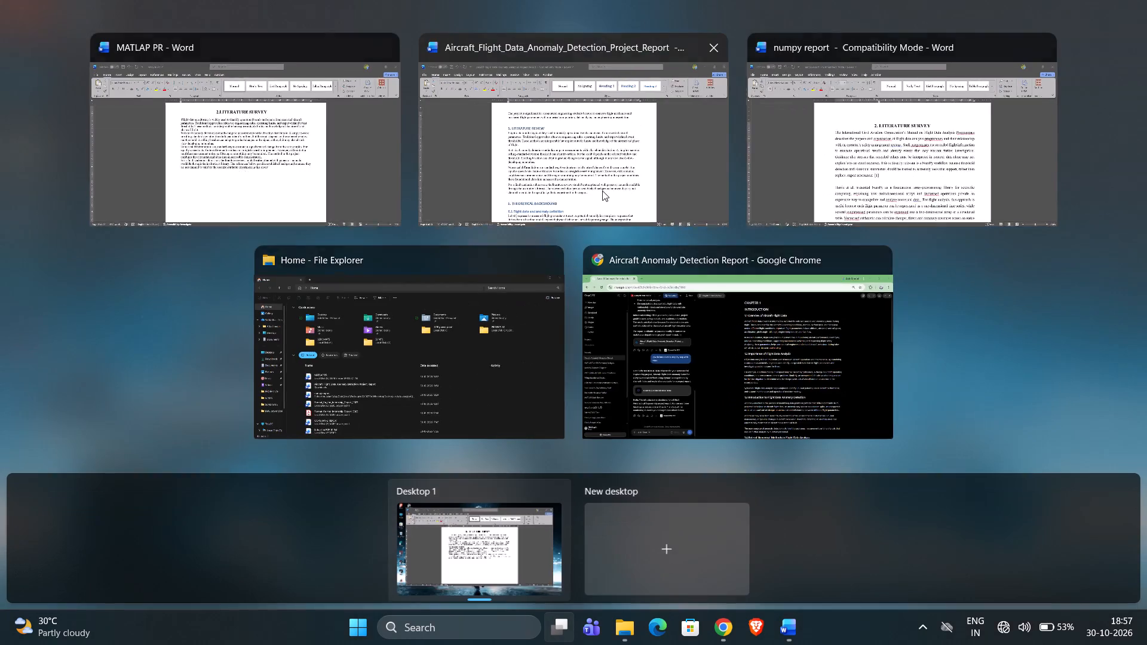
click(857, 163)
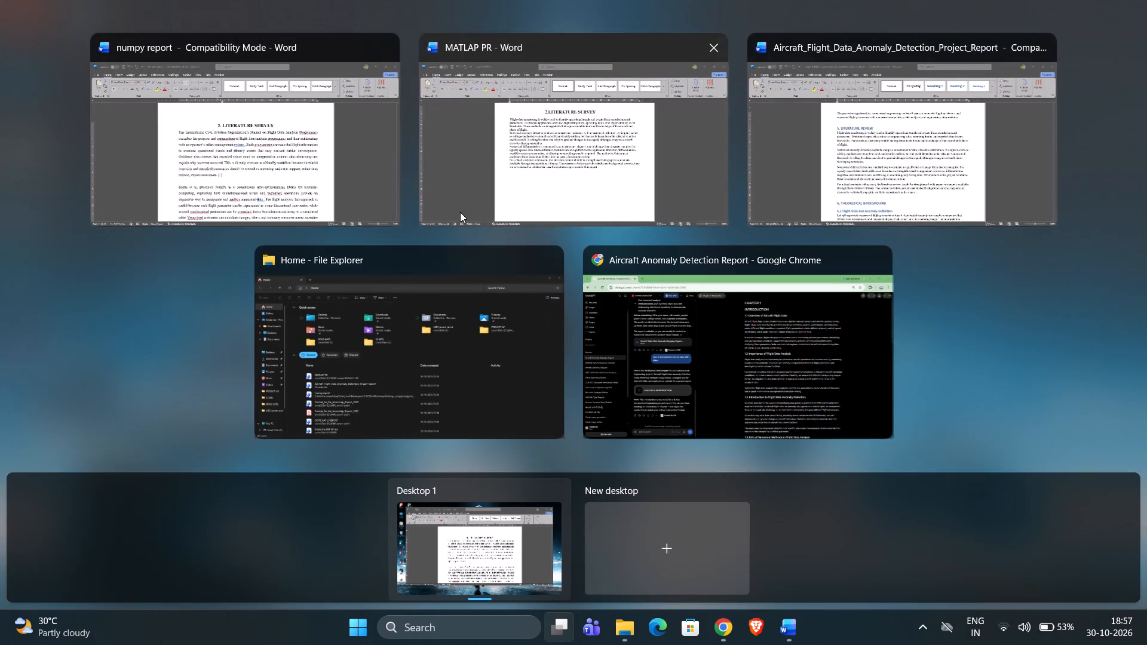
click(563, 134)
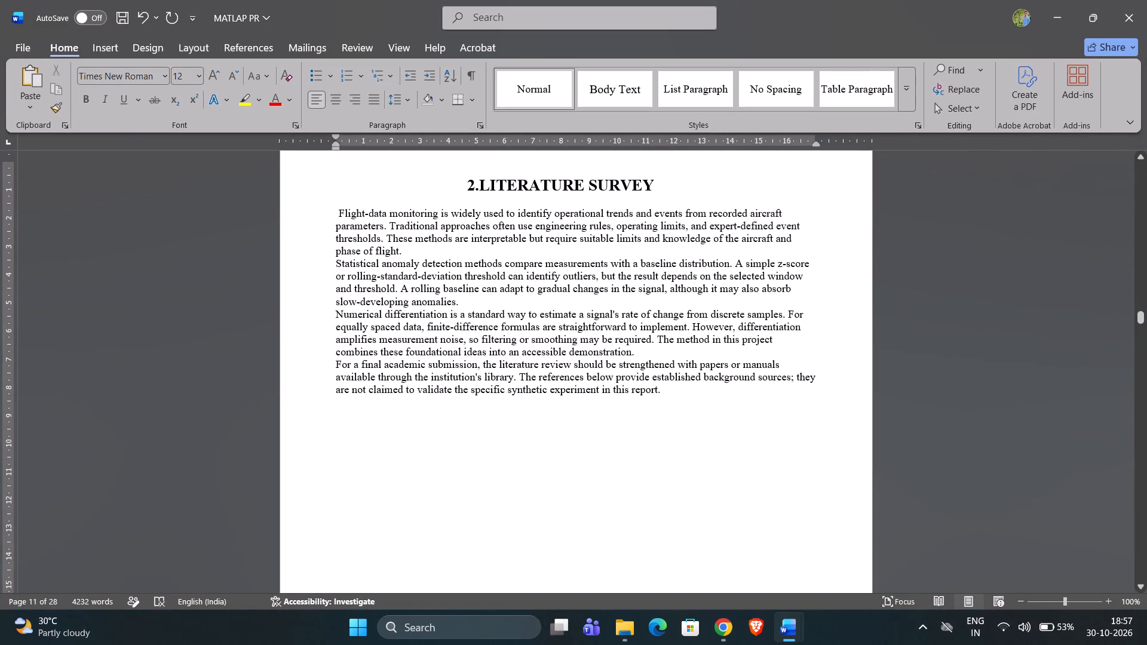
click(668, 187)
drag(668, 187, 663, 395)
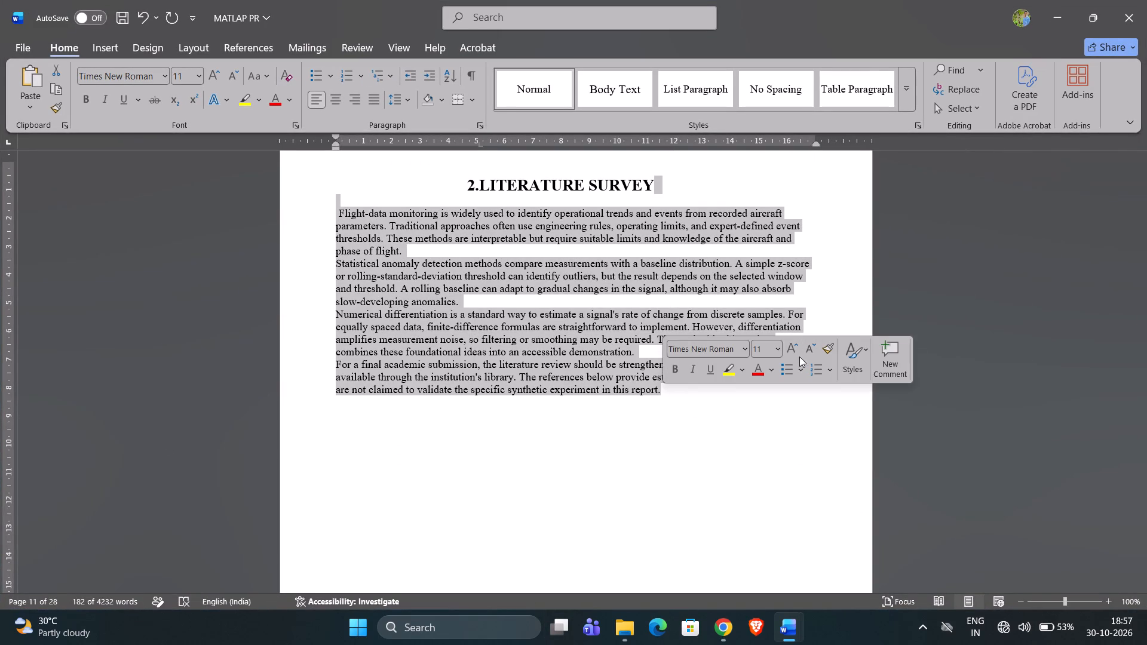
click(788, 353)
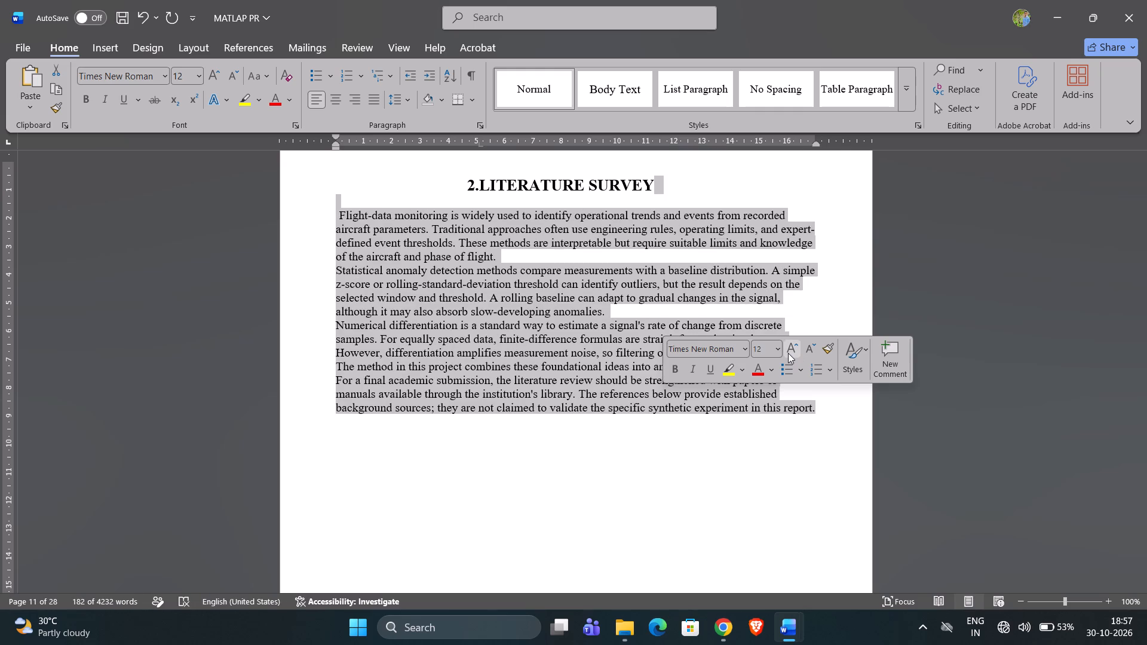
click(371, 92)
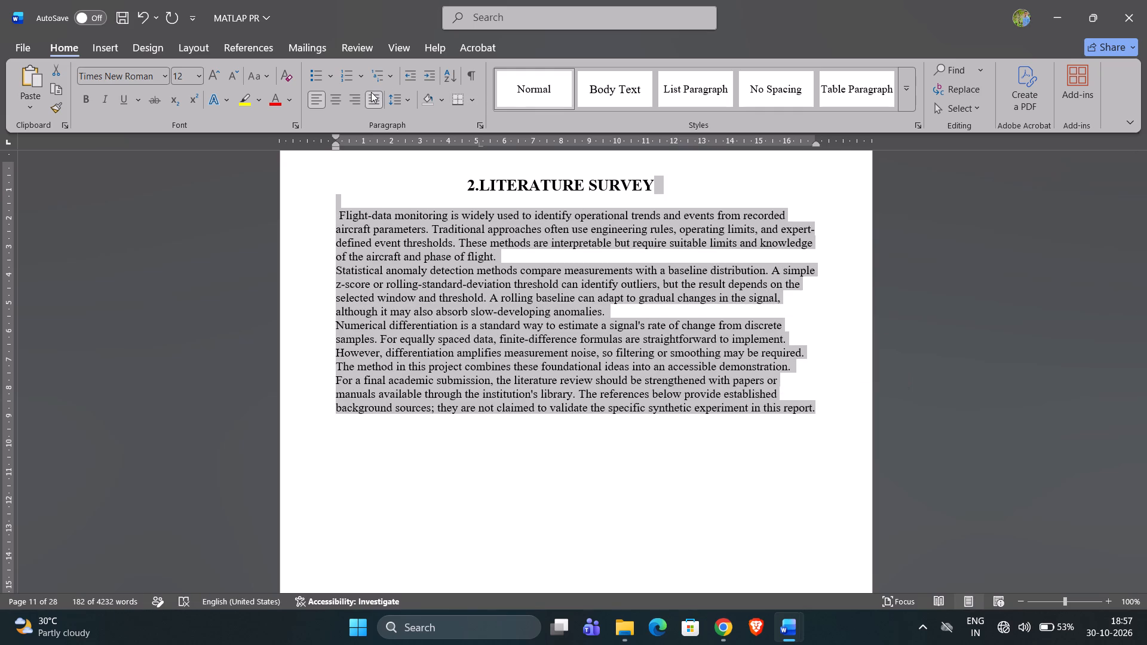
click(407, 105)
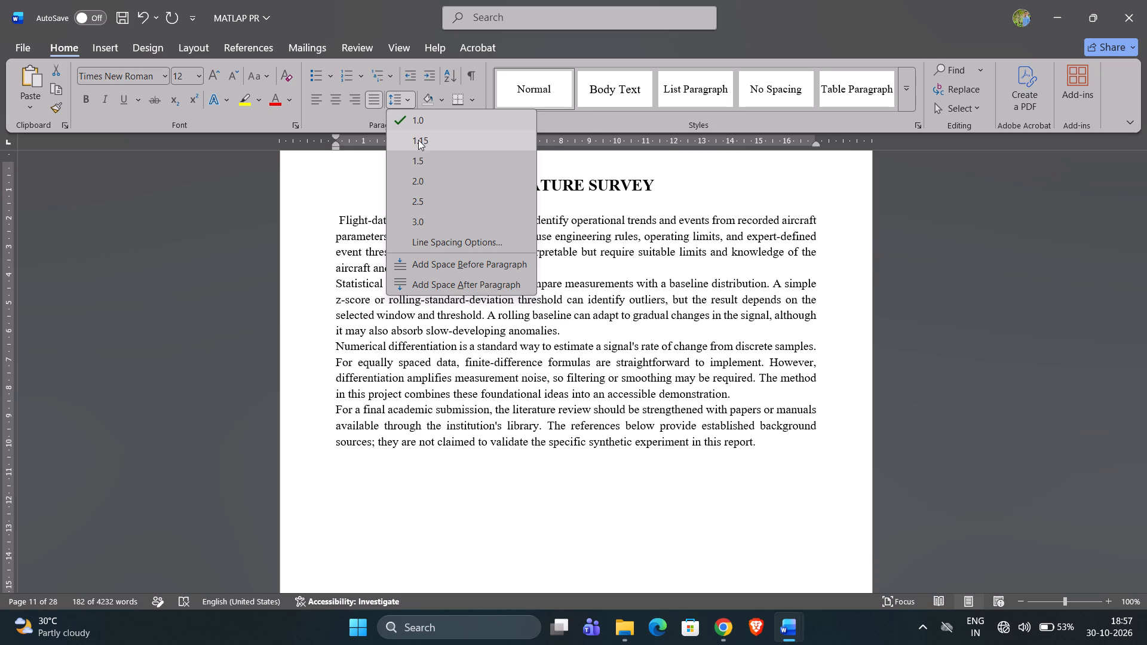
click(418, 140)
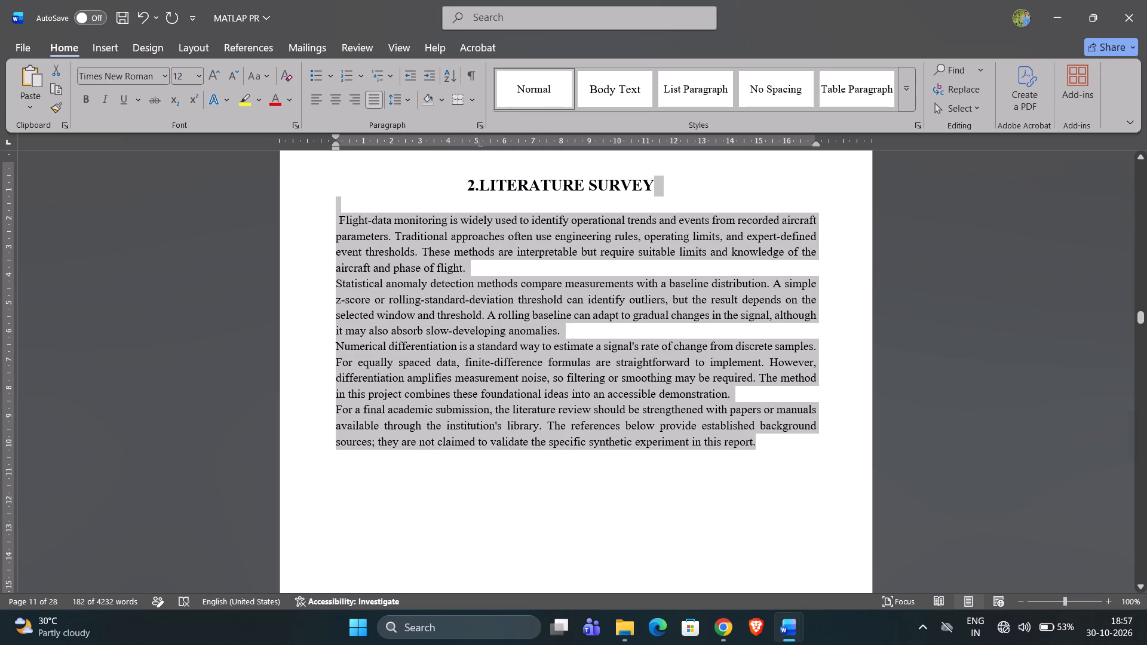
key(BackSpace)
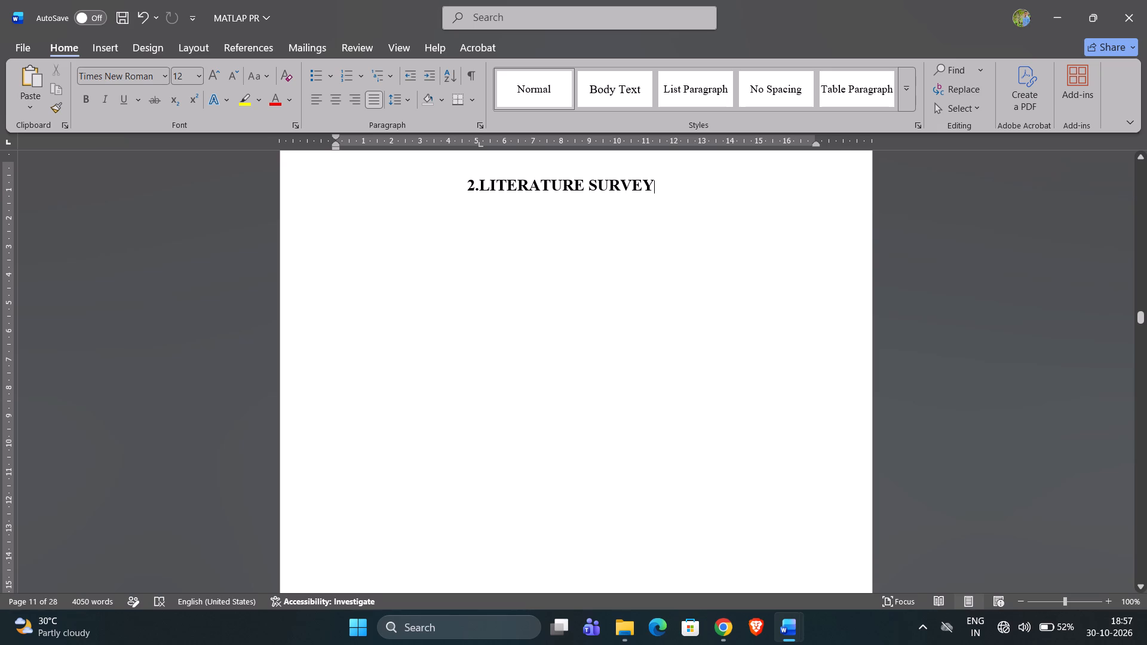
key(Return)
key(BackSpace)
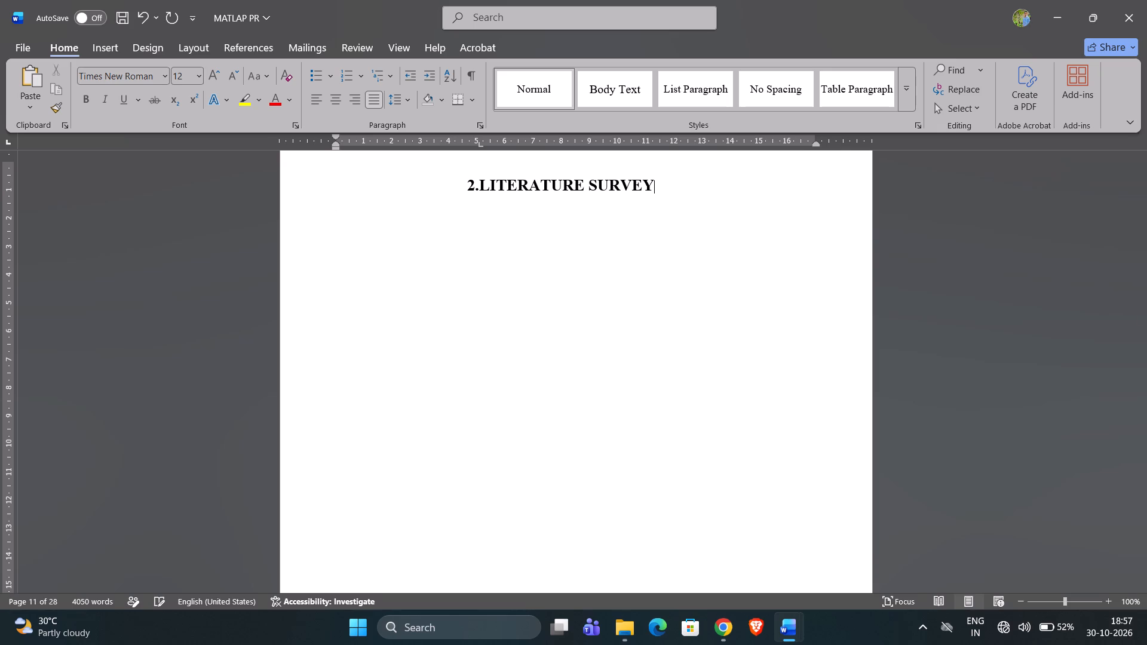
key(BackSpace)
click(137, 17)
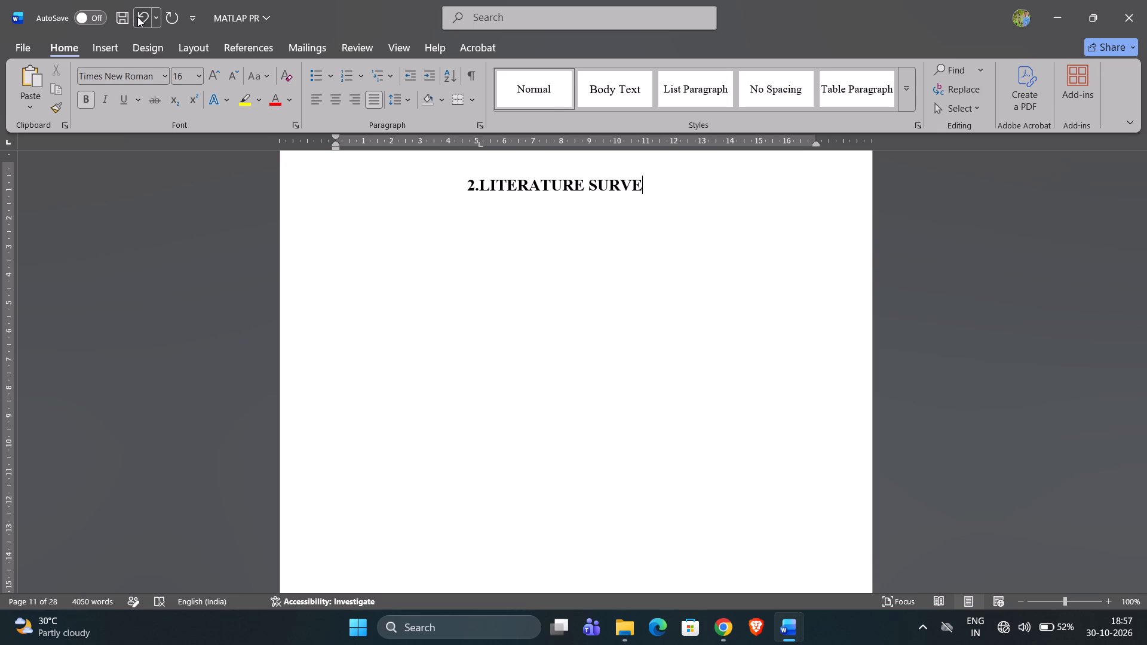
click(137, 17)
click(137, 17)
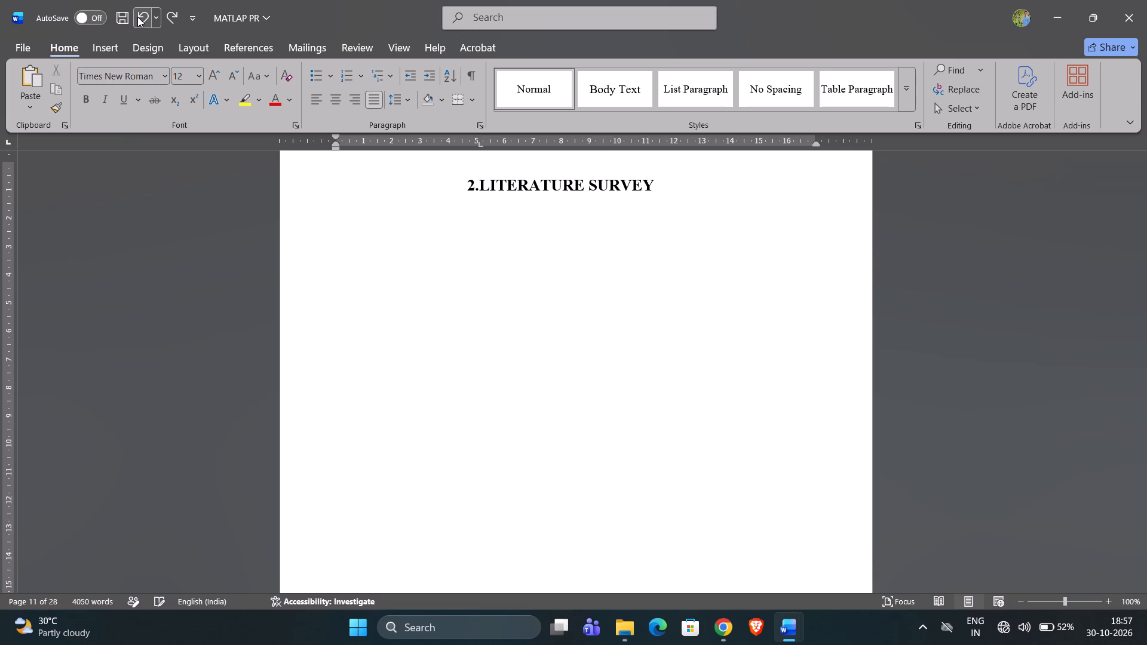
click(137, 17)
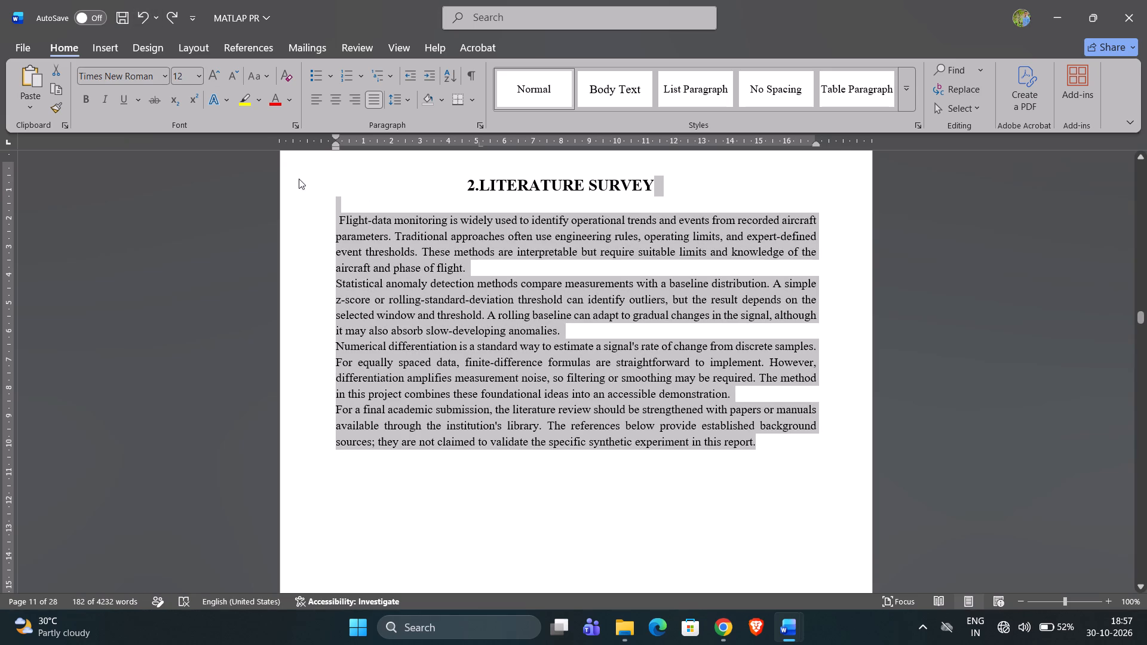
Remove the blank line between the 2.LITERATURE SURVEY heading and the first paragraph.
click(679, 191)
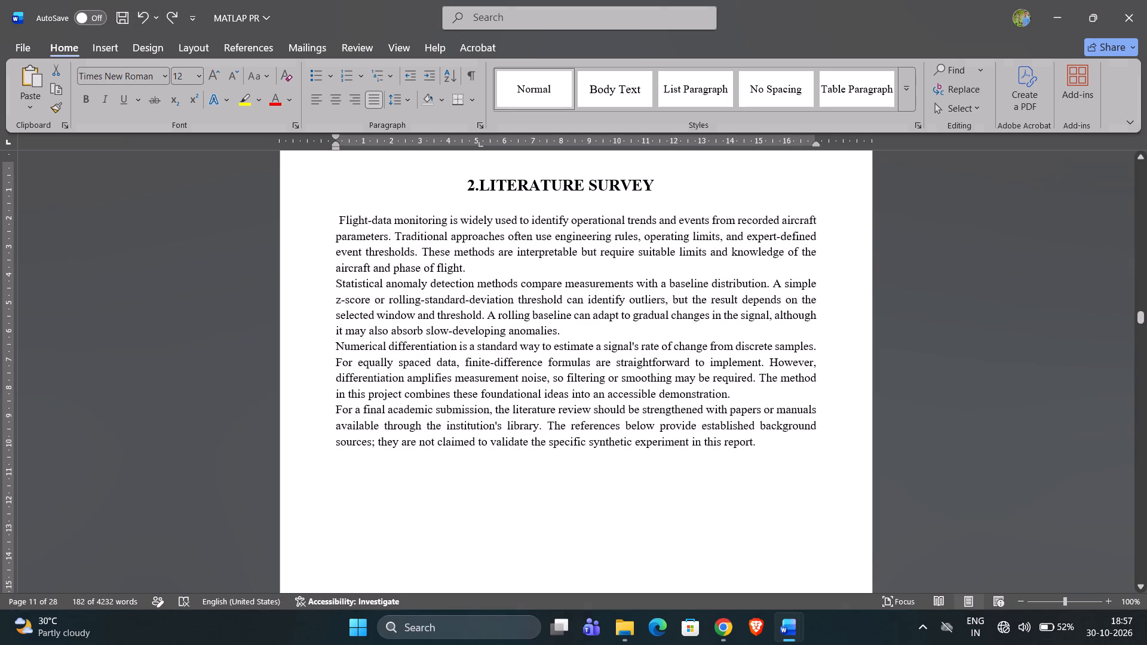
drag(338, 214, 827, 447)
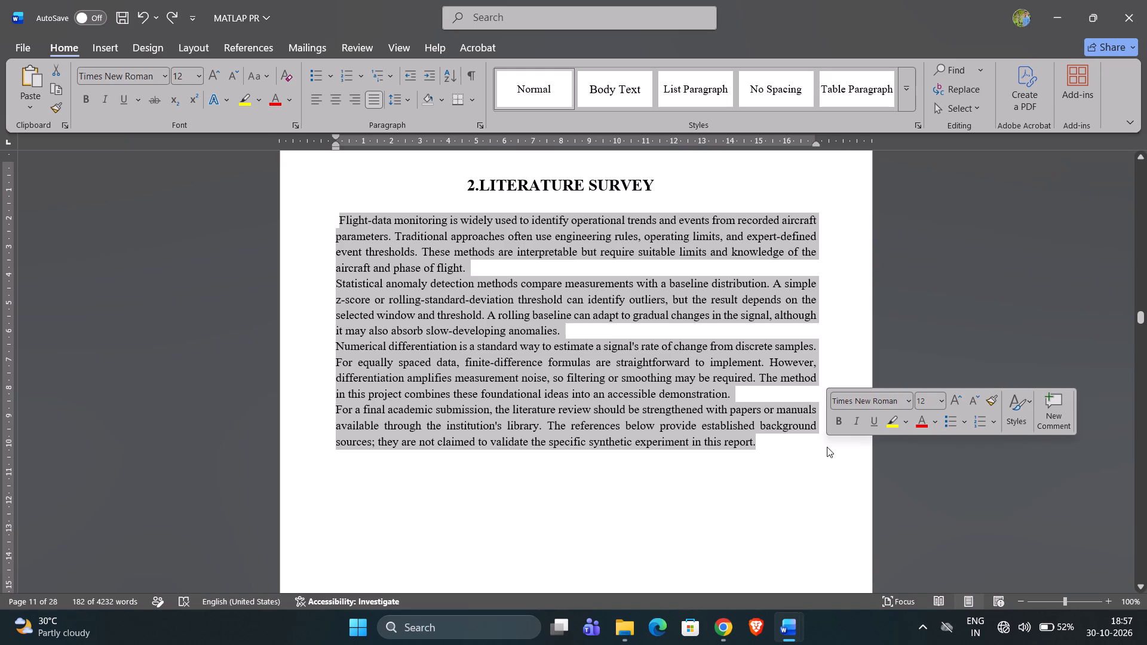
click(680, 189)
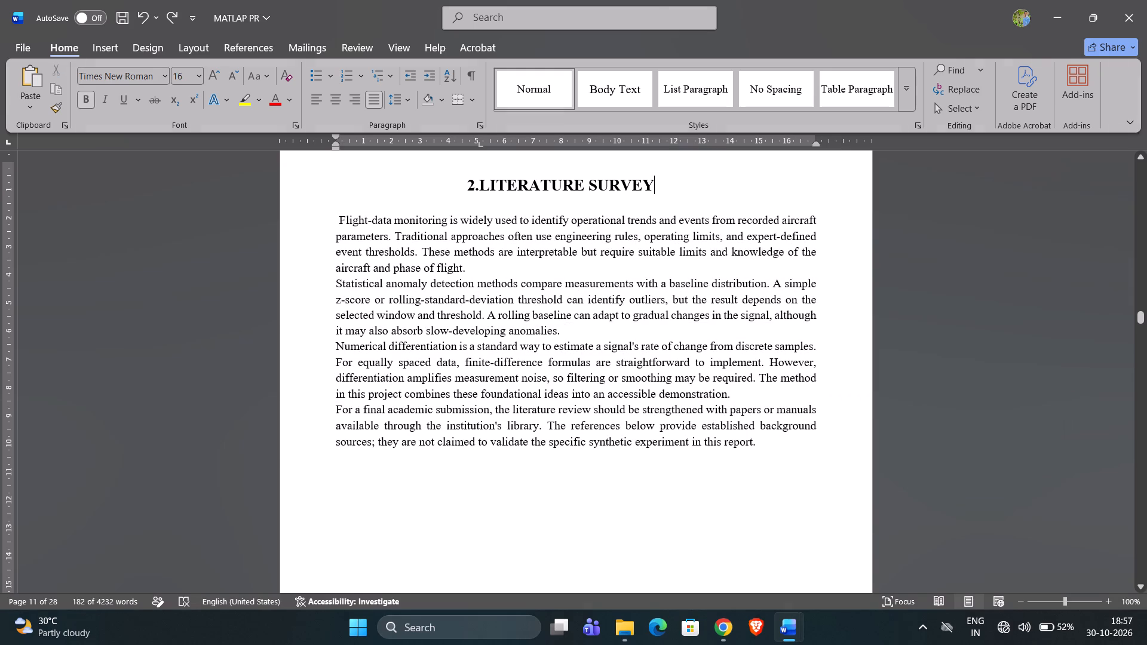
click(342, 206)
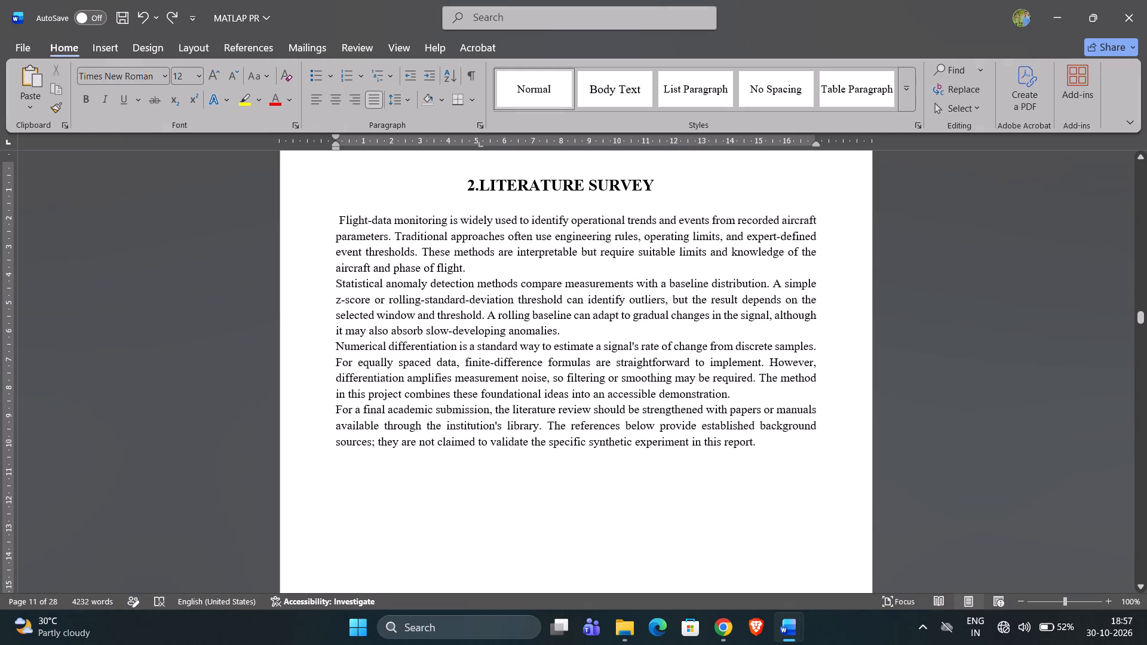
key(BackSpace)
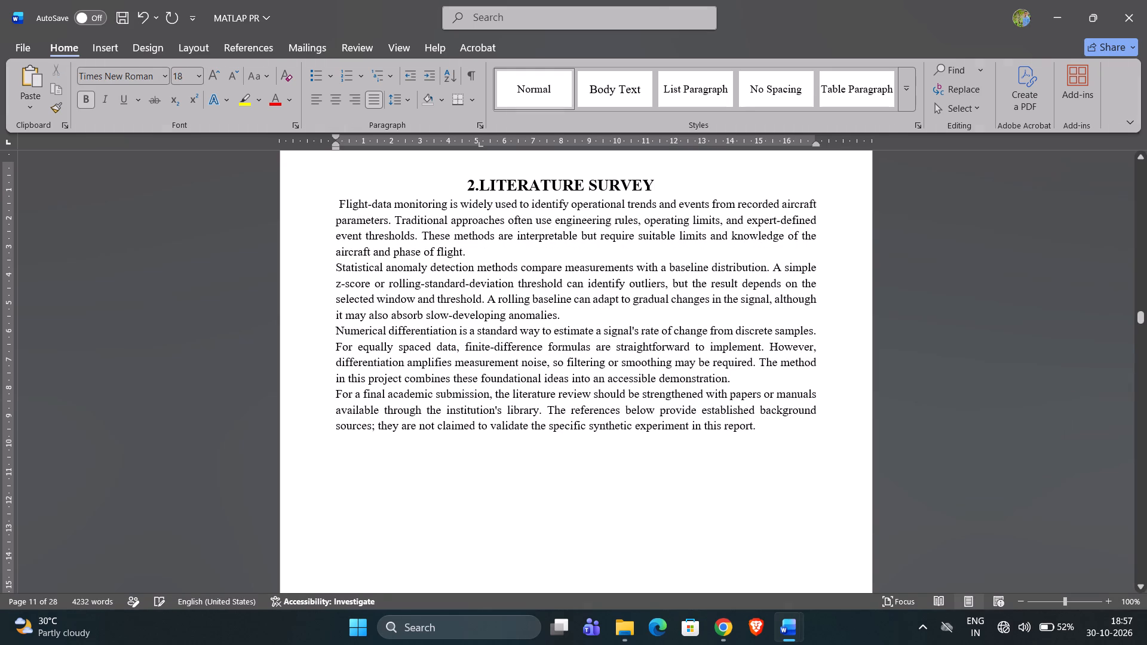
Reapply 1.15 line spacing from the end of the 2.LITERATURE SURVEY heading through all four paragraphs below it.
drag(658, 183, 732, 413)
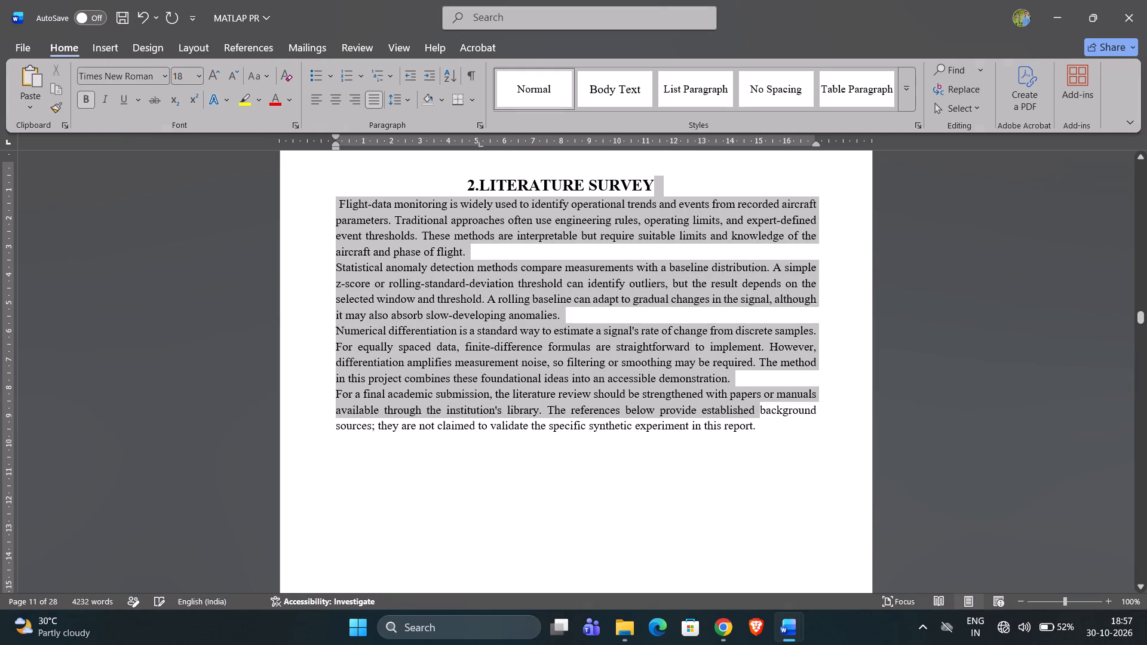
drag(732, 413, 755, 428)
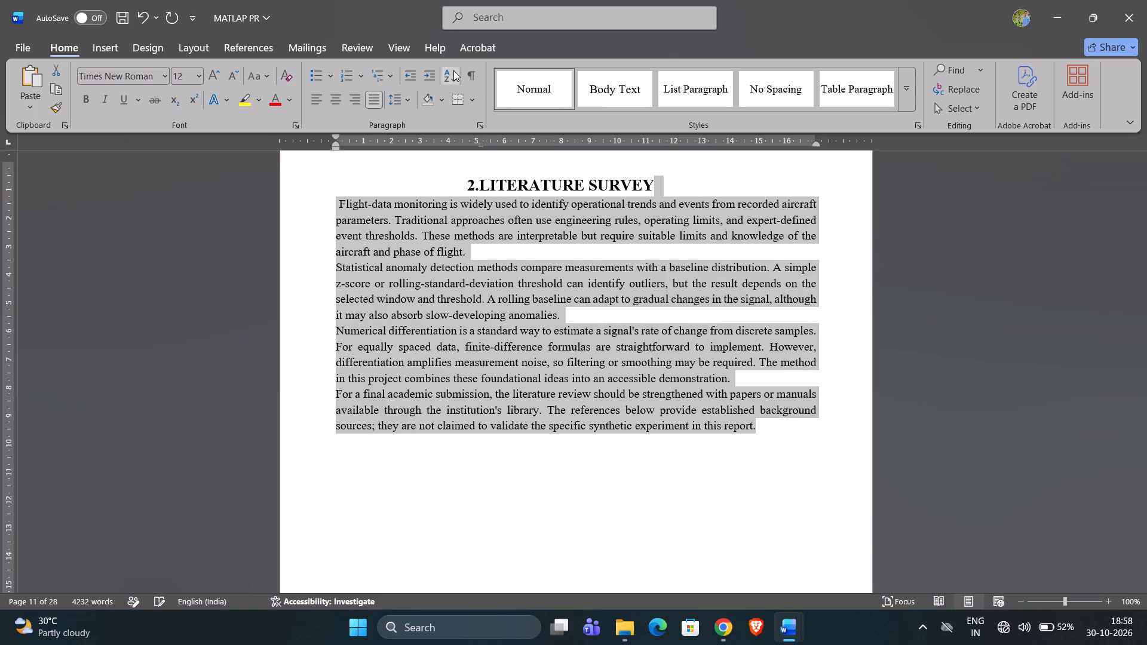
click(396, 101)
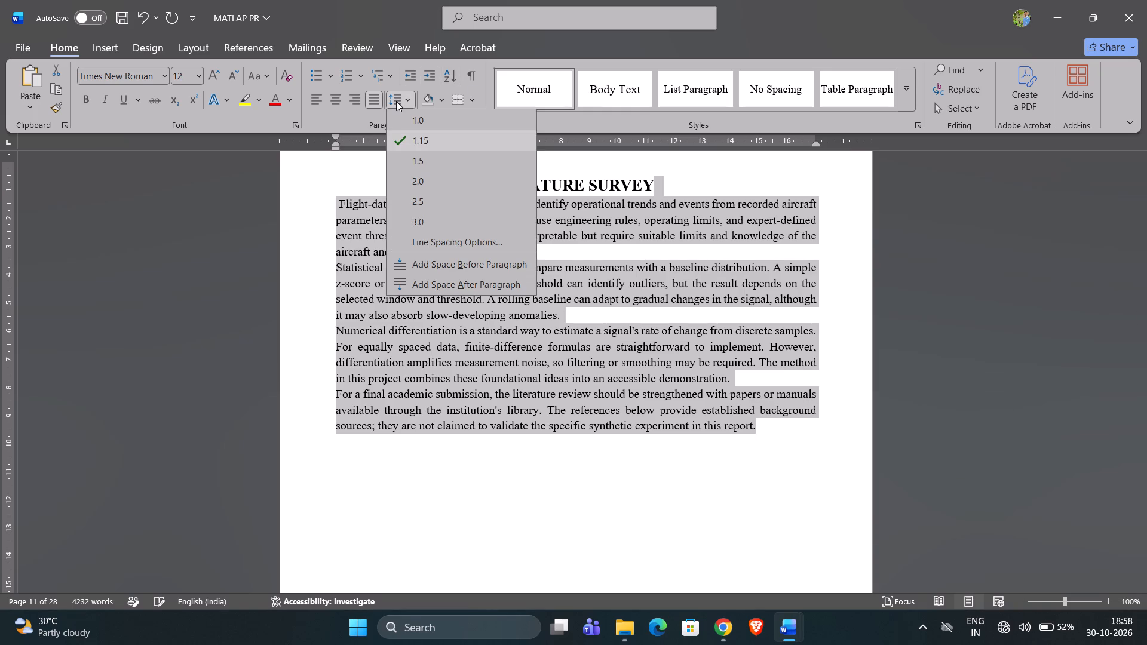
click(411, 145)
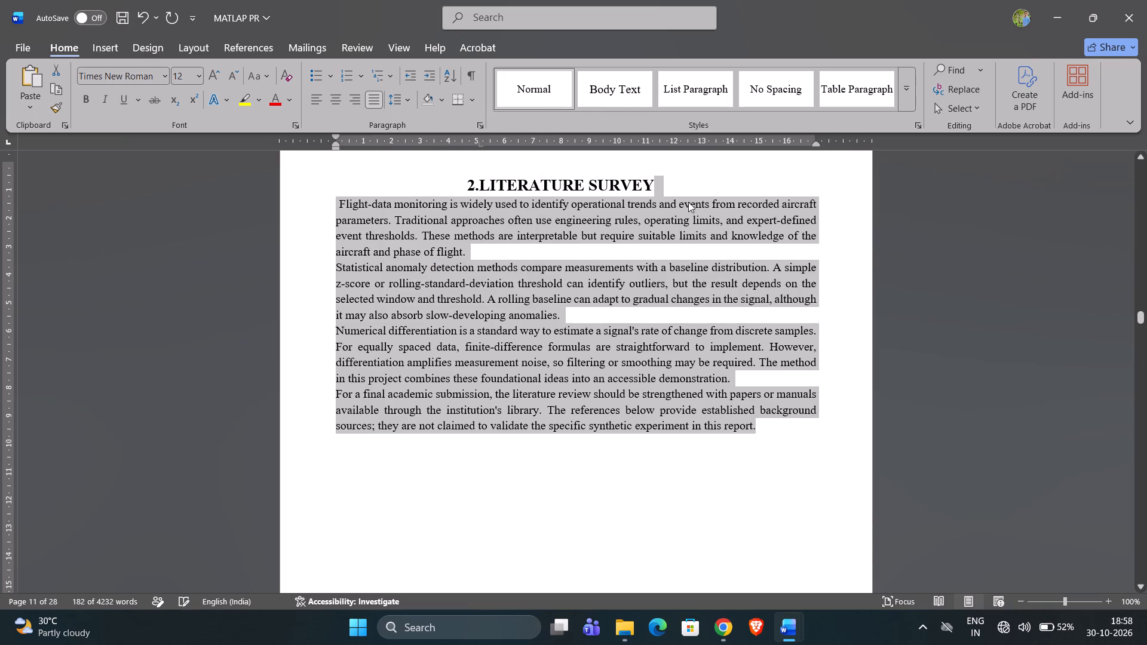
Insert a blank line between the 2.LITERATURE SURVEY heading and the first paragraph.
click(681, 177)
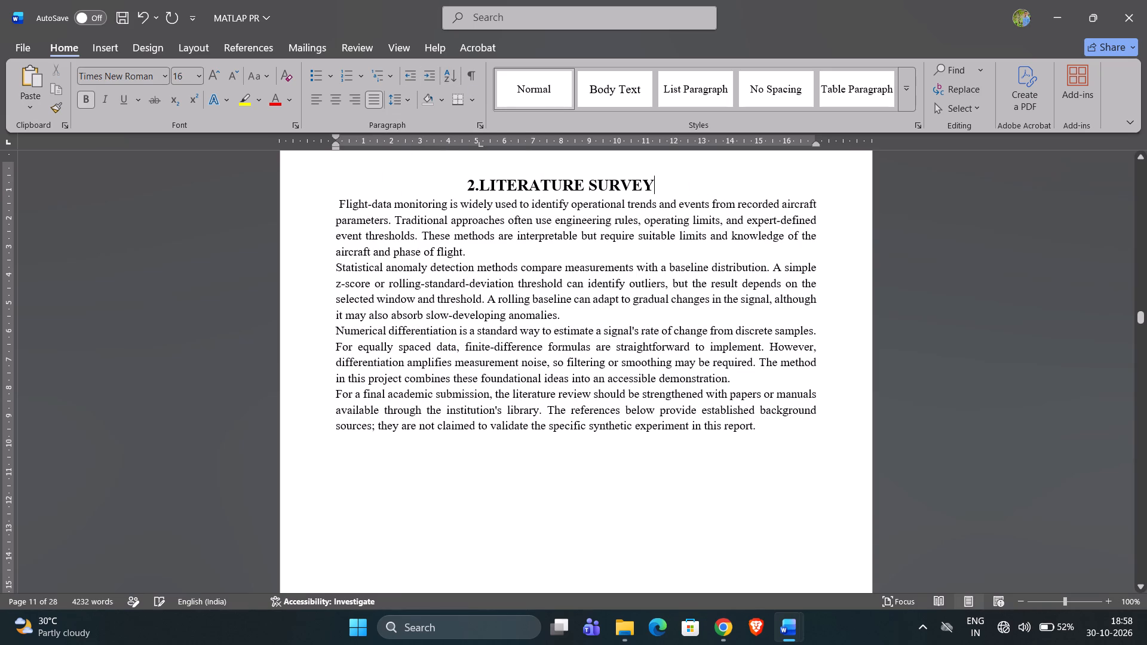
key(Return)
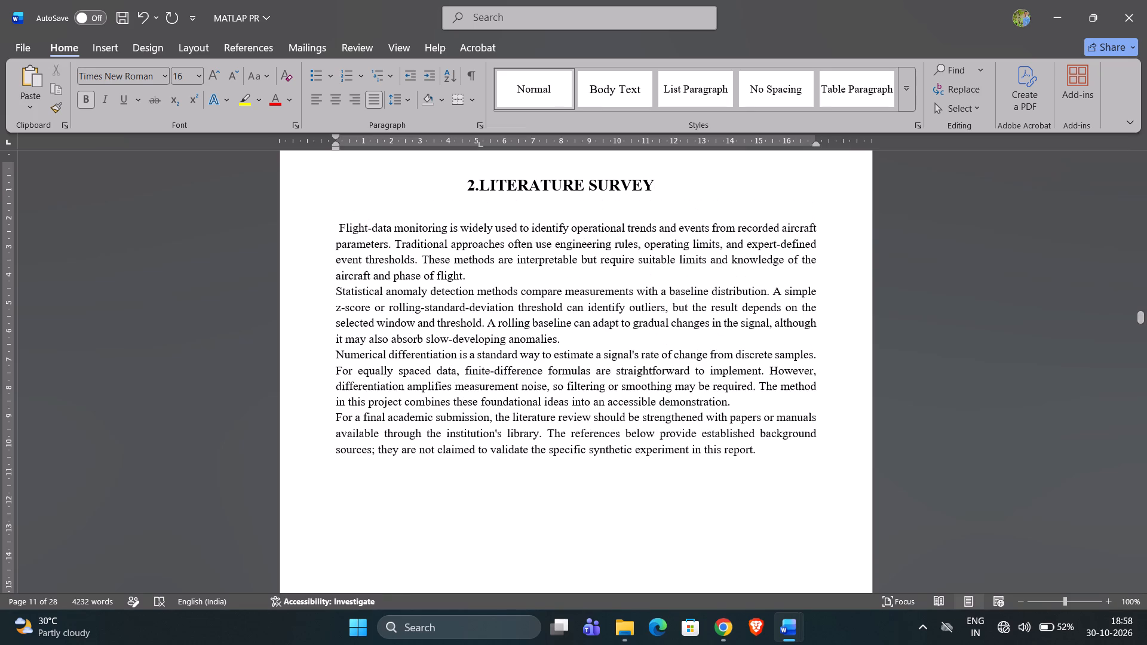
Check the line spacing of the first Literature Survey paragraph in the numpy report.
scroll(674, 181, up, 1)
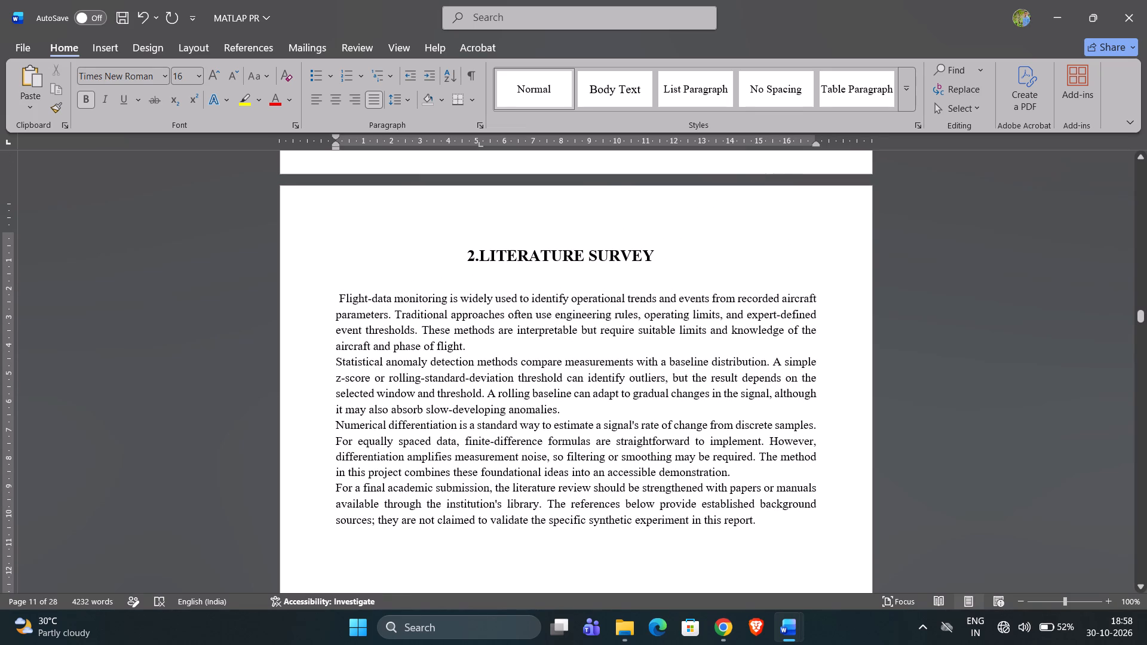
click(333, 362)
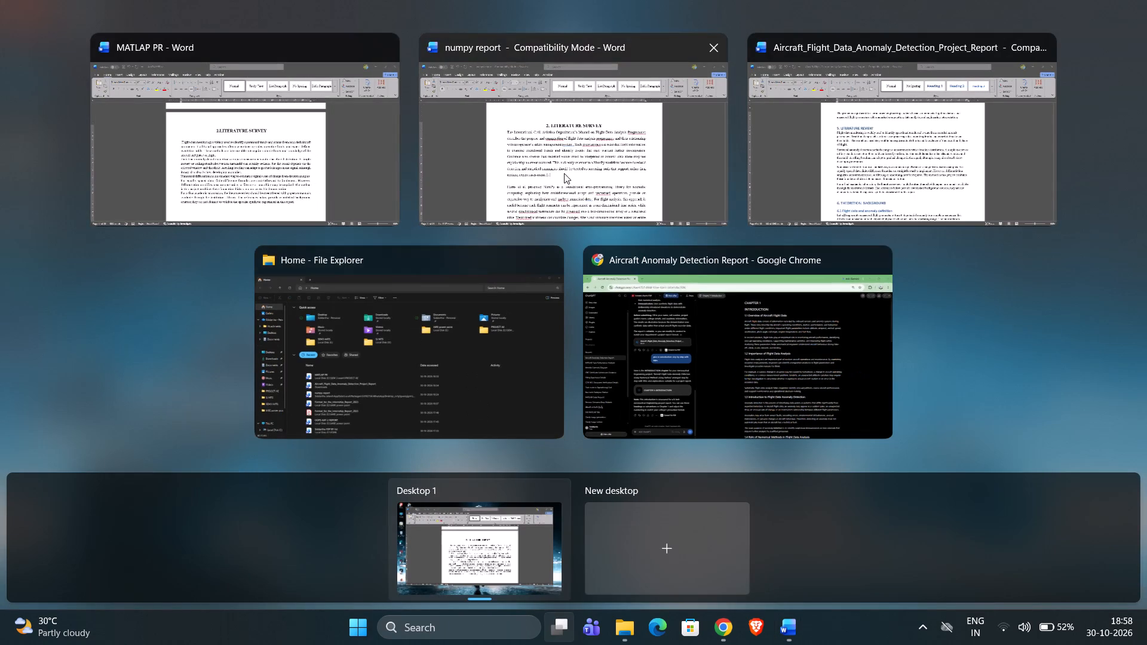
click(564, 173)
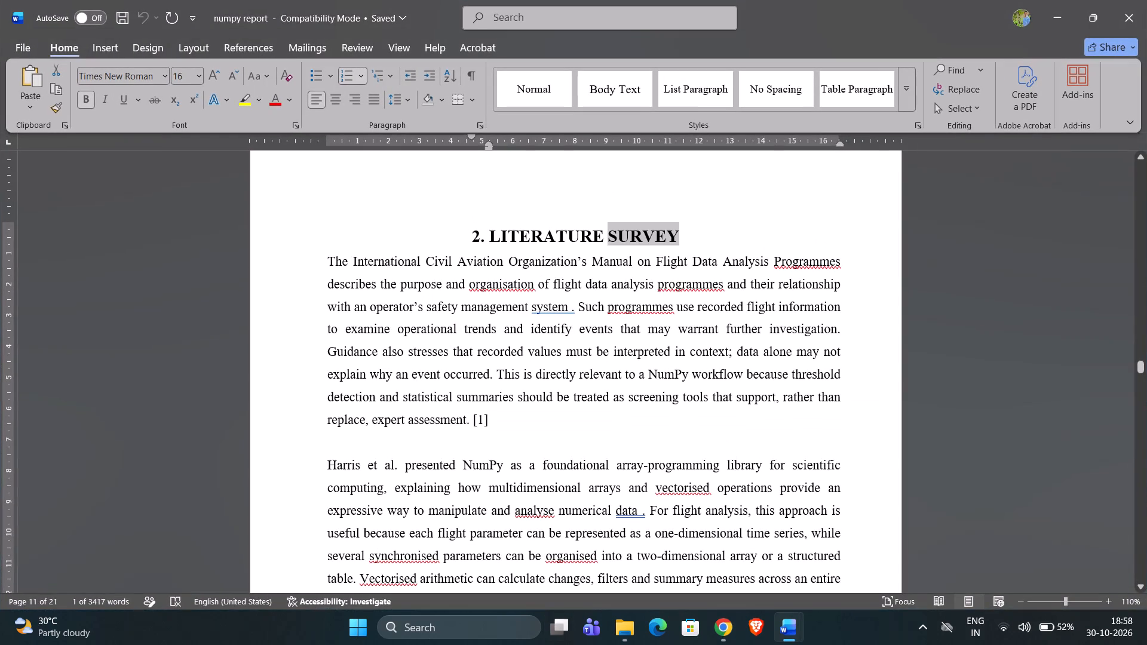
scroll(541, 278, down, 1)
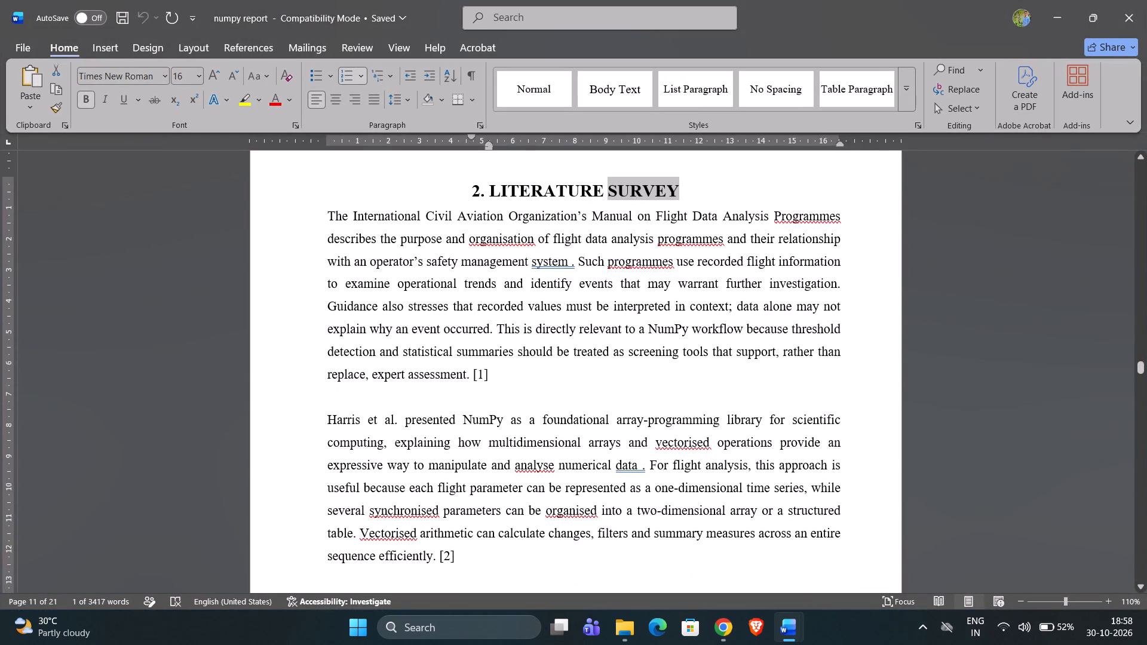
drag(326, 206, 513, 391)
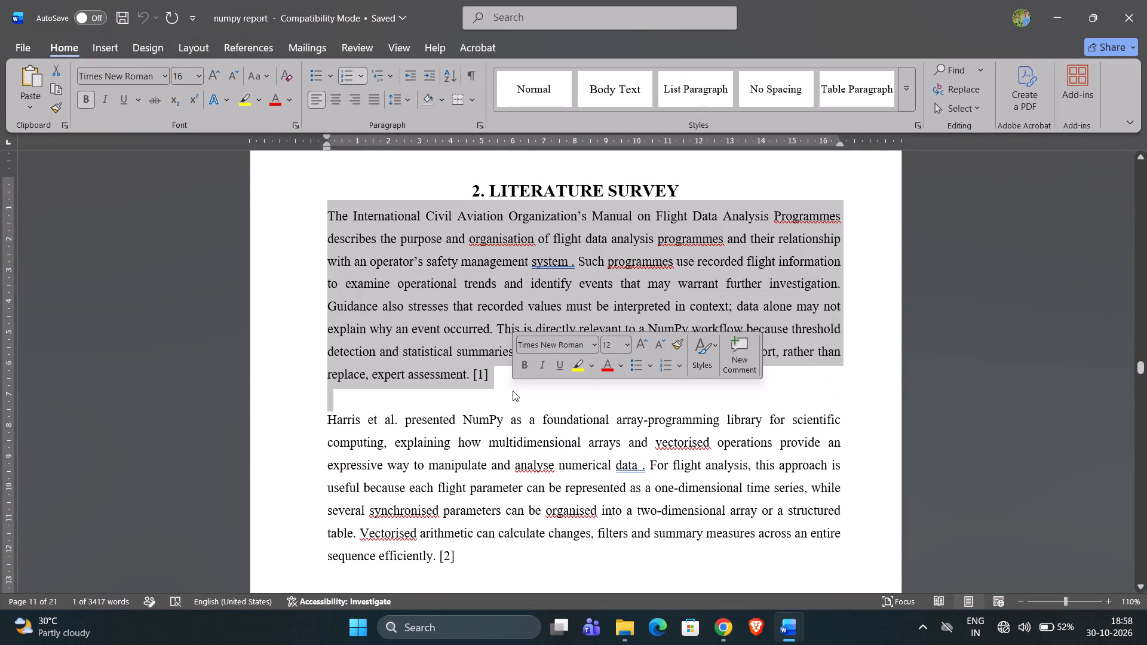
click(406, 95)
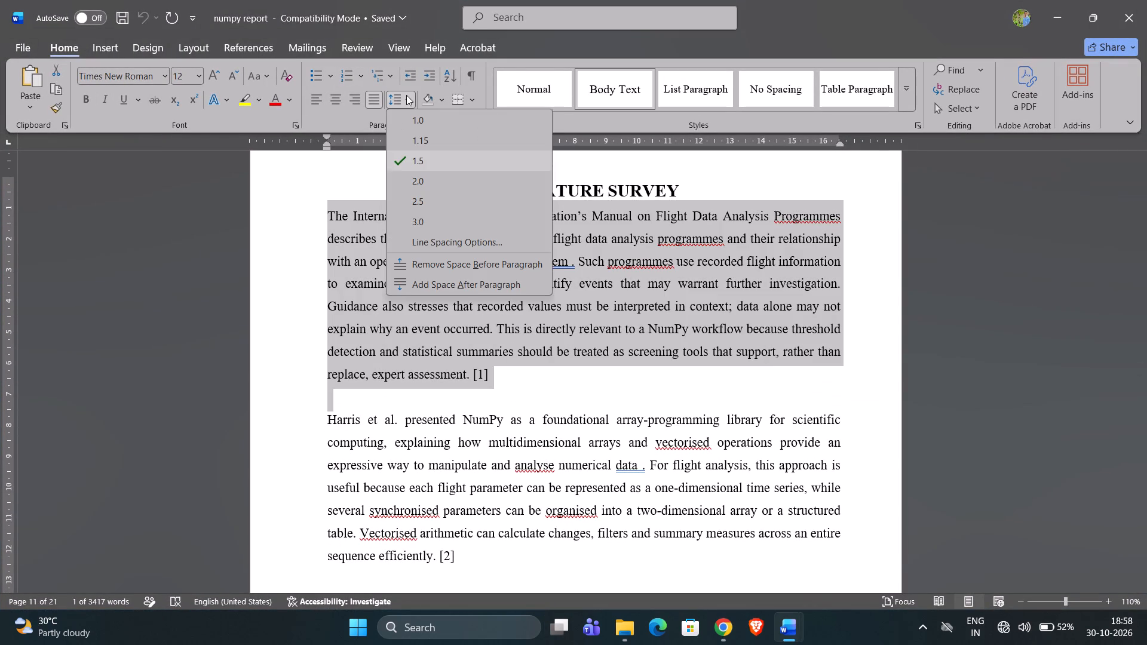
click(296, 208)
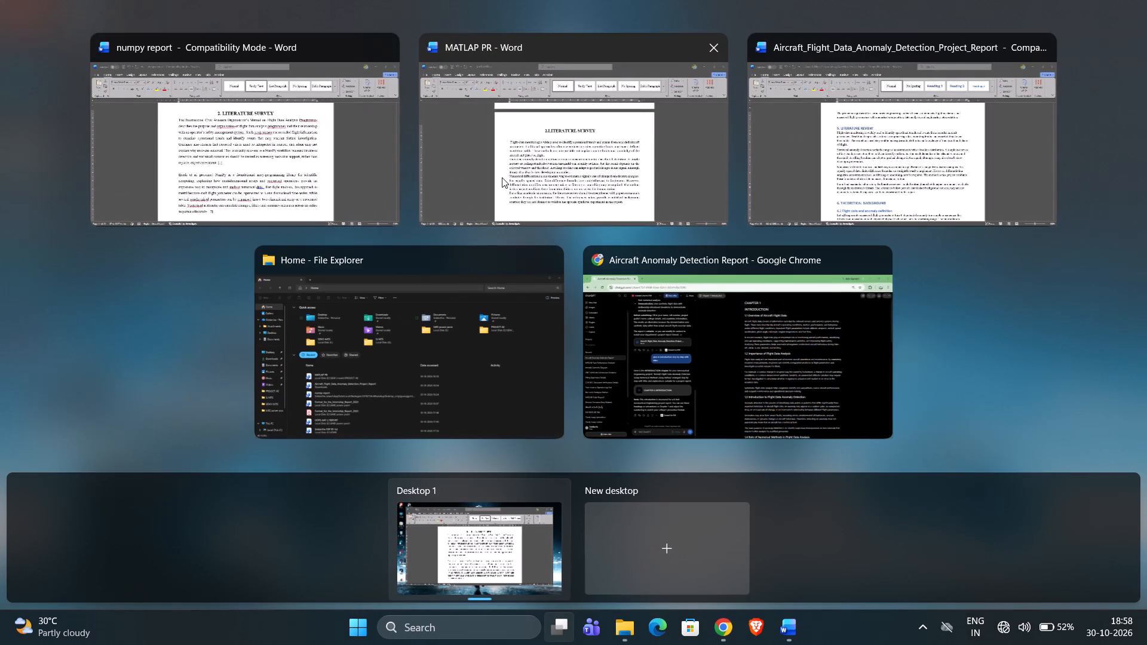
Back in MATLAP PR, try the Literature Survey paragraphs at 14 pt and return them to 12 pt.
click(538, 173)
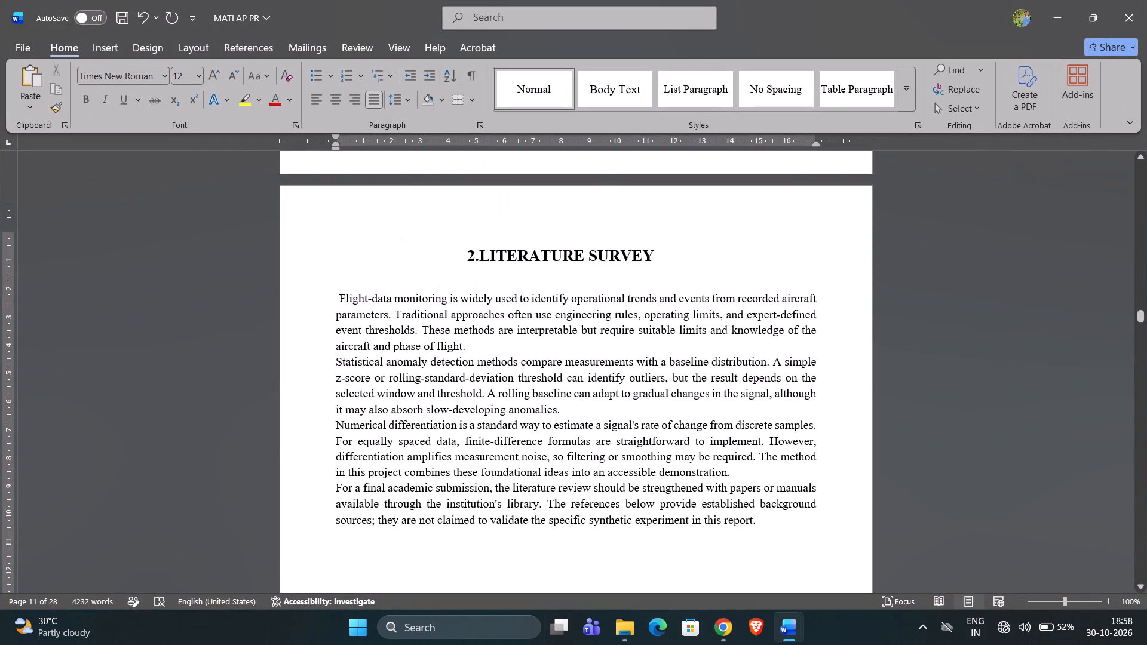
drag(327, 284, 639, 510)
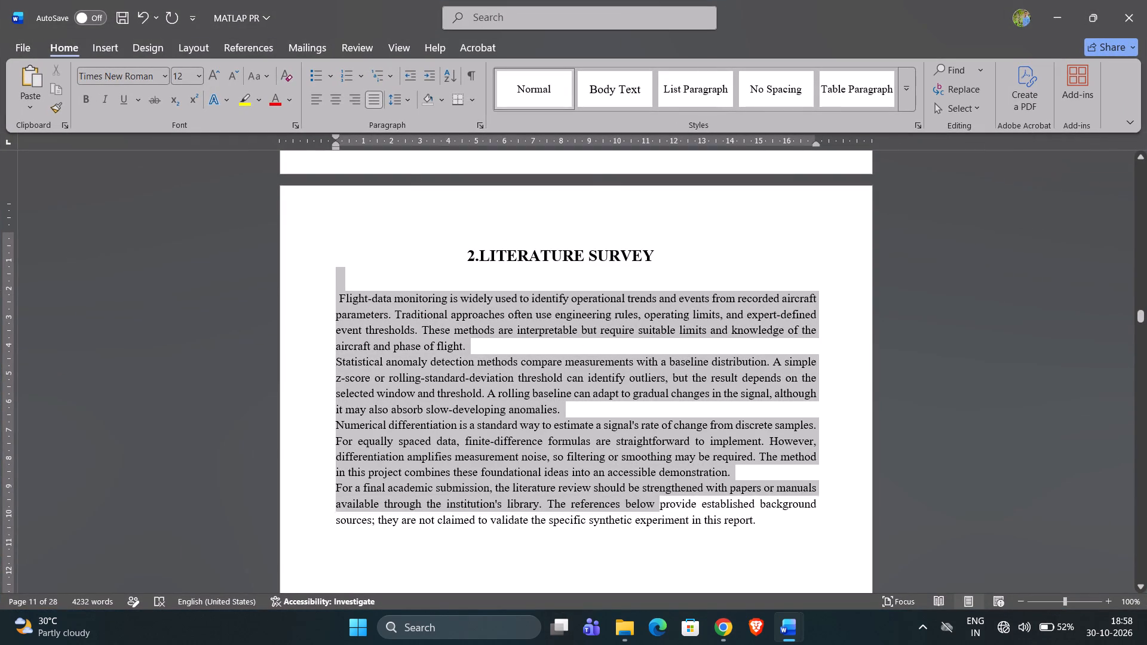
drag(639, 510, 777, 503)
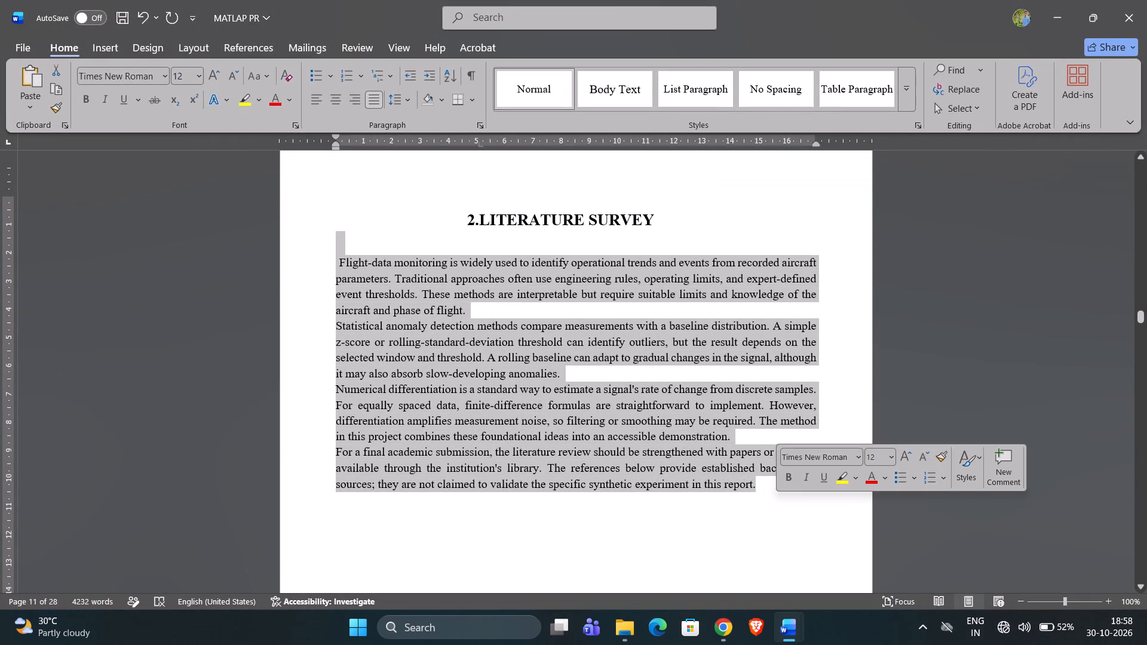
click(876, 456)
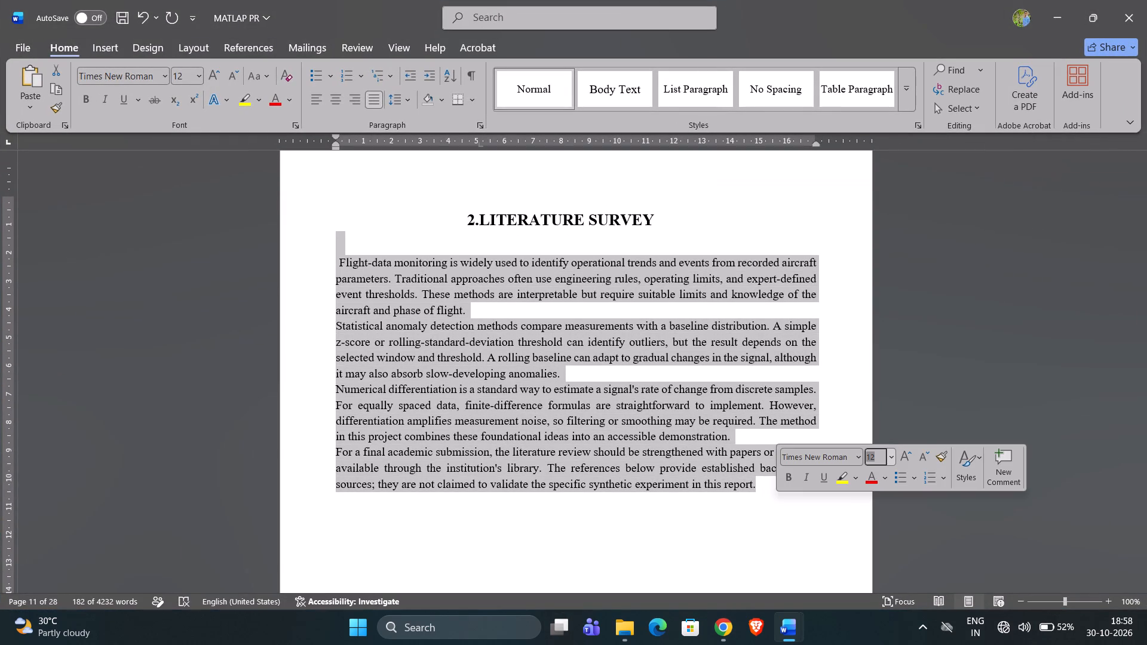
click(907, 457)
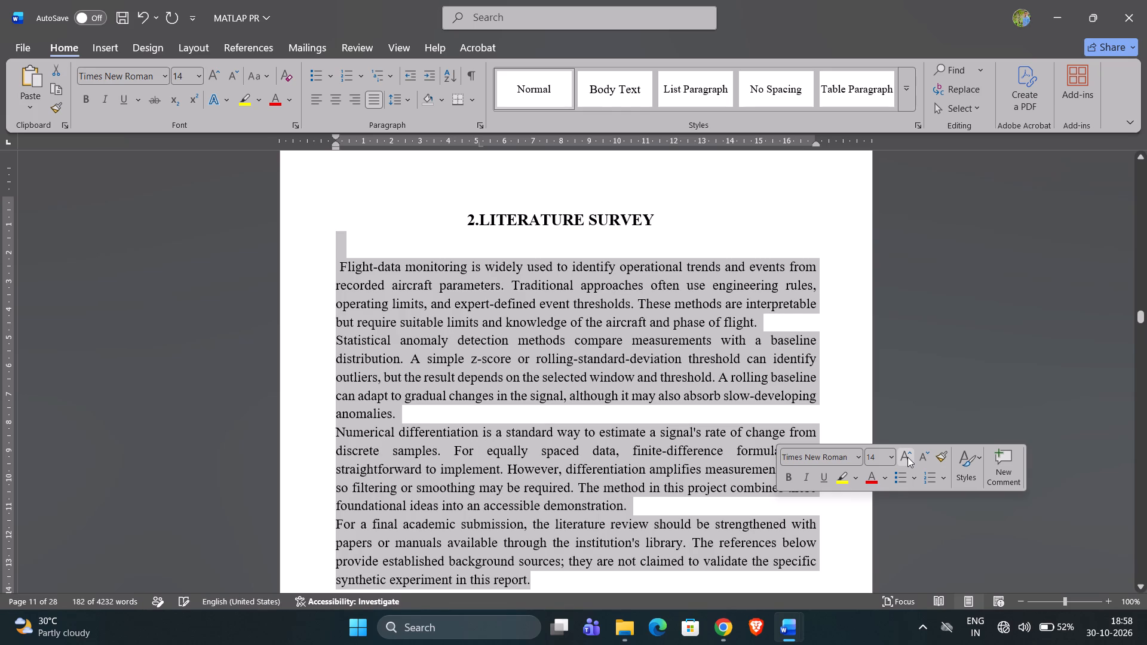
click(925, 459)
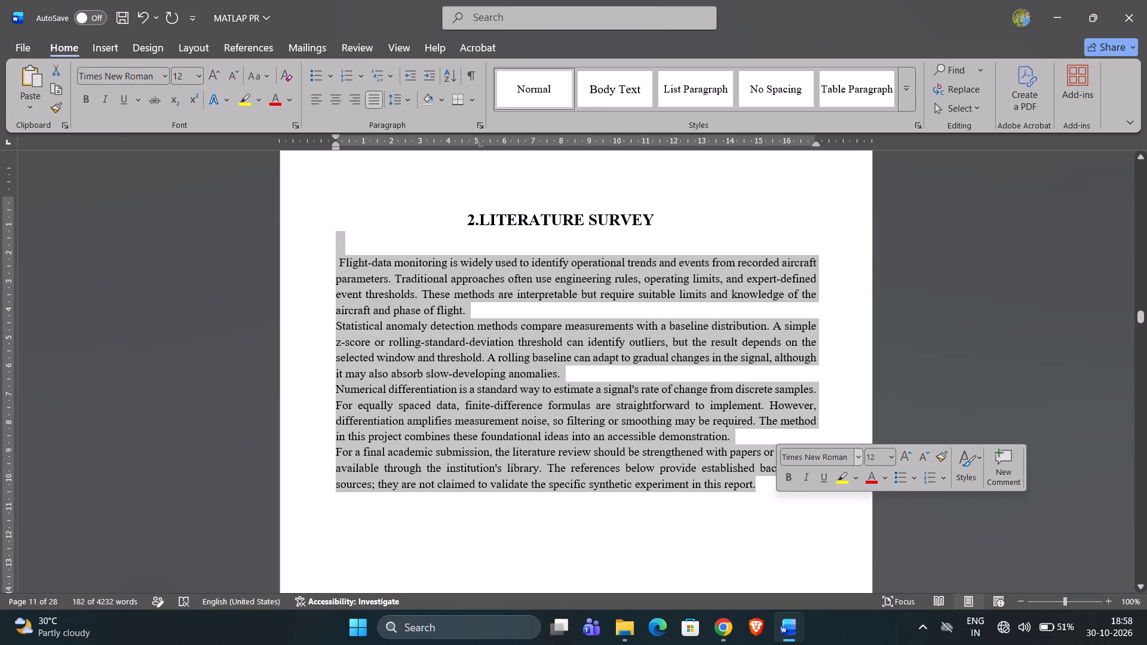
Set the line spacing of the 2.LITERATURE SURVEY heading and its four paragraphs to 1.5.
click(397, 105)
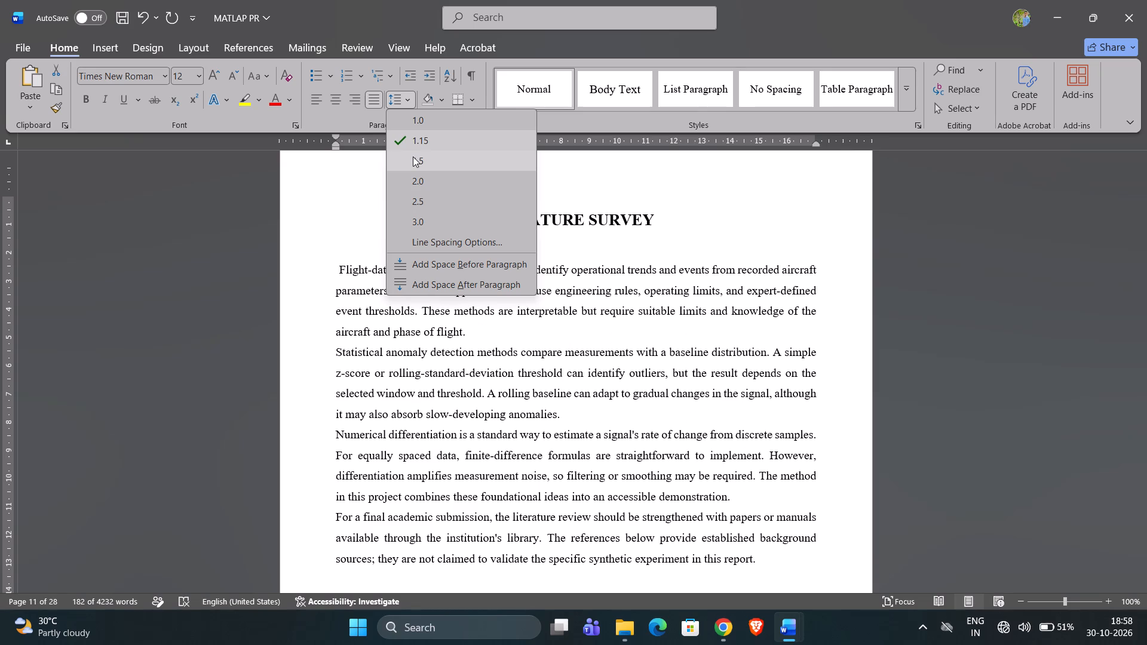
click(360, 188)
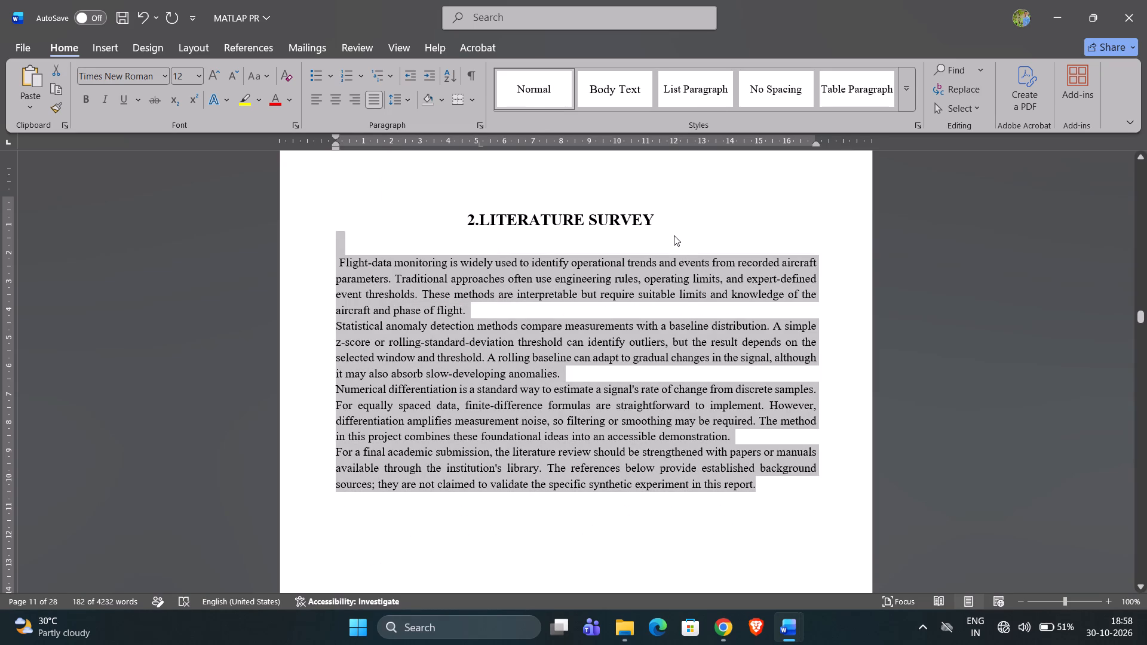
click(674, 235)
click(658, 222)
drag(658, 222, 789, 485)
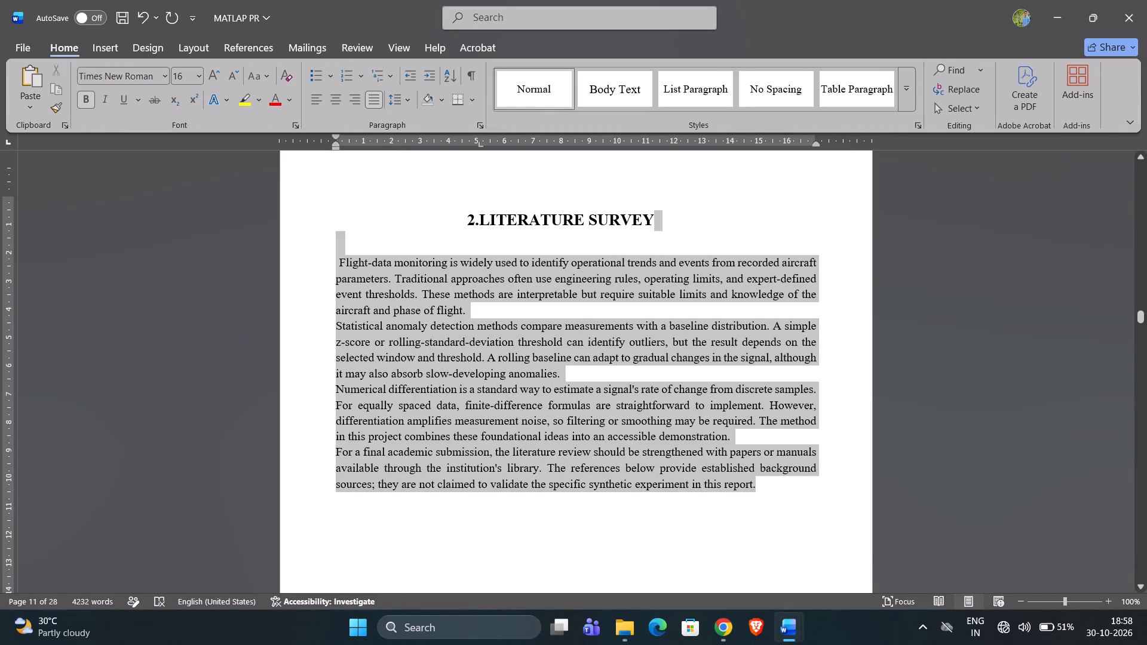
drag(789, 485, 787, 485)
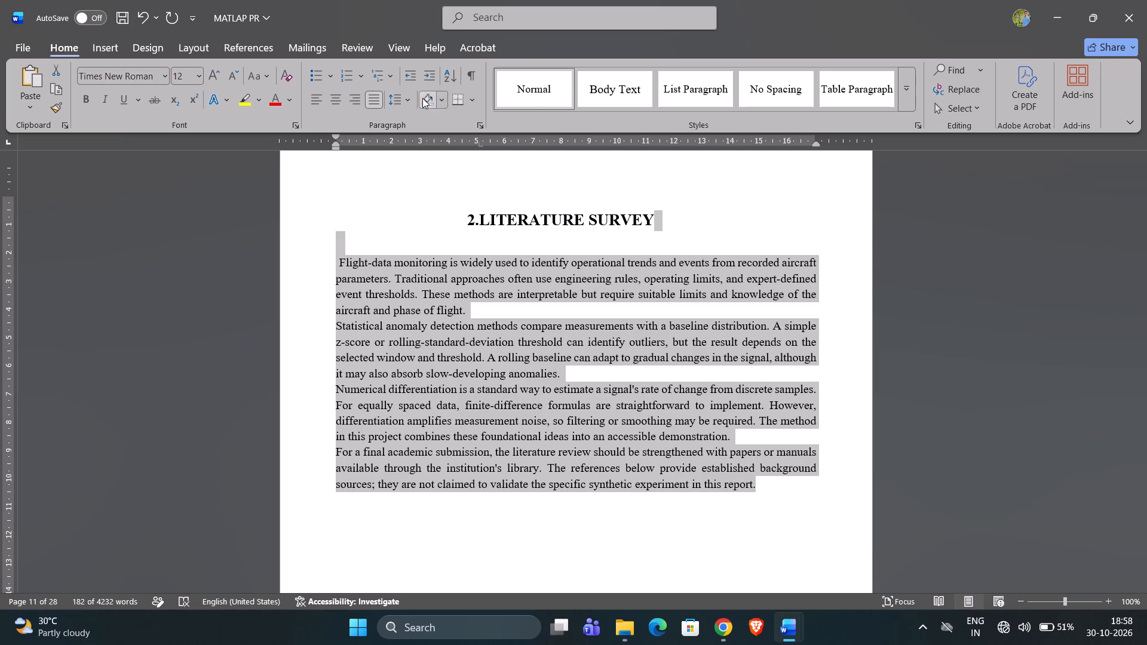
click(400, 99)
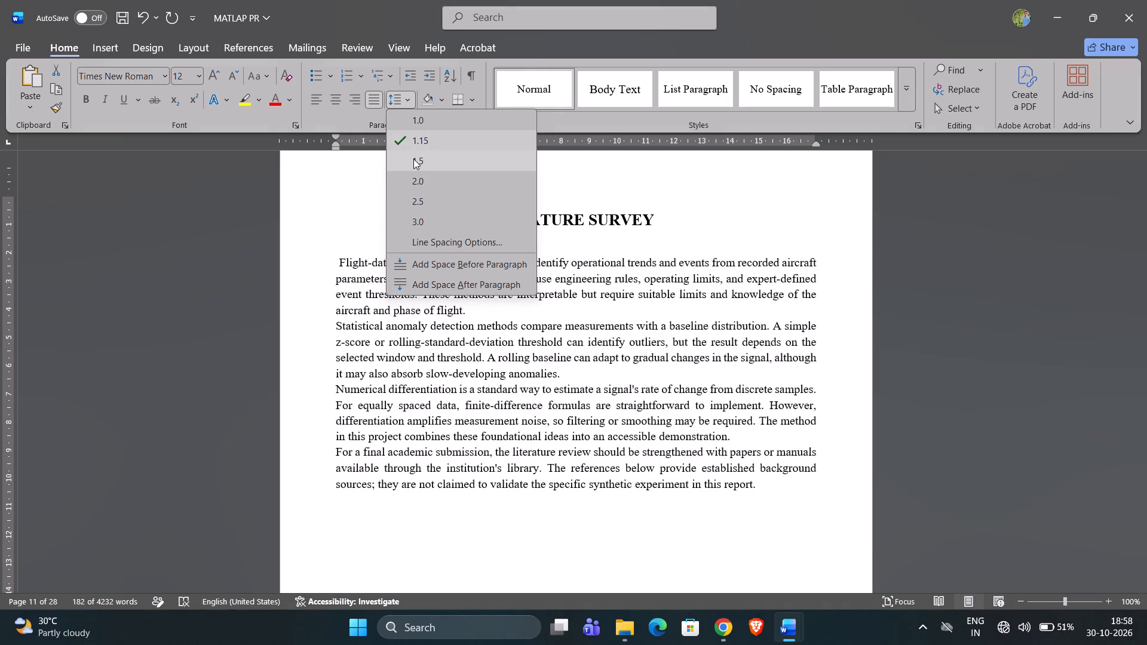
click(414, 159)
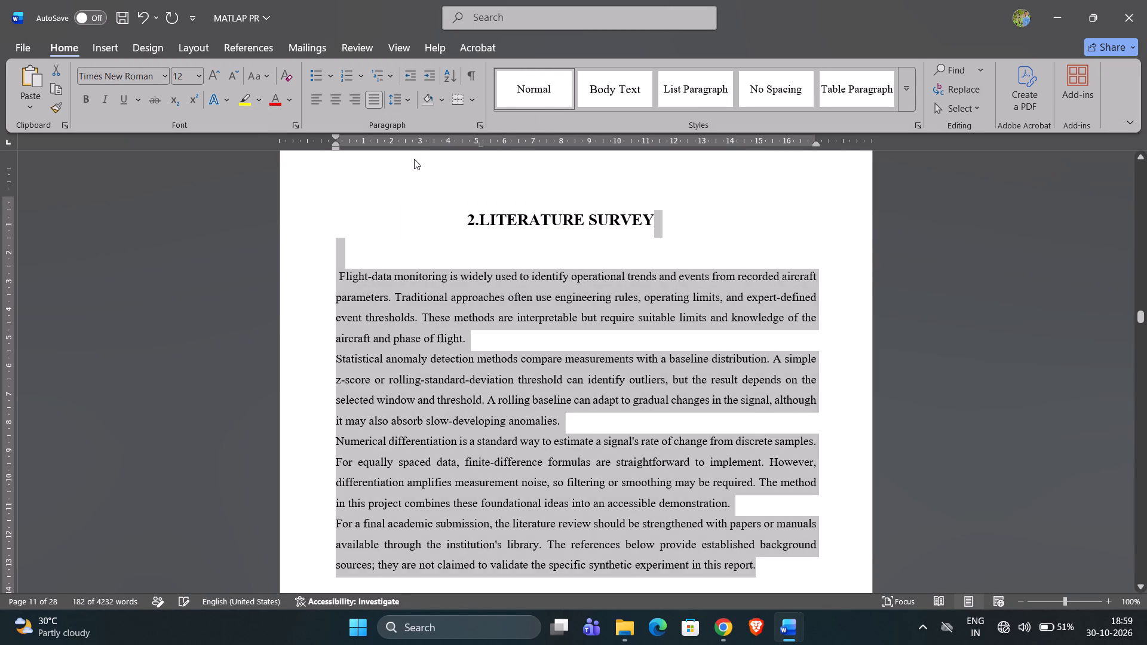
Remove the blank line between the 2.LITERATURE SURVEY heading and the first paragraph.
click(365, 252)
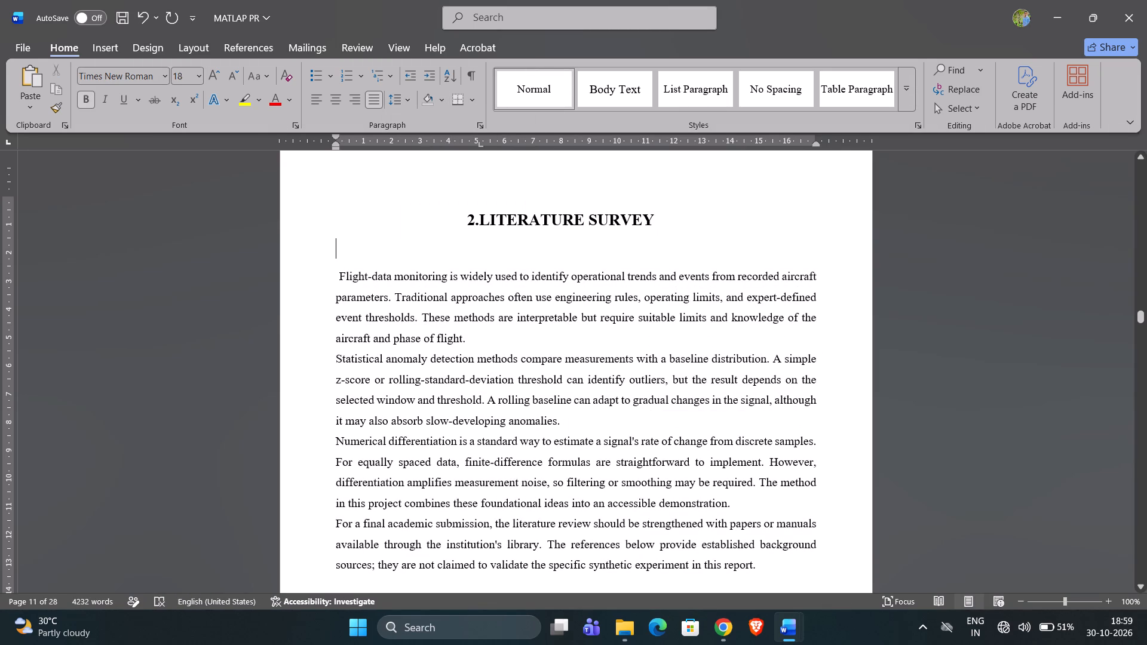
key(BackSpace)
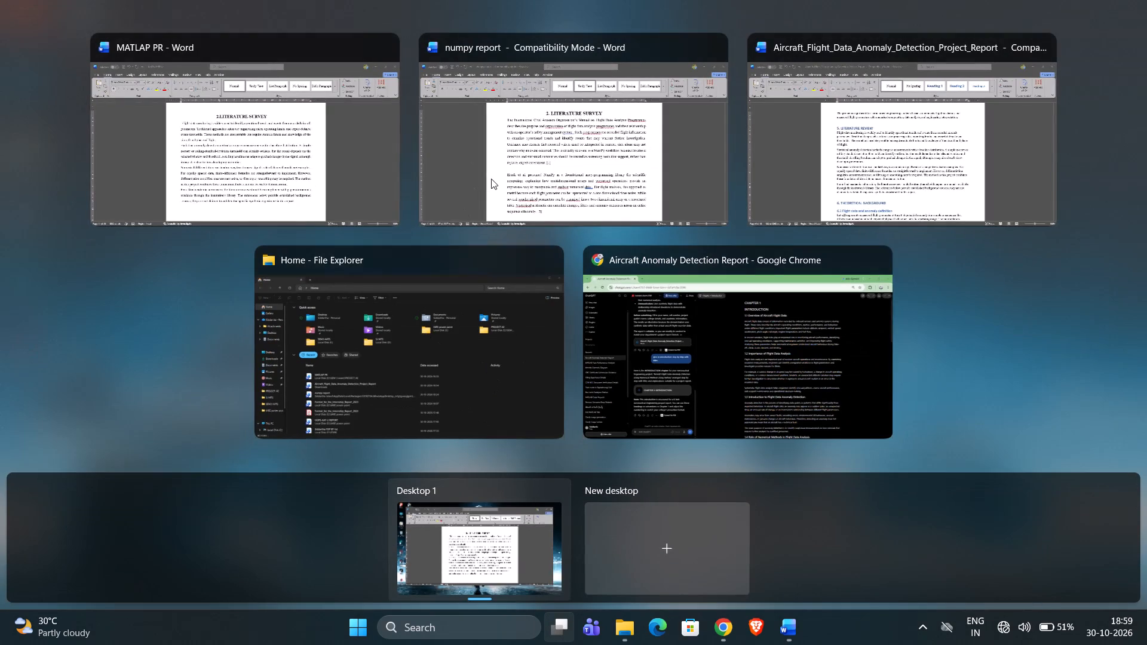
Join the paragraphs starting "Statistical anomaly detection" and "Numerical differentiation" onto the text before them, separating each with a space.
click(329, 164)
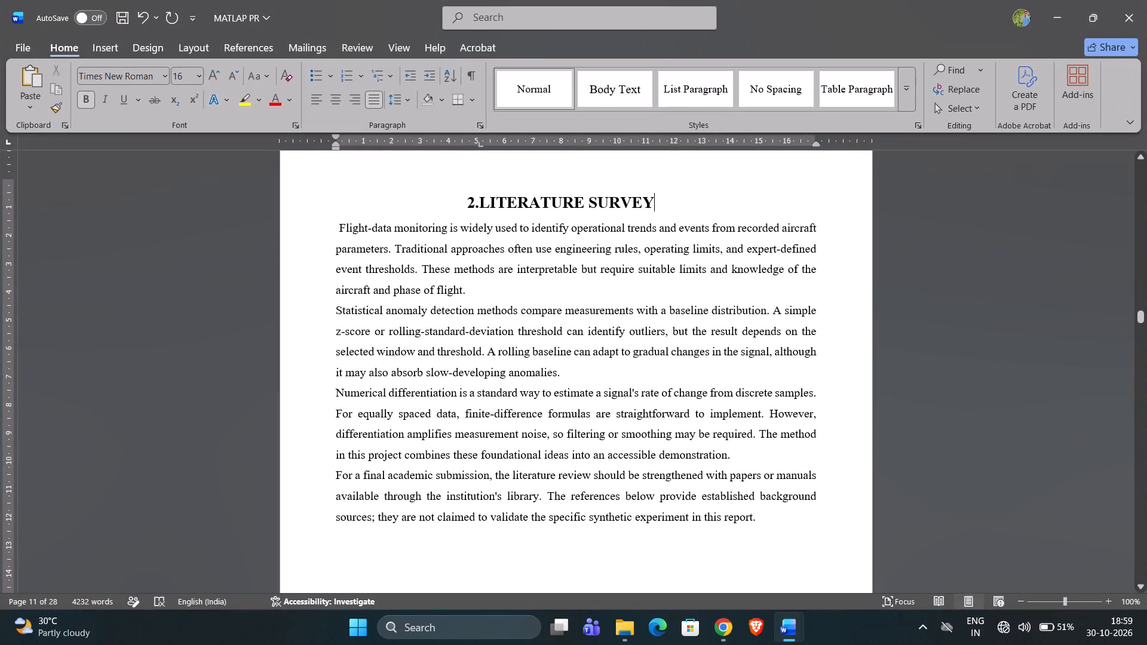
click(331, 314)
key(BackSpace)
key(space)
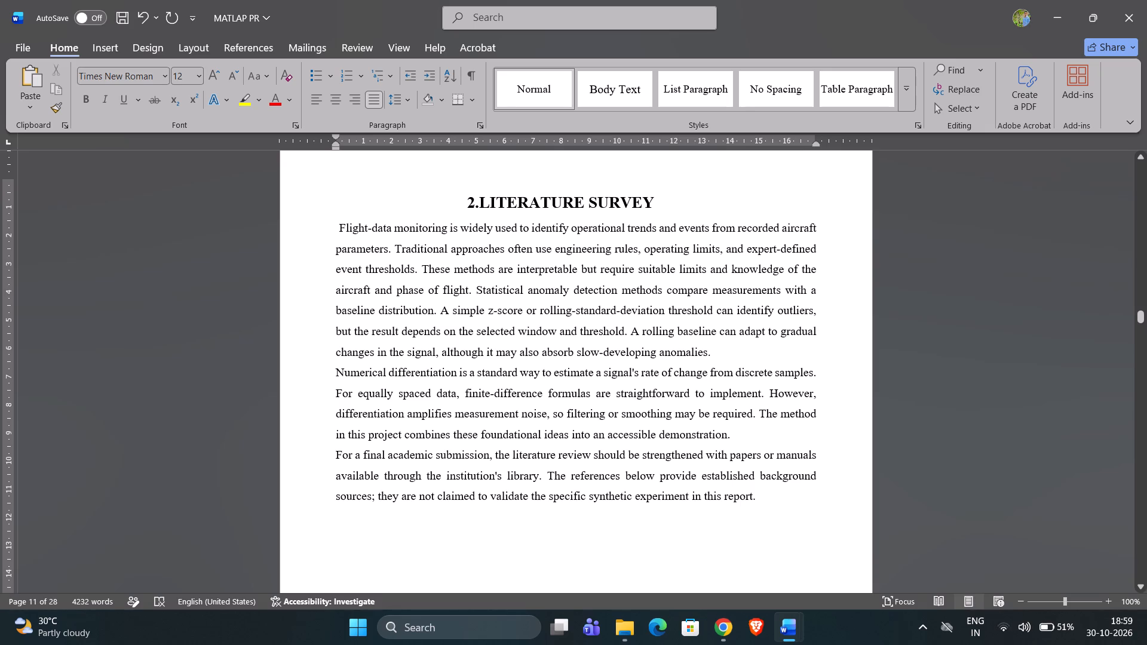
click(329, 368)
key(BackSpace)
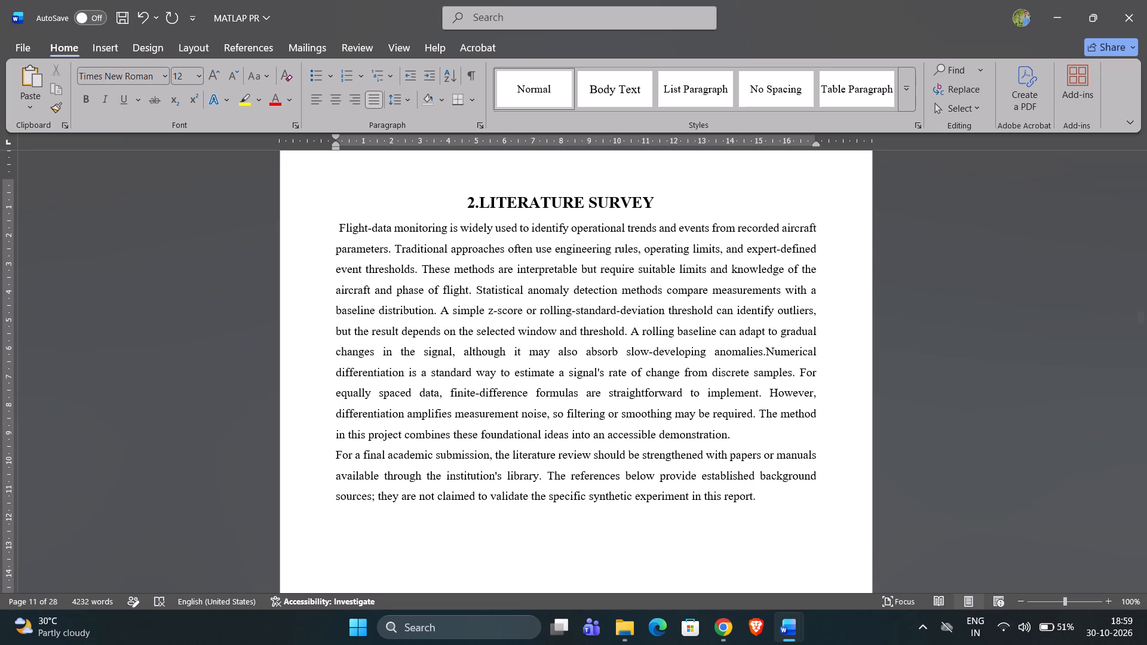
key(space)
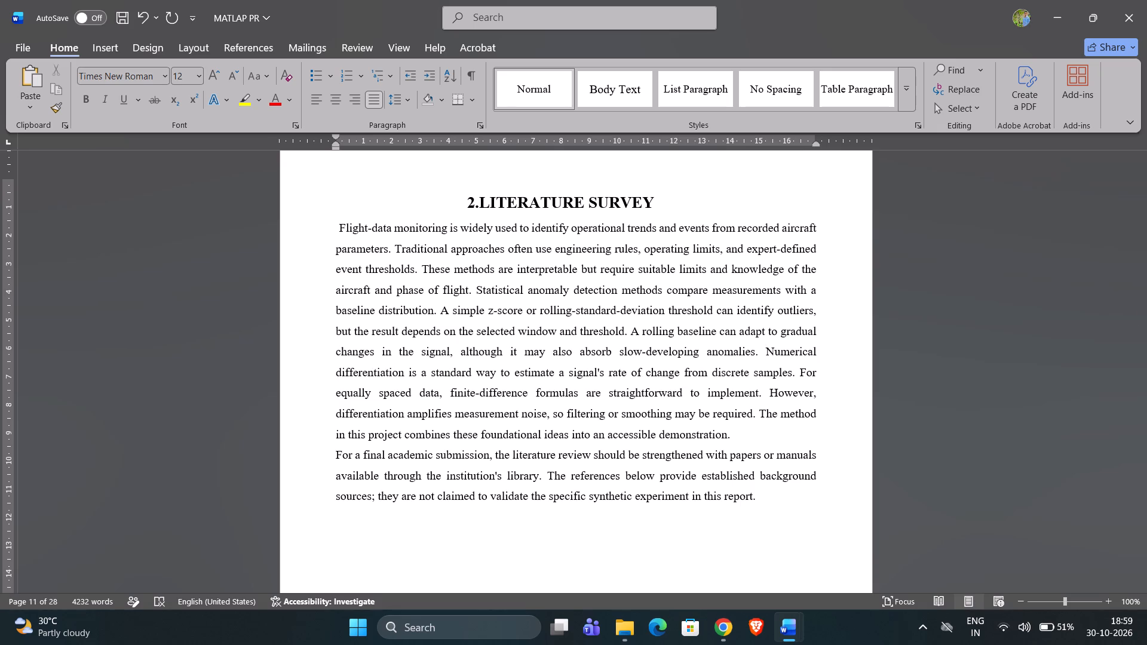
Add a space after the final sentence of the Literature Survey, ending "synthetic experiment in this report.".
scroll(681, 477, down, 1)
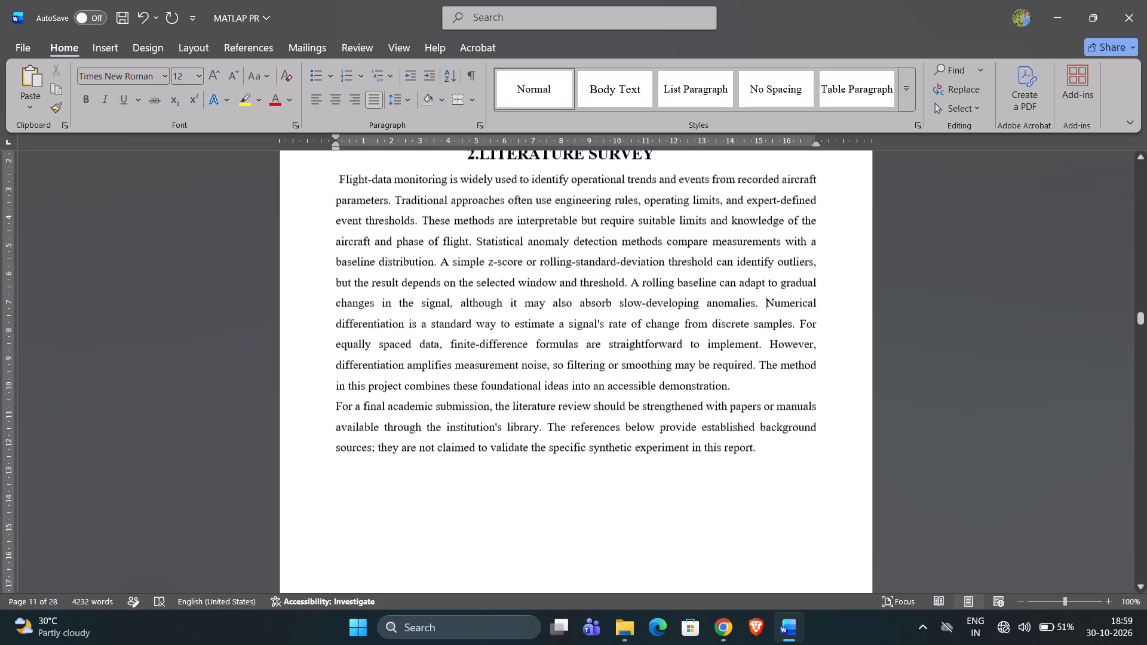
scroll(681, 477, down, 2)
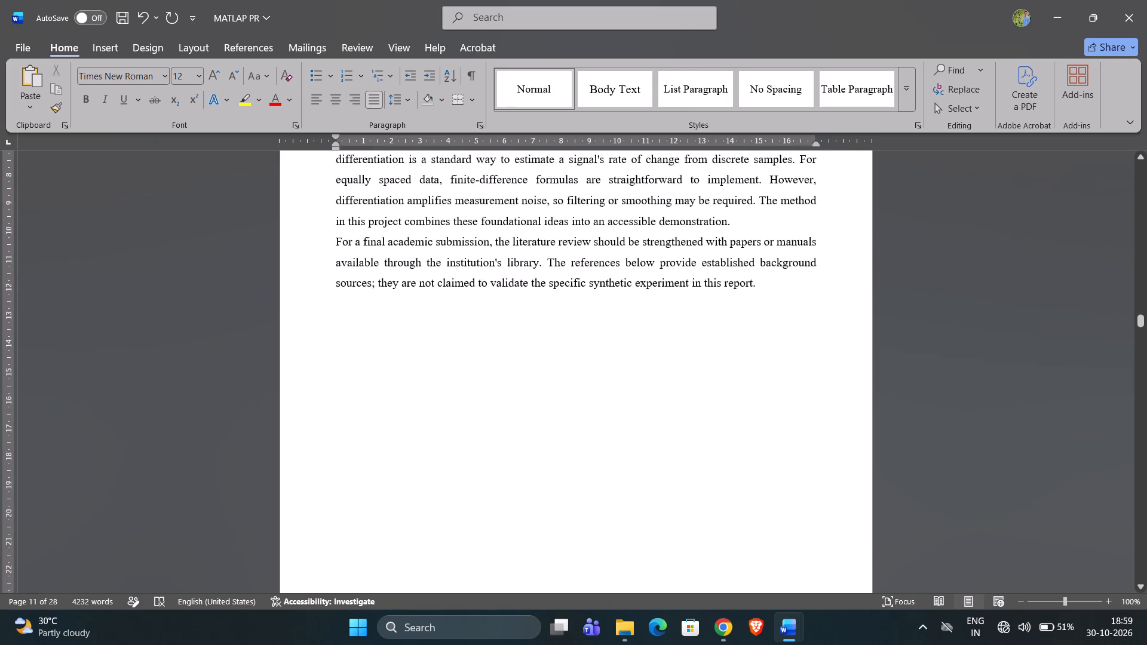
scroll(681, 477, down, 1)
click(775, 199)
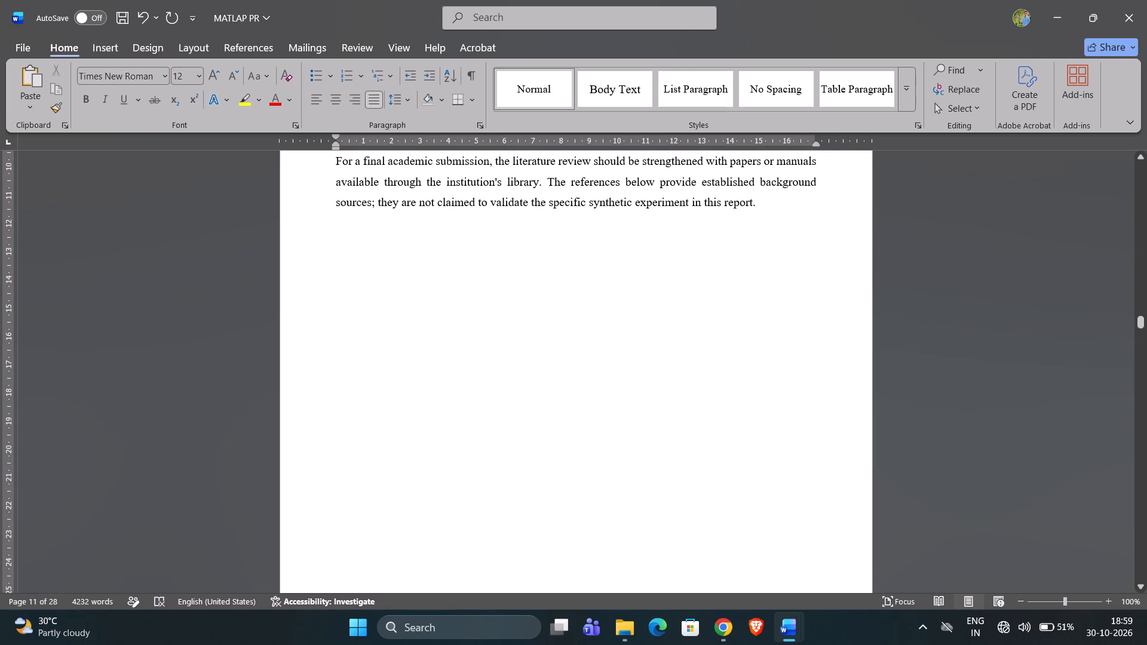
key(space)
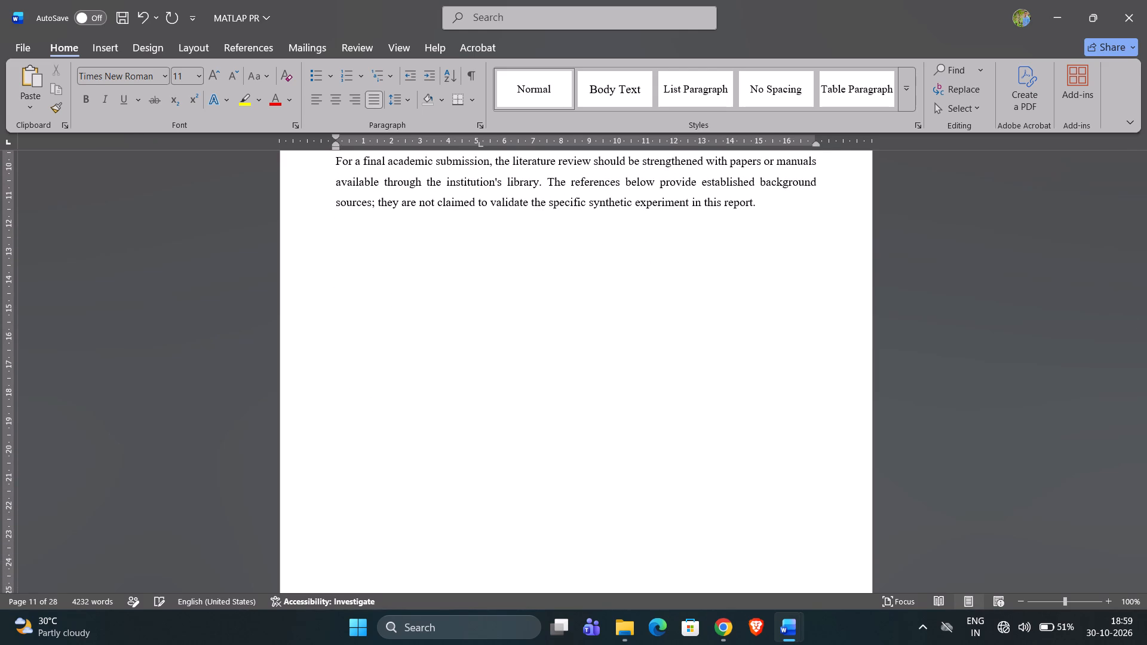
click(769, 192)
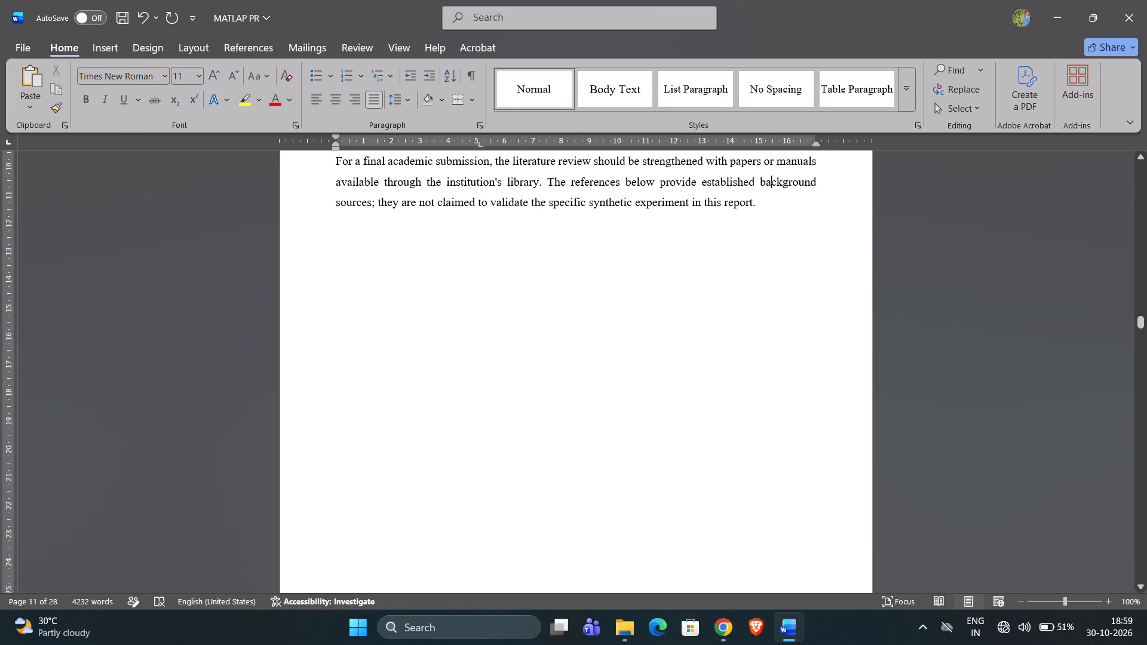
click(768, 205)
key(space)
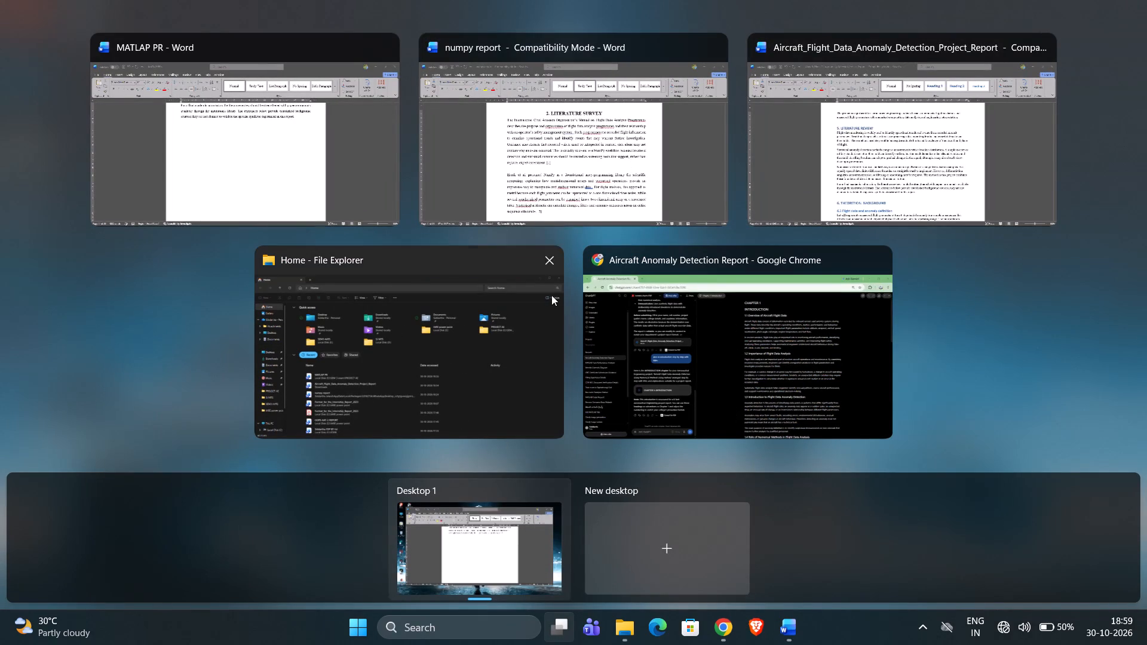
Switch to the numpy report and examine the pages before its Literature Survey, back to section 1.3.
click(713, 349)
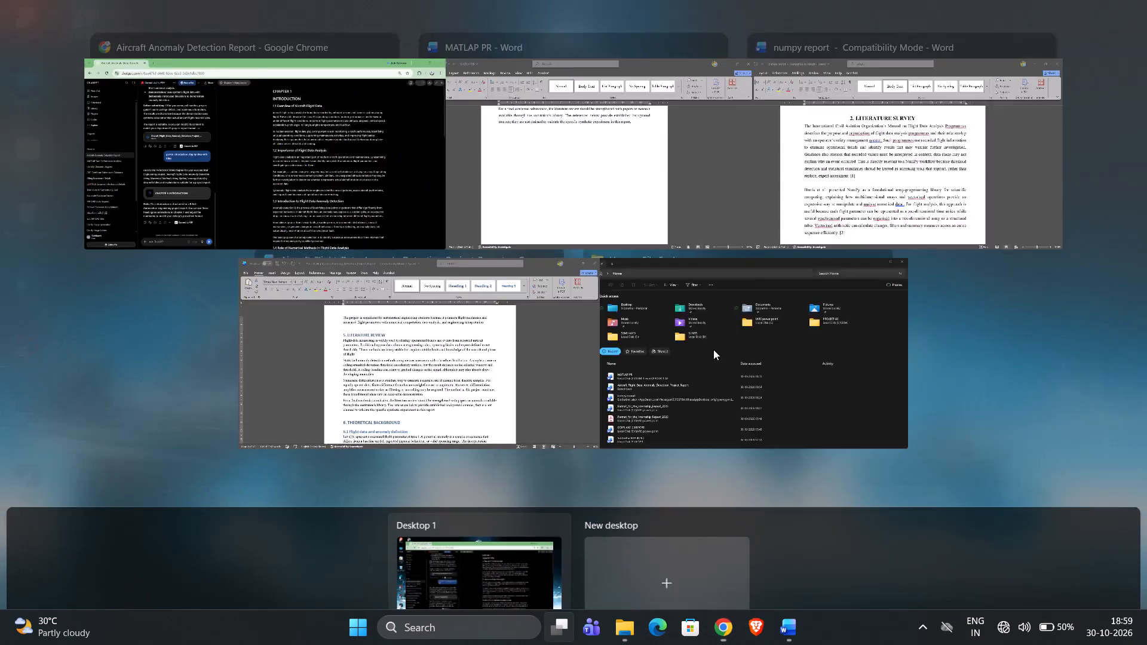
click(858, 186)
scroll(747, 310, up, 1)
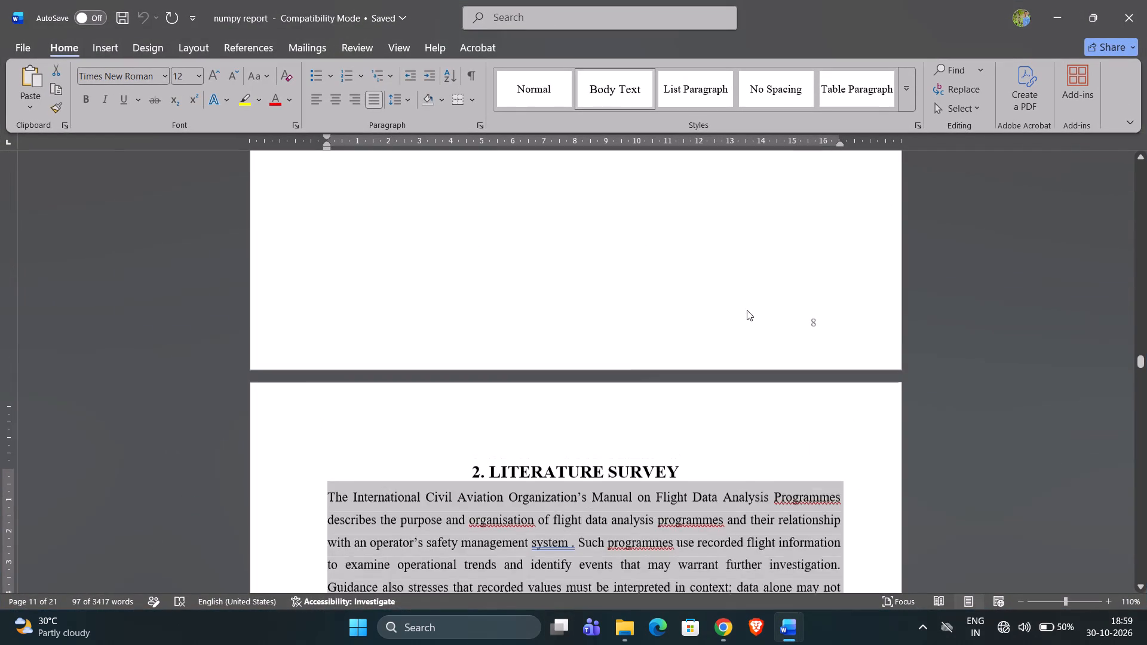
scroll(747, 310, up, 3)
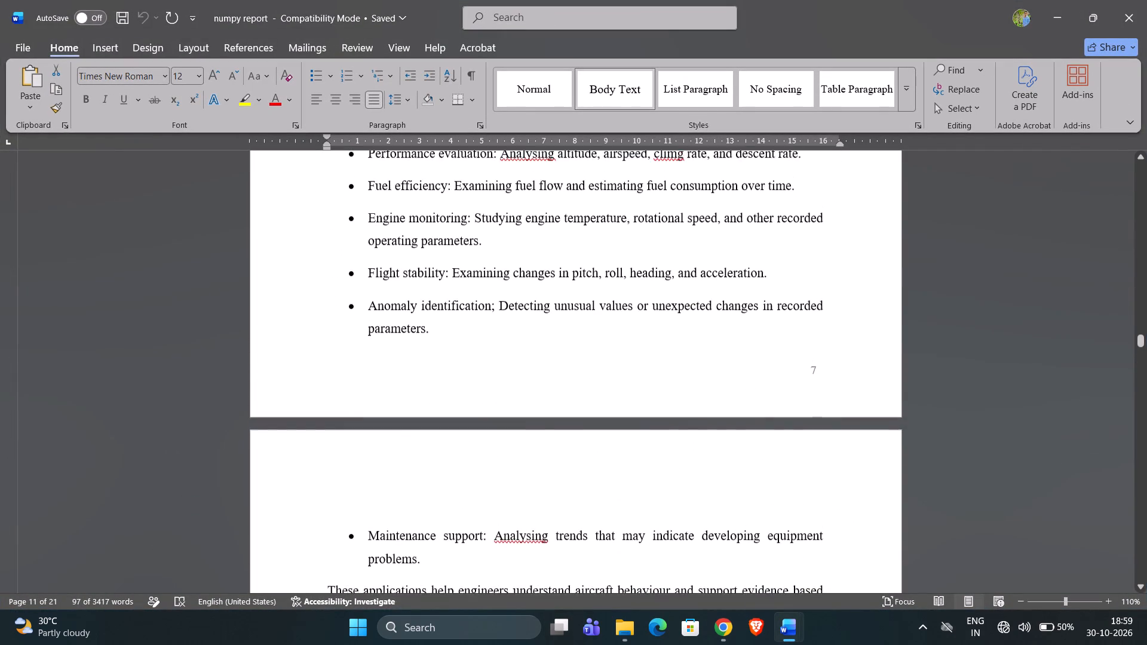
scroll(747, 310, up, 1)
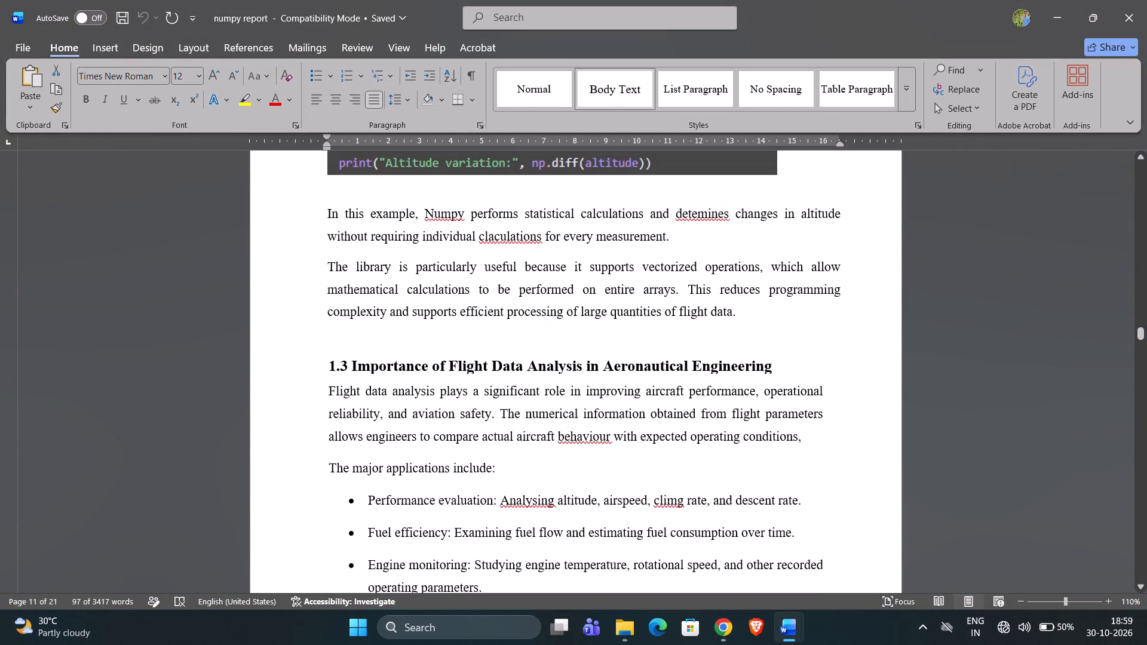
scroll(747, 310, down, 1)
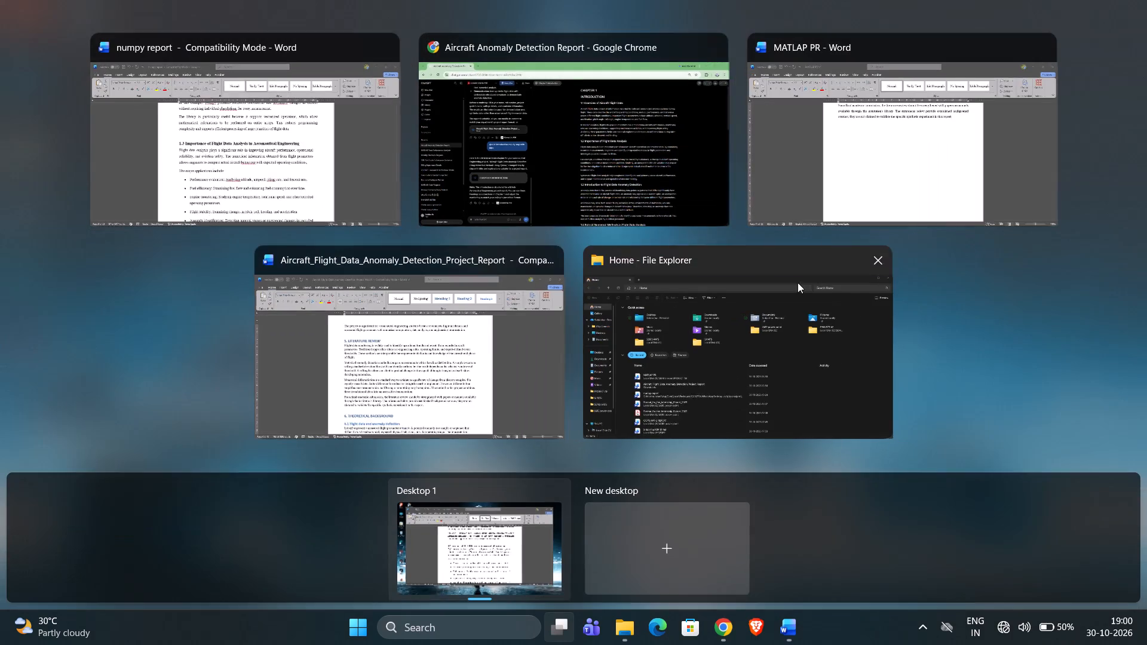
Copy the first Scope and Significance paragraph from Aircraft_Flight_Data_Anomaly_Detection_Project_Report to the end of MATLAP PR's Literature Survey.
click(479, 346)
scroll(514, 443, up, 2)
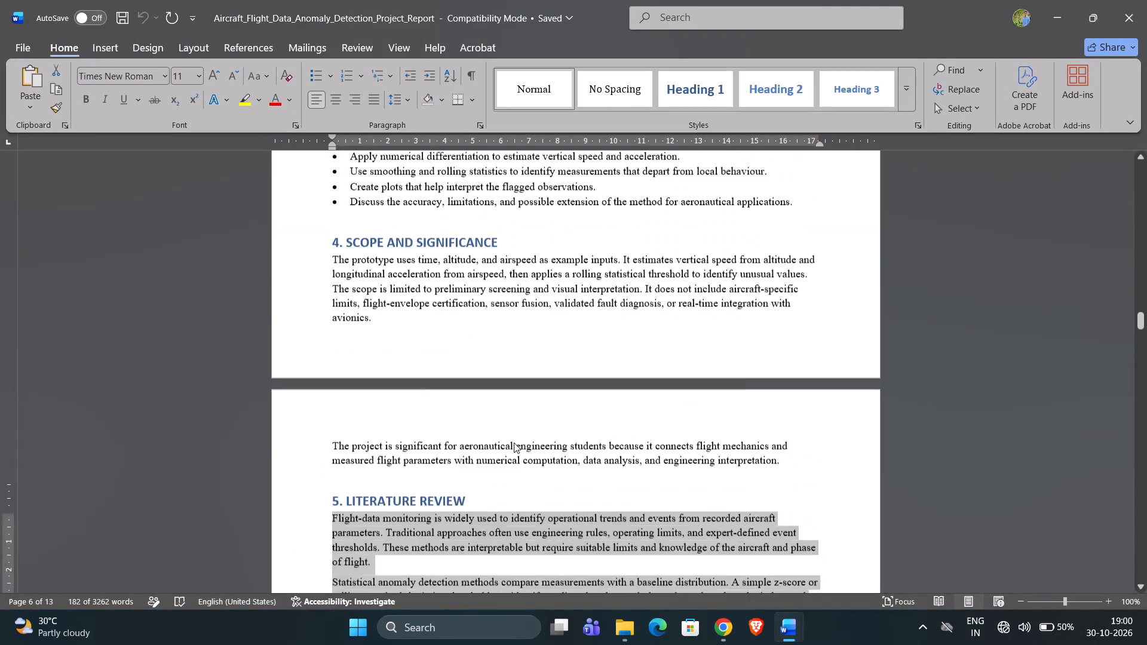
scroll(514, 443, up, 2)
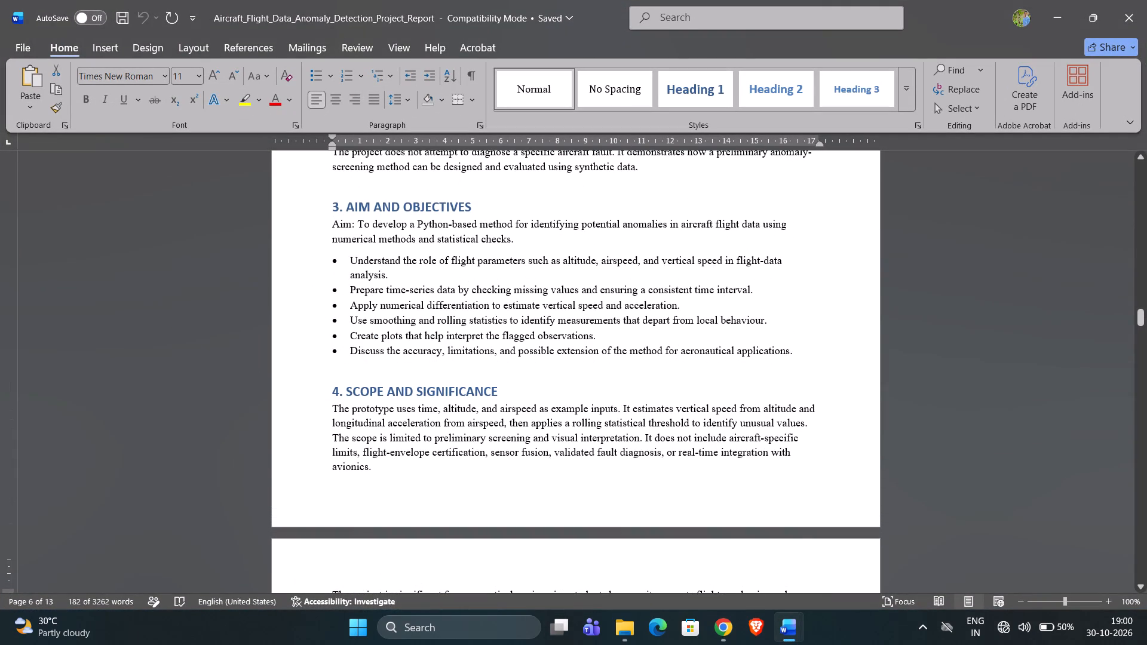
drag(334, 406, 382, 474)
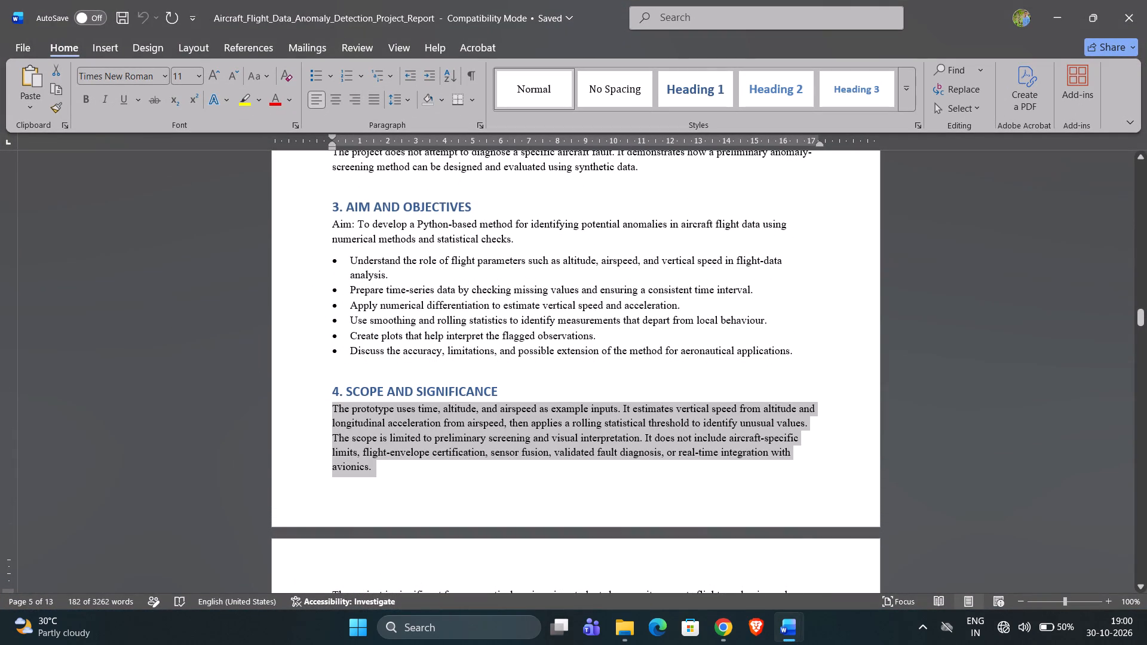
drag(382, 474, 381, 473)
key(ctrl+c)
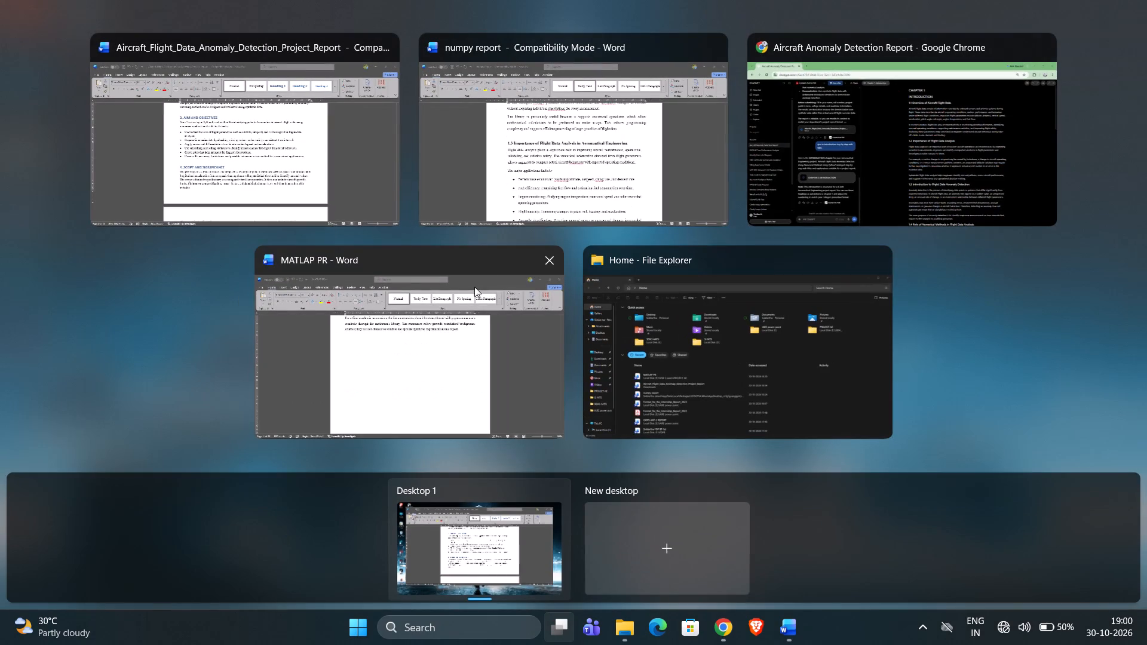
click(447, 372)
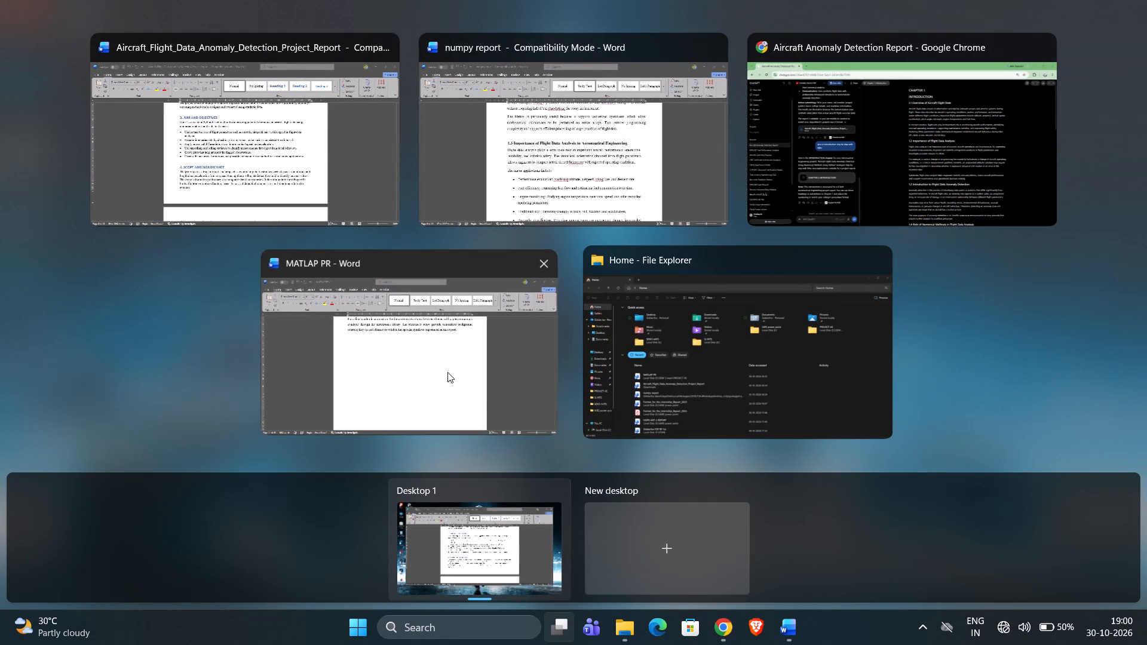
scroll(520, 273, up, 1)
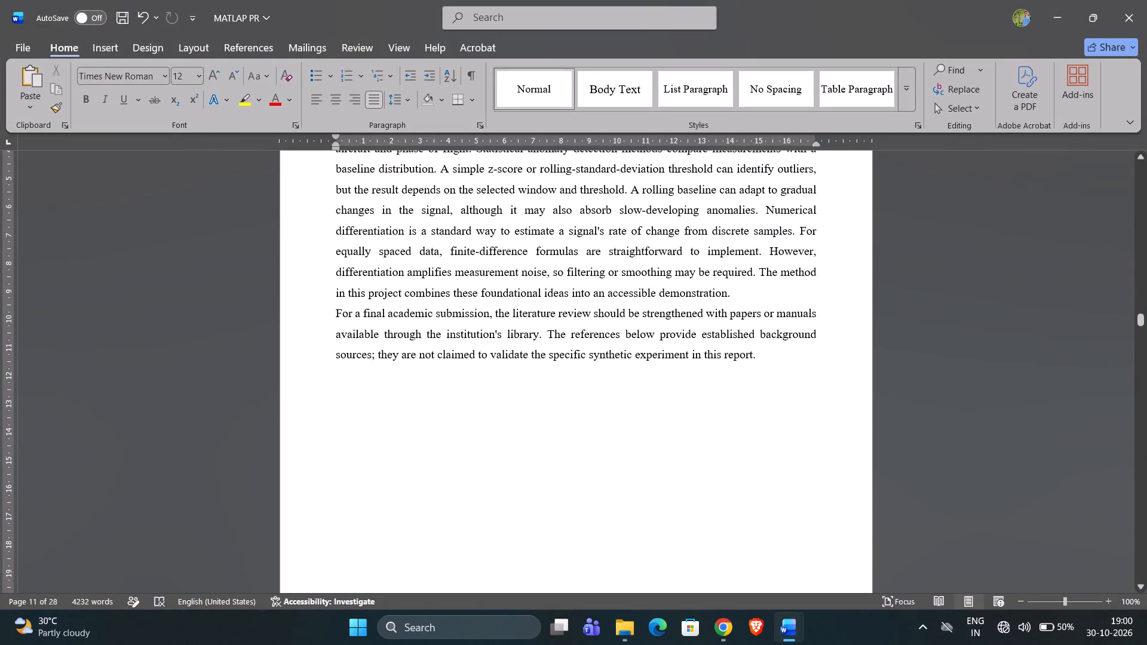
click(769, 355)
key(ctrl+v)
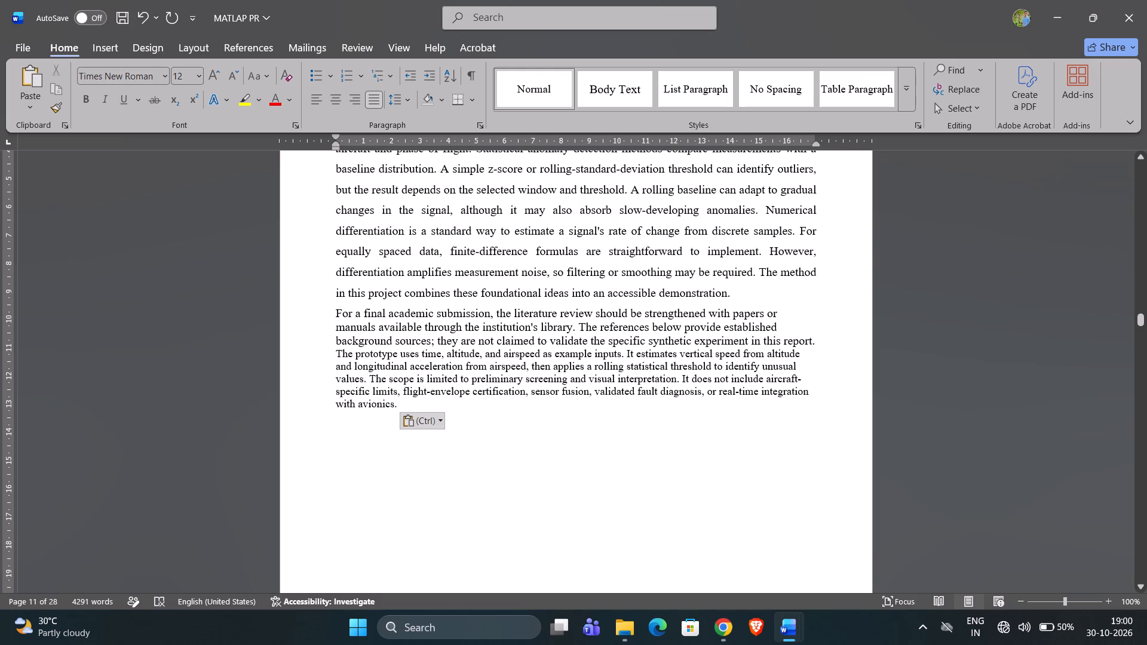
Set the font size of the Literature Survey's closing text, including the pasted "The prototype uses time" passage, to 12 pt.
drag(759, 270, 808, 376)
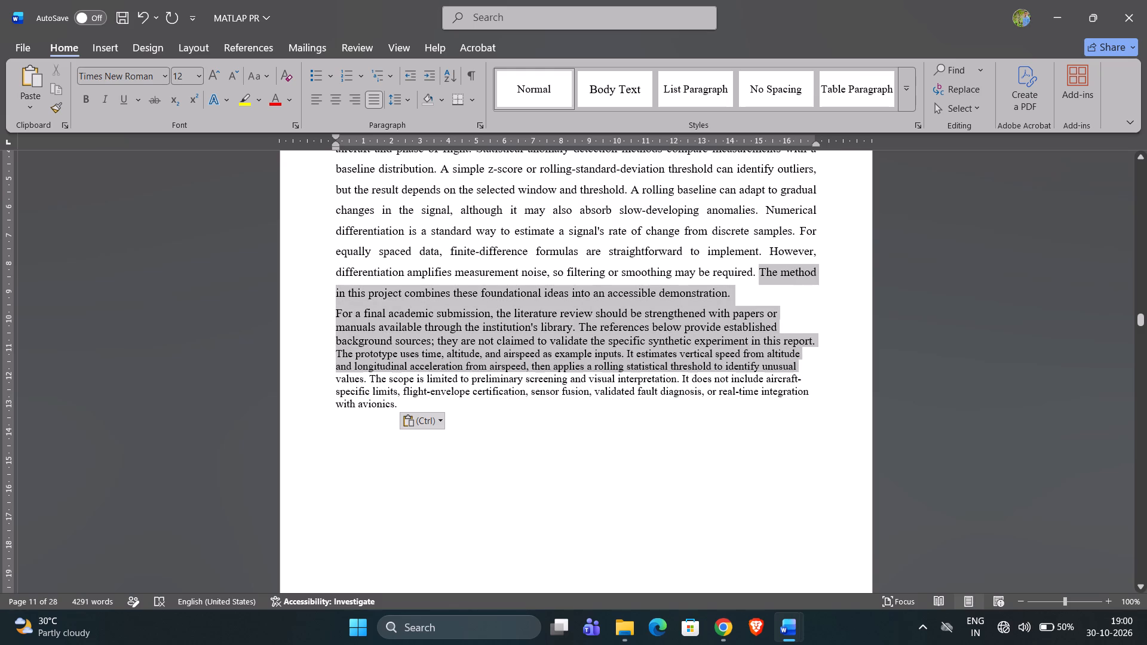
drag(808, 376, 809, 390)
click(675, 435)
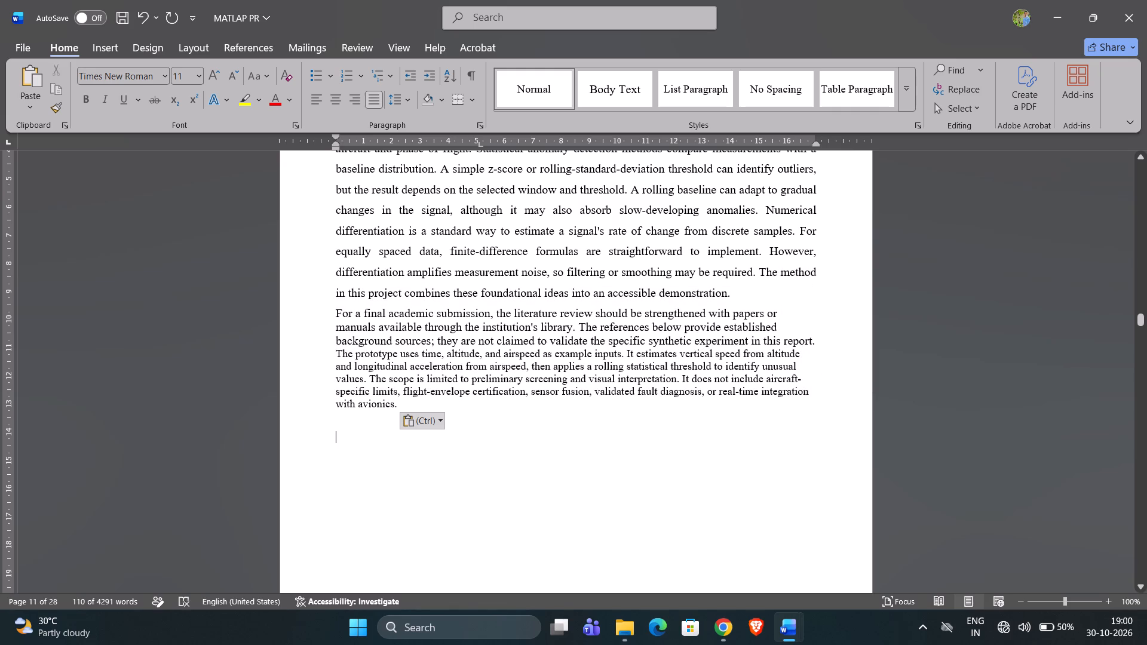
drag(330, 300, 536, 413)
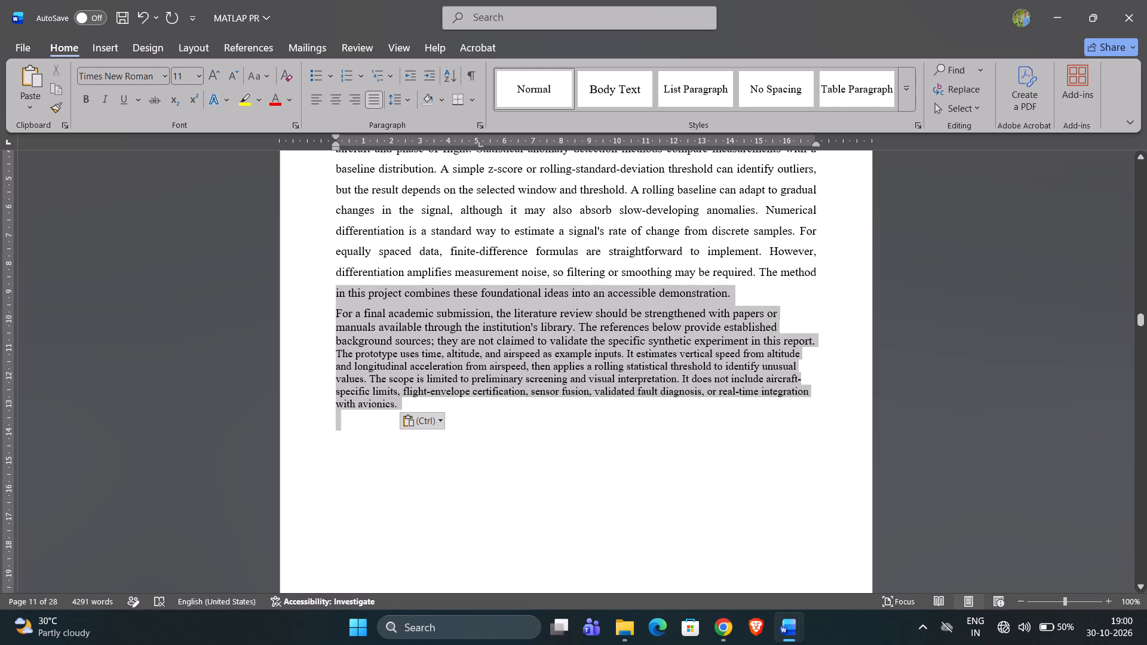
drag(536, 413, 602, 404)
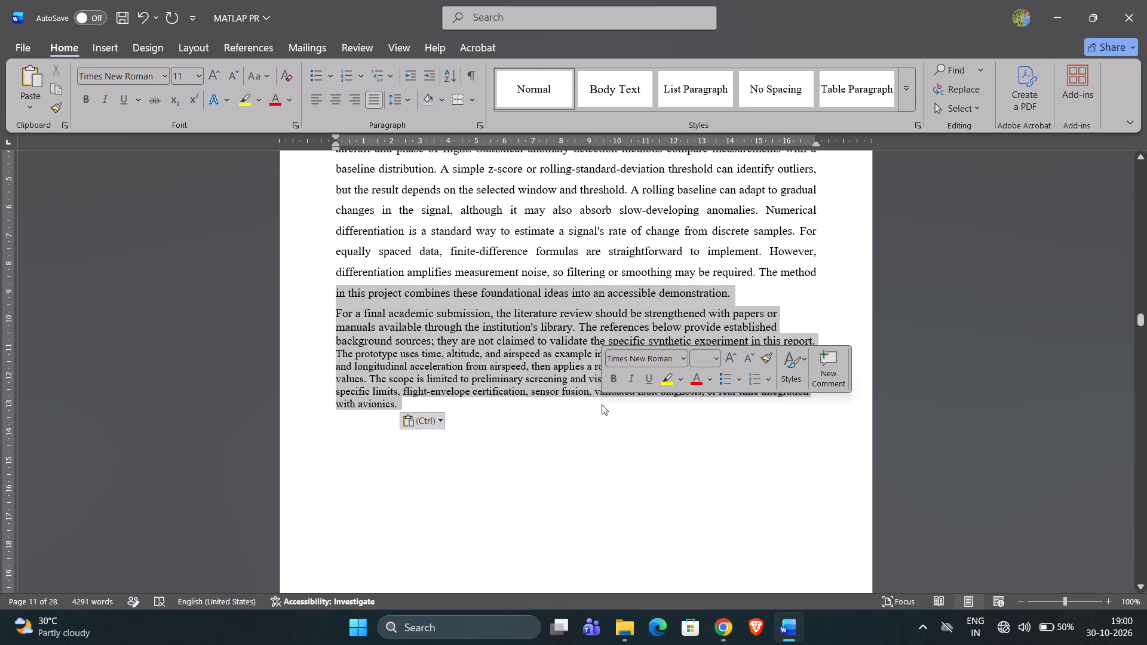
click(699, 354)
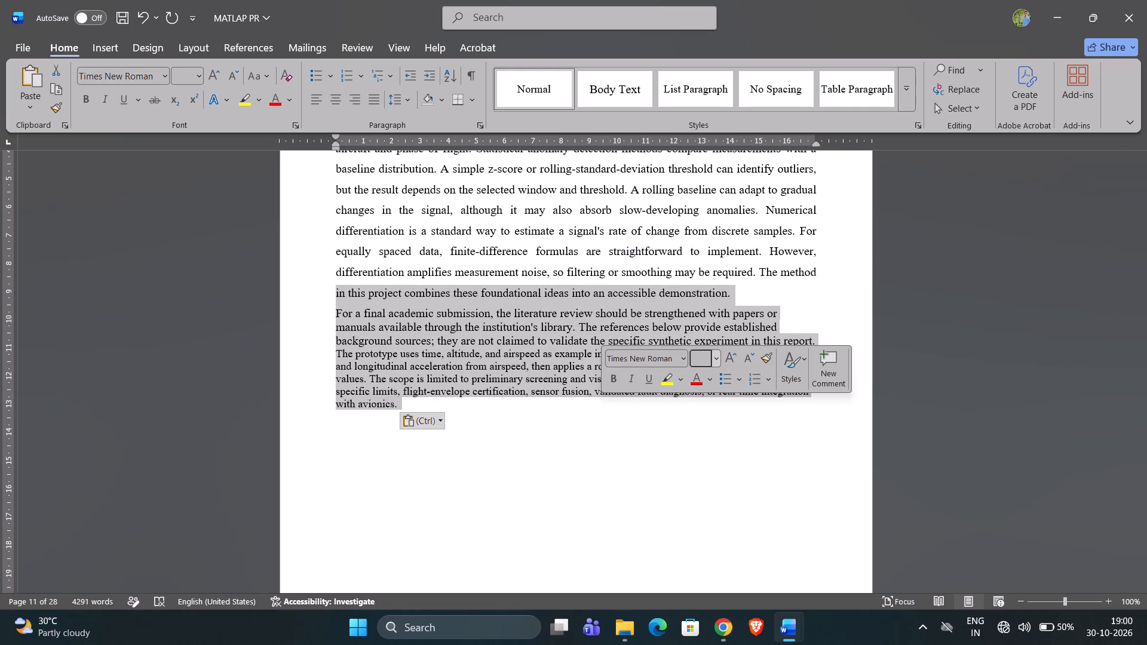
text(12)
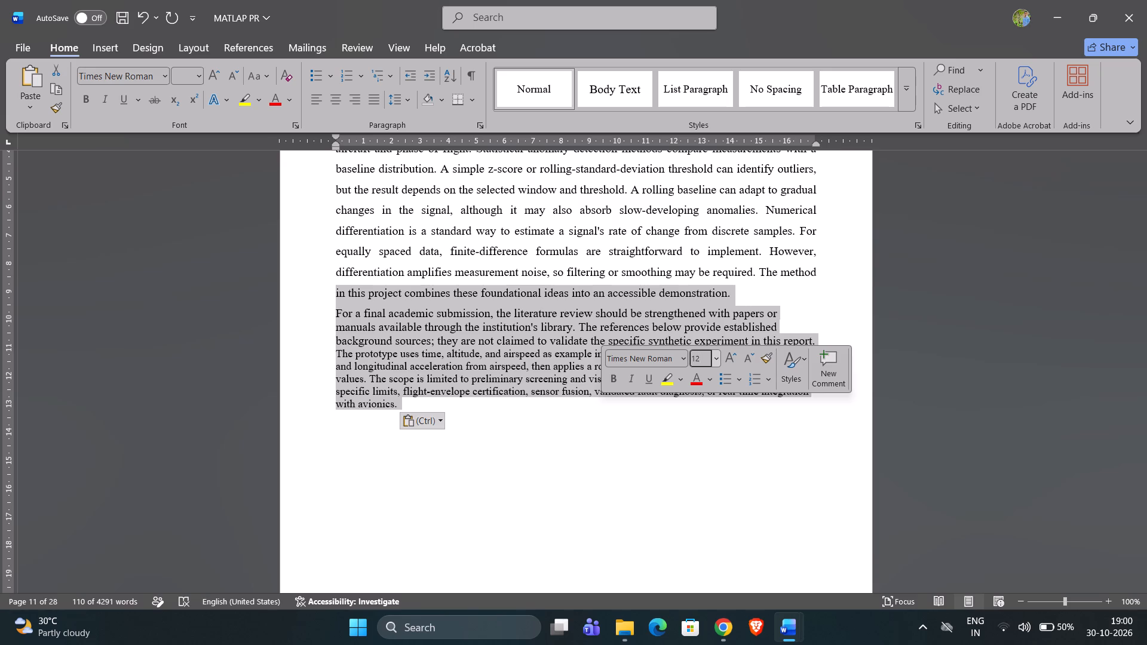
key(Return)
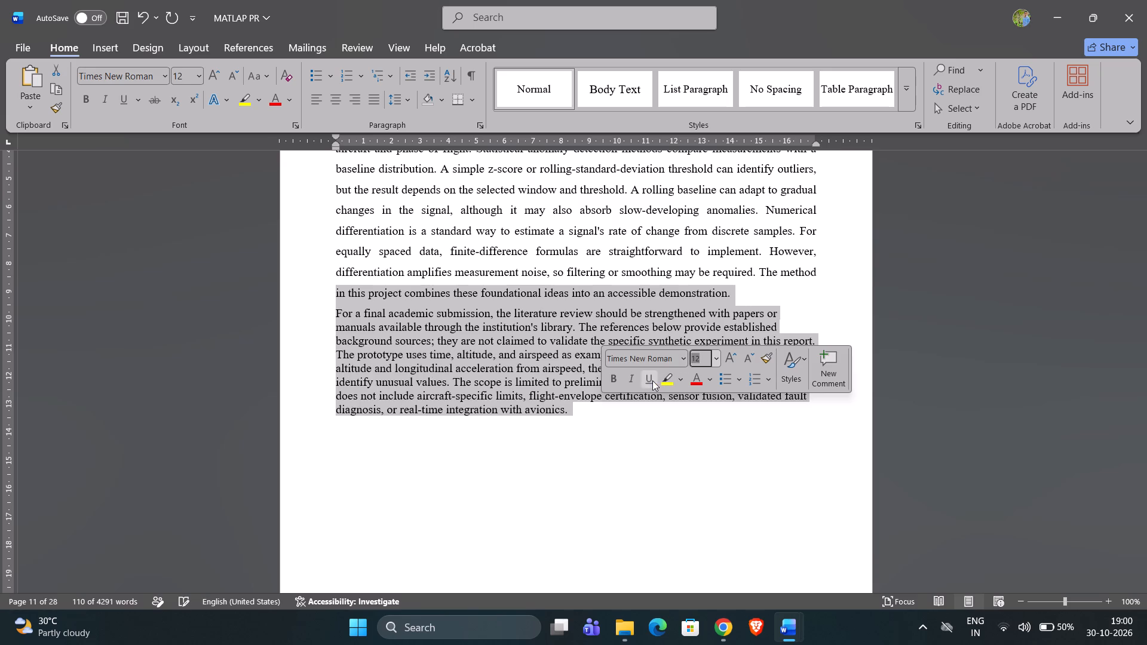
Justify the closing Literature Survey text and set its line spacing to 1.5.
click(376, 102)
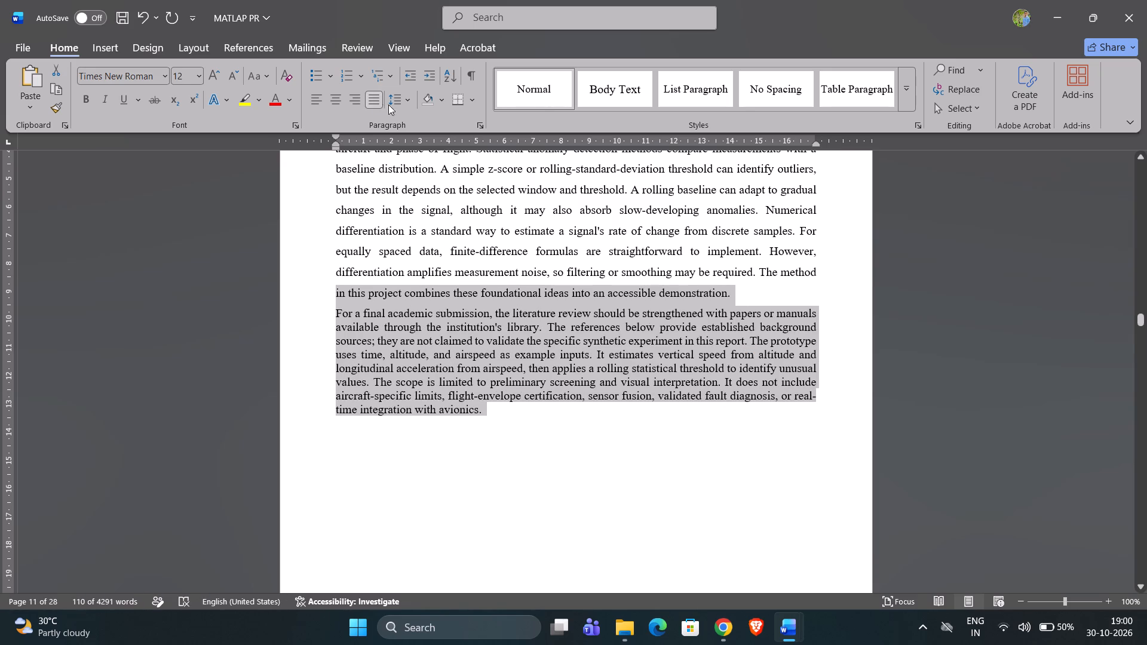
click(400, 106)
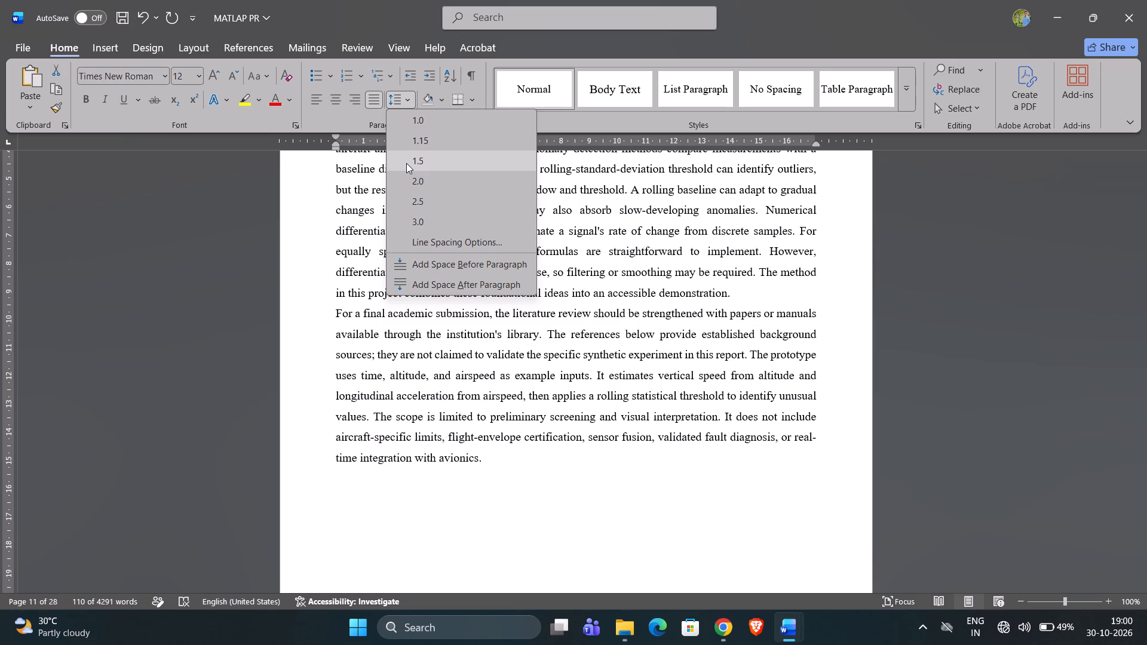
click(406, 163)
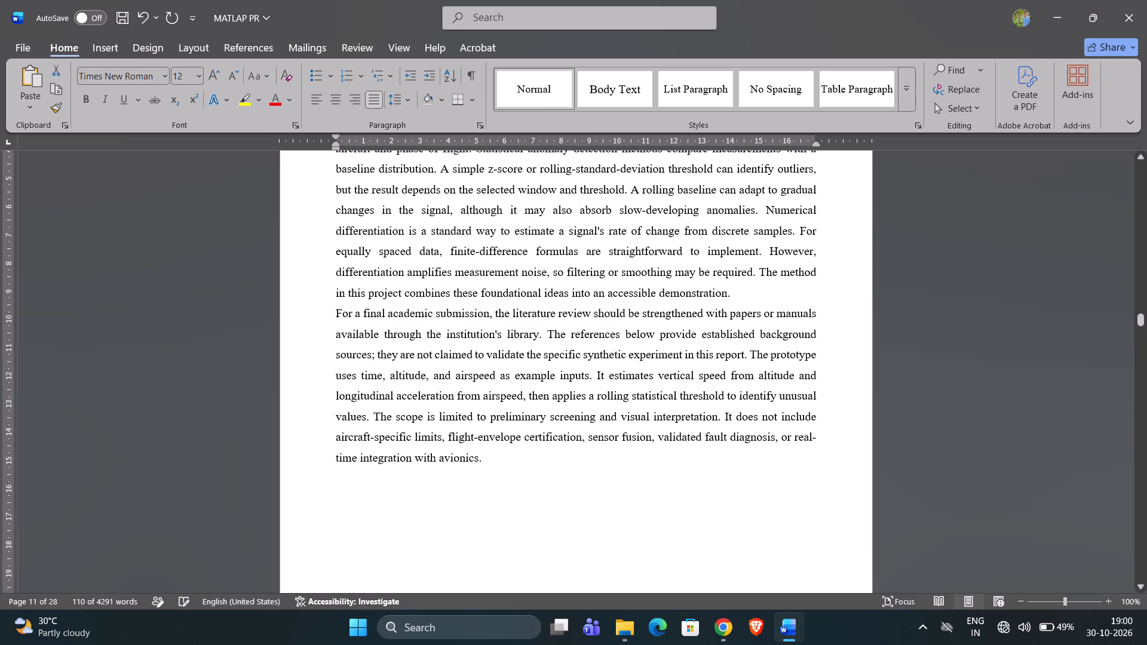
Review the Literature Survey page in MATLAP PR, and look over the sections following Scope and Significance in the Aircraft_Flight_Data_Anomaly_Detection_Project_Report.
scroll(320, 322, up, 1)
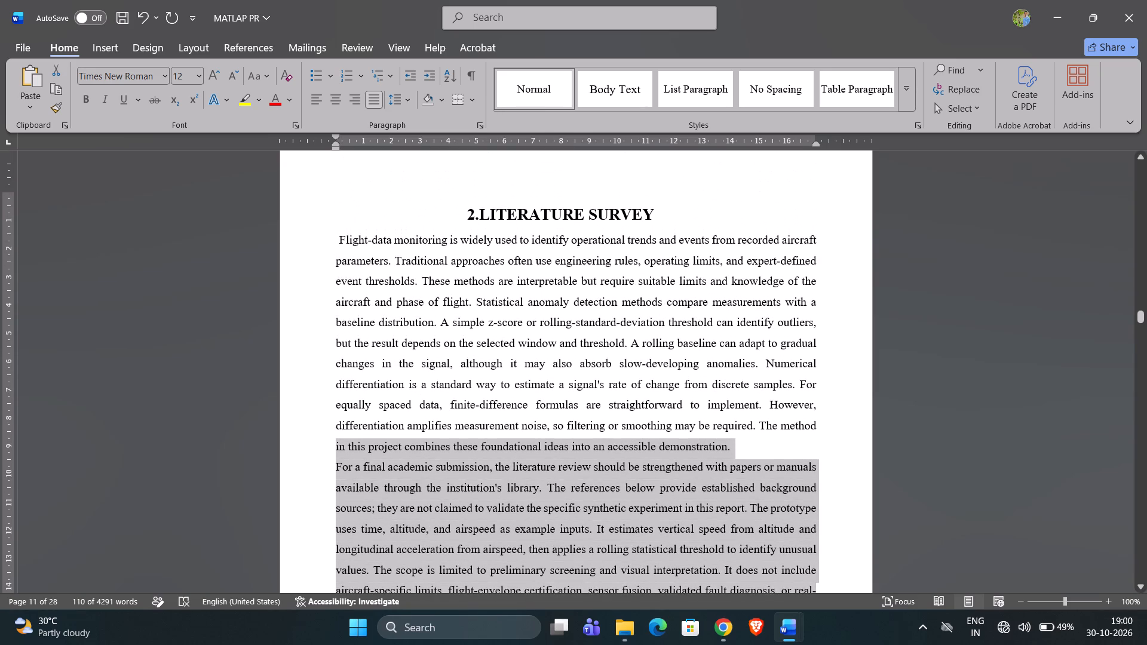
click(312, 369)
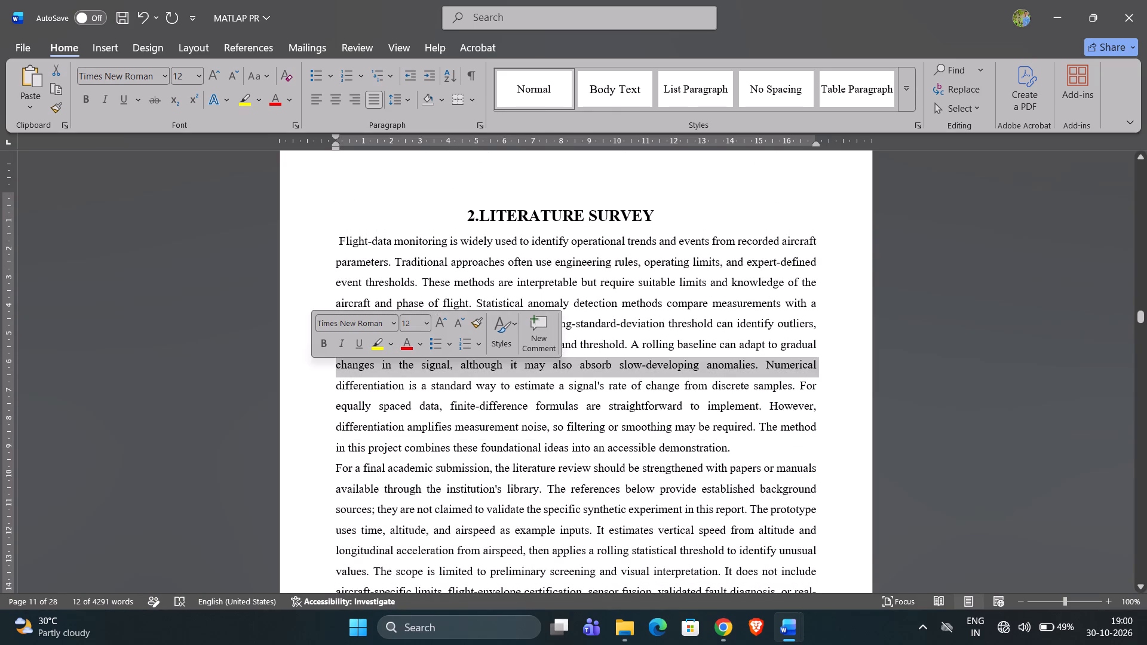
scroll(310, 496, down, 3)
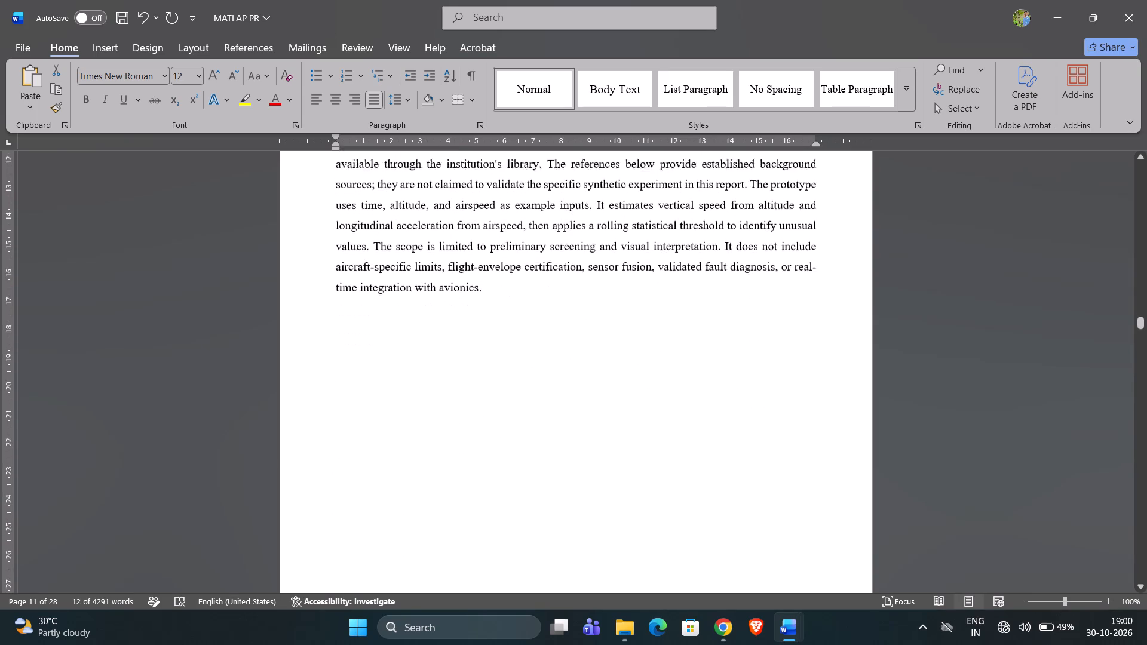
scroll(310, 496, up, 4)
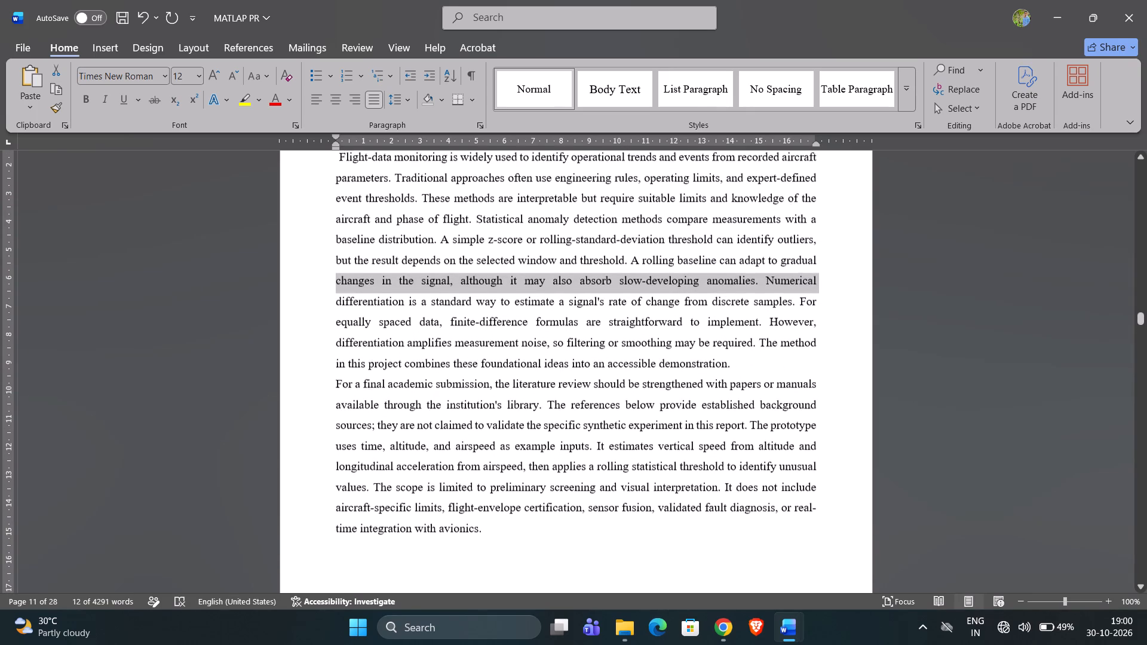
double_click(576, 195)
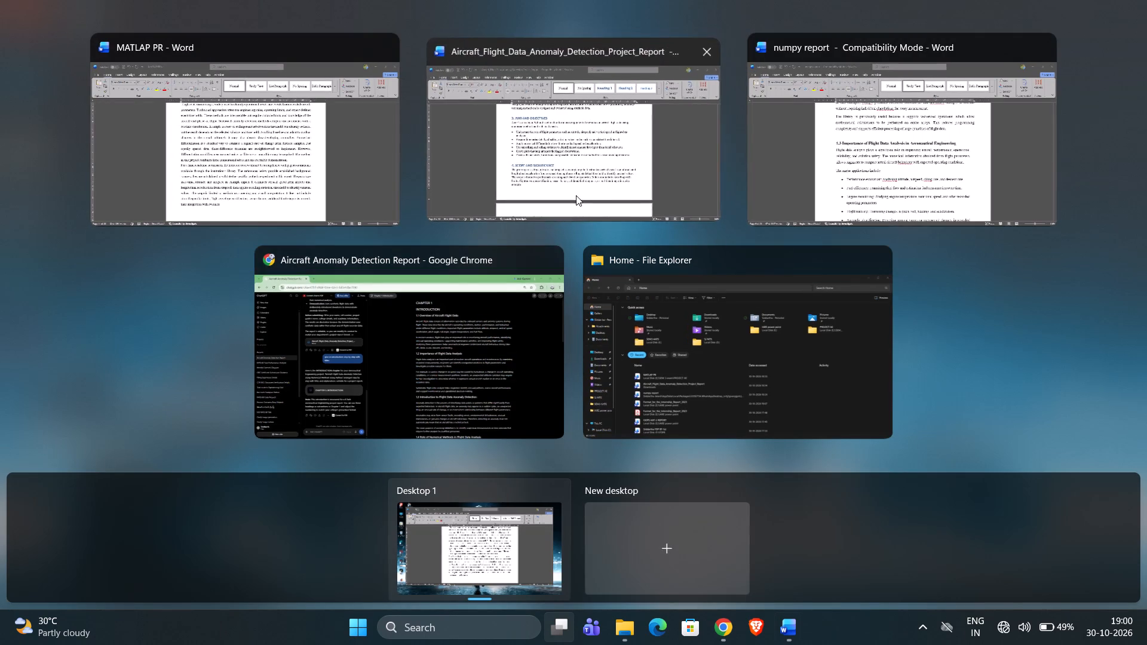
scroll(576, 195, down, 3)
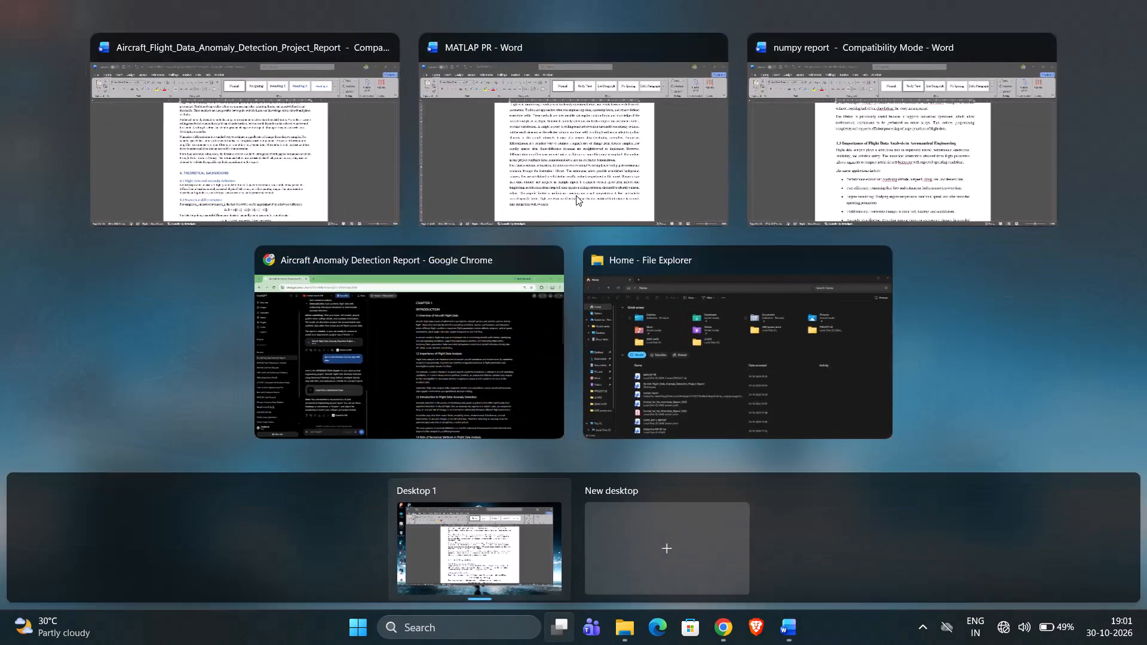
Examine the numpy report's Literature Survey chapter for its paragraph breaks, spacing and reference numbering.
click(885, 193)
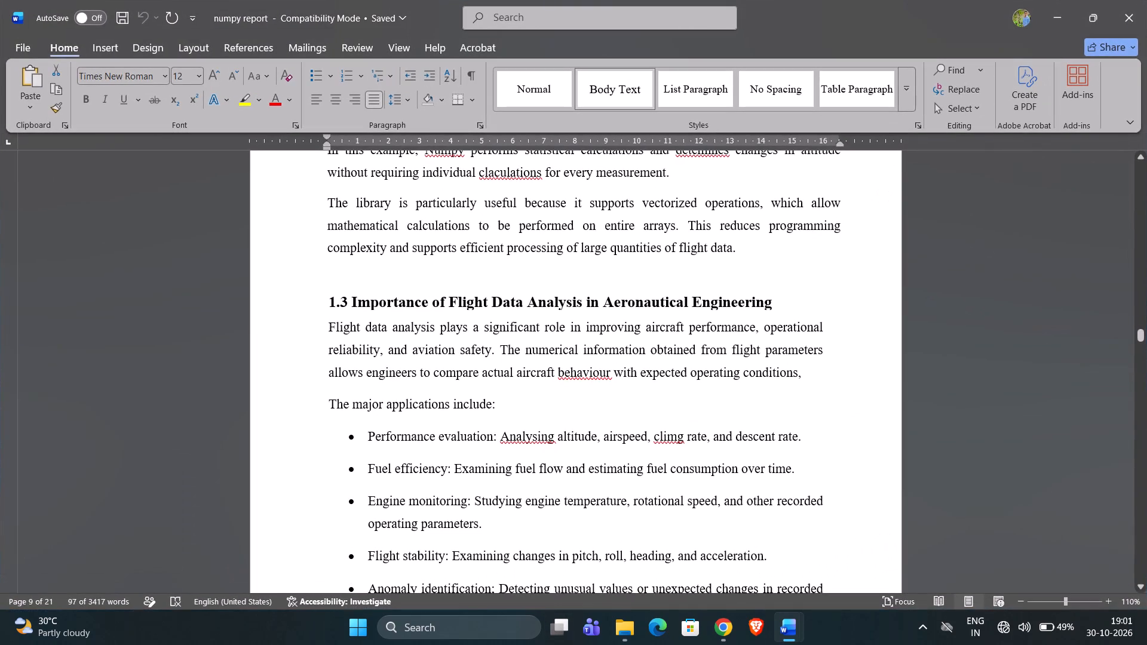
scroll(599, 331, up, 2)
scroll(599, 331, down, 4)
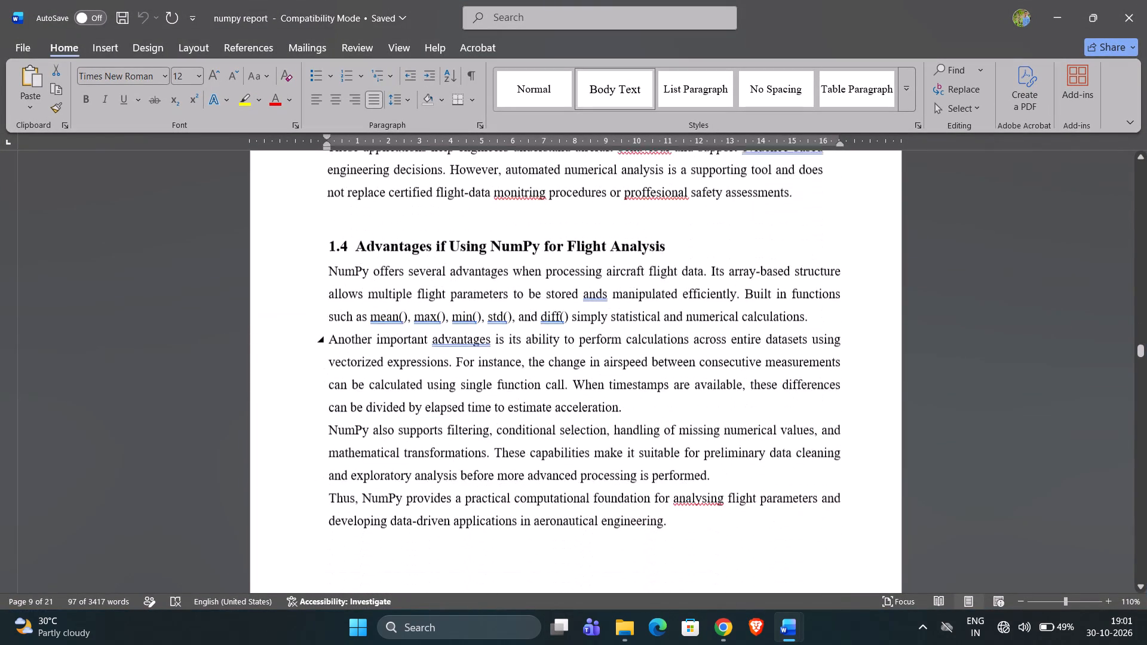
scroll(599, 331, down, 4)
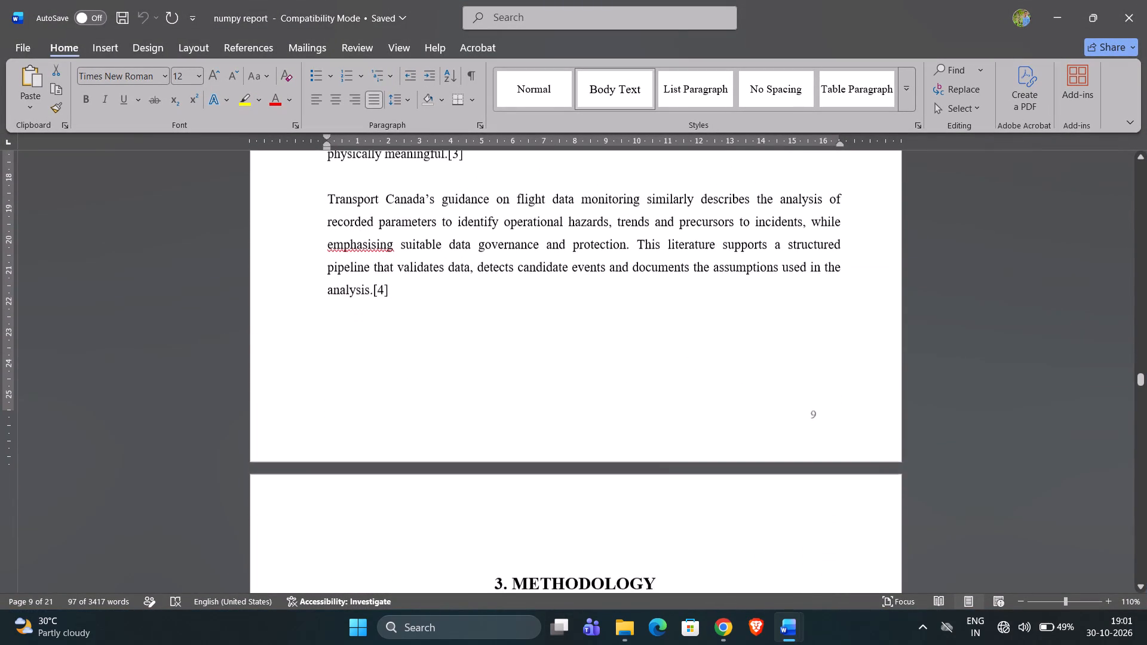
scroll(599, 331, up, 3)
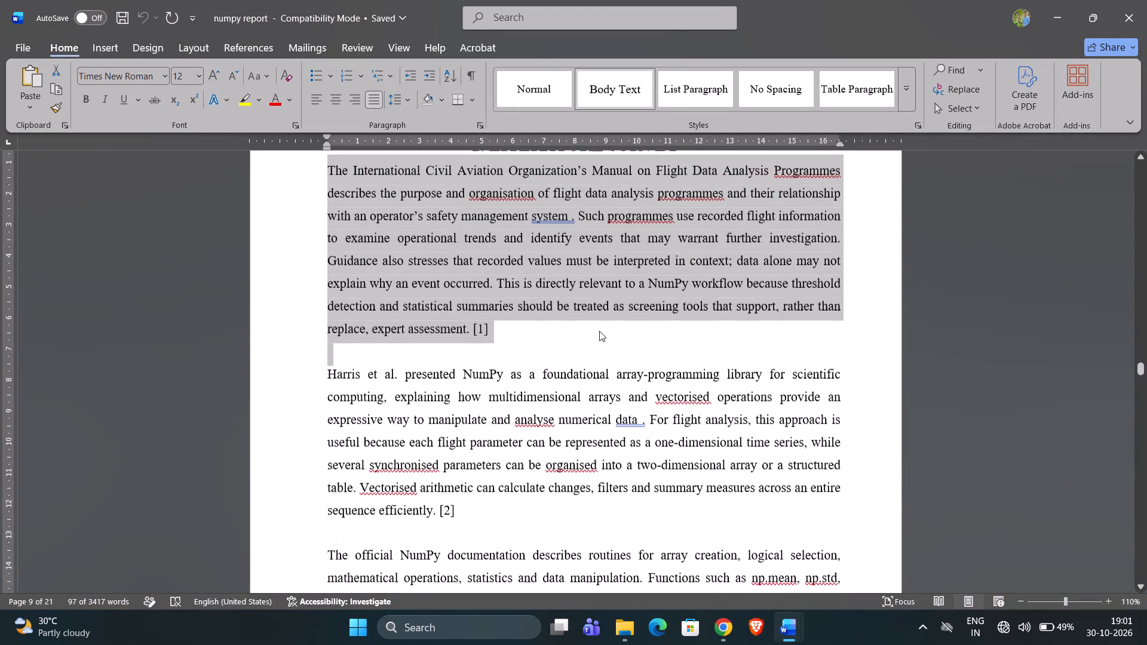
scroll(599, 331, up, 1)
scroll(599, 331, down, 1)
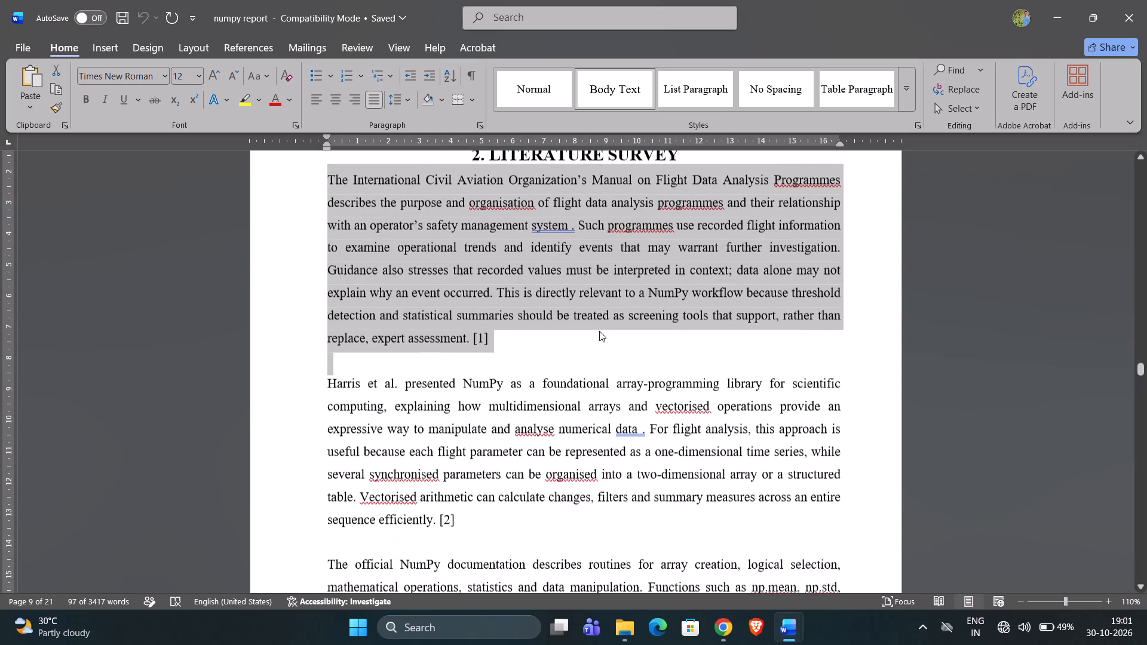
scroll(599, 331, down, 1)
scroll(599, 331, up, 1)
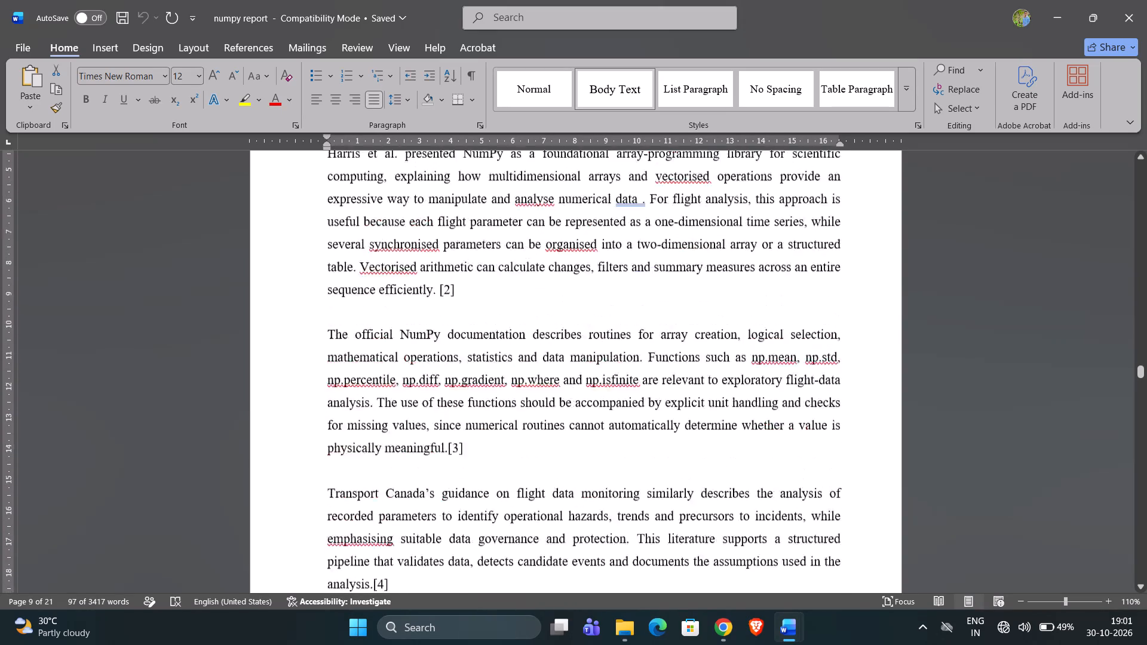
scroll(599, 331, up, 2)
scroll(599, 331, down, 3)
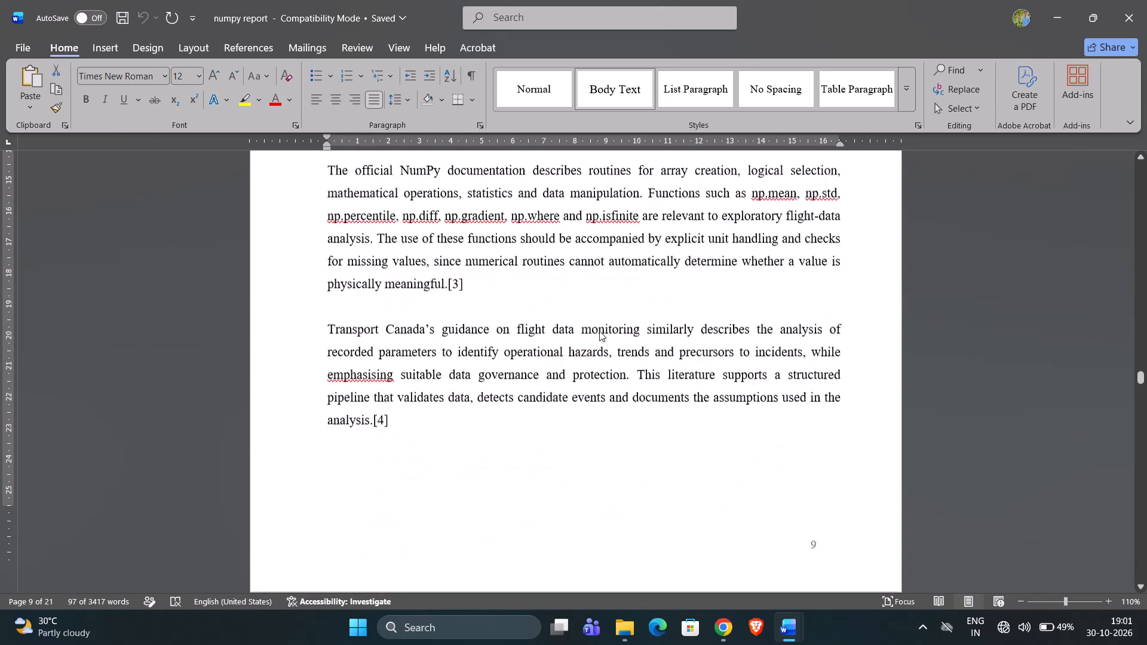
scroll(599, 331, down, 1)
scroll(599, 331, up, 1)
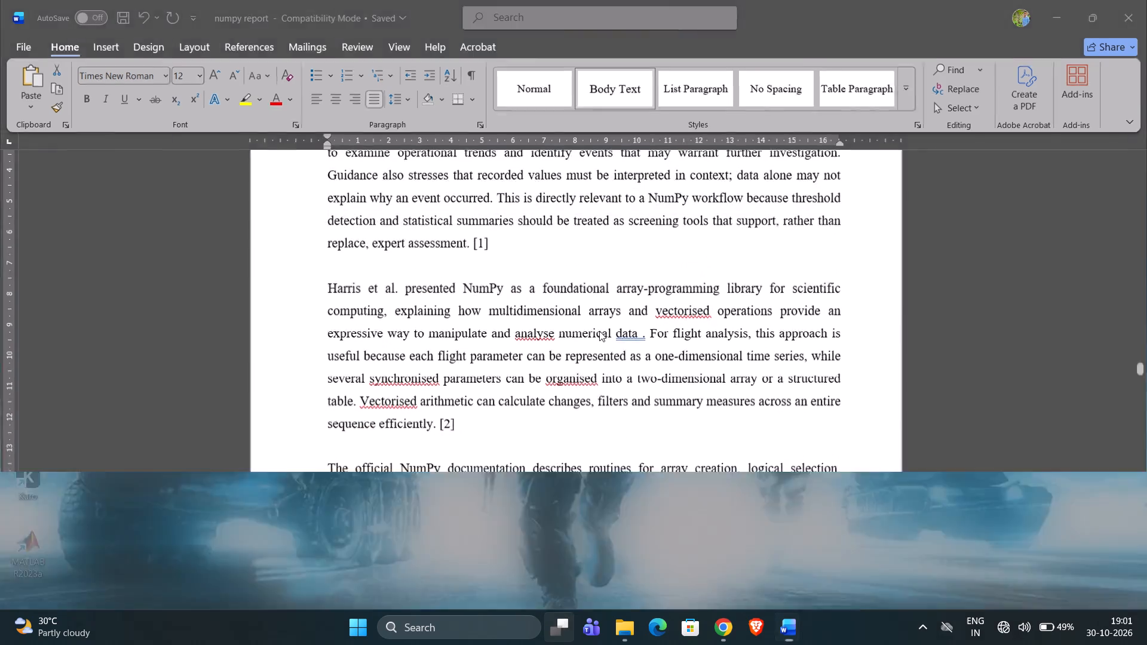
In MATLAP PR's Literature Survey, start new paragraphs at "Statistical anomaly detection methods" and "Numerical differentiation is a standard way".
click(826, 180)
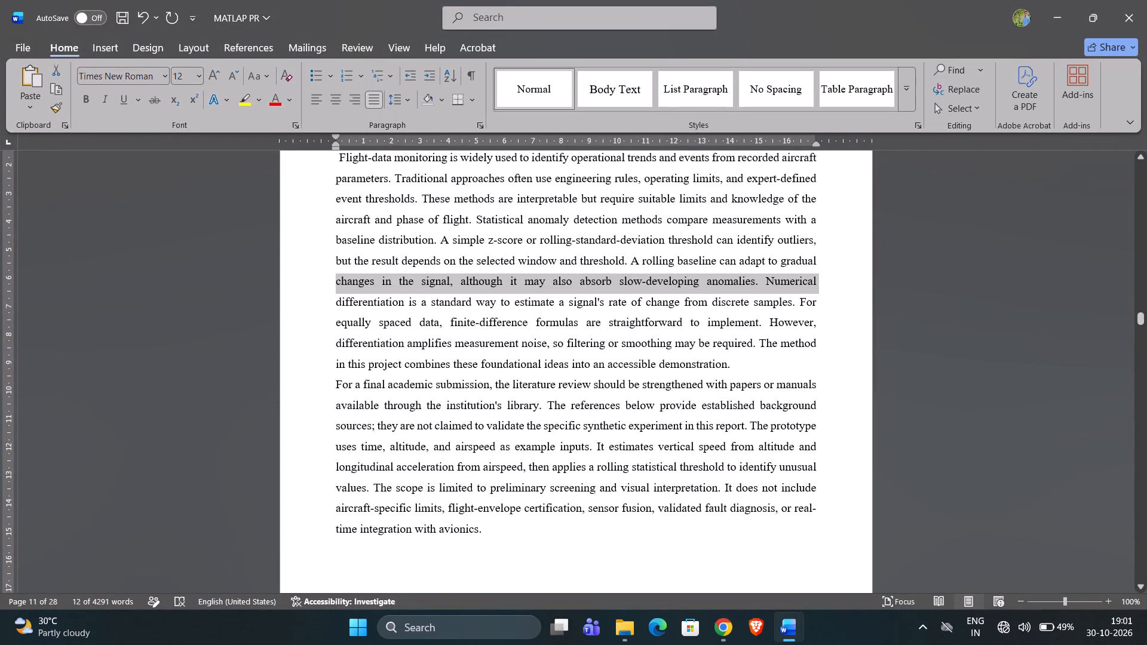
scroll(424, 198, up, 1)
scroll(424, 198, down, 1)
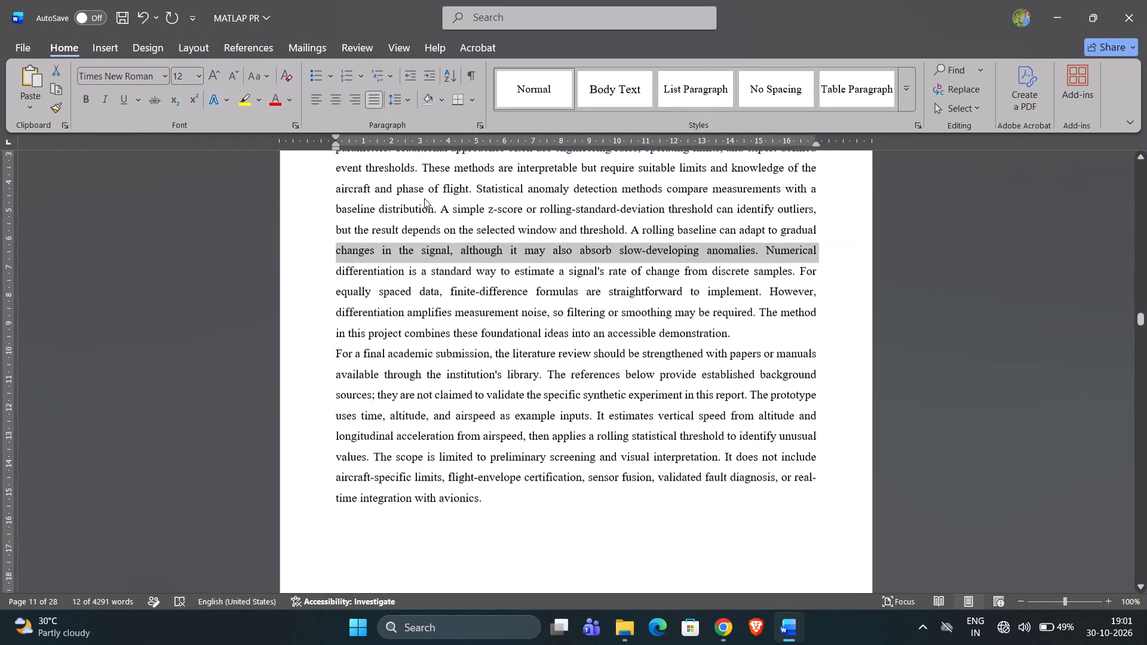
scroll(424, 198, up, 1)
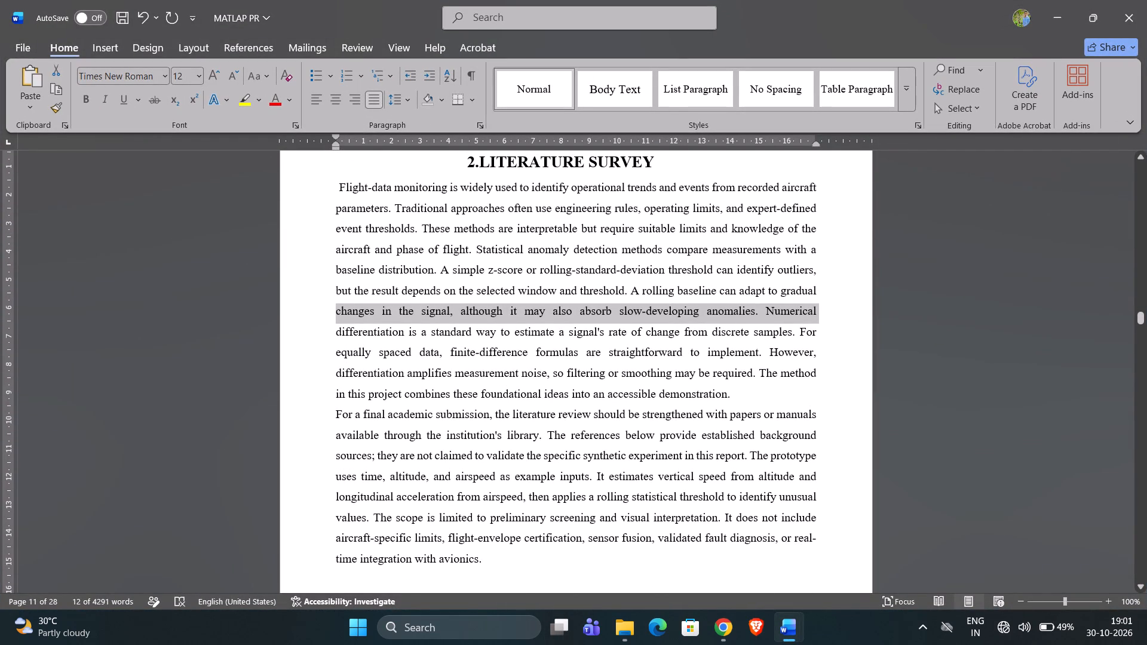
click(477, 248)
key(Return)
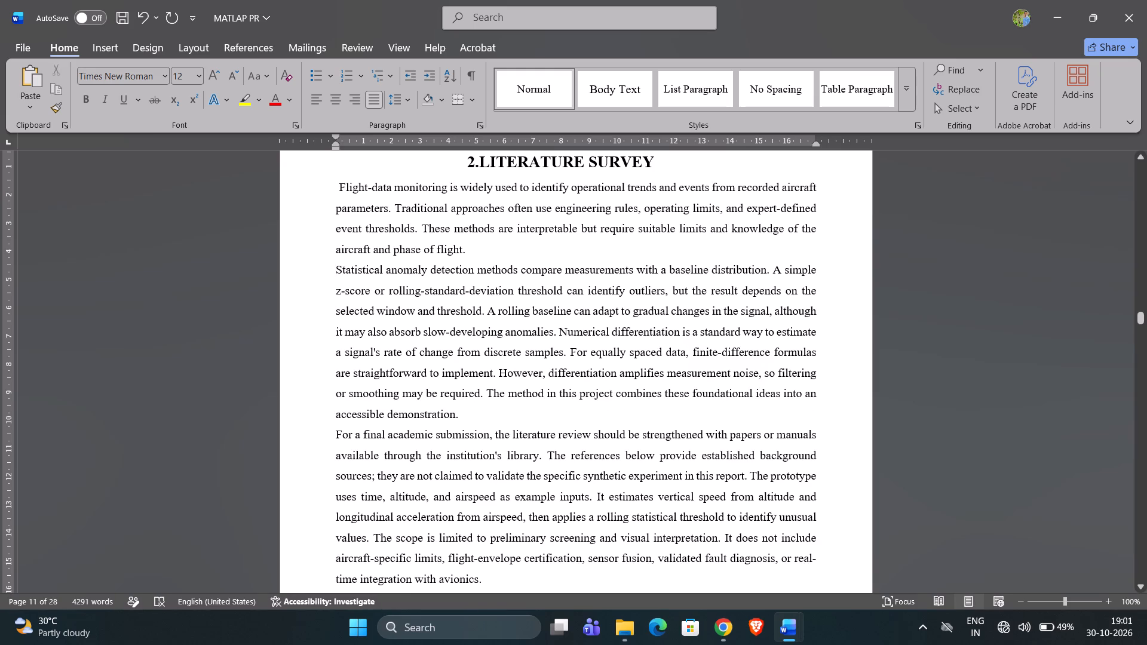
click(560, 333)
key(Return)
Start new paragraphs at "The method in this project" and "The prototype uses time" in the Literature Survey.
scroll(560, 333, down, 1)
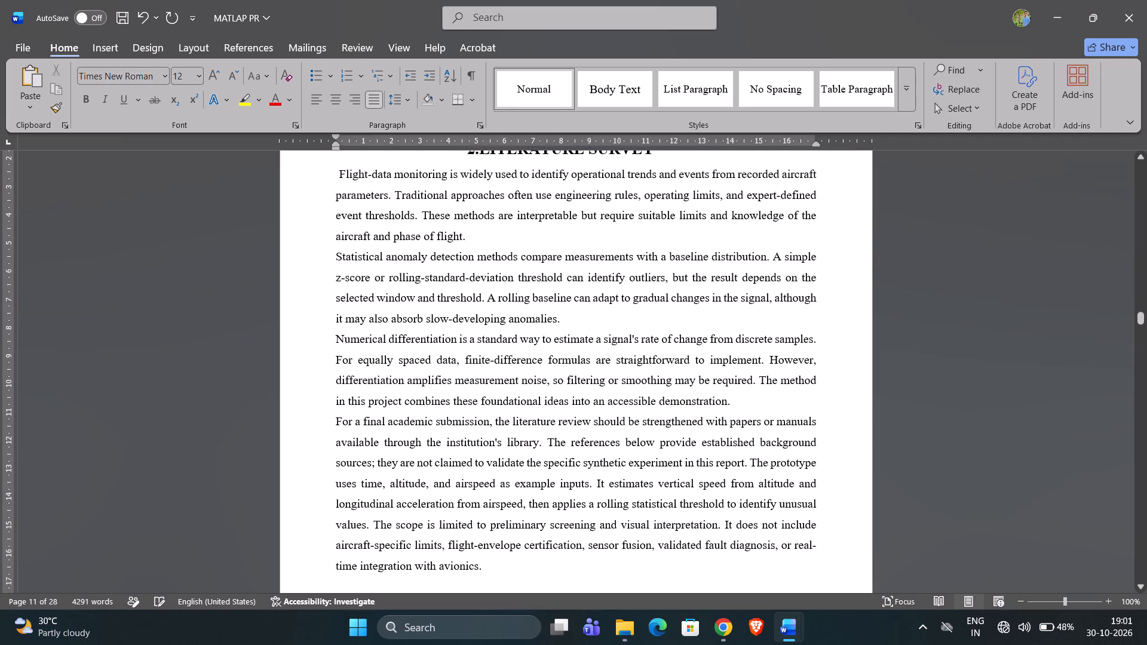
scroll(560, 333, down, 1)
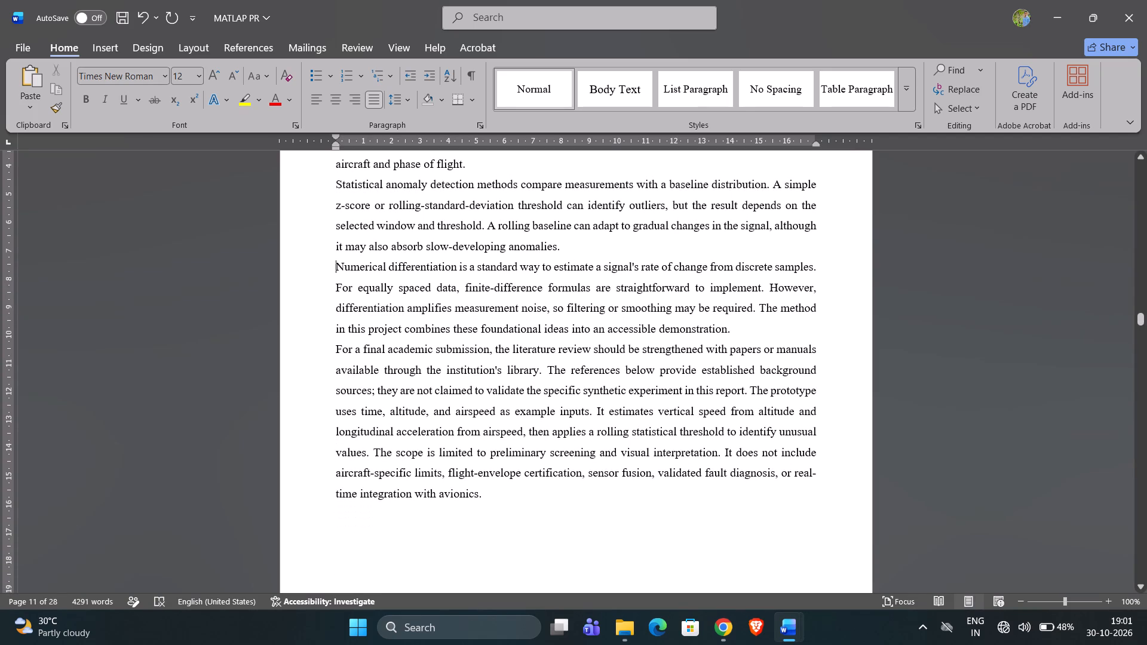
click(762, 307)
key(Return)
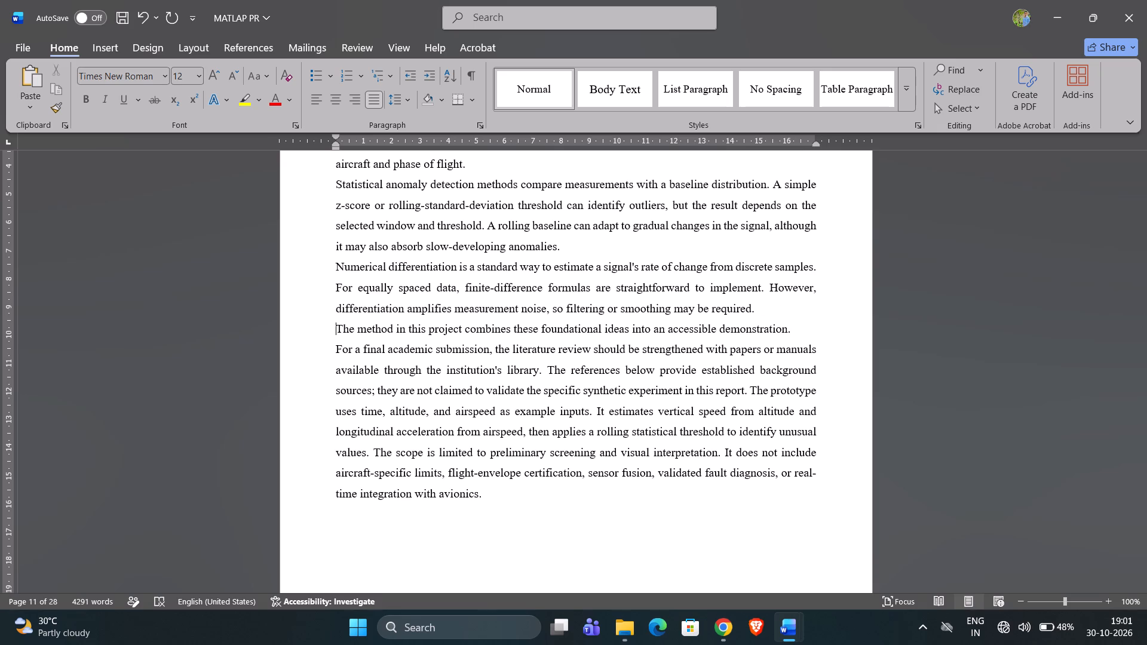
click(751, 394)
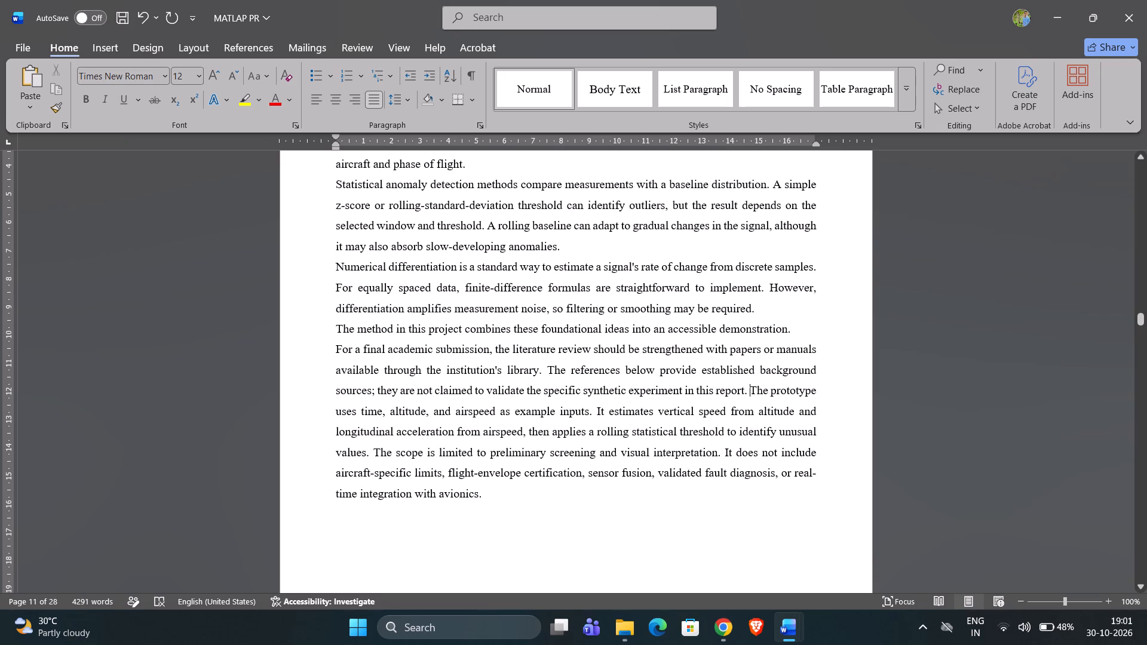
key(Return)
scroll(751, 394, down, 1)
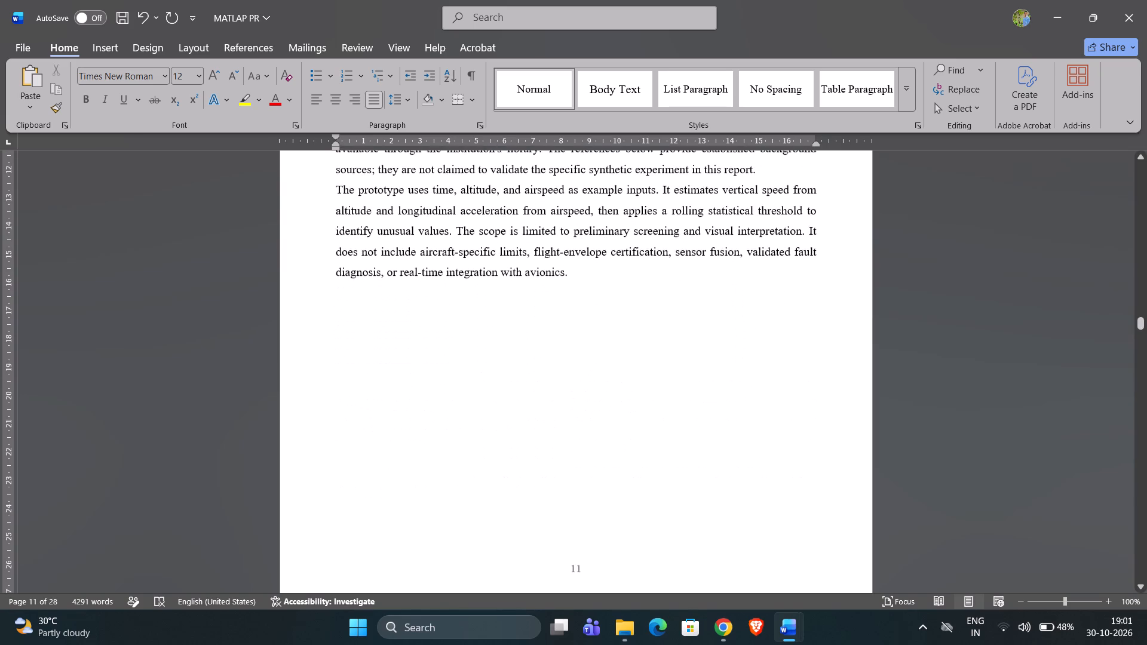
scroll(751, 394, down, 1)
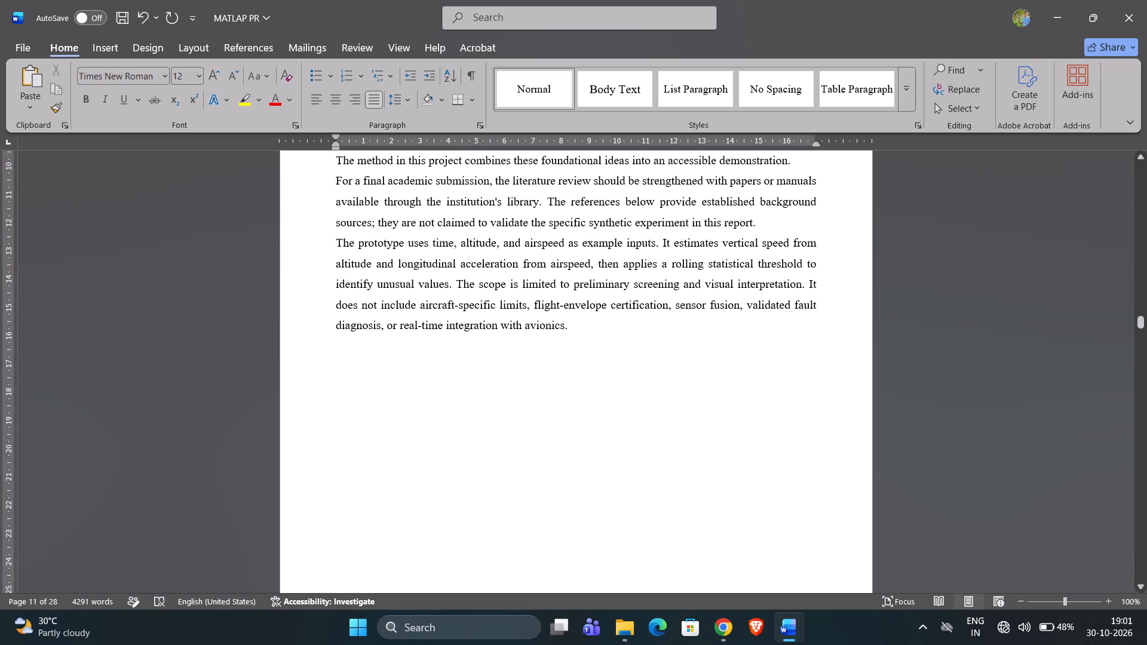
scroll(679, 269, up, 2)
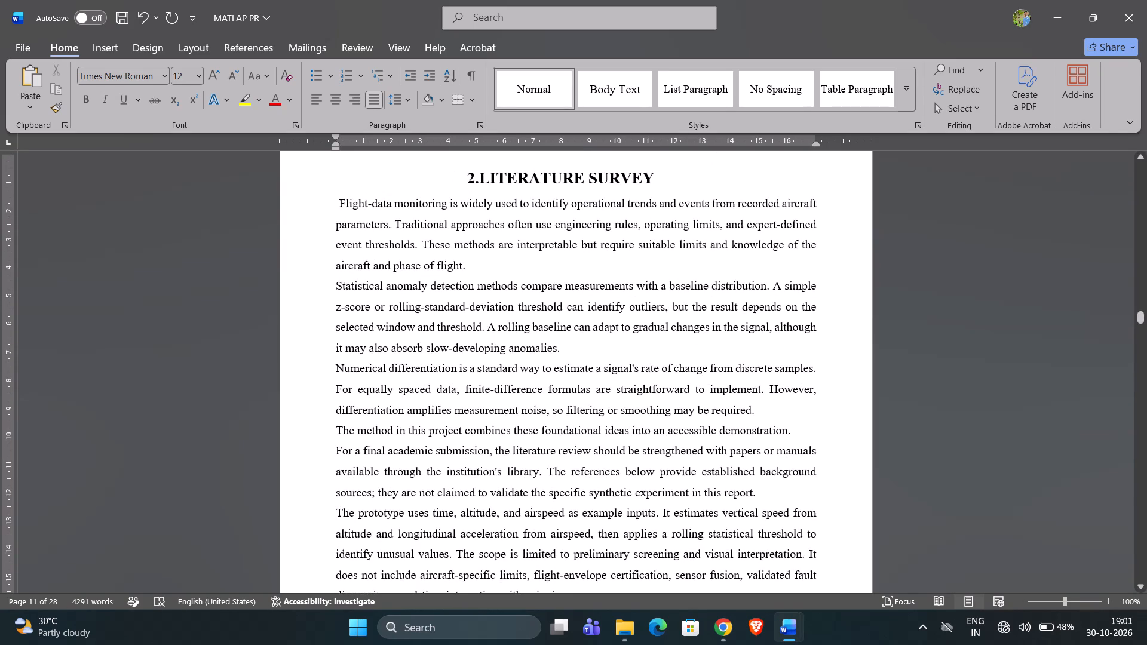
scroll(679, 269, down, 1)
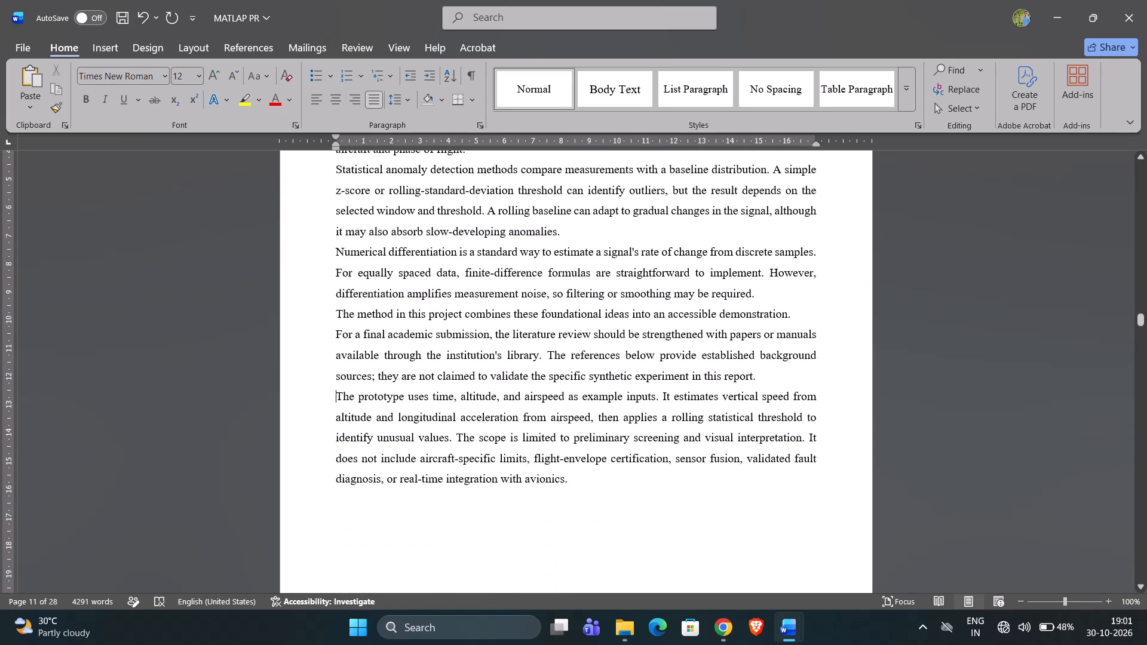
Following the numpy report's layout, add citation [1] after "phase of flight." in MATLAP PR's Literature Survey and a blank line below it.
click(756, 374)
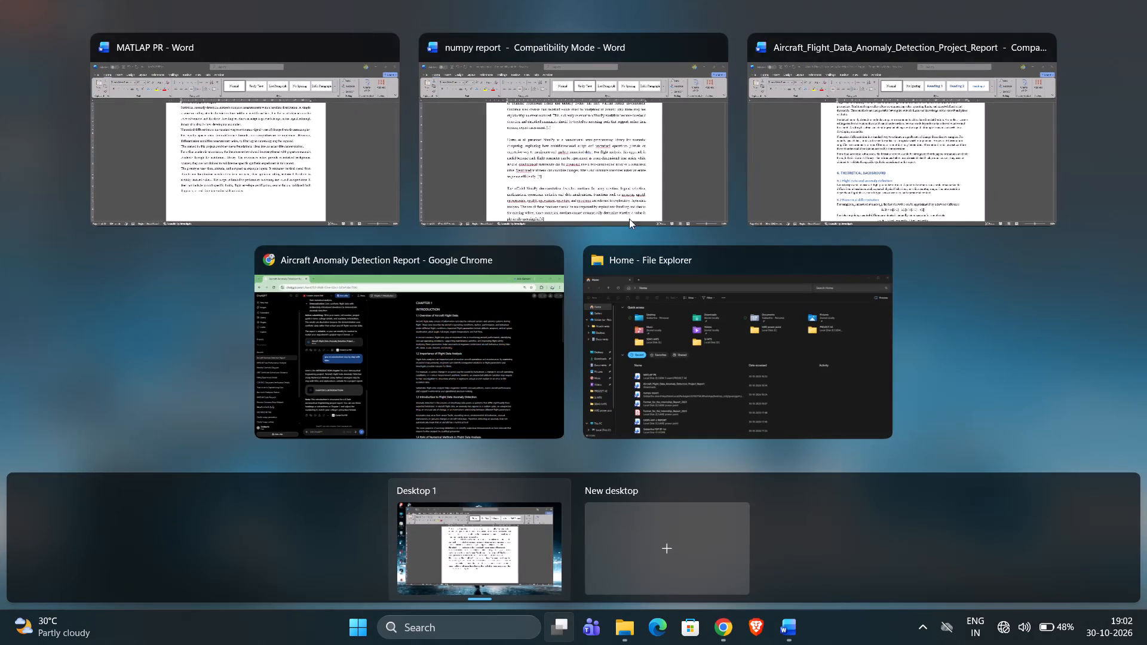
click(264, 137)
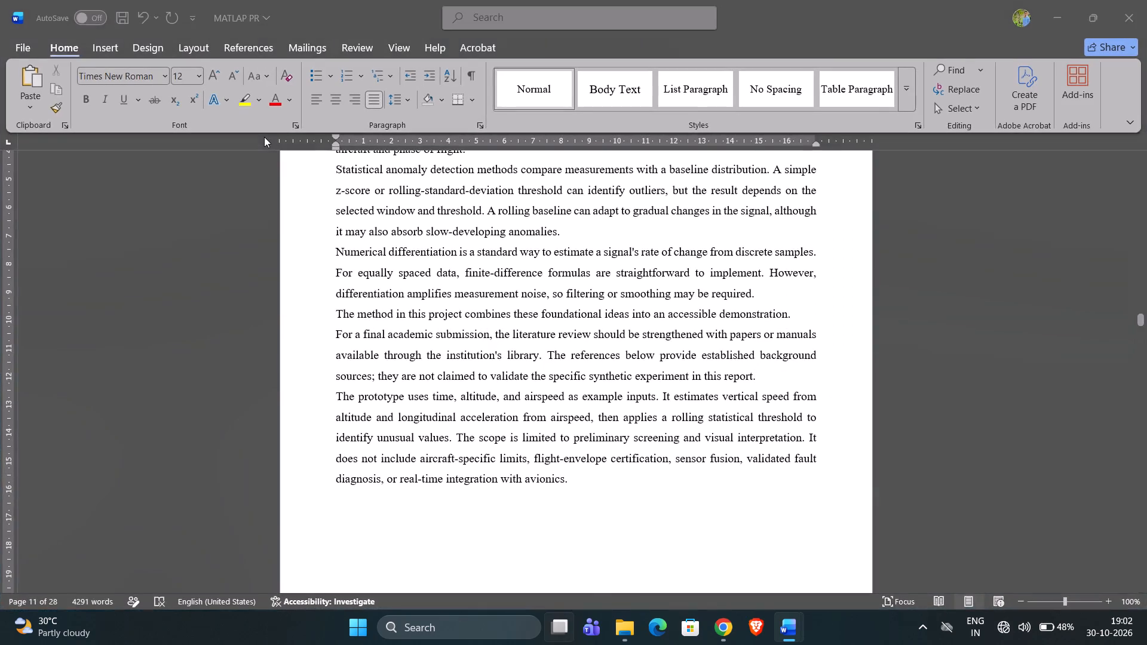
click(447, 144)
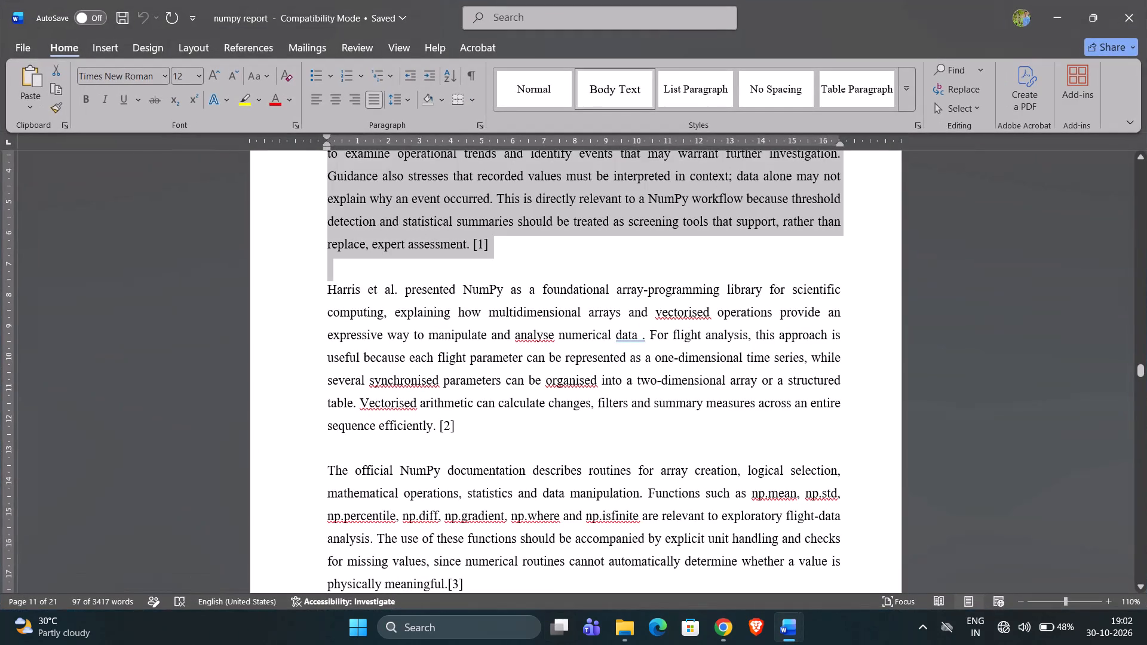
scroll(500, 301, up, 1)
scroll(500, 301, down, 1)
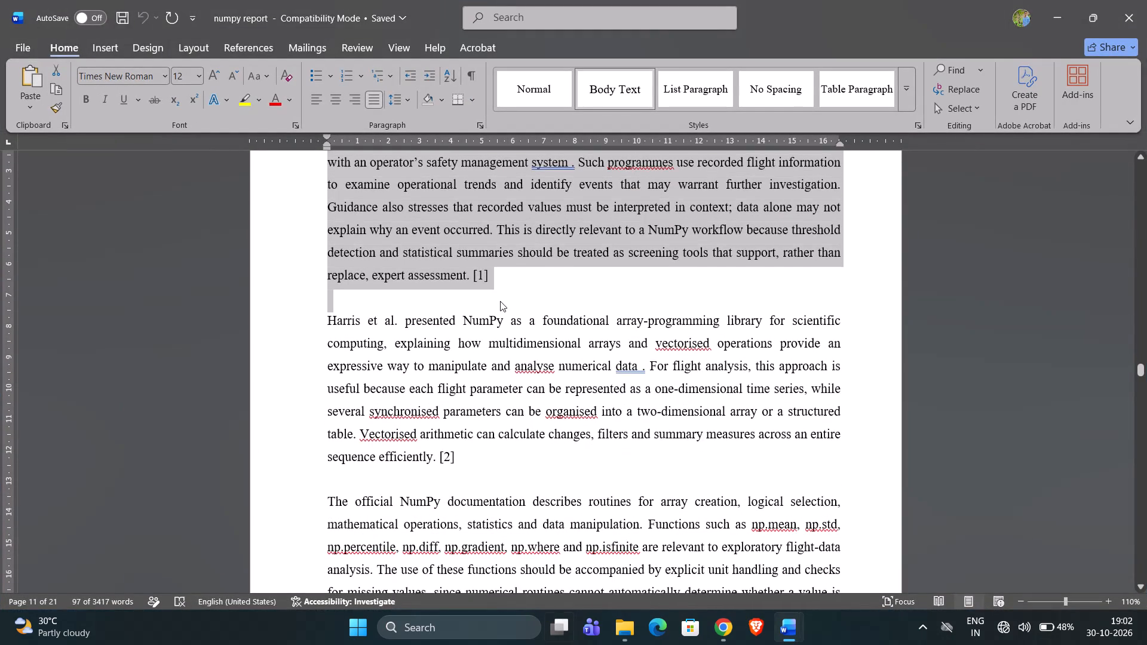
click(611, 160)
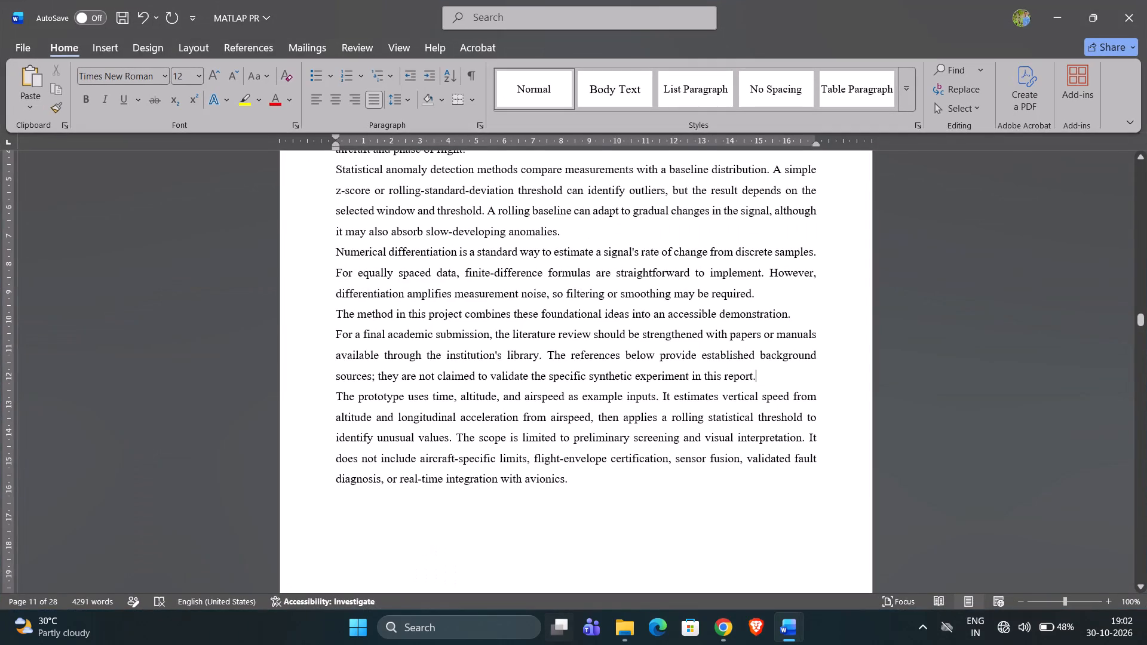
scroll(542, 233, up, 1)
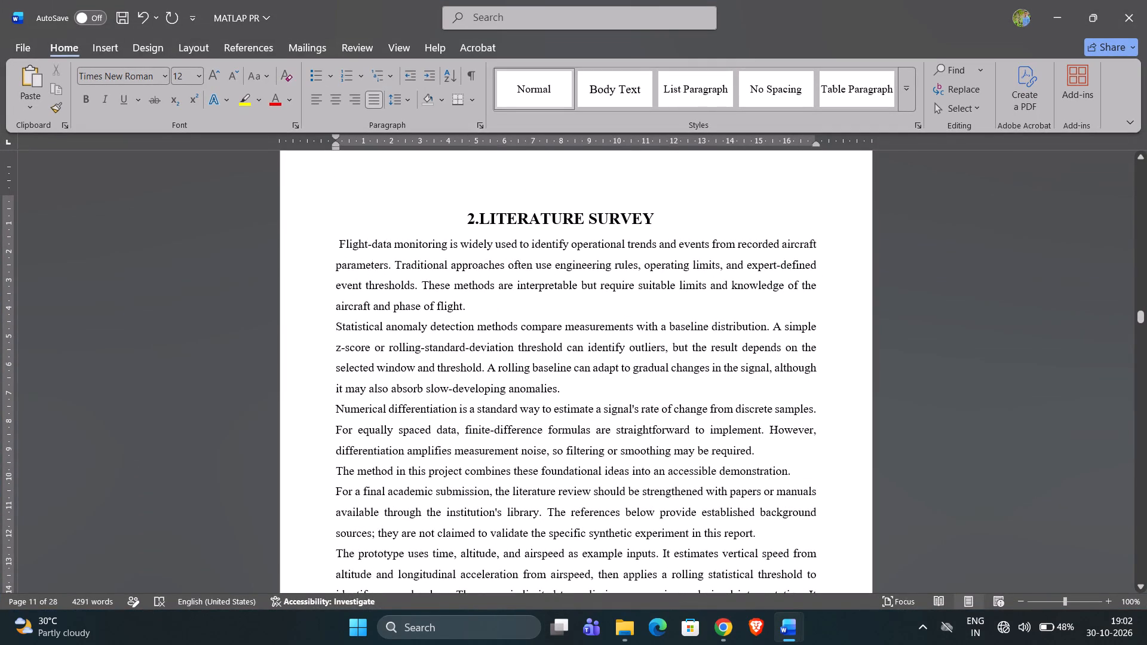
click(499, 317)
text([])
key(Left)
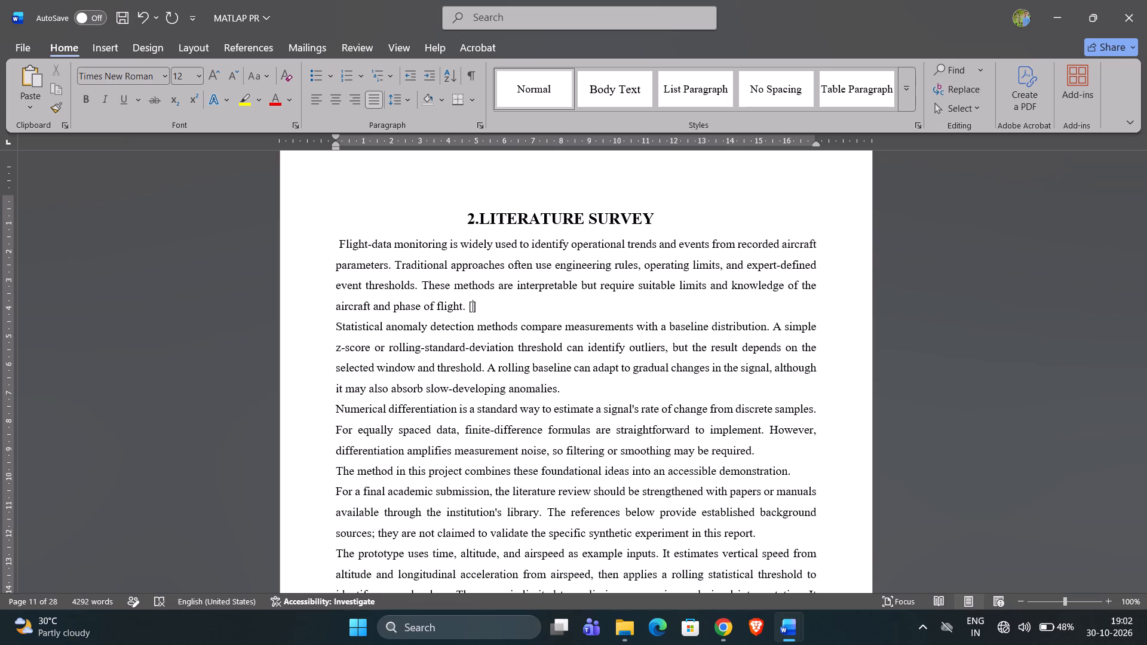
key(1)
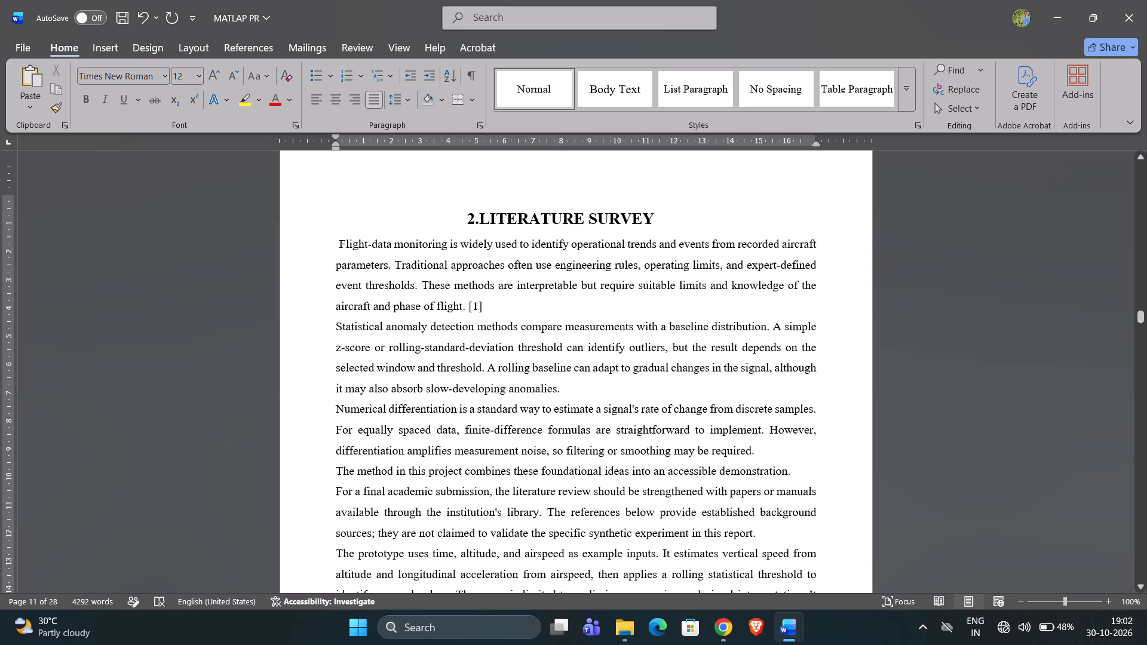
click(520, 316)
key(Return)
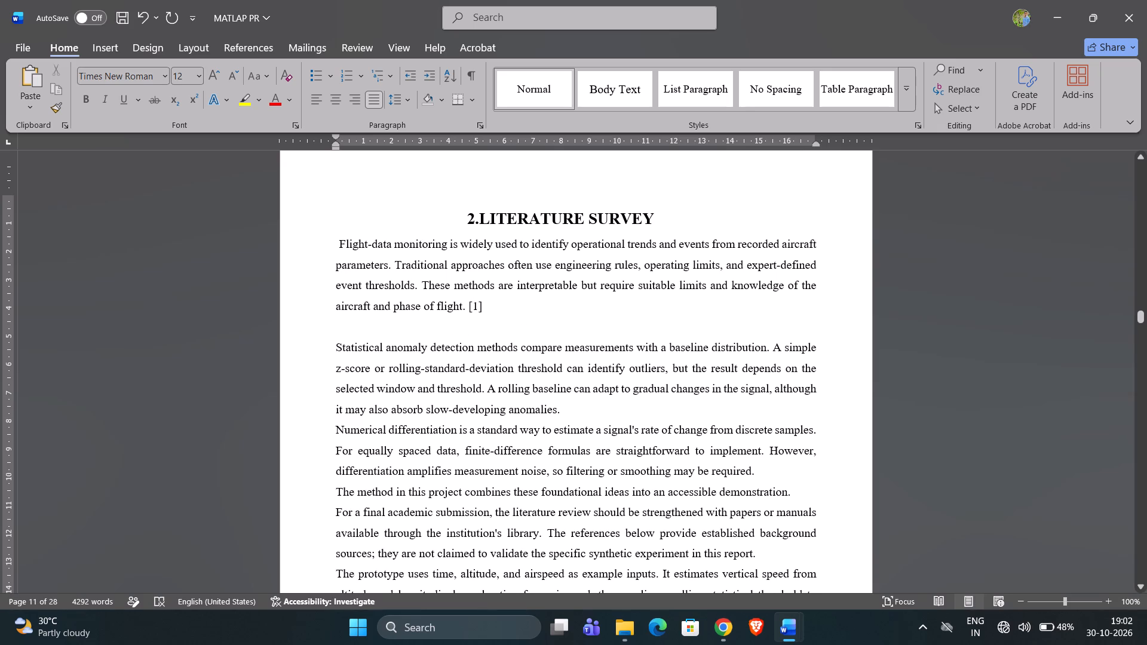
Add citation [2] after "slow-developing anomalies." at the end of the Statistical anomaly detection paragraph.
click(569, 414)
key(space)
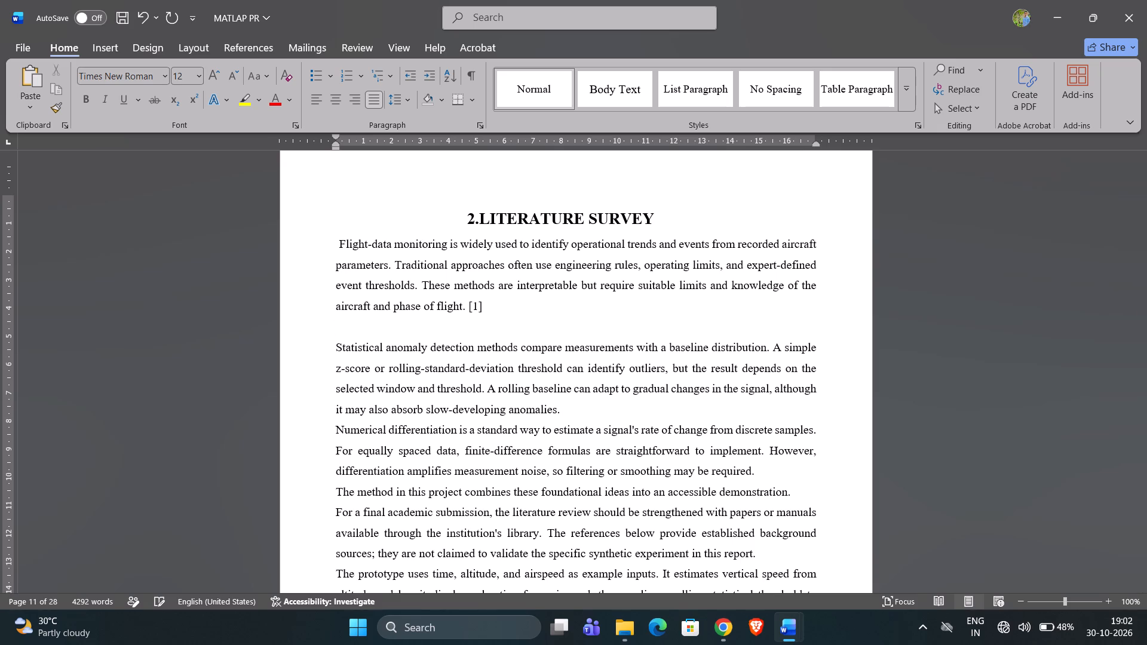
text([])
key(Left)
key(2)
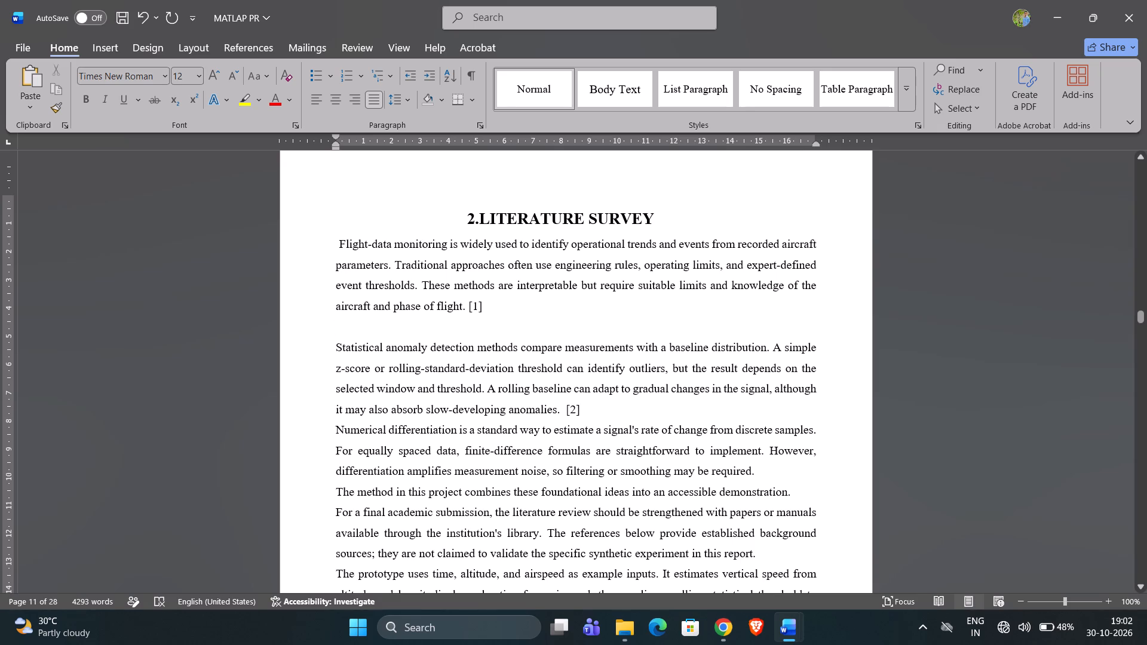
Insert a blank line below the Numerical differentiation paragraph, after "smoothing may be required.".
scroll(600, 460, down, 1)
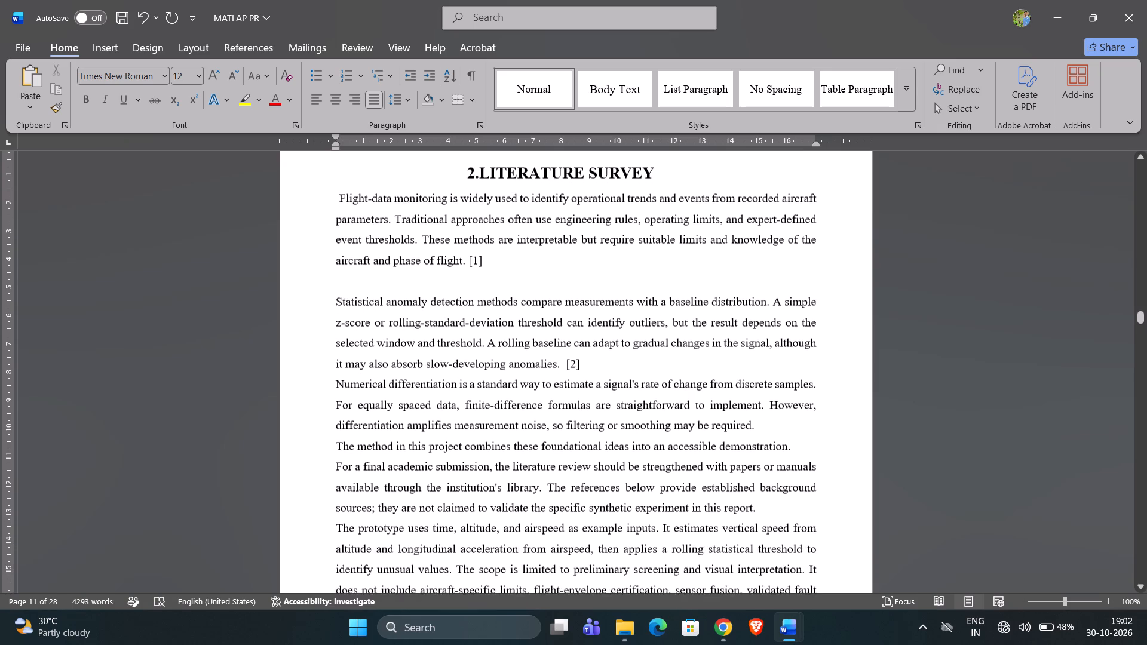
scroll(600, 460, down, 1)
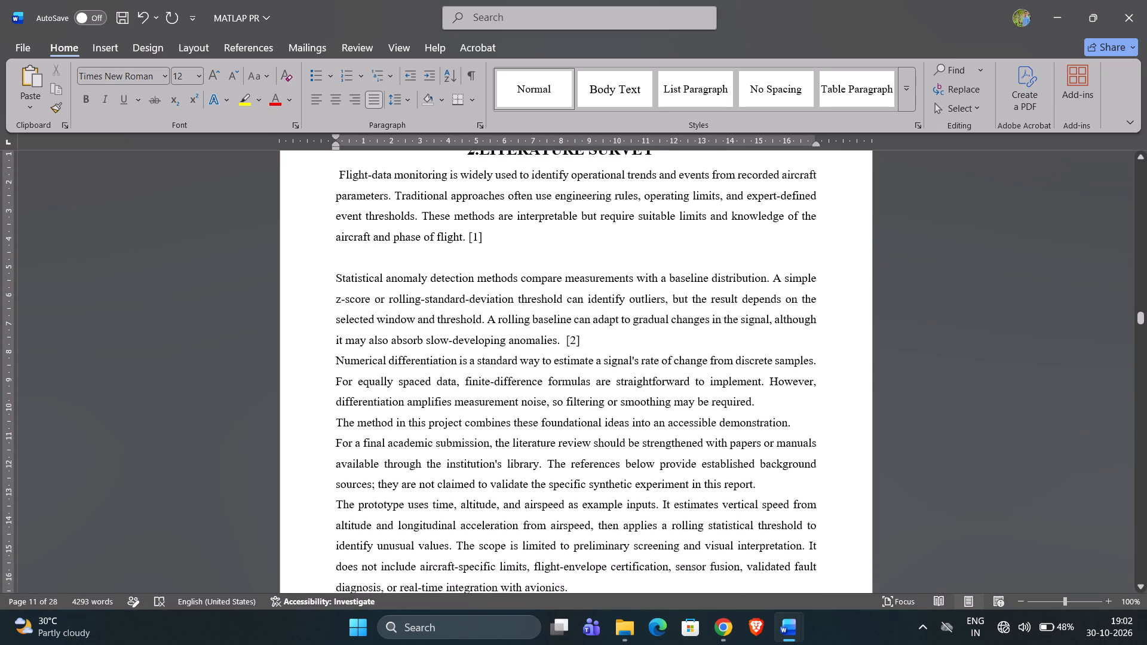
click(766, 409)
key(Return)
Add citation [3] after "synthetic experiment in this report." and a blank line before the "The prototype uses time" paragraph.
scroll(738, 478, down, 1)
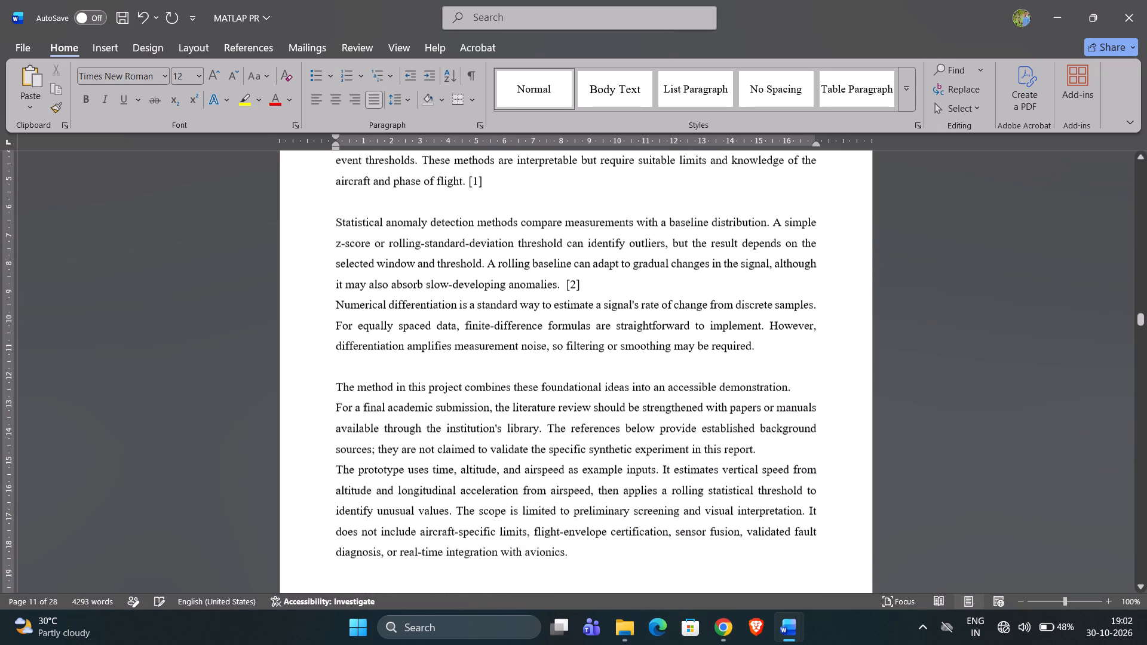
scroll(738, 478, down, 1)
click(756, 409)
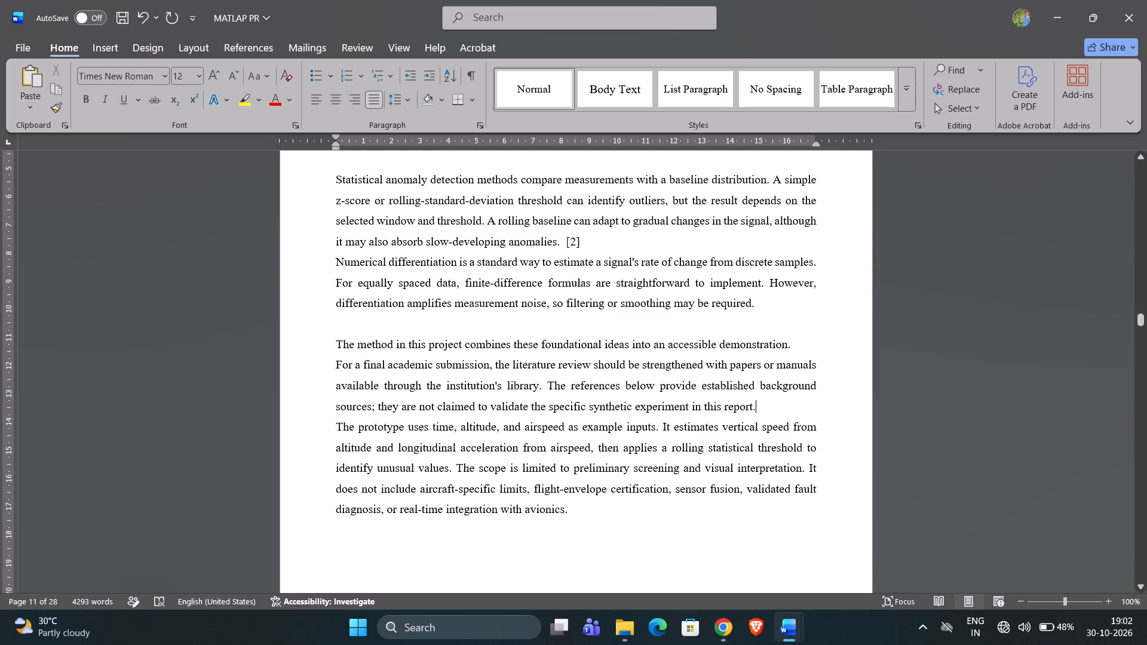
key(space)
text([])
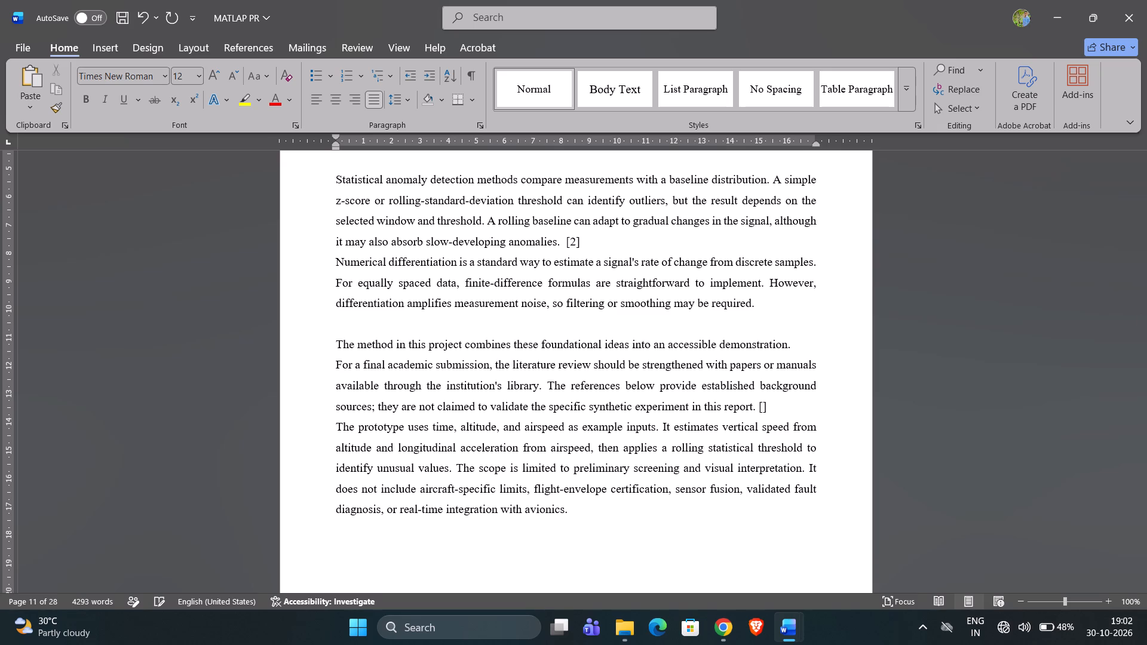
key(Left)
key(3)
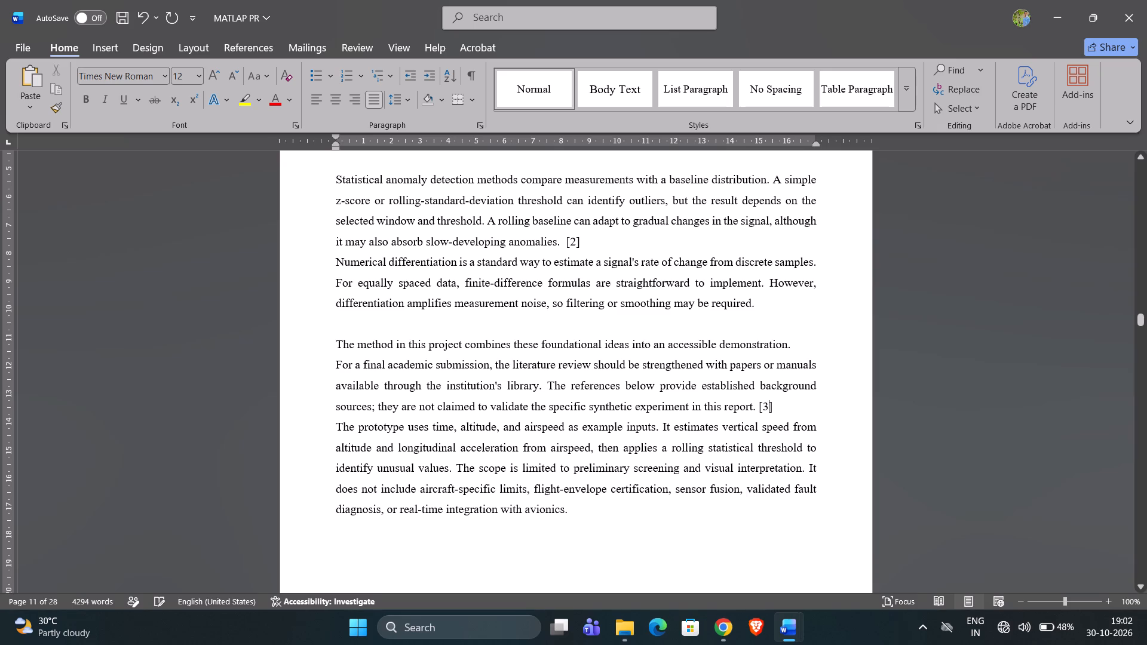
click(774, 410)
key(Return)
Insert a blank line below citation [2], separating the Statistical anomaly detection and Numerical differentiation paragraphs.
scroll(774, 410, down, 2)
scroll(774, 410, up, 1)
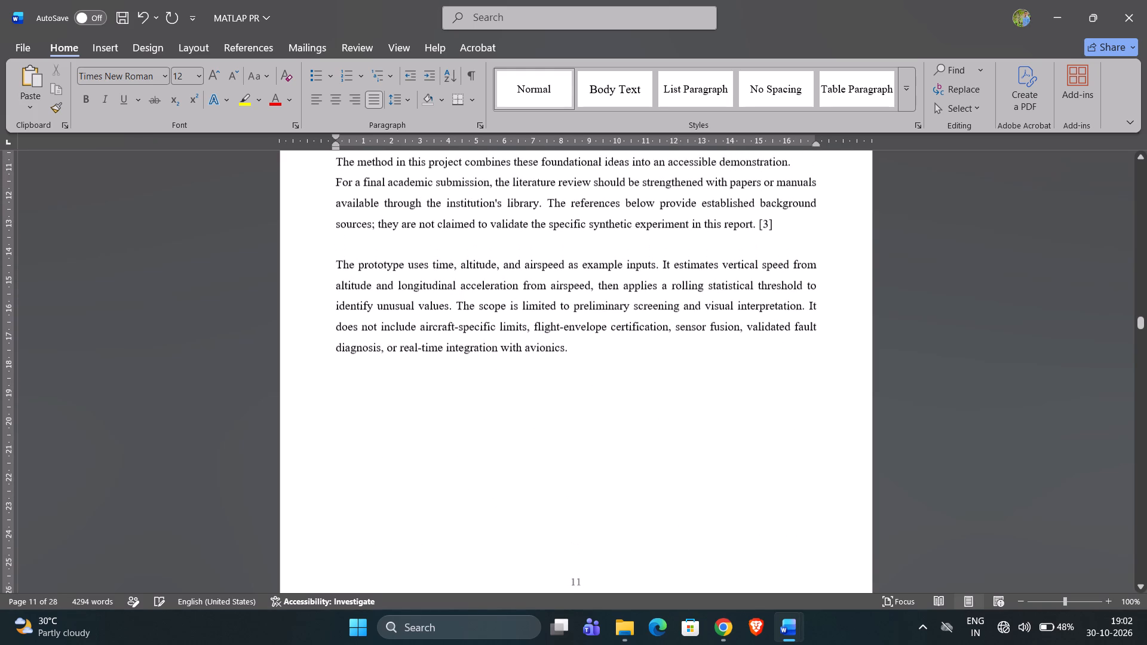
scroll(774, 410, up, 2)
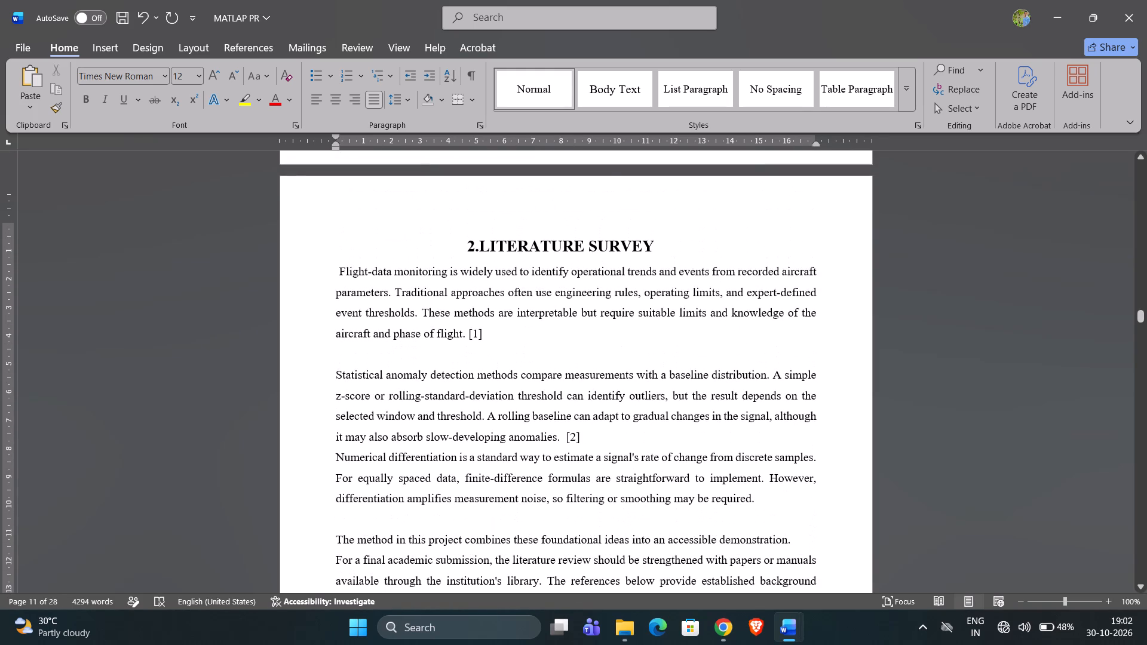
scroll(774, 410, down, 1)
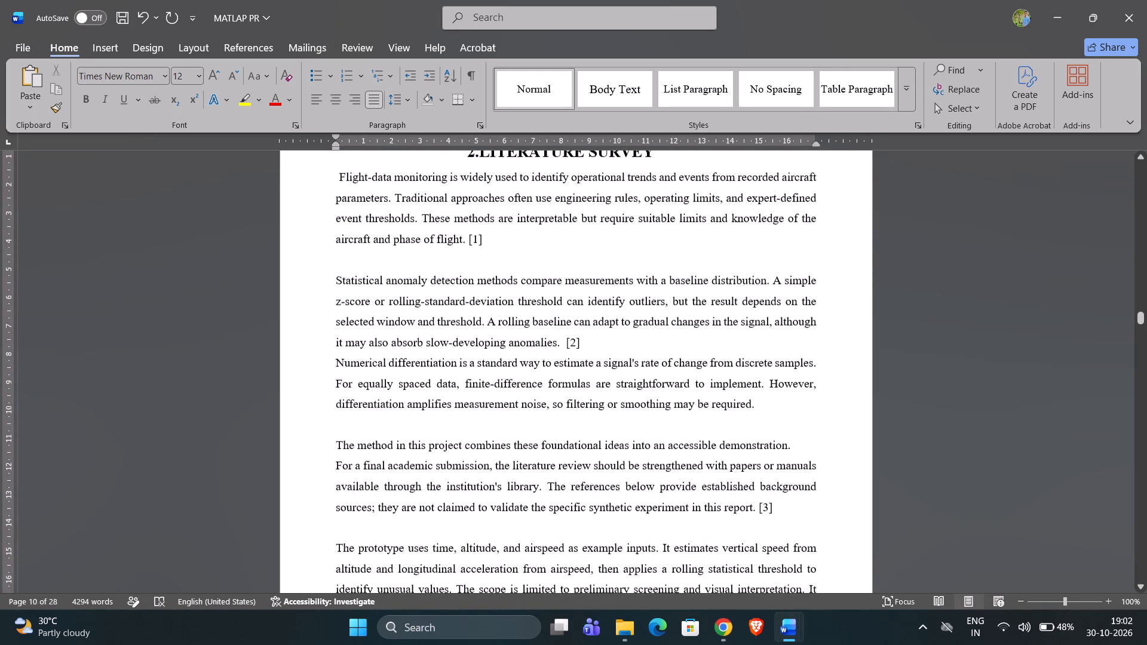
click(624, 343)
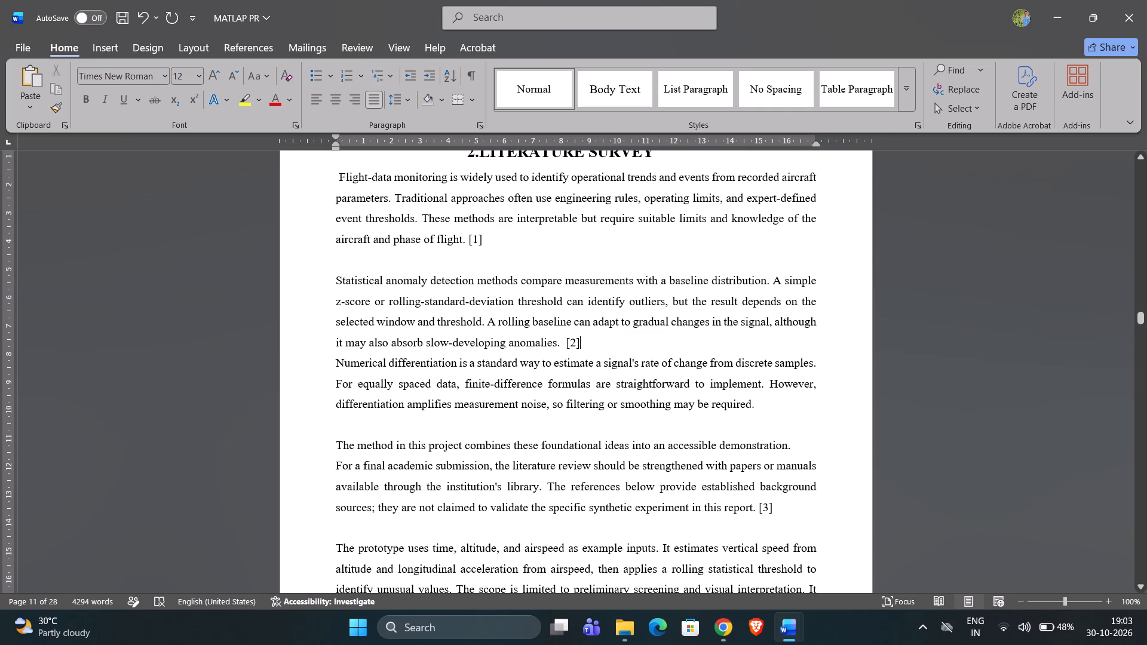
key(Return)
Add citation [3] after "smoothing may be required." and renumber the citation after "synthetic experiment in this report." as [4].
click(762, 428)
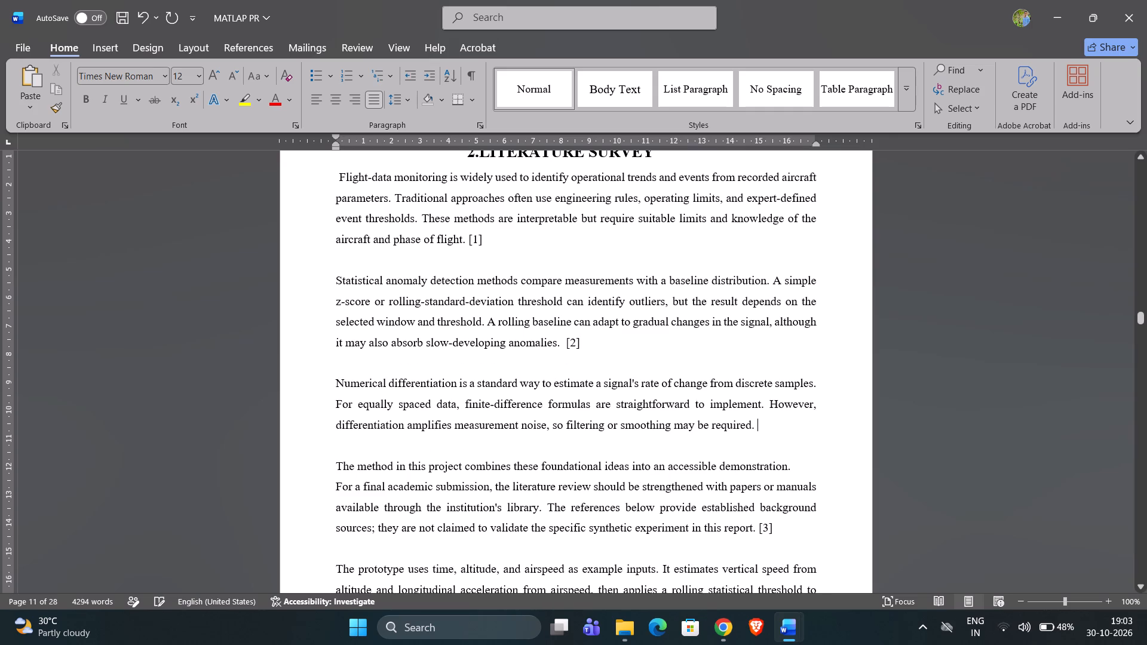
text([])
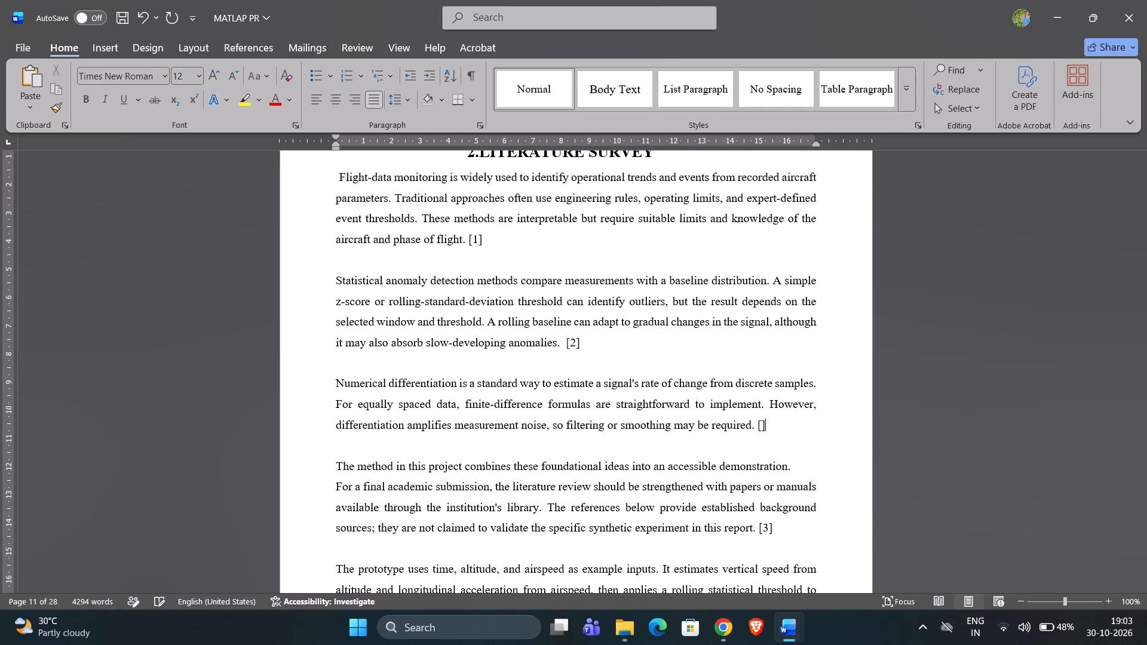
key(Left)
key(3)
scroll(762, 428, down, 1)
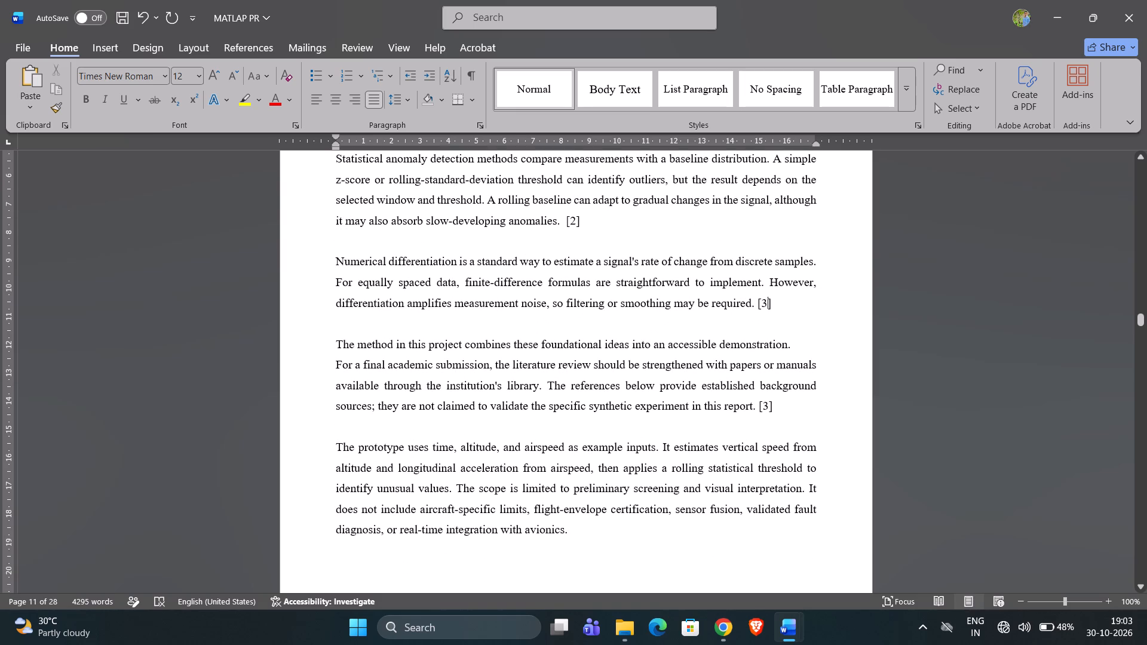
click(768, 409)
key(BackSpace)
key(4)
Add citation [5] after "real-time integration with avionics." at the end of the Literature Survey.
click(592, 534)
scroll(592, 534, down, 1)
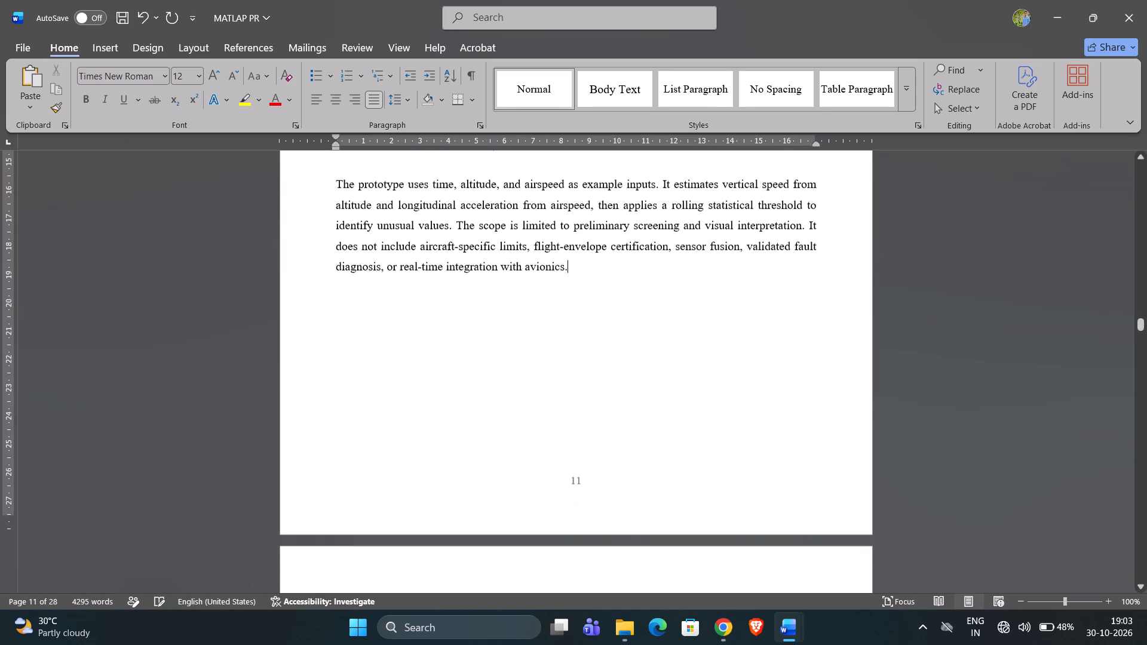
scroll(592, 534, down, 1)
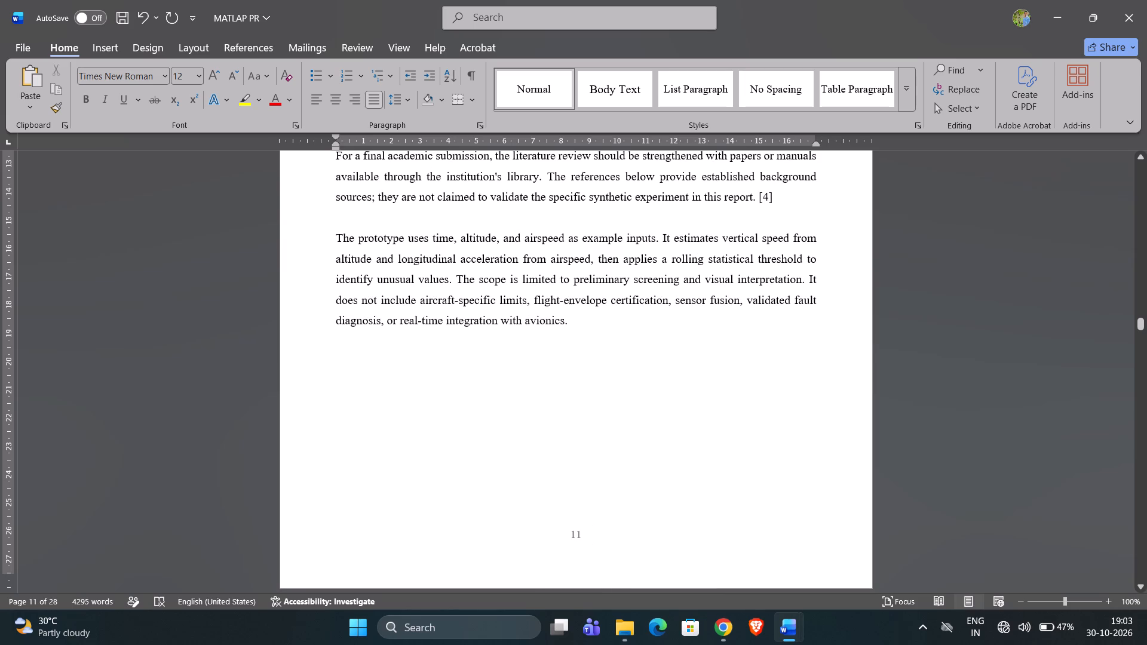
key(space)
text([])
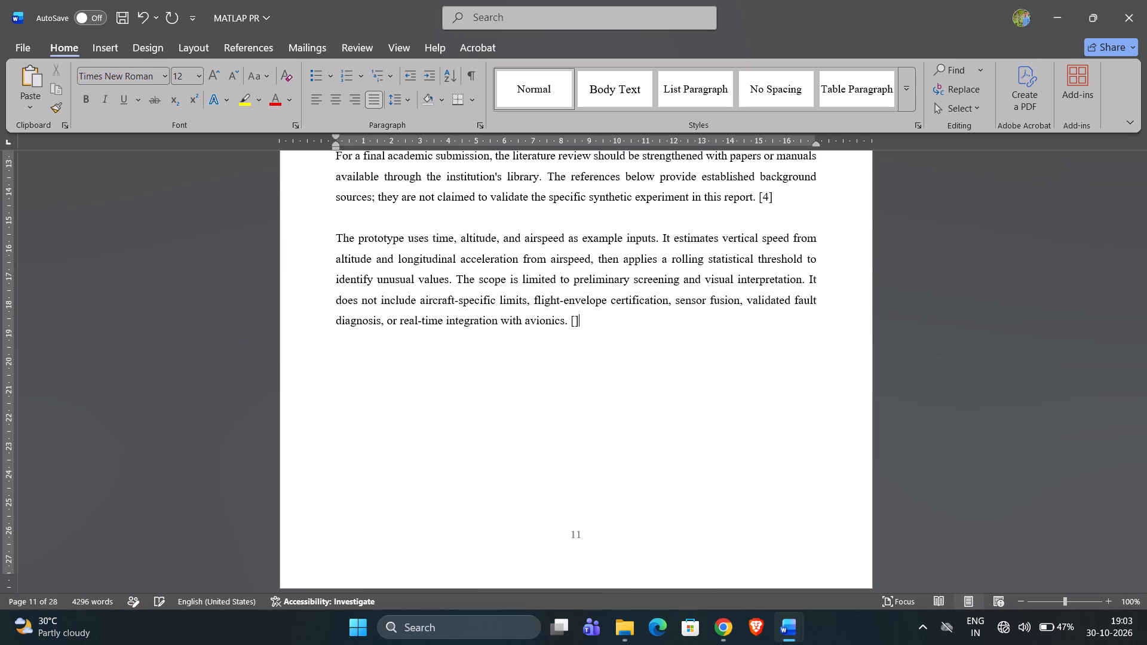
key(Left)
key(5)
Set the entire Literature Survey, from its heading through the paragraph ending in citation [5], to font size 12.
scroll(588, 430, up, 3)
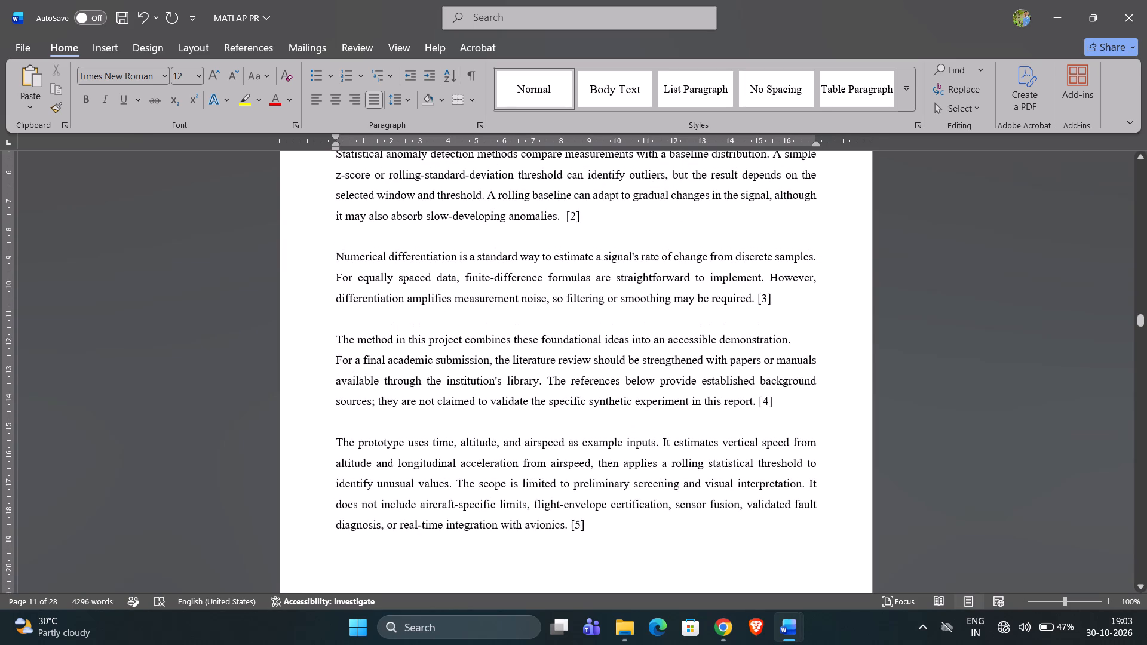
scroll(588, 430, up, 4)
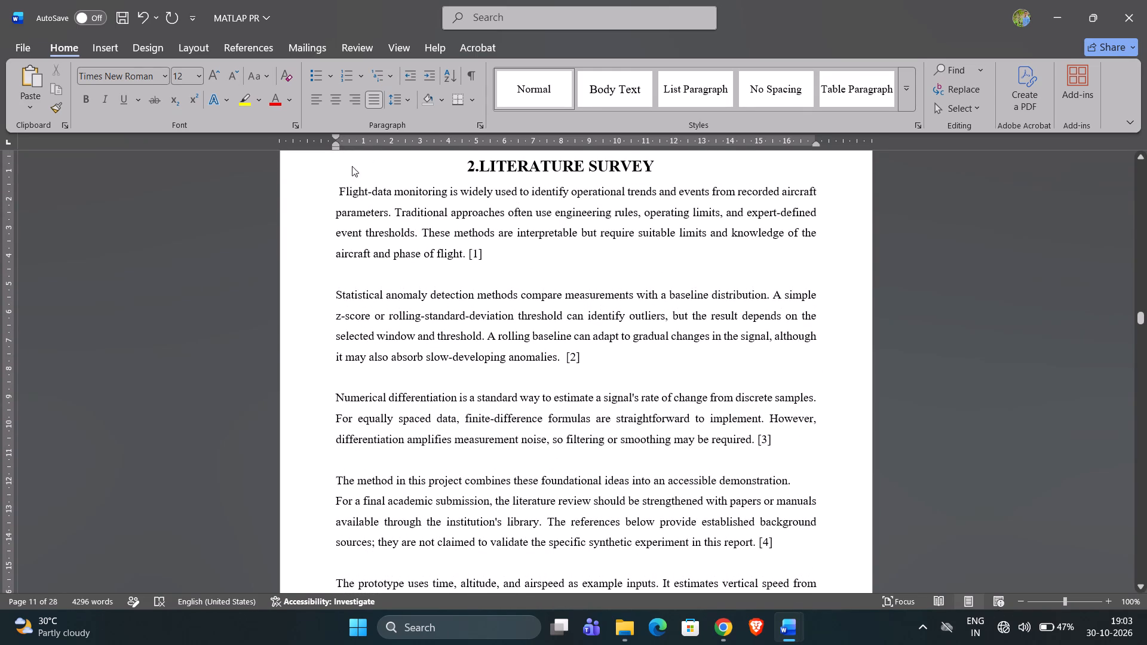
drag(338, 183, 557, 585)
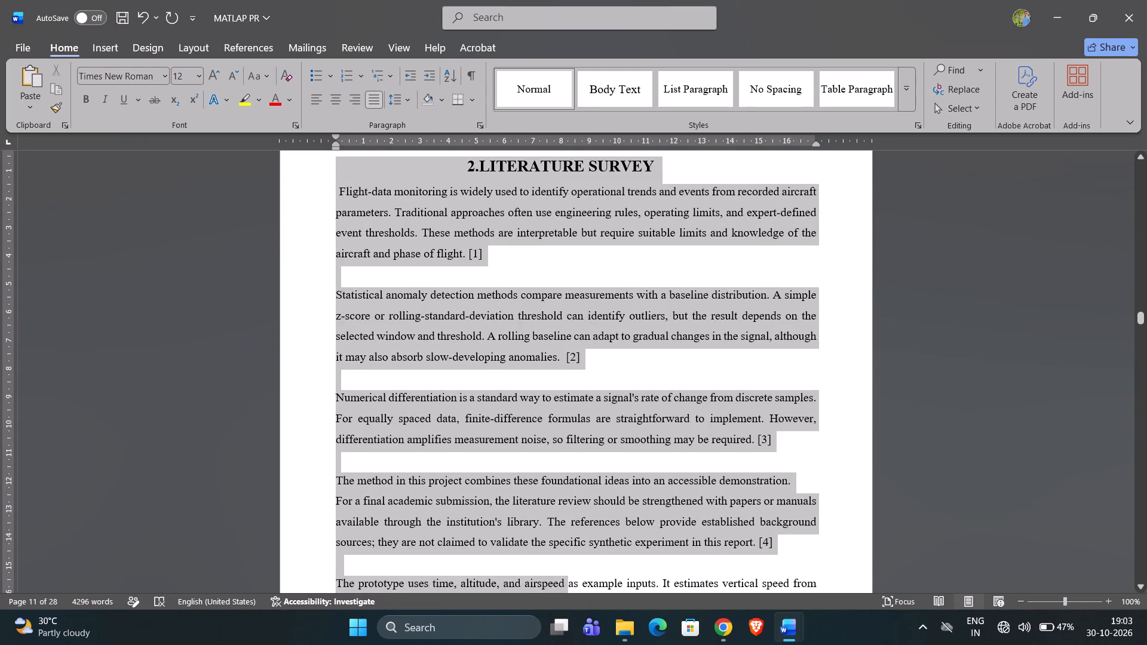
drag(557, 585, 588, 533)
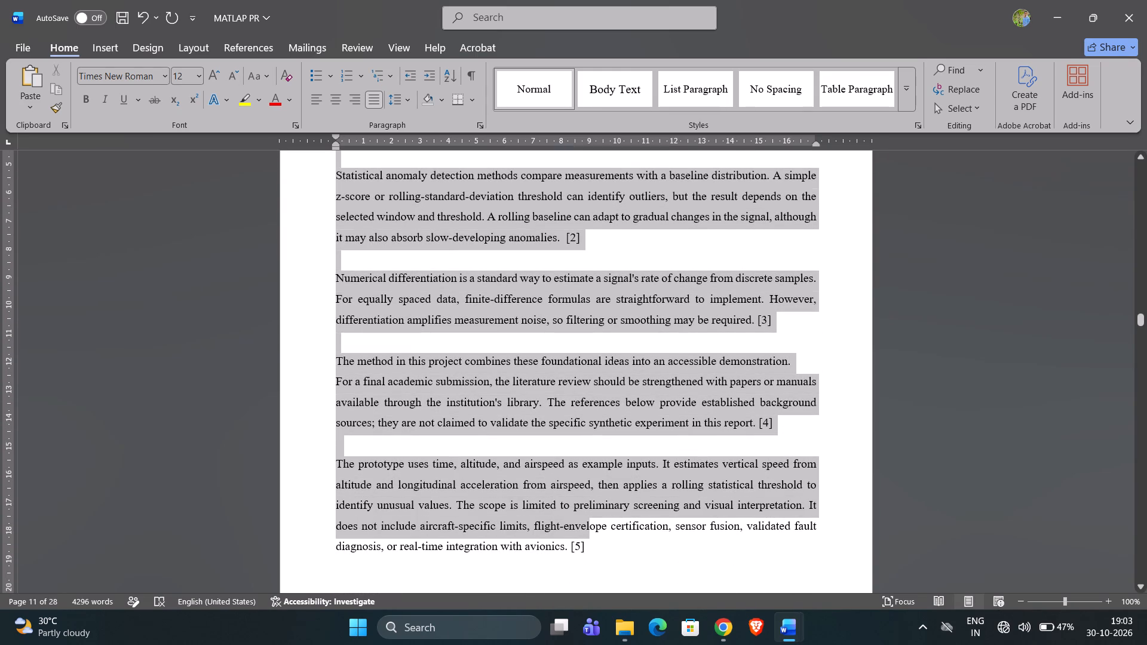
drag(588, 533, 588, 539)
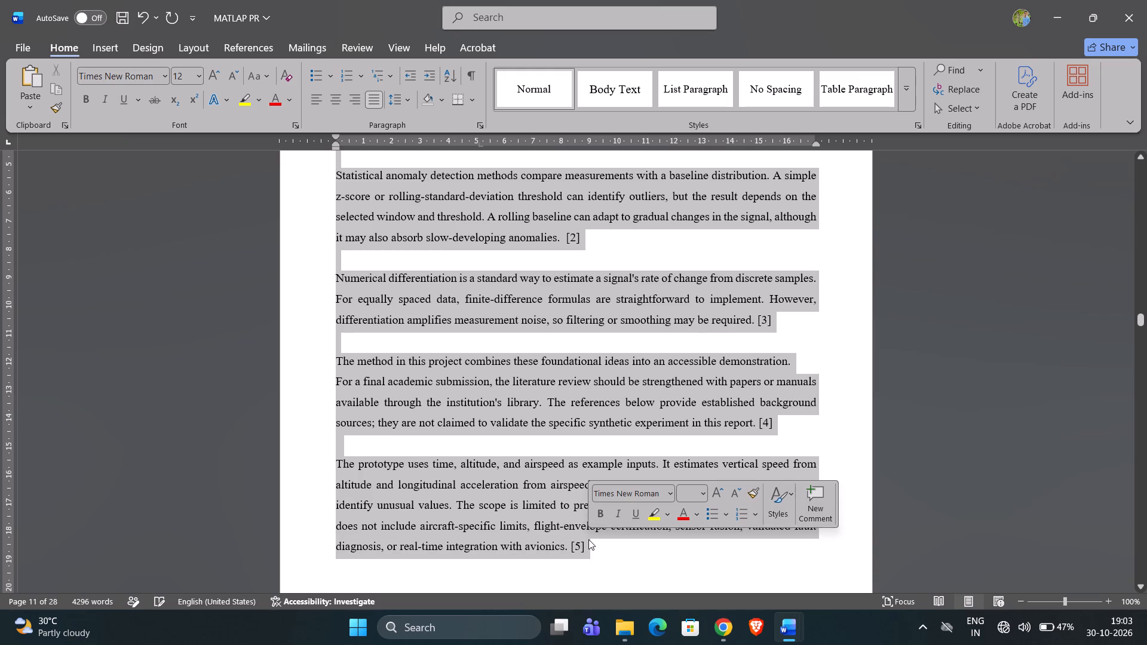
click(685, 496)
text(12)
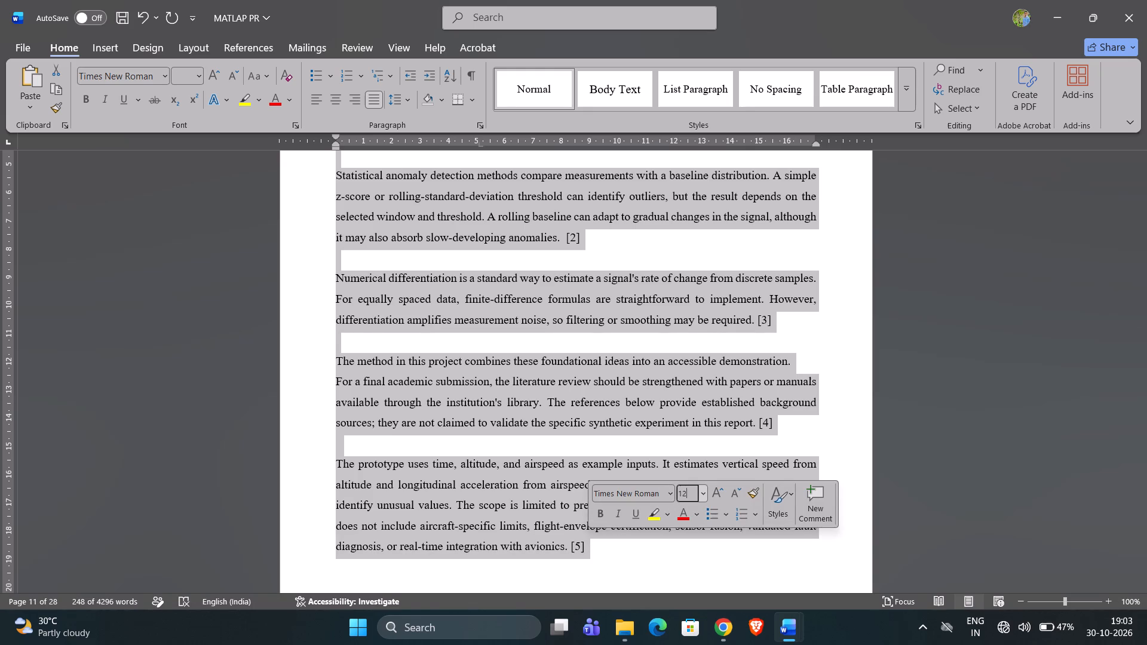
key(Return)
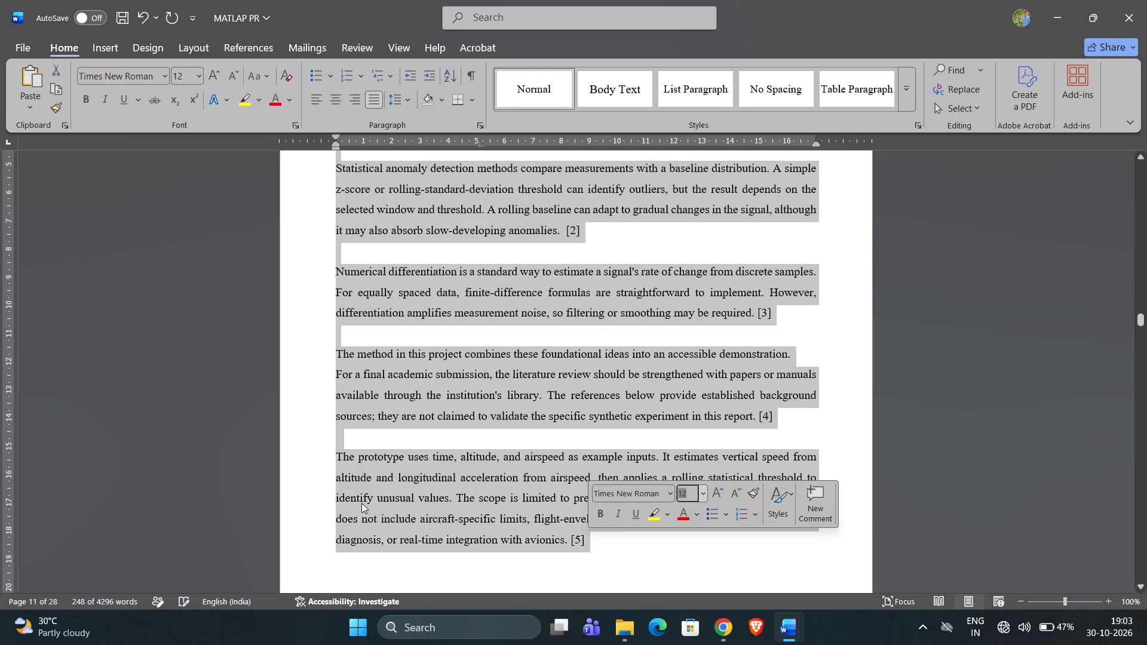
click(315, 478)
Examine the end of the Literature Survey and the old Methodology chapter after it, down to the 3.2 Flowchart section.
scroll(315, 478, up, 1)
scroll(315, 478, down, 1)
click(322, 484)
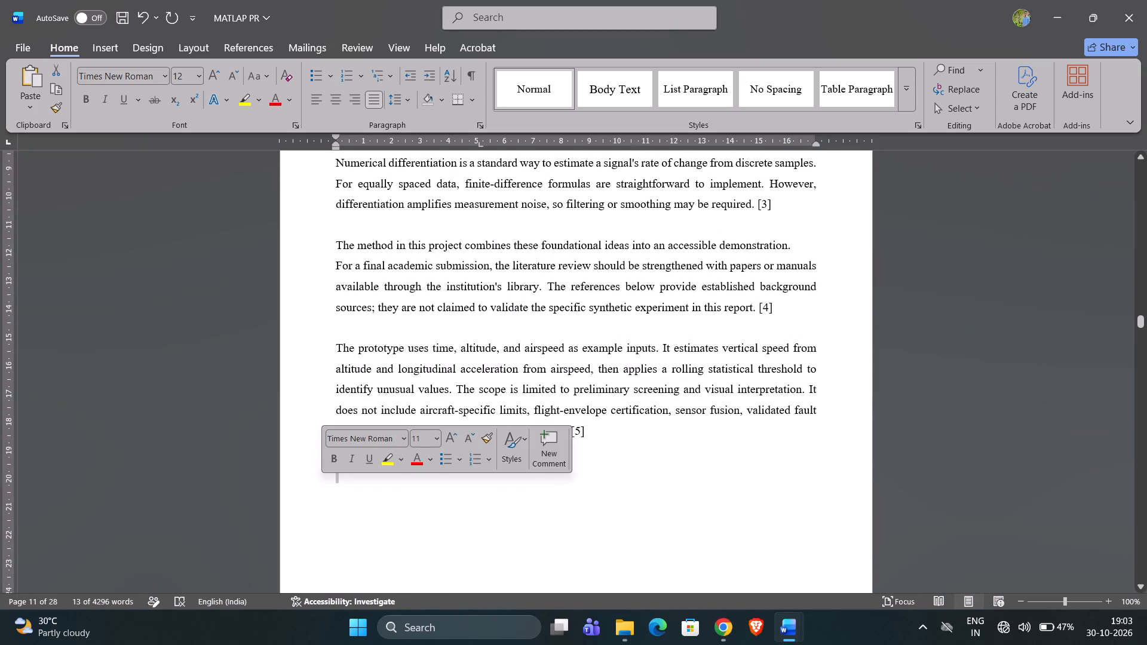
scroll(538, 509, down, 1)
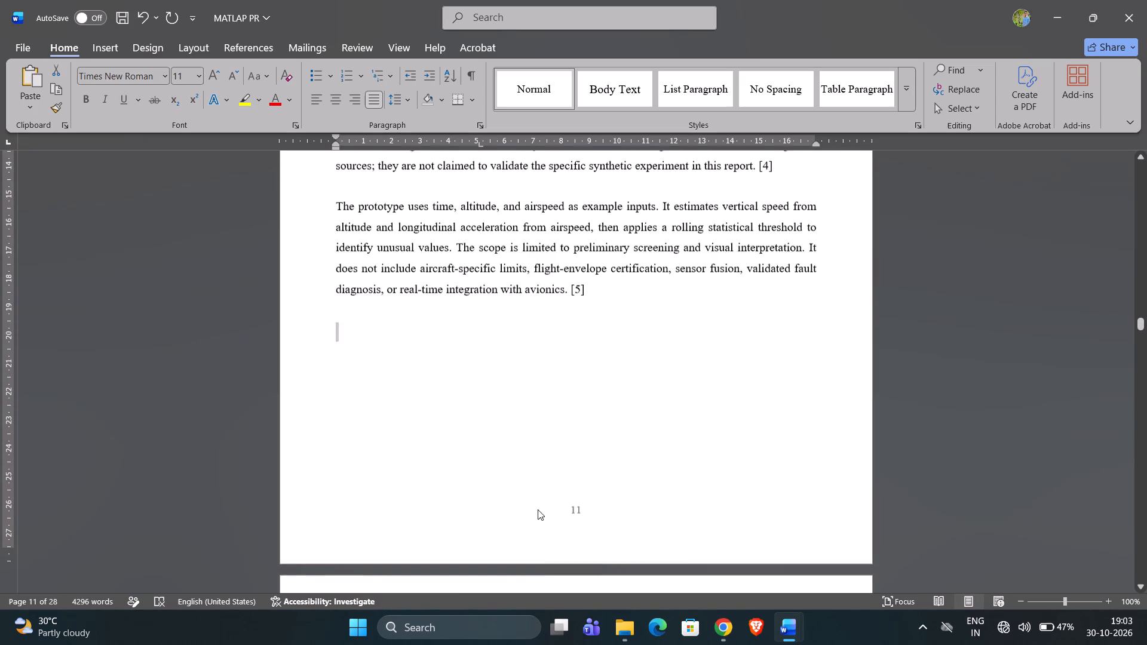
scroll(538, 509, down, 2)
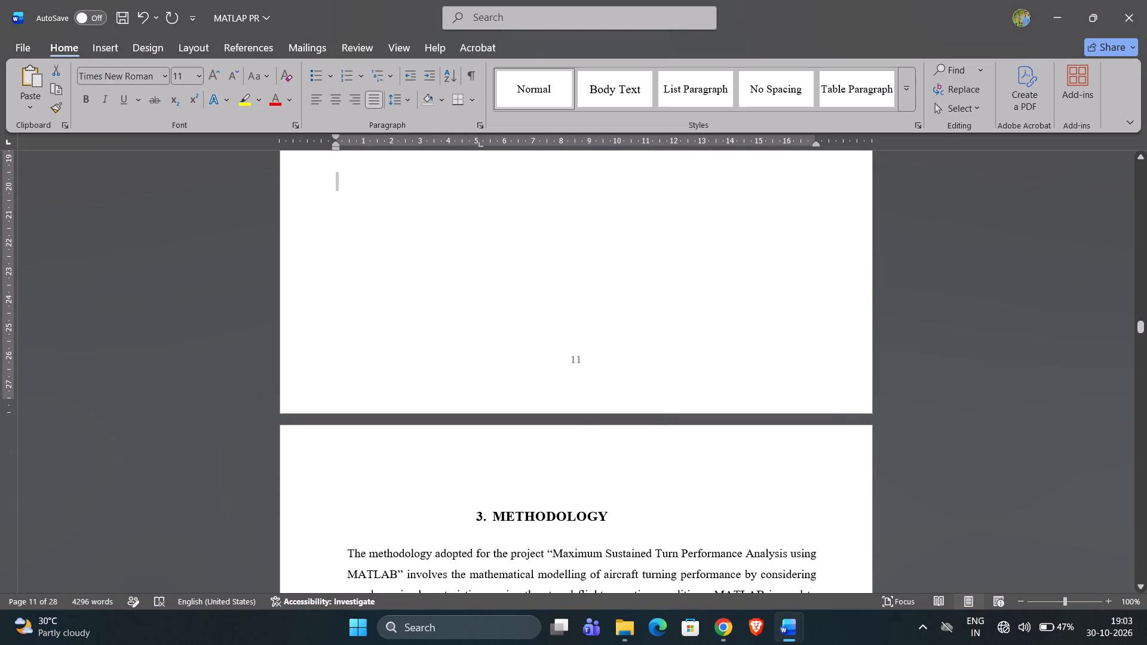
scroll(573, 364, down, 5)
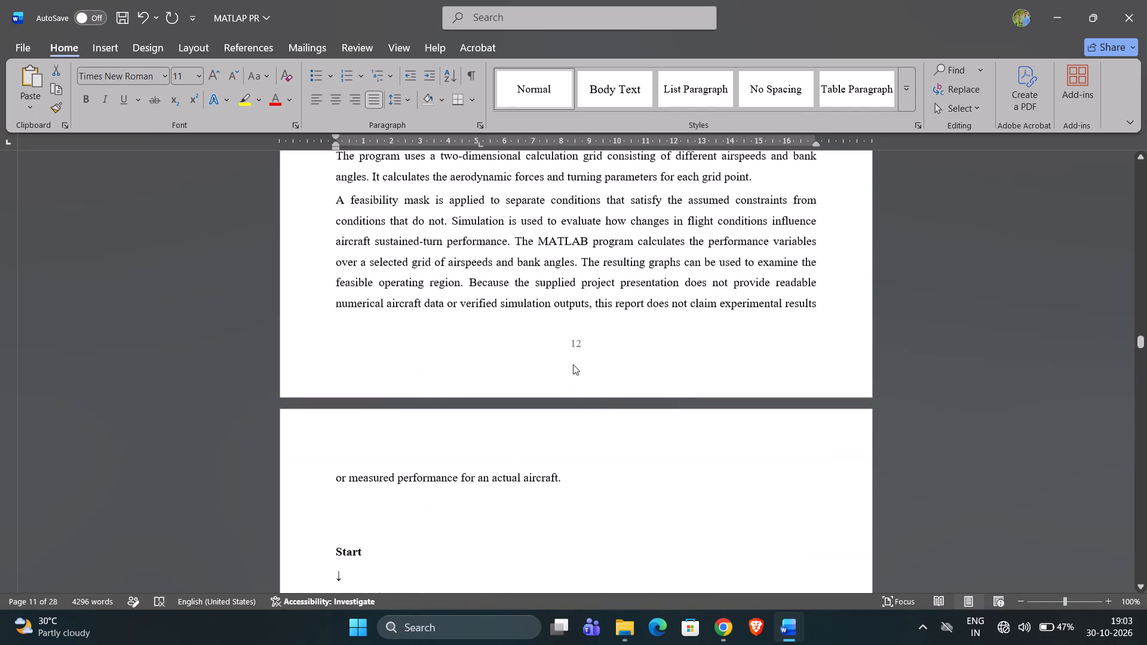
scroll(573, 364, down, 1)
scroll(573, 364, up, 5)
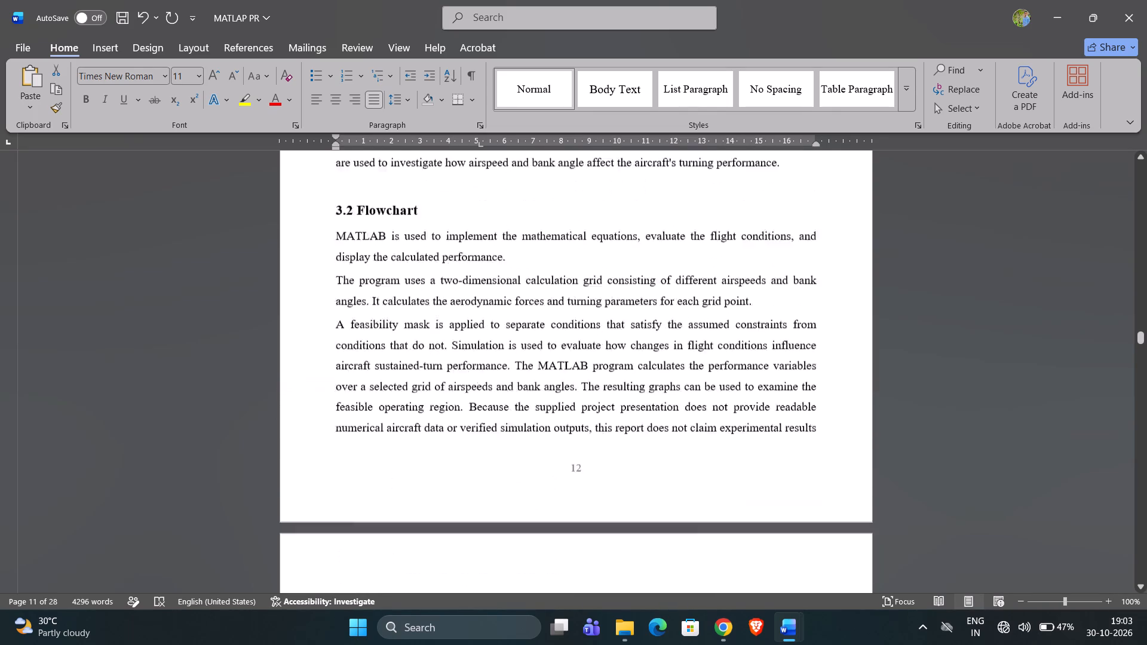
scroll(573, 364, up, 4)
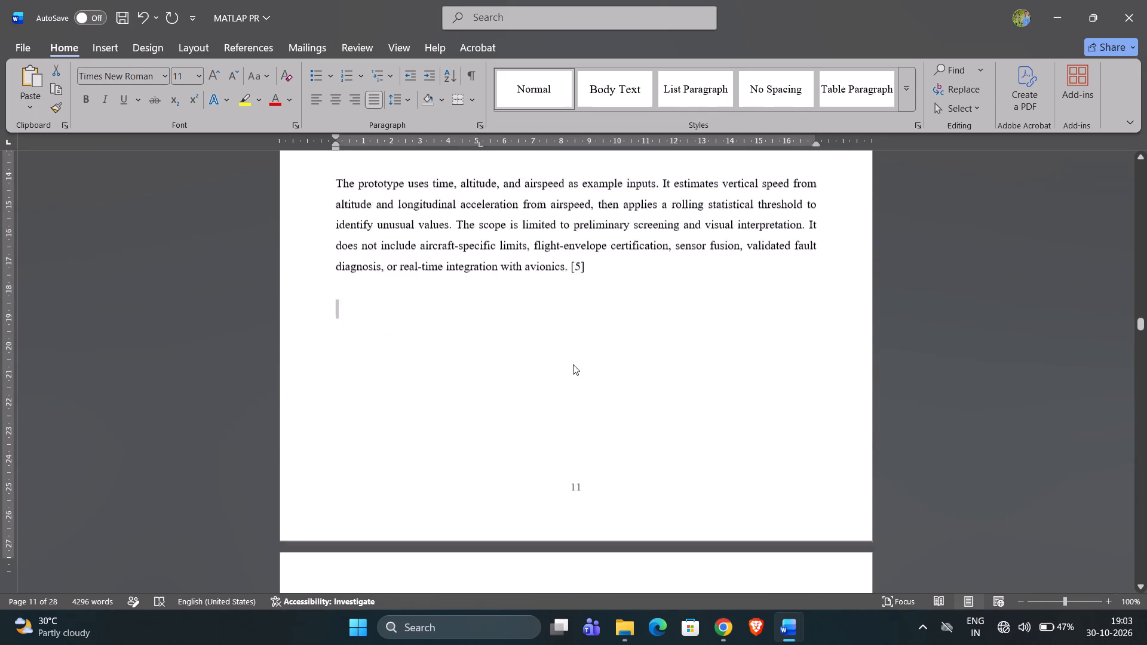
Increase the "2.LITERATURE SURVEY" chapter heading to font size 16.
scroll(573, 364, up, 4)
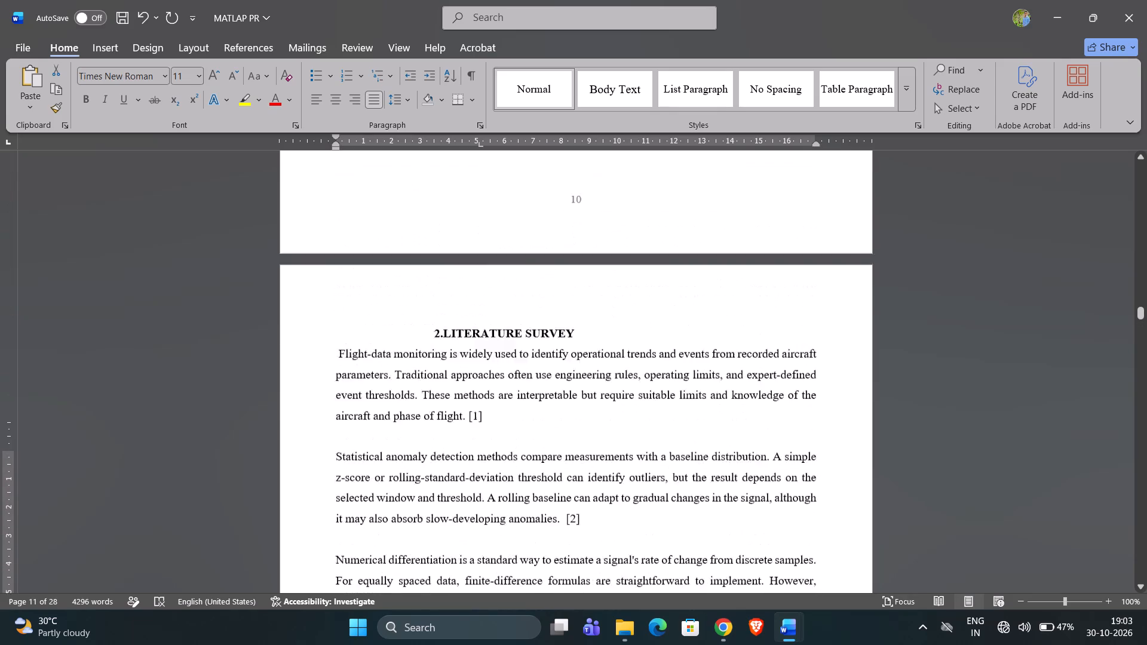
scroll(573, 364, up, 1)
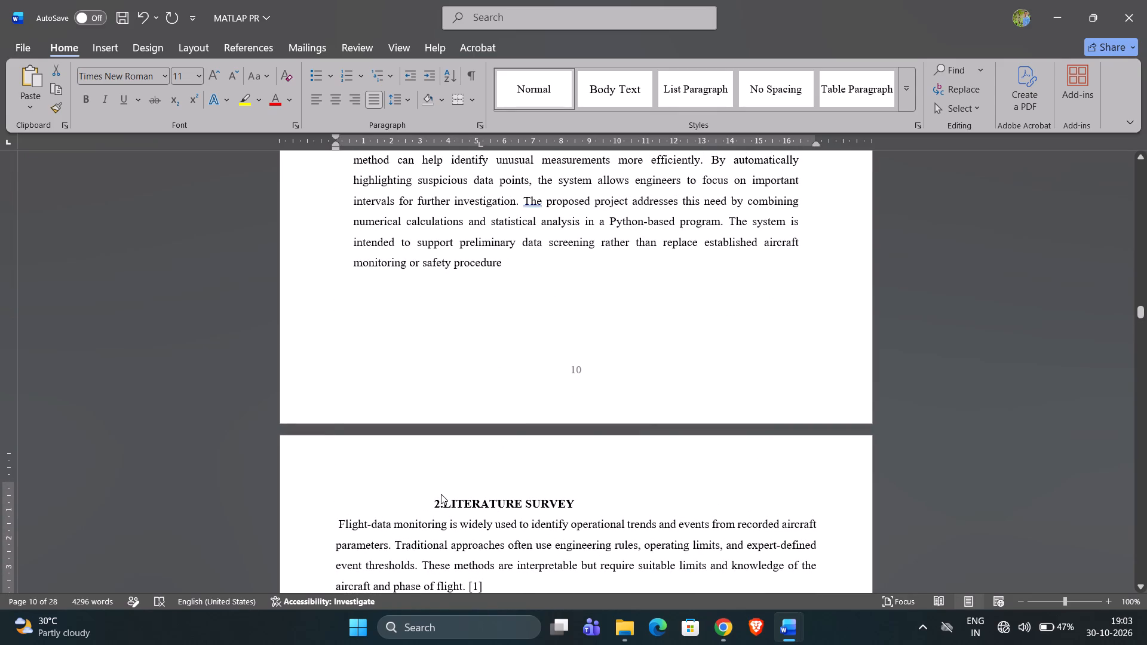
drag(432, 502, 598, 505)
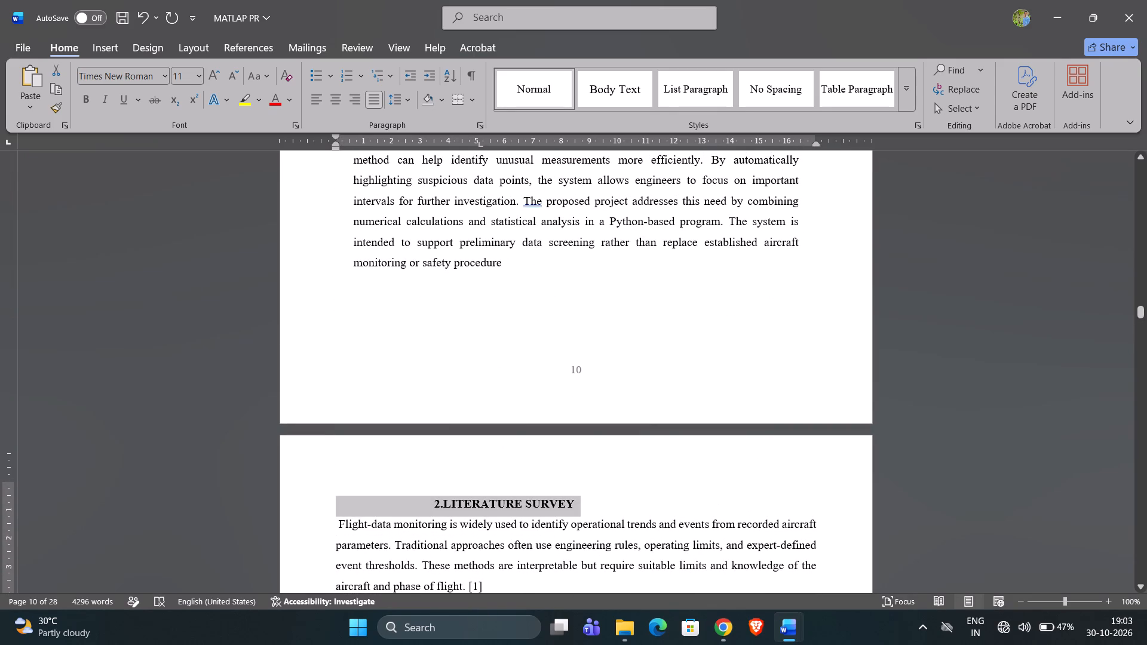
drag(598, 505, 595, 499)
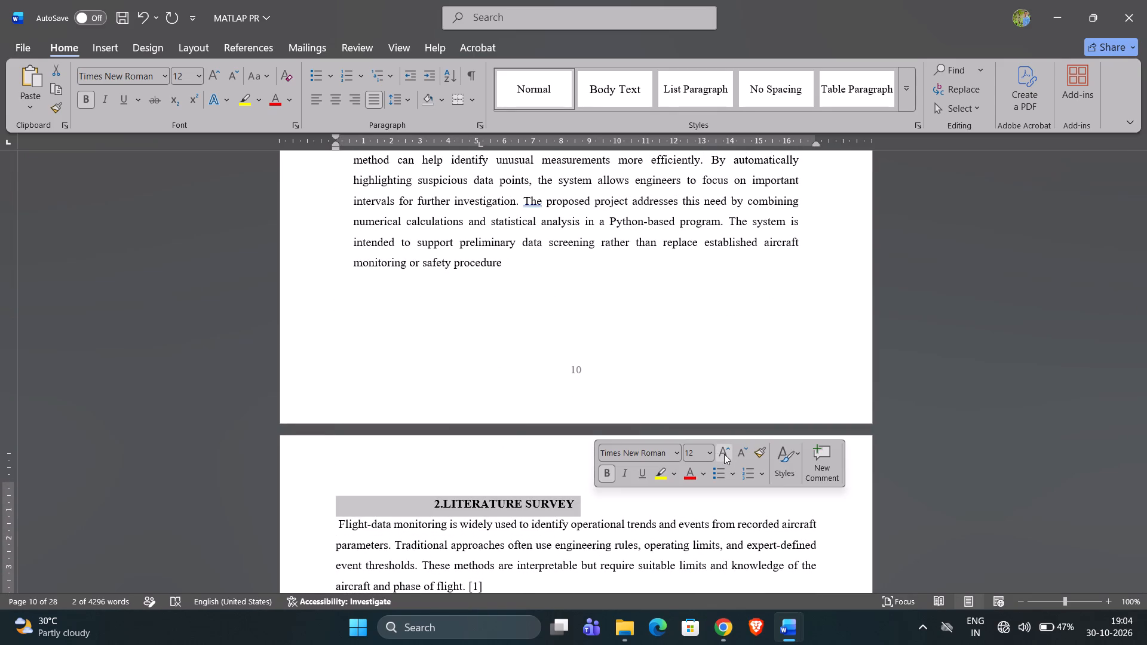
click(725, 454)
click(725, 454)
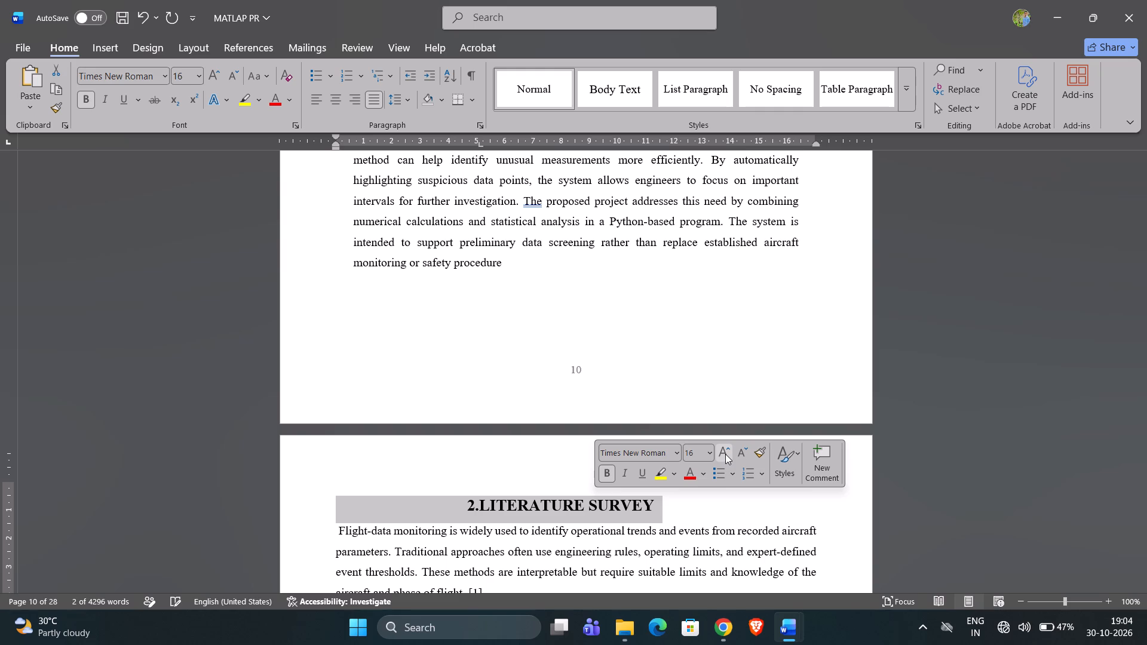
click(534, 465)
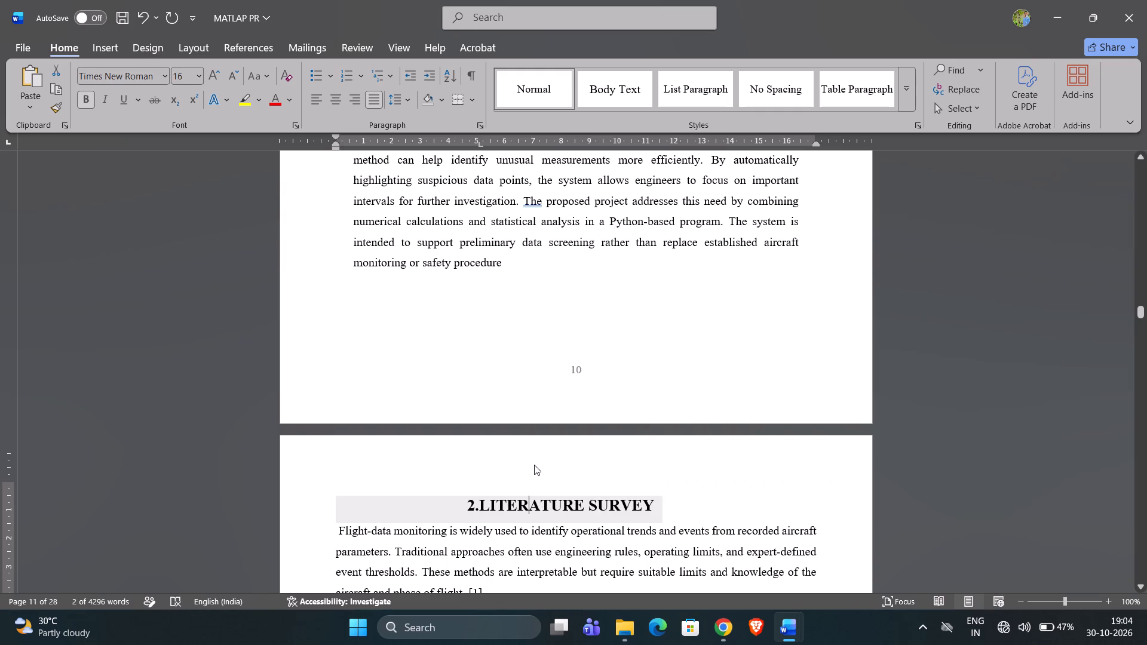
Reduce the "1.5 Role of Python Programming" section heading to font size 14.
scroll(534, 465, down, 1)
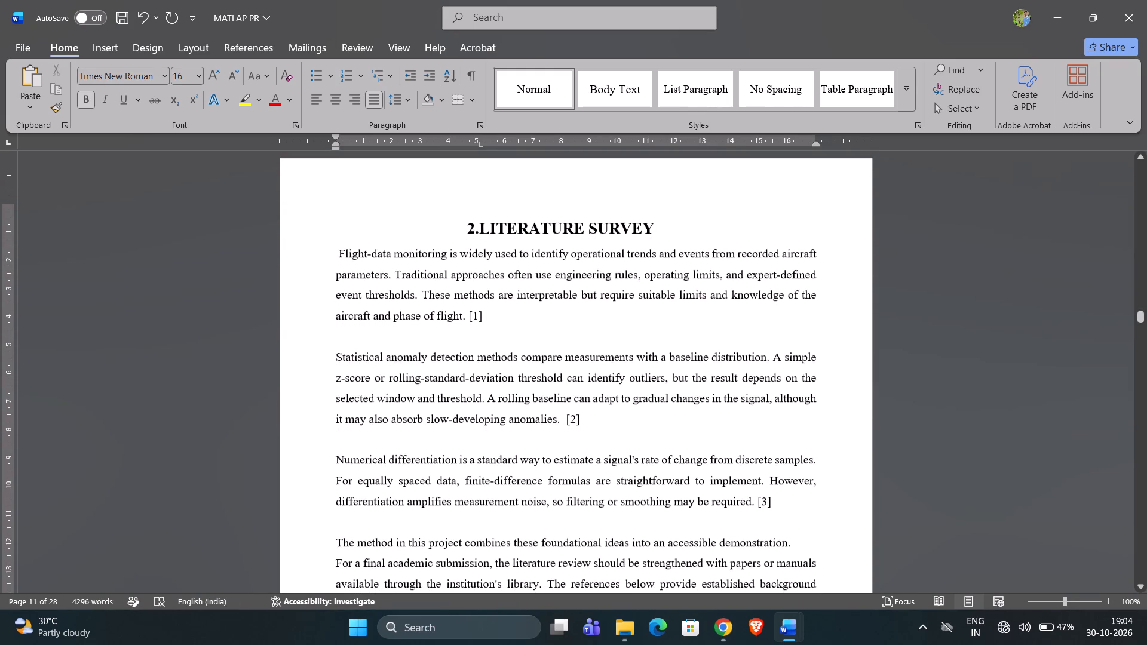
scroll(534, 465, up, 4)
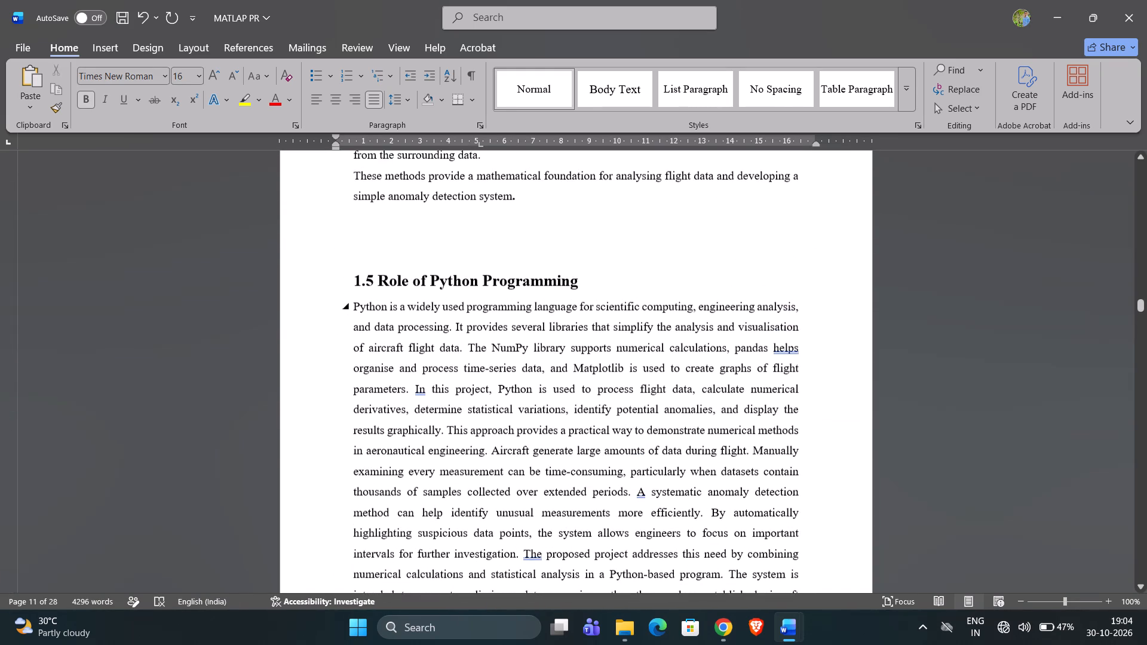
scroll(534, 465, up, 1)
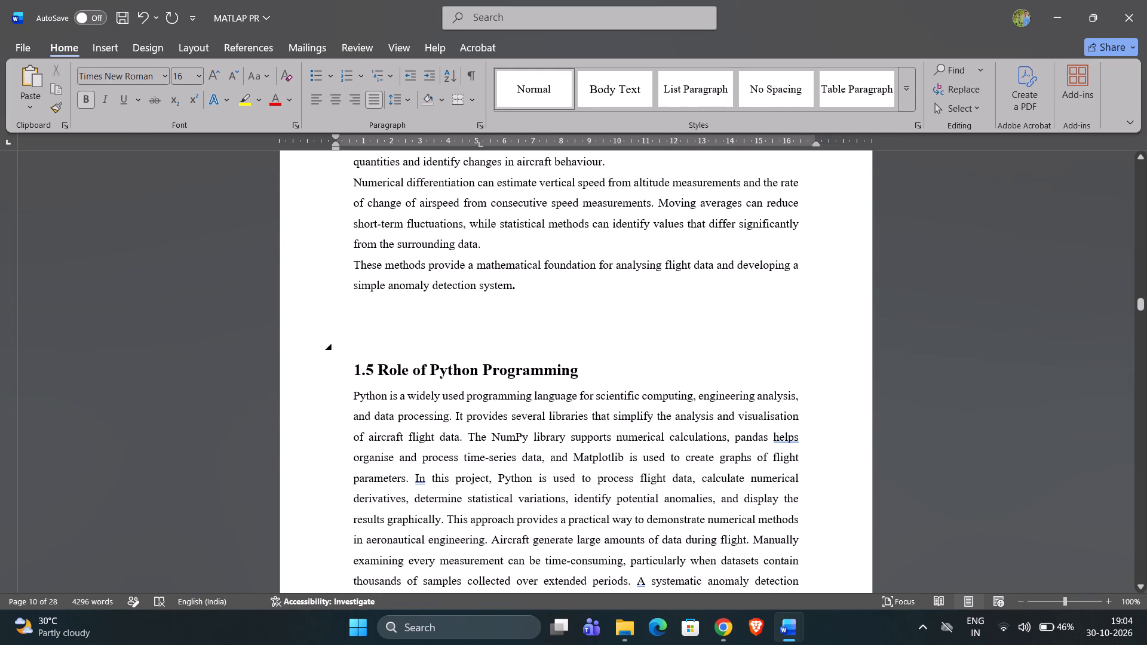
drag(374, 354, 603, 379)
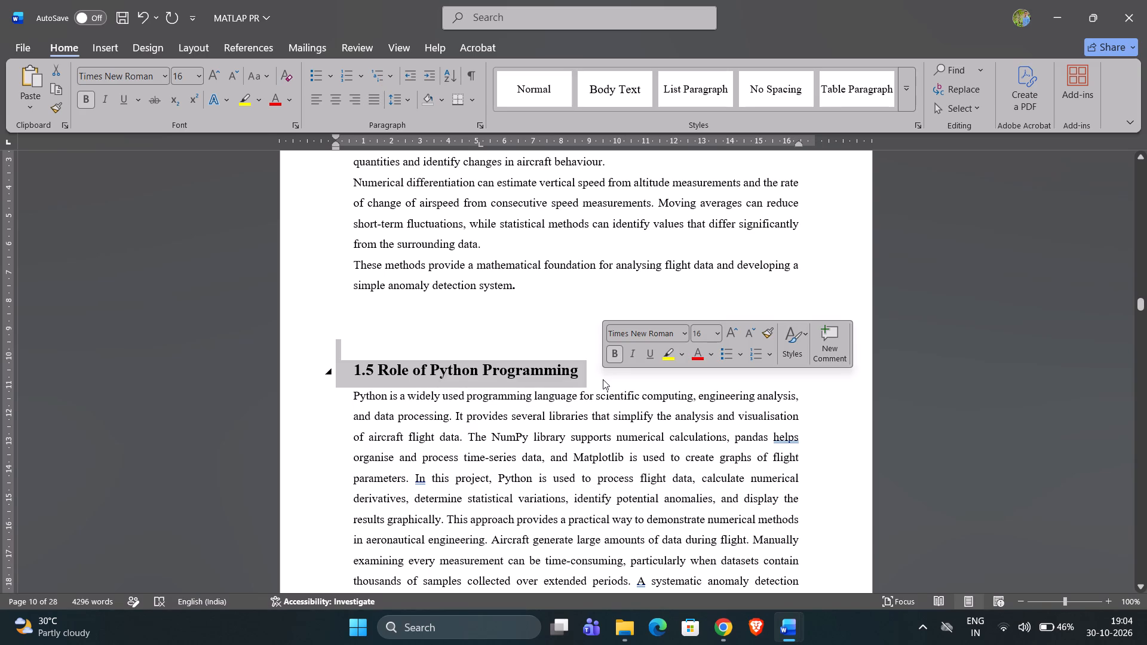
click(748, 325)
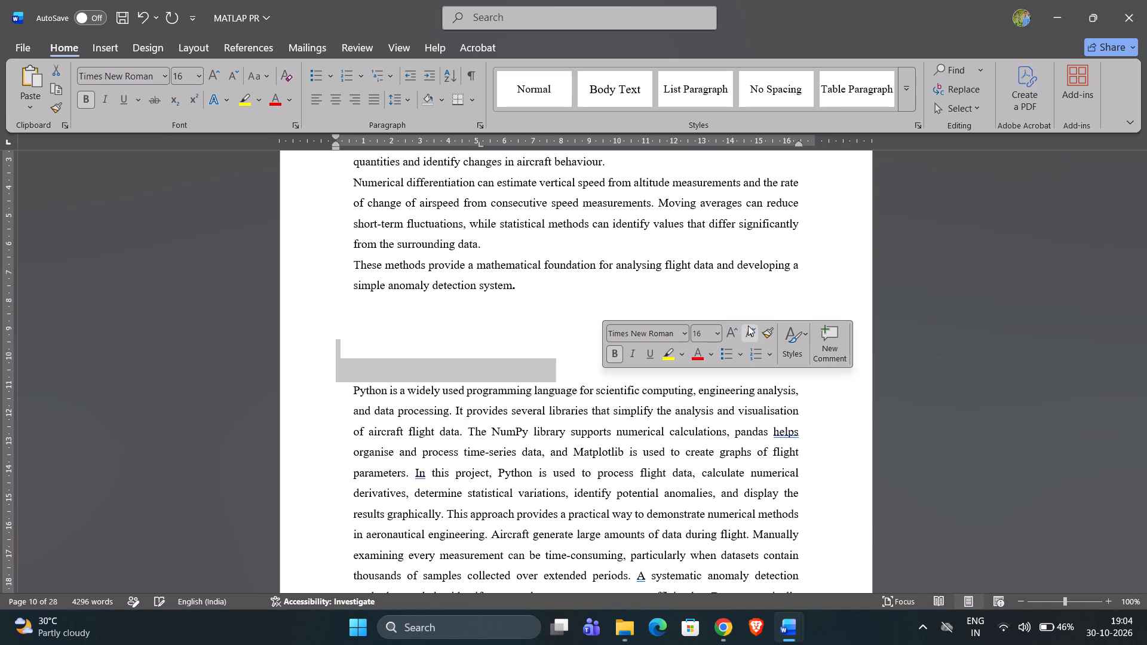
Check the font sizes of the 1.4 Role of Numerical Methods heading and the Introduction chapter heading.
scroll(487, 330, up, 2)
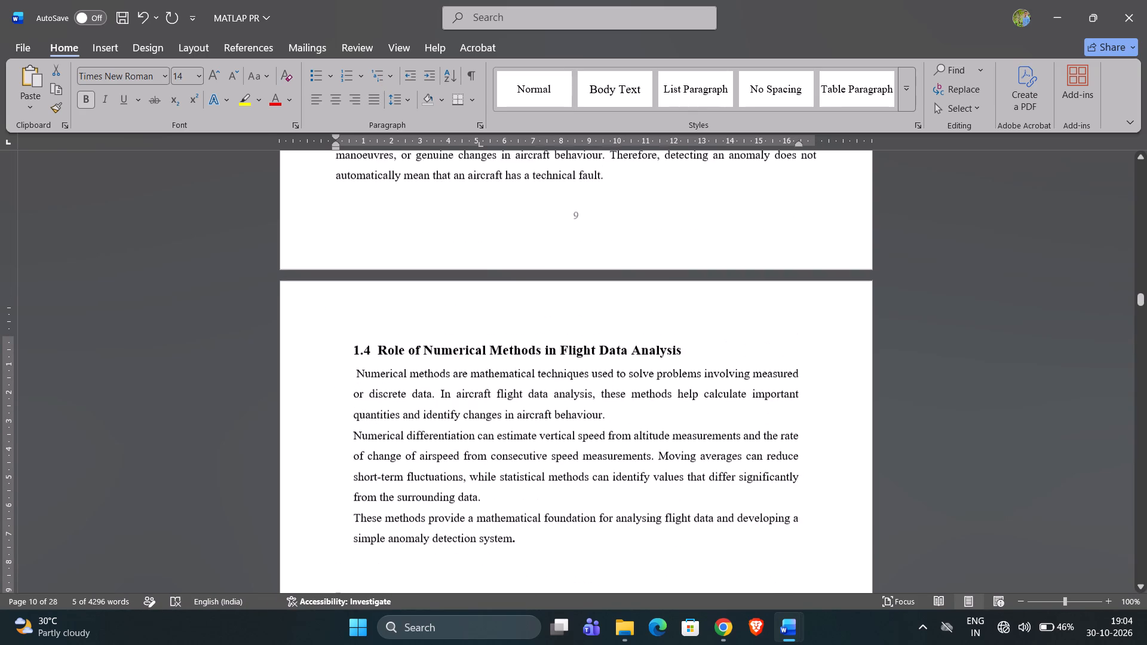
scroll(487, 330, down, 1)
scroll(487, 330, up, 1)
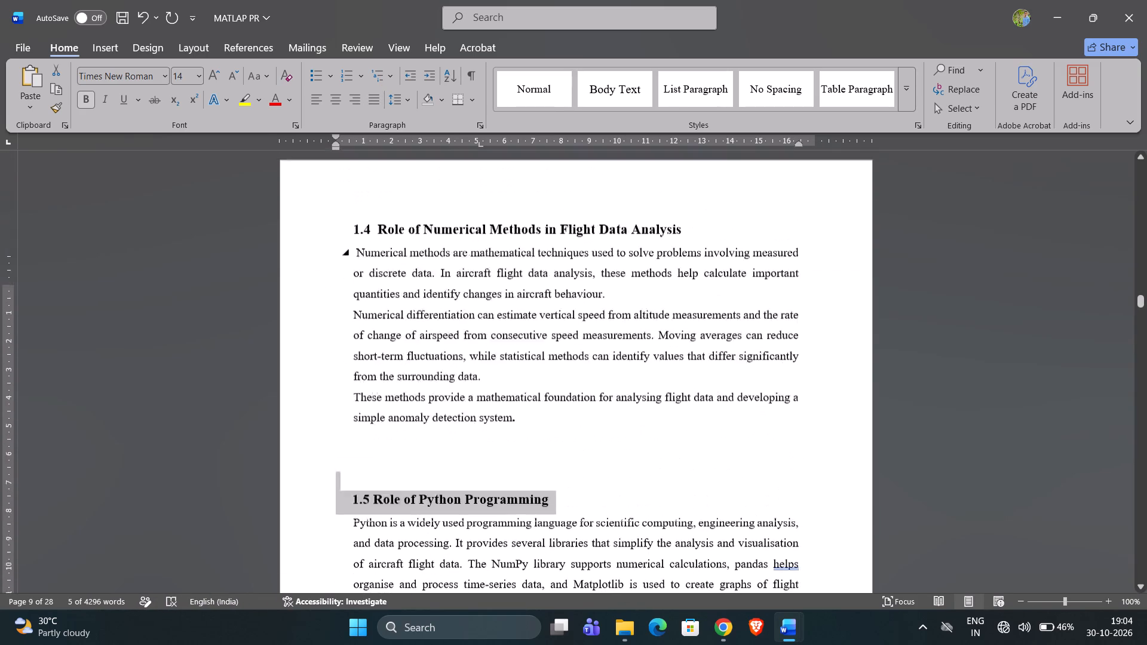
scroll(487, 330, up, 1)
drag(370, 426, 729, 440)
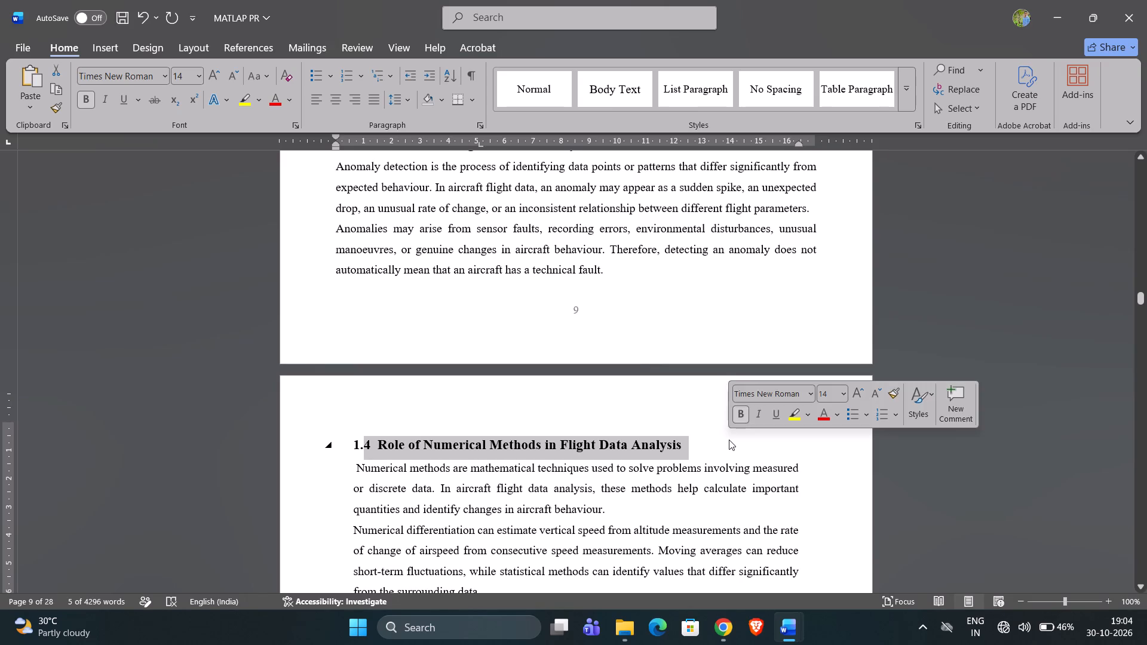
scroll(639, 354, up, 4)
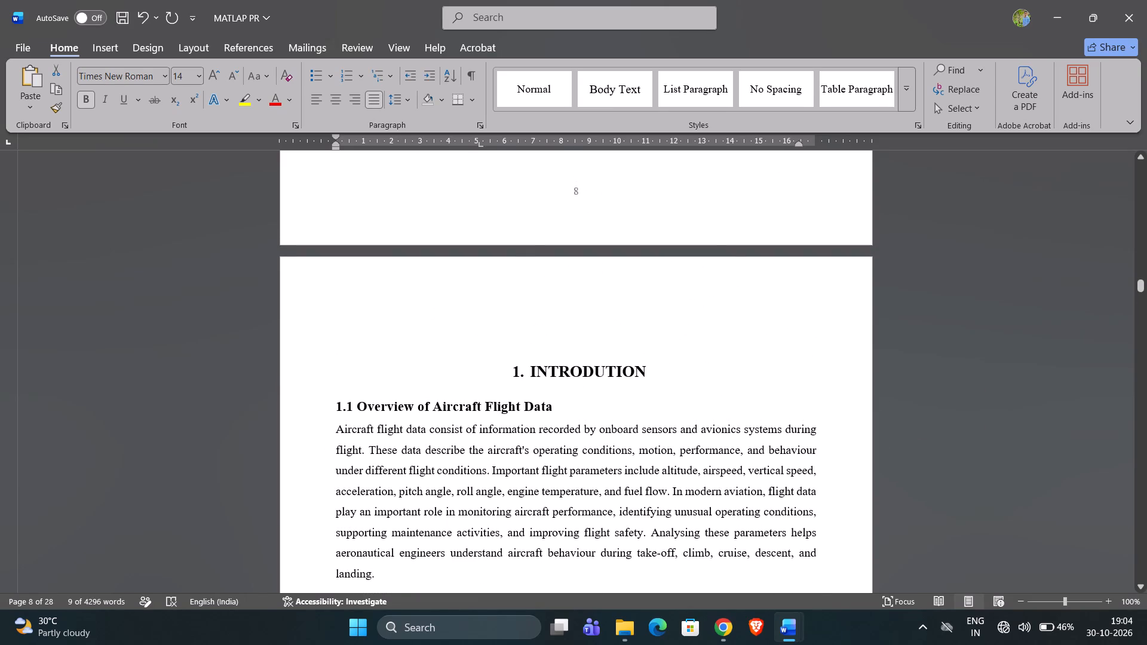
drag(526, 354, 711, 368)
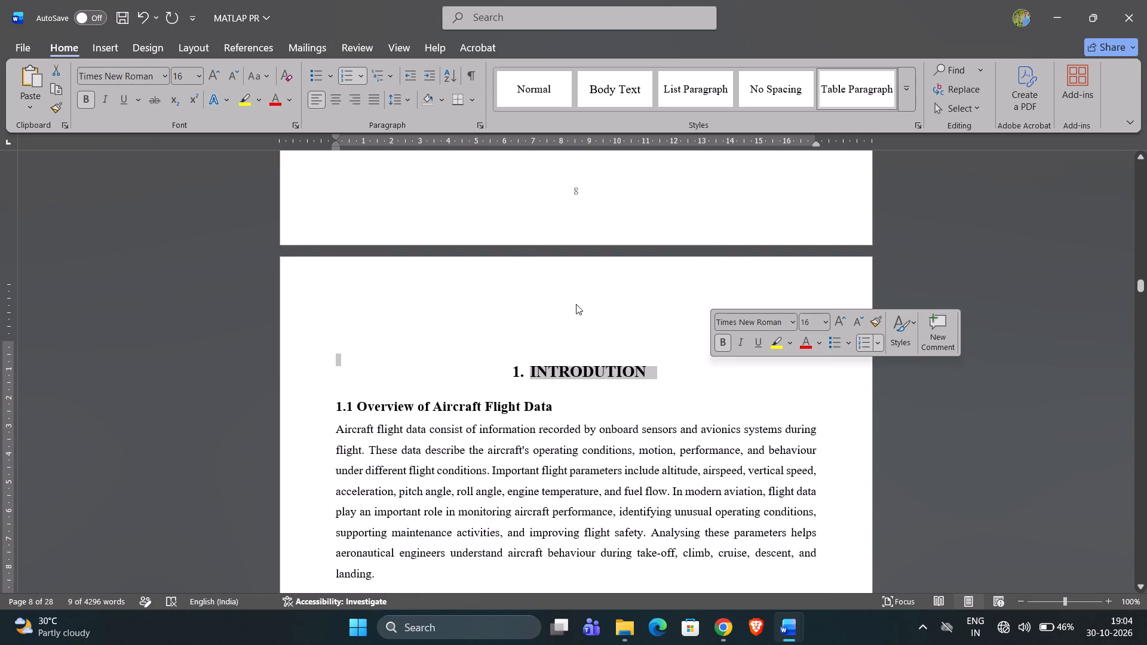
Add a blank line after section 1.5 to push the "2.LITERATURE SURVEY" heading onto the next page.
scroll(576, 304, down, 5)
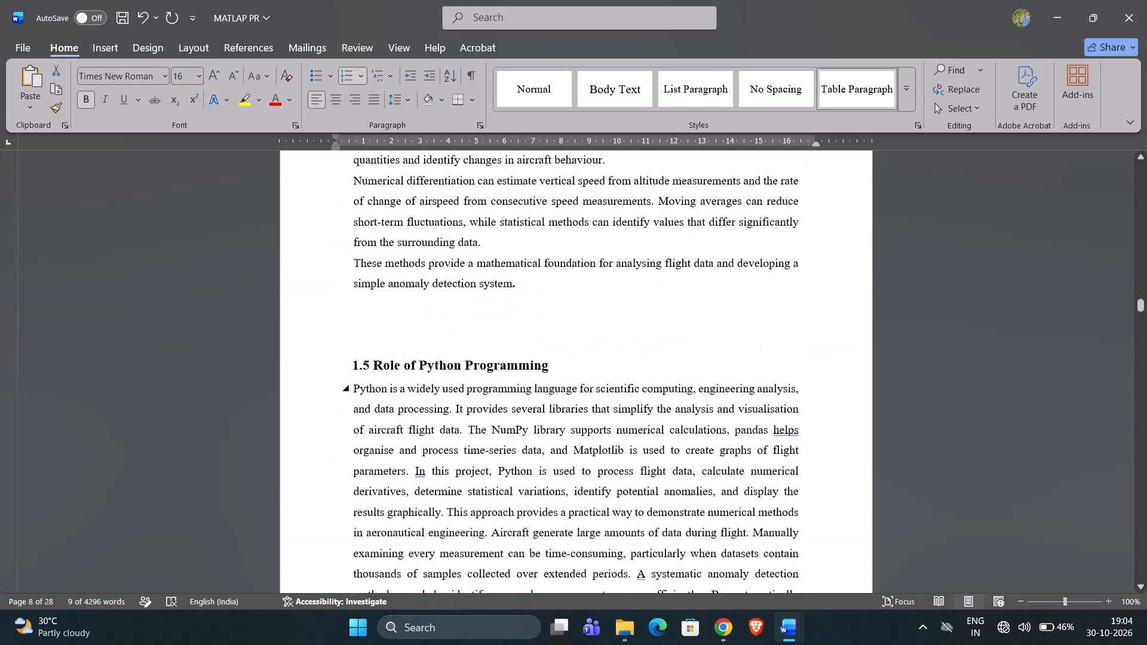
scroll(576, 304, down, 2)
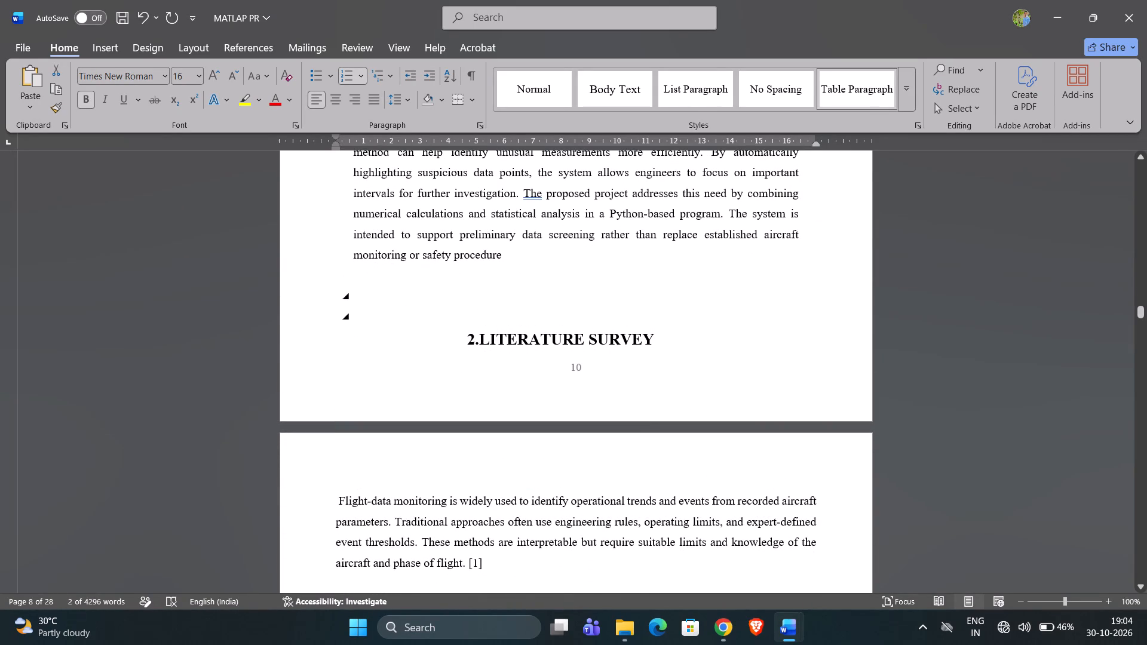
click(465, 319)
key(Return)
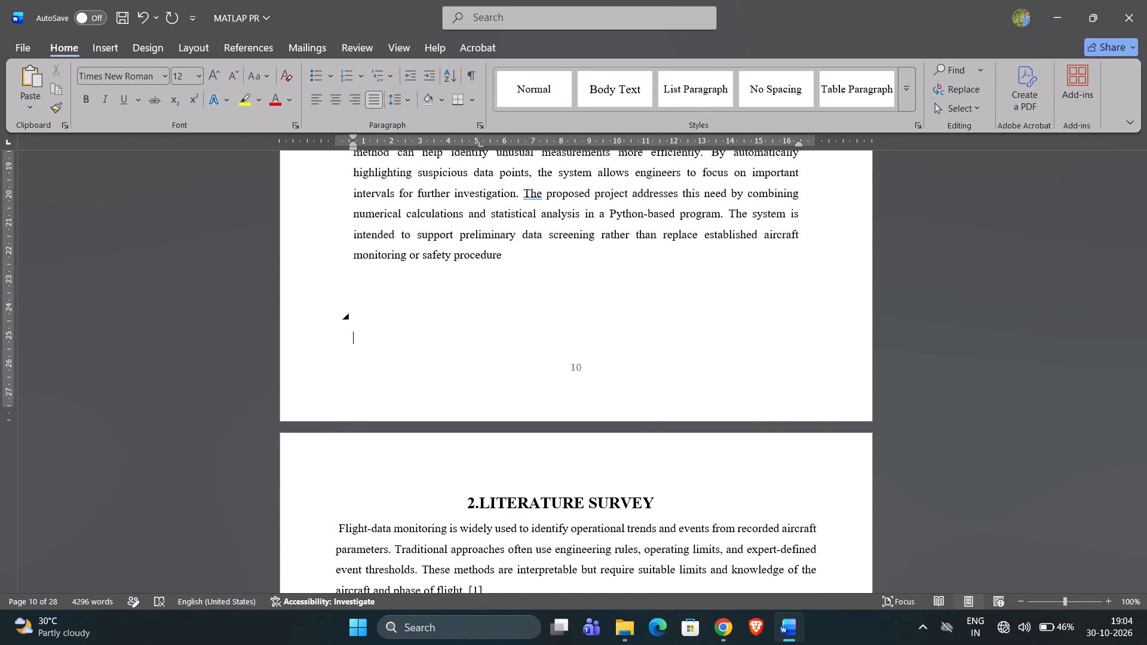
Insert a line break ahead of the "2.LITERATURE SURVEY" heading to lower it by one line on its page.
scroll(465, 319, down, 3)
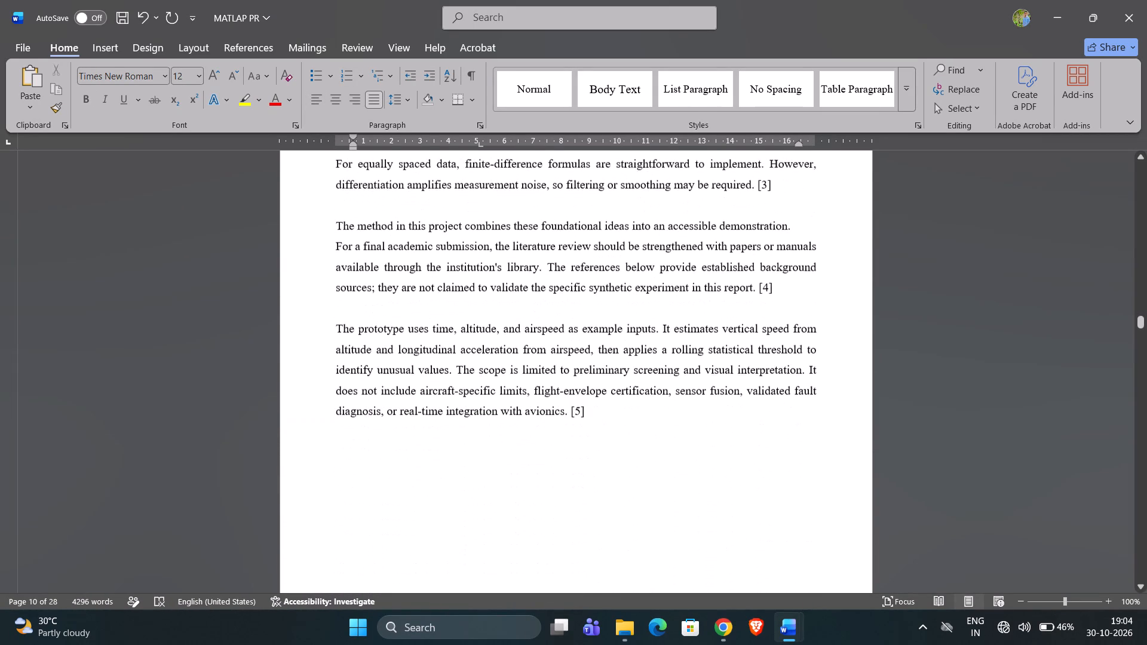
scroll(465, 319, up, 3)
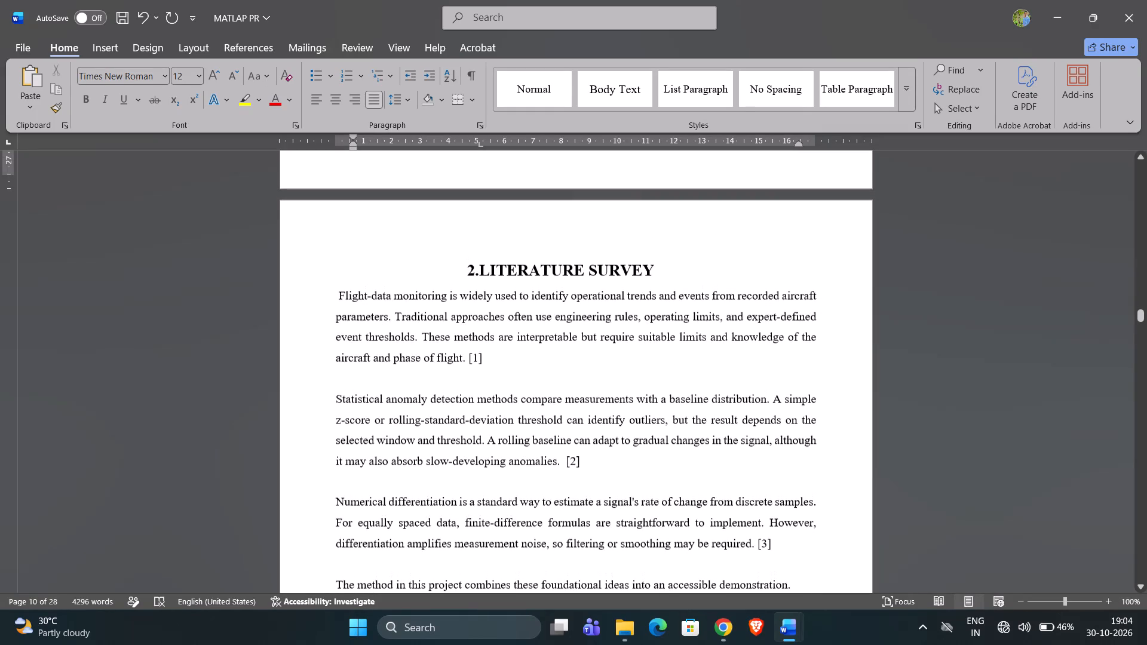
click(450, 250)
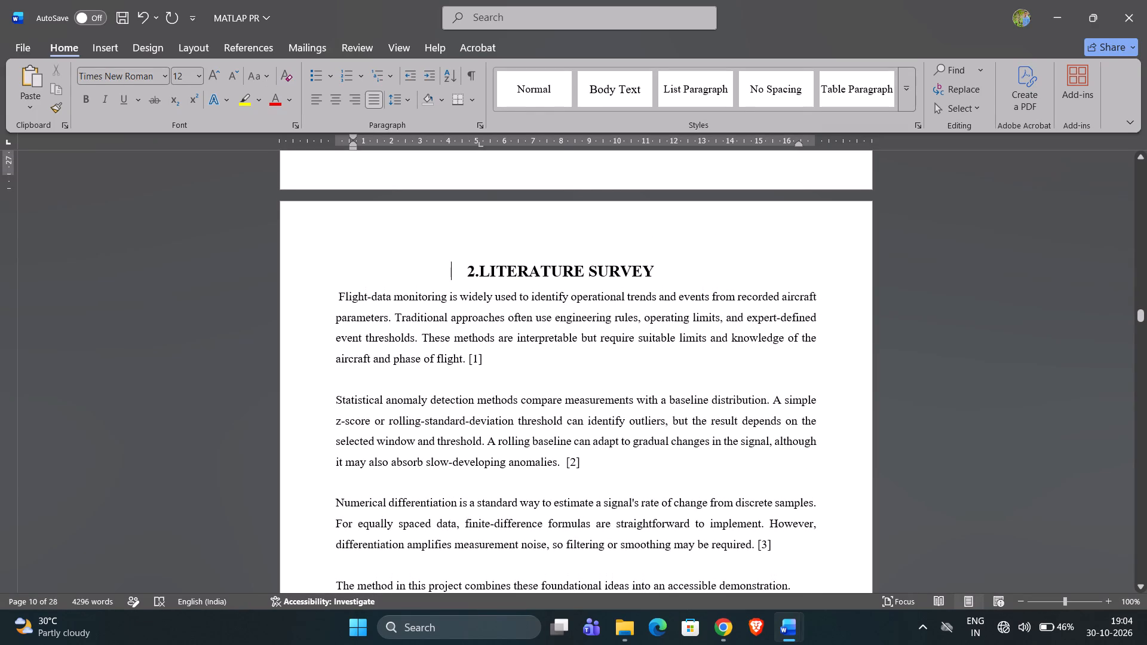
key(Return)
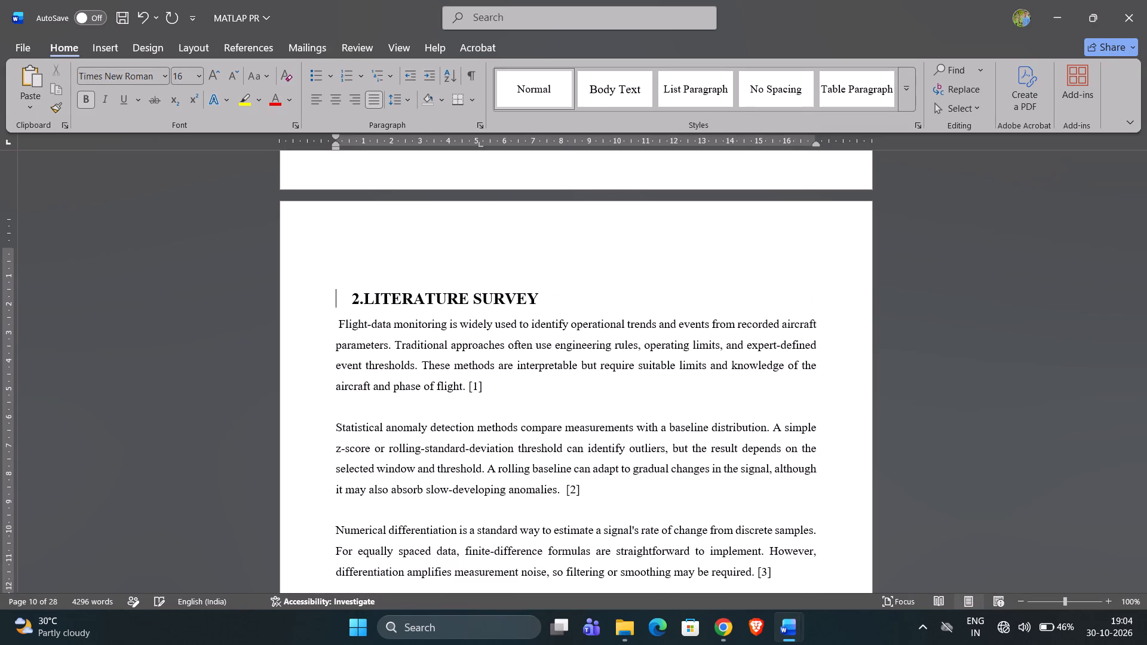
Pad the start of the "2.LITERATURE SURVEY" heading with spaces until it sits roughly centred on the page.
key(space)
key(space)
key(space)
key(space)
key(space)
key(space)
key(space)
key(space)
key(space)
key(space)
key(space)
key(space)
key(space)
key(space)
key(space)
key(space)
key(space)
key(space)
key(space)
key(space)
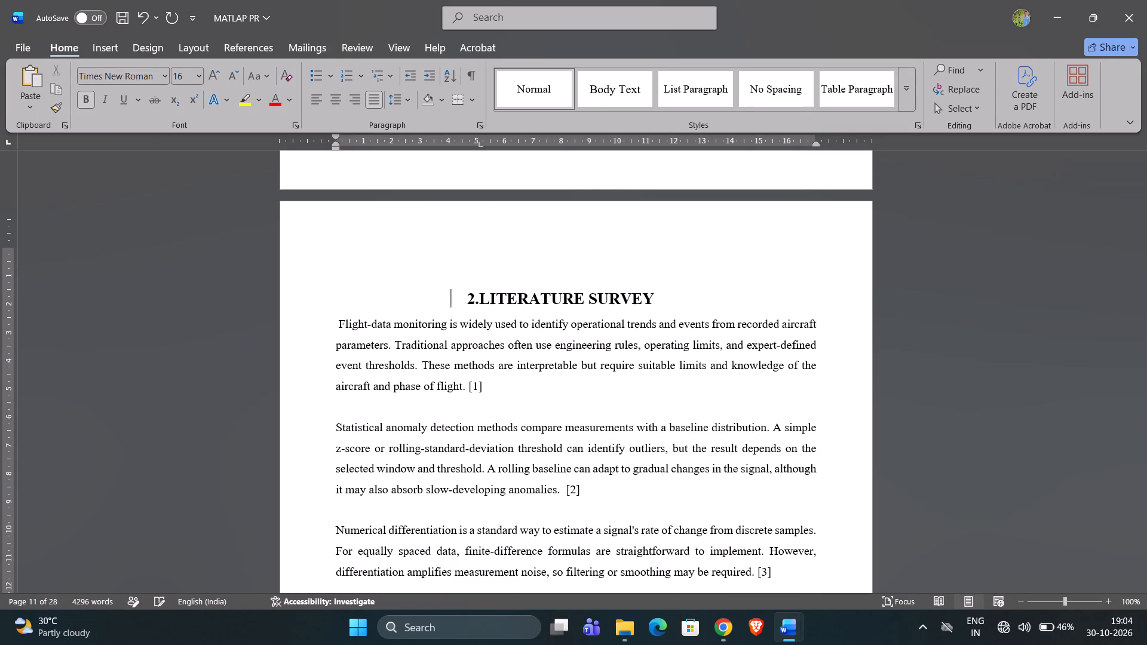
key(space)
key(space)
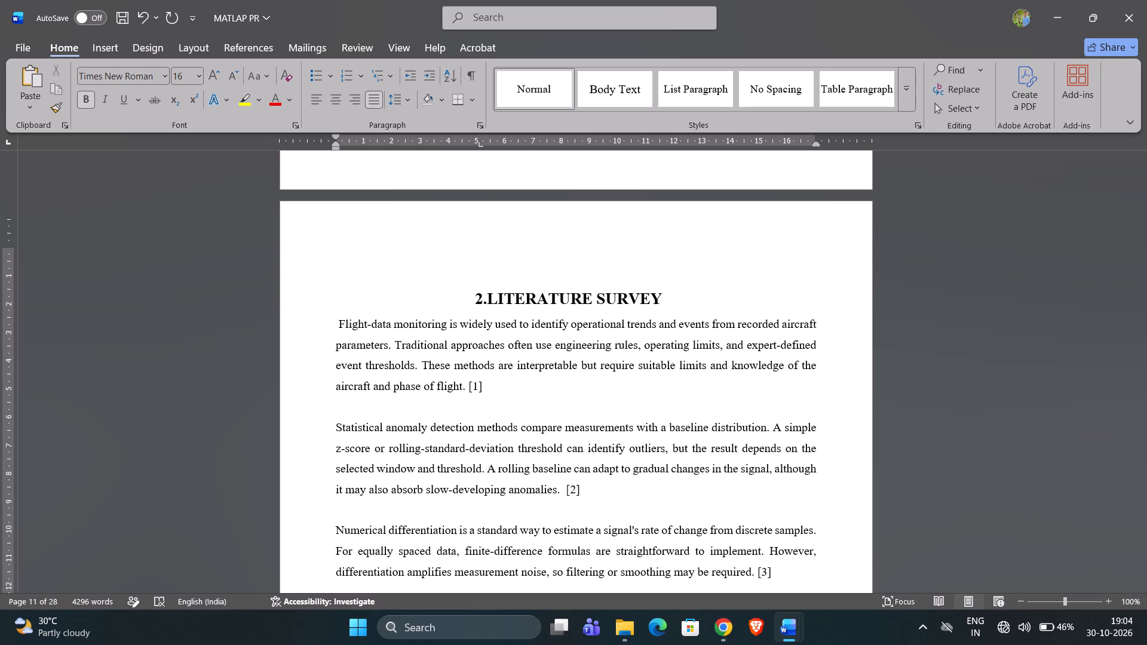
key(space)
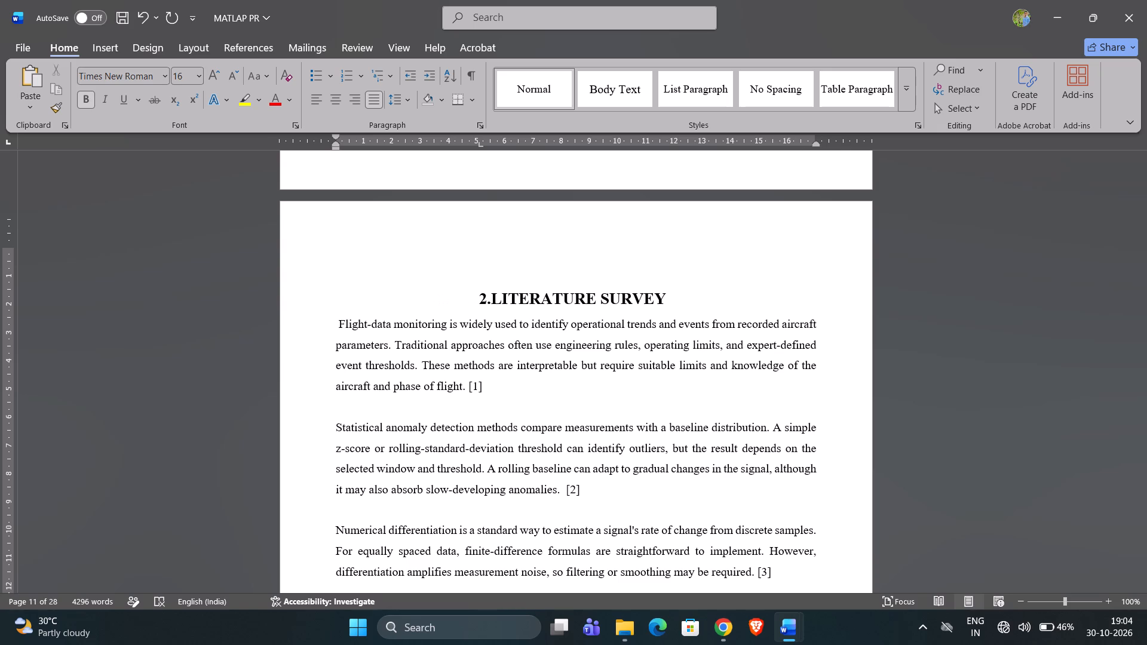
Switch to the numpy report and go to its "3. METHODOLOGY" chapter to examine its layout.
scroll(450, 250, down, 4)
scroll(450, 250, up, 2)
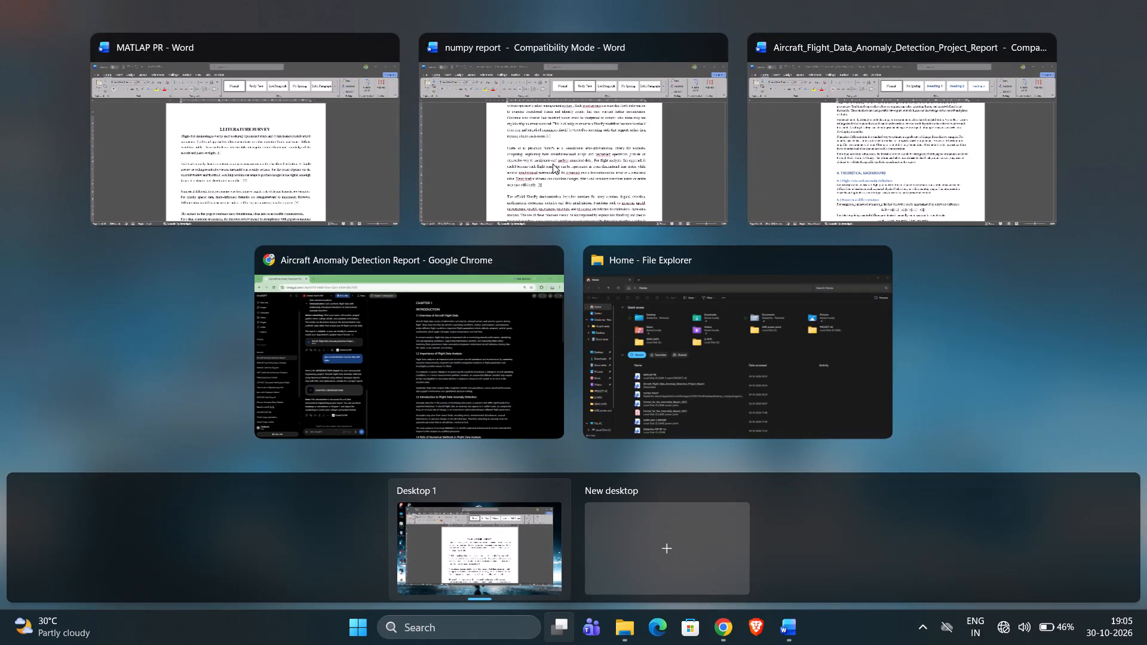
click(553, 164)
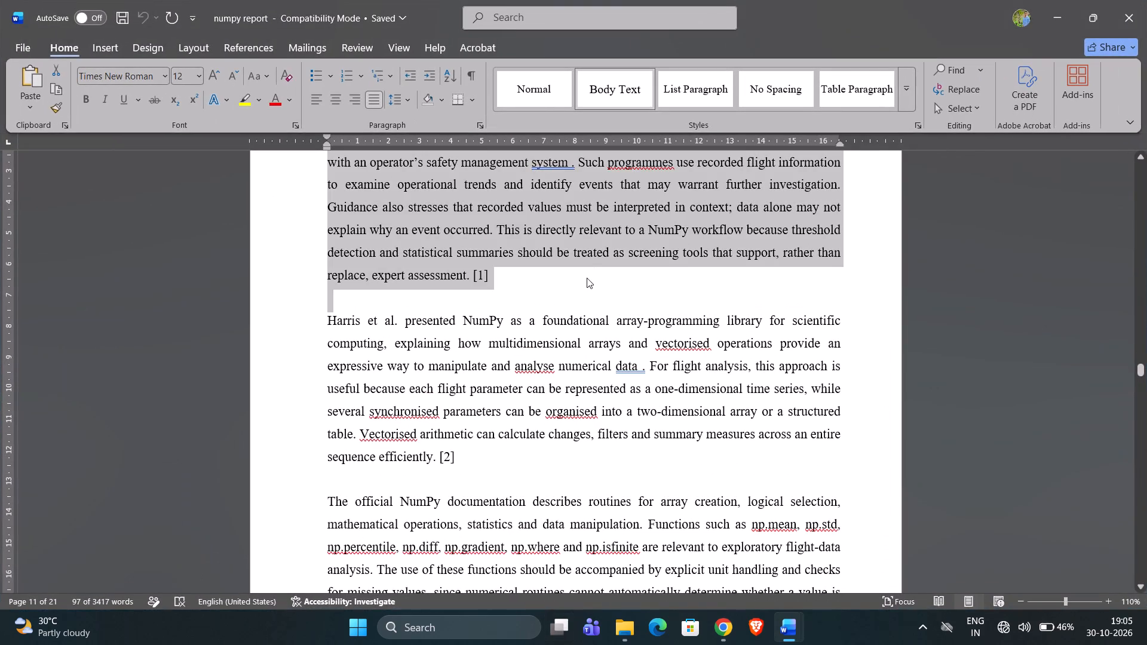
scroll(587, 278, down, 7)
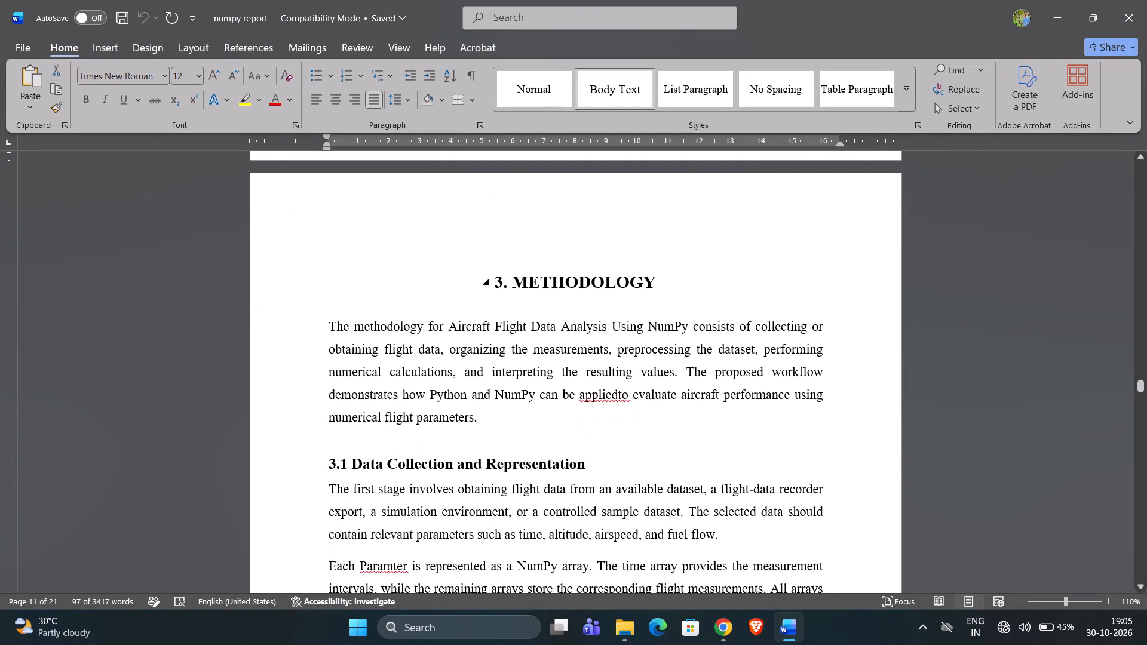
Examine the layout of the numpy report's "3. METHODOLOGY" chapter, including sections 3.1 and 3.2 and their Python code images.
scroll(587, 278, up, 5)
scroll(587, 278, down, 4)
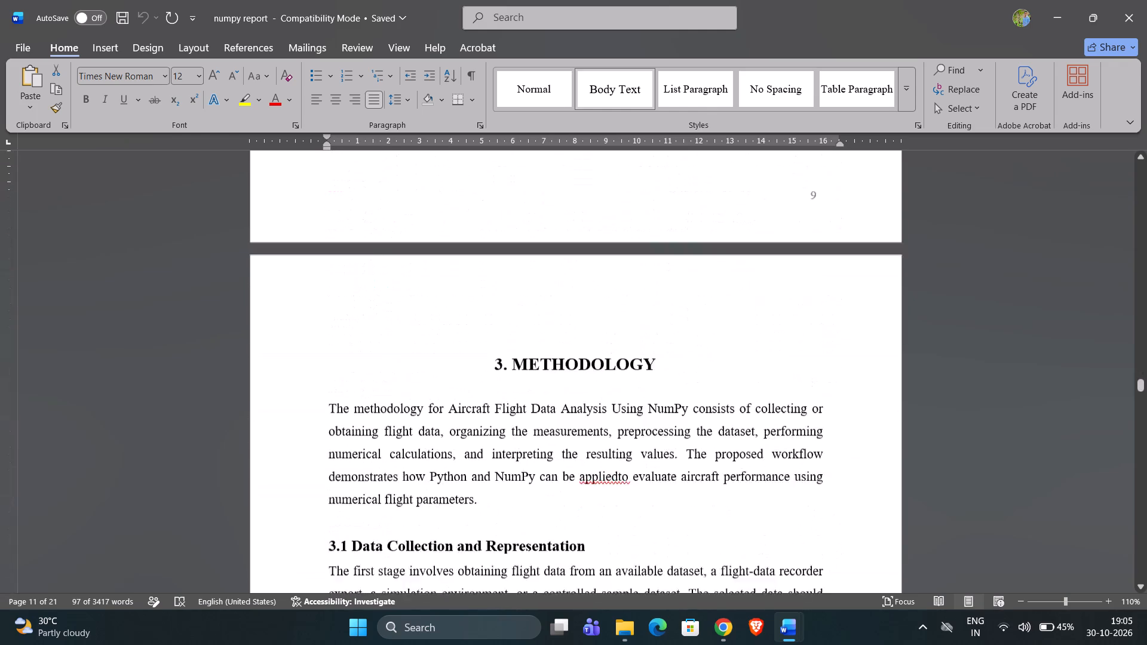
scroll(587, 278, down, 3)
scroll(587, 278, up, 4)
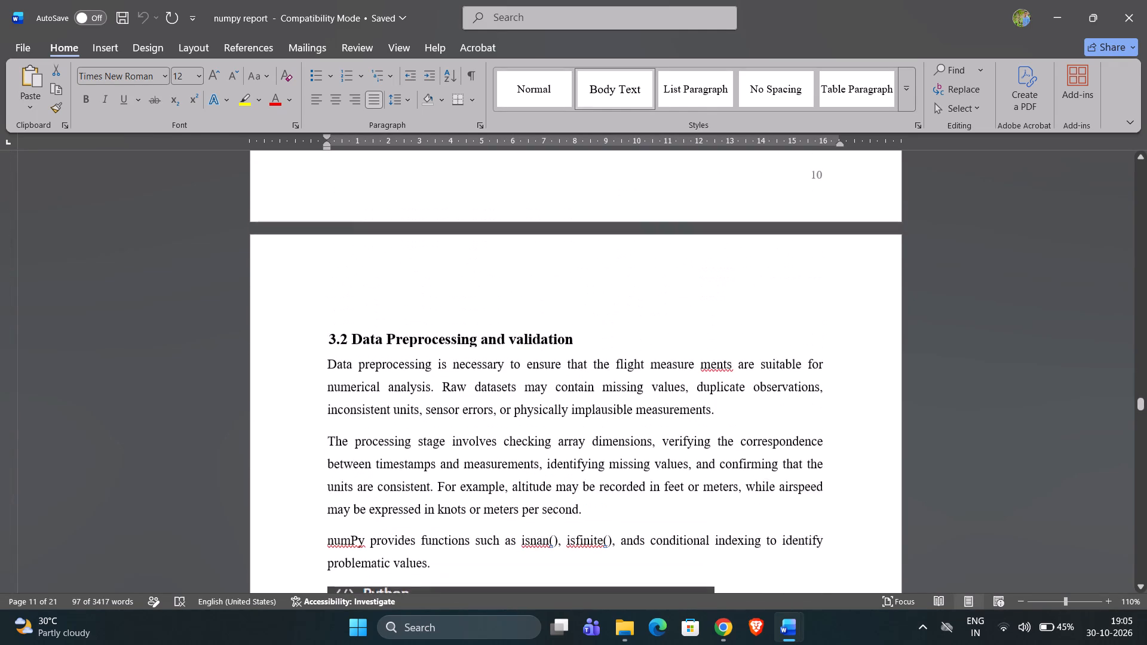
scroll(587, 278, up, 3)
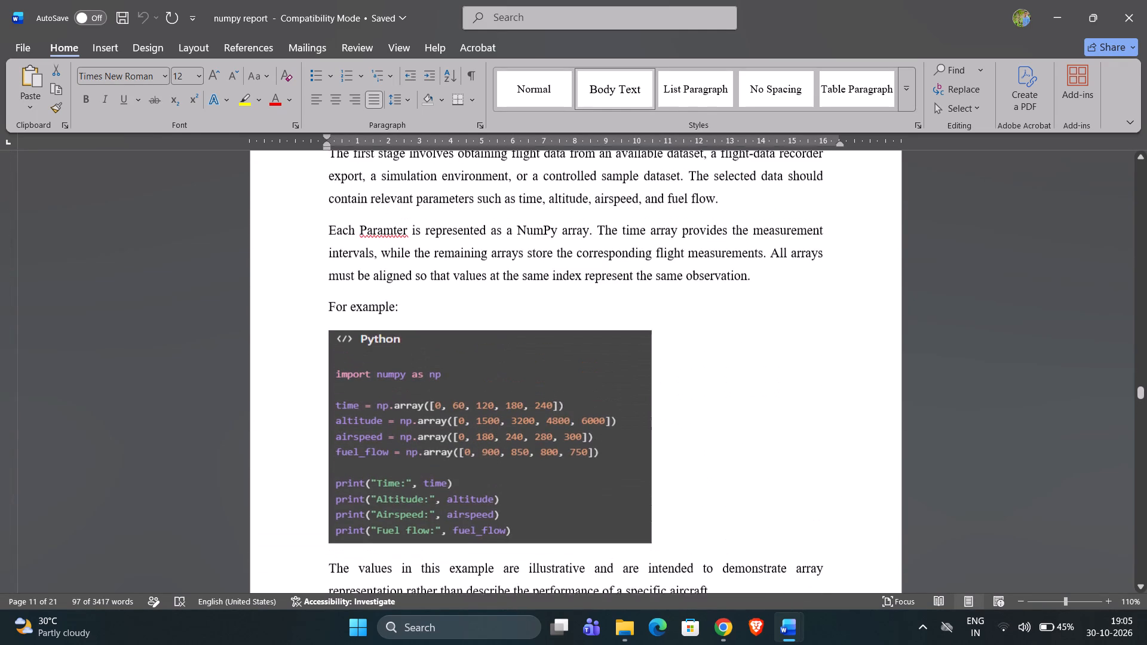
scroll(587, 278, down, 2)
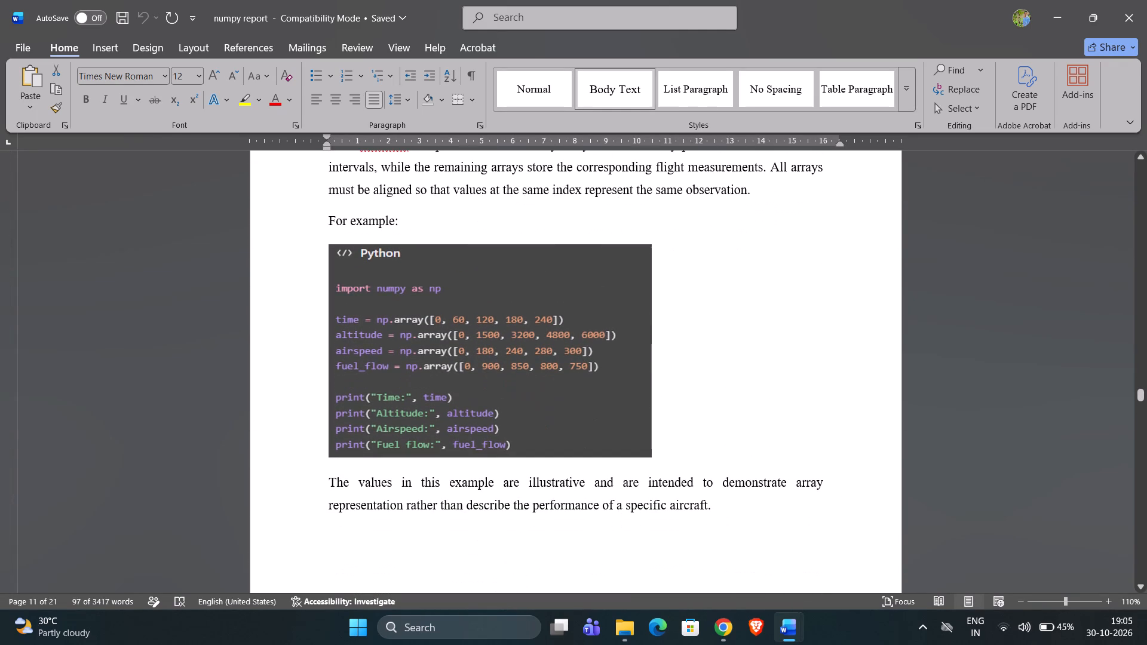
scroll(587, 278, down, 6)
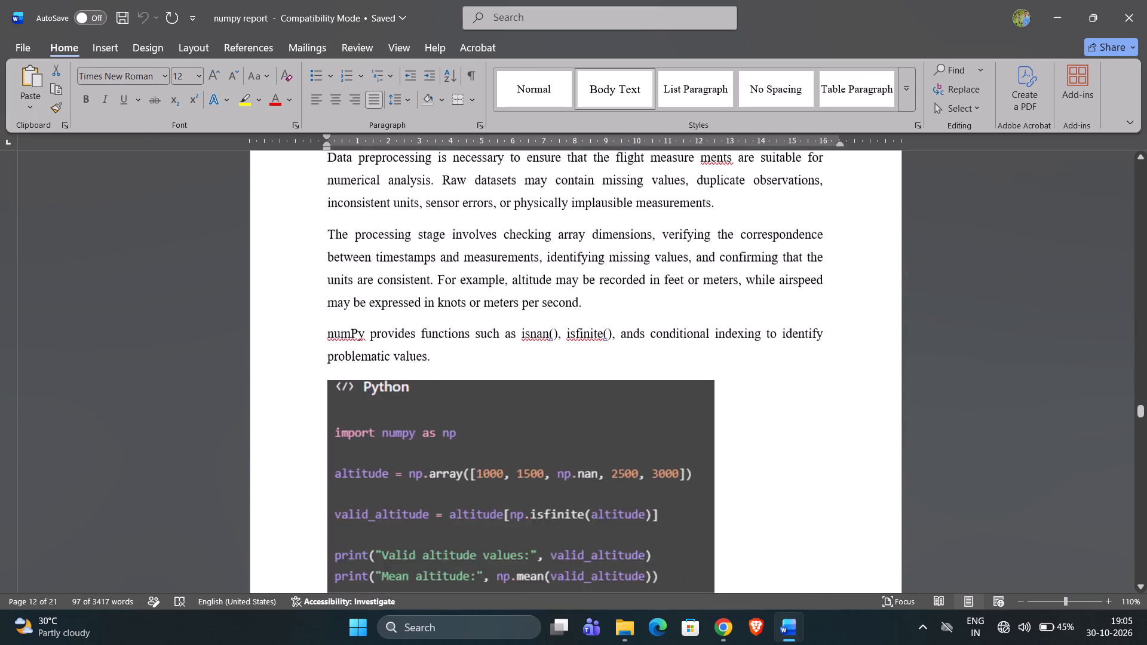
scroll(587, 278, down, 16)
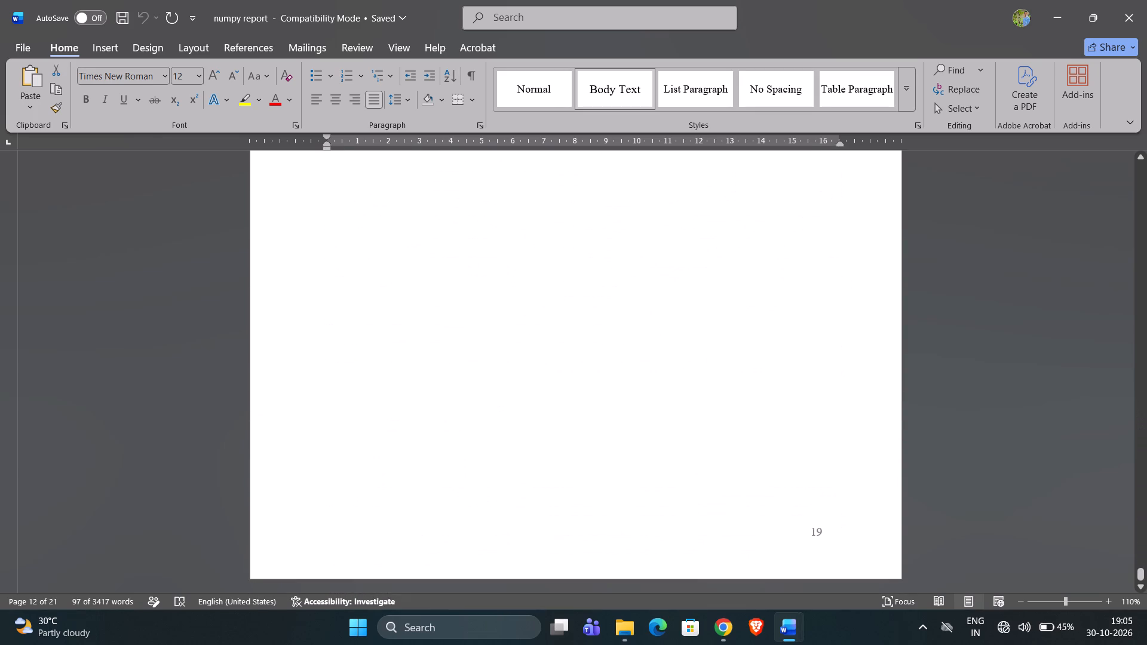
Review the numpy report backwards from its last page through the references and future-scope text to the discussion of accuracy and limitations.
scroll(587, 278, up, 4)
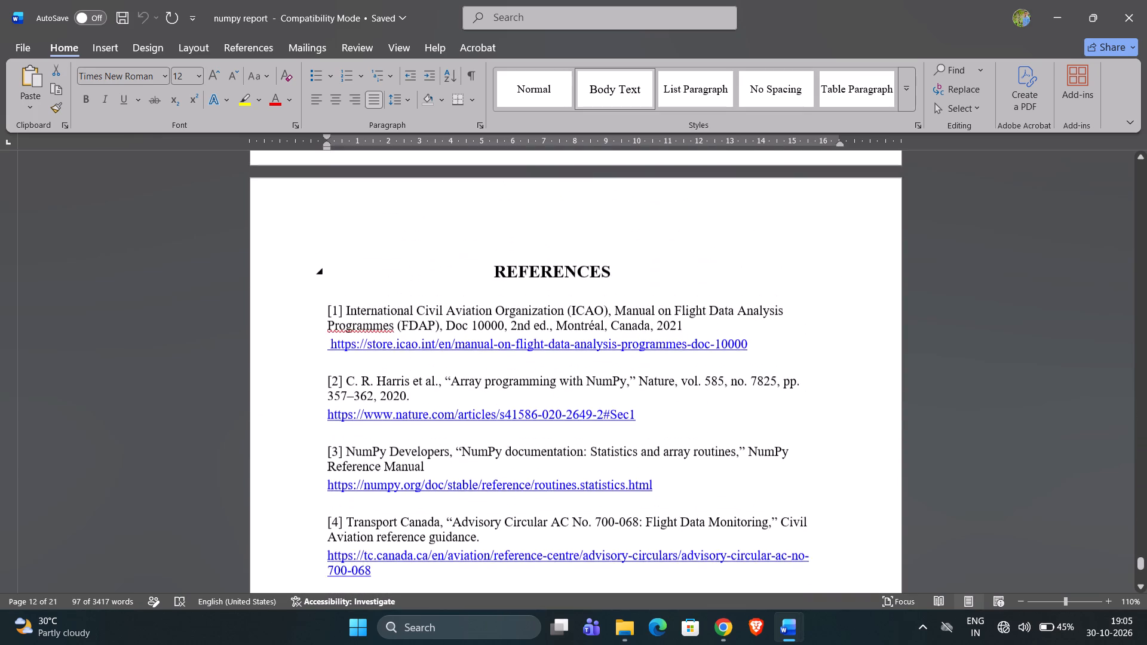
scroll(587, 278, up, 4)
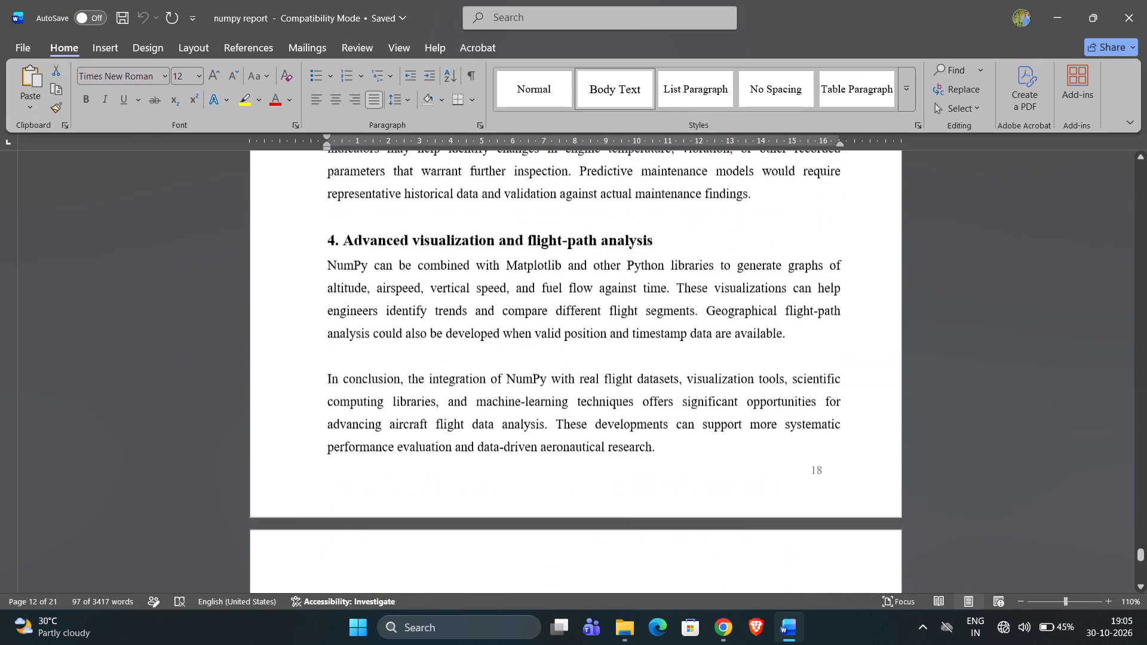
scroll(587, 278, up, 11)
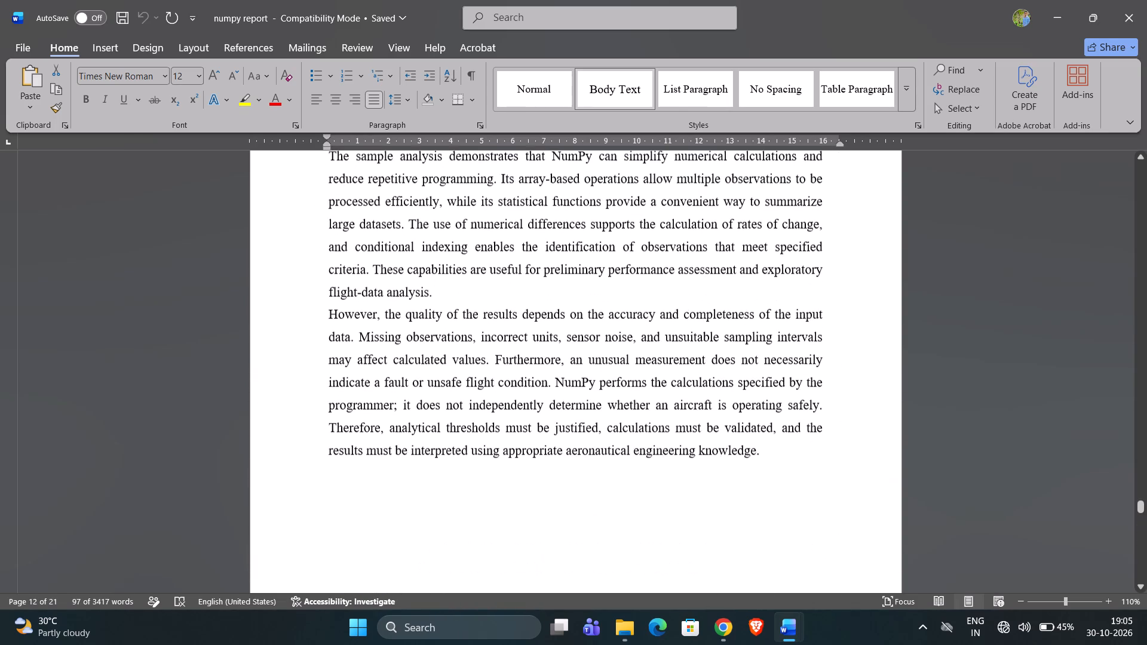
scroll(587, 278, up, 1)
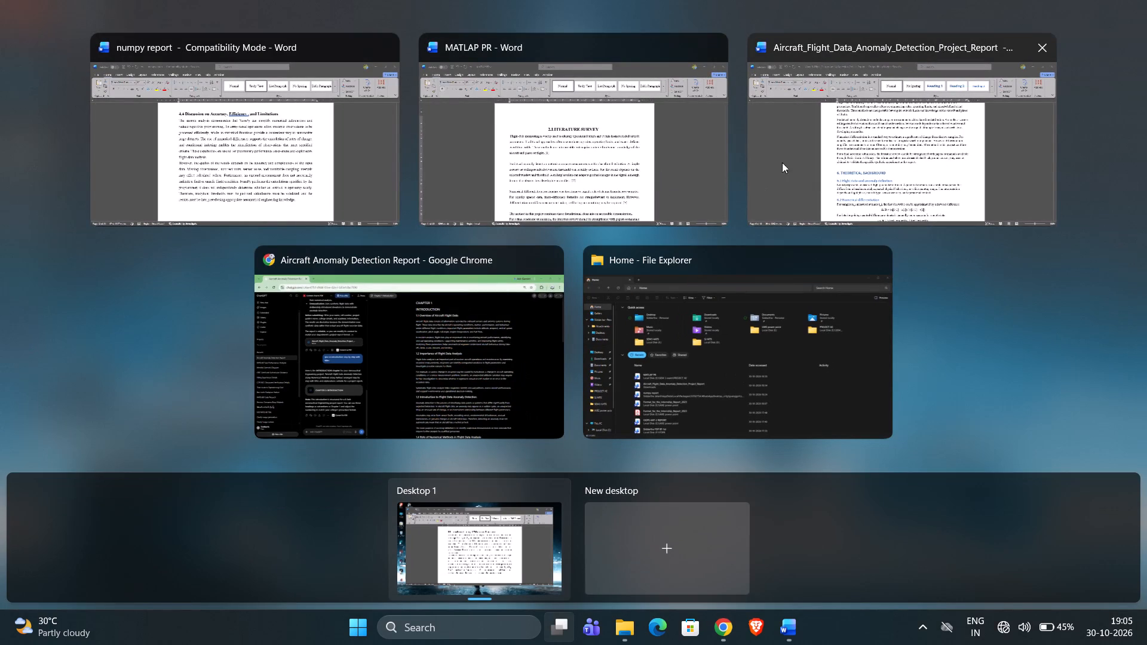
Switch to the MATLAP PR document and enlarge its "3. METHODOLOGY" heading to 16 pt.
click(522, 115)
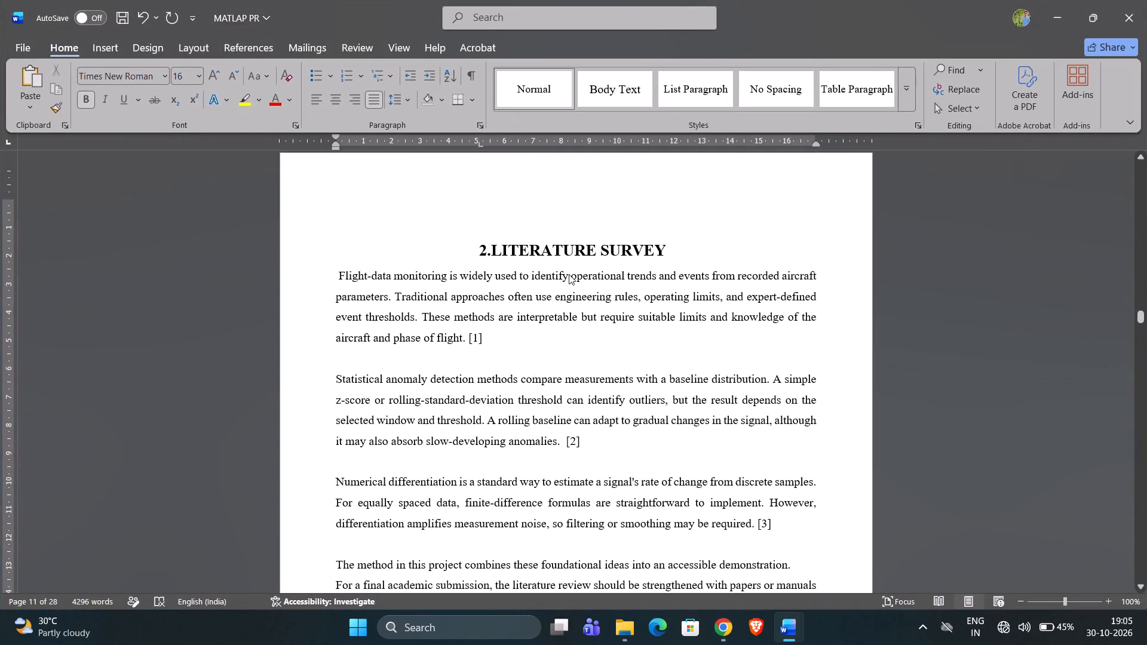
scroll(569, 274, down, 3)
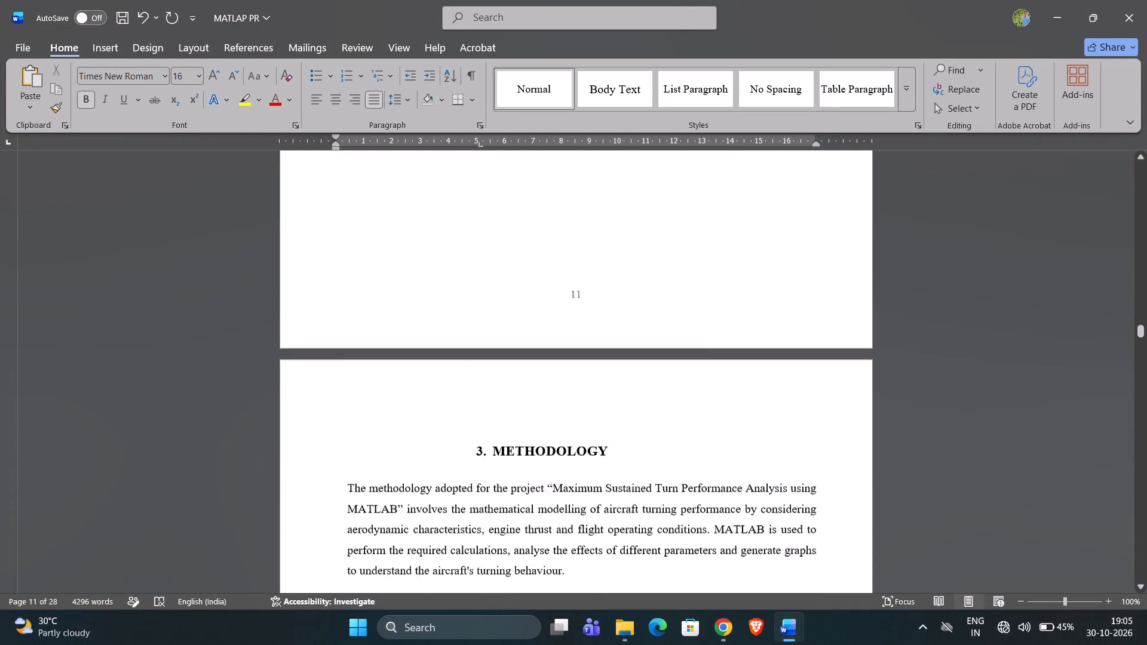
scroll(569, 274, down, 2)
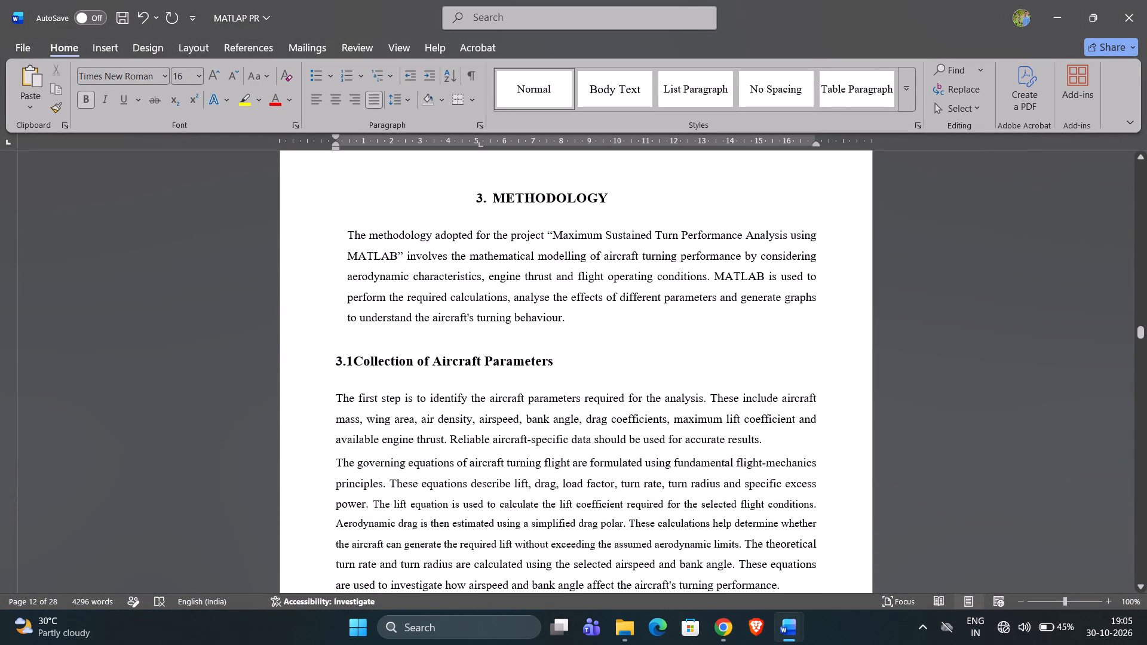
drag(473, 186, 620, 192)
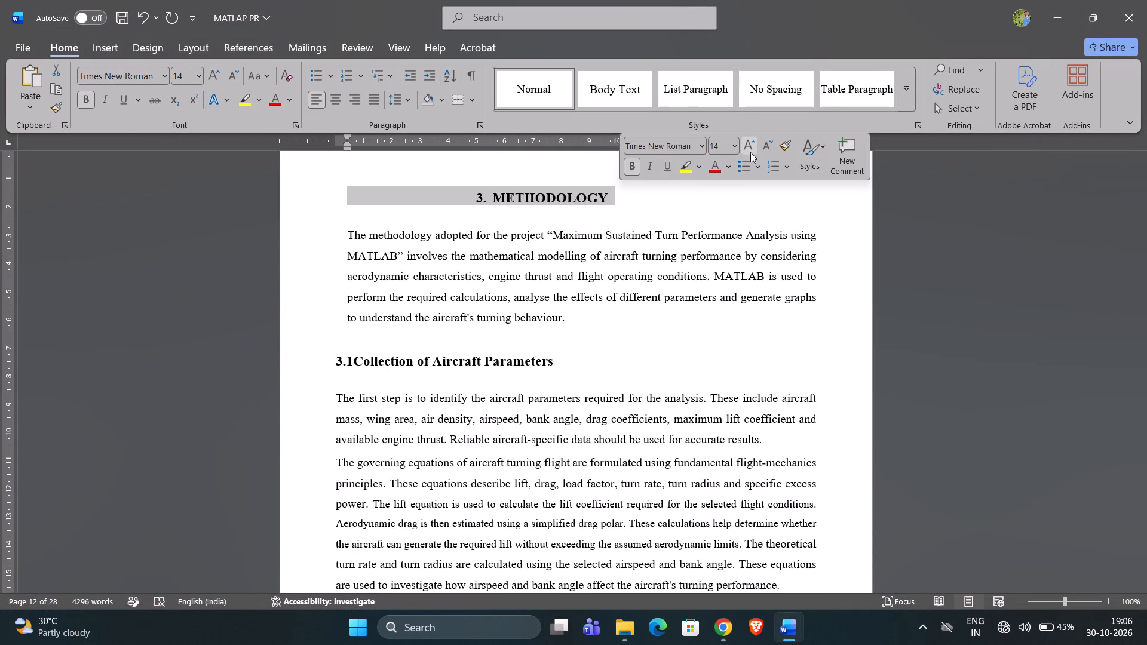
click(751, 152)
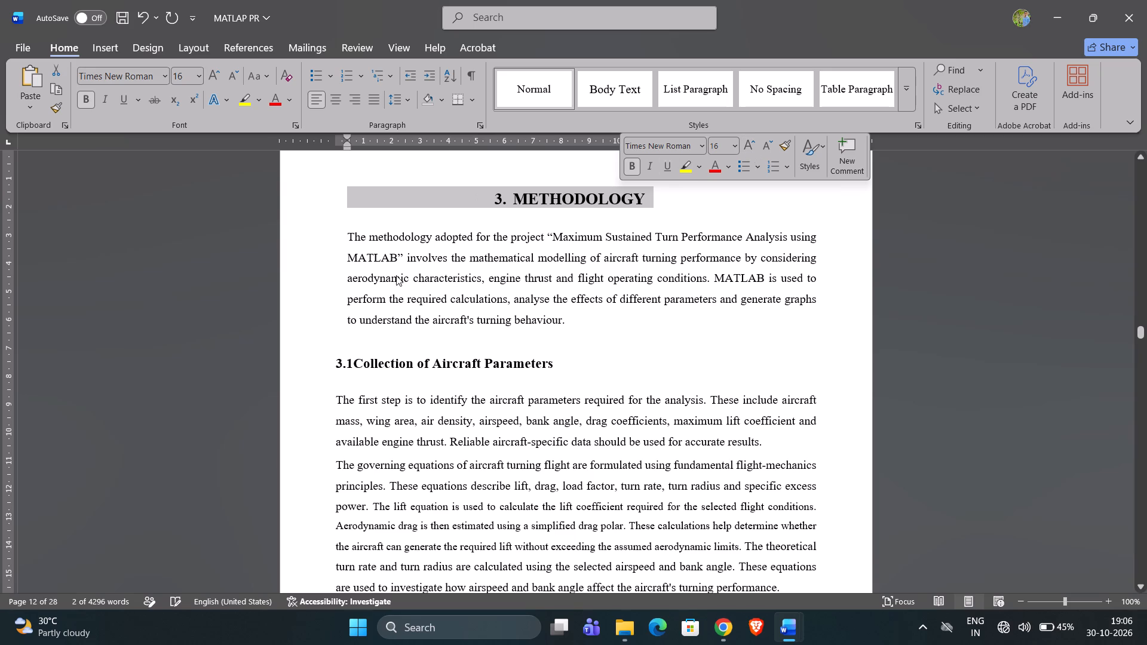
Examine the old methodology content in MATLAP PR, from the flowchart through section 3.4's parameter table to the section 3.5 heading.
scroll(418, 332, down, 4)
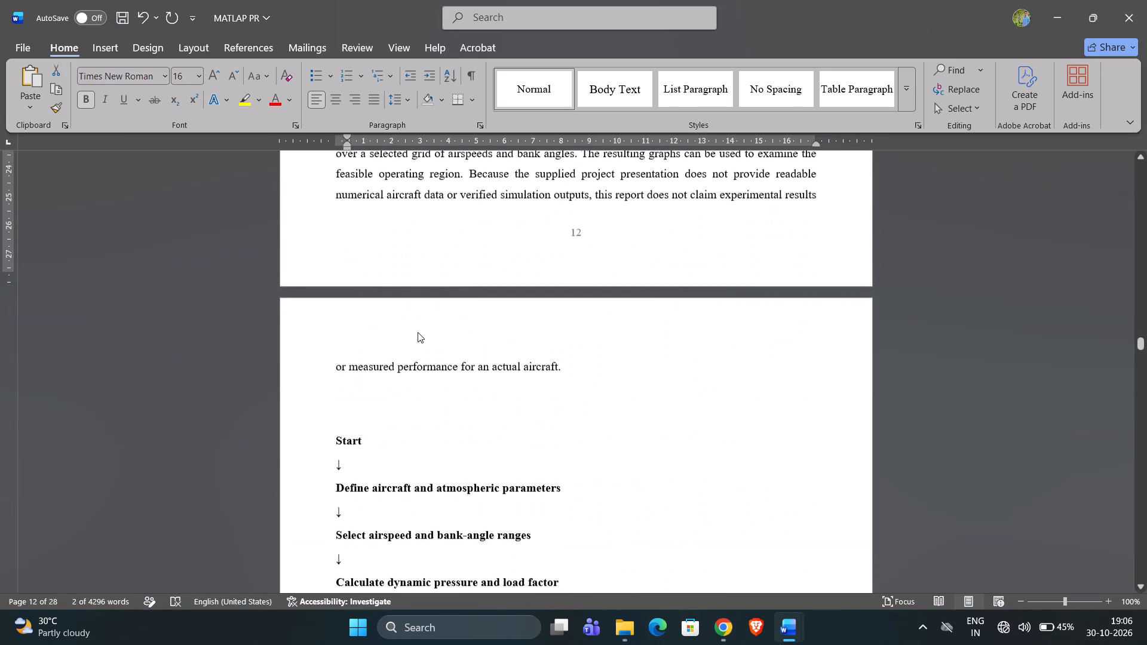
scroll(418, 332, down, 1)
scroll(418, 332, up, 4)
scroll(418, 332, down, 1)
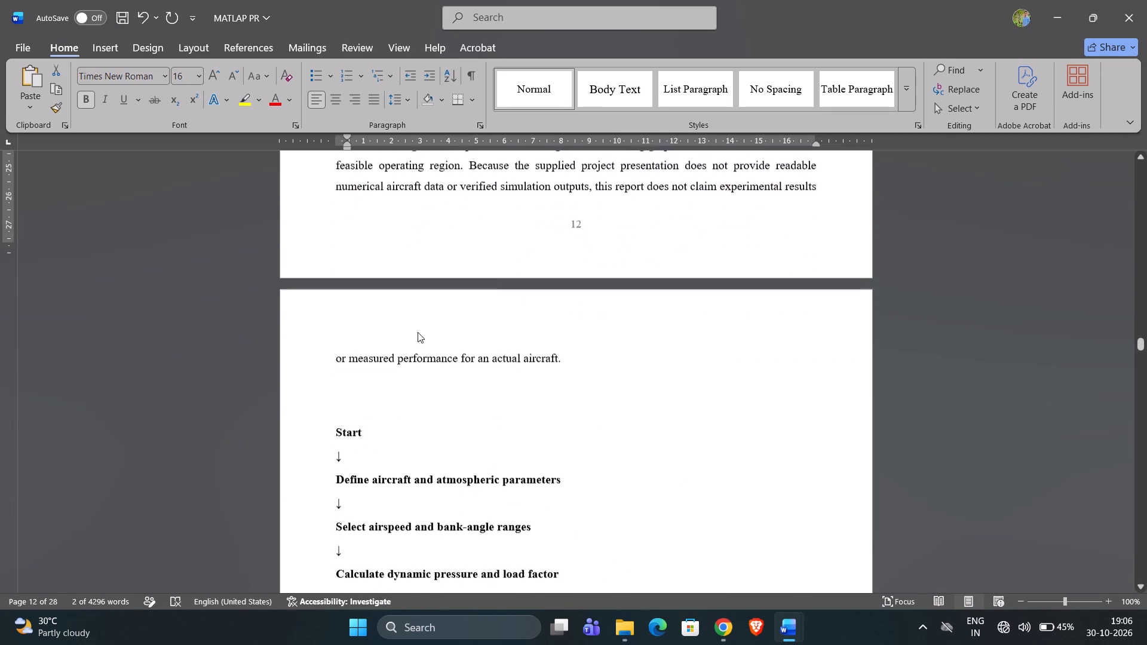
scroll(418, 332, down, 4)
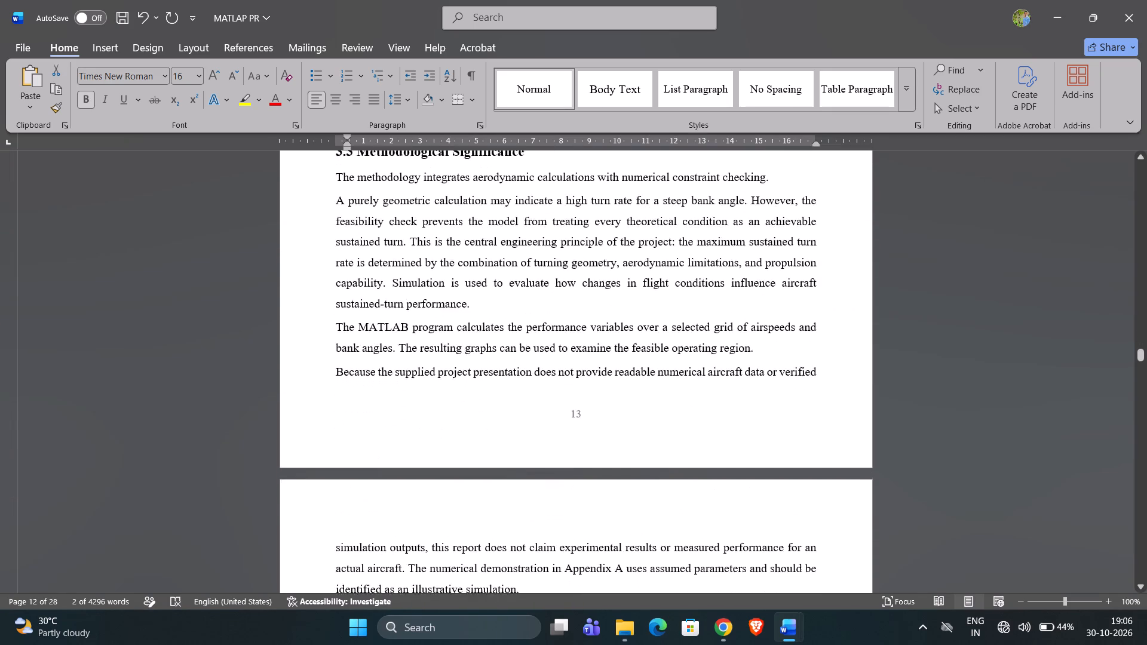
scroll(418, 332, down, 2)
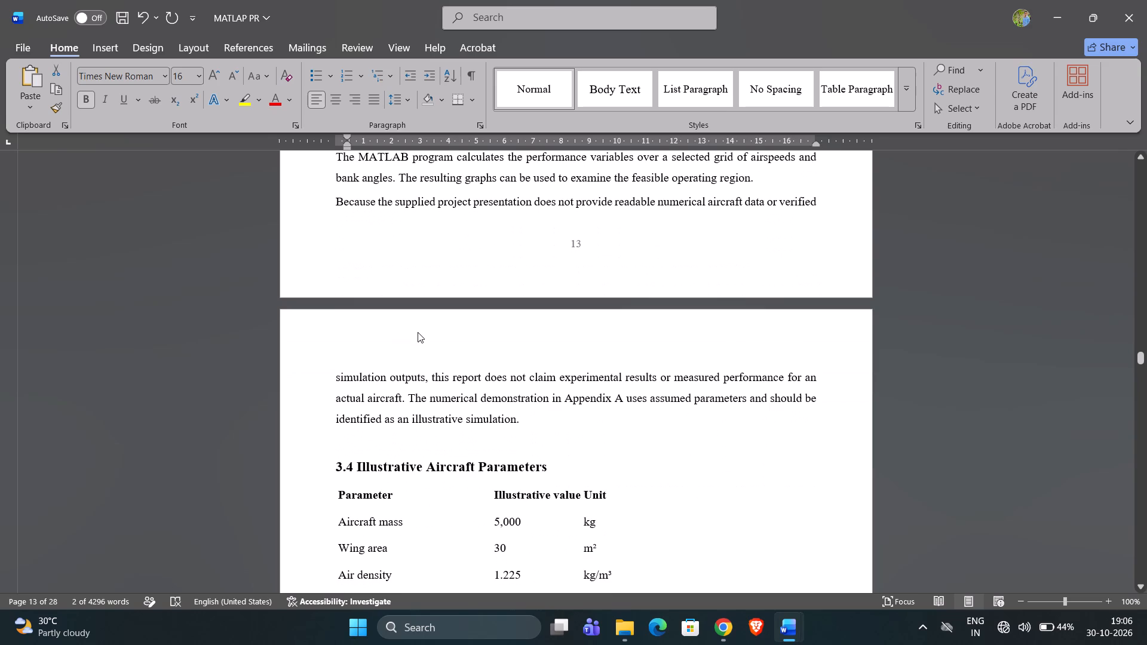
scroll(418, 332, down, 4)
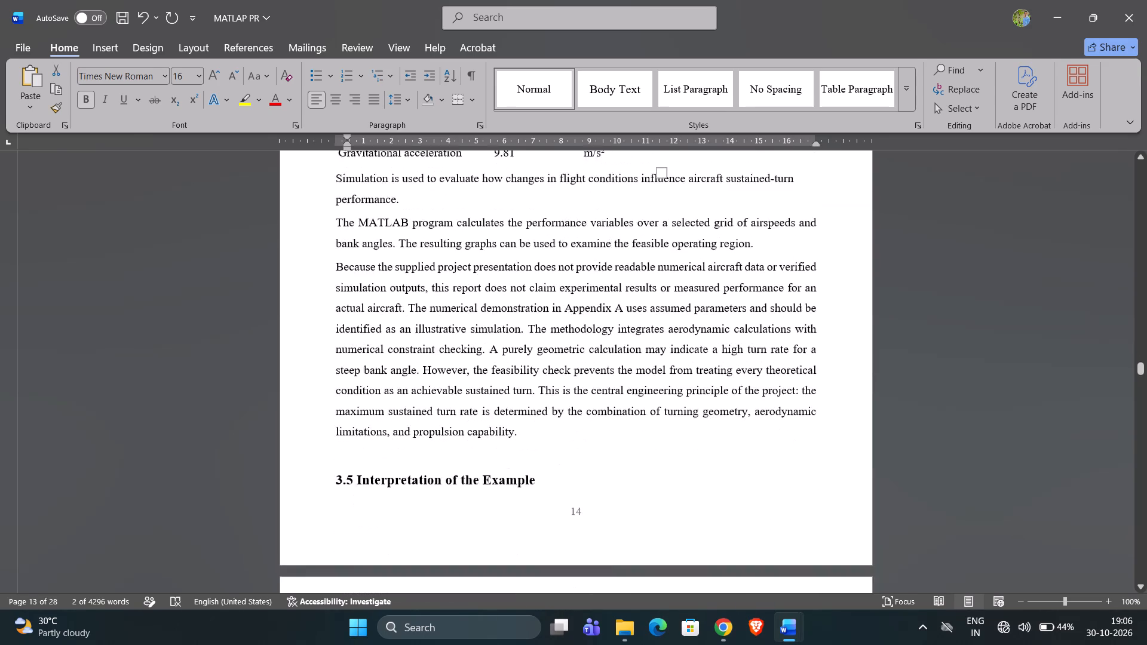
scroll(418, 332, up, 1)
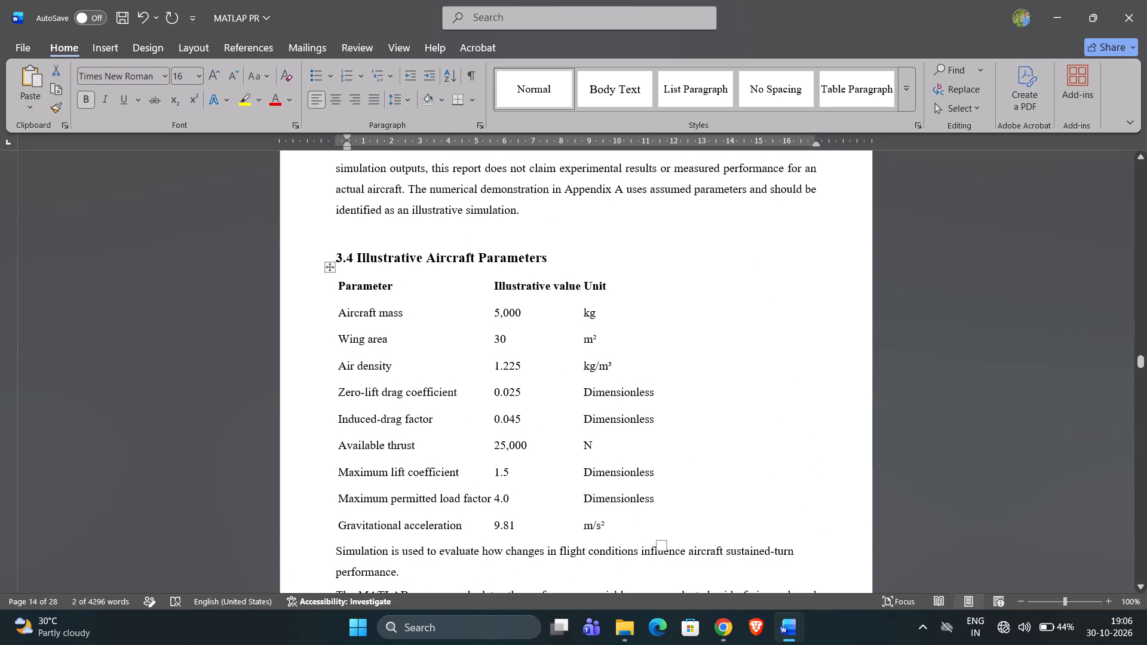
Review the report from its cover page through the introduction and literature survey chapters to the "3. METHODOLOGY" heading.
scroll(418, 332, up, 20)
scroll(418, 332, up, 20)
scroll(418, 332, up, 20)
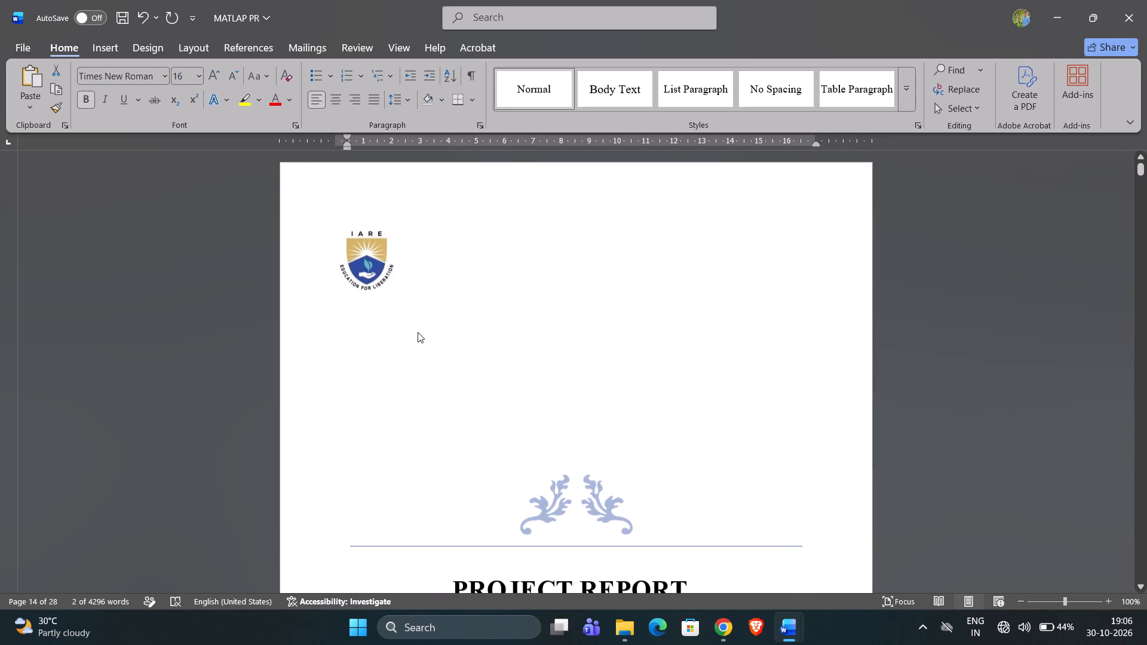
scroll(418, 332, down, 11)
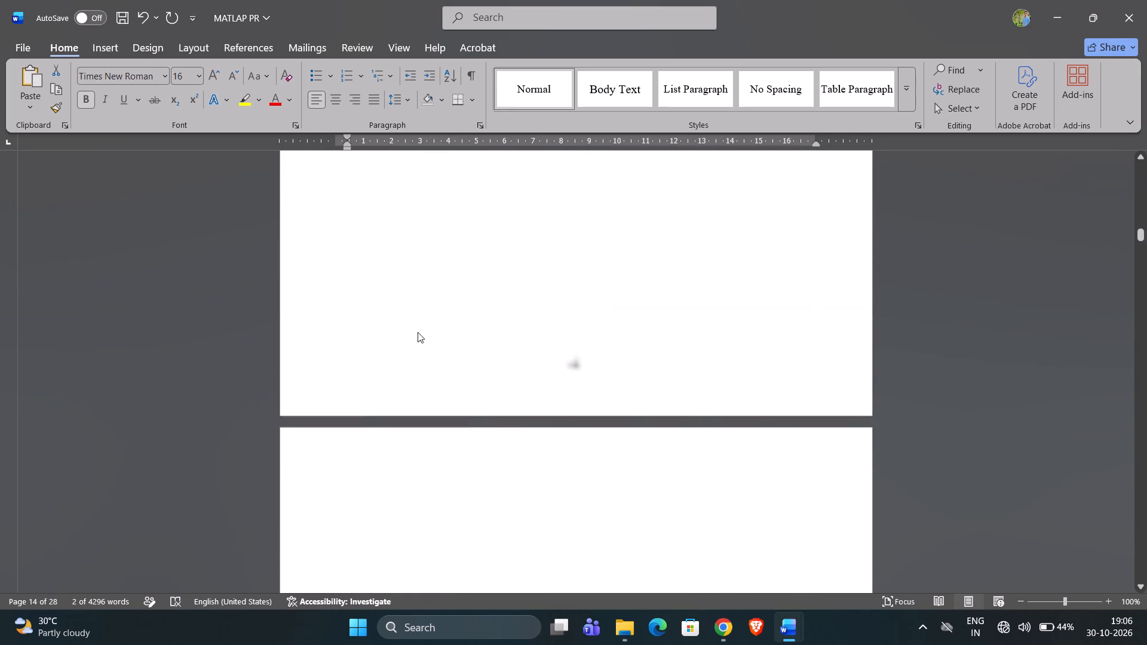
scroll(418, 332, down, 8)
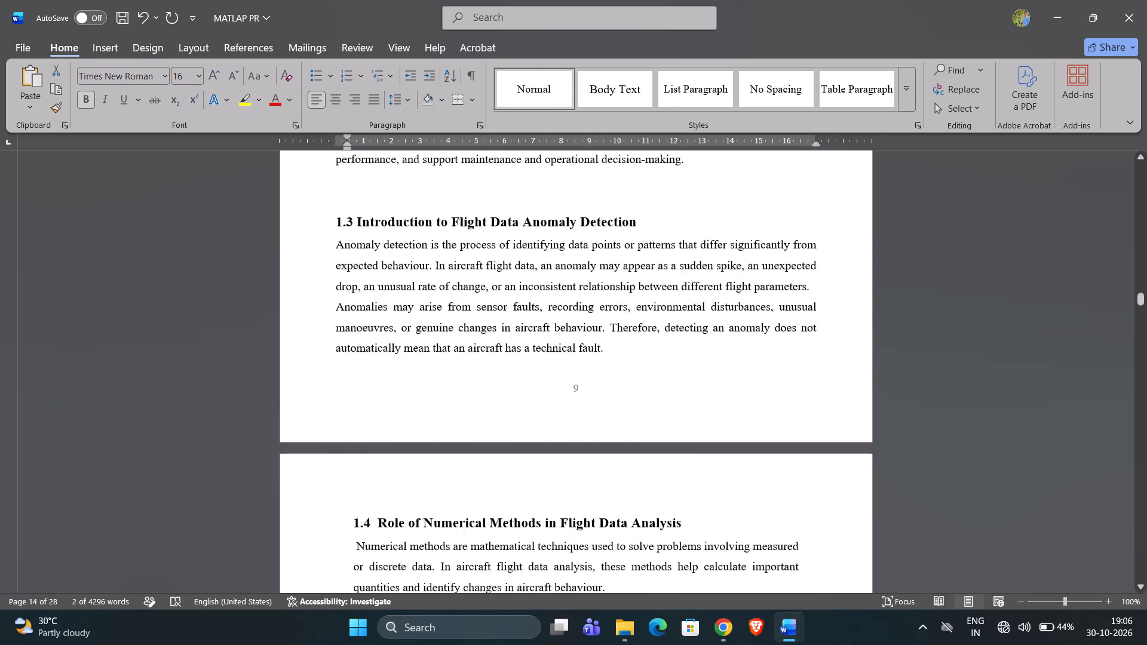
scroll(418, 332, down, 5)
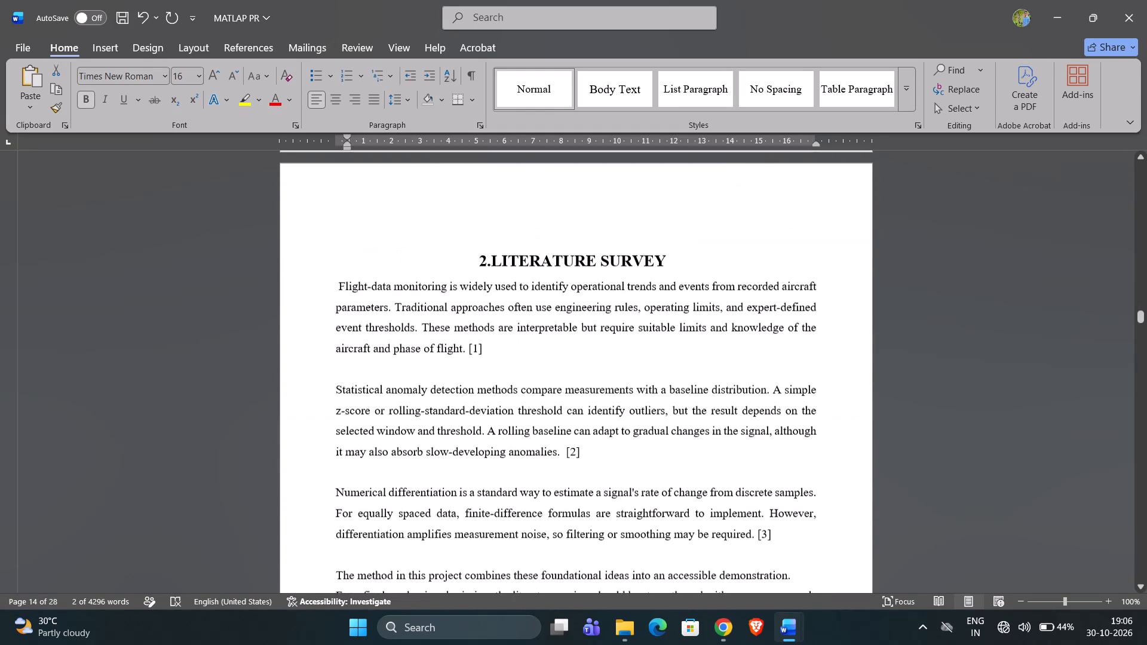
scroll(418, 332, down, 3)
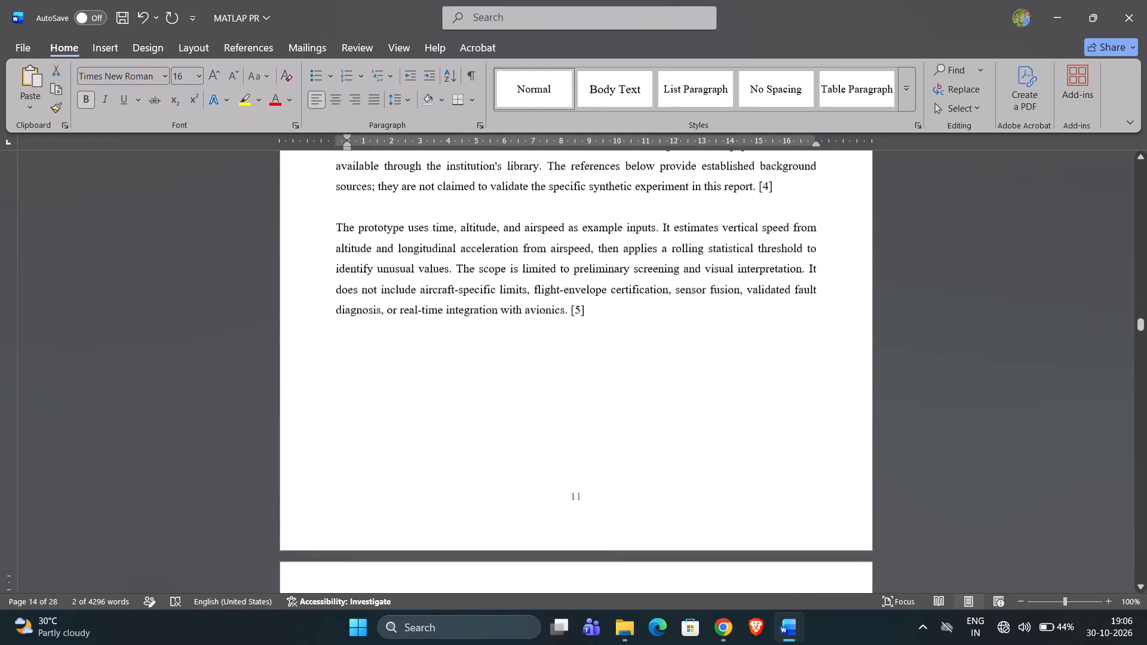
scroll(418, 332, down, 2)
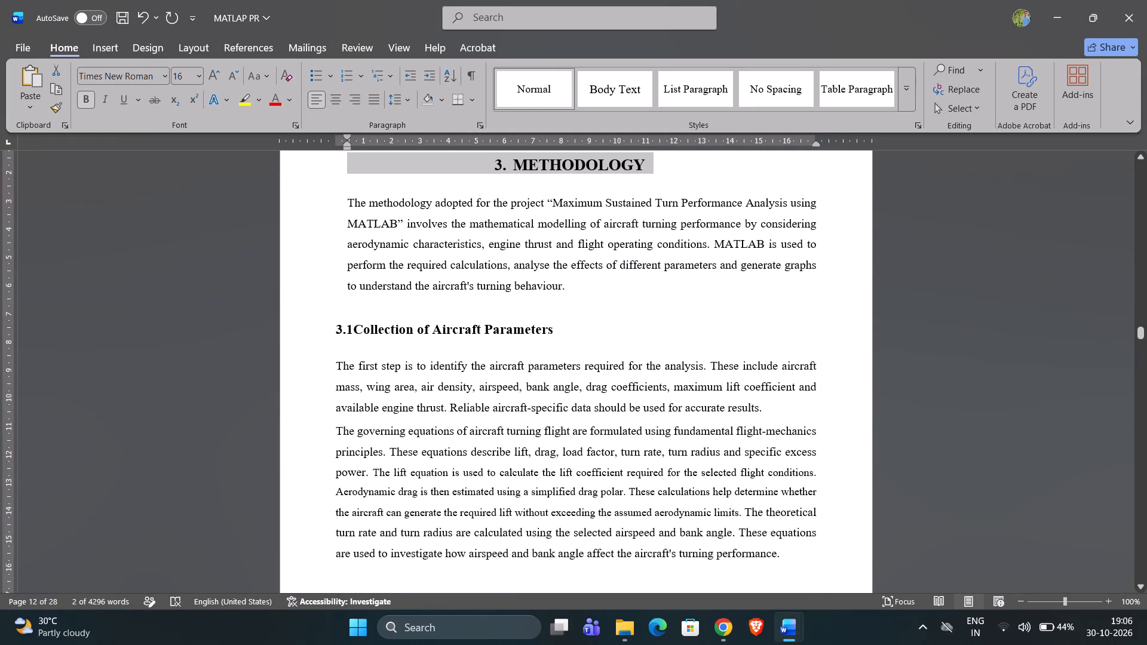
Examine the remaining old MATLAB content from section 3.1 through the equations and sections 4.1 and 4.2 of "4.RESULTS AND DISCUSSION".
scroll(418, 332, down, 3)
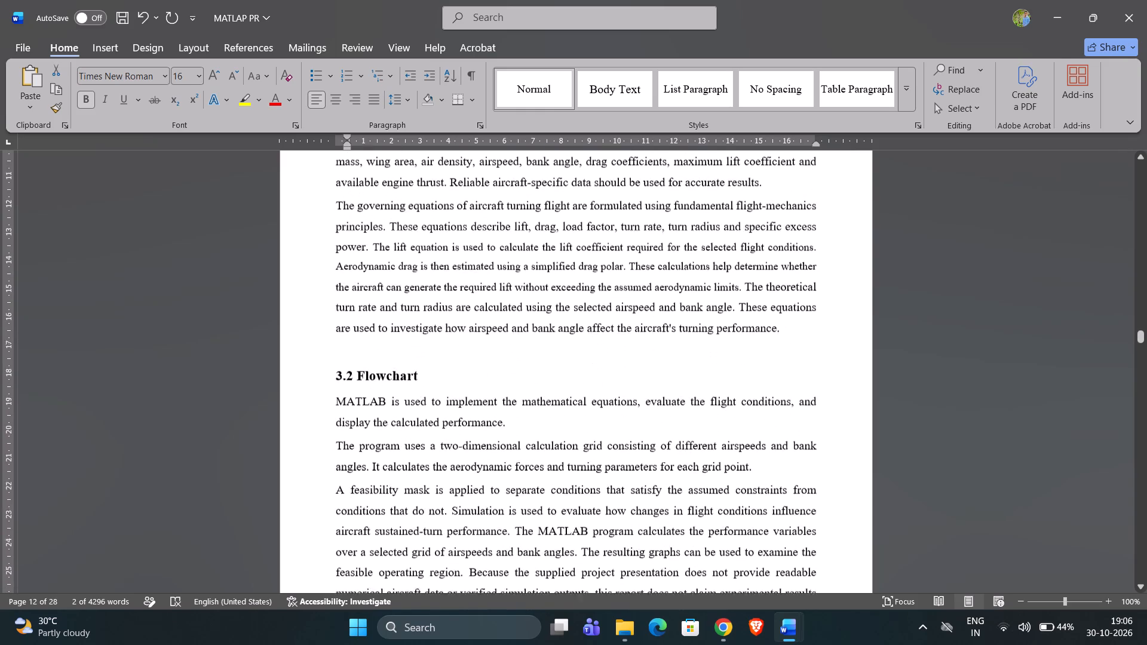
scroll(418, 332, down, 4)
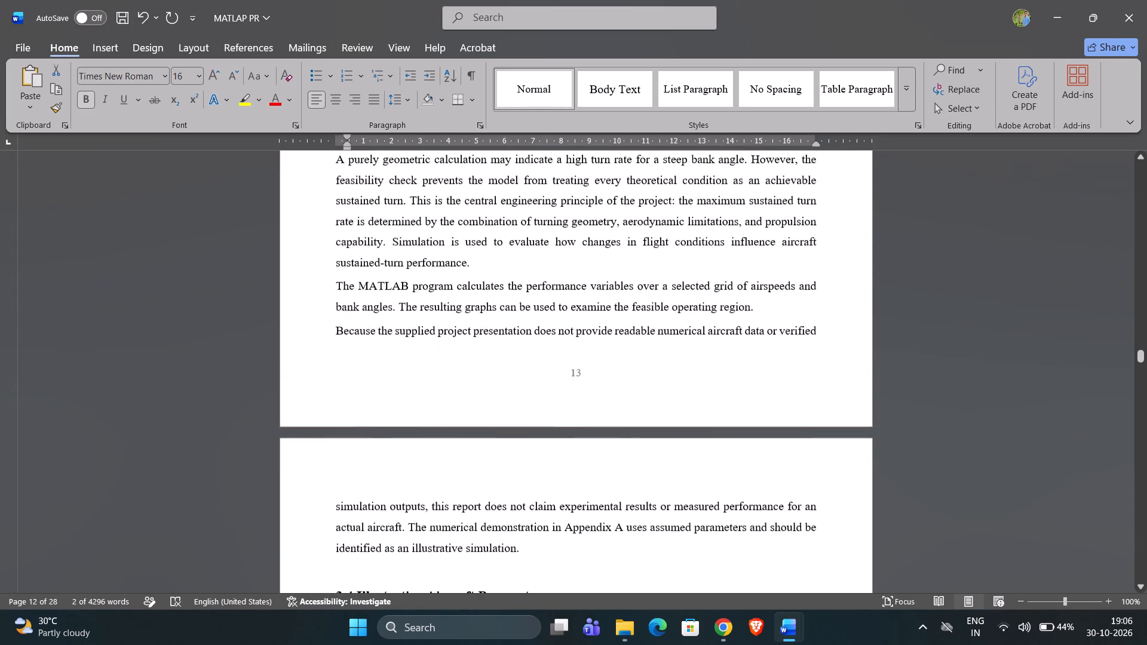
scroll(418, 332, down, 4)
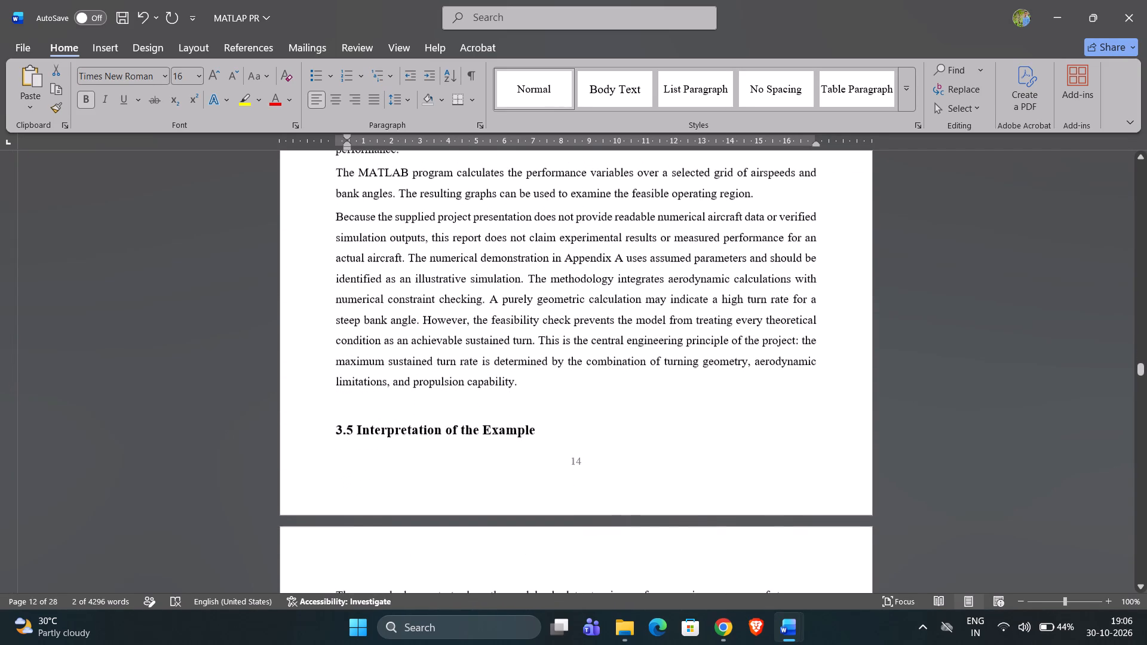
scroll(418, 332, down, 10)
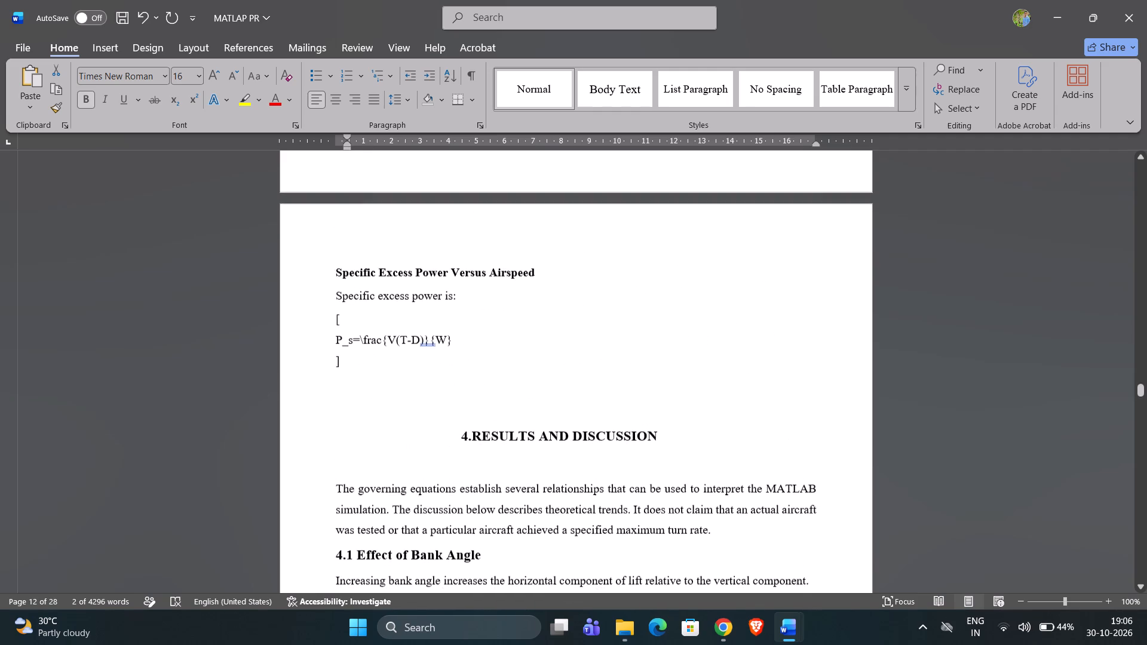
scroll(418, 332, down, 4)
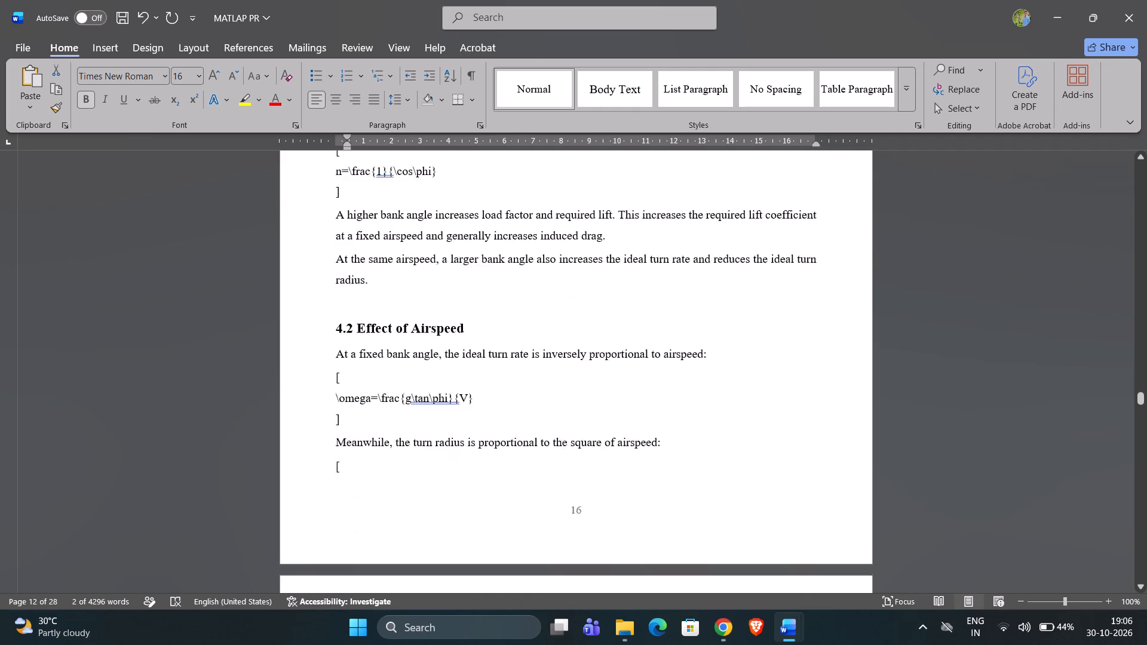
scroll(418, 332, down, 1)
scroll(418, 332, up, 5)
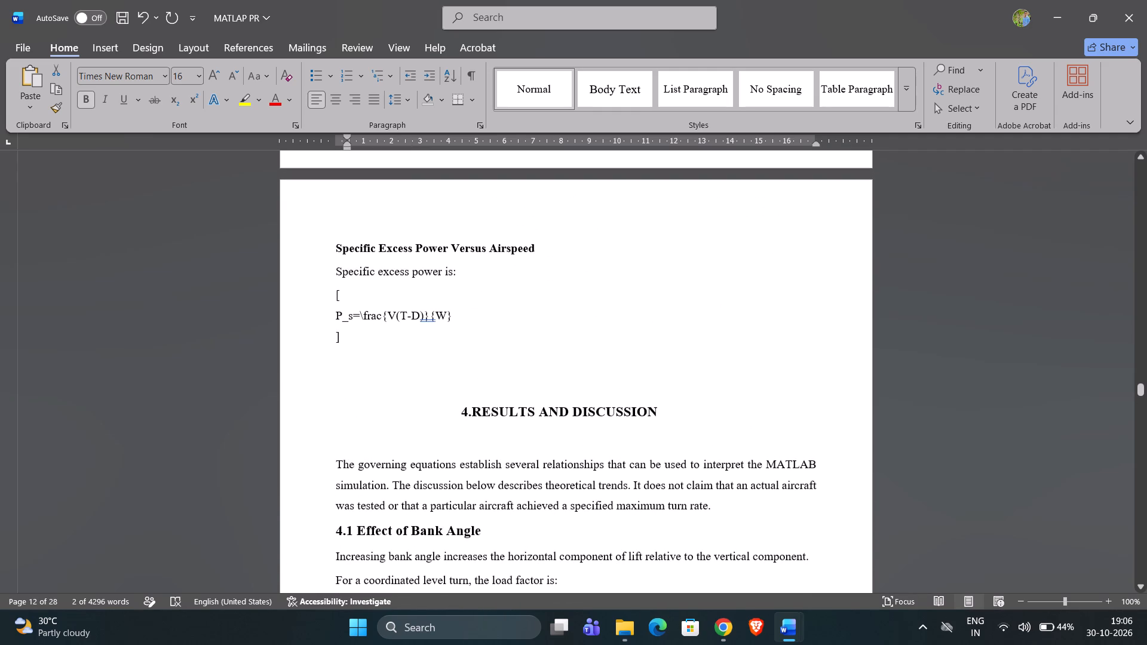
scroll(418, 332, down, 1)
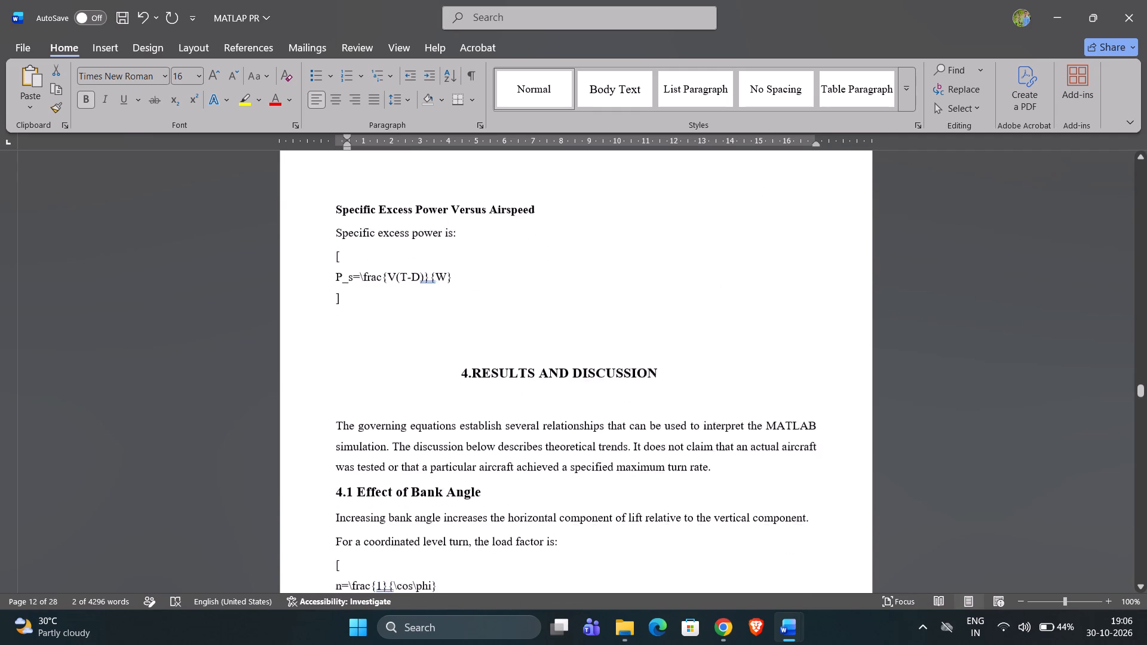
scroll(418, 332, down, 2)
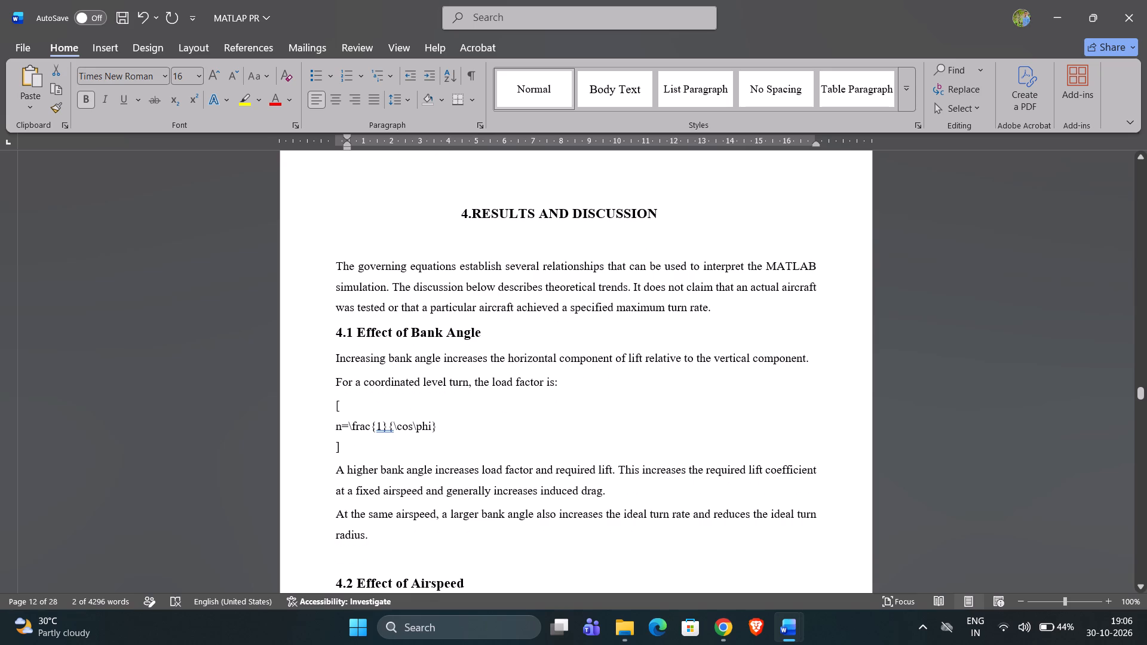
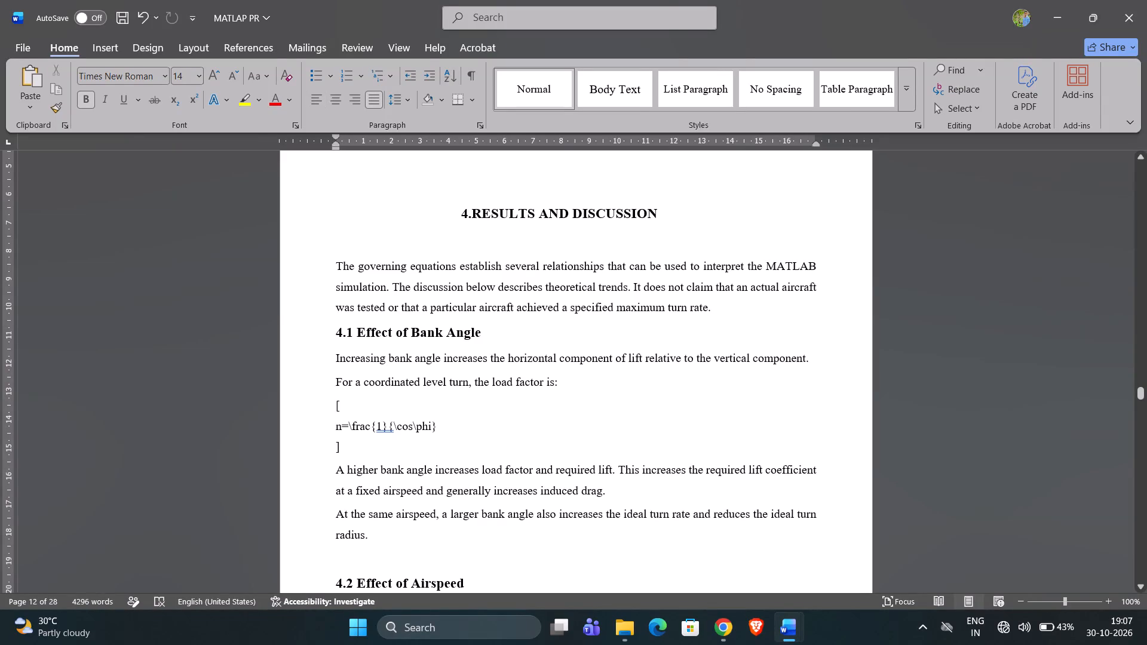
Recheck sections 4.1 and 4.2, and look back over the old methodology chapter as far as the "3. METHODOLOGY" heading.
scroll(477, 257, down, 3)
scroll(477, 257, up, 1)
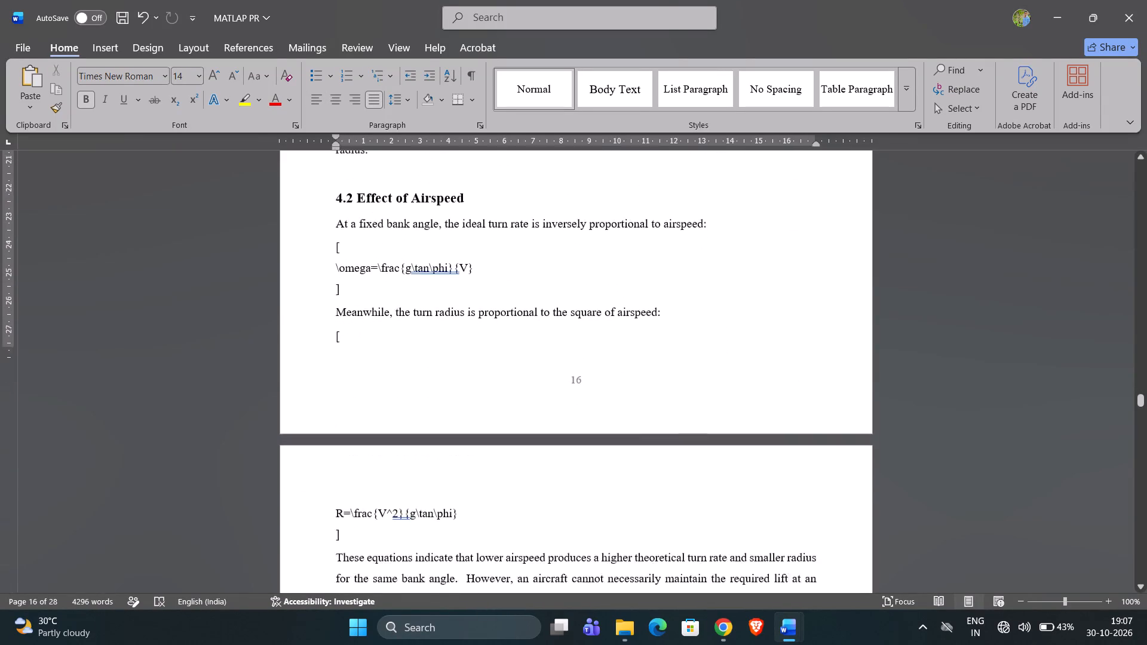
scroll(477, 257, up, 1)
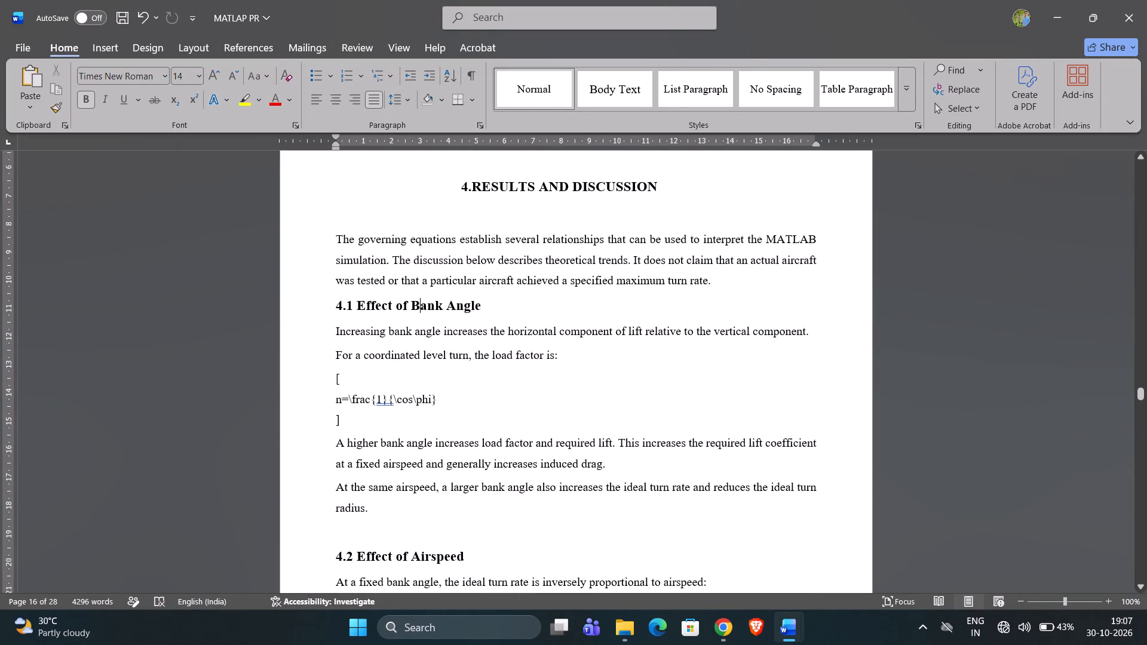
scroll(477, 257, down, 1)
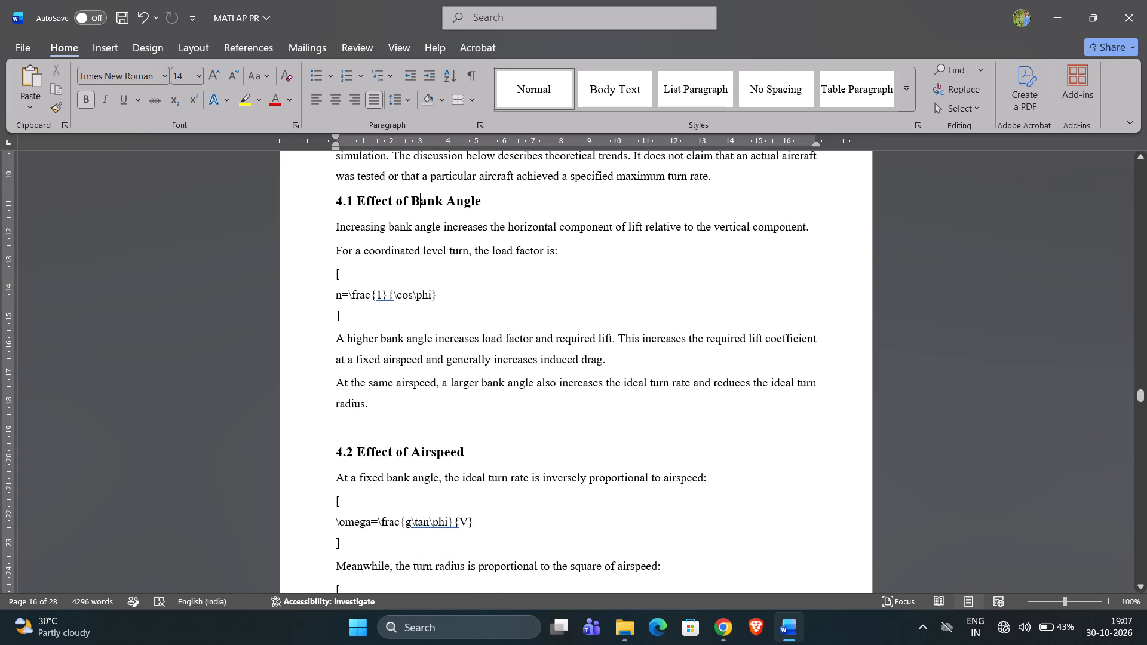
scroll(477, 257, down, 1)
scroll(477, 257, up, 2)
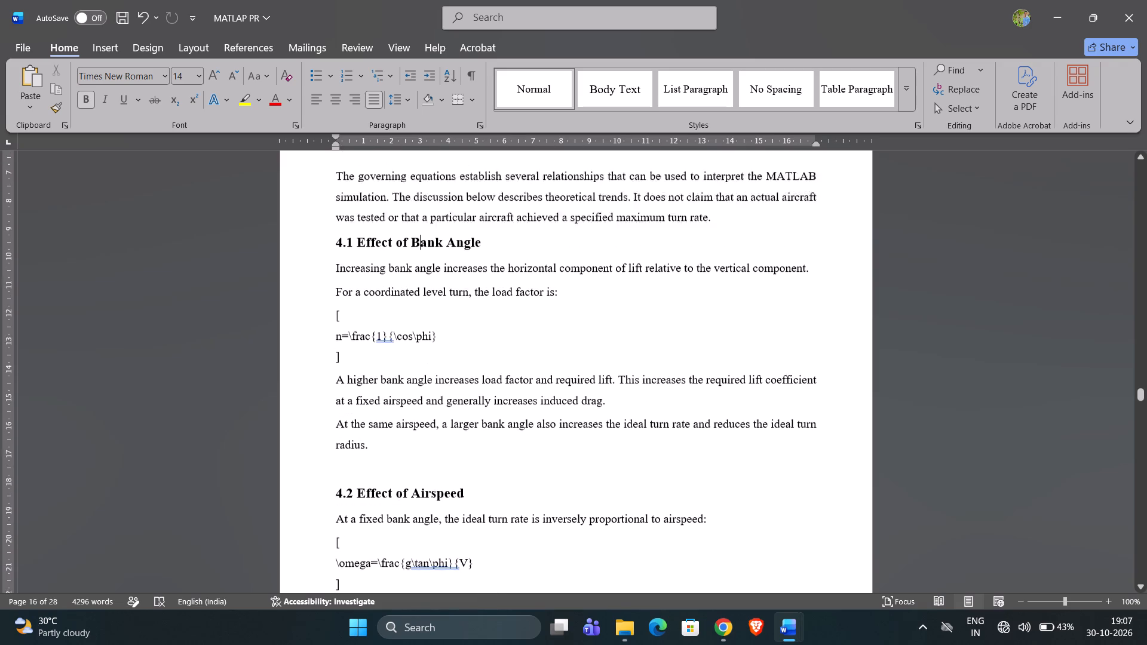
scroll(477, 257, up, 3)
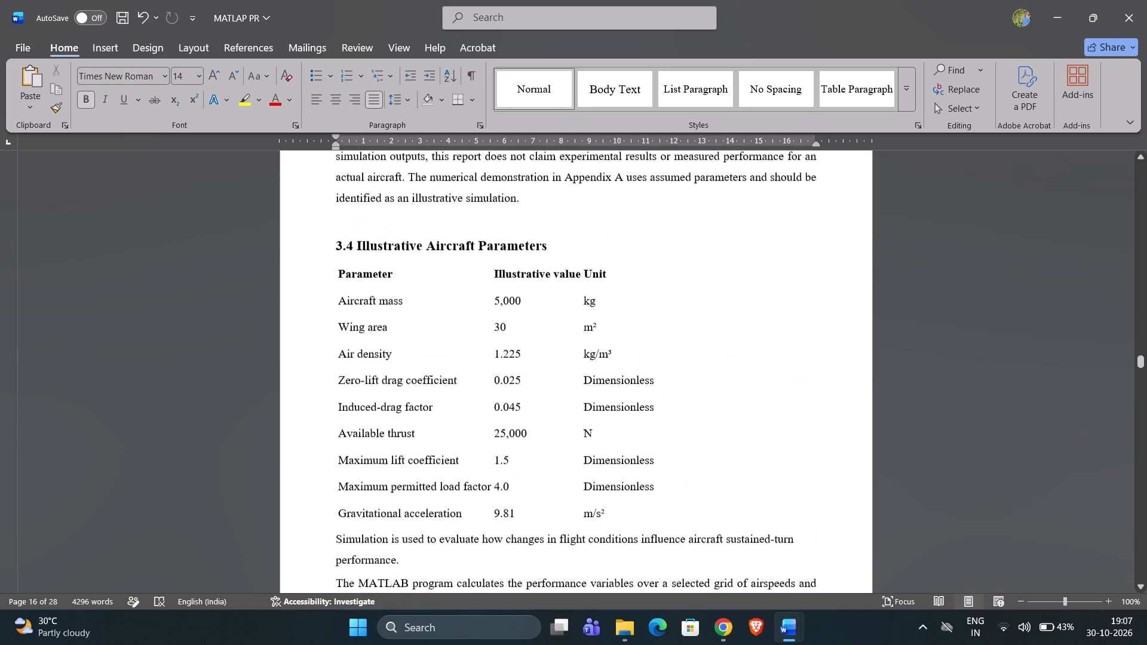
scroll(477, 257, up, 3)
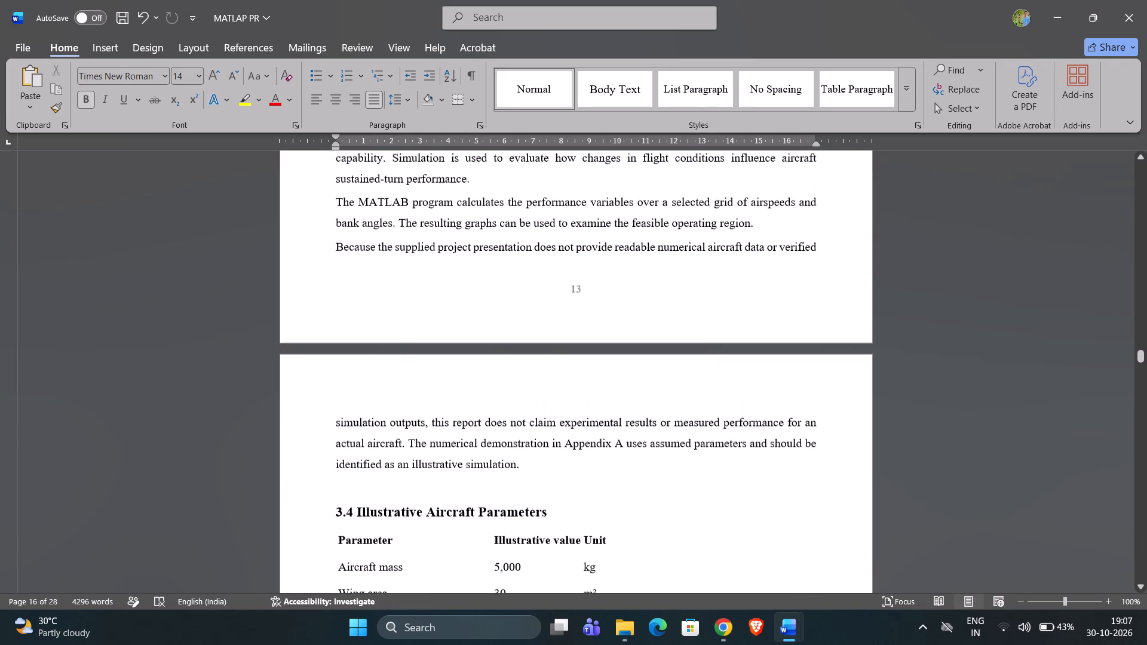
scroll(477, 257, up, 5)
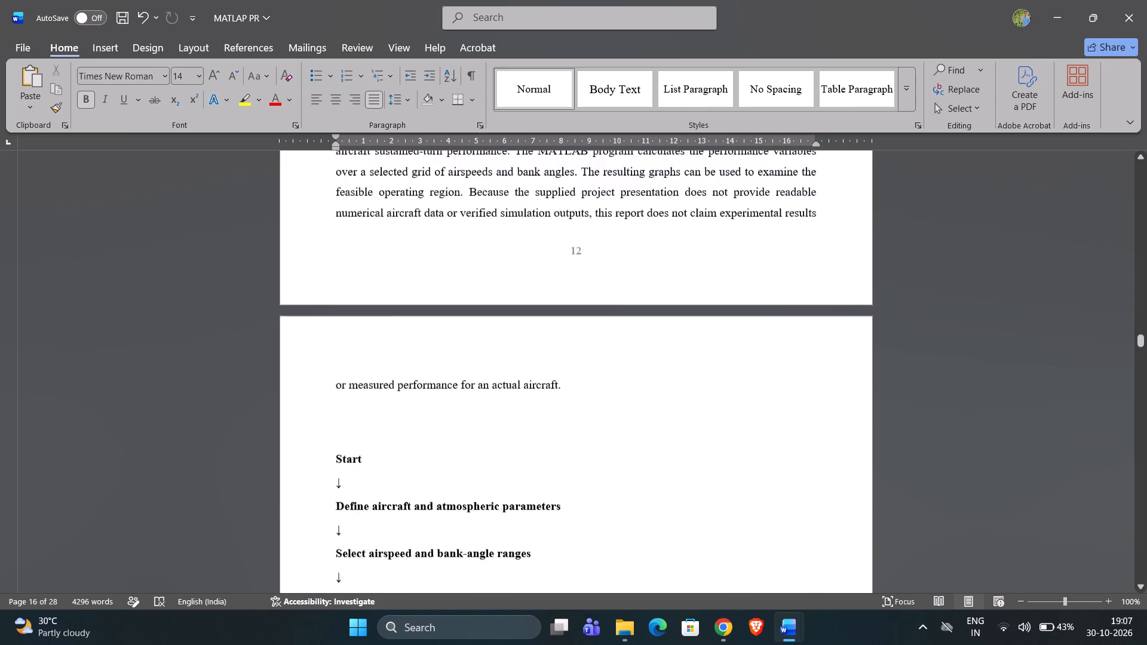
scroll(477, 257, up, 4)
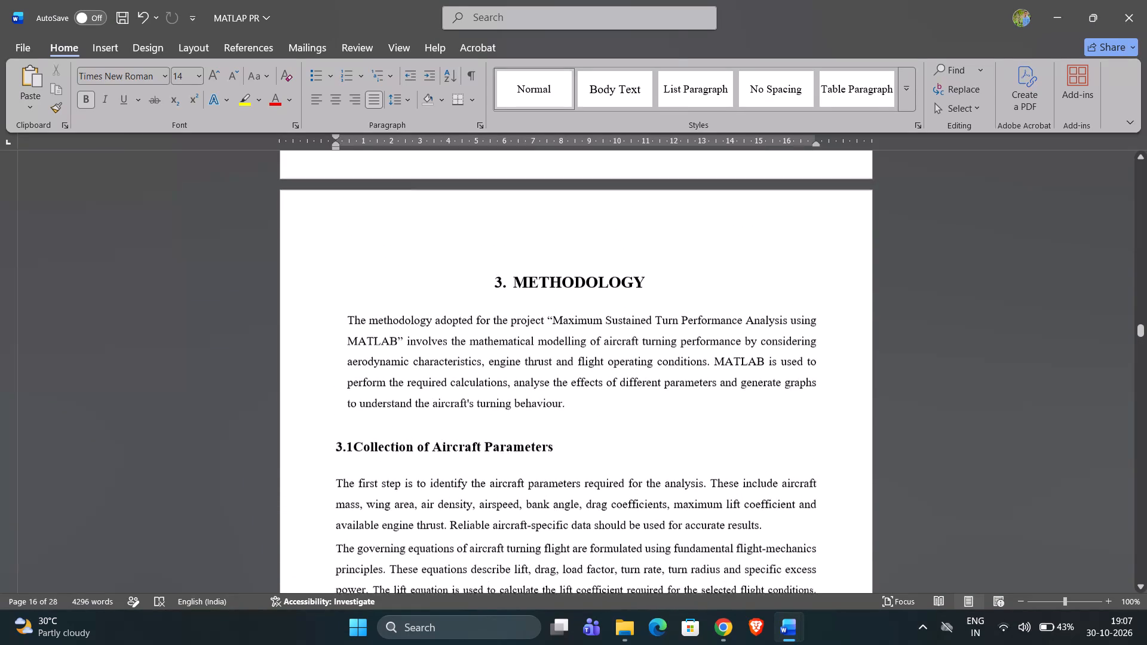
scroll(477, 257, up, 1)
Examine the methodology chapter from section 3.1 through the parameter table and airspeed graphs to the "4.RESULTS AND DISCUSSION" heading.
scroll(477, 257, down, 5)
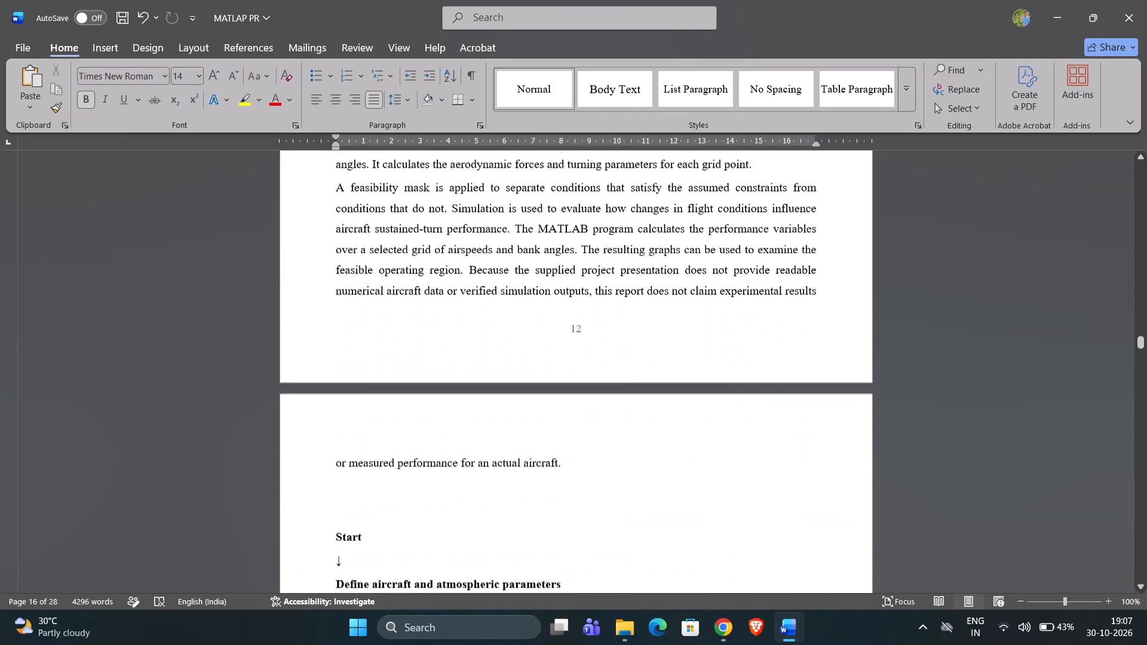
scroll(477, 257, down, 5)
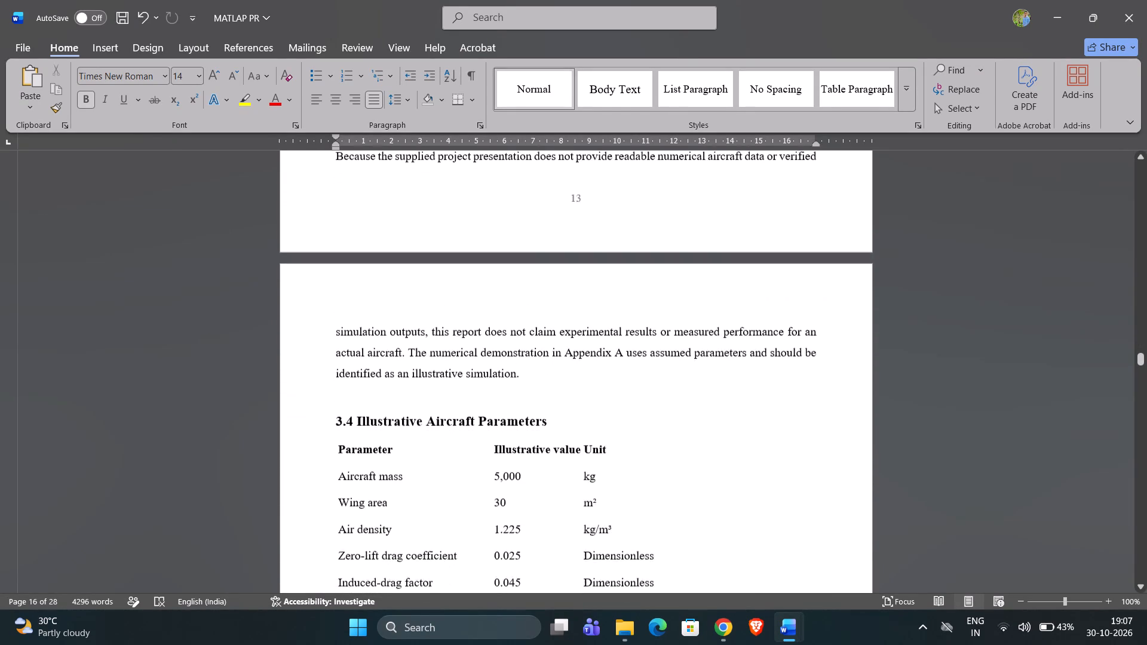
scroll(477, 257, down, 5)
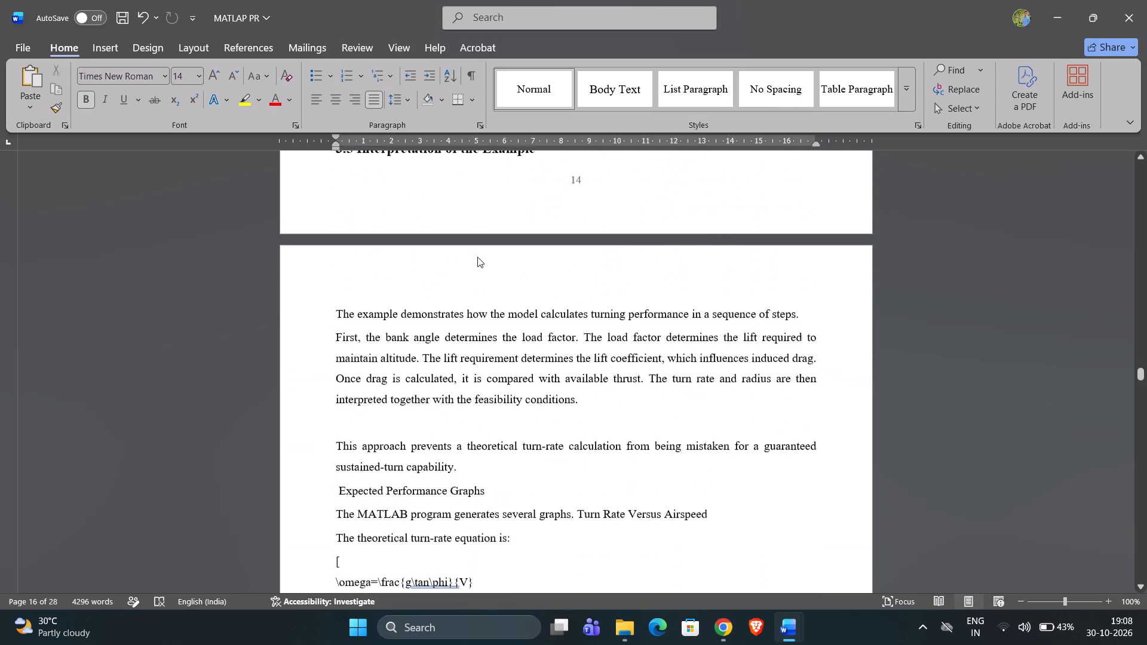
scroll(477, 257, down, 3)
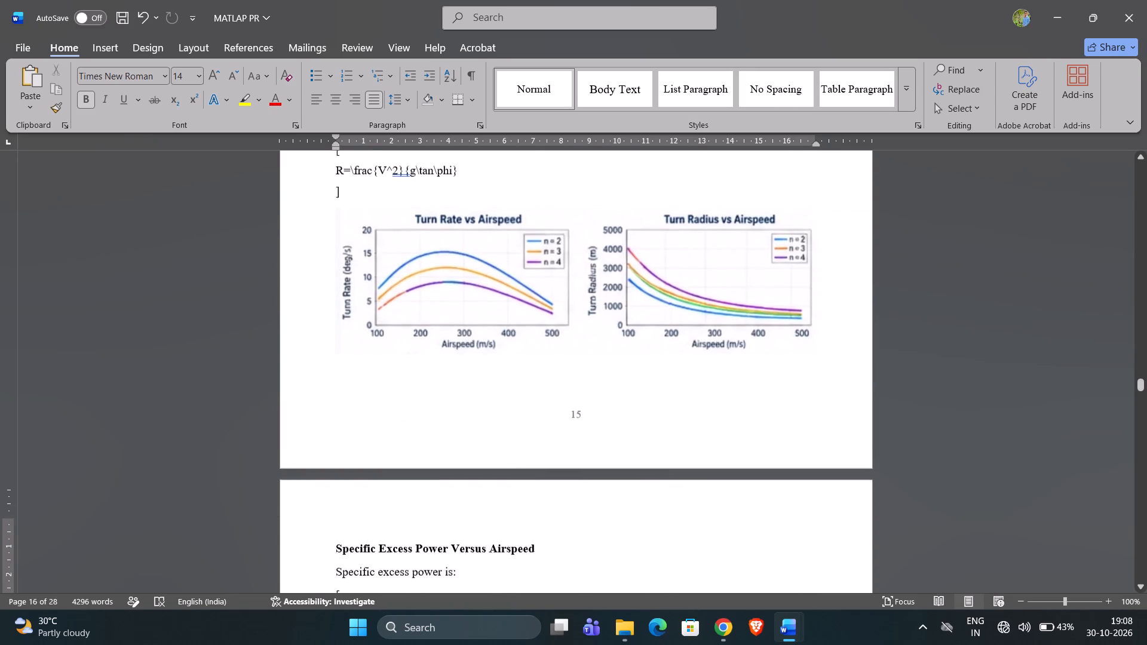
scroll(477, 257, down, 5)
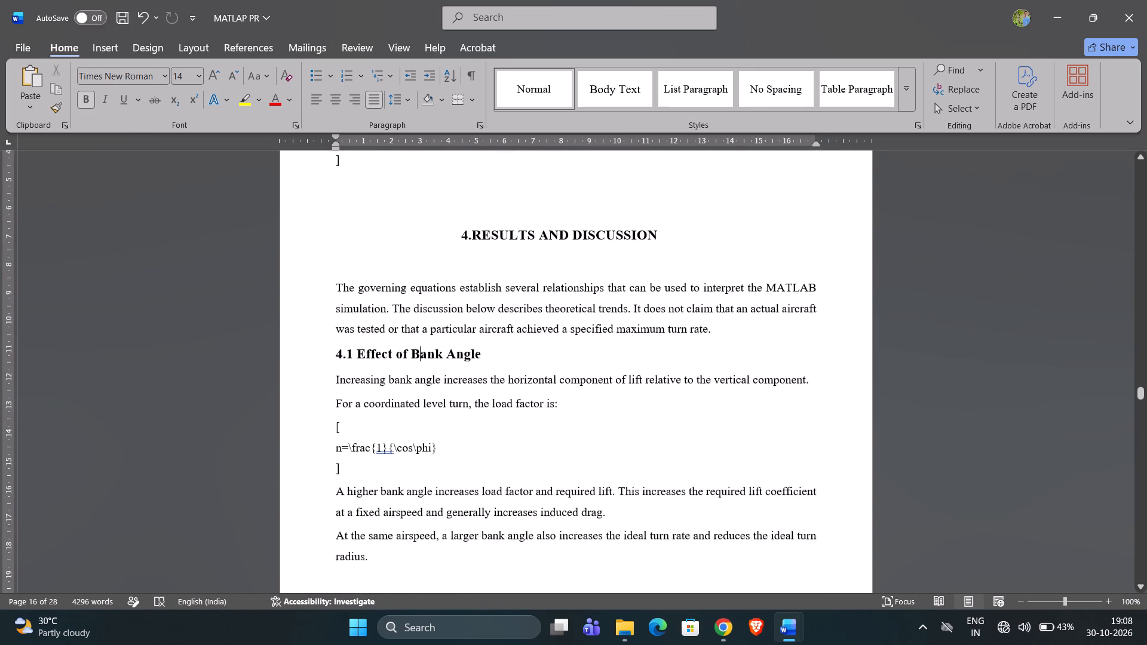
Examine the old results content in sections 4.2 to 4.6, including the turn performance plots and the section 4.4 equation.
scroll(477, 257, down, 2)
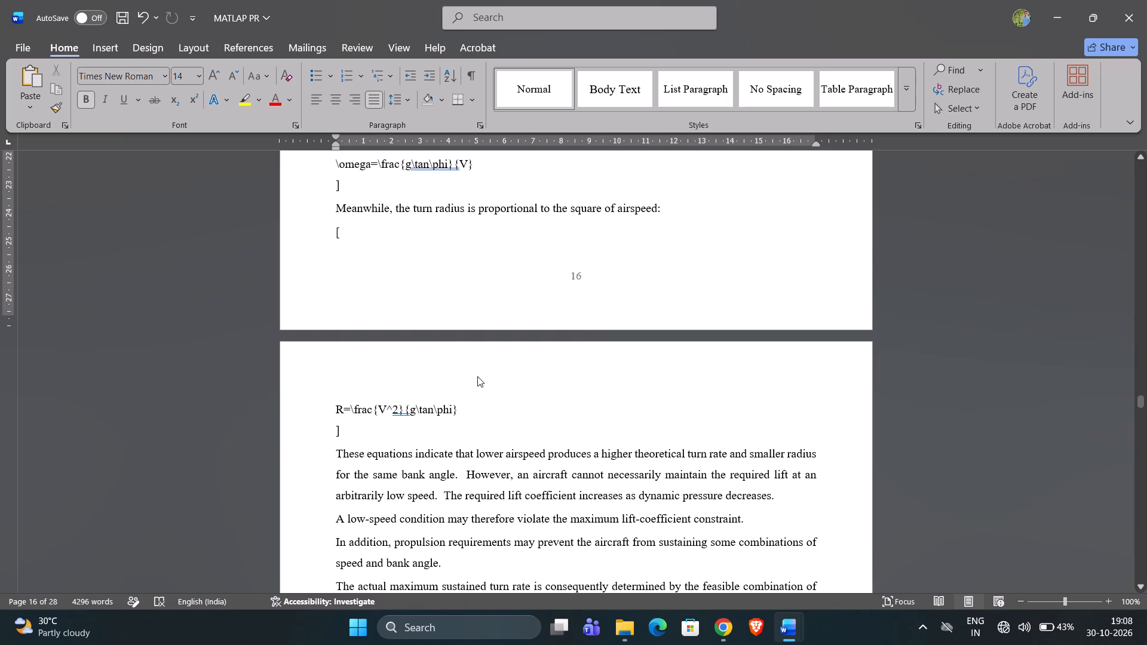
scroll(477, 376, down, 4)
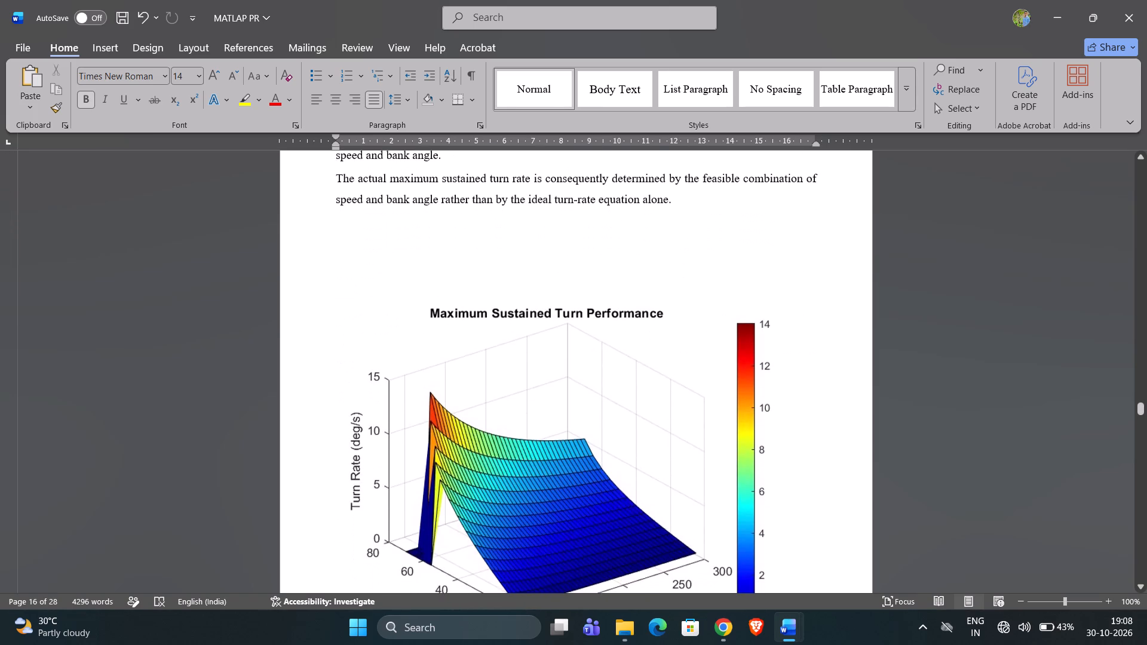
scroll(477, 376, down, 5)
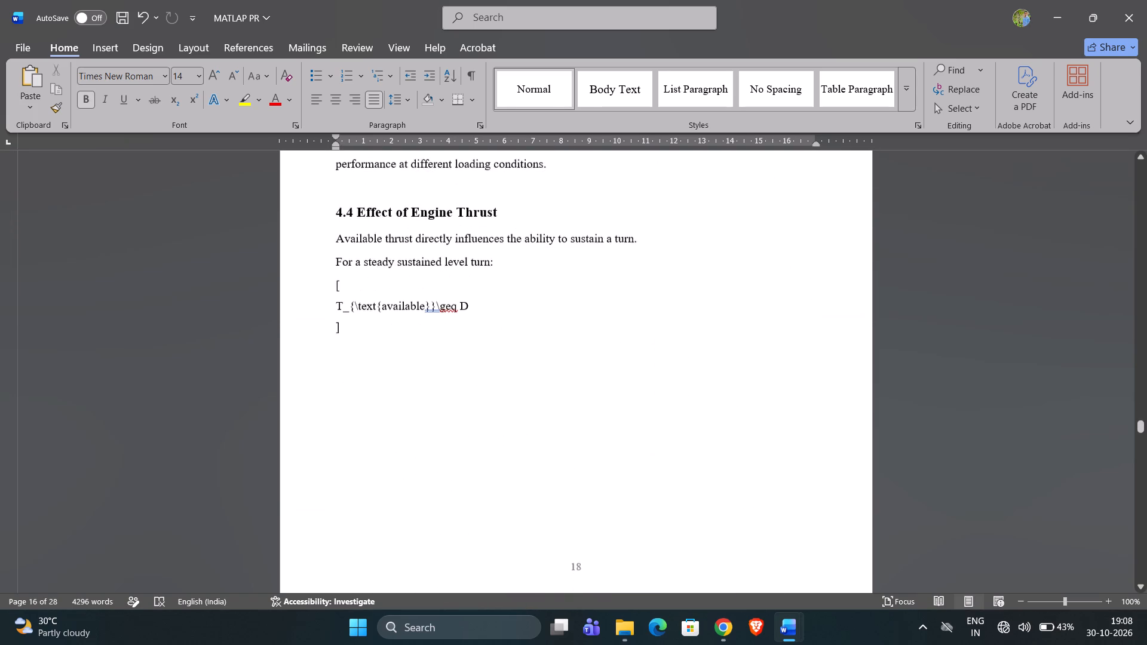
scroll(477, 376, down, 6)
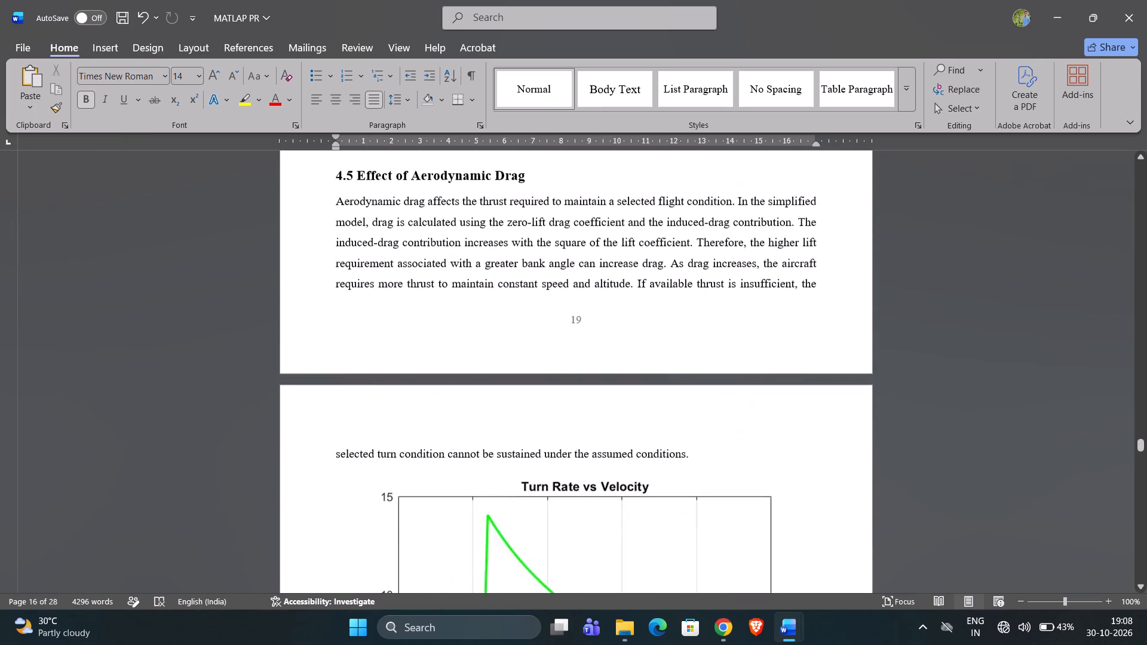
scroll(477, 376, down, 5)
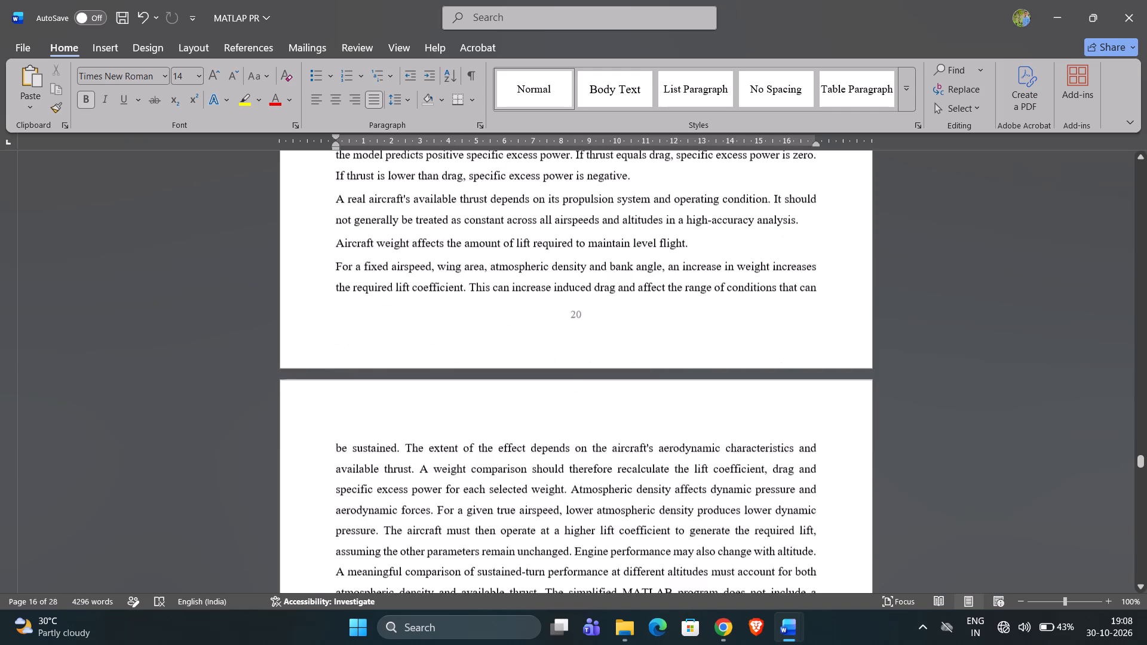
scroll(477, 376, down, 1)
scroll(477, 376, up, 3)
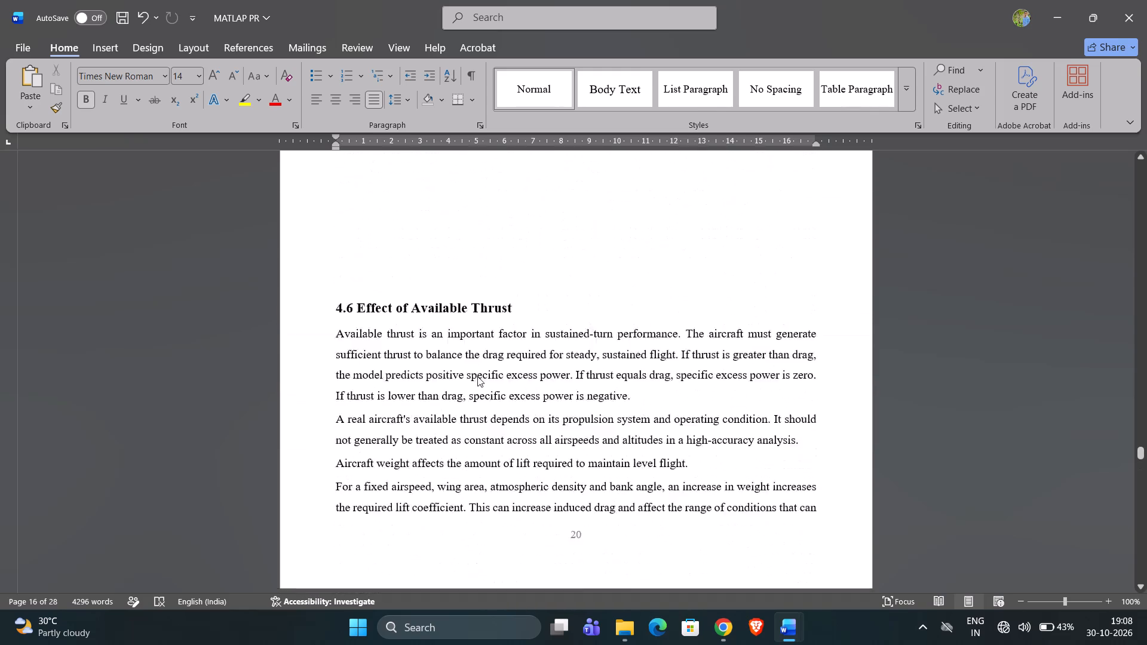
scroll(477, 376, up, 4)
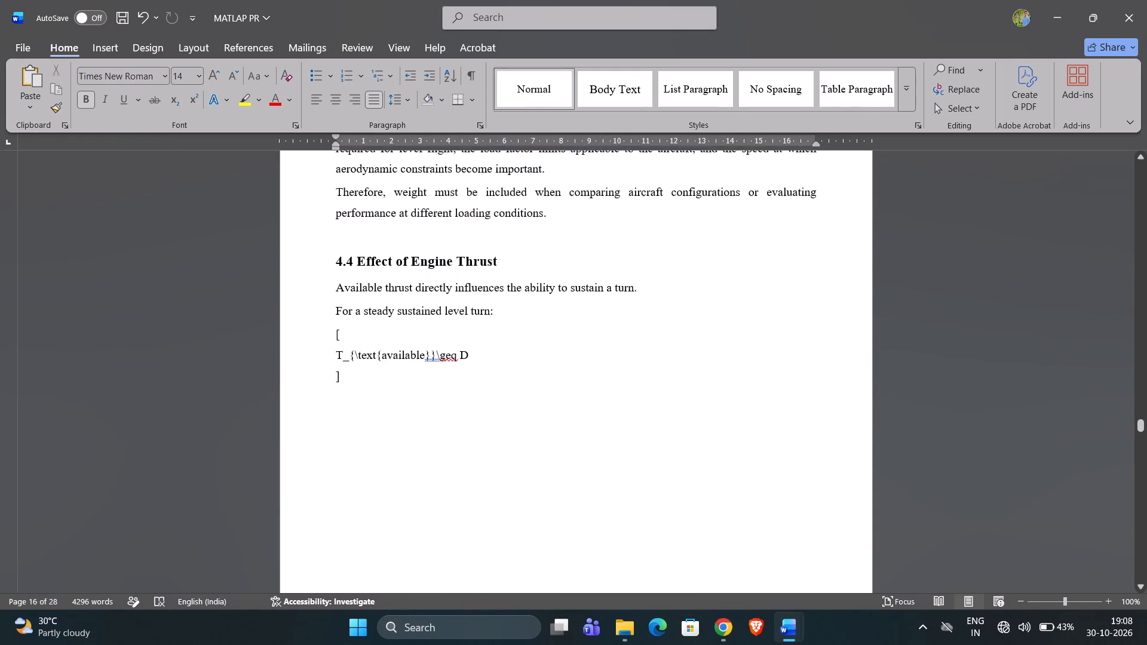
scroll(477, 376, up, 2)
scroll(477, 376, down, 1)
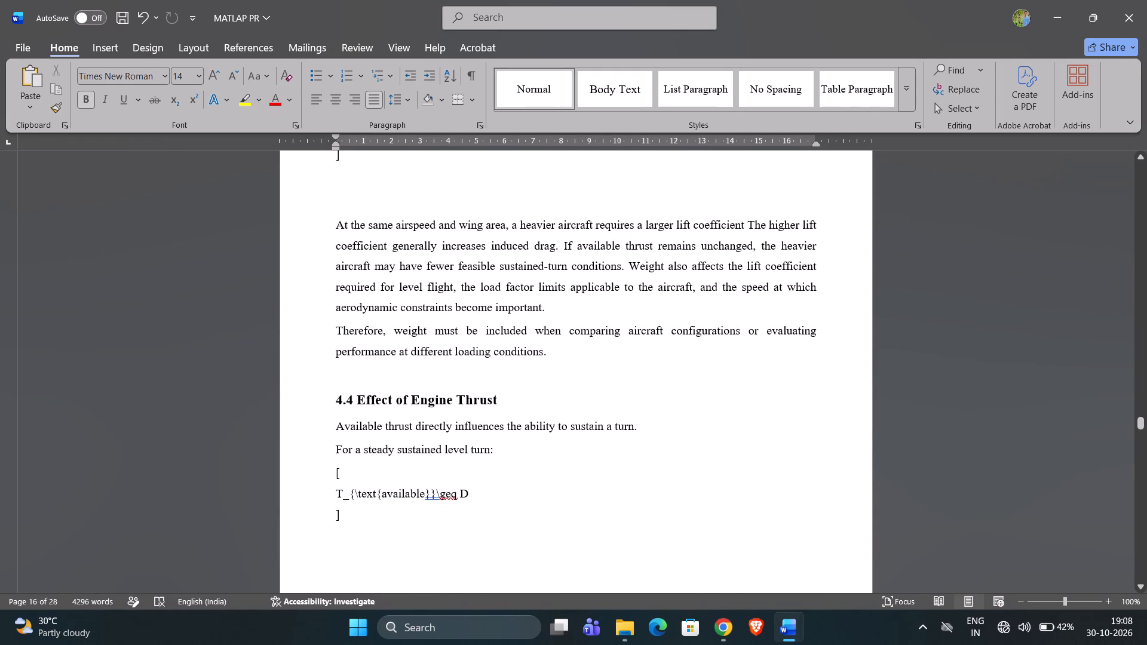
scroll(477, 376, down, 1)
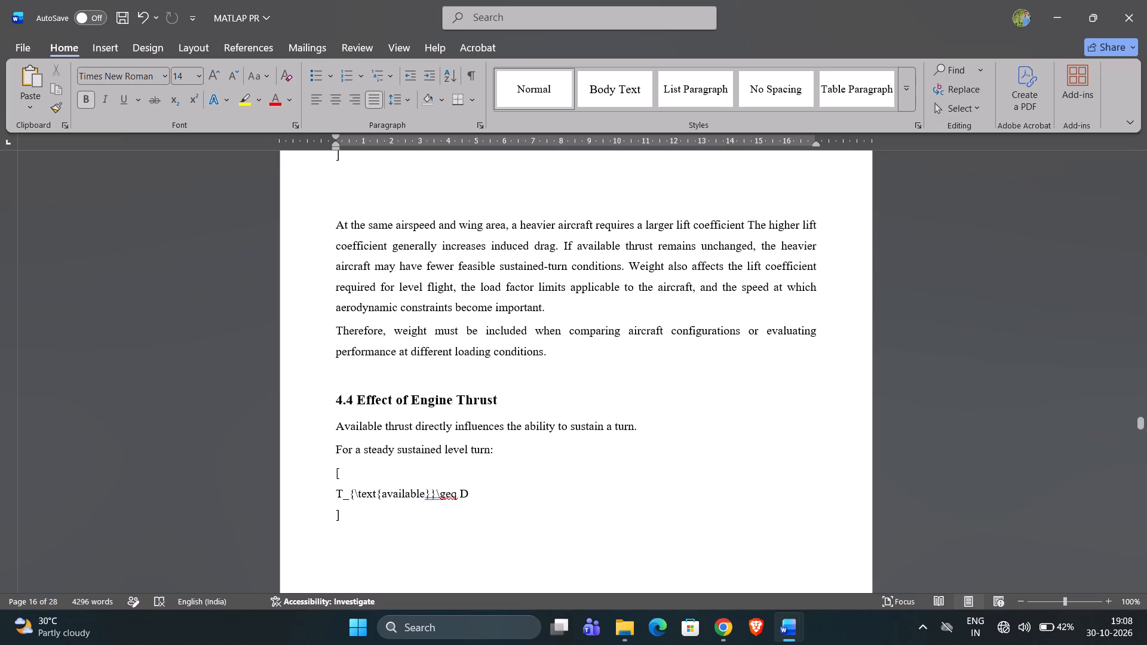
Examine the old content from section 4.5 through the load factor diagram and Advantages list to the "7. REFERENCES" chapter.
scroll(477, 376, down, 9)
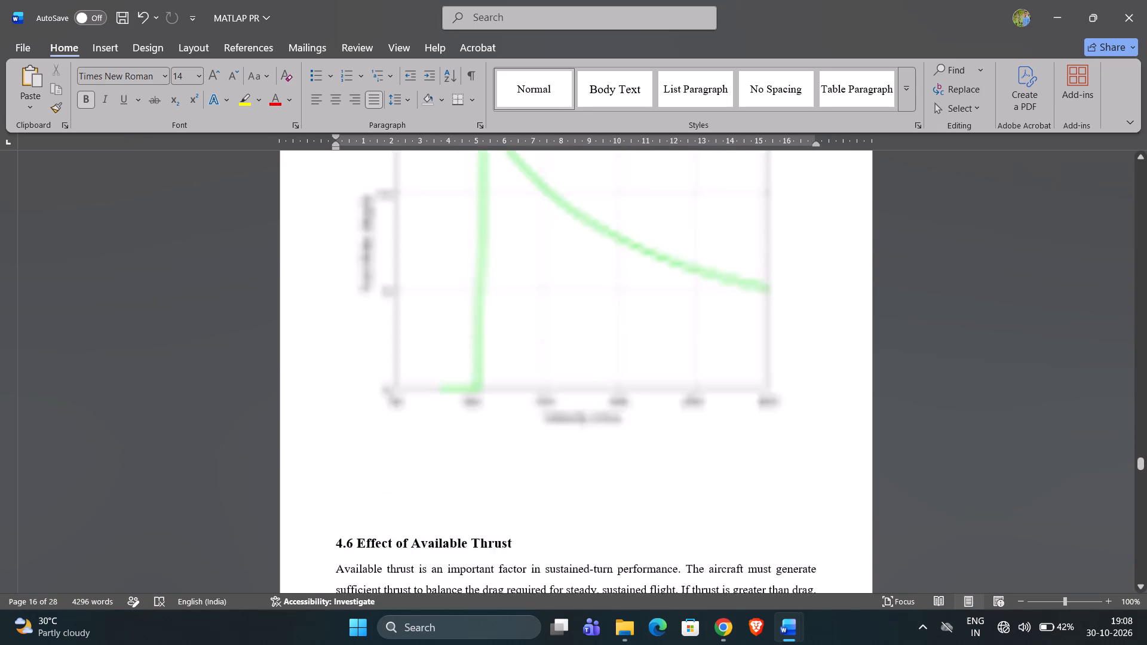
scroll(477, 376, down, 4)
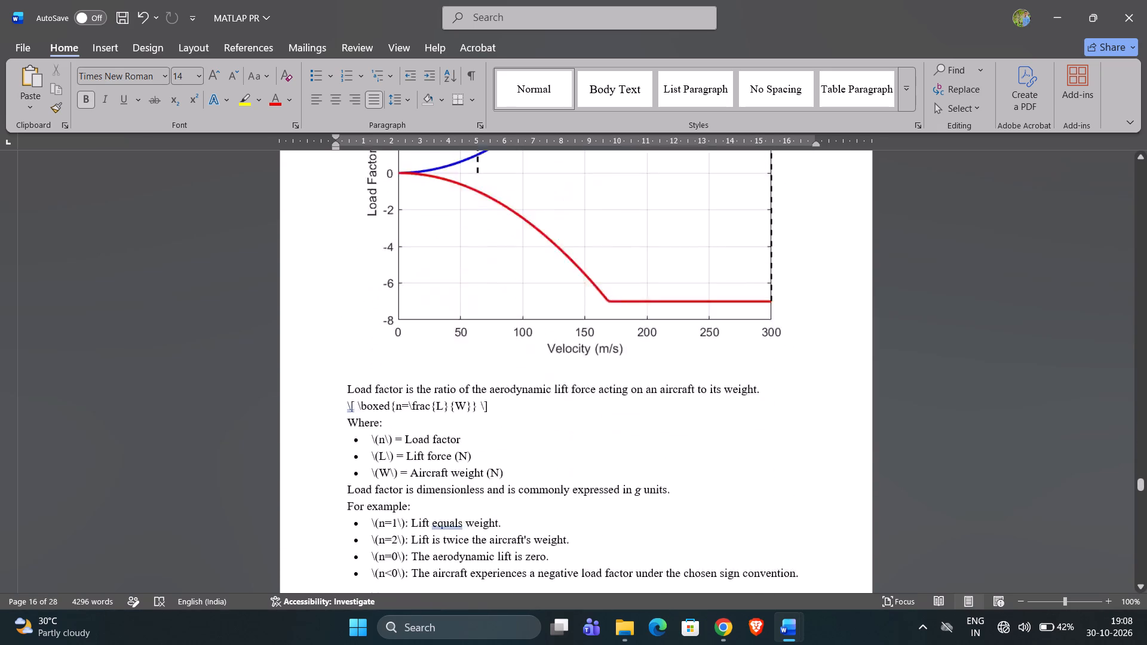
scroll(477, 376, down, 5)
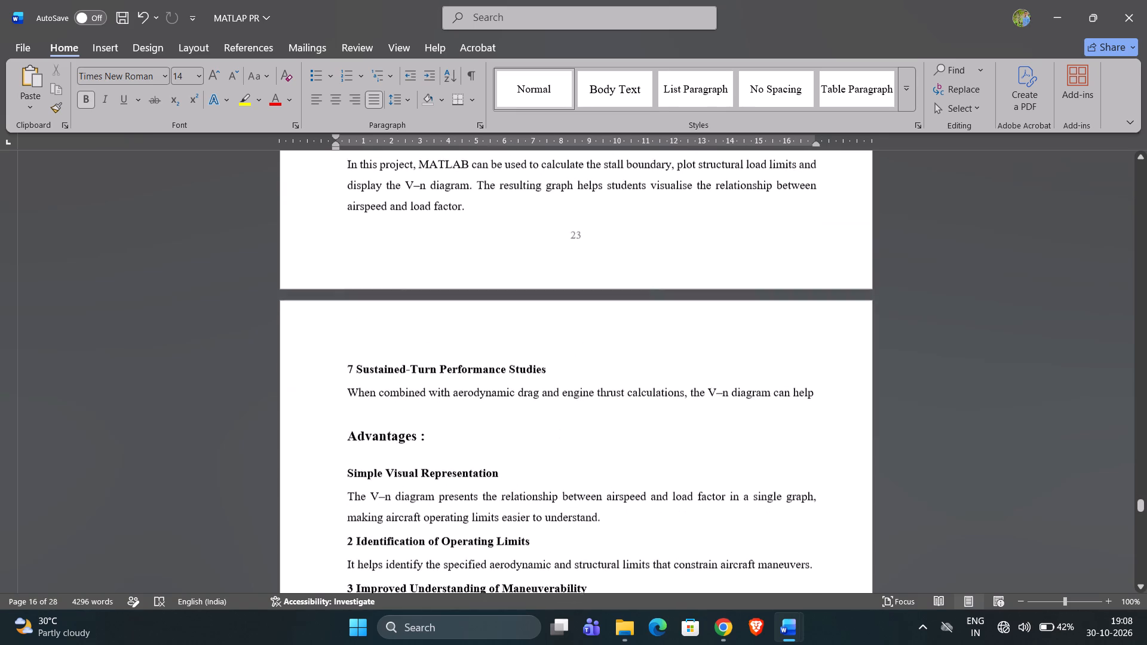
scroll(477, 376, down, 7)
scroll(477, 376, up, 4)
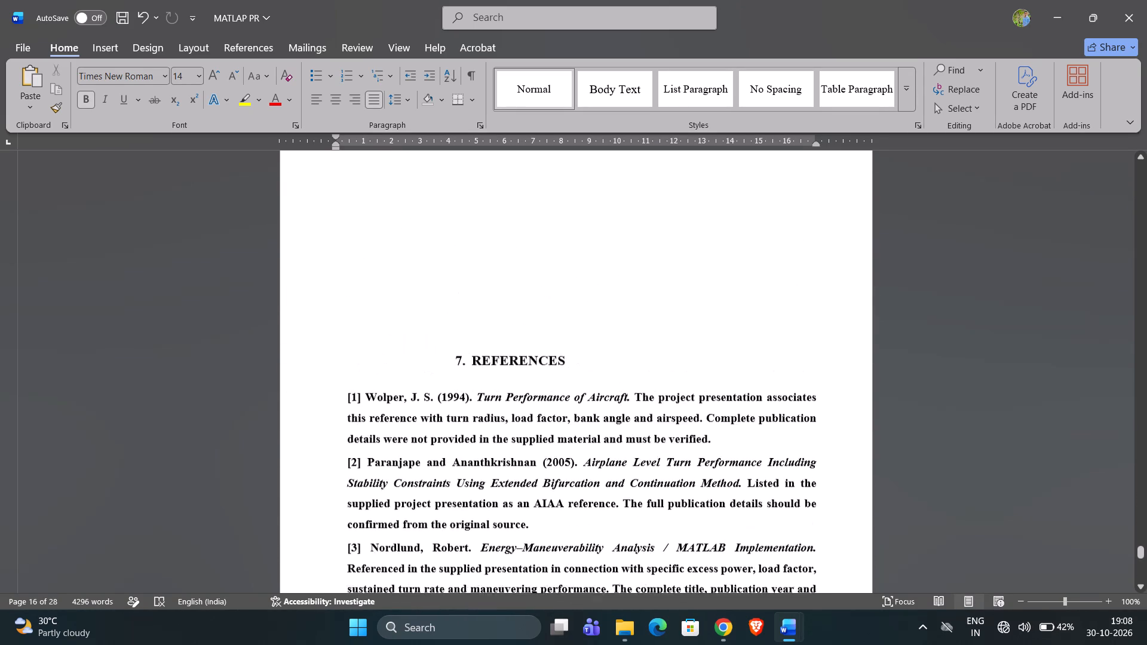
Review the closing pages between the Advantages list and "7. REFERENCES", including the "6. FUTURE SCOPE & CONCLUSION" and "CONCLUSION" headings.
scroll(477, 376, down, 3)
scroll(477, 376, up, 5)
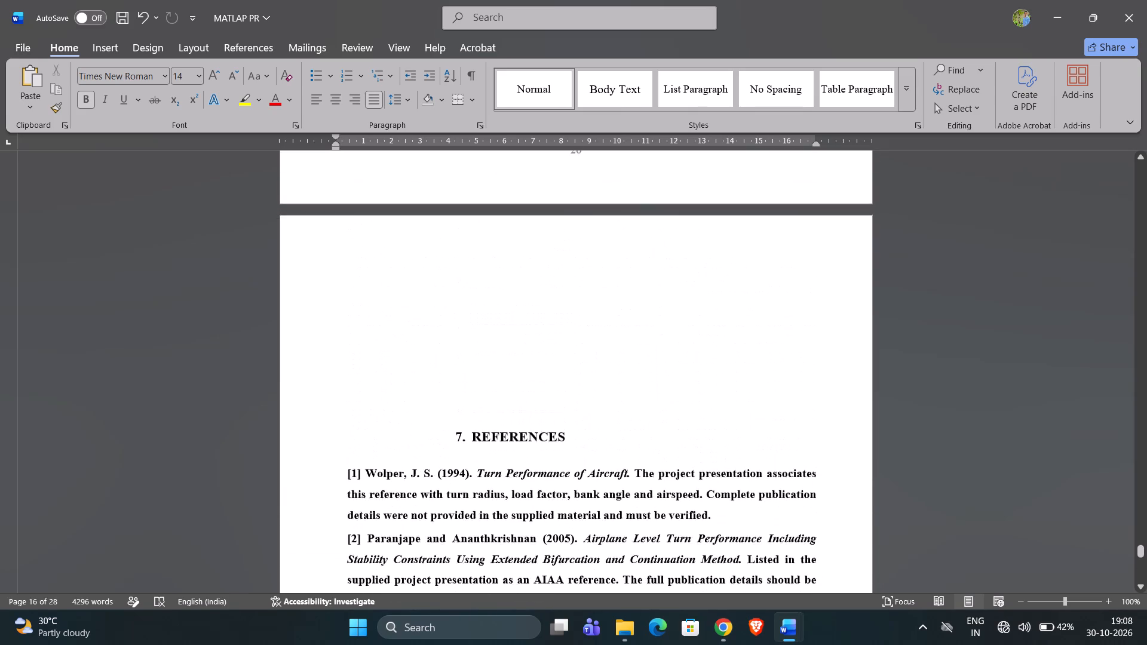
scroll(477, 376, up, 7)
scroll(477, 376, down, 1)
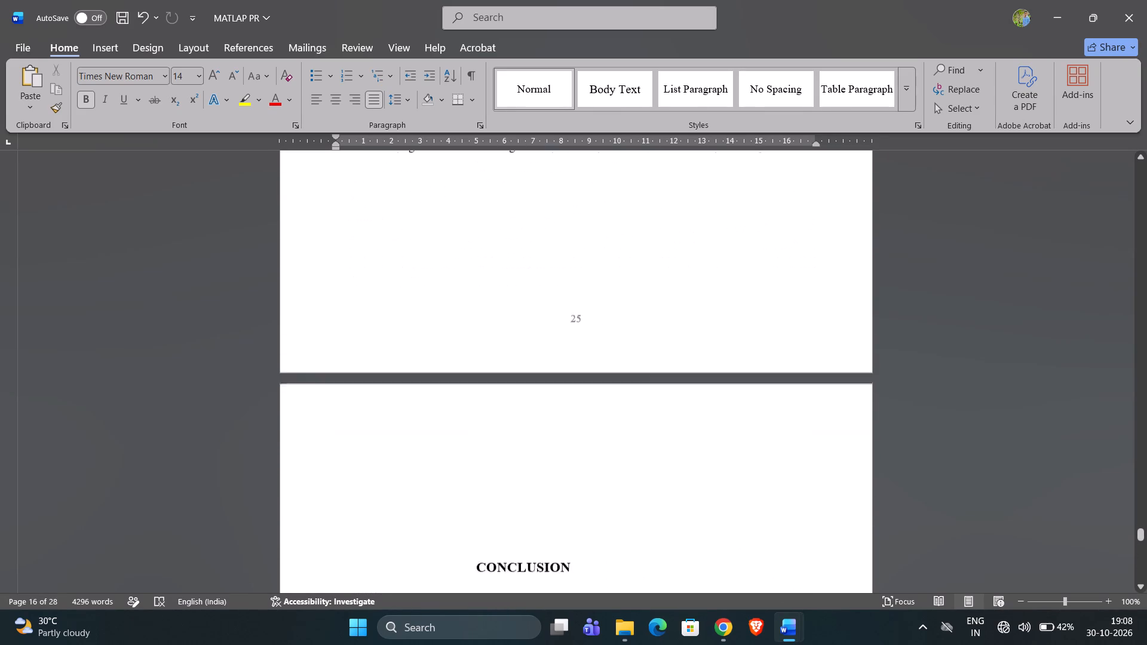
scroll(477, 376, down, 2)
scroll(477, 376, up, 2)
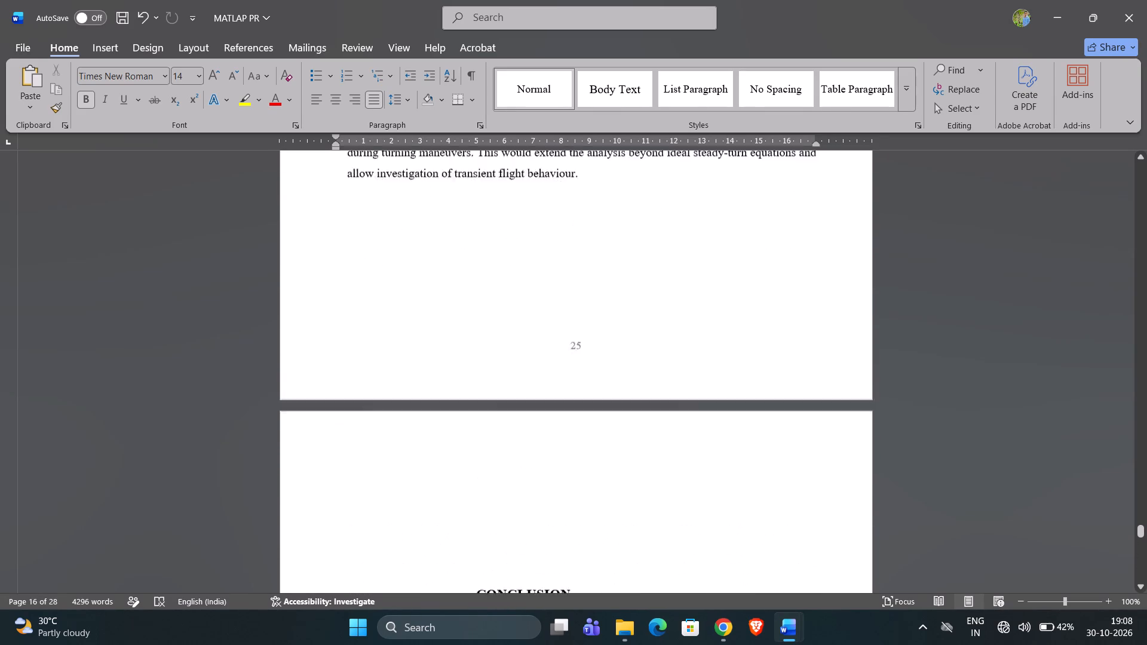
scroll(477, 376, up, 5)
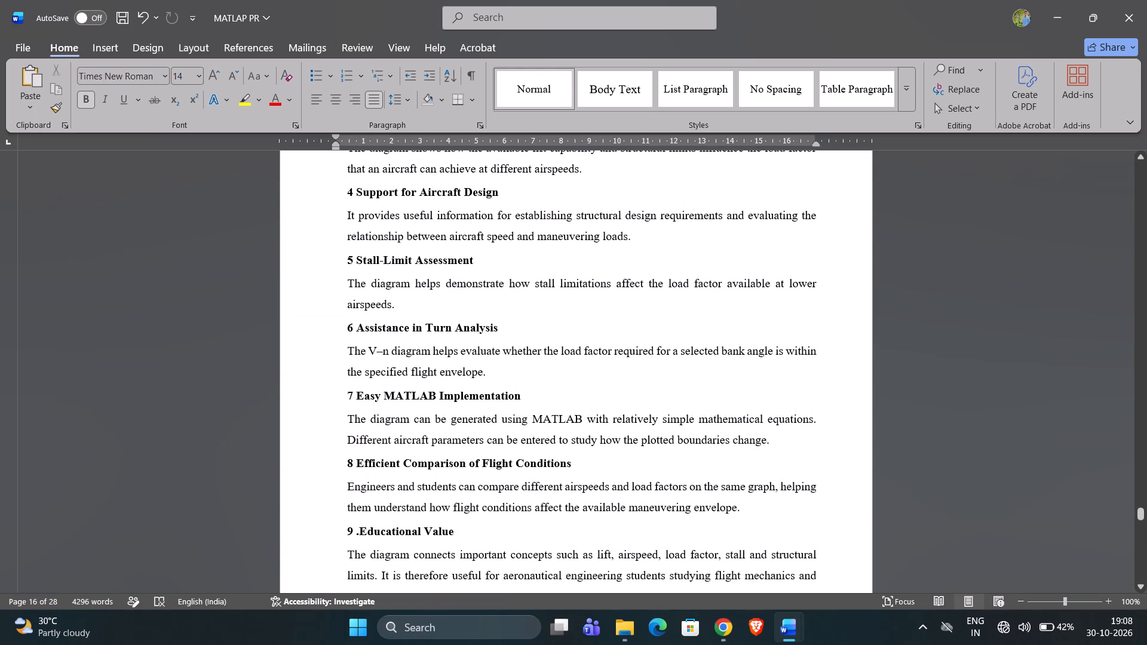
scroll(477, 376, down, 3)
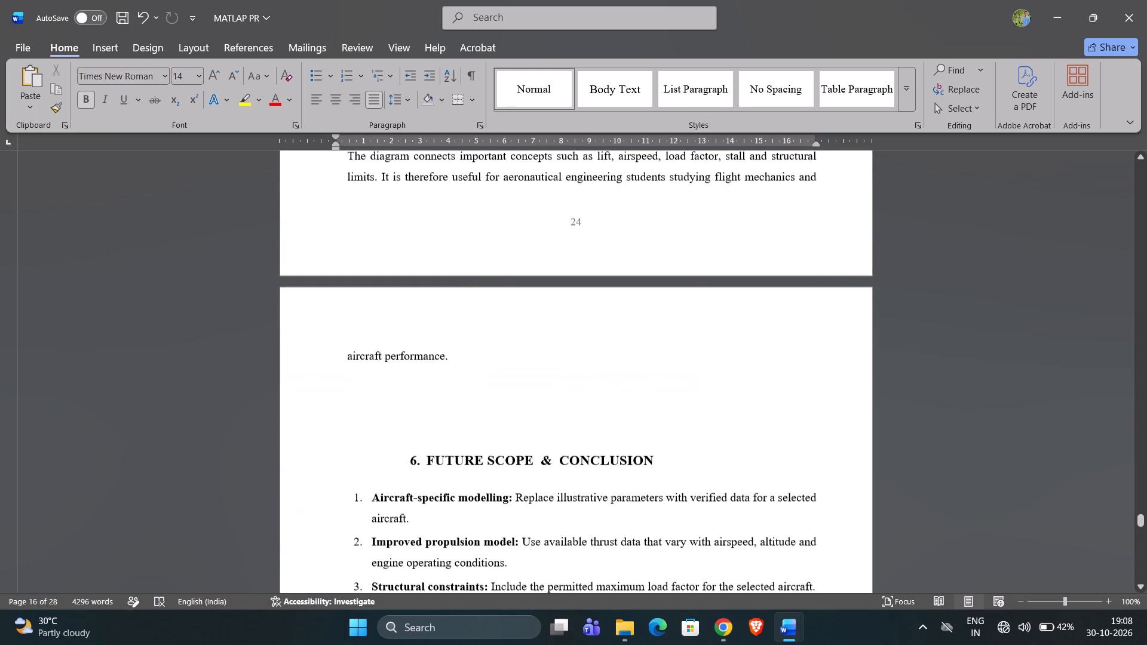
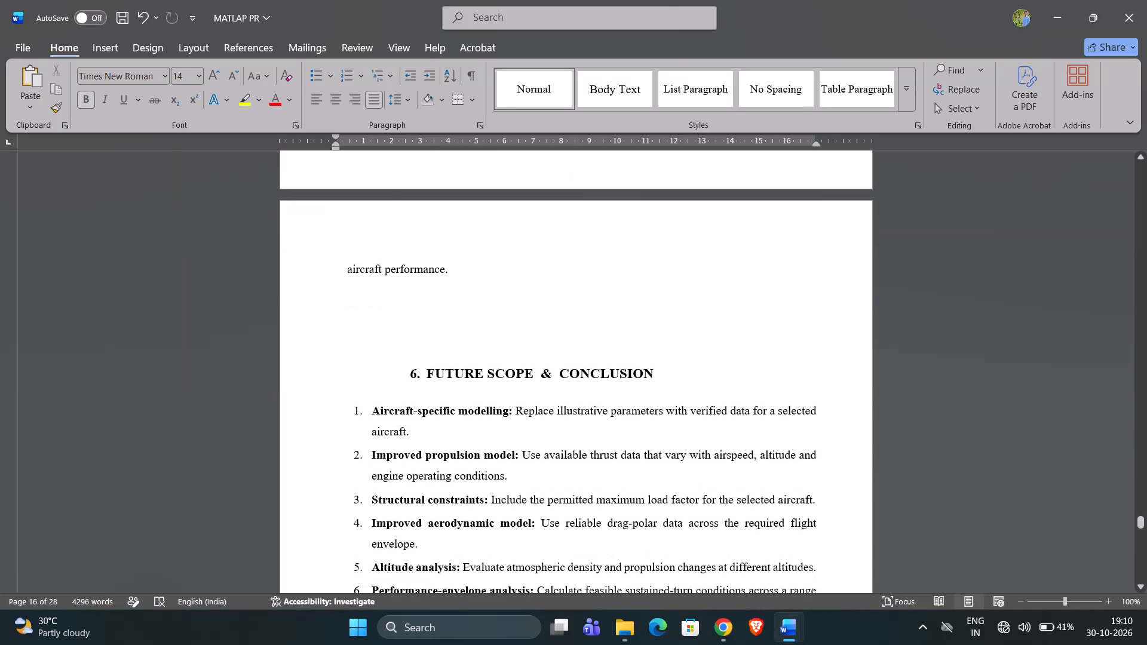
Delete the "Turn Rate vs Velocity" graph above section 4.6 Effect of Available Thrust.
scroll(477, 376, up, 6)
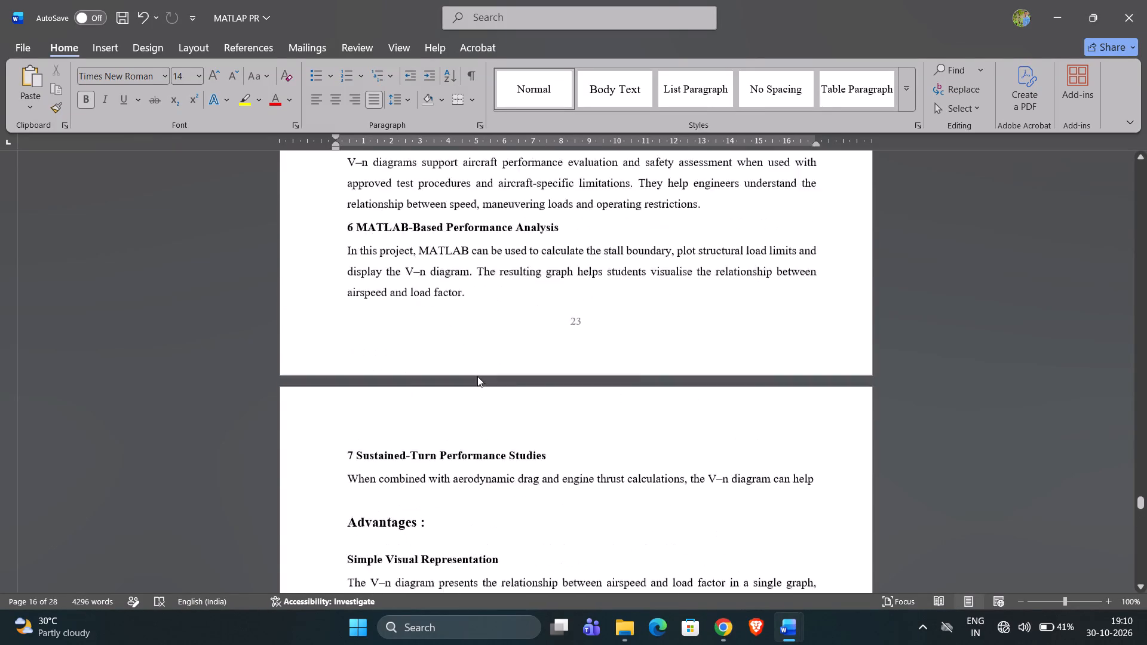
scroll(477, 376, up, 3)
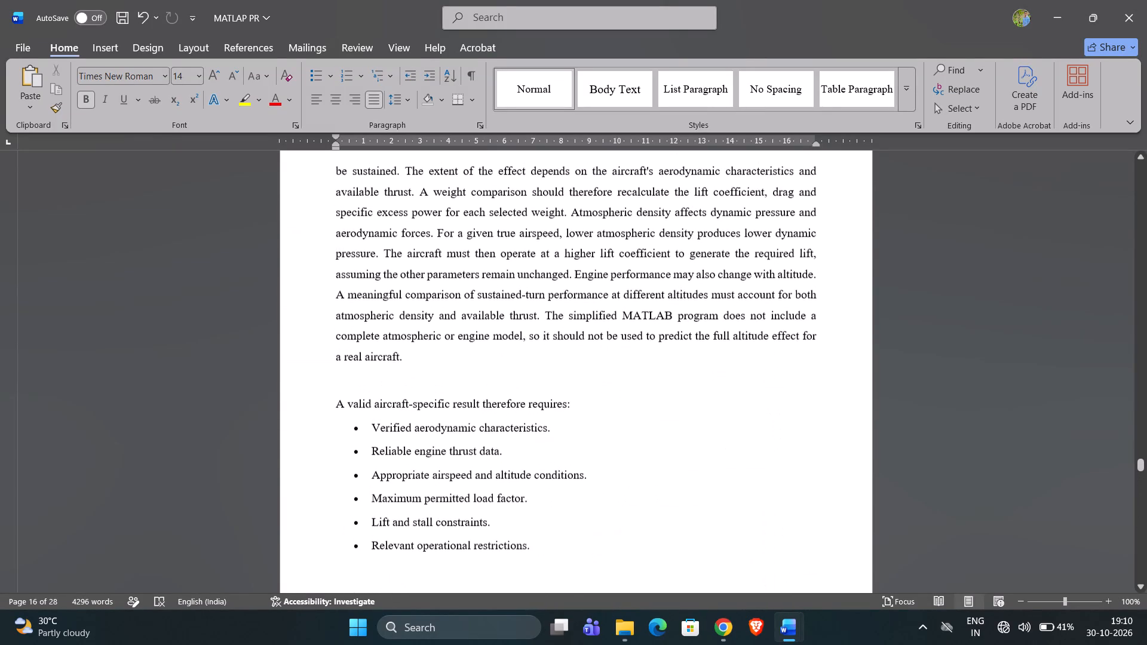
scroll(477, 376, up, 3)
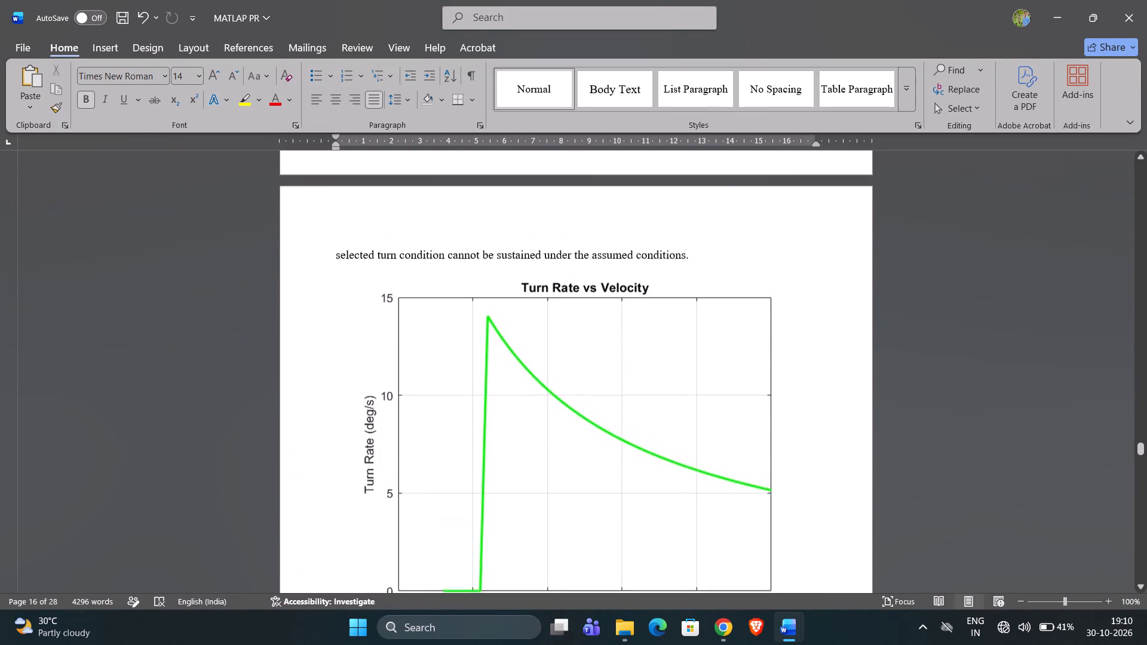
click(477, 376)
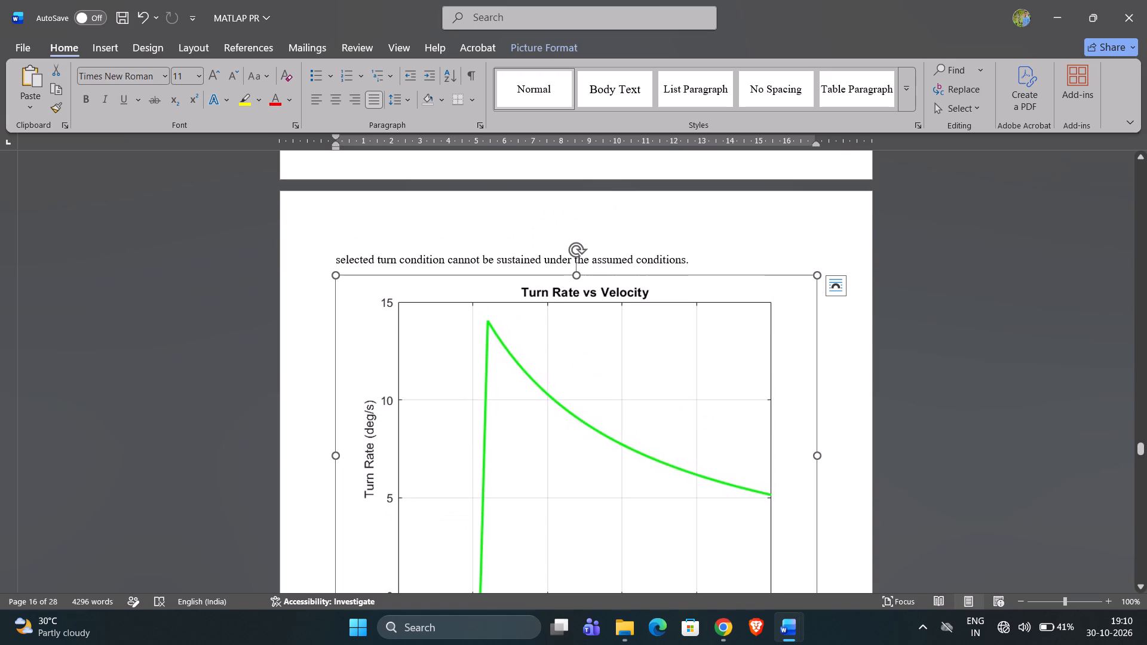
key(Delete)
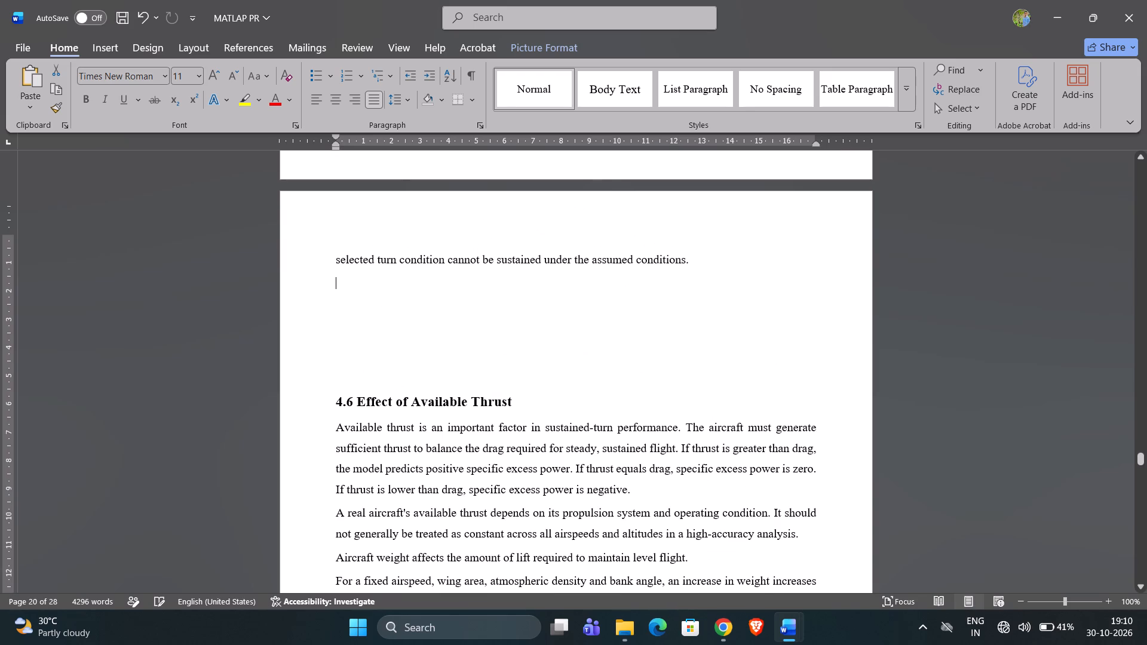
Delete the "Aircraft Maneuverability V-n Diagram" graph above the load factor definition.
scroll(477, 376, down, 4)
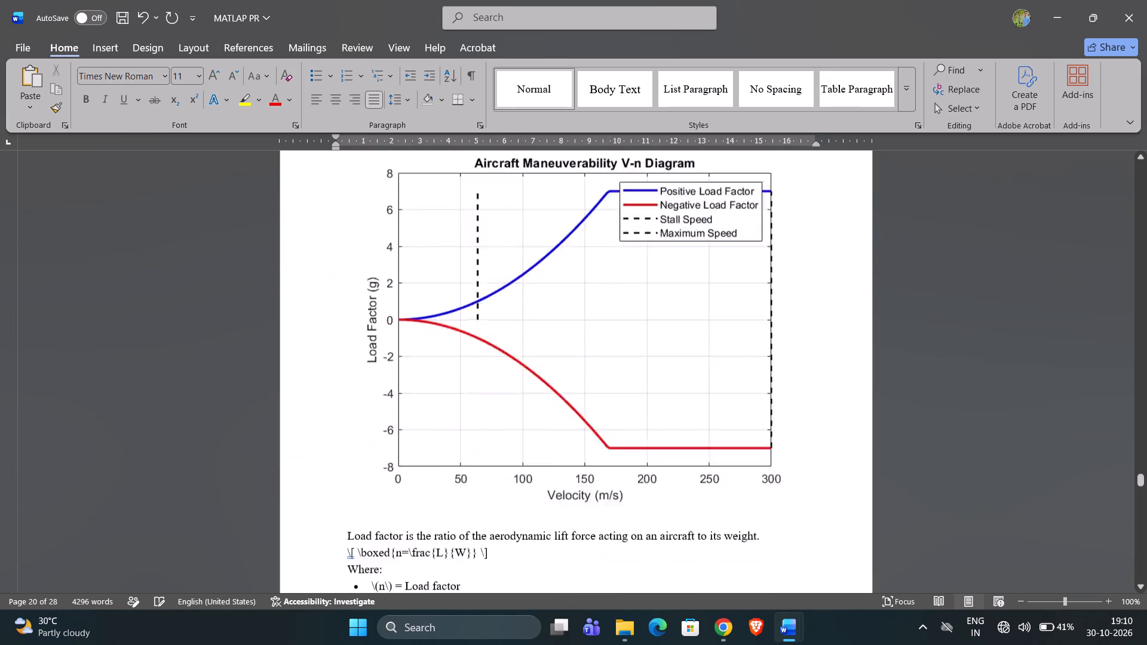
scroll(477, 376, down, 1)
click(480, 294)
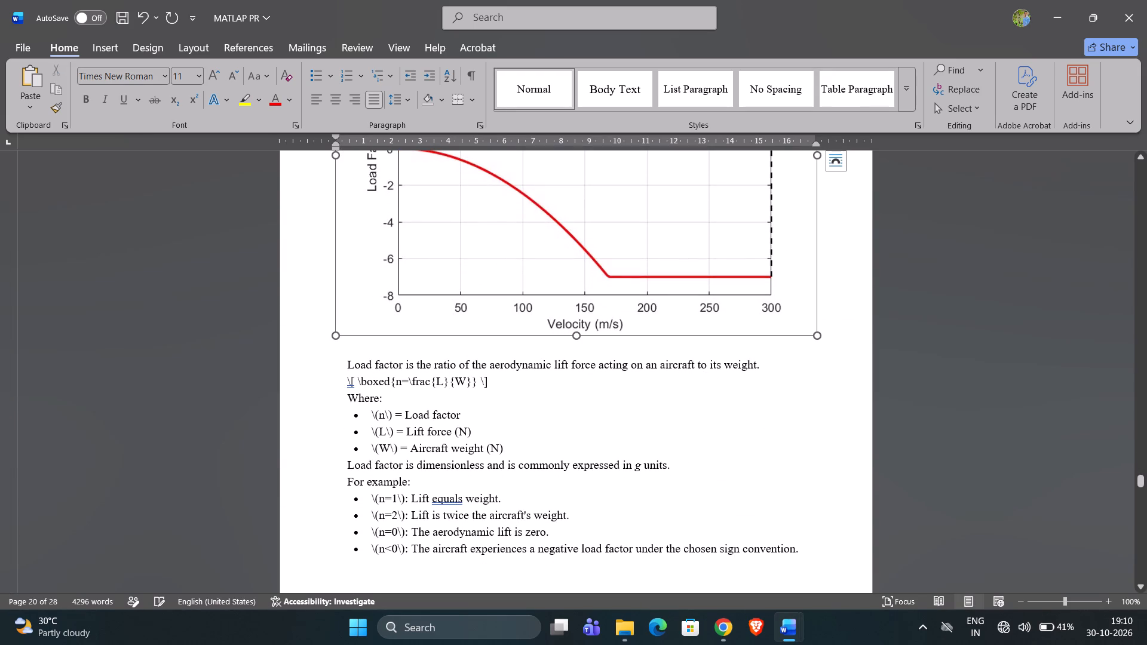
key(Delete)
Check the pages from "5. APPLICATIONS & ADVANTAGES" through the end of the references for remaining old graphs.
scroll(480, 294, down, 3)
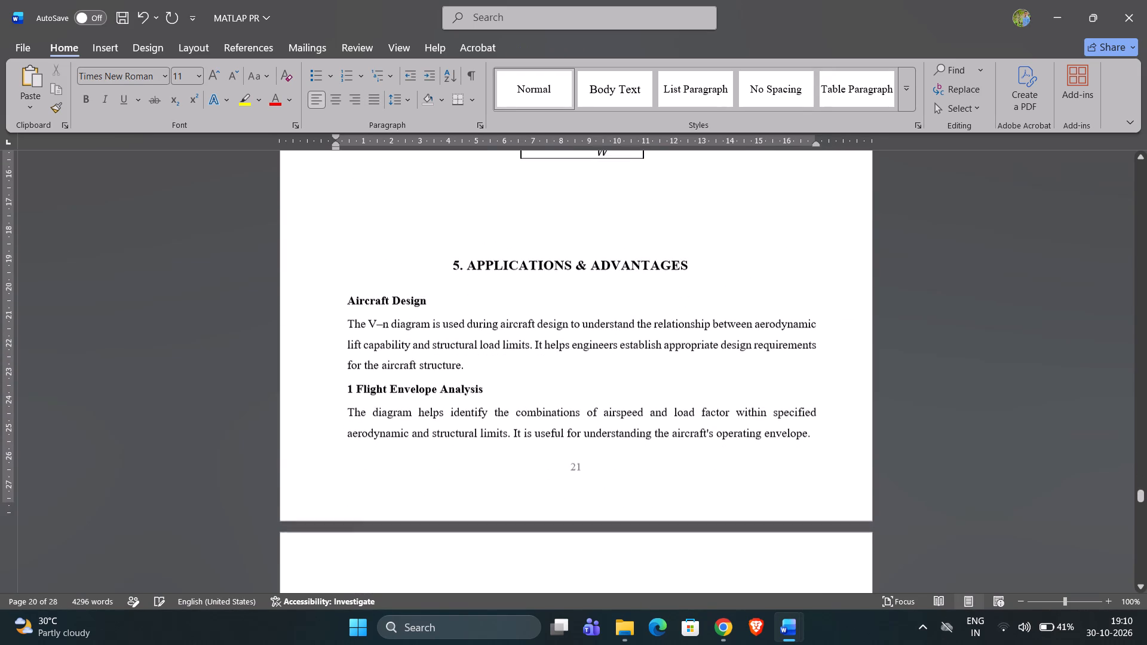
scroll(480, 294, down, 6)
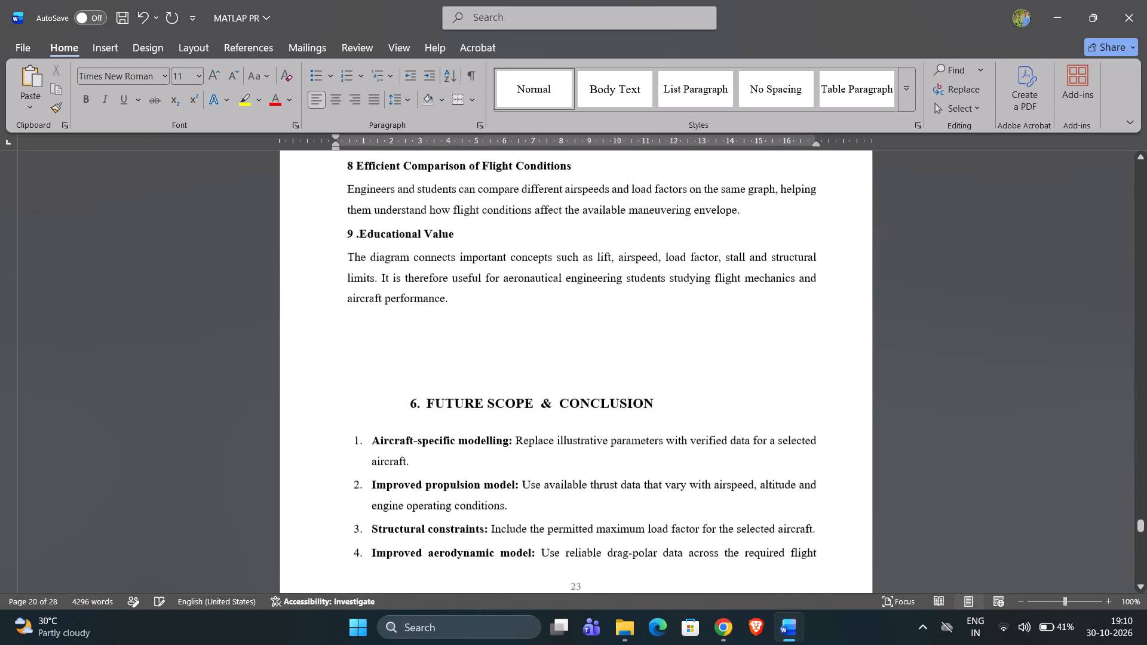
scroll(480, 294, down, 5)
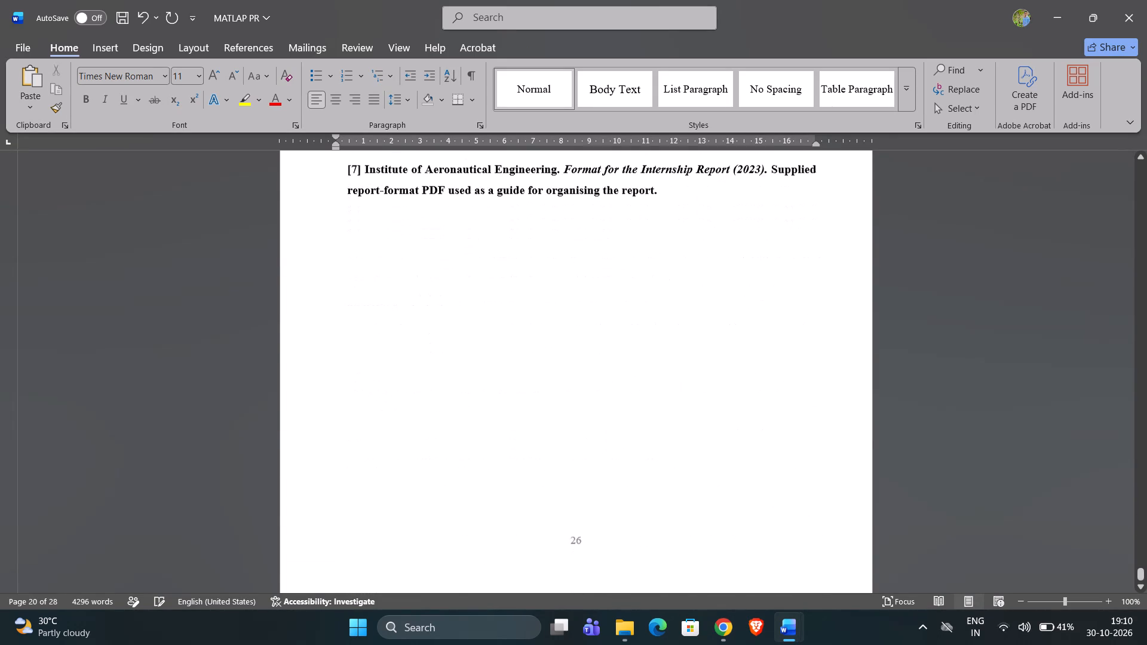
scroll(480, 294, down, 1)
Delete the "Thrust Required vs Available" graph above section 4.5 Effect of Aerodynamic Drag.
scroll(480, 294, up, 7)
scroll(480, 294, up, 14)
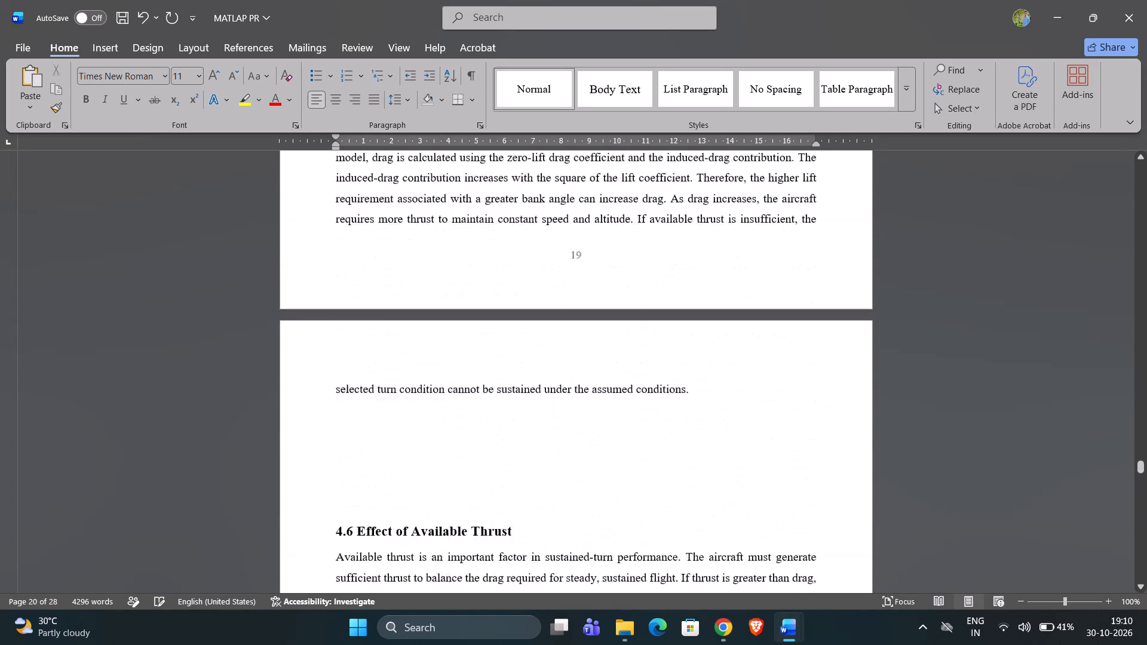
scroll(480, 294, up, 2)
scroll(480, 294, down, 4)
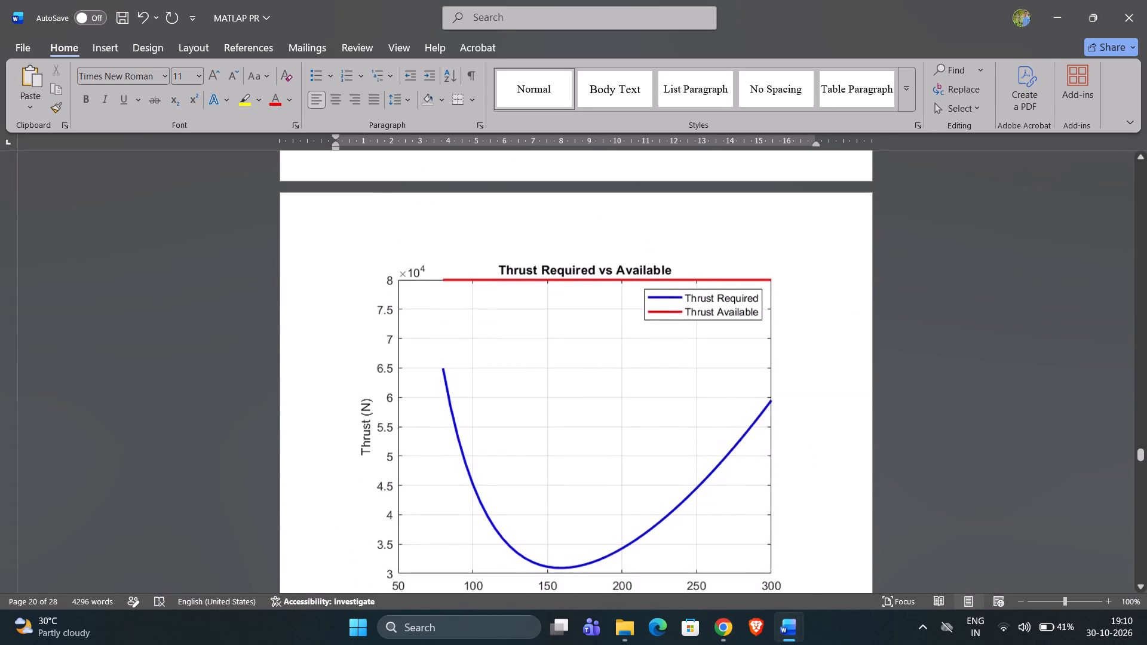
click(482, 322)
key(Delete)
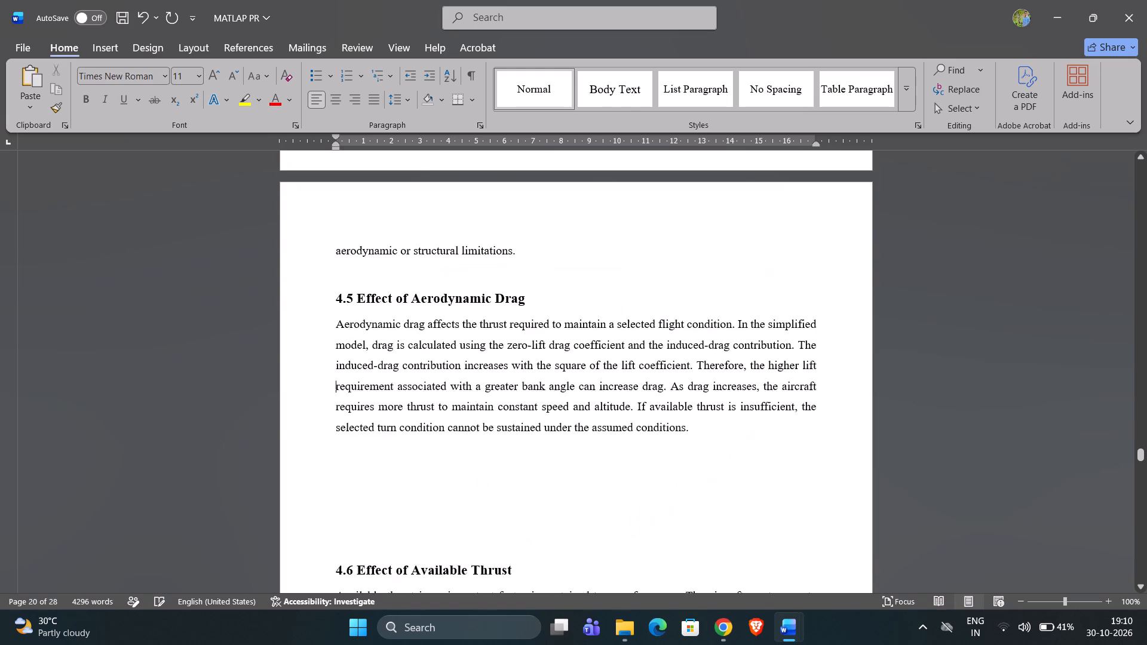
Delete the "Maximum Sustained Turn Performance" 3D surface plot below the maximum sustained turn rate paragraph.
scroll(482, 322, up, 5)
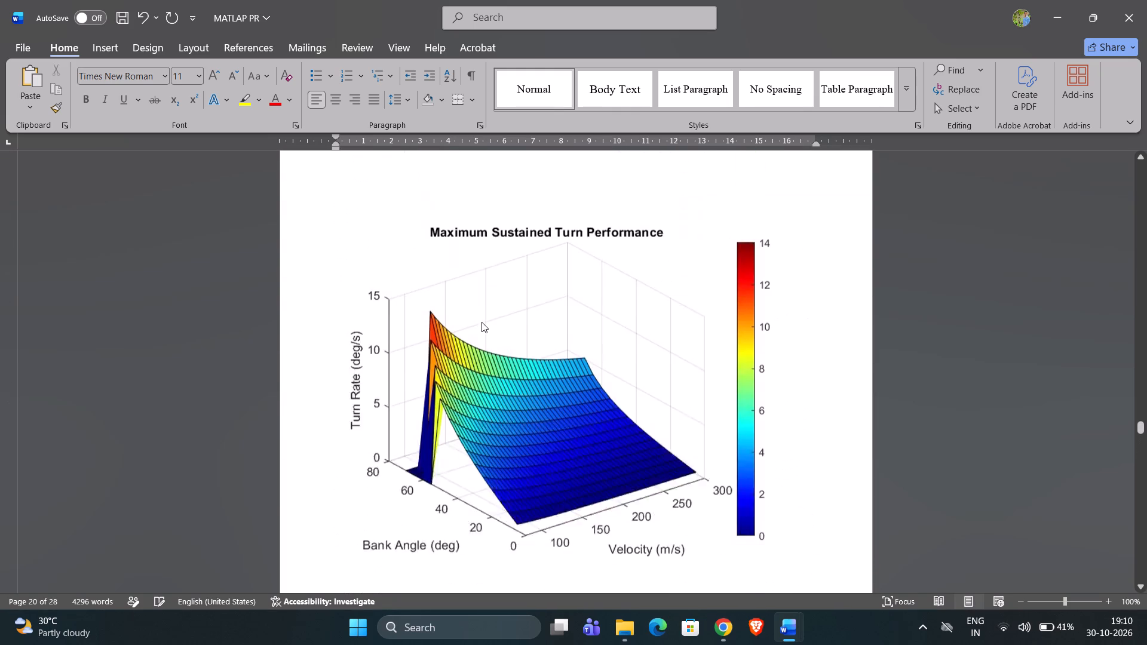
click(488, 403)
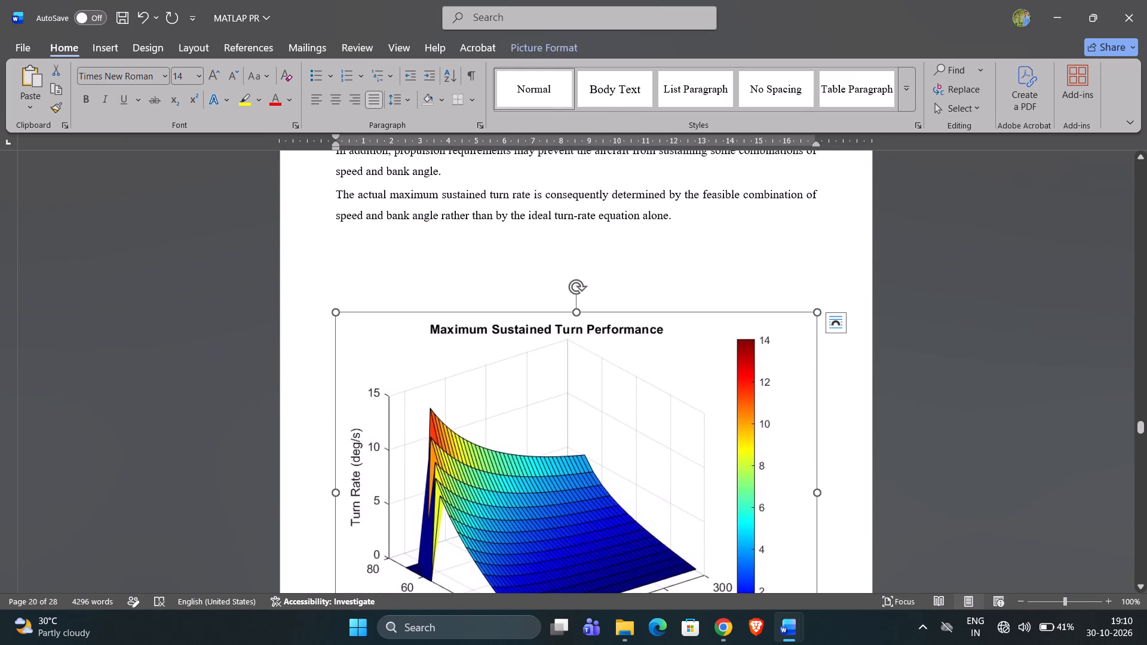
key(Delete)
Delete the image with the Turn Rate and Turn Radius vs Airspeed graphs above "Specific Excess Power Versus Airspeed".
scroll(488, 403, up, 4)
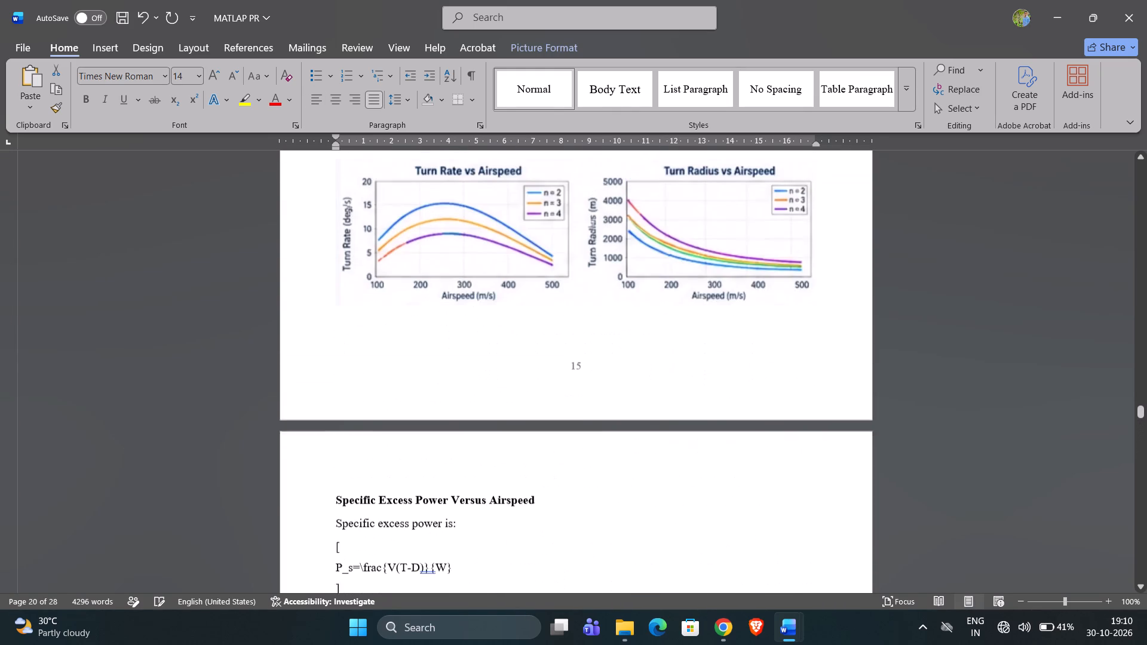
click(461, 334)
click(453, 300)
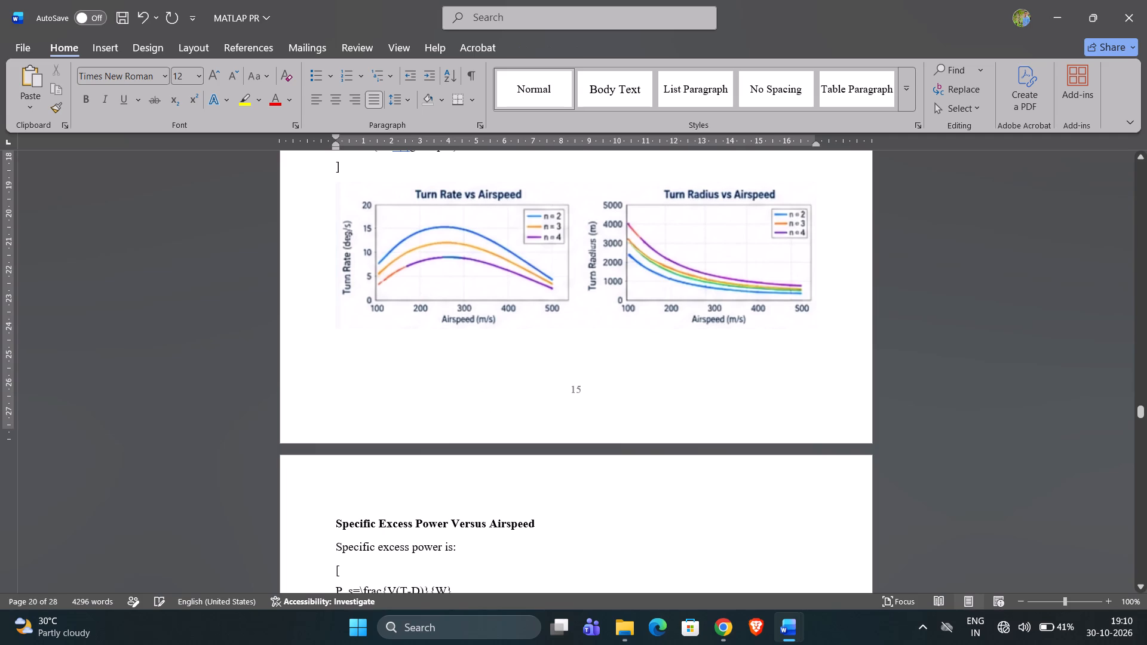
key(Delete)
Review the old methodology chapter from "Specific Excess Power Versus Airspeed" back to the "3. METHODOLOGY" heading.
scroll(453, 300, up, 1)
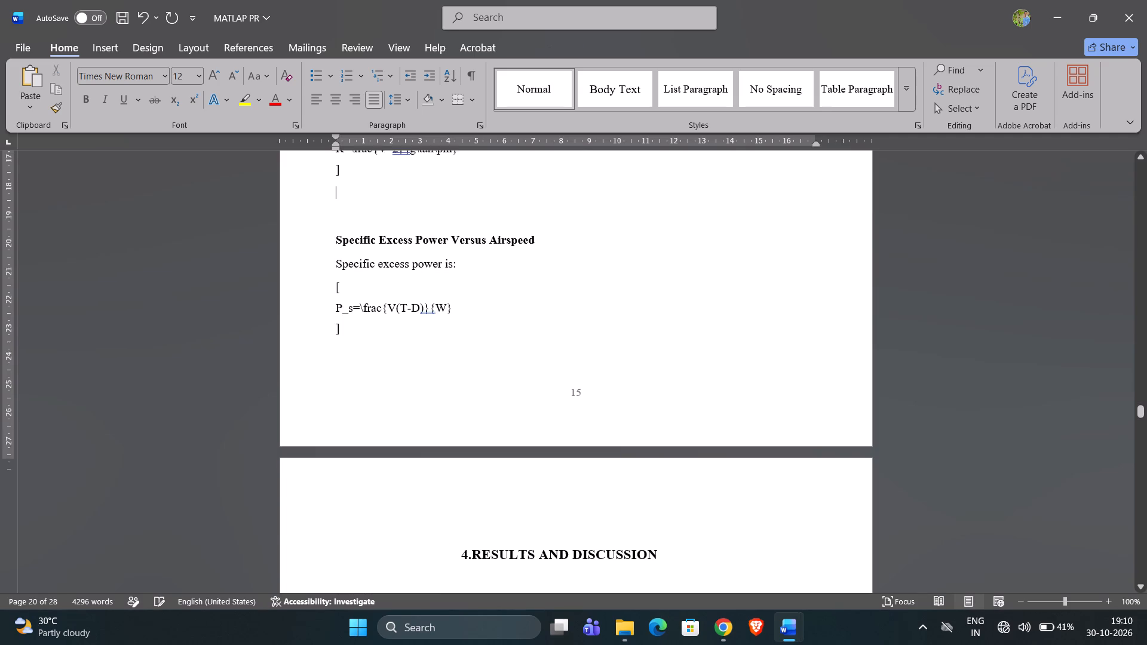
scroll(453, 300, up, 5)
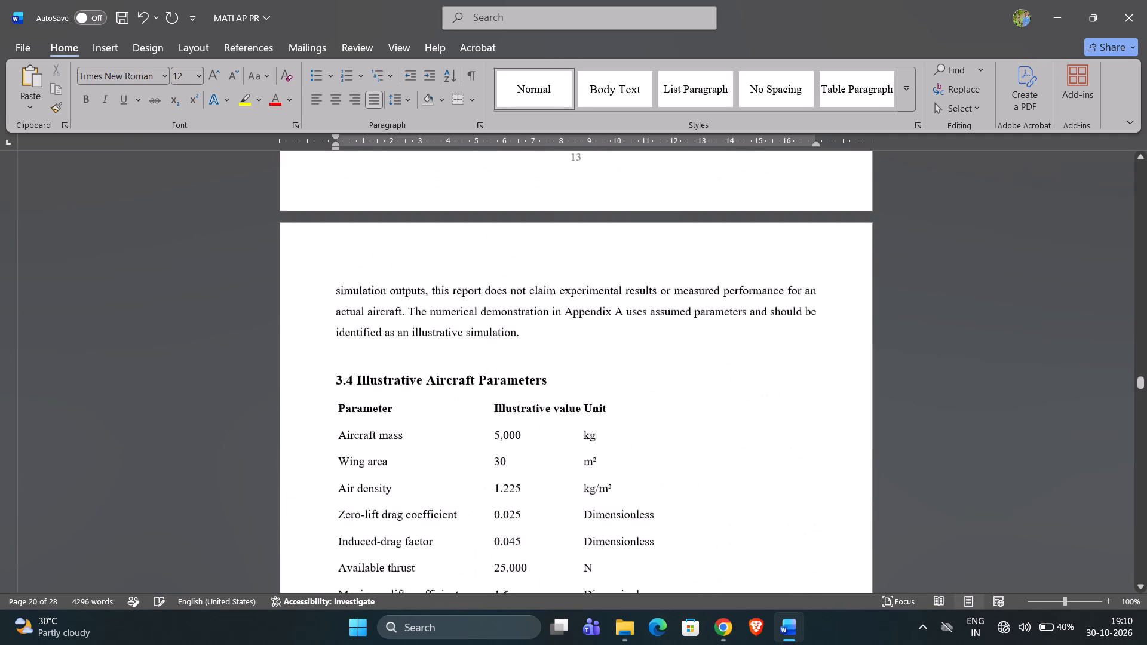
scroll(453, 300, up, 5)
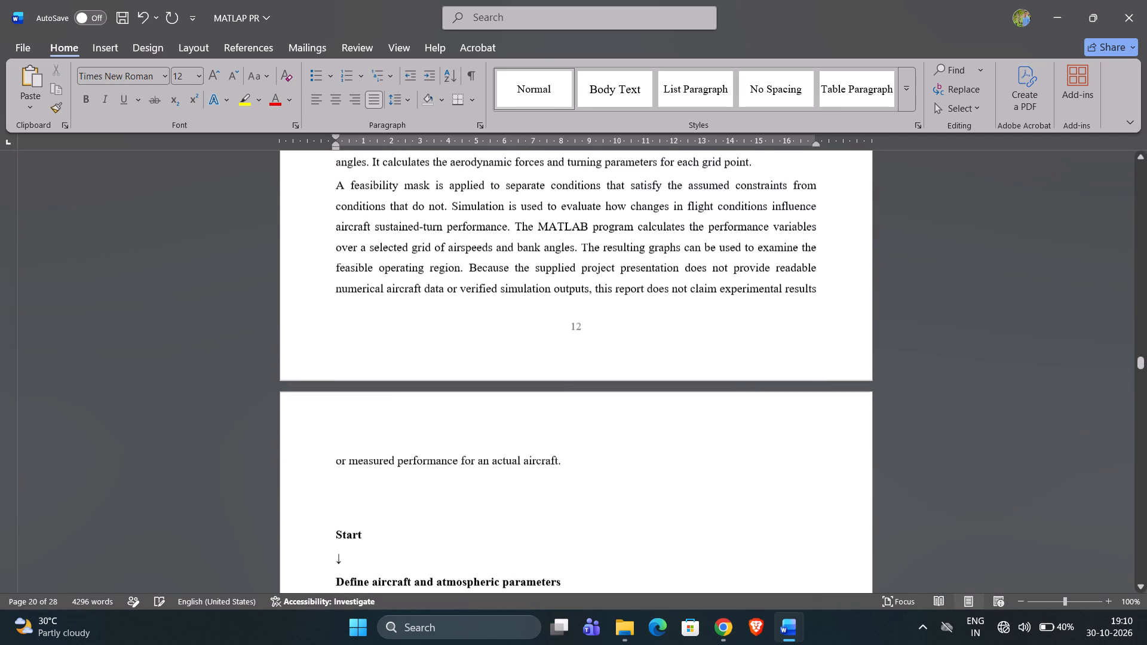
scroll(453, 300, up, 2)
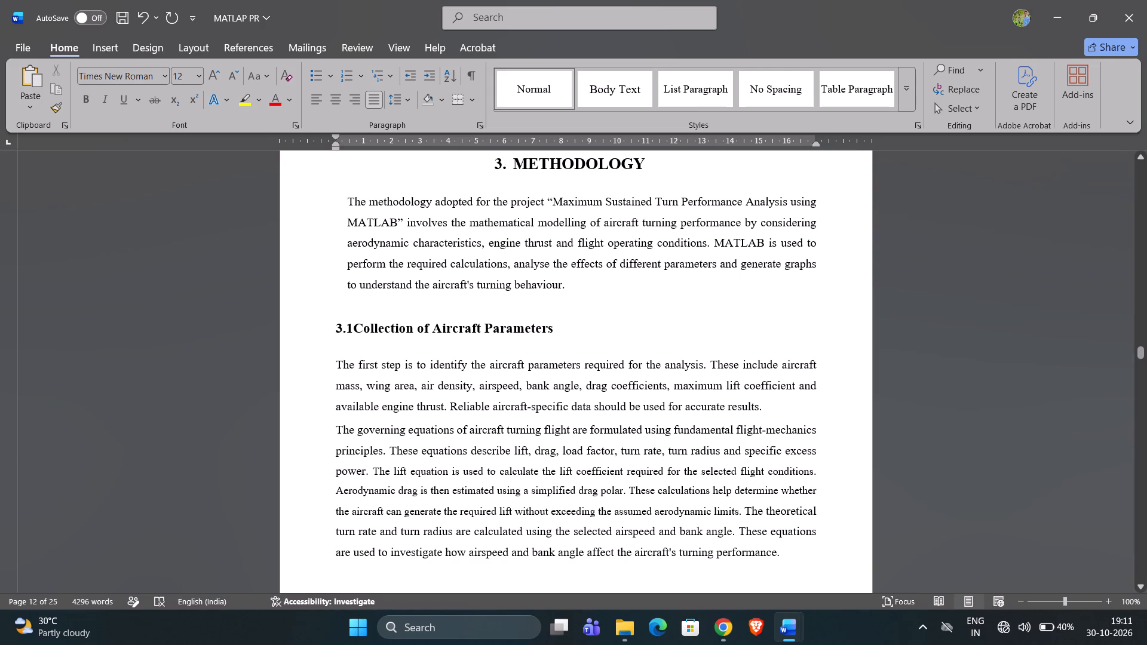
scroll(500, 306, up, 1)
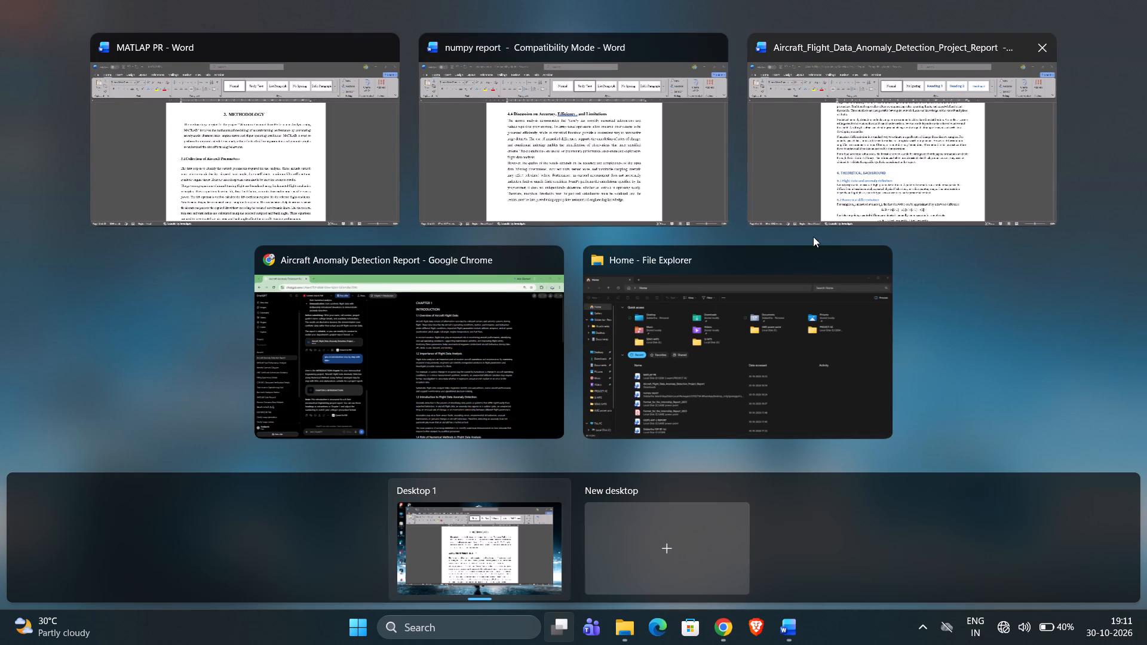
Switch to the Aircraft_Flight_Data_Anomaly_Detection_Project_Report document and examine it from "5. LITERATURE REVIEW" to section 8.1 Flow of the proposed system.
click(857, 186)
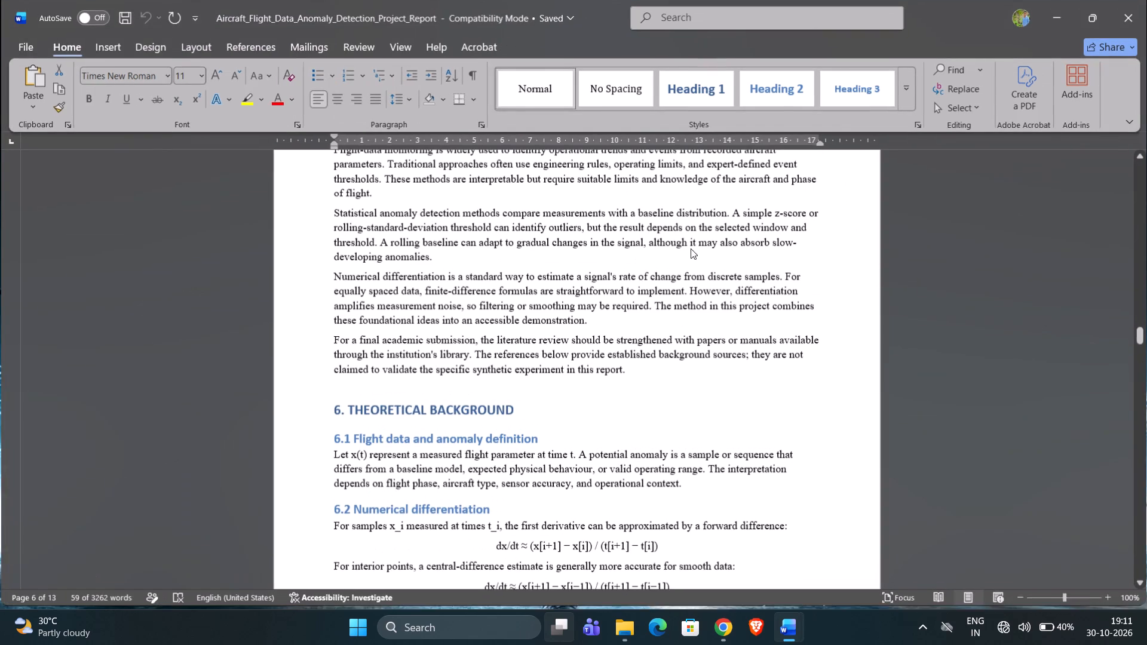
scroll(547, 320, up, 2)
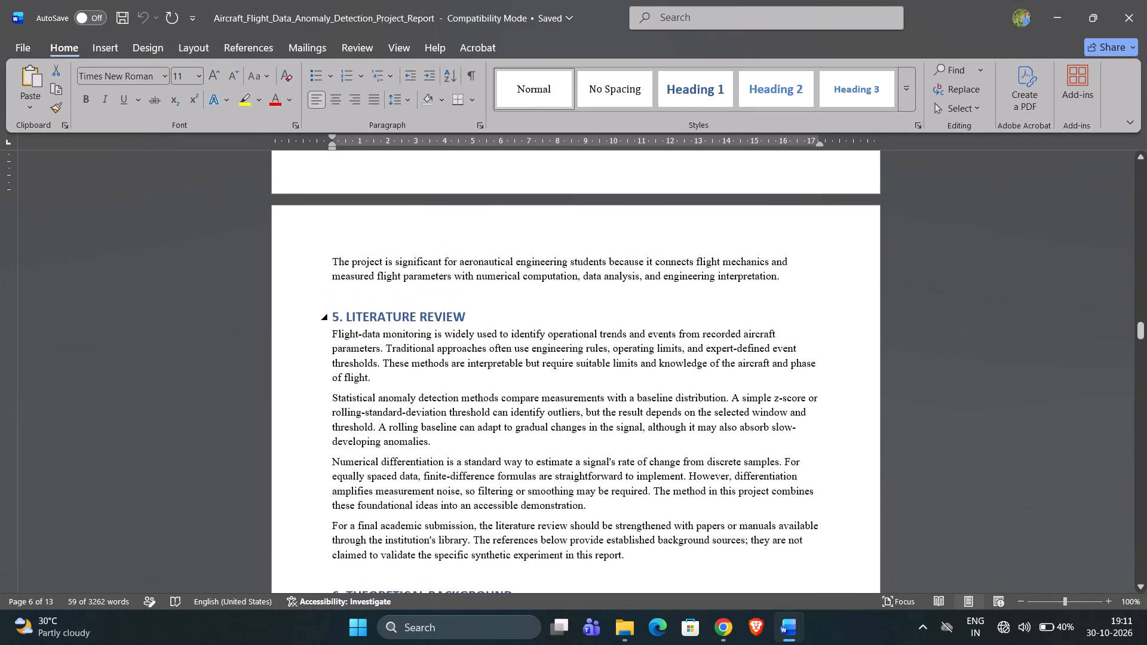
scroll(547, 320, down, 3)
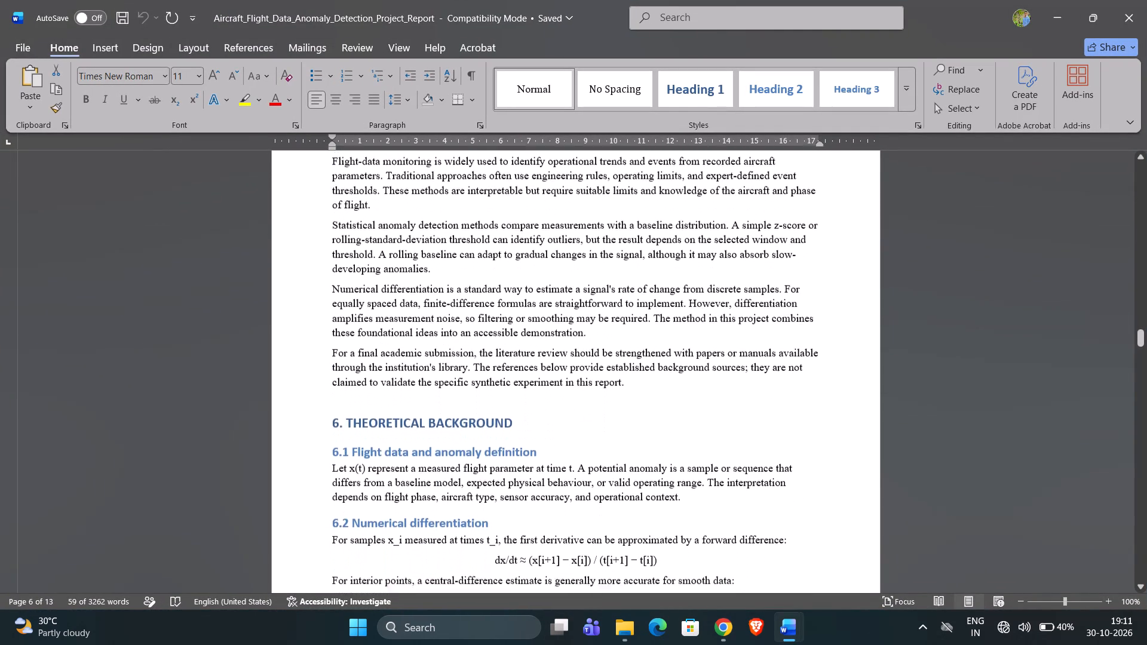
scroll(547, 320, down, 4)
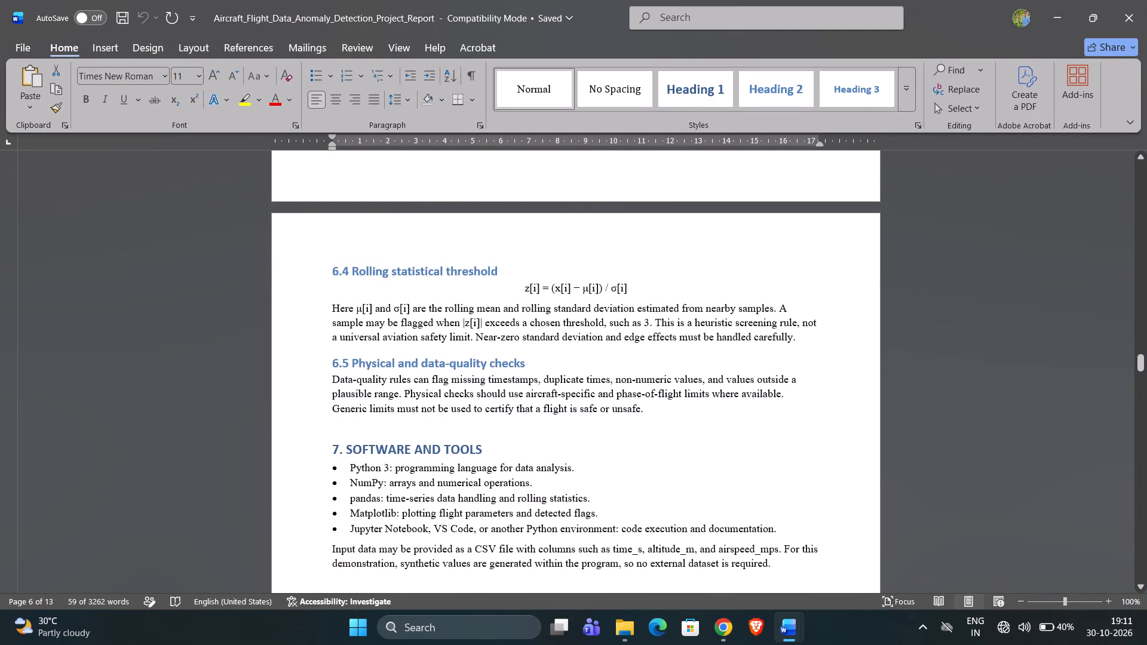
scroll(547, 320, down, 3)
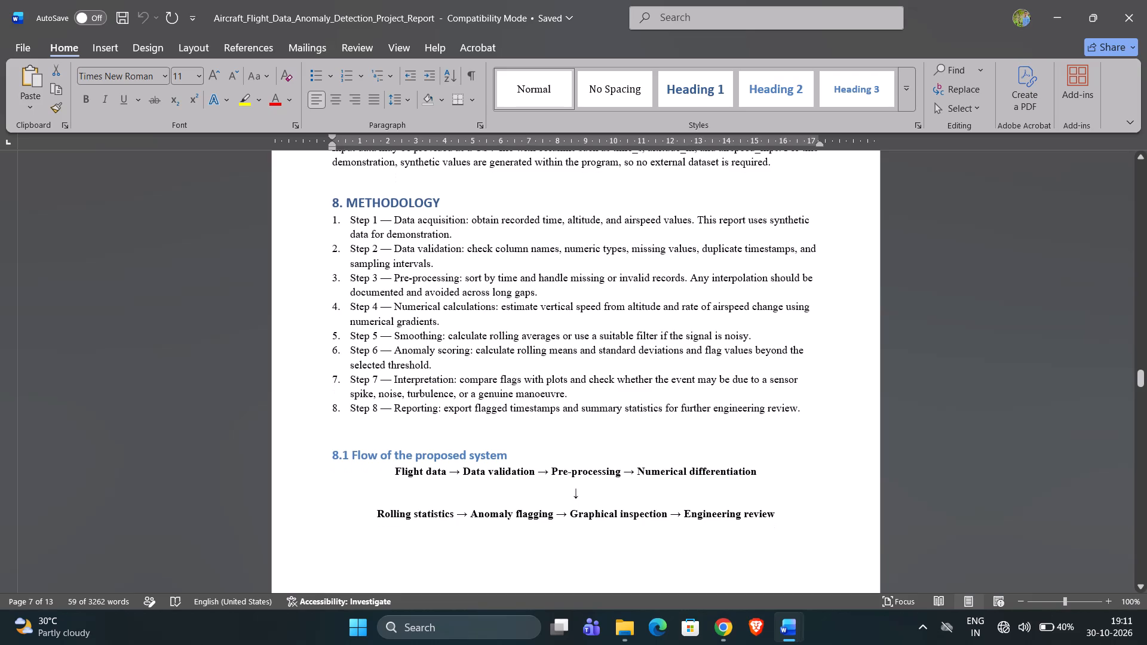
Re-examine the theoretical background, software and tools, and methodology sections (6 to 8) of the anomaly detection report as source content.
scroll(547, 320, up, 3)
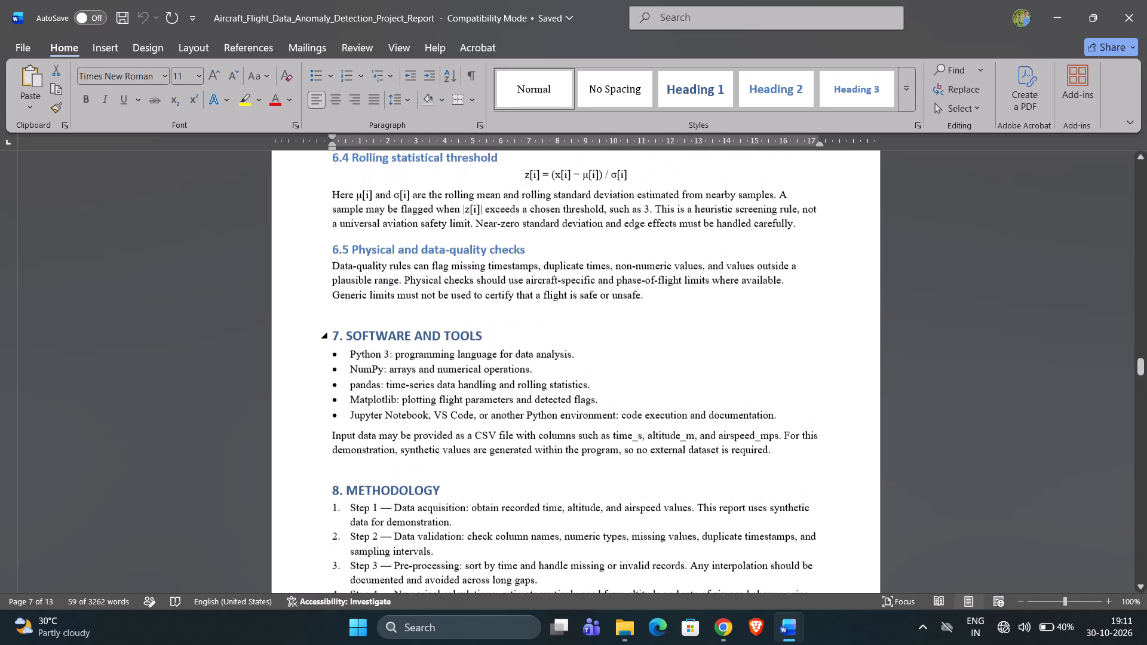
scroll(547, 320, up, 2)
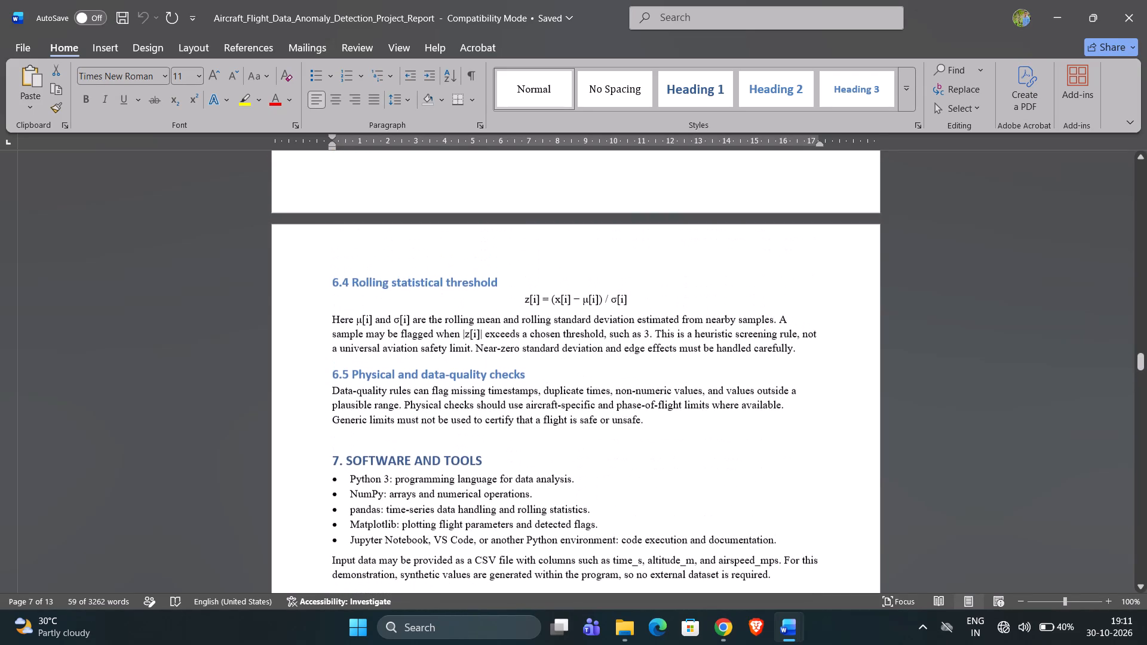
scroll(547, 320, up, 4)
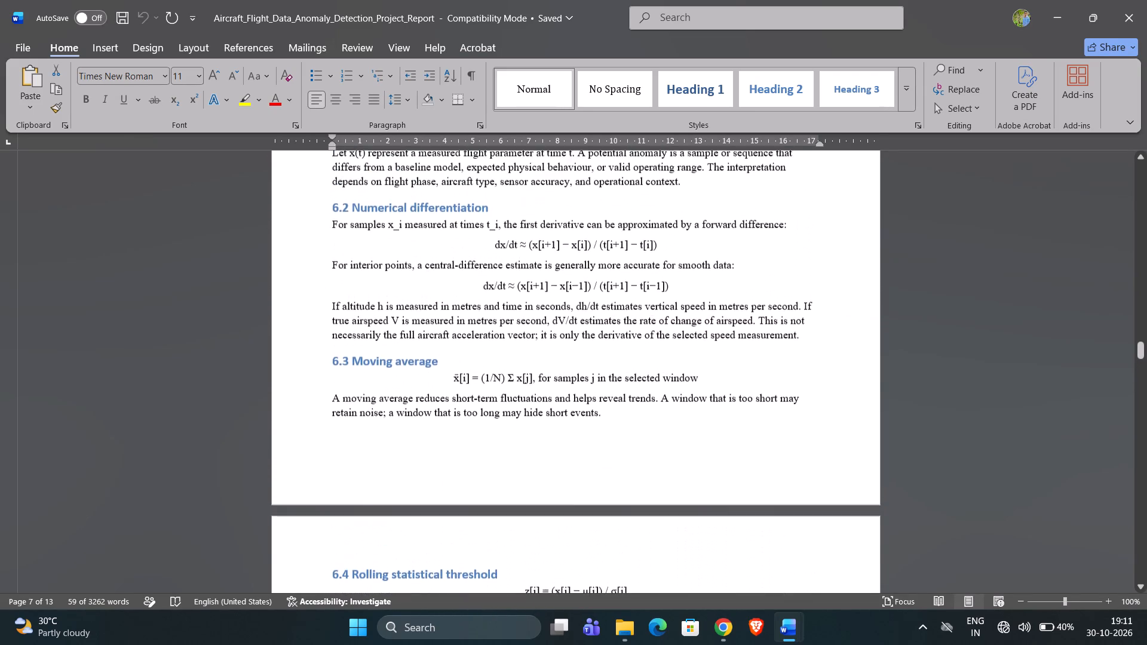
scroll(547, 320, up, 2)
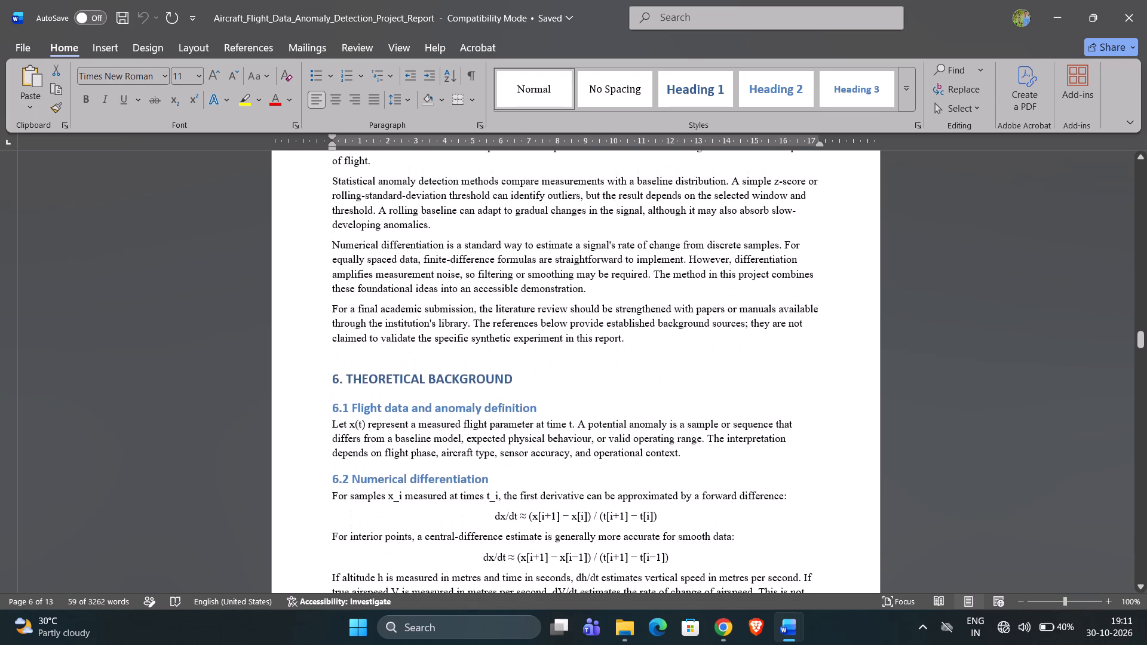
scroll(547, 320, down, 5)
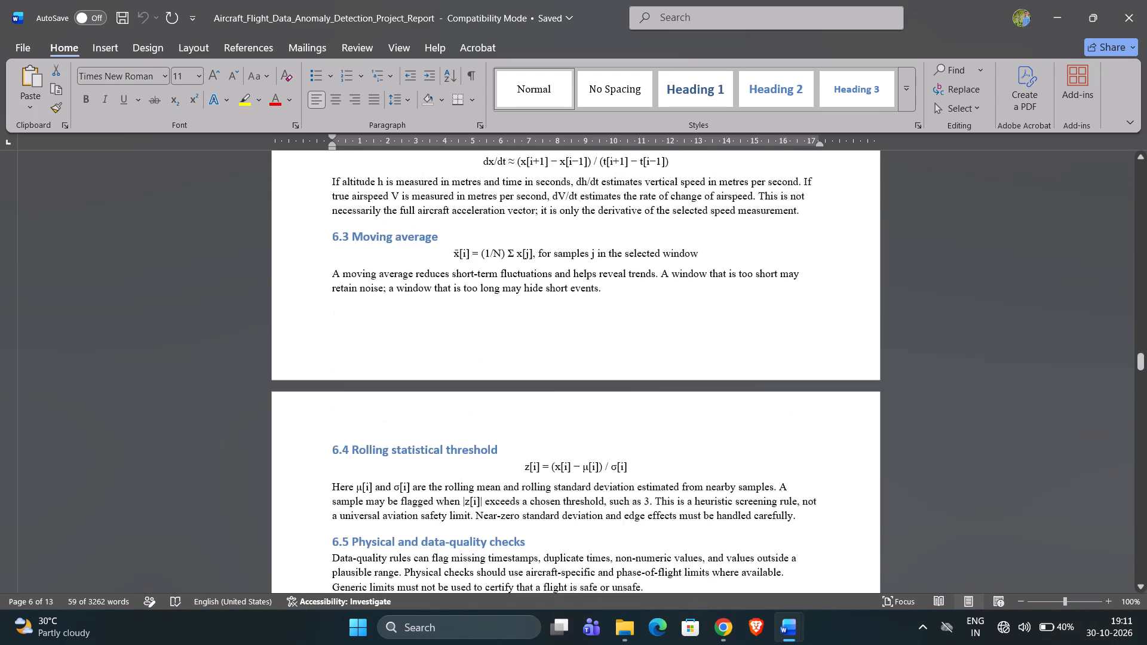
scroll(547, 320, down, 1)
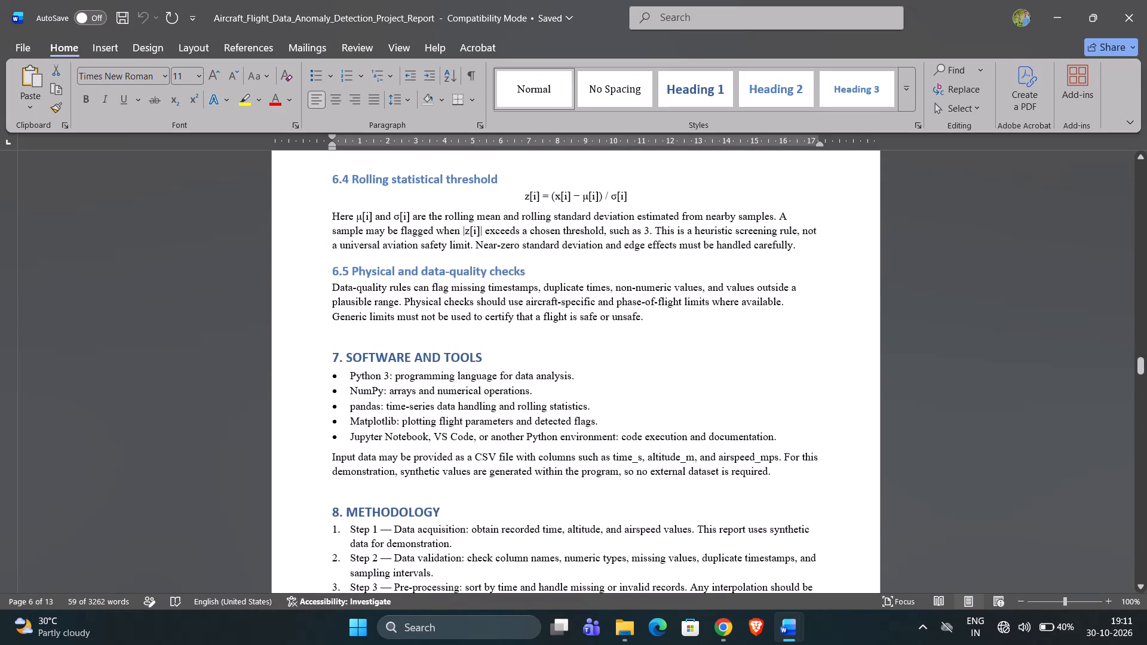
scroll(547, 320, down, 1)
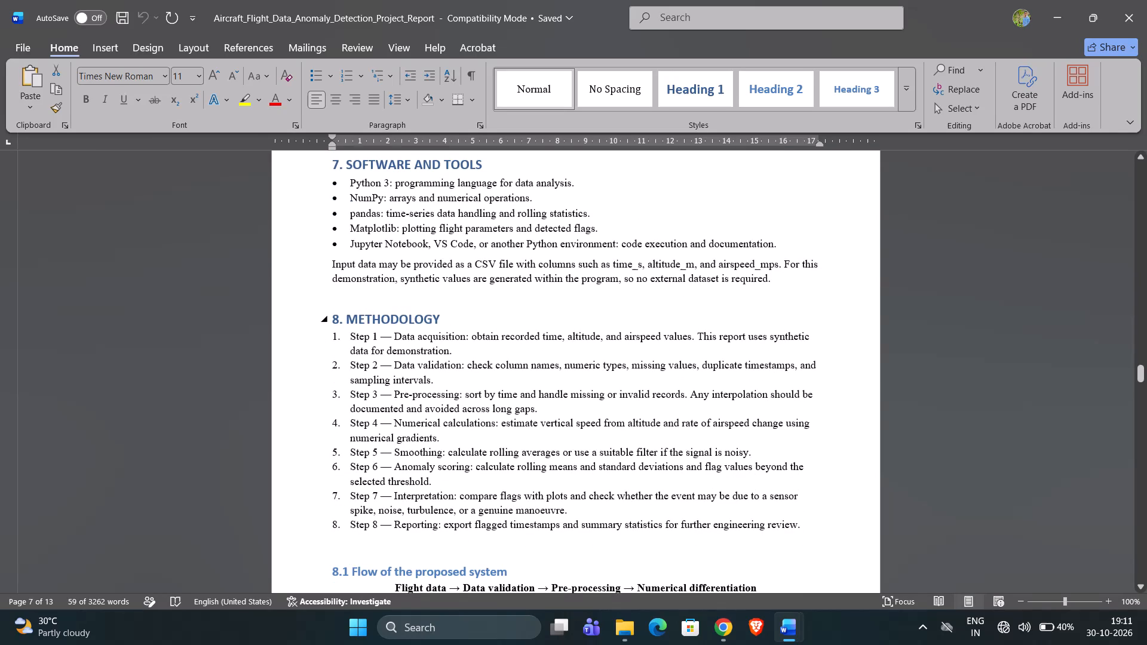
scroll(547, 320, down, 1)
Examine the anomaly detection report from section 8.1 Flow of the proposed system through the code listing in "9. PYTHON PROGRAM".
scroll(547, 320, down, 3)
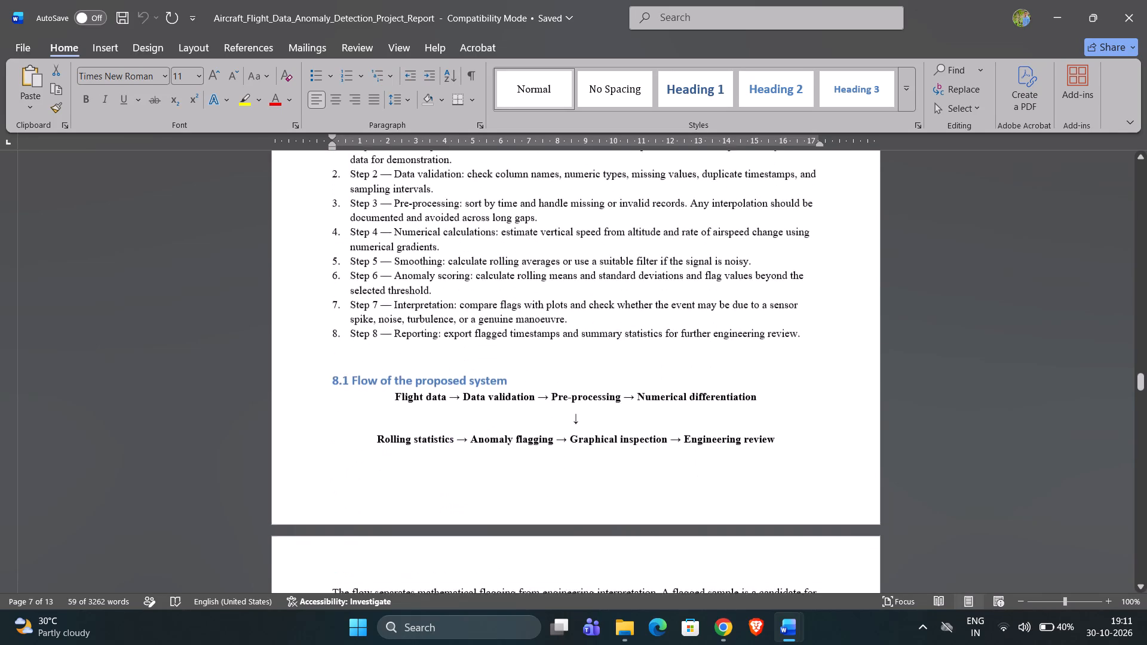
scroll(547, 320, down, 1)
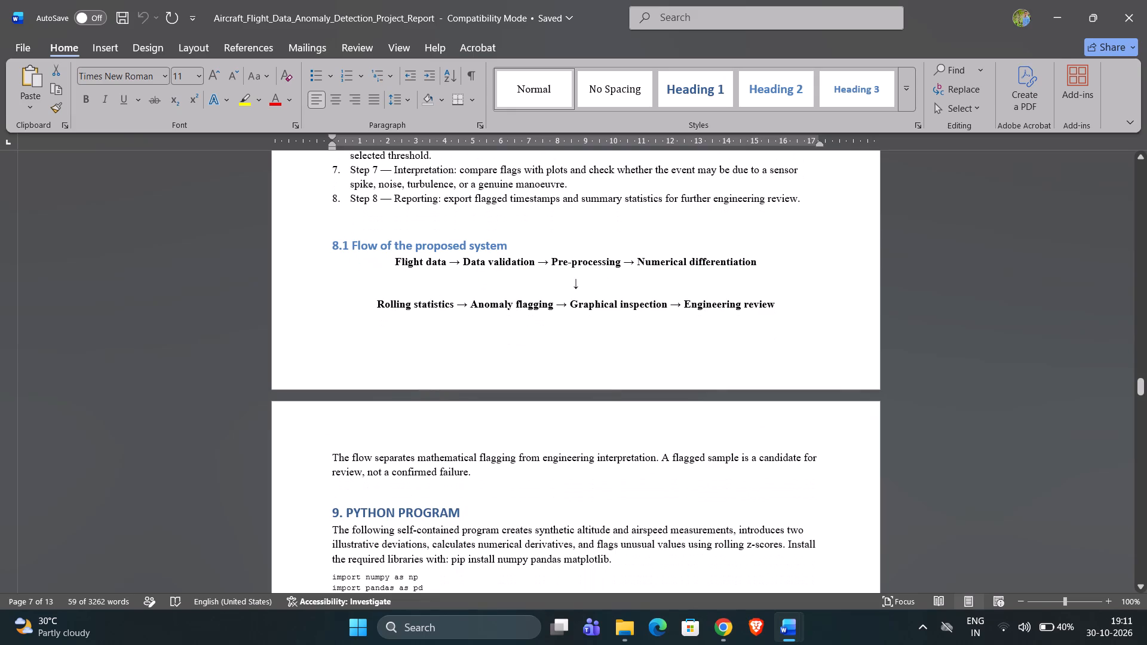
scroll(547, 320, down, 4)
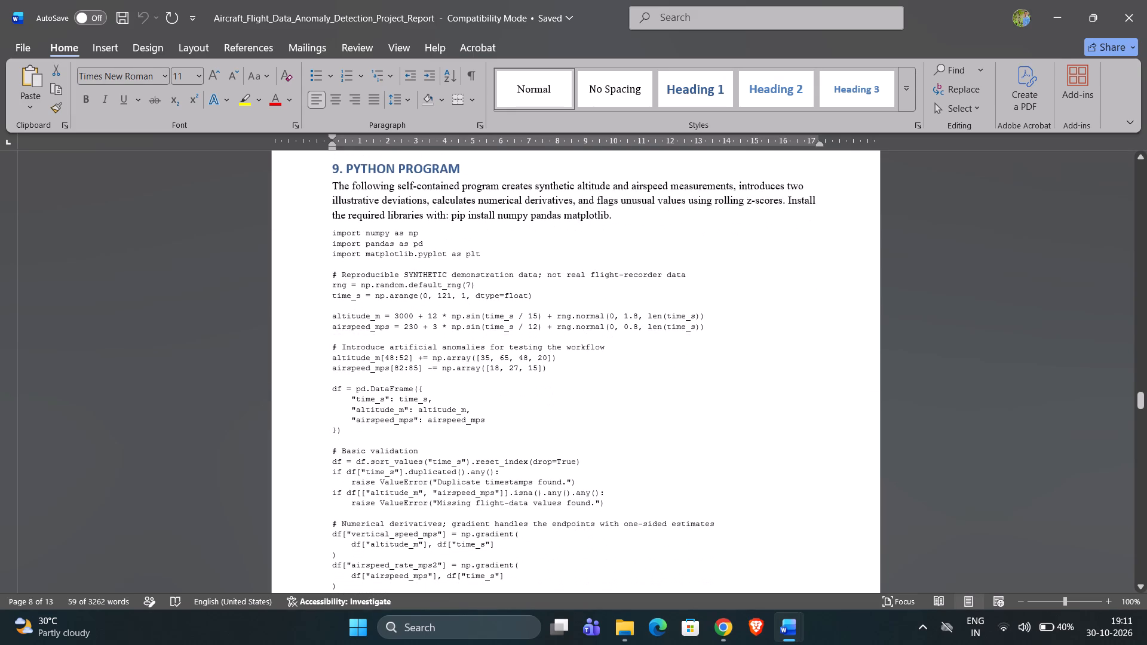
ctrl+scroll(547, 320, up, 1)
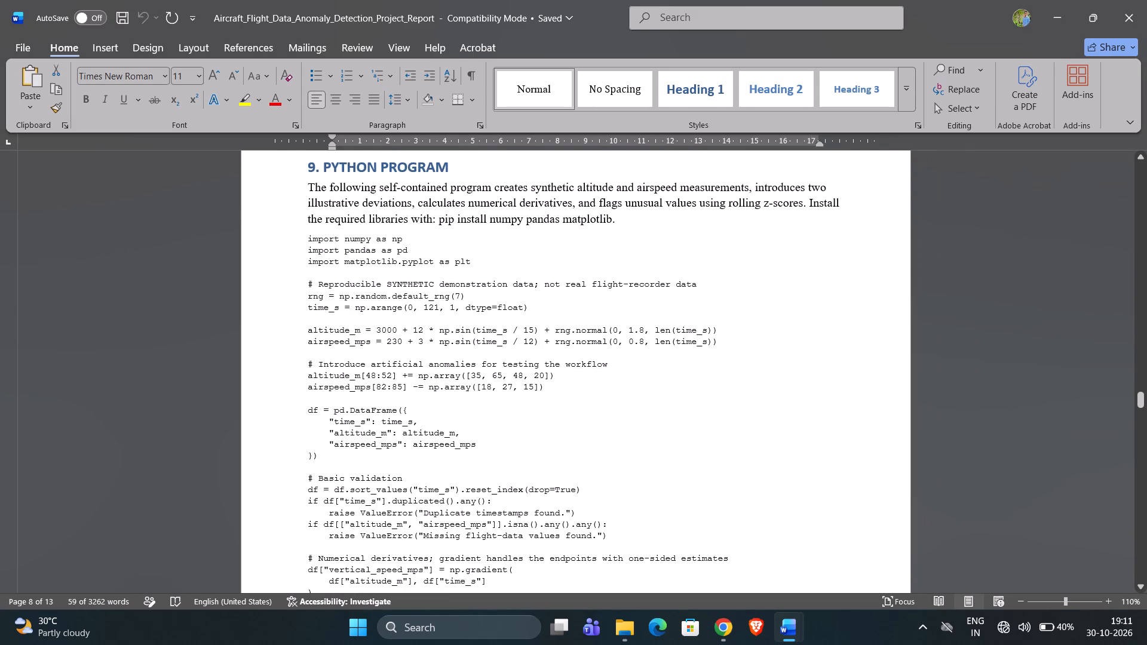
scroll(323, 248, down, 2)
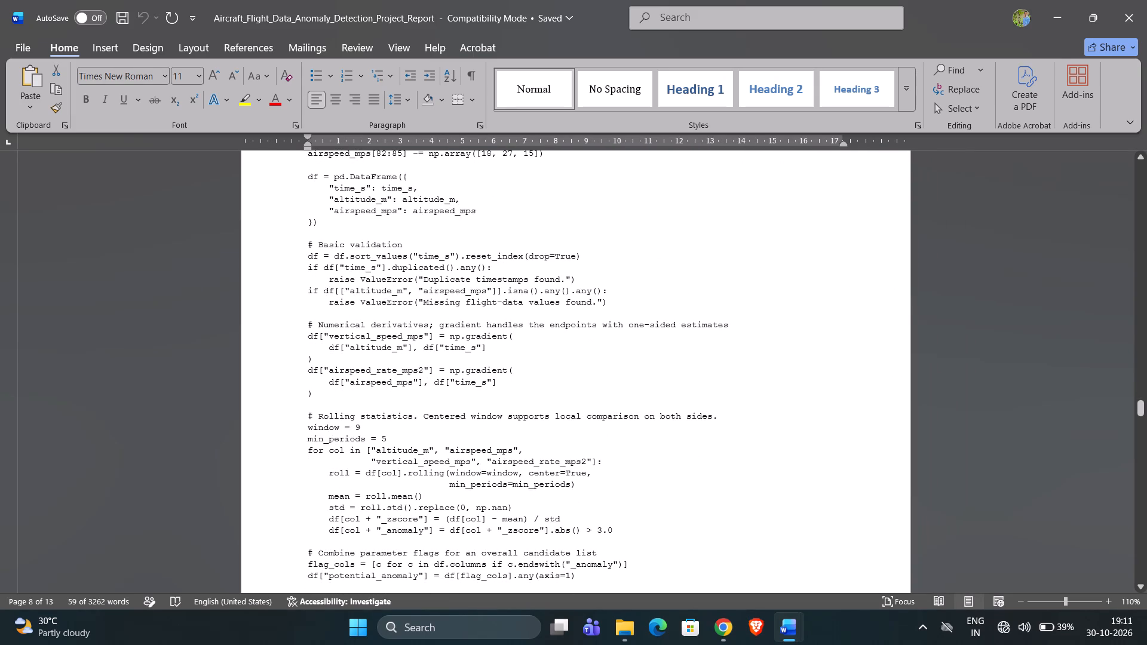
scroll(323, 248, up, 2)
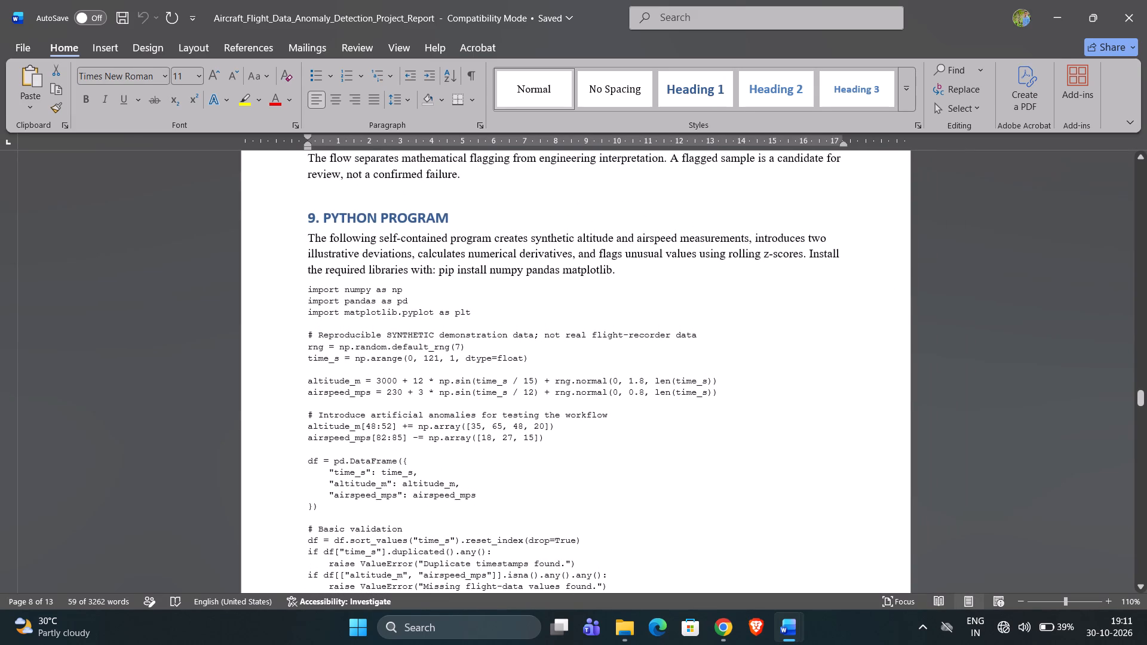
Select the whole code listing under "9. PYTHON PROGRAM", from "import numpy as np" through the df.to_csv("flight_anomaly_results.csv", index=False) line.
drag(306, 287, 426, 589)
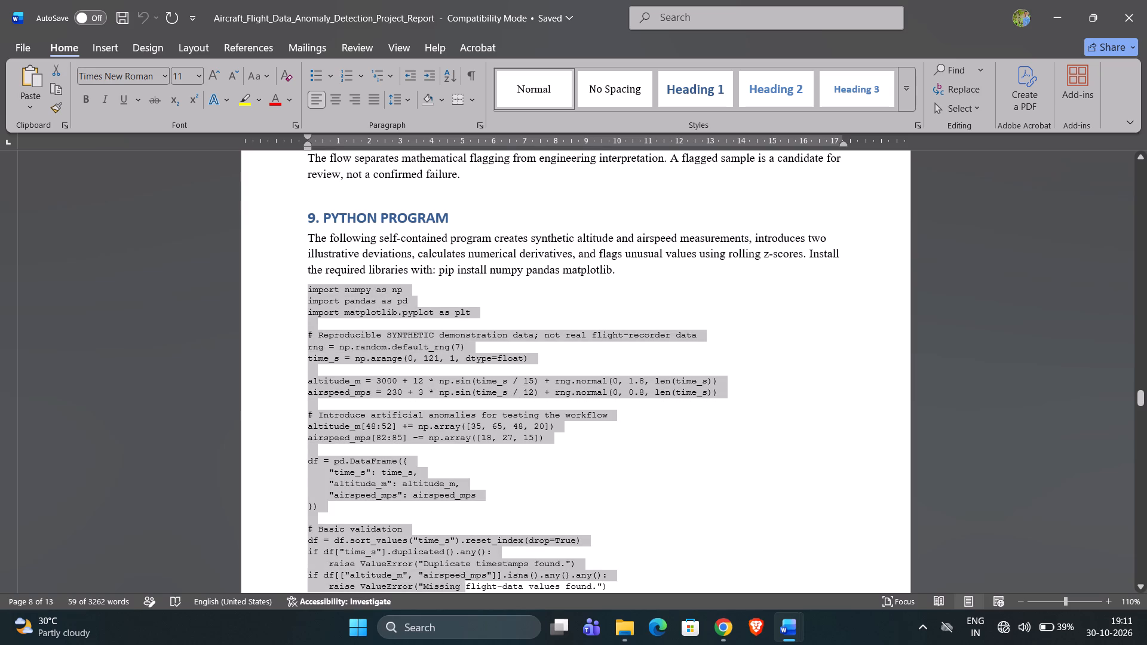
drag(426, 589, 365, 465)
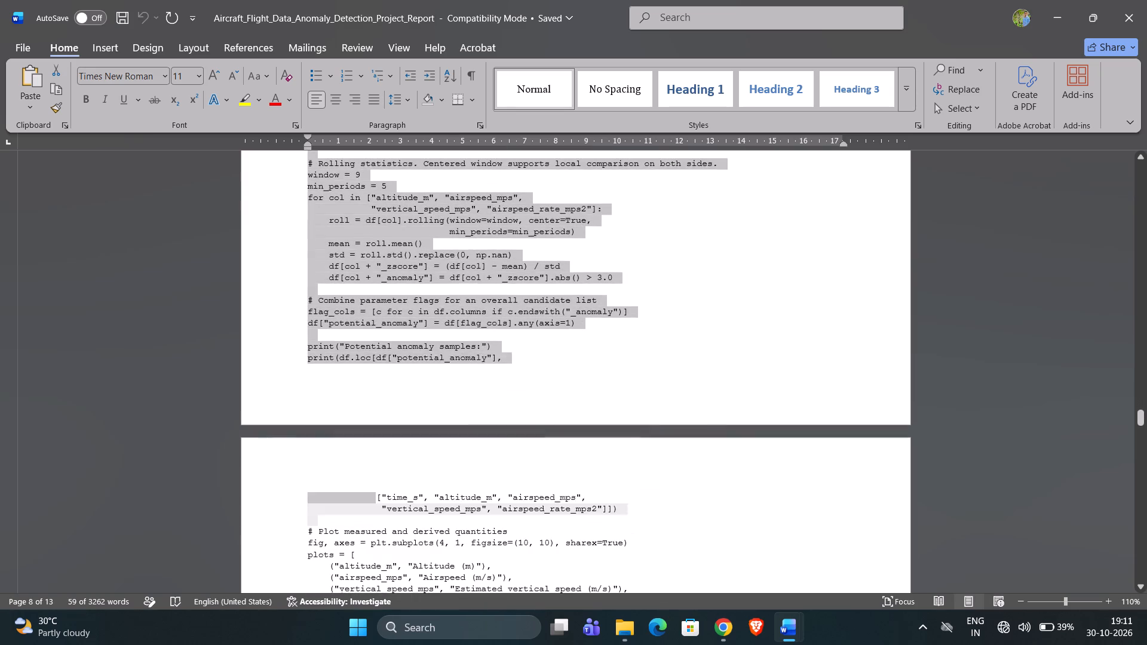
drag(365, 465, 387, 376)
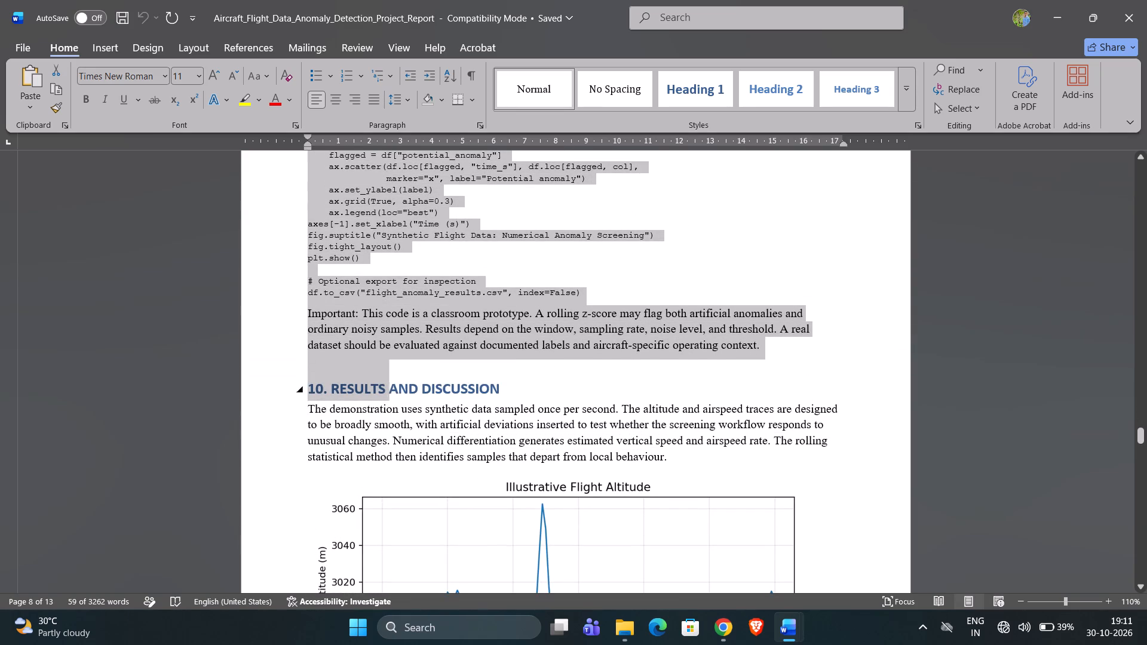
drag(387, 376, 367, 314)
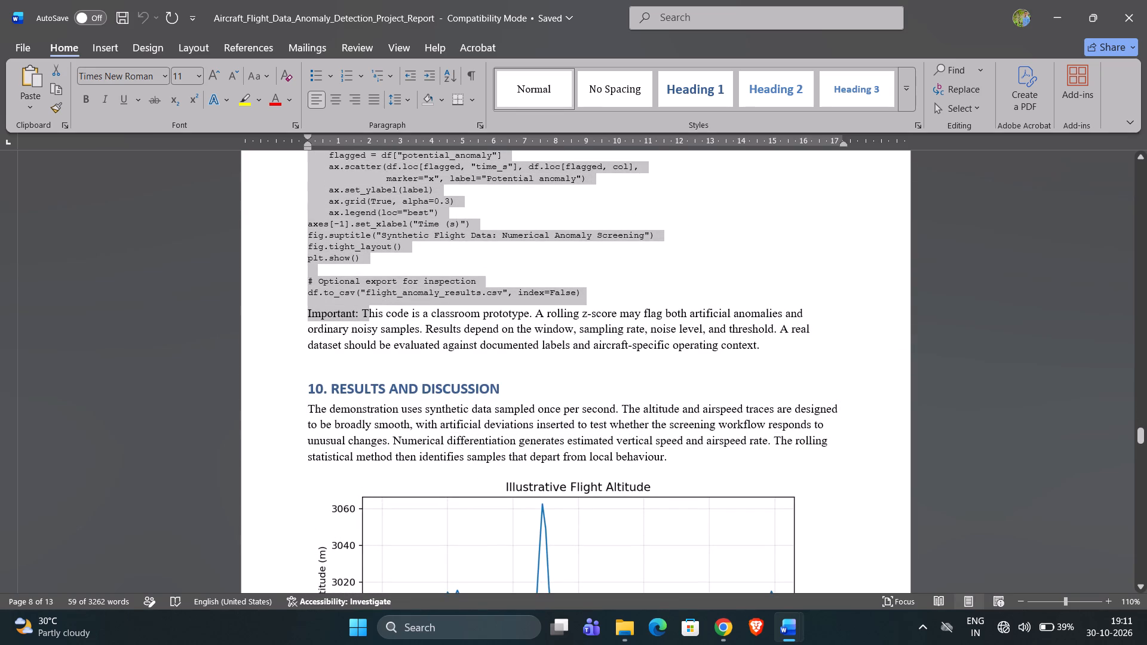
drag(367, 314, 617, 303)
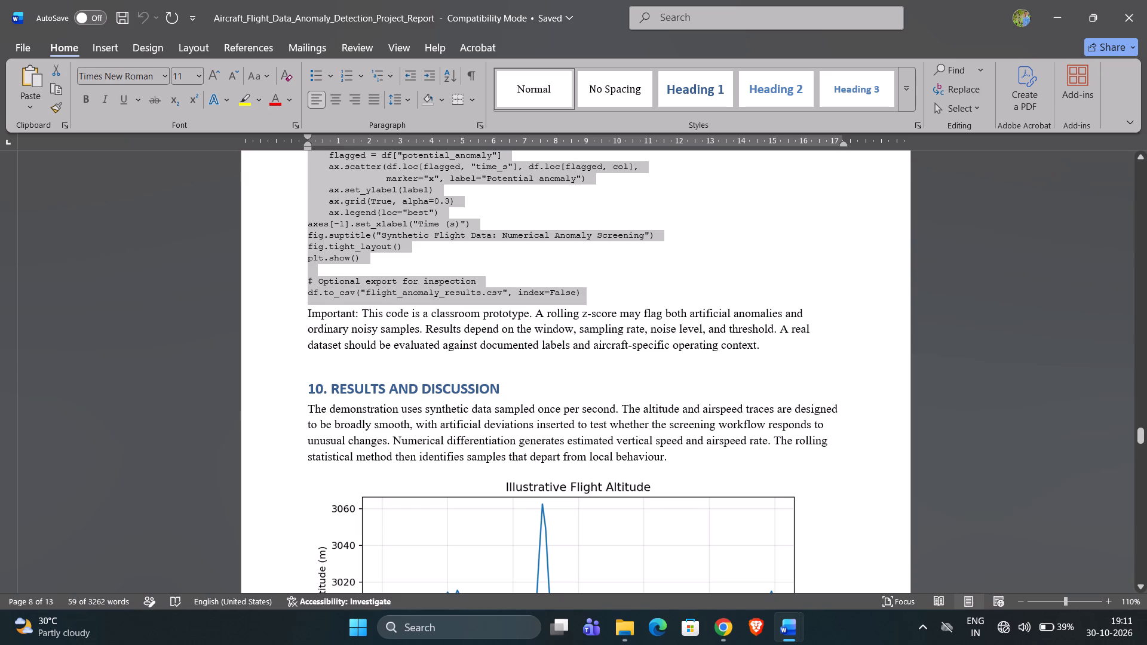
drag(617, 303, 582, 289)
drag(582, 289, 581, 289)
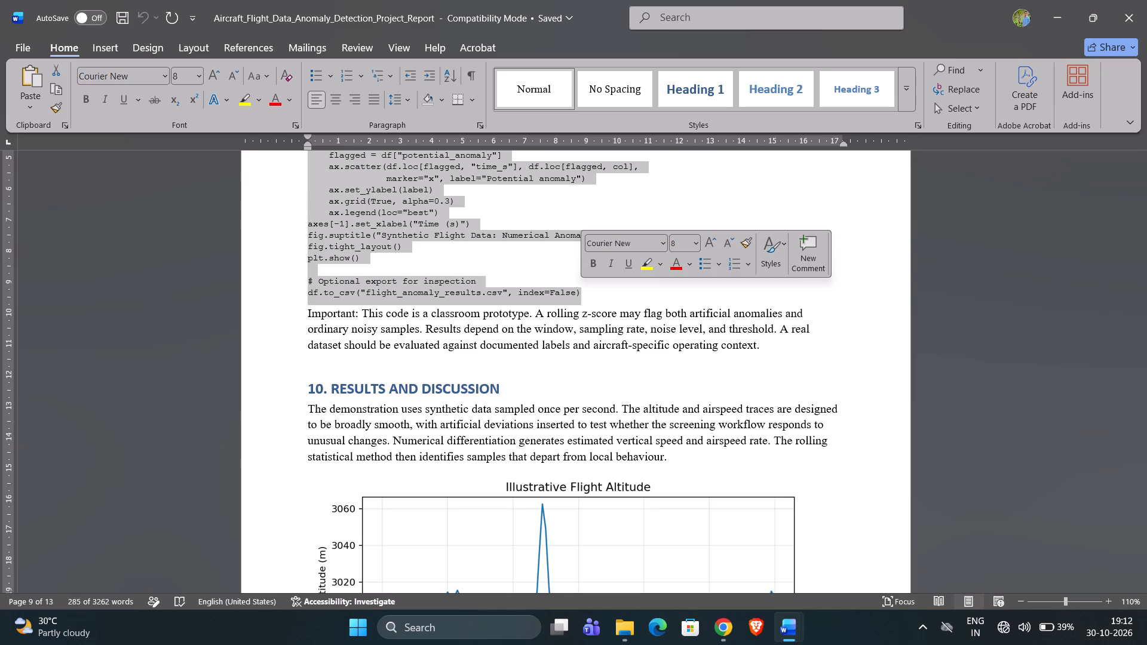
scroll(581, 289, up, 3)
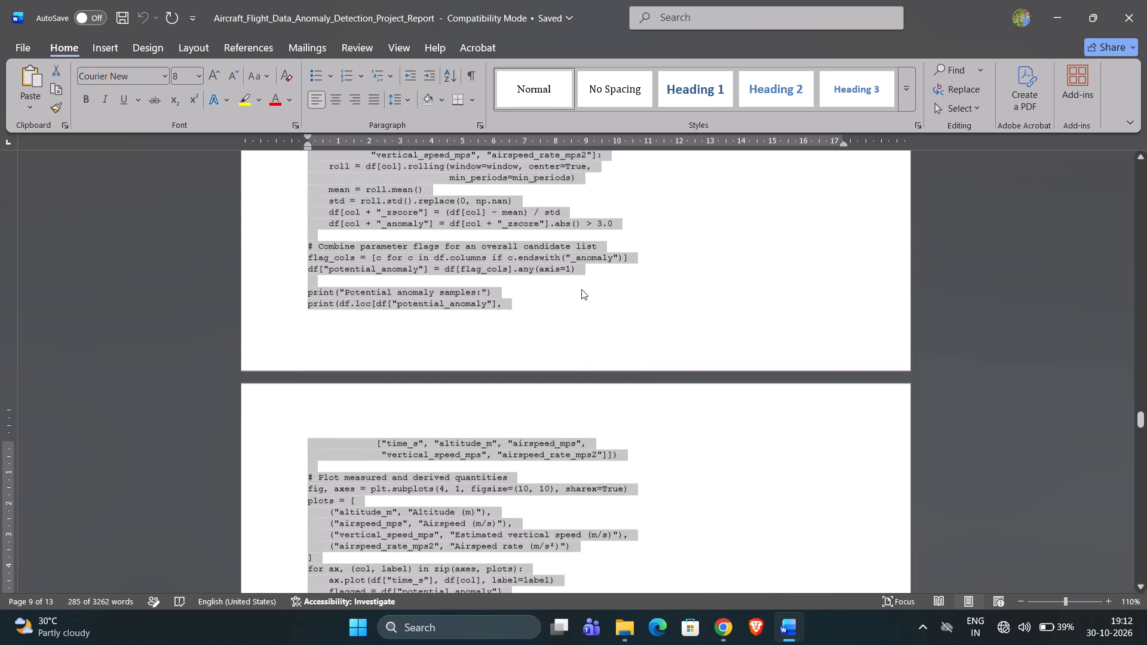
scroll(581, 289, up, 5)
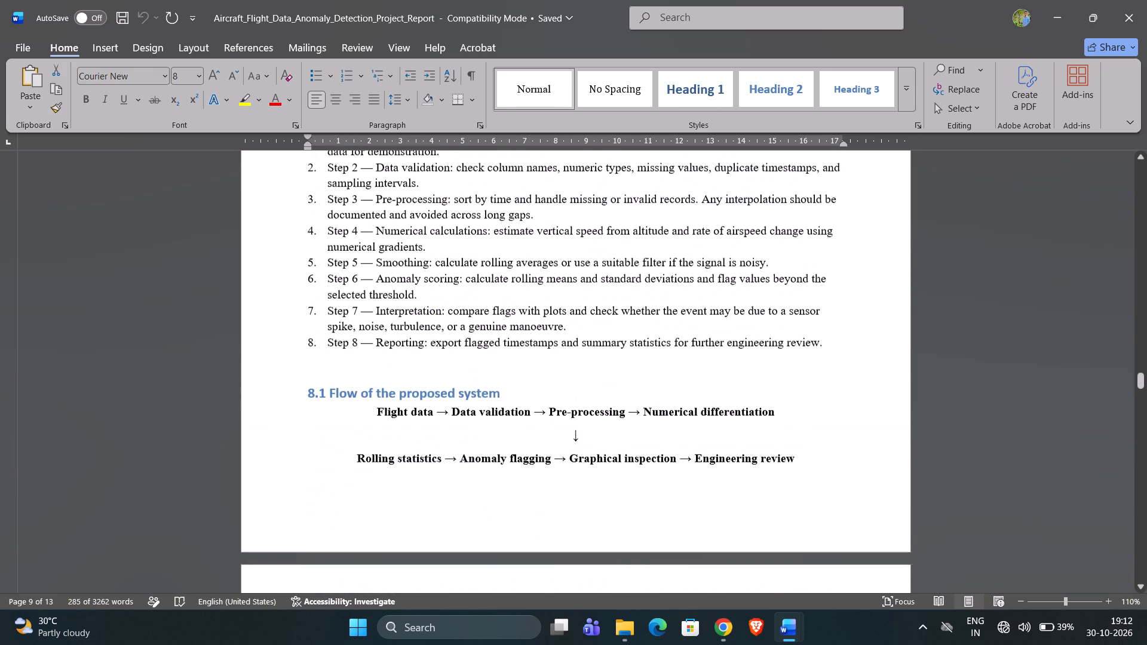
scroll(581, 289, down, 3)
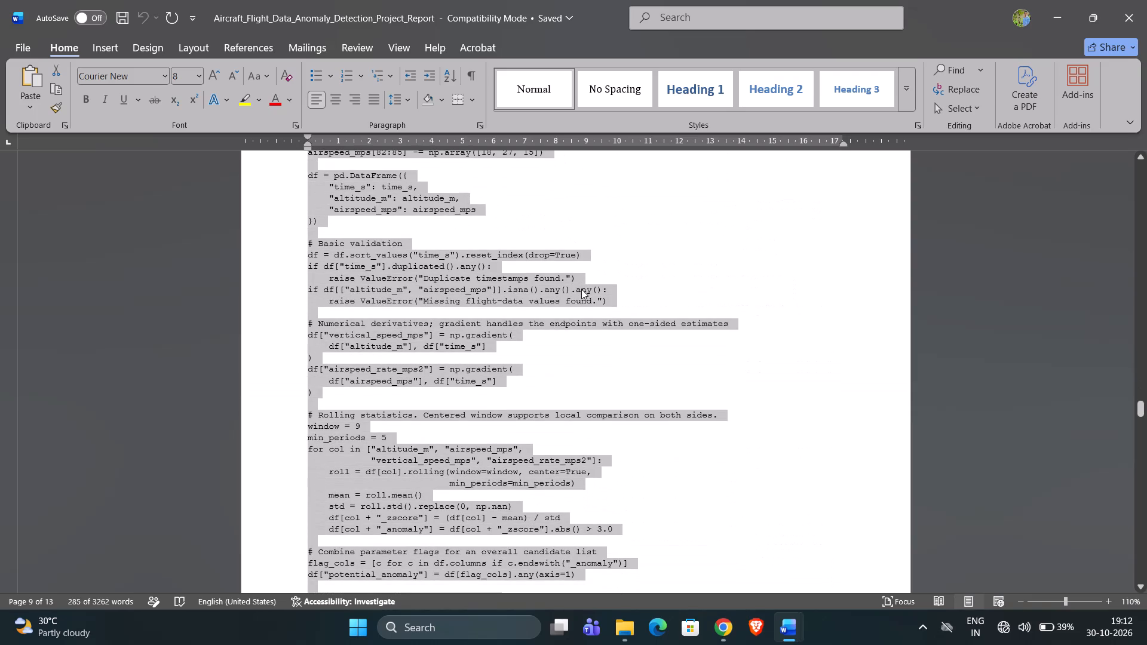
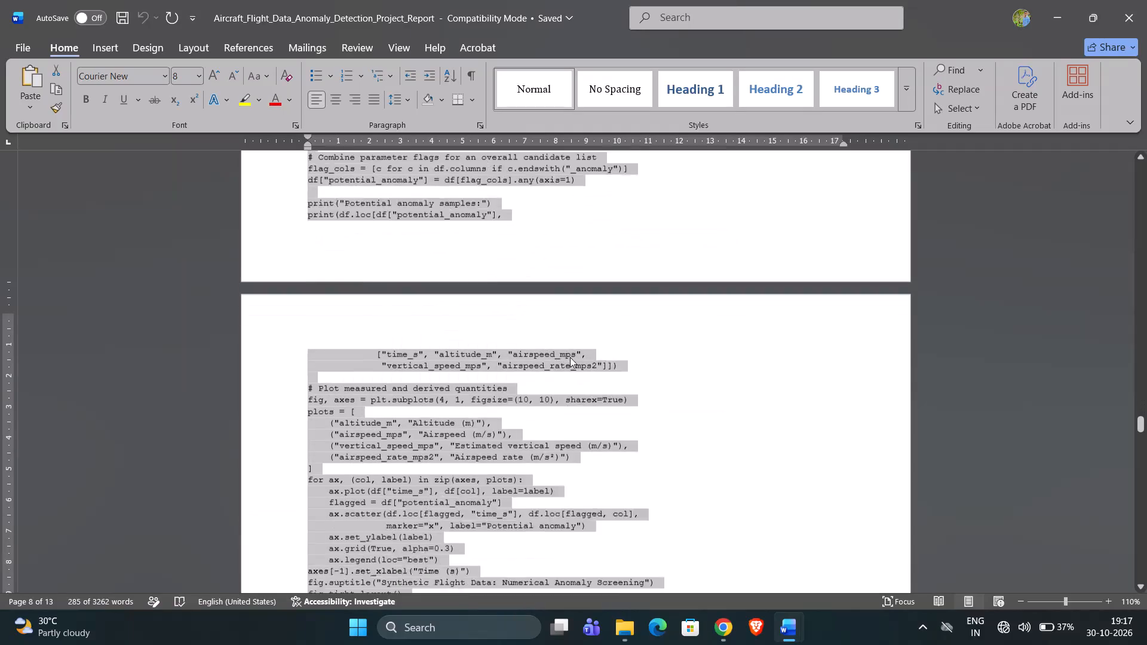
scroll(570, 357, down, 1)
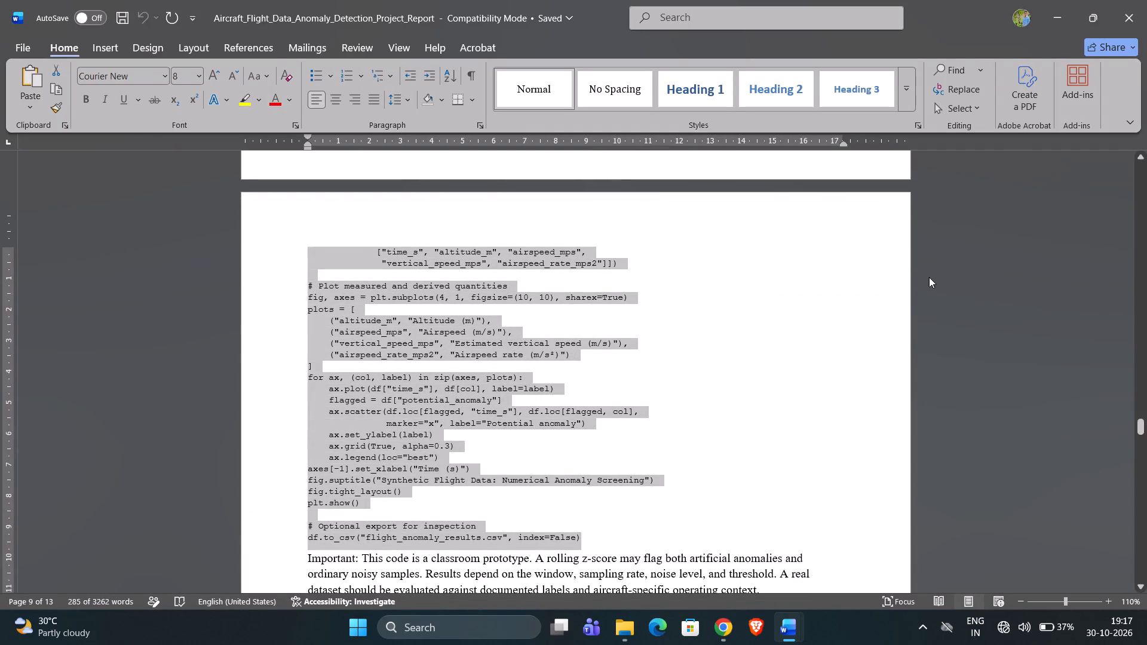
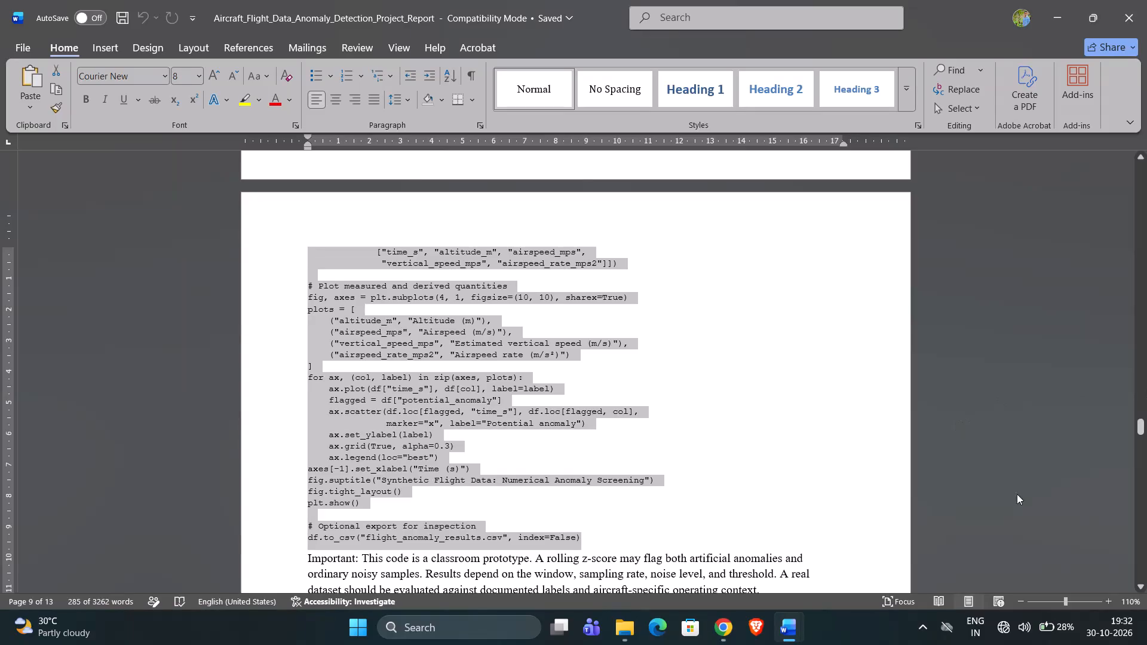
Rescan the available Wi-Fi networks in the Windows quick settings and check the laptop's connection.
click(1005, 627)
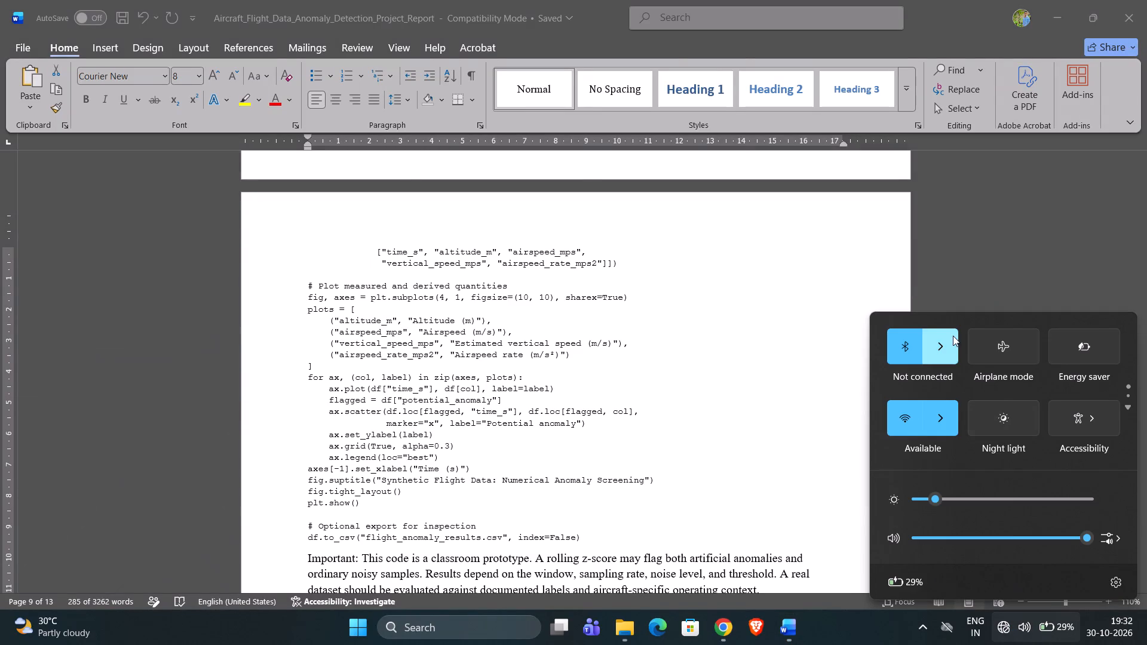
click(940, 342)
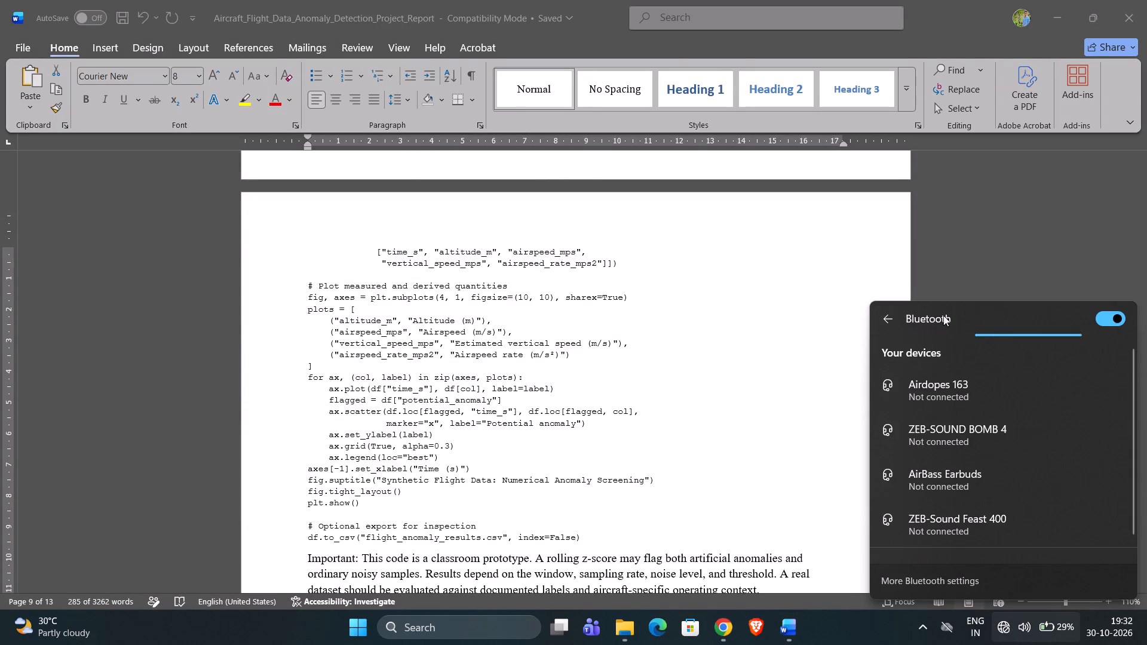
click(888, 317)
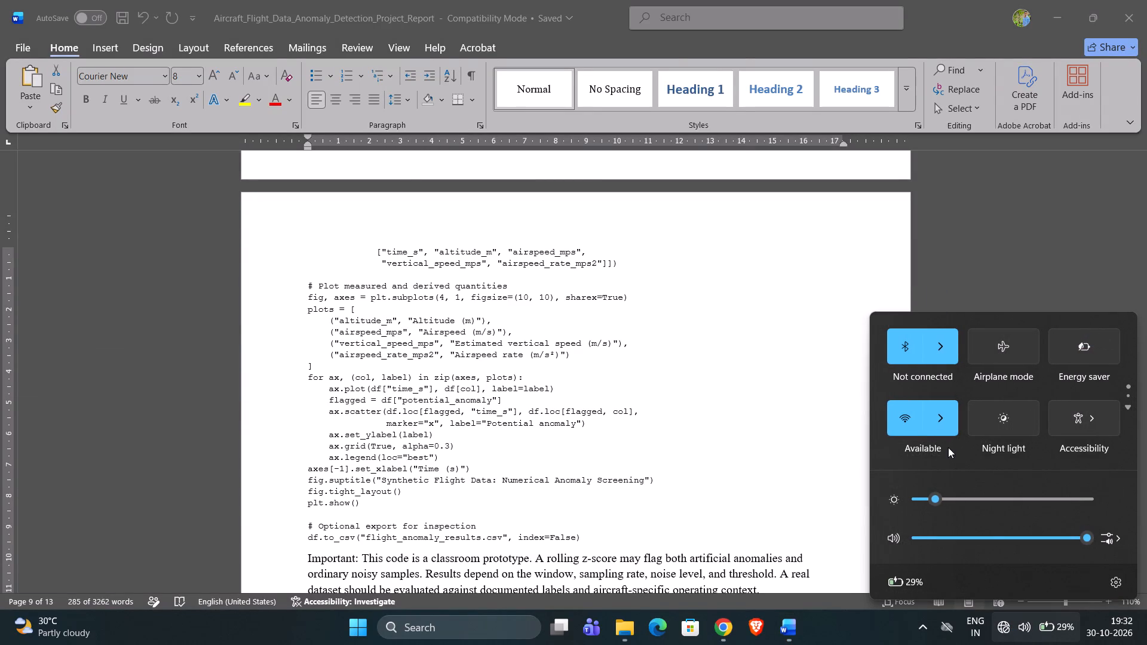
click(947, 432)
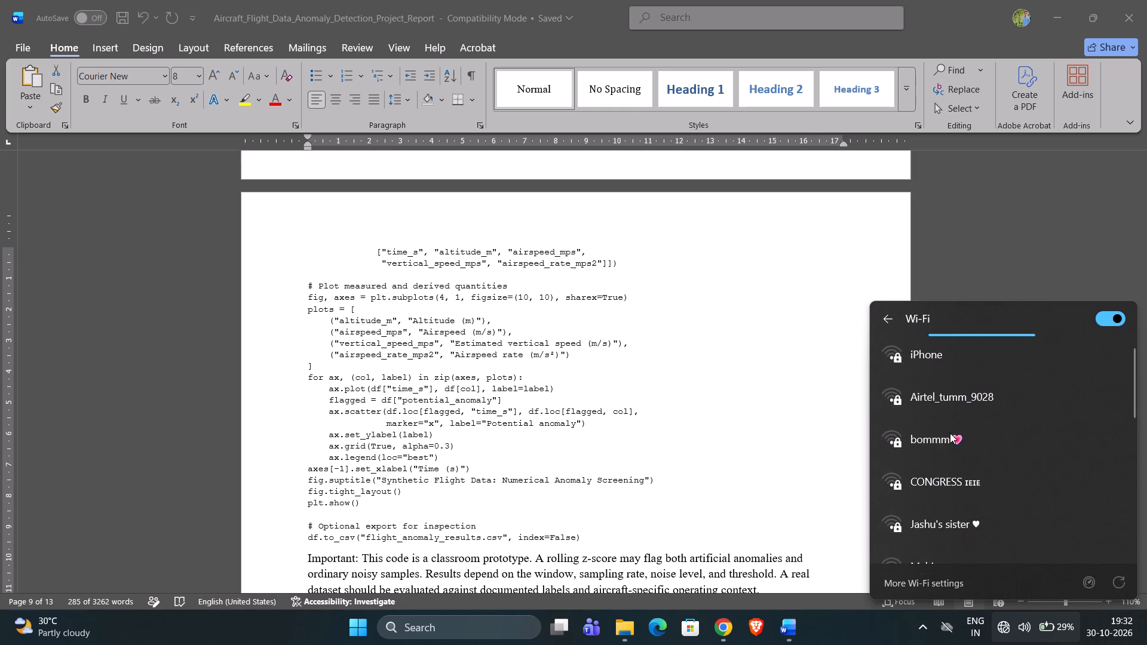
scroll(971, 449, up, 15)
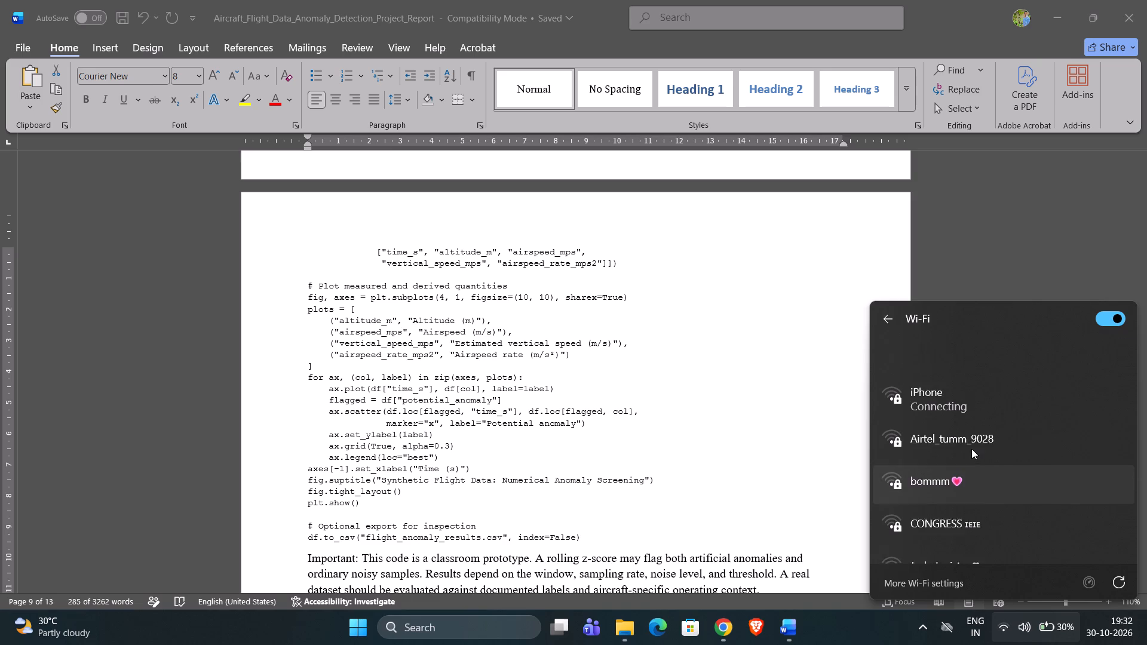
click(1115, 583)
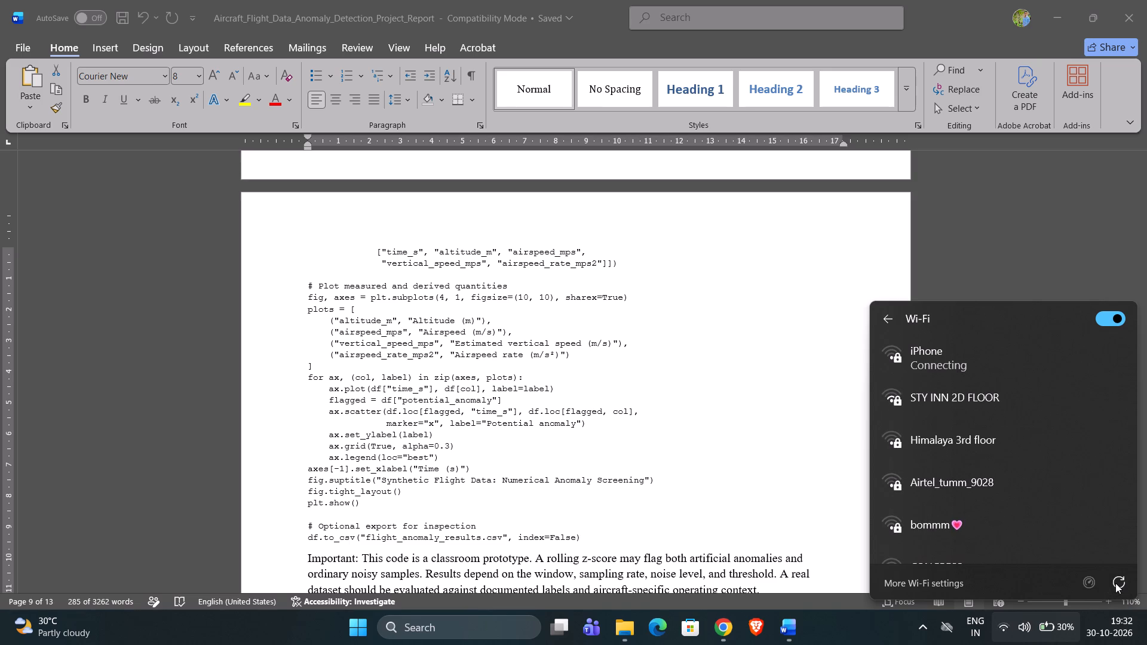
scroll(1042, 472, up, 2)
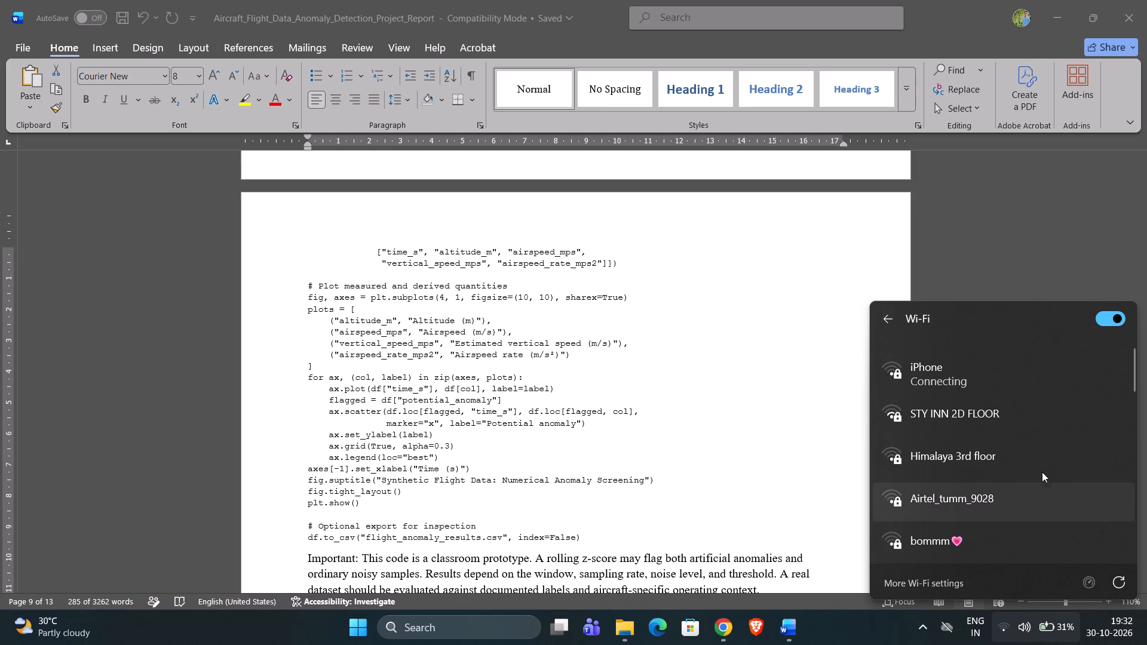
scroll(1042, 472, up, 2)
click(1114, 582)
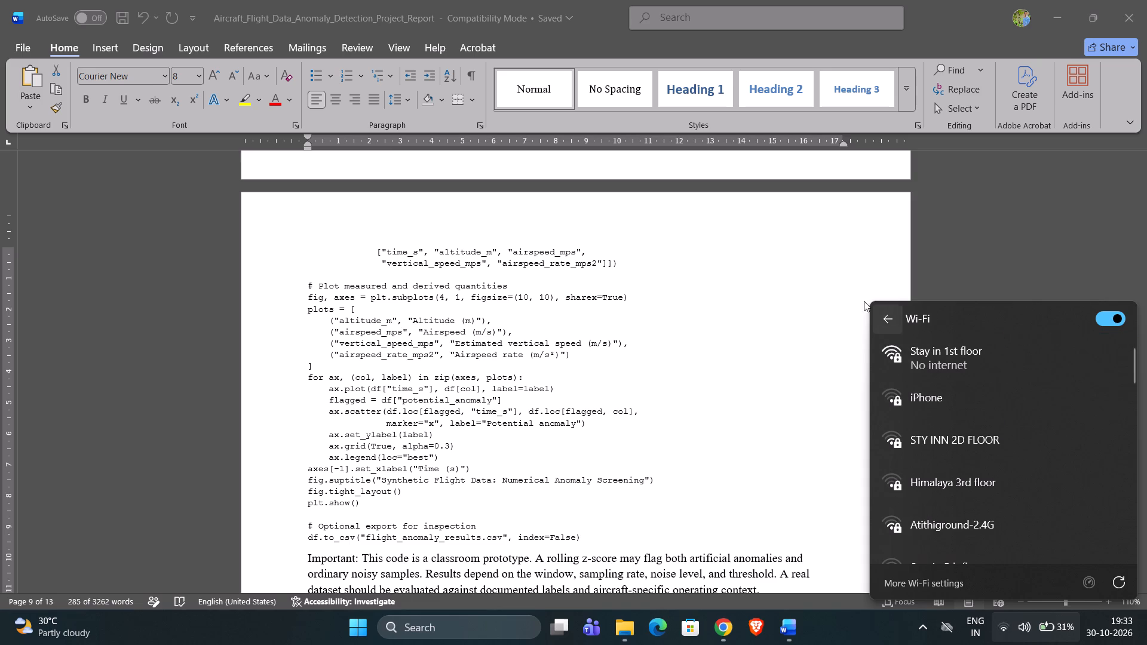
click(832, 295)
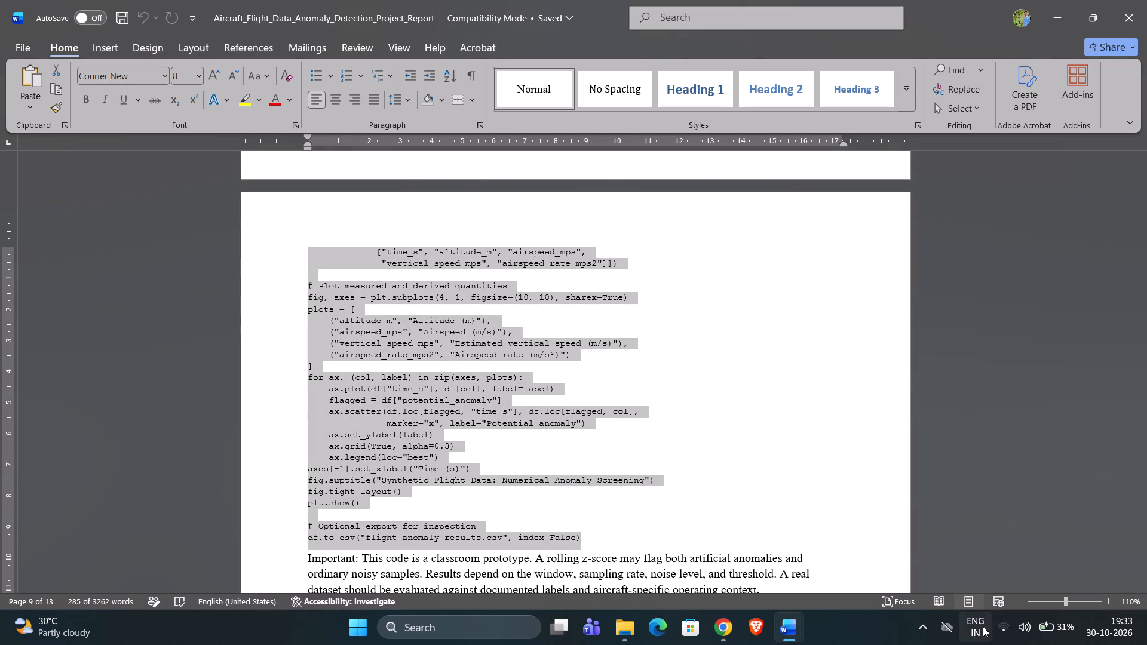
Check the connection status of the "Stay in 1st floor" Wi-Fi network in the network list.
click(1003, 628)
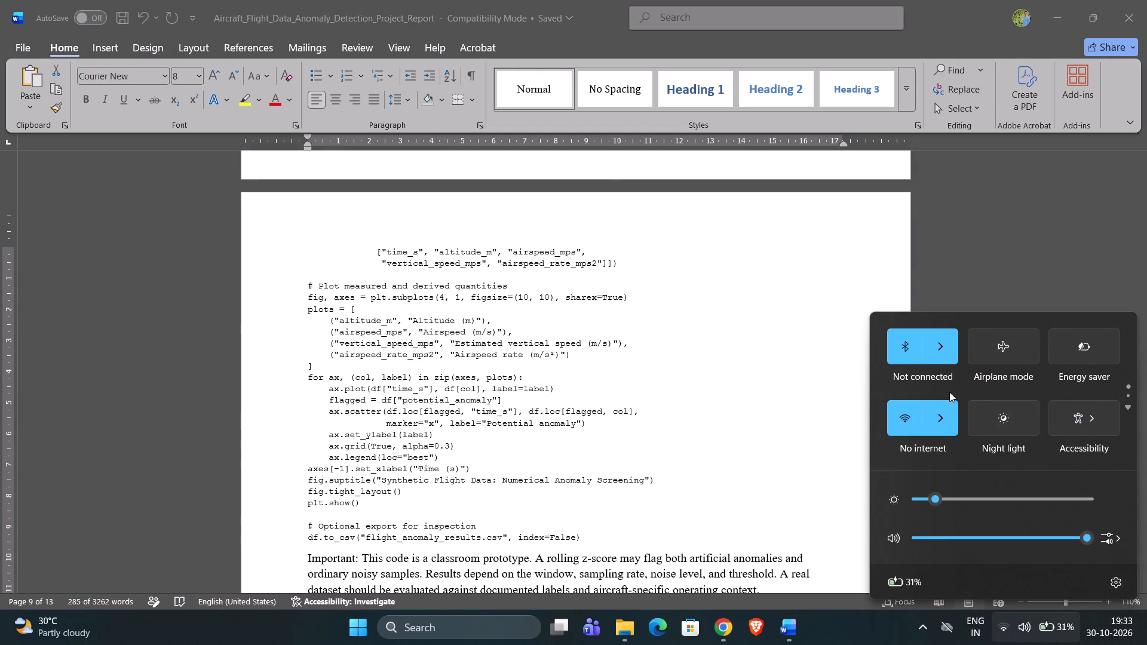
click(946, 419)
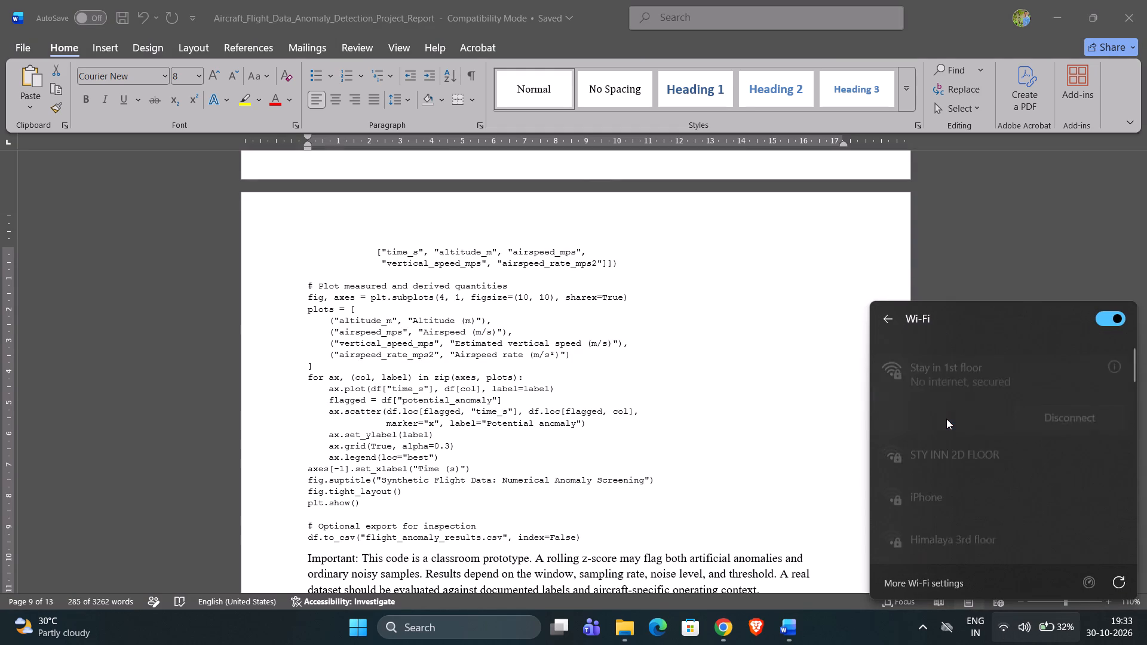
click(968, 374)
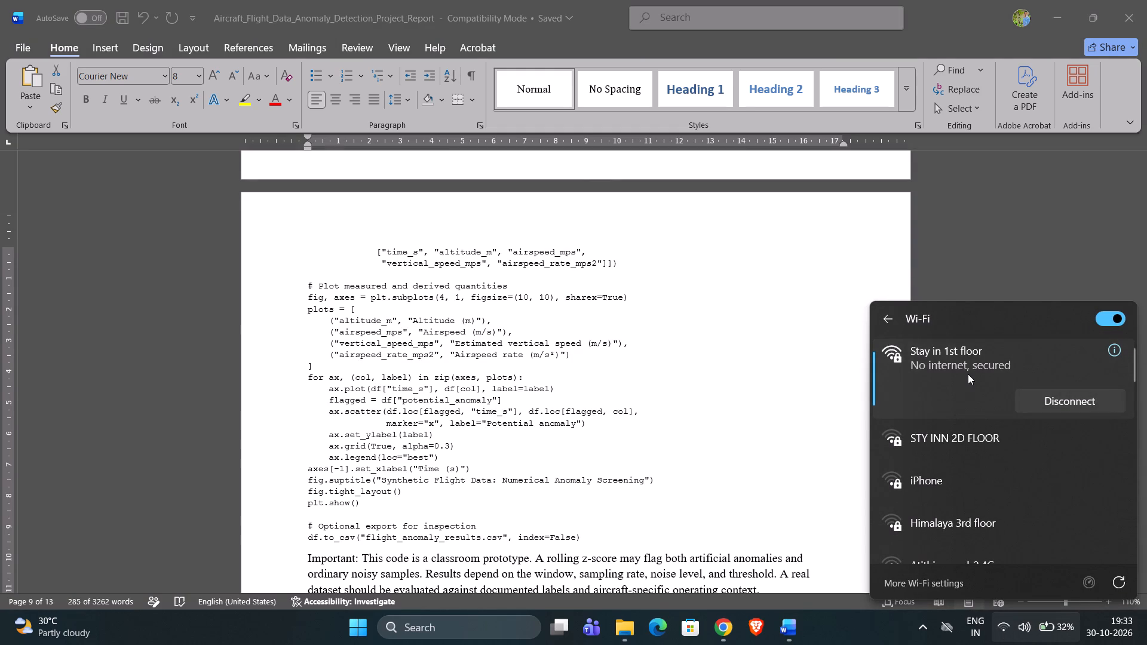
click(968, 374)
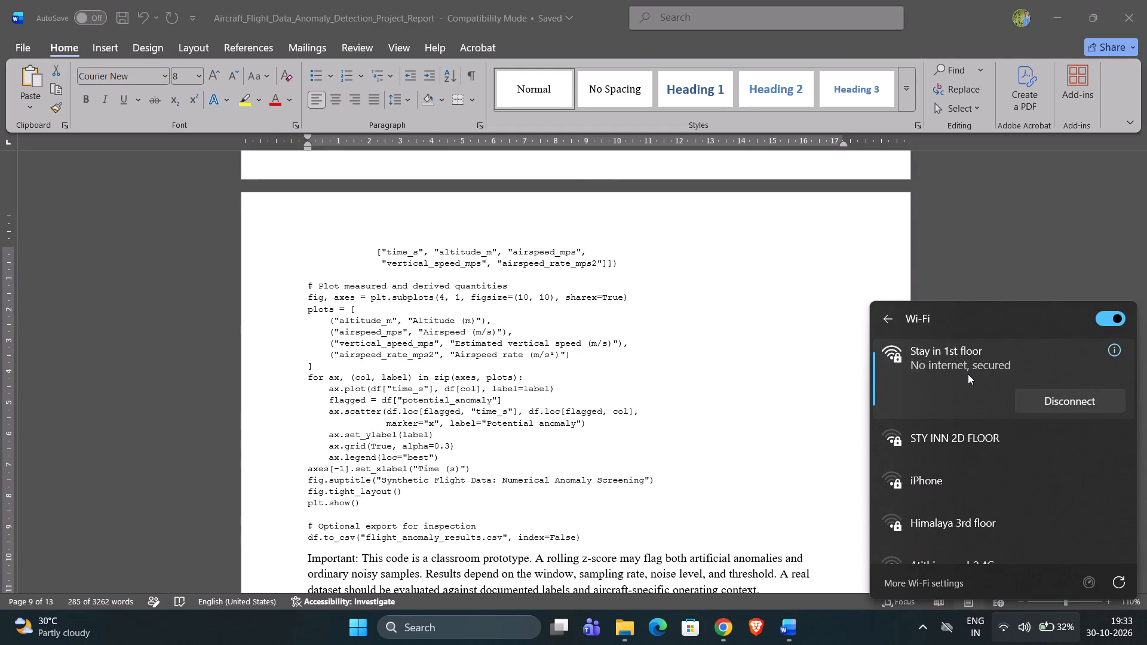
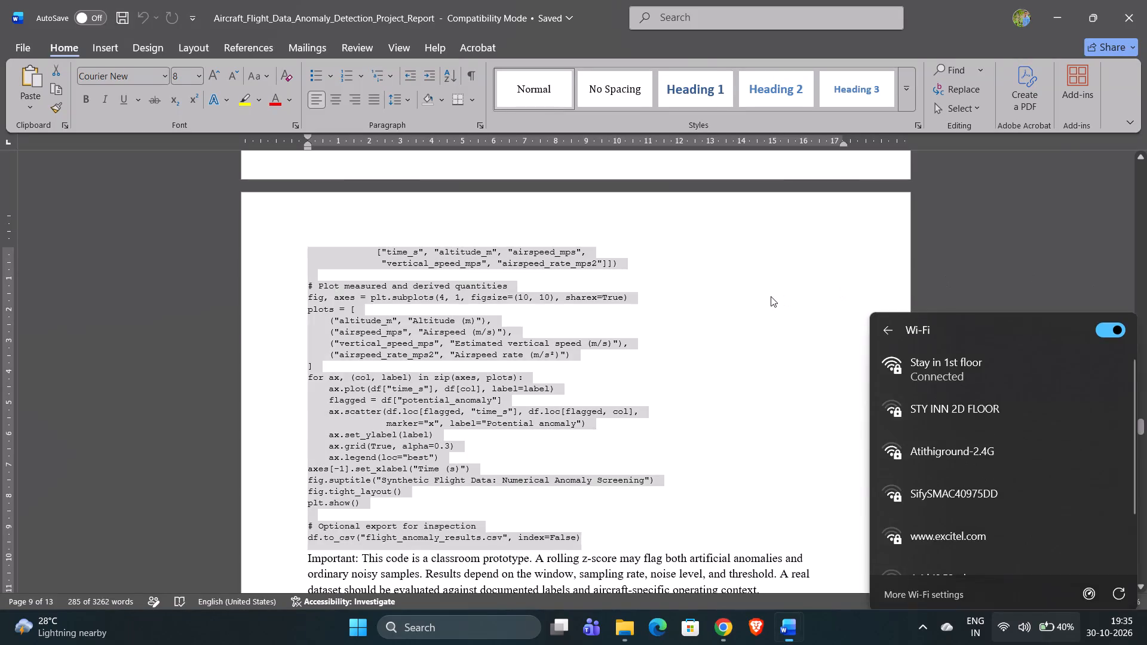
Dismiss the Wi-Fi network list and return to the code listing in the anomaly detection report.
click(771, 296)
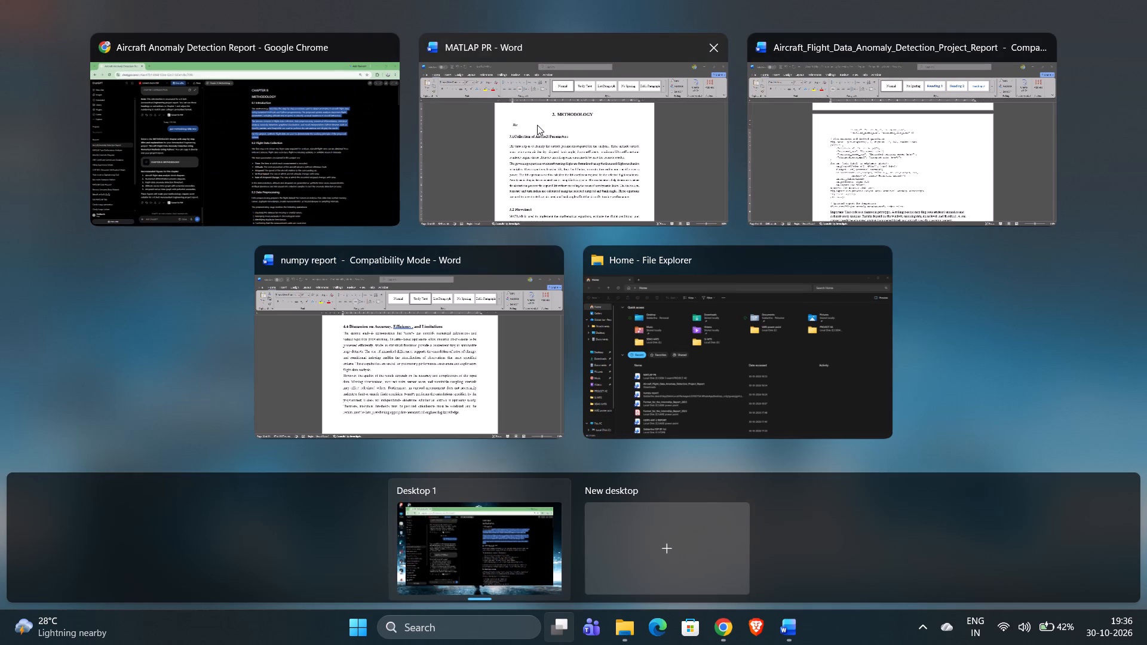
click(537, 125)
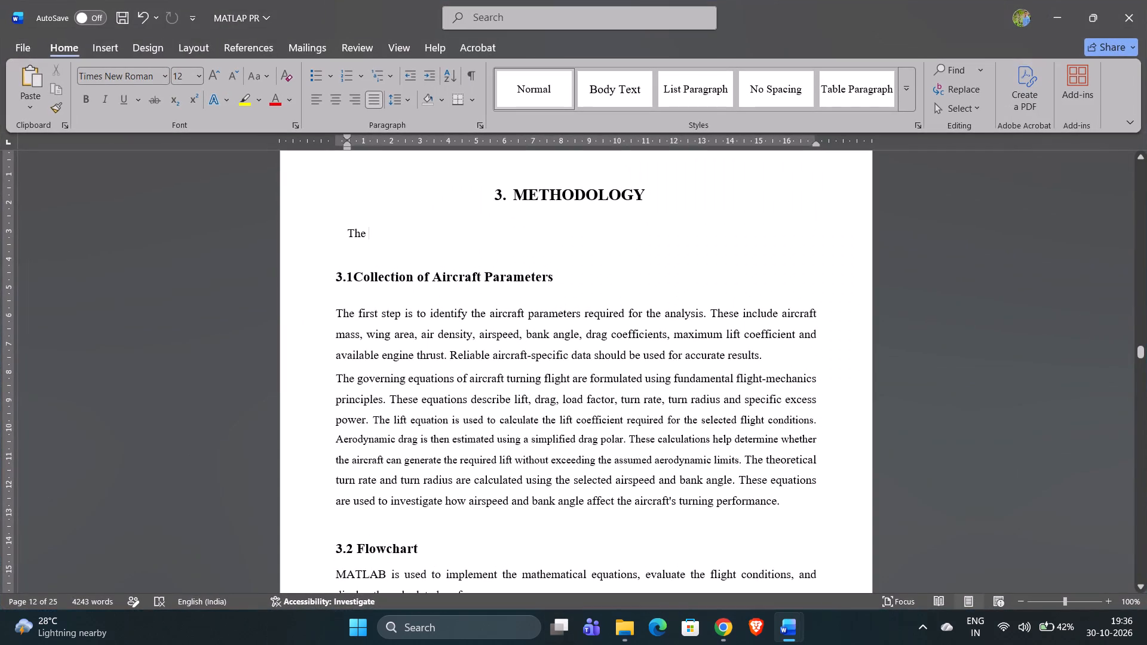
key(ctrl+v)
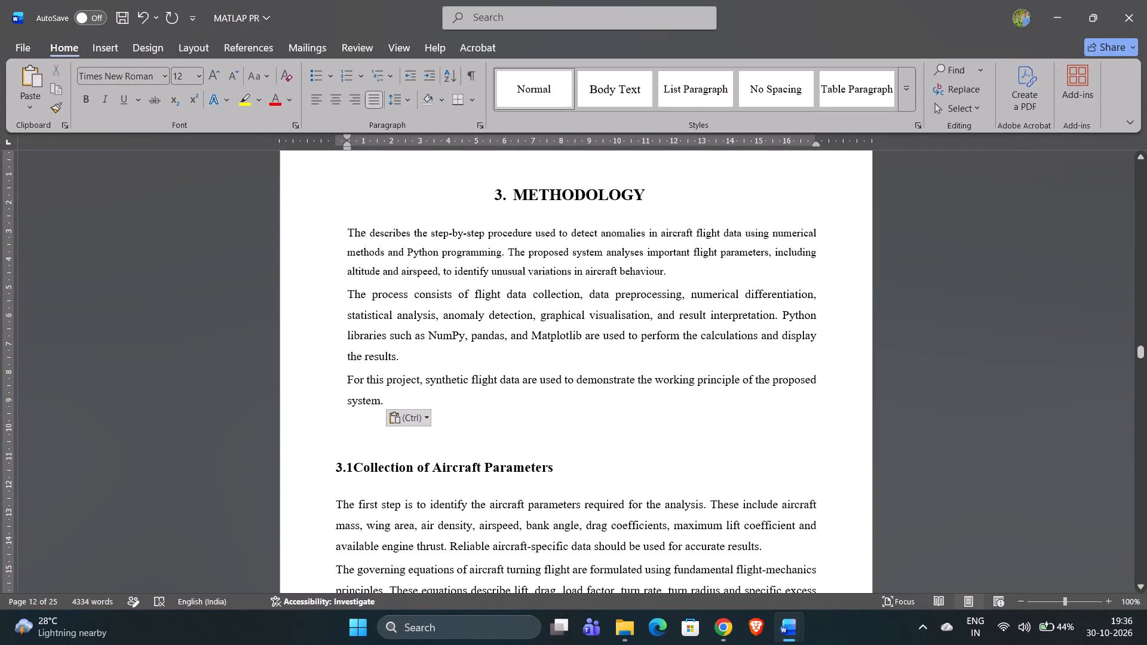
Join the paragraph starting "The process consists of" onto the end of the first methodology paragraph, separated by a space.
click(346, 377)
click(338, 291)
key(BackSpace)
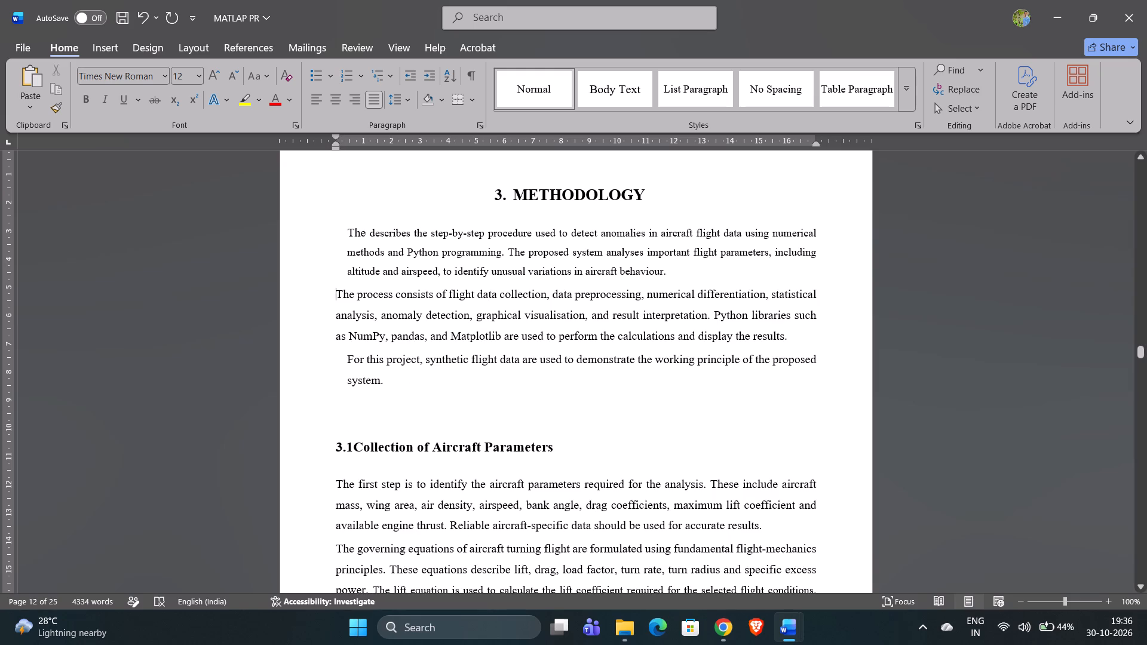
key(BackSpace)
key(space)
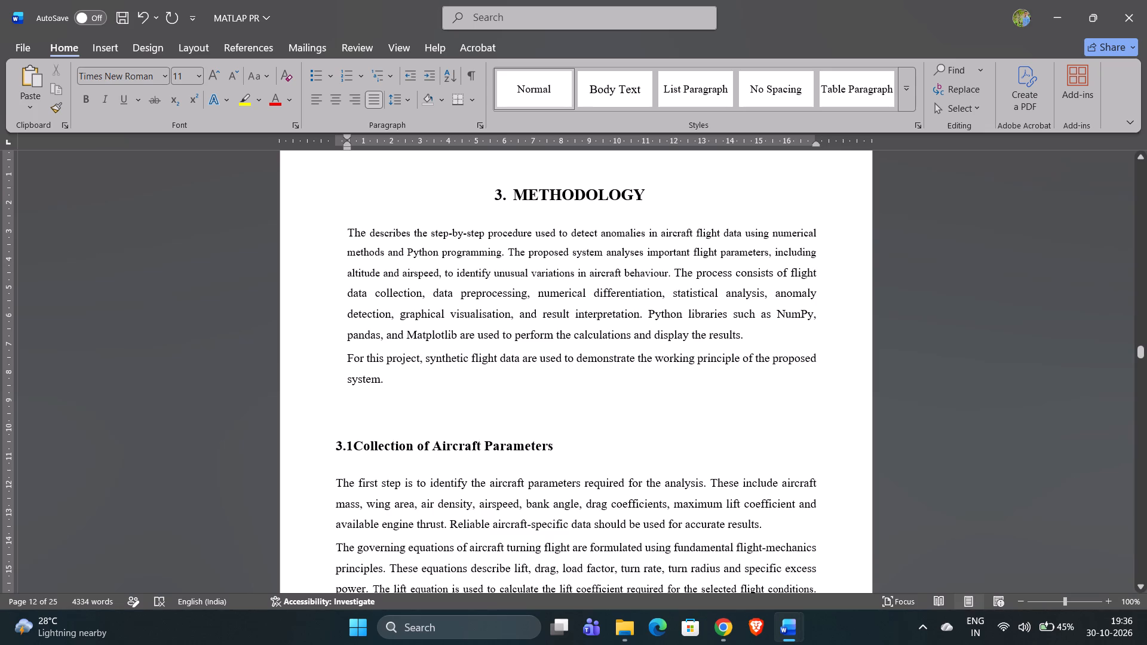
Format the methodology introduction text with font size 12, justified alignment and 1.5 line spacing.
drag(402, 207, 395, 384)
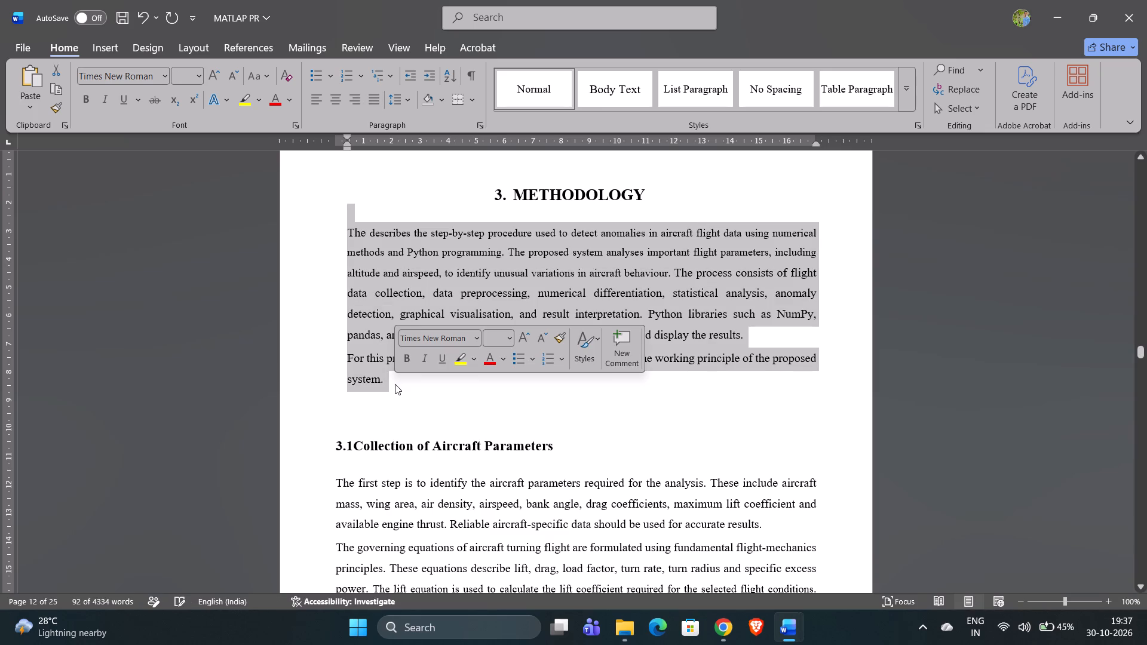
click(499, 336)
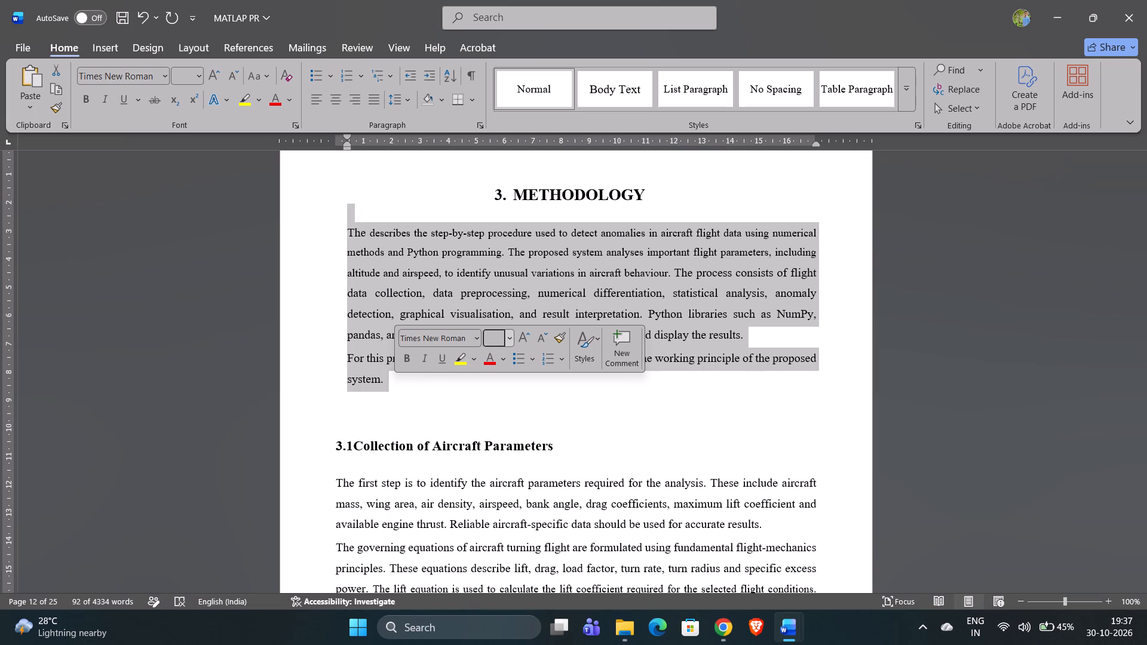
text(12)
key(Return)
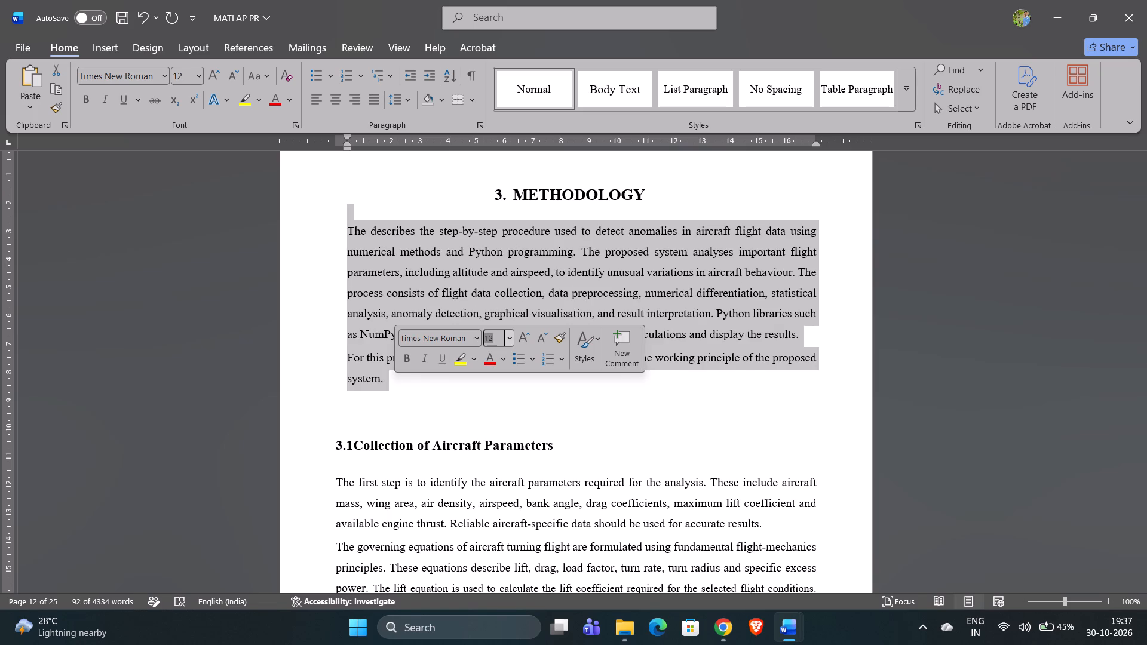
click(378, 98)
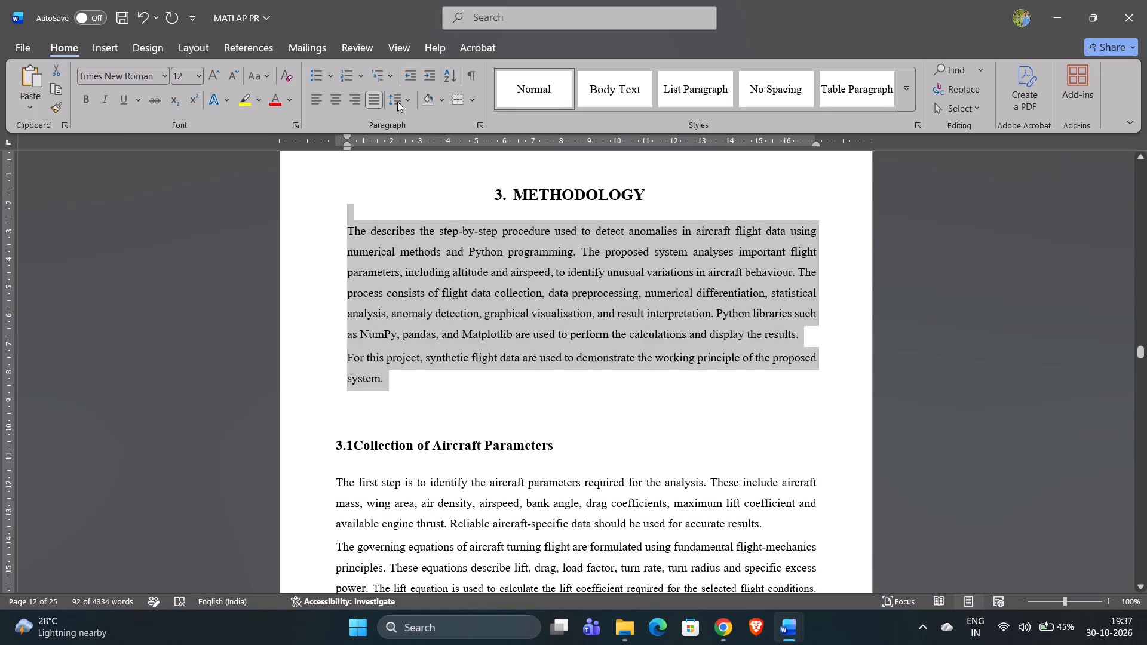
click(397, 102)
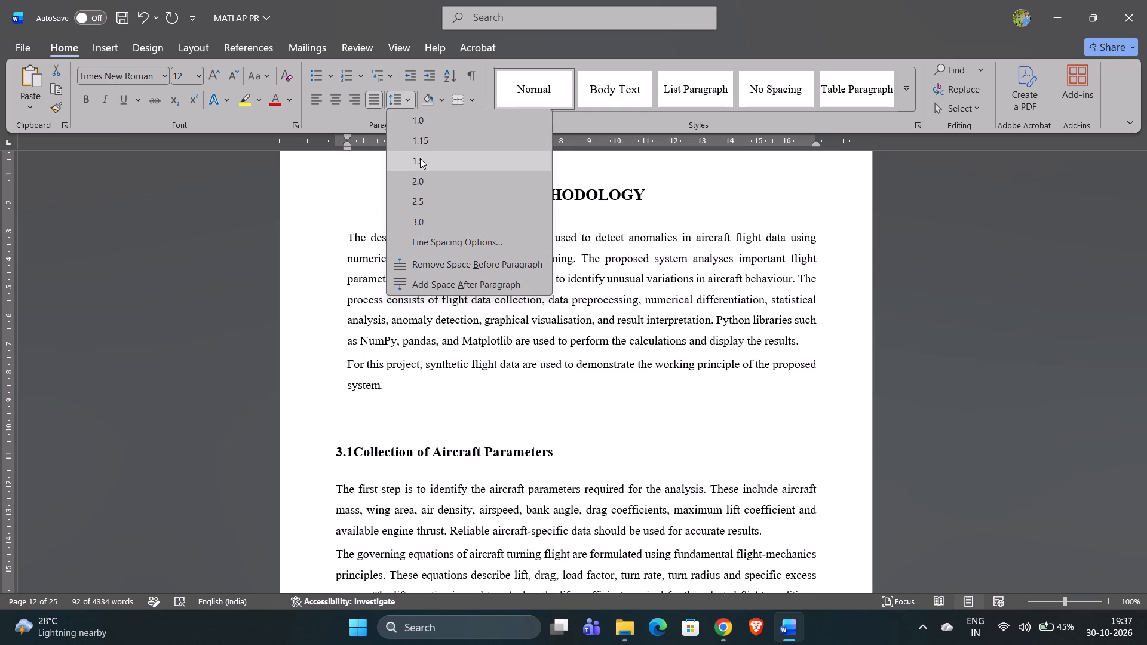
click(420, 158)
Remove the blank line between the 3. METHODOLOGY heading and its introduction text.
click(450, 211)
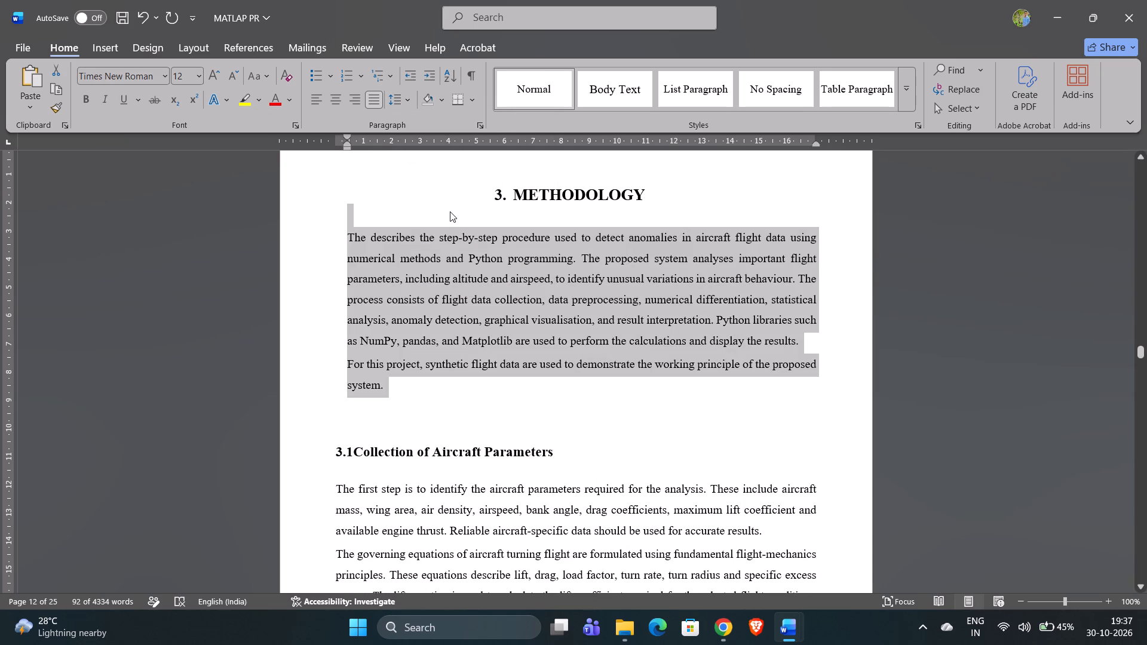
key(BackSpace)
key(BackSpace)
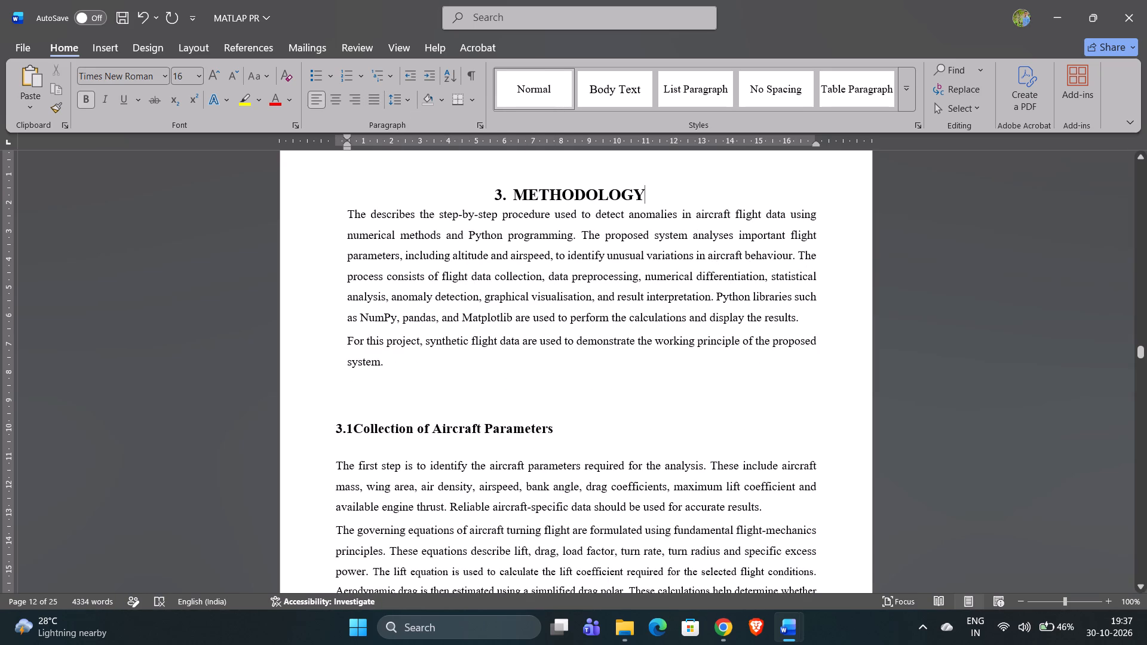
Apply 1.5 line spacing to the 3. METHODOLOGY heading and the introduction text beneath it.
drag(677, 190, 559, 363)
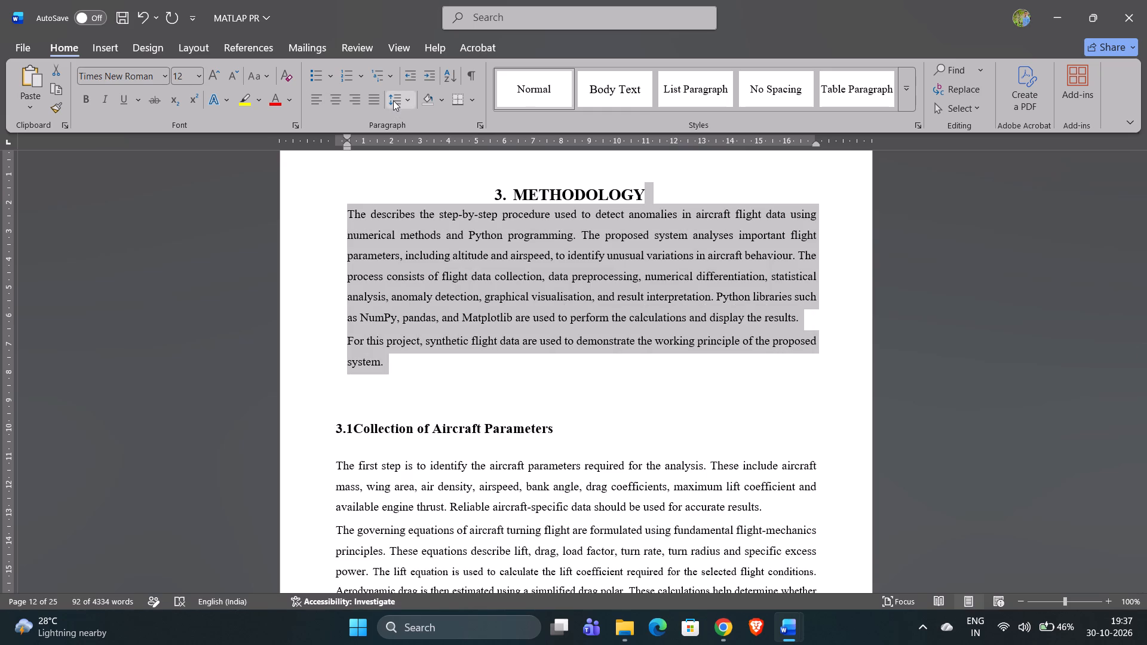
click(393, 100)
click(409, 162)
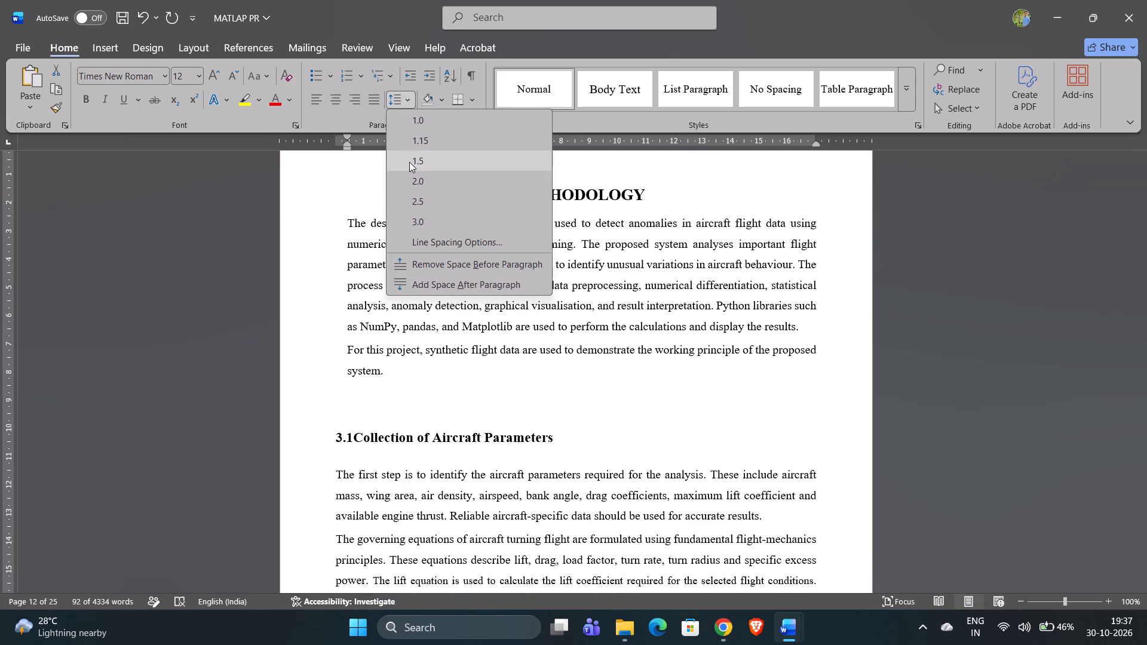
click(403, 186)
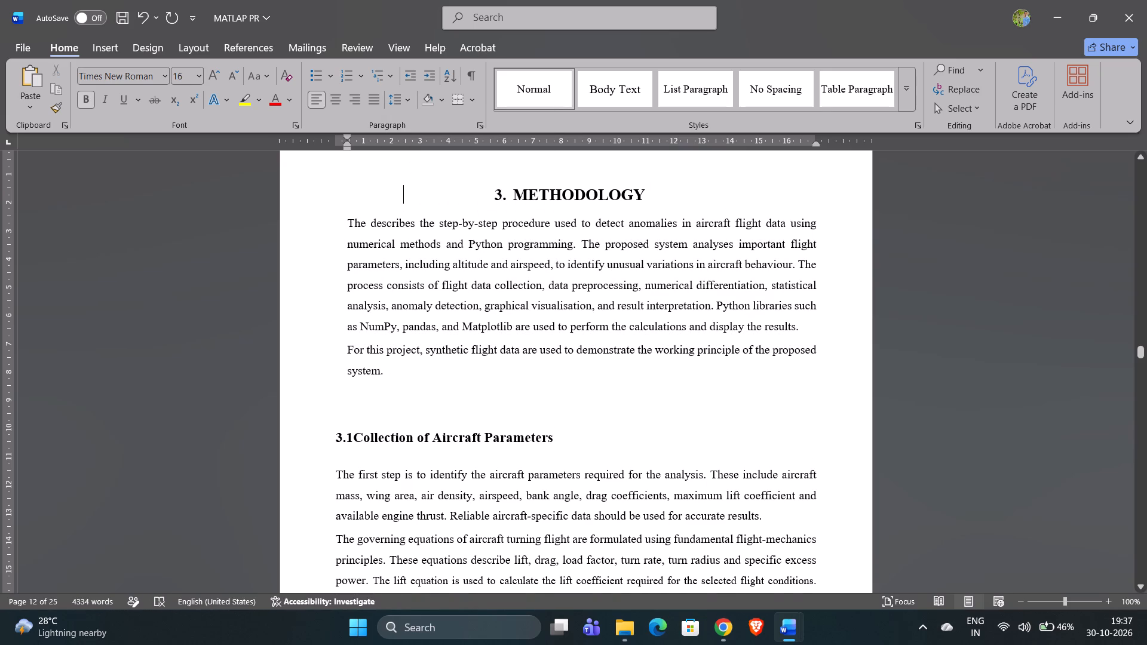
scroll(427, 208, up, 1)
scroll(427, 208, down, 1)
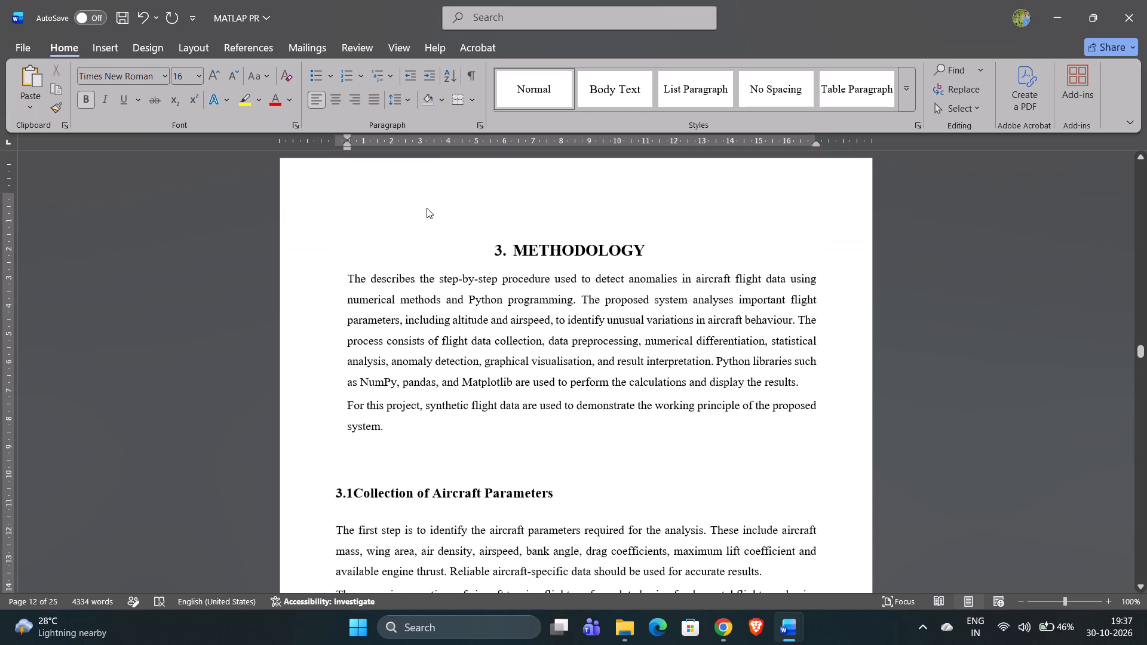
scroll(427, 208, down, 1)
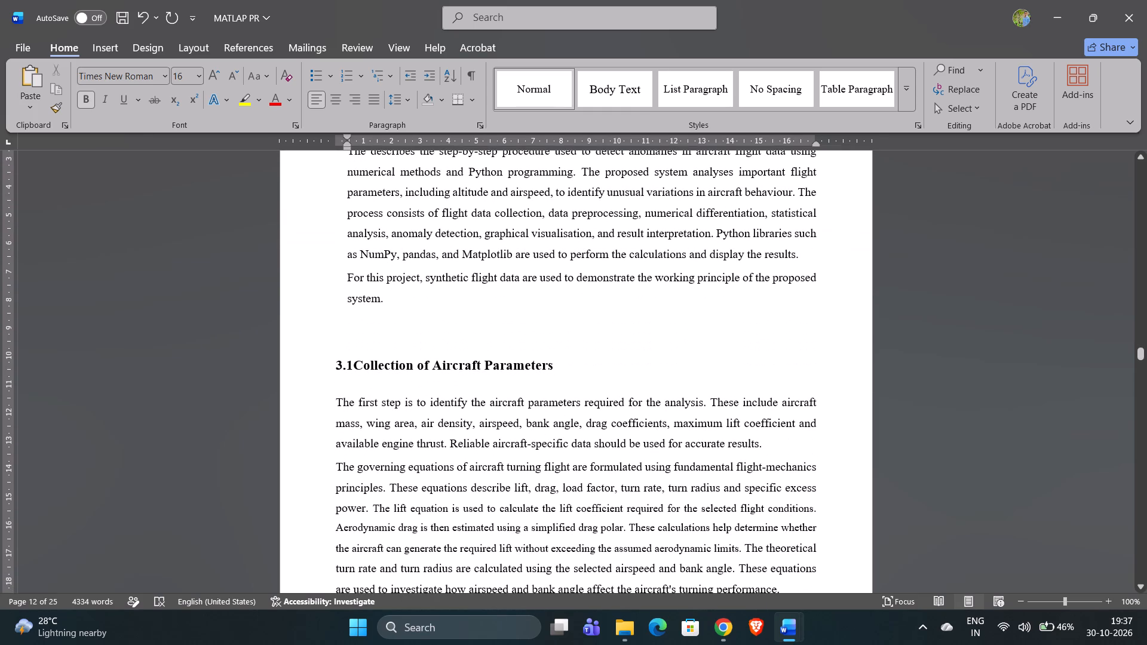
Remove the blank line directly above the 3.1 Collection of Aircraft Parameters heading.
click(341, 346)
key(BackSpace)
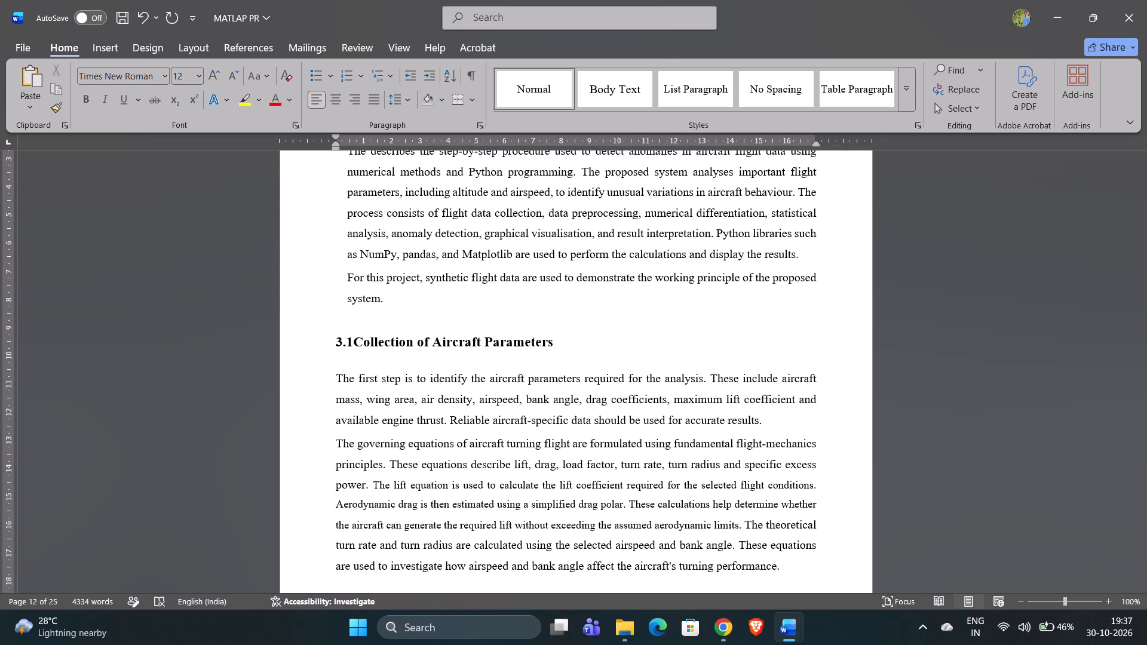
Replace "of Aircraft Parameters" in the 3.1 heading with "Flight Data Collection" copied from heading 8.2 of the ChatGPT methodology chapter in Chrome.
drag(331, 342, 530, 334)
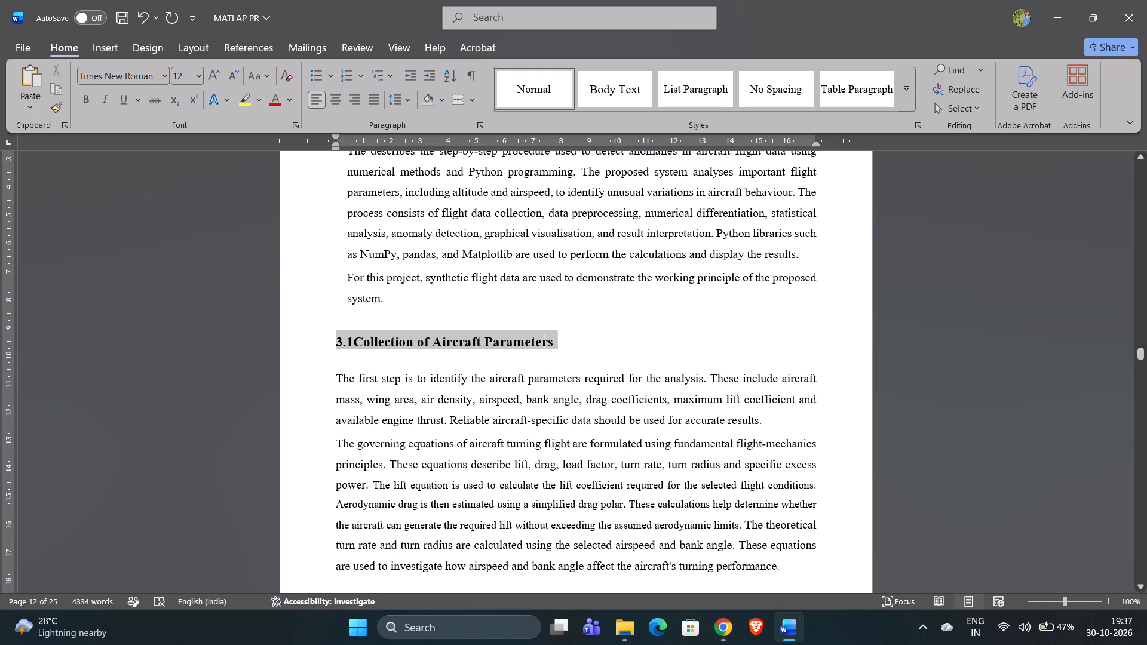
drag(530, 334, 548, 337)
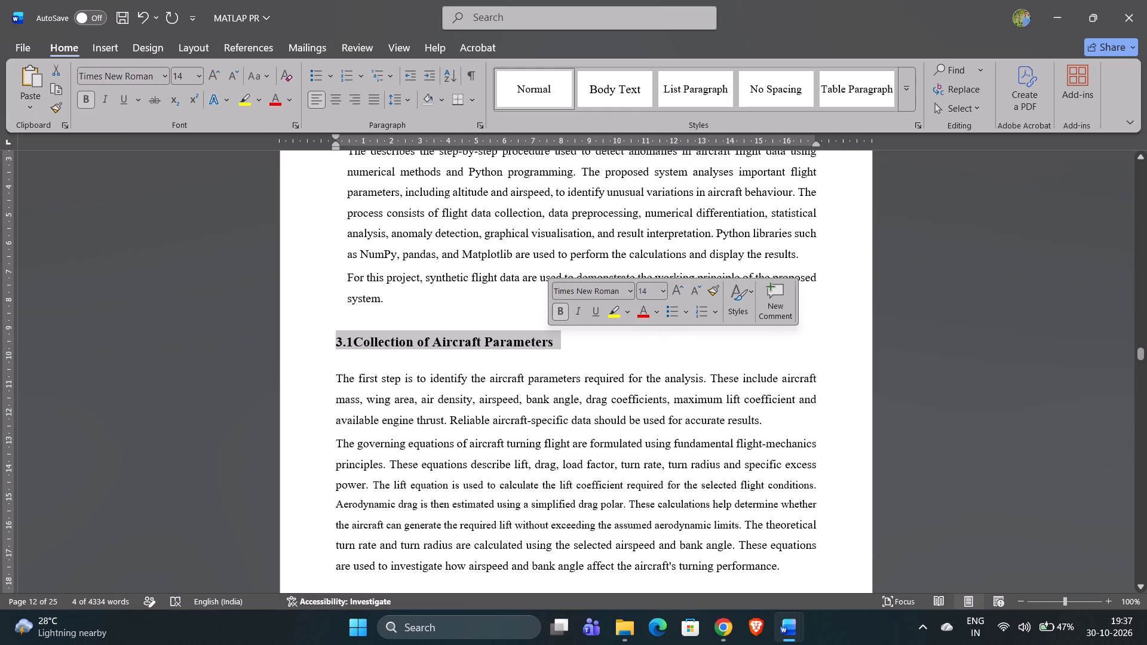
click(577, 380)
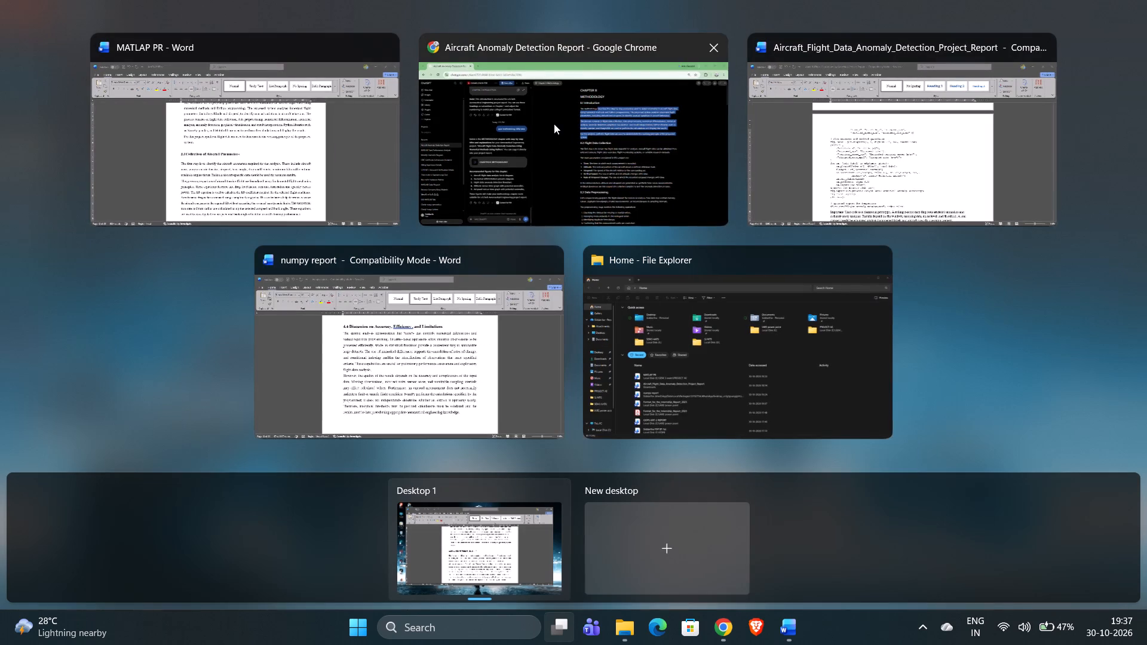
click(554, 123)
scroll(559, 315, down, 1)
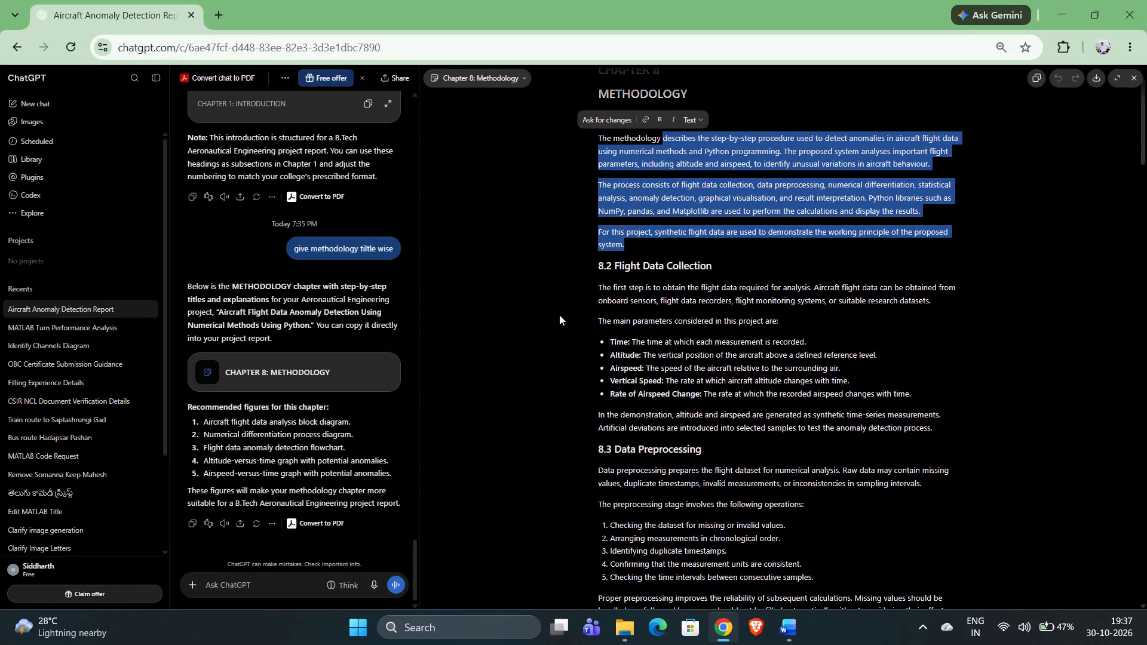
scroll(559, 315, down, 1)
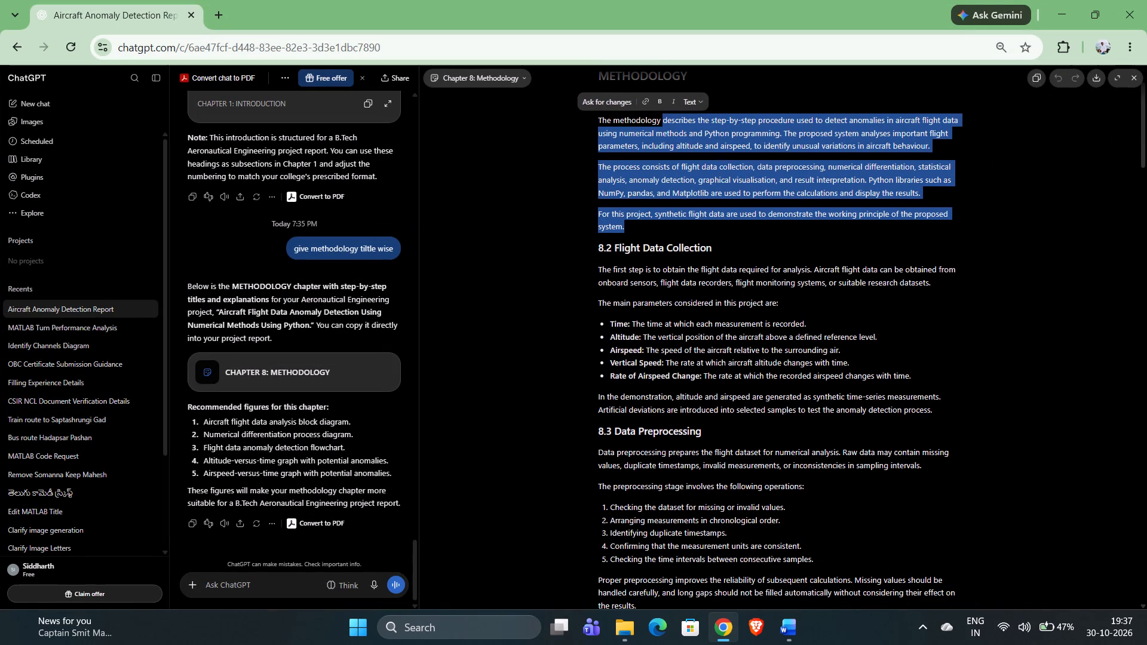
drag(614, 241, 714, 245)
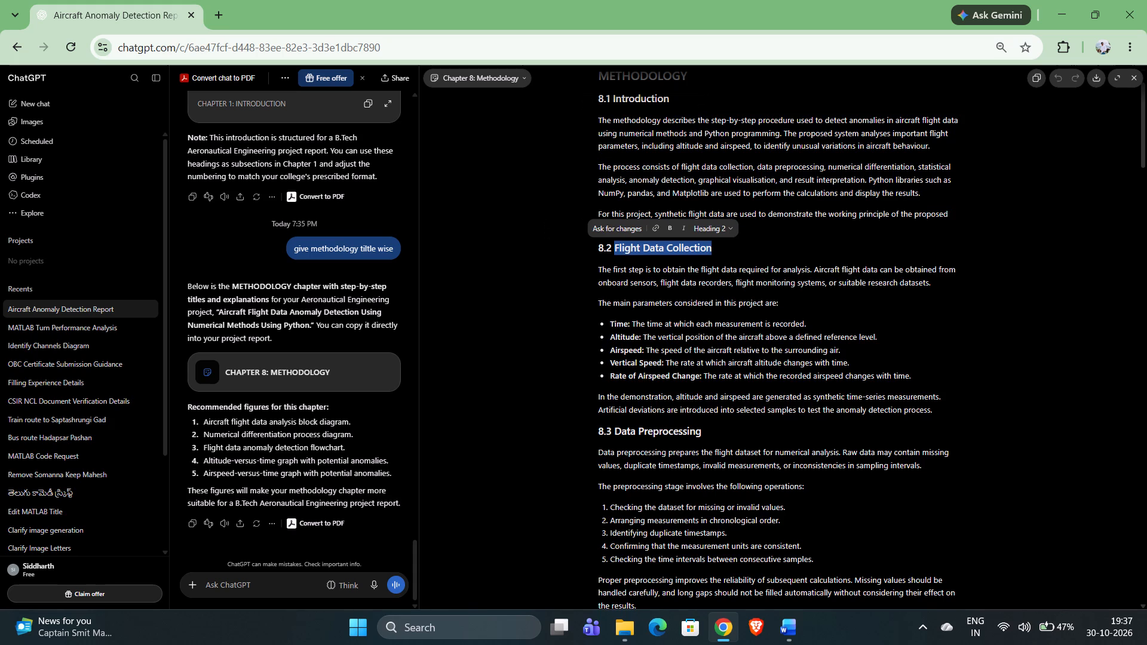
key(ctrl+c)
click(572, 153)
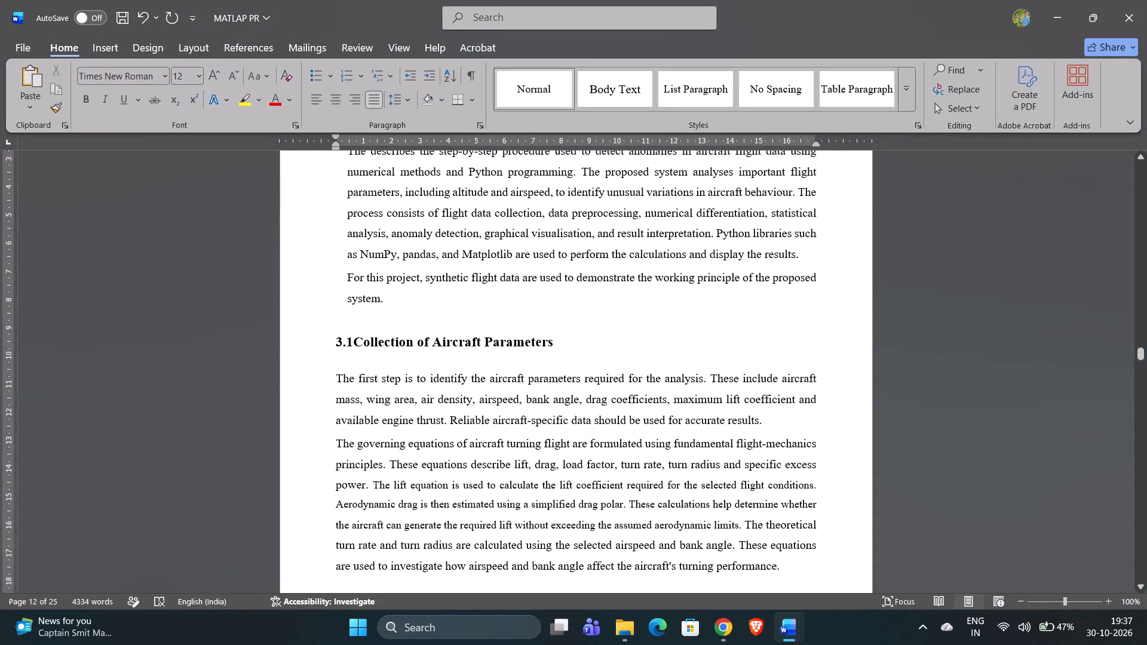
drag(421, 341, 563, 345)
key(BackSpace)
key(ctrl+v)
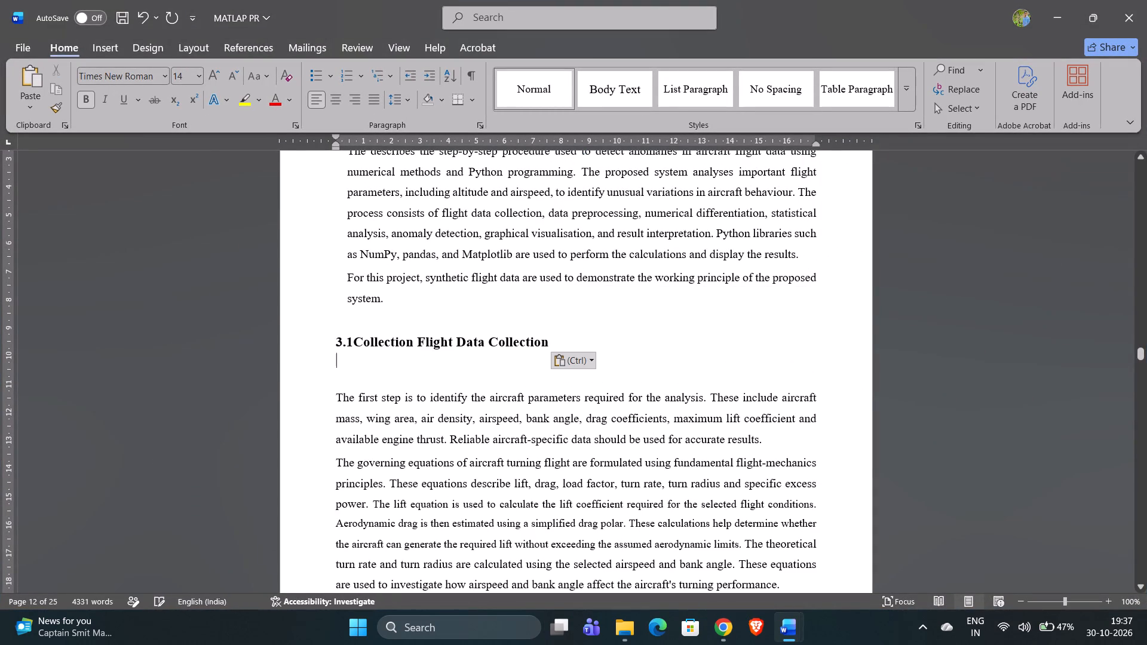
Delete the leftover first word "Collection" so that the heading reads "3.1 Flight Data Collection".
click(411, 340)
key(BackSpace)
key(BackSpace)
key(BackSpace)
key(BackSpace)
key(BackSpace)
key(BackSpace)
key(BackSpace)
key(BackSpace)
key(BackSpace)
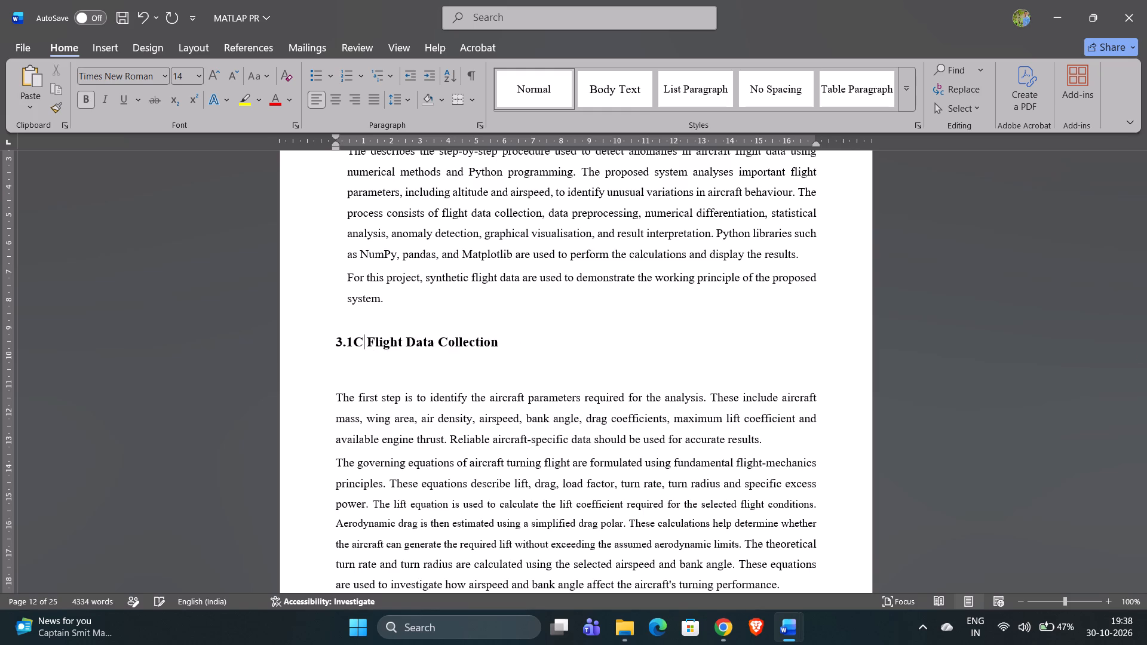
key(BackSpace)
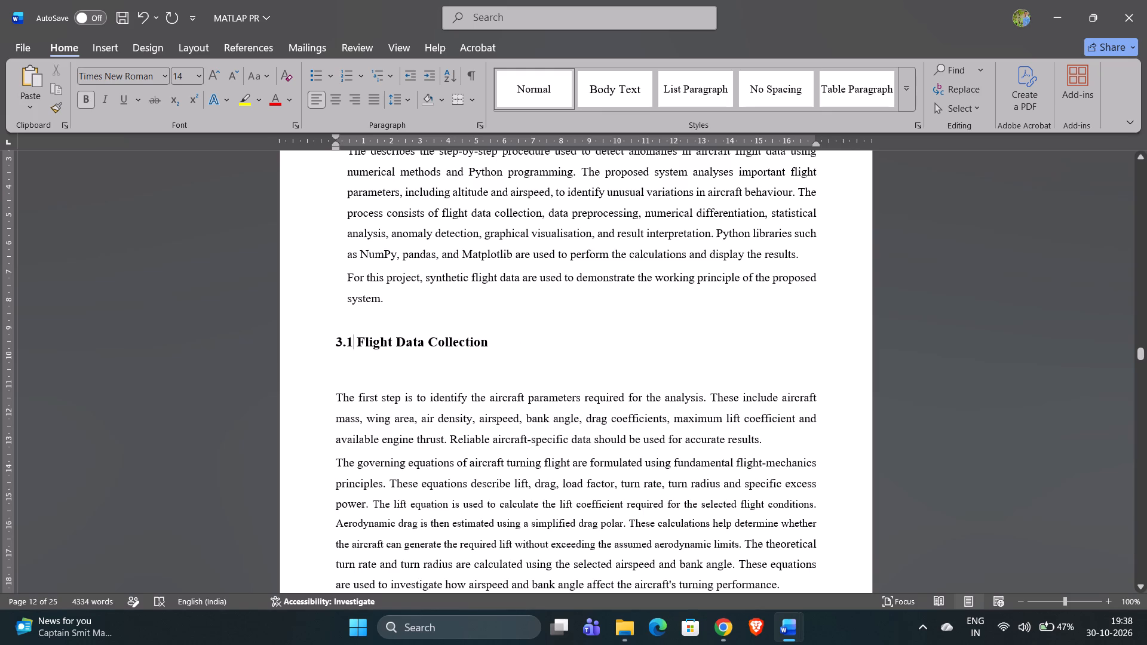
Remove the blank lines between the 3.1 Flight Data Collection heading and its first paragraph.
click(350, 383)
key(BackSpace)
key(BackSpace)
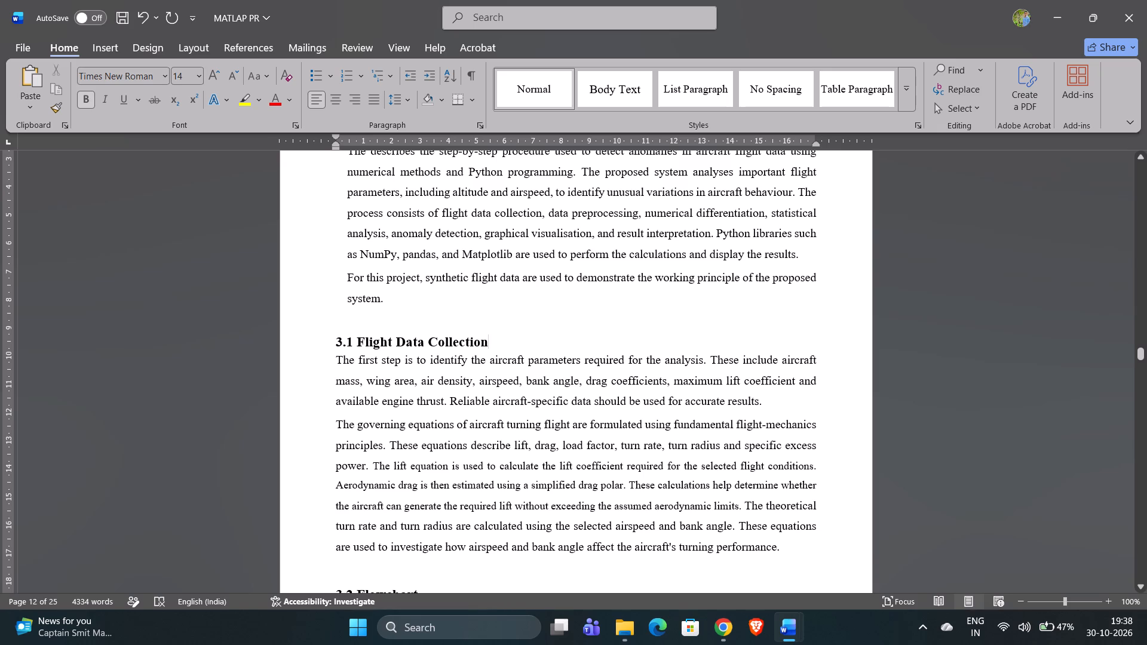
Apply 1.5 line spacing to the 3.1 heading and its body paragraphs, and font size 12 to the body text.
drag(499, 349, 489, 503)
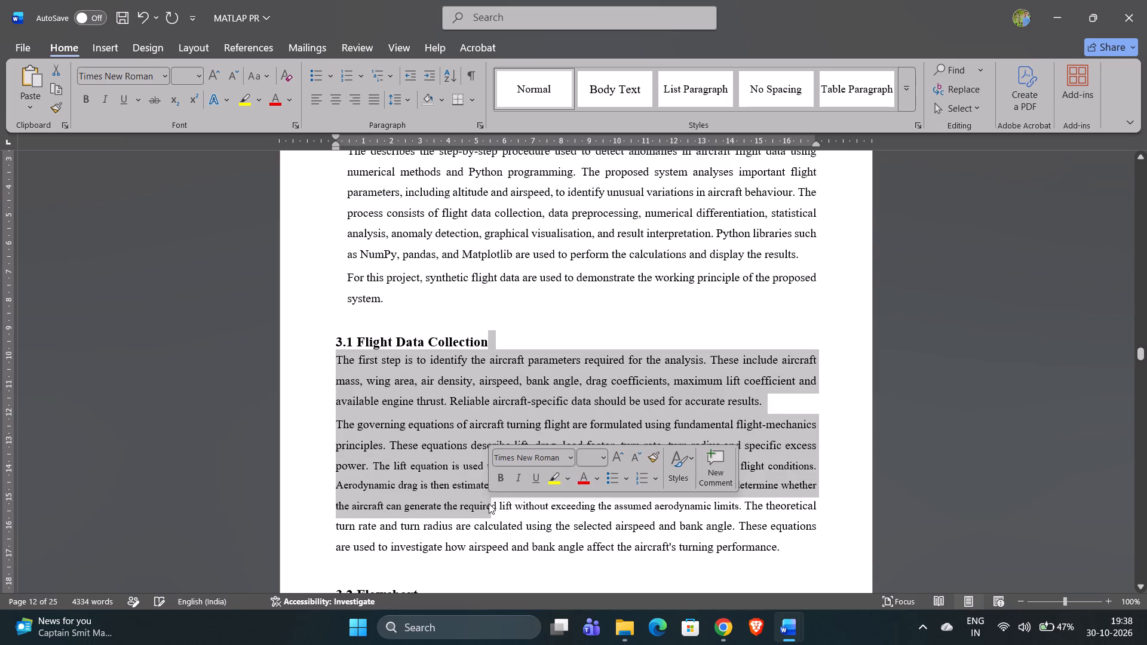
click(406, 100)
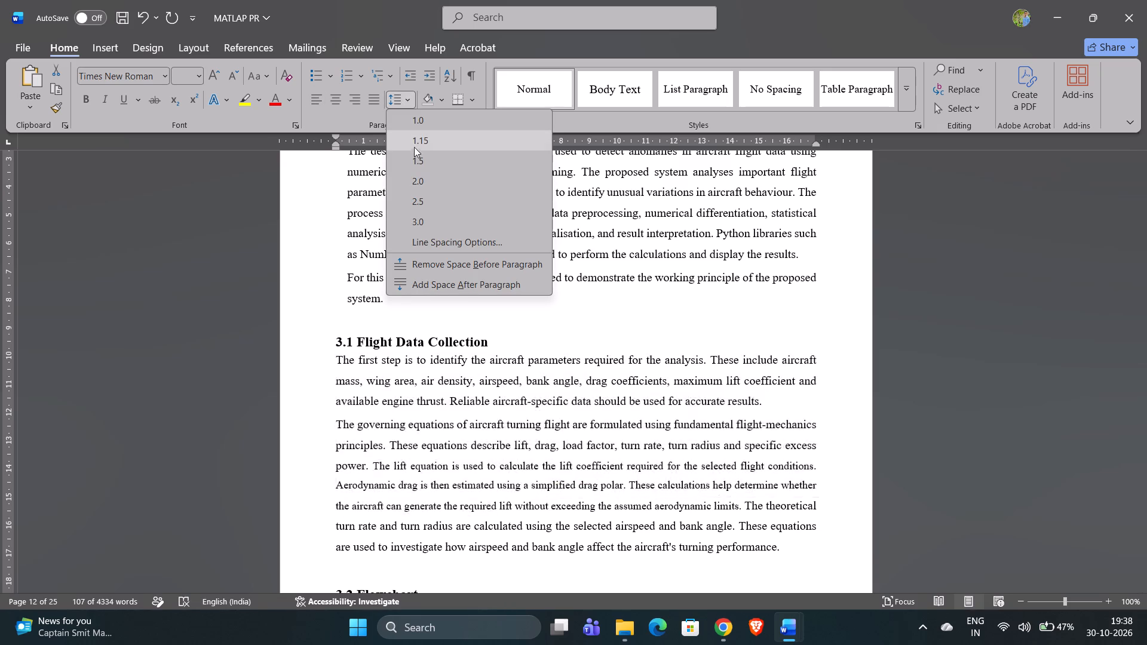
click(415, 161)
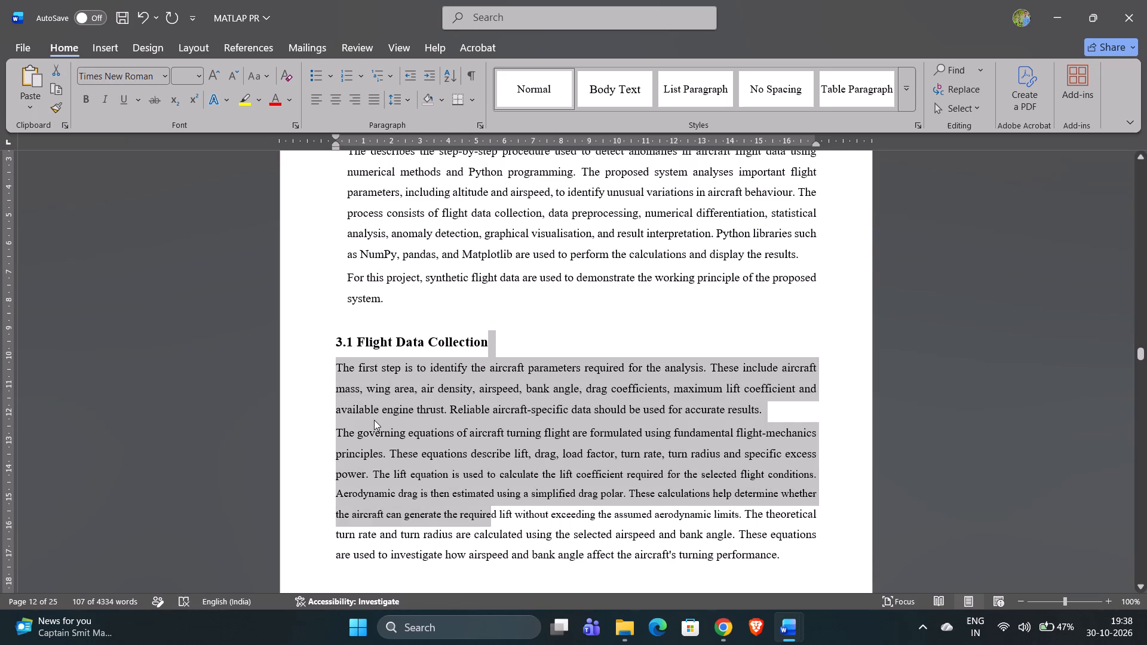
click(183, 73)
text(12)
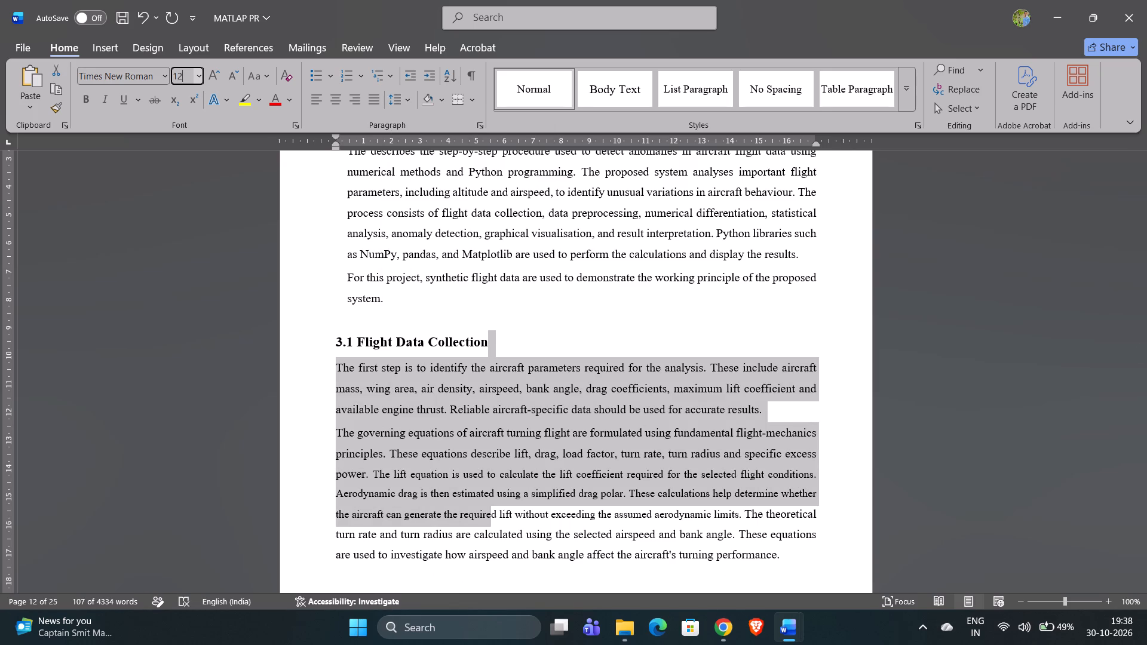
key(Return)
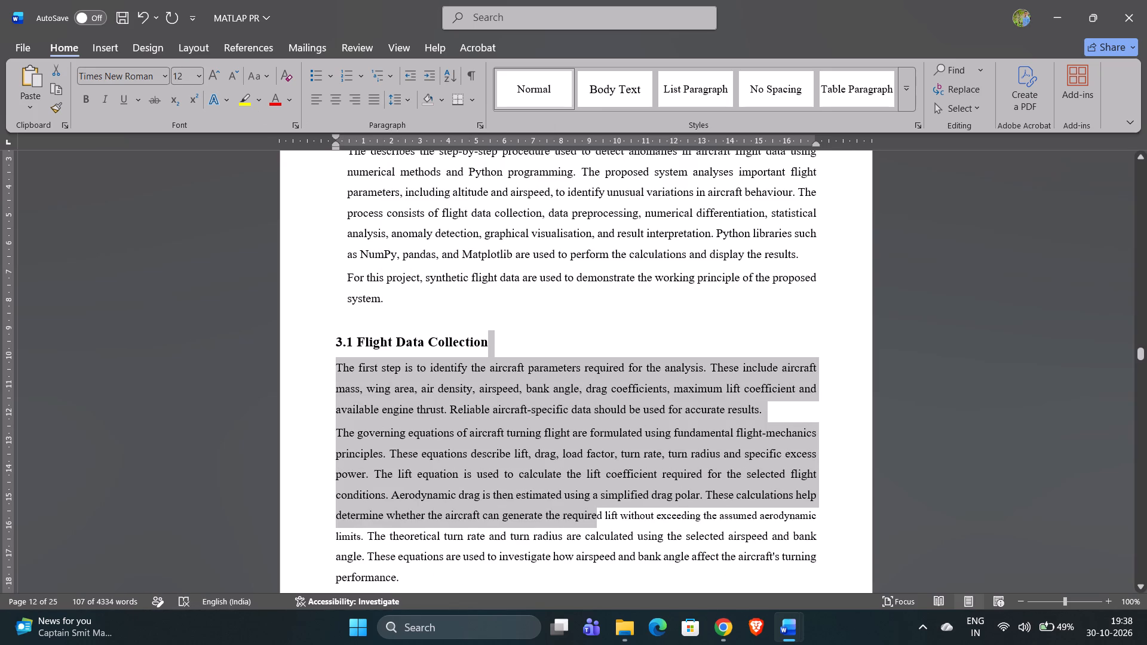
click(529, 344)
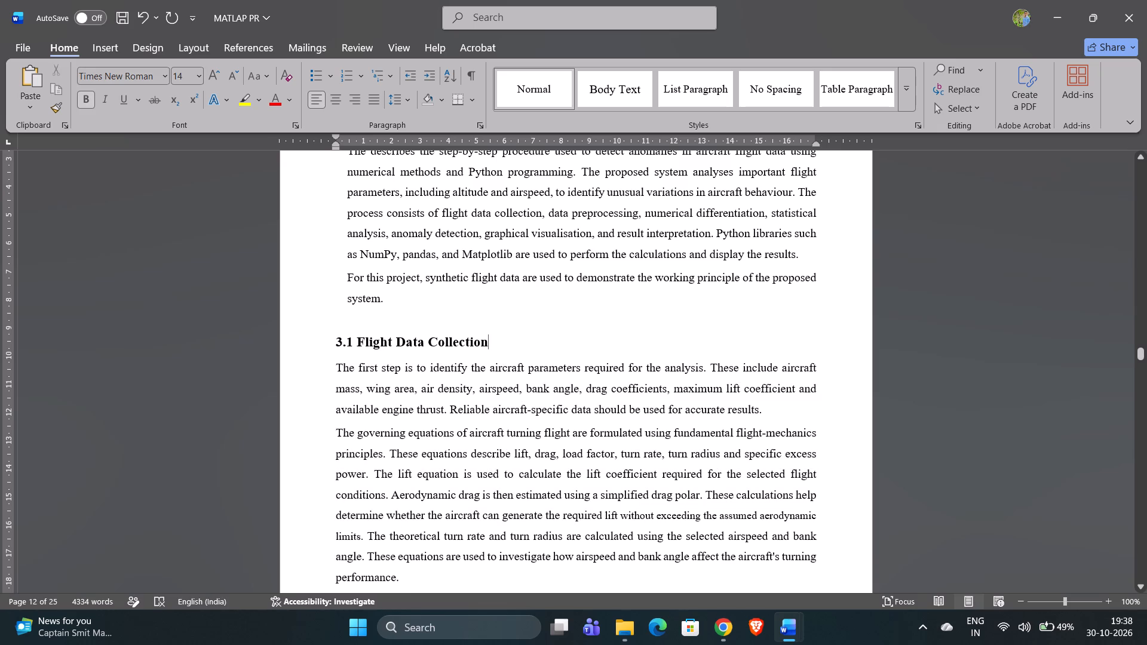
Replace the old aircraft parameter text under 3.1 Flight Data Collection with the section 8.2 body text and bullets copied from ChatGPT in Chrome.
drag(358, 368, 416, 572)
key(BackSpace)
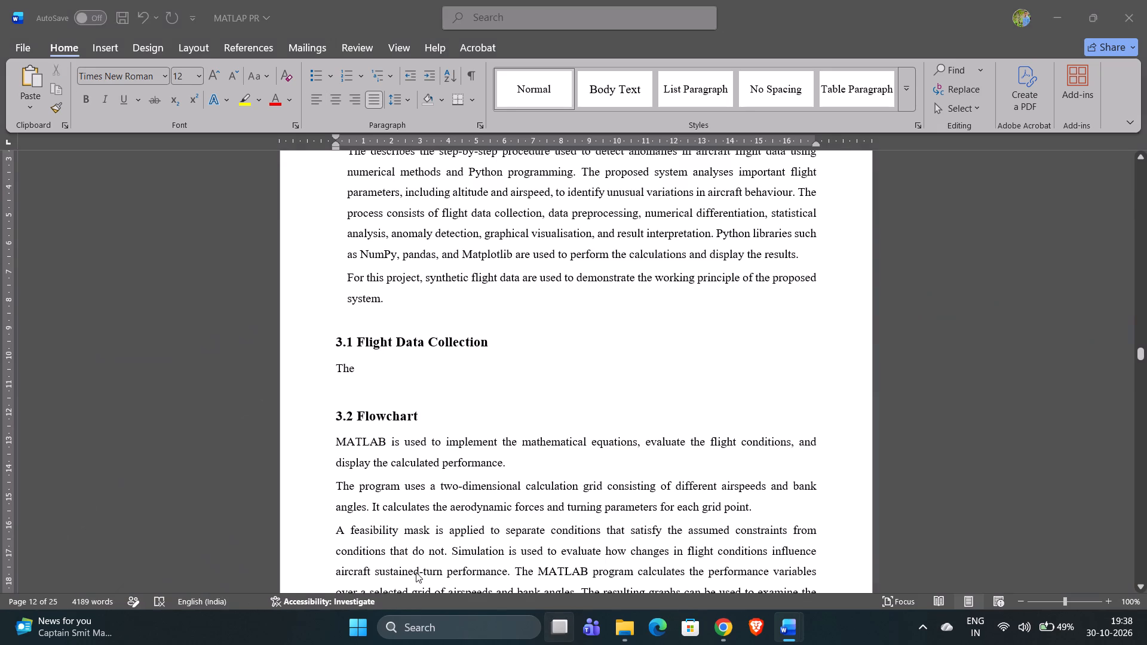
click(602, 173)
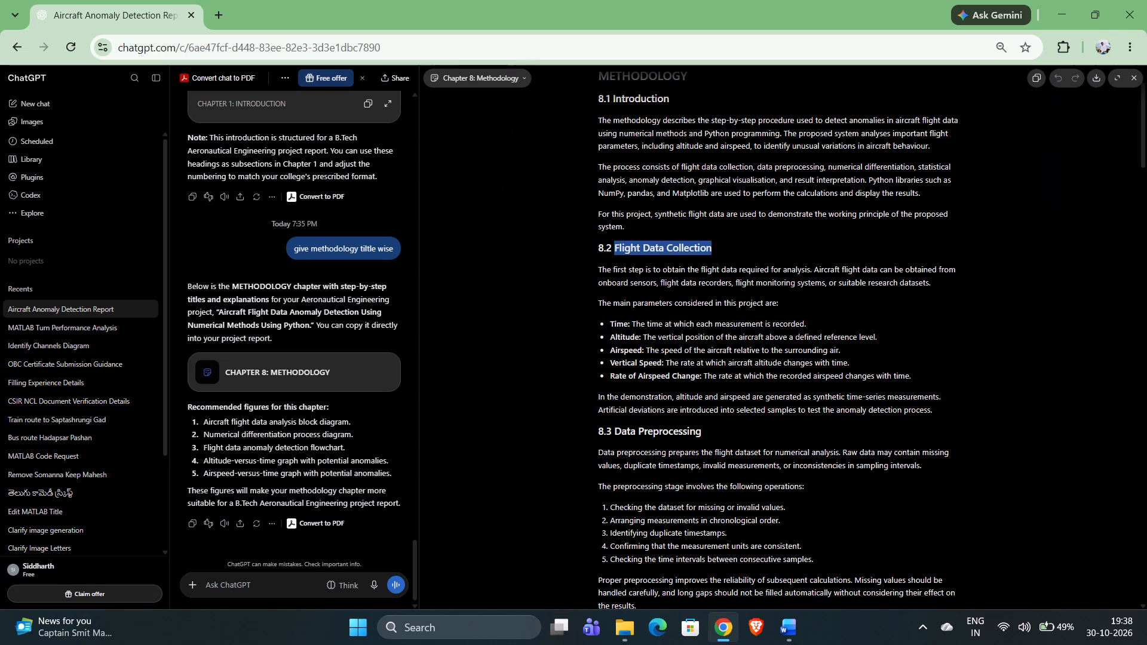
drag(599, 271, 934, 407)
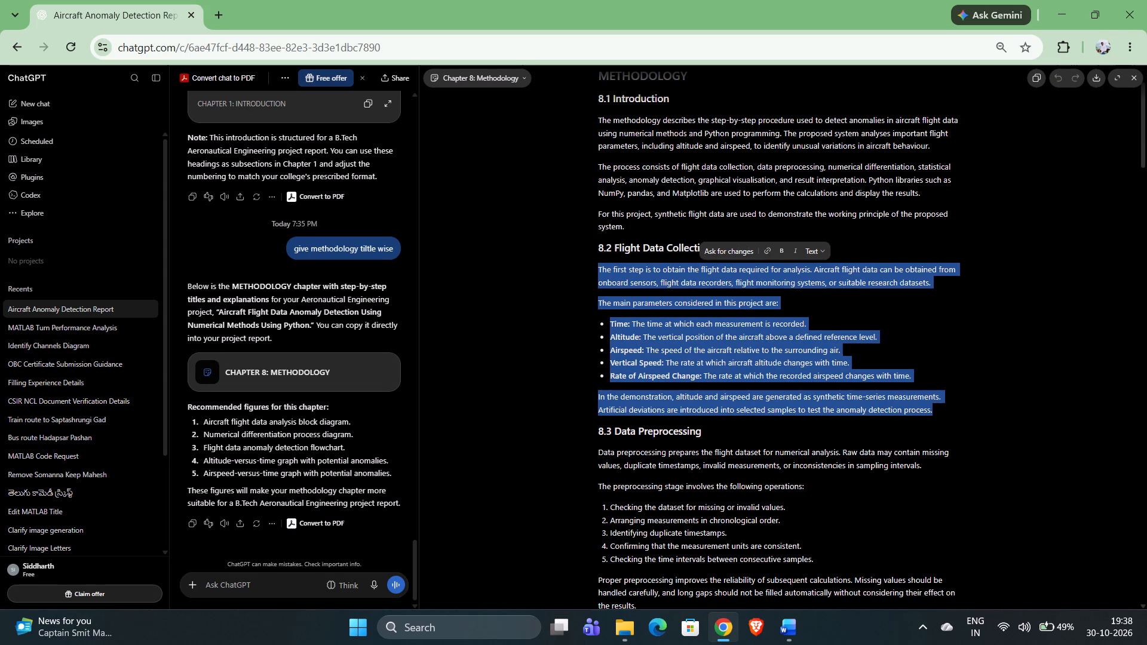
drag(934, 407, 934, 410)
key(ctrl+c)
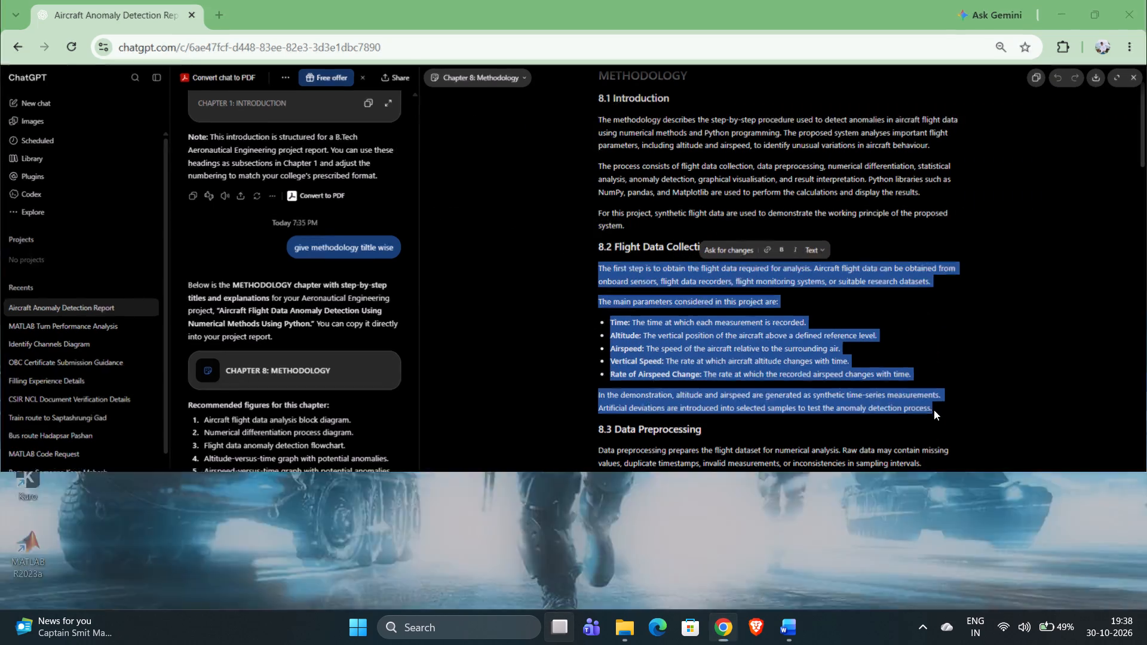
click(517, 179)
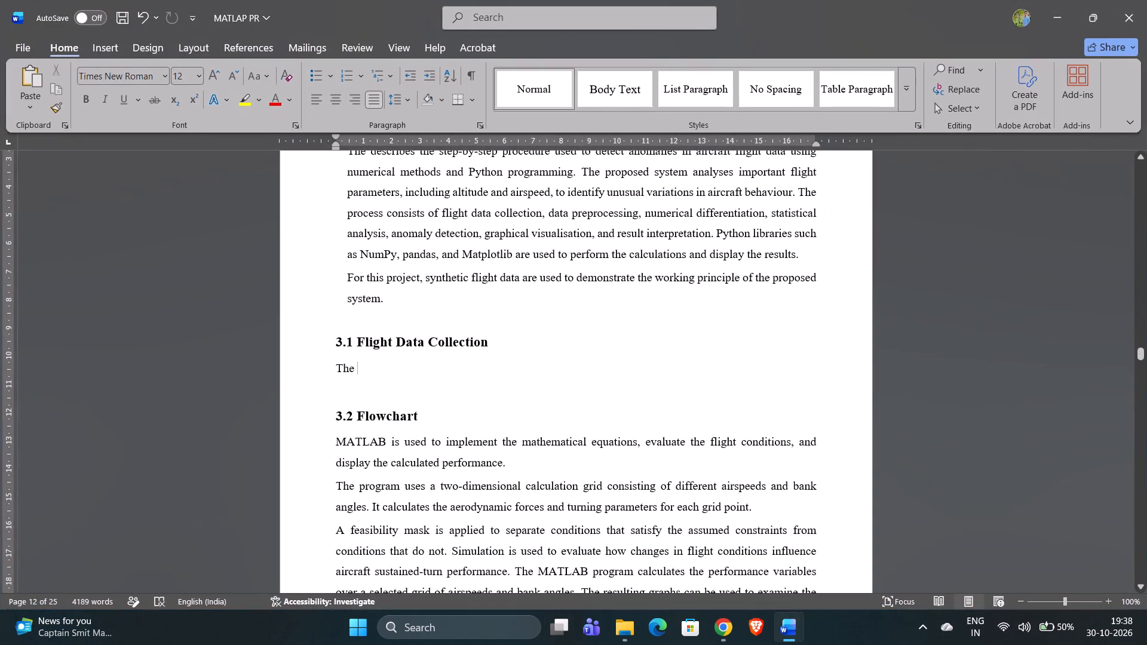
key(ctrl+v)
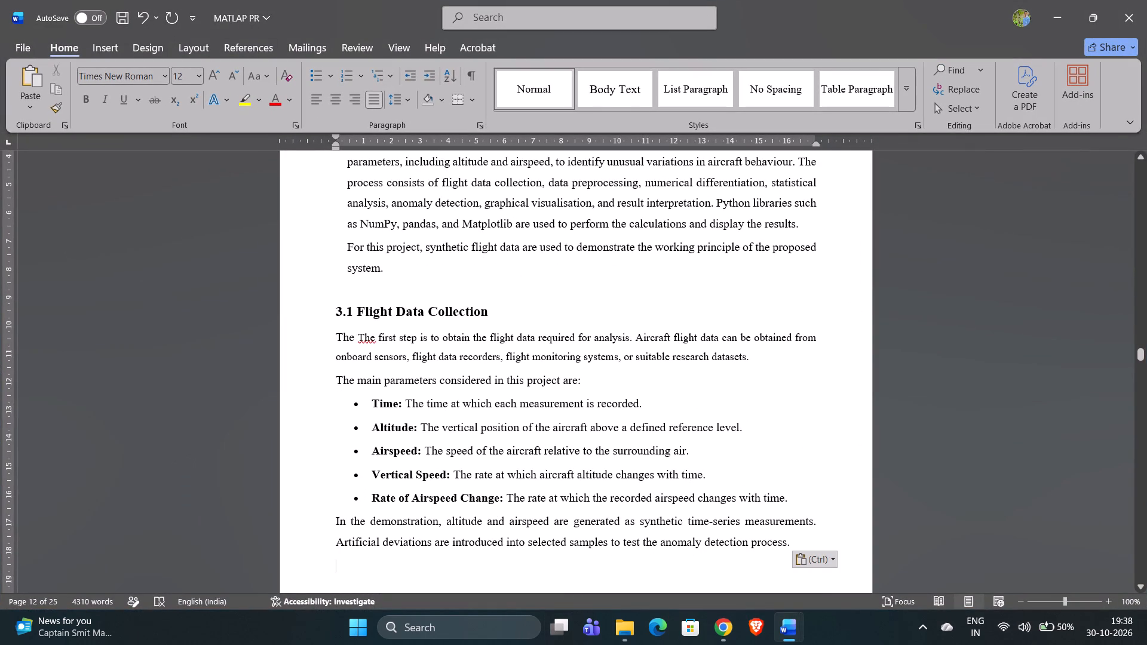
Delete the duplicate "The" at the start of the first paragraph under 3.1 Flight Data Collection.
click(375, 337)
key(BackSpace)
key(BackSpace)
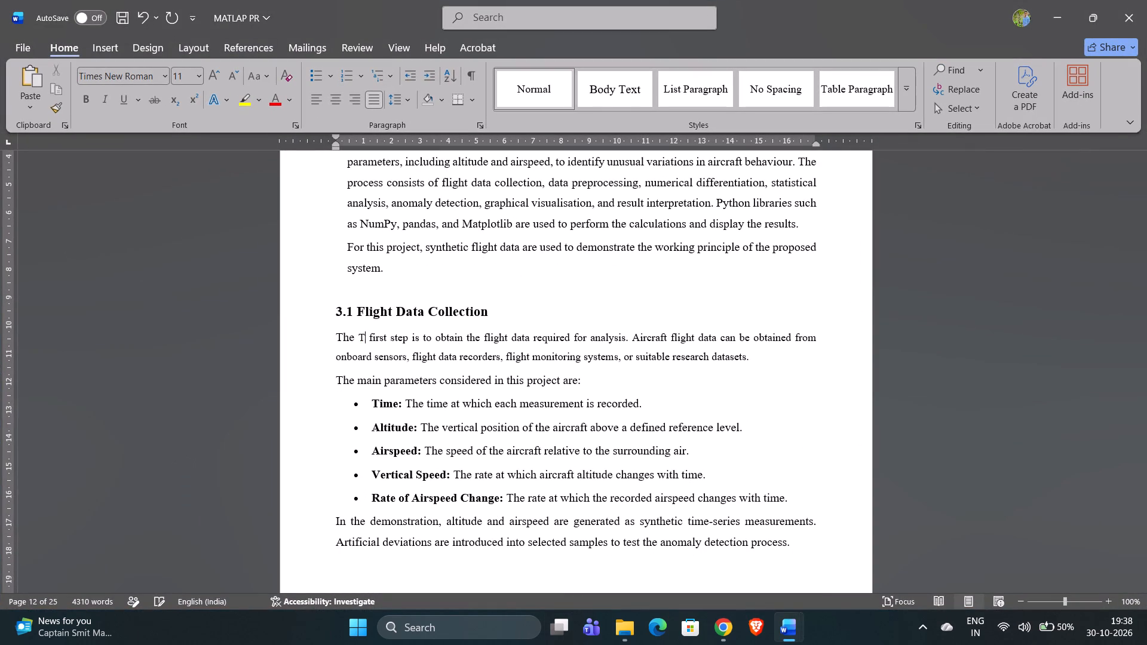
key(BackSpace)
Apply 1.5 line spacing to all the body text and bullets under 3.1 Flight Data Collection.
scroll(403, 391, down, 1)
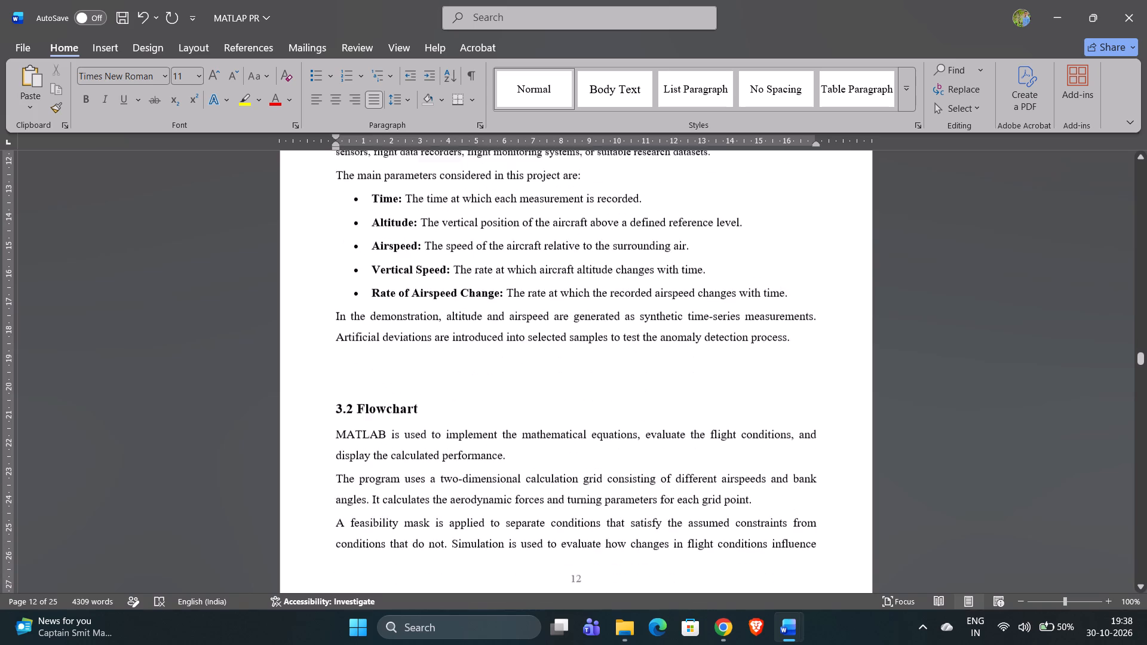
scroll(403, 391, up, 1)
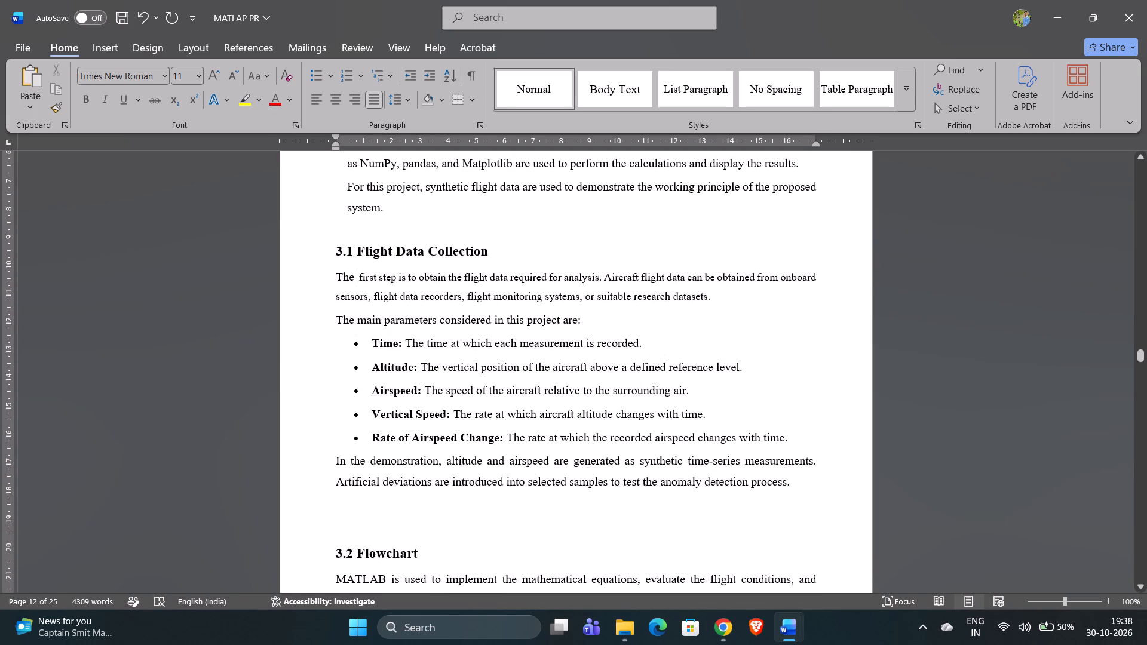
drag(335, 272, 635, 477)
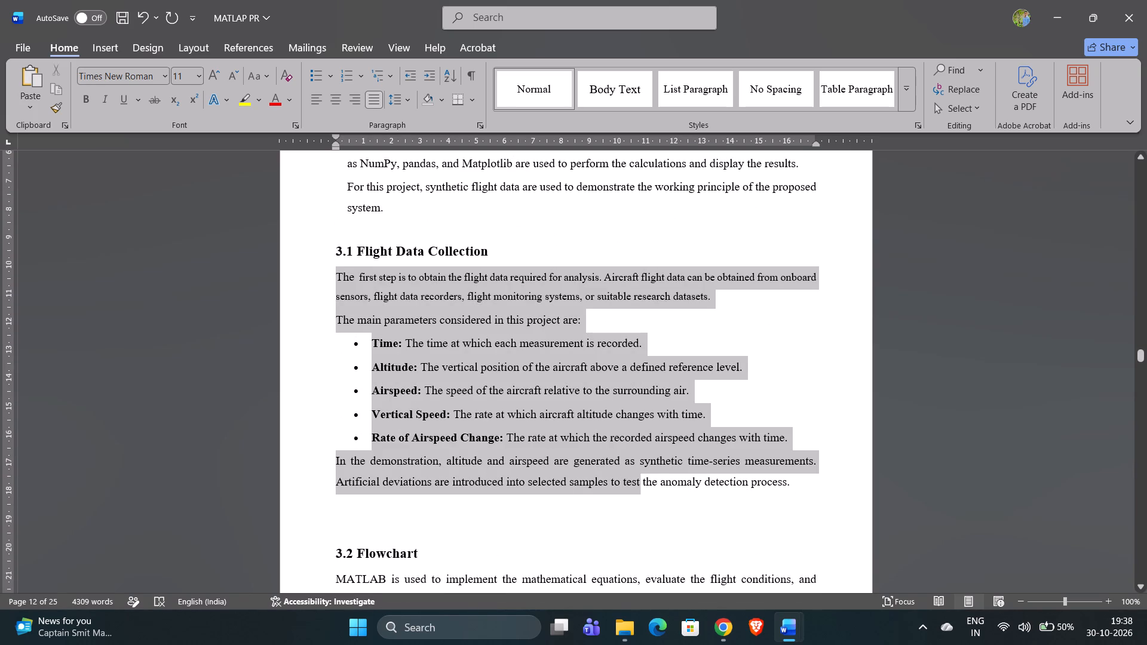
drag(635, 477, 717, 481)
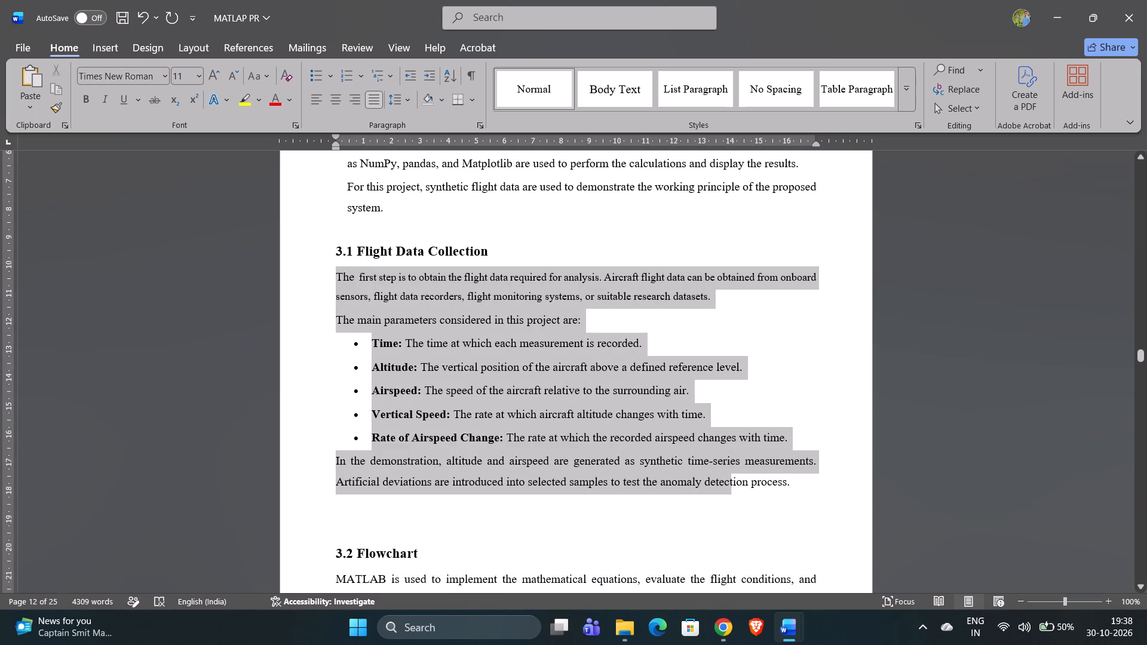
drag(717, 481, 790, 486)
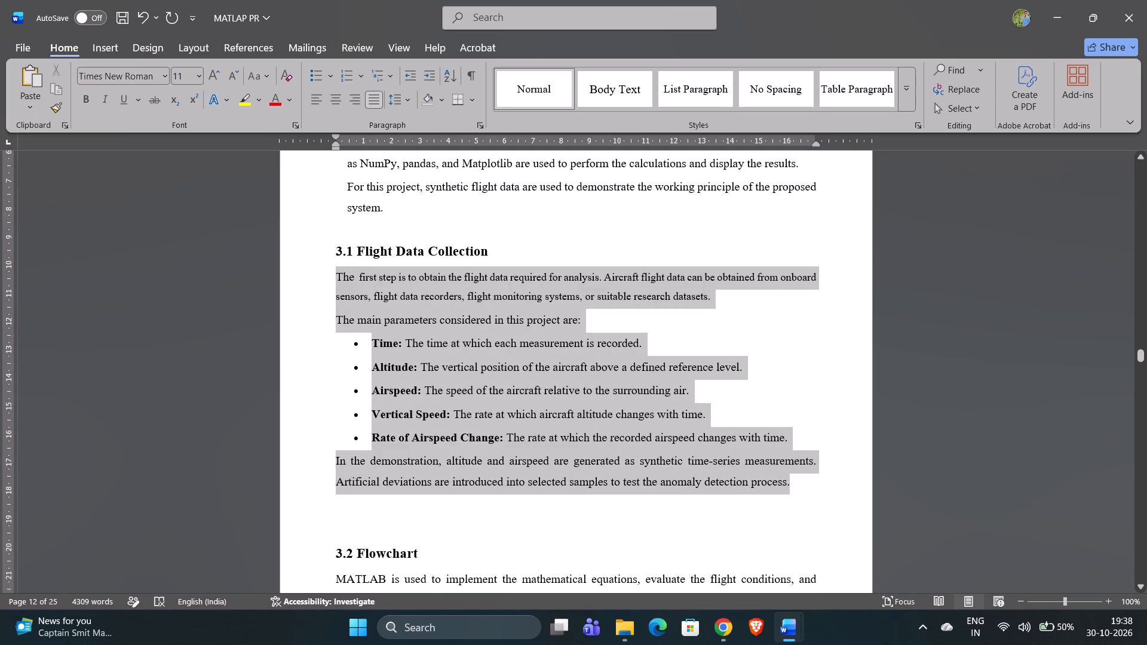
drag(790, 486, 790, 485)
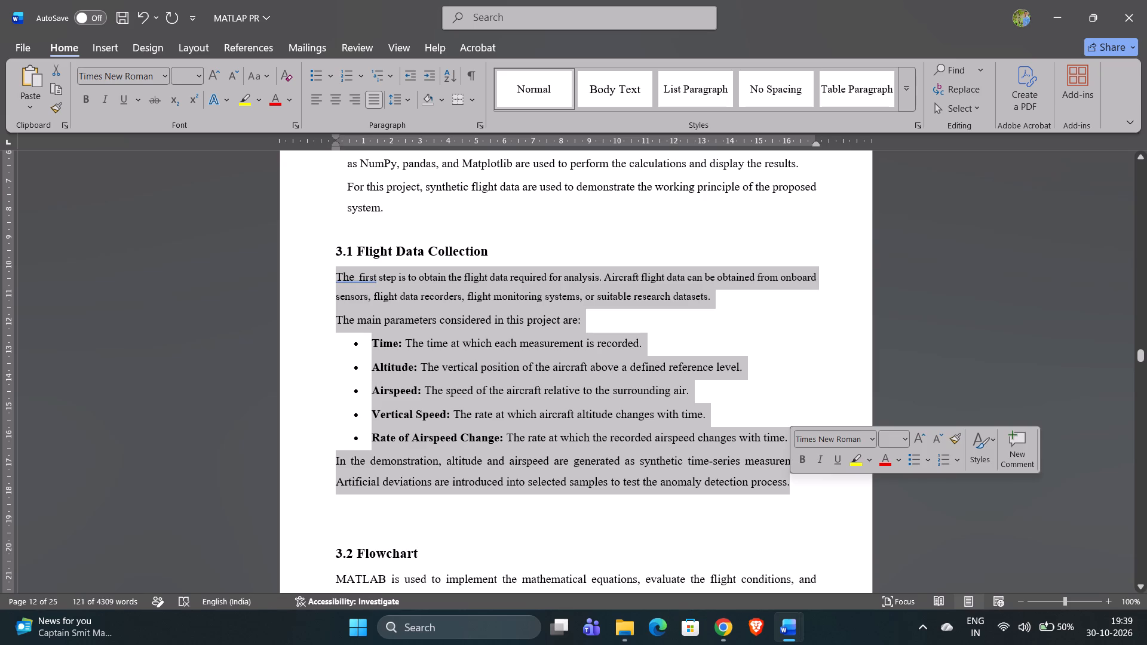
click(390, 101)
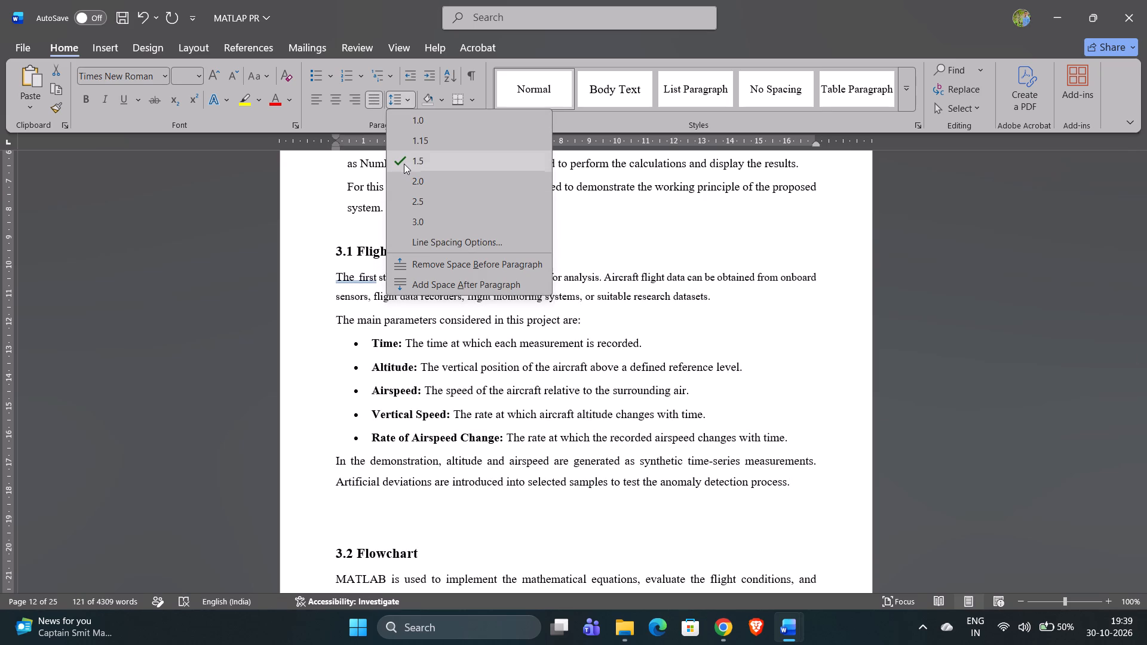
click(404, 161)
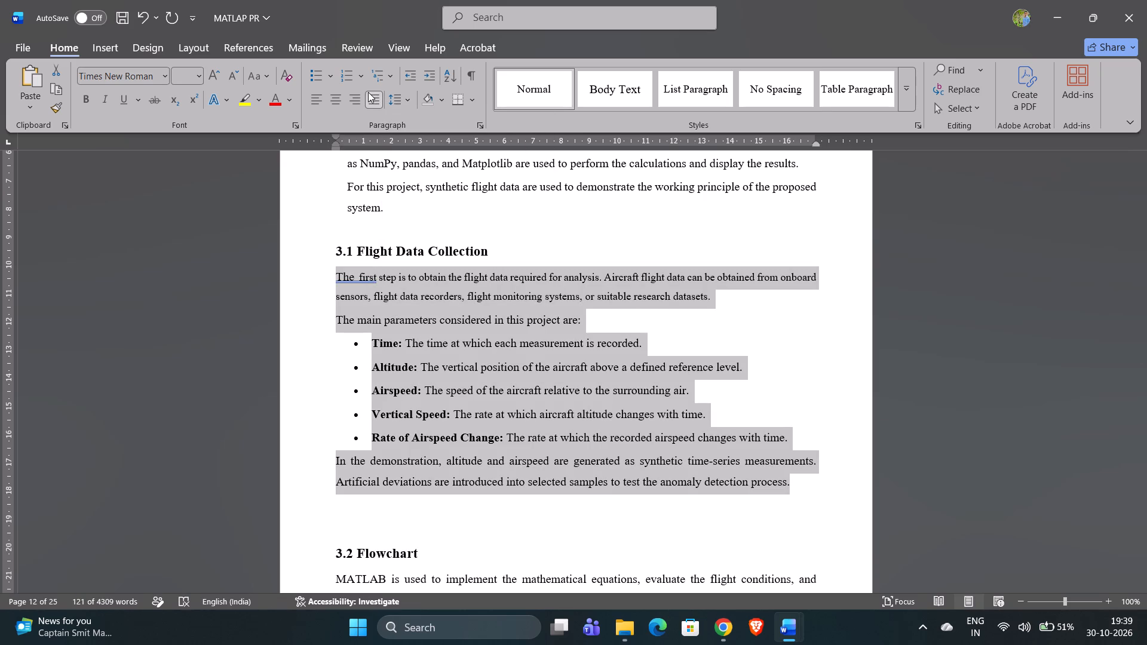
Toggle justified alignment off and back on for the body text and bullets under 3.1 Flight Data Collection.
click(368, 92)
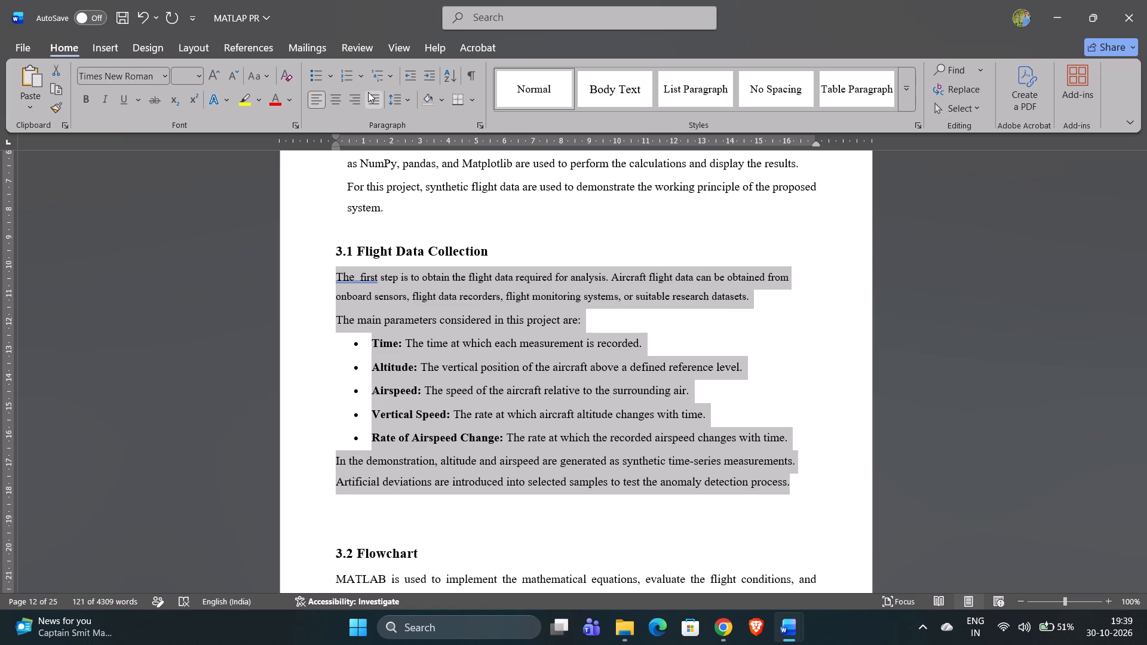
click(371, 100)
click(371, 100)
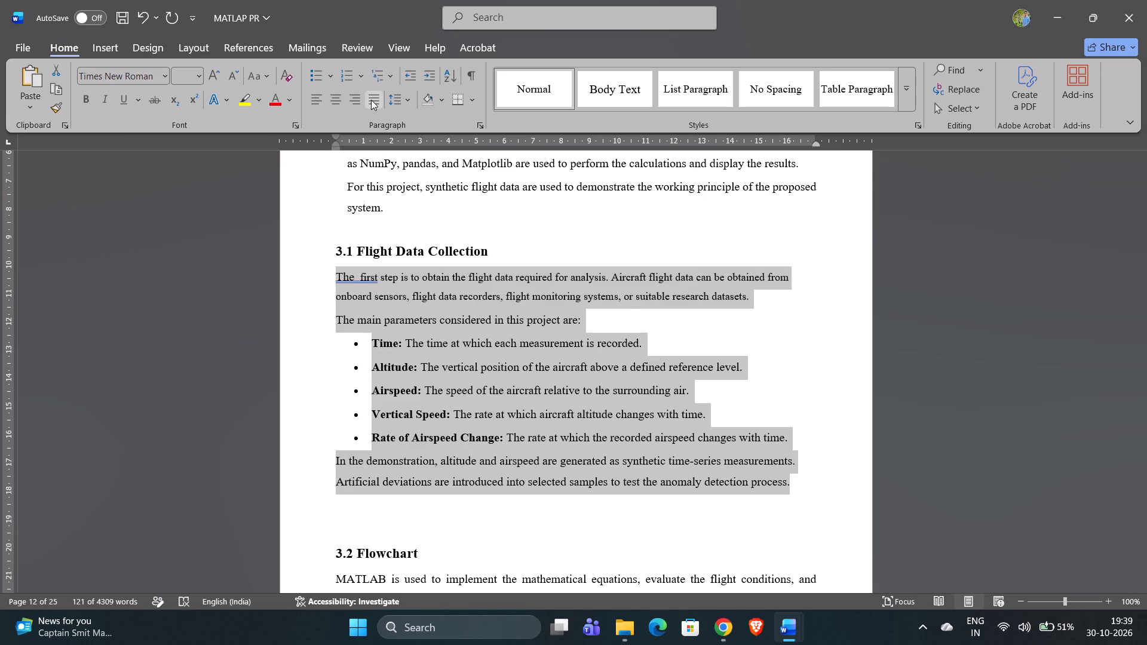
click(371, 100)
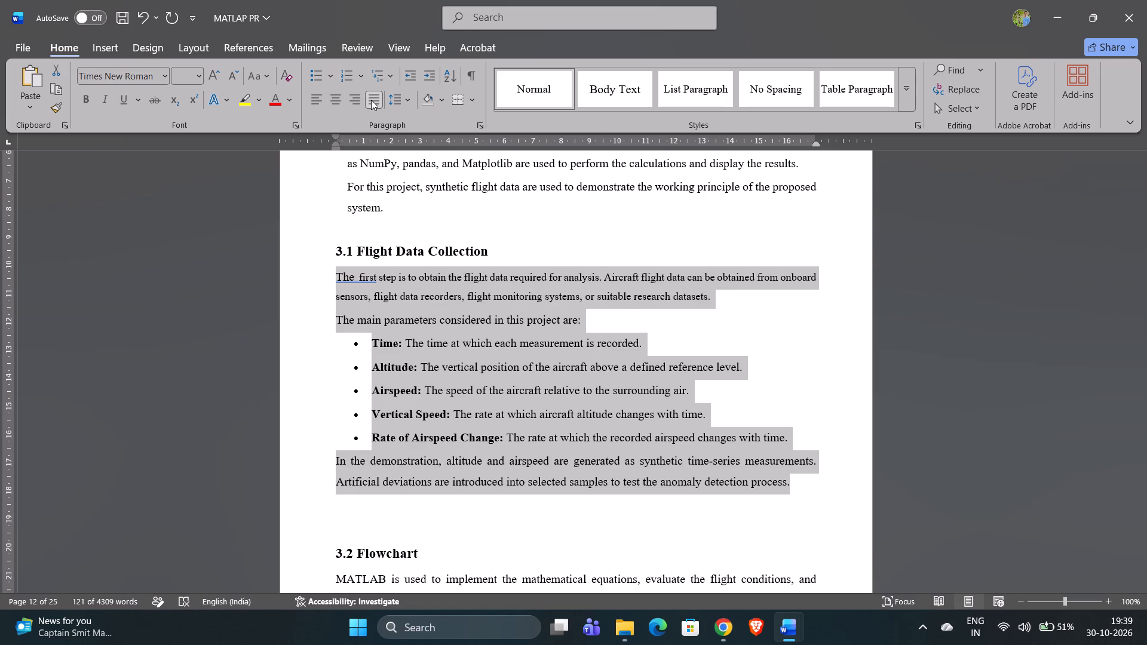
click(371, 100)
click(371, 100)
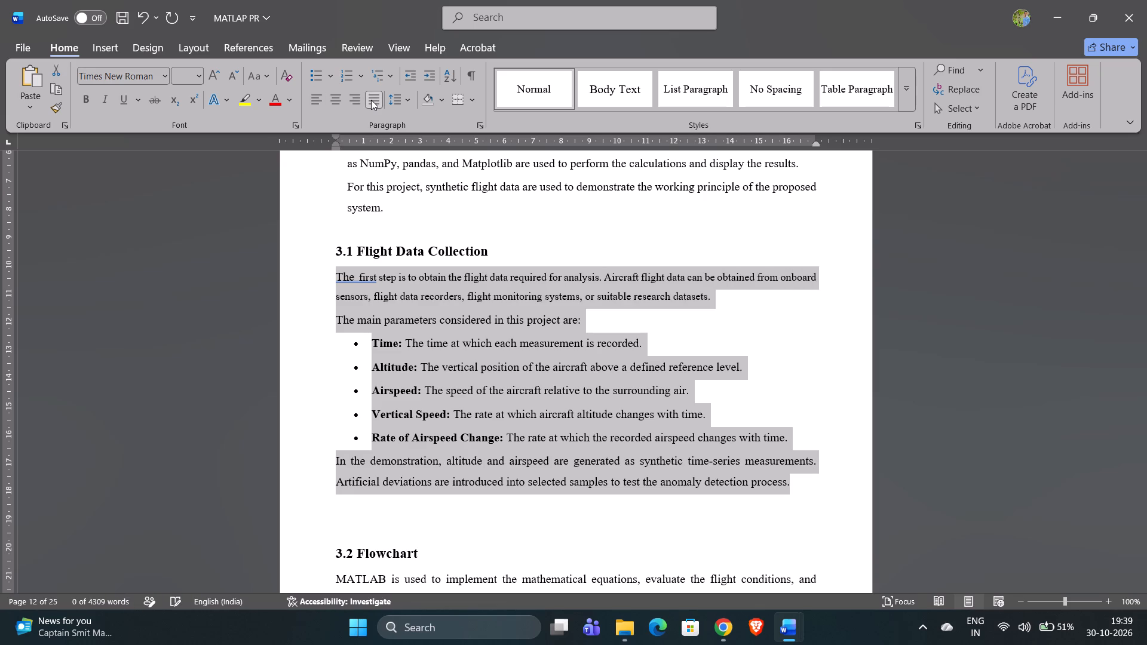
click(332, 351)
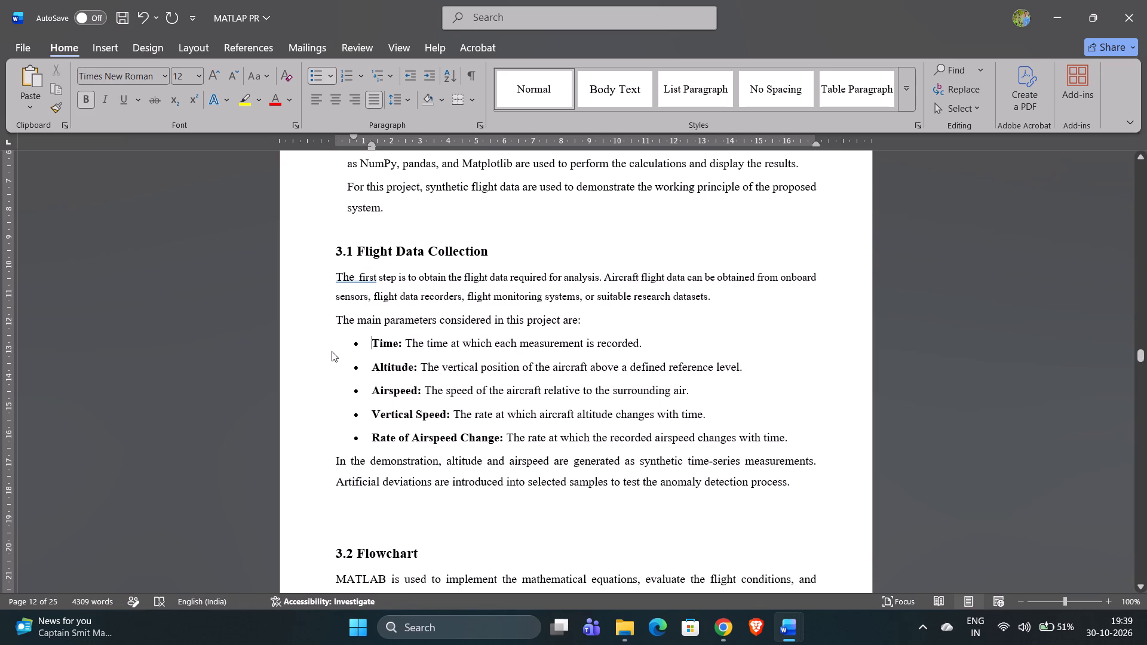
Ignore once the grammar suggestion flagged on "The first" in the opening paragraph under 3.1 Flight Data Collection.
click(355, 276)
right_click(355, 276)
click(307, 320)
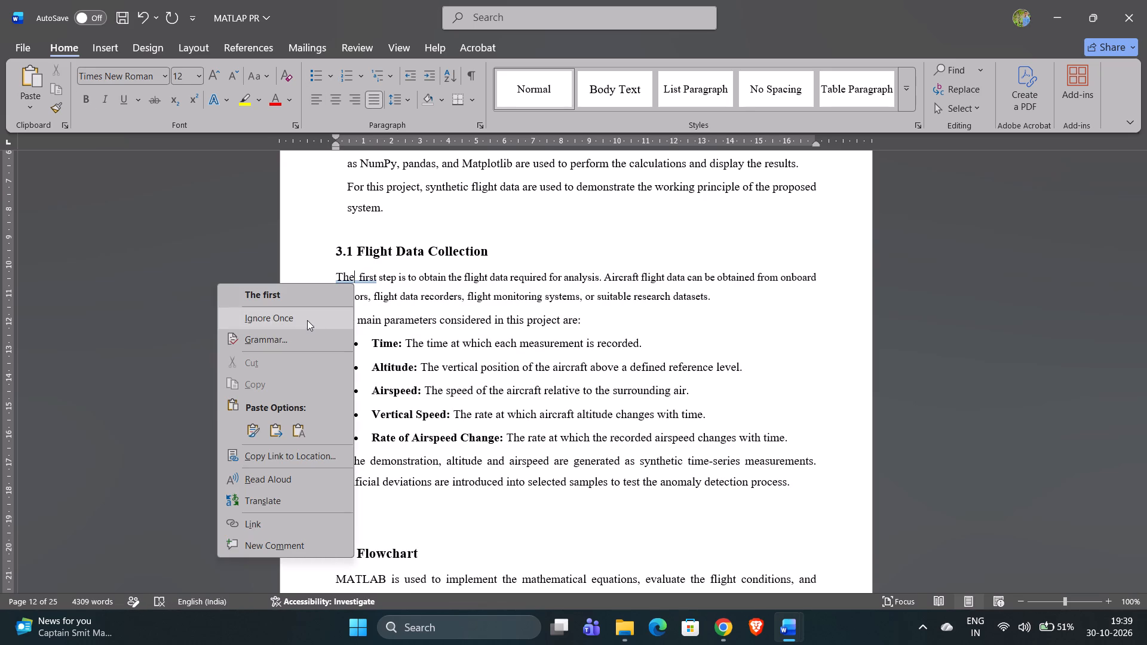
click(349, 343)
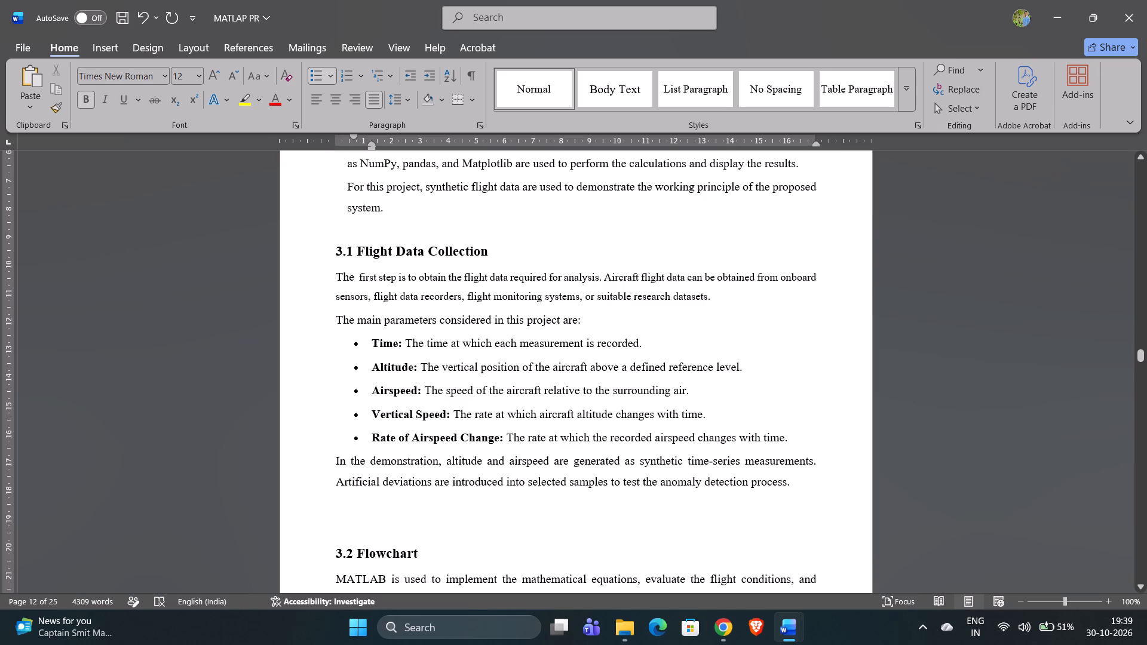
Delete one empty line between the end of section 3.1 and the 3.2 Flowchart heading.
scroll(349, 343, down, 1)
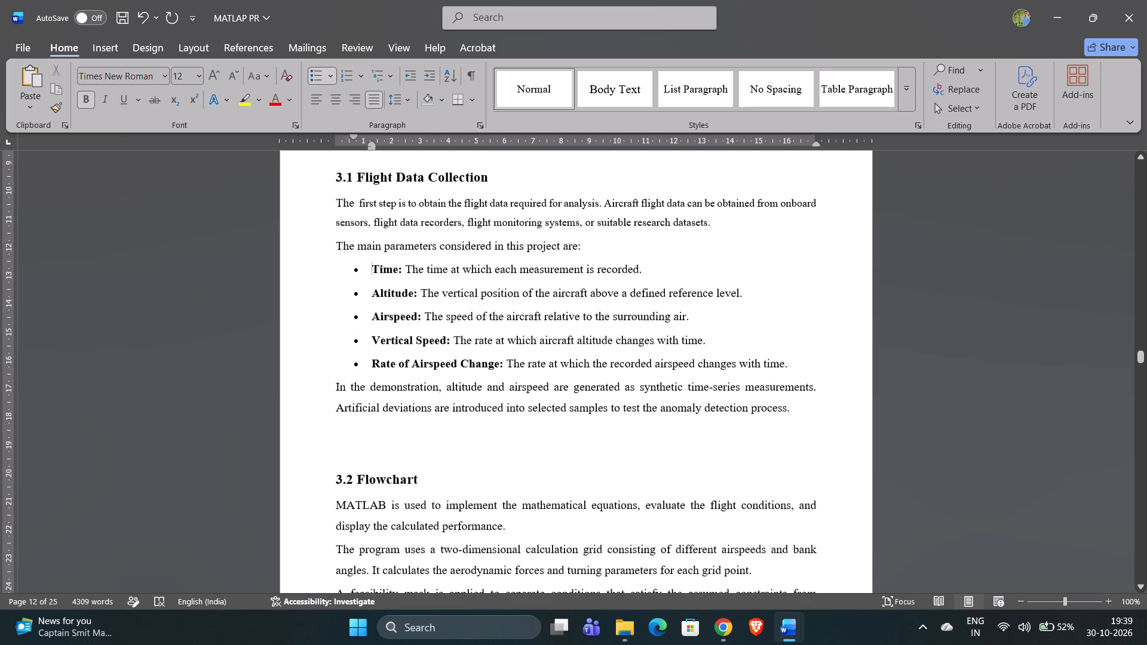
scroll(350, 449, up, 1)
scroll(350, 449, down, 3)
scroll(350, 449, up, 1)
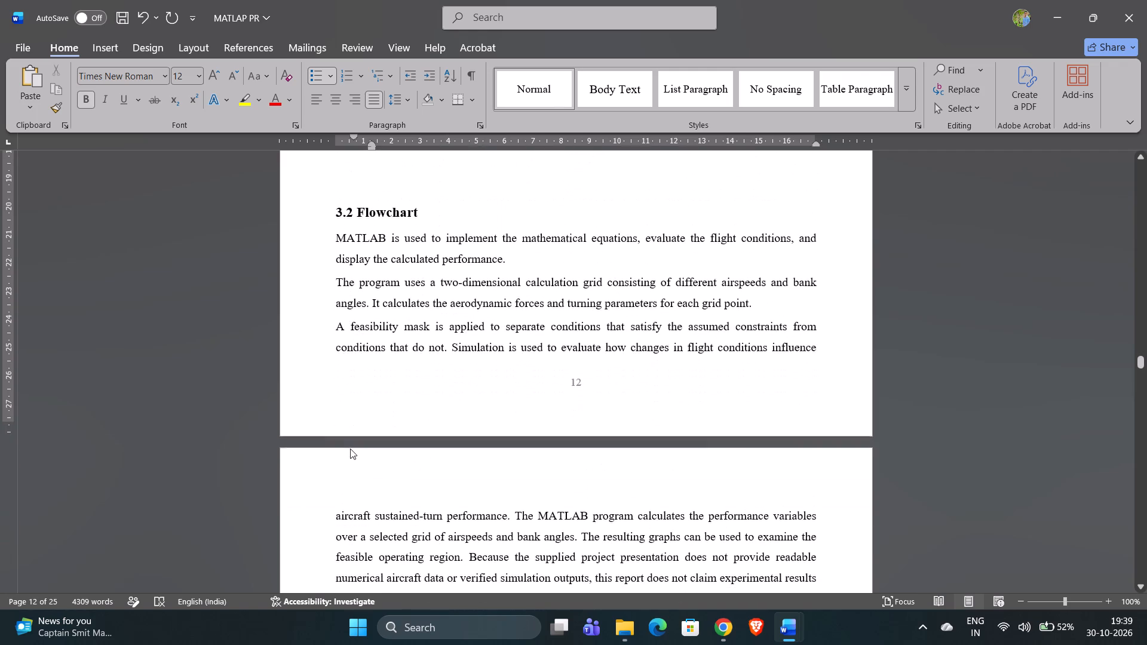
scroll(350, 449, up, 1)
click(344, 321)
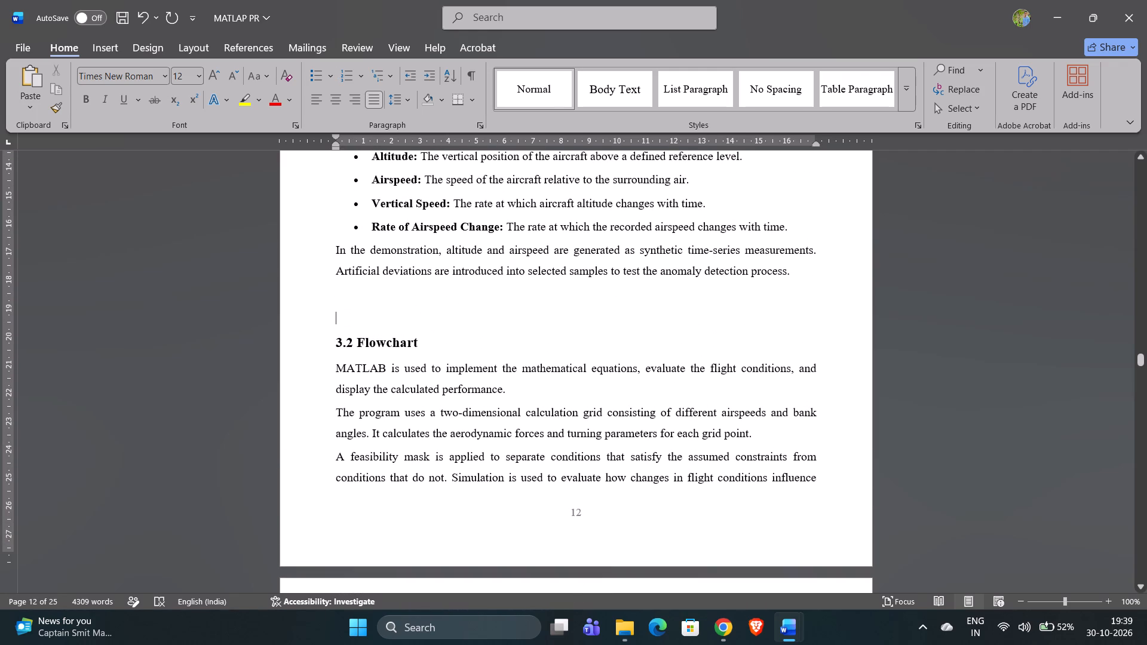
key(BackSpace)
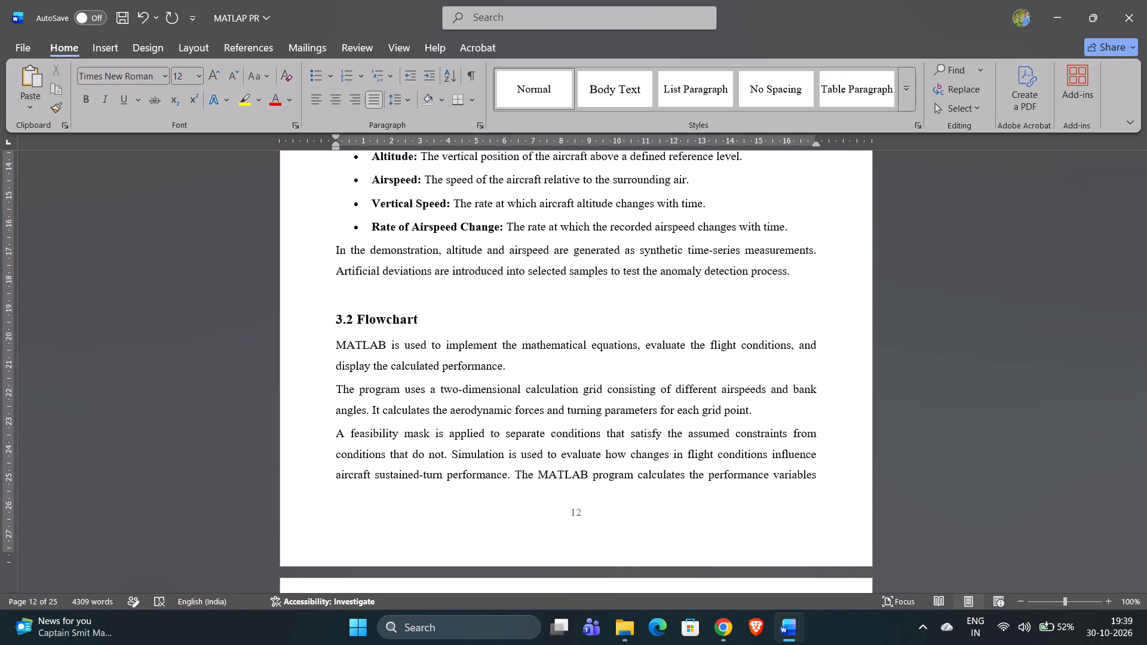
scroll(394, 354, up, 1)
scroll(394, 354, down, 1)
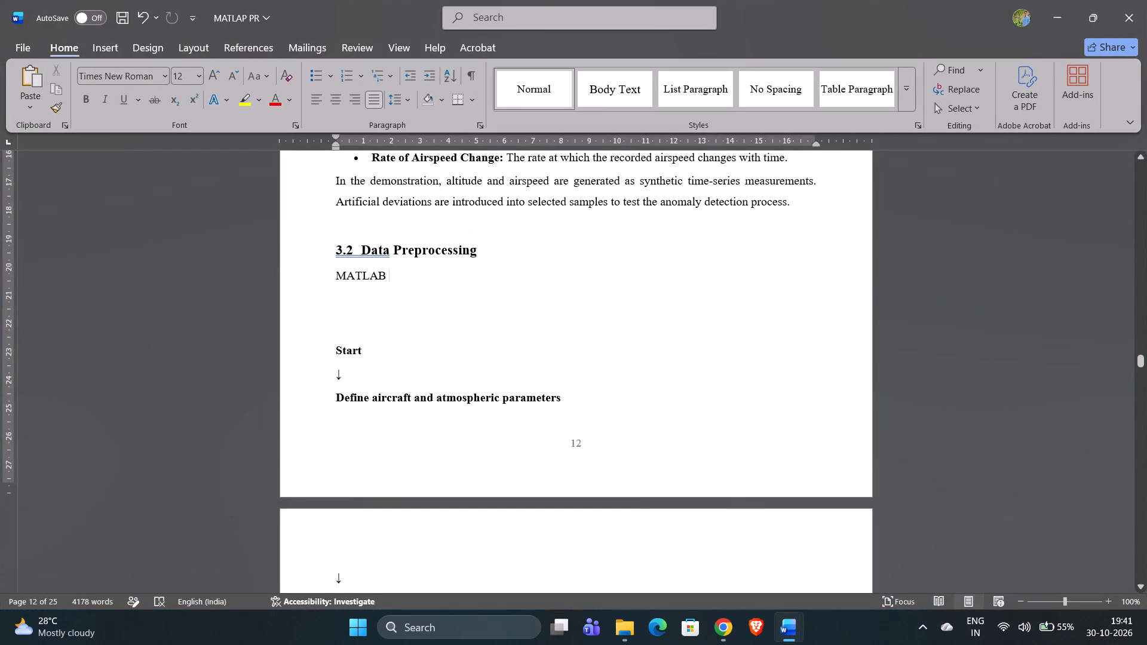
key(ctrl+v)
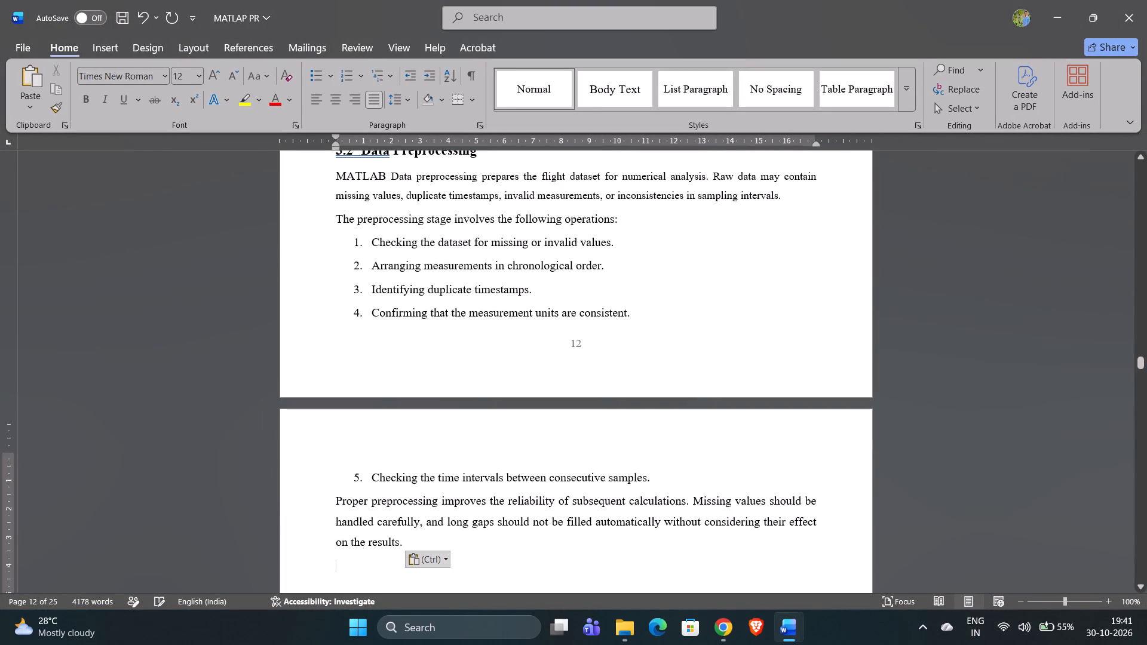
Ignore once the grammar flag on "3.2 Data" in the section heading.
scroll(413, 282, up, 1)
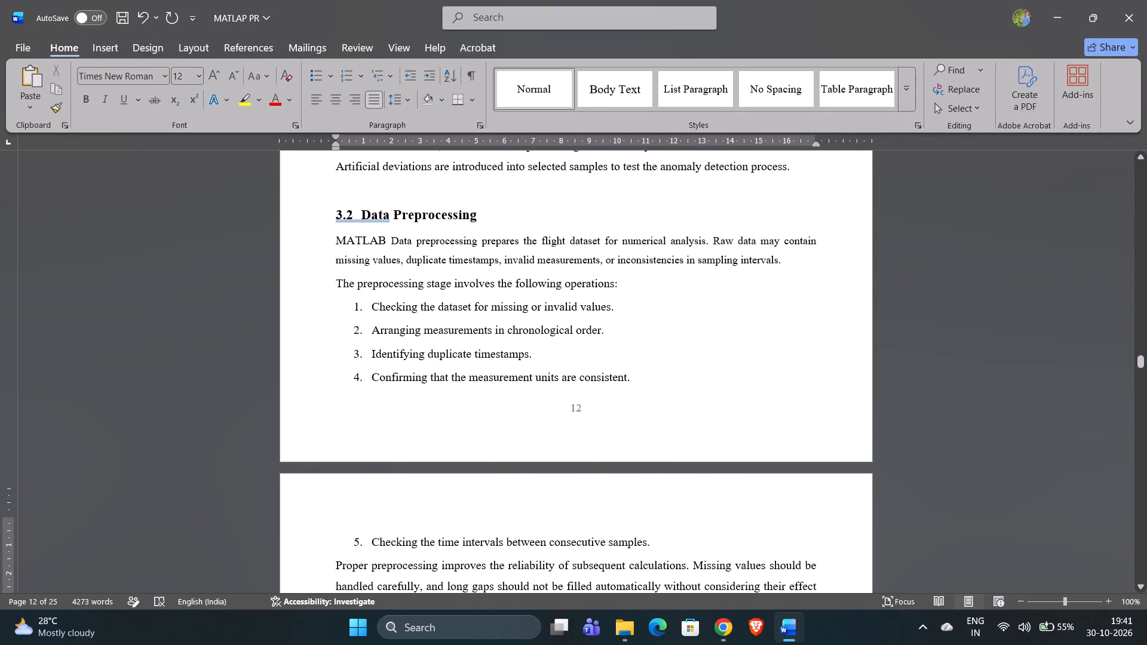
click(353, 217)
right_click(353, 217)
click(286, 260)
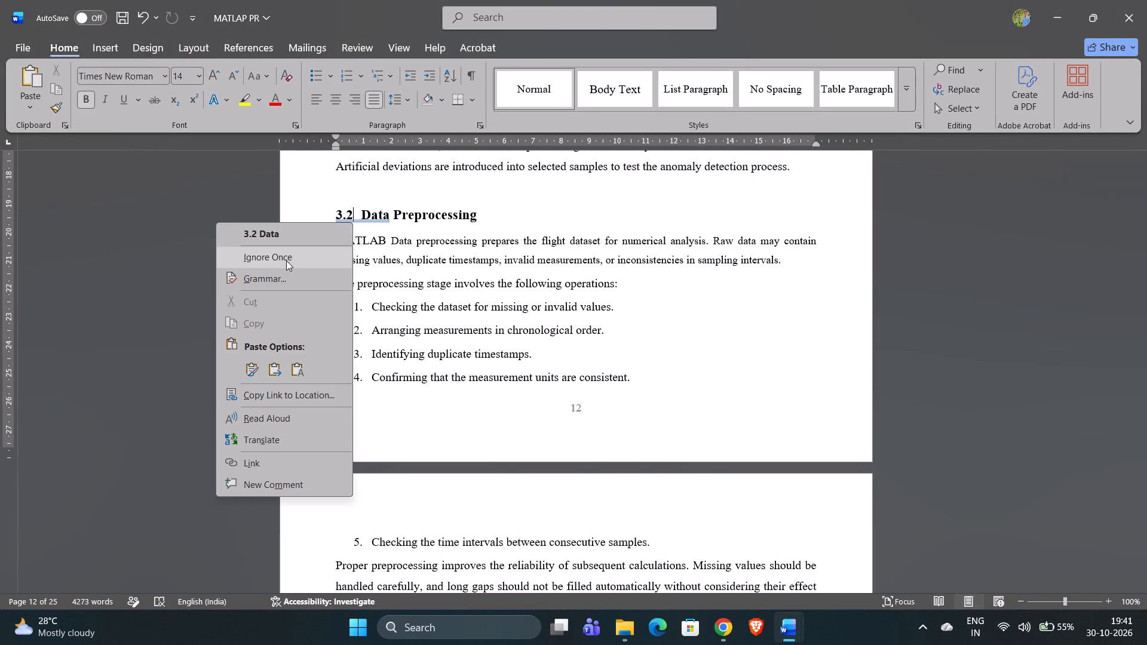
Remove the leftover word "MATLAB" and the leading space before "Data preprocessing prepares", keeping that paragraph on its own line below the heading.
click(383, 239)
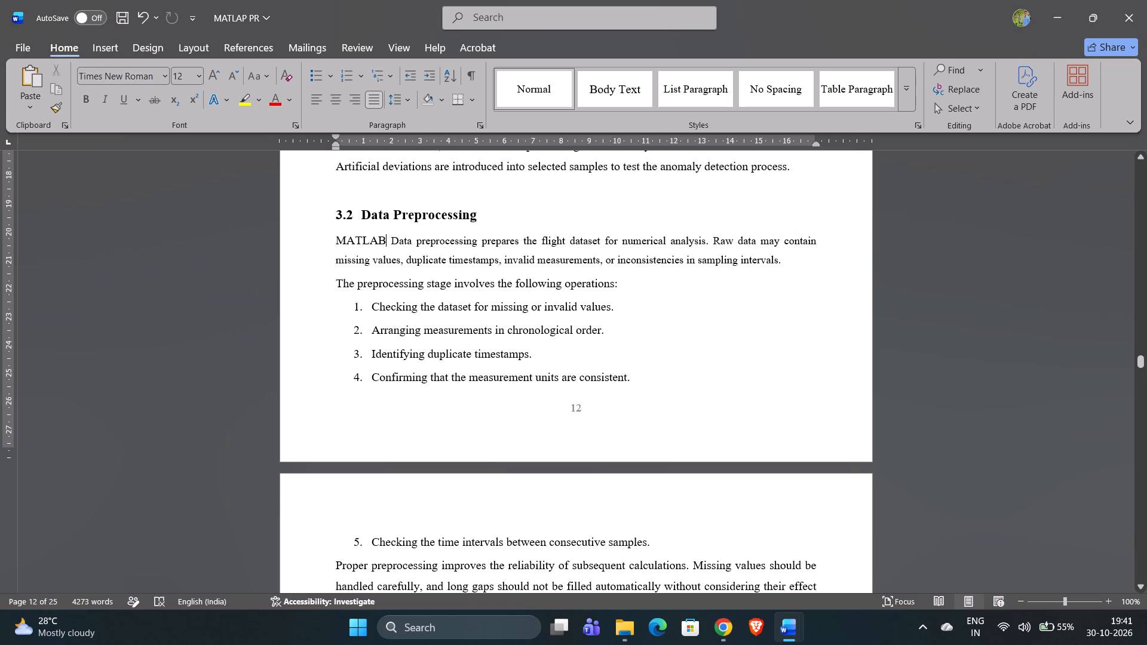
key(BackSpace)
key(BackSpace)
key(BackSpace)
key(BackSpace)
key(BackSpace)
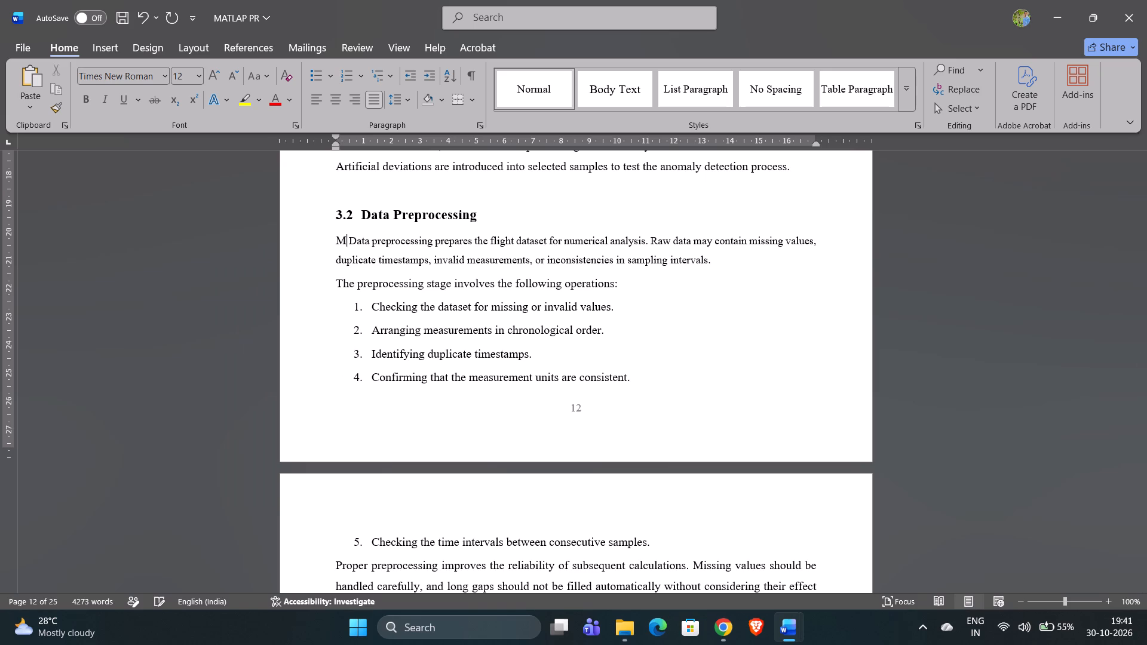
key(BackSpace)
key(BackSpace)
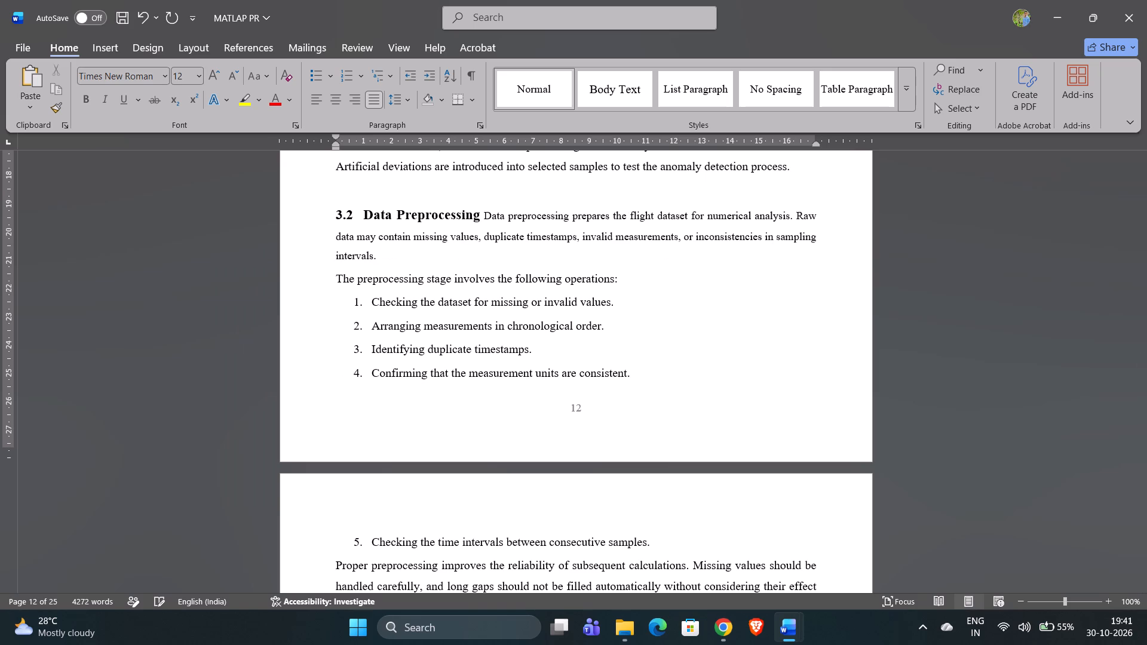
key(Return)
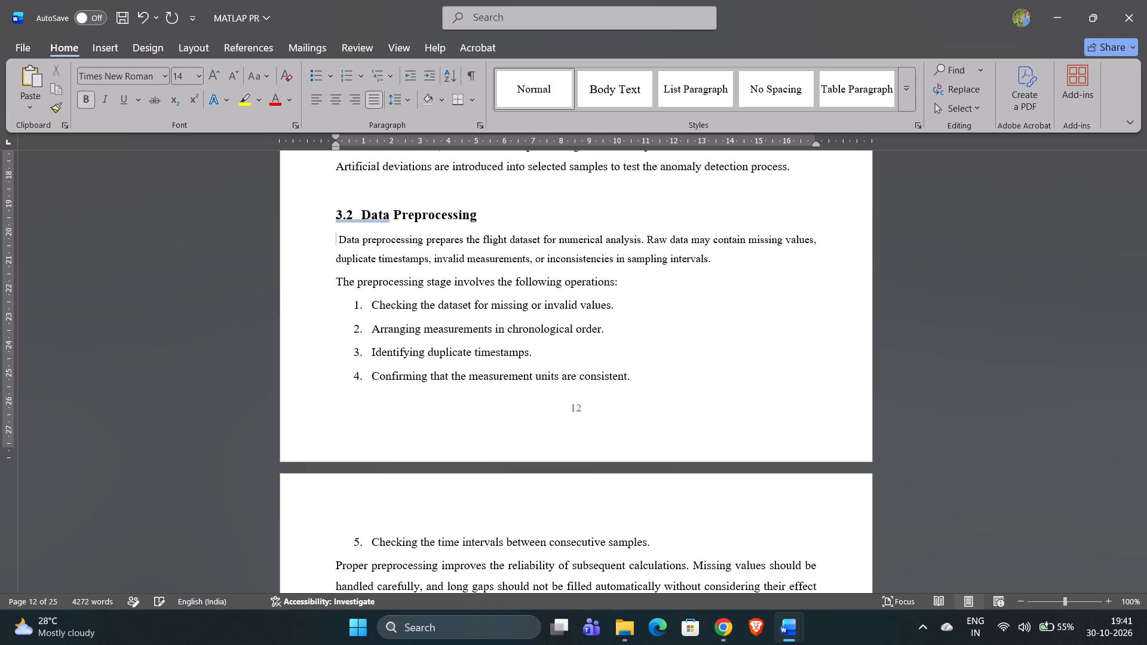
click(340, 237)
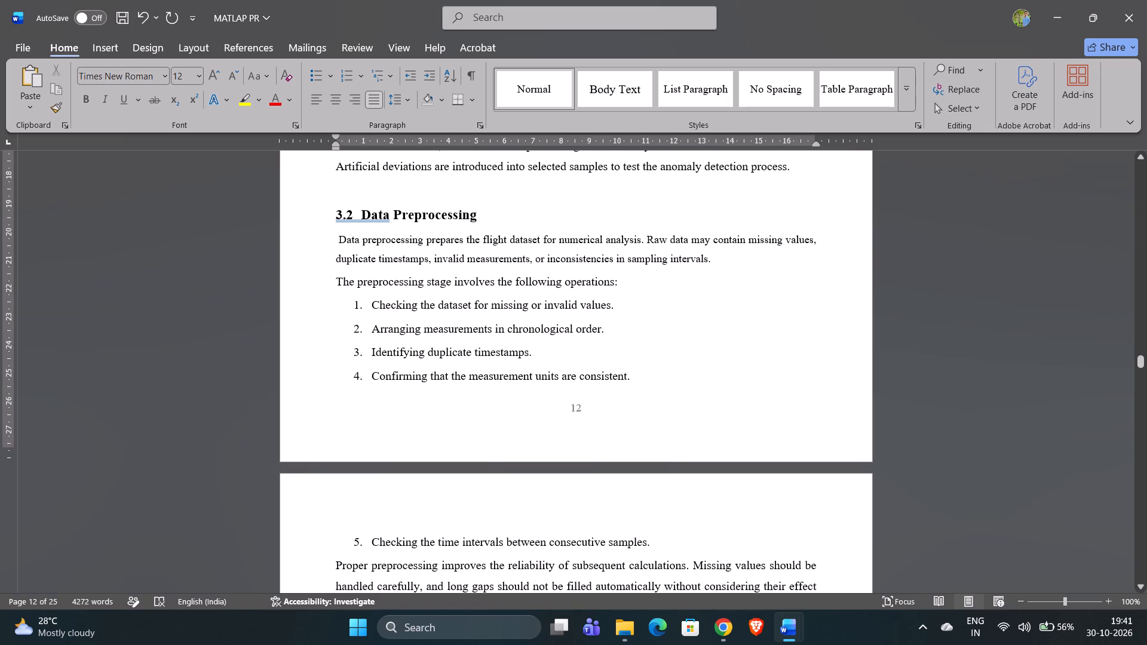
key(BackSpace)
Format all the body text and numbered items of section 3.2 at 12 pt with 1.5 line spacing.
scroll(404, 315, down, 1)
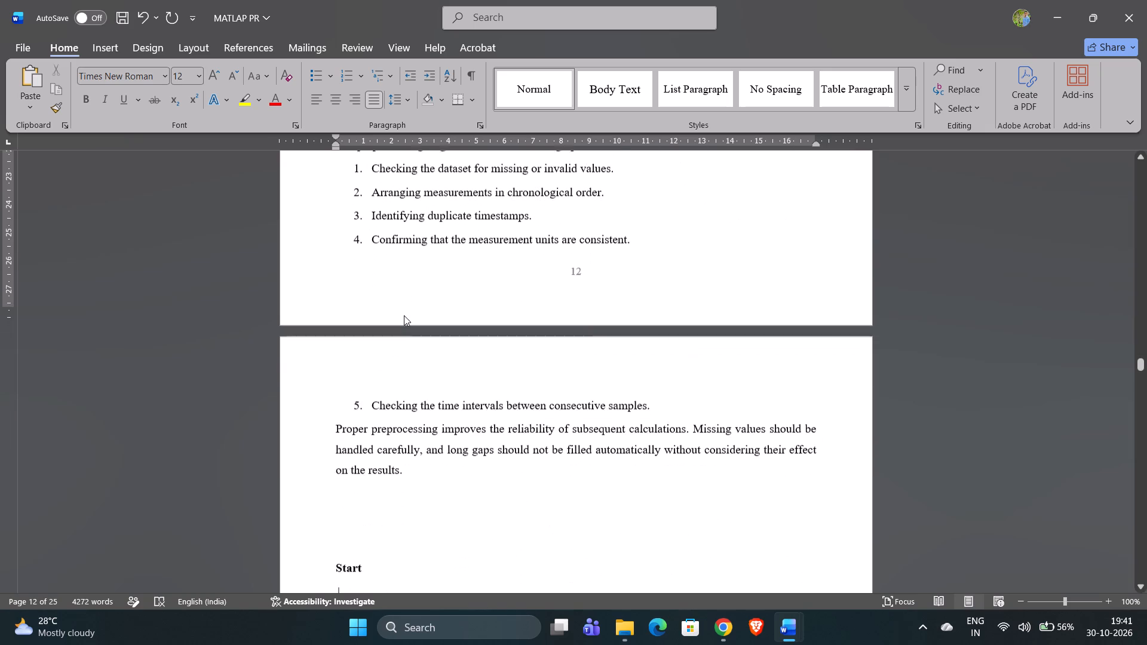
scroll(404, 315, down, 1)
scroll(404, 315, up, 1)
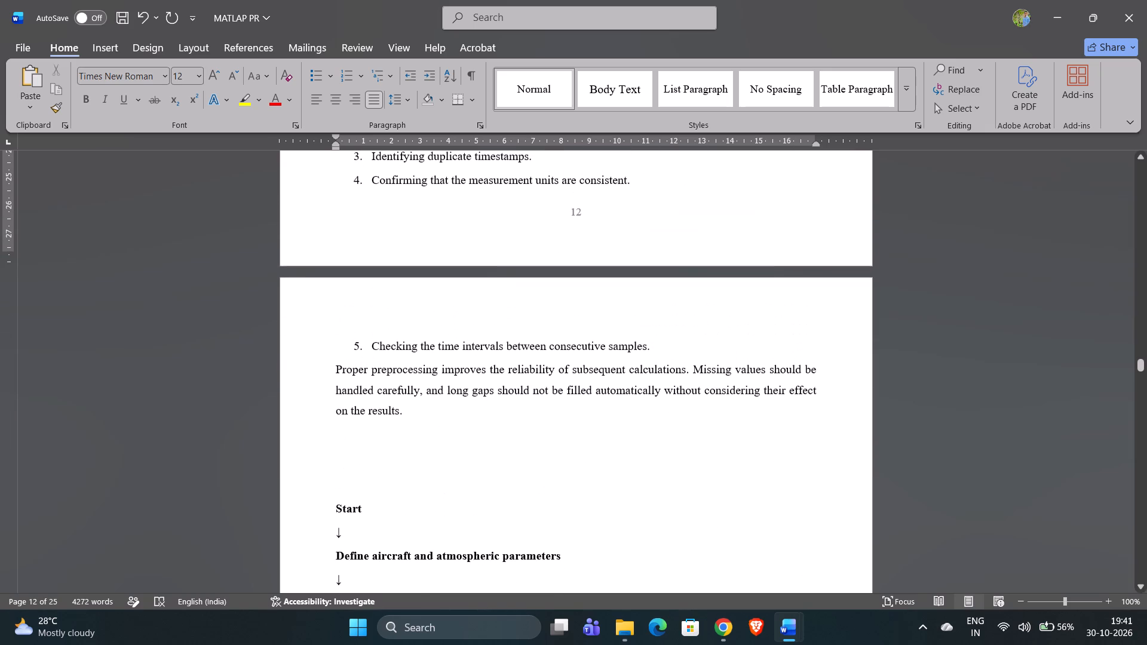
scroll(335, 366, up, 1)
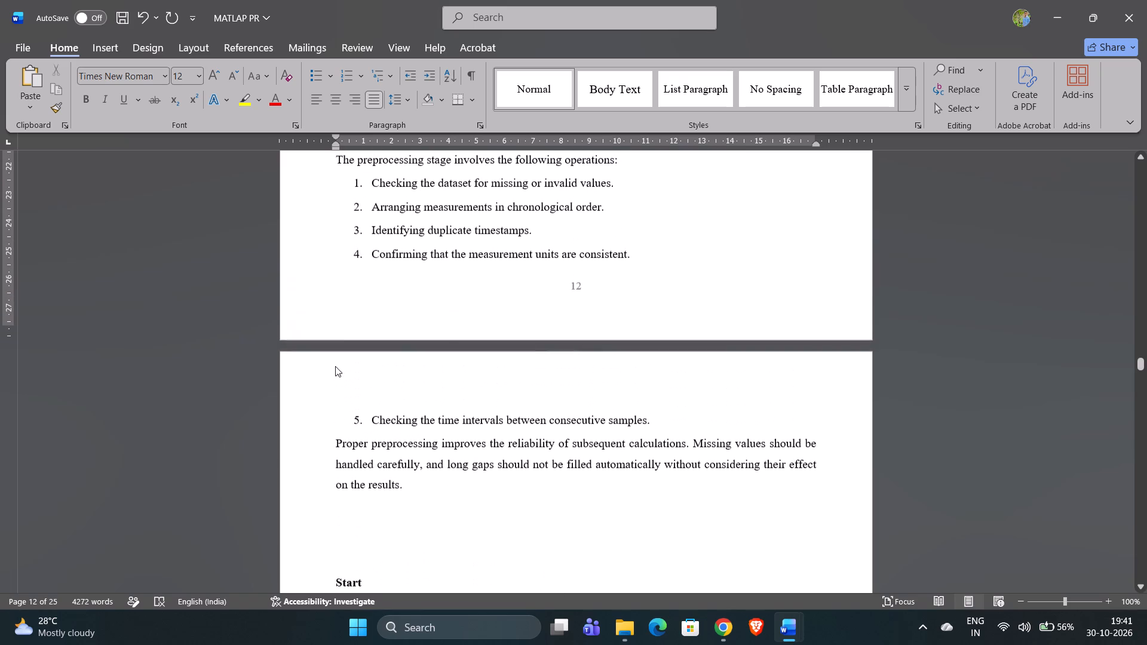
scroll(335, 366, up, 1)
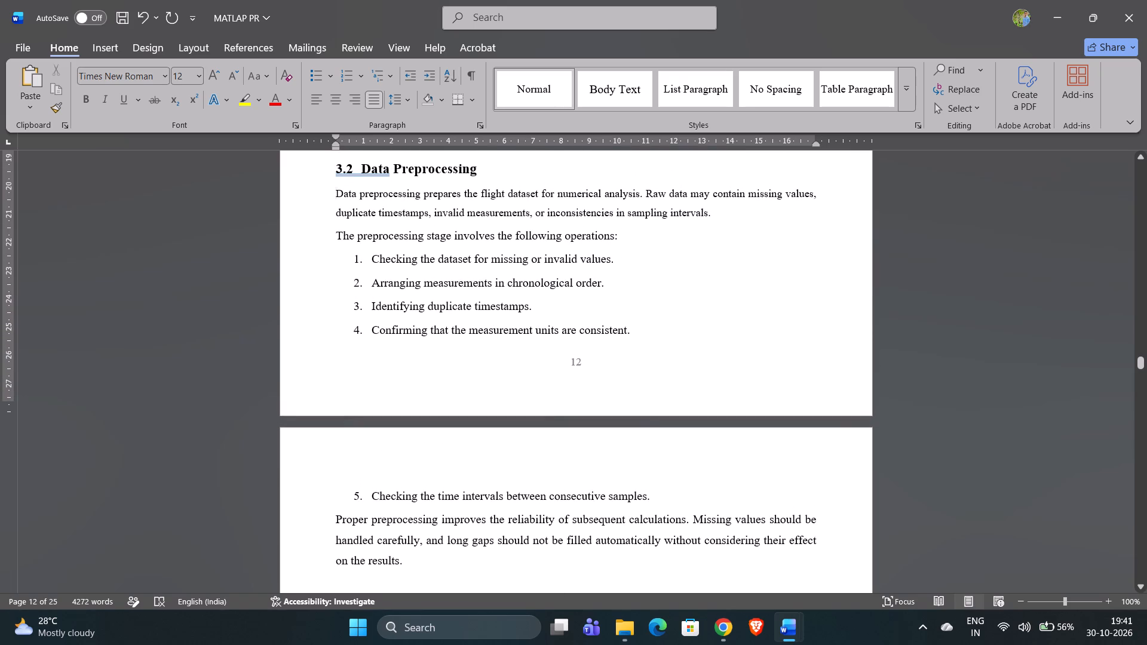
drag(333, 189, 404, 564)
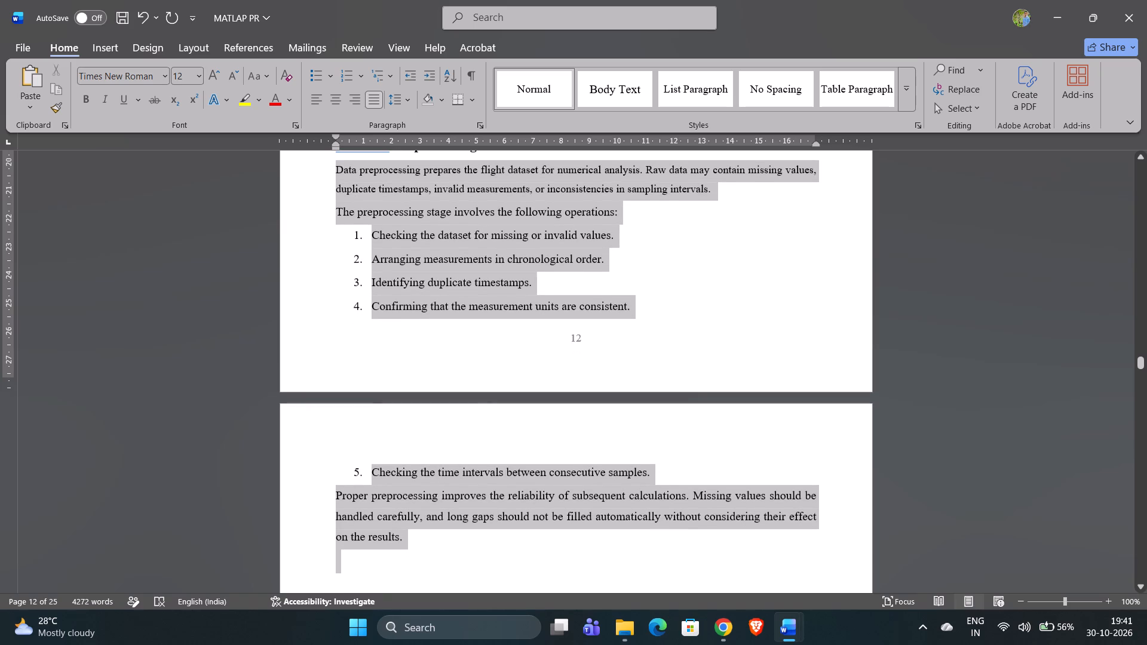
drag(404, 564, 403, 531)
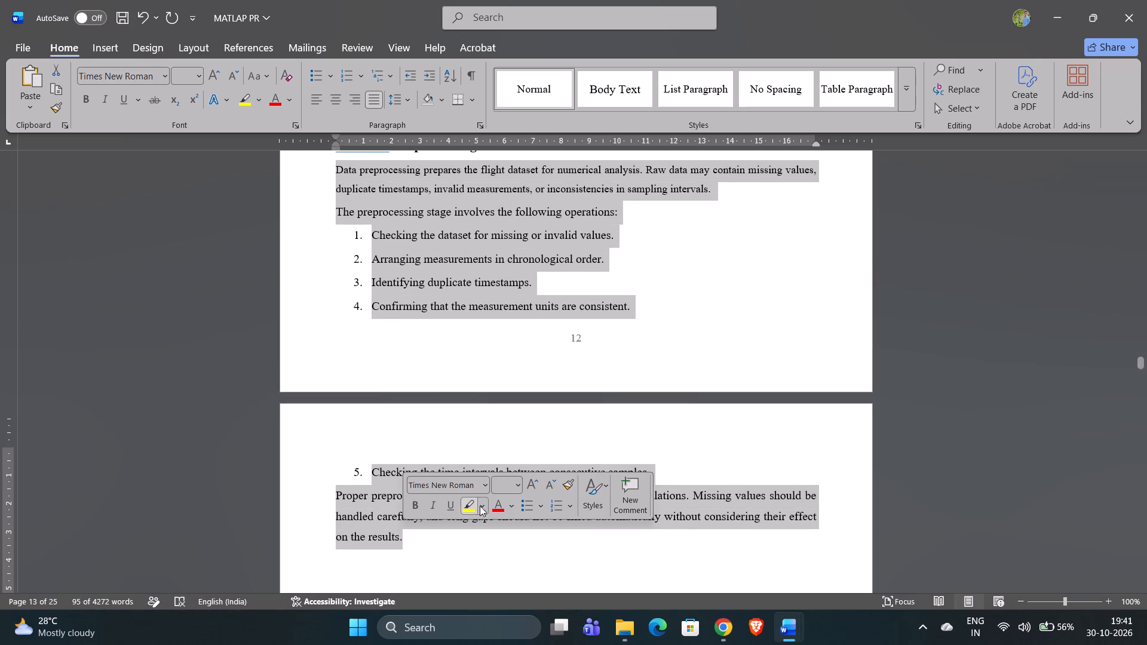
click(502, 485)
text(12)
key(Return)
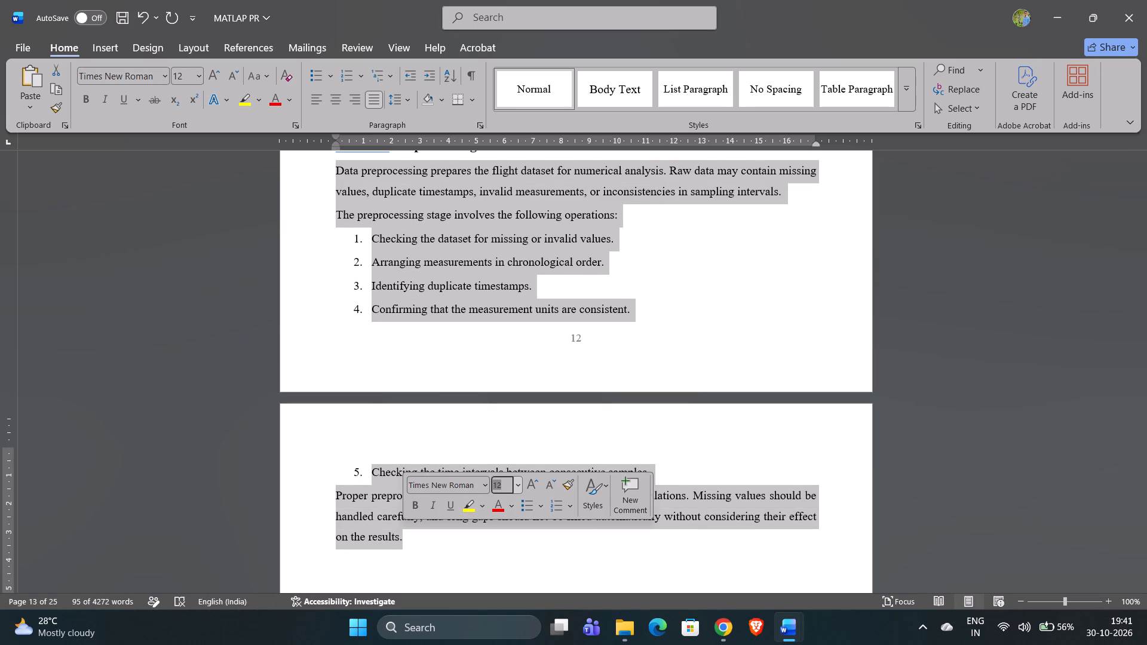
click(404, 94)
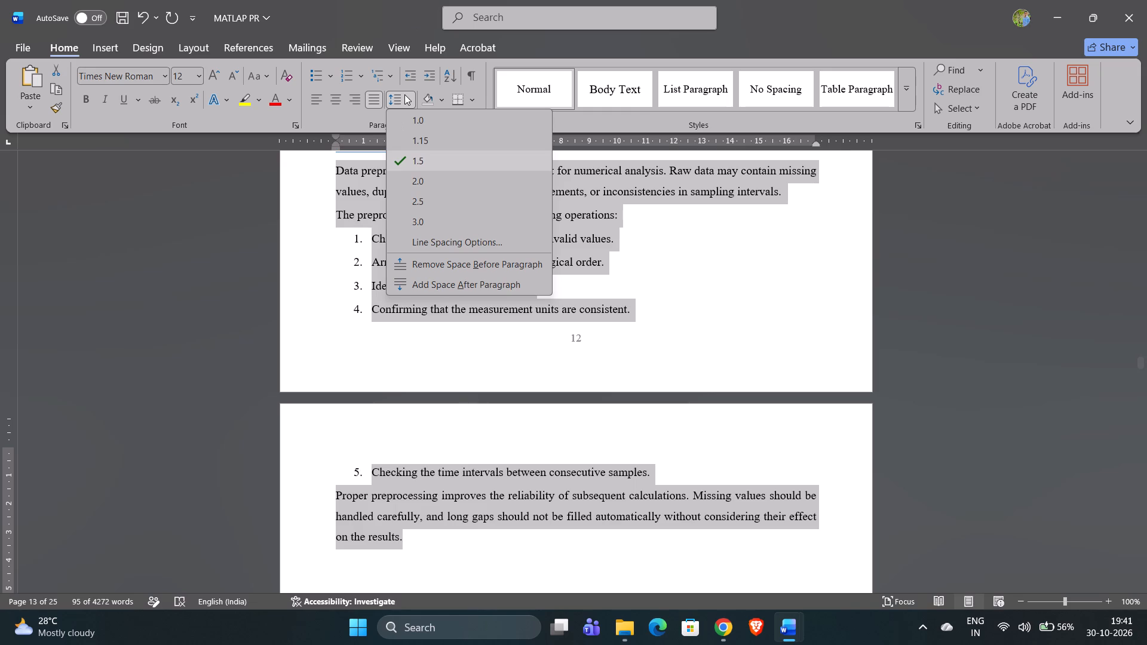
click(411, 155)
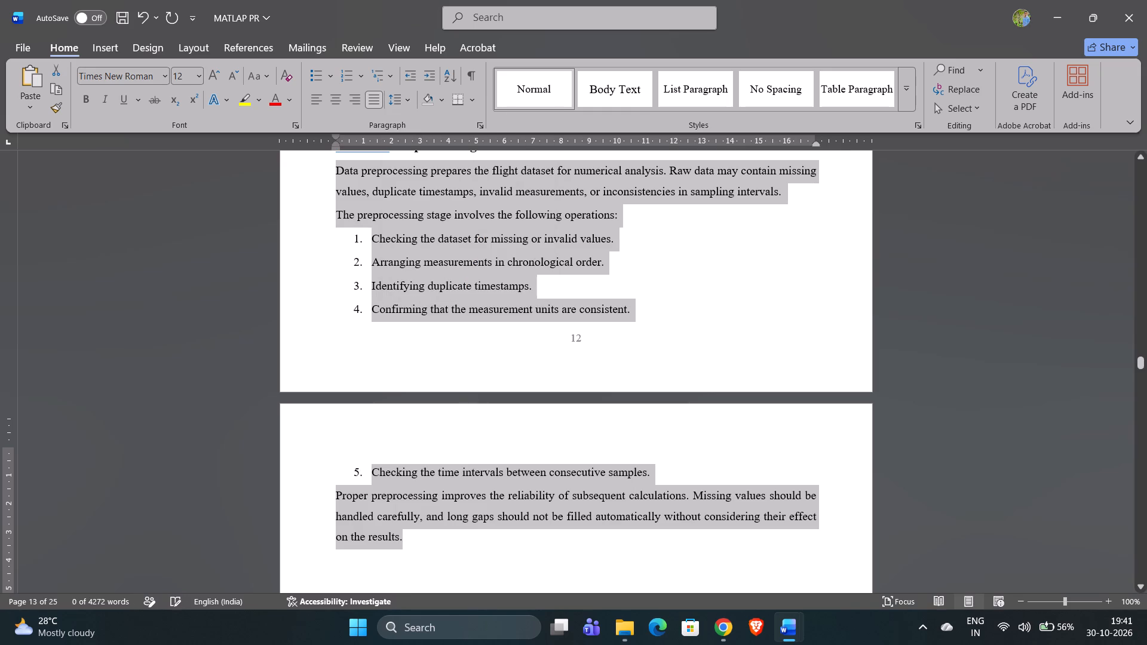
click(314, 279)
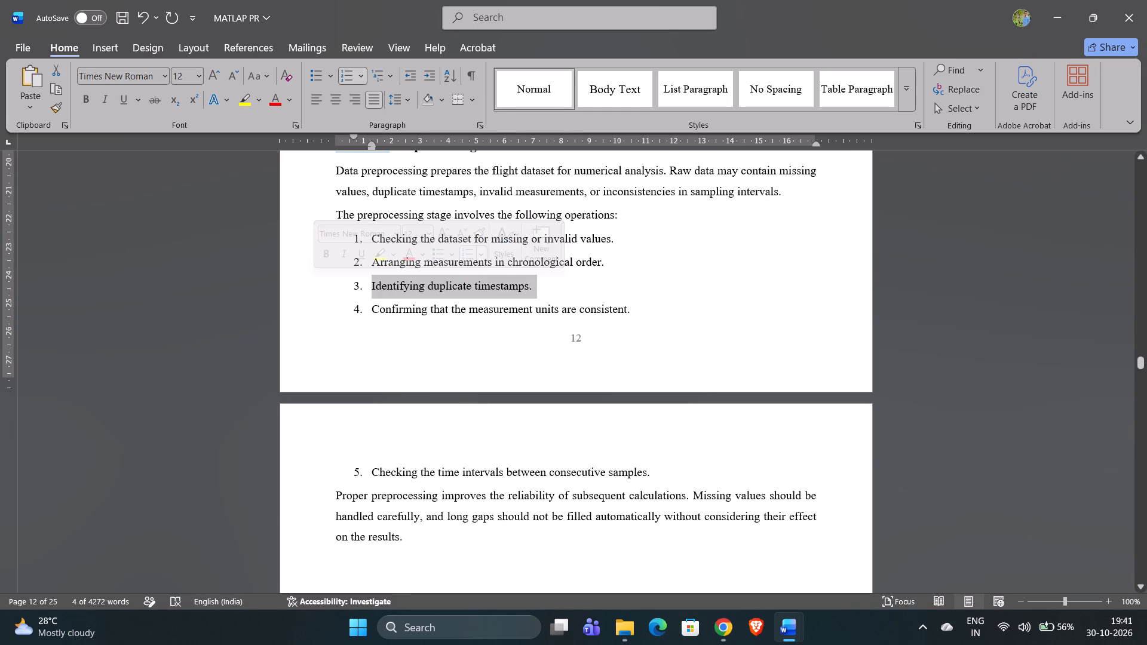
Ignore once the grammar flag on "3.2 Data" in the Data Preprocessing section heading.
scroll(331, 318, up, 3)
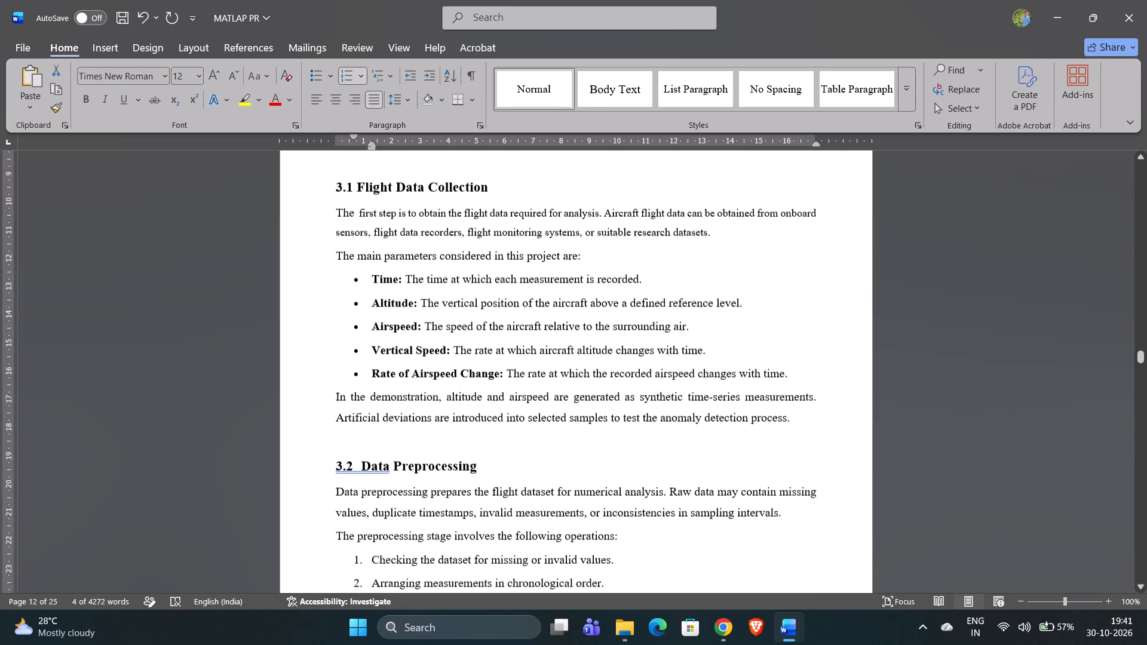
scroll(331, 318, up, 1)
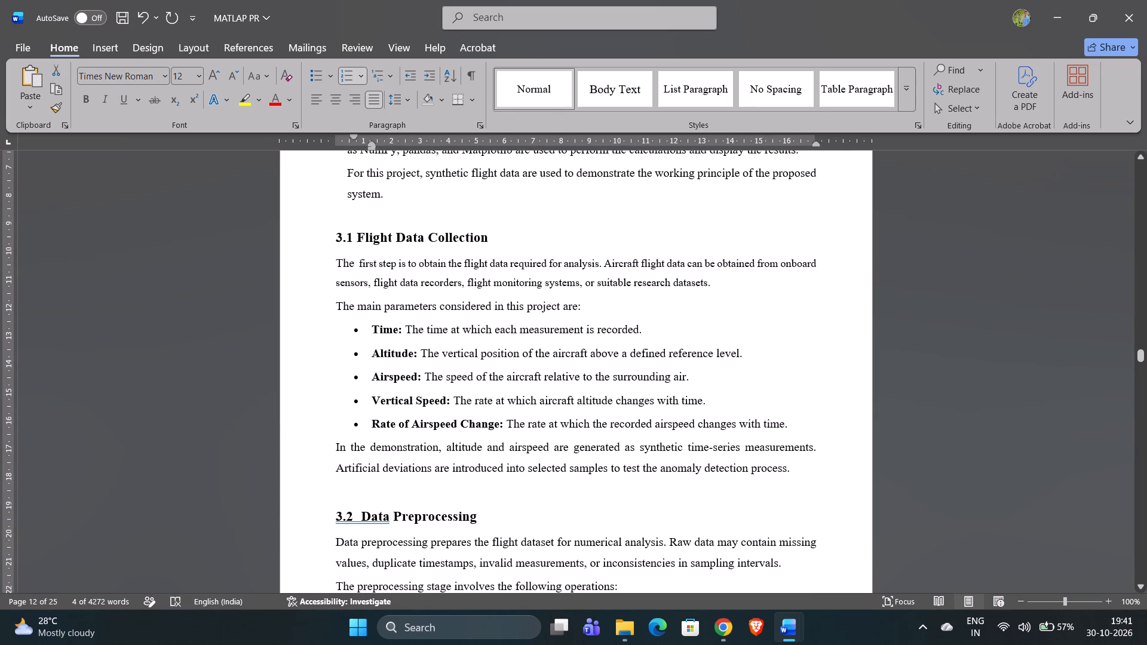
click(357, 522)
right_click(357, 522)
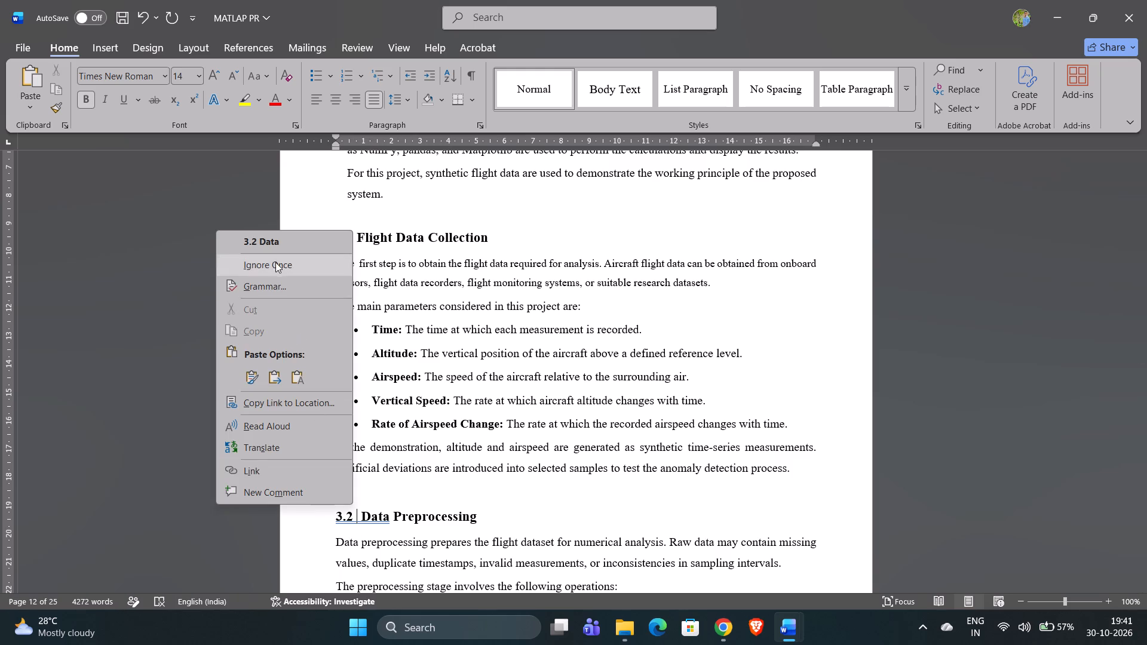
click(273, 260)
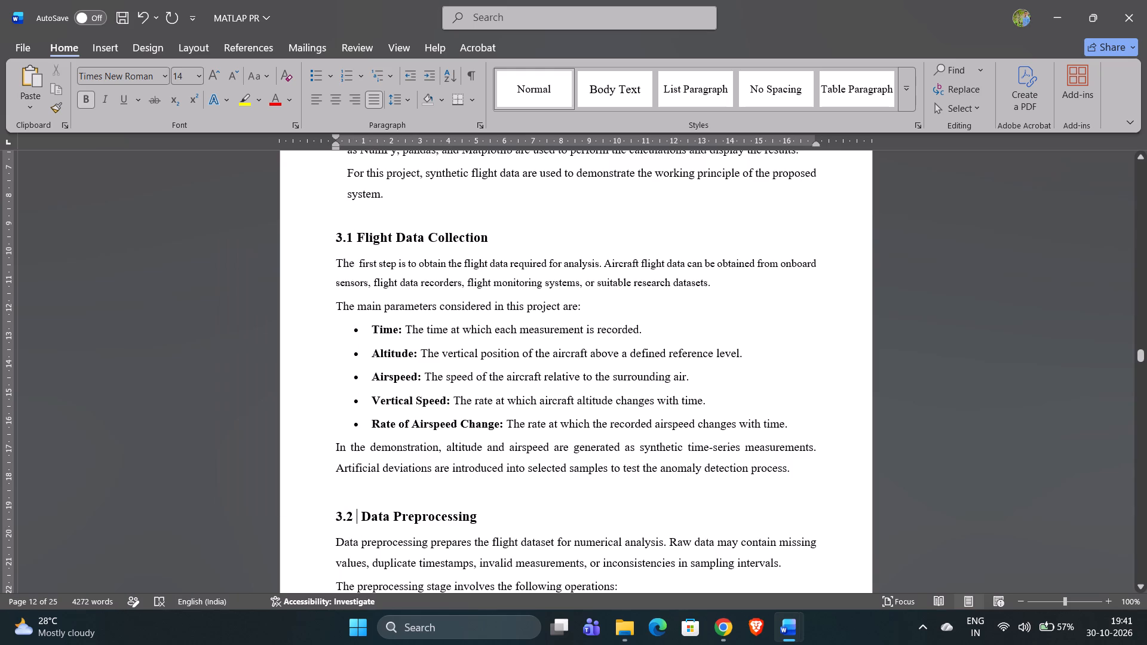
Delete the extra space before "Data" in the 3.2 Data Preprocessing heading.
click(361, 517)
key(BackSpace)
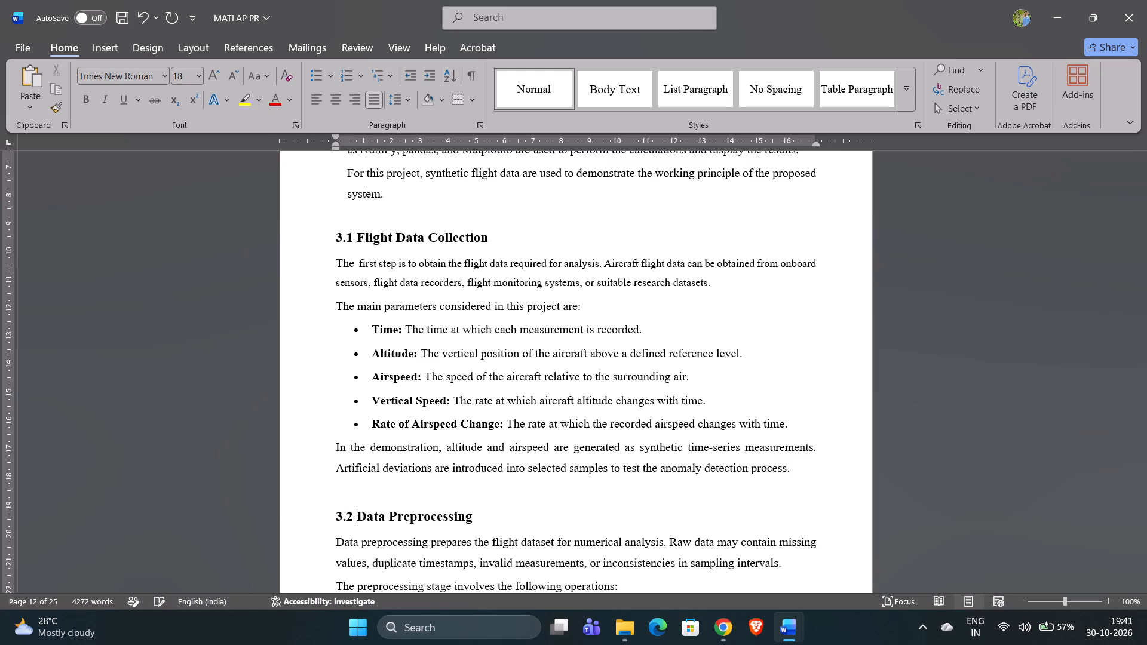
scroll(316, 434, up, 1)
scroll(316, 434, down, 1)
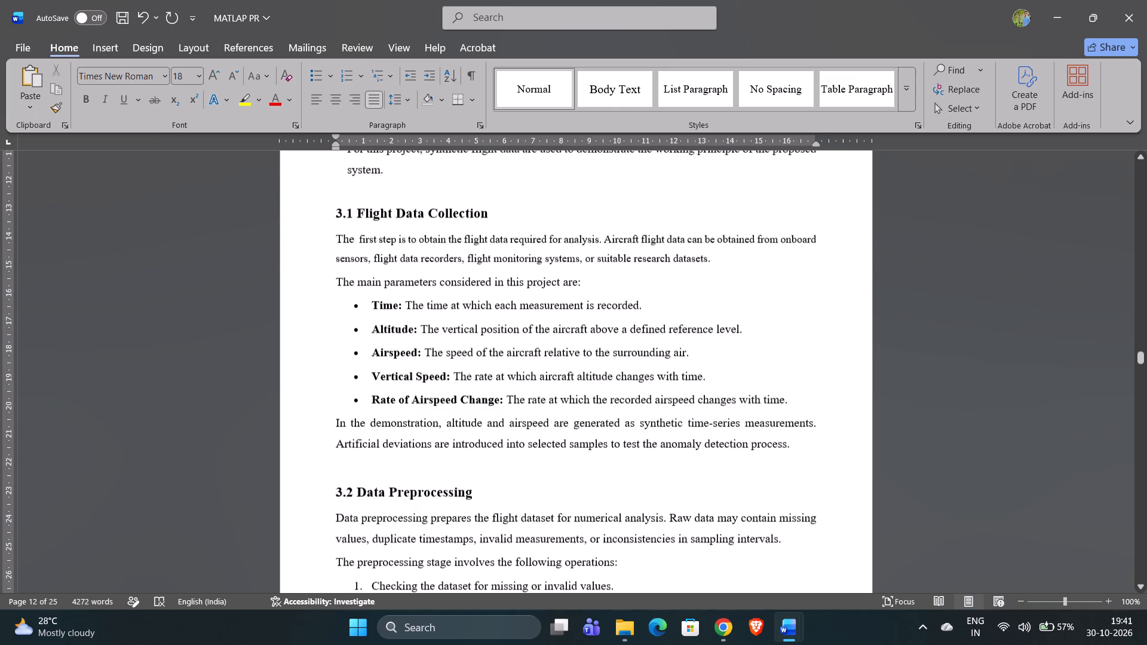
scroll(316, 434, down, 1)
drag(336, 368, 494, 379)
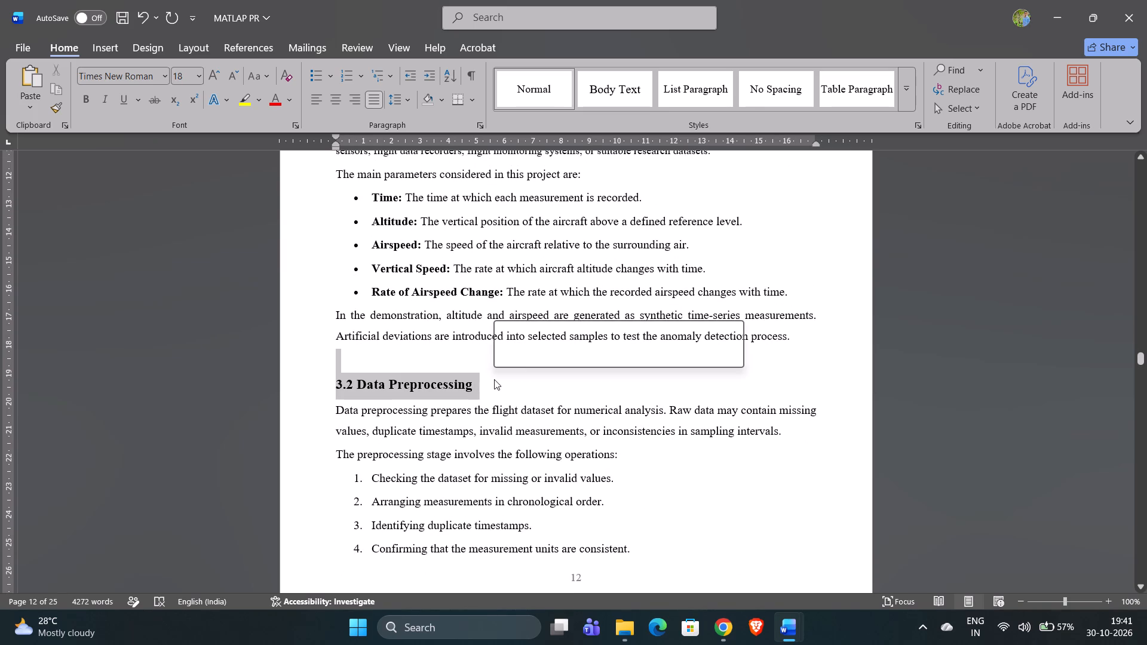
click(316, 275)
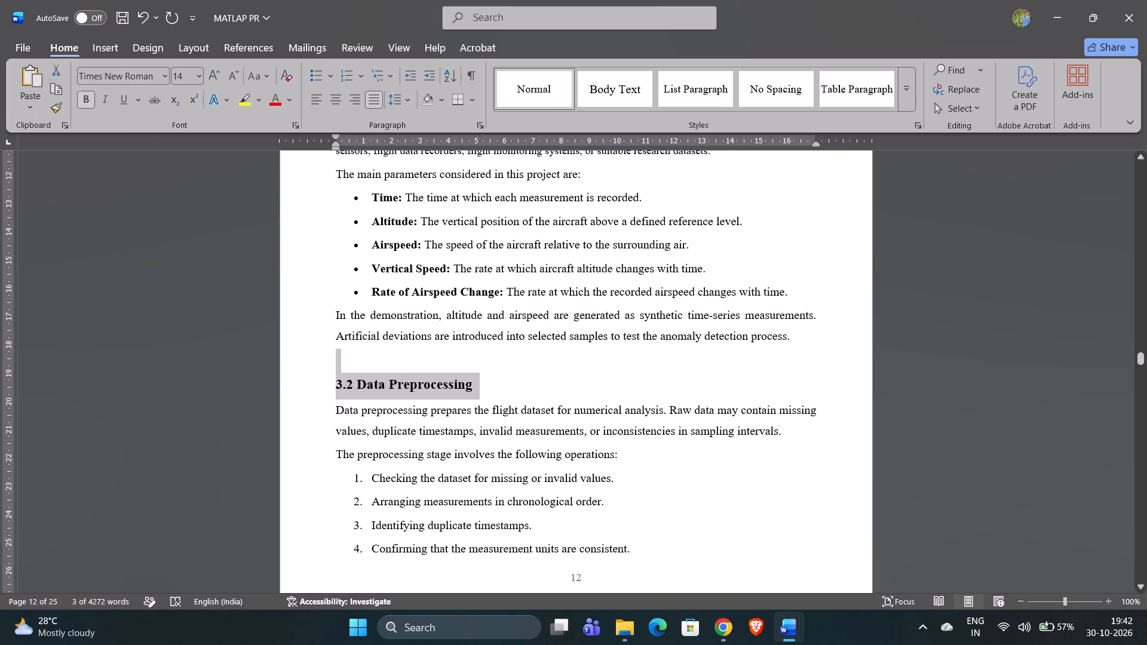
scroll(316, 275, up, 2)
drag(335, 251, 488, 254)
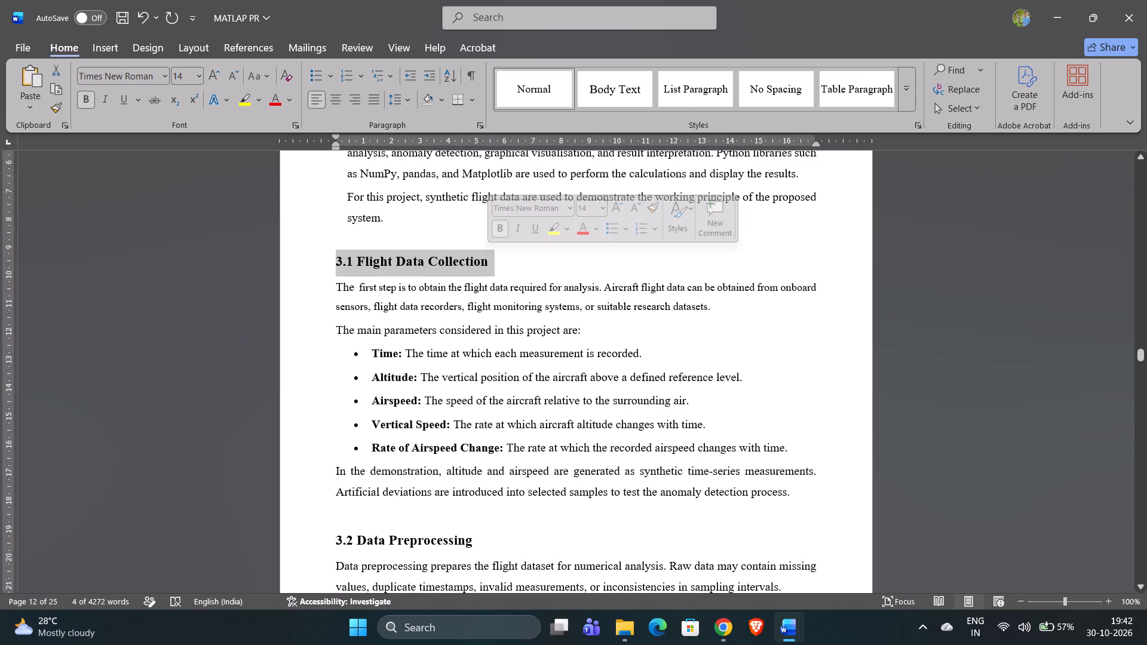
click(316, 238)
scroll(316, 238, up, 1)
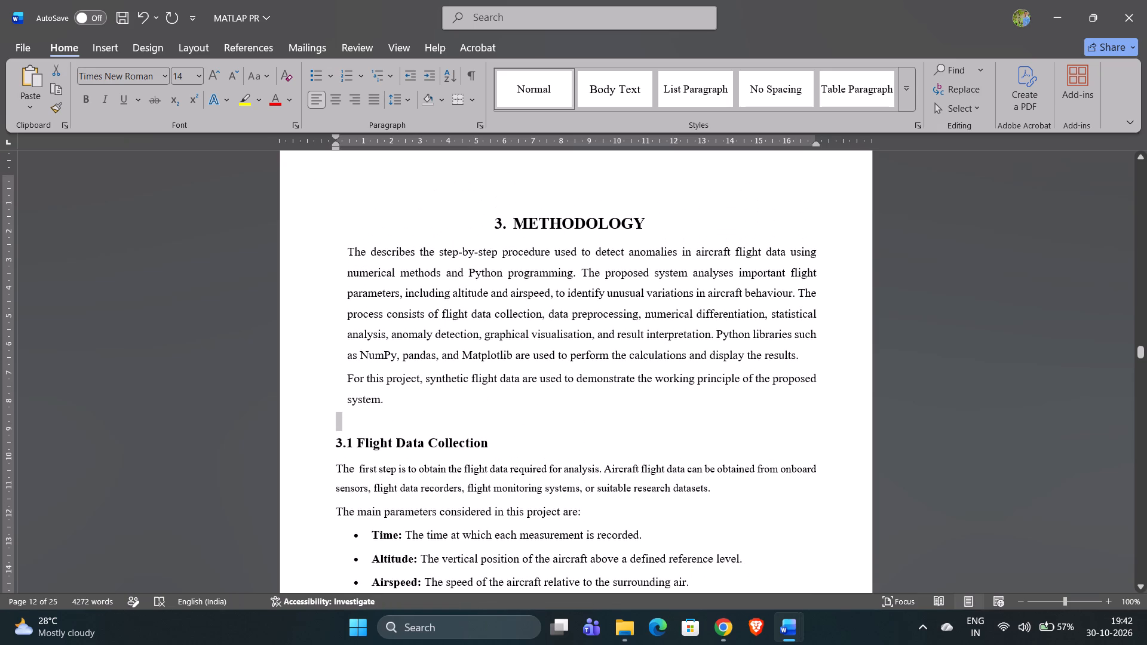
scroll(316, 238, down, 1)
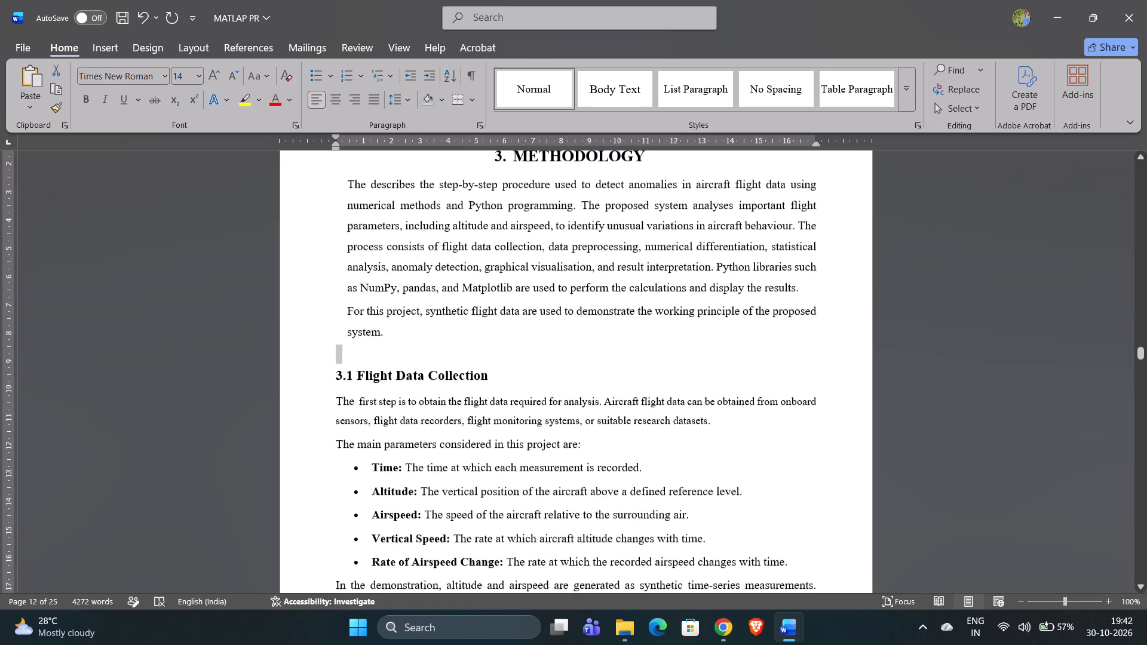
scroll(316, 238, down, 5)
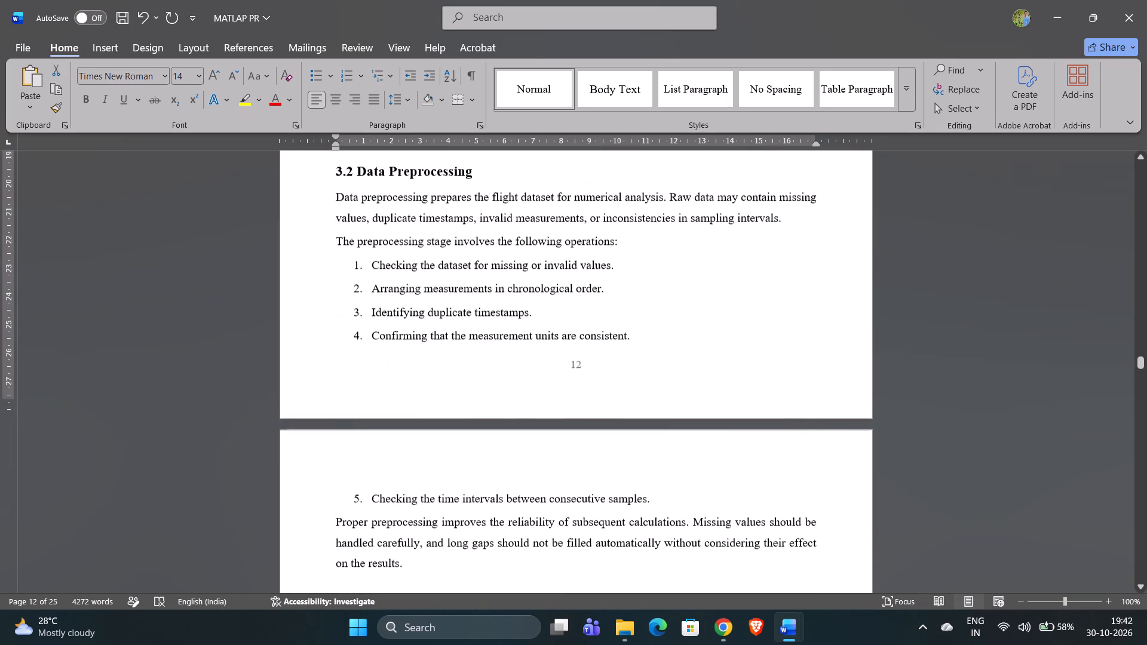
scroll(316, 238, down, 2)
scroll(316, 238, up, 4)
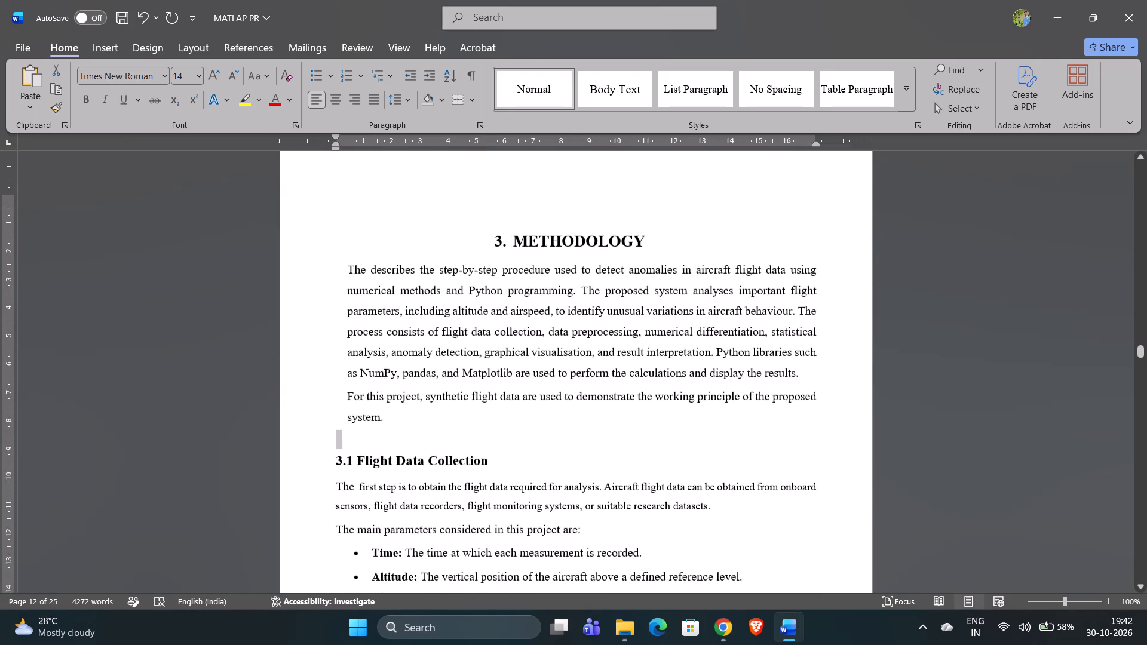
scroll(316, 238, down, 1)
scroll(316, 238, up, 2)
scroll(316, 238, down, 3)
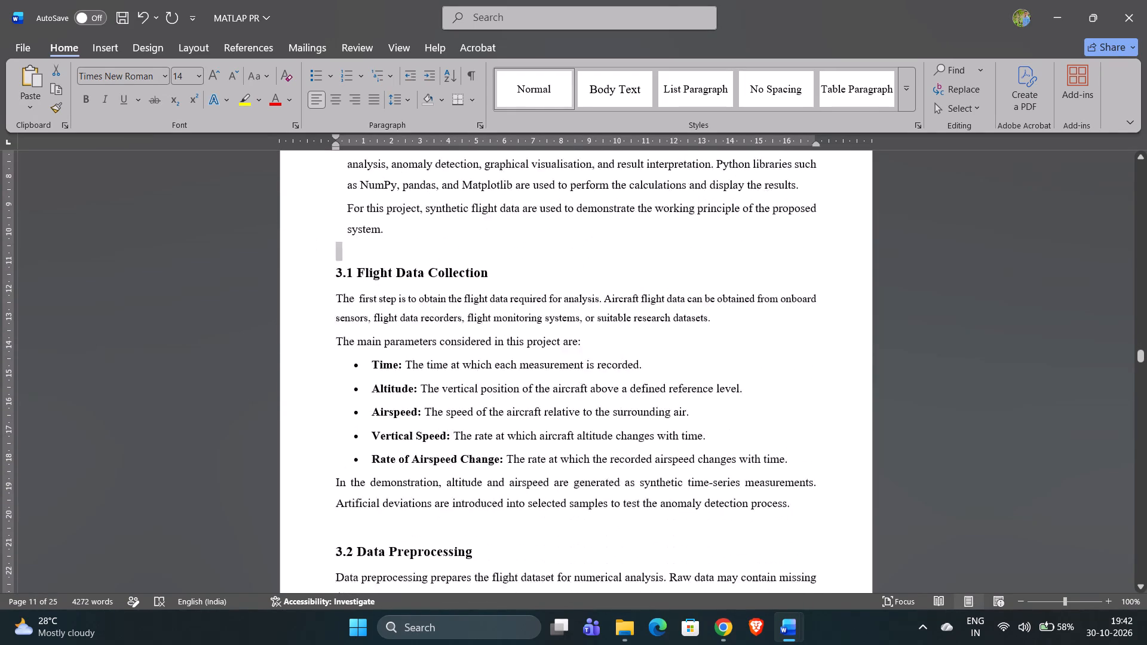
scroll(316, 238, up, 1)
scroll(316, 238, down, 2)
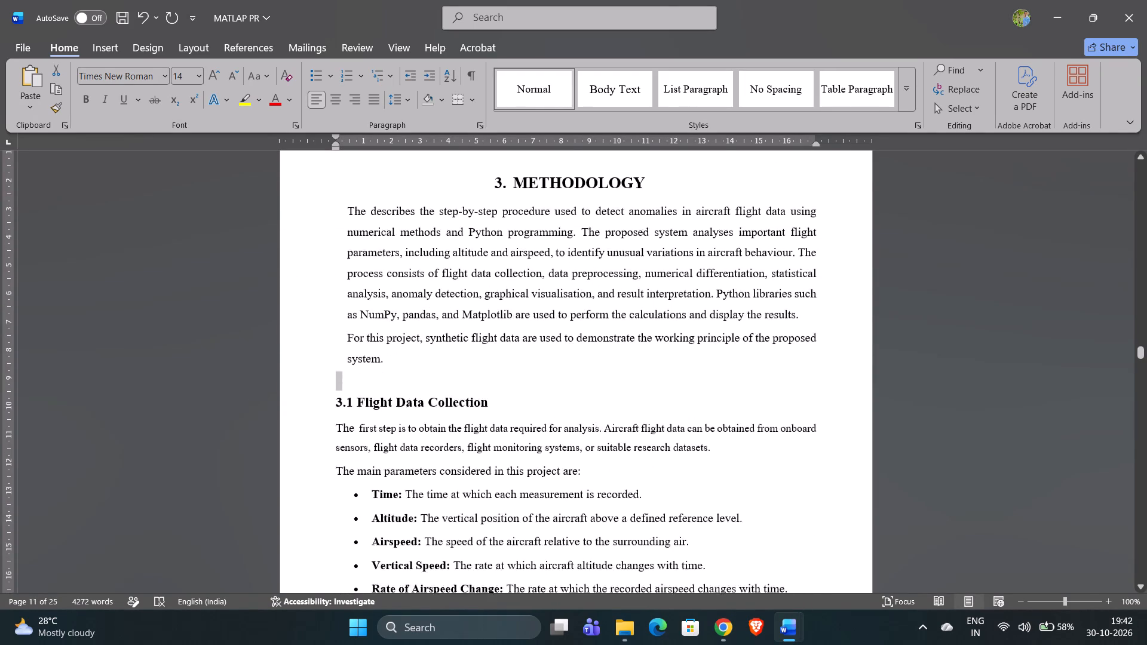
scroll(316, 238, down, 2)
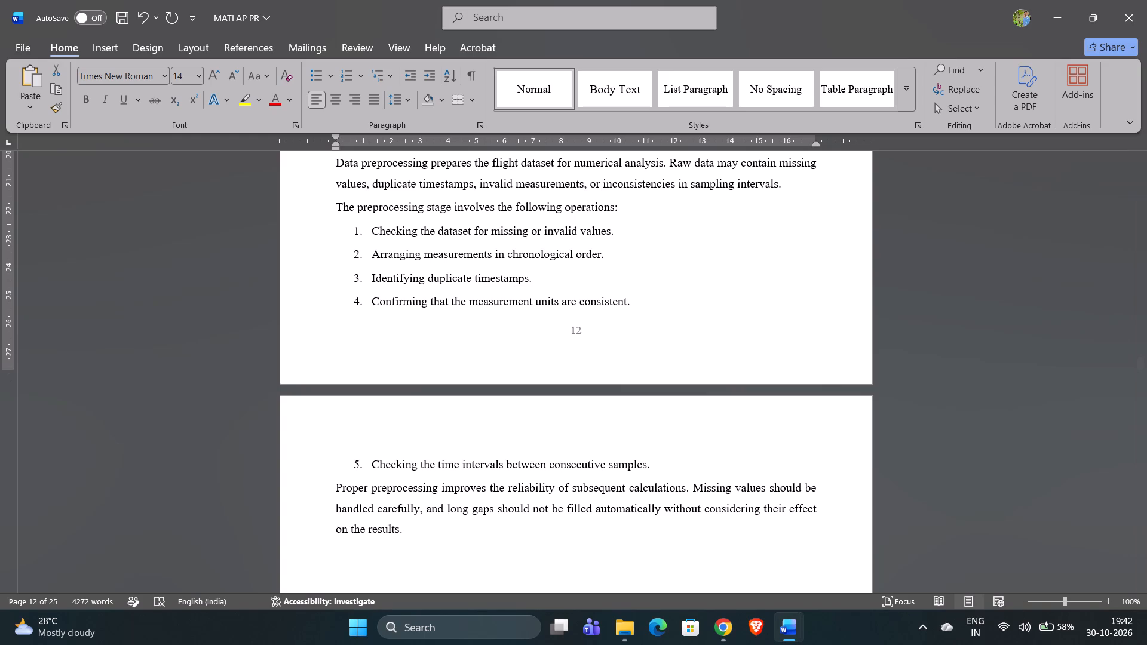
scroll(316, 238, up, 1)
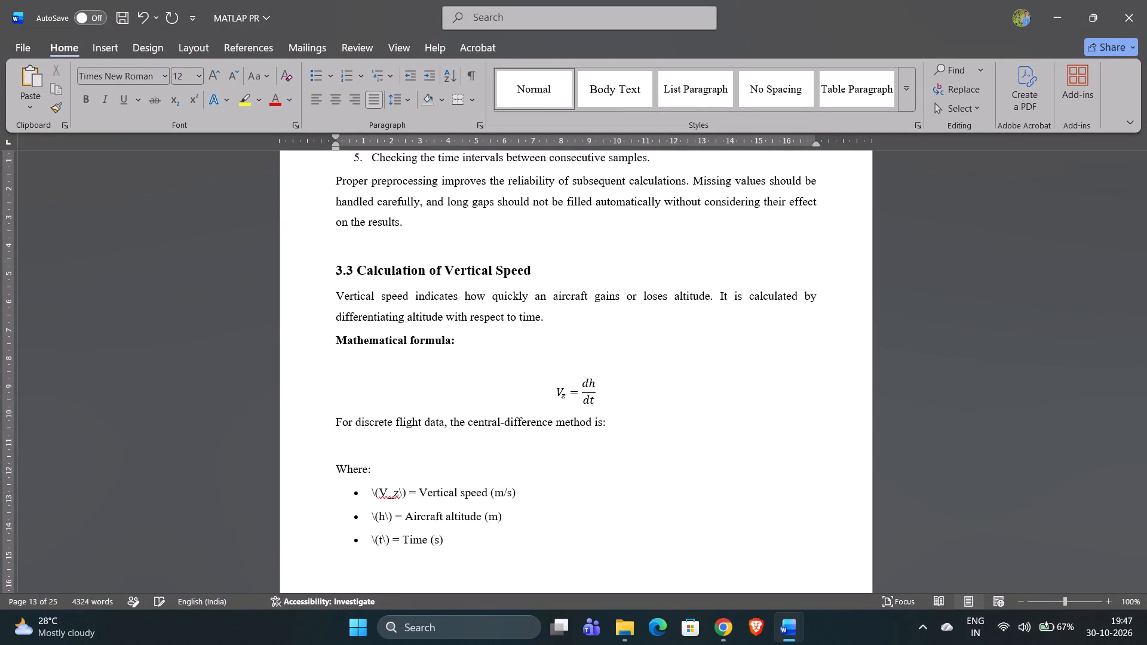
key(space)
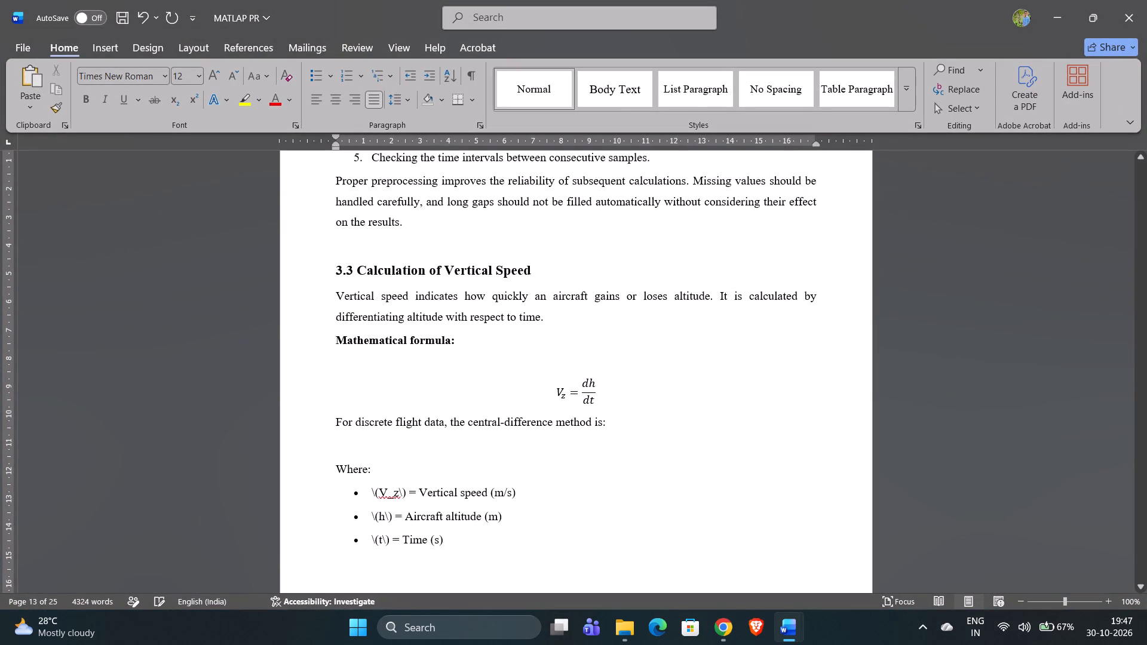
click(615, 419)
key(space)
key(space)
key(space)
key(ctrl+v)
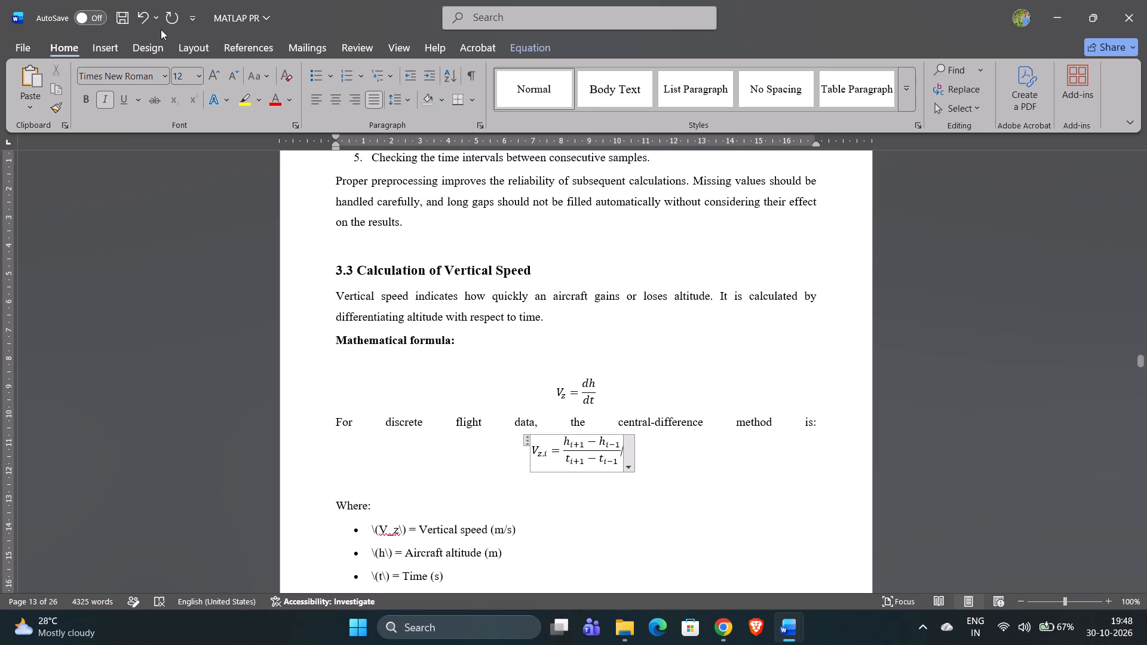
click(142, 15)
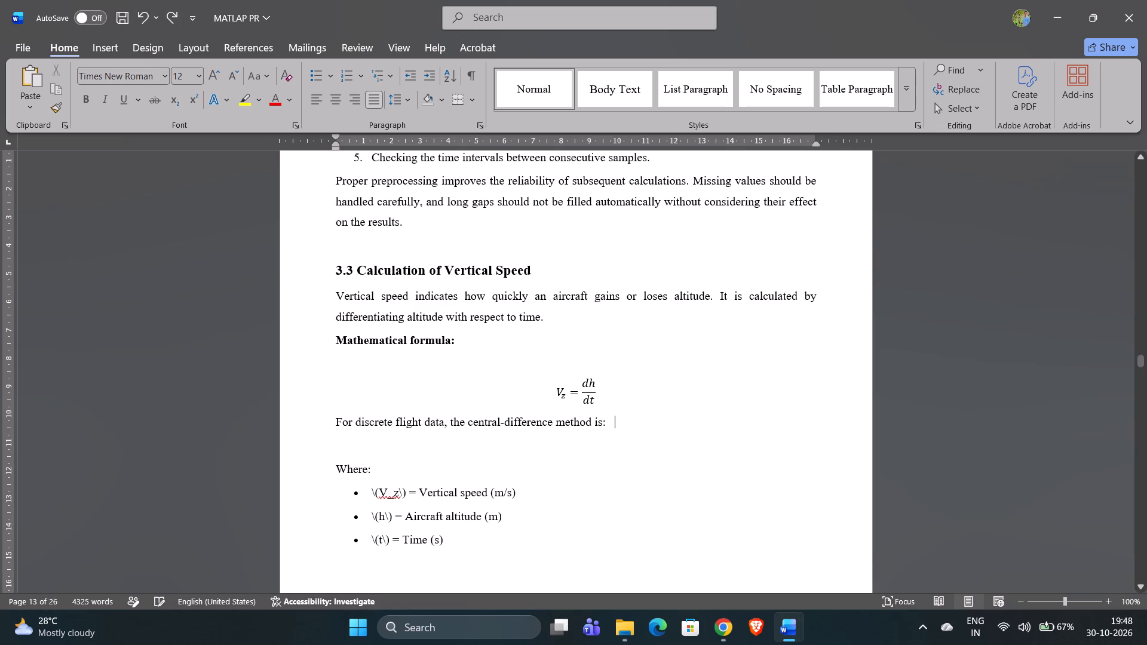
Copy ChatGPT's formatted central-difference equation for V_z,i and paste it on a new line below "the central-difference method is:" in the Word report.
key(Return)
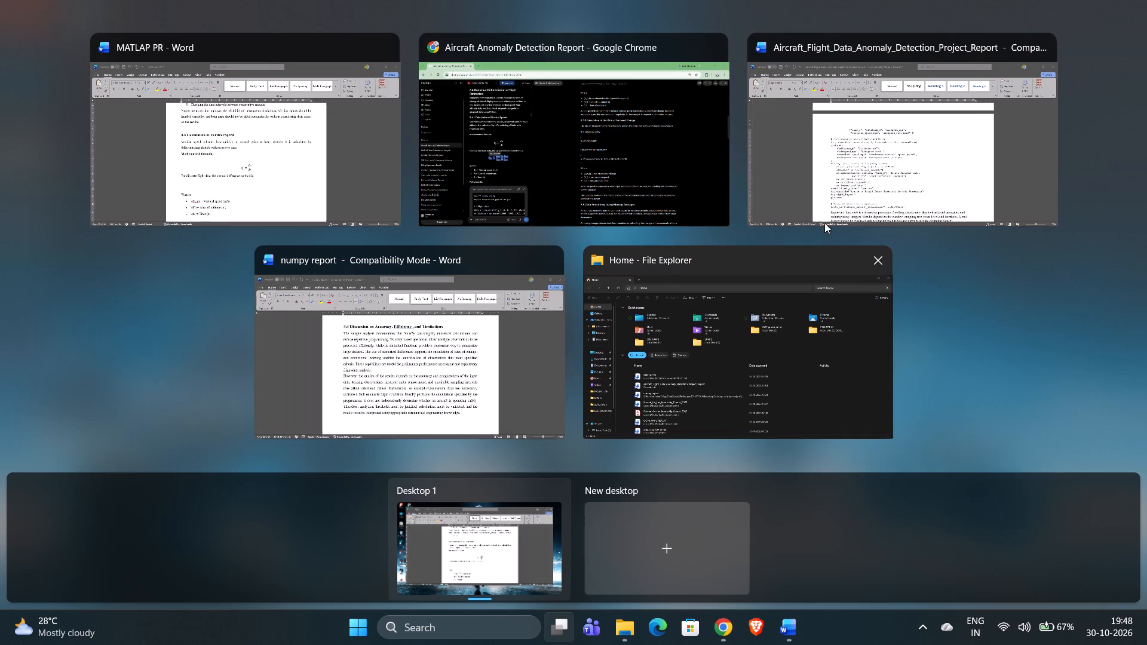
click(686, 213)
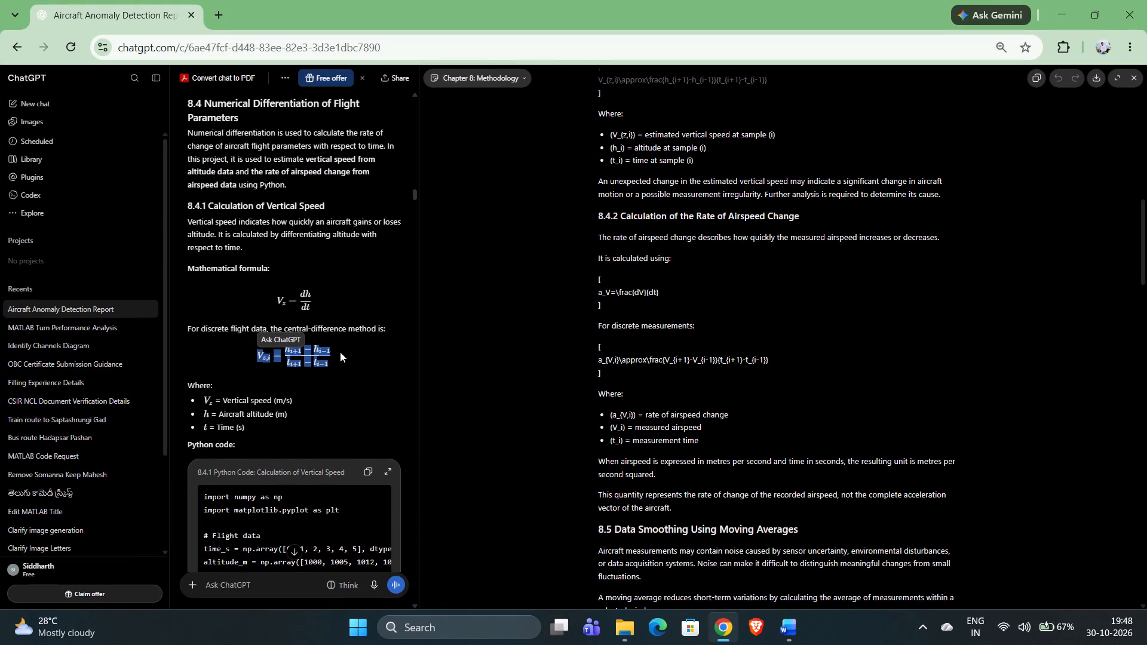
key(ctrl+c)
click(340, 352)
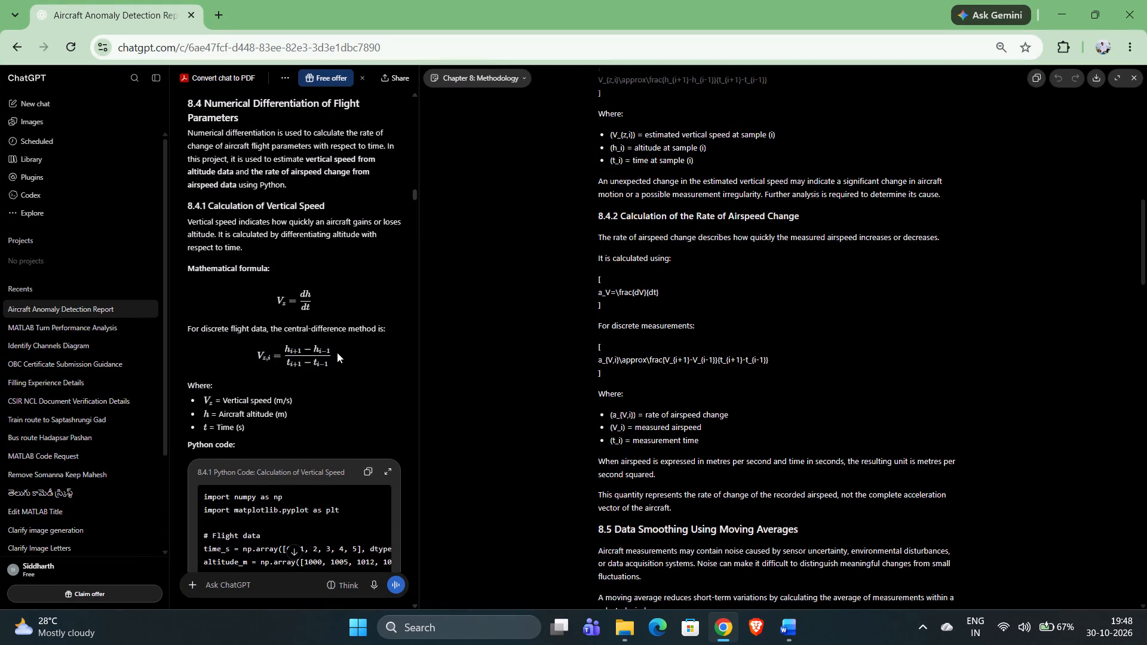
drag(257, 351, 343, 360)
key(ctrl+c)
click(492, 165)
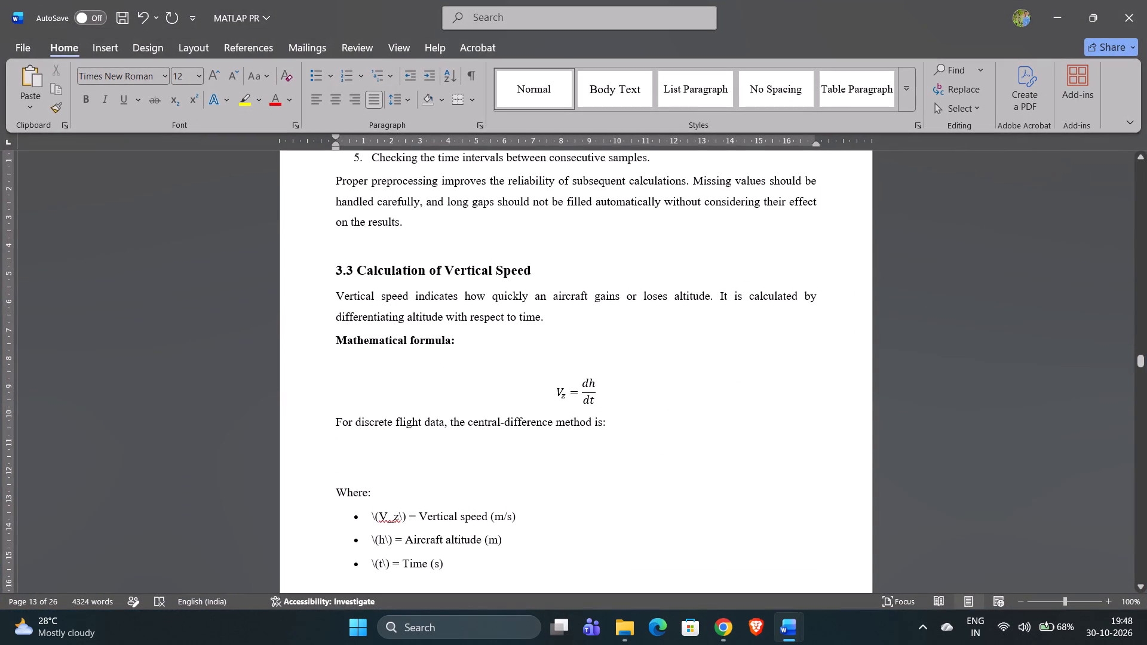
key(ctrl+v)
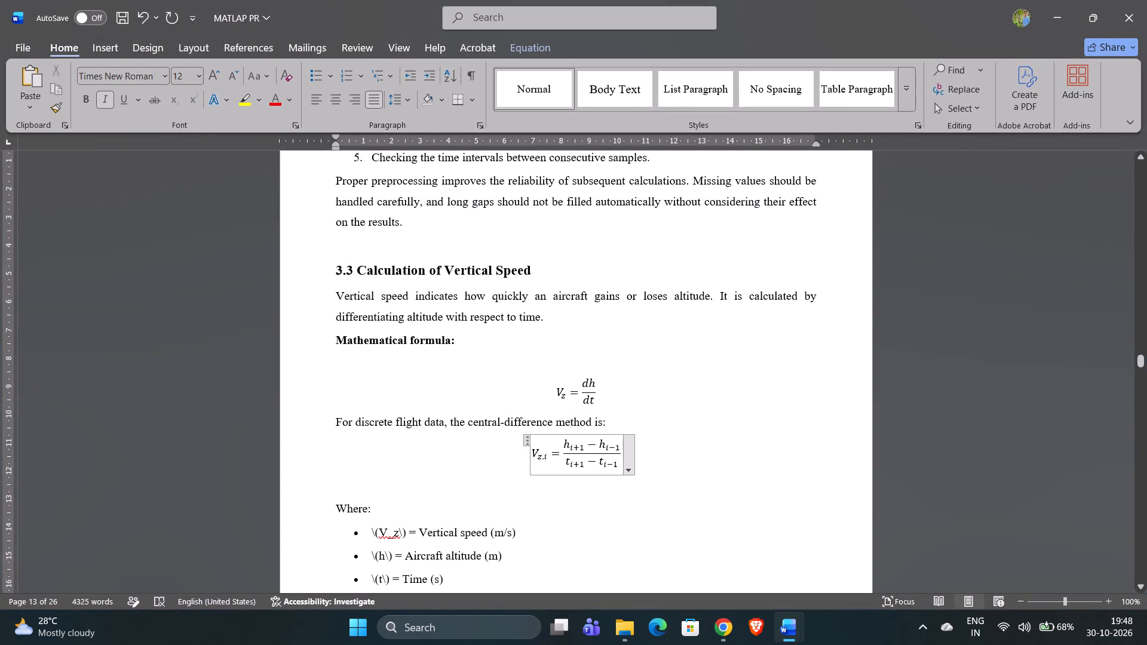
Move the V_z = dh/dt equation up to the line directly beneath the "Mathematical formula:" heading.
click(536, 385)
drag(548, 387, 614, 394)
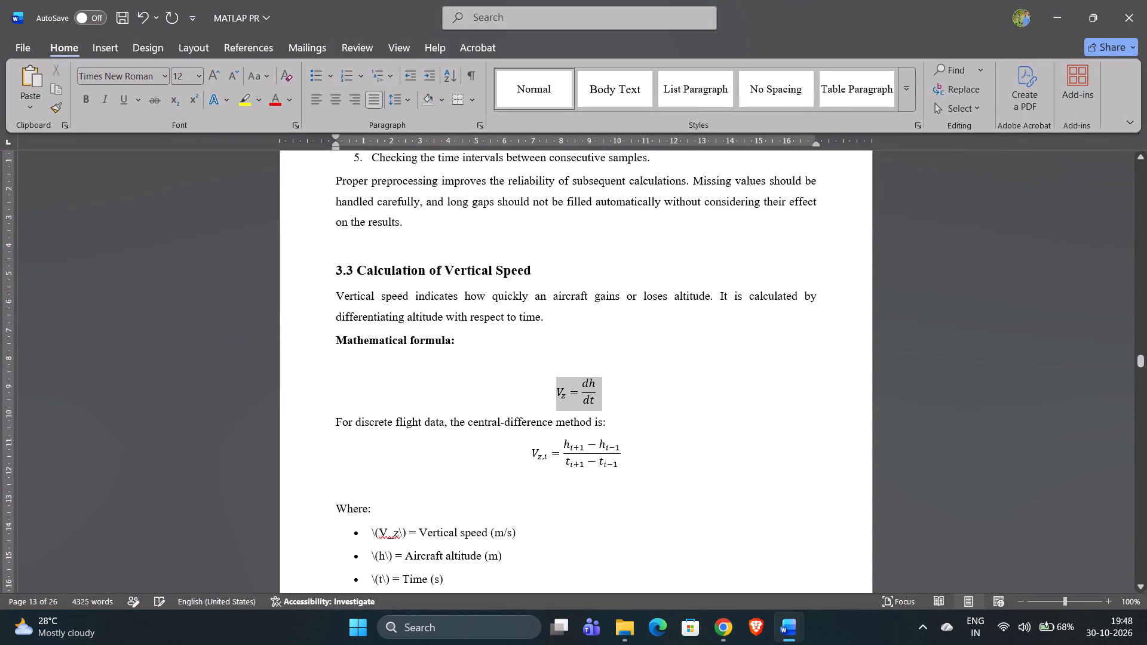
drag(614, 394, 614, 394)
key(ctrl+c)
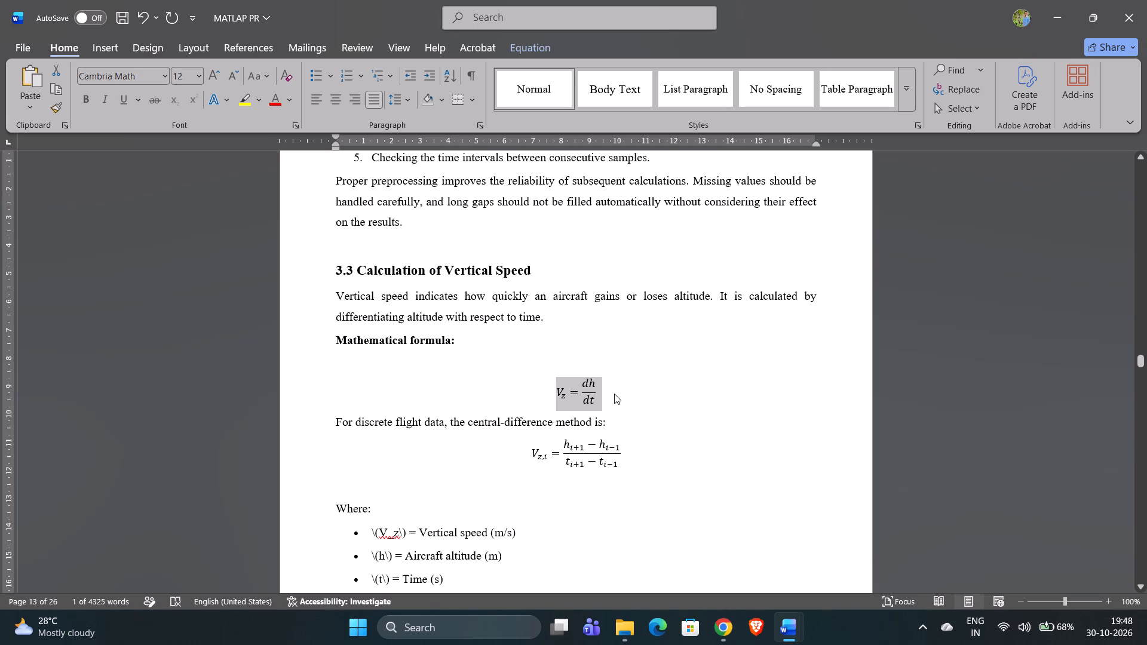
key(BackSpace)
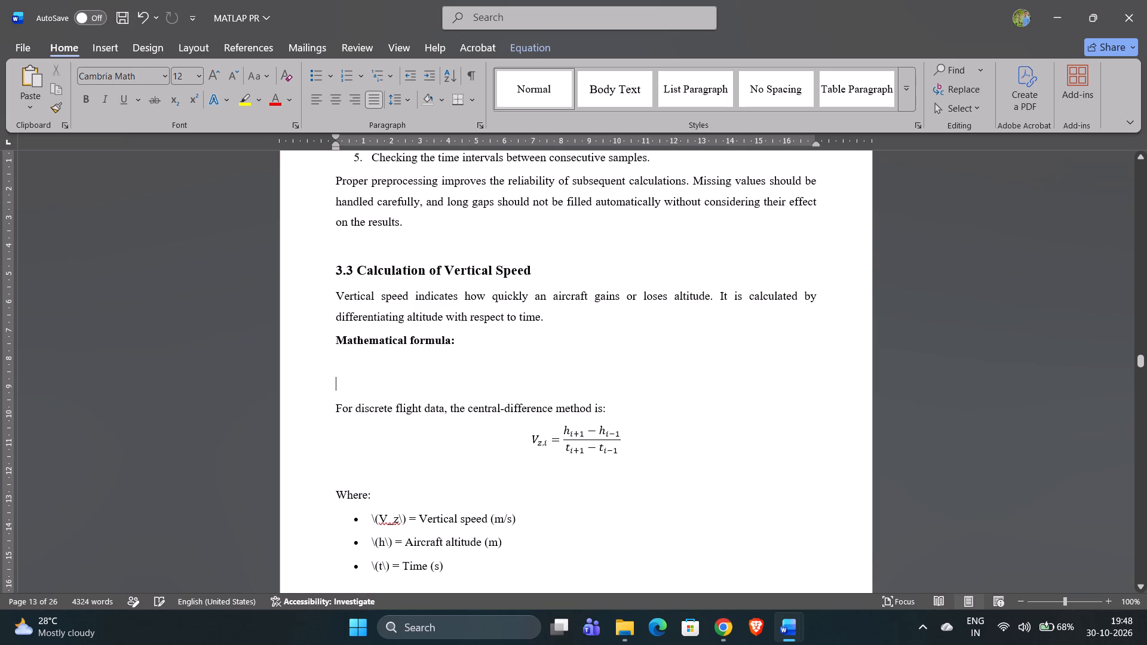
key(BackSpace)
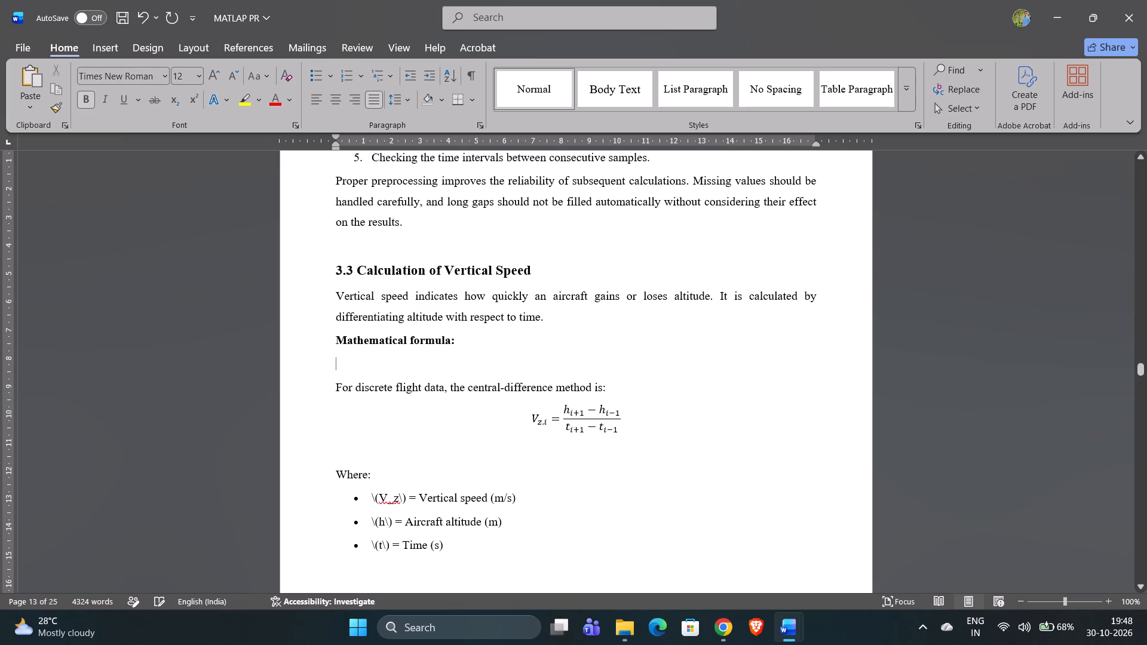
click(471, 343)
key(Return)
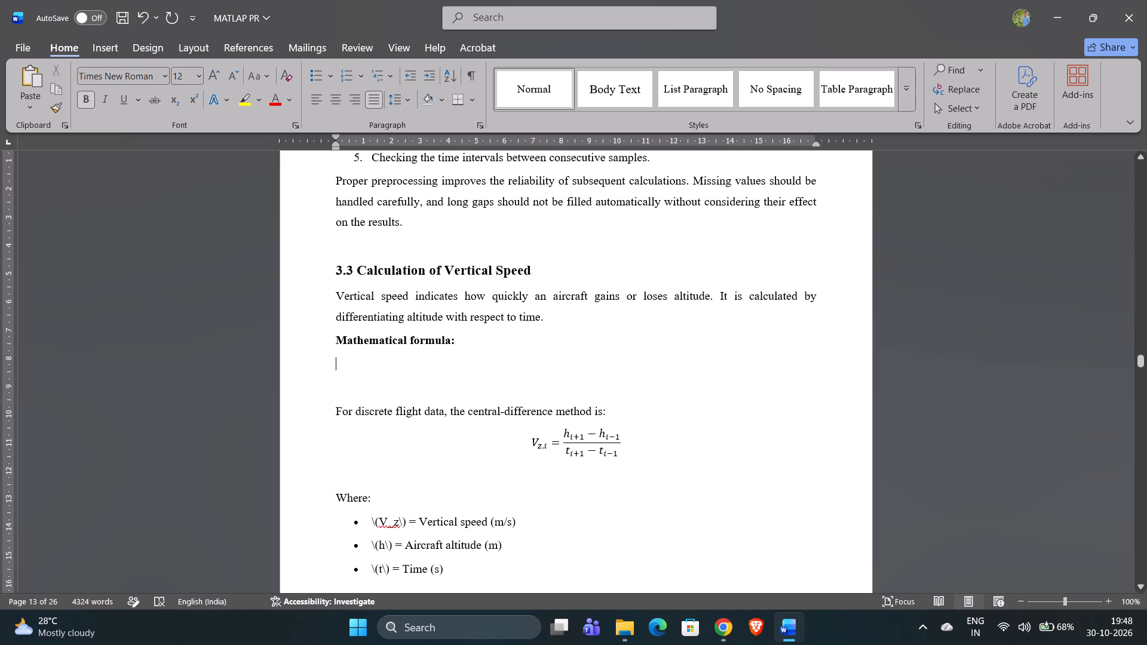
key(ctrl+v)
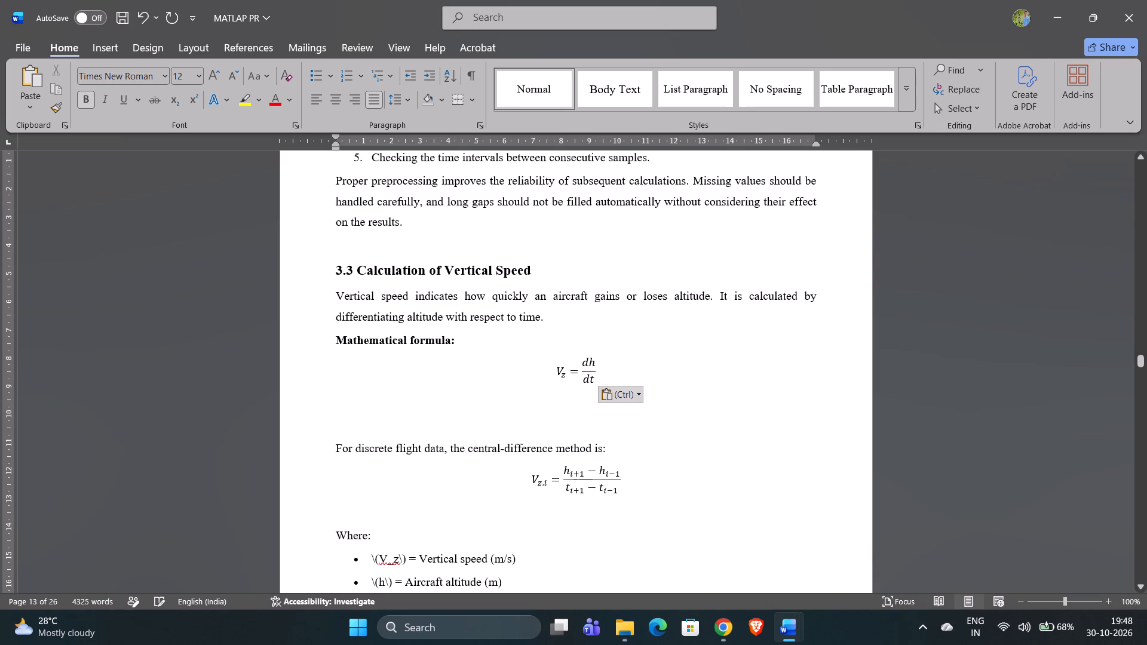
Remove the empty lines between the V_z = dh/dt equation and the "For discrete flight data" sentence.
click(355, 425)
click(355, 425)
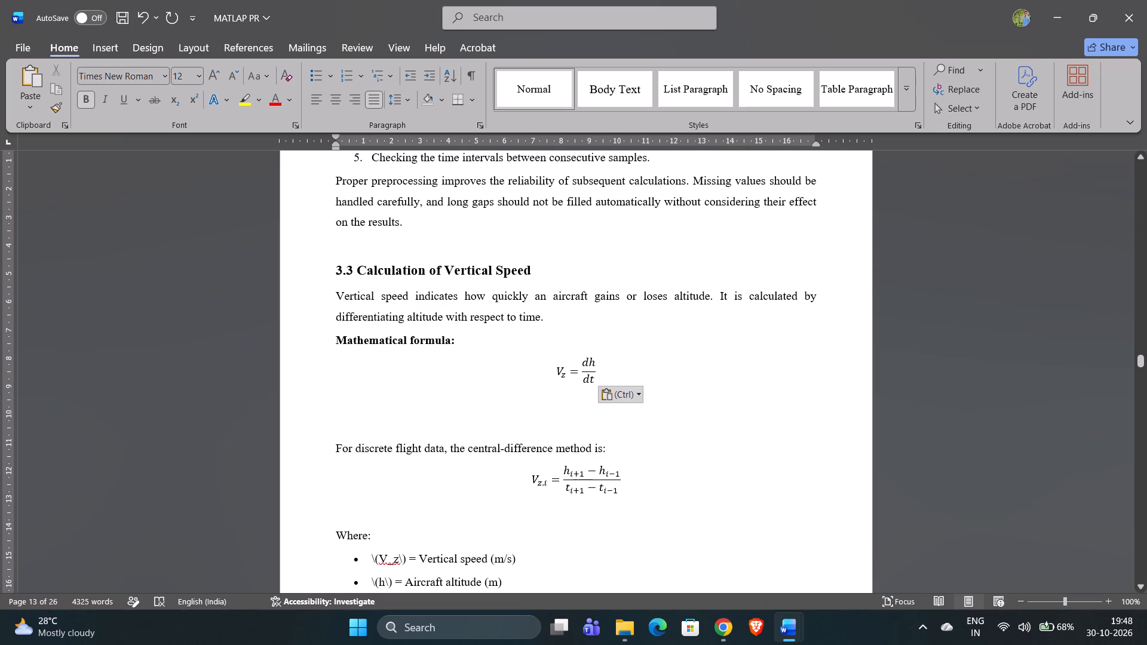
click(336, 439)
key(BackSpace)
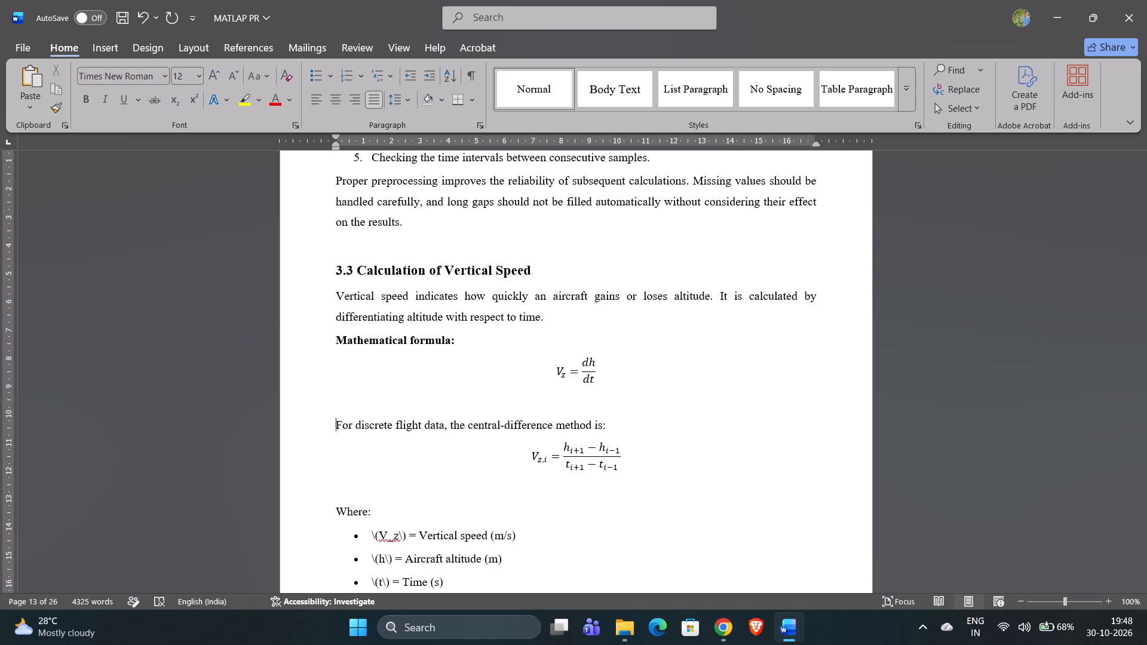
key(BackSpace)
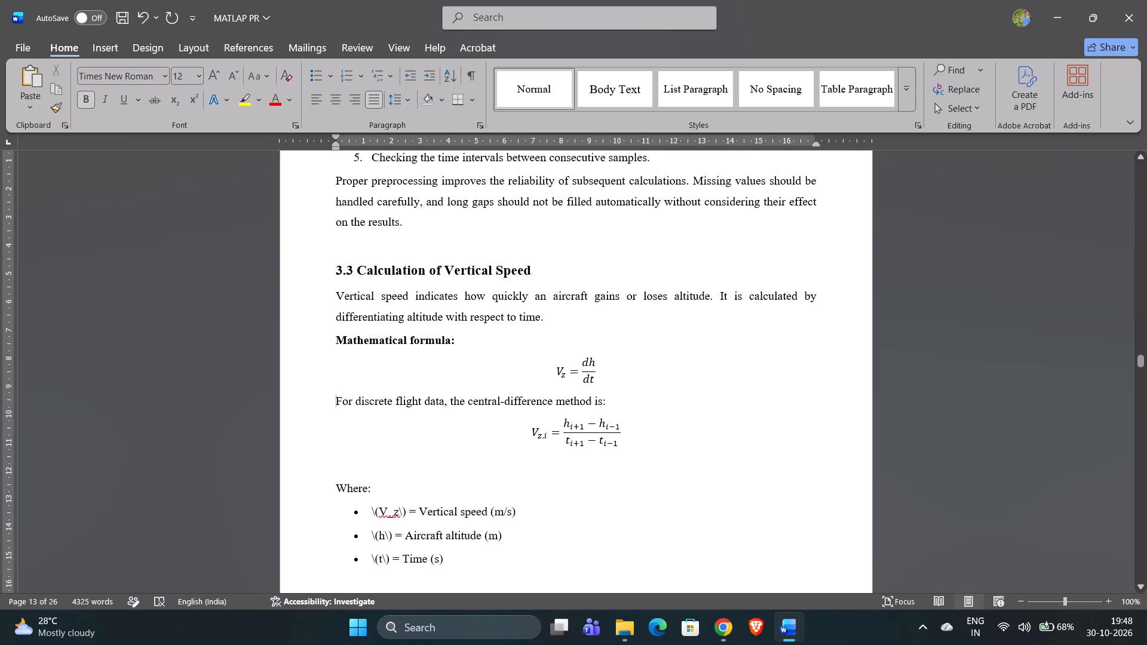
Remove the empty line above "Where:" and delete the padding spaces before the word, keeping only a slight indent.
click(342, 472)
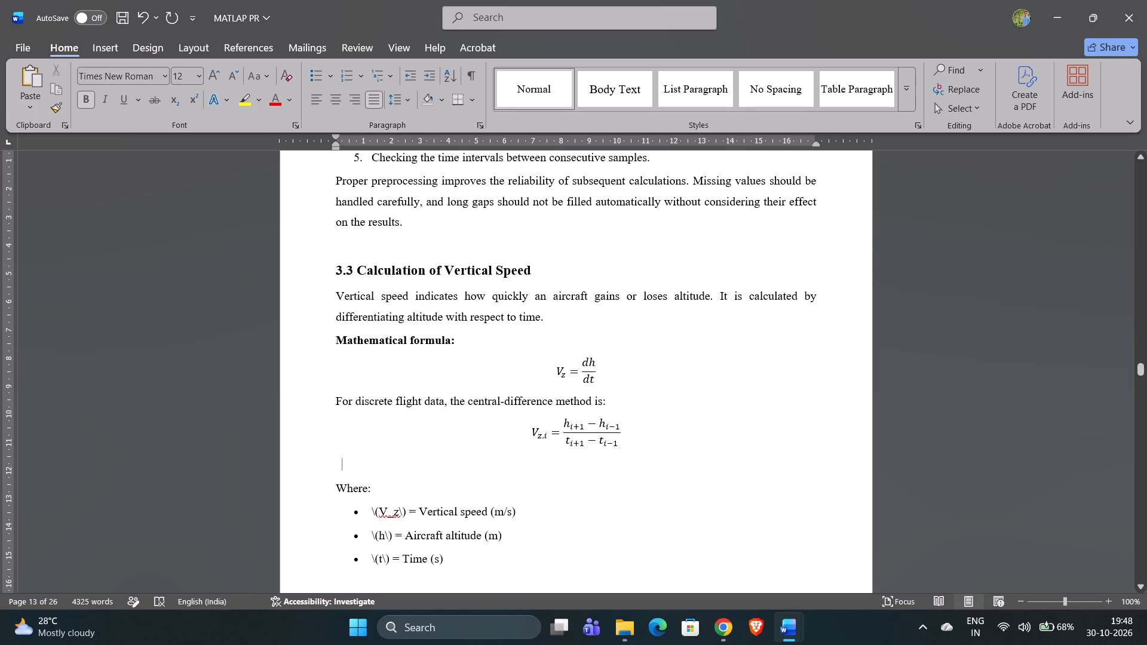
click(340, 477)
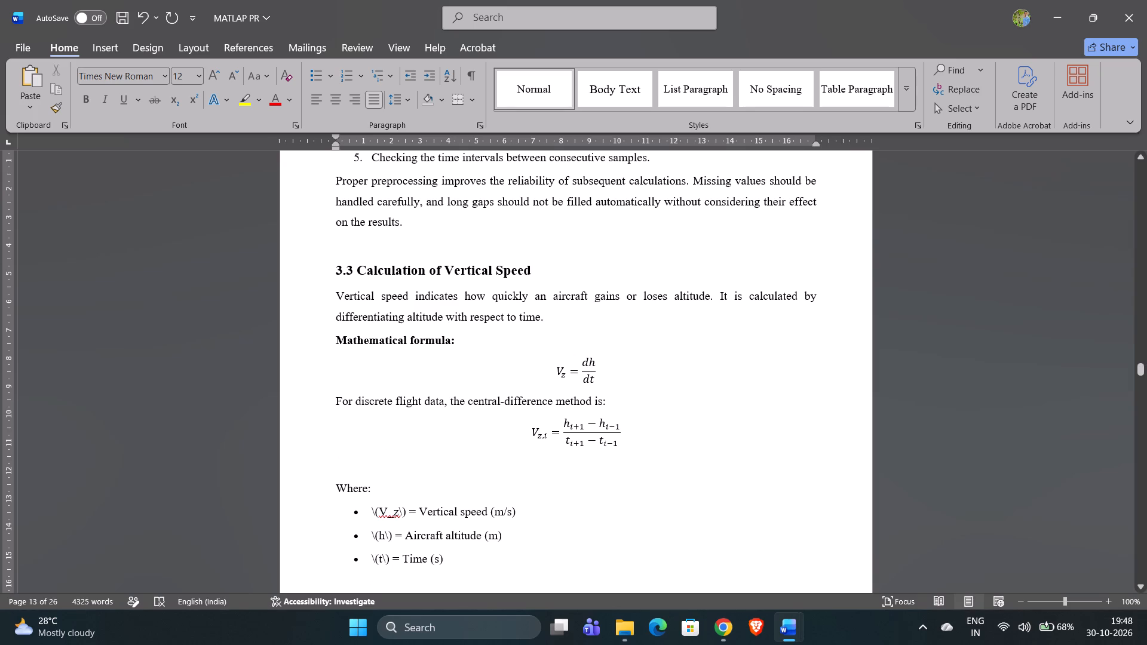
click(336, 485)
key(BackSpace)
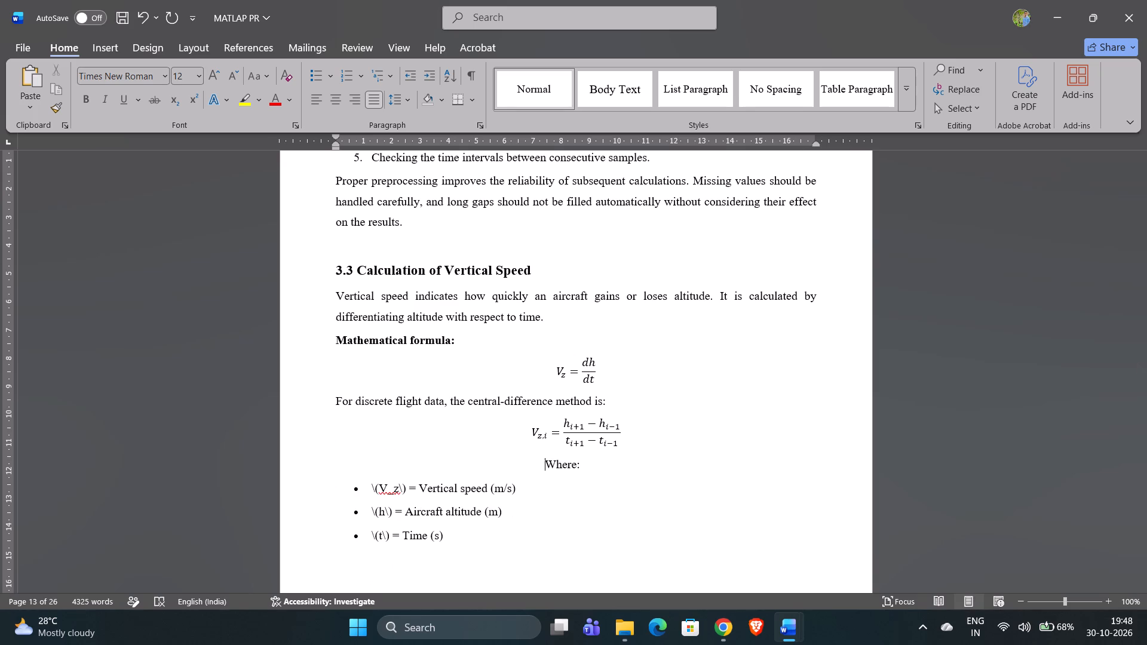
key(BackSpace)
key(BackSpace)
key(BackSpace)
key(BackSpace)
key(BackSpace)
key(BackSpace)
key(BackSpace)
key(BackSpace)
key(BackSpace)
key(BackSpace)
key(BackSpace)
key(BackSpace)
key(BackSpace)
key(BackSpace)
key(BackSpace)
key(BackSpace)
key(BackSpace)
key(BackSpace)
key(BackSpace)
key(BackSpace)
key(BackSpace)
key(BackSpace)
key(BackSpace)
key(BackSpace)
key(BackSpace)
key(BackSpace)
key(BackSpace)
key(BackSpace)
key(BackSpace)
key(BackSpace)
key(BackSpace)
key(BackSpace)
key(BackSpace)
key(BackSpace)
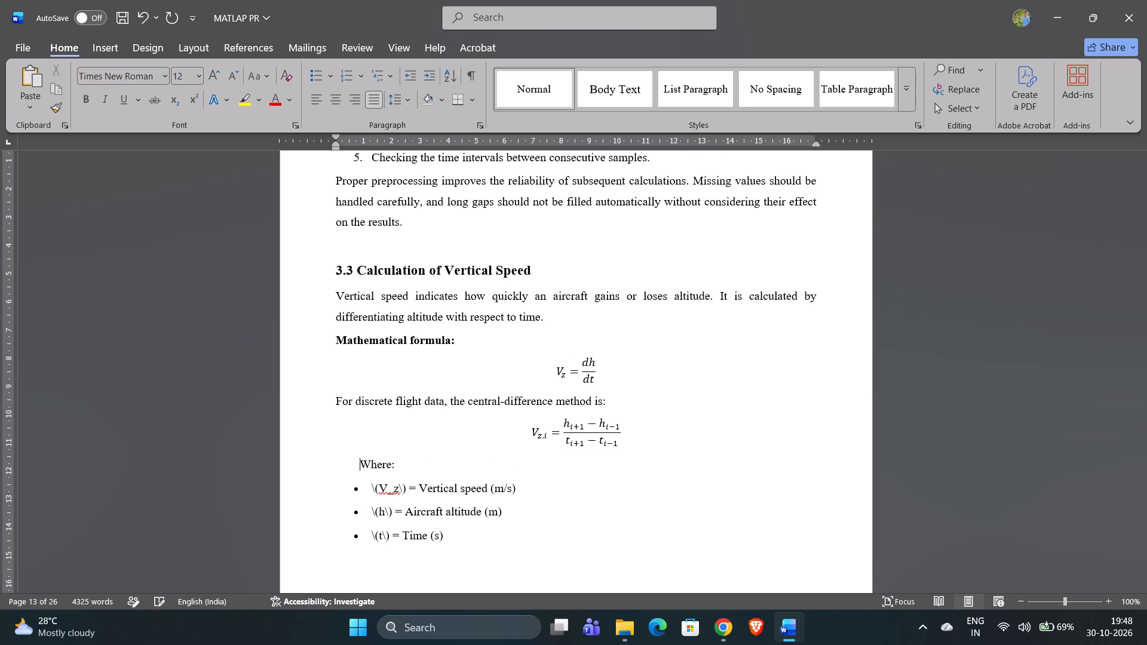
key(BackSpace)
key(BackSpace)
key(BackSpace)
key(BackSpace)
key(BackSpace)
key(BackSpace)
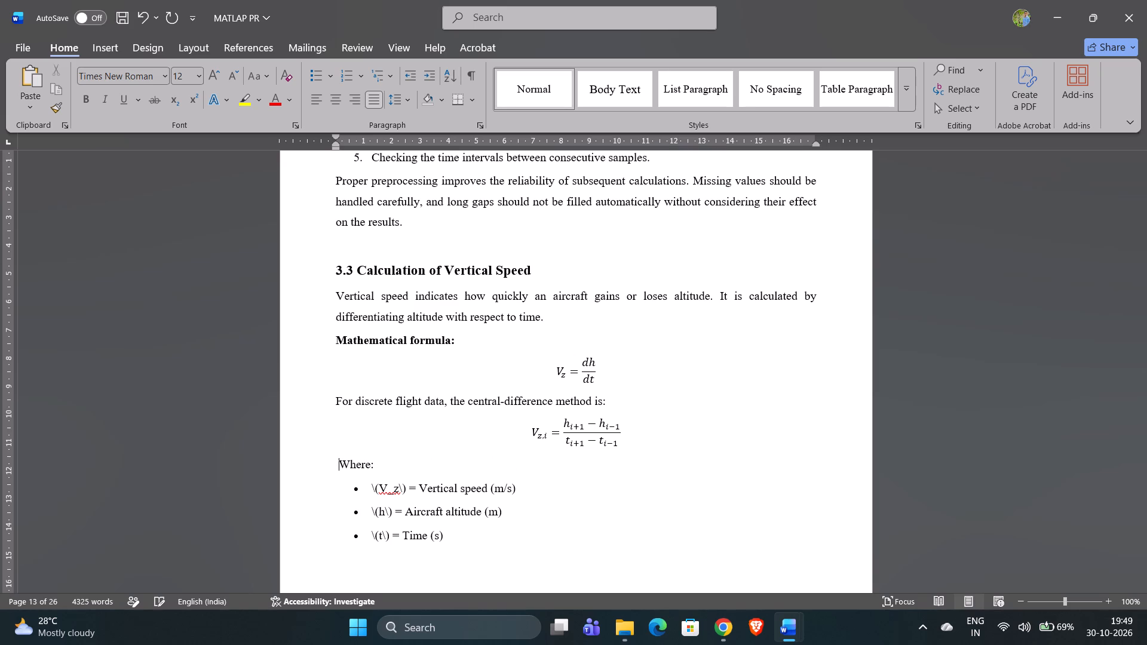
key(space)
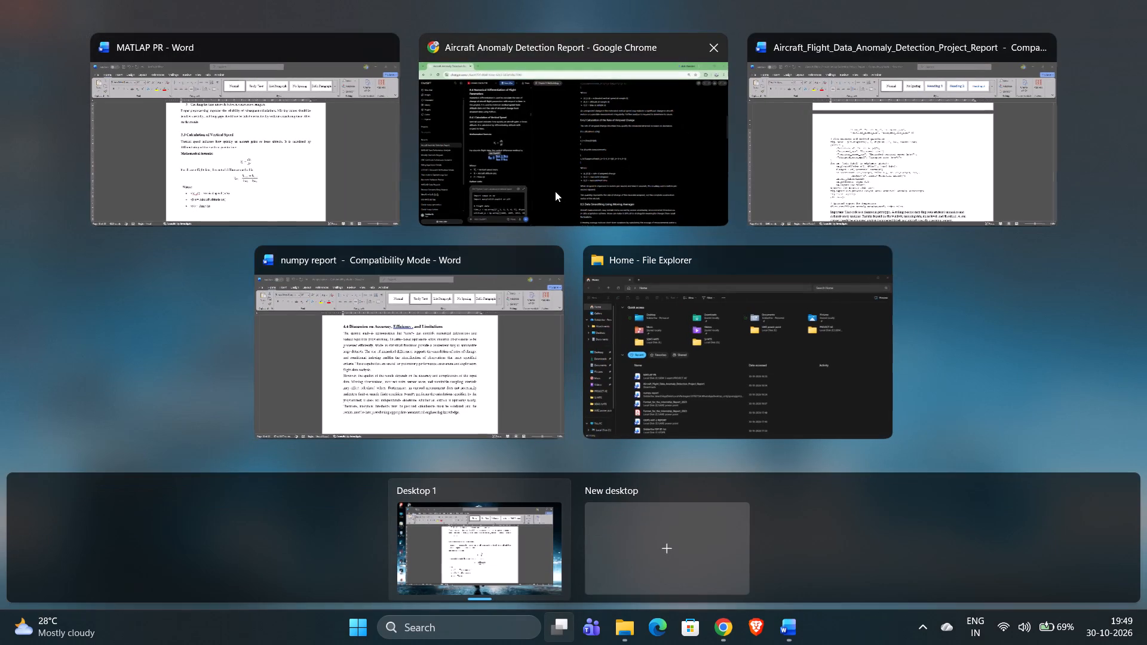
Replace the three variable bullets under "Where:" with ChatGPT's definitions of vertical speed, aircraft altitude and time.
click(528, 187)
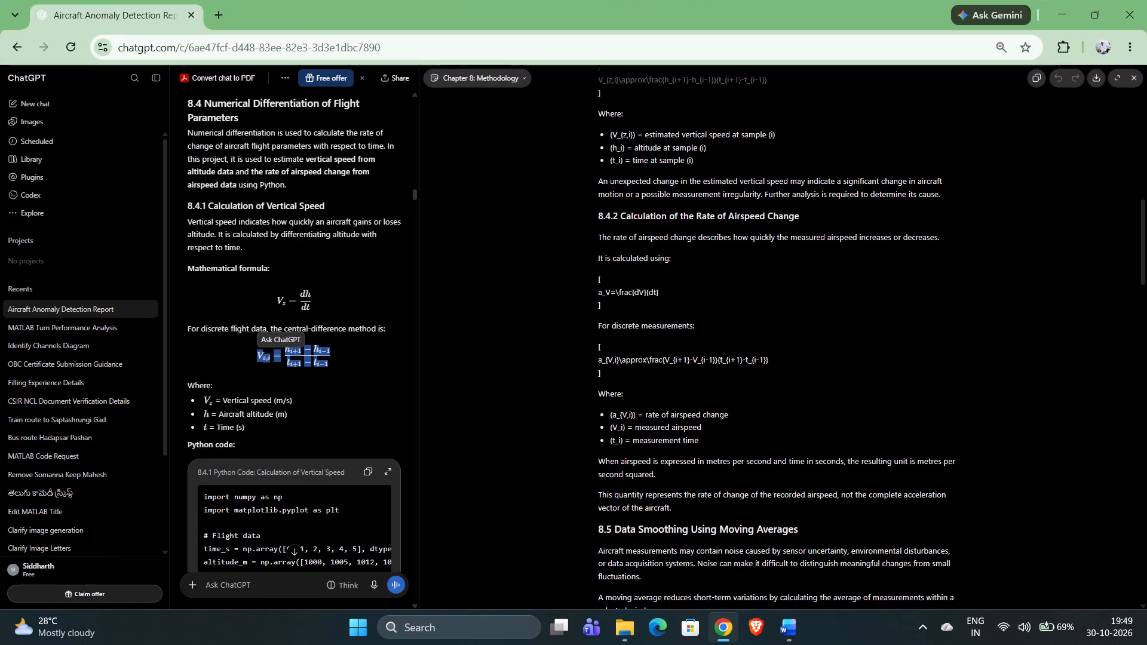
drag(205, 400, 235, 422)
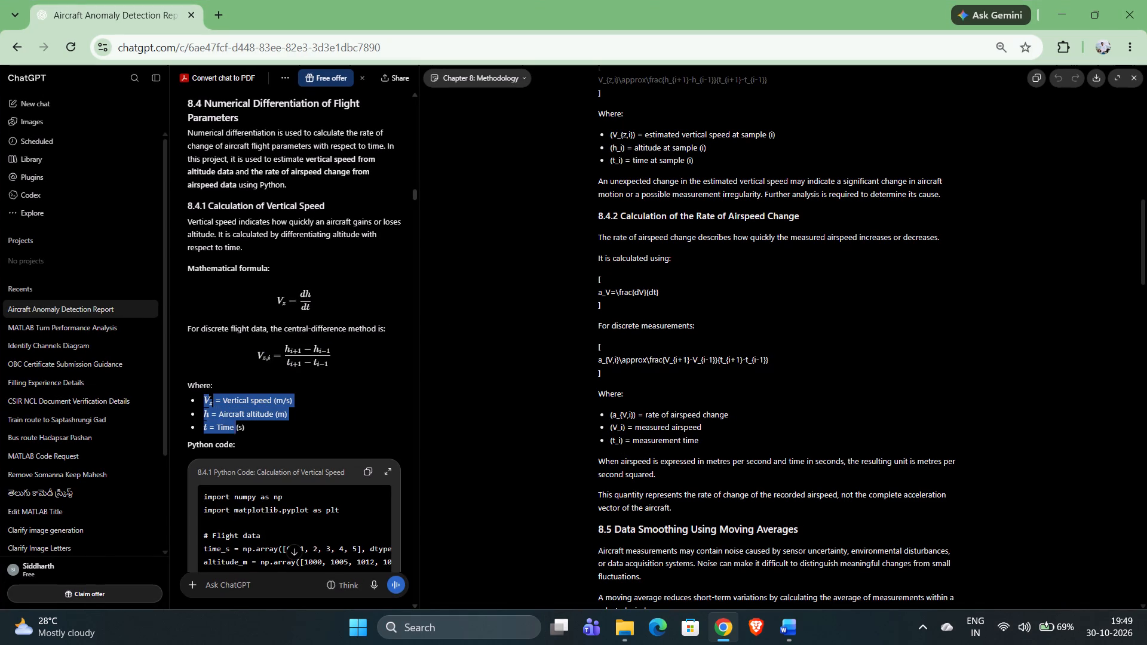
drag(235, 422, 246, 426)
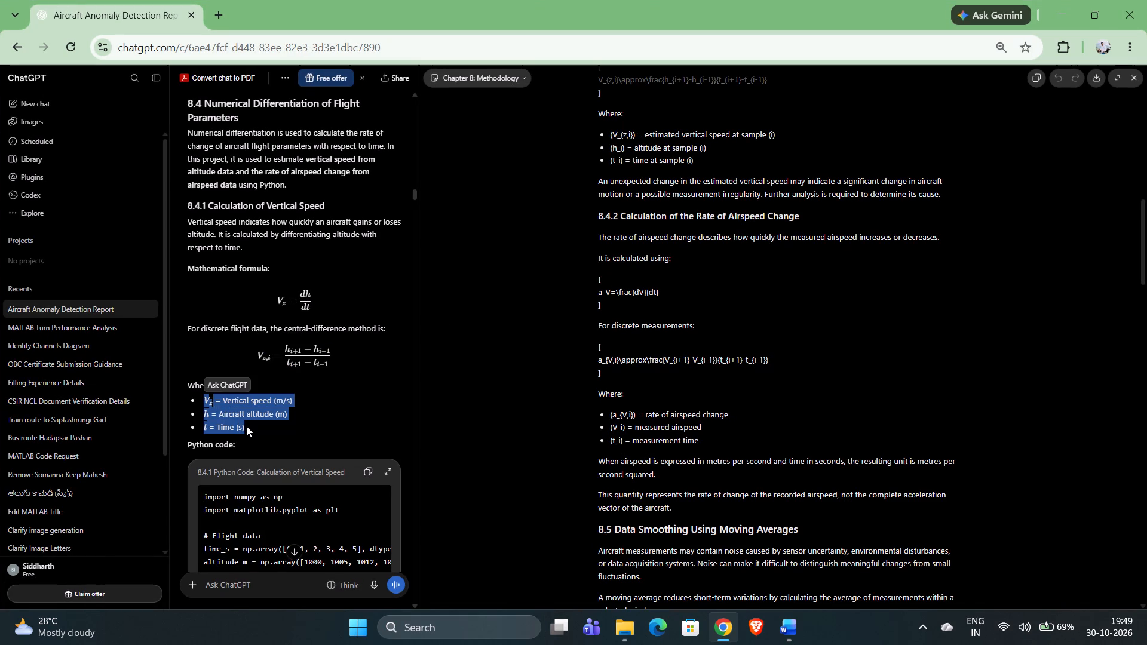
key(ctrl+c)
click(532, 143)
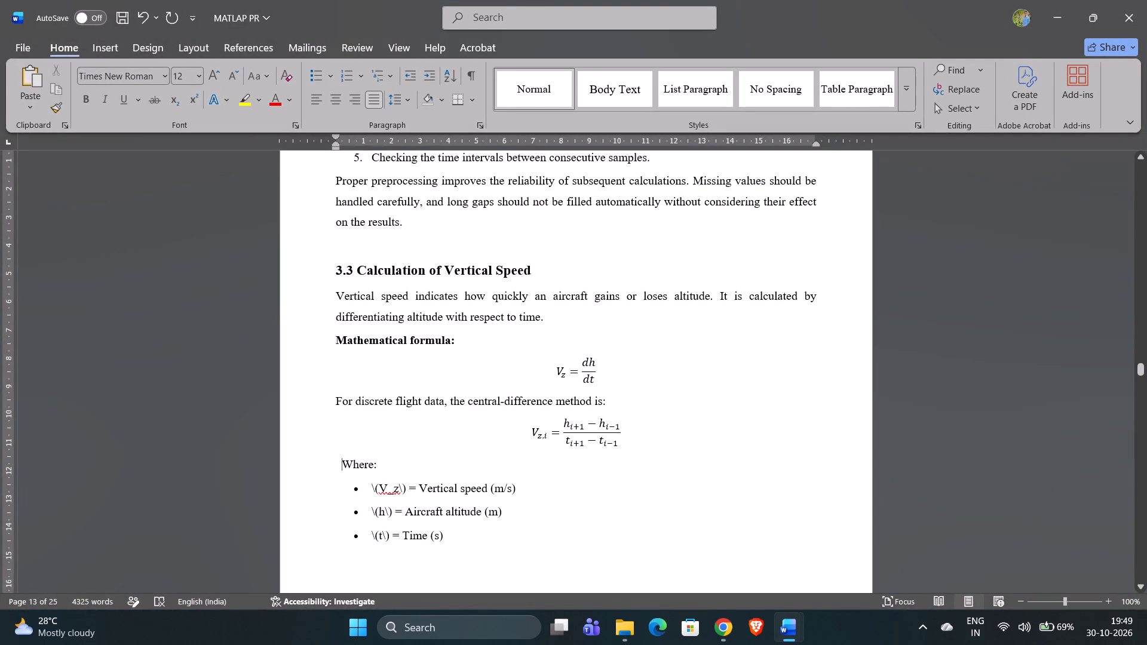
drag(378, 484, 449, 541)
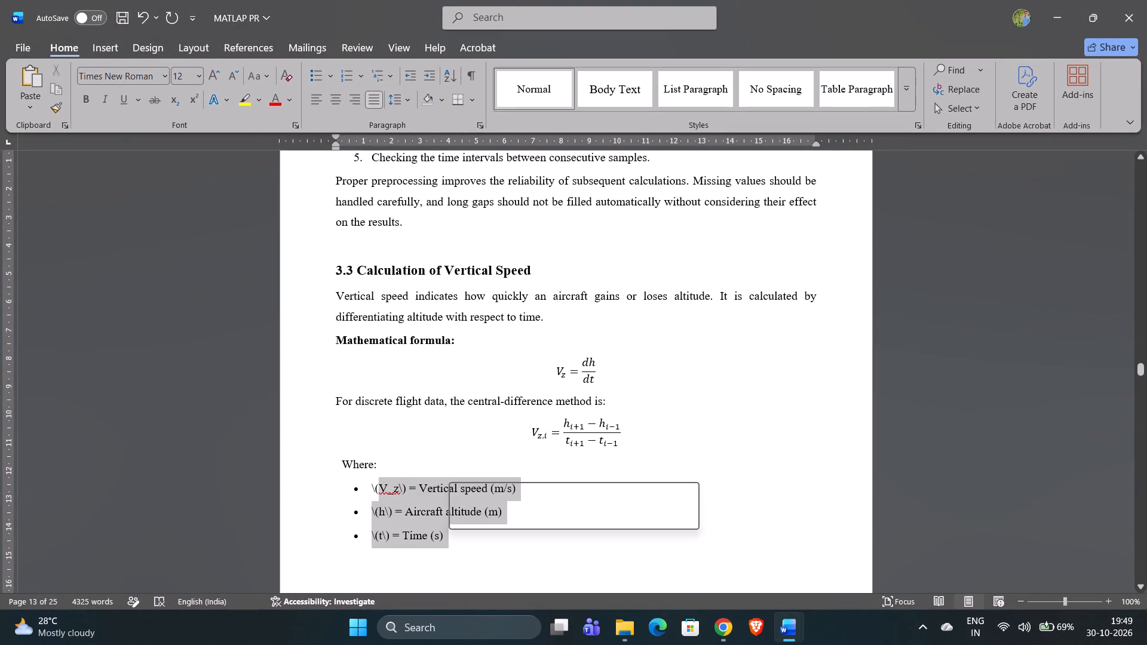
key(BackSpace)
key(ctrl+v)
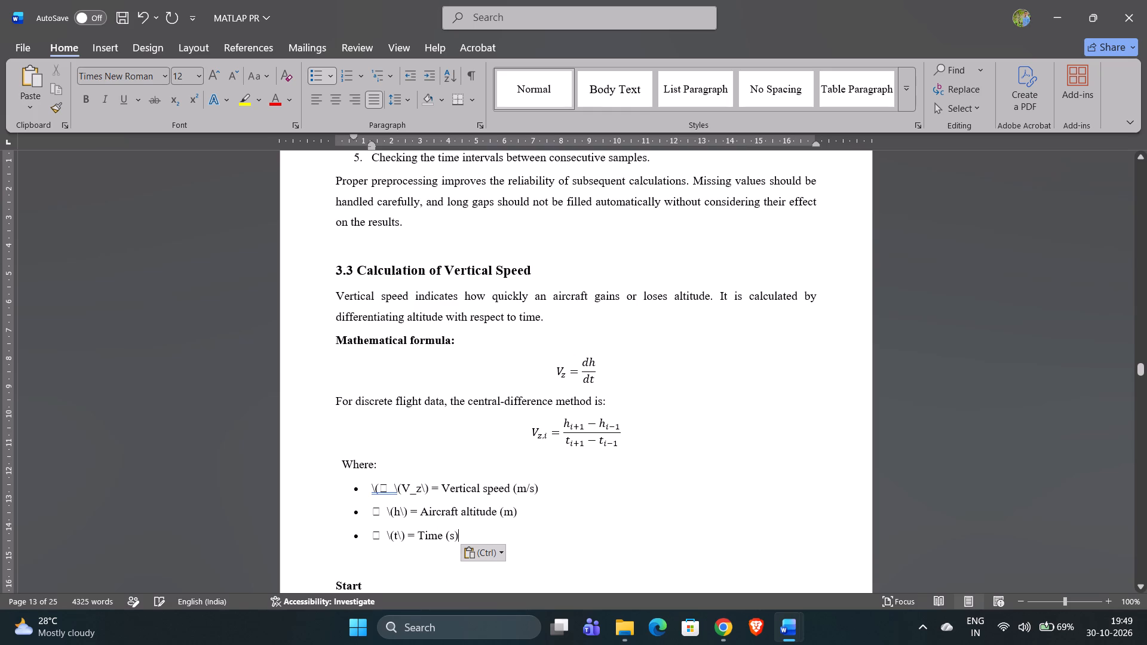
Clean the stray symbols, backslashes and underscore out of the first bullet so it reads "(Vz) = Vertical speed (m/s)".
click(398, 489)
key(BackSpace)
key(BackSpace)
key(BackSpace)
key(BackSpace)
key(BackSpace)
key(BackSpace)
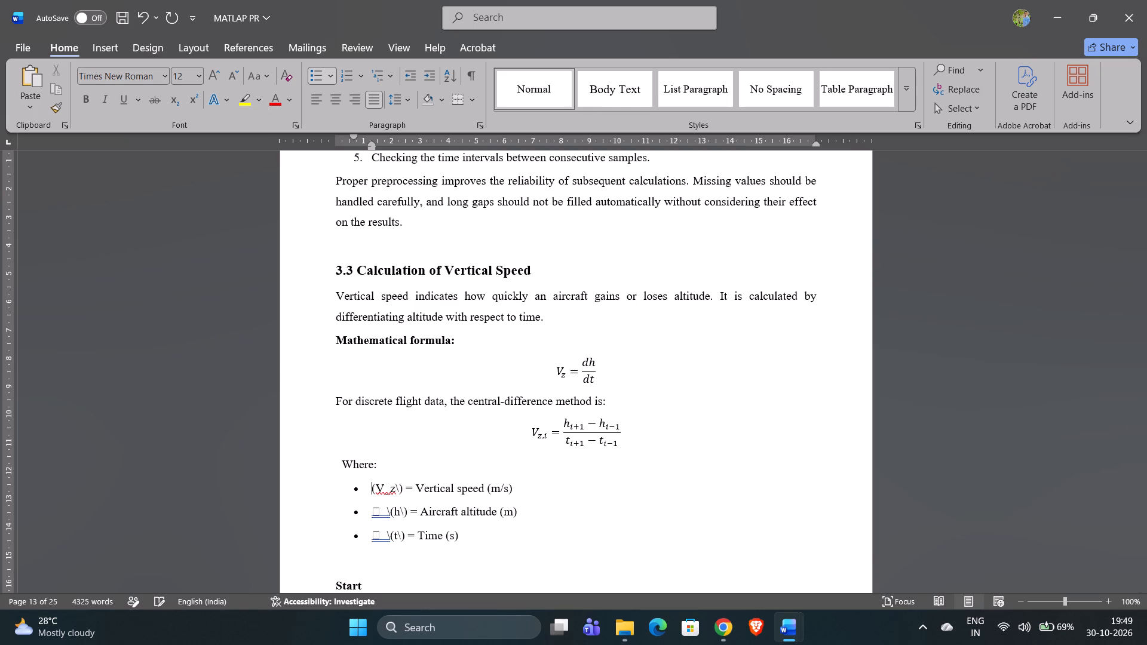
click(390, 491)
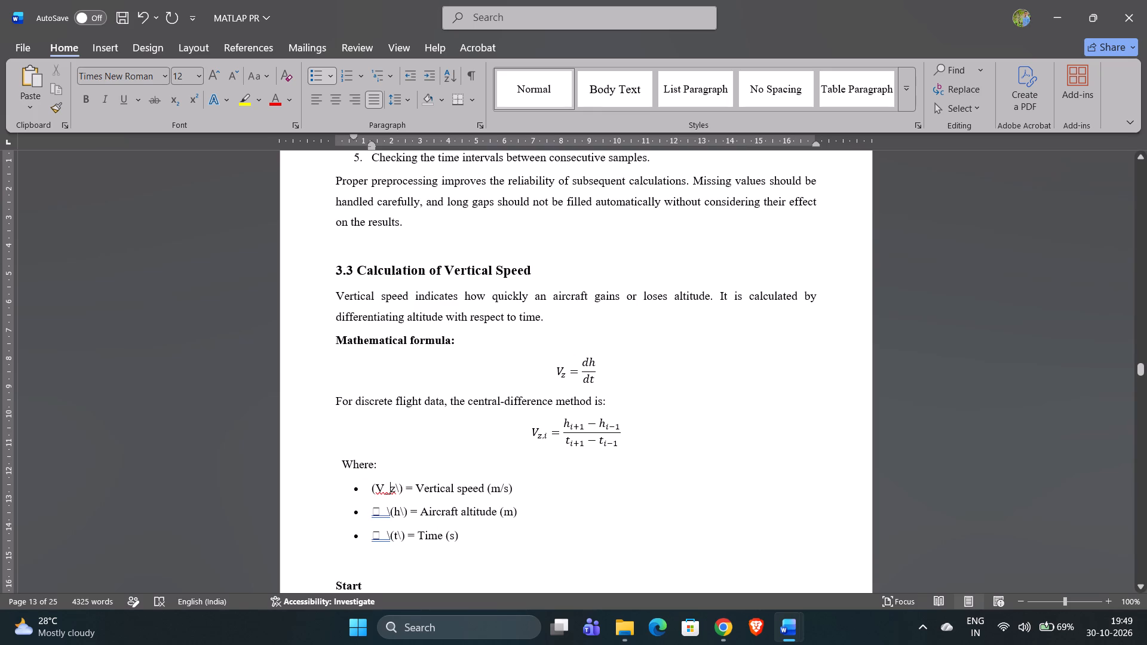
key(BackSpace)
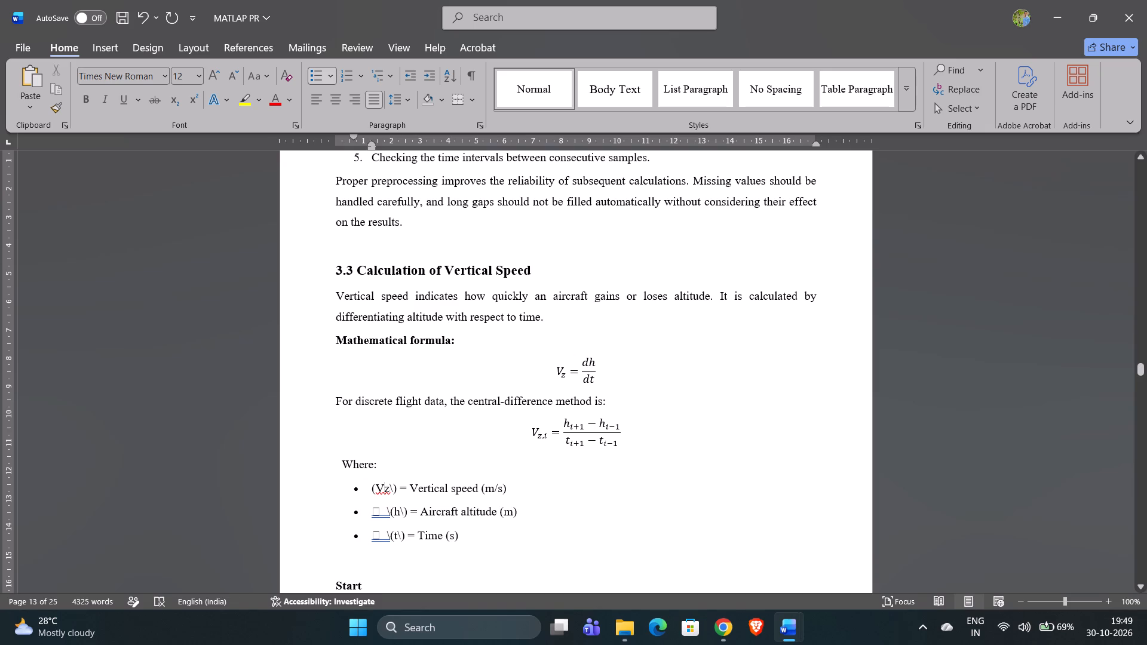
click(392, 489)
key(BackSpace)
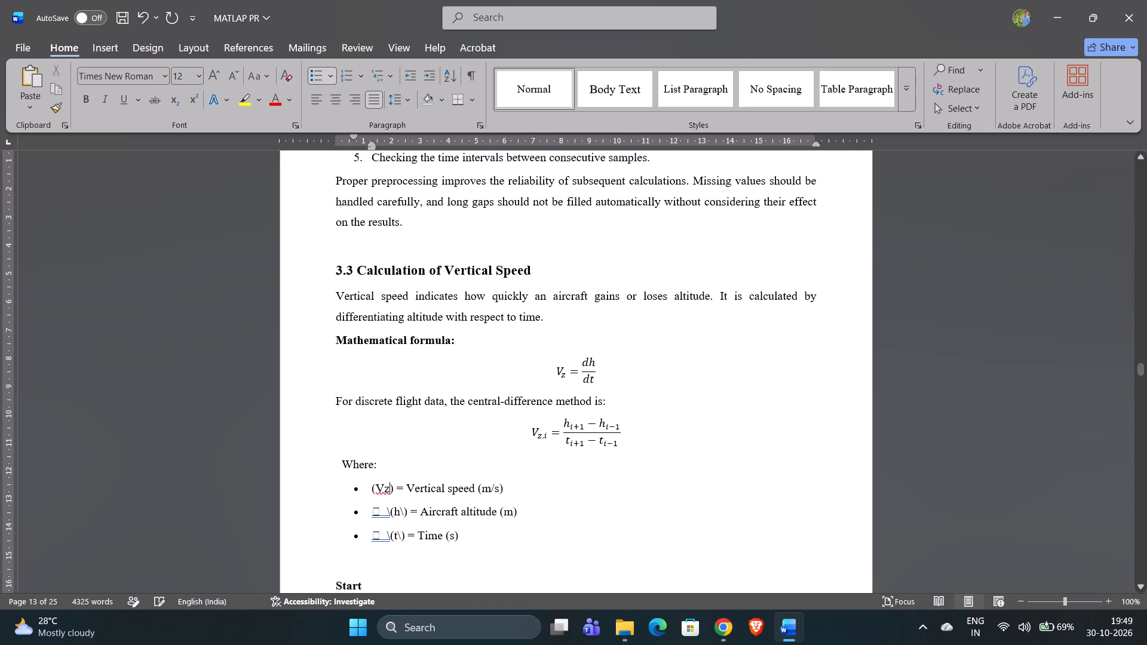
Clean the stray symbols and backslashes out of the second bullet so it reads "(h) = Aircraft altitude (m)".
click(391, 515)
key(BackSpace)
key(BackSpace)
key(BackSpace)
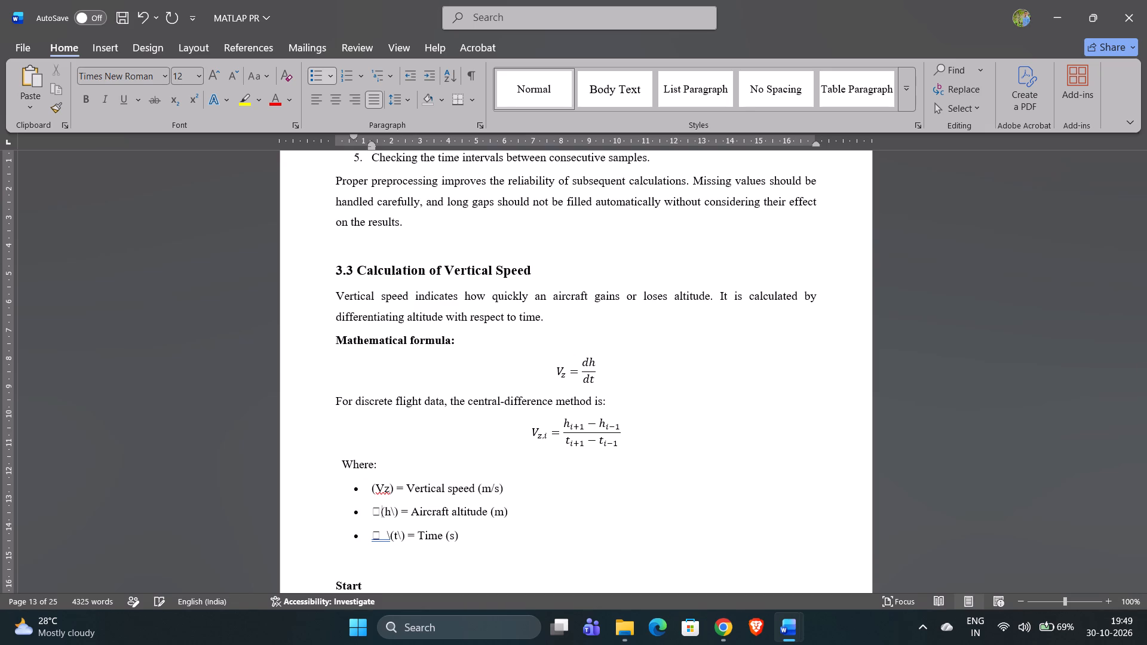
key(BackSpace)
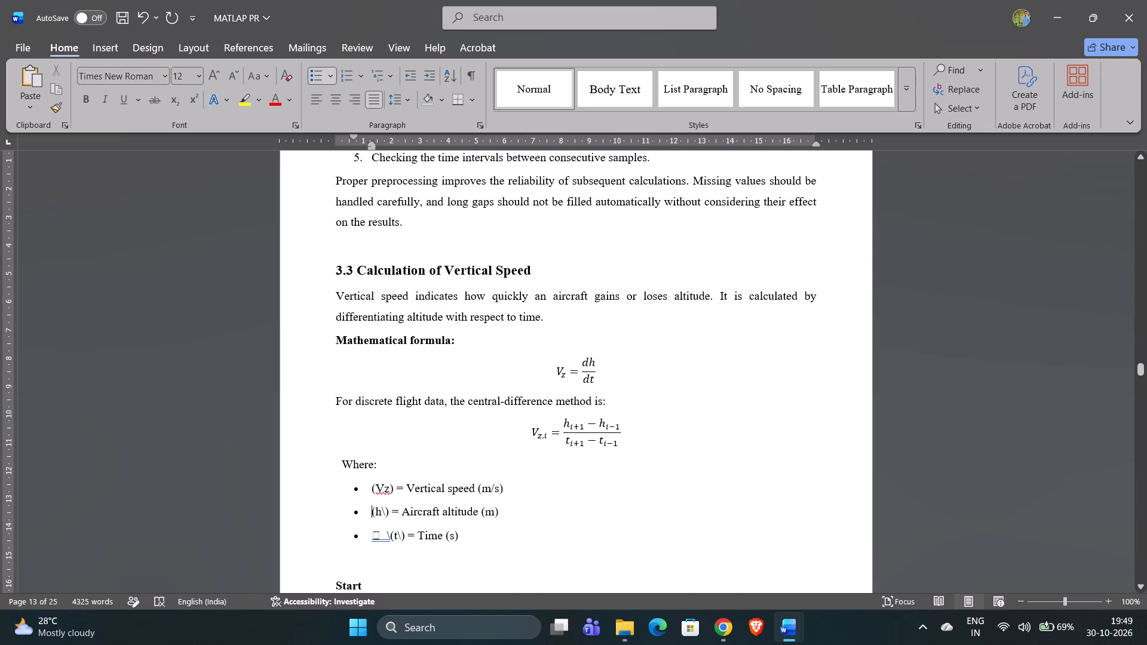
click(384, 513)
key(BackSpace)
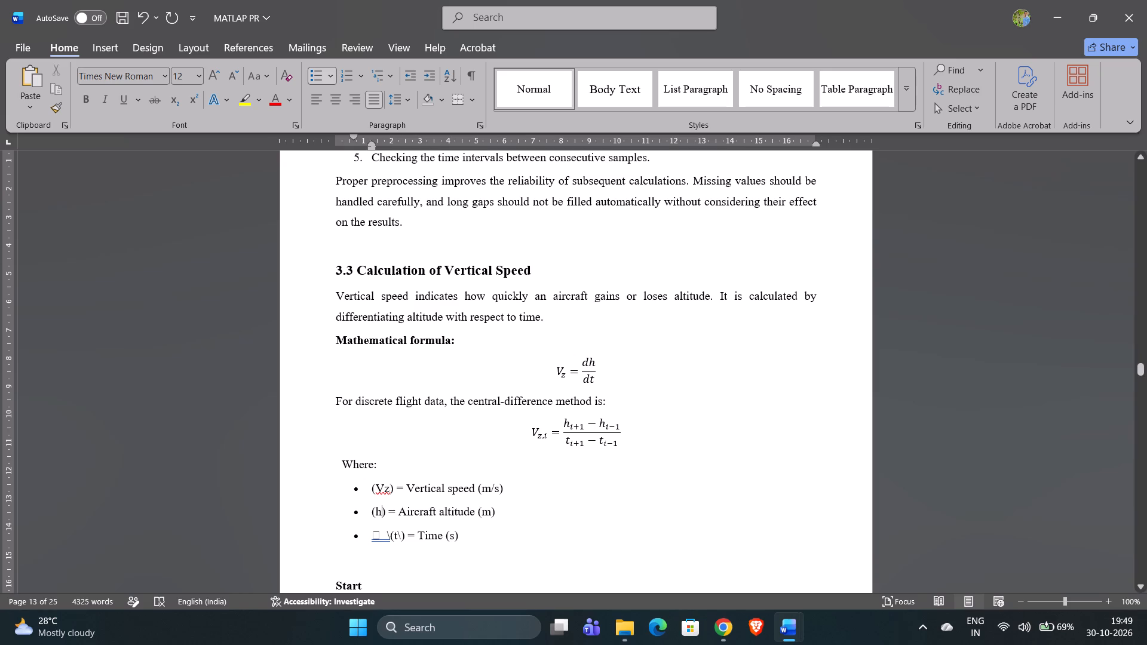
Clean the stray symbols and backslashes out of the third bullet so it reads "(t) = Time (s)".
click(390, 537)
key(BackSpace)
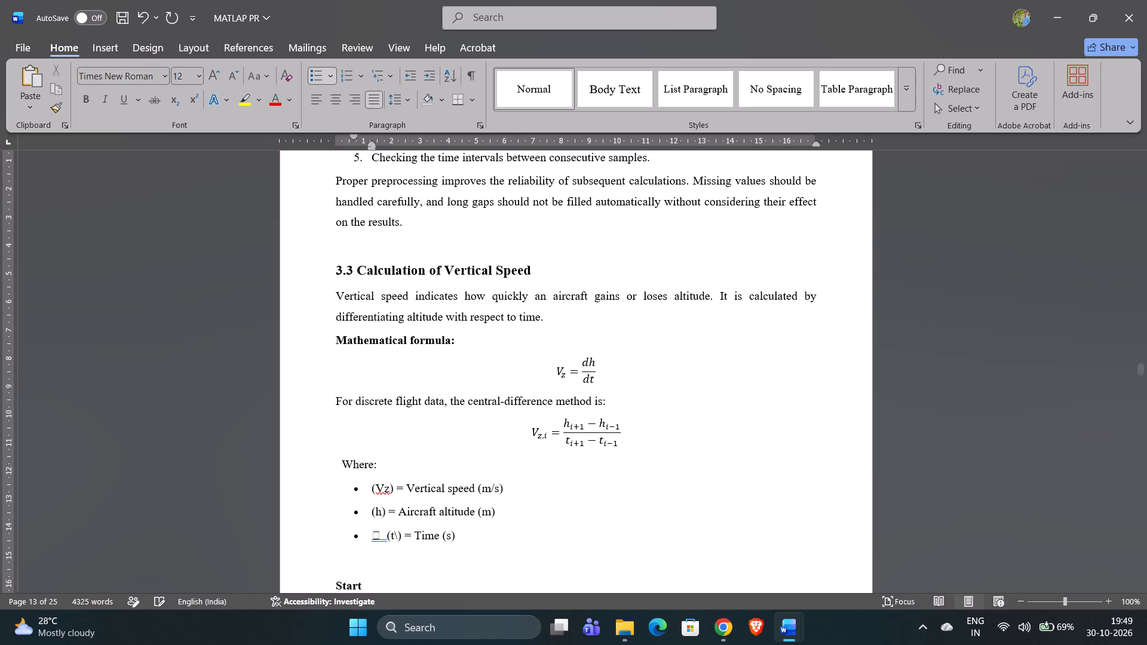
key(BackSpace)
key(BackSpace)
key(BackSpace)
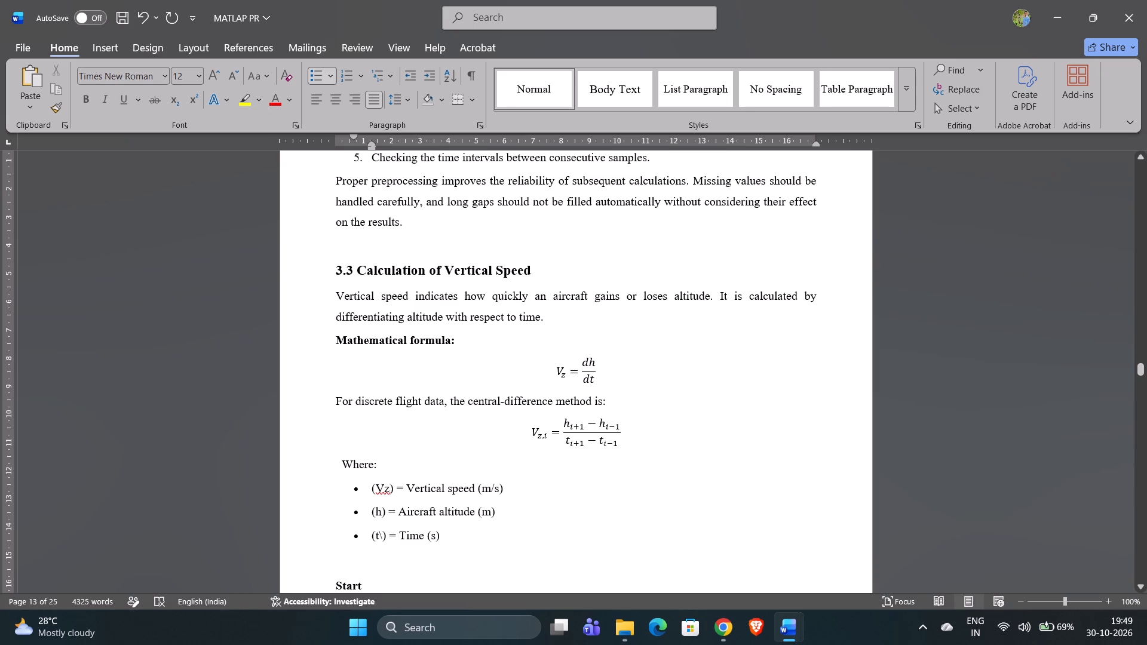
click(383, 537)
key(BackSpace)
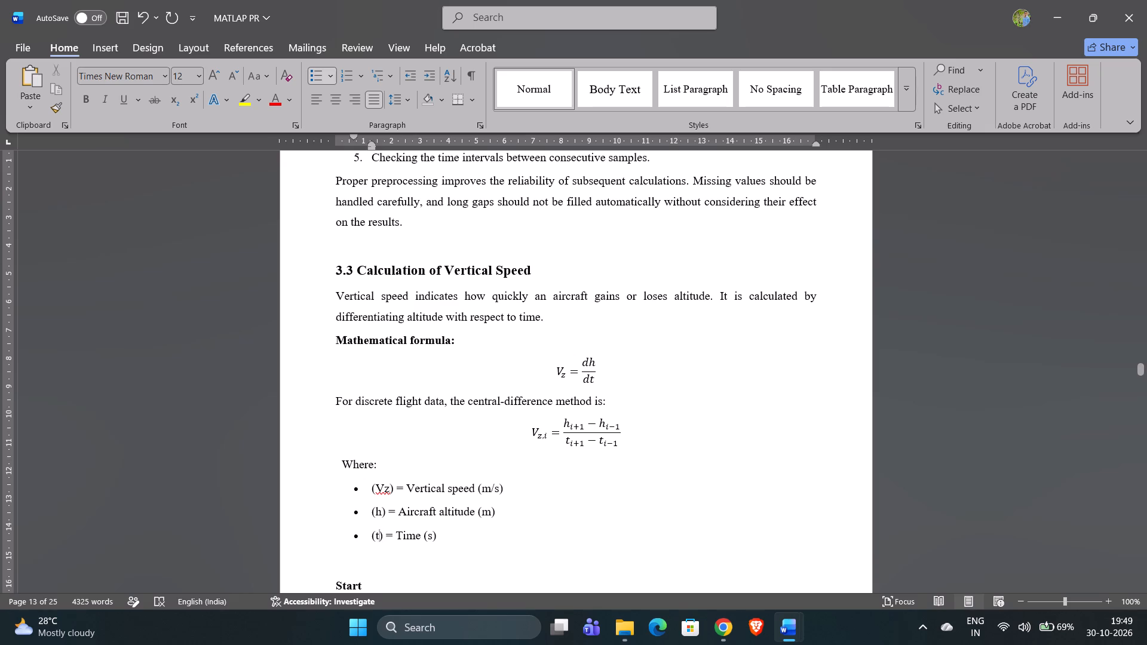
click(508, 542)
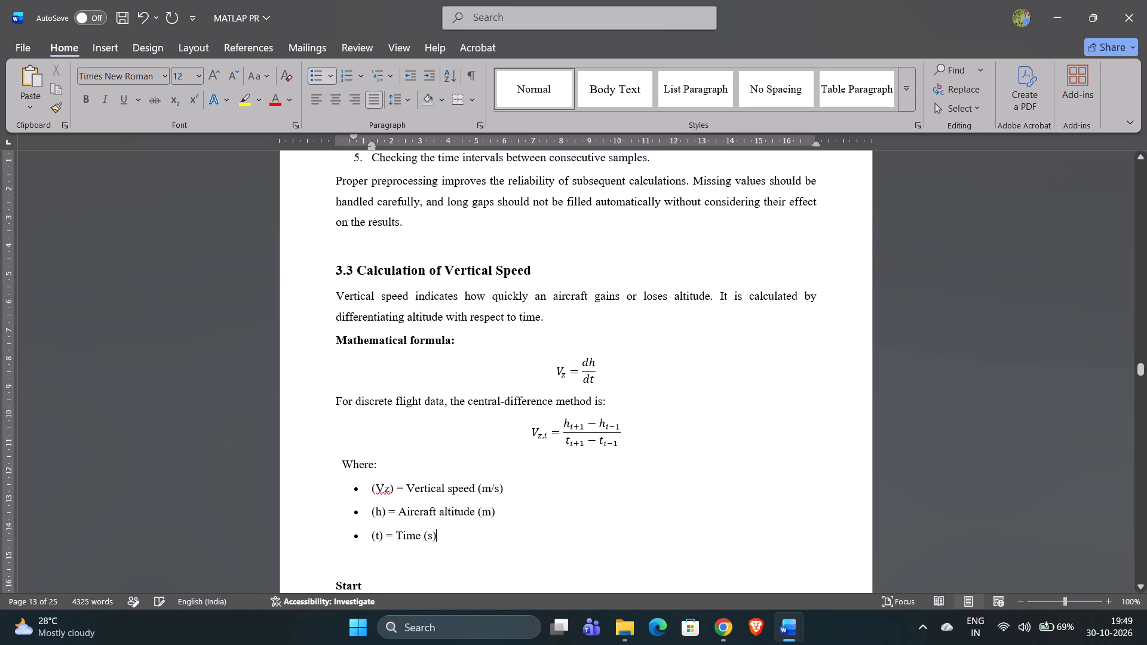
Have the spelling checker ignore all occurrences of "Vz".
click(382, 487)
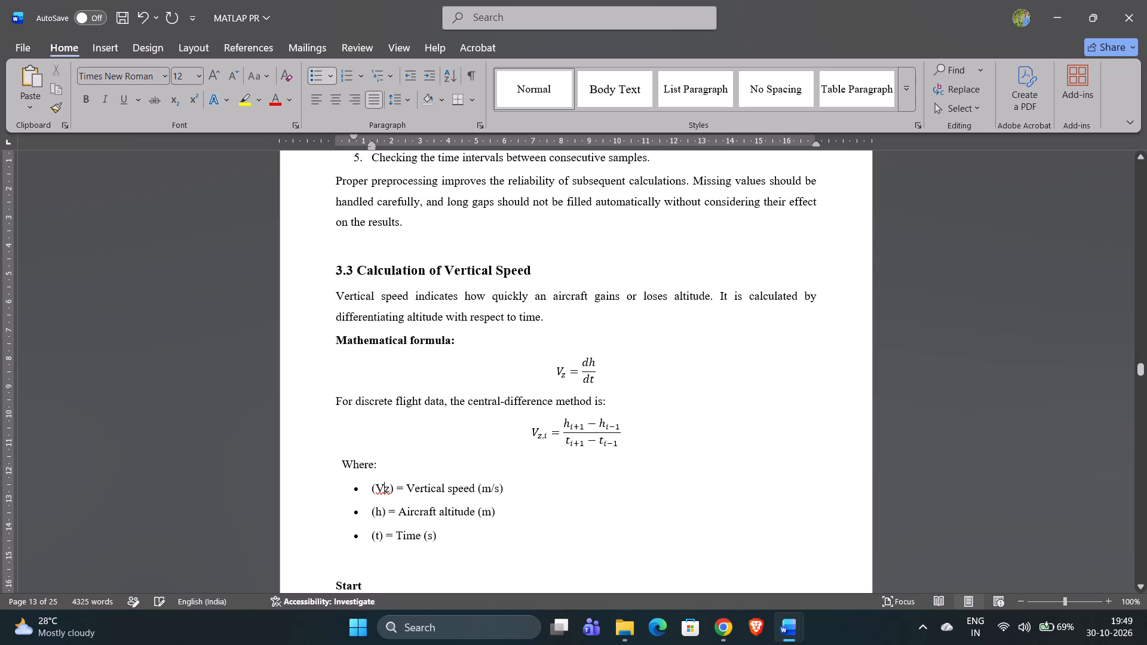
right_click(382, 487)
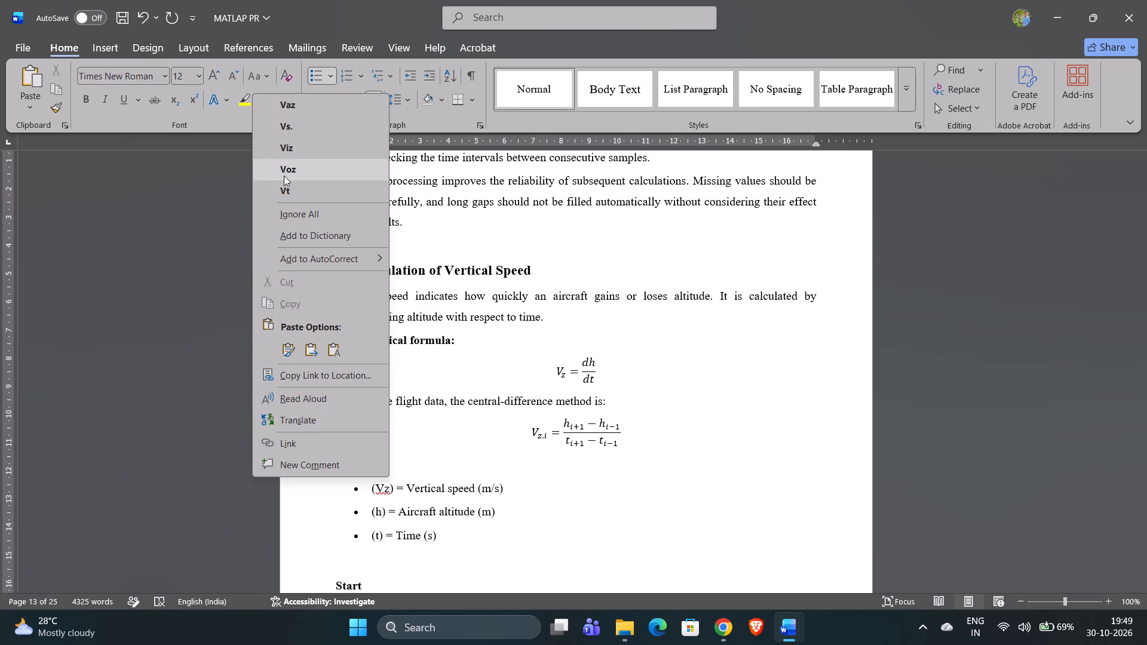
click(299, 223)
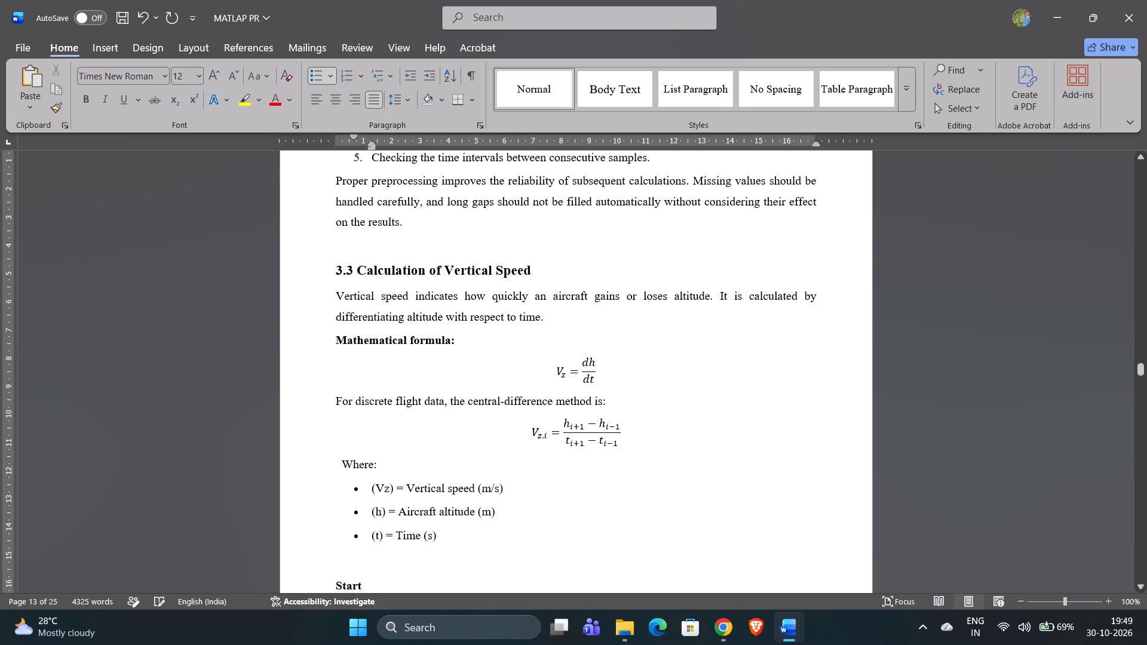
Review section 3.3 and the old flowchart text that follows its variable definitions.
scroll(578, 545, down, 2)
scroll(578, 545, up, 2)
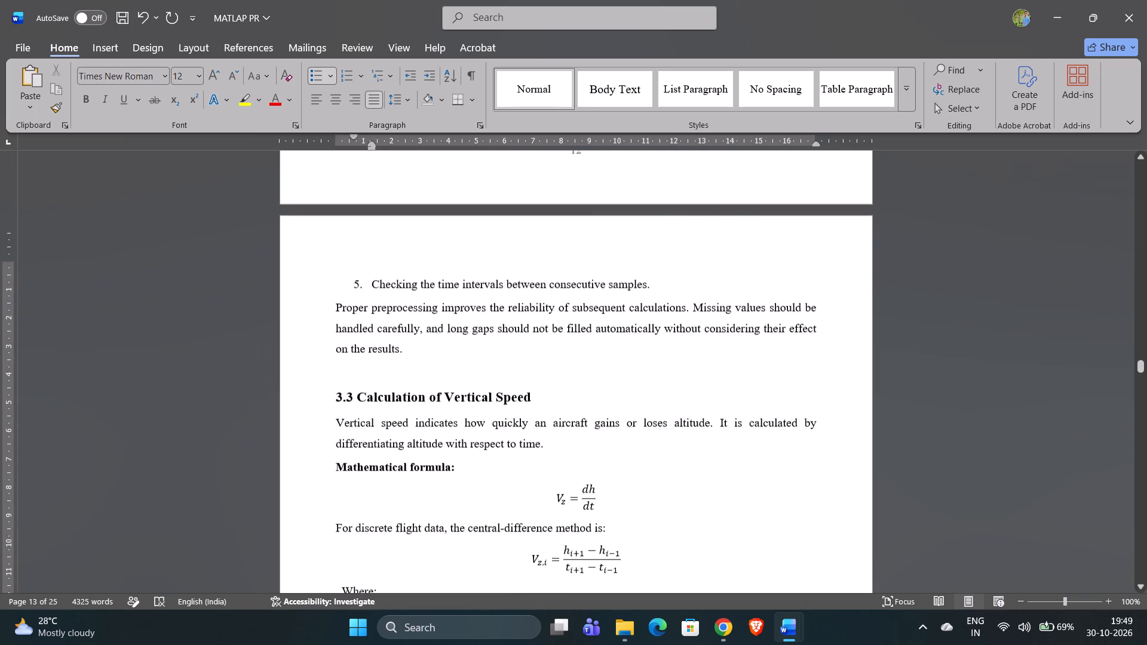
scroll(578, 545, down, 4)
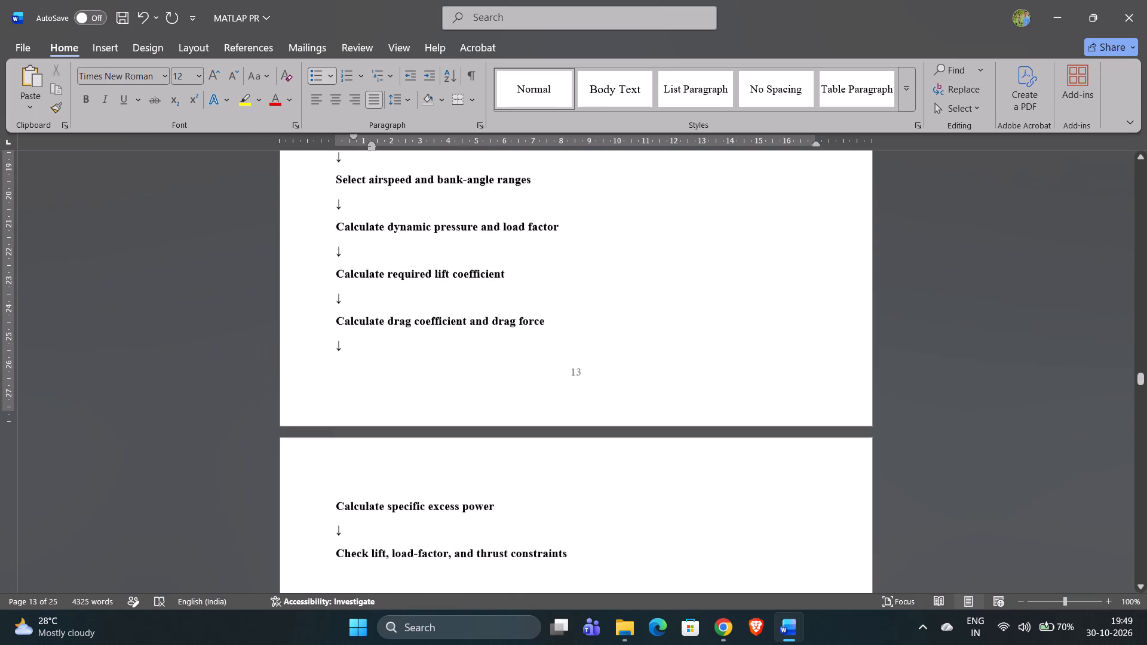
scroll(578, 545, up, 3)
scroll(578, 545, down, 1)
scroll(578, 545, up, 1)
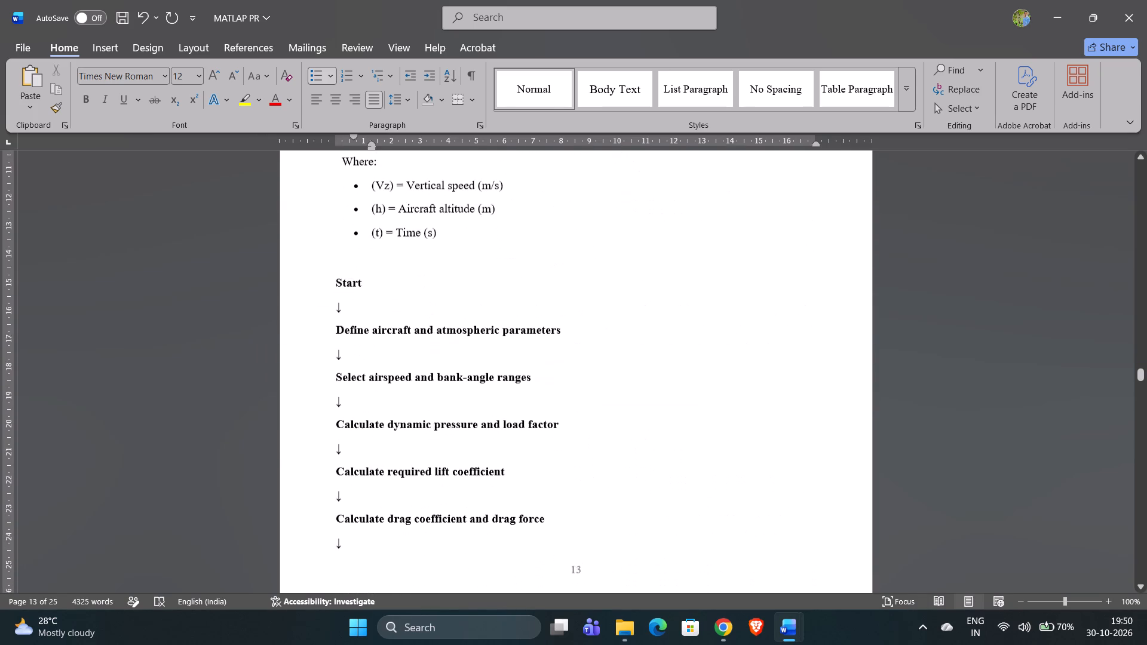
scroll(578, 545, up, 2)
scroll(578, 545, down, 1)
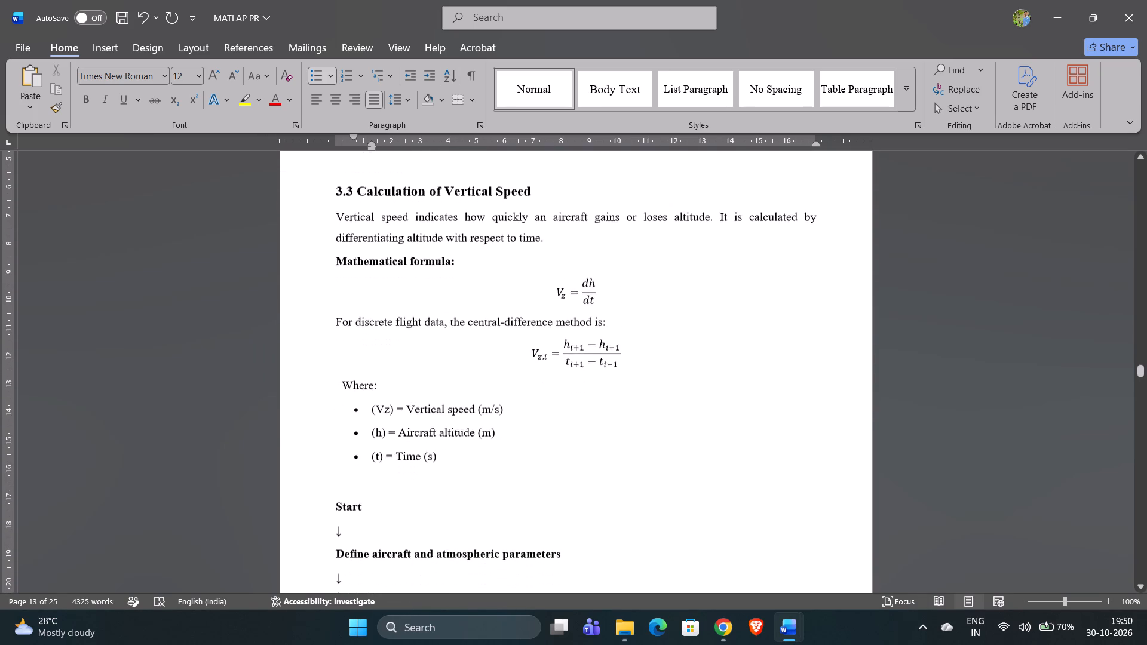
scroll(578, 545, down, 1)
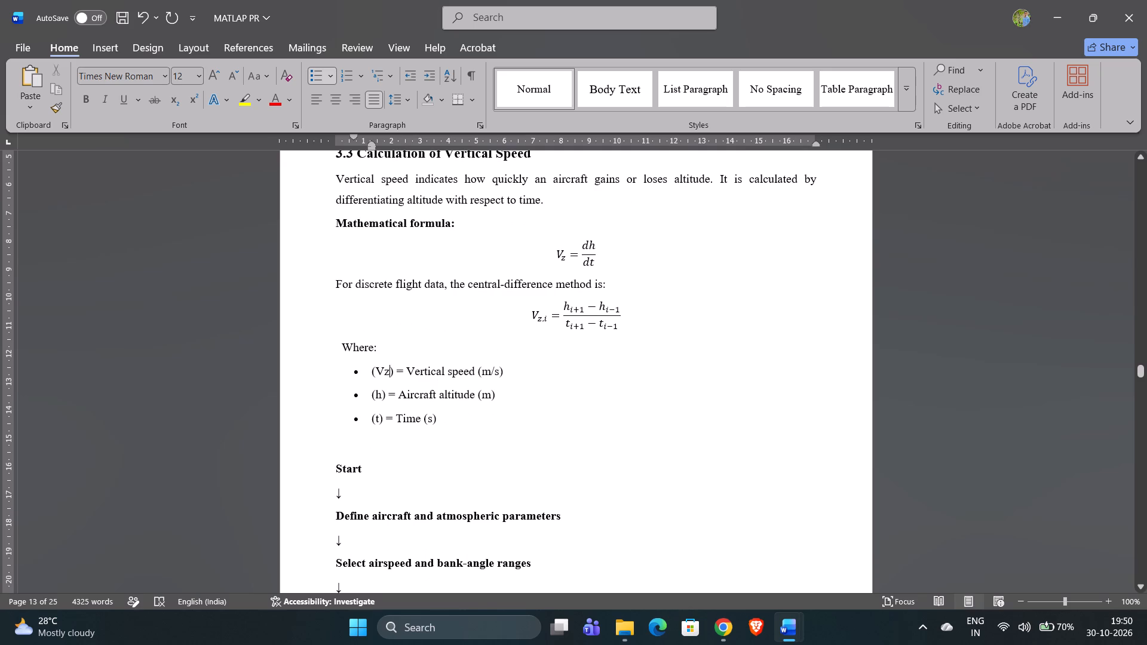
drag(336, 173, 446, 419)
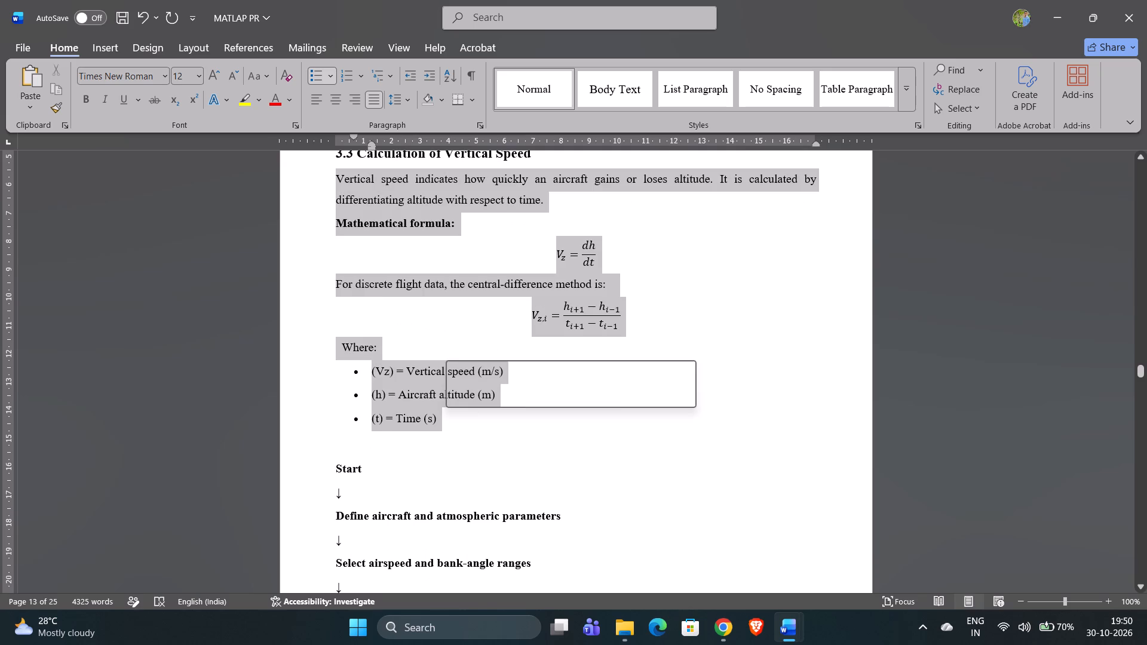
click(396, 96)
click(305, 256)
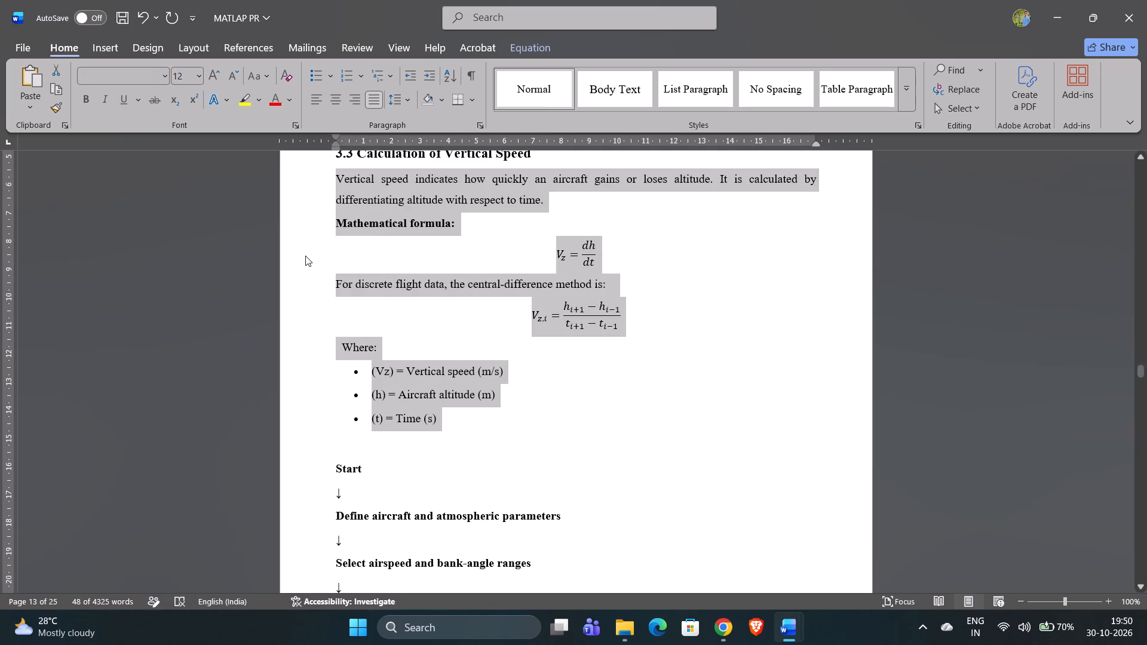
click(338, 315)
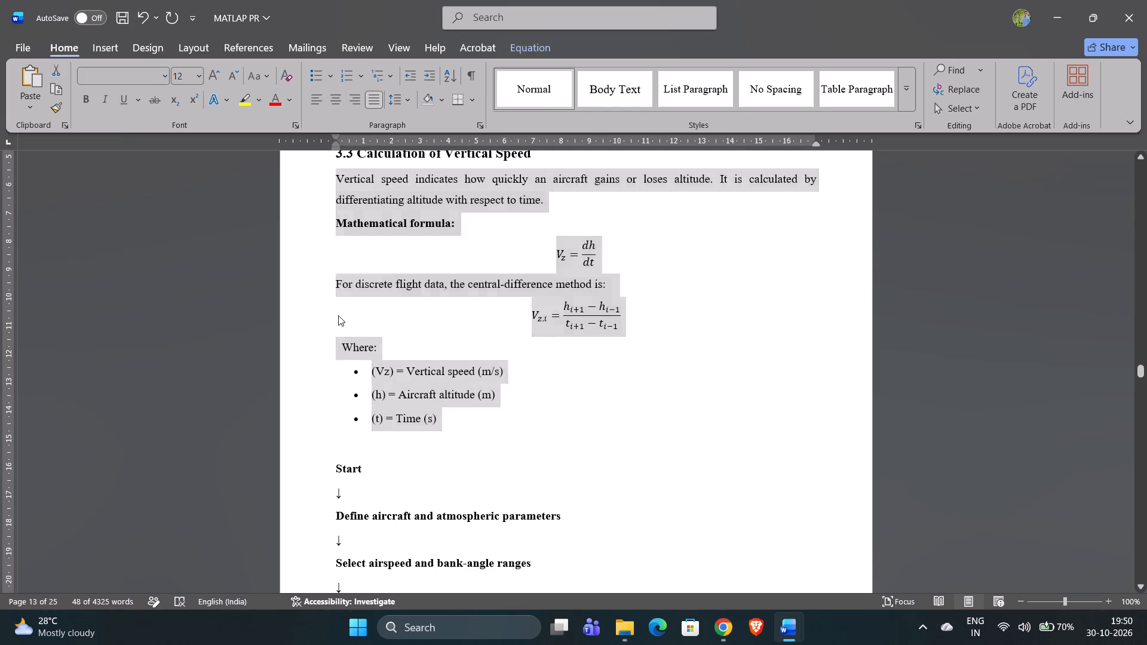
Look over the preprocessing text before section 3.3 and the vertical speed formulas and definitions.
scroll(516, 337, up, 3)
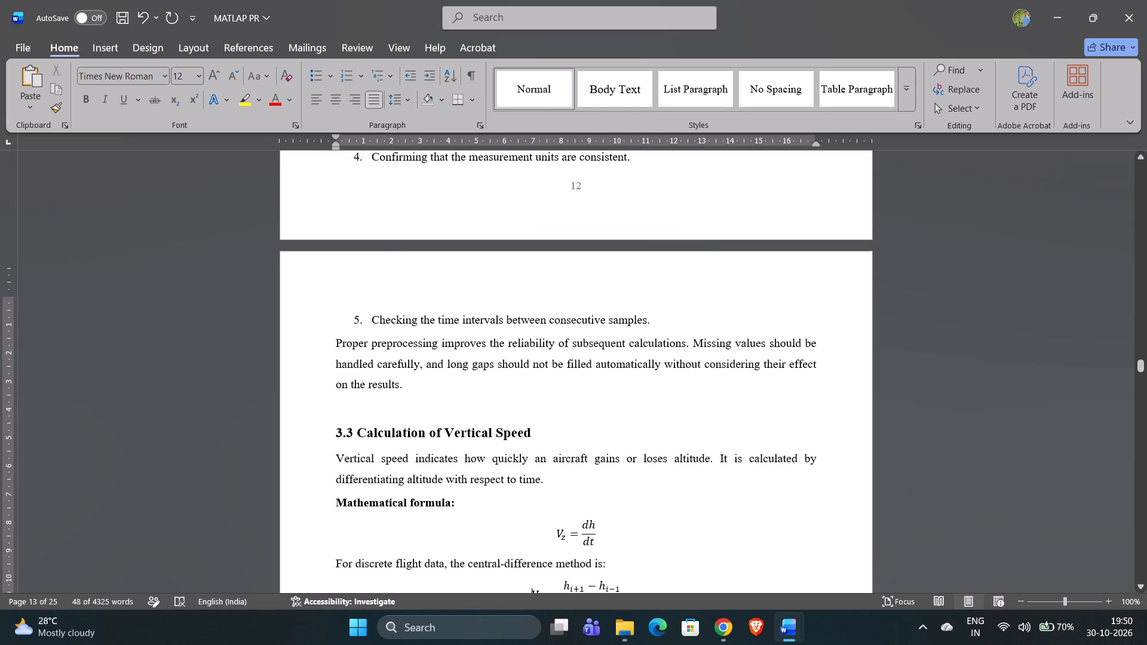
scroll(516, 337, up, 4)
scroll(516, 337, down, 3)
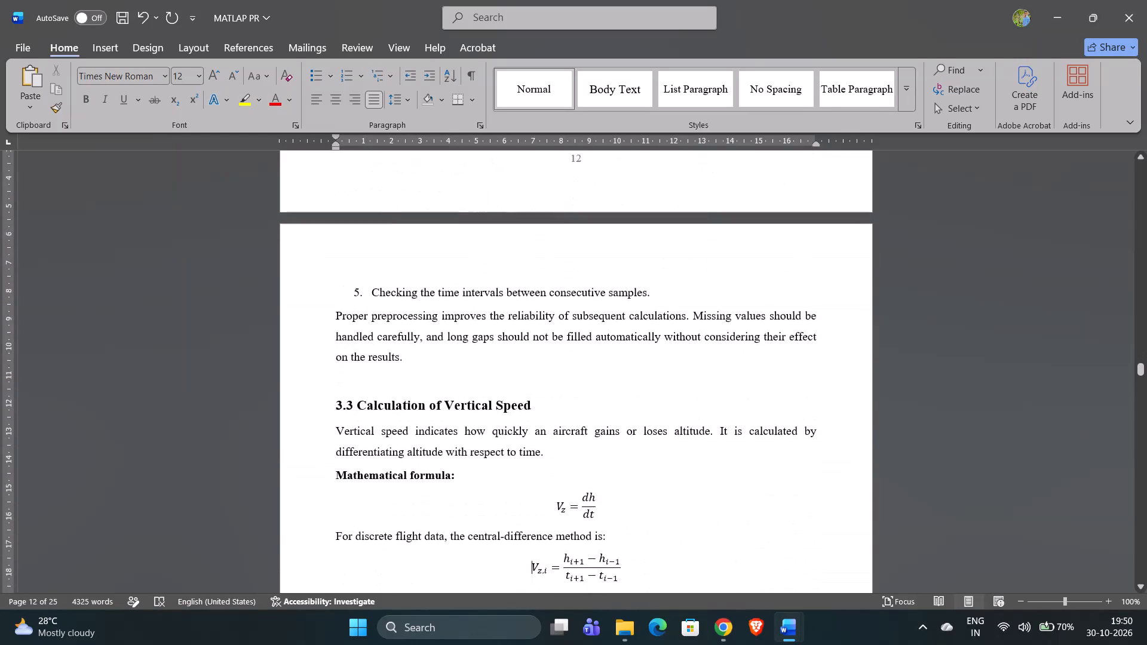
scroll(516, 337, down, 1)
scroll(516, 337, up, 1)
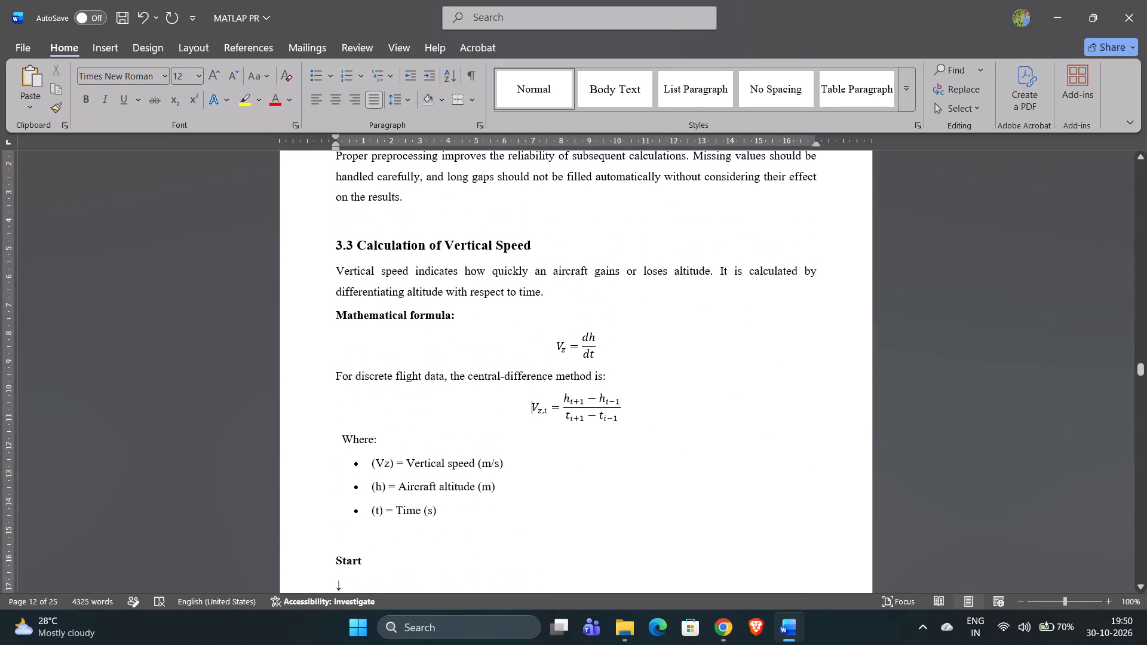
Delete the old flowchart text from "Start" through "Check lift, load-factor, and thrust constraints".
scroll(516, 337, down, 3)
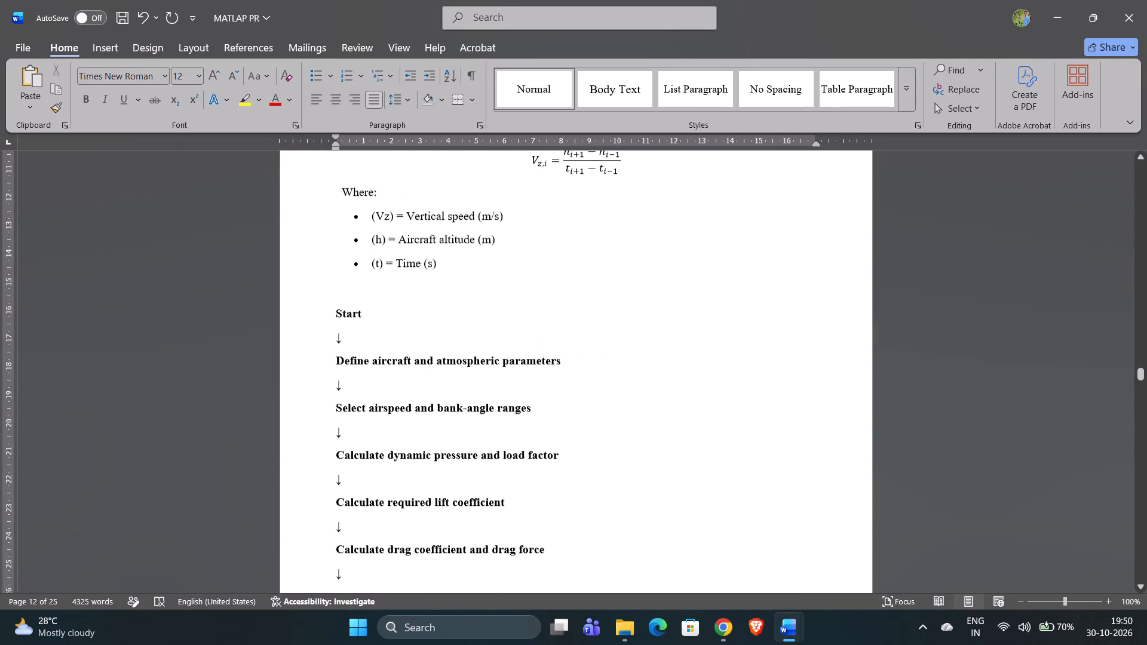
click(352, 294)
drag(327, 305, 376, 414)
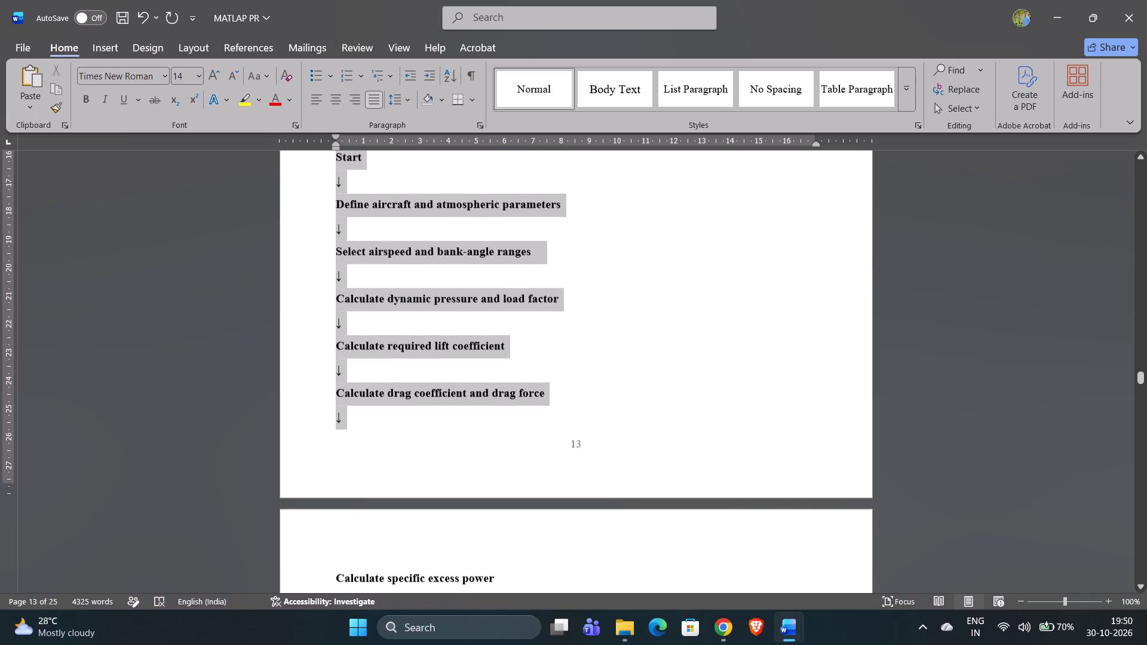
drag(376, 414, 560, 424)
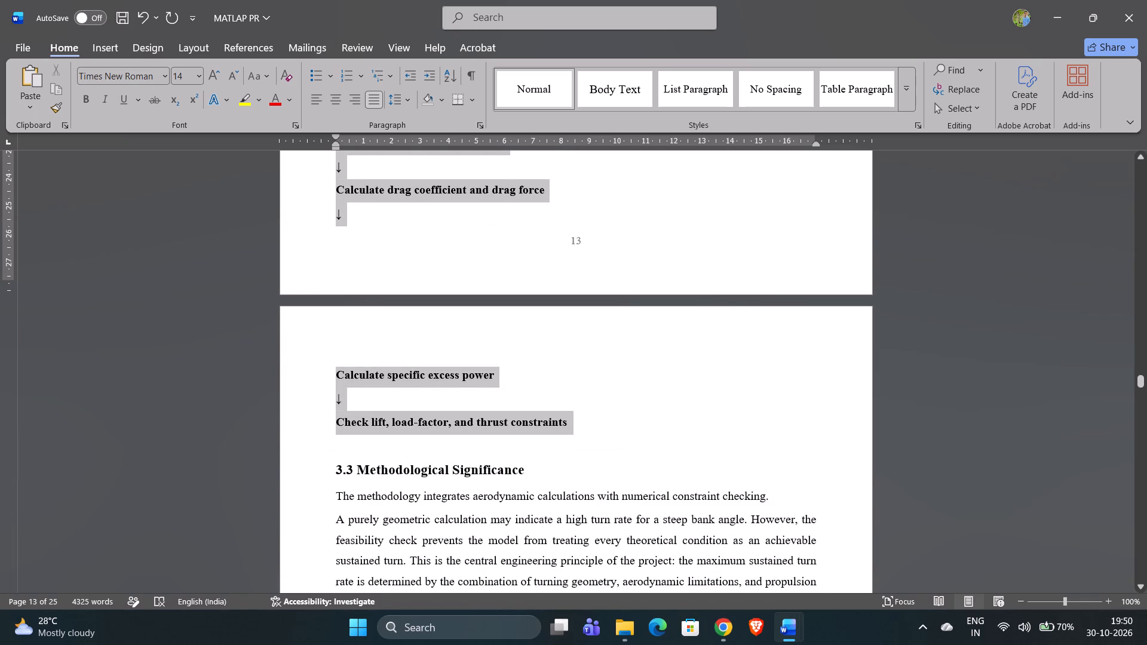
drag(560, 424, 568, 423)
key(BackSpace)
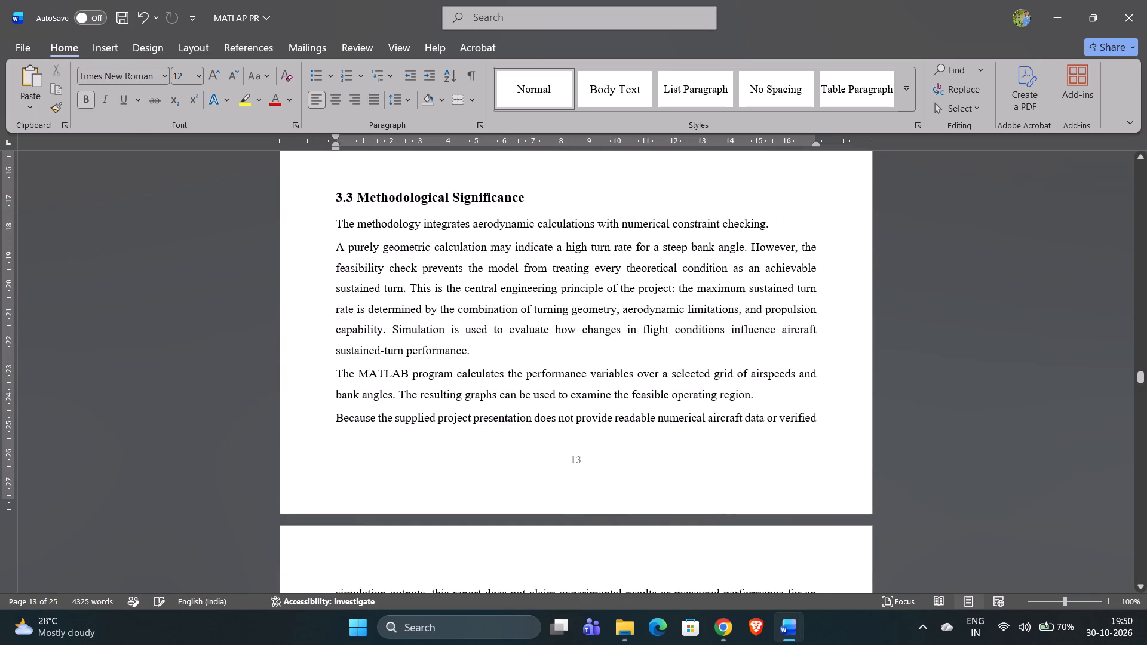
Remove the extra empty line above the "Methodological Significance" heading, leaving one blank line after the variable bullets.
scroll(568, 423, up, 1)
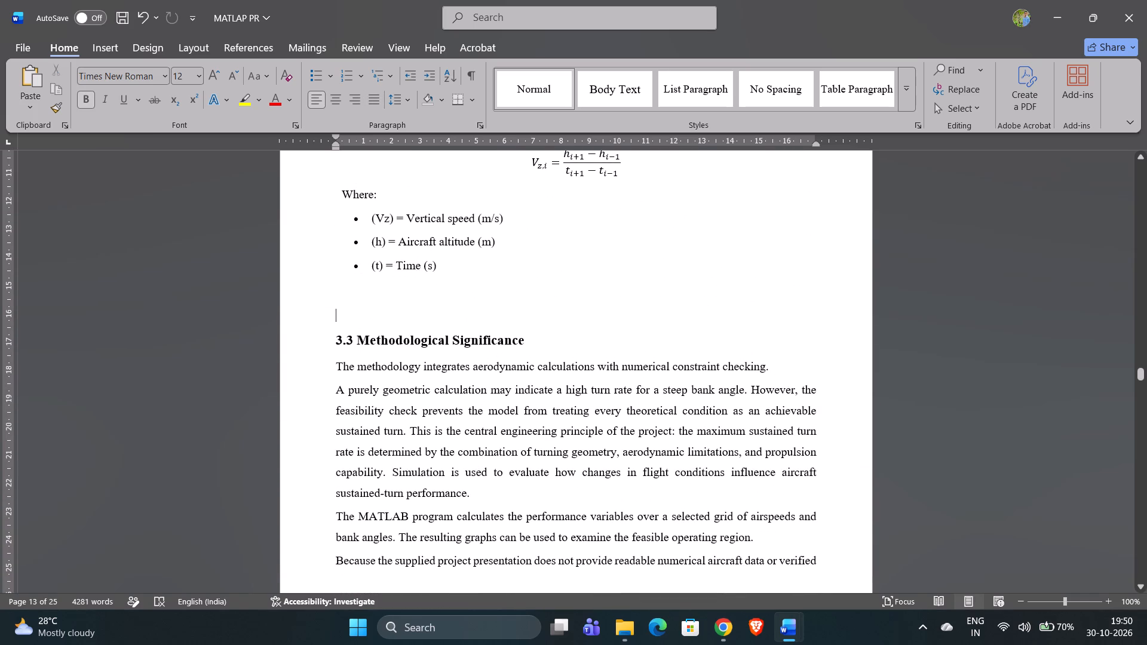
scroll(403, 302, up, 2)
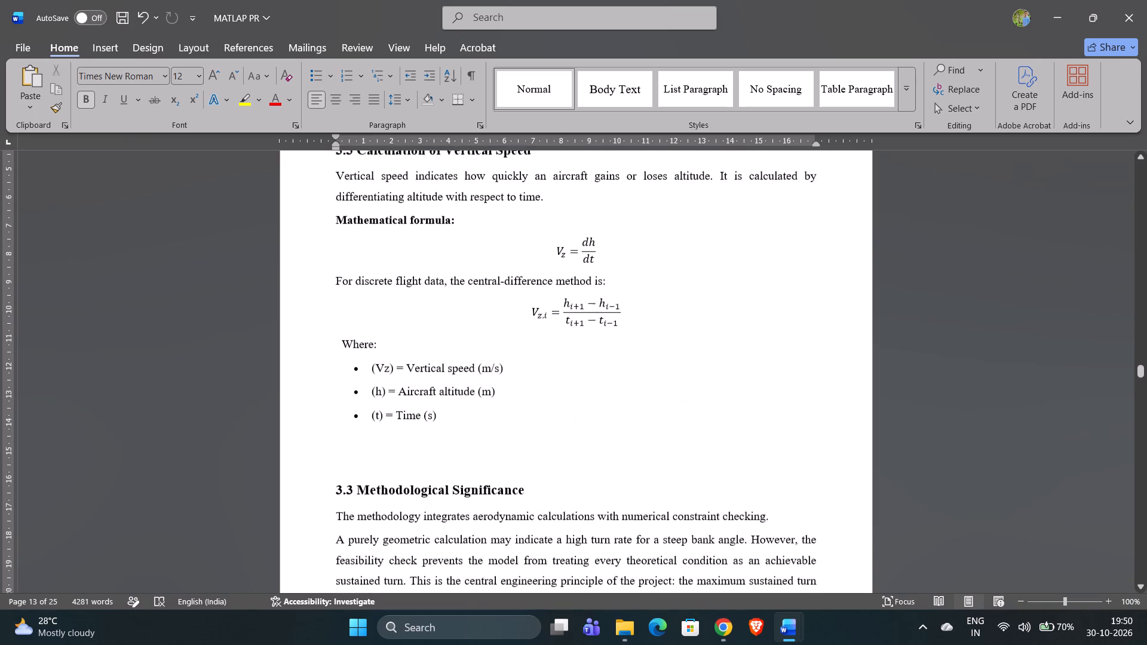
scroll(403, 302, up, 1)
scroll(403, 302, down, 3)
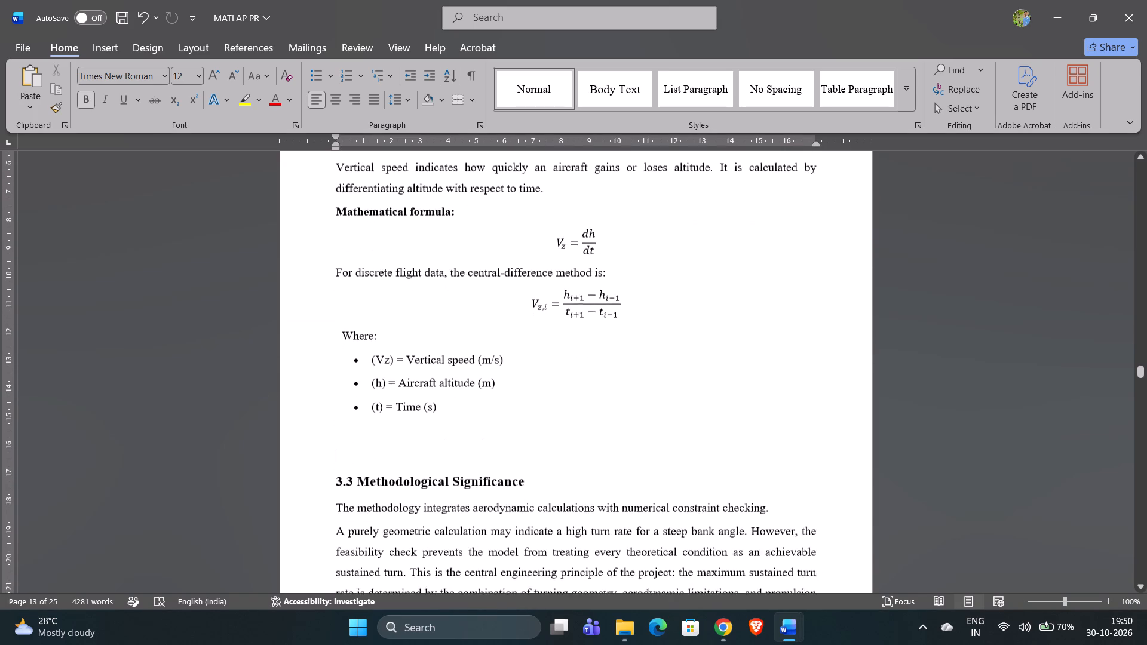
scroll(403, 302, down, 1)
key(BackSpace)
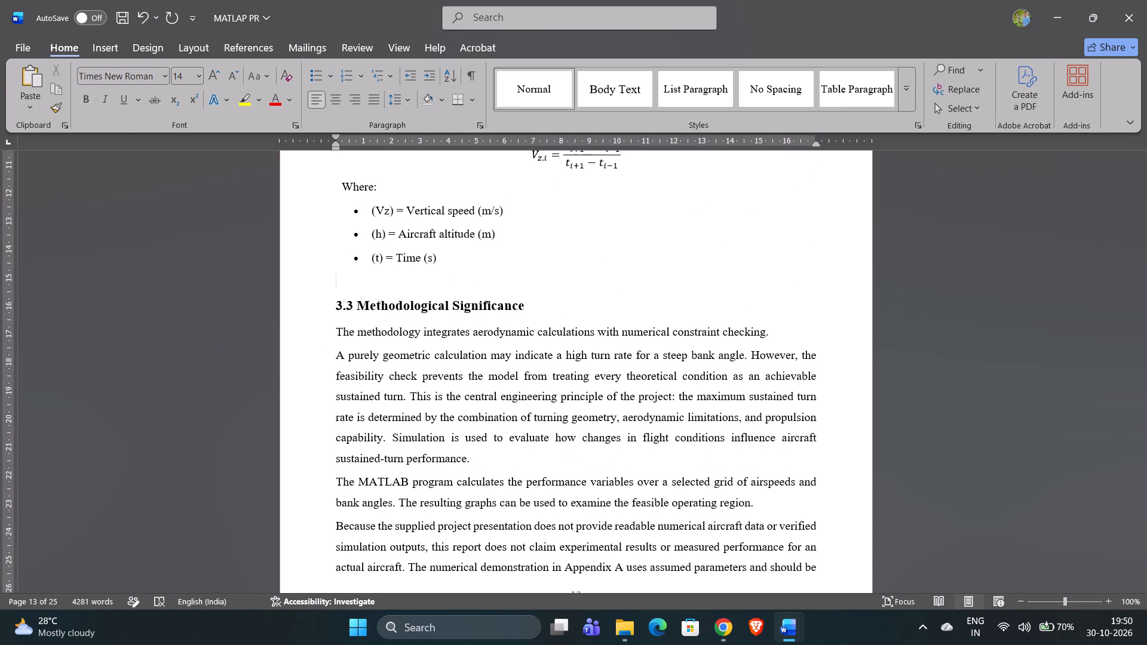
Renumber the "Methodological Significance" heading to 3.4.
scroll(403, 302, up, 3)
scroll(403, 302, down, 1)
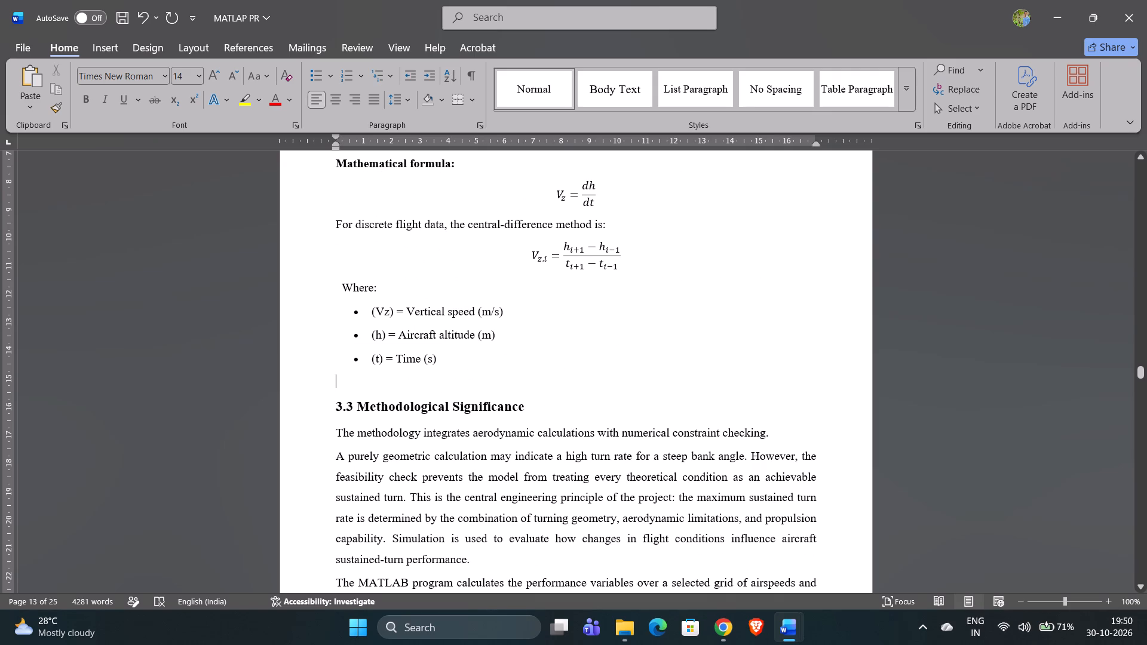
drag(330, 402, 543, 404)
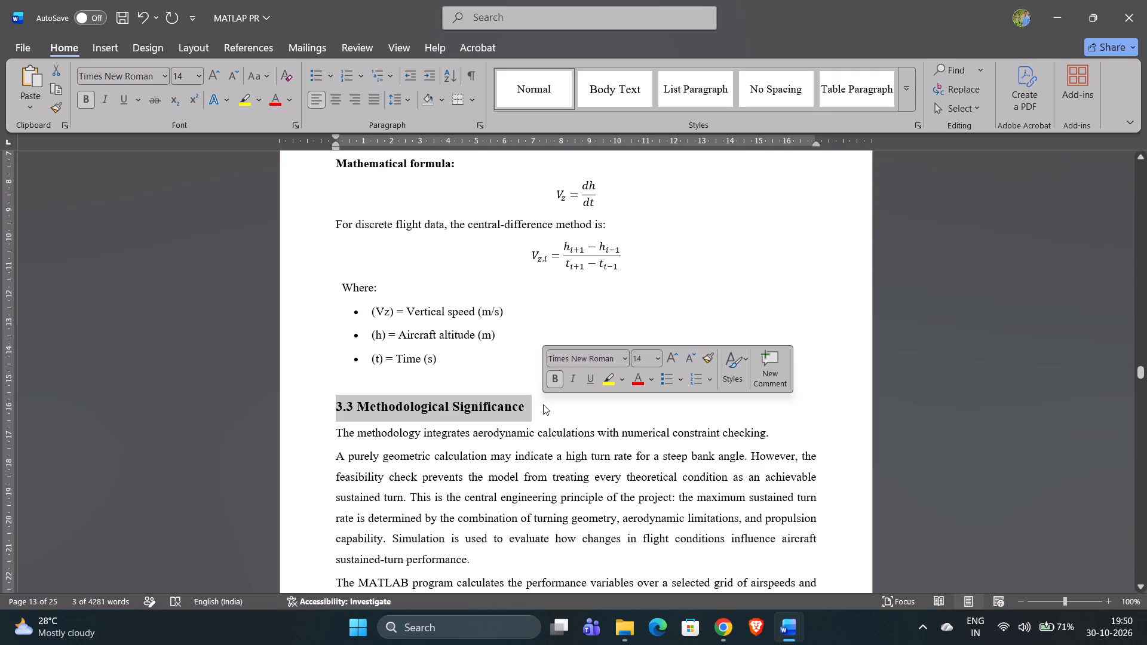
click(403, 368)
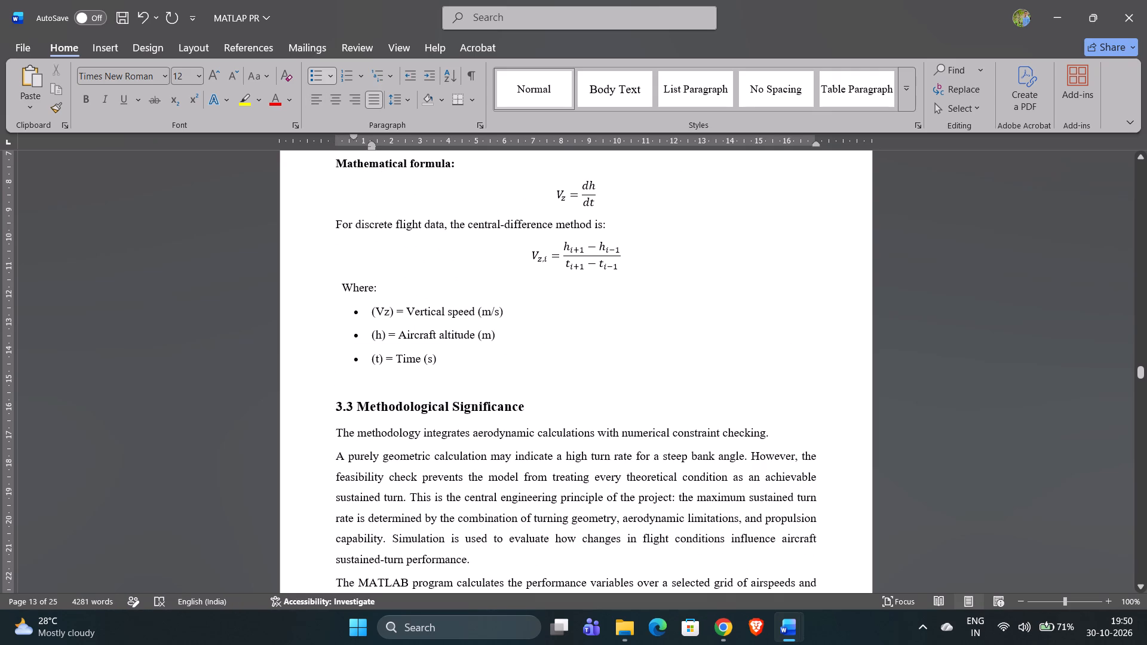
click(353, 410)
key(BackSpace)
key(4)
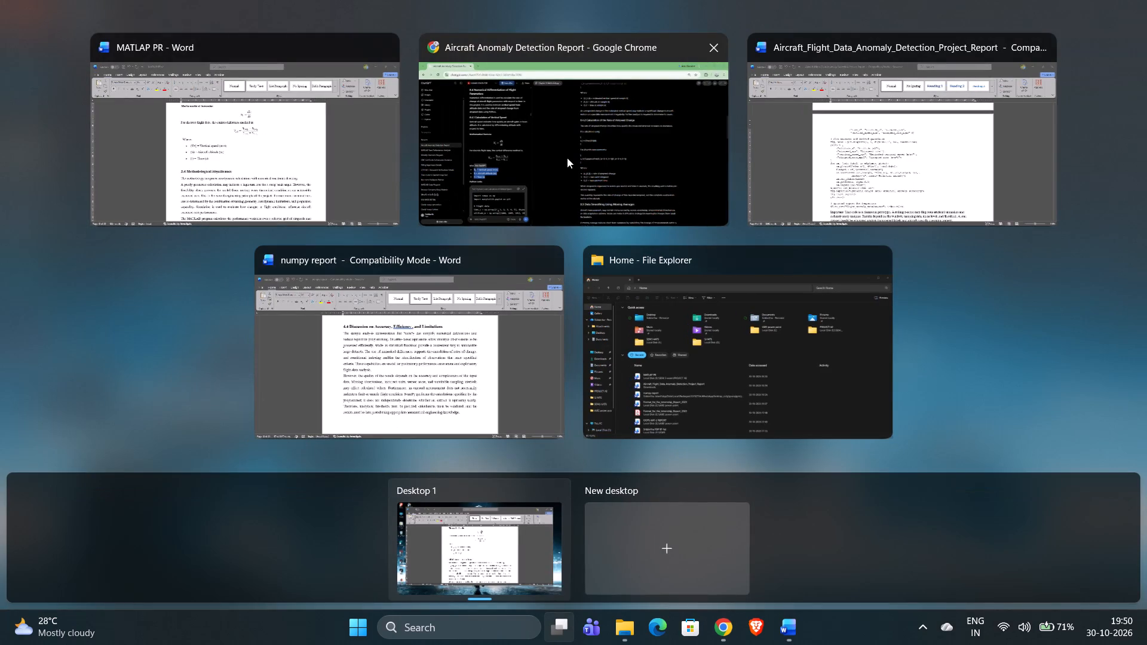
In the ChatGPT conversation in Chrome, copy the section 8.4.2 title "Calculation of the Rate of Airspeed Change" without its number.
click(567, 158)
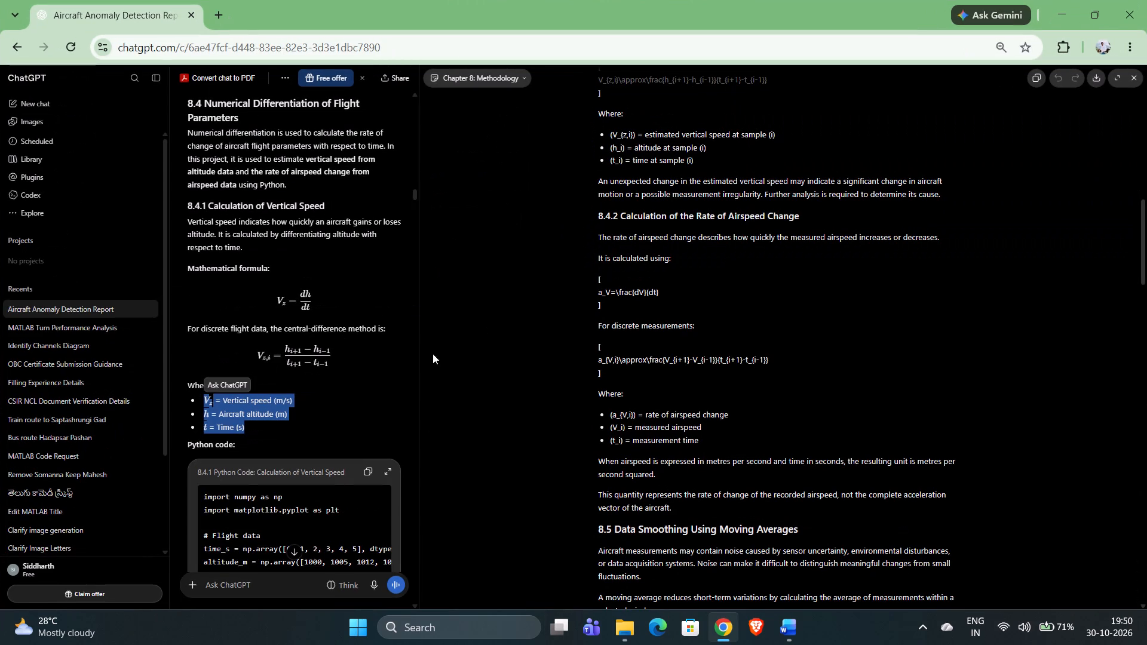
scroll(342, 386, down, 5)
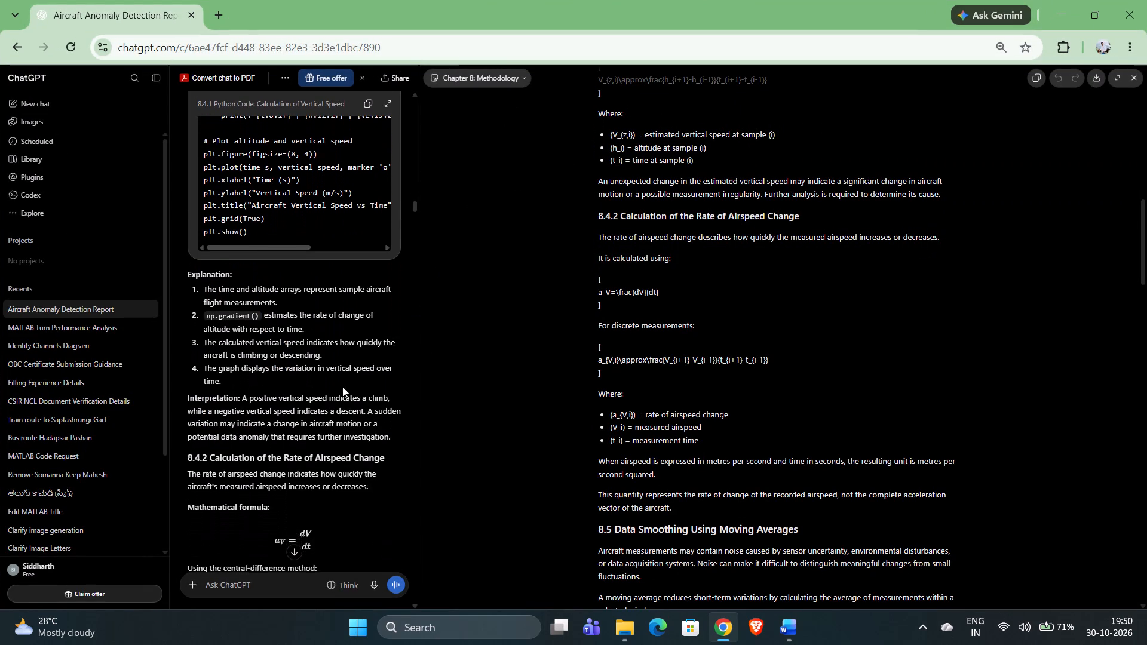
scroll(342, 386, down, 2)
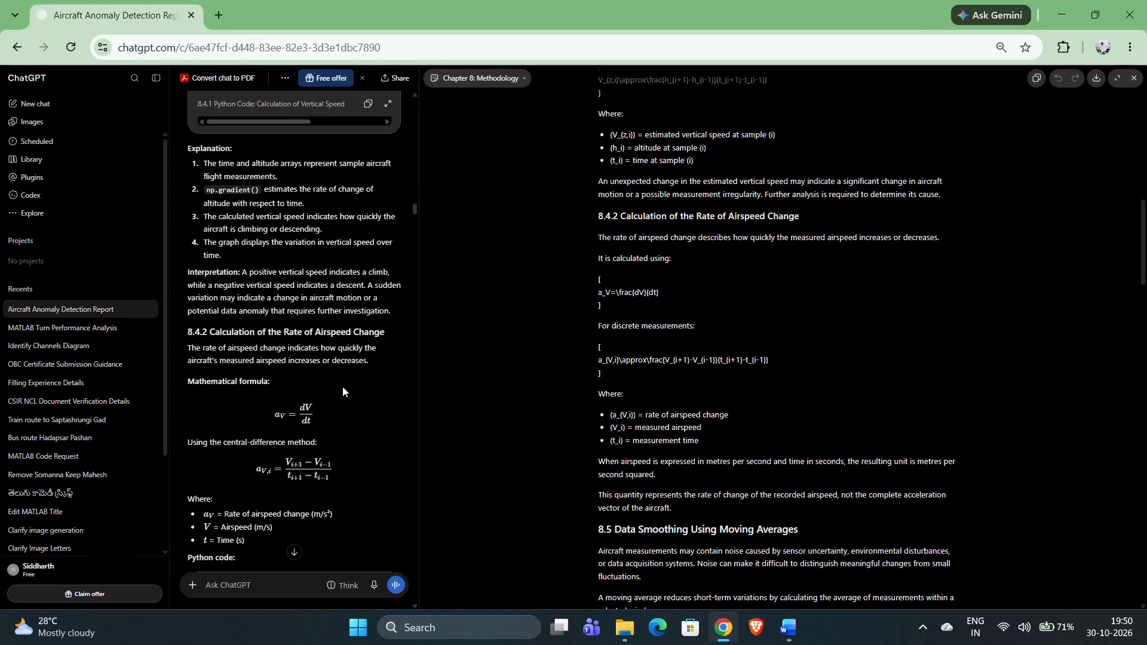
scroll(342, 386, down, 1)
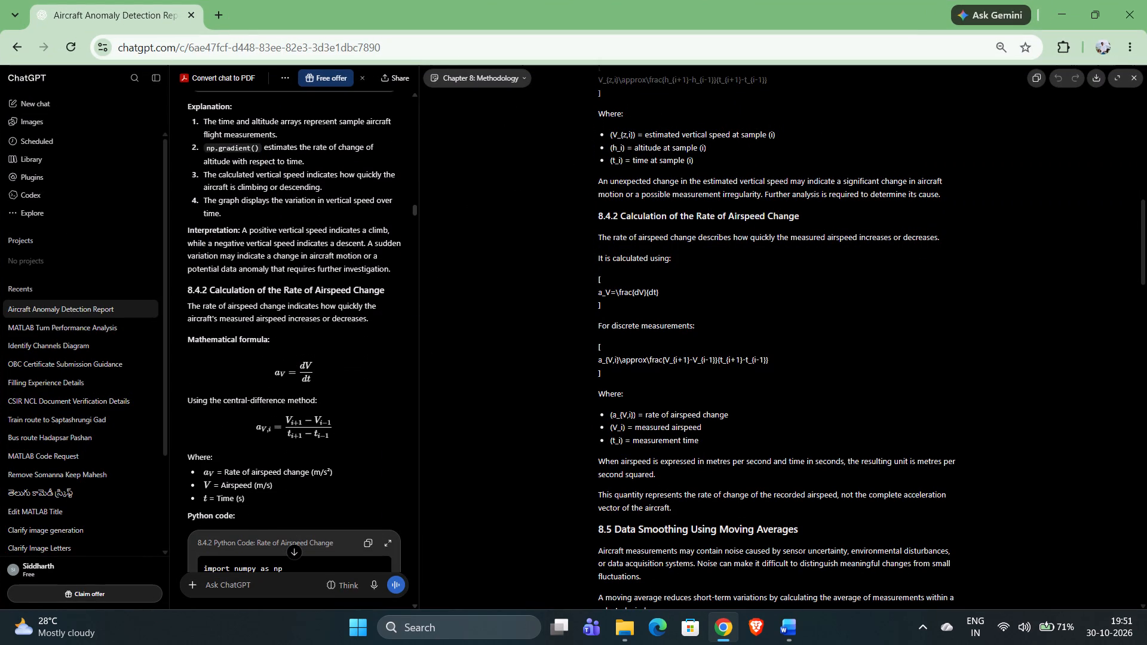
drag(210, 287, 388, 286)
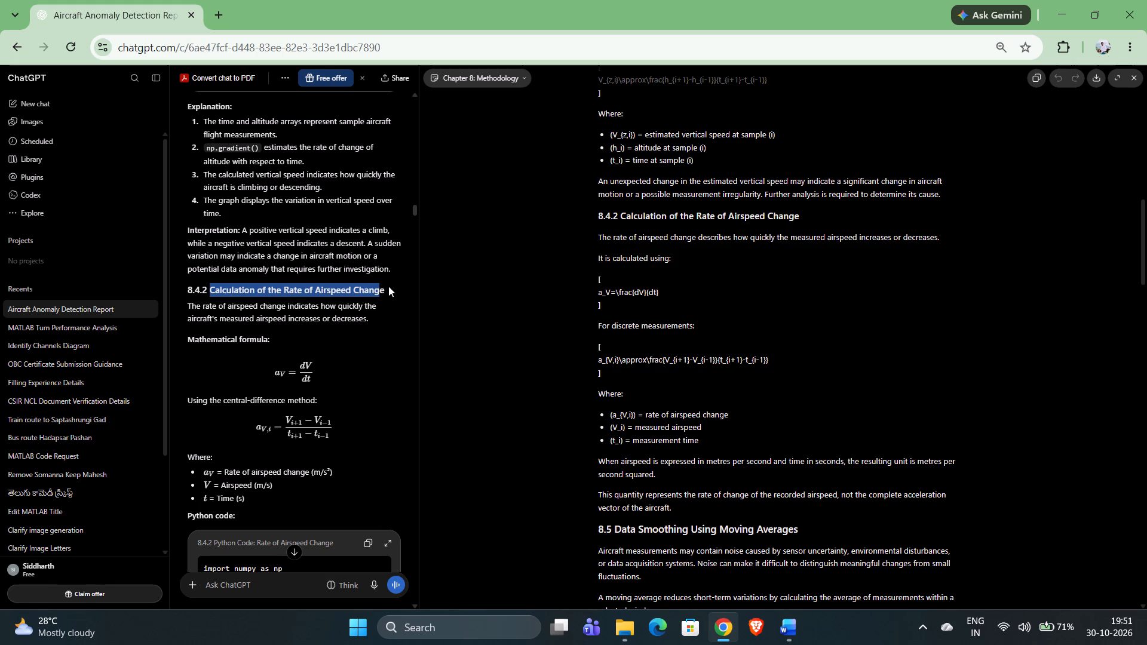
drag(388, 286, 383, 286)
key(ctrl+c)
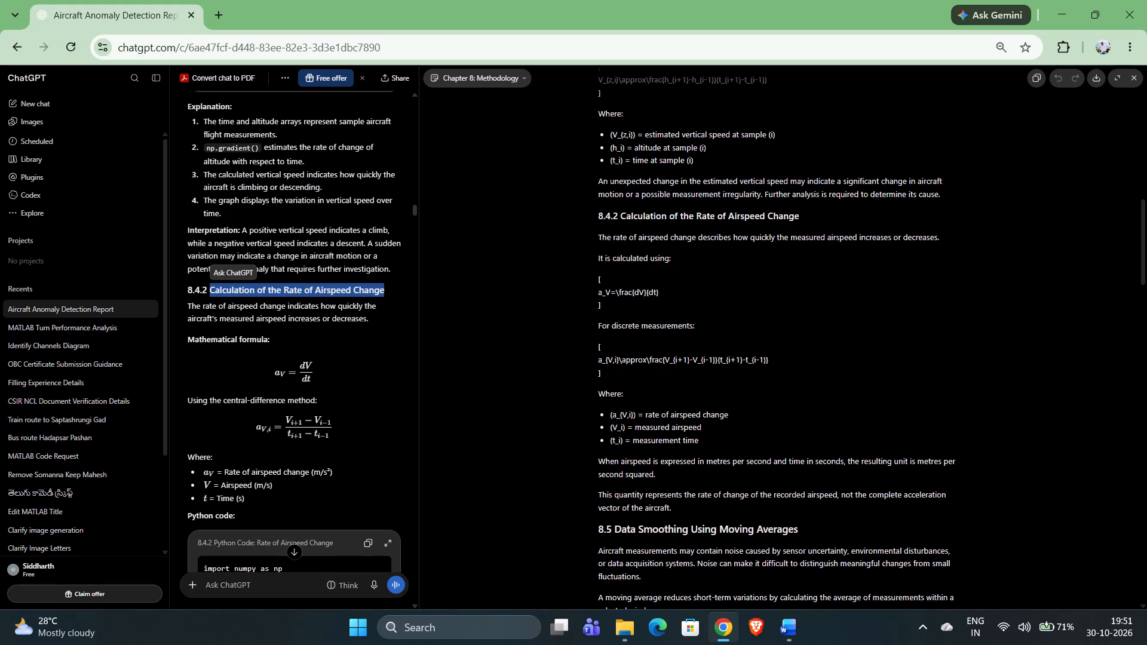
Back in the MATLAP PR Word document, replace the 3.4 heading's title with the copied "Calculation of the Rate of Airspeed Change".
click(553, 140)
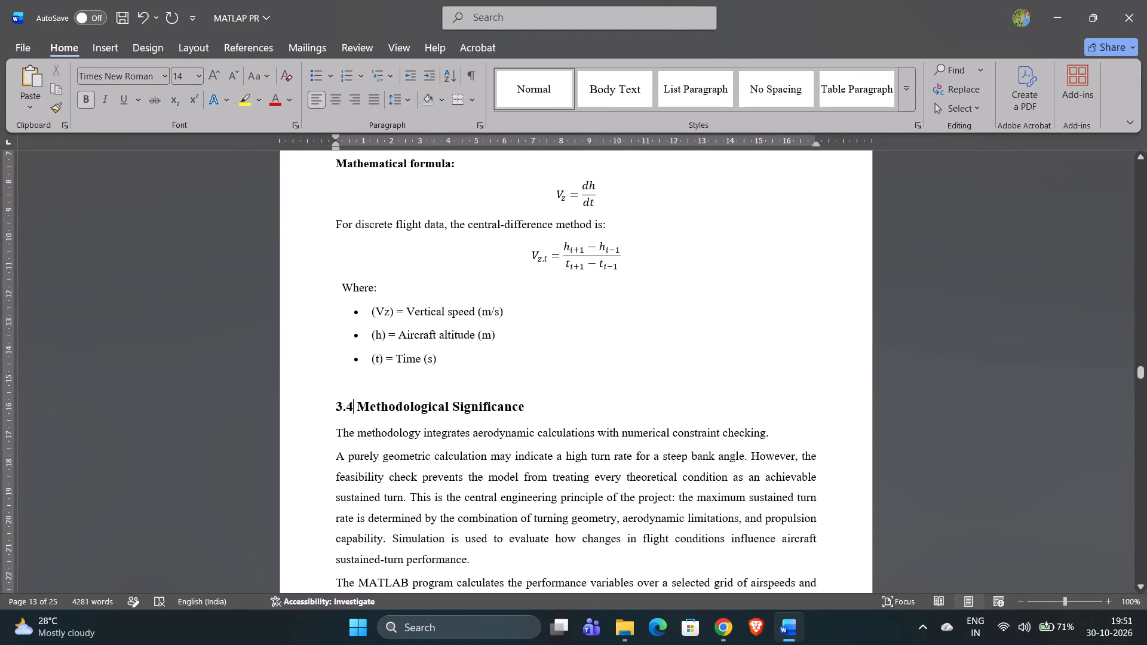
drag(373, 405, 529, 406)
click(541, 406)
drag(526, 406, 385, 406)
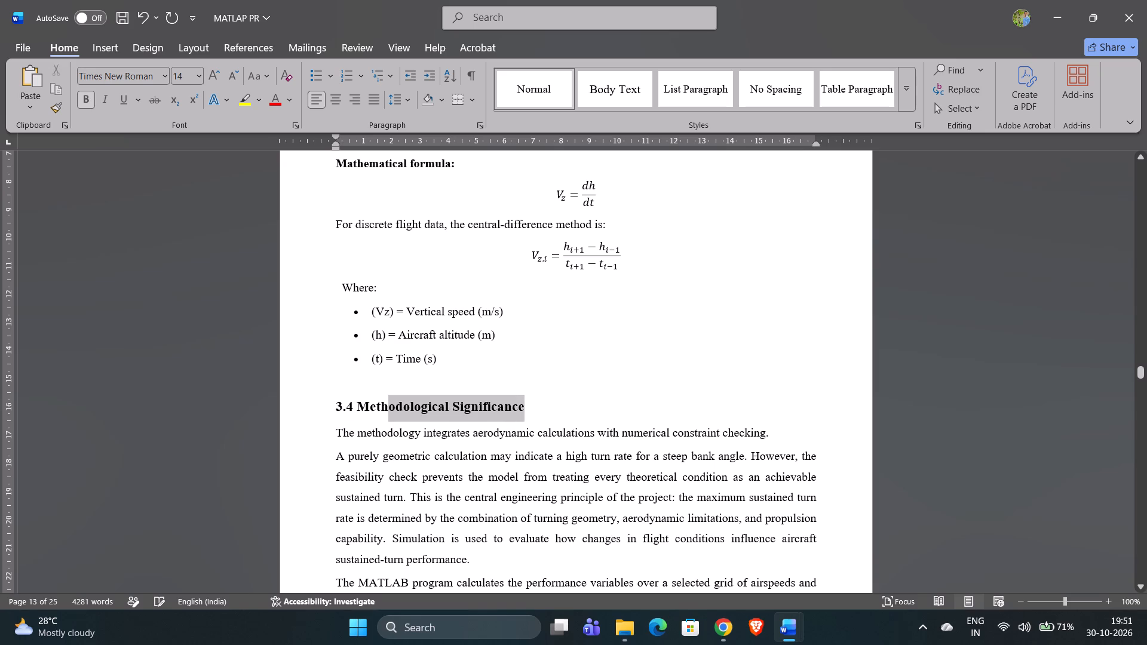
drag(385, 406, 381, 404)
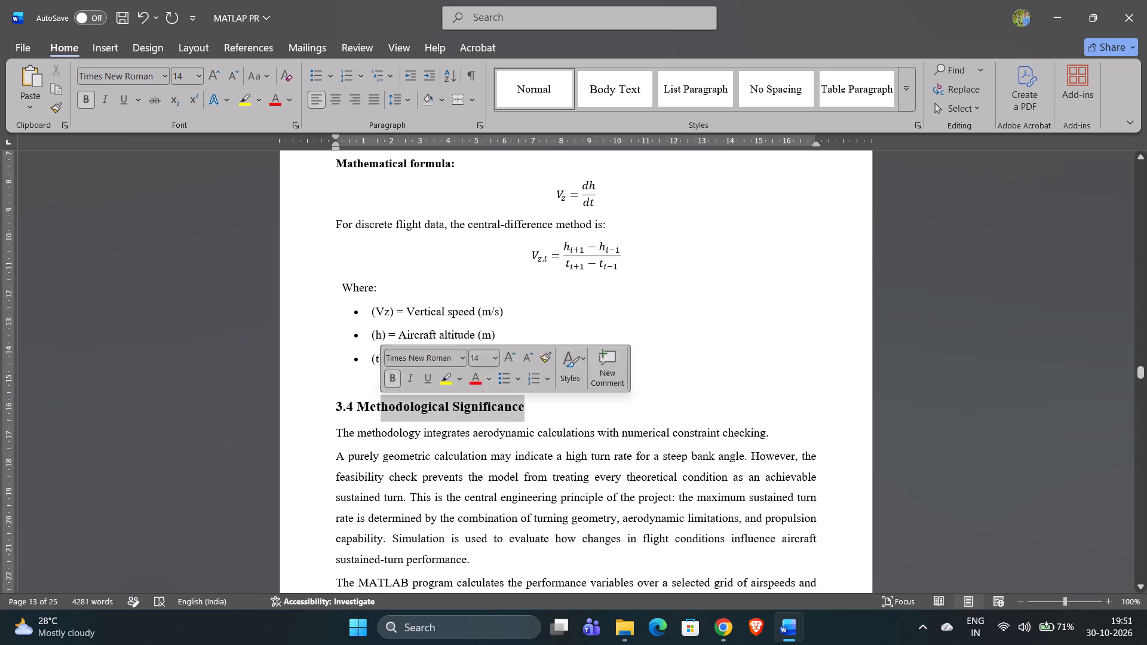
key(BackSpace)
key(ctrl+v)
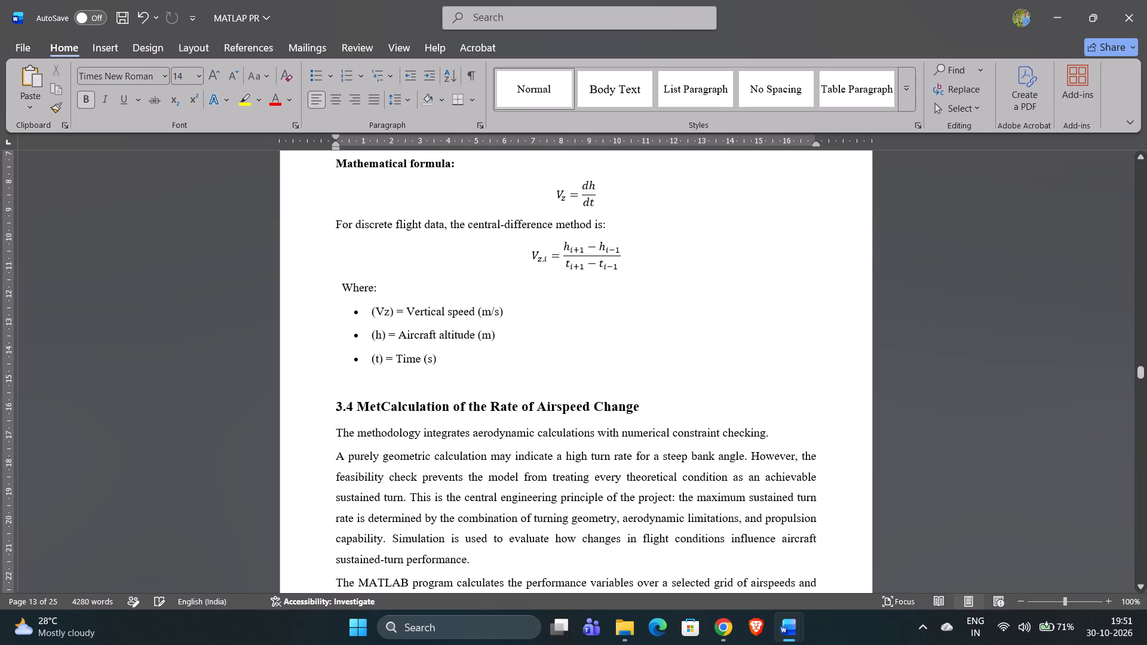
click(379, 410)
key(BackSpace)
key(BackSpace)
key(BackSpace)
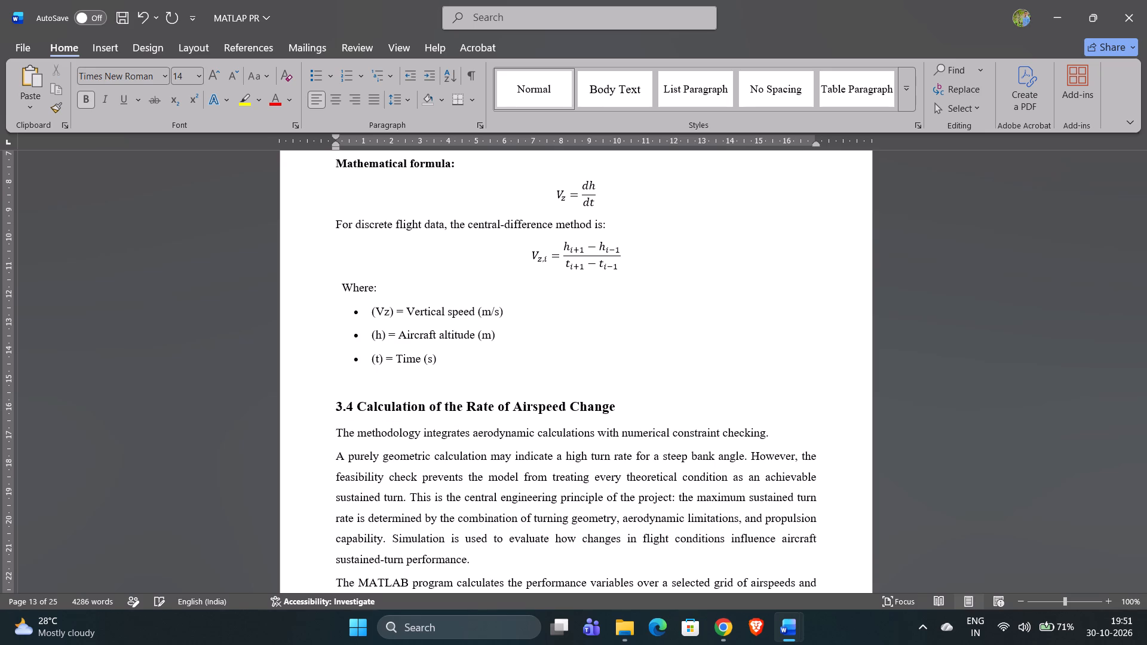
key(BackSpace)
key(space)
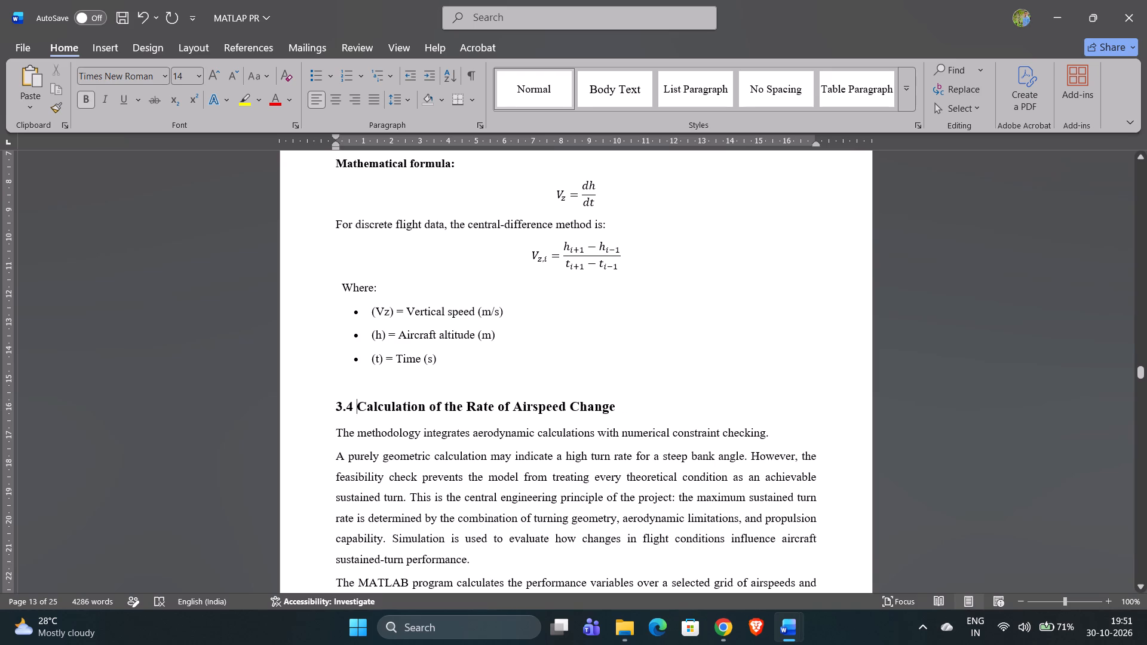
Delete the old section 3.4 body text from "methodology integrates aerodynamic calculations" through "parameters and should be", keeping the opening "The".
drag(360, 434, 530, 580)
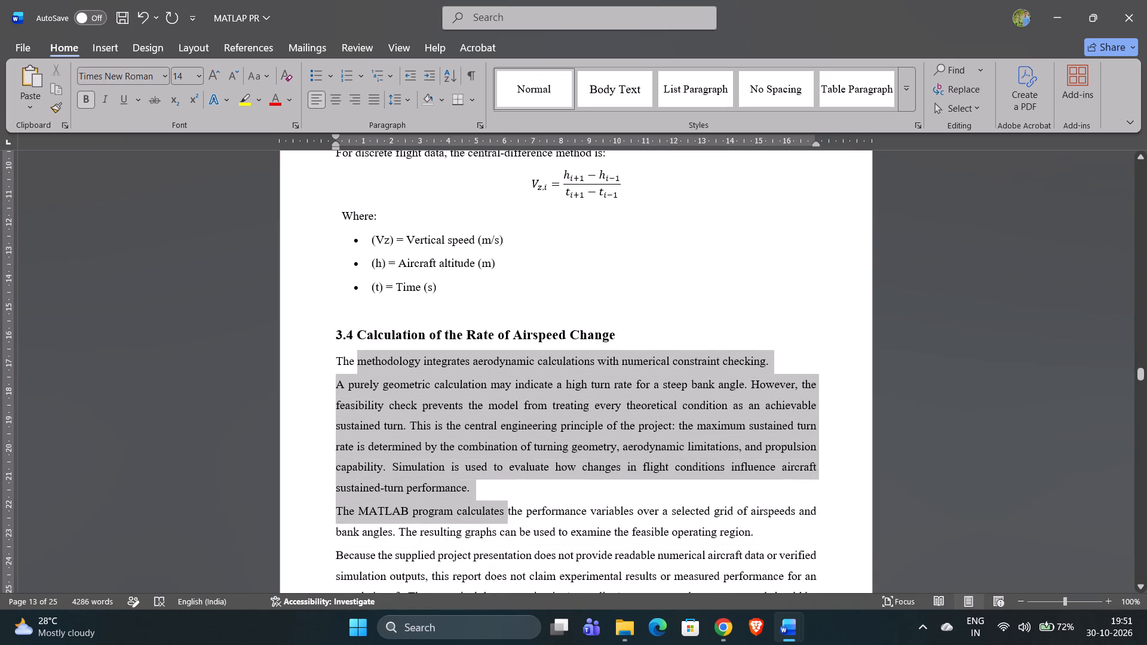
drag(530, 580, 670, 537)
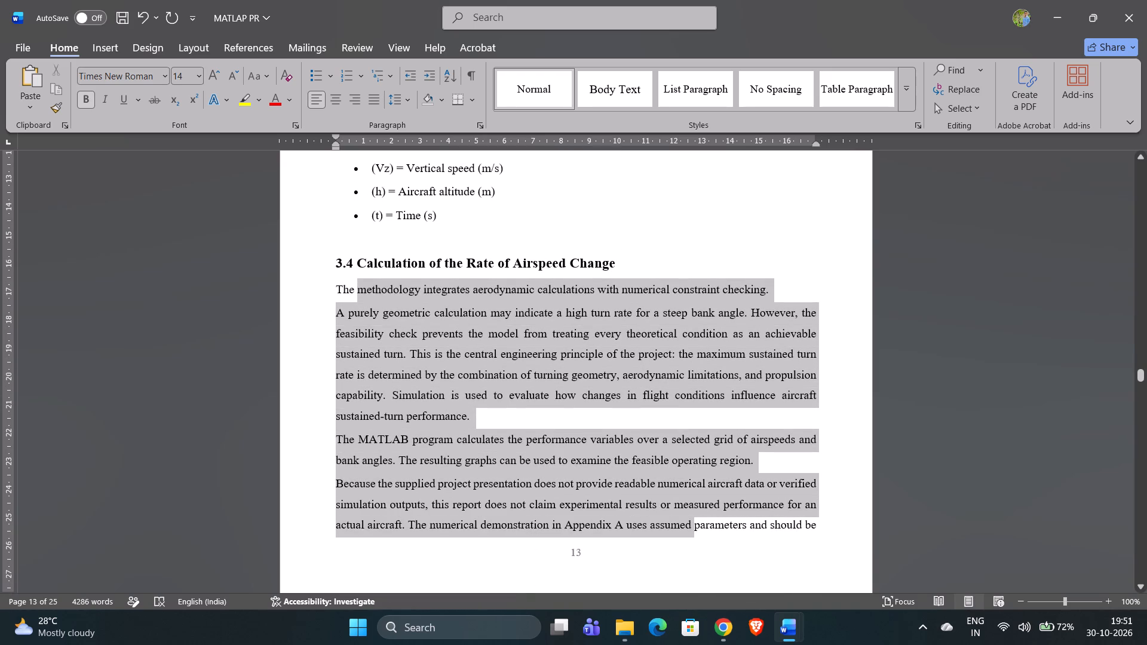
drag(670, 537, 729, 538)
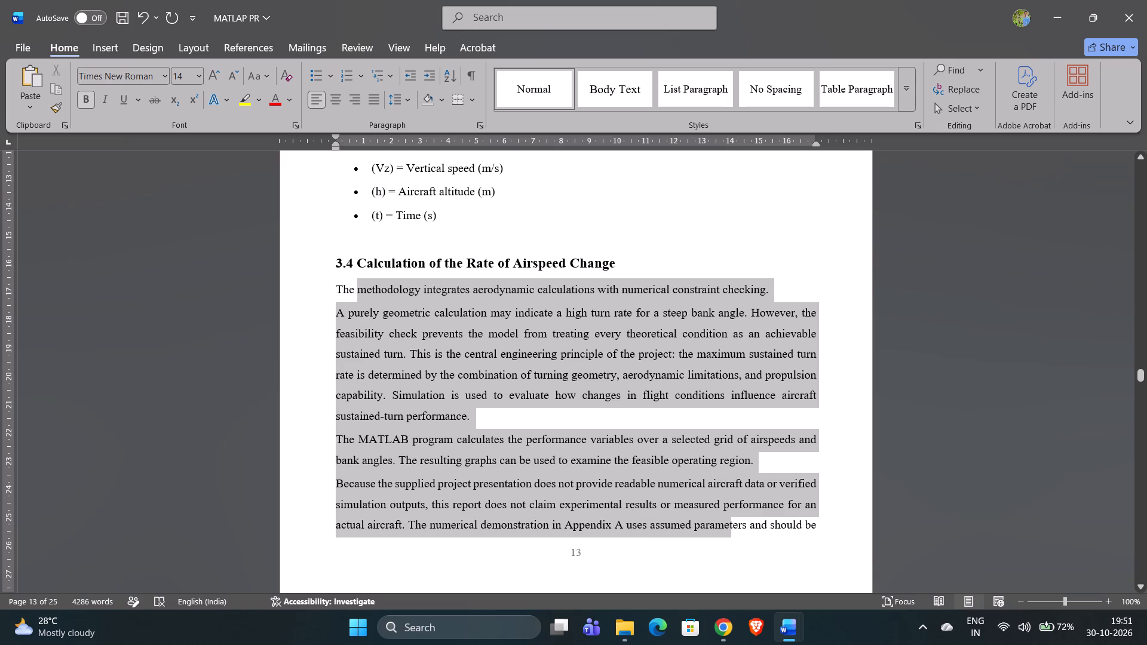
drag(729, 538, 781, 530)
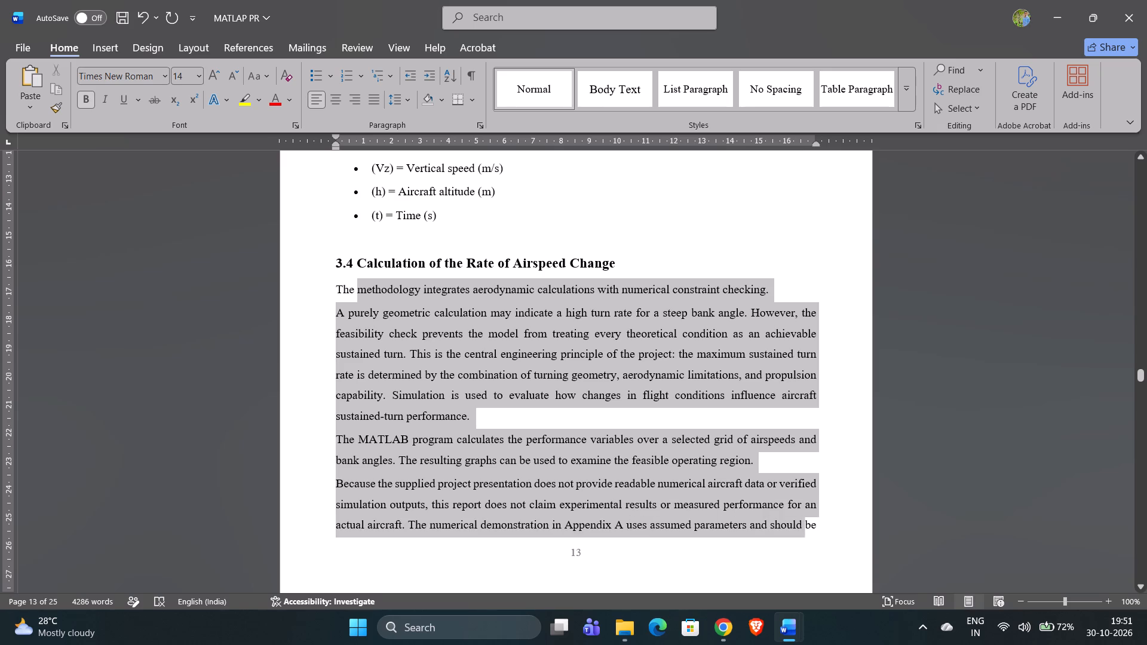
drag(781, 530, 817, 526)
drag(817, 526, 817, 525)
key(BackSpace)
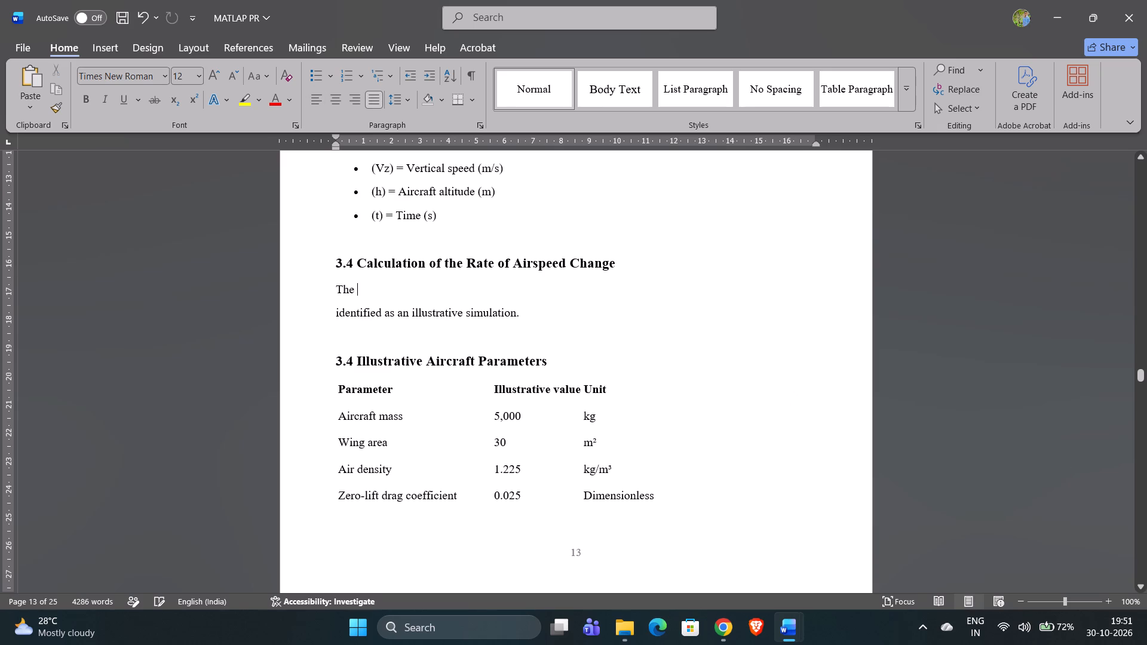
Copy ChatGPT's 8.4.2 introductory sentence and "Mathematical formula:" label into Word under heading 3.4, removing the duplicated "The".
click(627, 141)
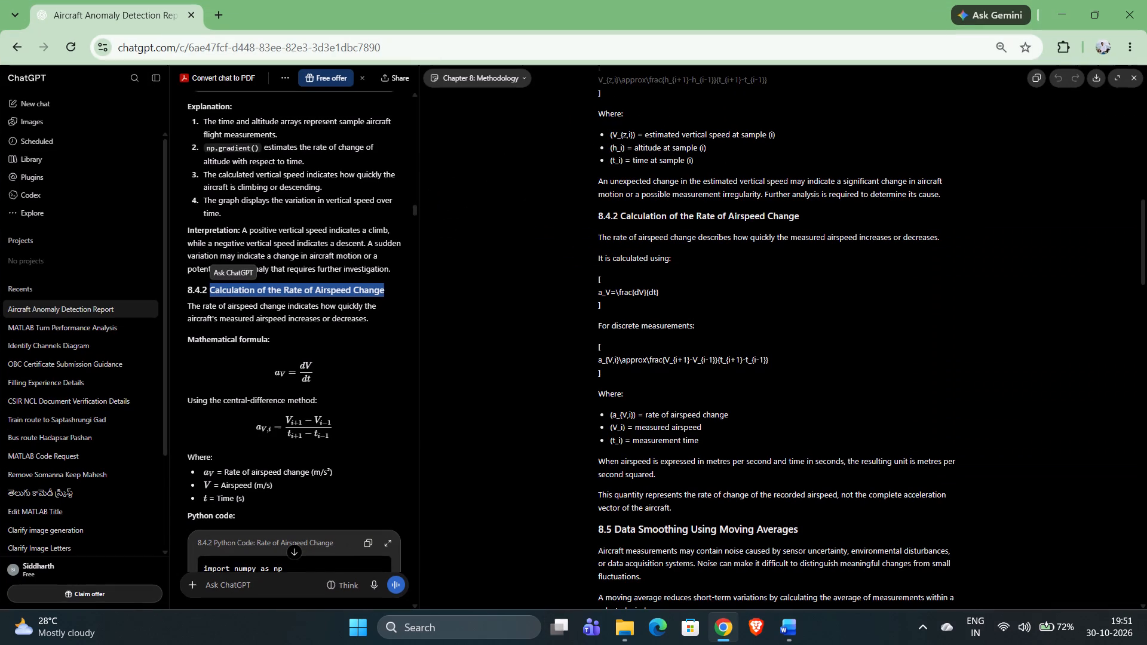
scroll(395, 382, down, 1)
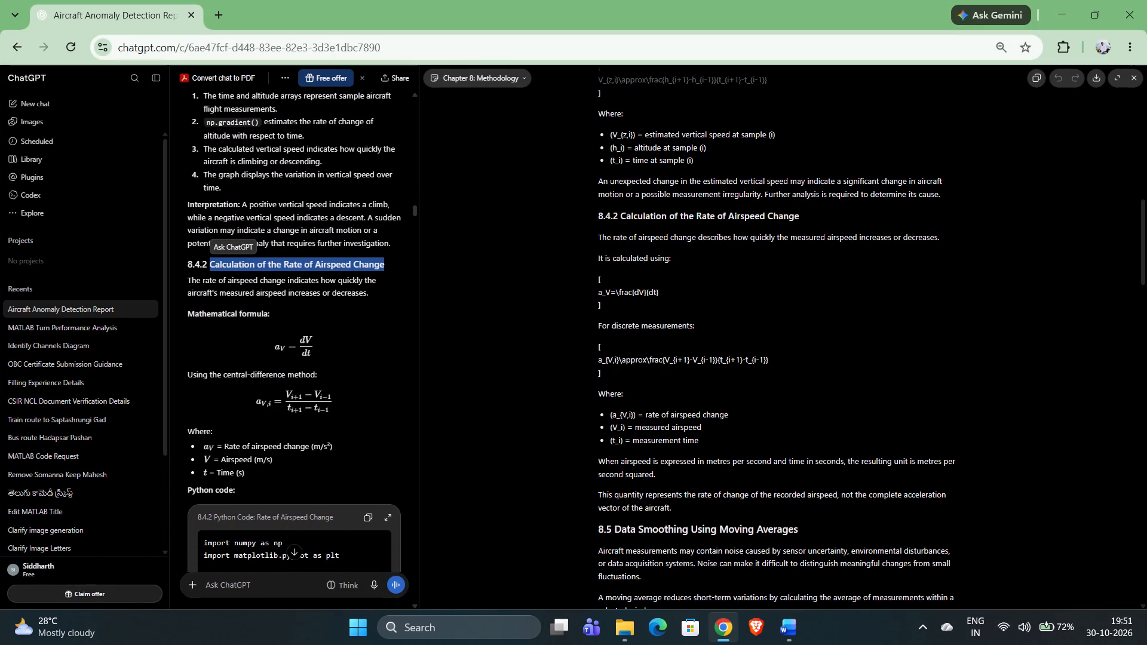
drag(189, 280, 278, 311)
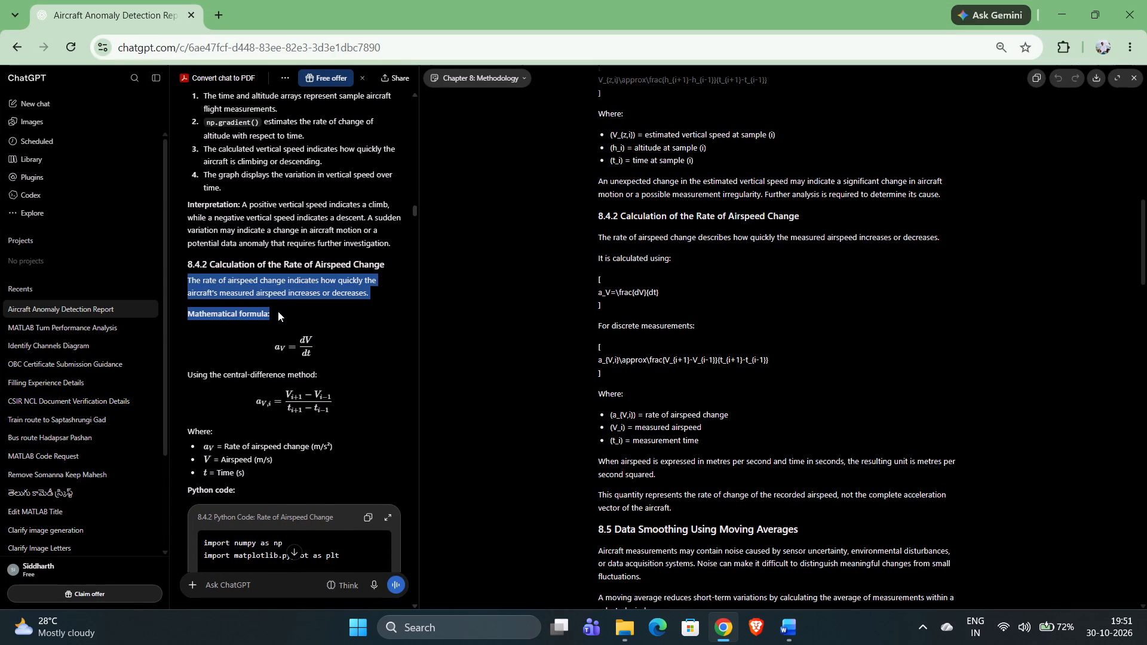
drag(278, 311, 277, 311)
key(ctrl+c)
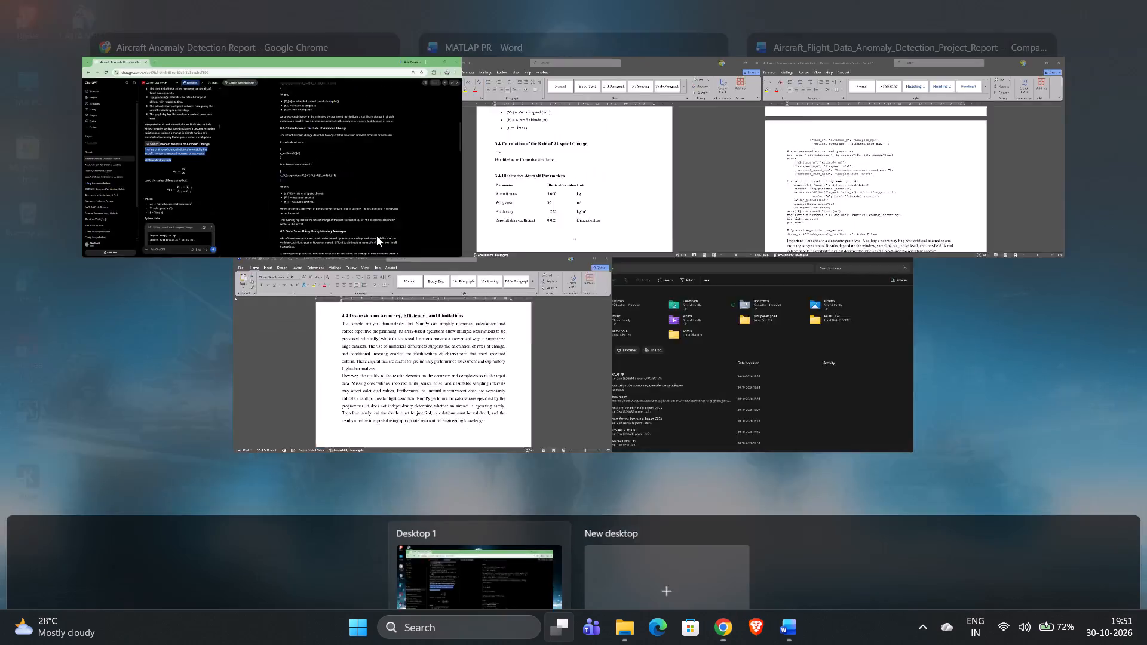
click(535, 146)
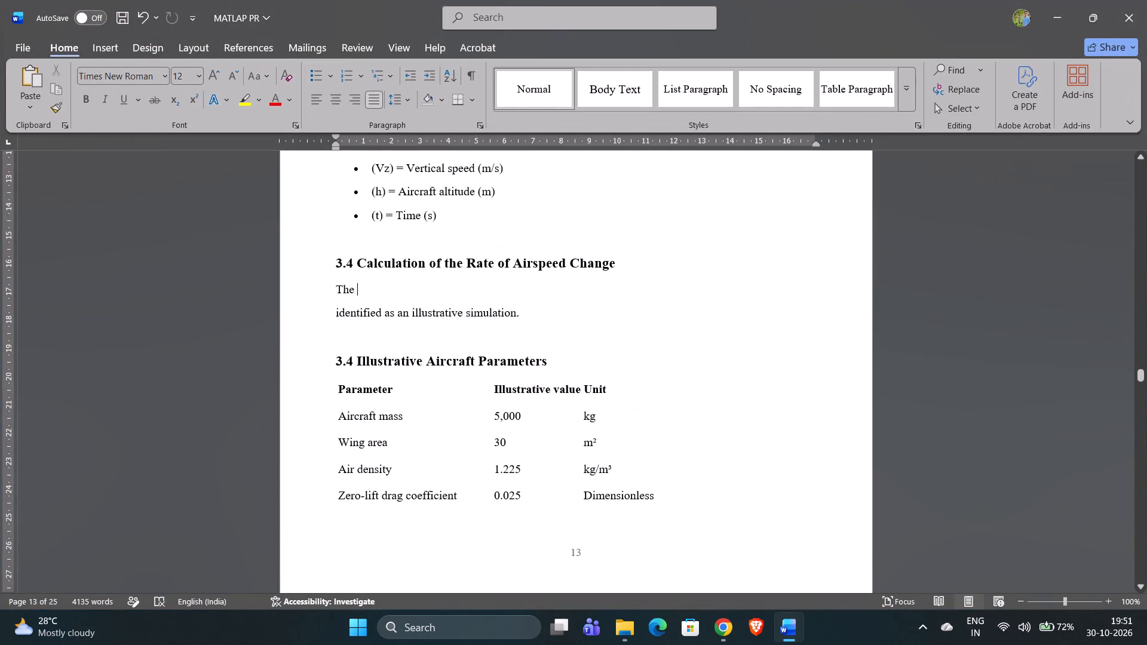
key(ctrl+v)
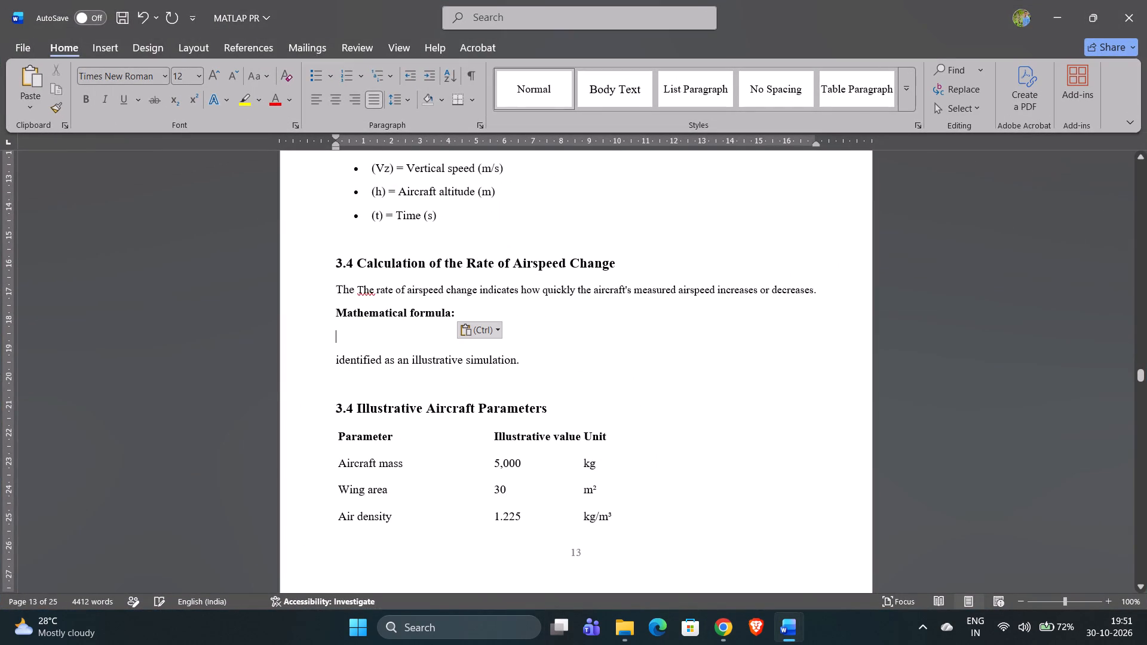
click(371, 290)
click(373, 290)
key(BackSpace)
key(BackSpace)
key(BackSpace)
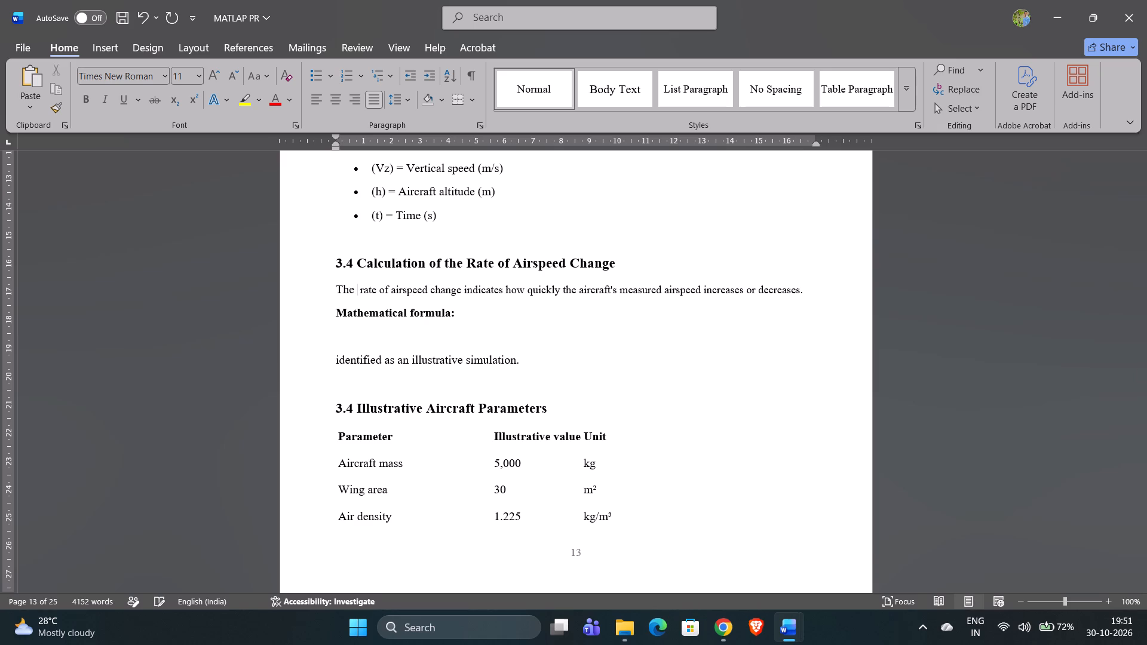
Insert the airspeed change equation a_V = dV/dt, copied from ChatGPT section 8.4.2, on a new line below "Mathematical formula:" in Word.
click(456, 311)
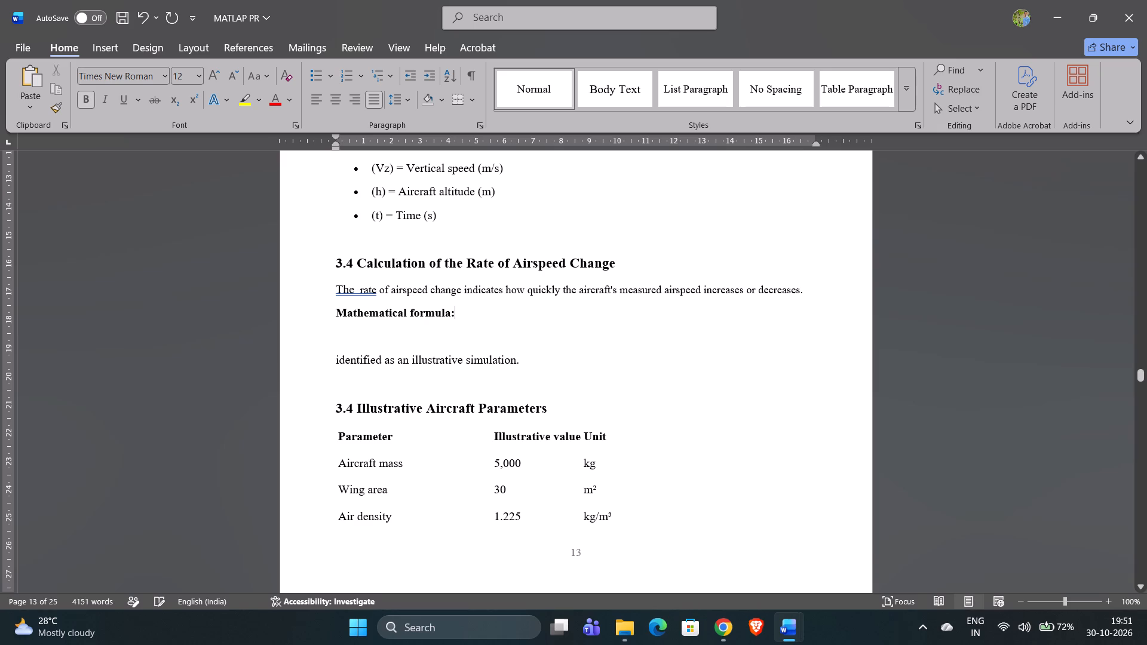
key(Return)
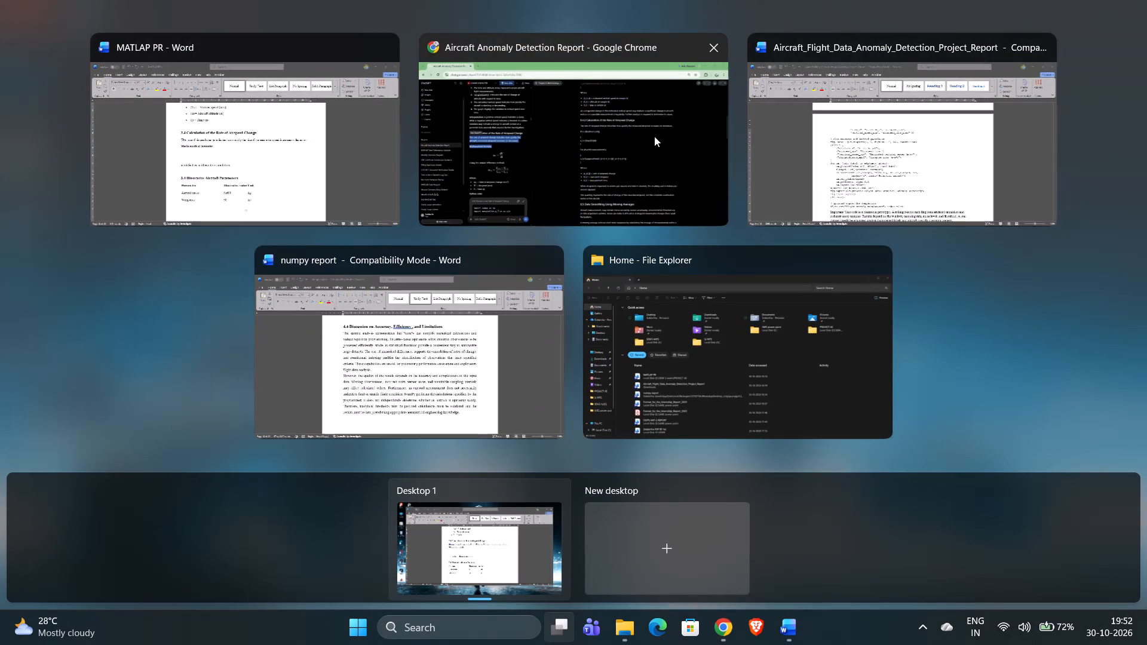
click(657, 137)
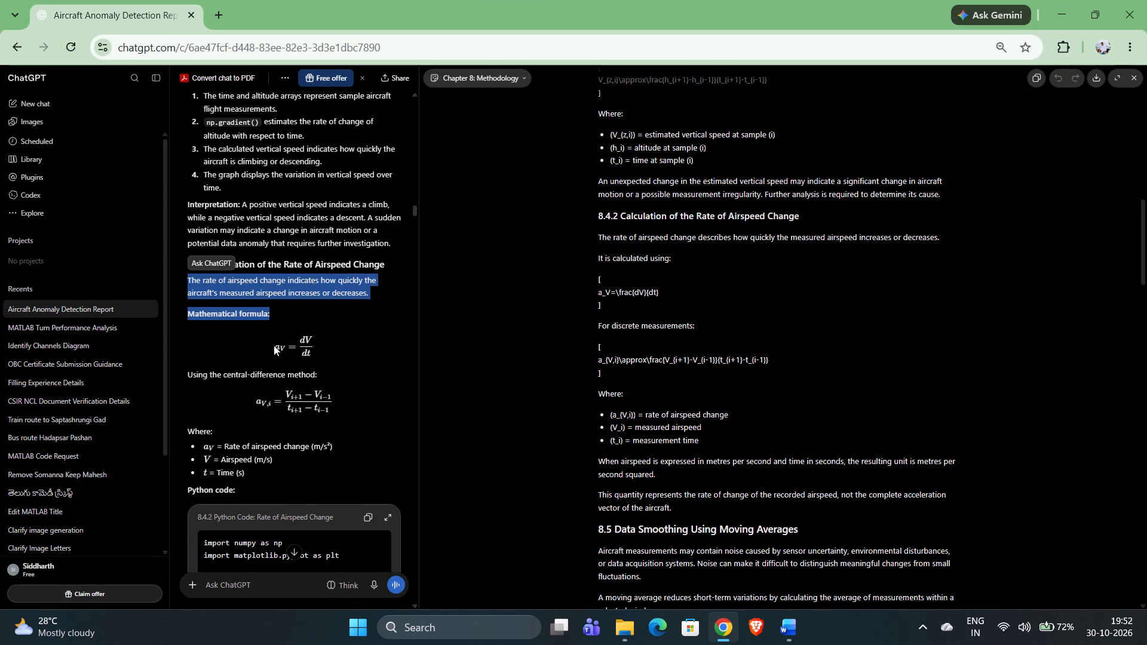
drag(276, 347, 320, 345)
key(ctrl+c)
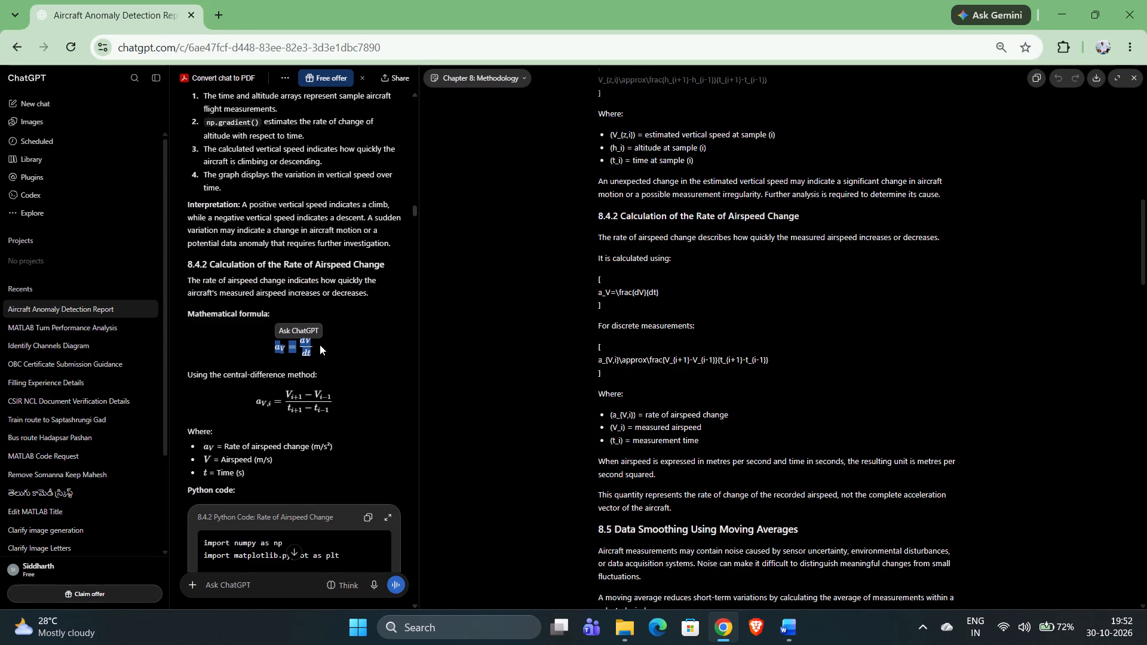
click(585, 176)
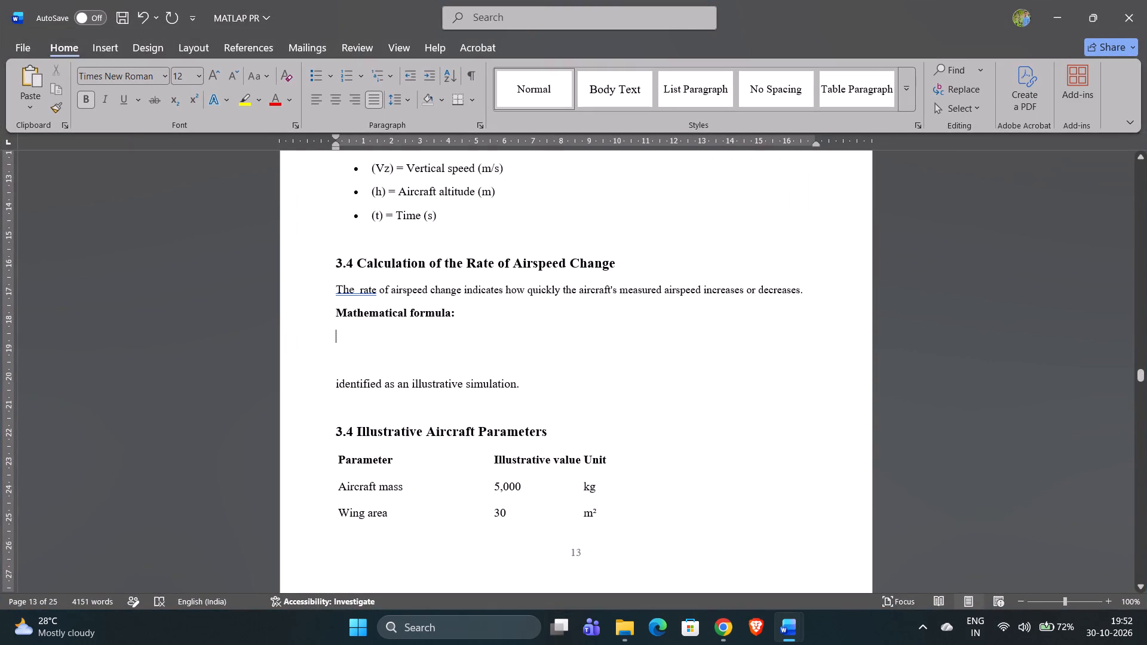
key(ctrl+v)
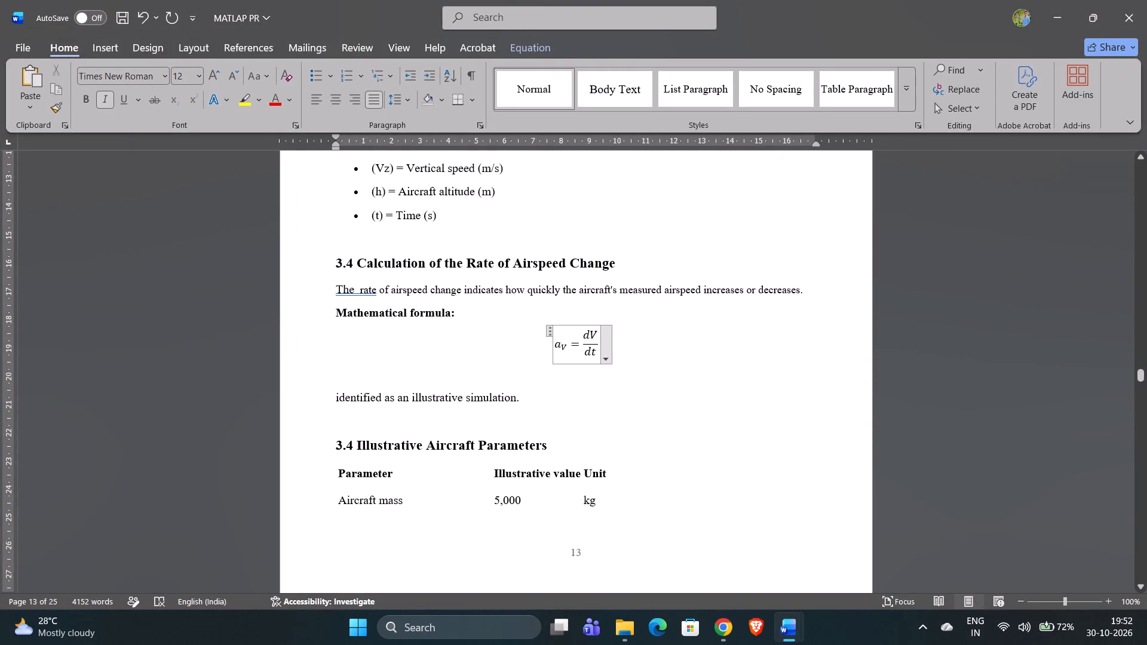
Remove the blank line between the new equation and the leftover text "identified as an illustrative simulation.".
click(342, 386)
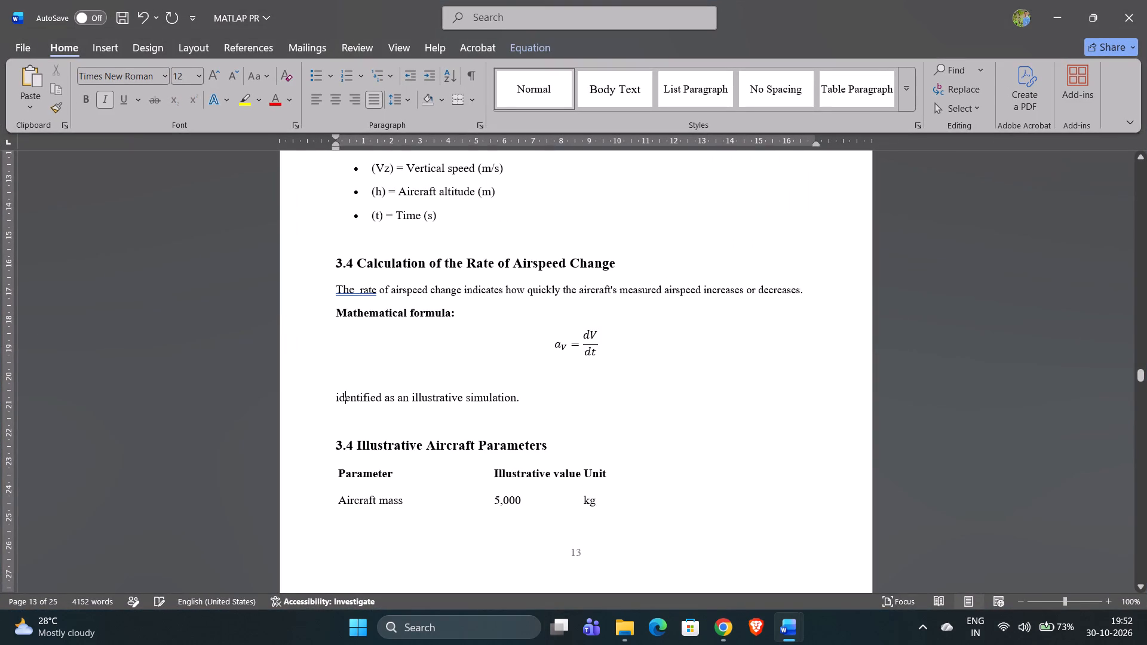
click(333, 391)
key(BackSpace)
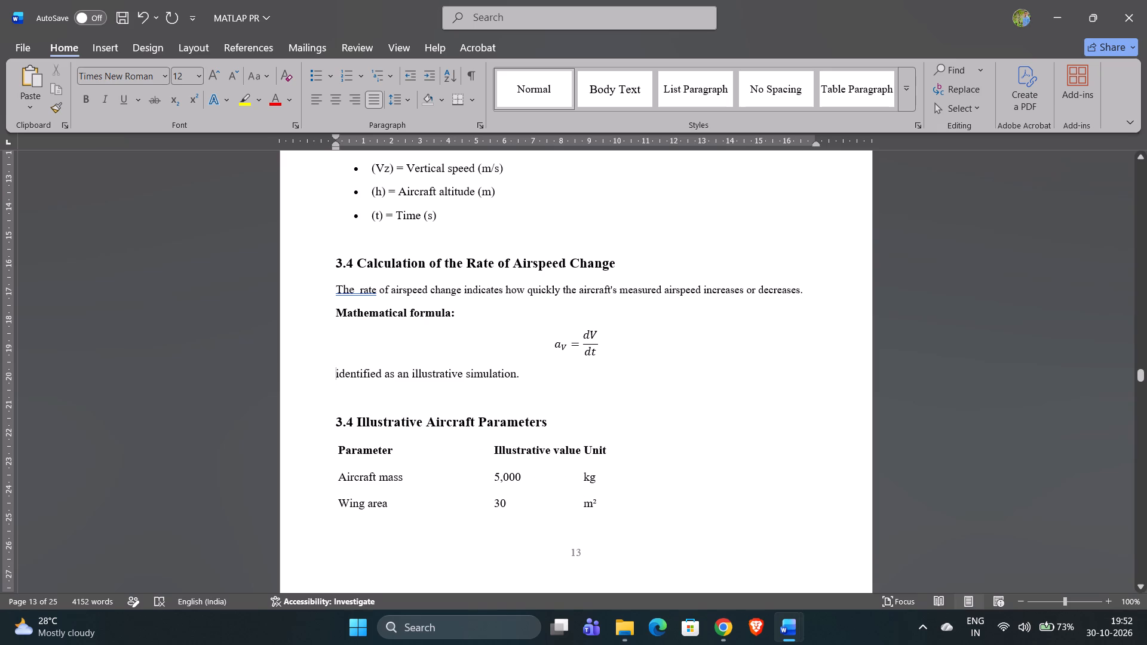
Delete the leftover text "identified as an illustrative simulation." below the airspeed change equation.
drag(524, 368, 306, 376)
key(BackSpace)
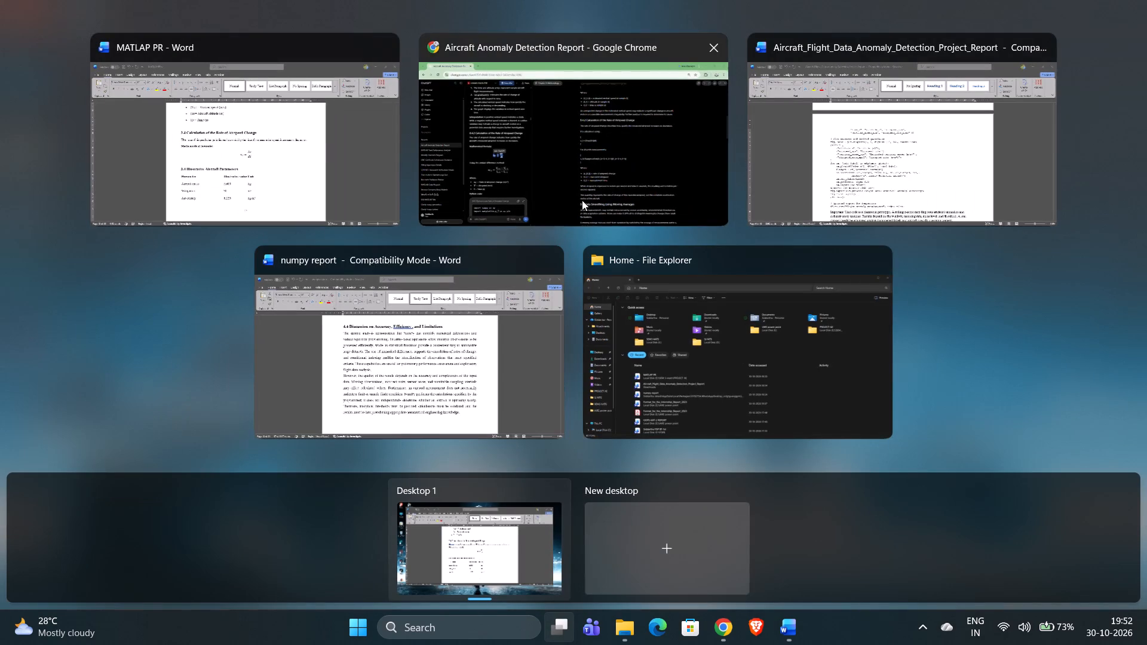
Copy the line "Using the central-difference method:" from ChatGPT section 8.4.2 into Word below the a_V = dV/dt equation.
click(582, 200)
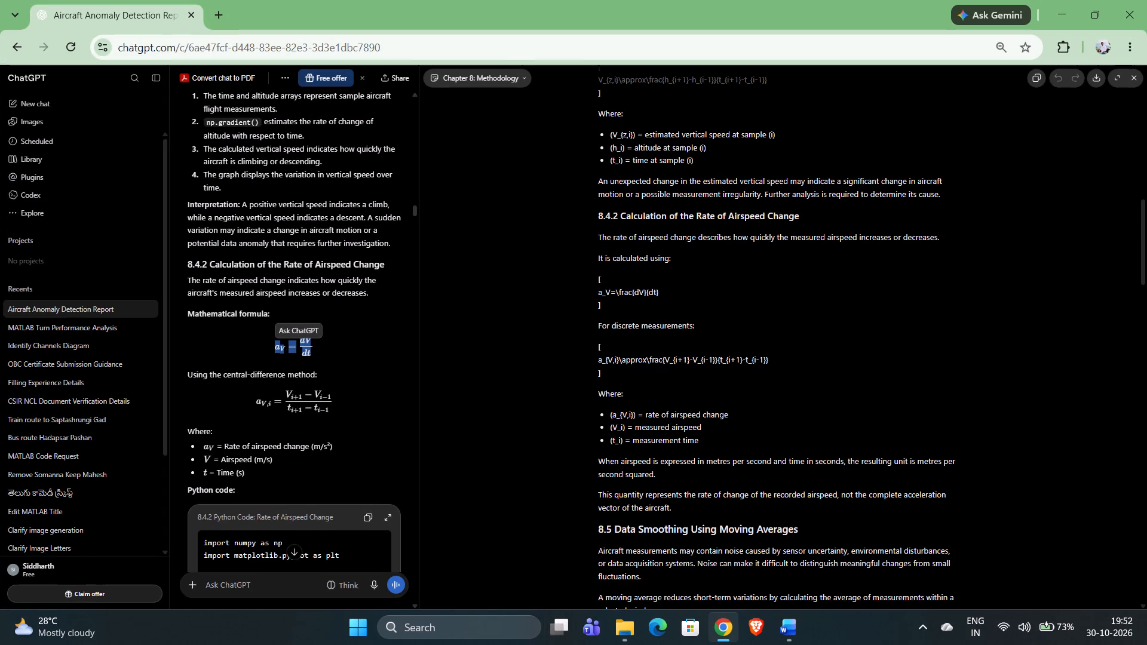
drag(191, 376, 339, 380)
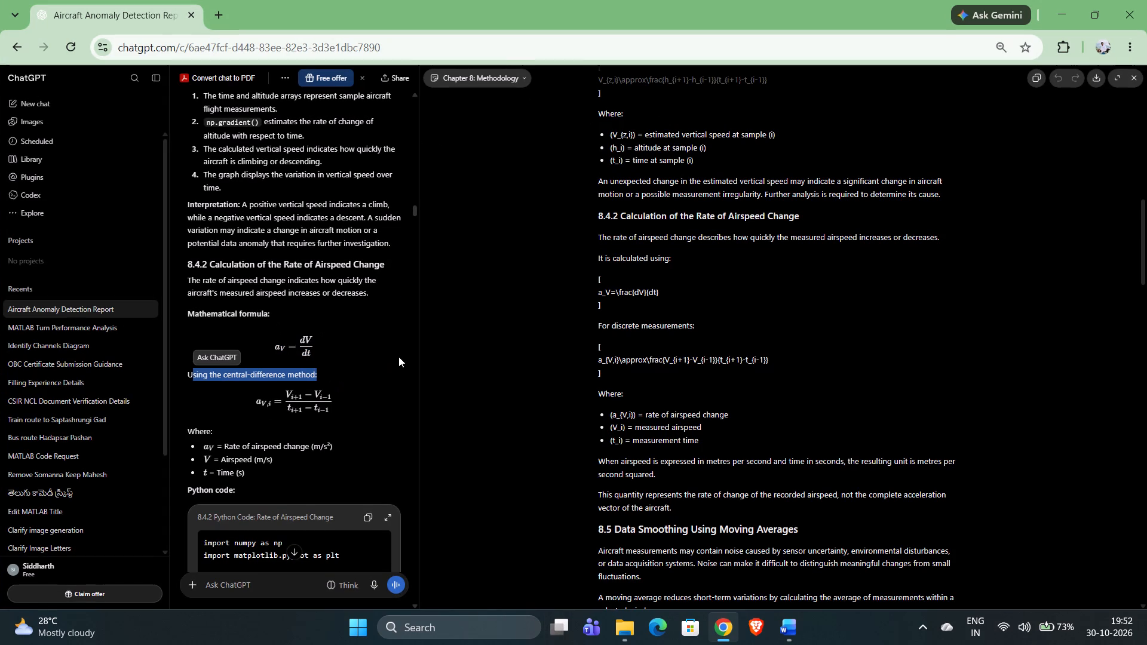
click(398, 357)
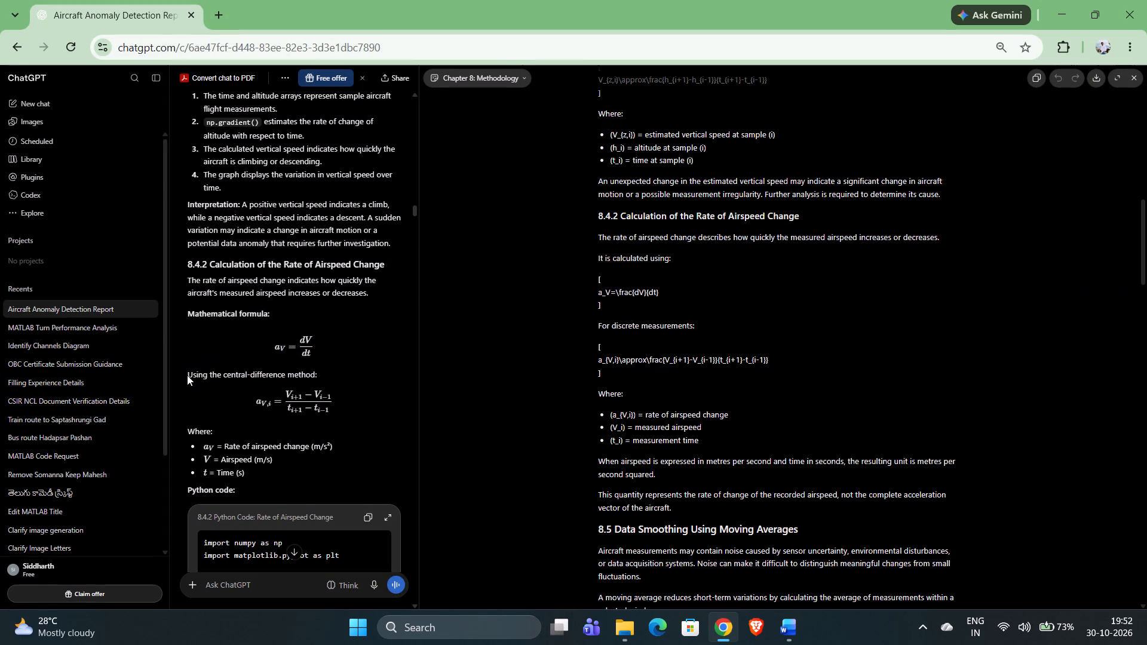
drag(187, 375, 337, 378)
key(ctrl+c)
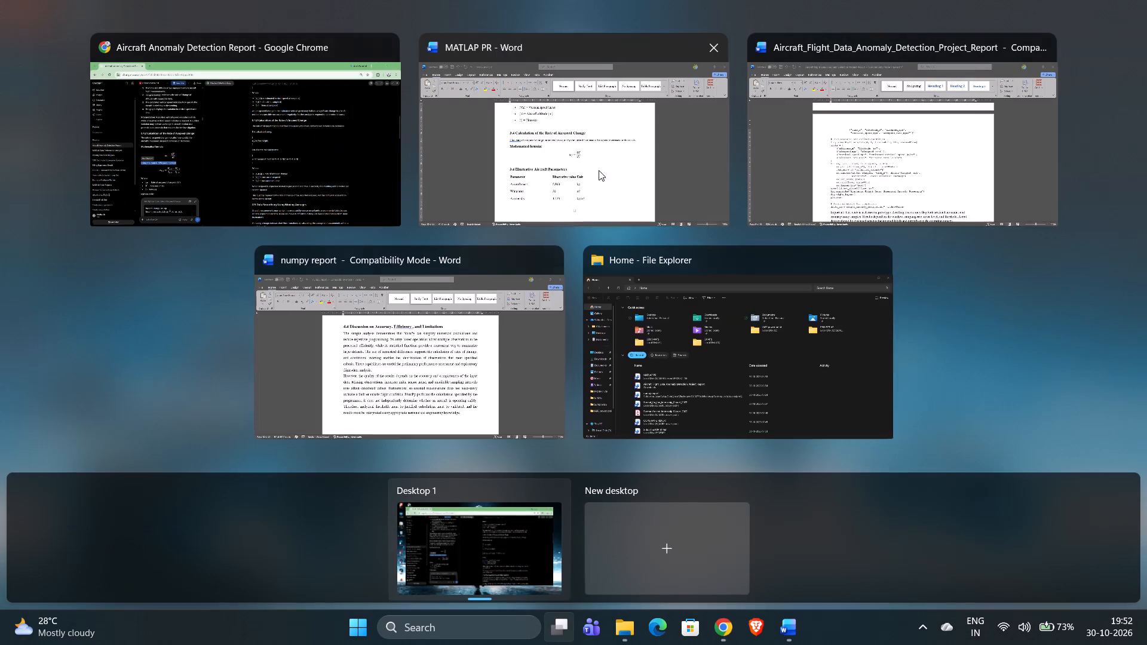
click(568, 136)
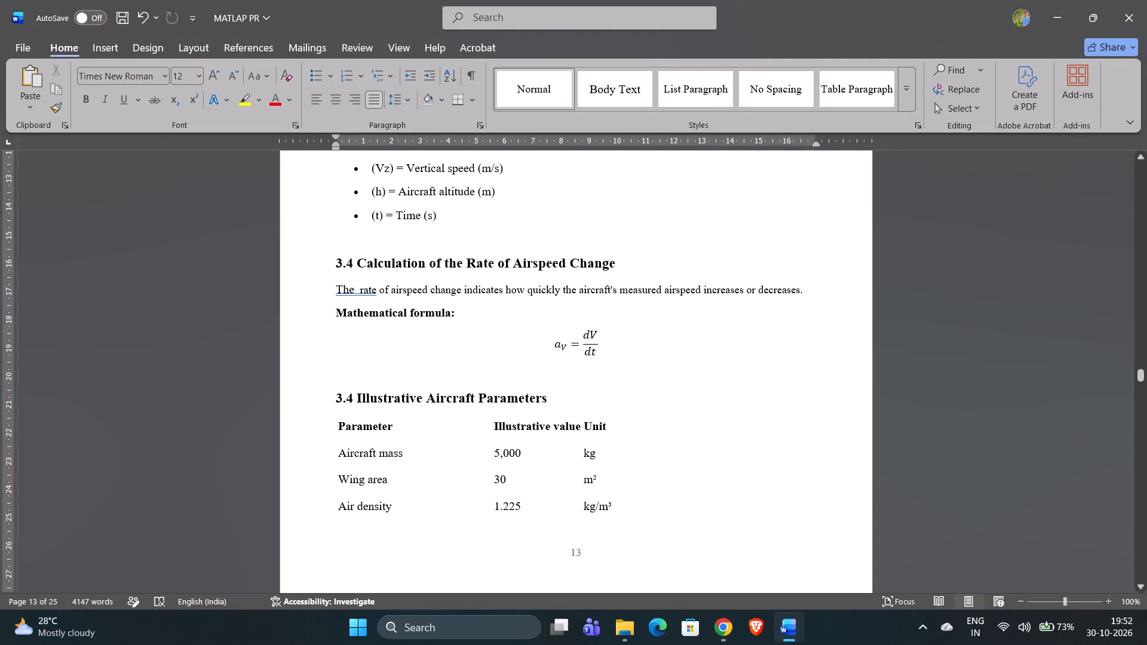
key(ctrl+v)
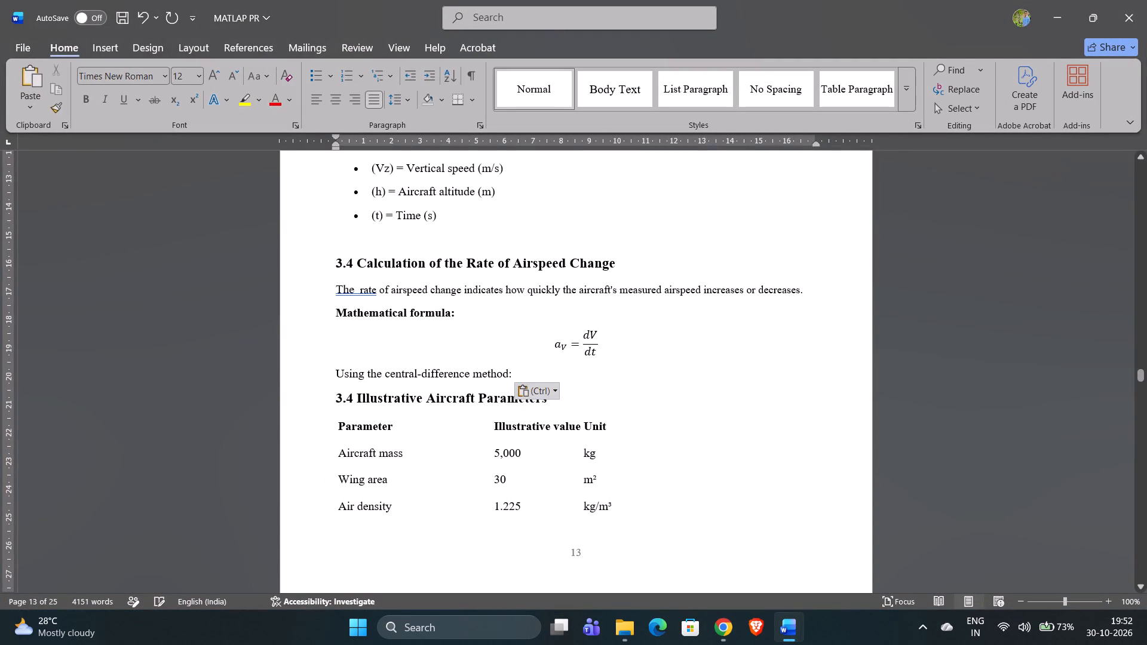
Insert ChatGPT's central-difference equation for a_V,i on a new line below "Using the central-difference method:" in Word.
key(Return)
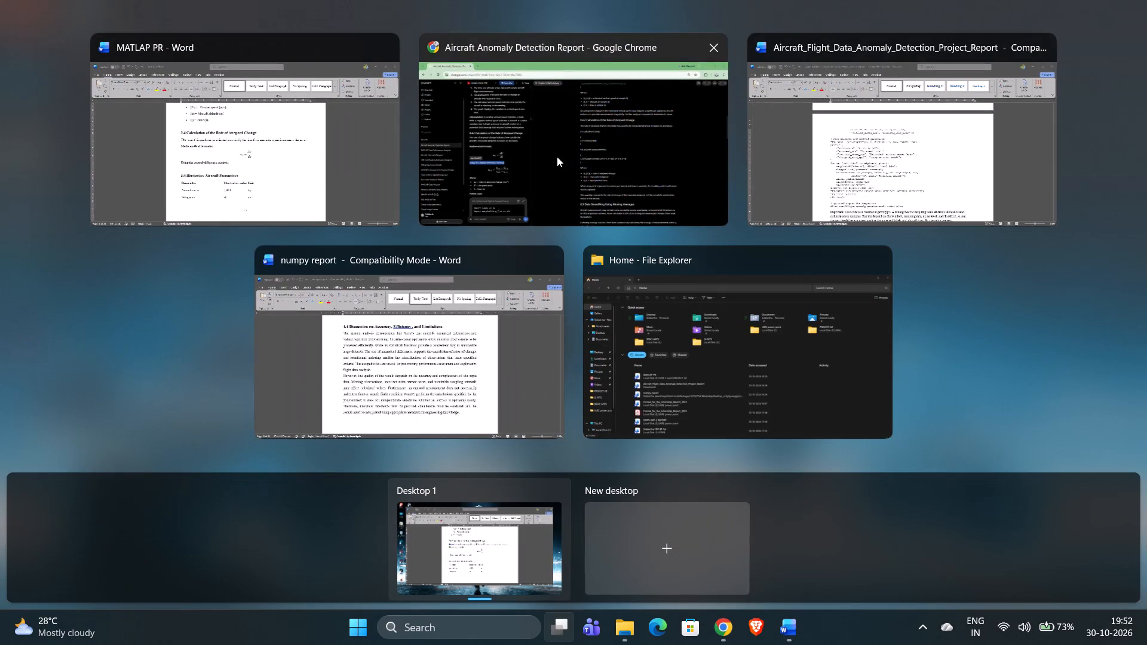
click(557, 156)
click(255, 402)
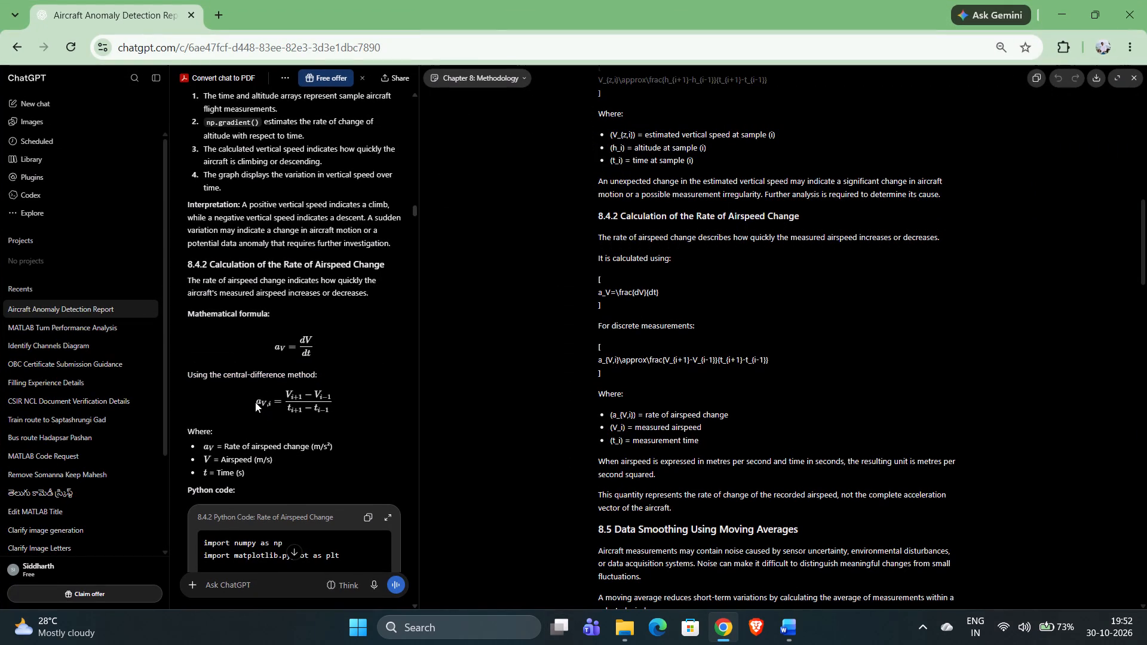
drag(258, 403, 361, 403)
key(ctrl+c)
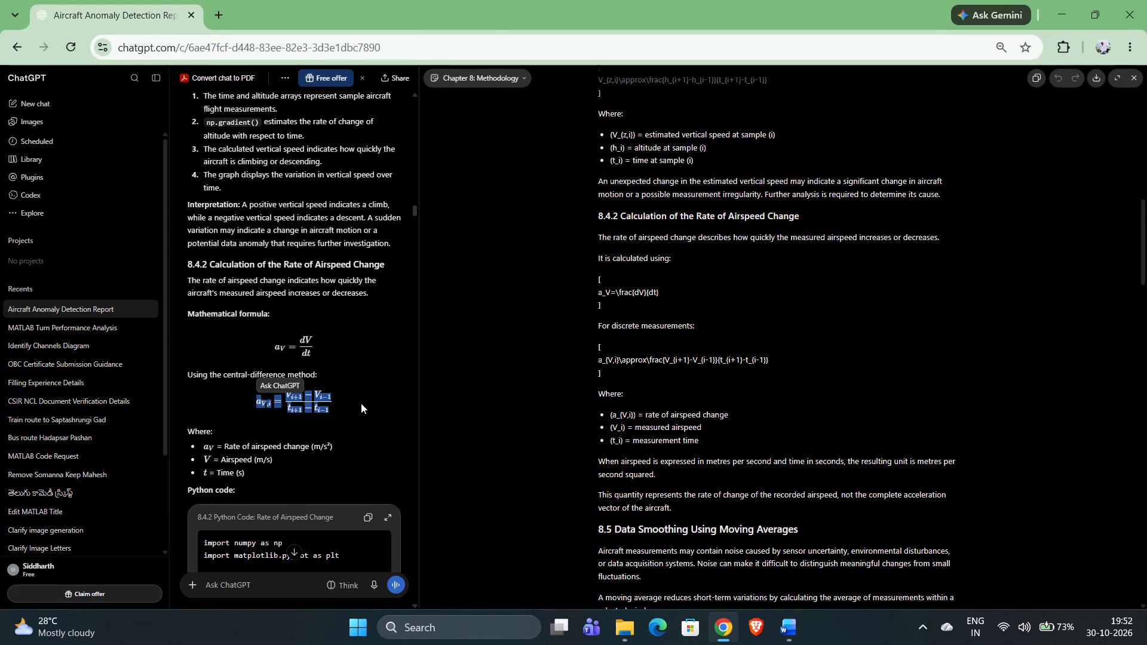
click(562, 170)
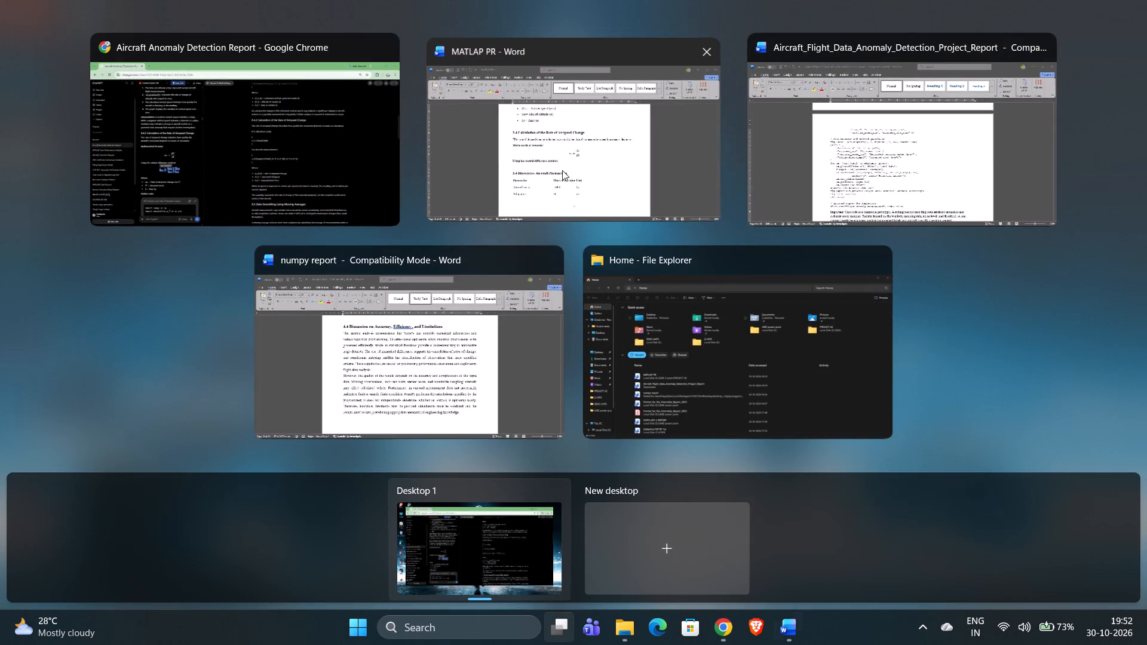
key(ctrl+v)
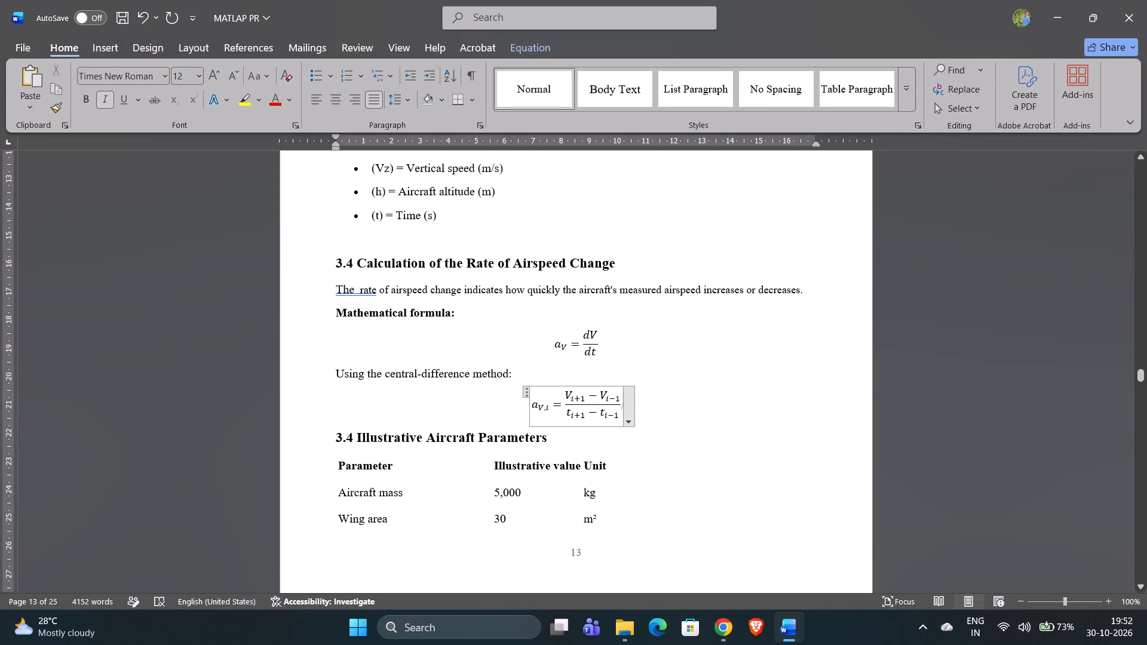
Ignore once the grammar flag on "The rate" in the section 3.4 introductory sentence.
click(360, 292)
right_click(360, 292)
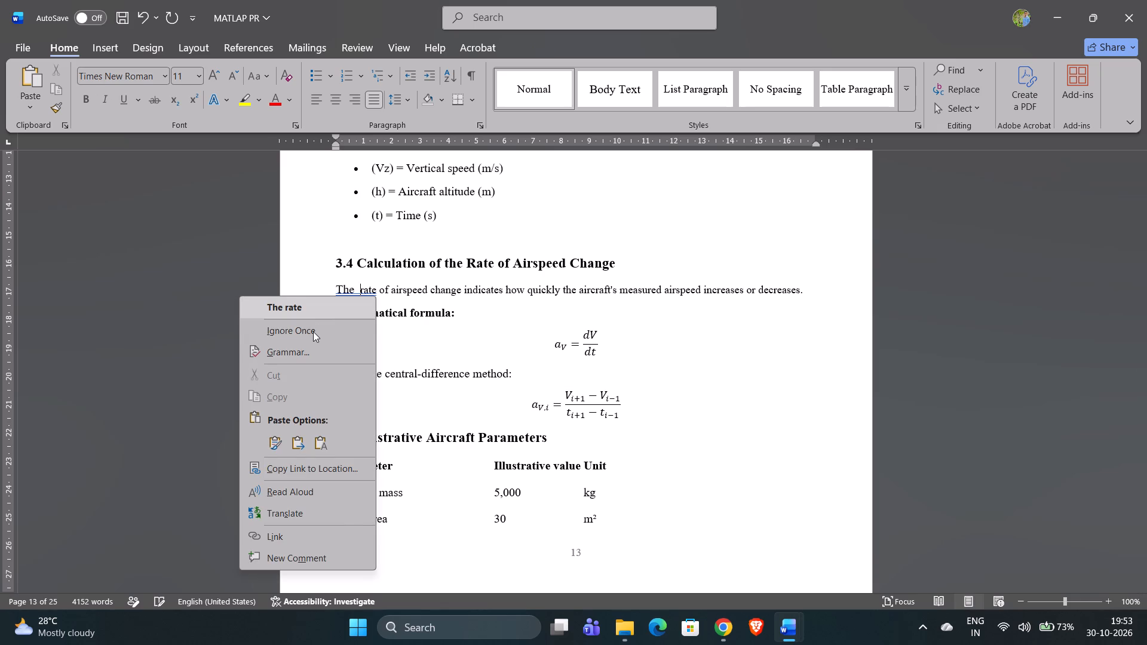
click(312, 333)
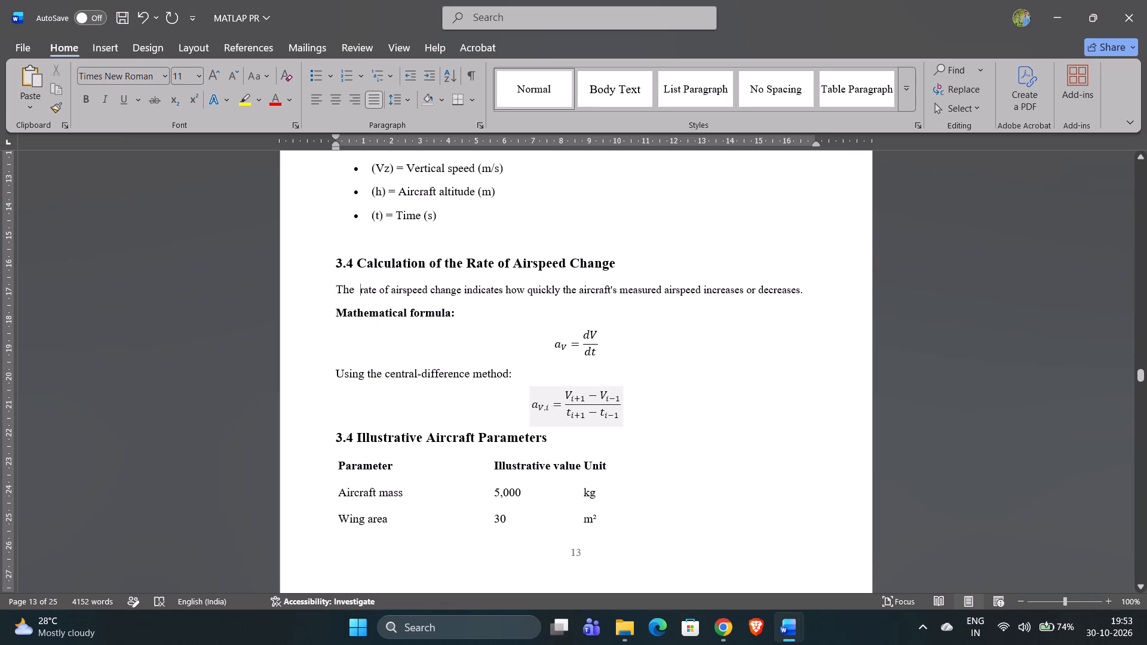
Copy ChatGPT's "Where:" label and three symbol definitions from section 8.4.2 onto a new line below the central-difference equation in Word.
click(664, 418)
key(Return)
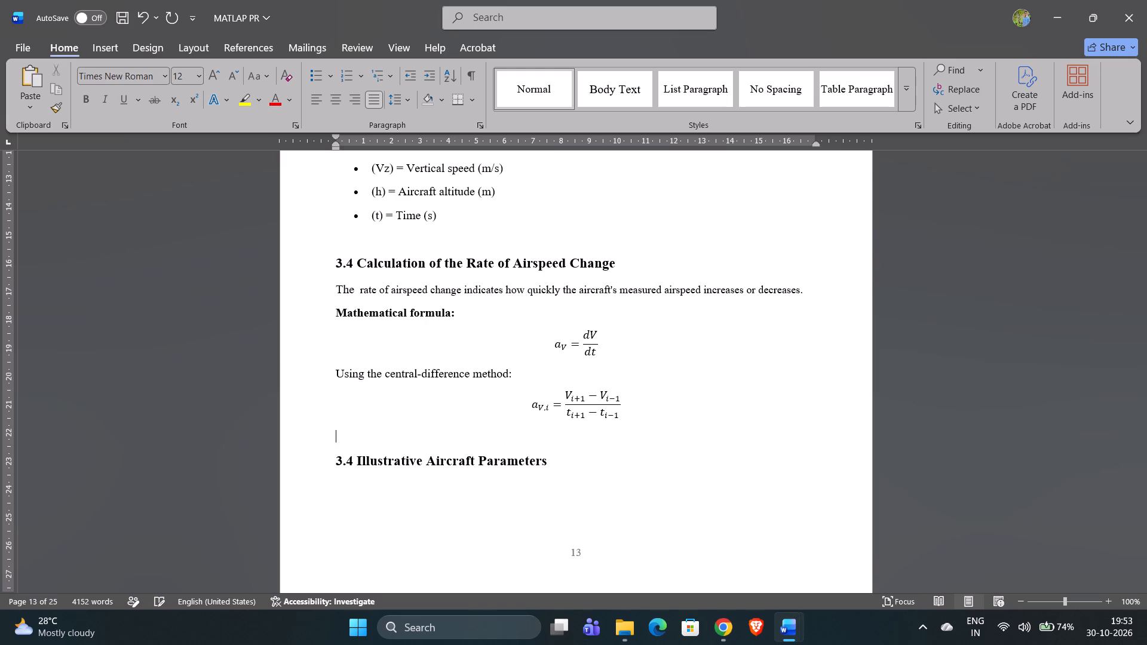
key(Return)
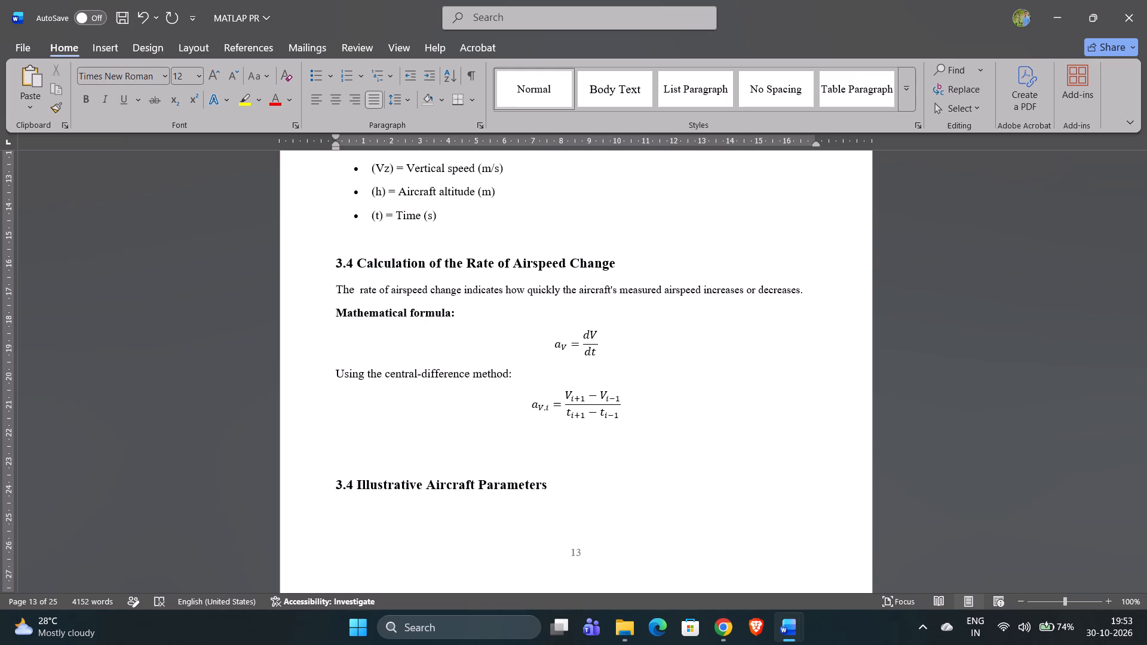
key(BackSpace)
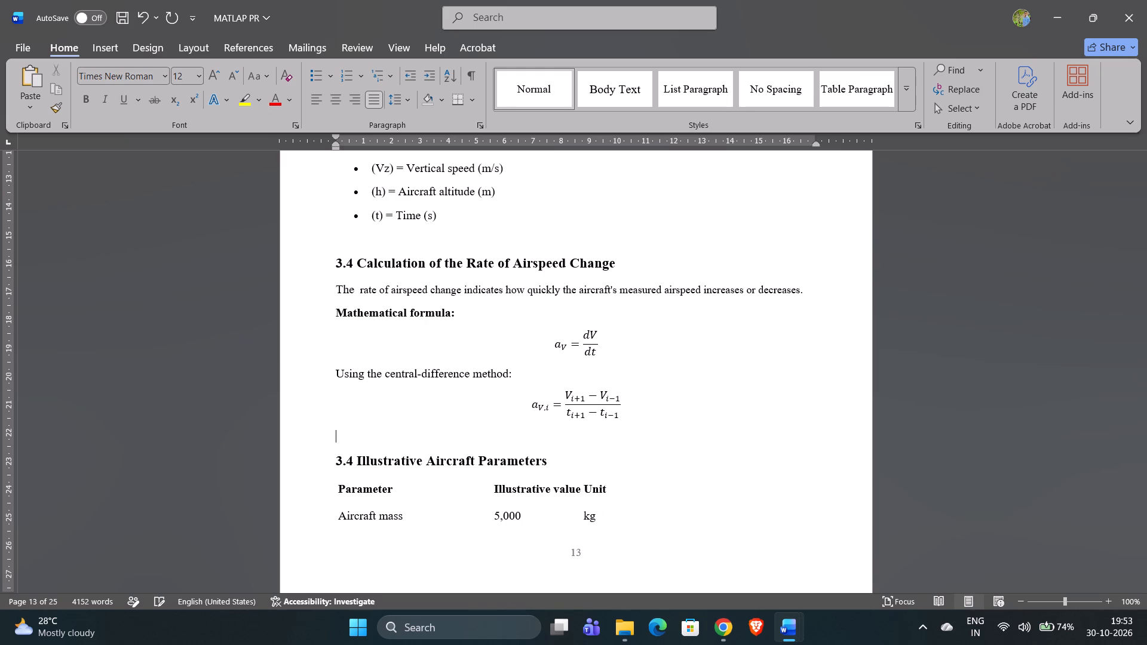
click(596, 176)
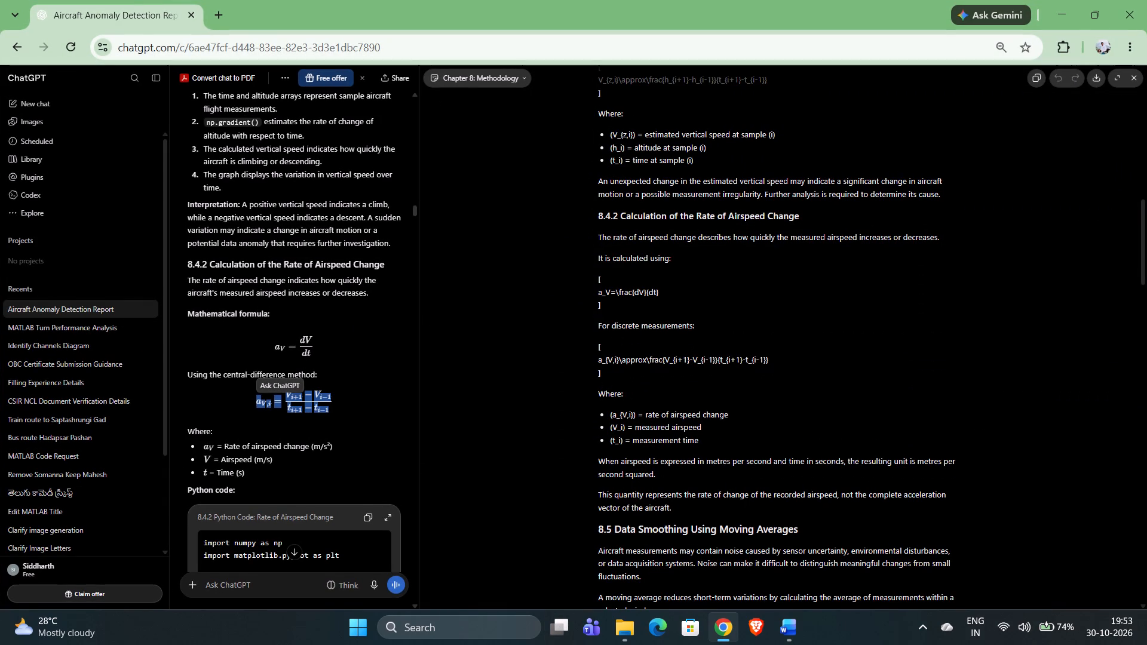
drag(188, 431, 242, 474)
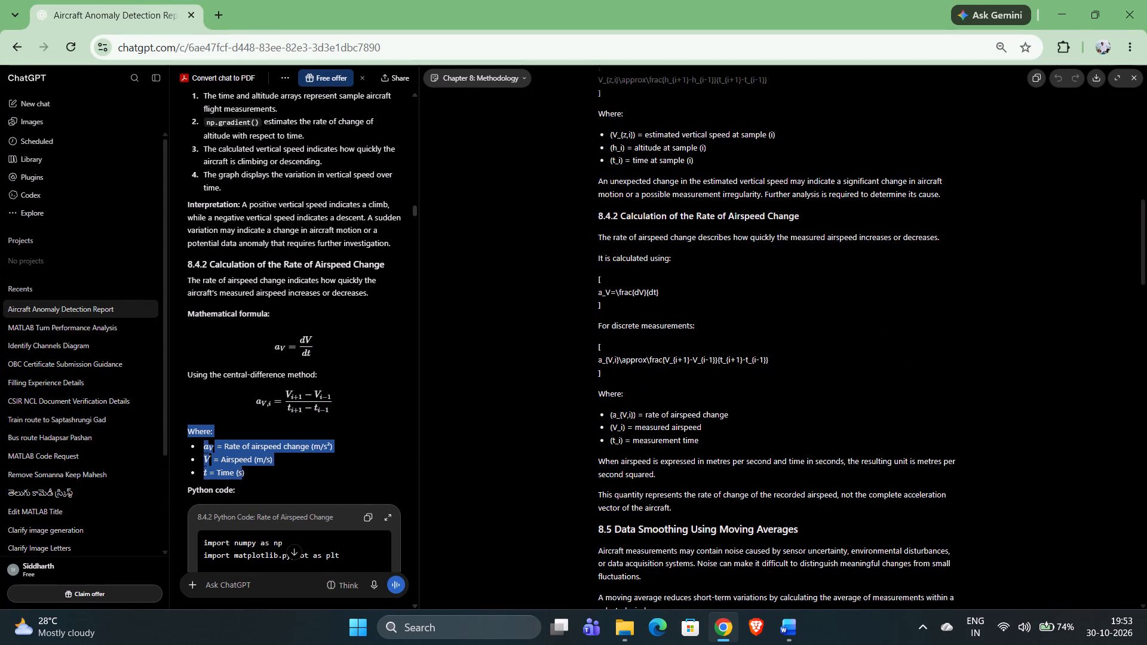
drag(242, 474, 249, 475)
key(ctrl+c)
click(487, 178)
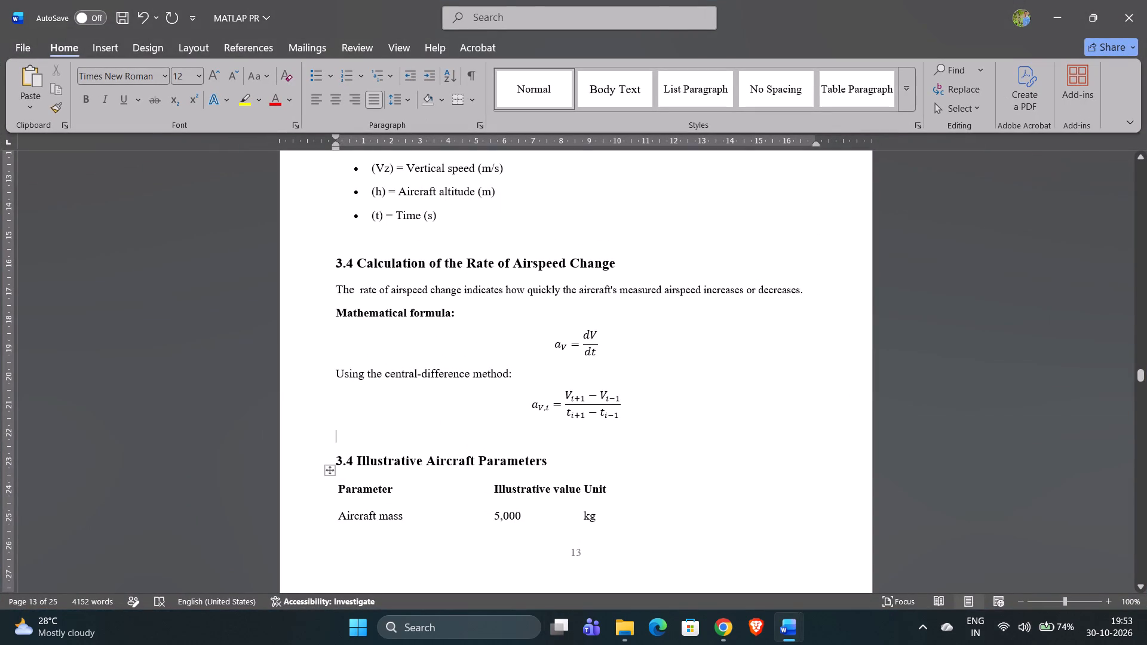
key(ctrl+v)
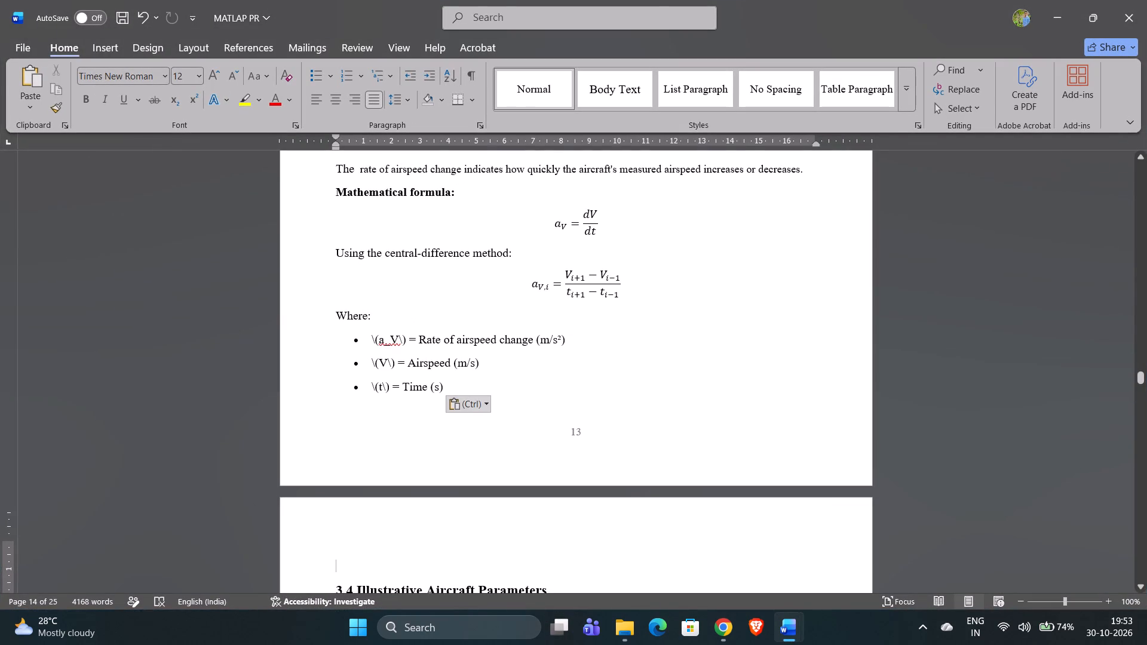
click(392, 345)
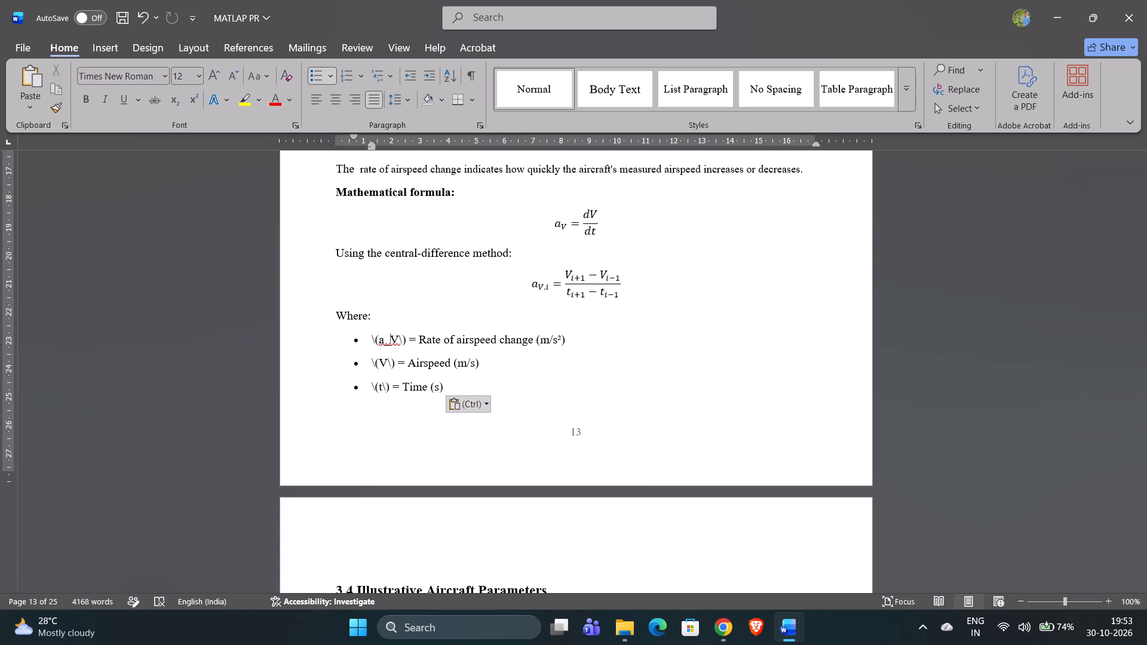
key(BackSpace)
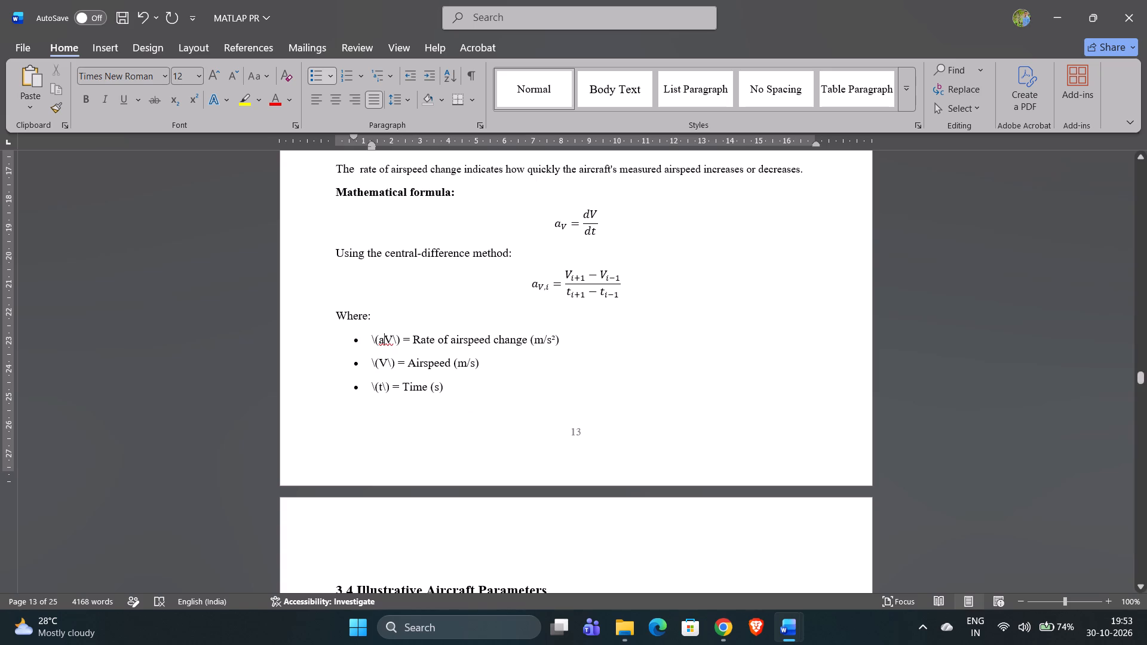
key(BackSpace)
click(372, 339)
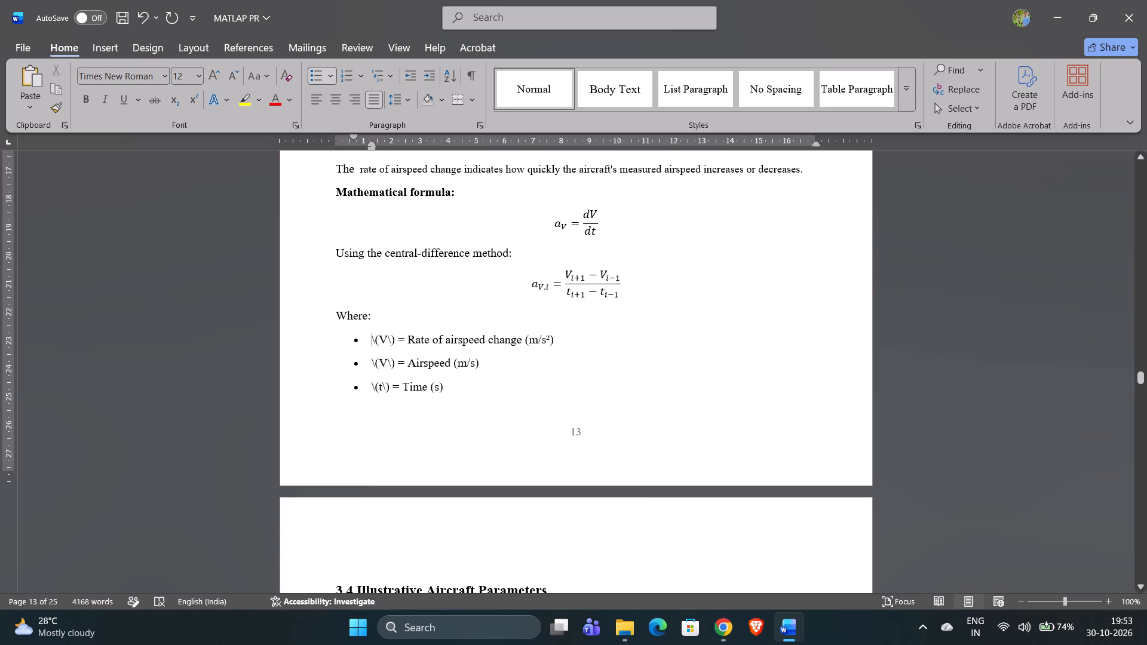
click(375, 339)
key(BackSpace)
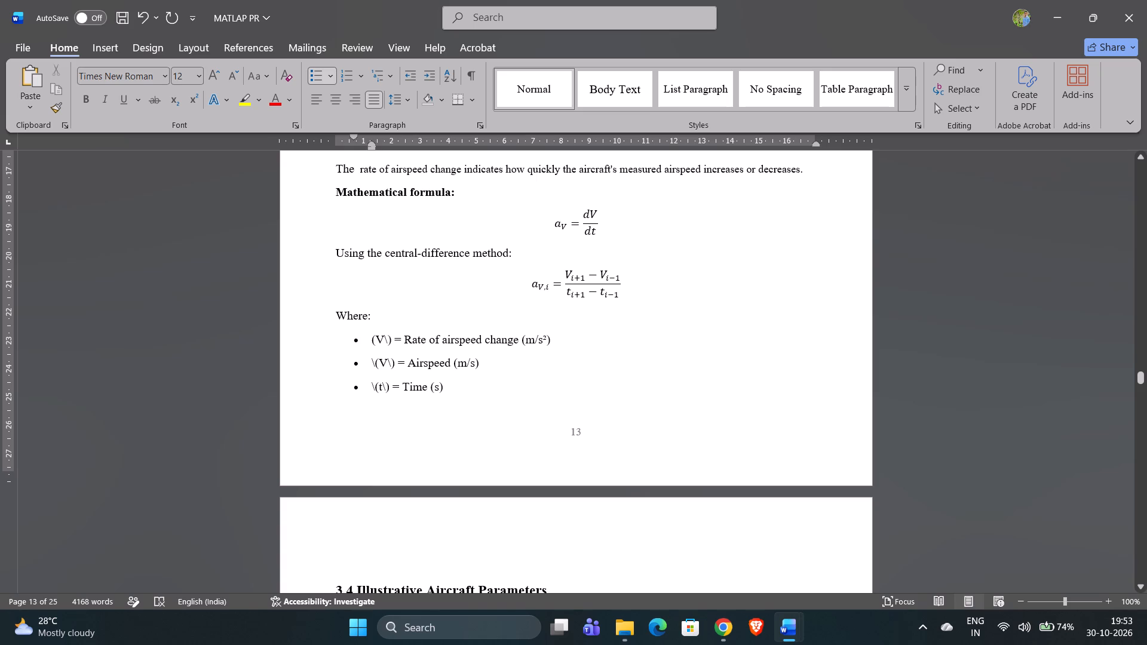
click(387, 339)
key(BackSpace)
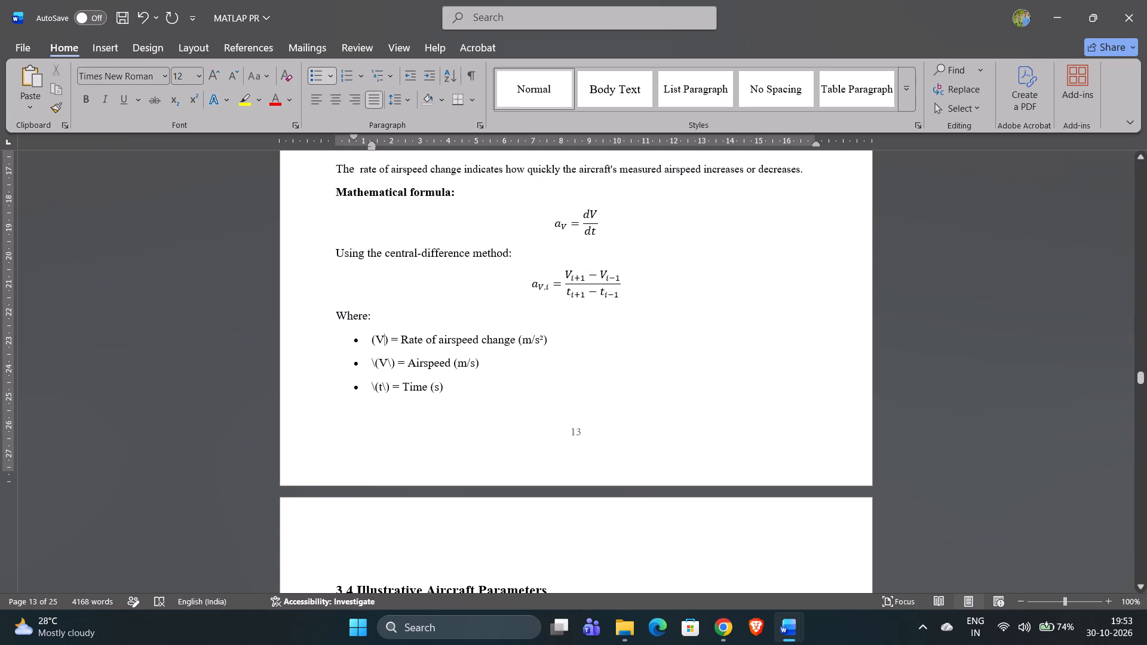
Replace the V in the first section 3.4 symbol definition with the a_V symbol copied from the Mathematical formula equation.
click(541, 284)
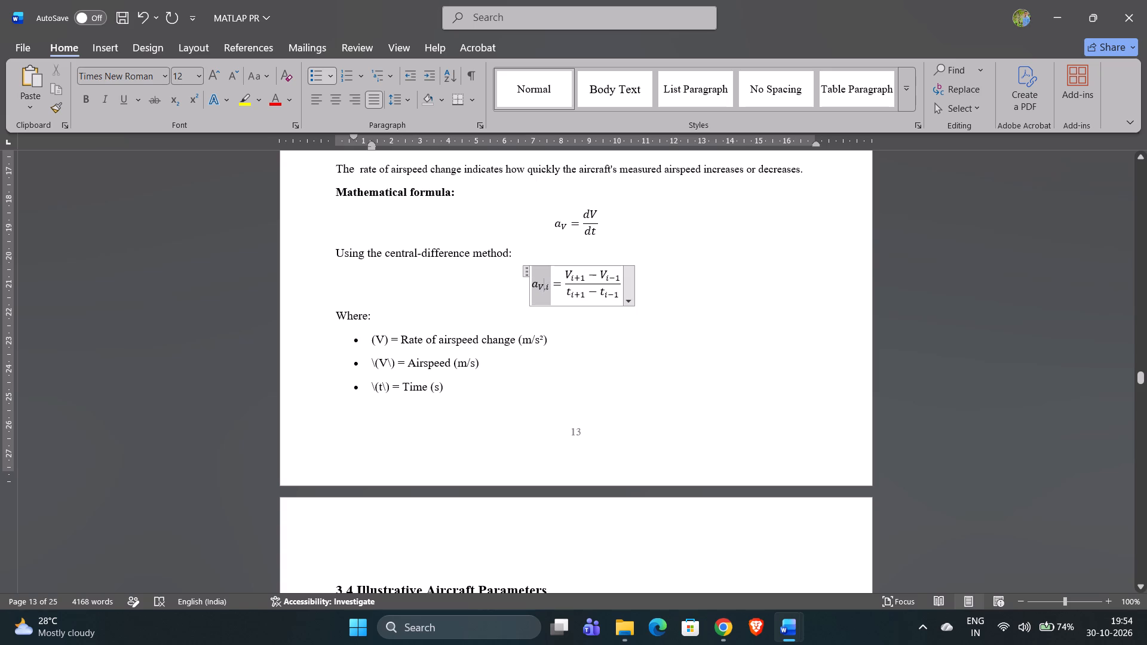
click(542, 345)
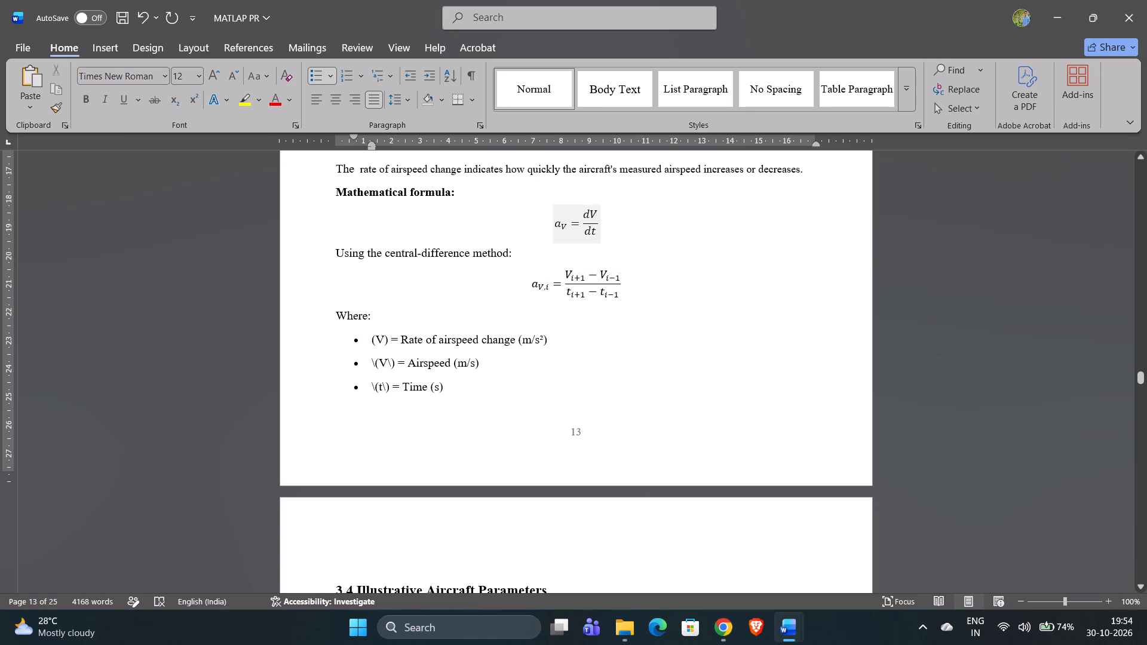
drag(565, 225, 558, 225)
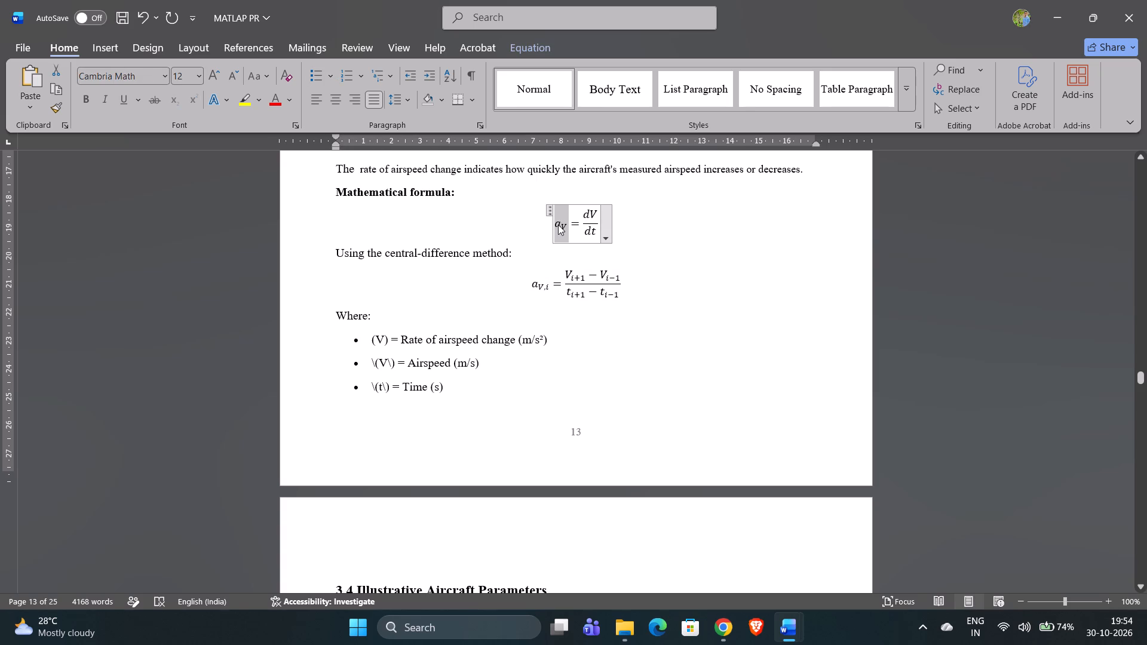
key(ctrl+c)
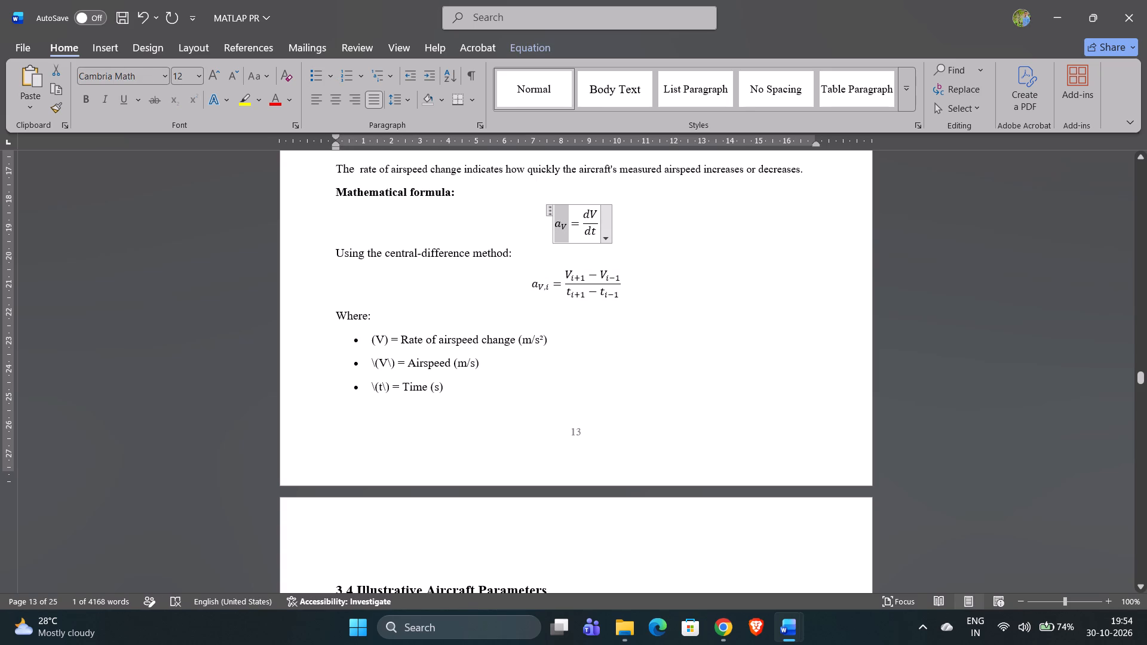
click(373, 342)
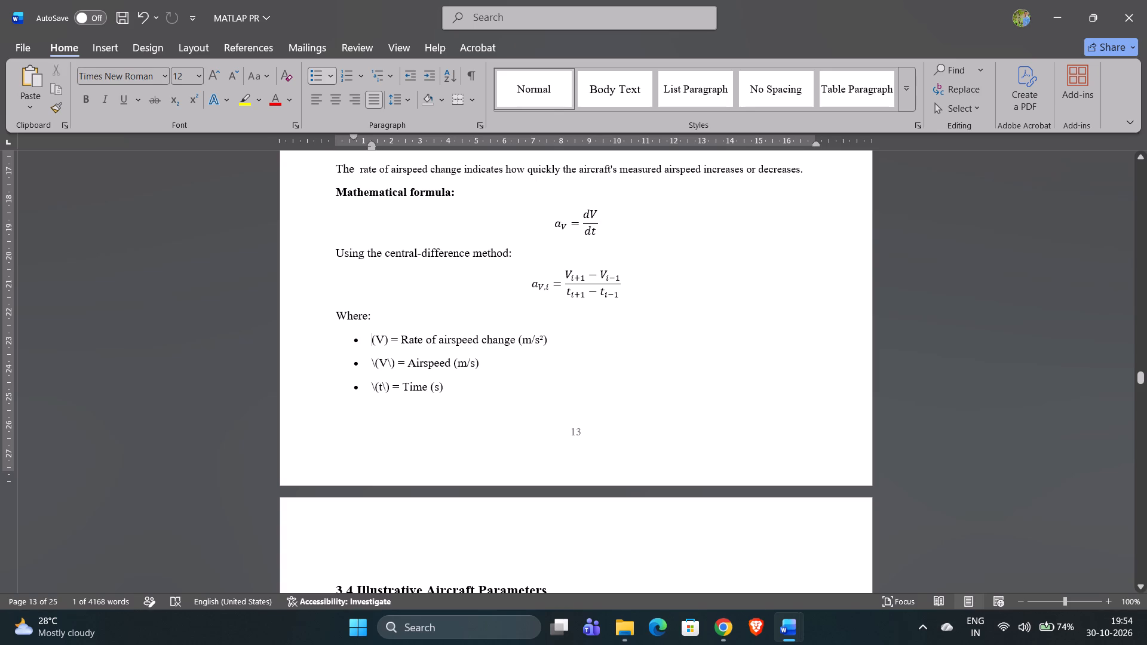
click(375, 342)
key(ctrl+v)
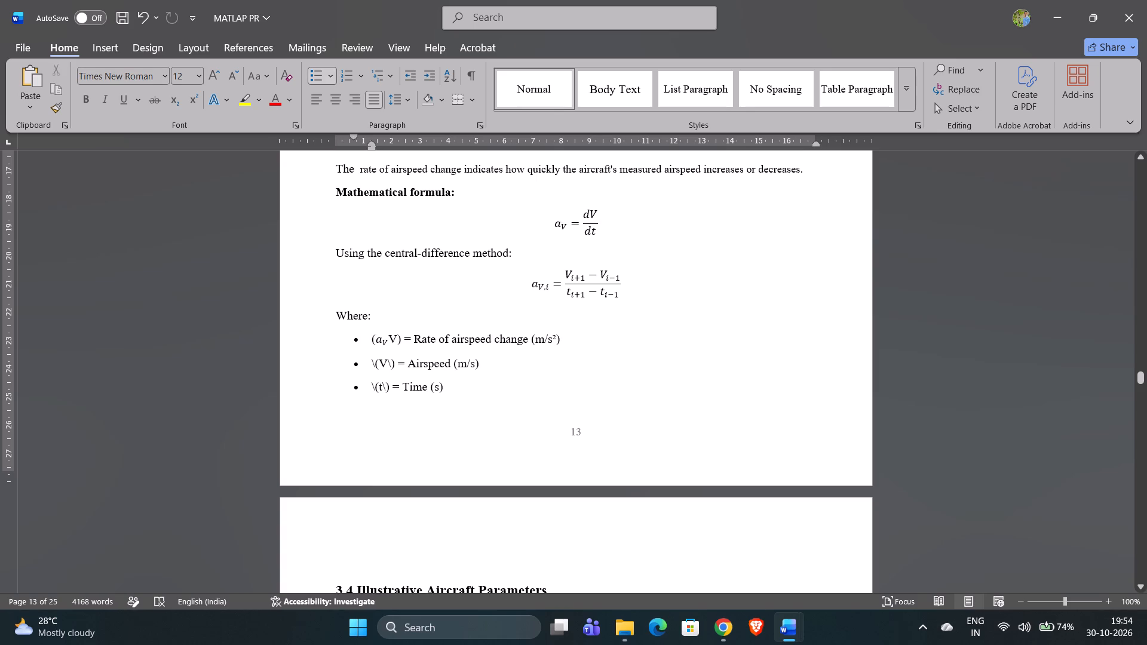
click(404, 322)
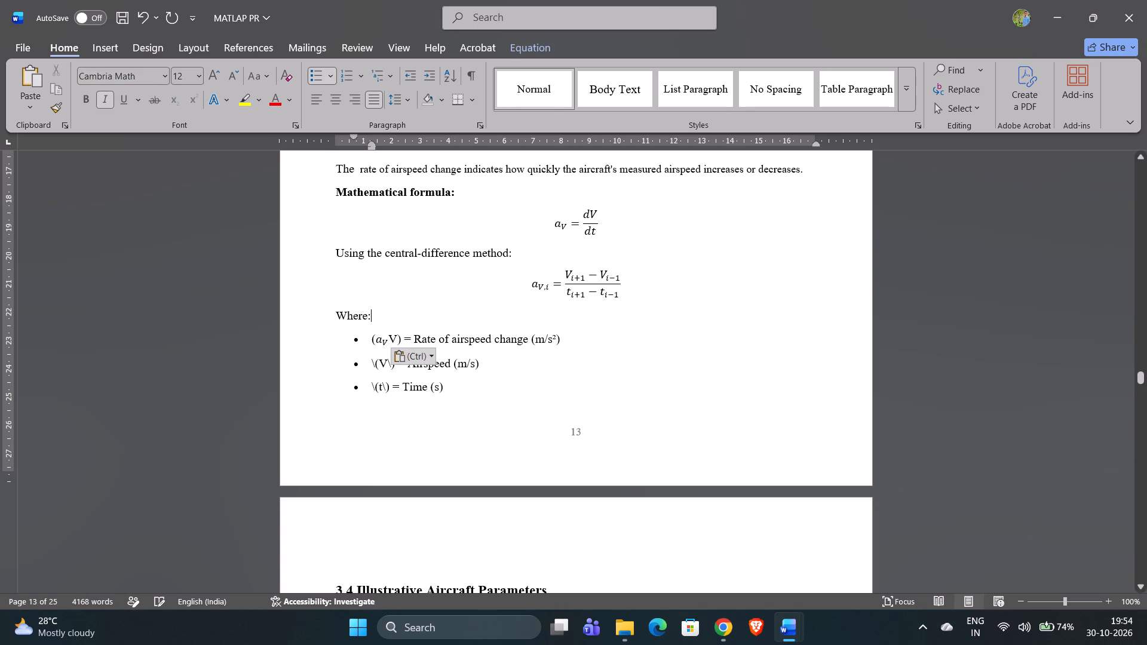
click(397, 339)
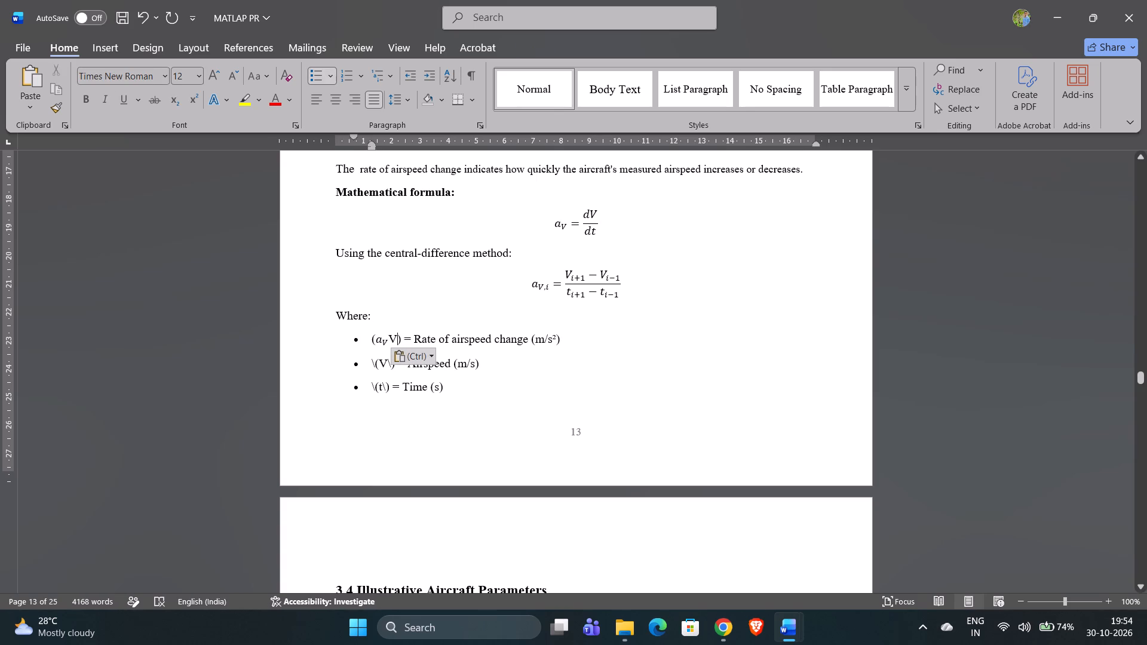
key(BackSpace)
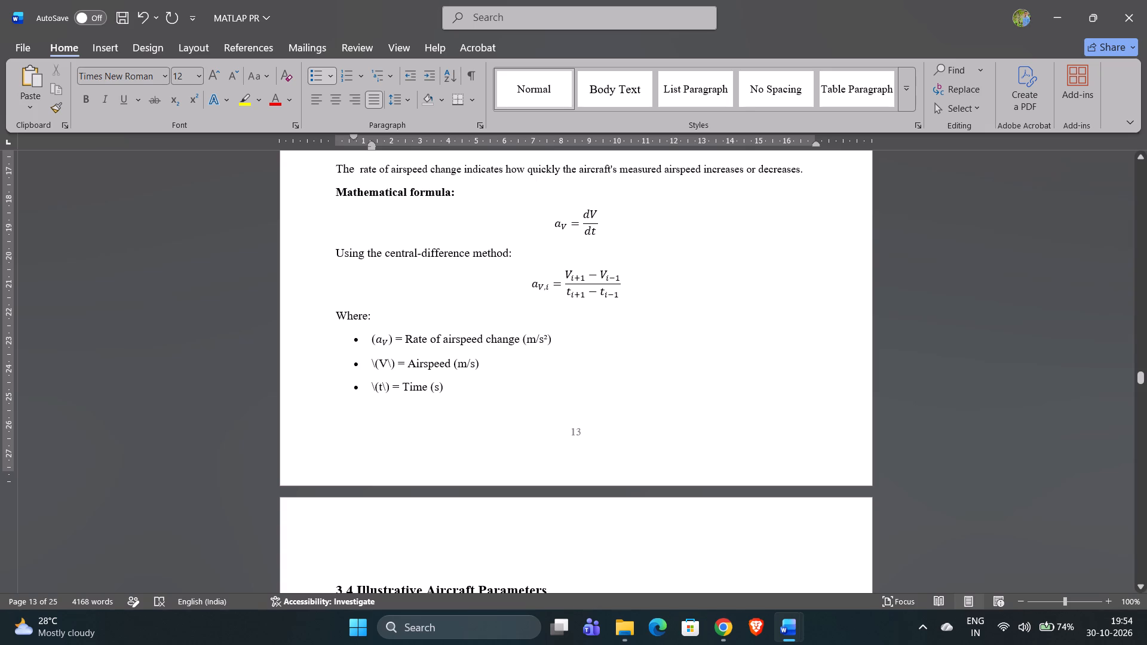
Remove the backslashes from the Airspeed and Time definitions in section 3.4 so their symbols read (V) and (t).
click(375, 363)
key(BackSpace)
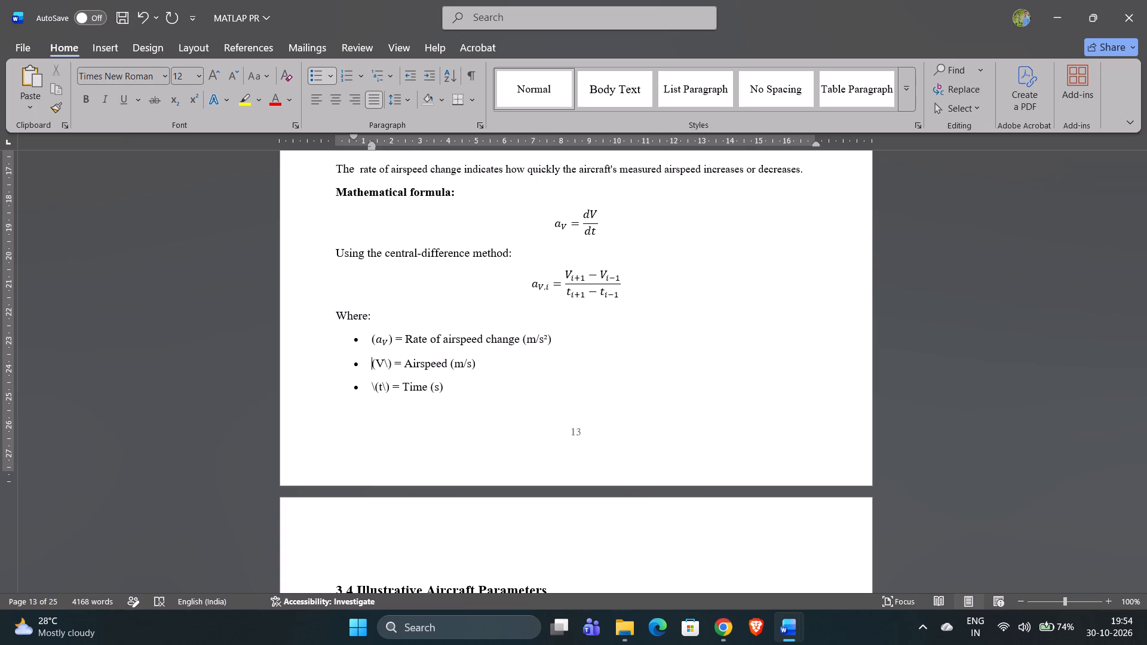
click(387, 364)
key(BackSpace)
click(377, 387)
key(BackSpace)
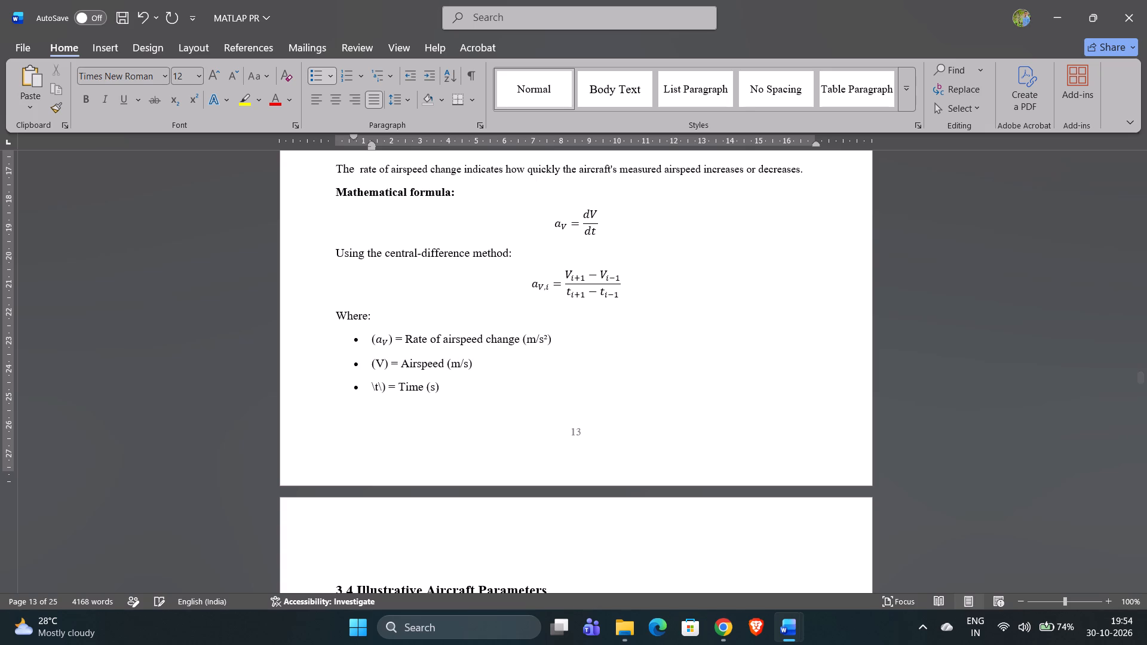
key(BackSpace)
key(shift+parenleft)
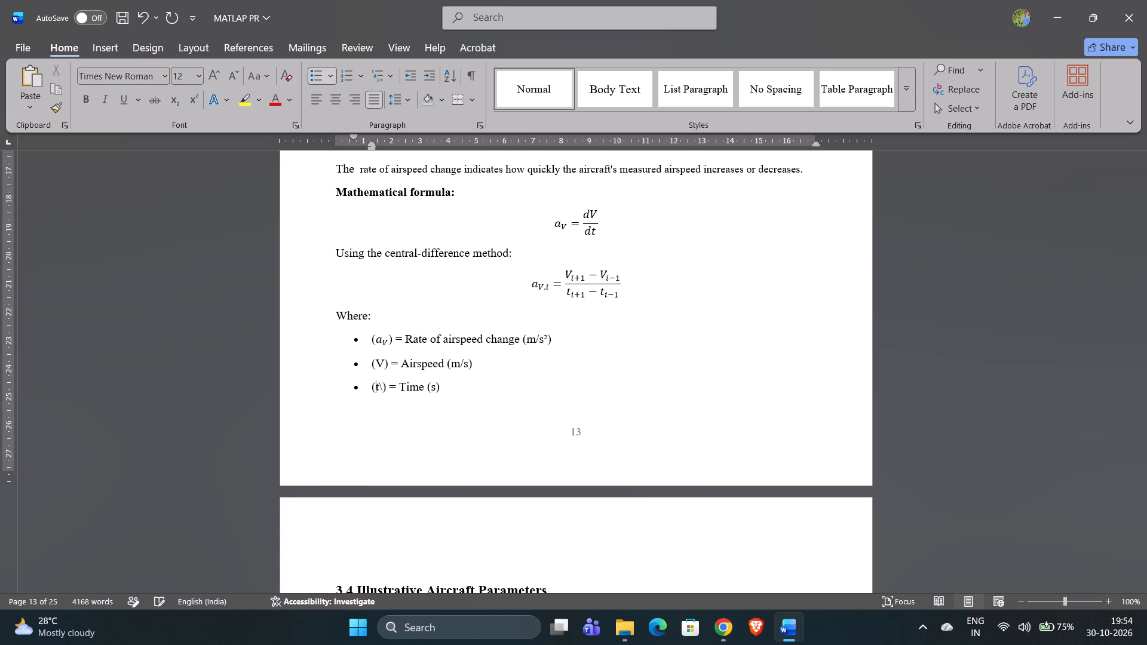
click(384, 390)
key(BackSpace)
Set the font size to 12 from the section 3.4 heading text through its last symbol definition.
scroll(498, 382, up, 3)
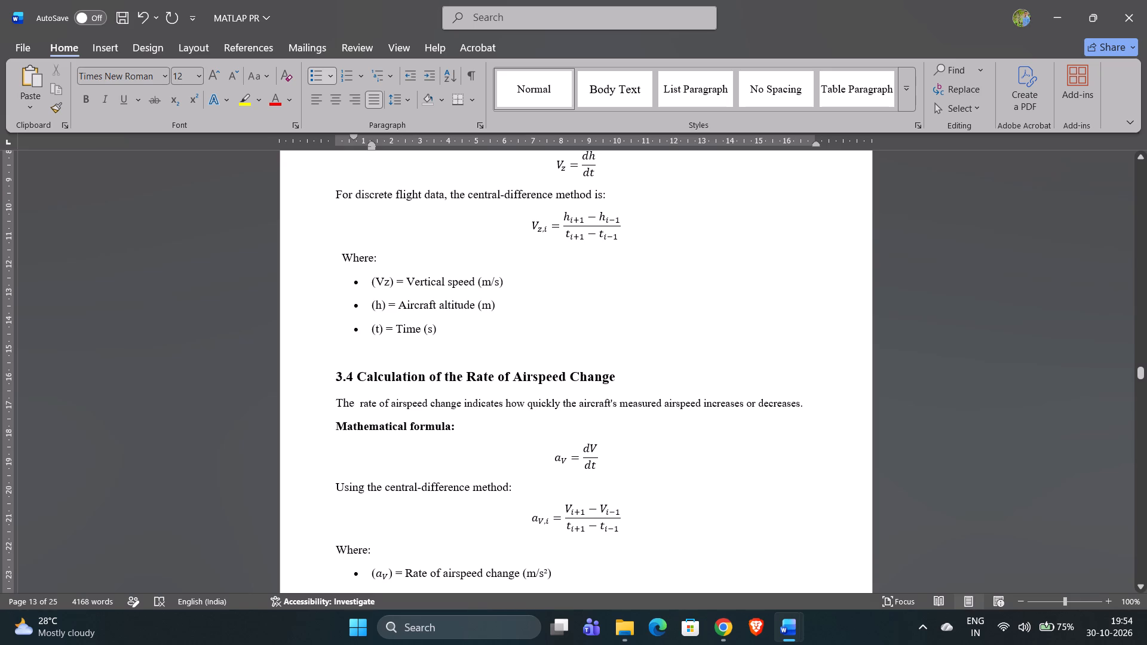
scroll(498, 382, down, 1)
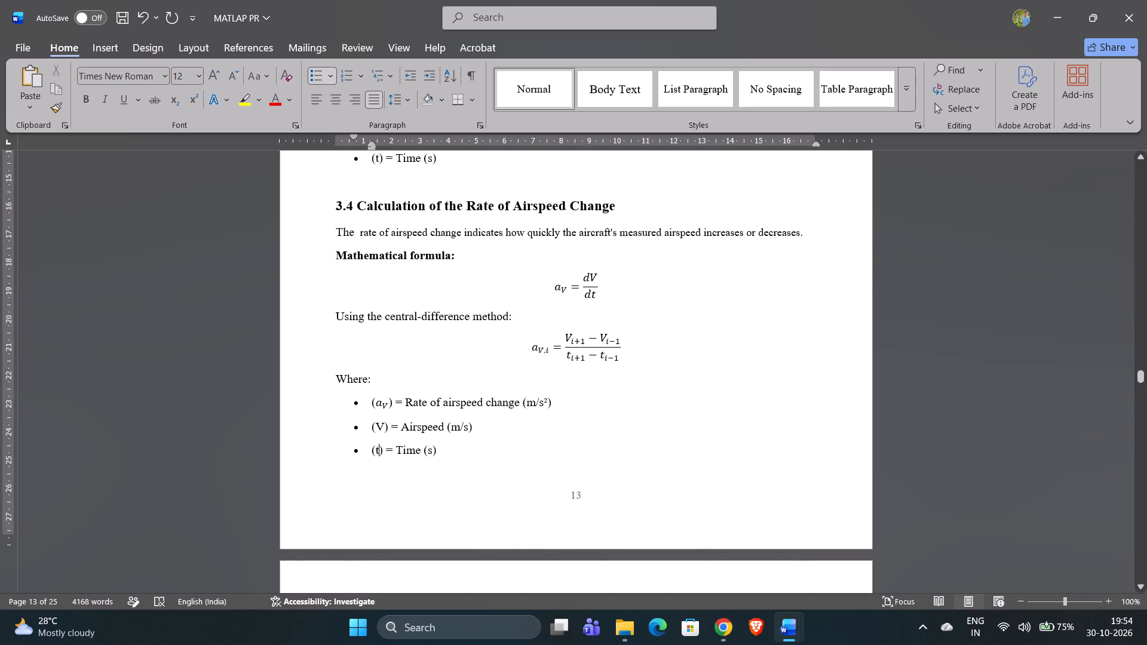
drag(359, 203, 438, 444)
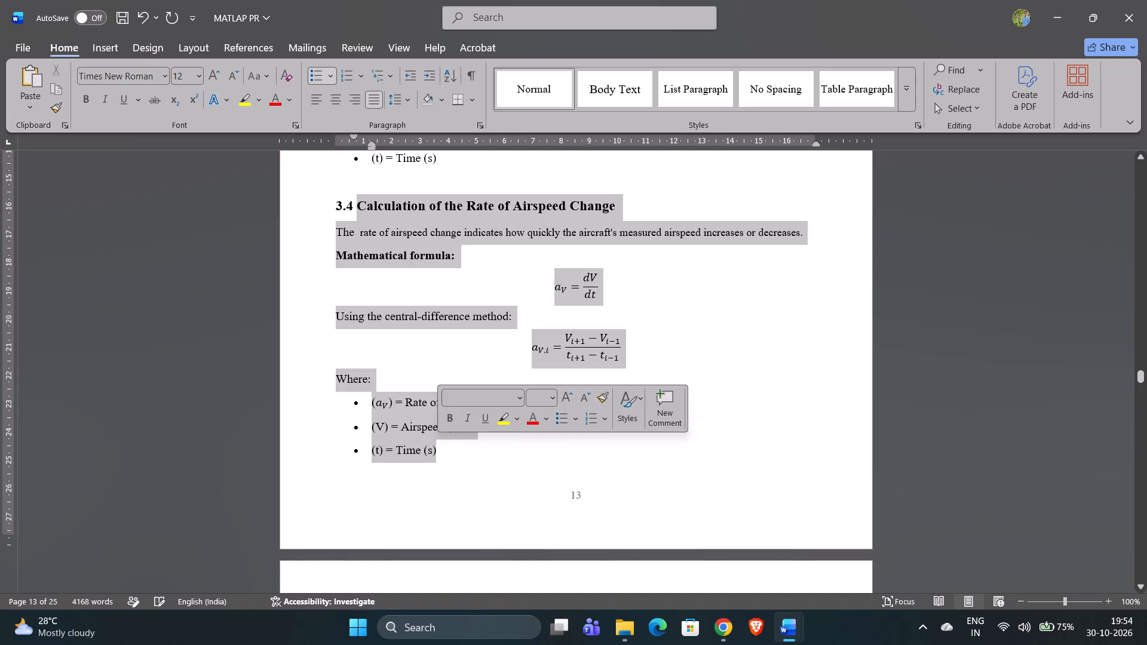
click(534, 400)
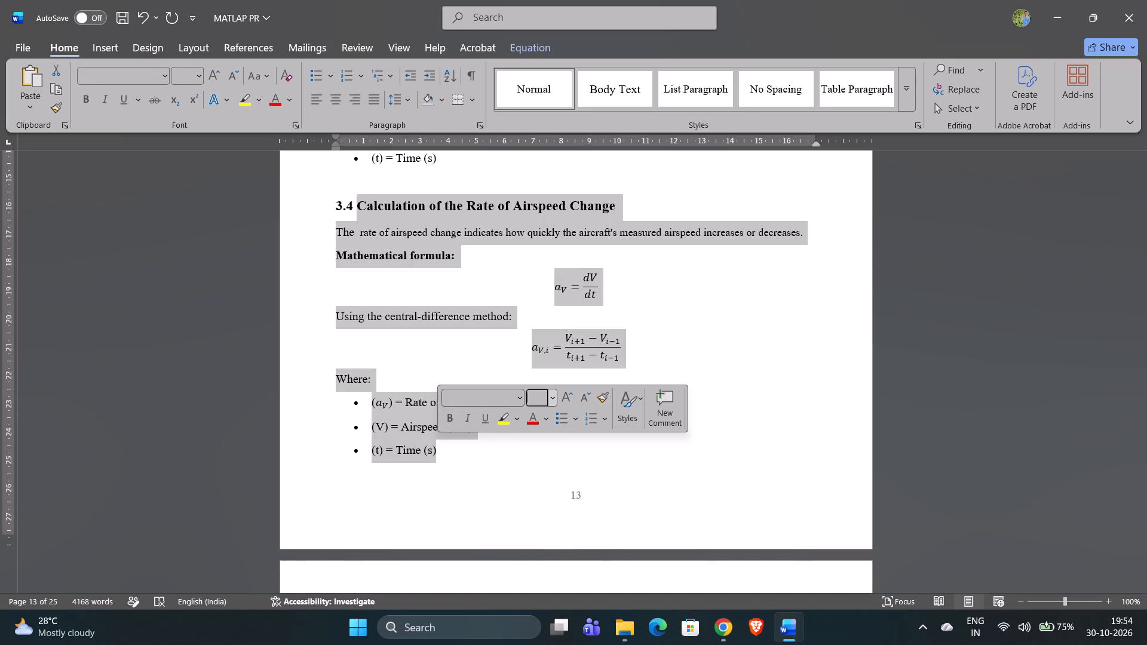
text(12)
key(Return)
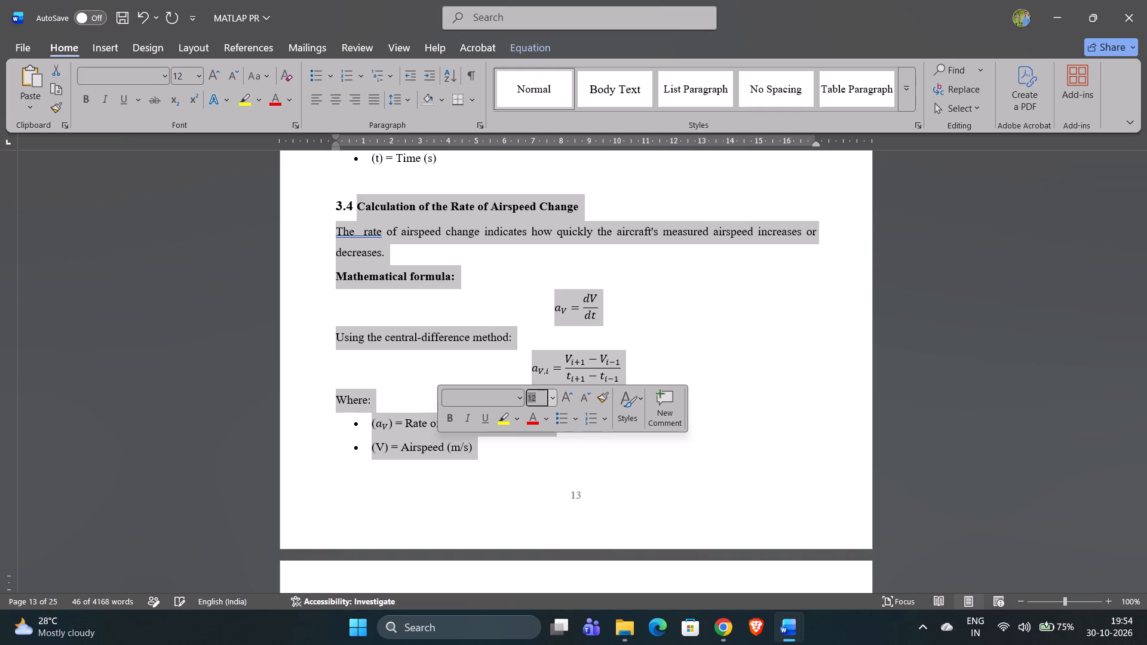
Justify the selected section 3.4 content, from the heading text through the symbol definitions.
click(378, 100)
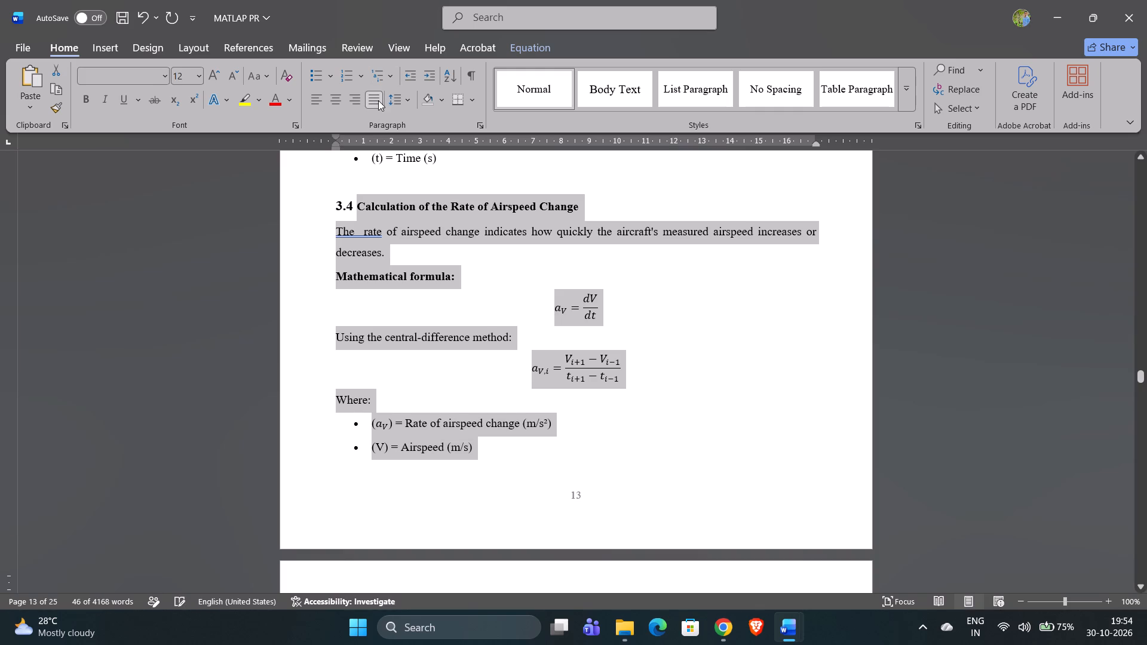
click(378, 100)
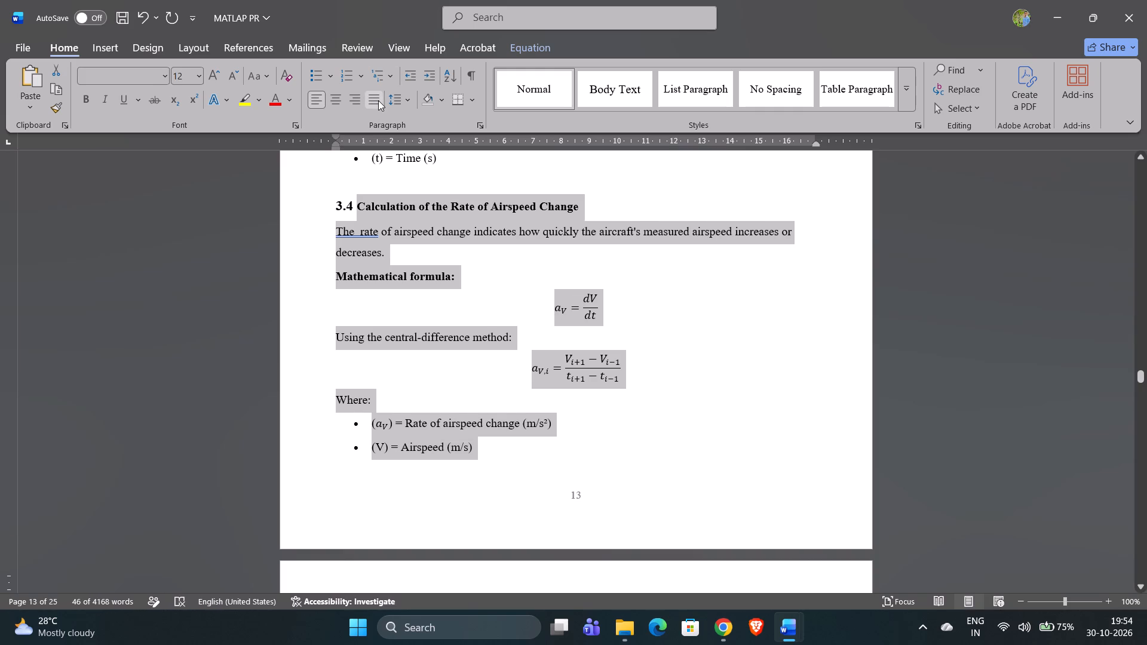
click(378, 100)
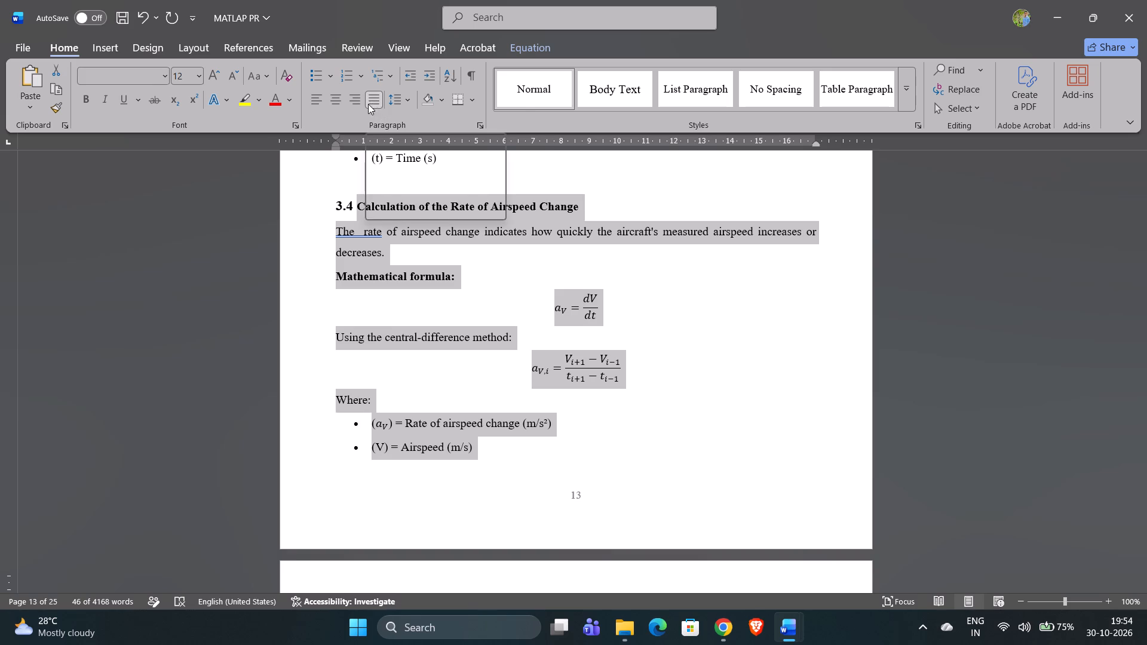
click(366, 102)
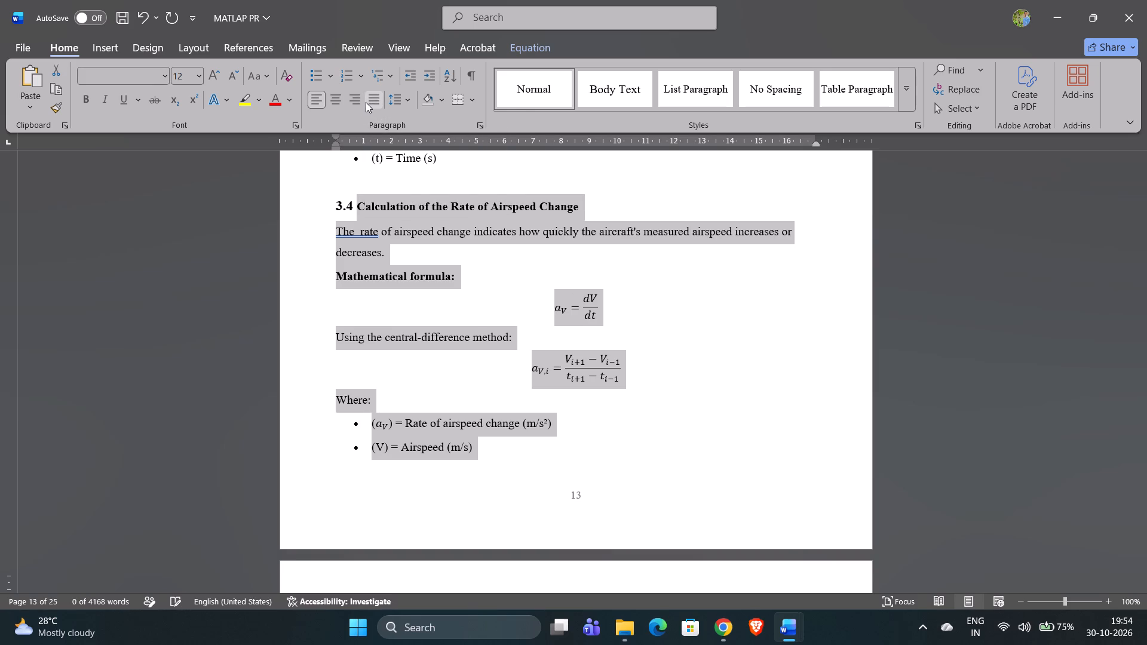
click(366, 102)
click(366, 102)
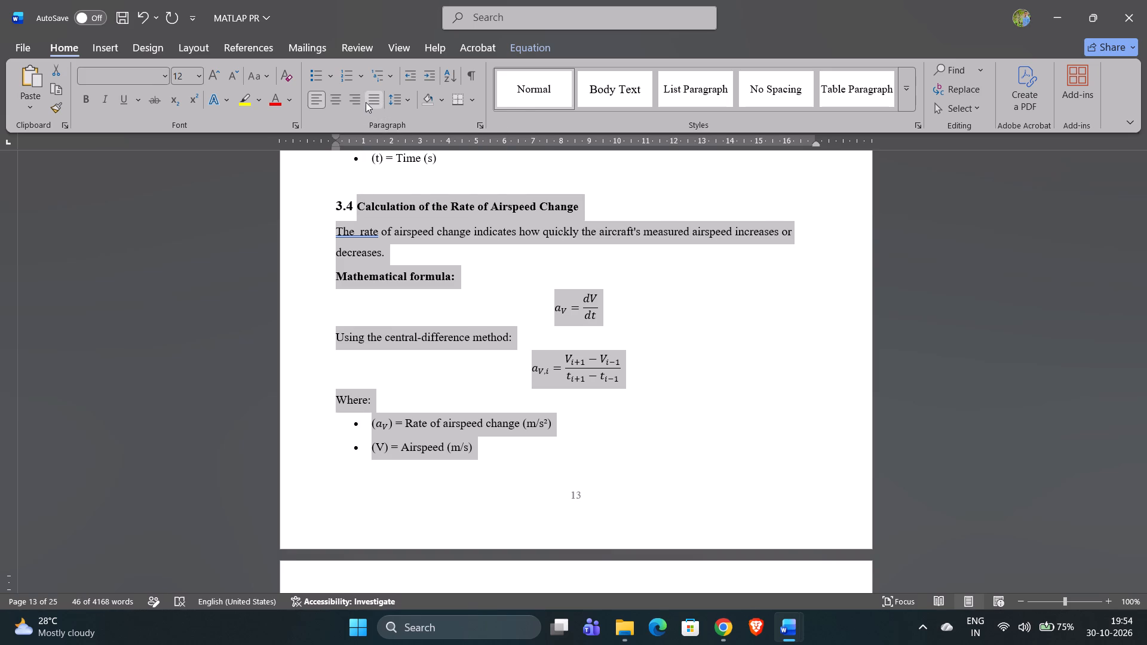
click(366, 102)
click(366, 102)
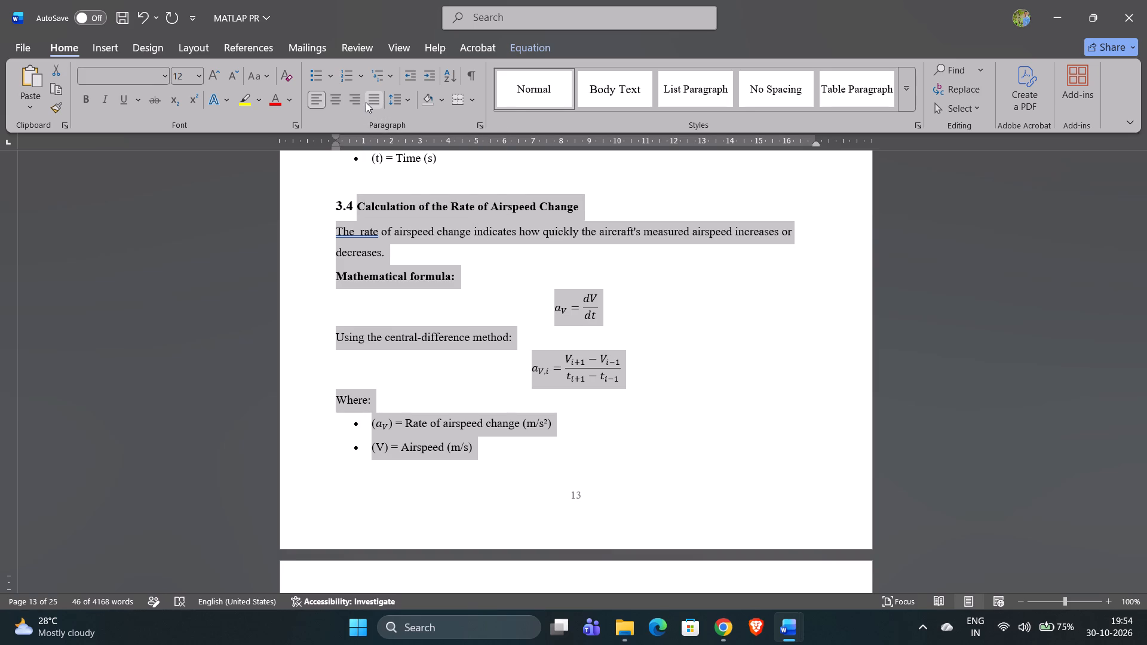
click(366, 102)
Apply a line spacing preset to the selected section 3.4 content.
scroll(397, 220, up, 3)
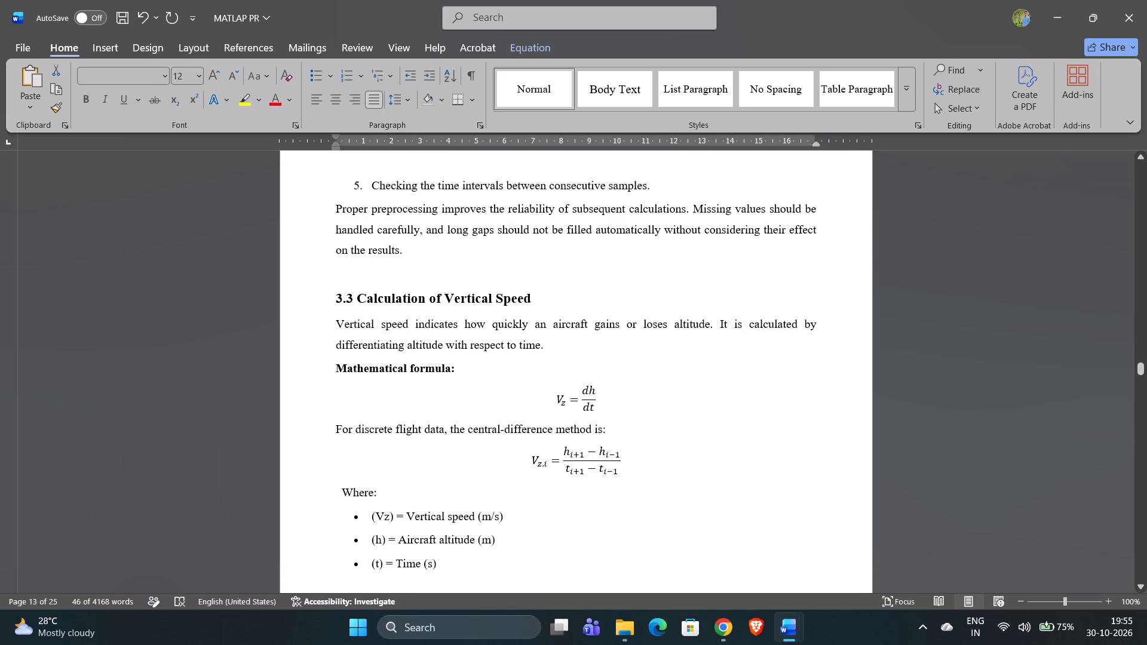
scroll(397, 220, up, 1)
scroll(397, 220, down, 1)
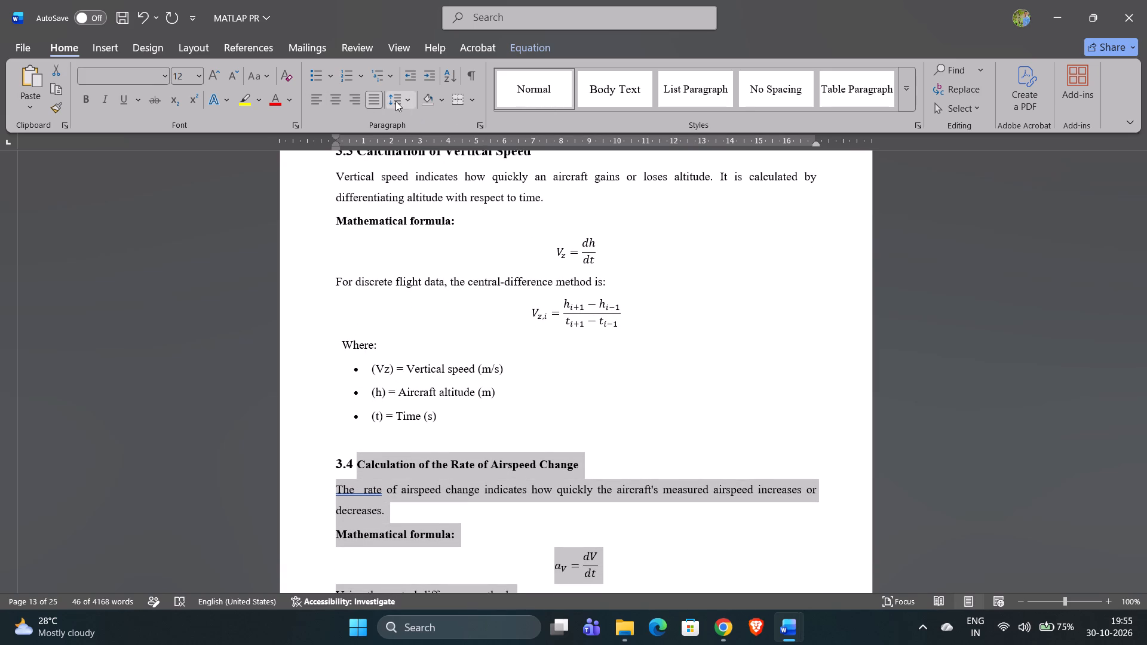
click(395, 101)
click(397, 159)
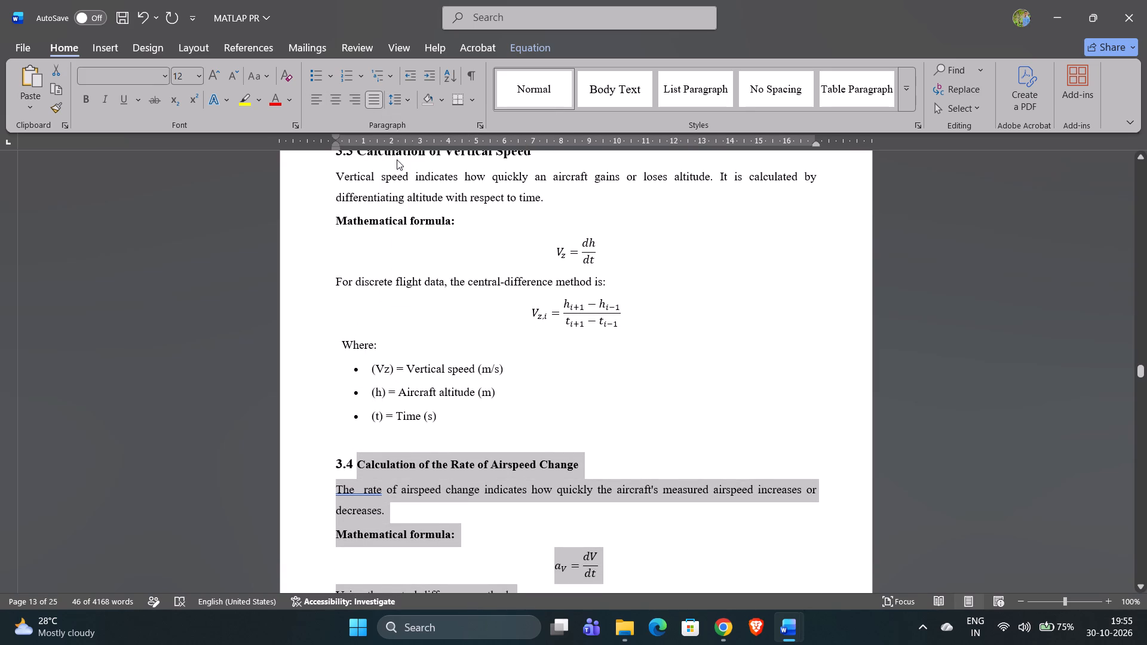
Increase the font size of the "Calculation of the Rate of Airspeed Change" heading text by one increment.
click(349, 423)
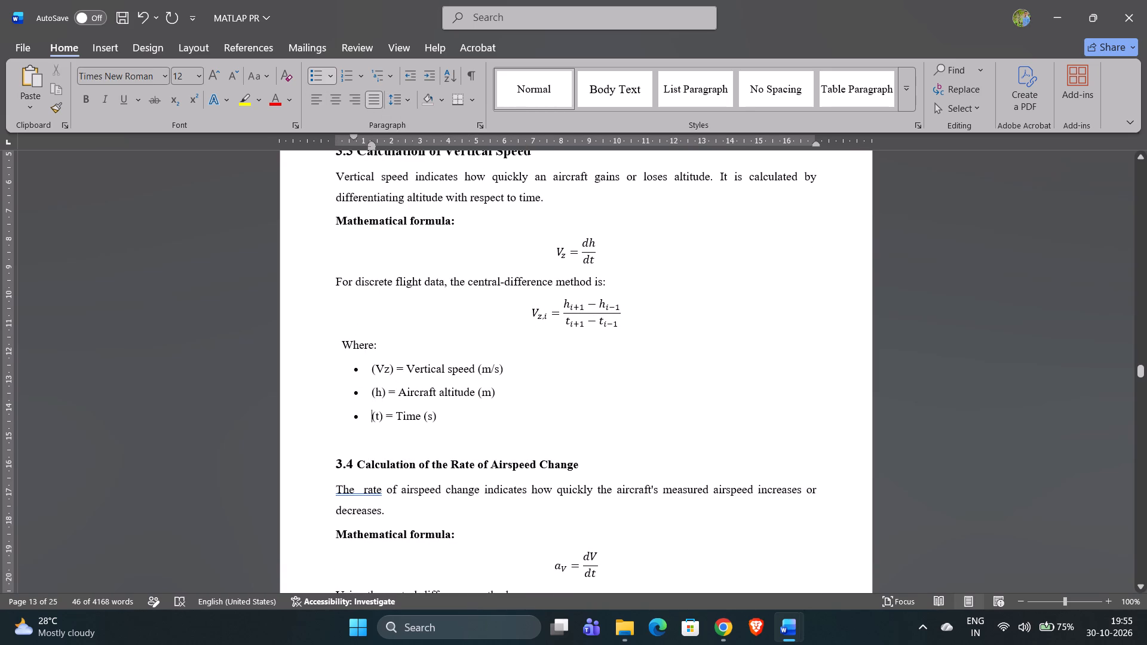
drag(355, 456, 576, 454)
click(710, 404)
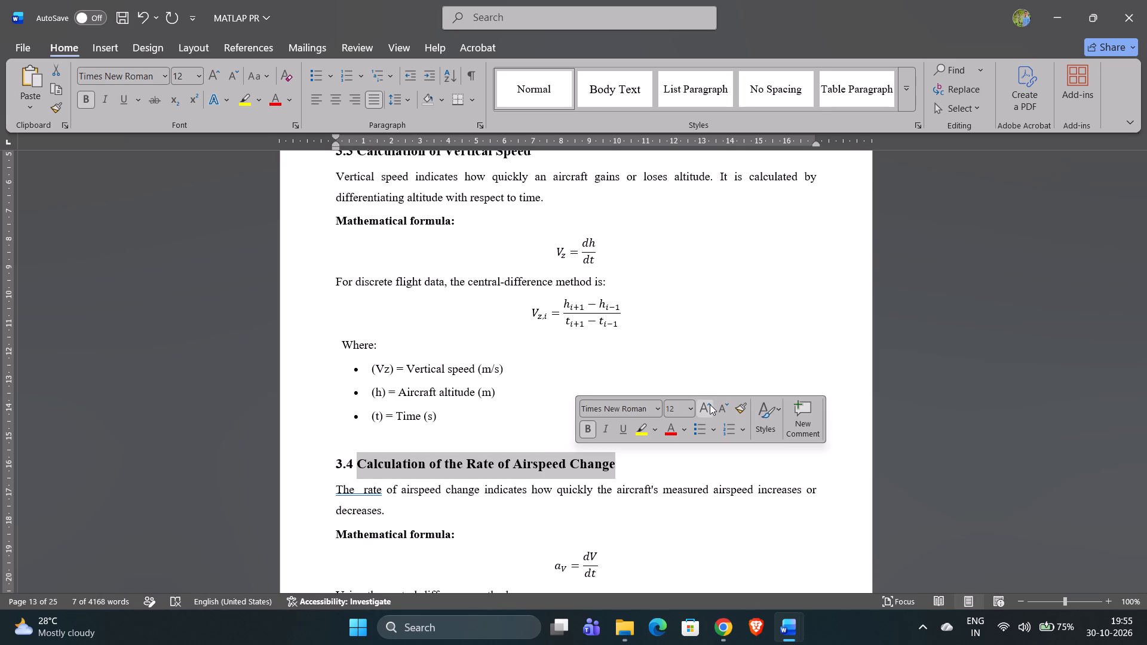
click(331, 433)
Check the font size of the "Calculation of Vertical Speed" heading against the section 3.4 heading.
scroll(331, 433, up, 1)
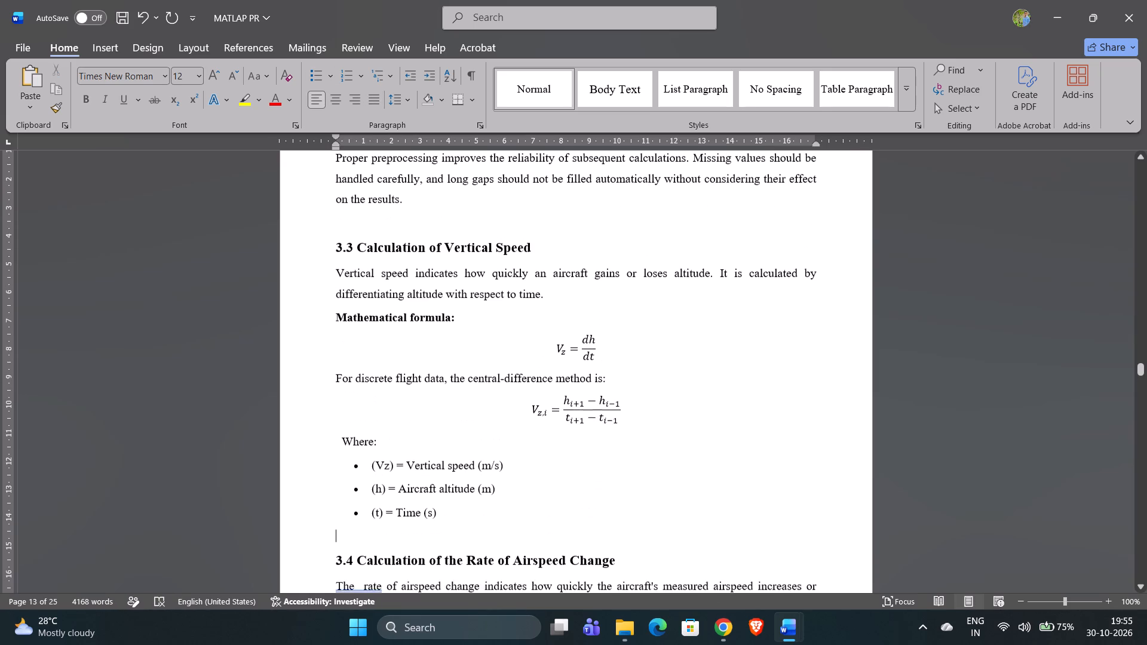
drag(358, 256, 526, 261)
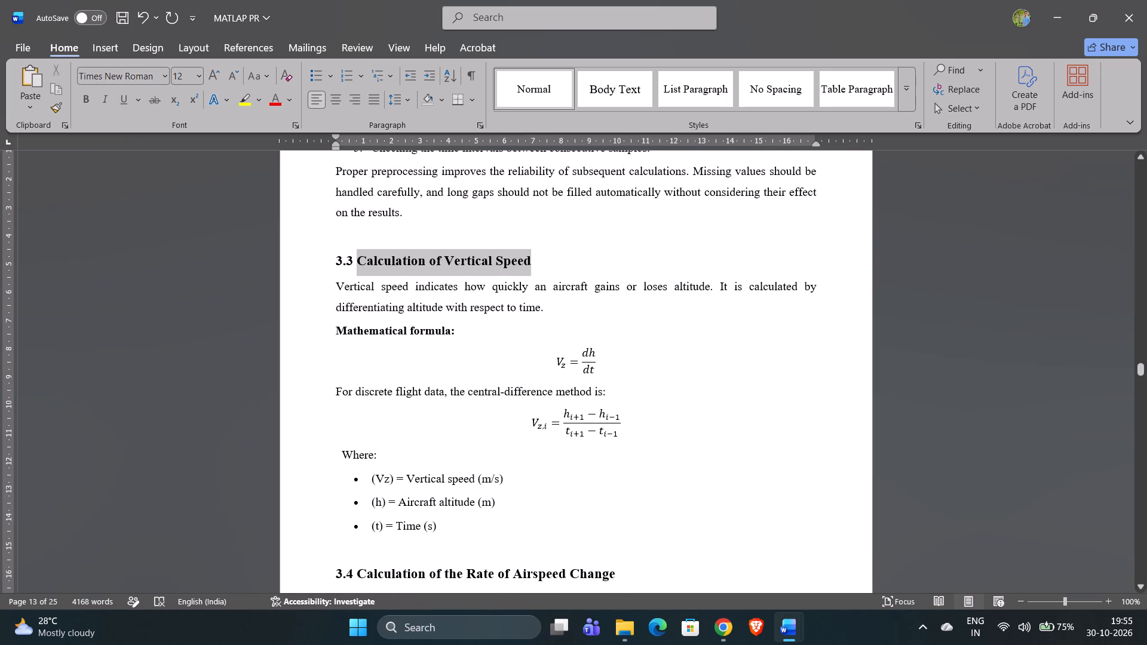
drag(526, 261, 529, 260)
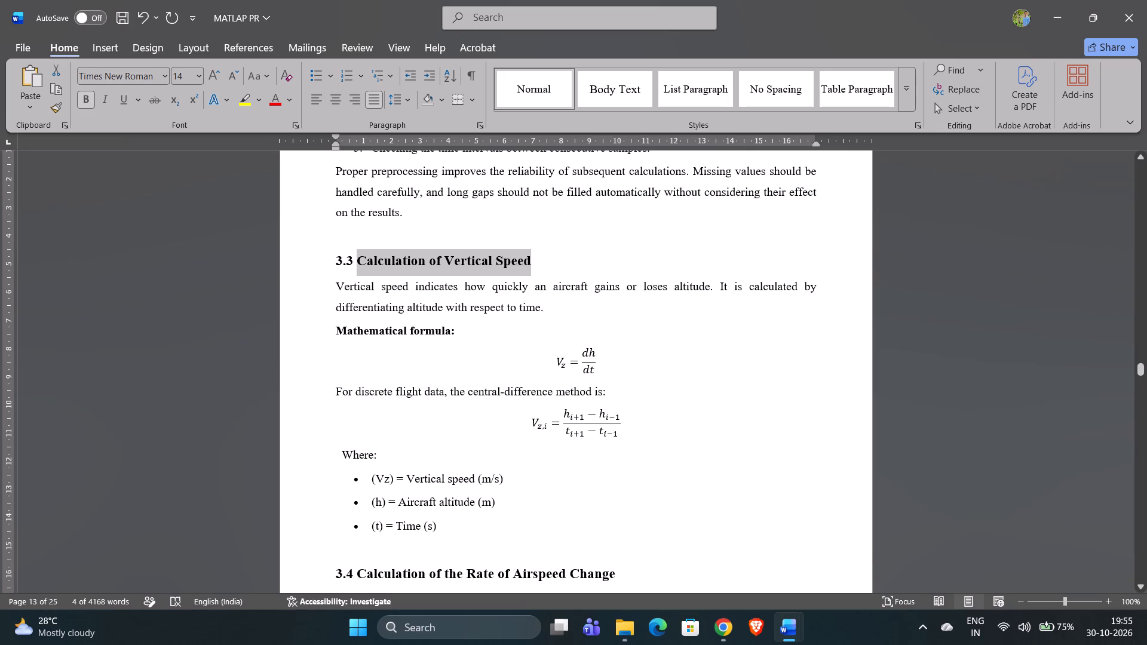
scroll(312, 309, down, 1)
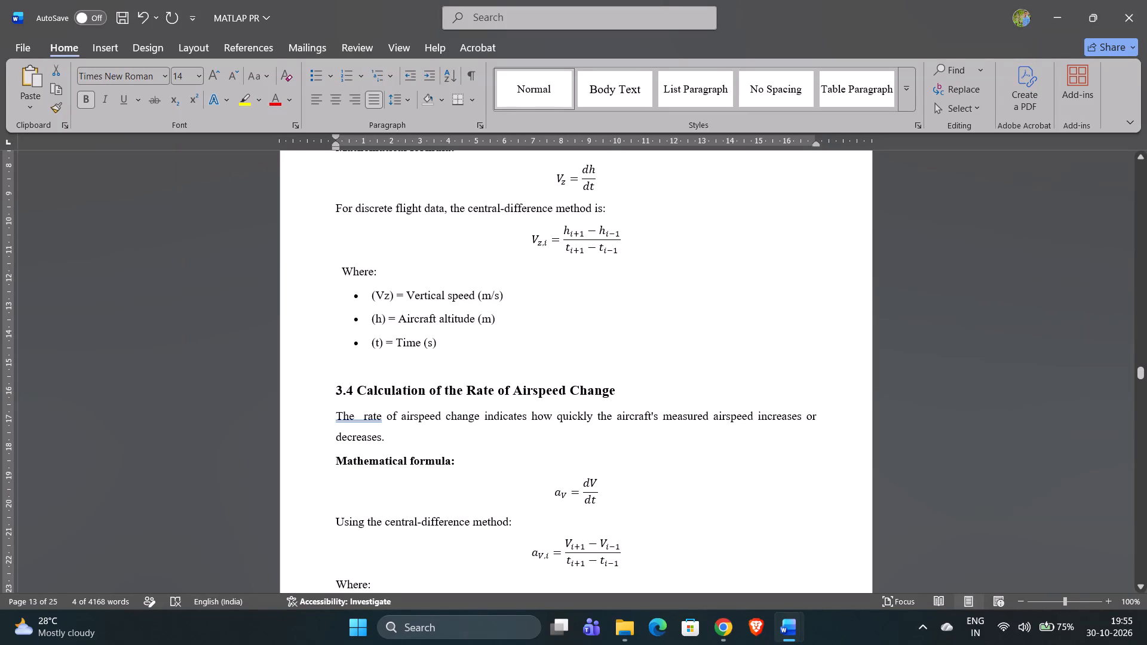
Ignore the grammar flag on "The rate" once and delete the extra space between these words in section 3.4's opening sentence.
click(361, 420)
right_click(361, 420)
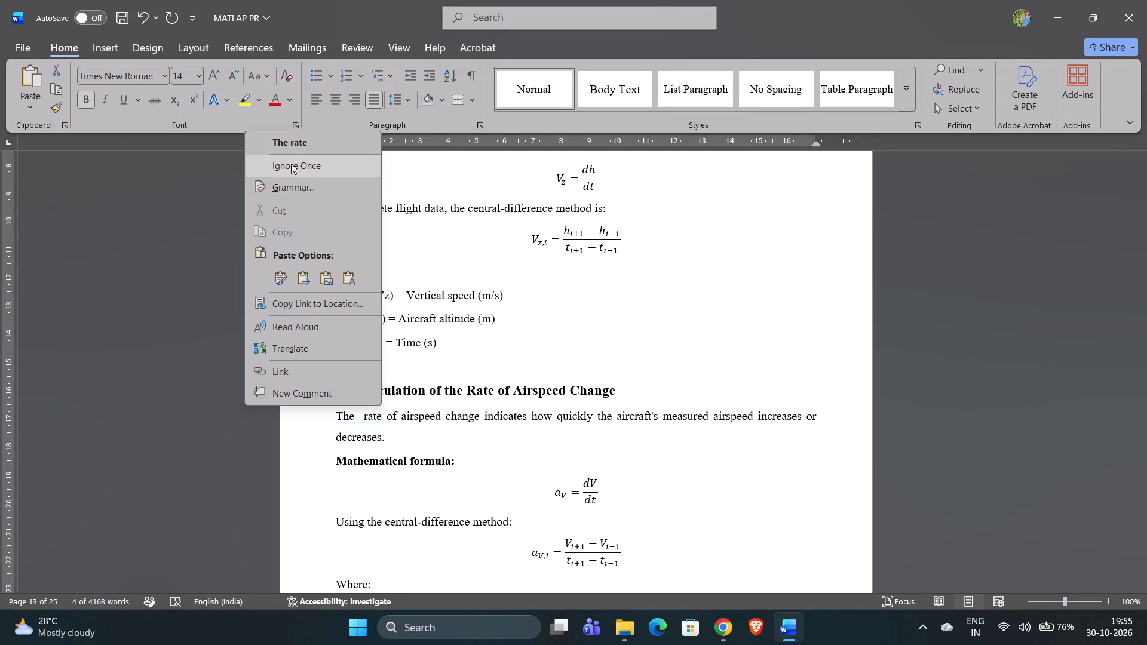
click(291, 164)
scroll(381, 422, down, 1)
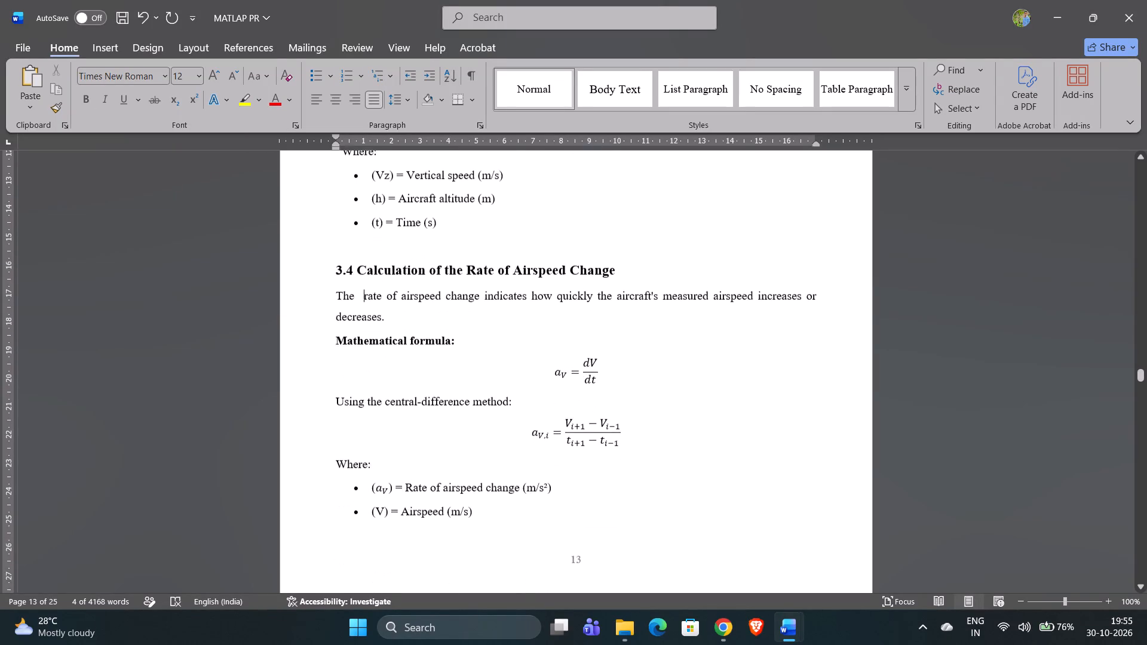
scroll(381, 422, down, 1)
scroll(381, 422, up, 1)
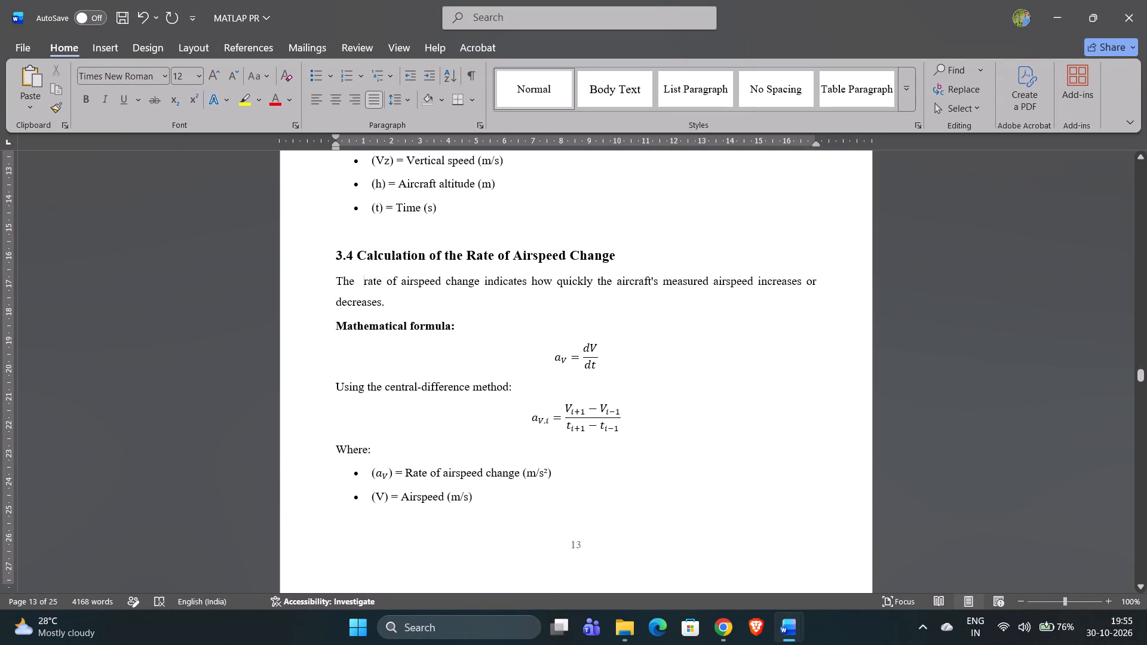
key(BackSpace)
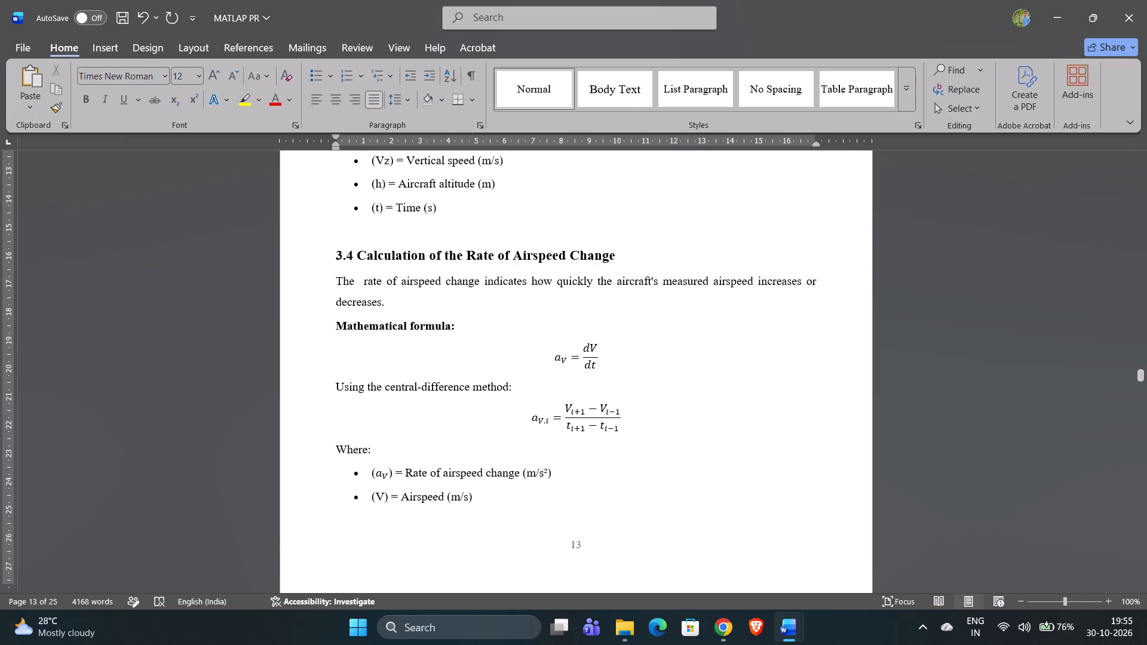
Move the "(t) = Time (s)" definition onto the "(V) = Airspeed (m/s)" bullet line, separated by a wide gap of spaces.
scroll(381, 422, down, 1)
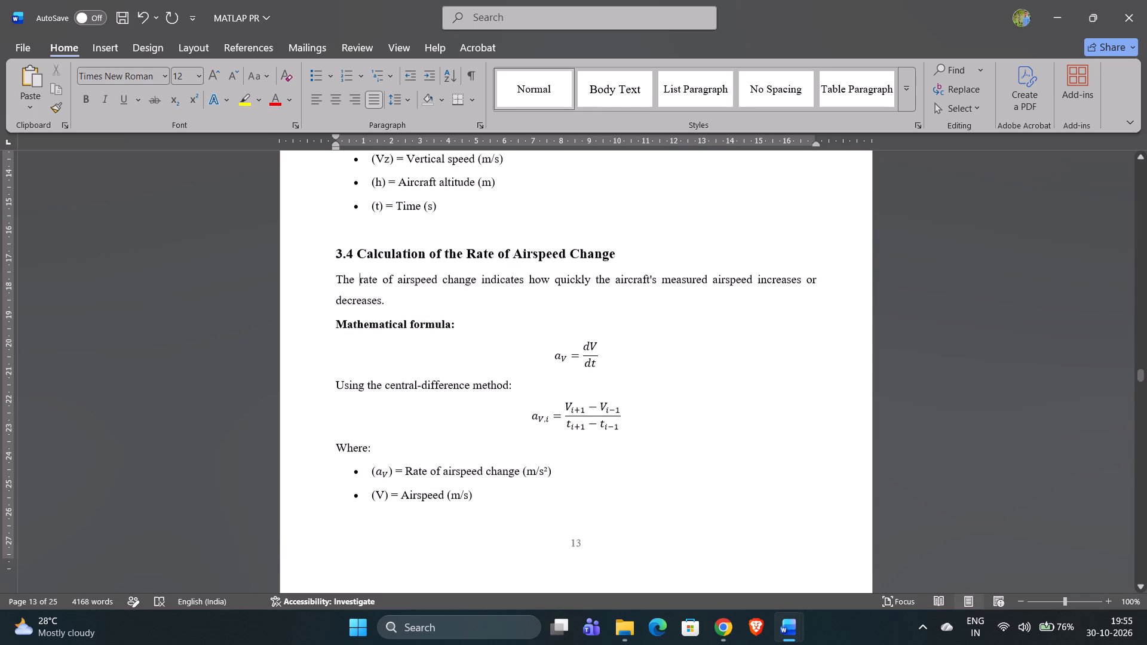
scroll(381, 422, down, 1)
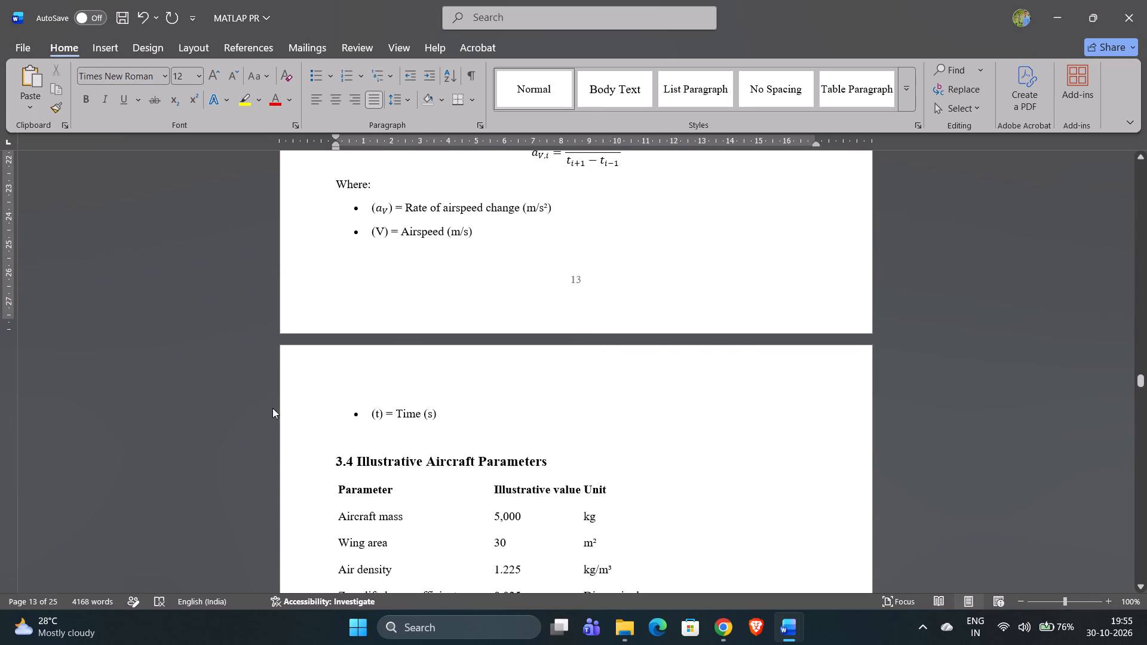
click(356, 411)
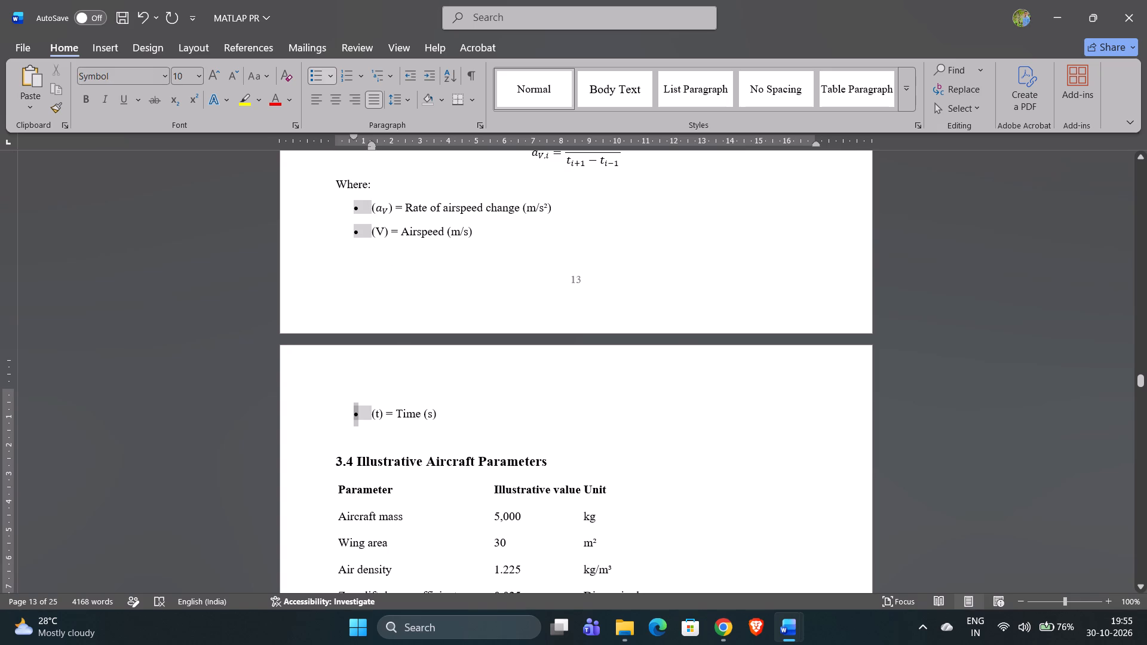
click(383, 263)
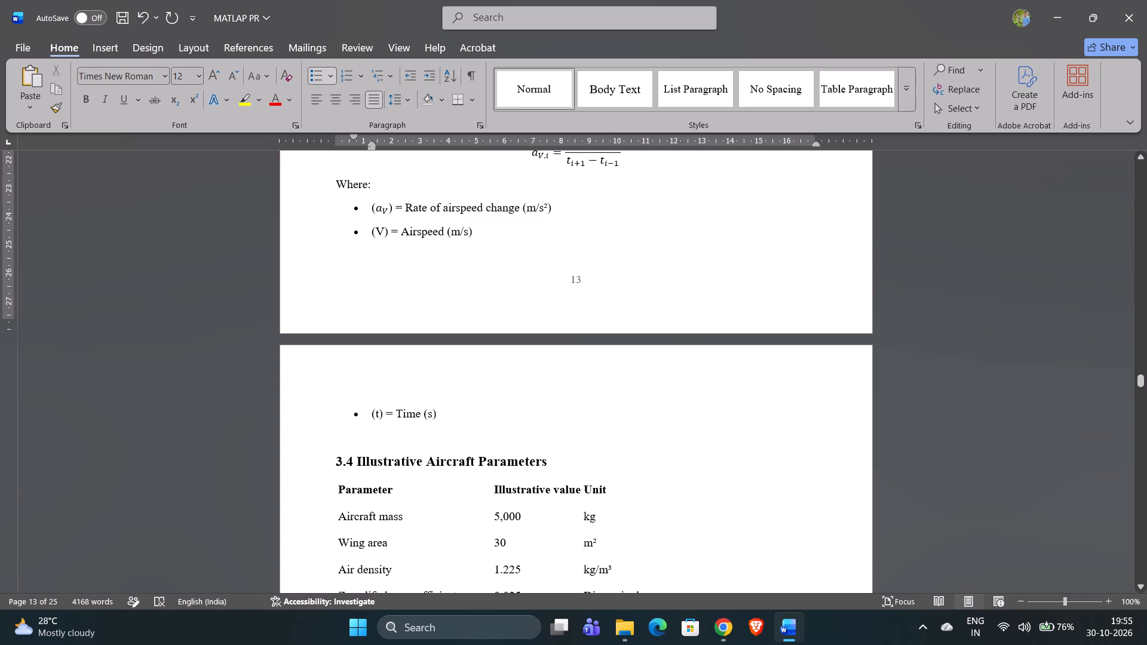
click(371, 413)
key(BackSpace)
key(BackSpace)
key(BackSpace)
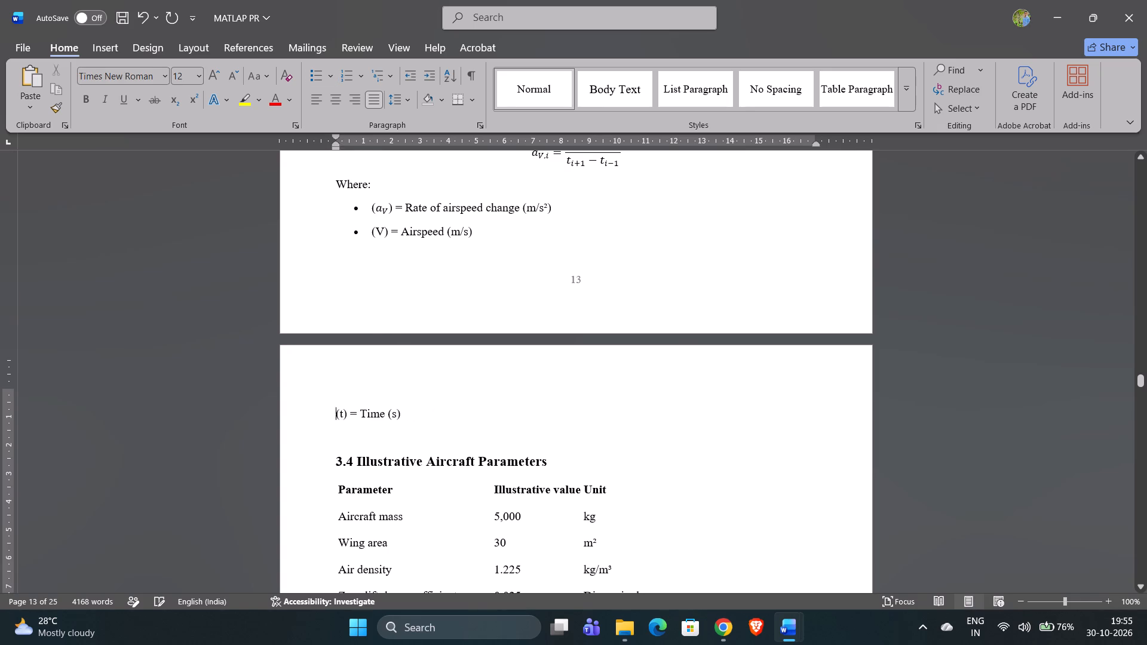
key(BackSpace)
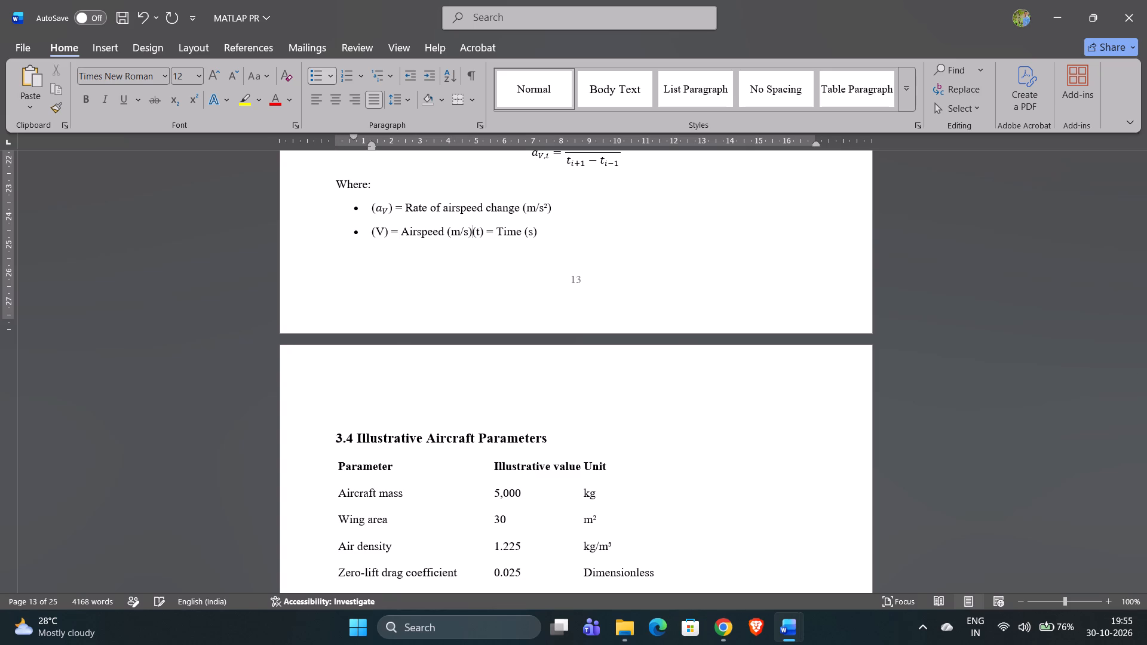
key(space)
key(space)
key(space)
key(space)
key(space)
key(space)
key(space)
key(space)
key(space)
key(space)
key(space)
key(space)
key(space)
key(space)
key(space)
key(space)
key(space)
key(space)
key(space)
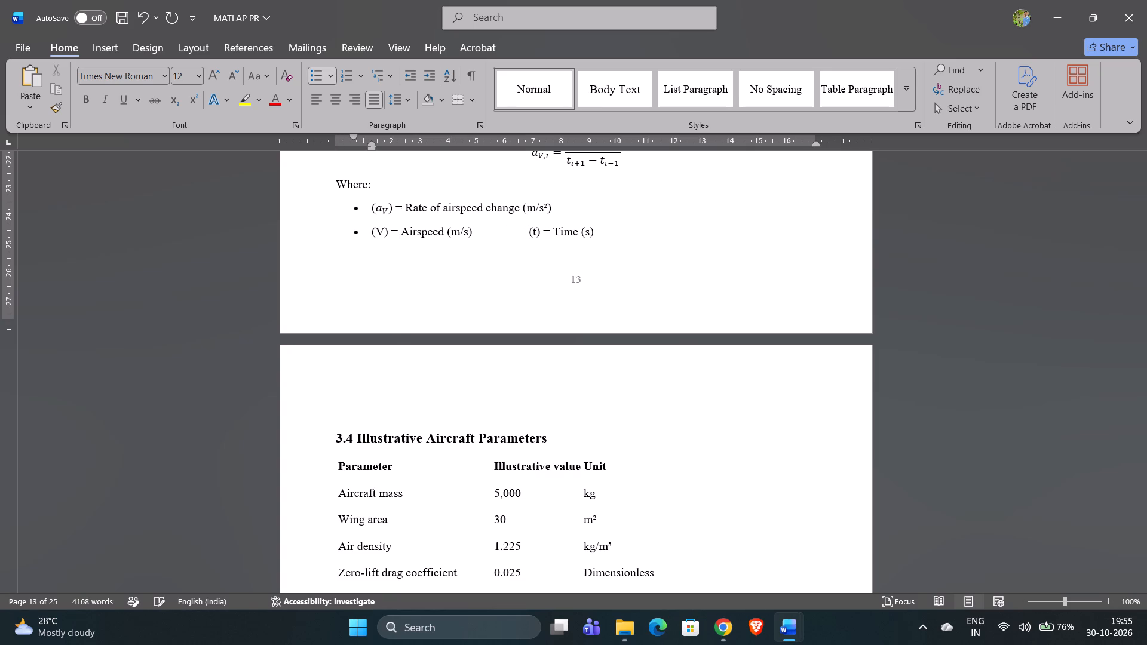
Review the layout of sections 3.3 and 3.4 and the Illustrative Aircraft Parameters section that follows.
scroll(371, 413, up, 2)
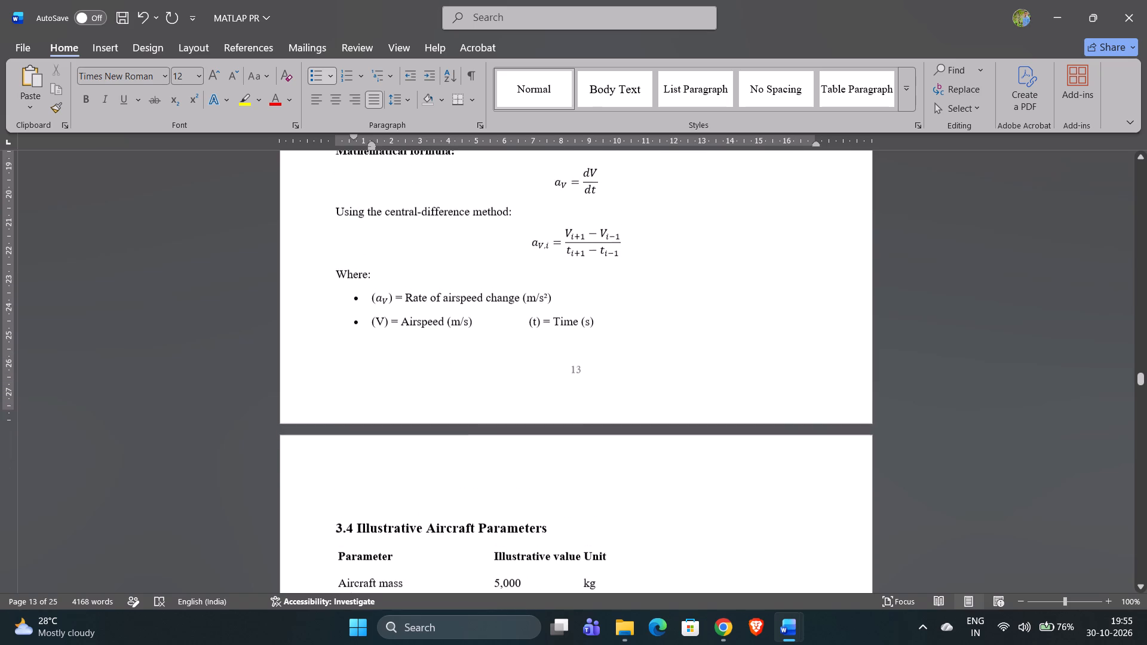
scroll(371, 413, down, 1)
scroll(371, 413, up, 2)
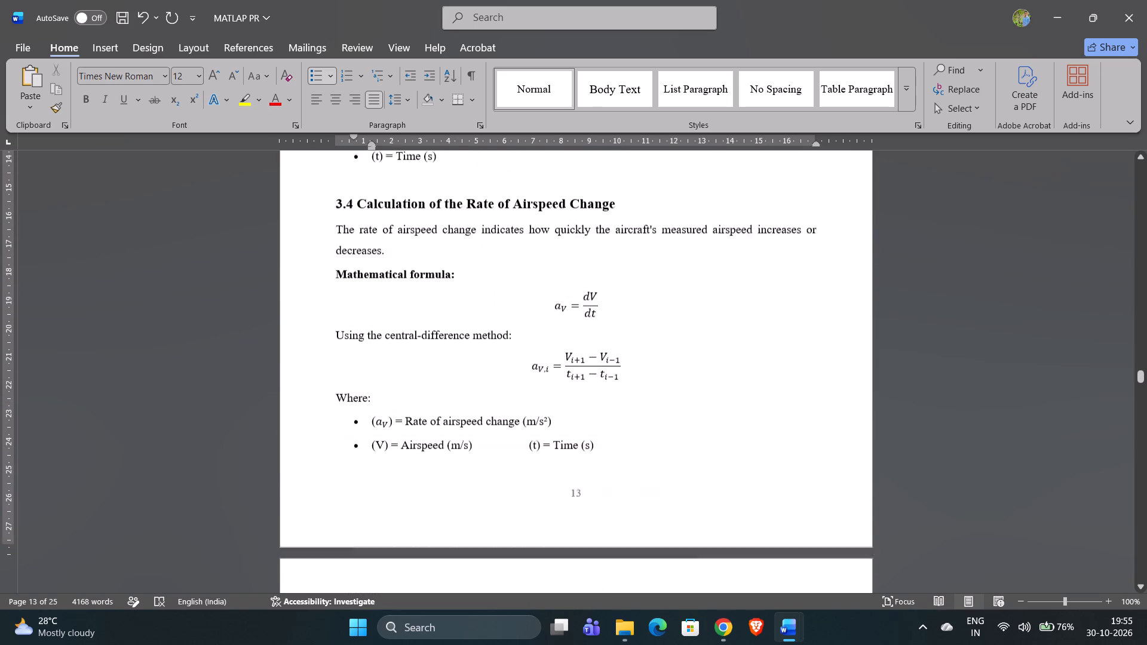
scroll(371, 413, up, 2)
scroll(371, 413, down, 1)
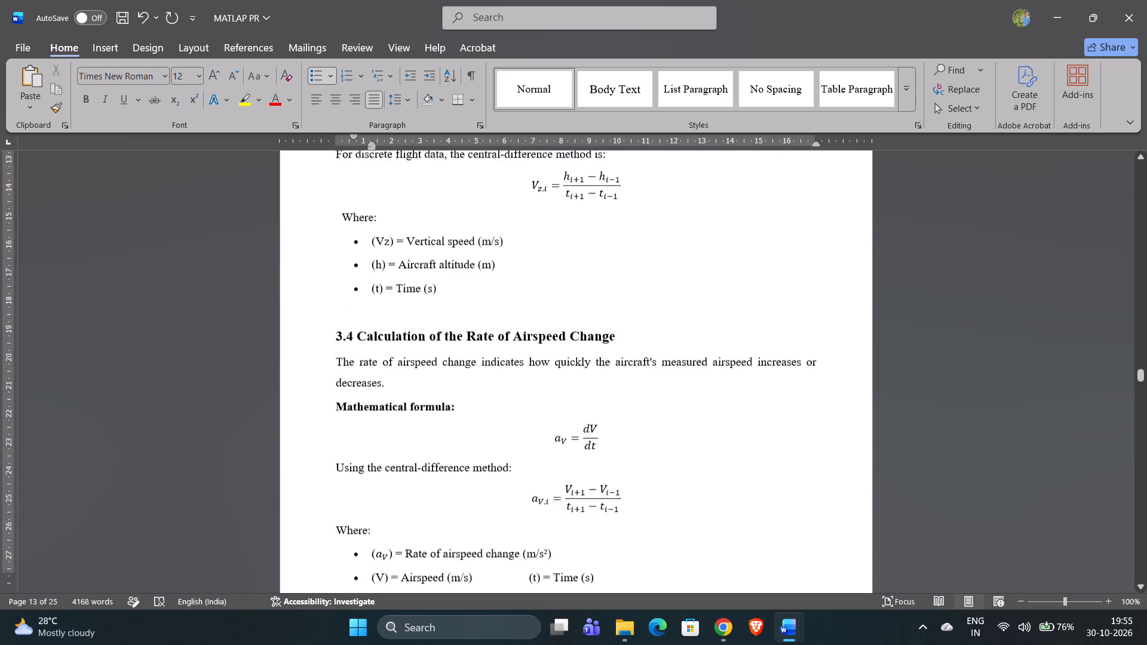
scroll(371, 413, down, 4)
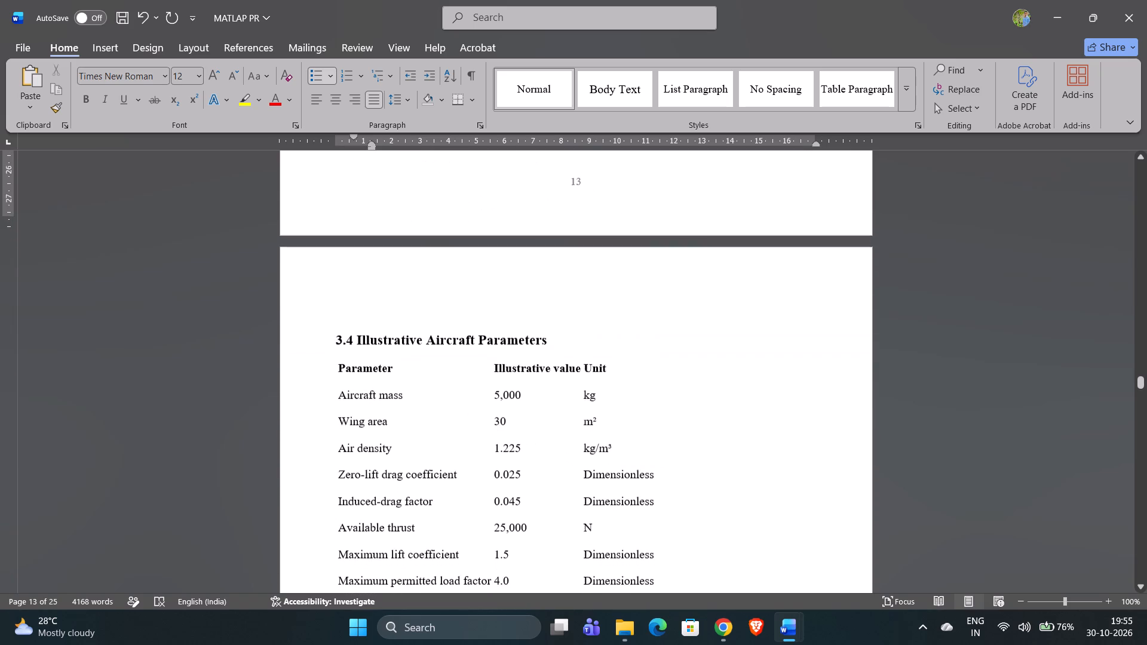
scroll(371, 413, down, 1)
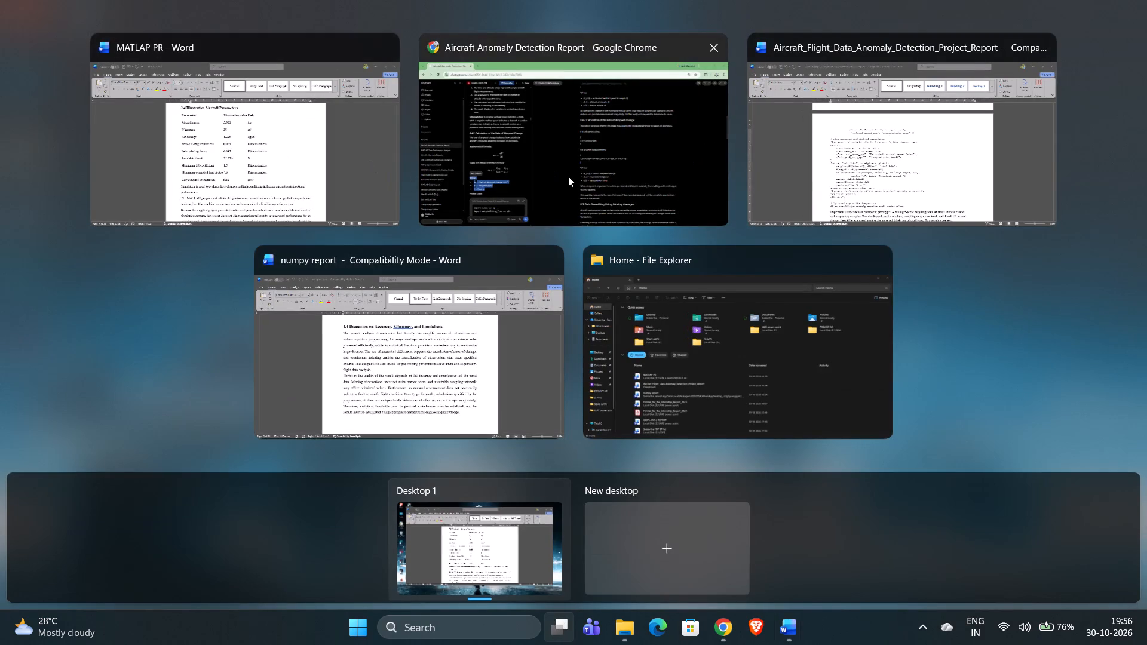
click(568, 176)
scroll(665, 302, down, 3)
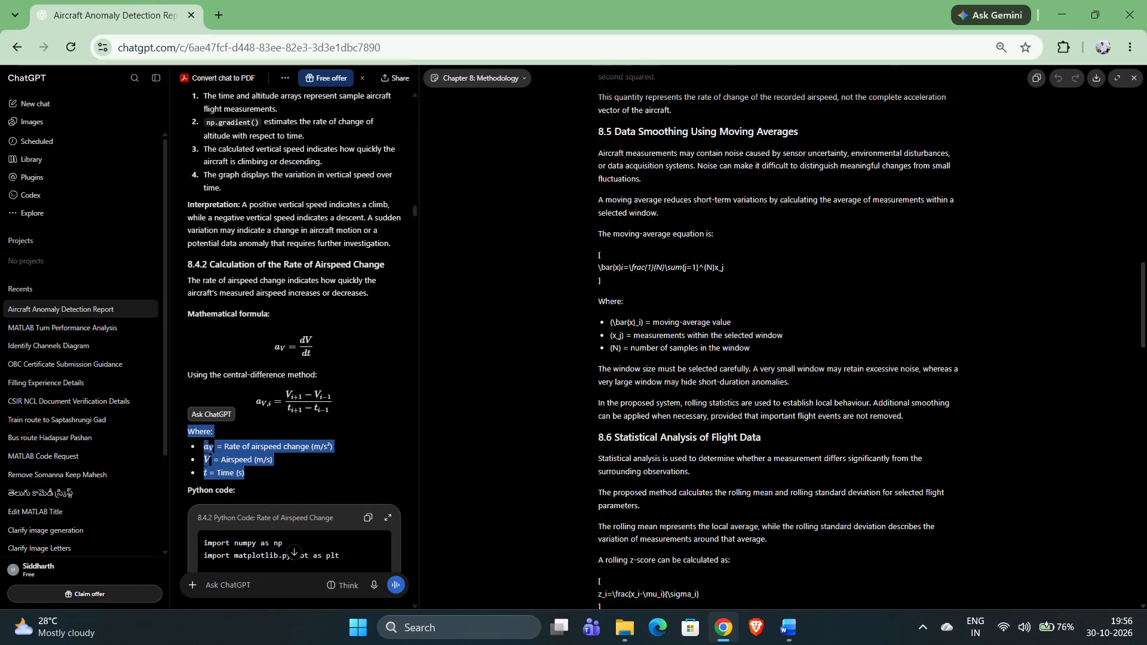
scroll(665, 302, down, 2)
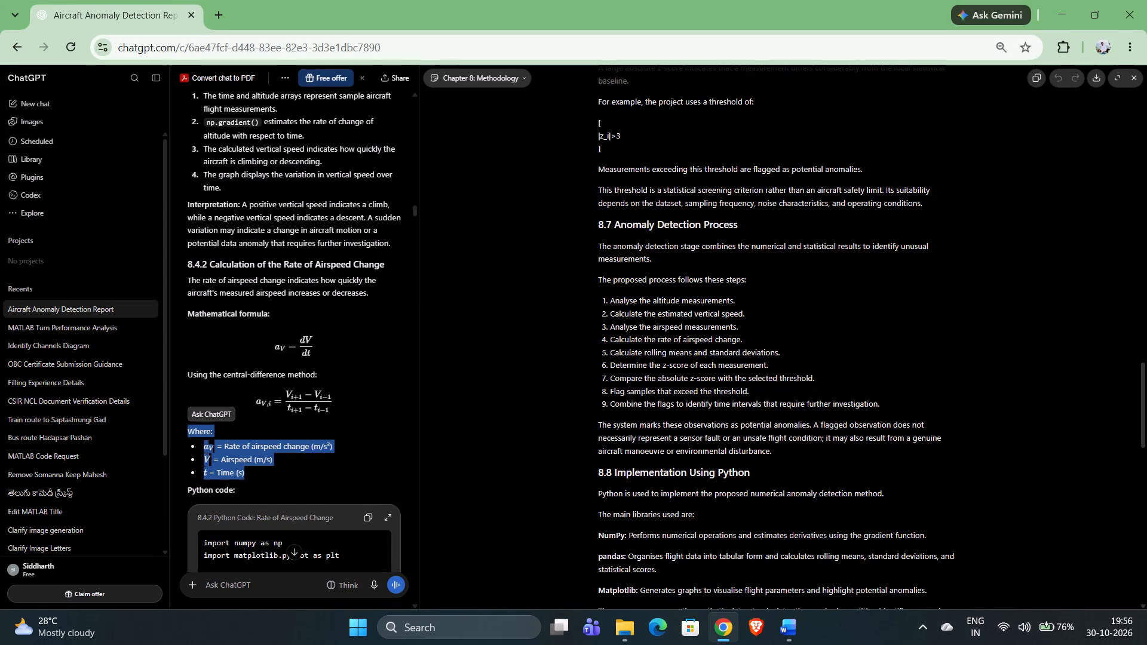
scroll(665, 302, down, 1)
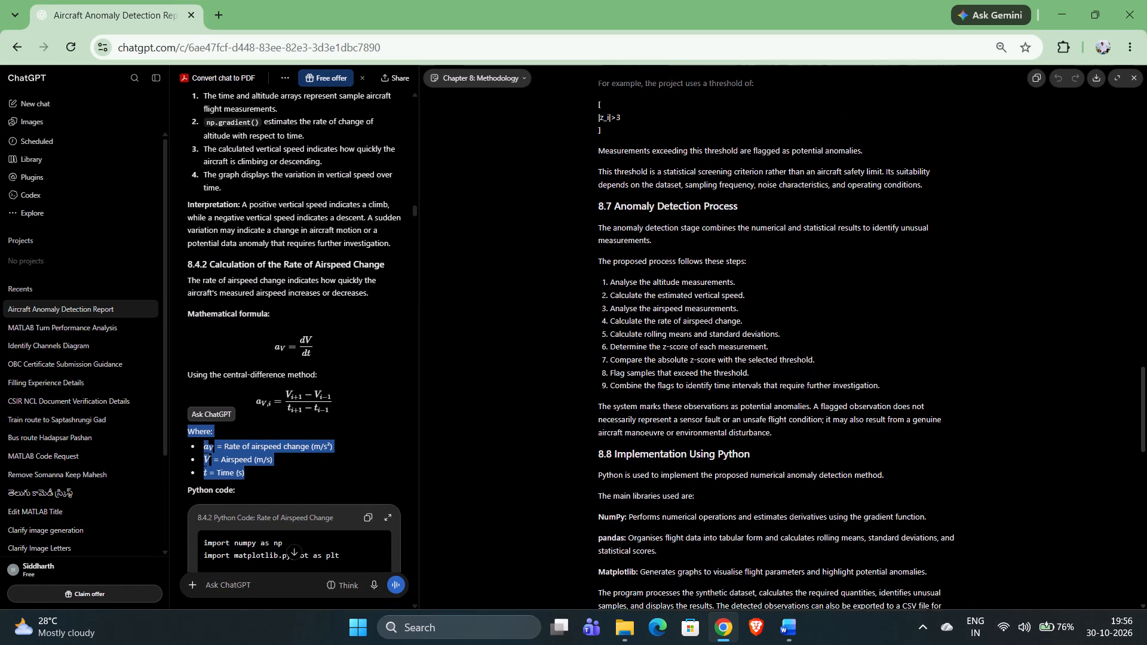
scroll(665, 302, down, 1)
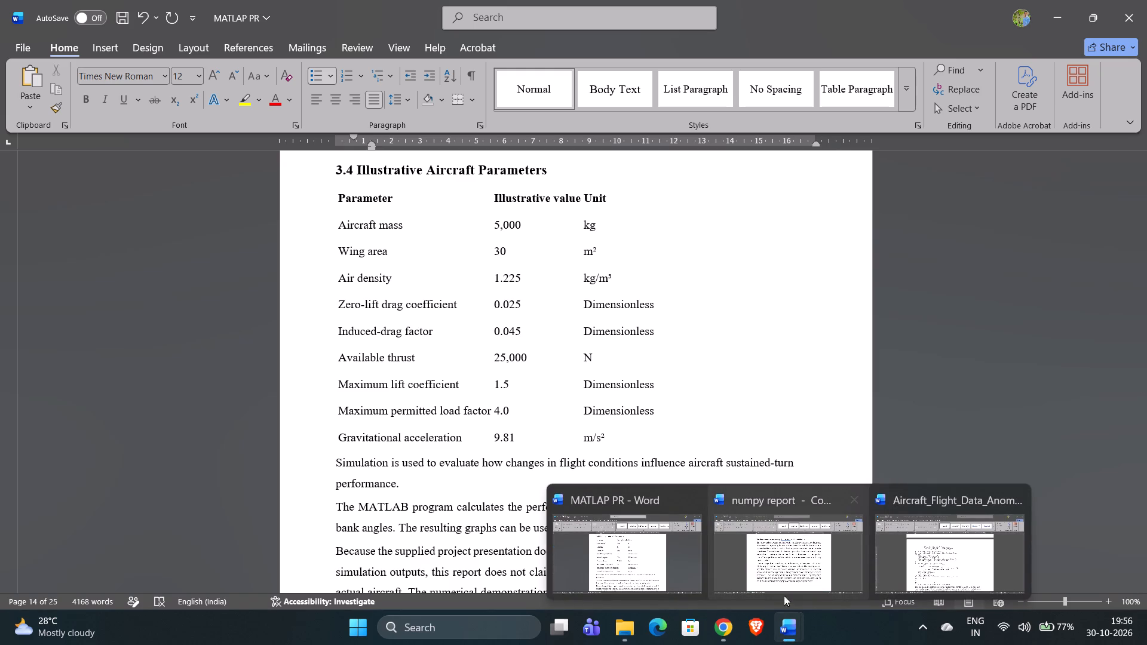
click(792, 555)
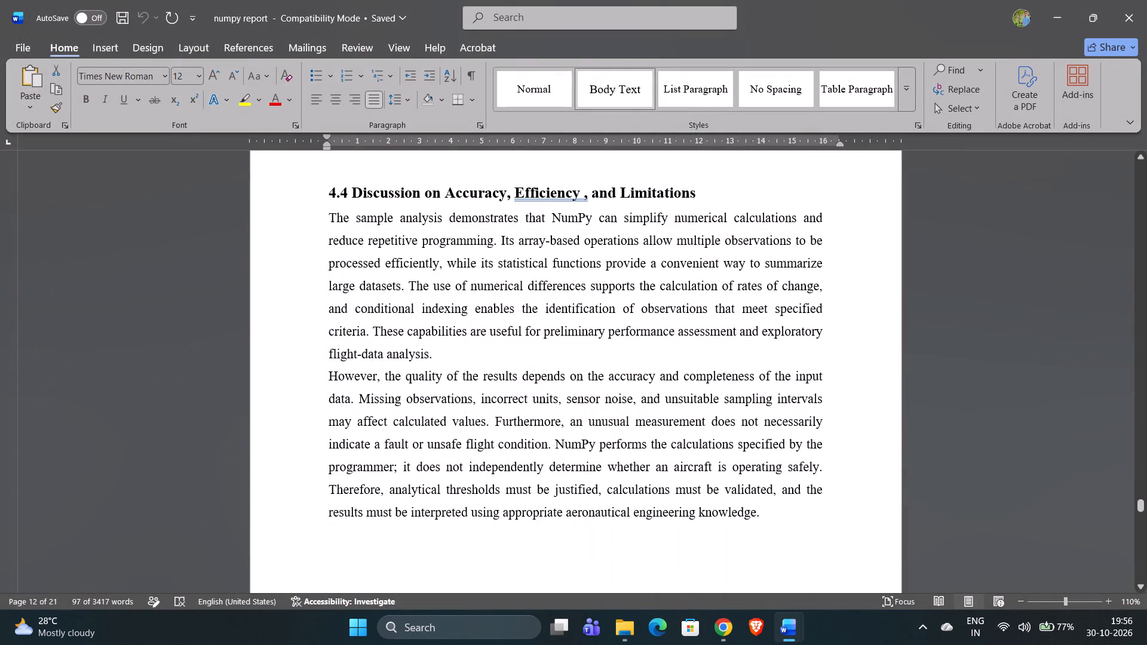
scroll(586, 460, up, 9)
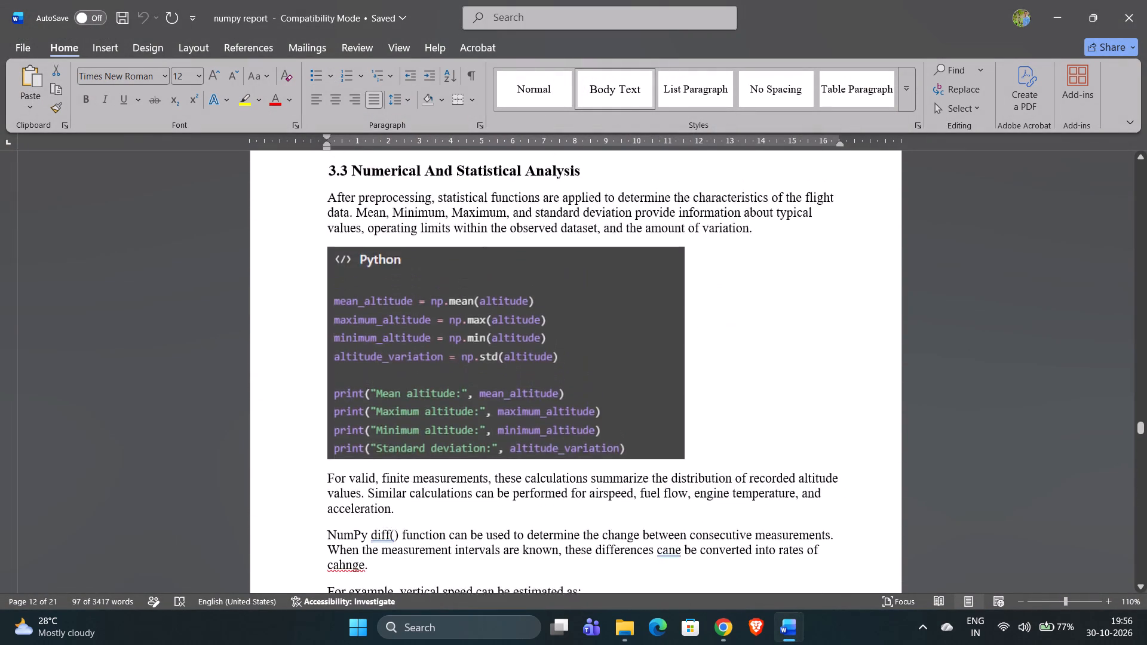
scroll(586, 460, up, 4)
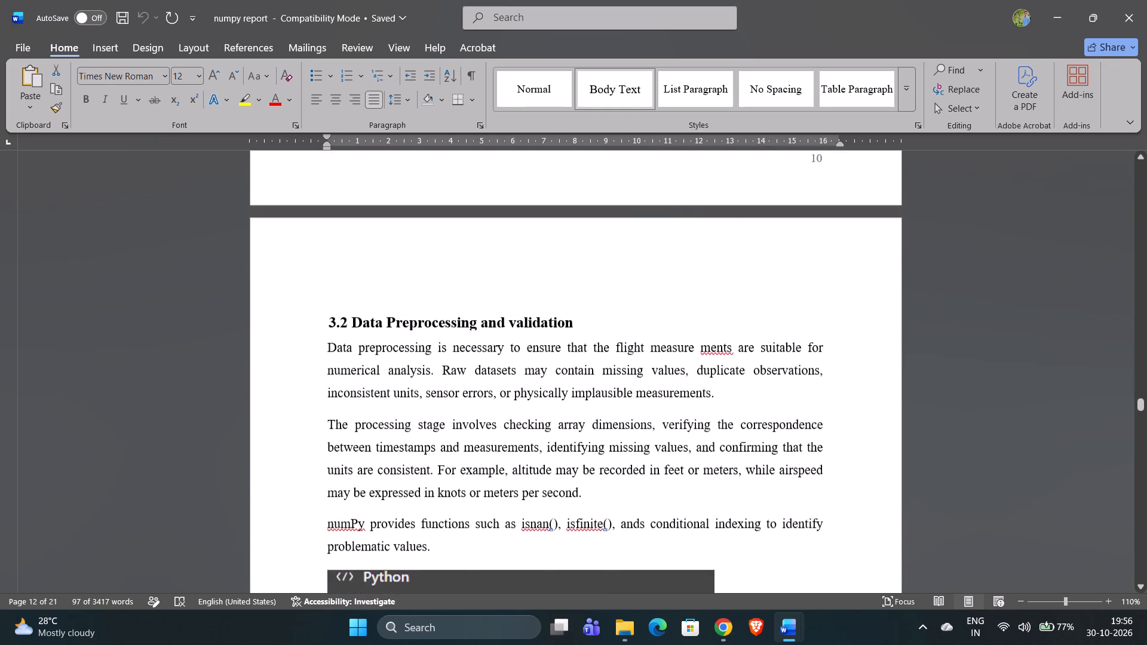
scroll(586, 460, up, 4)
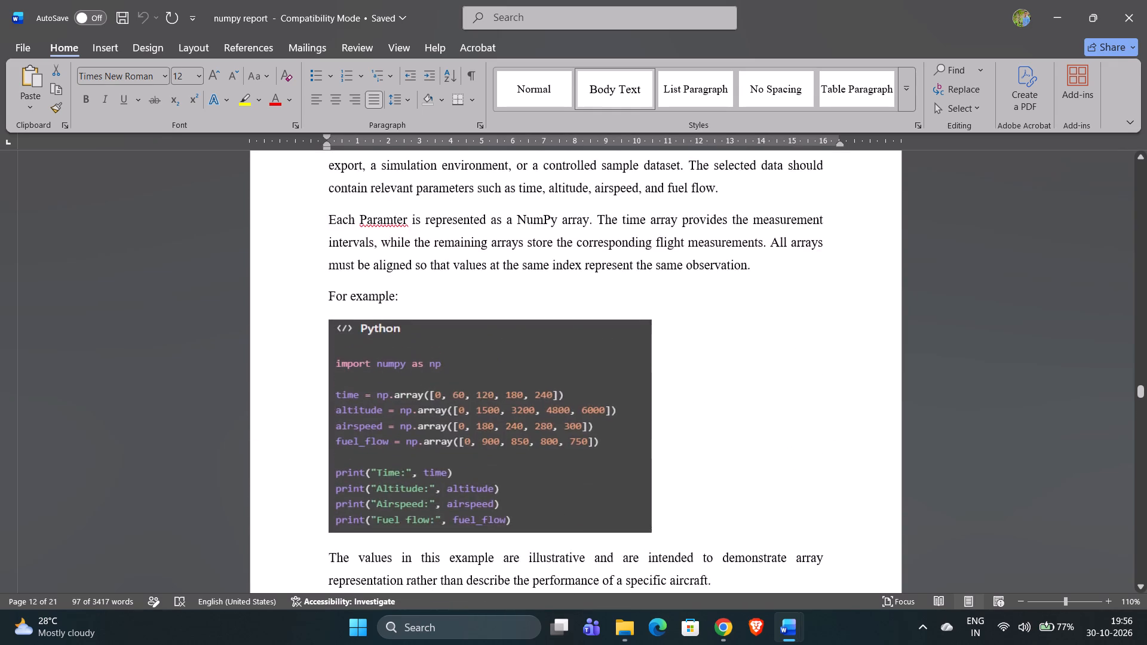
scroll(586, 460, up, 1)
scroll(586, 460, down, 3)
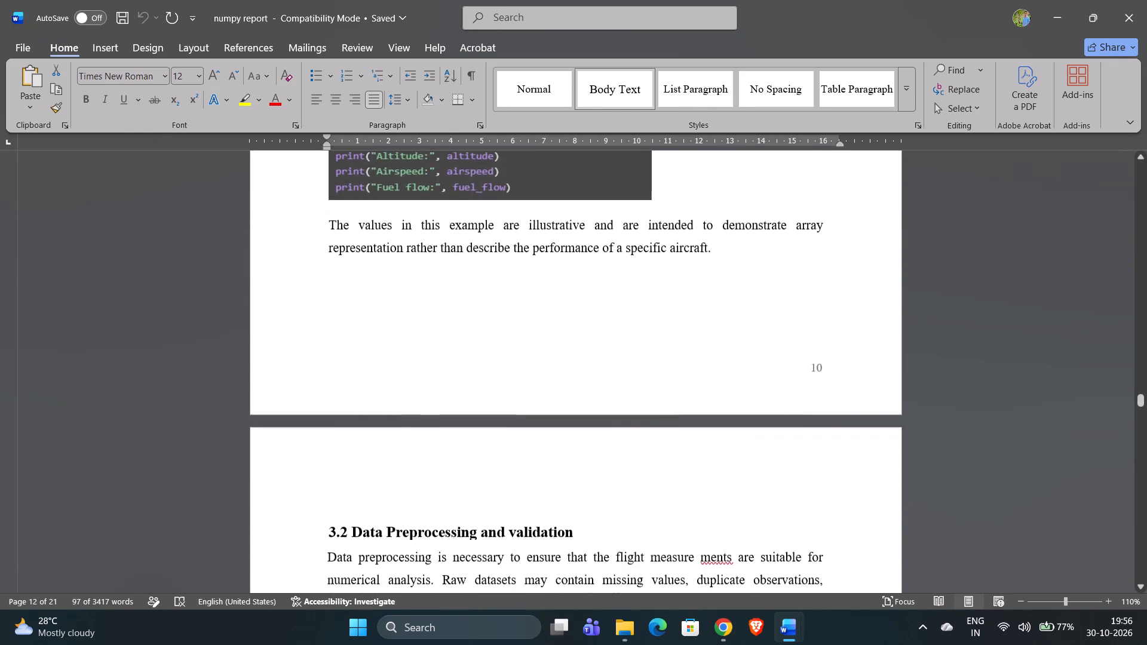
scroll(586, 460, down, 10)
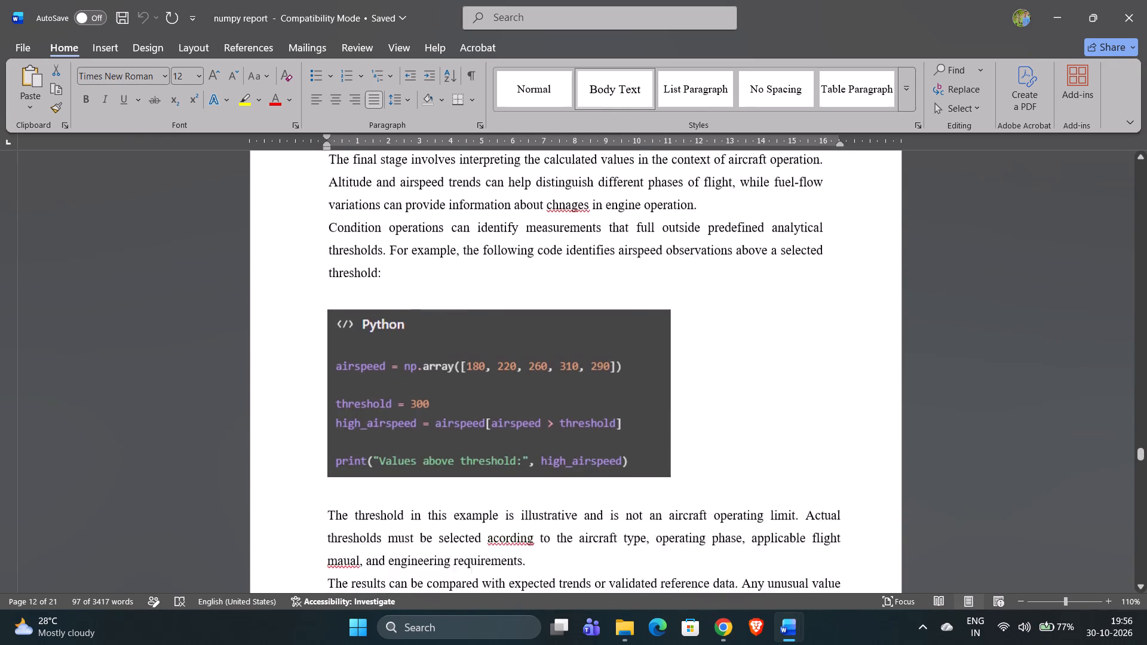
scroll(586, 460, down, 1)
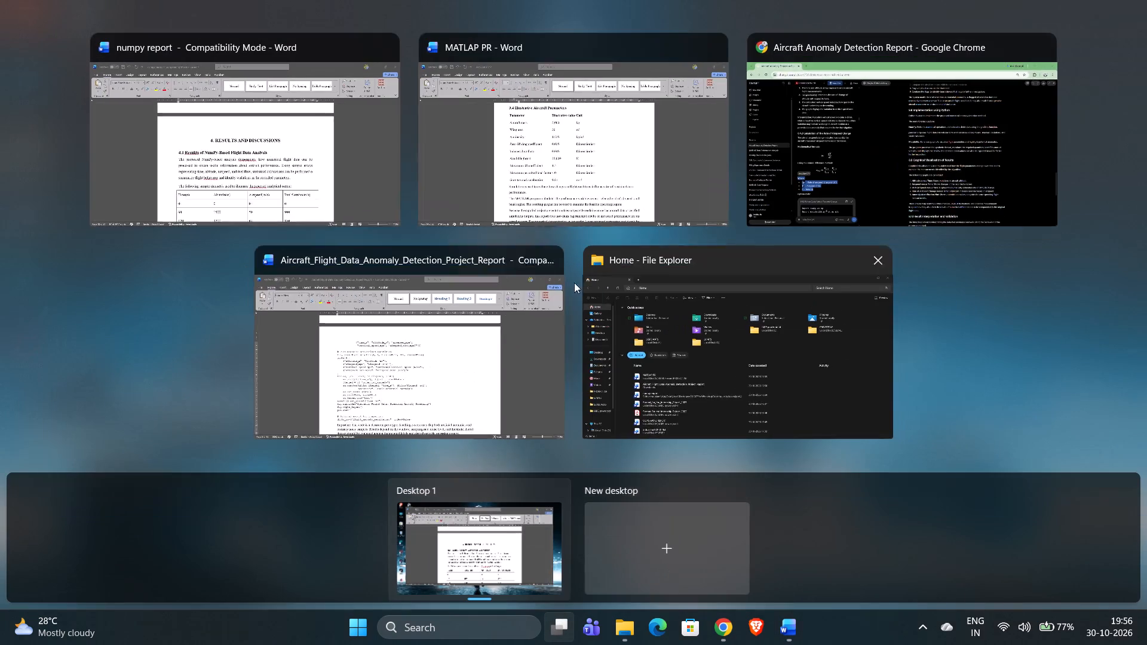
click(597, 189)
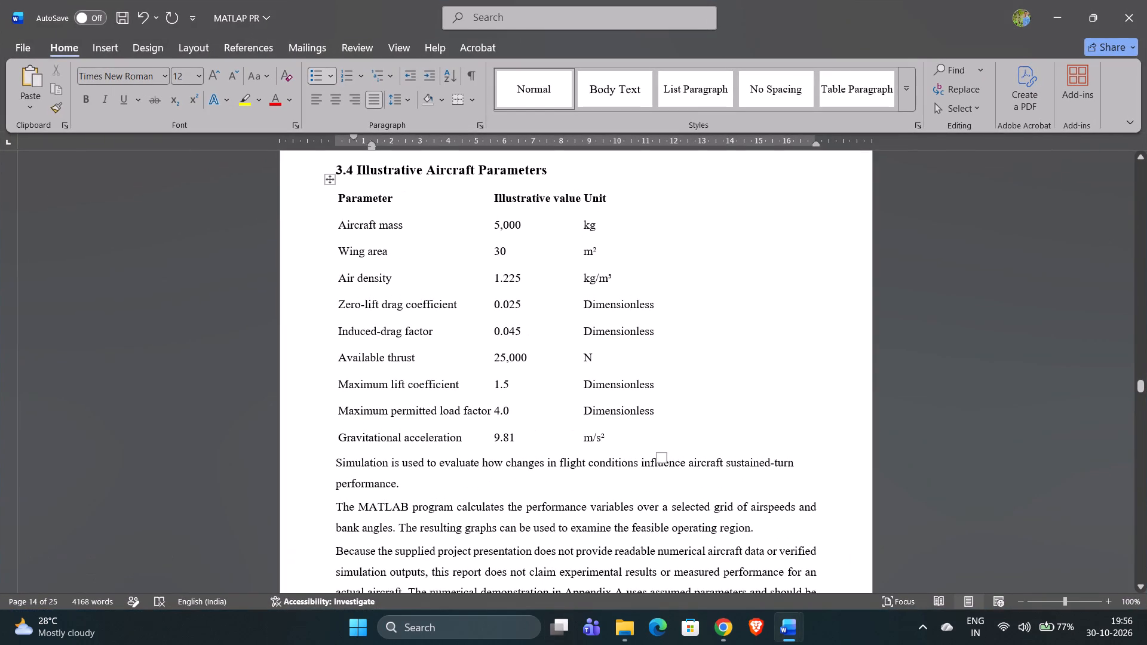
Review sections 3.2 to 3.4 of the MATLAP PR report and the start of the Illustrative Aircraft Parameters section.
scroll(507, 265, up, 2)
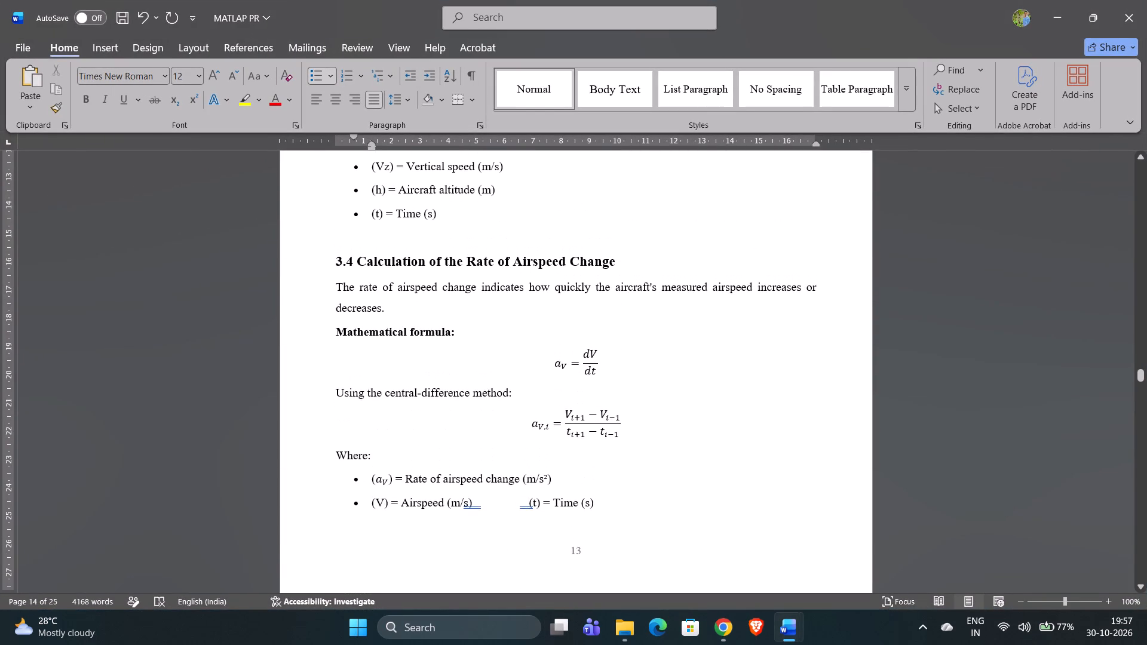
scroll(507, 265, up, 2)
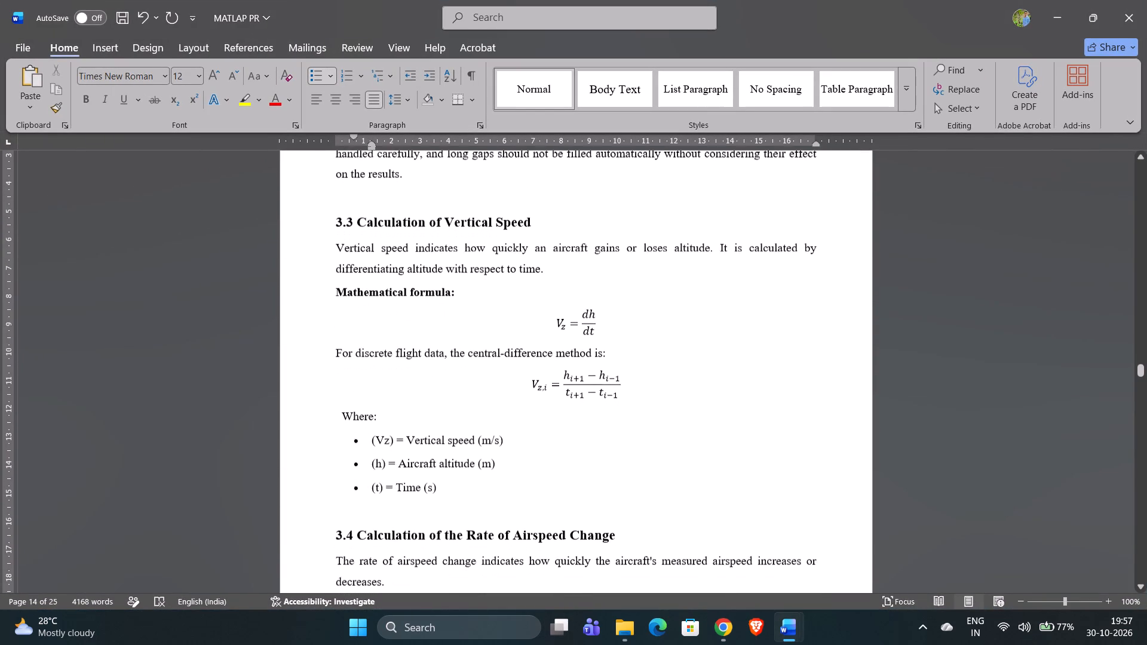
scroll(507, 265, up, 4)
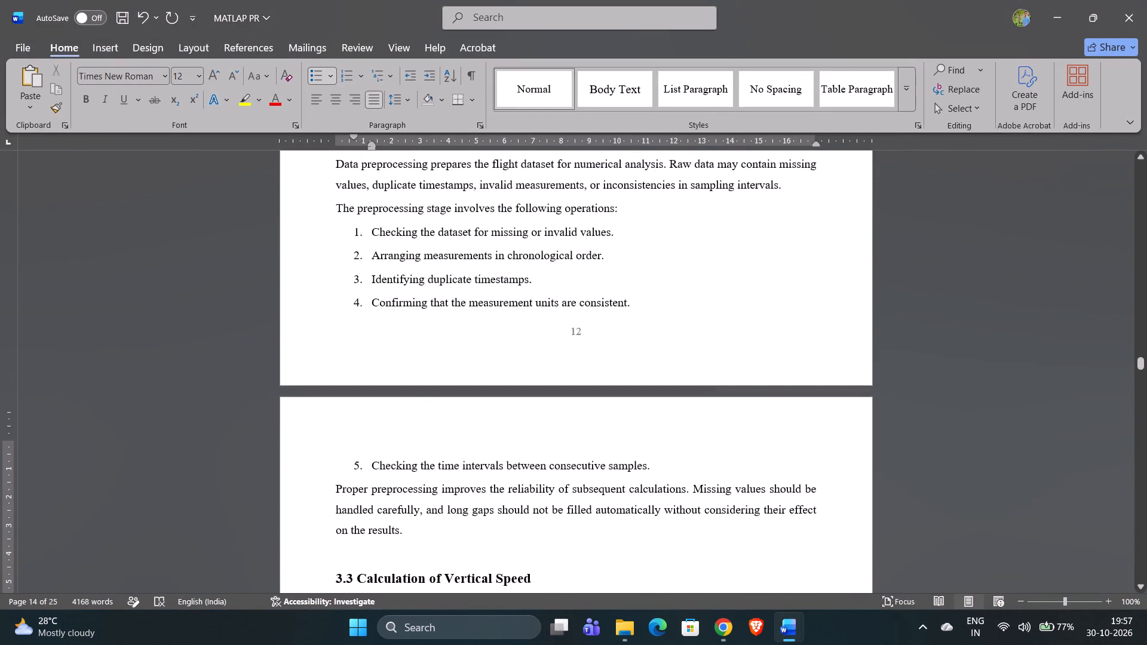
scroll(507, 265, down, 5)
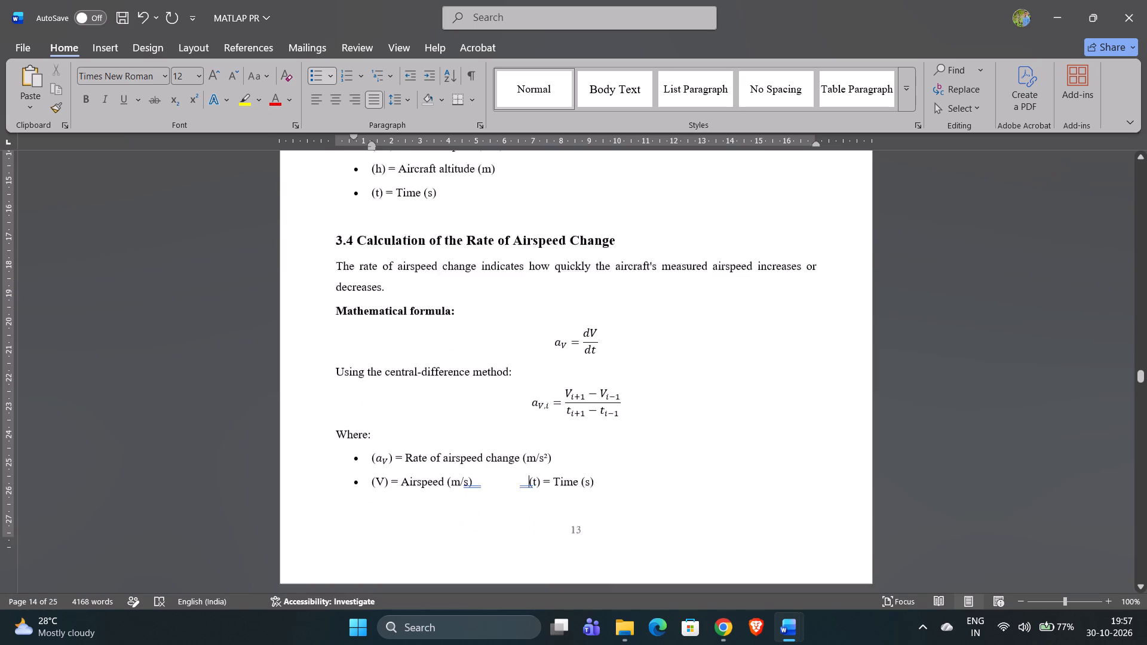
scroll(507, 265, down, 3)
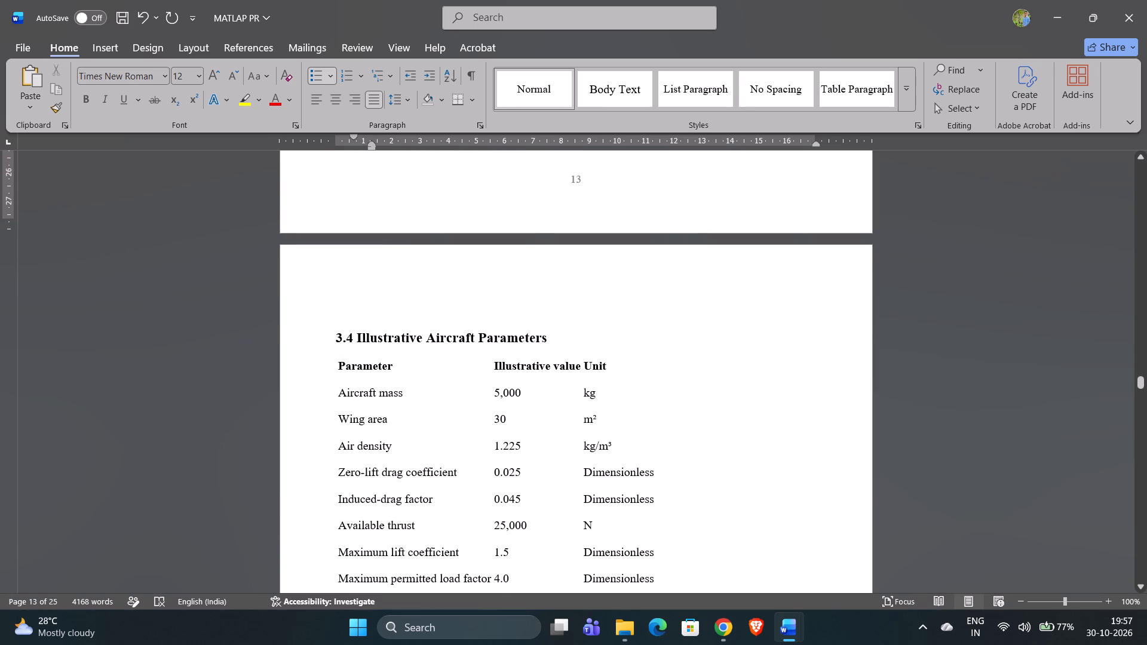
Switch to the numpy report and examine how sections 3.4 back to 3.1 combine explanations with Python code examples.
click(568, 189)
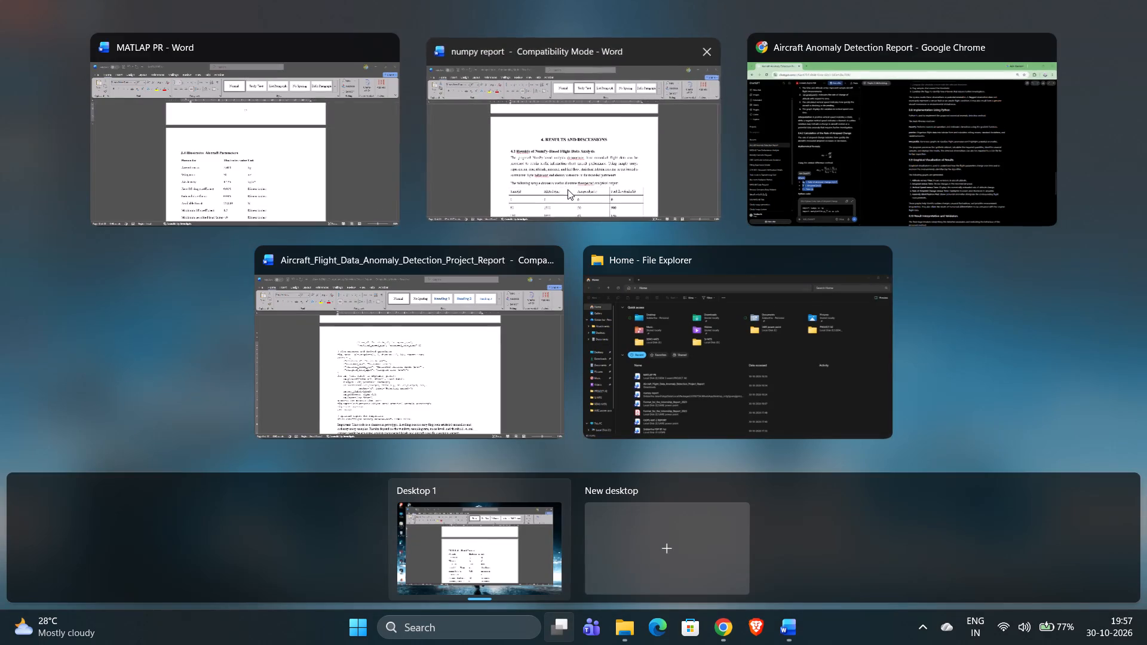
scroll(512, 250, up, 5)
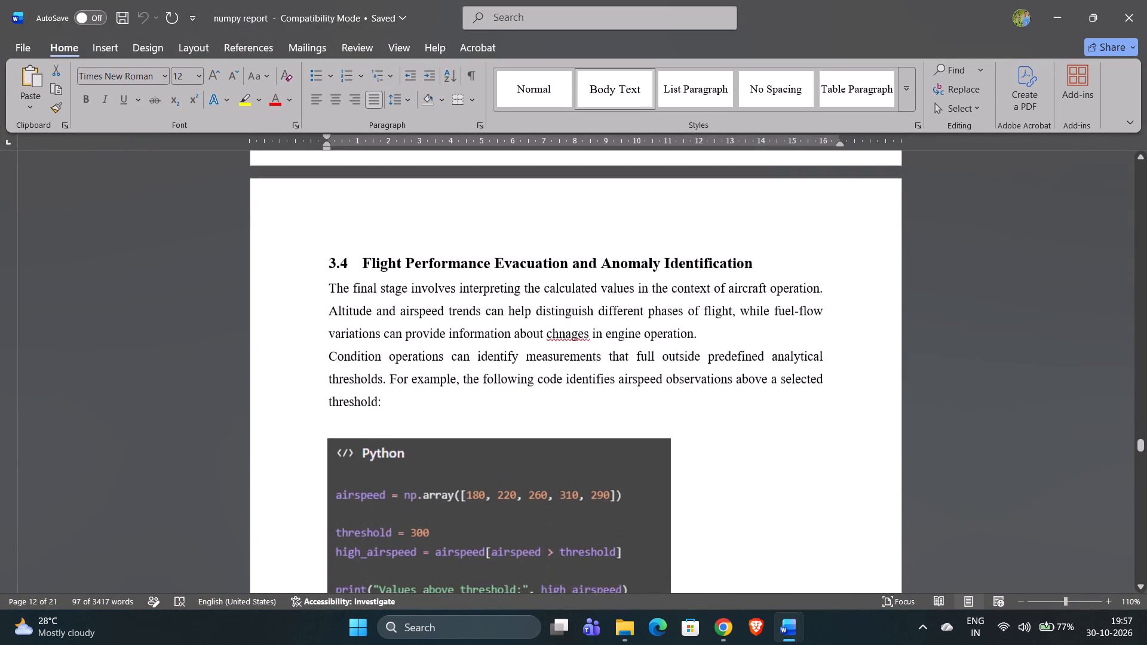
scroll(512, 250, up, 4)
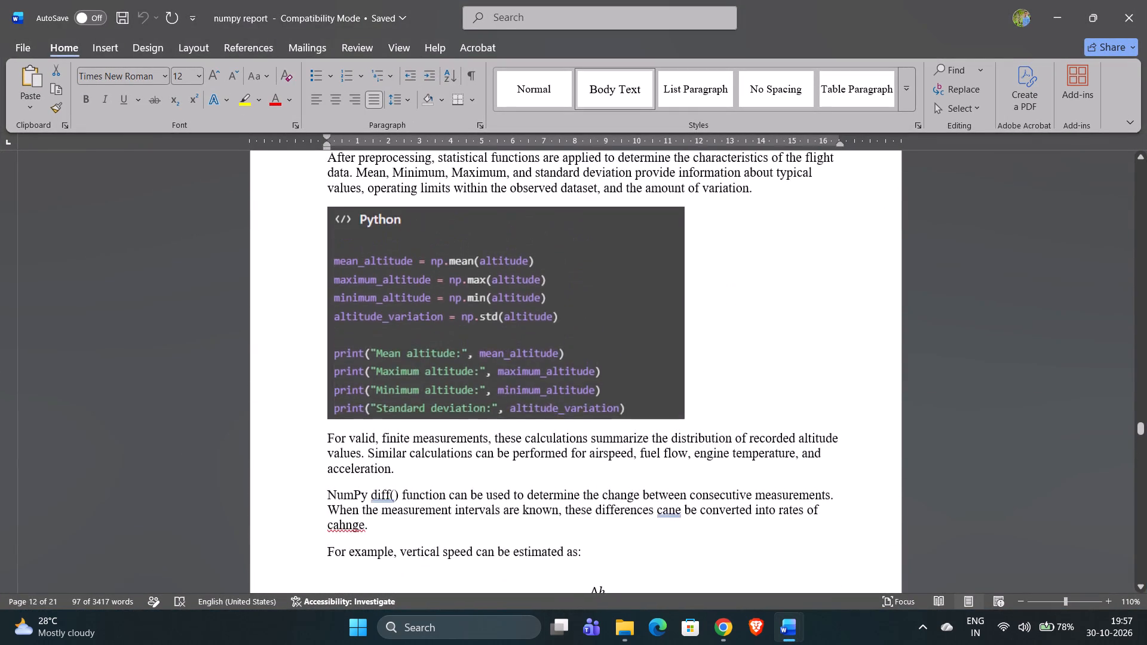
scroll(512, 250, up, 5)
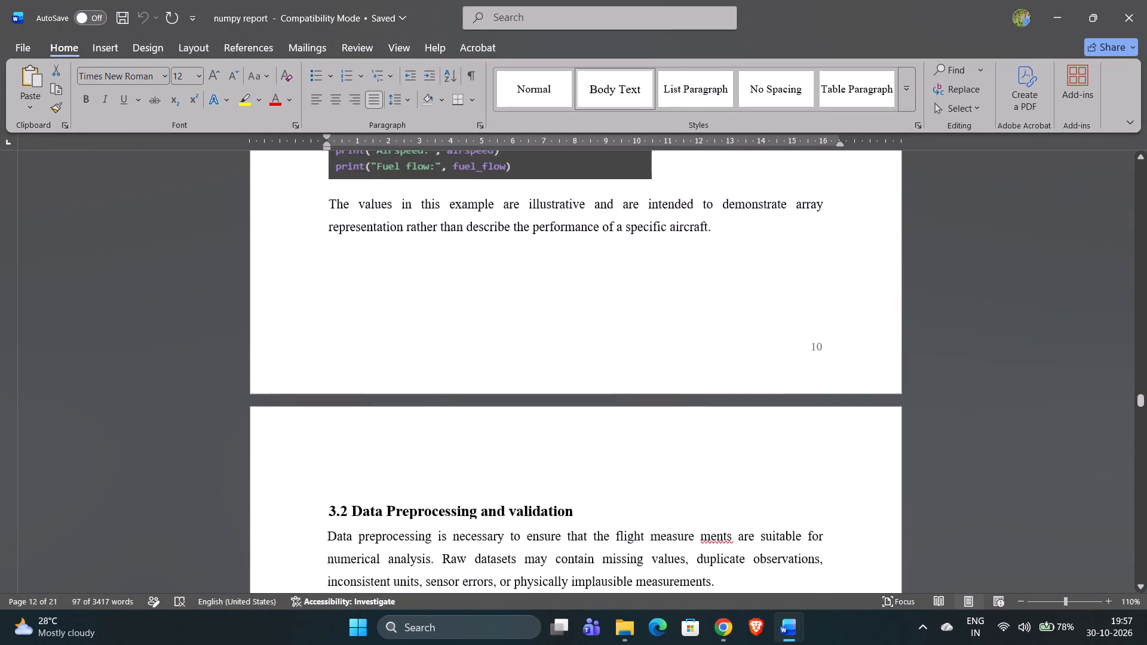
scroll(512, 250, up, 3)
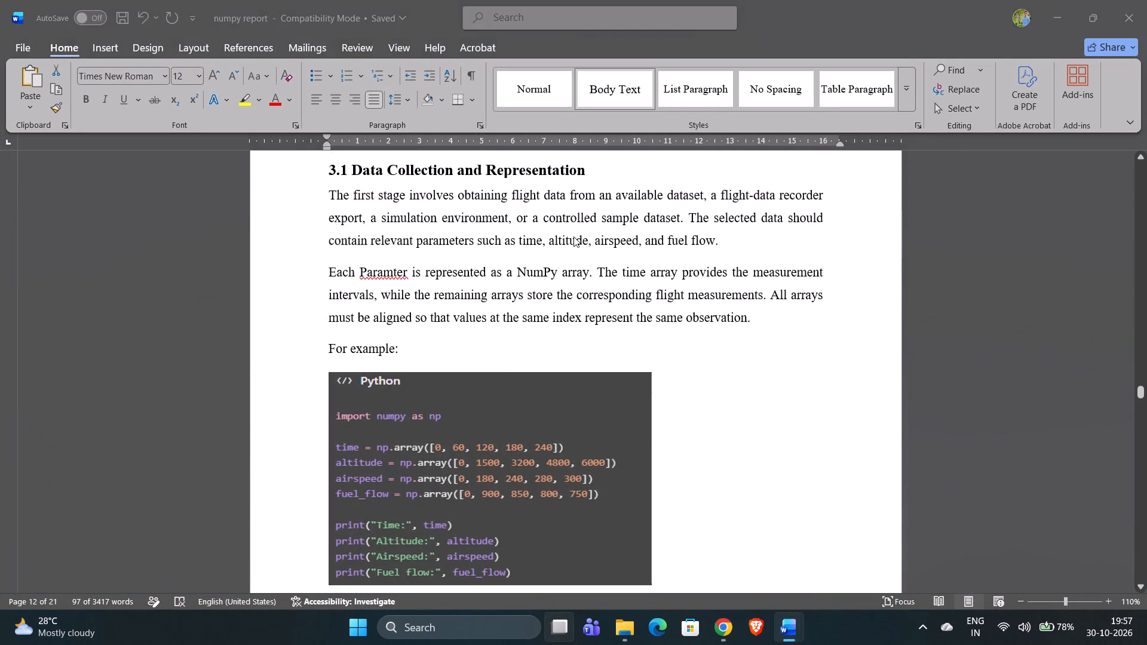
Return to the MATLAP PR report and review chapter 3 from the Methodology introduction through section 3.4.
click(602, 163)
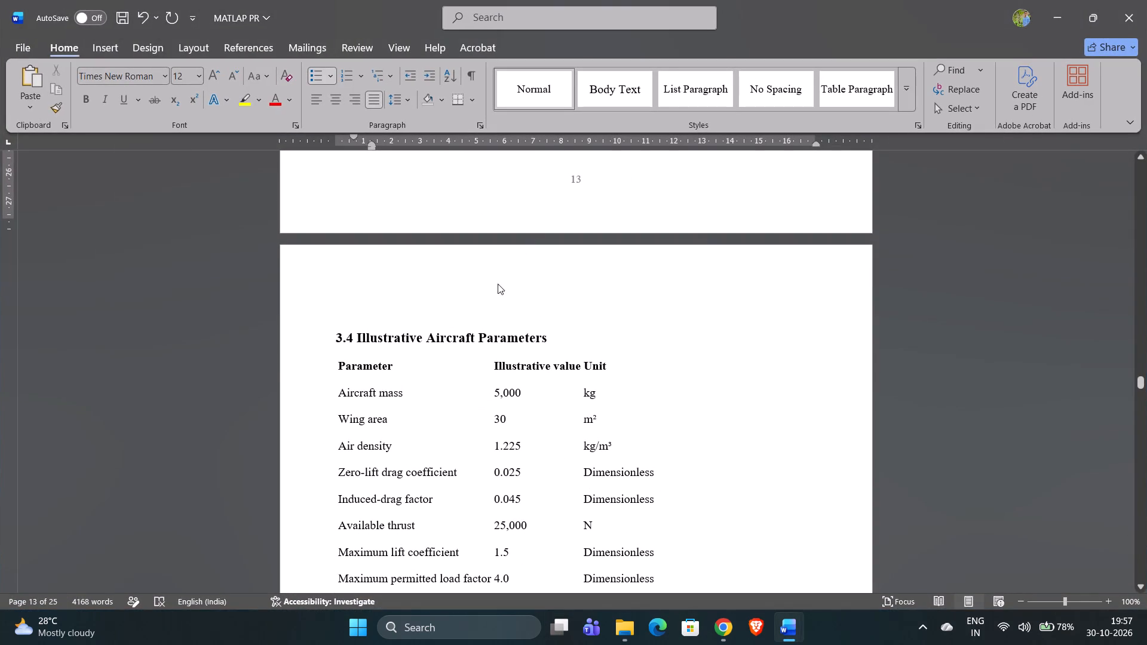
scroll(498, 284, up, 7)
scroll(498, 284, down, 1)
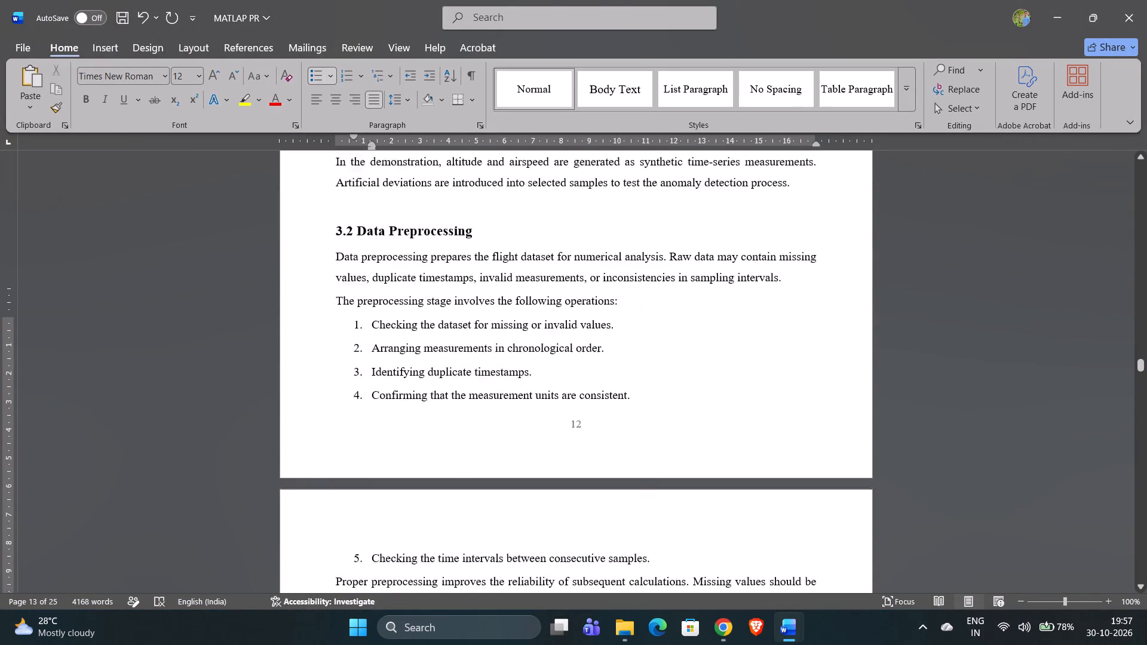
scroll(498, 284, down, 1)
scroll(498, 284, up, 3)
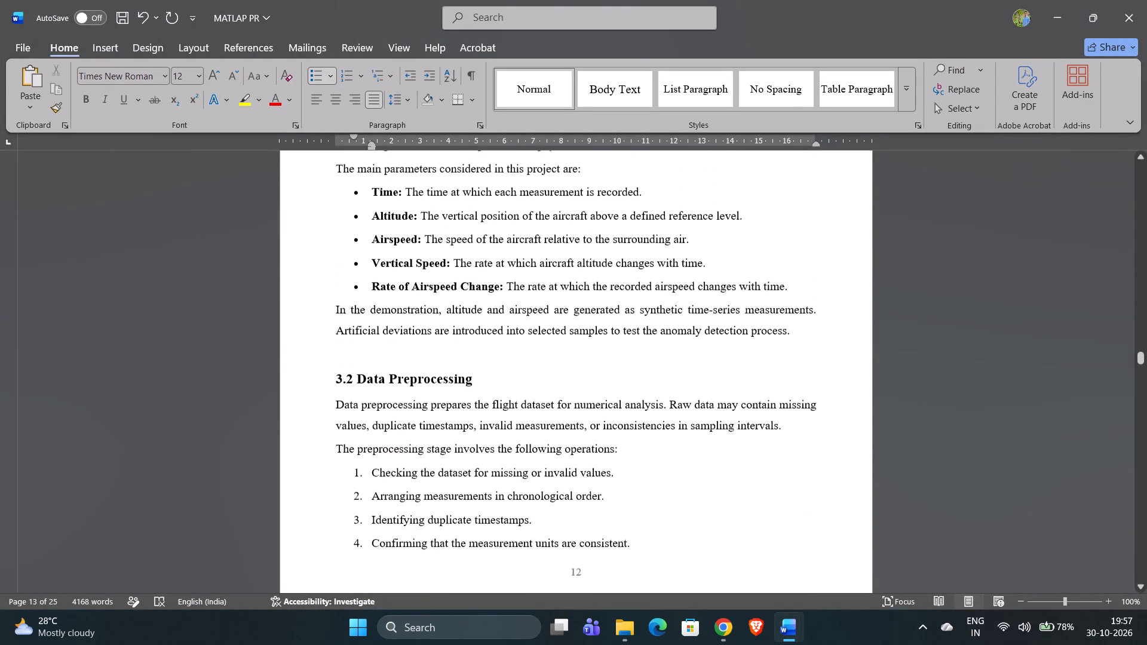
scroll(498, 284, up, 3)
scroll(498, 284, down, 1)
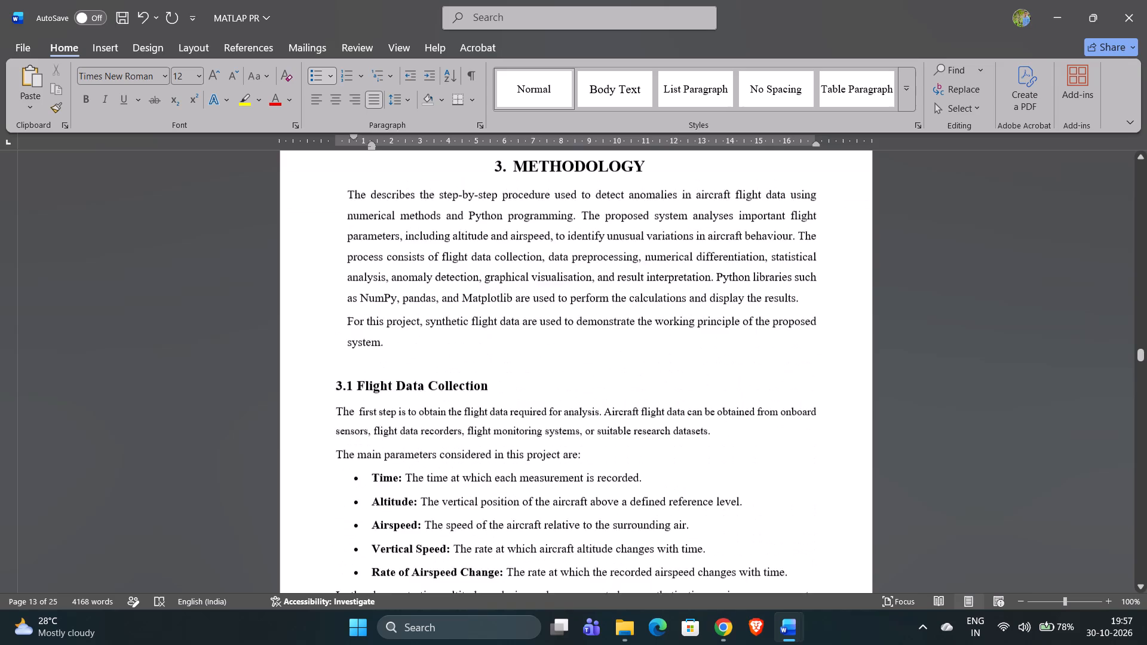
scroll(498, 284, down, 5)
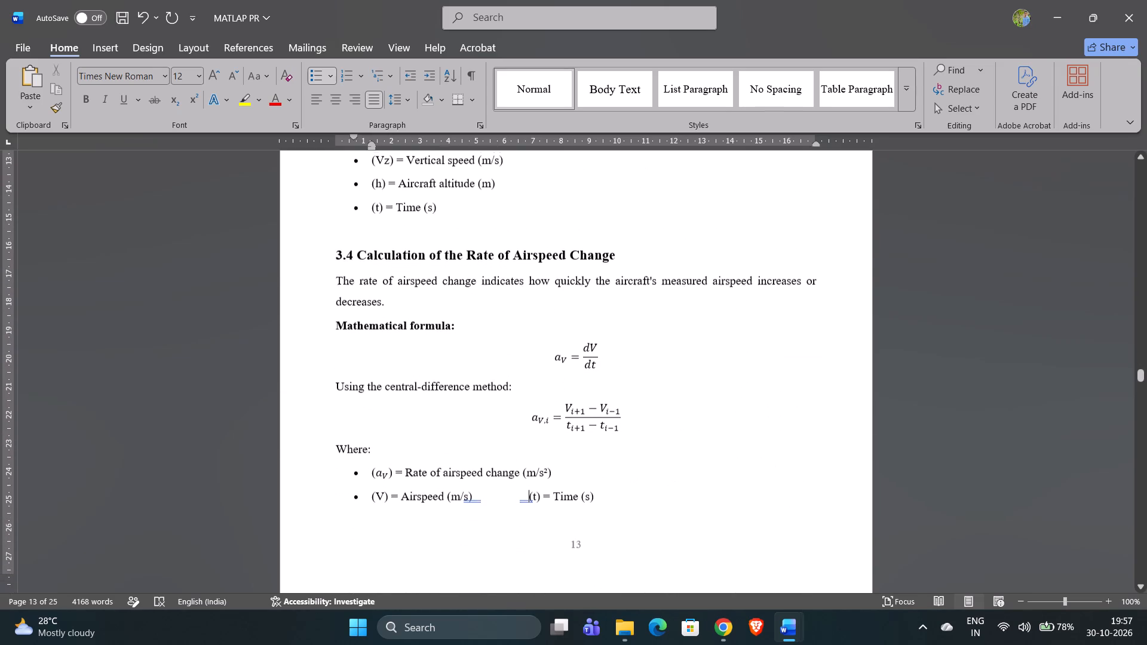
Ignore once both grammar flags on the "(V) = Airspeed (m/s)" and "(t) = Time (s)" bullet line in section 3.4.
scroll(498, 284, down, 3)
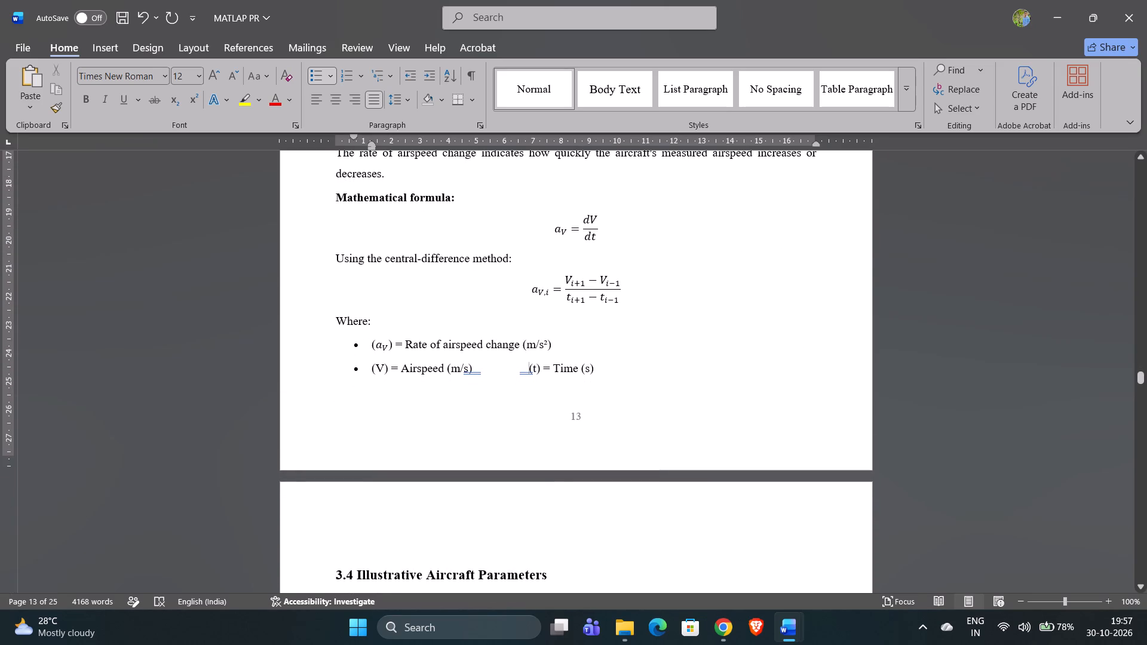
click(473, 374)
right_click(473, 374)
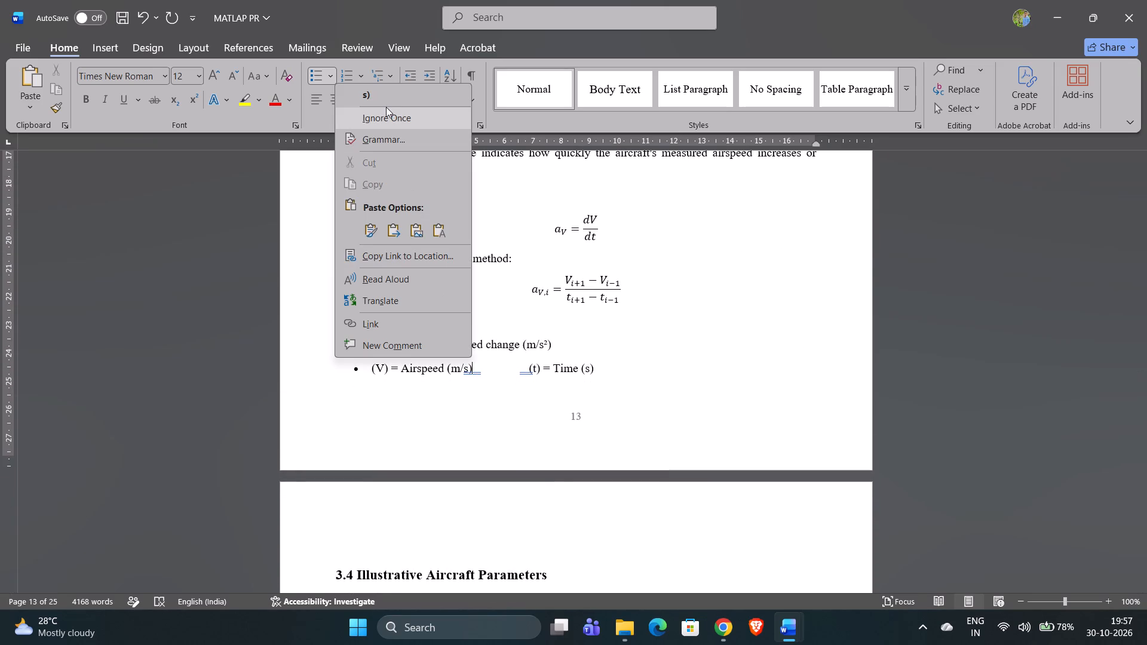
click(386, 107)
click(391, 115)
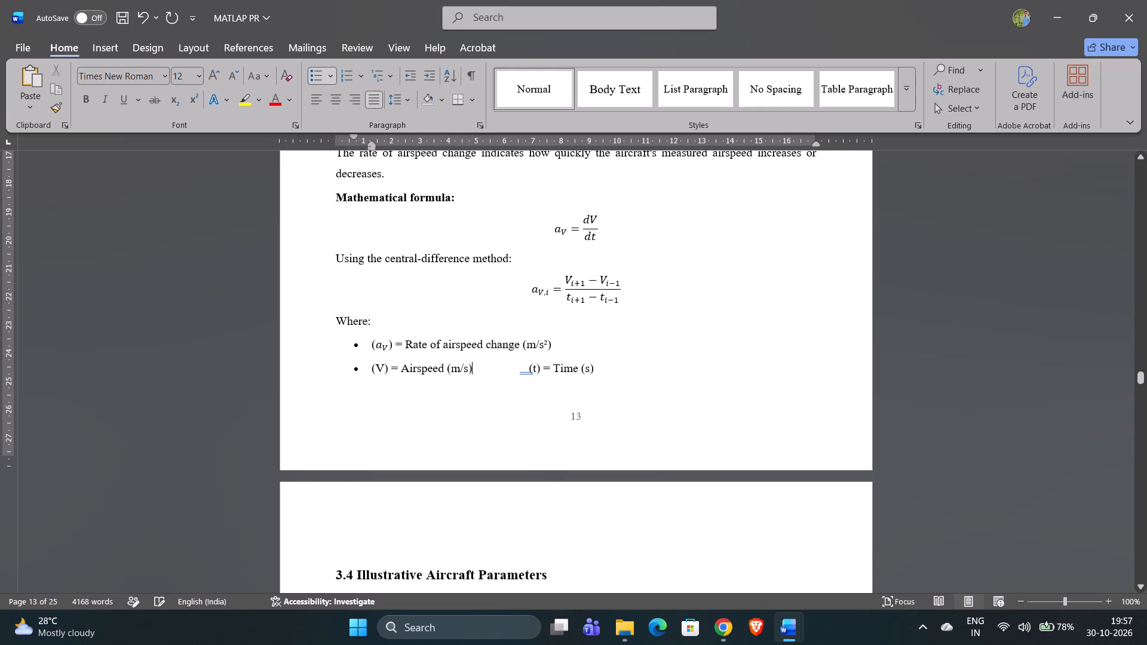
click(526, 372)
right_click(526, 372)
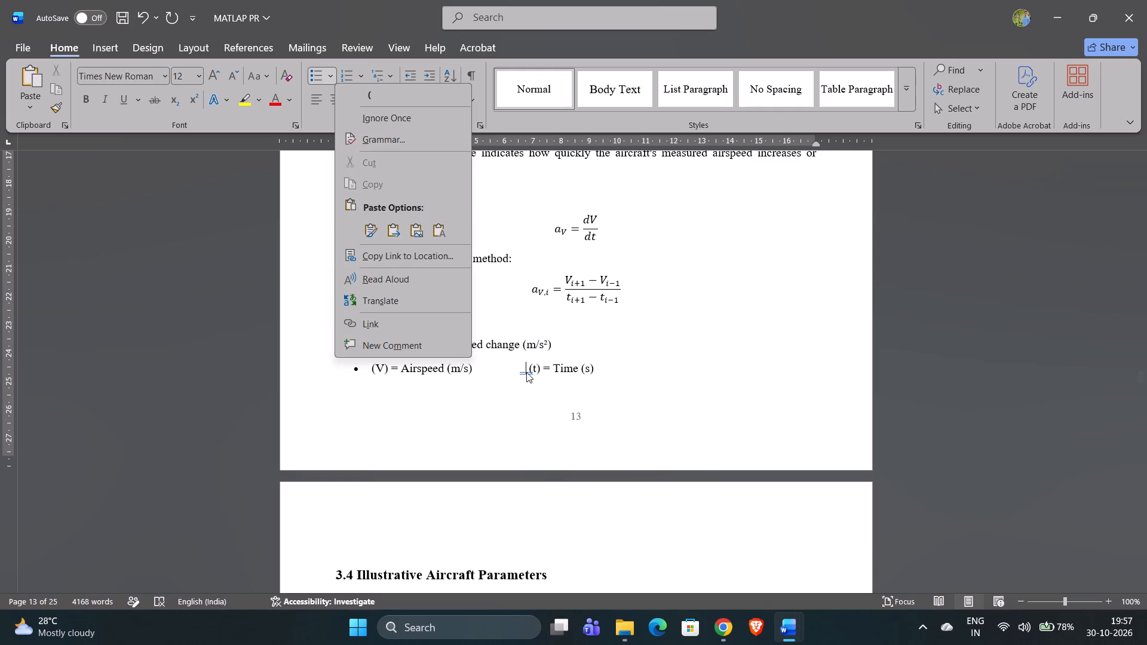
click(402, 119)
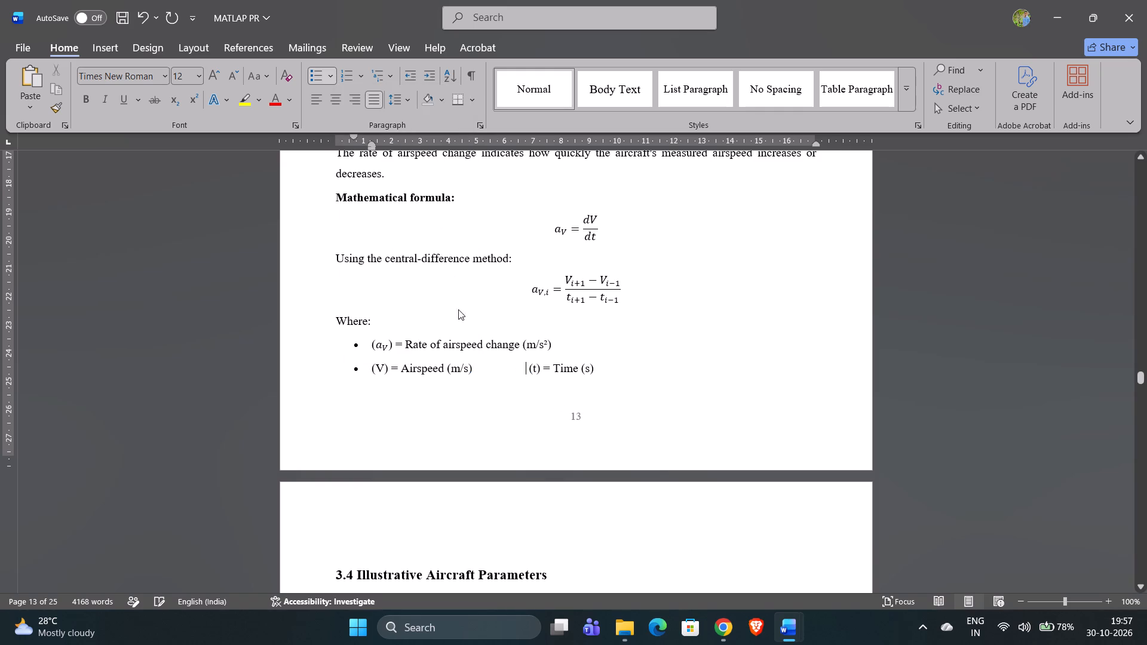
scroll(460, 335, down, 1)
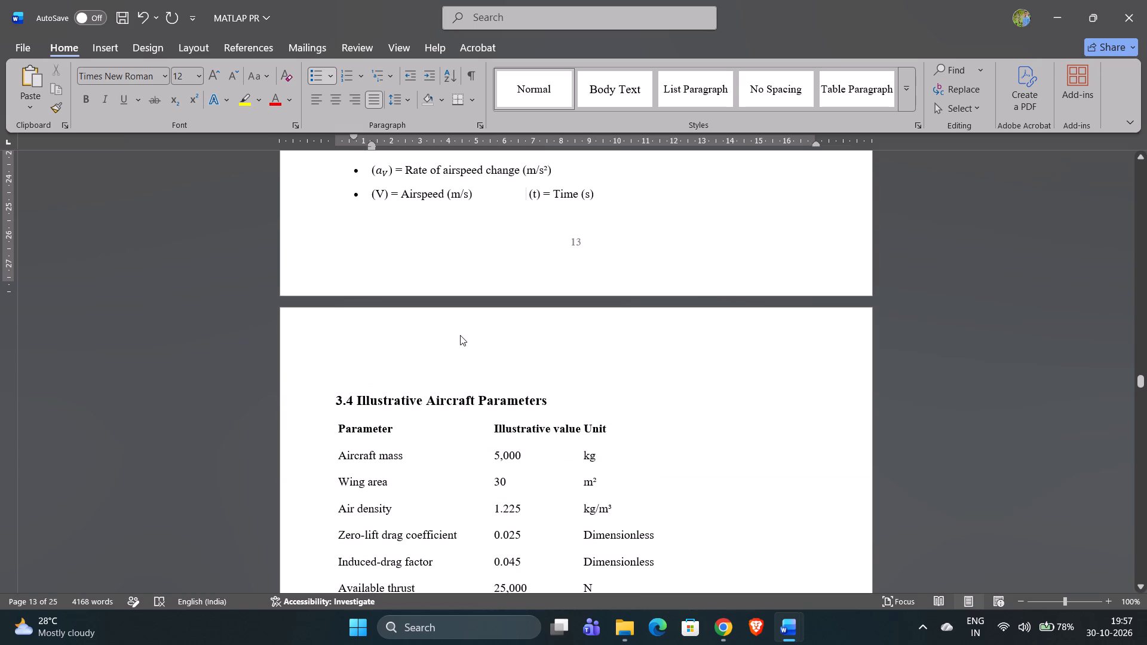
click(375, 382)
scroll(375, 382, up, 2)
scroll(375, 382, down, 3)
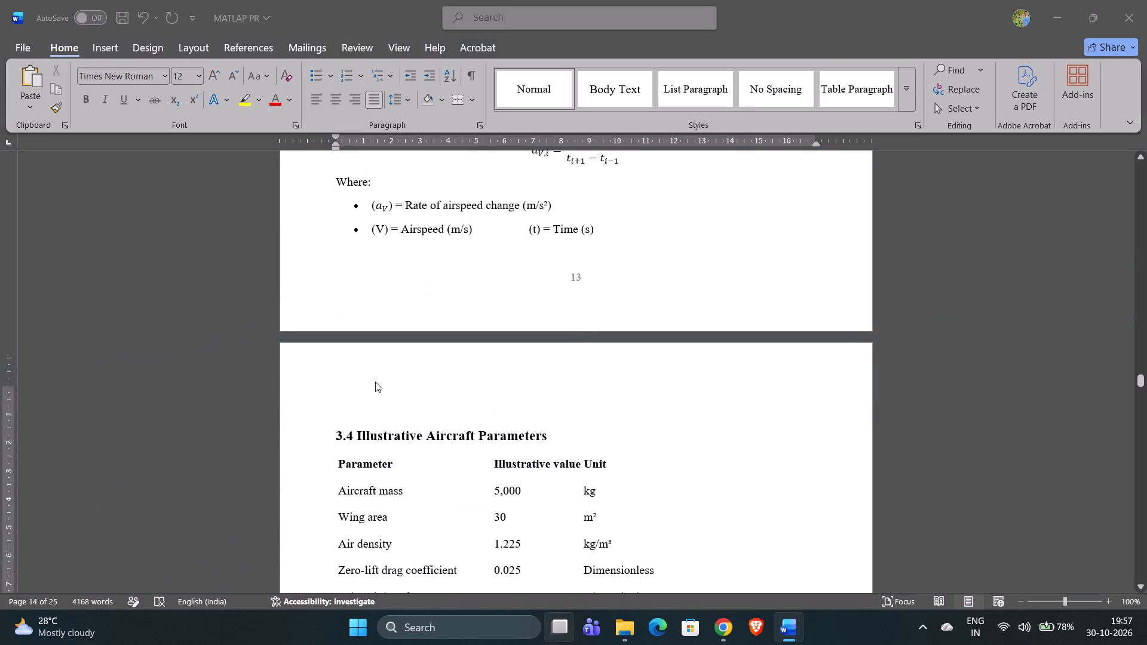
click(587, 145)
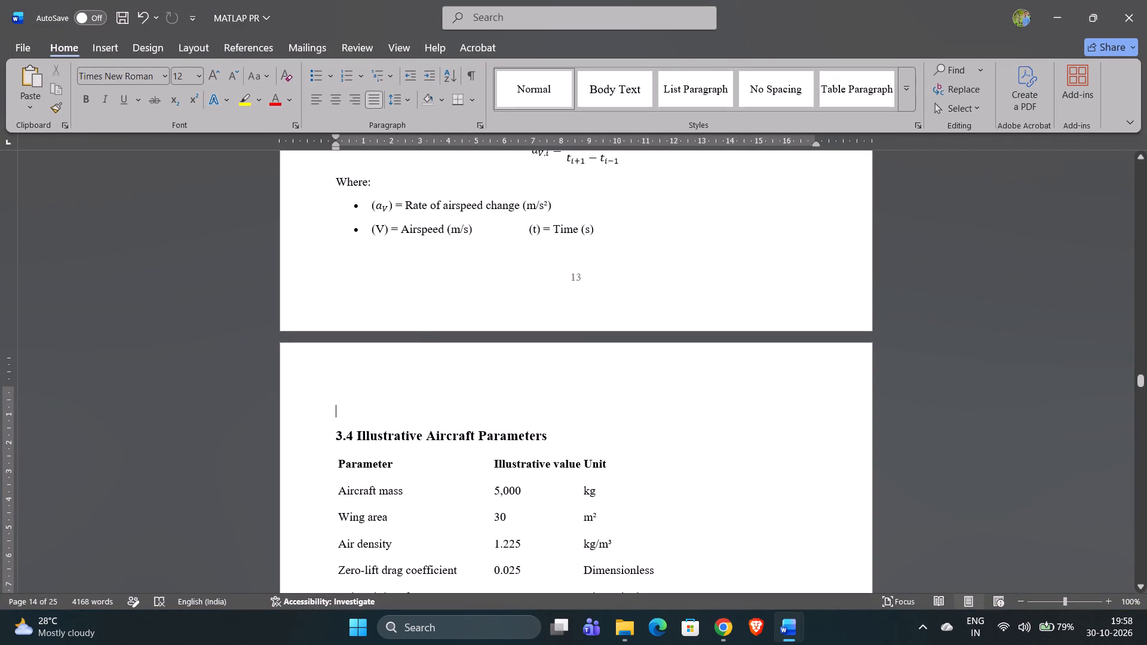
key(ctrl+v)
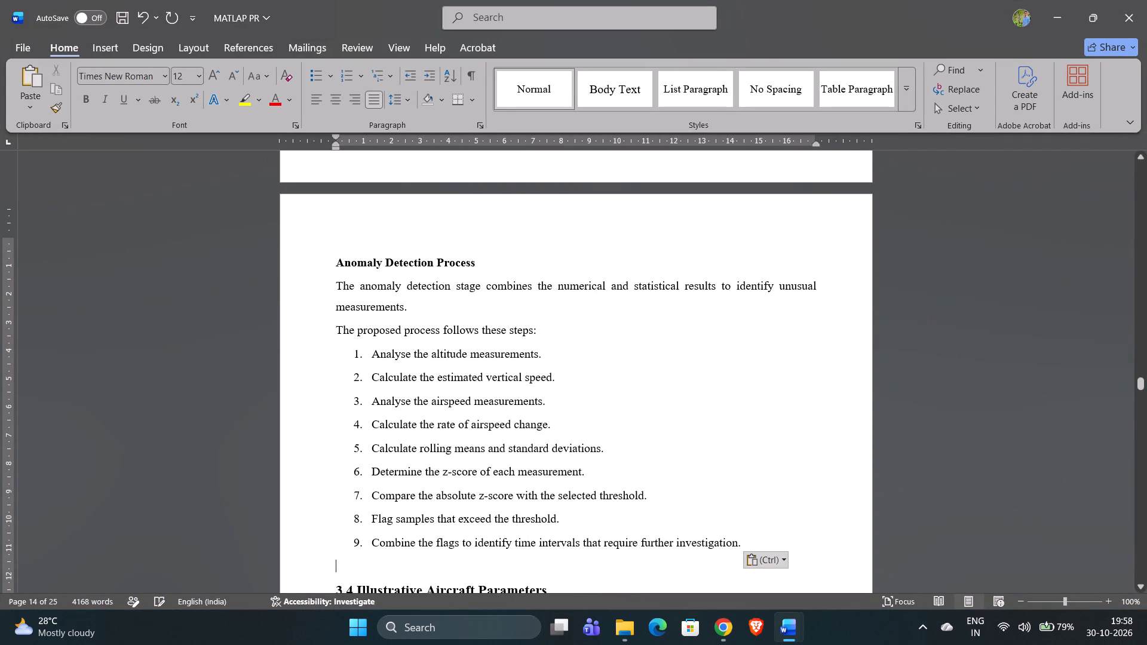
Number the Anomaly Detection Process heading as 3.5 and set its font size to 14.
click(333, 262)
key(3)
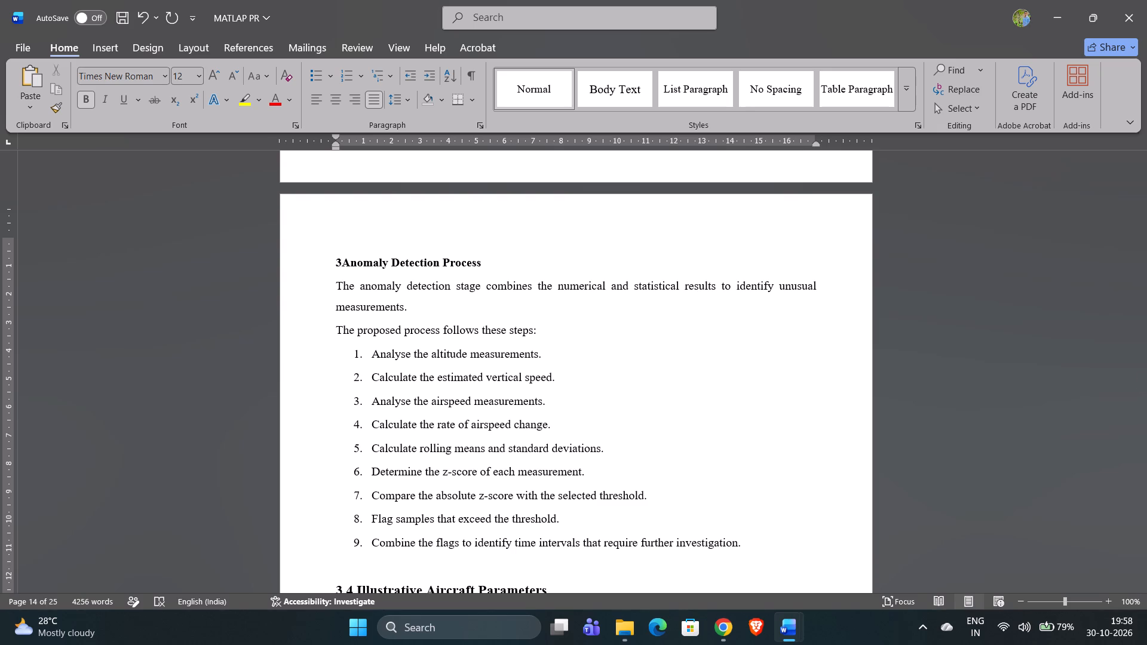
text(.5)
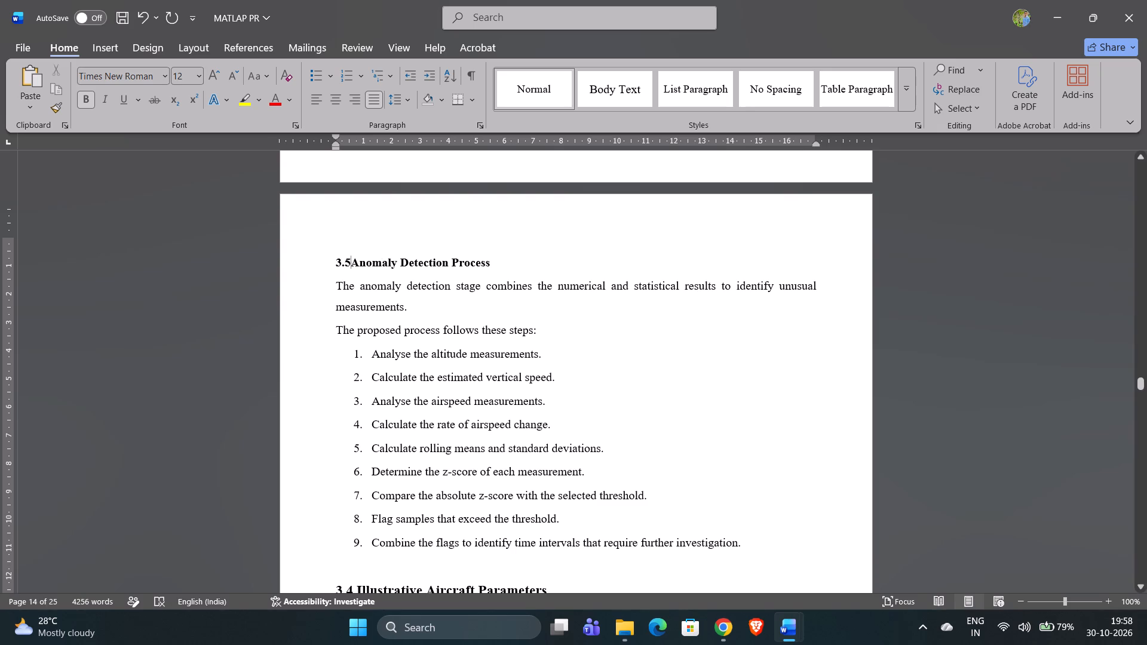
key(space)
drag(336, 259, 486, 254)
click(618, 202)
click(618, 202)
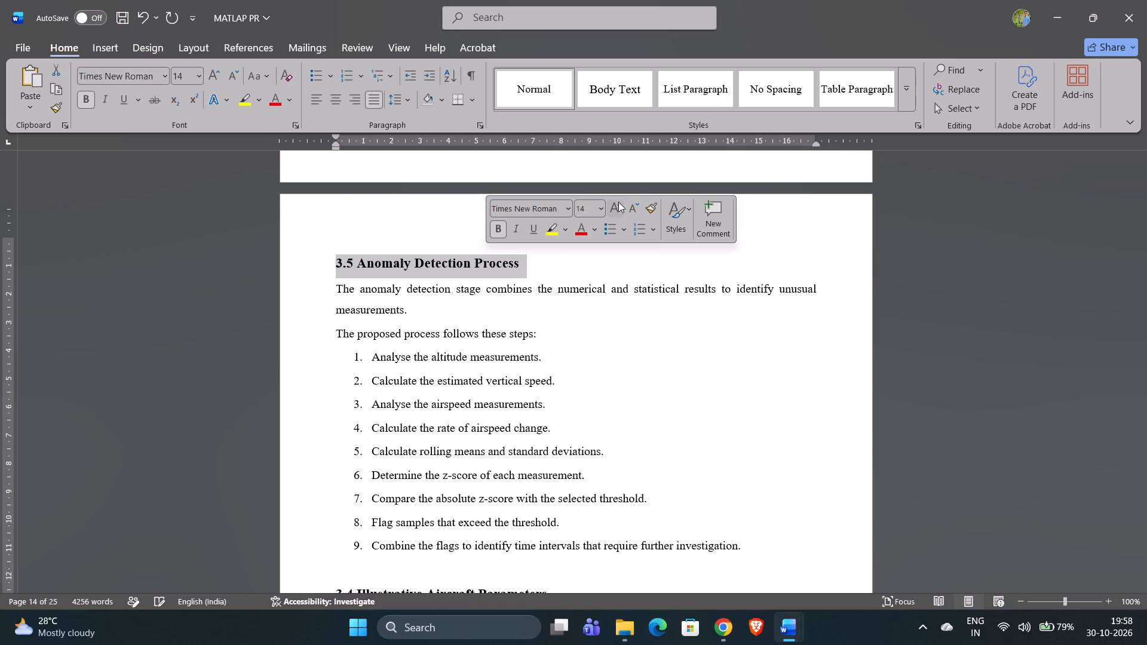
click(641, 214)
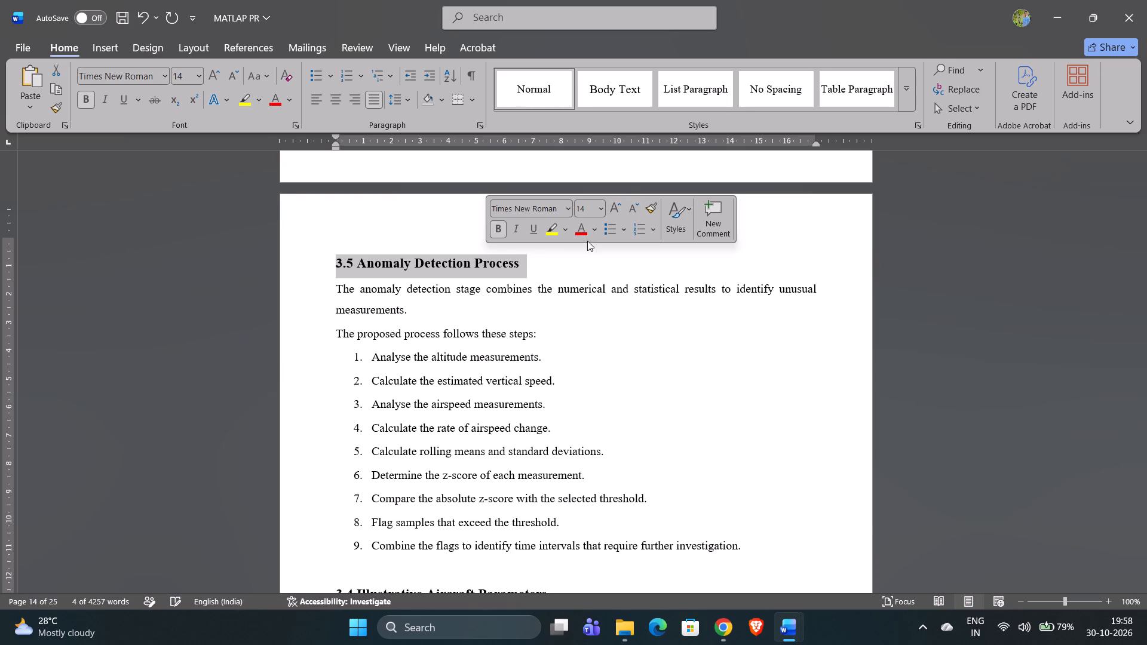
click(473, 303)
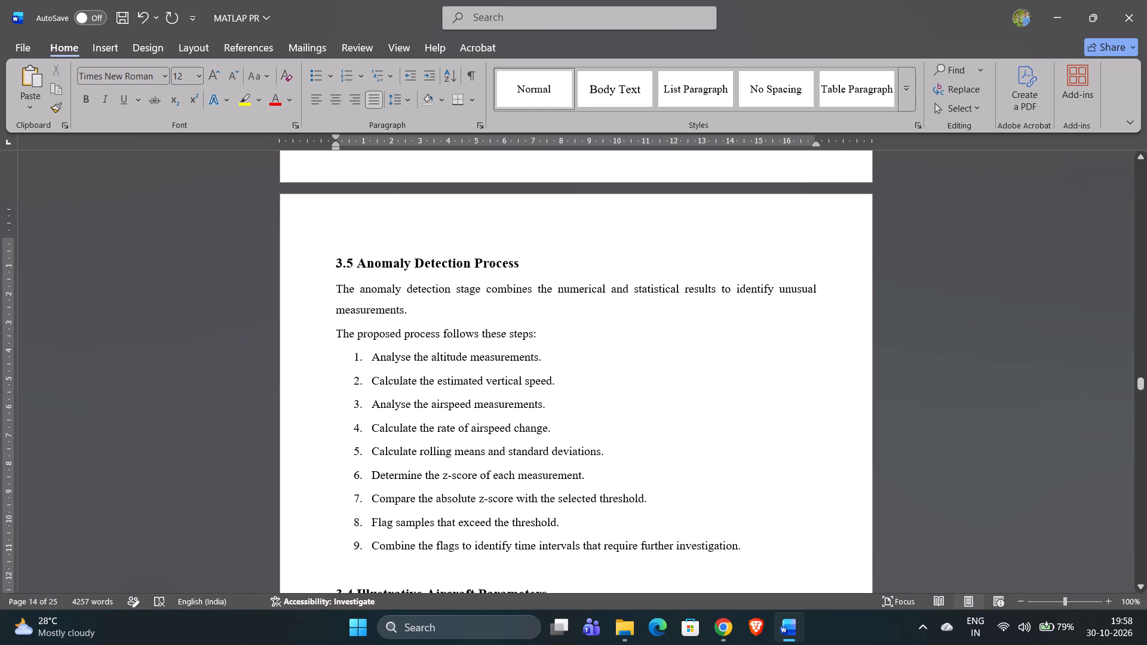
Apply justified alignment and 1.5 line spacing to the section 3.5 paragraphs and numbered list.
drag(328, 285, 648, 384)
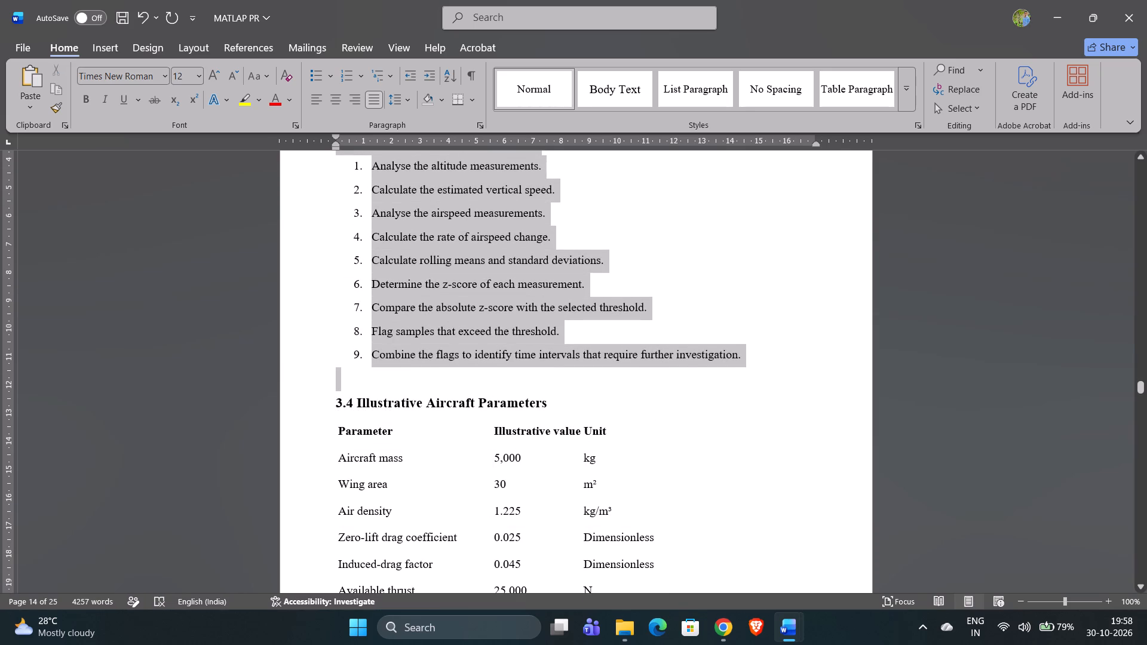
drag(648, 384, 756, 353)
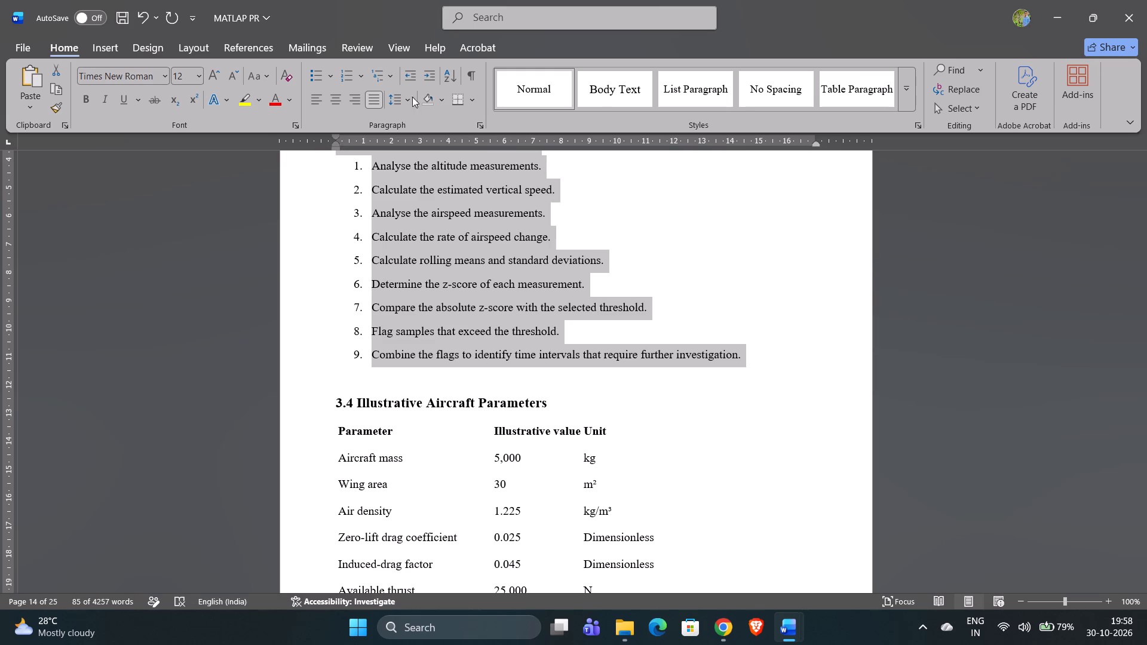
click(379, 97)
click(379, 97)
click(398, 97)
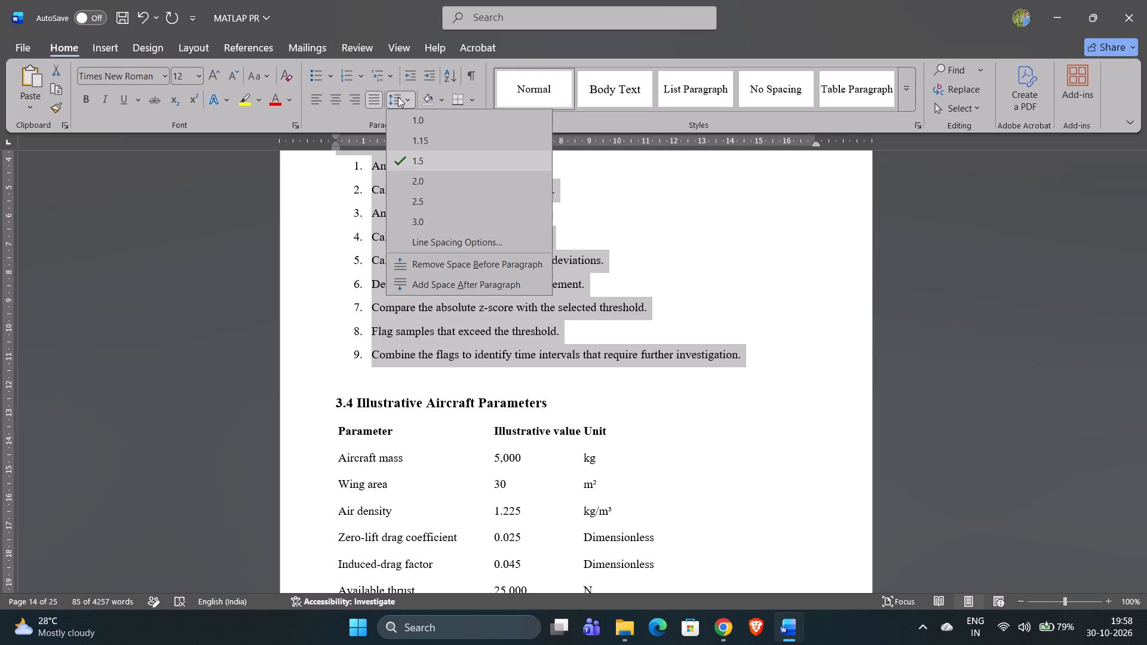
click(402, 161)
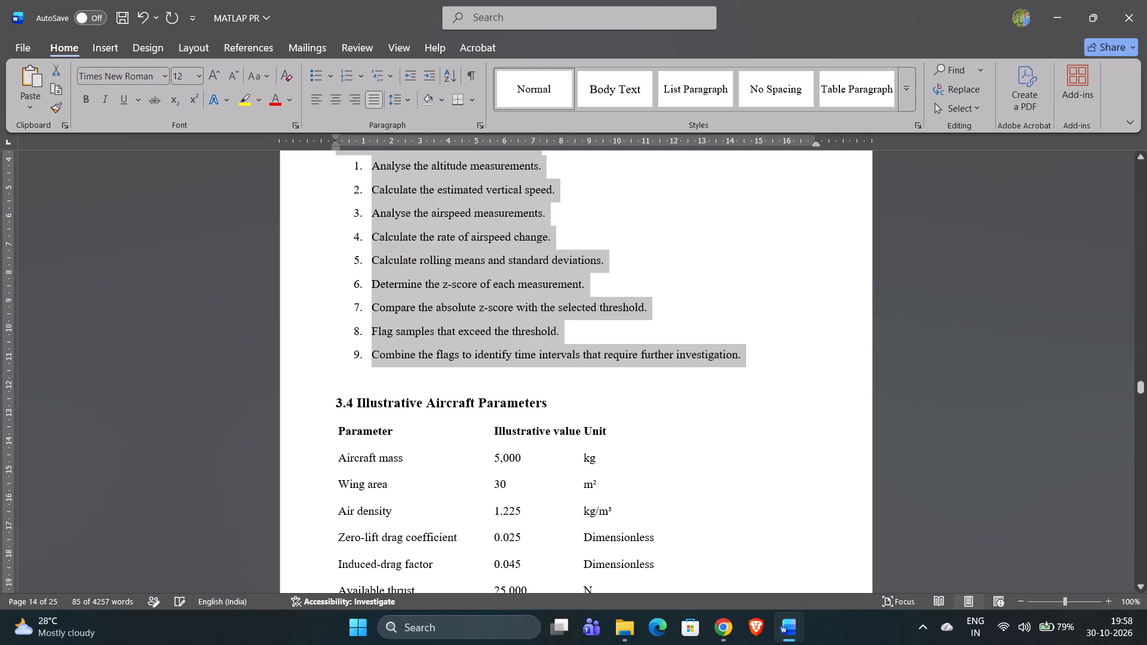
click(313, 242)
Review chapter 3 of the report from section 3.2 Data Preprocessing through section 3.5 and the following Illustrative Aircraft Parameters table.
scroll(313, 242, up, 2)
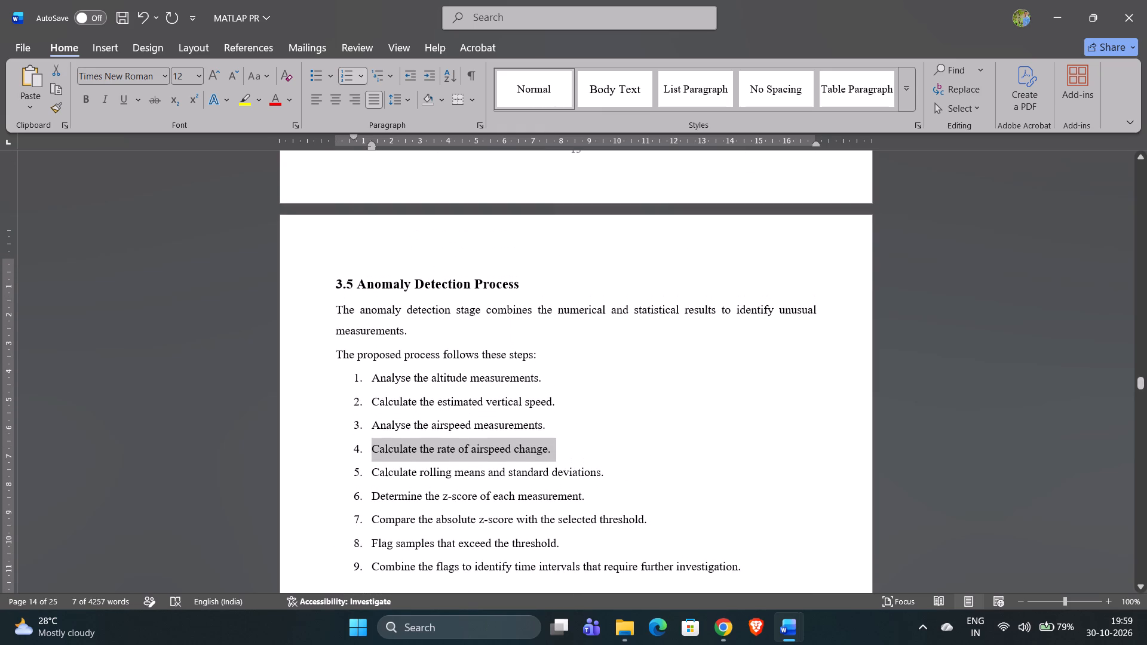
scroll(349, 392, down, 1)
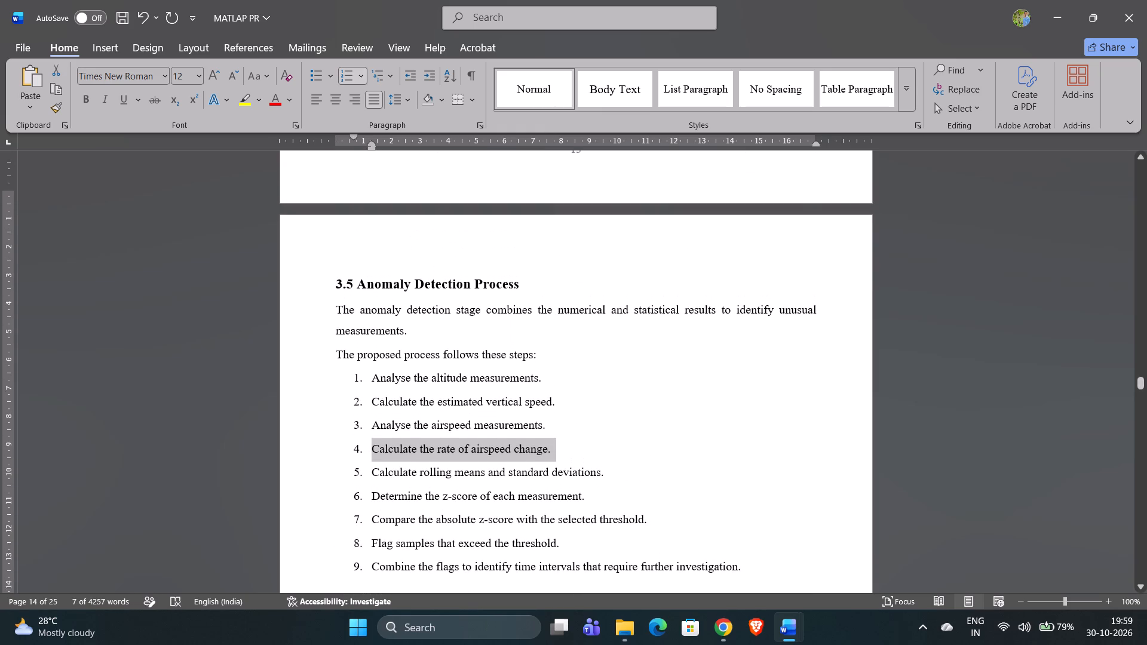
scroll(349, 392, down, 1)
scroll(349, 392, up, 5)
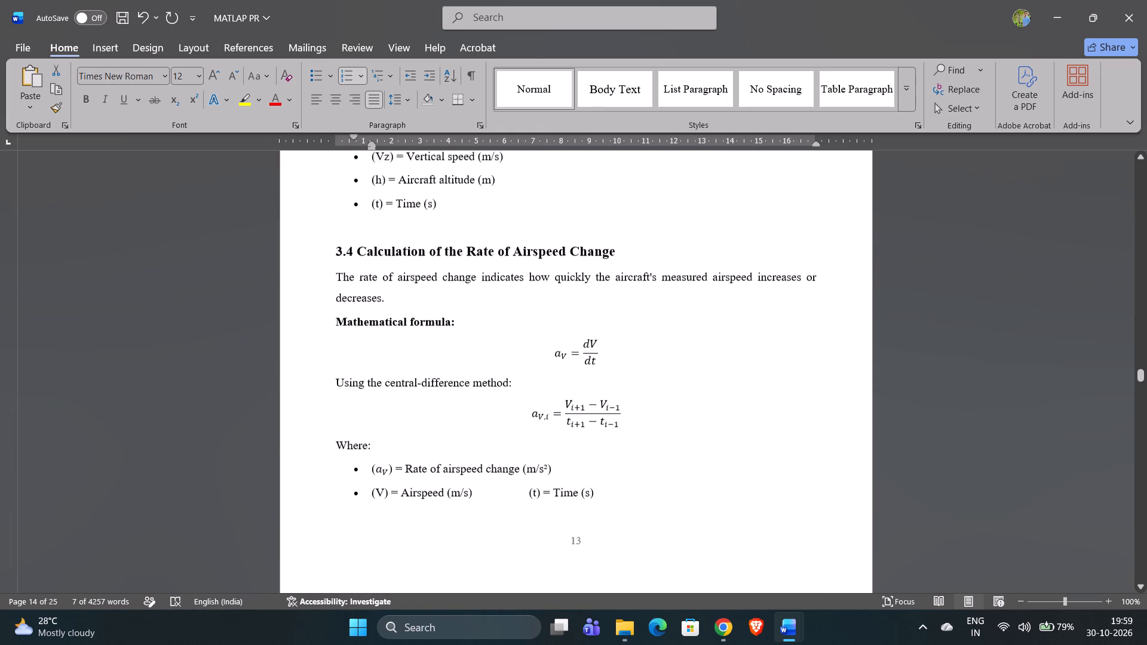
scroll(349, 392, up, 3)
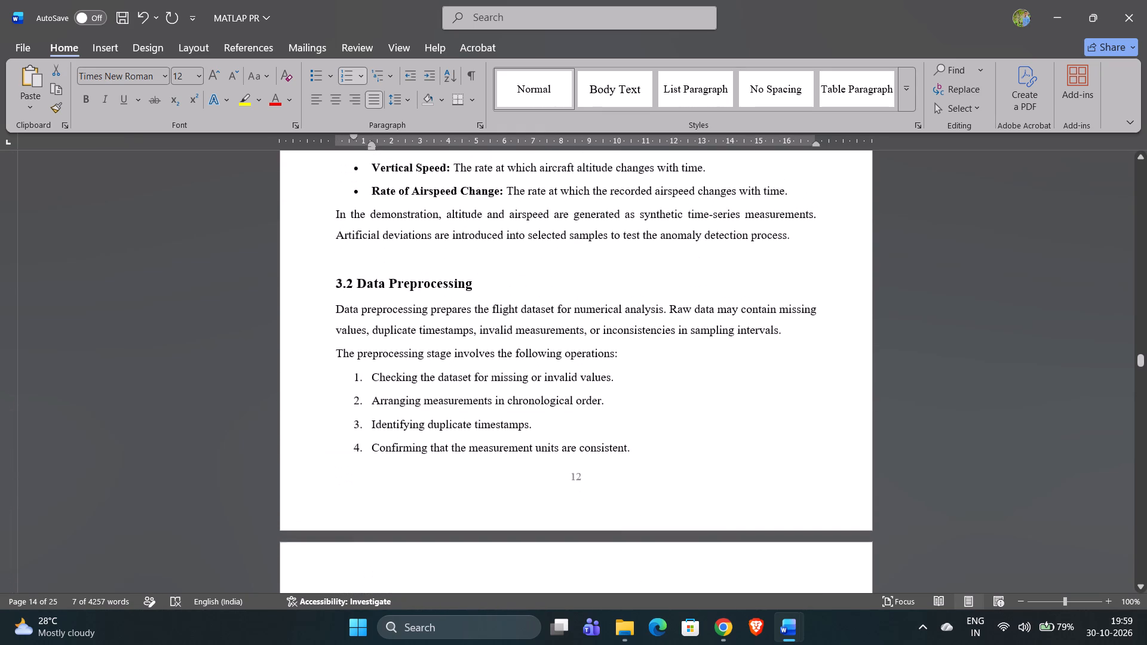
scroll(349, 392, up, 1)
scroll(349, 392, down, 4)
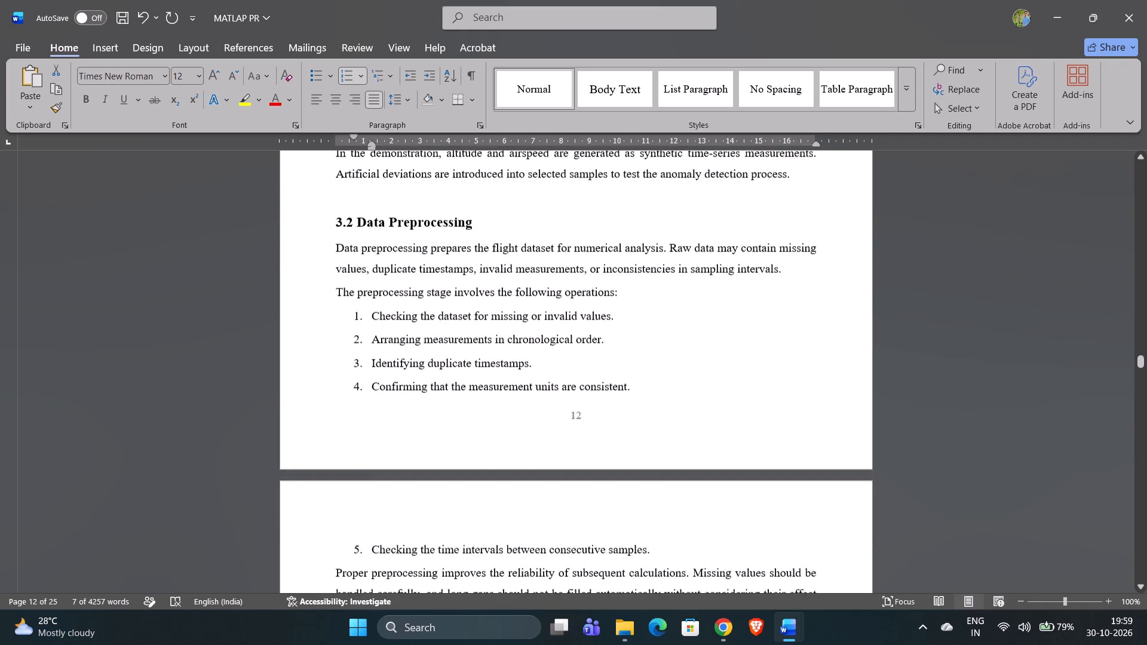
scroll(349, 392, down, 4)
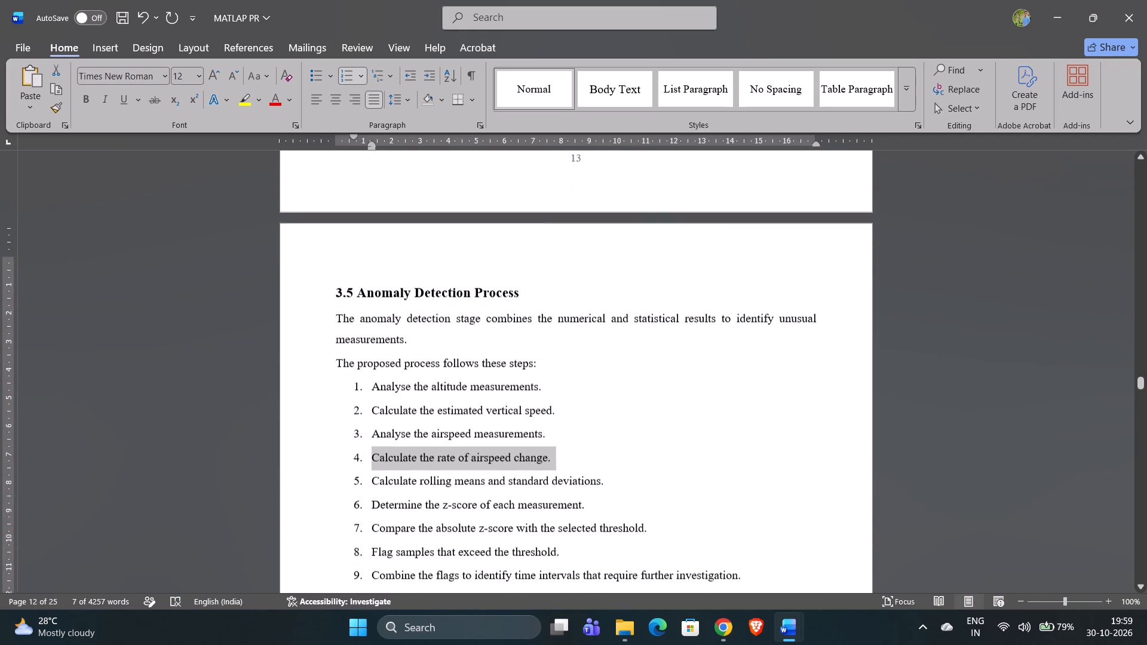
scroll(349, 392, down, 1)
click(352, 374)
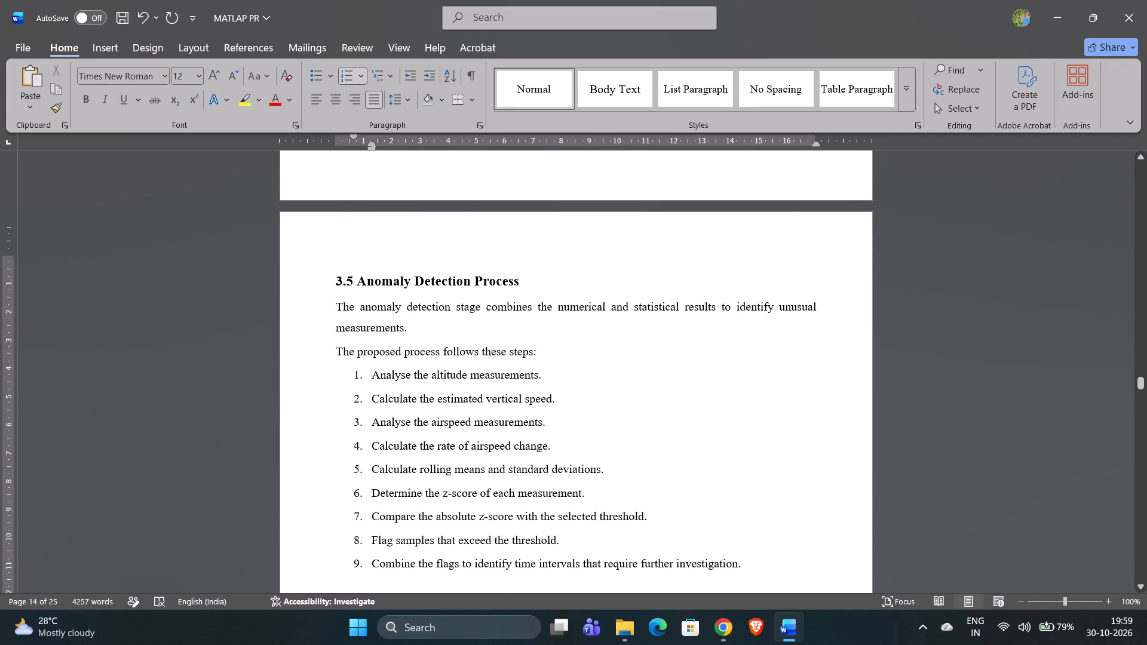
scroll(352, 374, down, 1)
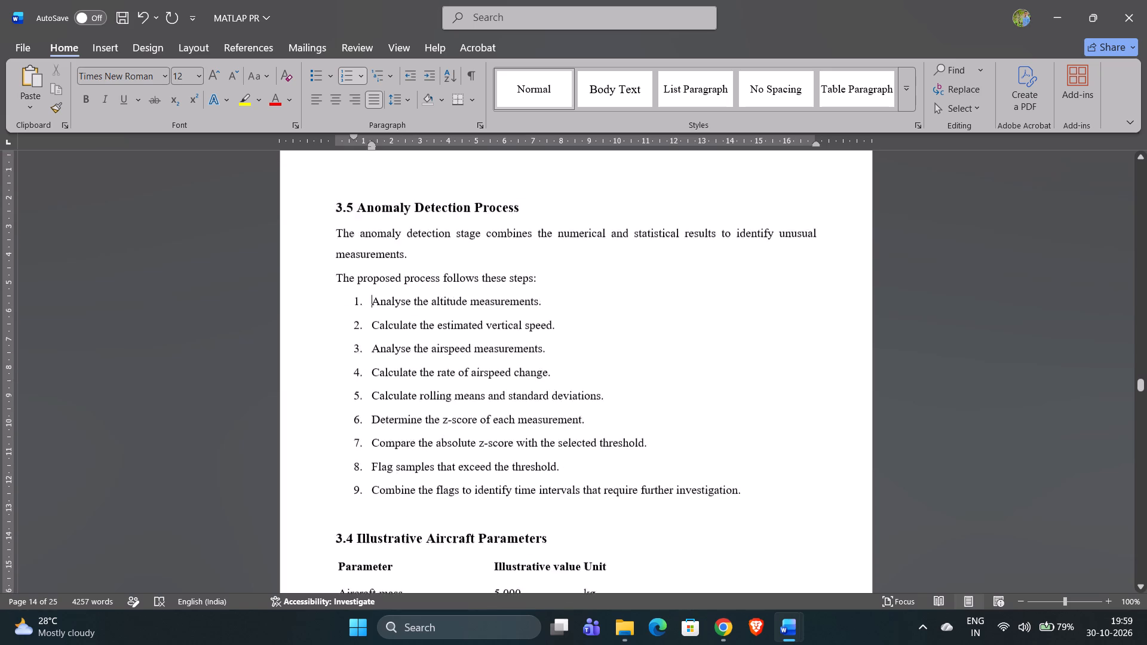
scroll(352, 374, down, 1)
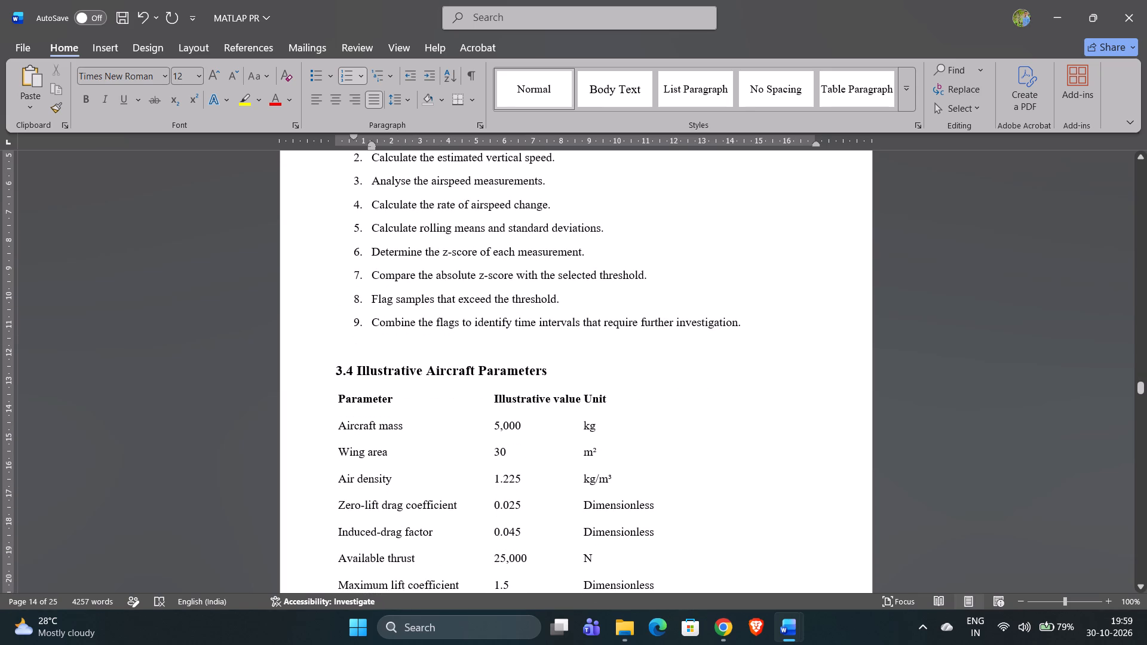
Switch to ChatGPT and review the Chapter 8 Methodology document from section 8.7 through the start of section 8.12.
click(586, 178)
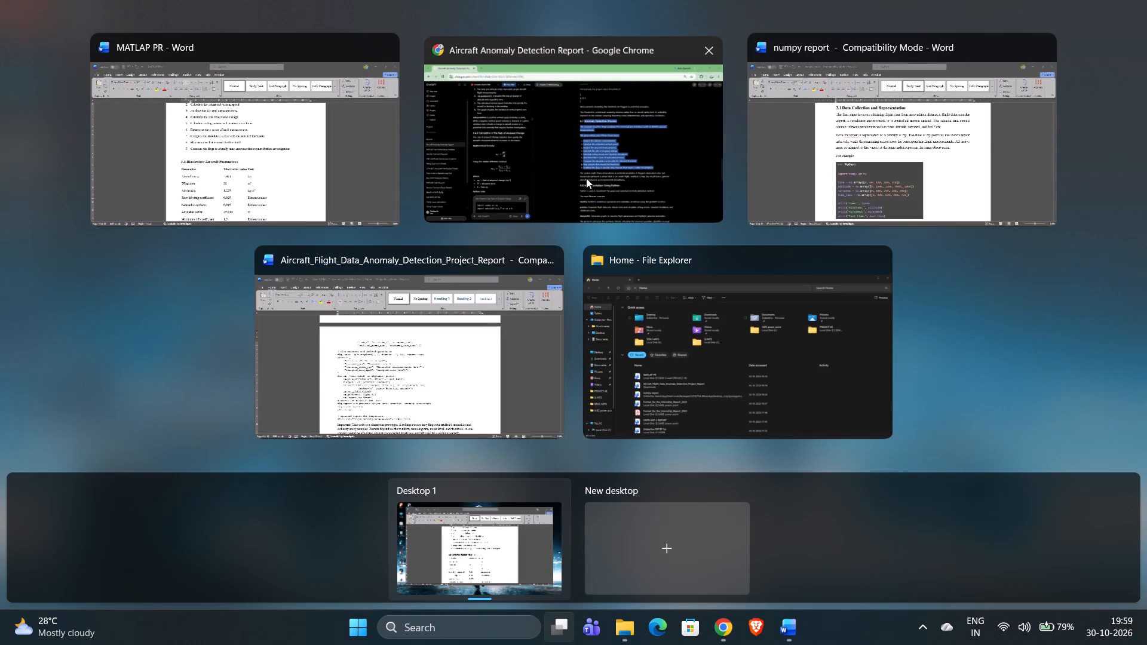
scroll(579, 312, down, 3)
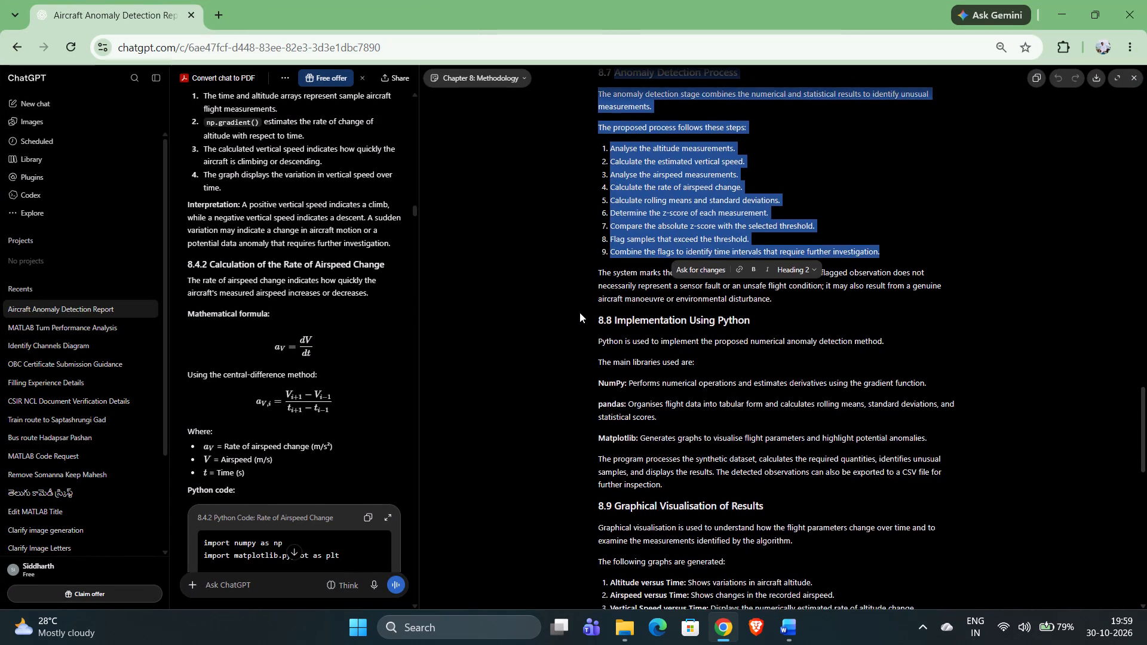
scroll(579, 312, down, 4)
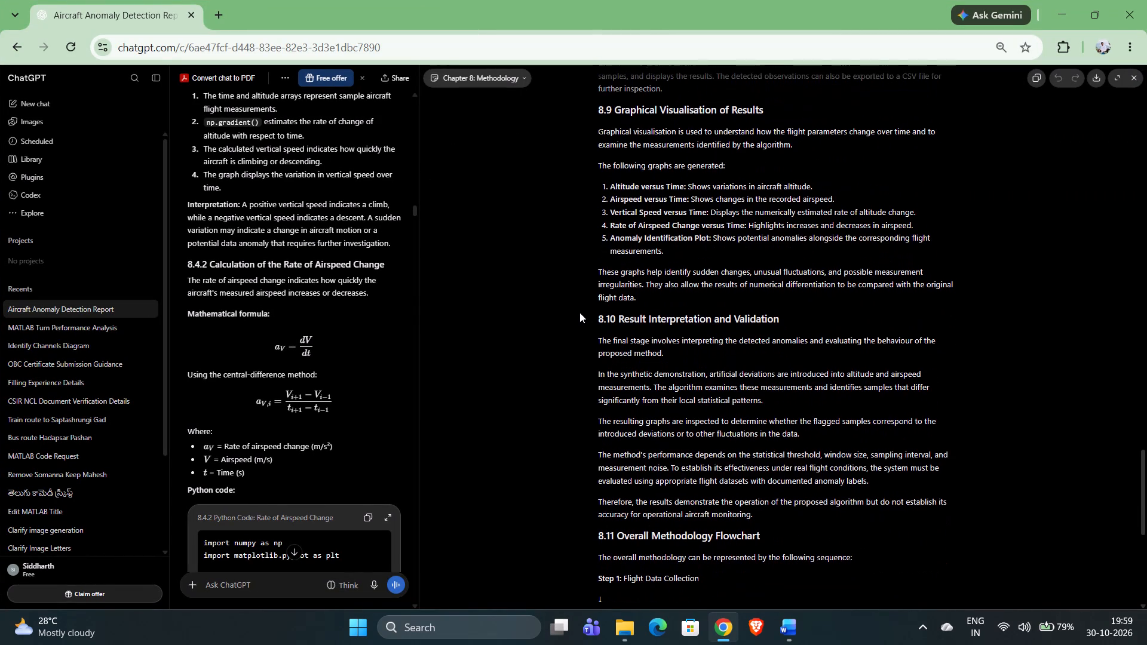
scroll(579, 312, down, 1)
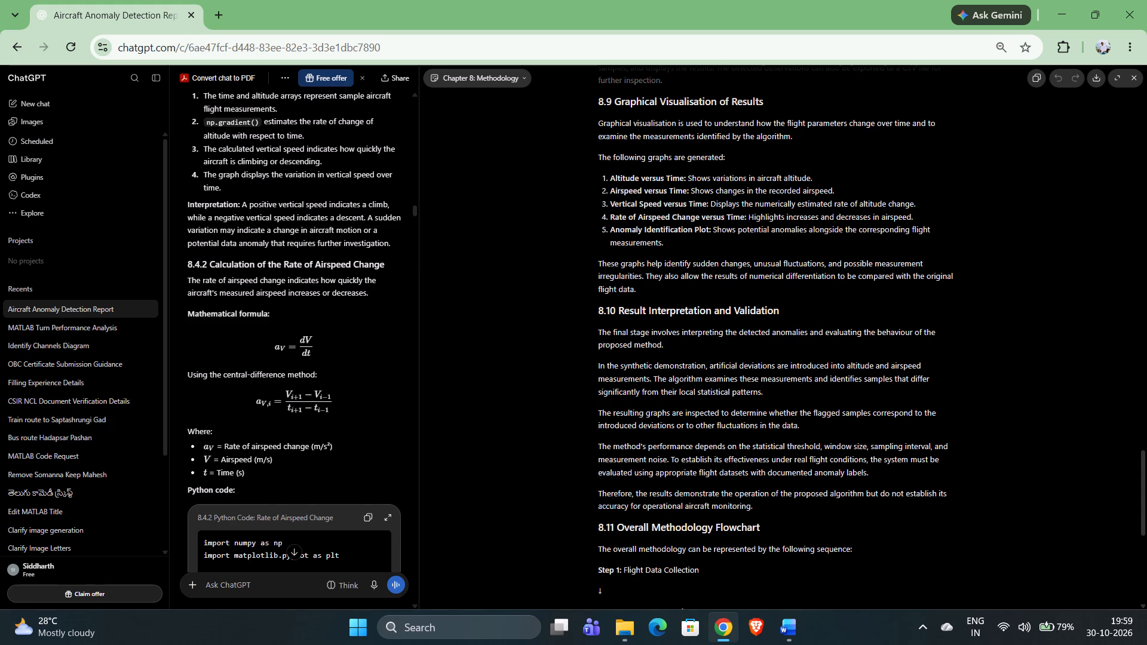
scroll(654, 304, up, 1)
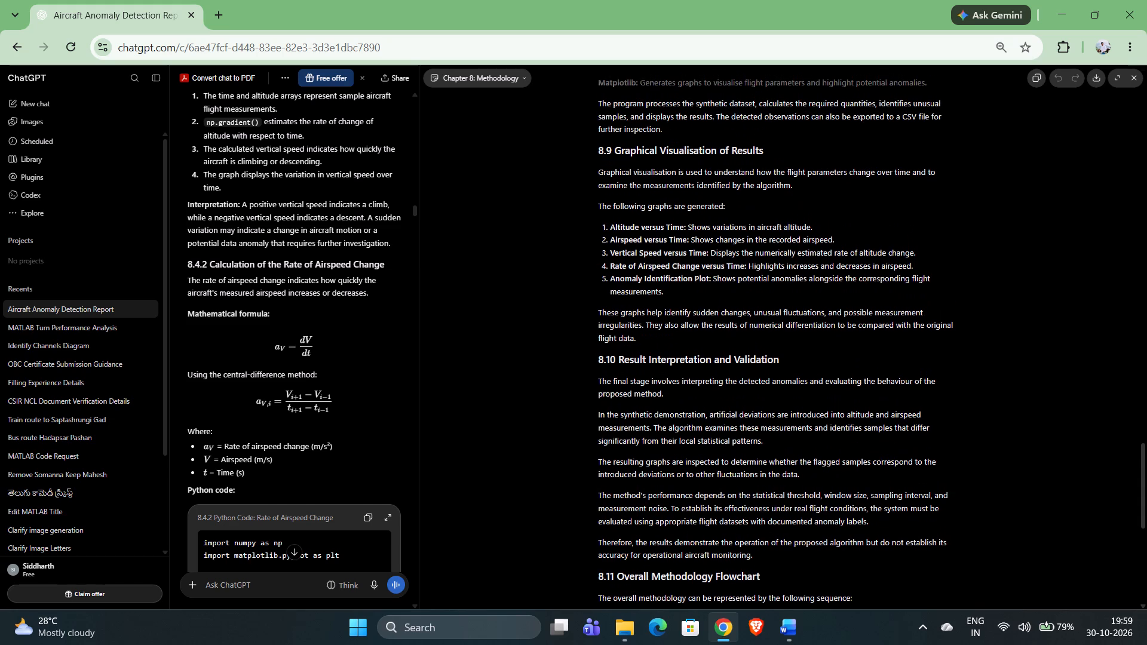
scroll(654, 304, down, 4)
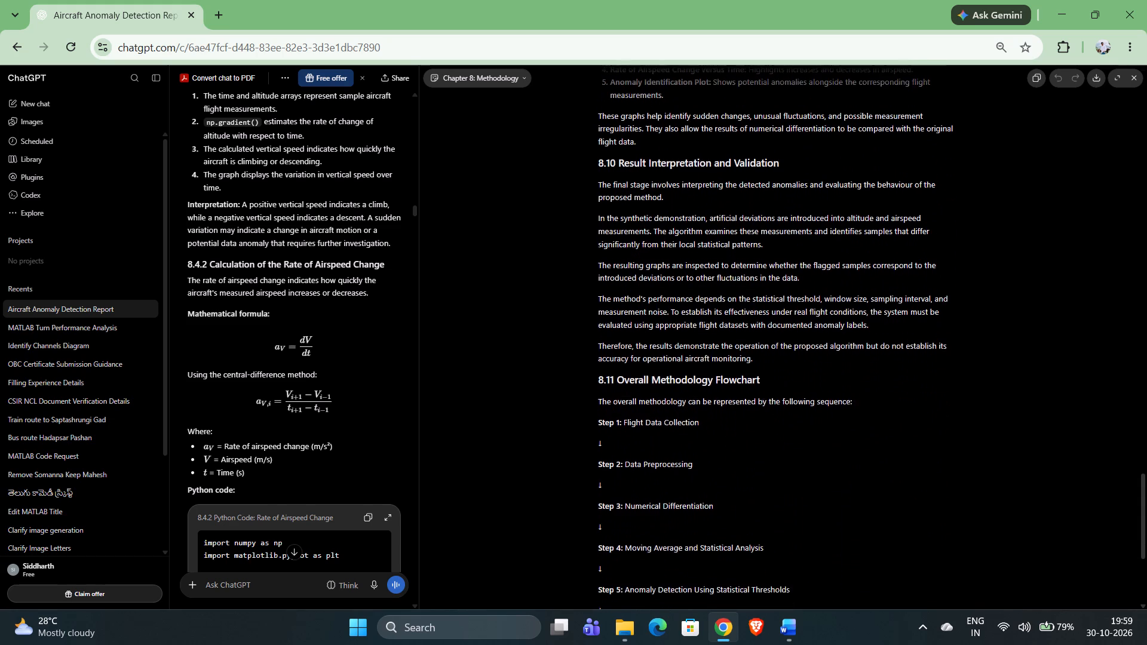
scroll(654, 304, down, 5)
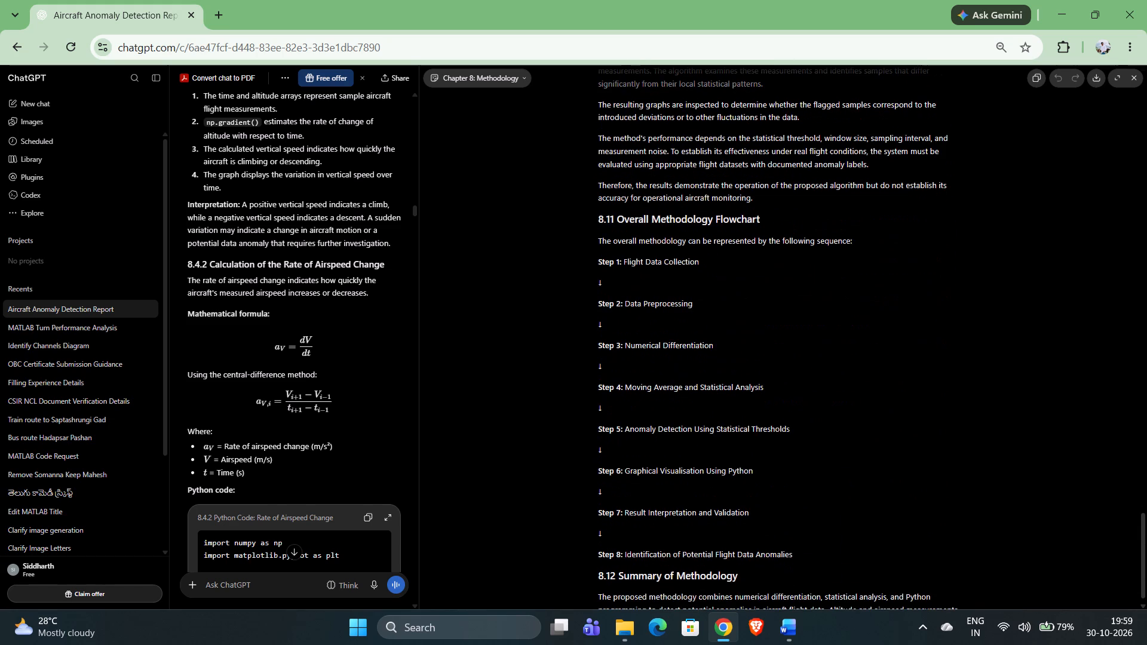
scroll(720, 548, up, 2)
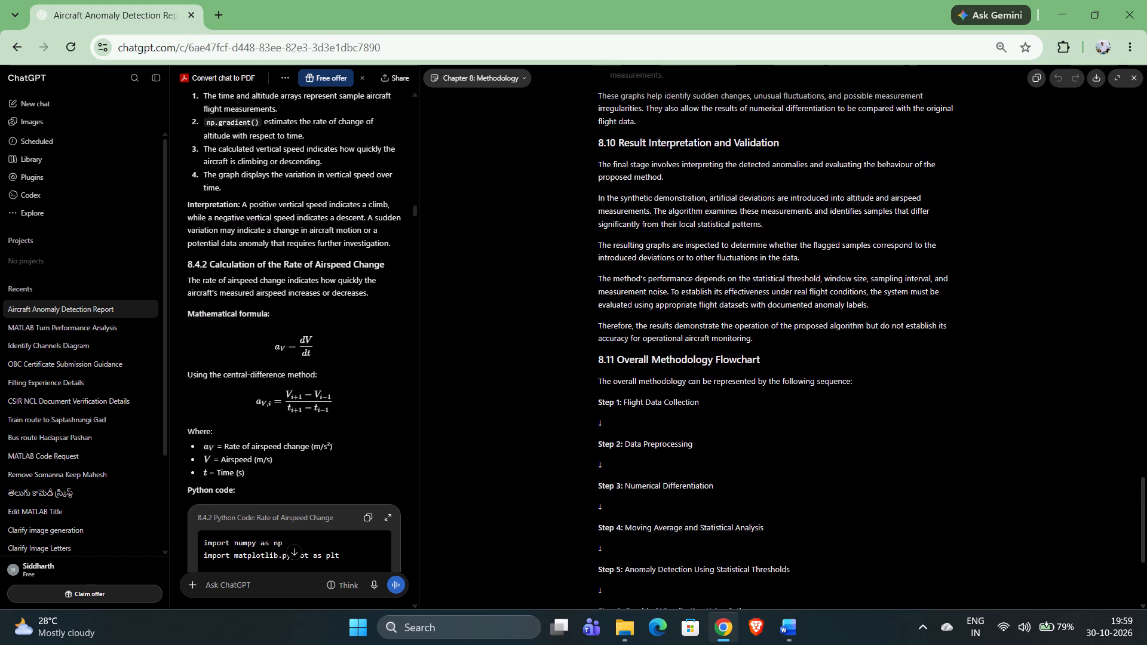
scroll(689, 308, up, 3)
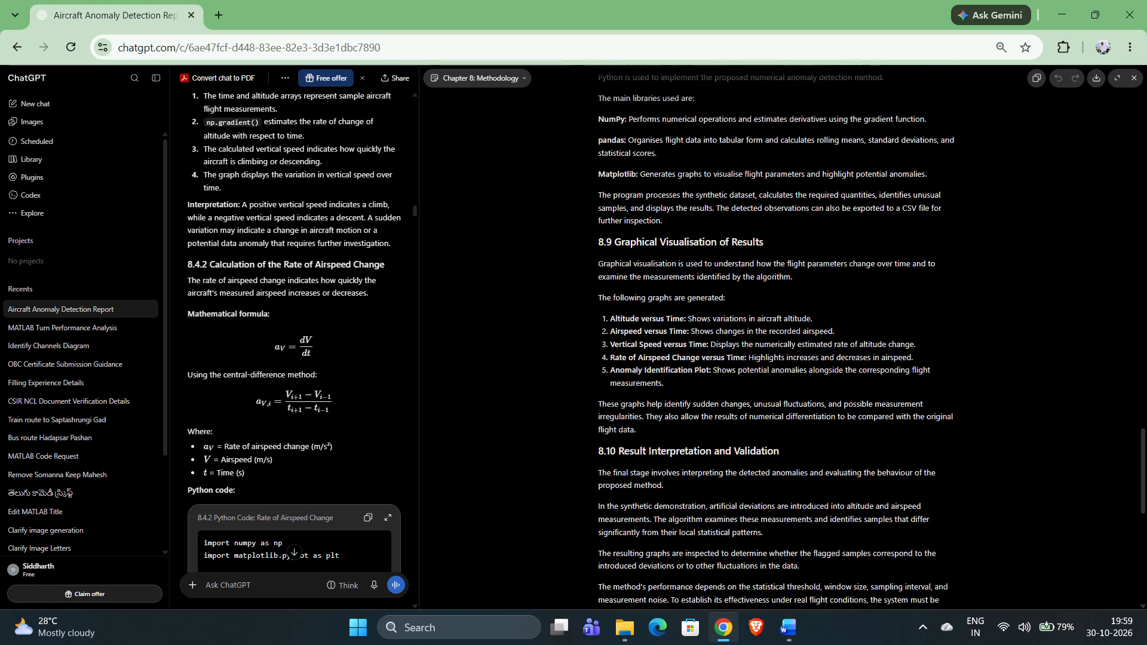
scroll(689, 308, up, 2)
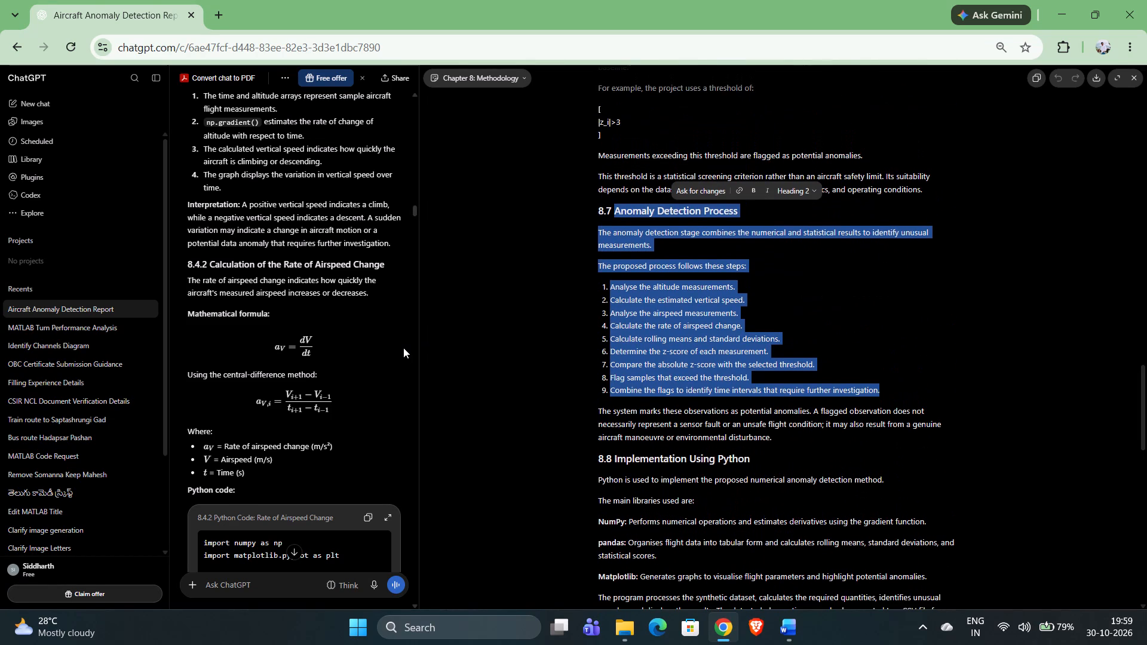
scroll(627, 423, up, 2)
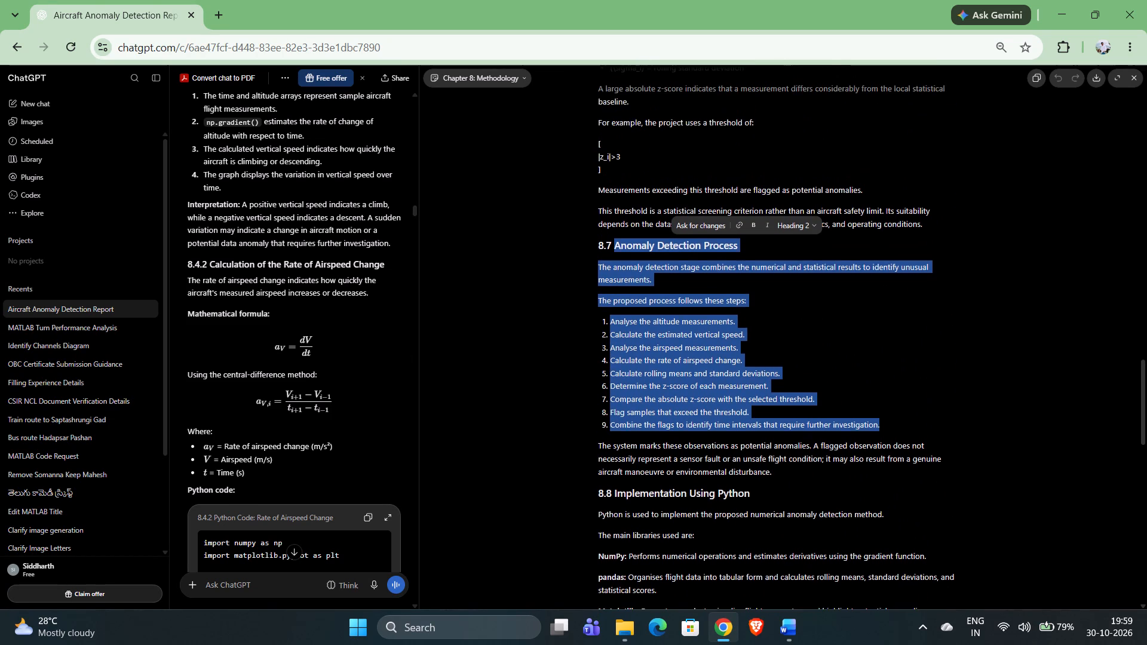
scroll(627, 423, up, 4)
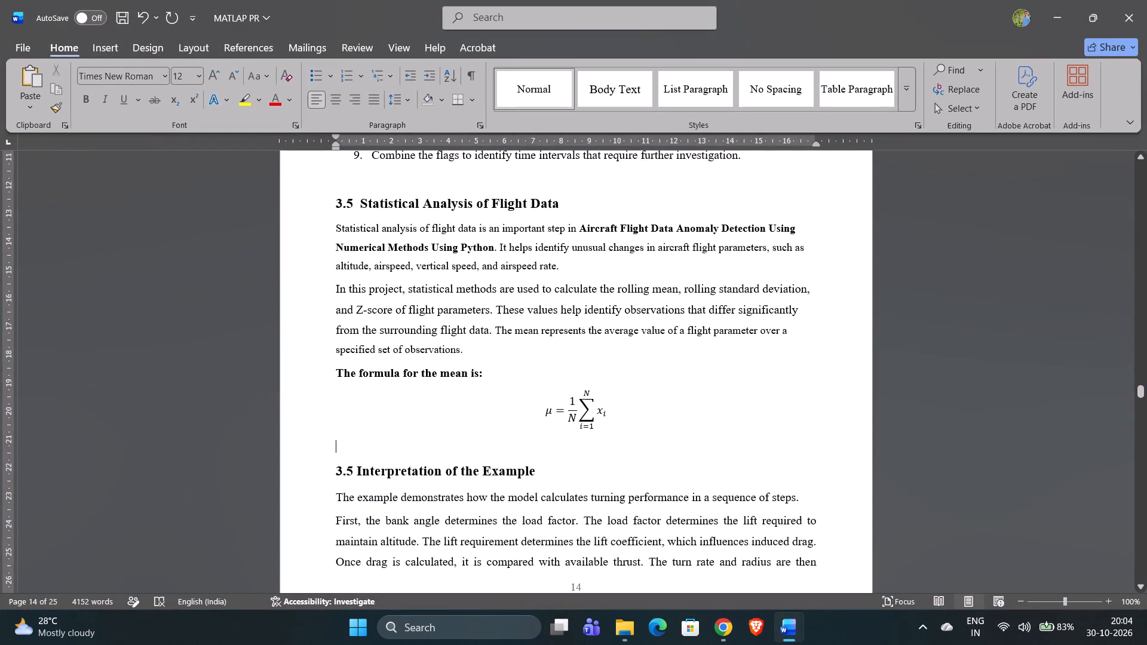
key(ctrl+v)
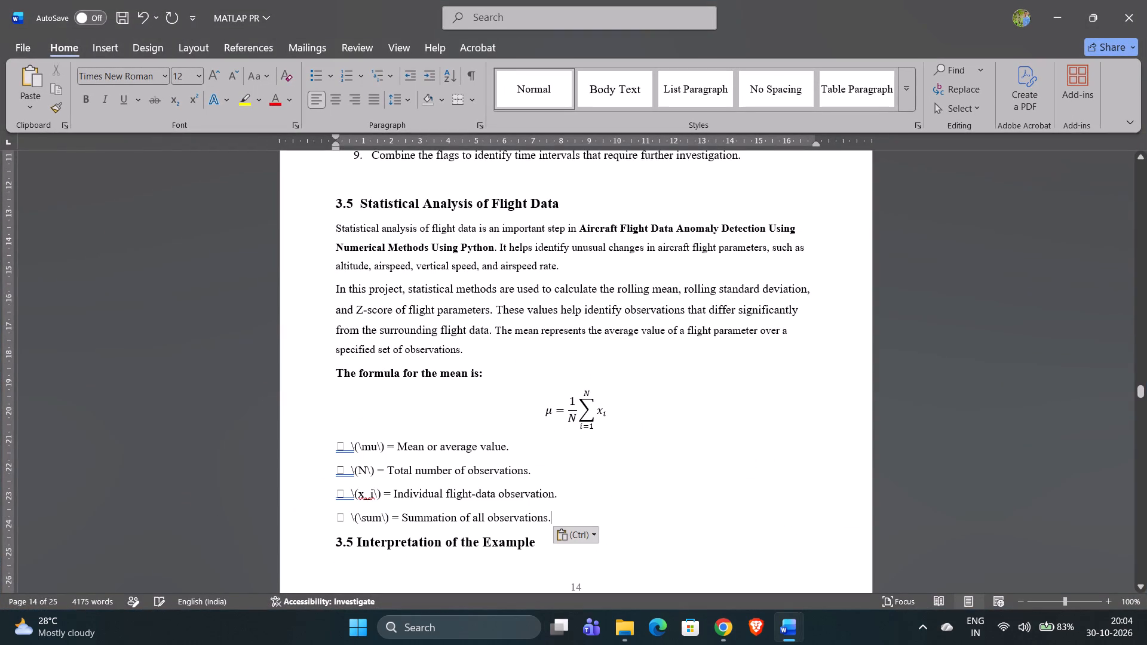
Remove the inner backslash and the m from the mean symbol's code, leaving "\(u\)" before "= Mean or average value.".
click(368, 446)
key(BackSpace)
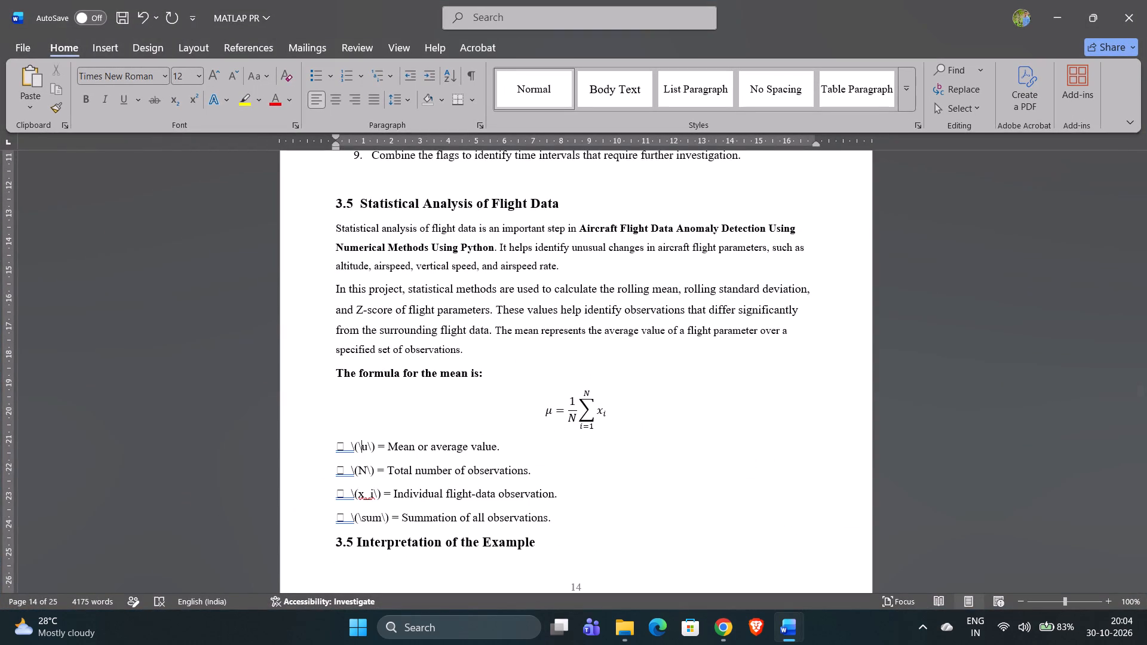
key(BackSpace)
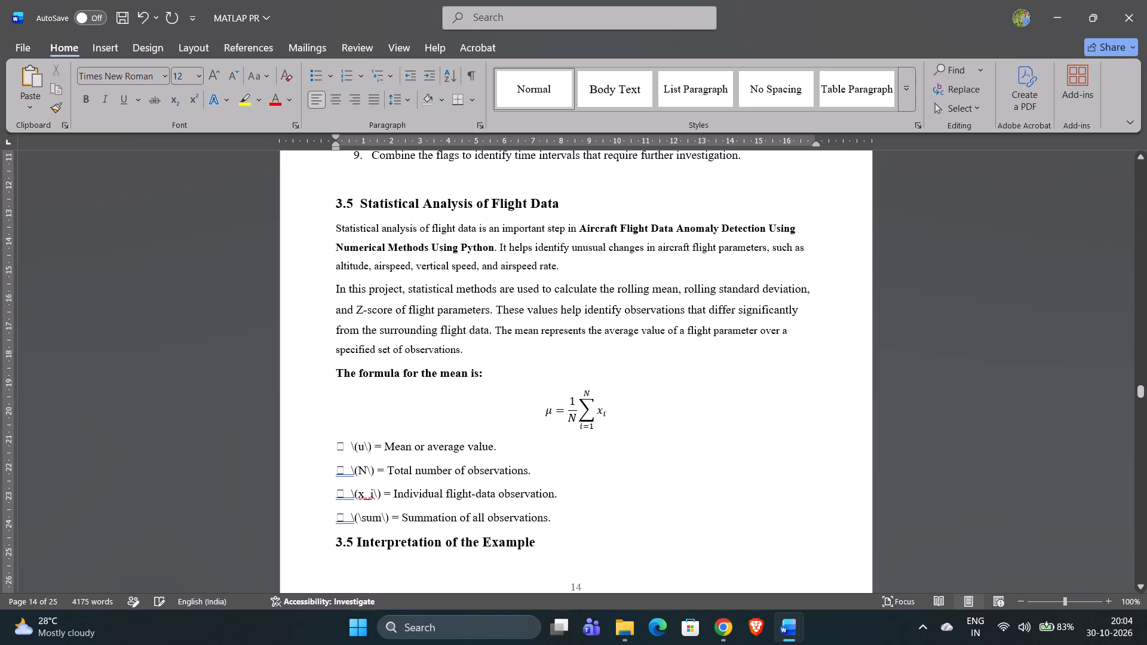
Insert a line reading "Where :" between the mean formula and the symbol definitions.
click(349, 429)
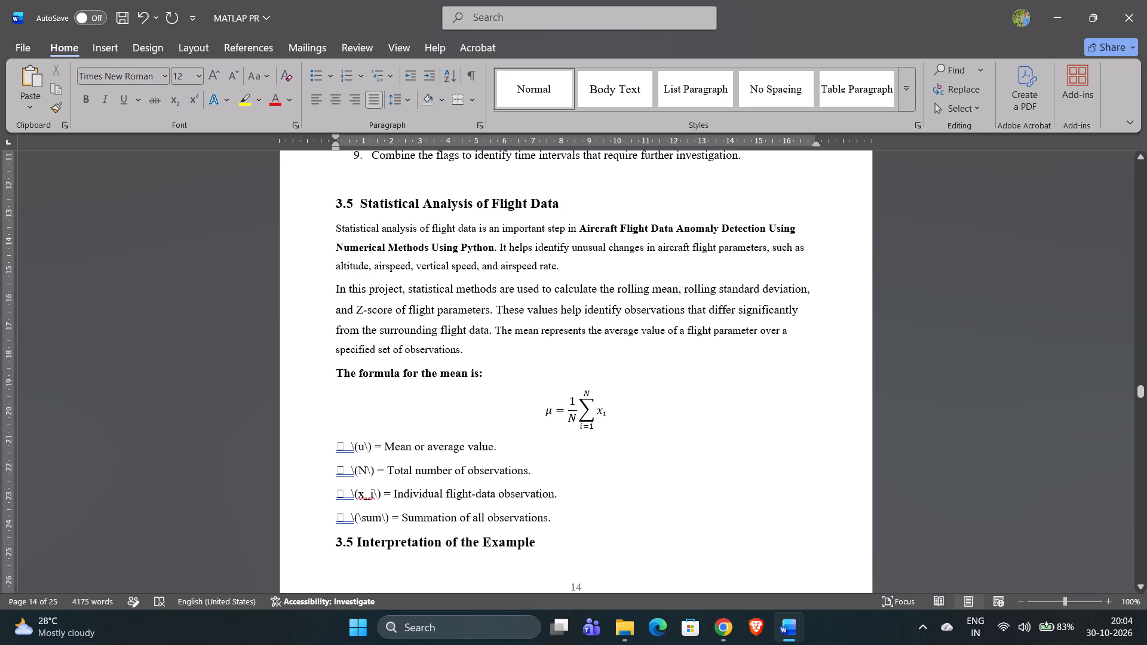
click(644, 413)
key(Return)
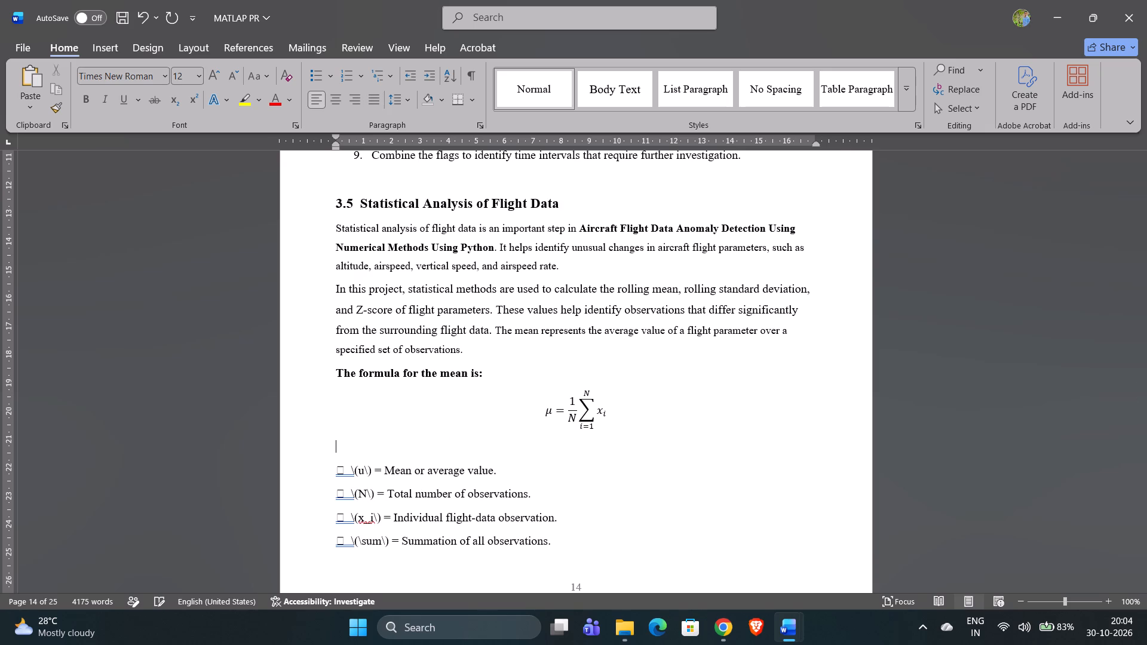
text(where)
key(space)
text(;)
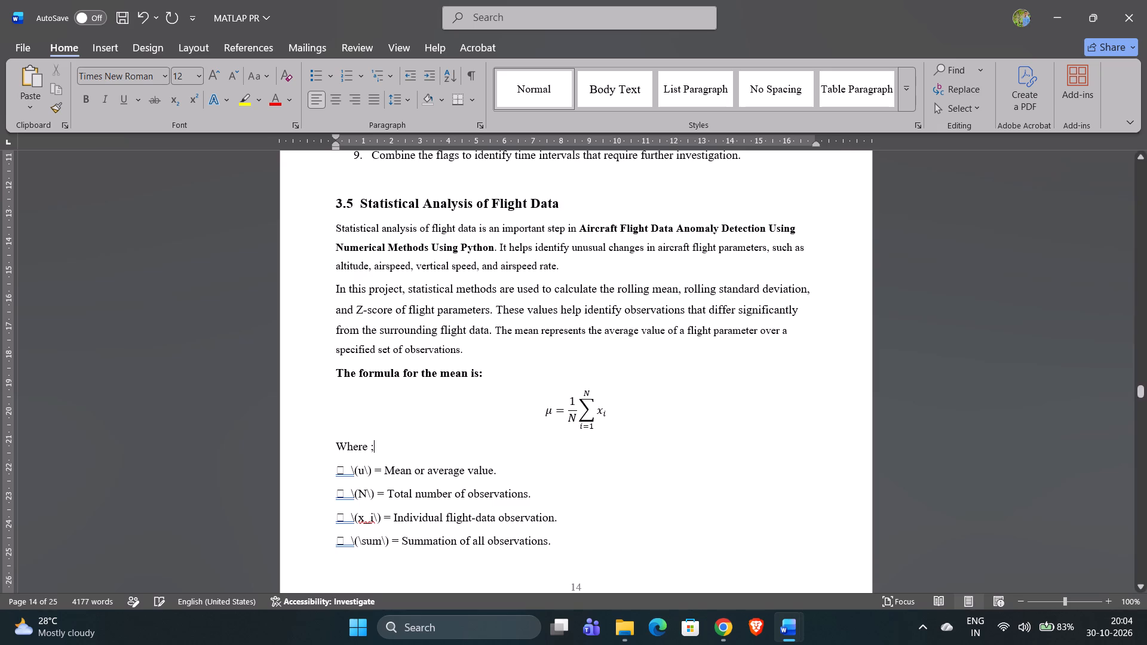
key(BackSpace)
key(shift+colon)
Strip the leading box, spaces and both backslashes from the mean definition, leaving "(u) = Mean or average value.".
click(353, 471)
key(BackSpace)
key(BackSpace)
key(BackSpace)
key(BackSpace)
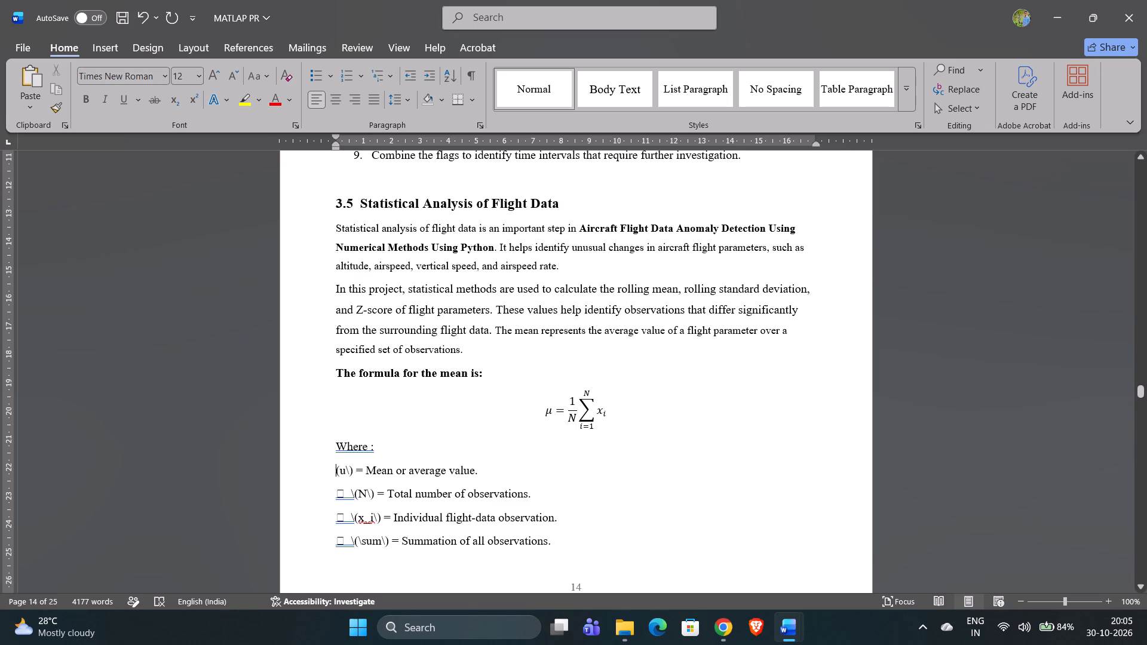
click(348, 471)
key(BackSpace)
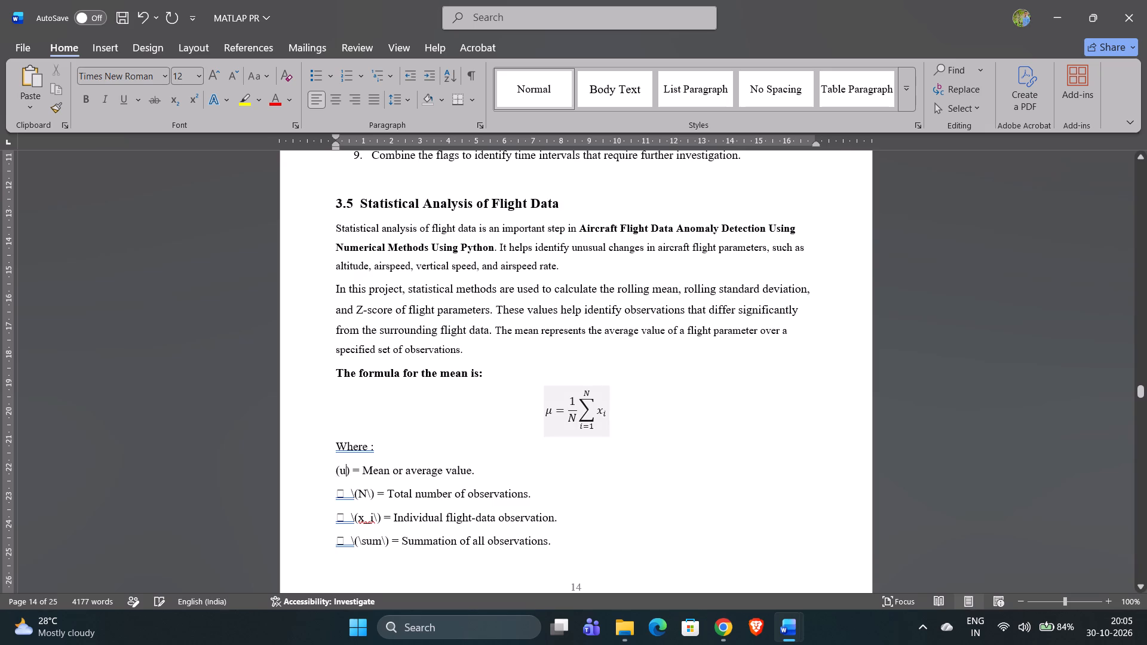
Replace the u in the mean definition's parentheses with the μ symbol copied from the mean formula.
drag(552, 412, 545, 410)
key(ctrl+c)
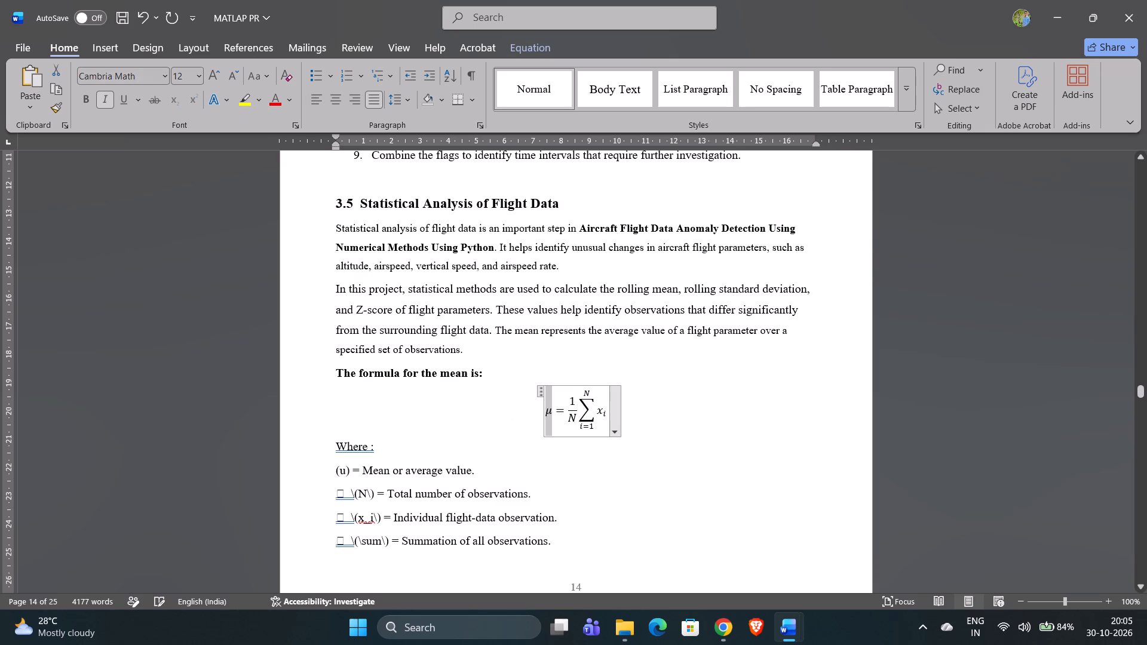
click(345, 472)
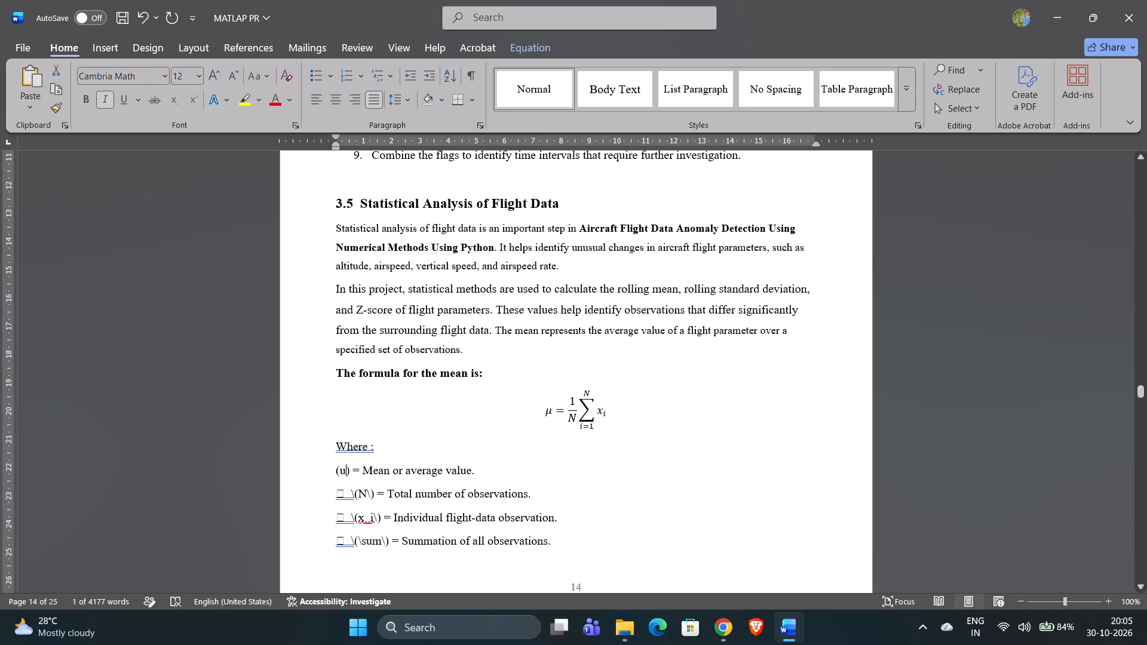
key(ctrl+v)
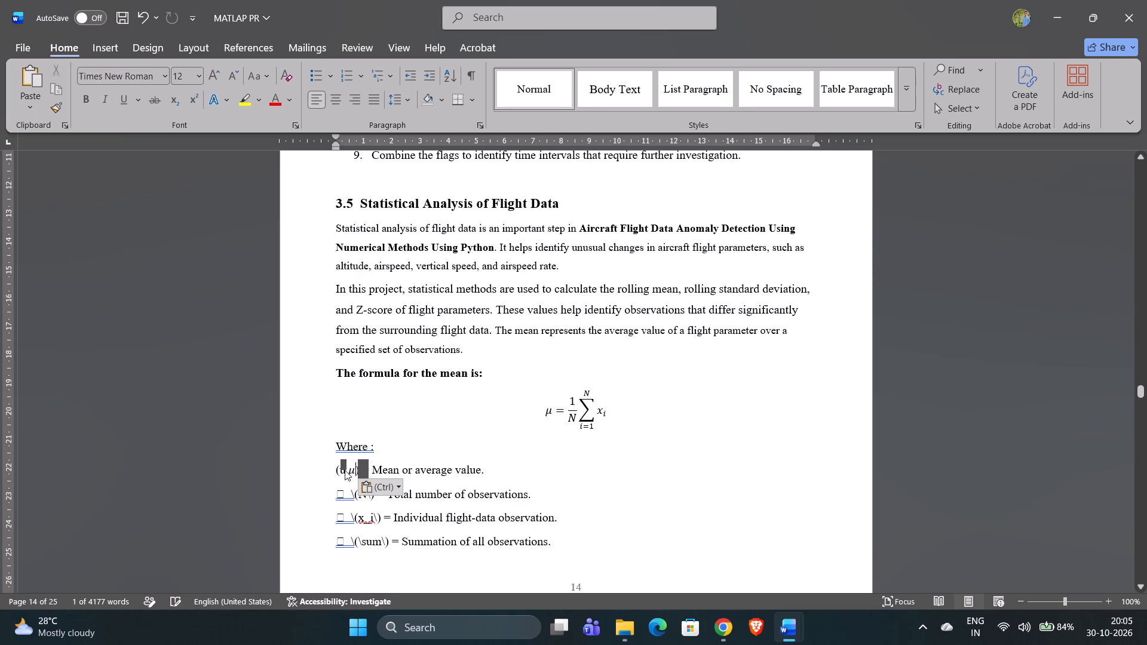
click(345, 470)
click(327, 472)
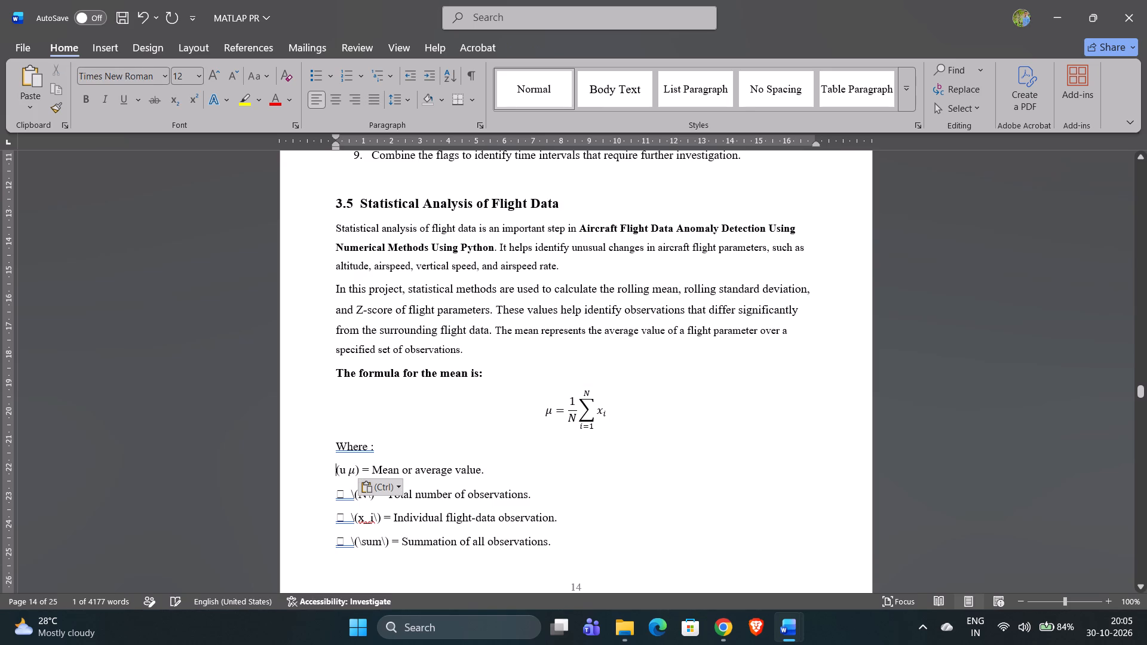
click(346, 472)
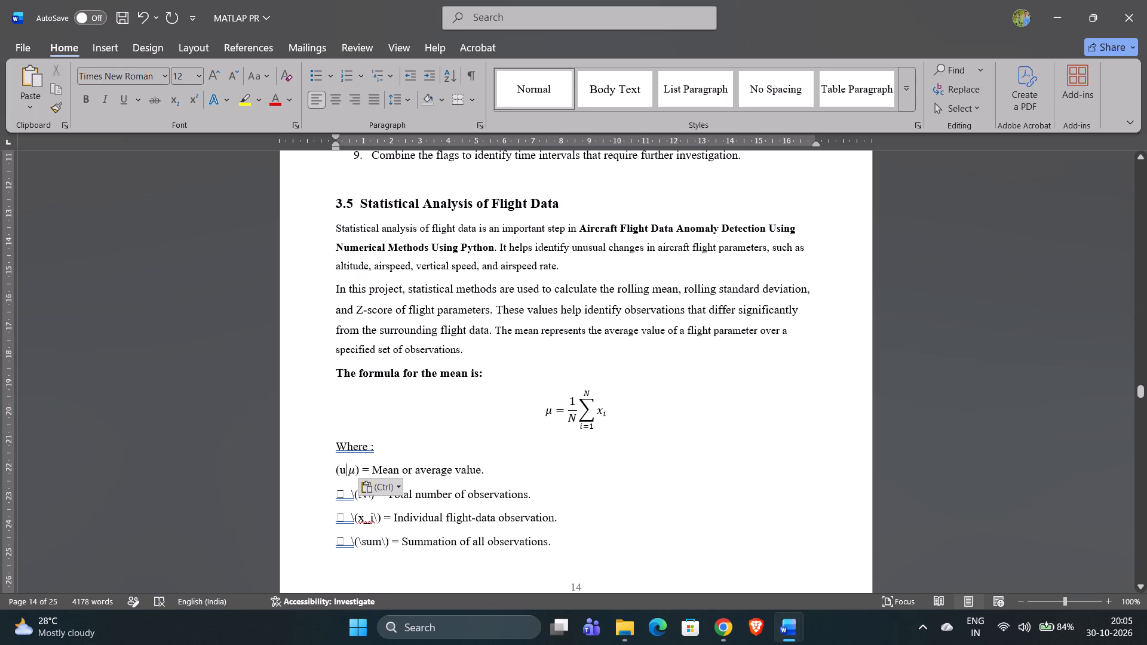
key(BackSpace)
Remove the backslash before the opening parenthesis in the "Total number of observations." definition.
click(356, 494)
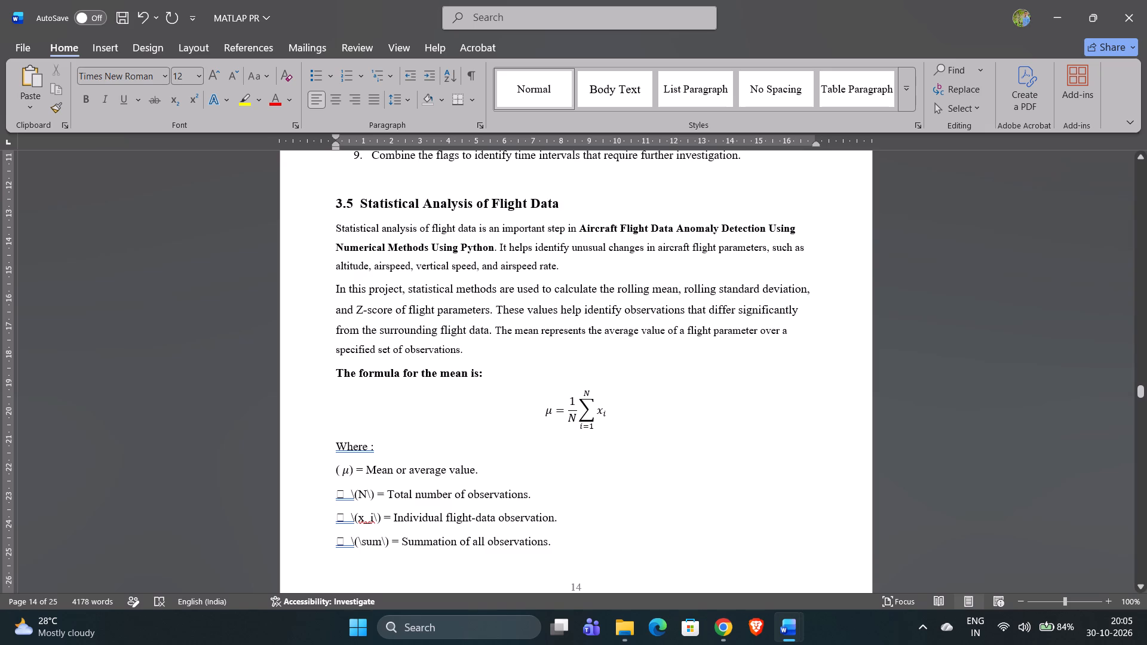
key(BackSpace)
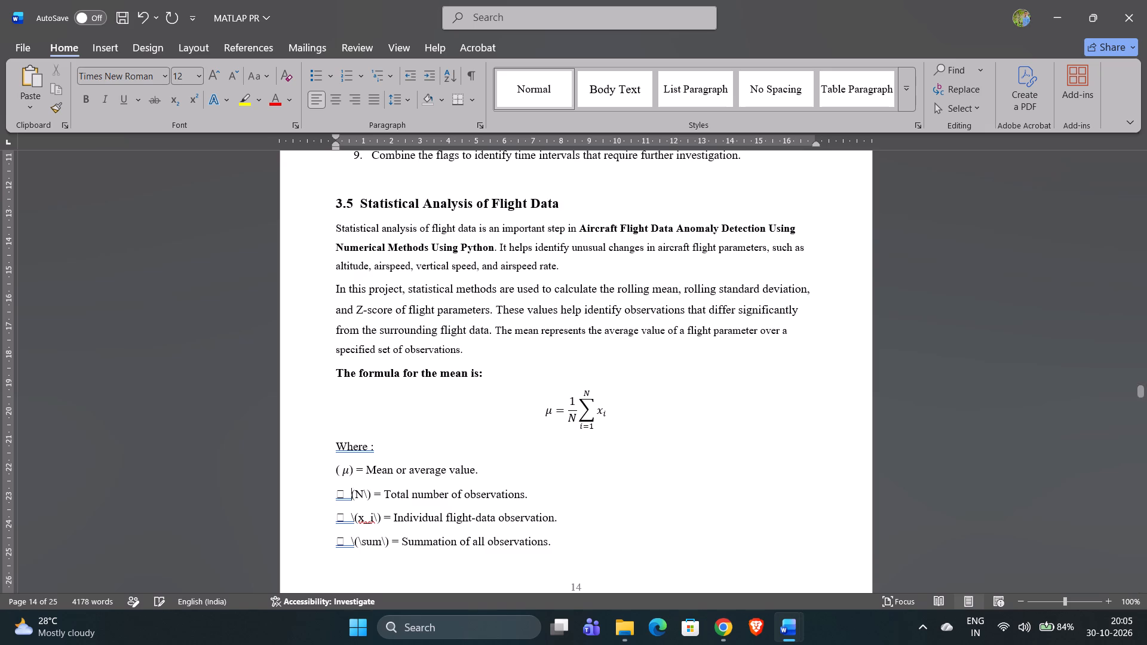
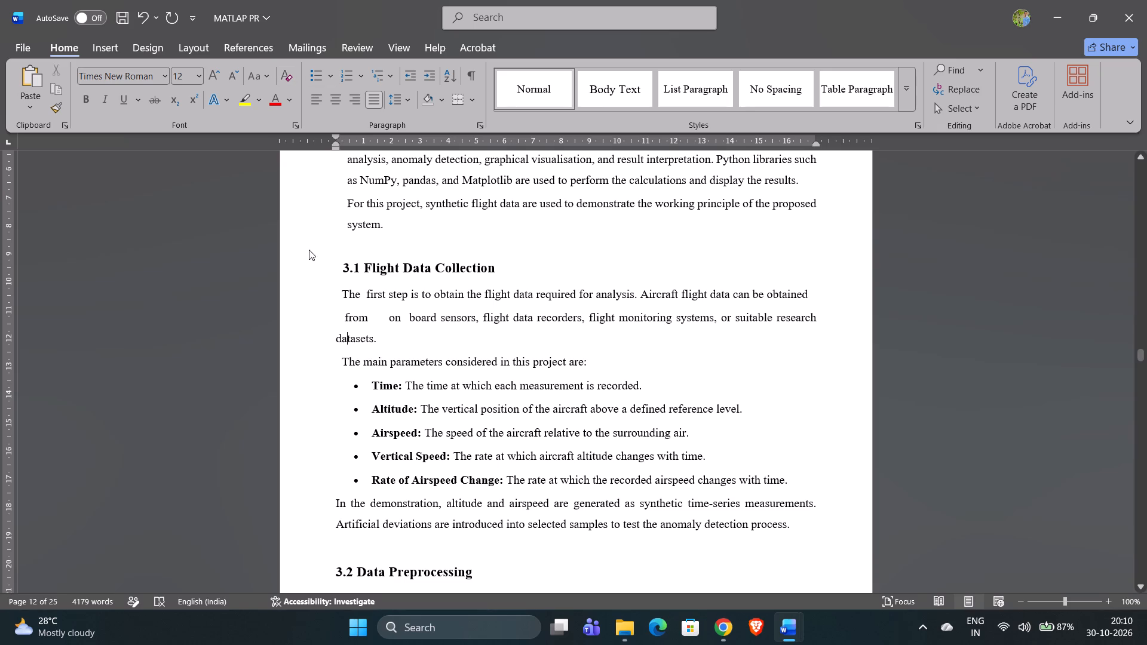
Insert a space before "datasets" in the first paragraph of section 3.1 Flight Data Collection.
click(336, 340)
key(space)
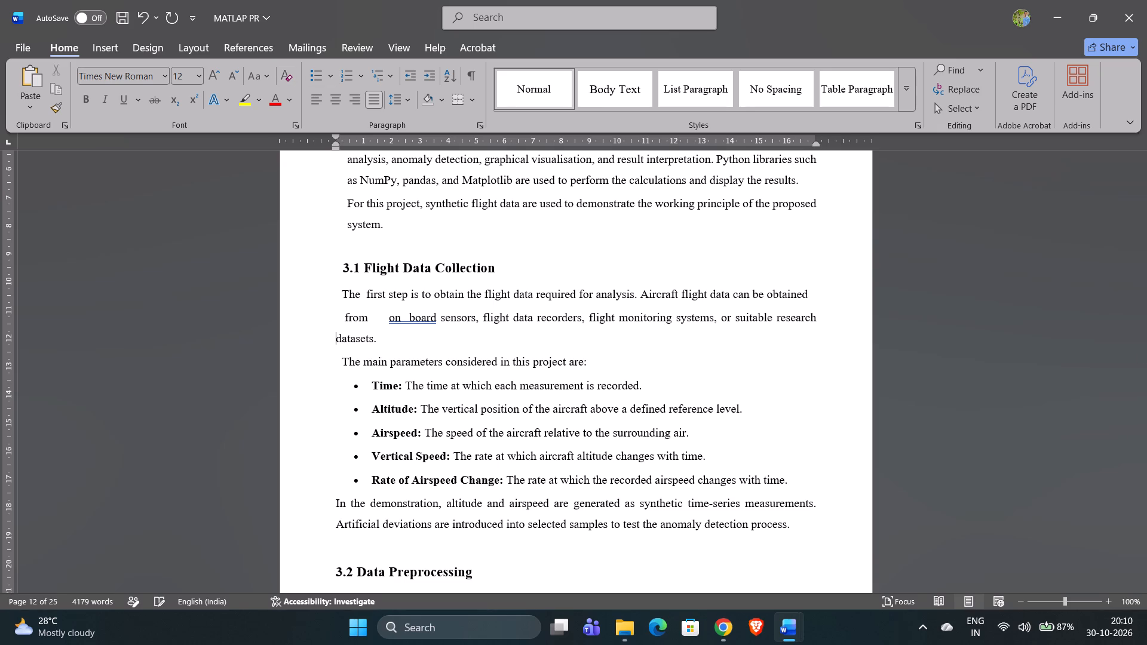
Delete the leading spaces before "from" and "The first step" in the opening paragraph of section 3.1.
click(344, 317)
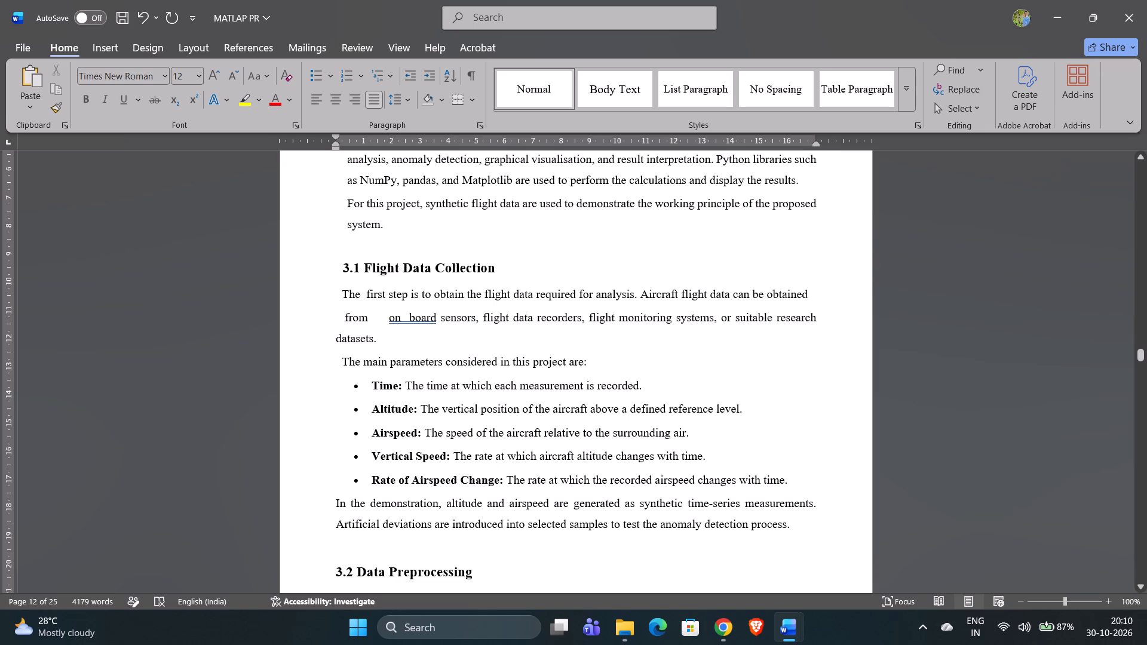
key(BackSpace)
key(BackSpace)
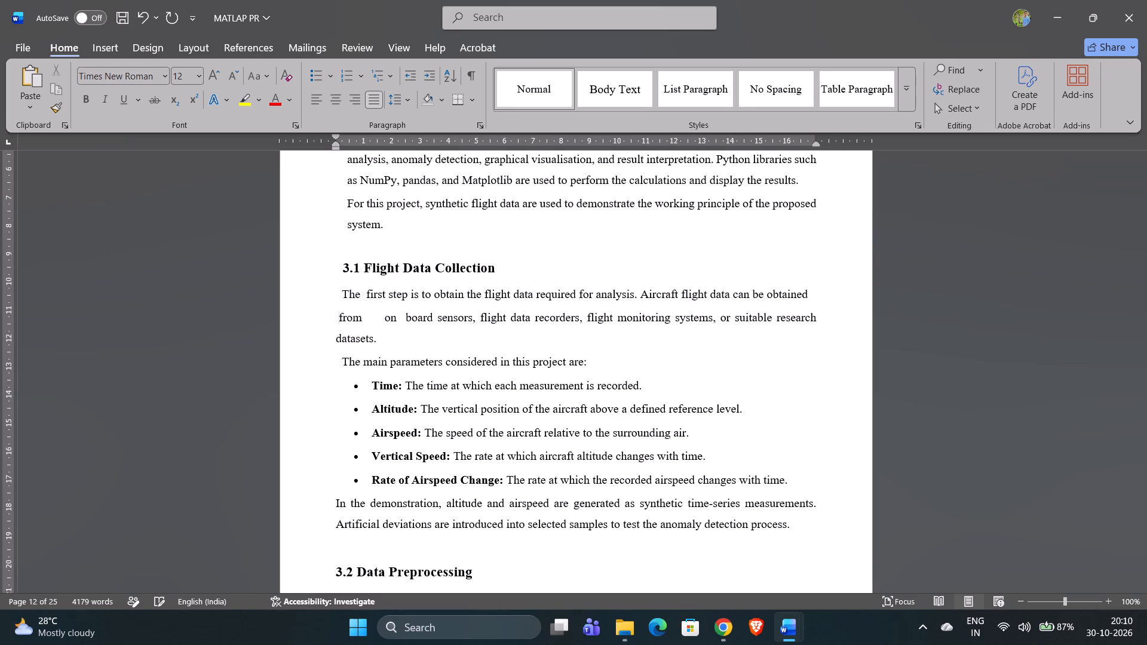
key(BackSpace)
click(345, 294)
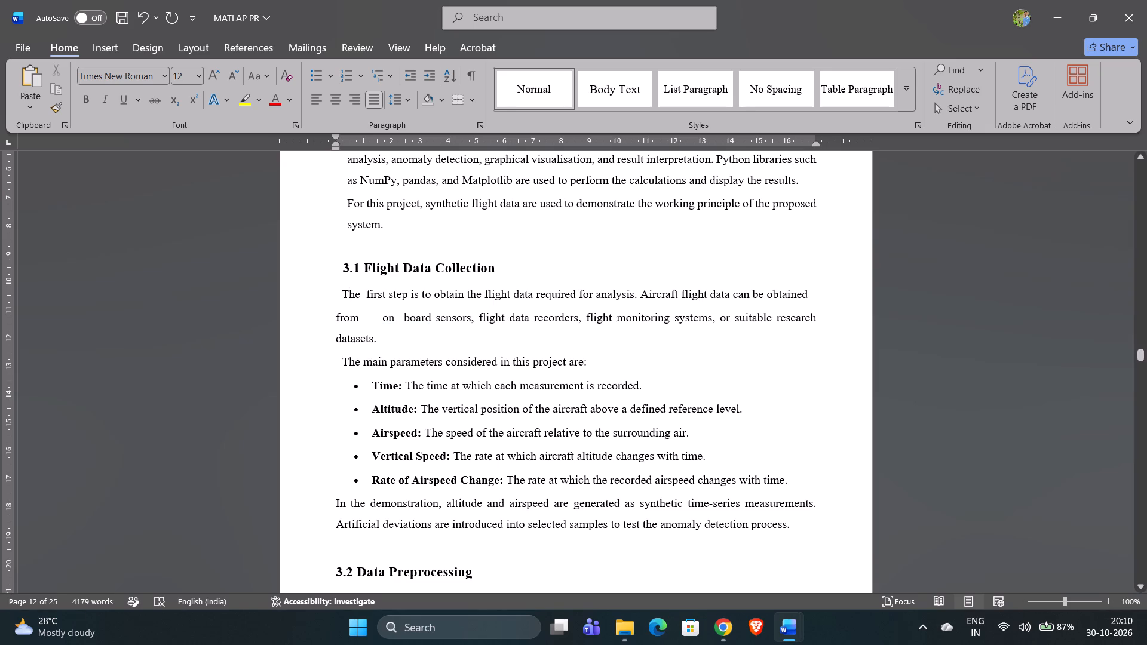
click(341, 292)
key(BackSpace)
key(BackSpace)
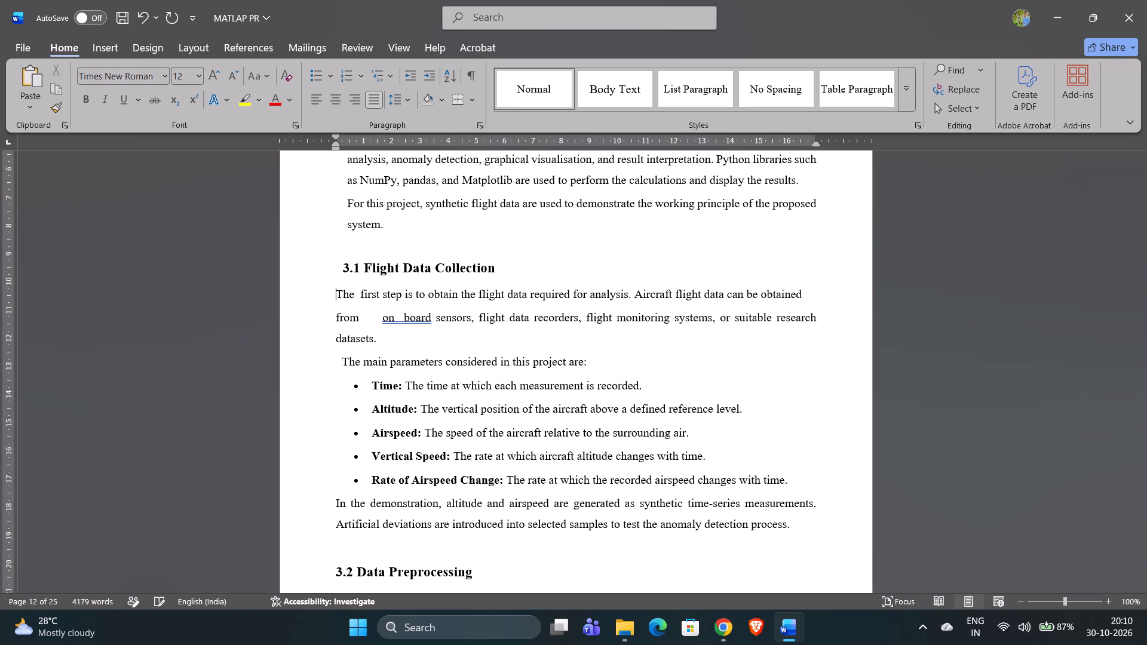
Delete one leading space before the heading "3.1 Flight Data Collection".
click(341, 268)
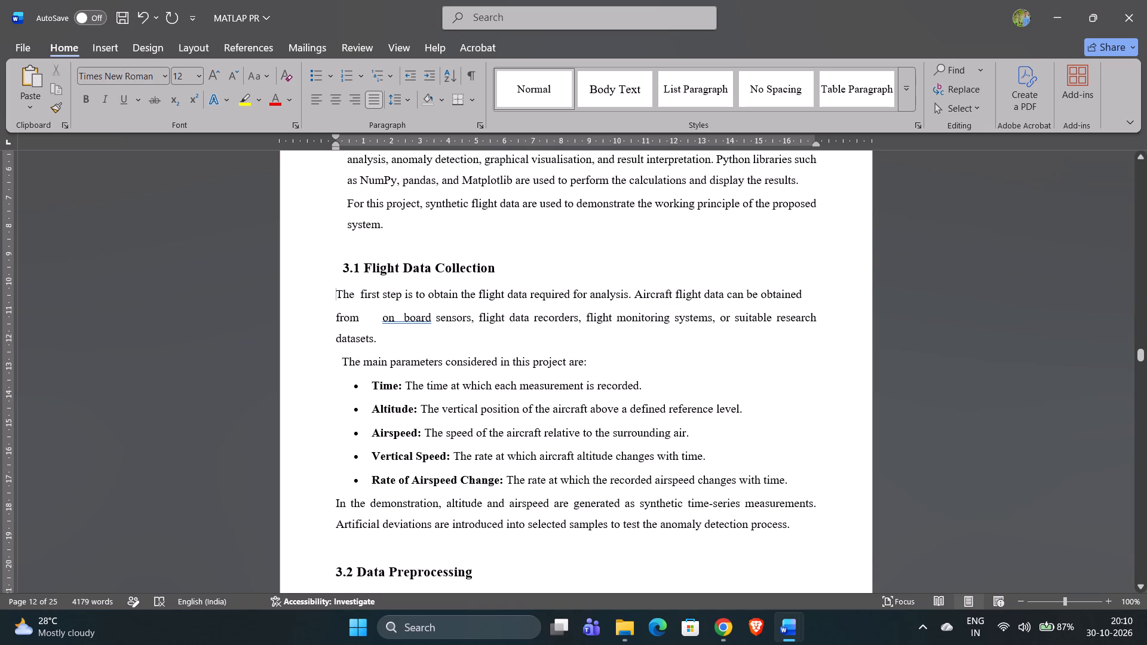
key(BackSpace)
Compare the left alignment of section 3.1 with the text on the preceding page.
scroll(341, 268, up, 1)
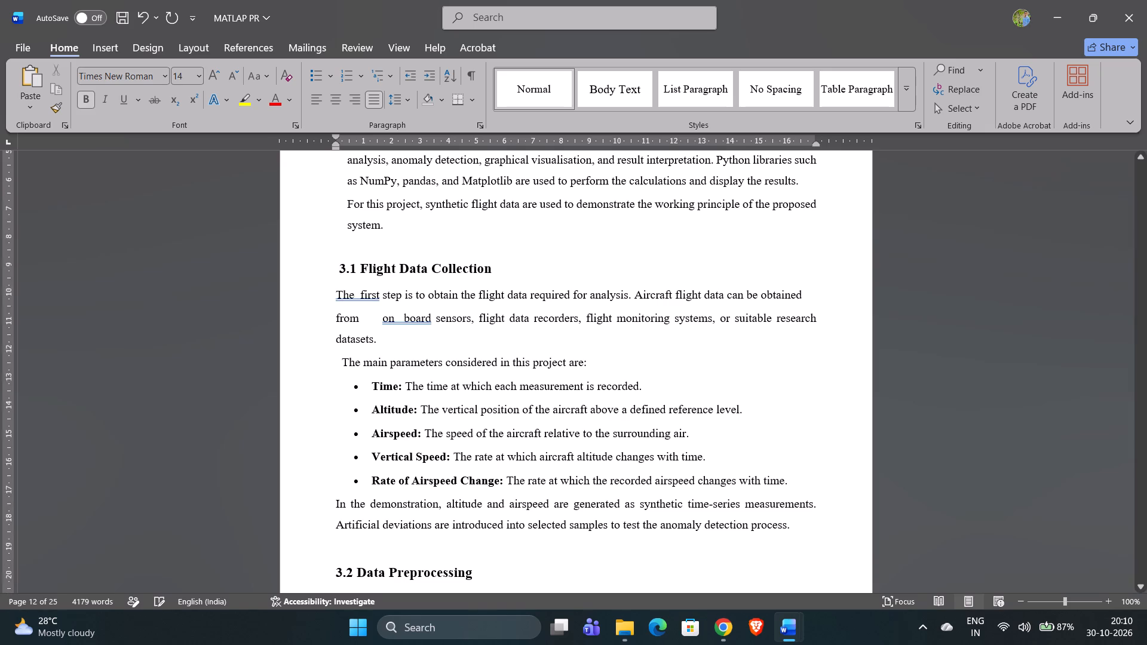
scroll(341, 268, up, 3)
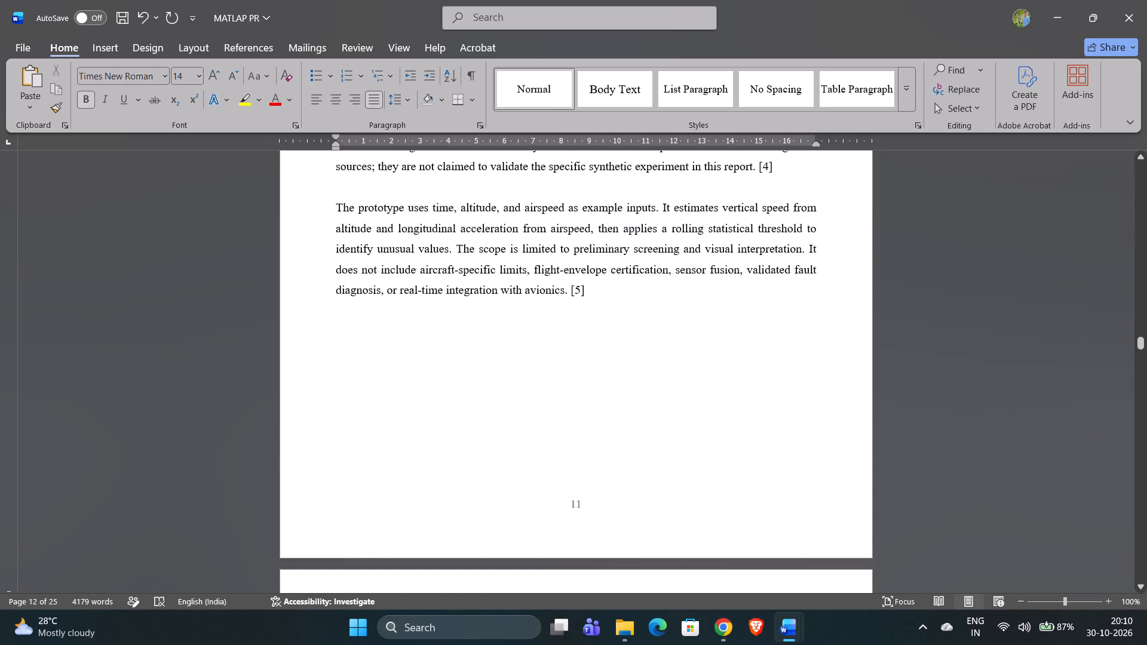
scroll(341, 268, down, 6)
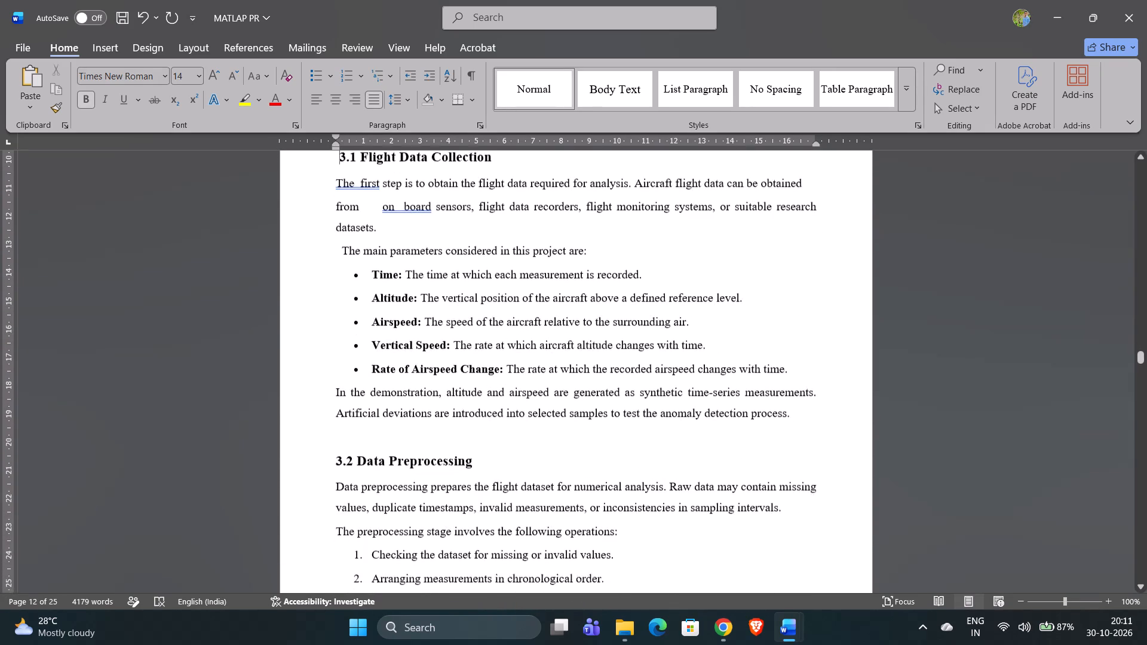
scroll(341, 268, up, 1)
scroll(341, 268, down, 1)
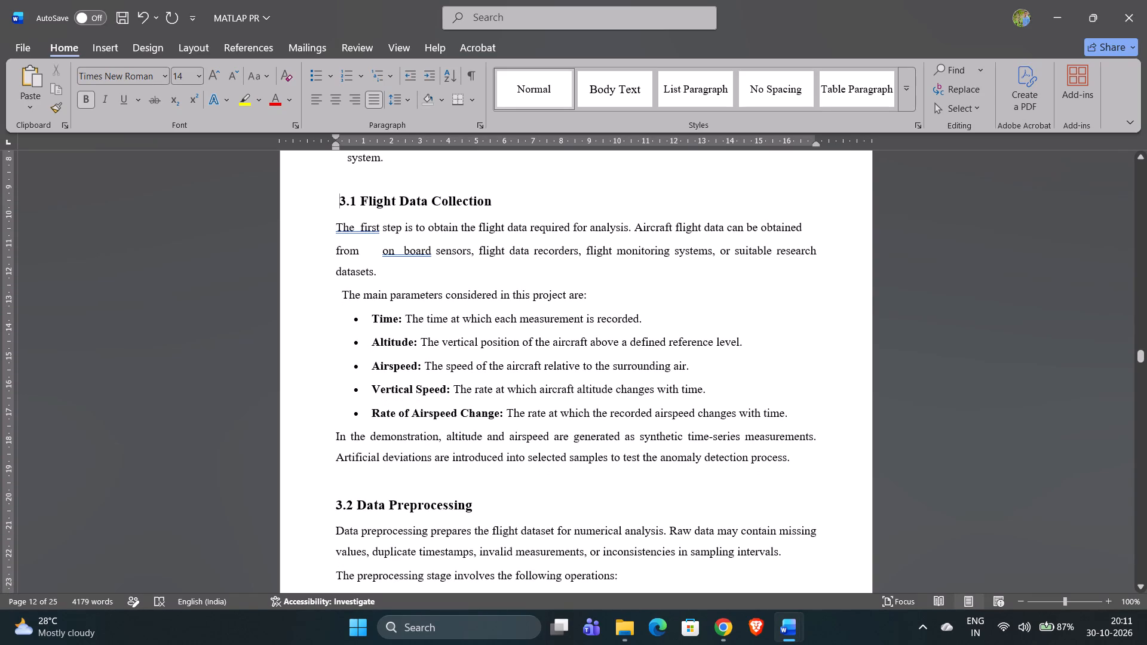
Delete the leading spaces before "The main parameters considered in this project are:".
click(344, 292)
key(BackSpace)
key(BackSpace)
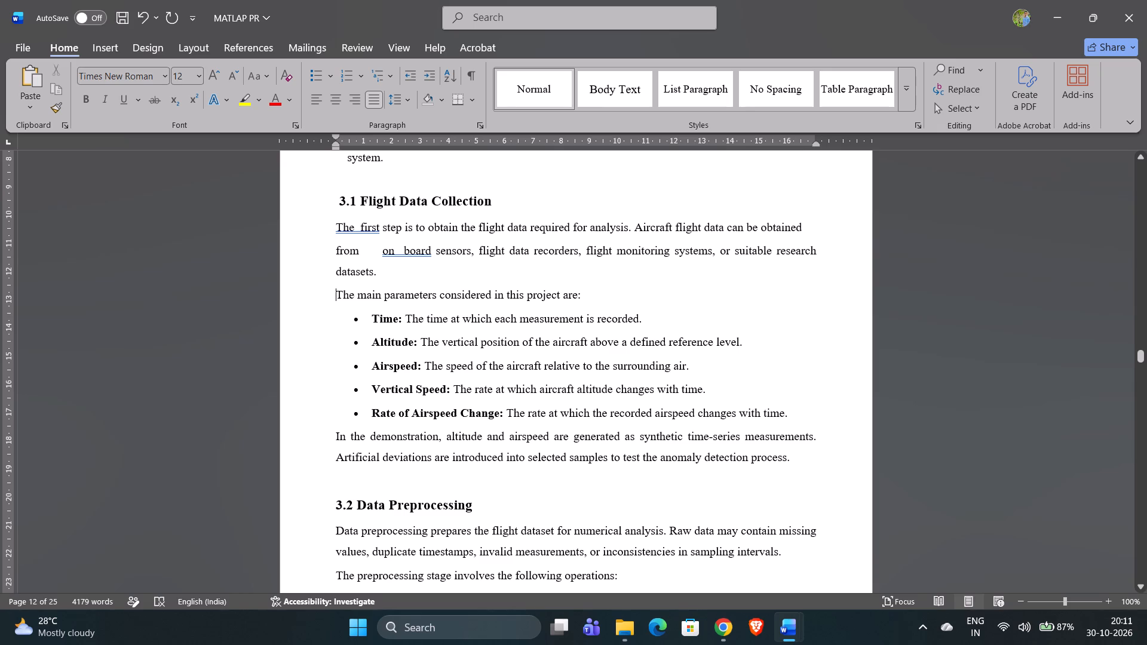
Ignore once the grammar suggestions on "on board" and "The first" in section 3.1's opening paragraph.
click(389, 272)
click(404, 255)
right_click(404, 255)
click(344, 291)
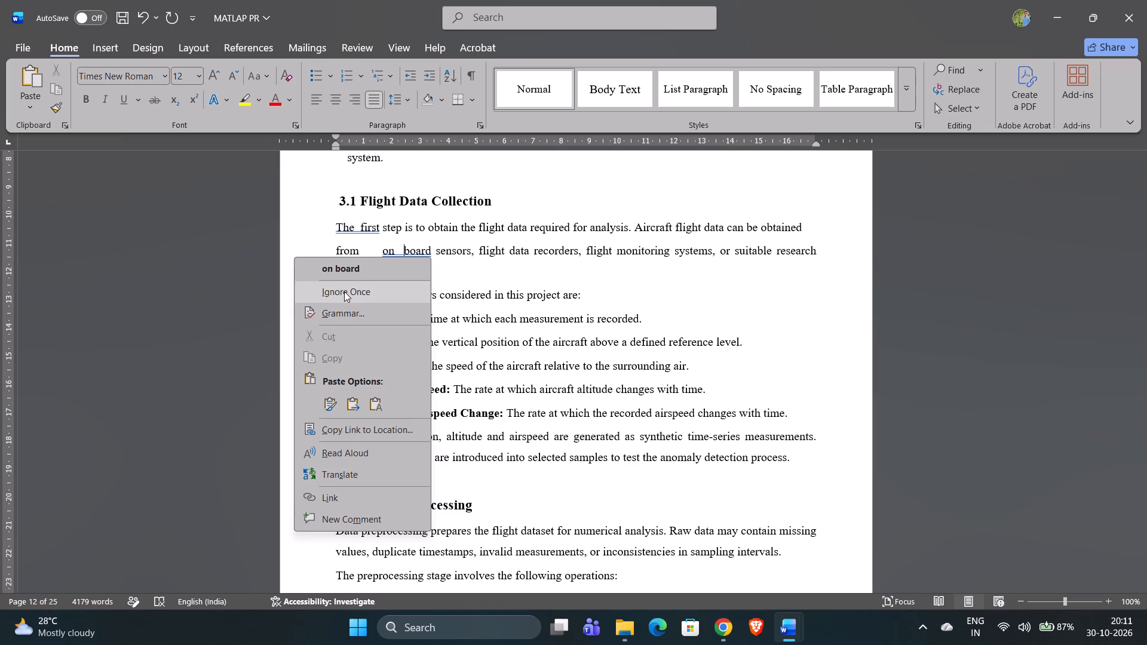
click(349, 225)
right_click(349, 225)
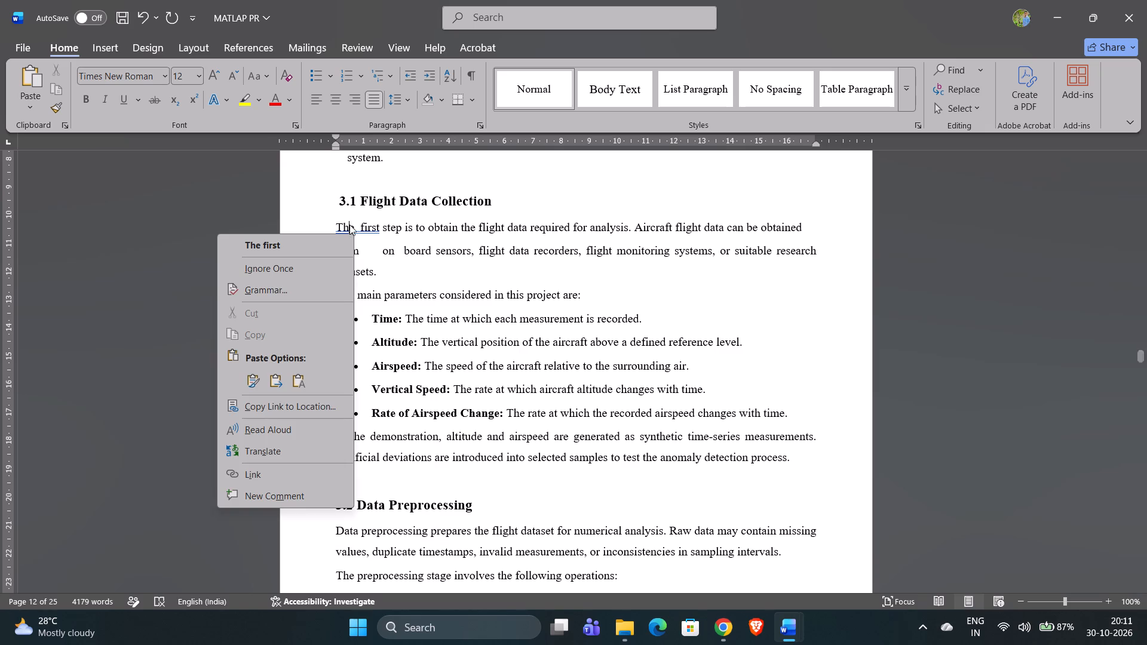
click(312, 261)
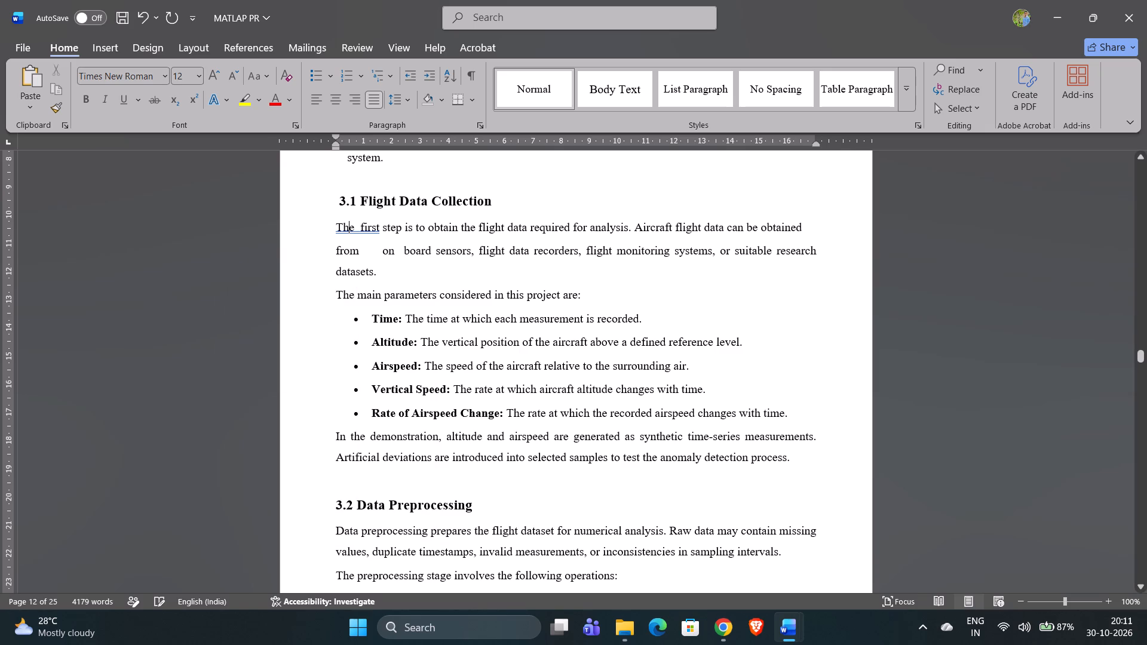
Review the text alignment and page break across sections 3.1 and 3.2.
scroll(352, 279, down, 1)
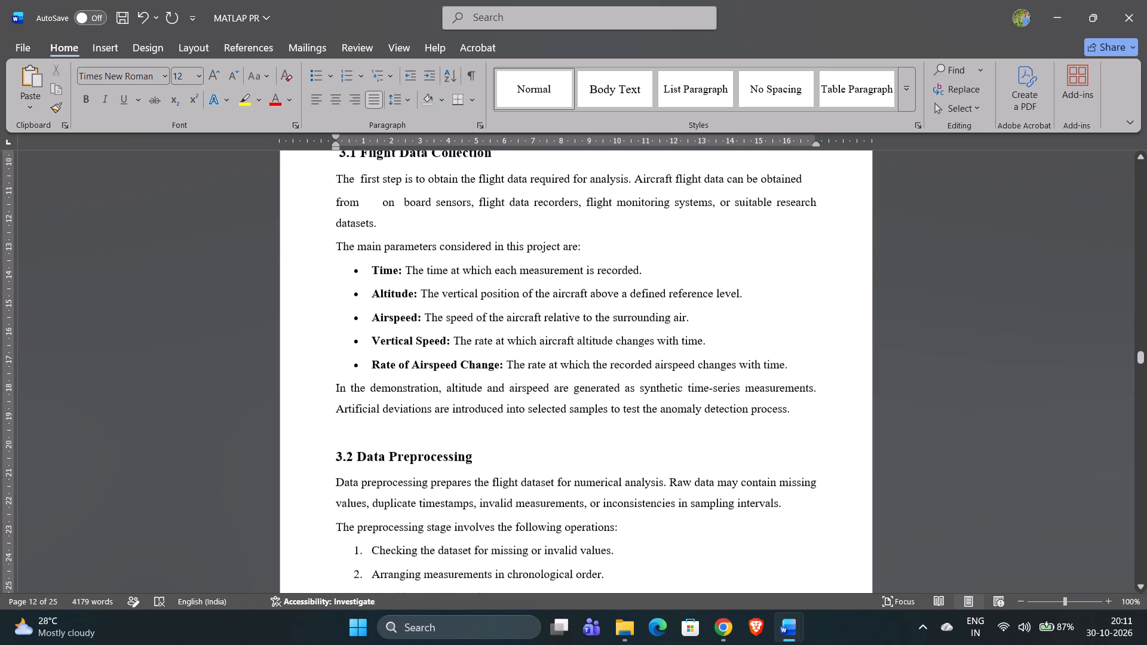
scroll(352, 279, down, 1)
scroll(352, 279, up, 2)
scroll(352, 279, down, 1)
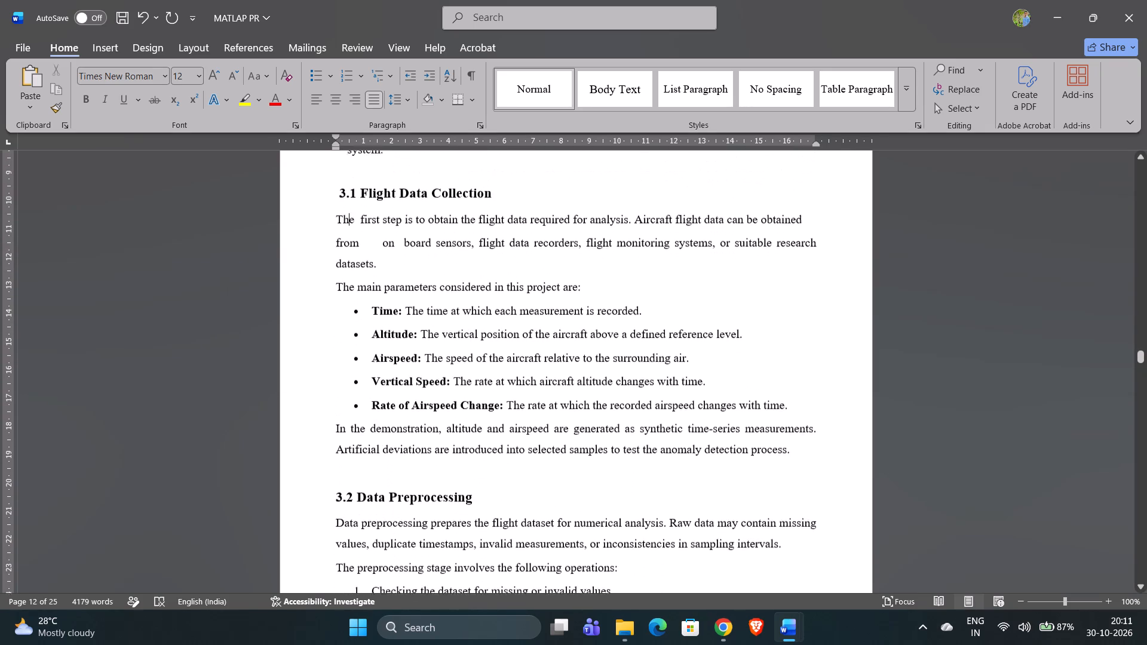
scroll(352, 279, down, 3)
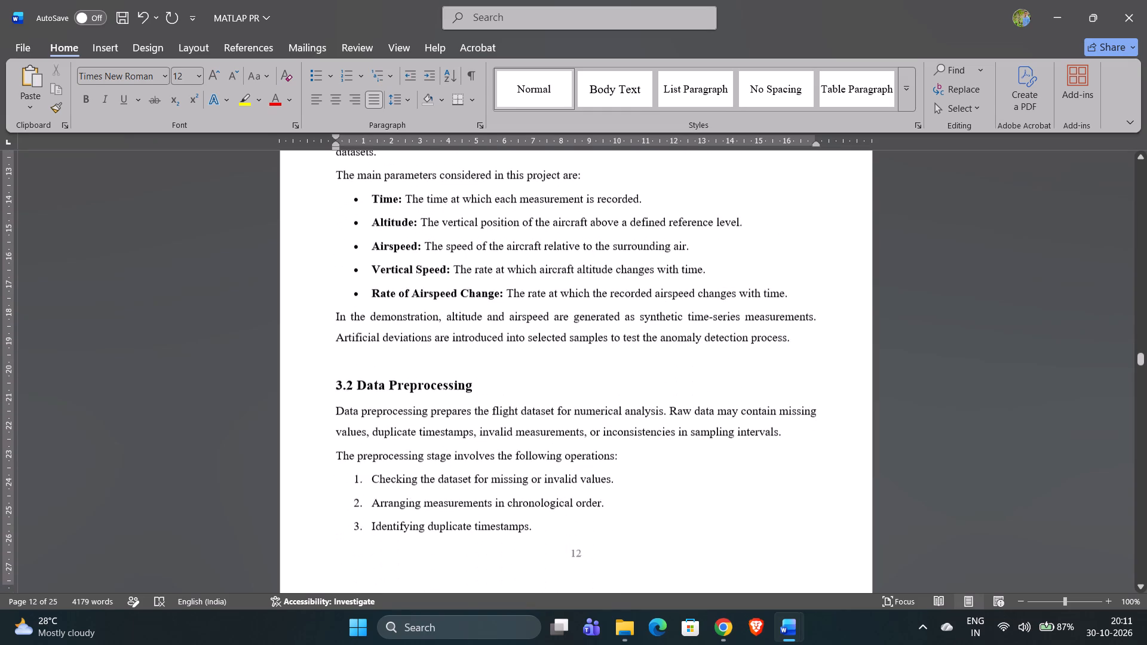
scroll(352, 279, down, 3)
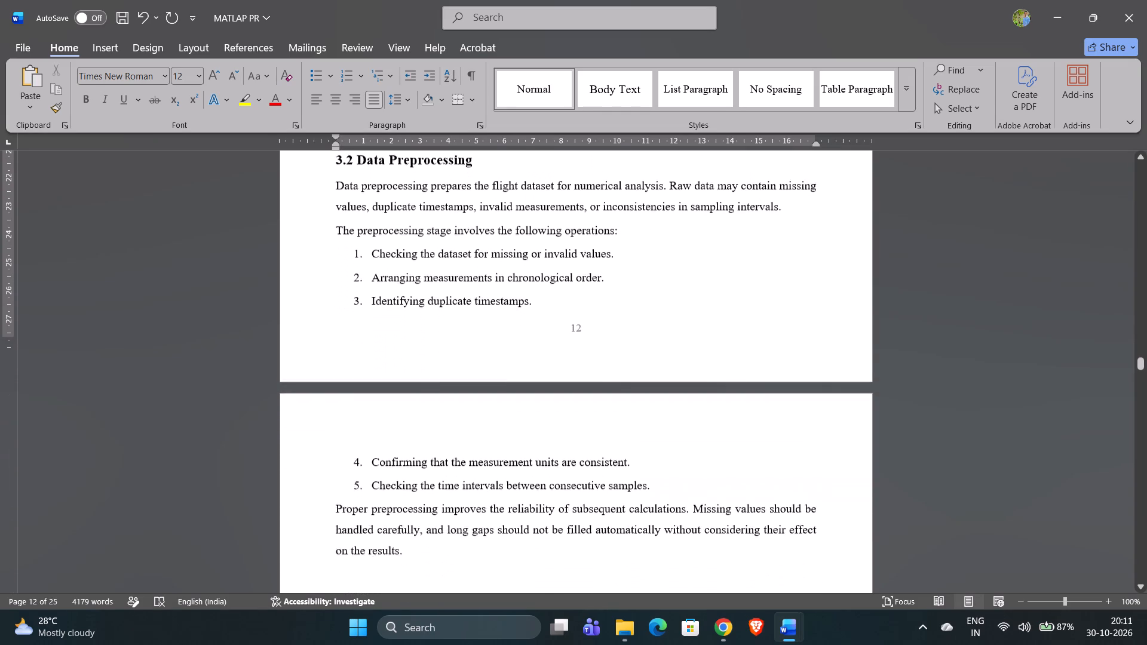
scroll(352, 279, up, 1)
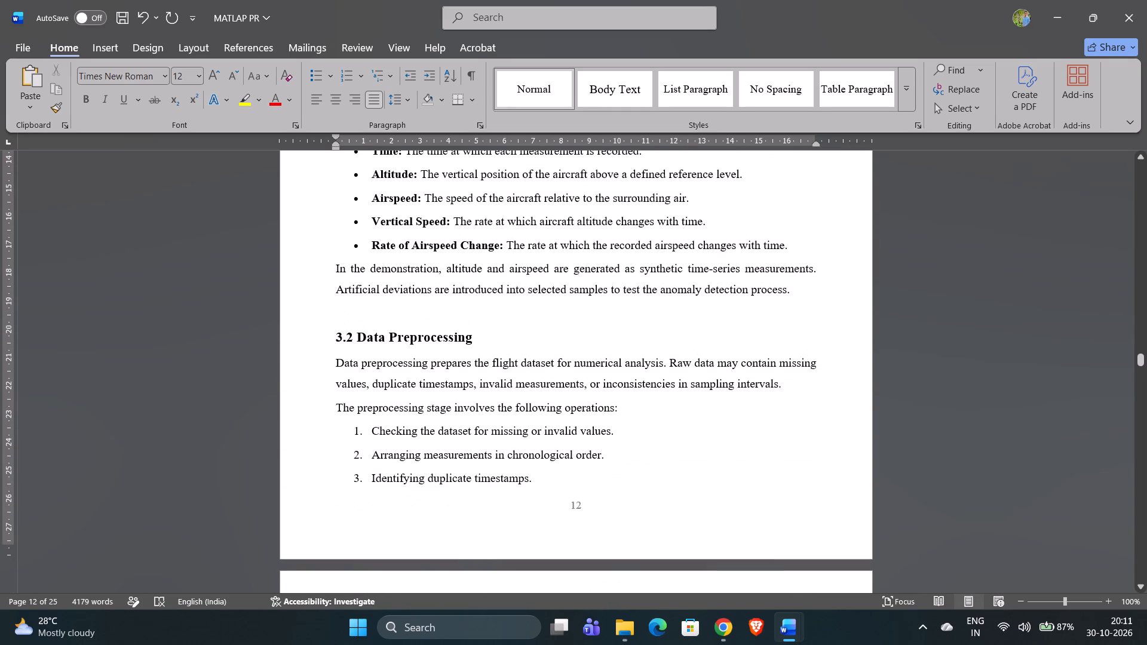
scroll(352, 279, up, 3)
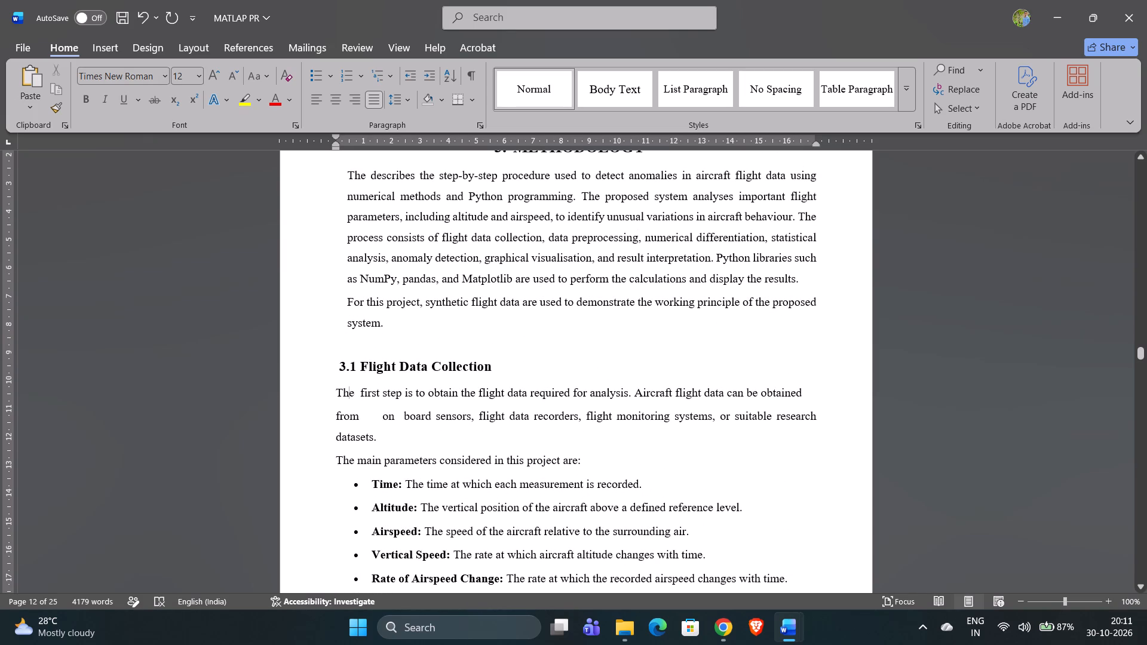
Apply 1.5 line spacing to the opening paragraph of section 3.1, from "The first step" through "datasets.".
drag(335, 389, 376, 427)
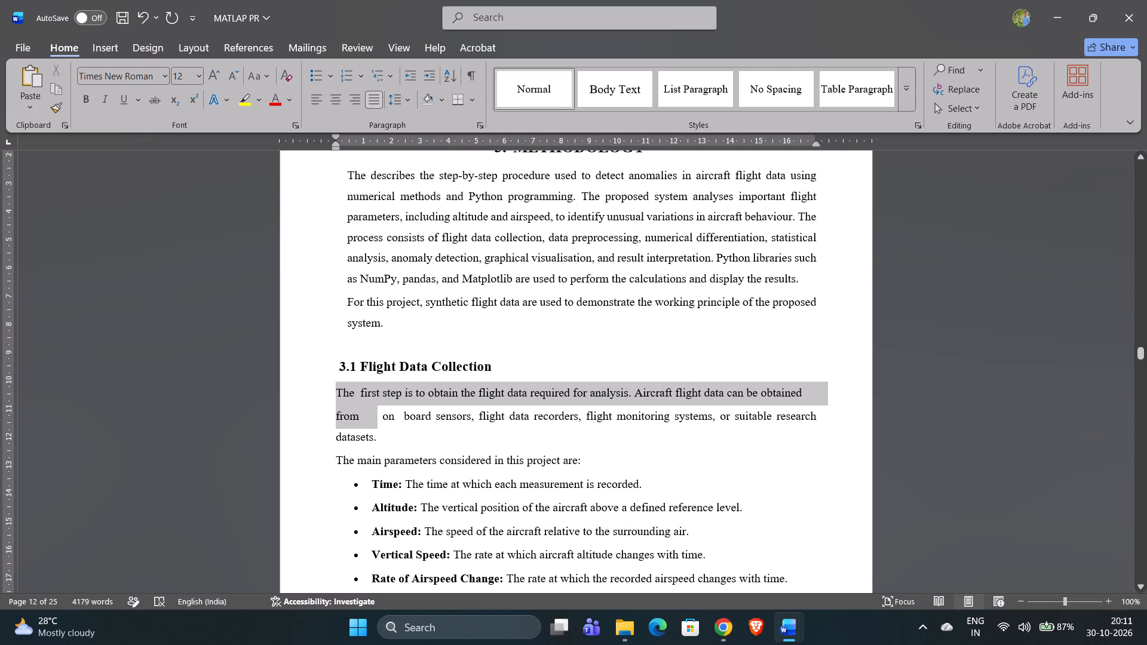
drag(376, 427, 376, 437)
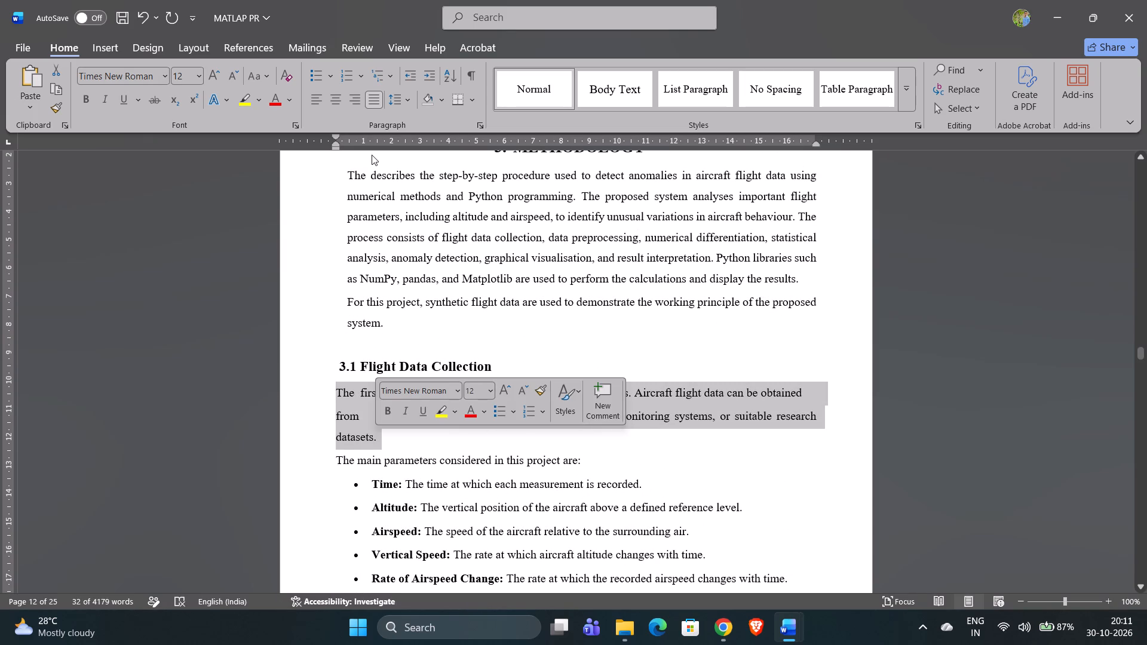
click(391, 105)
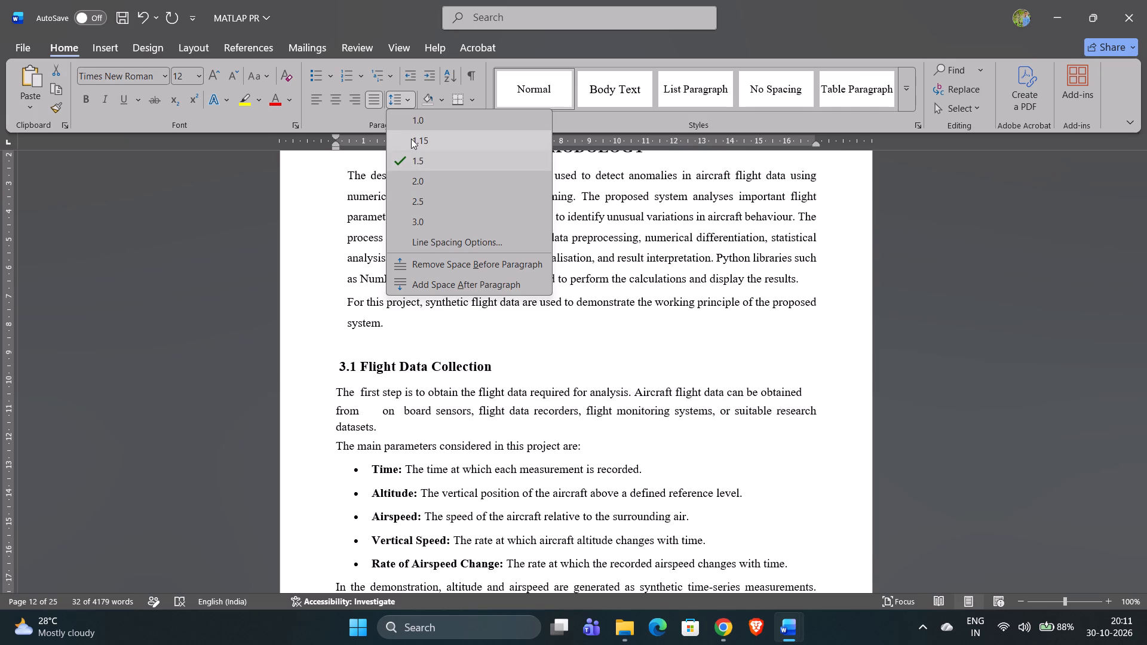
click(419, 161)
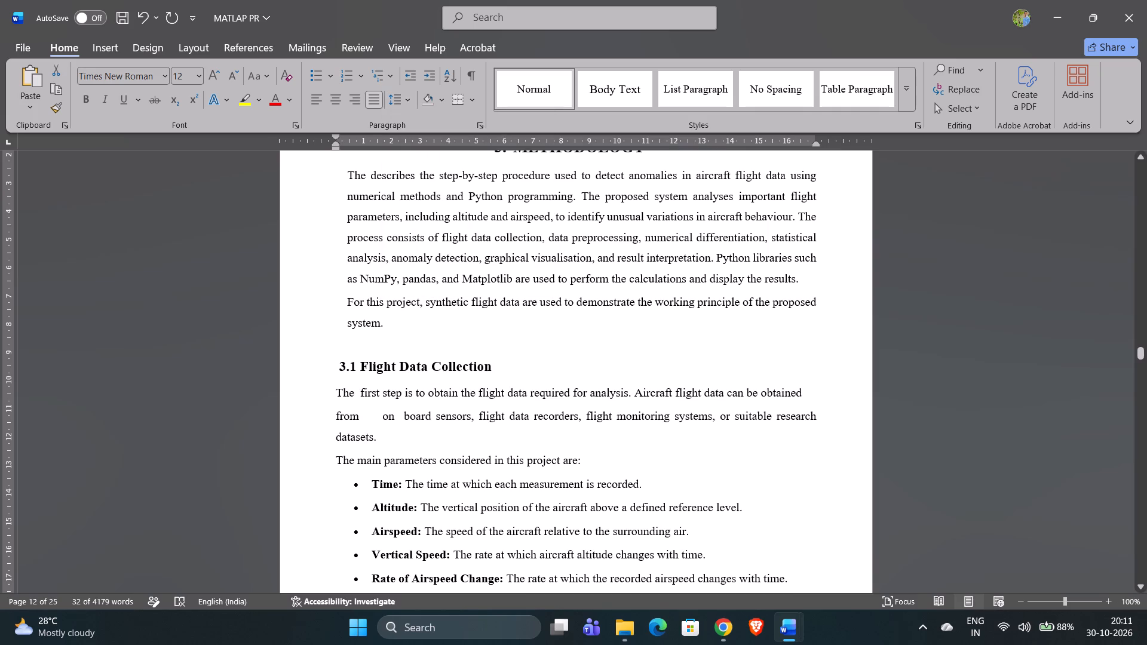
Reduce the wide gap between "from" and "on board sensors" in section 3.1 to a single space.
click(326, 356)
scroll(326, 356, down, 2)
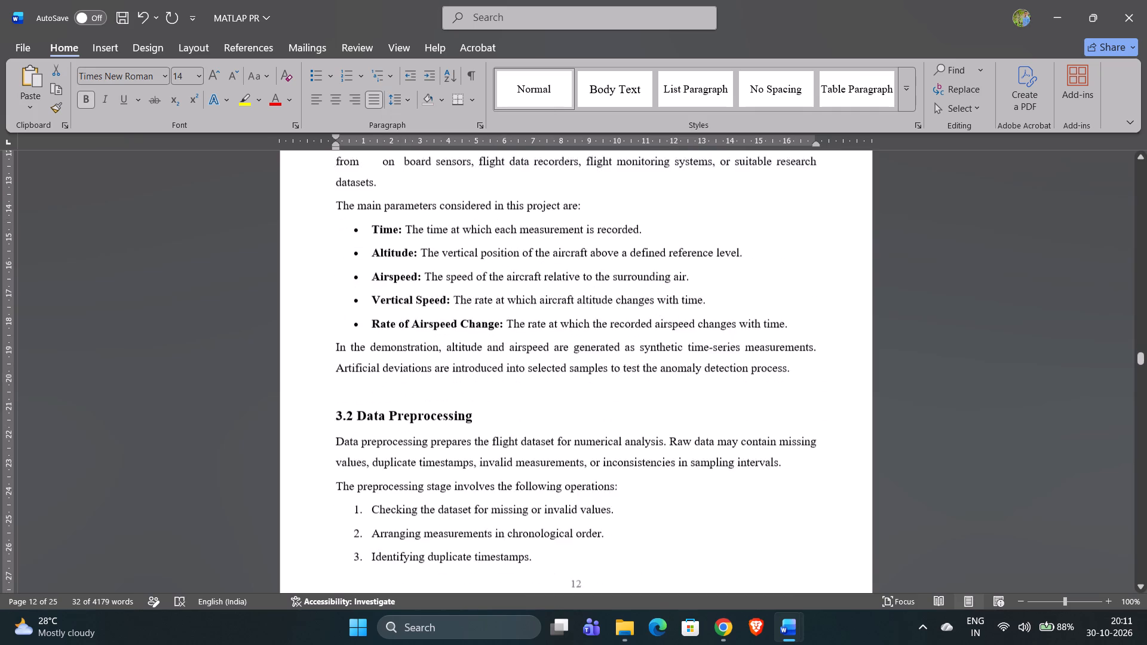
scroll(326, 356, up, 1)
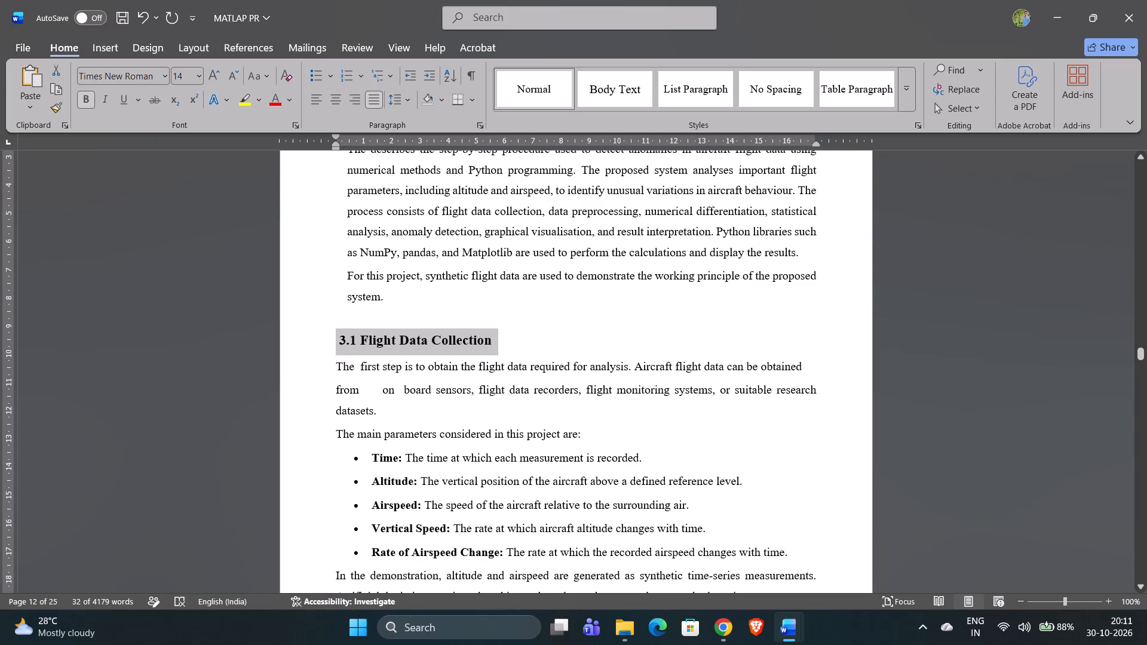
click(382, 395)
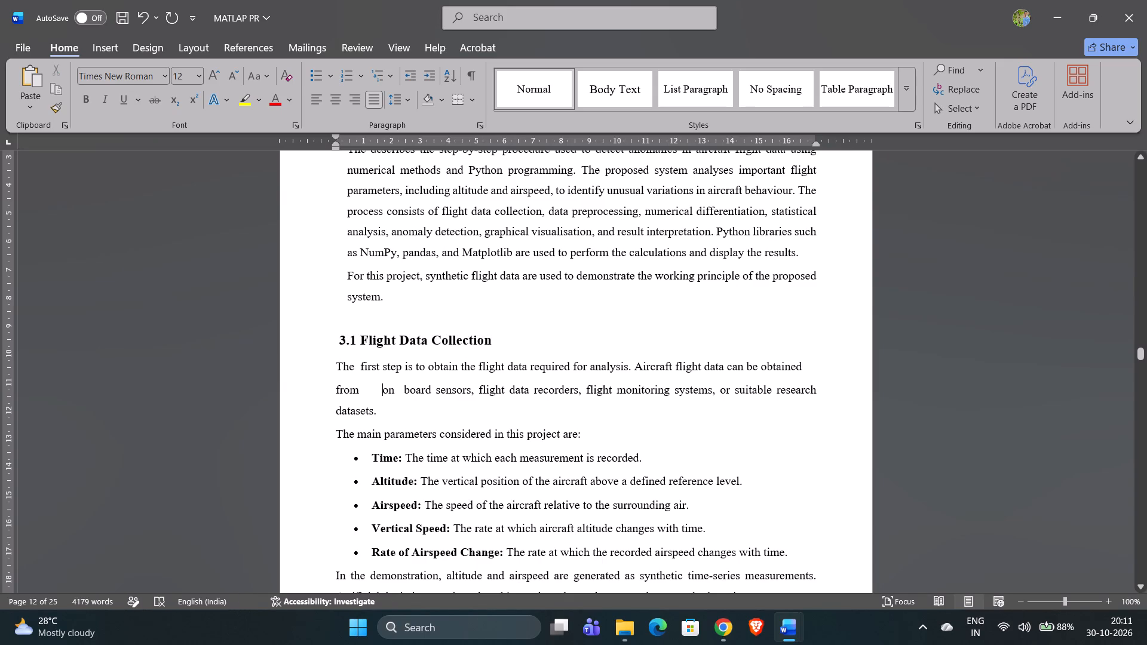
key(BackSpace)
key(BackSpace)
key(BackSpace)
key(BackSpace)
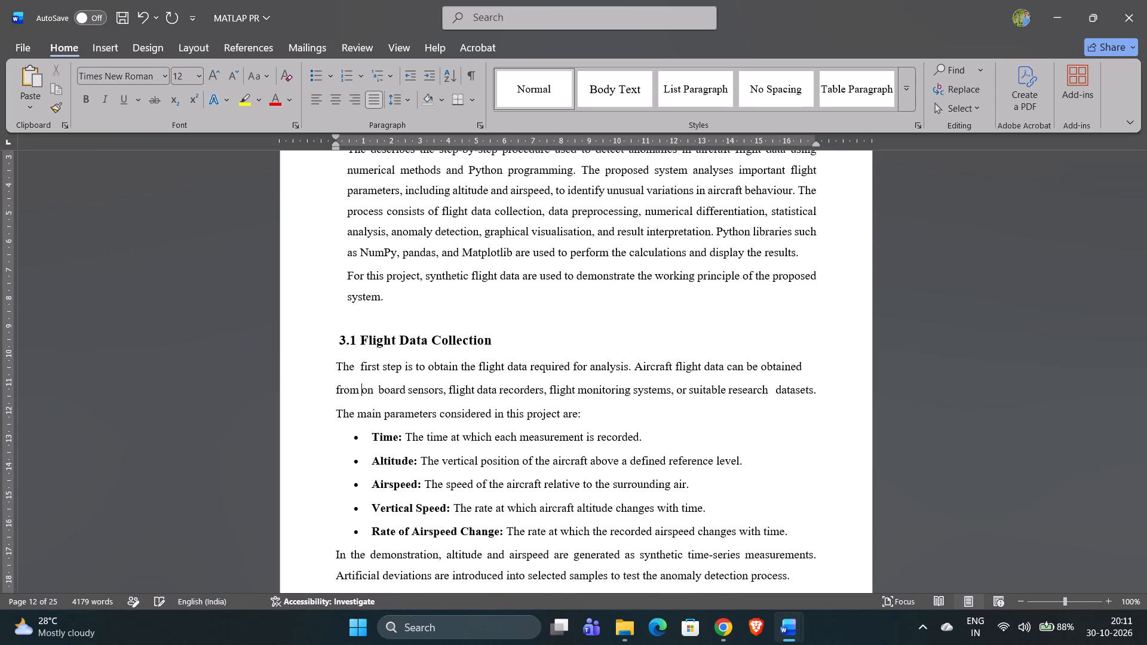
key(space)
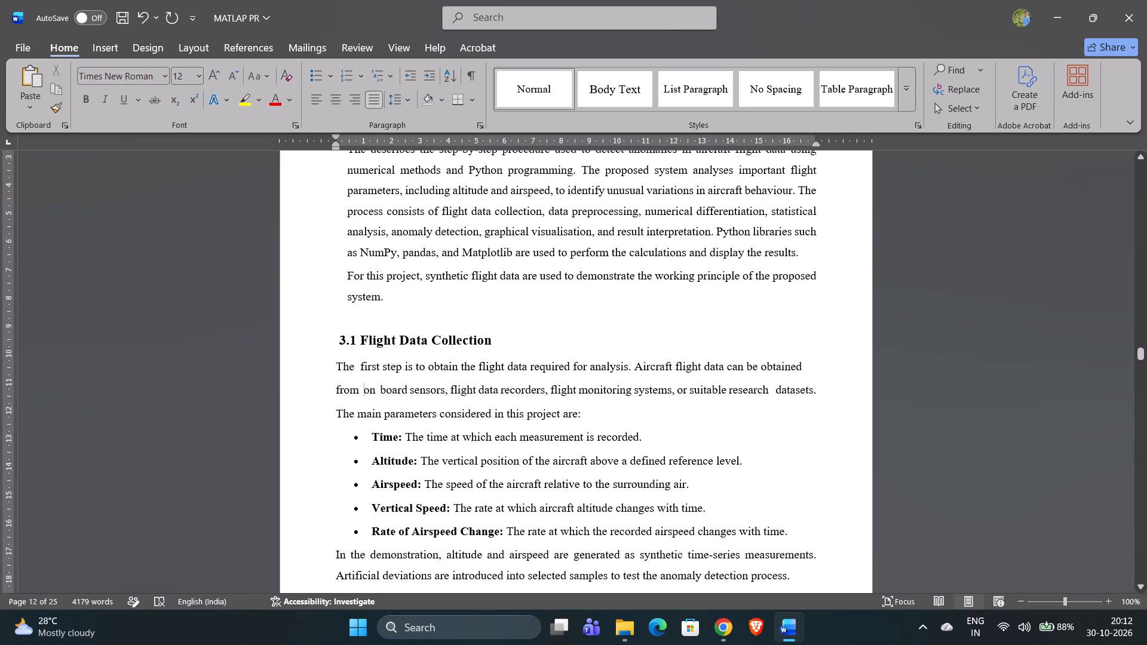
Review the layout and page breaks from section 3.1 to section 3.5, including the split lists in sections 3.2 and 3.4.
scroll(639, 434, down, 1)
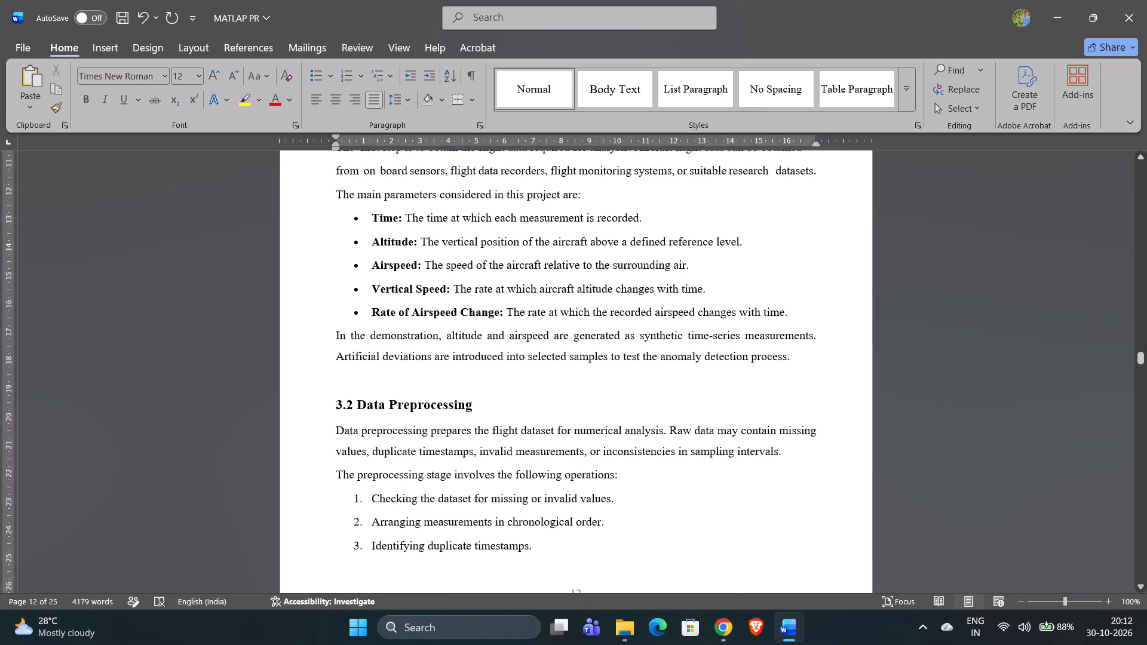
scroll(639, 434, down, 4)
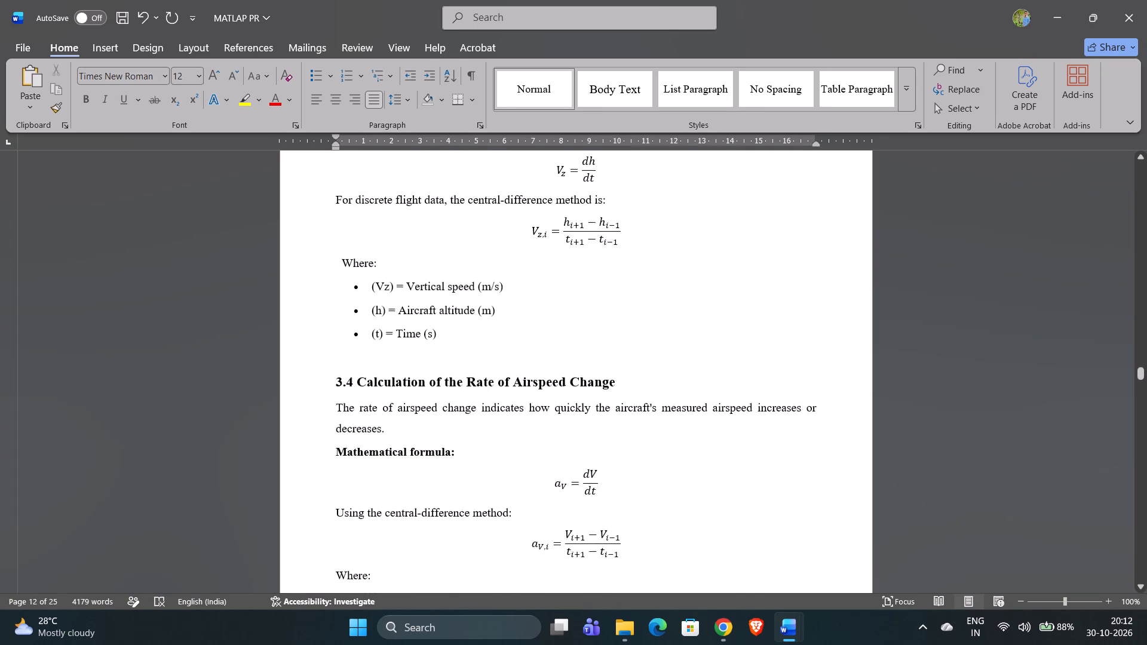
scroll(639, 434, down, 3)
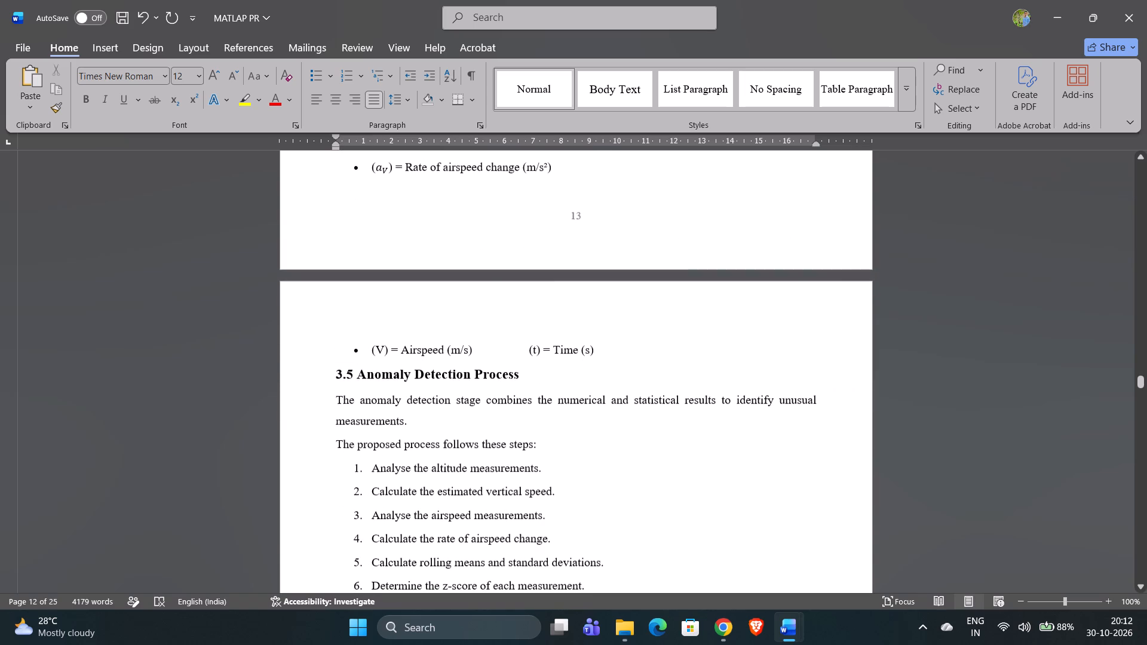
click(352, 346)
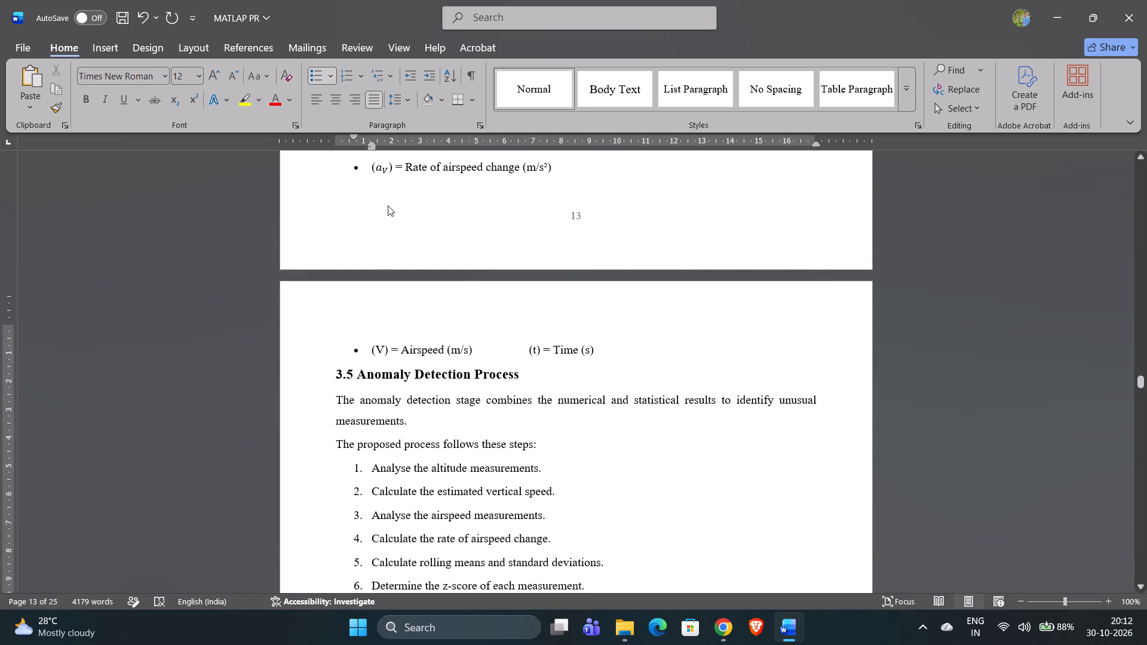
click(420, 197)
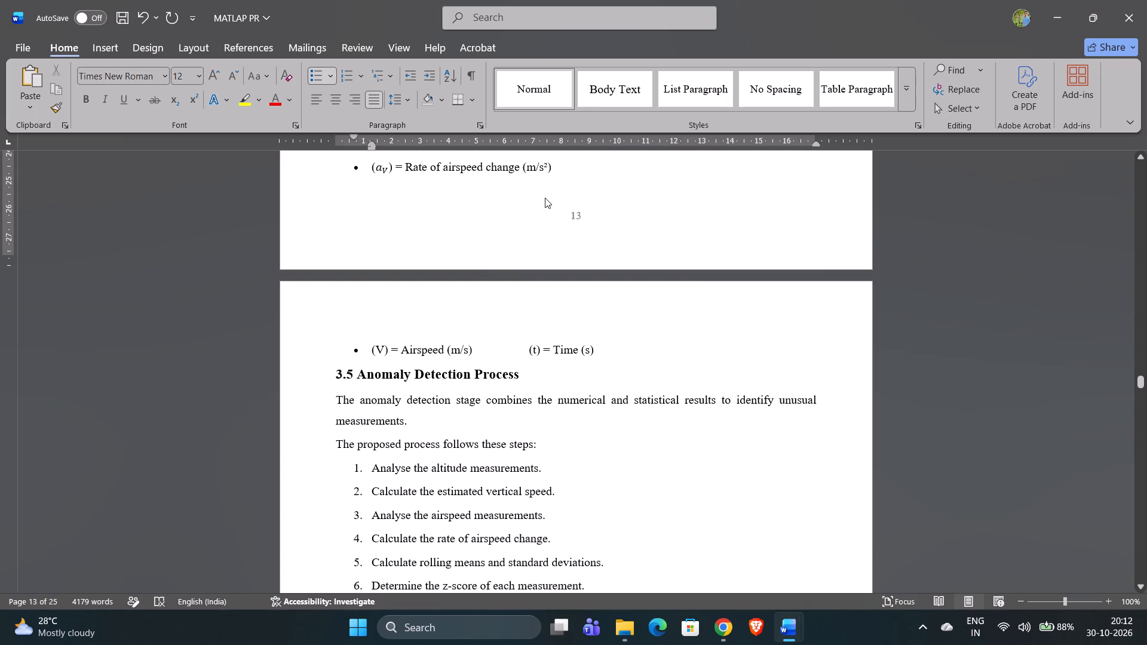
scroll(545, 198, up, 2)
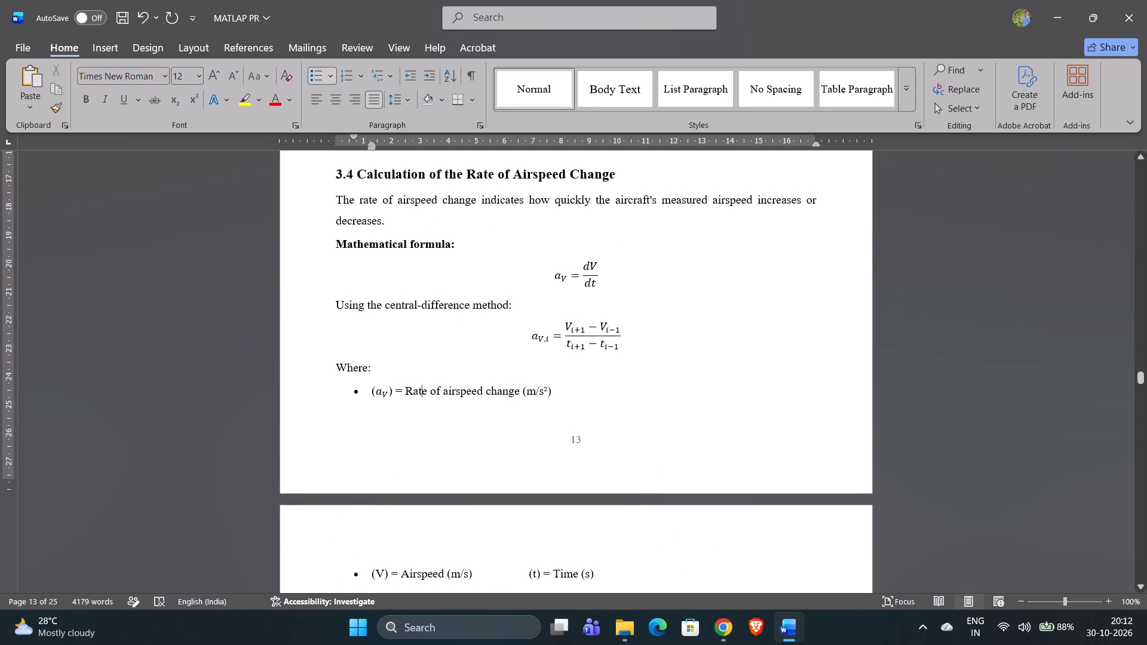
scroll(545, 198, up, 1)
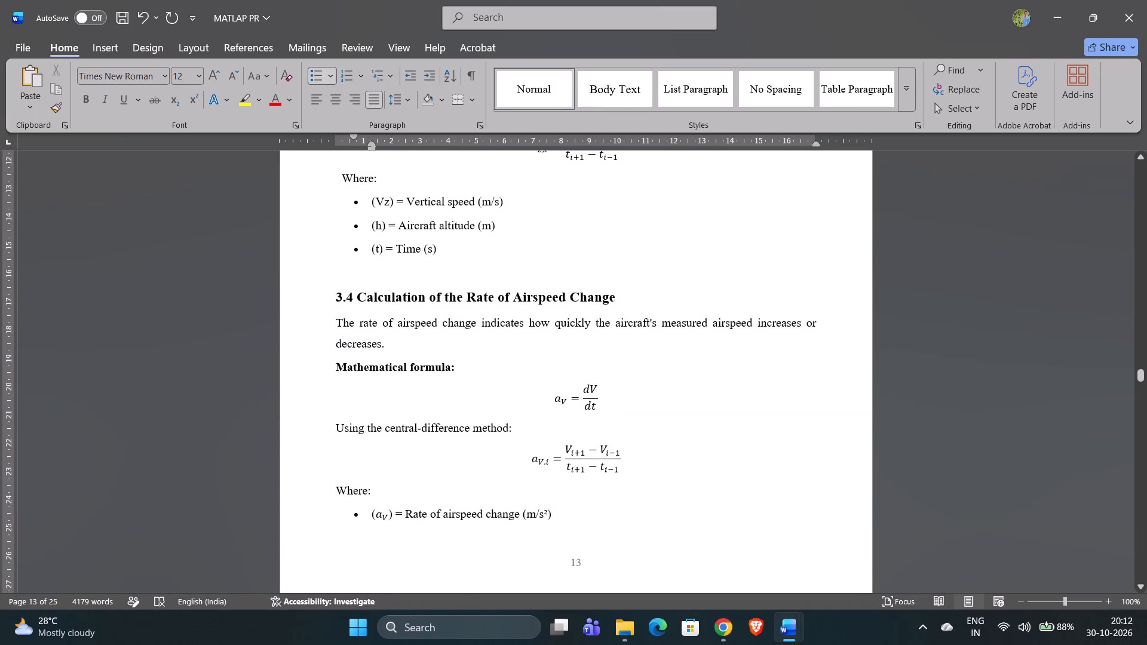
scroll(372, 269, up, 3)
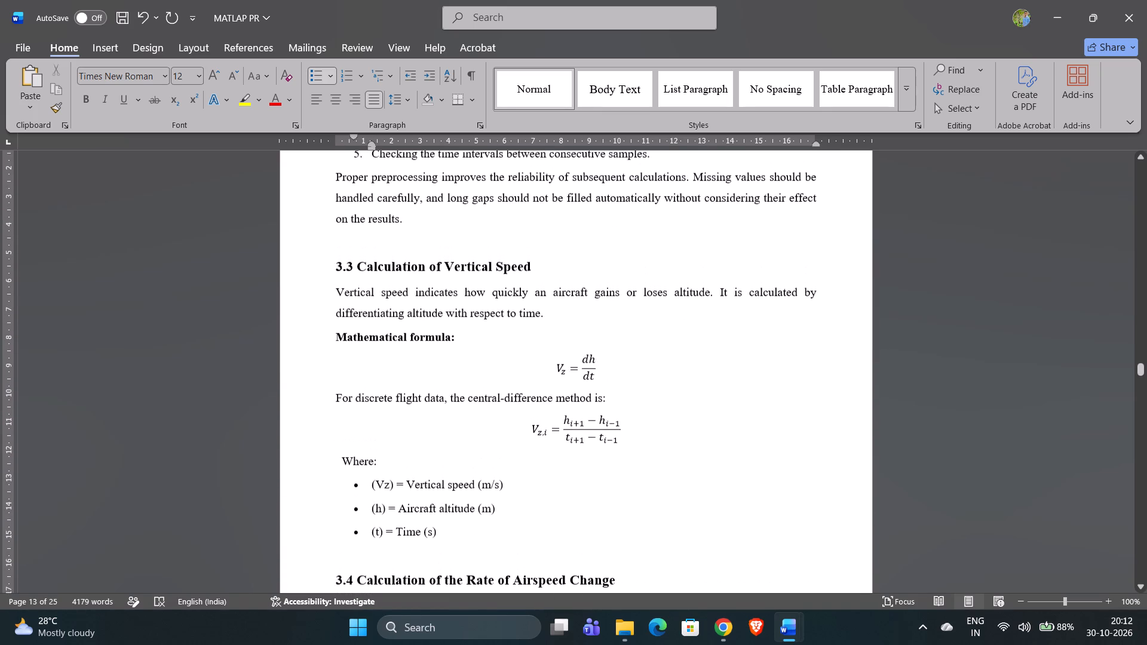
scroll(372, 269, up, 2)
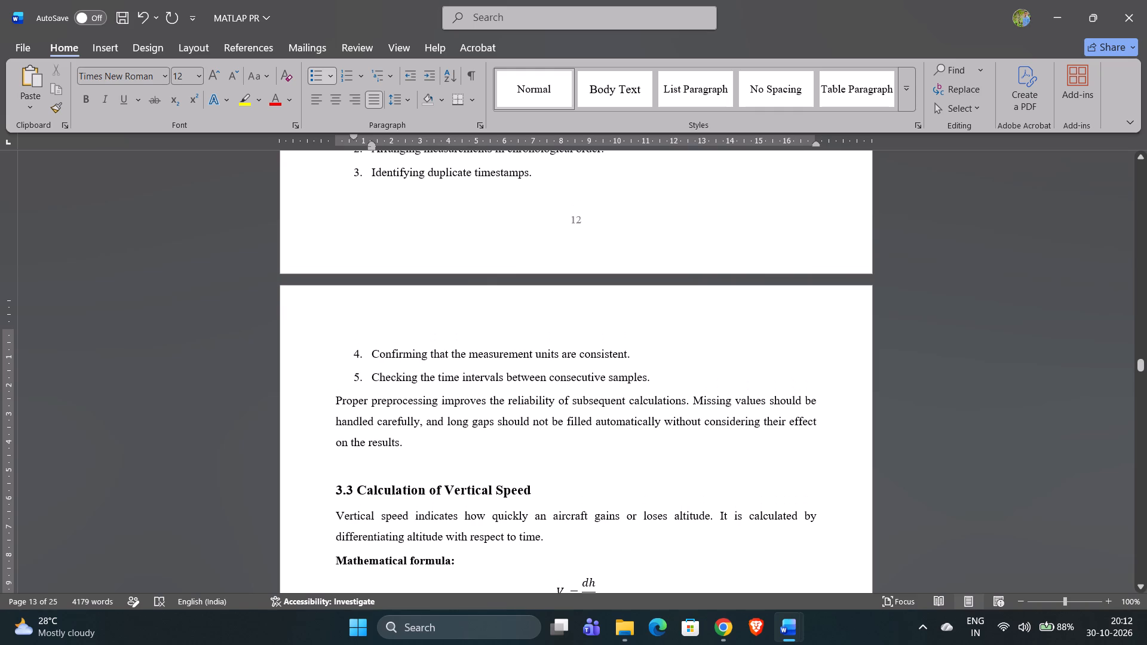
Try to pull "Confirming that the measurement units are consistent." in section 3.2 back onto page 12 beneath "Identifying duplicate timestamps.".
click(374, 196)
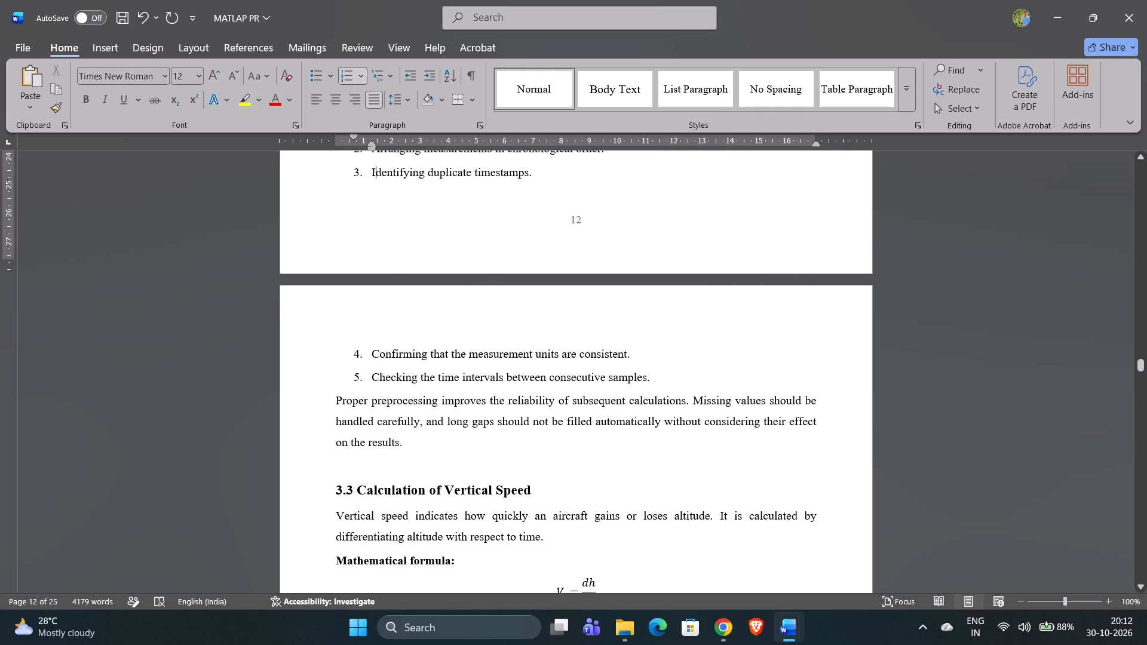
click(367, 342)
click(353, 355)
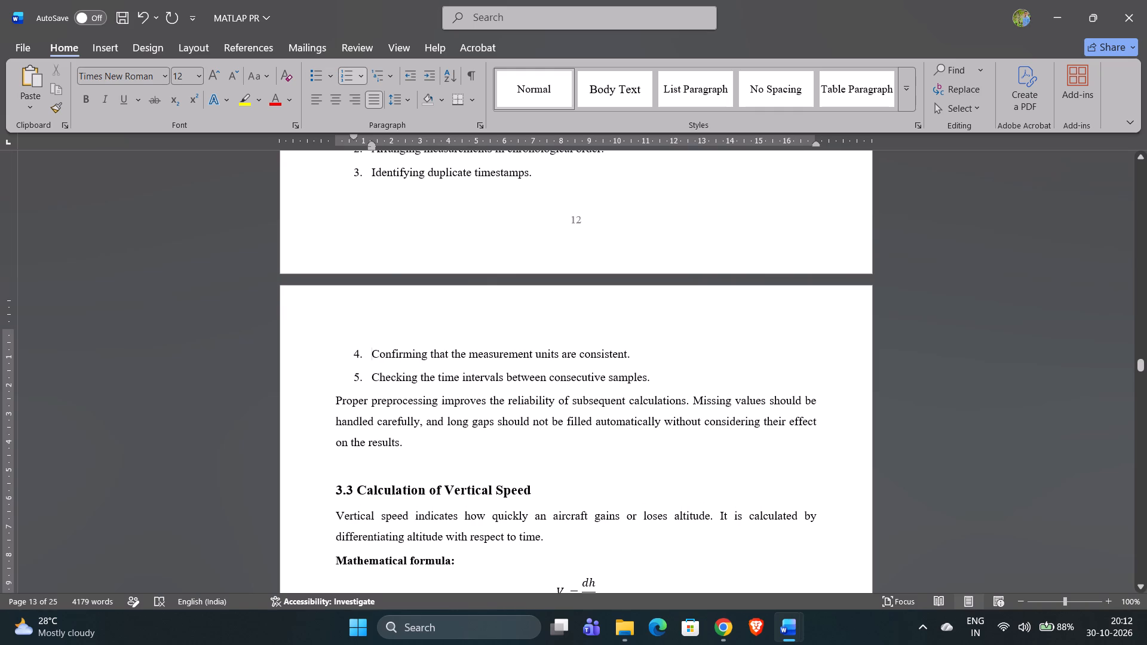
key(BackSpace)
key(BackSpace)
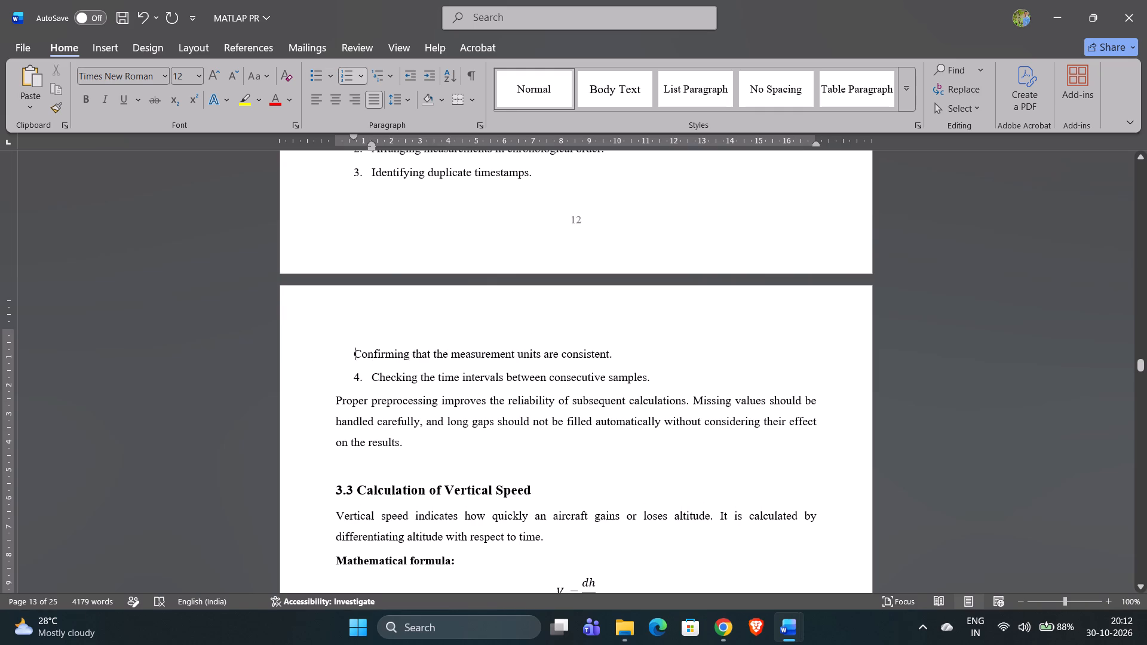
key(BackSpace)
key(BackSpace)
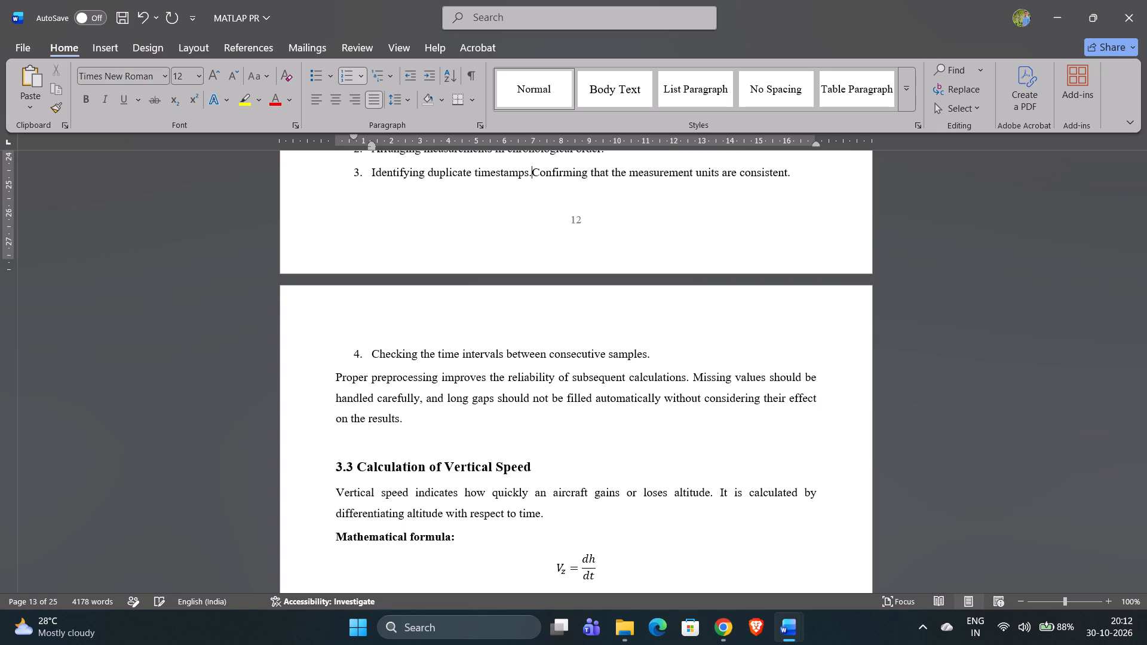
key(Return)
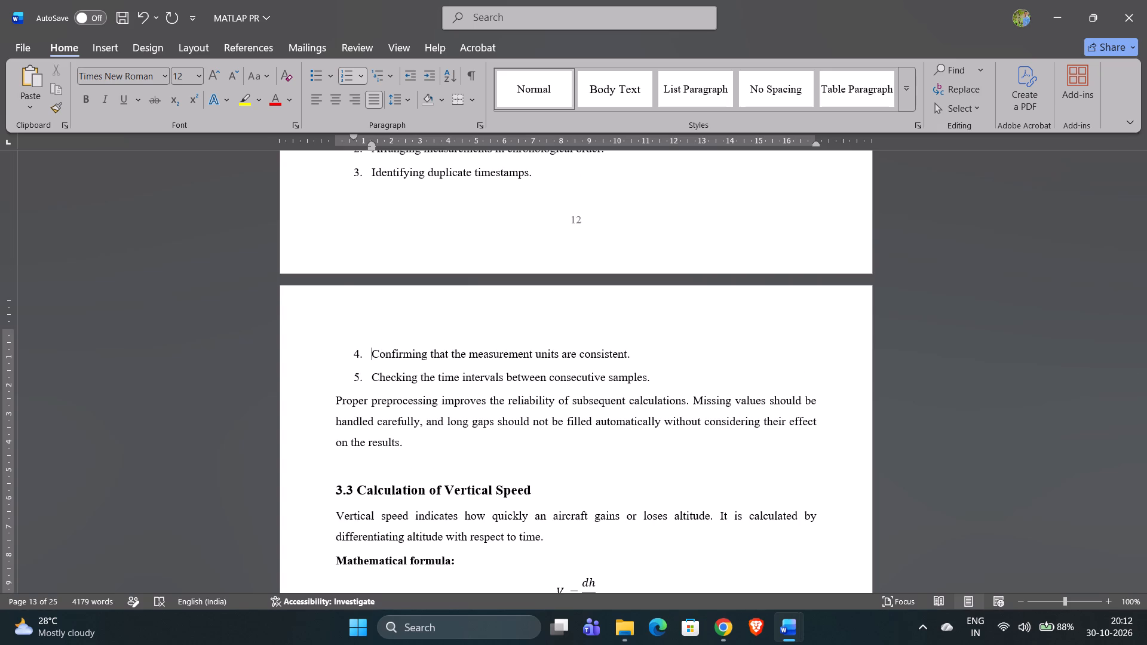
Try to remove the blank space above the "3. METHODOLOGY" heading on page 12.
scroll(353, 355, up, 3)
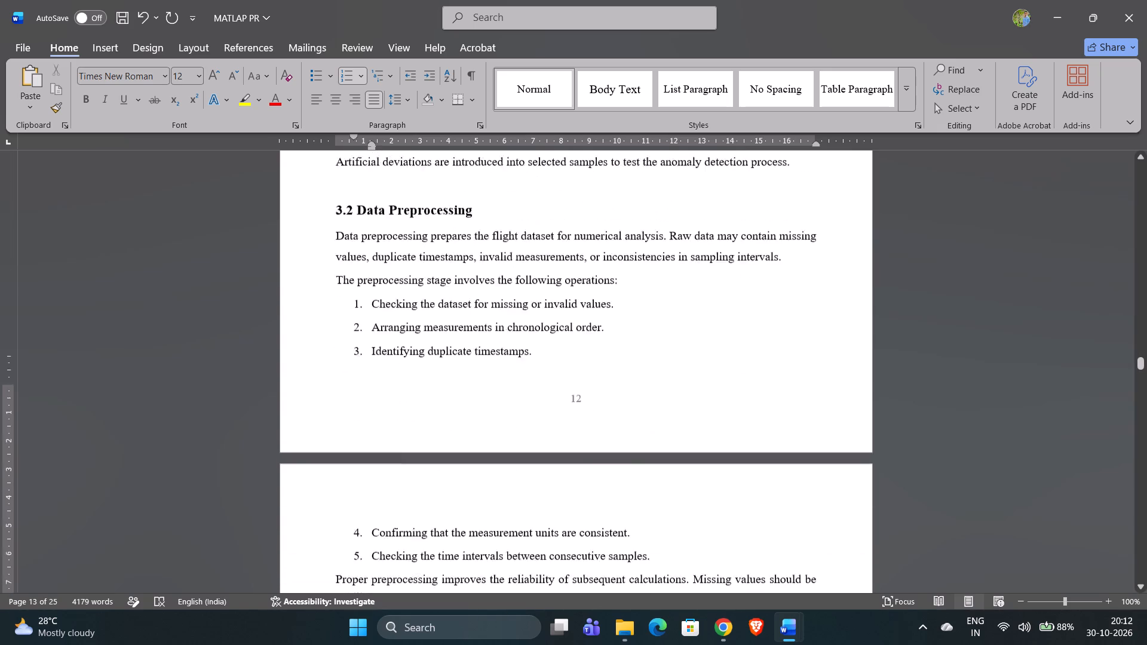
scroll(353, 355, up, 2)
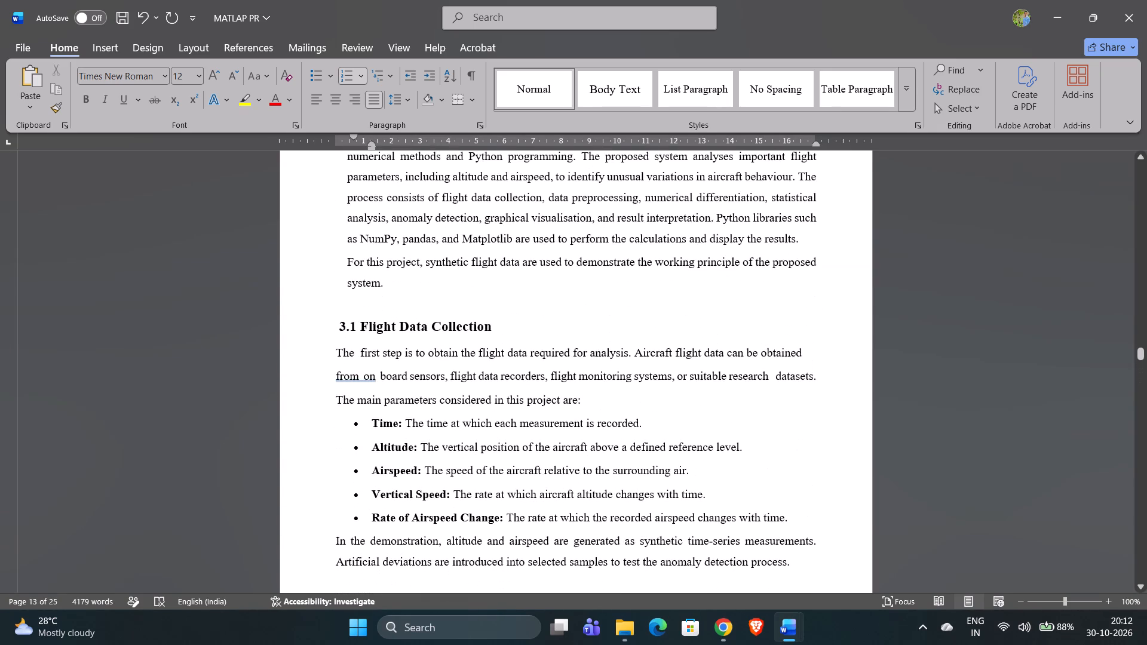
scroll(353, 355, up, 1)
scroll(353, 355, down, 3)
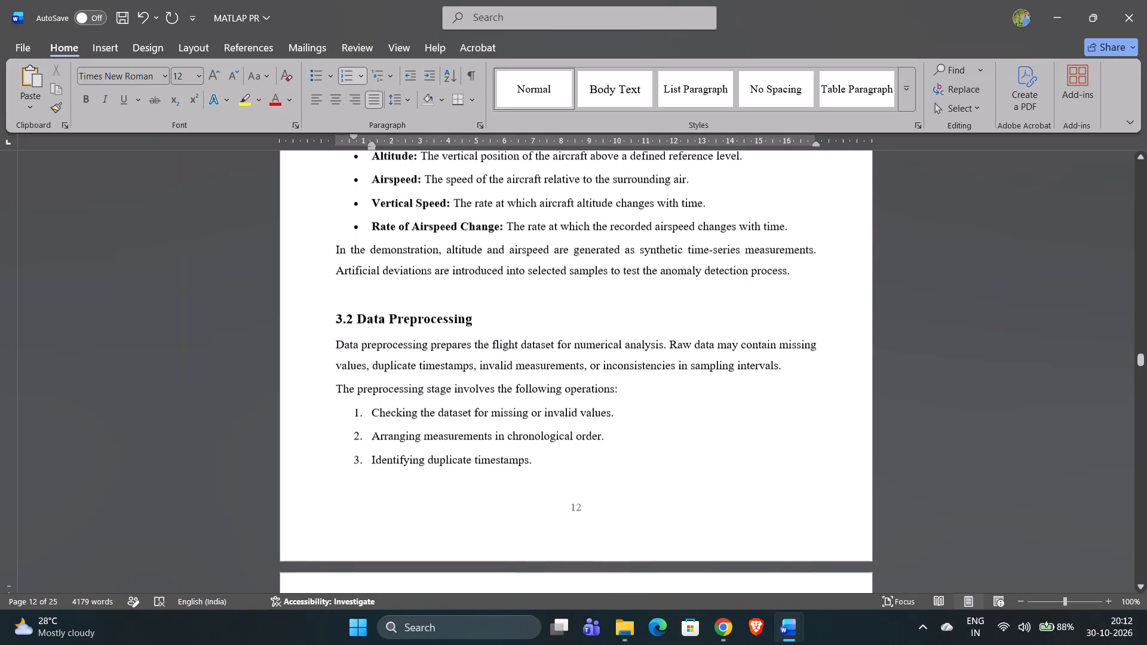
scroll(353, 355, up, 2)
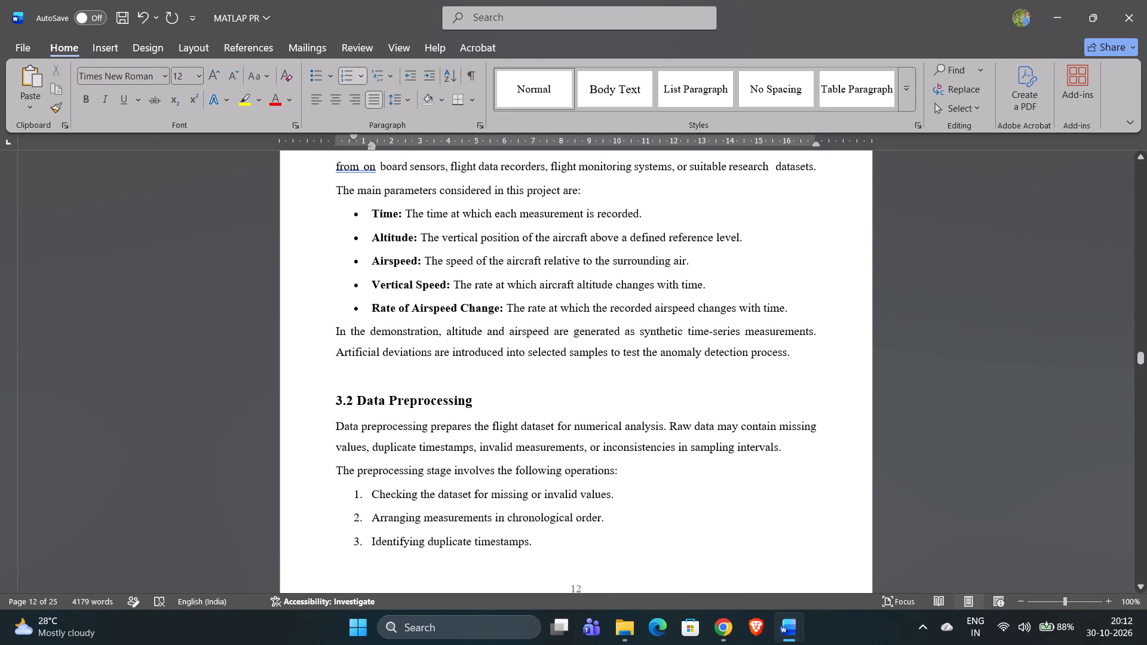
scroll(353, 355, up, 1)
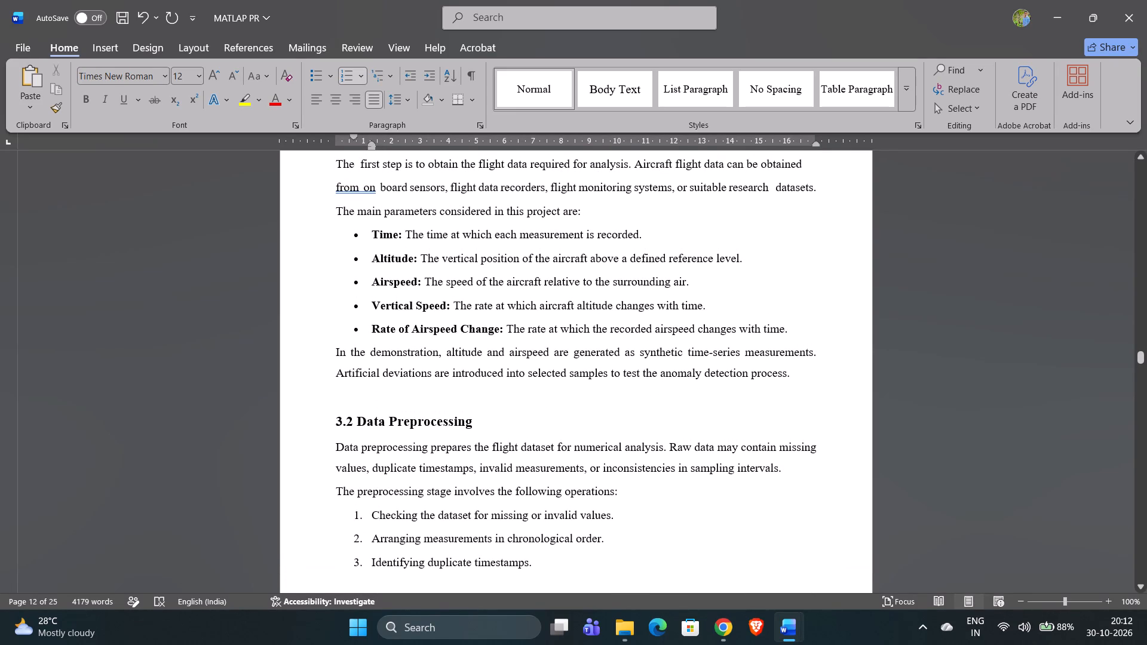
scroll(341, 342, up, 1)
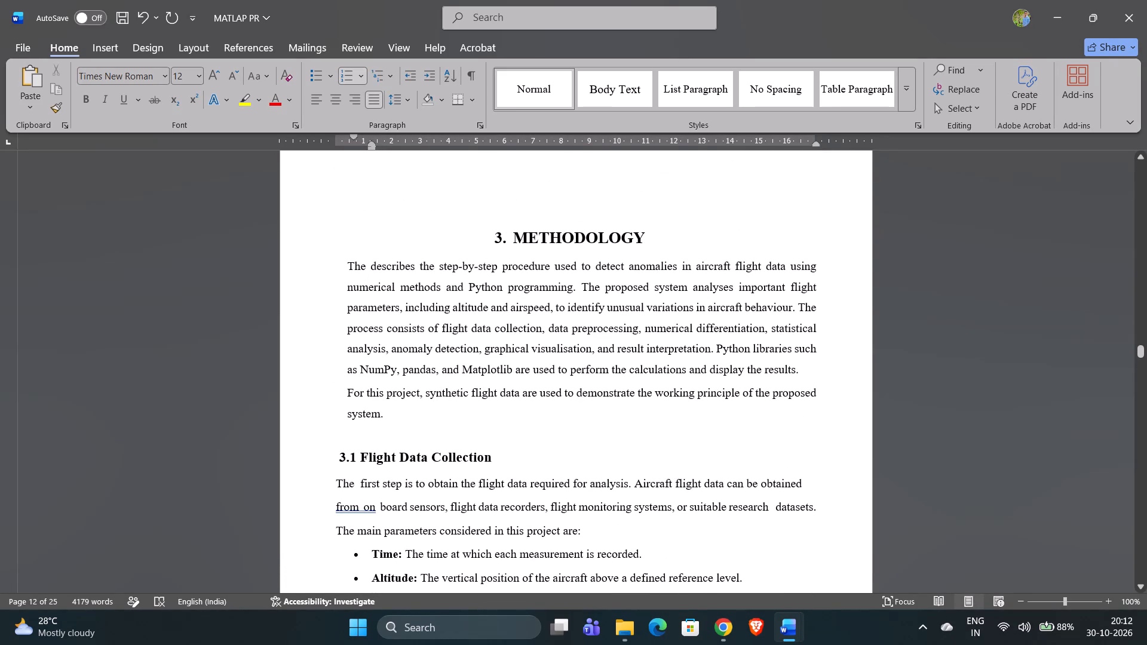
click(486, 219)
key(BackSpace)
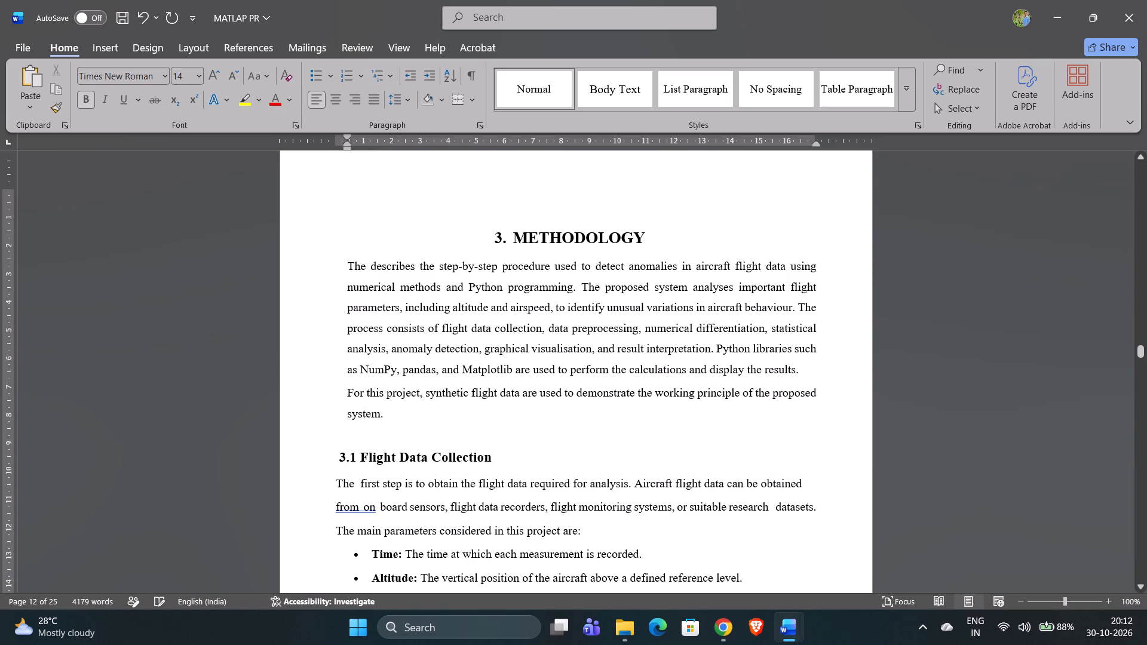
key(BackSpace)
Examine the spacing and page flow from the end of the literature review through sections 3.1 and 3.2.
scroll(486, 219, up, 2)
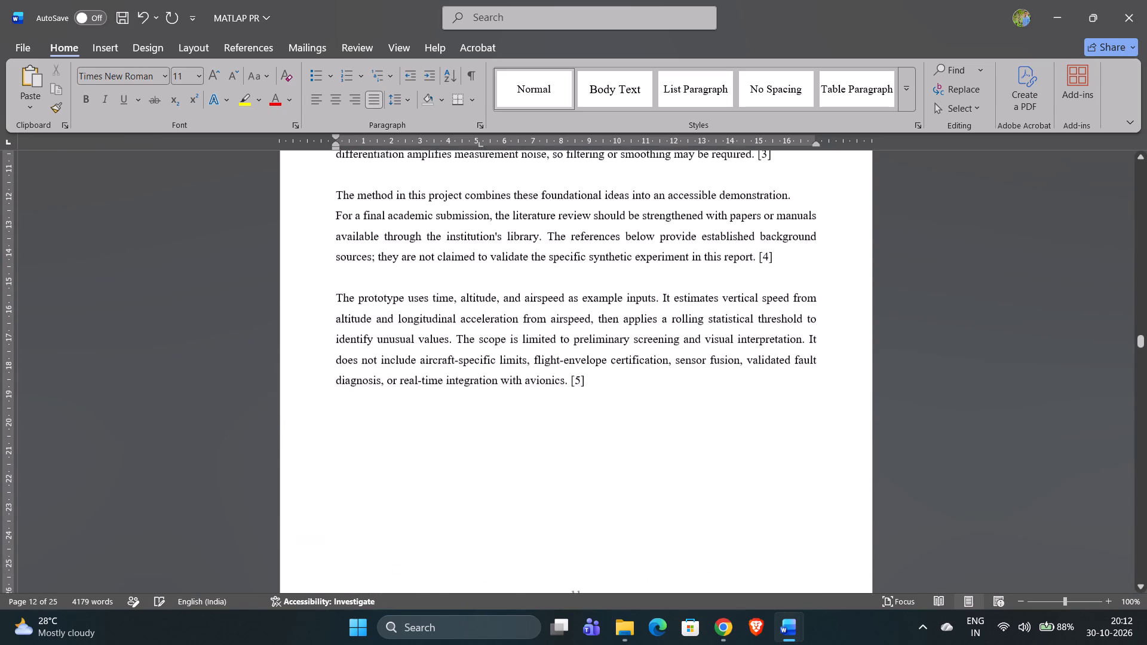
scroll(486, 219, down, 5)
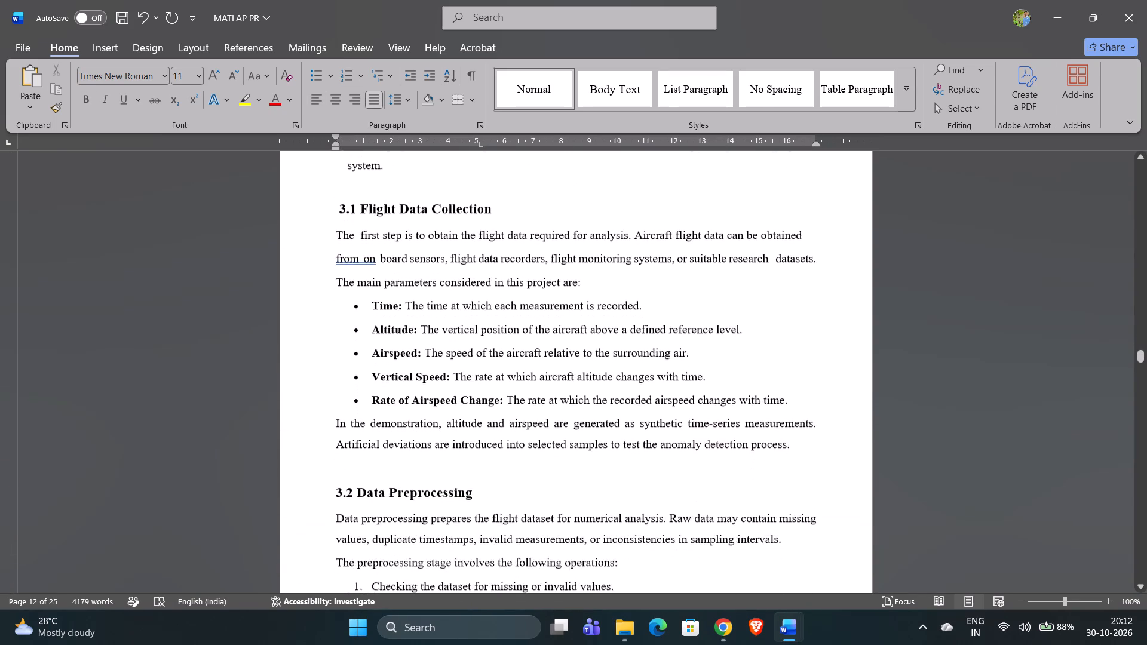
scroll(486, 219, down, 2)
scroll(486, 219, up, 2)
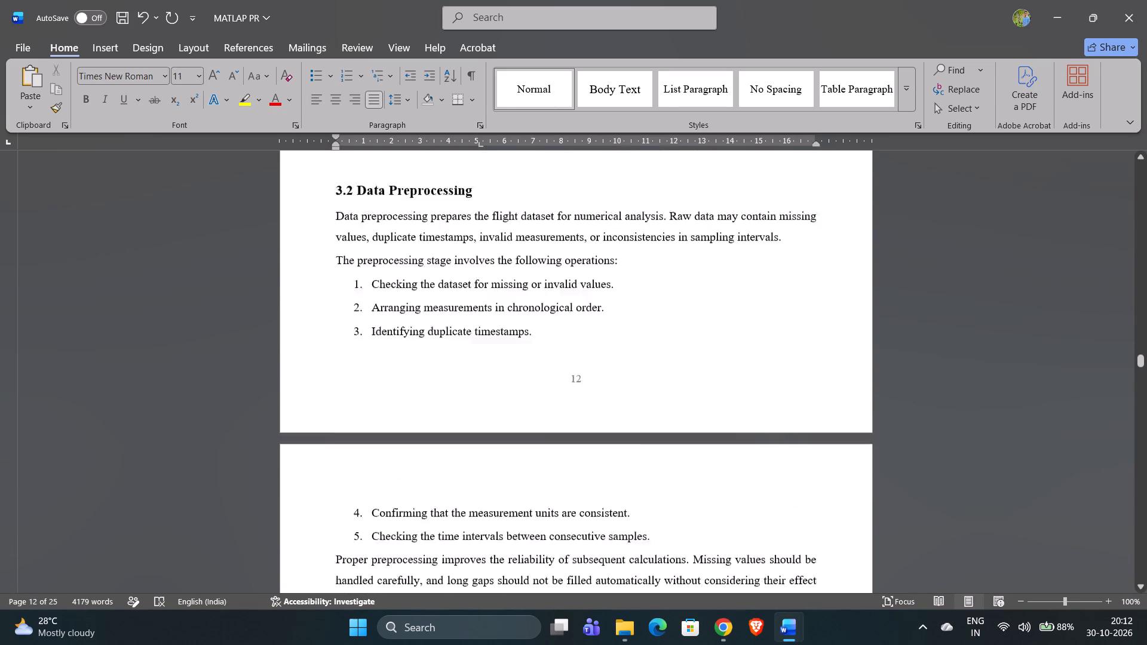
scroll(486, 219, up, 5)
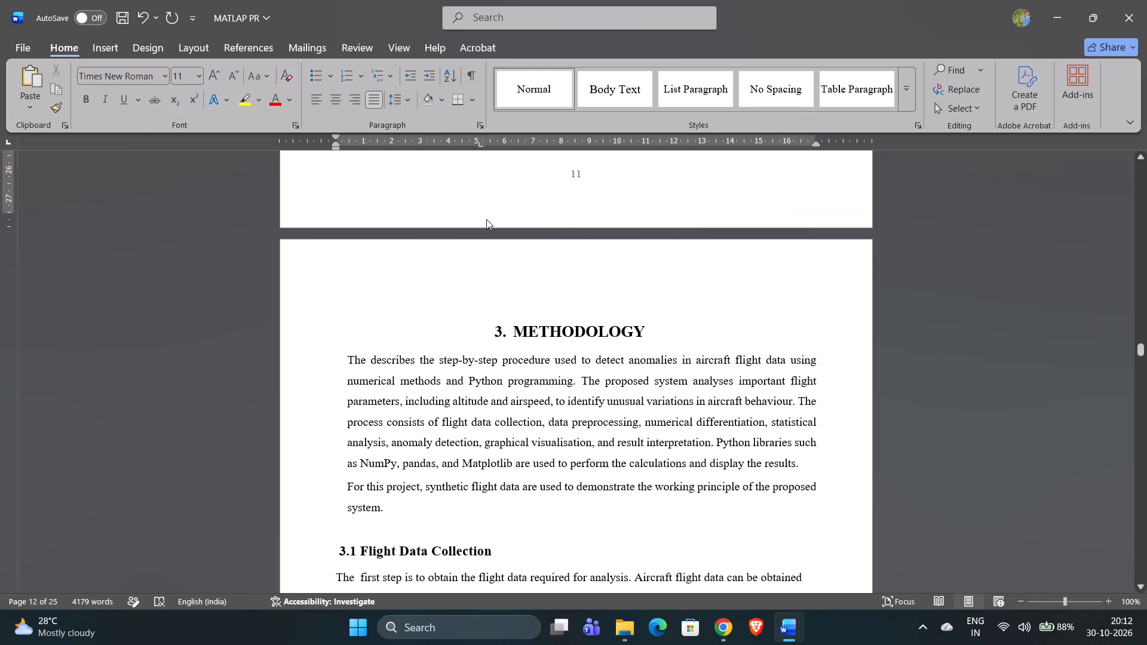
scroll(486, 219, down, 1)
scroll(446, 401, up, 1)
scroll(446, 401, down, 1)
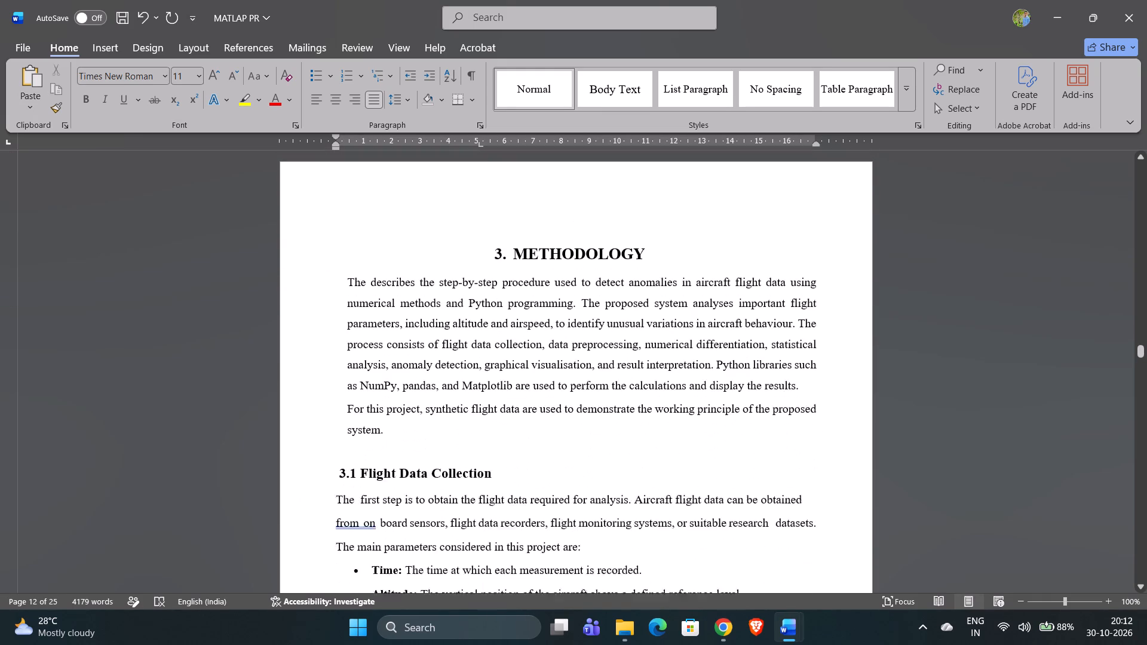
scroll(446, 401, down, 2)
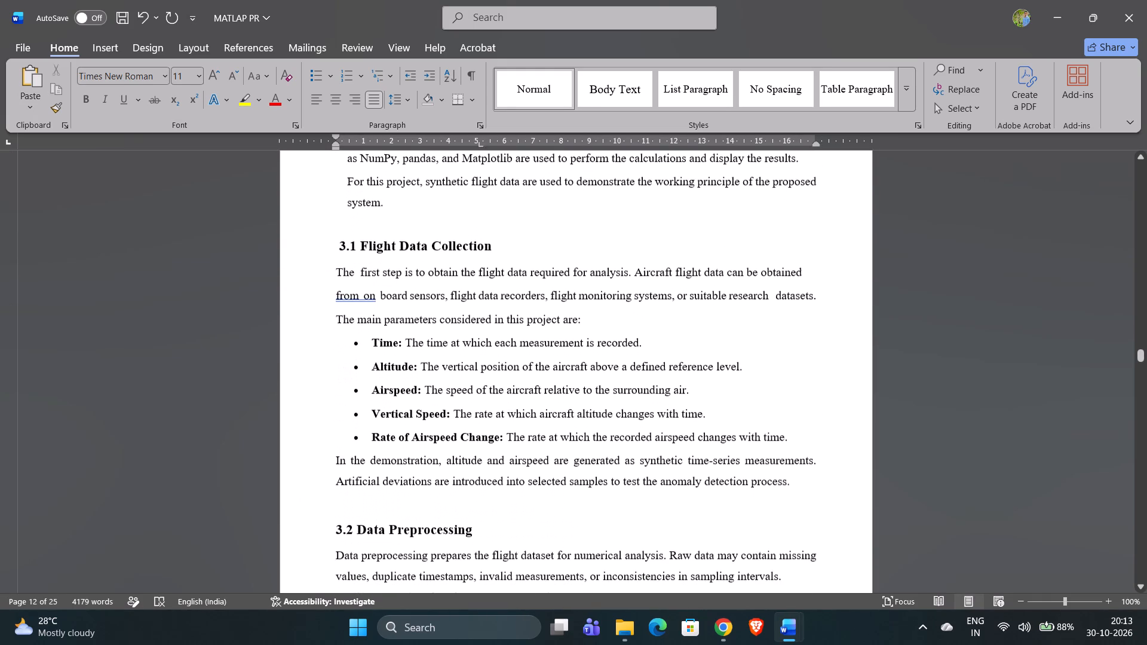
scroll(446, 401, down, 1)
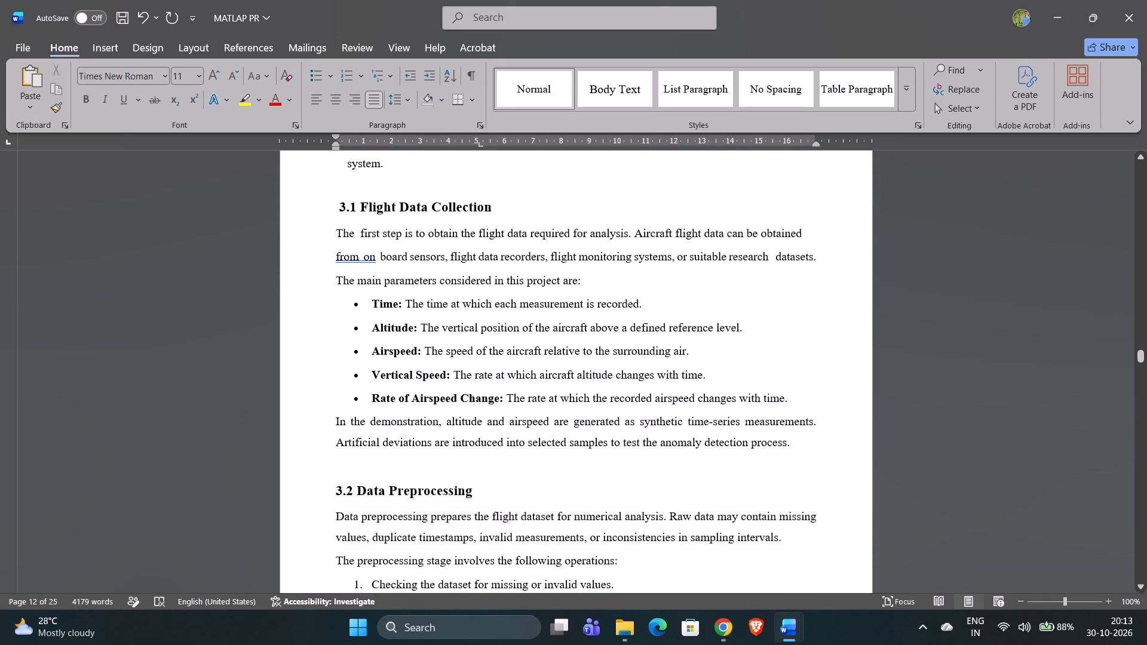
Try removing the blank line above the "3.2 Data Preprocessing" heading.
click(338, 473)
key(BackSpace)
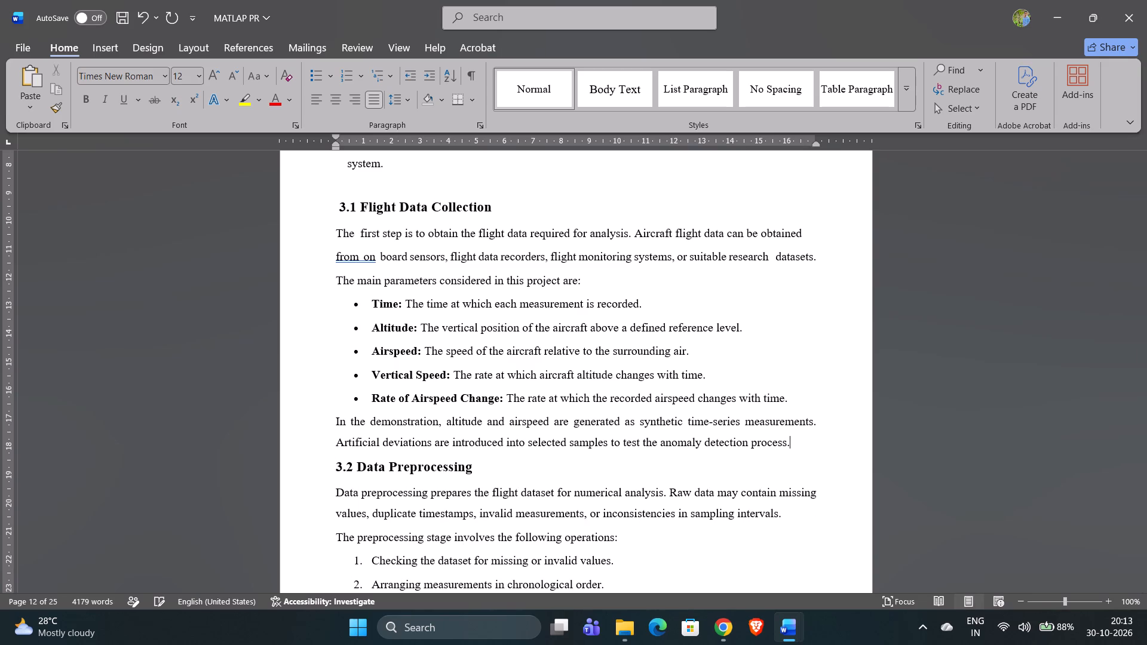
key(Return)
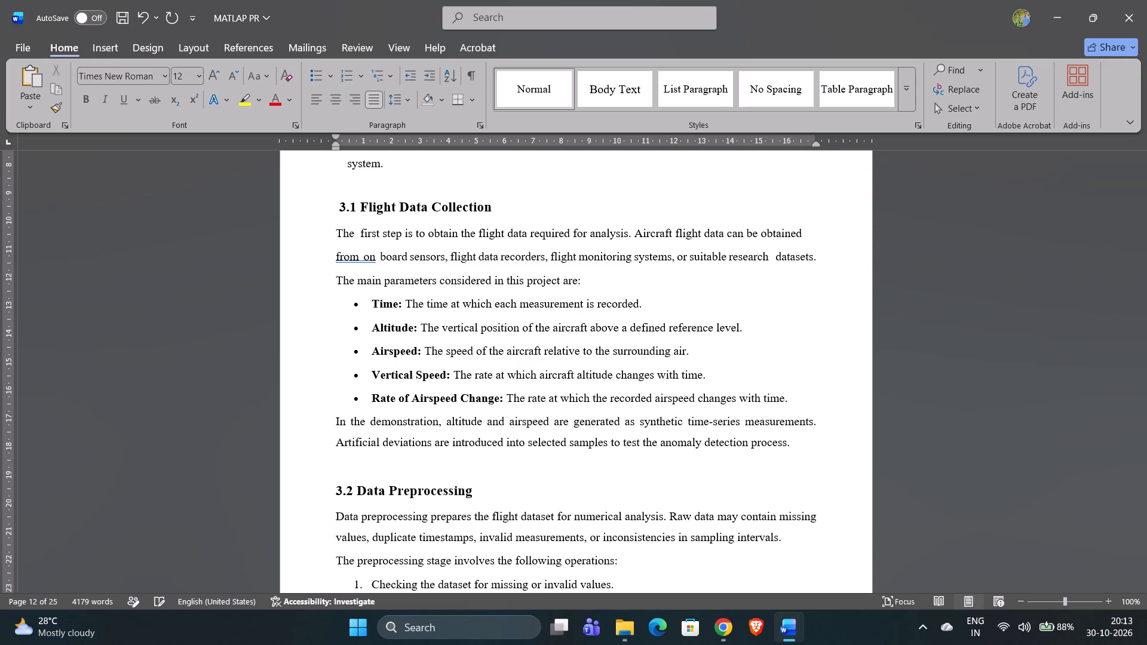
Examine the page breaks and spacing from section 3.2 through the start of section 3.5.
scroll(338, 473, down, 3)
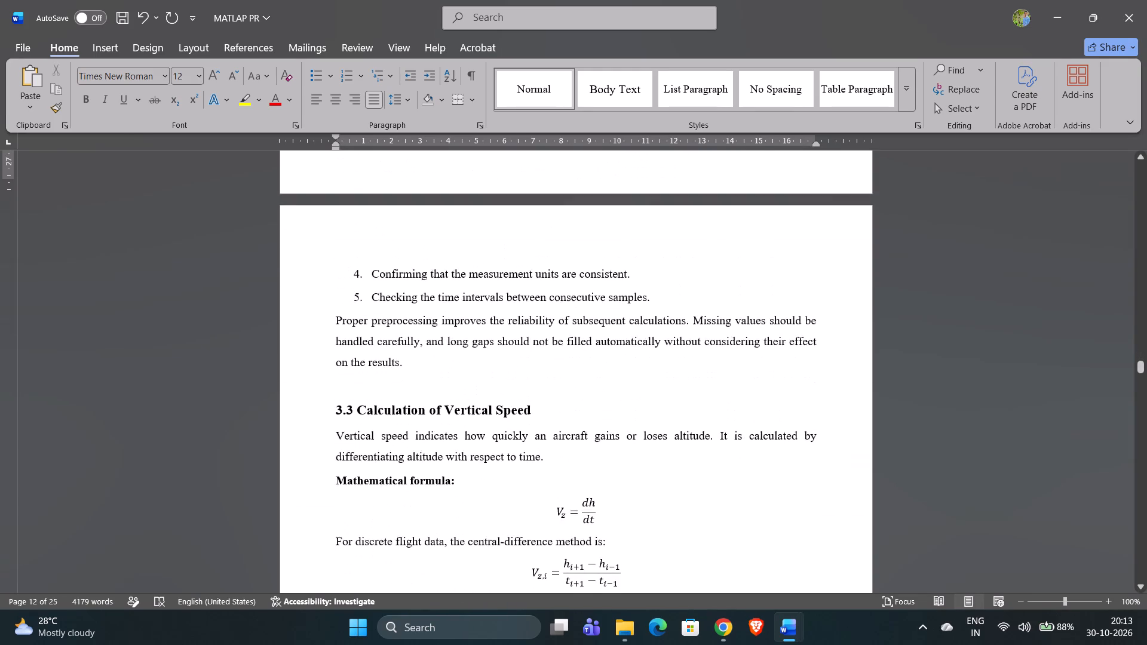
scroll(338, 473, up, 1)
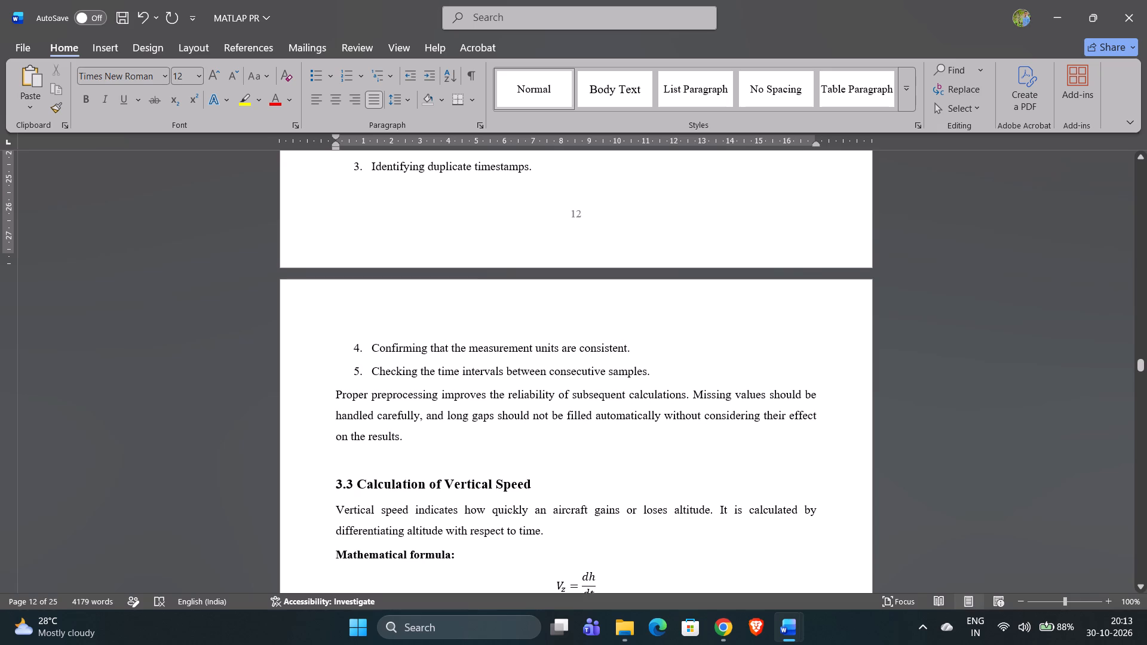
scroll(338, 473, down, 1)
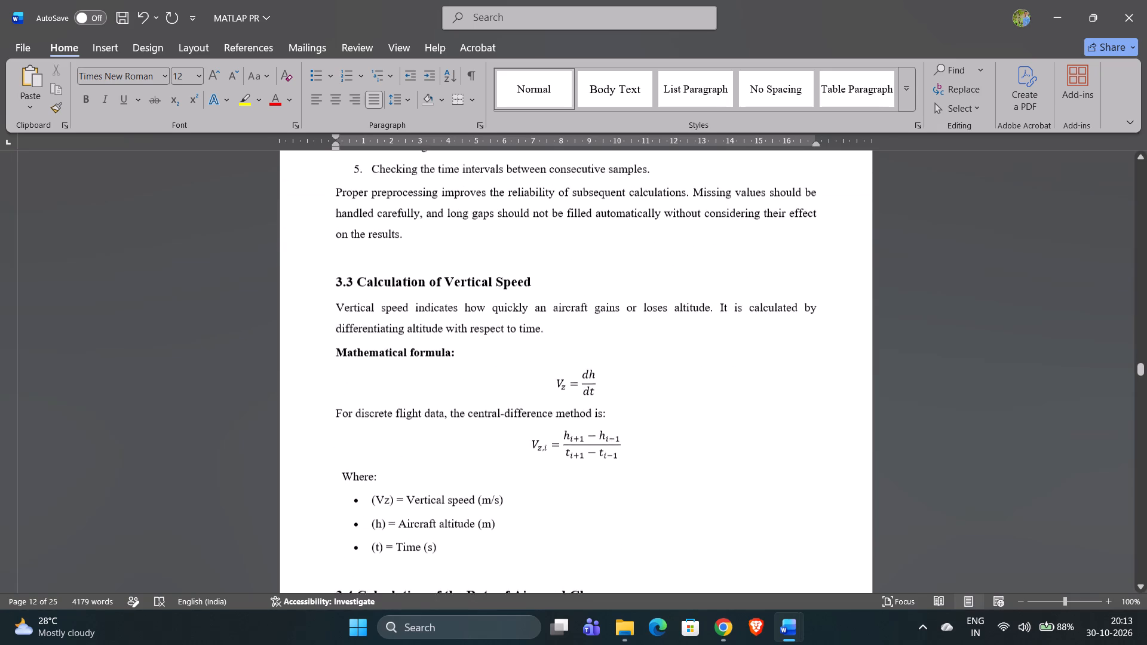
scroll(338, 473, down, 3)
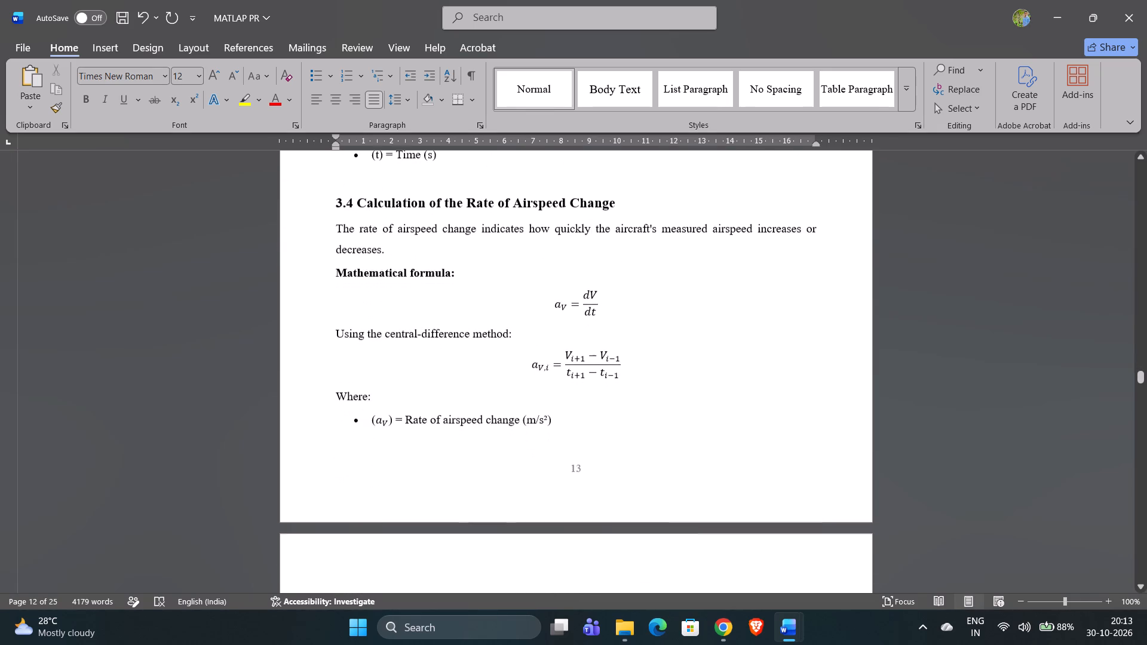
scroll(338, 473, down, 1)
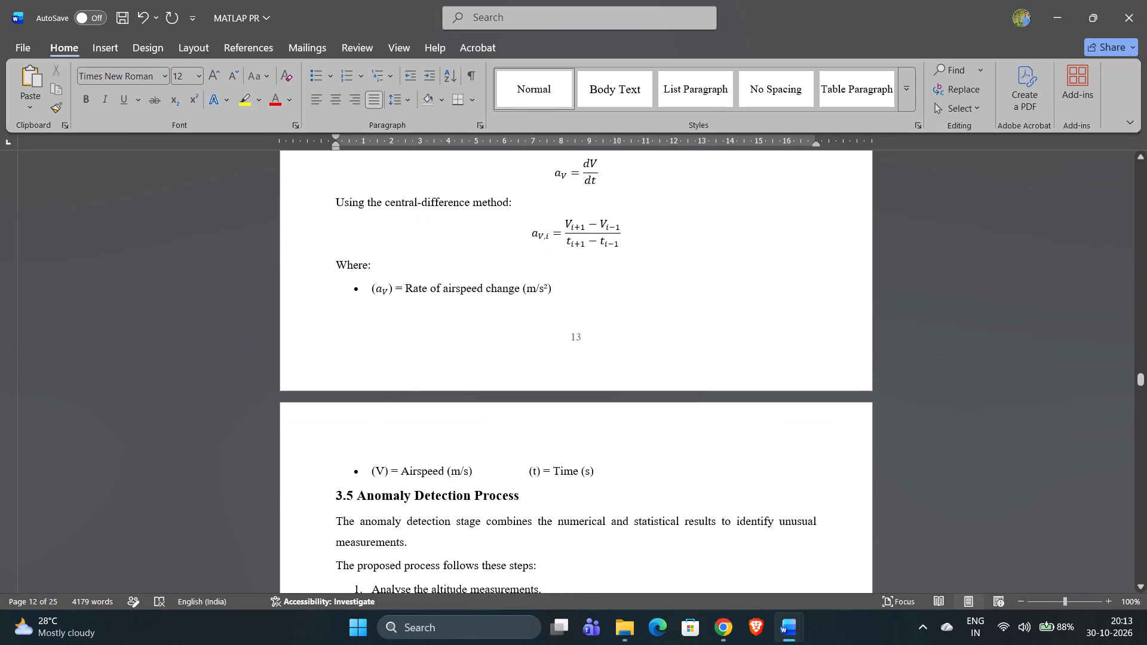
scroll(357, 466, up, 2)
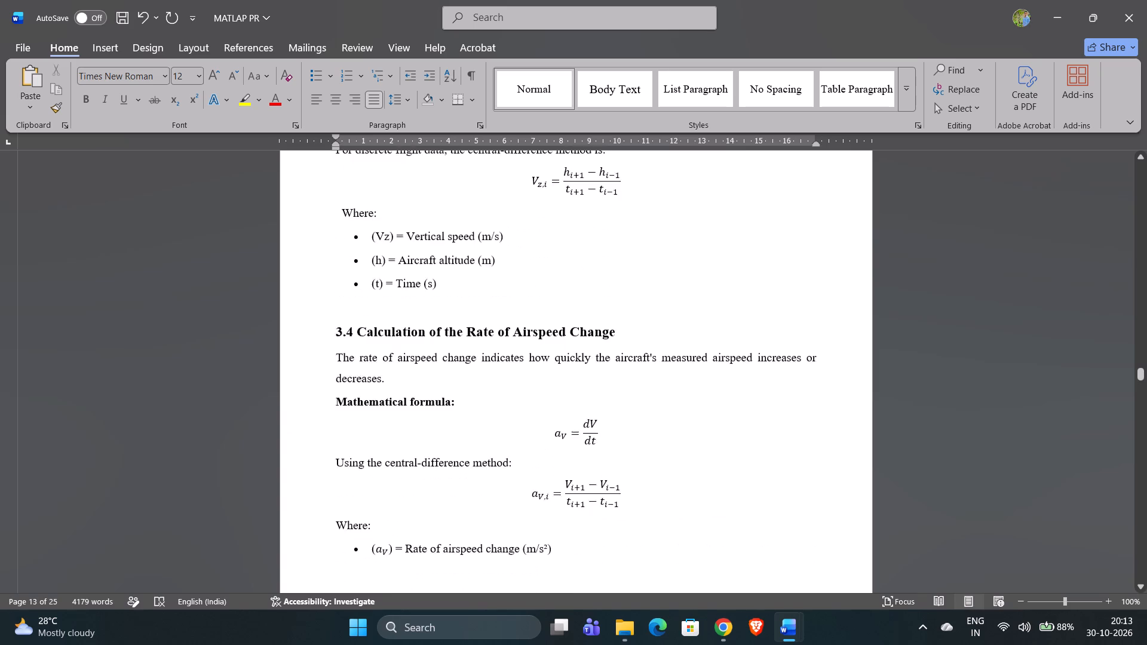
scroll(357, 466, up, 3)
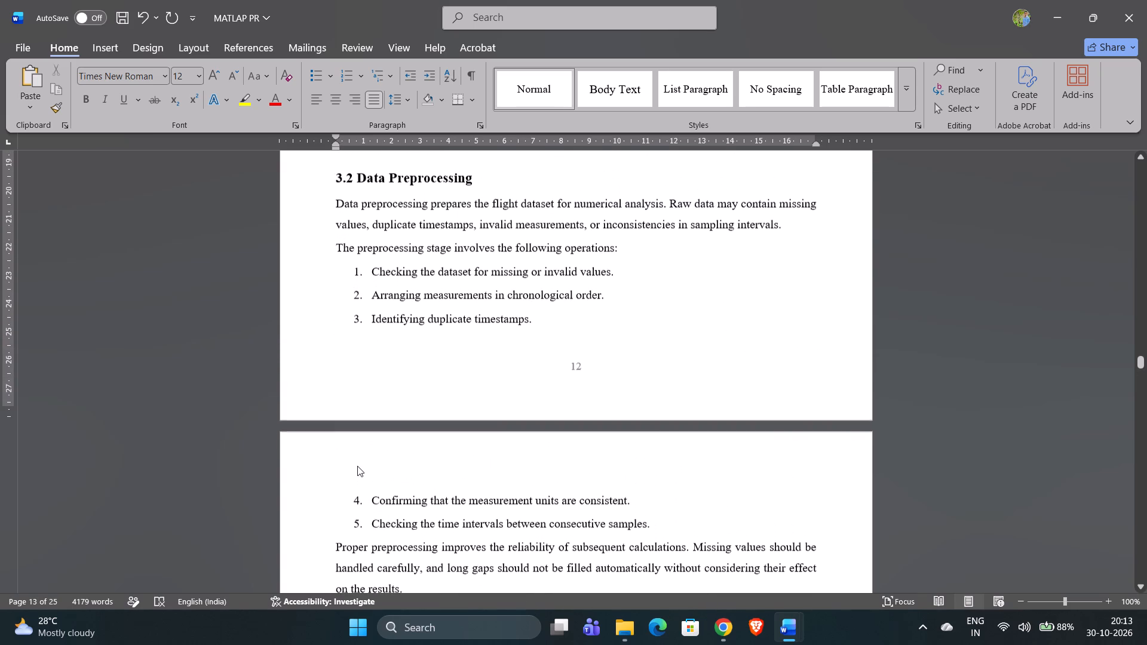
scroll(357, 466, down, 5)
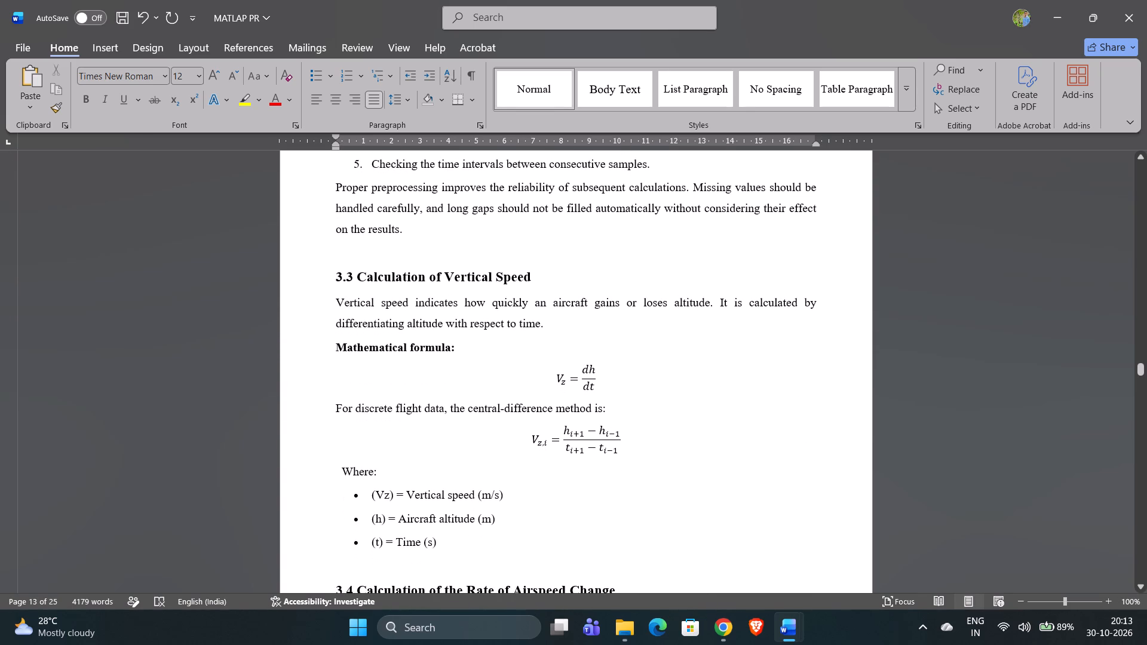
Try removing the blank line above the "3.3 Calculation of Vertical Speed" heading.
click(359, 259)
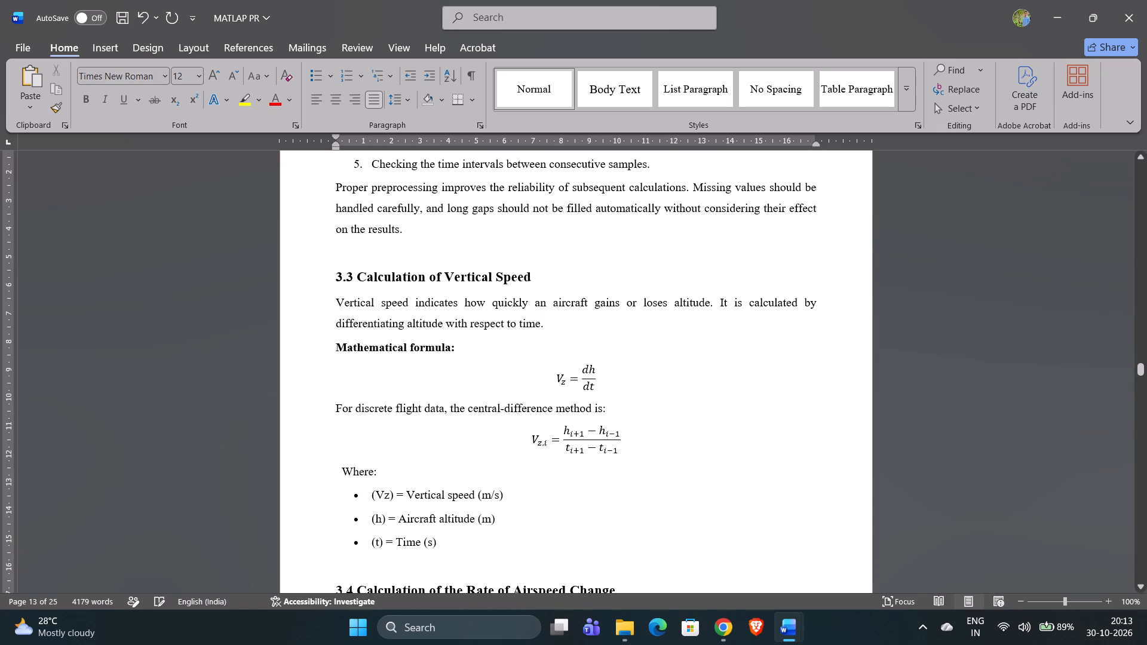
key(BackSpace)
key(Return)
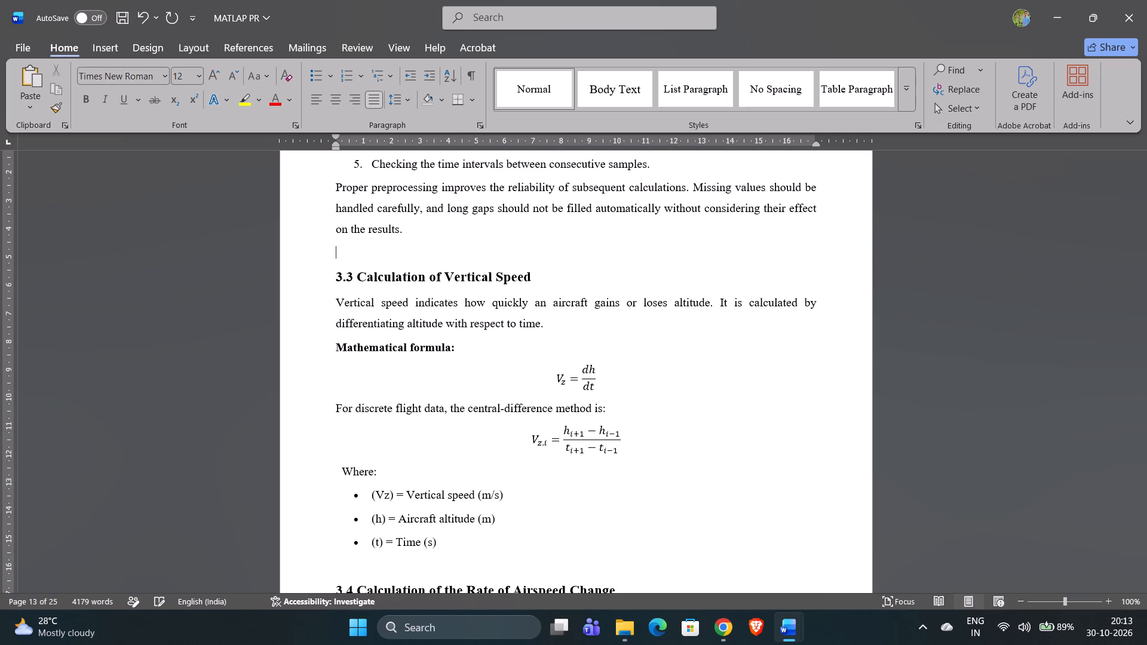
Delete the "In the demonstration, altitude and airspeed…" paragraph ending section 3.1, keeping one unbulleted blank line above the 3.2 heading.
scroll(359, 259, up, 3)
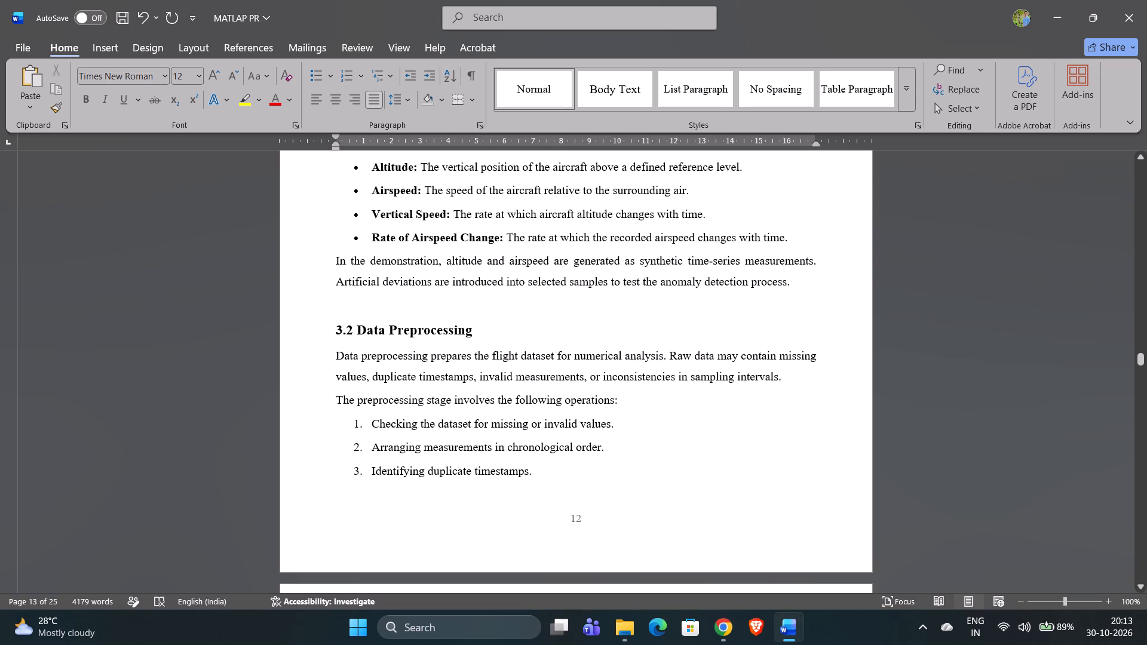
scroll(458, 347, up, 2)
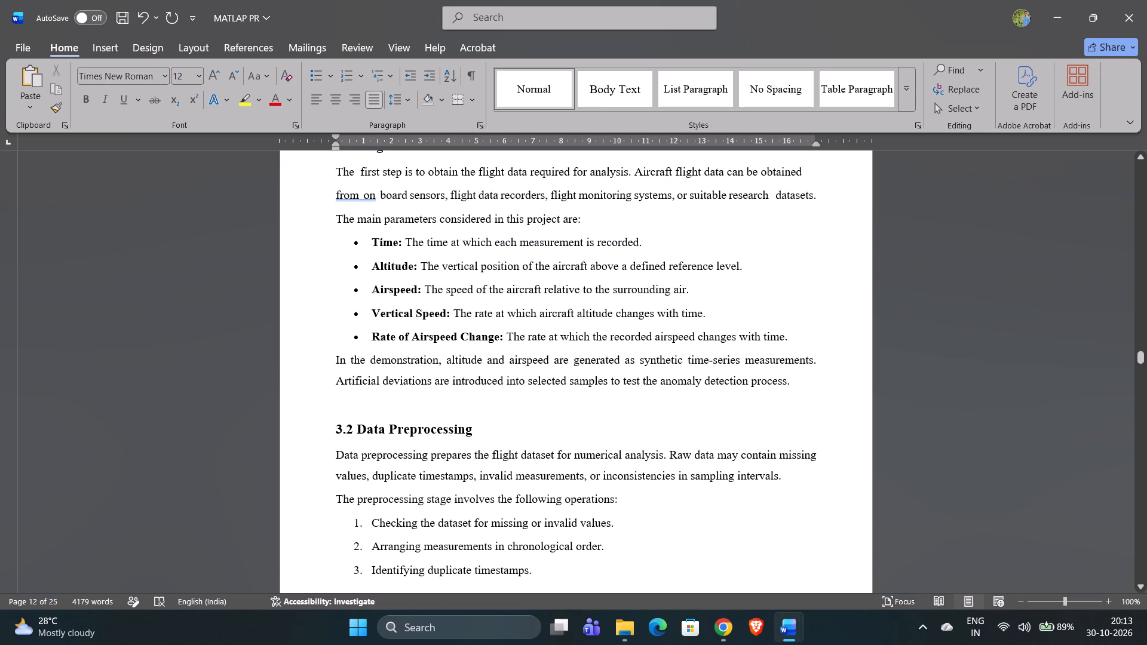
drag(335, 354, 338, 355)
drag(338, 355, 794, 383)
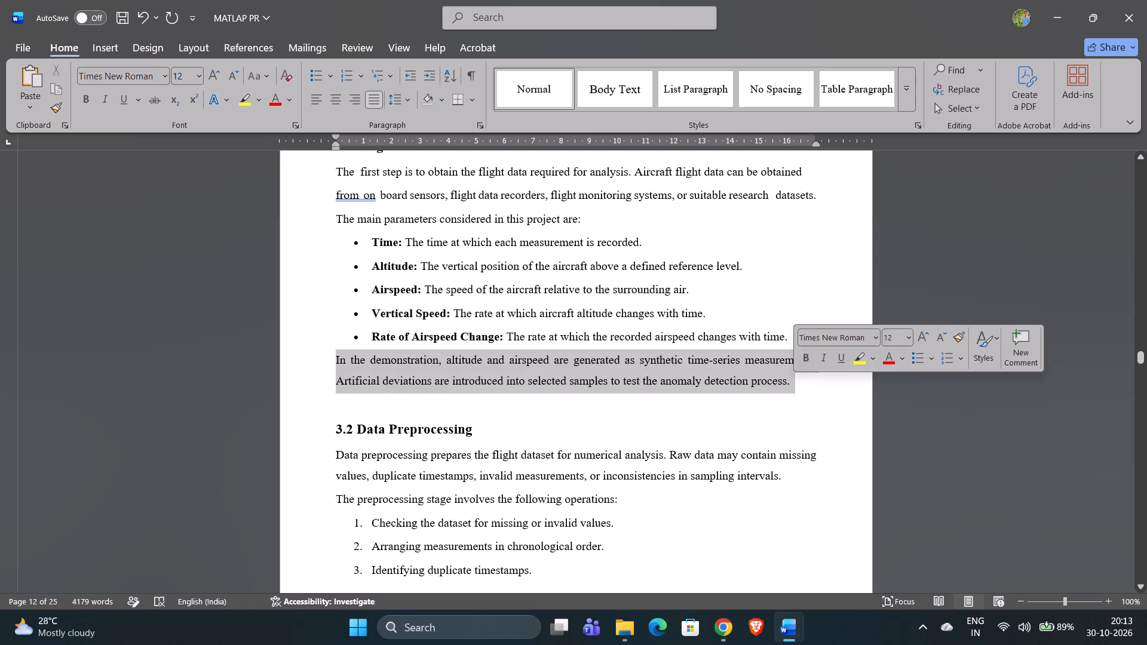
key(BackSpace)
scroll(794, 383, up, 1)
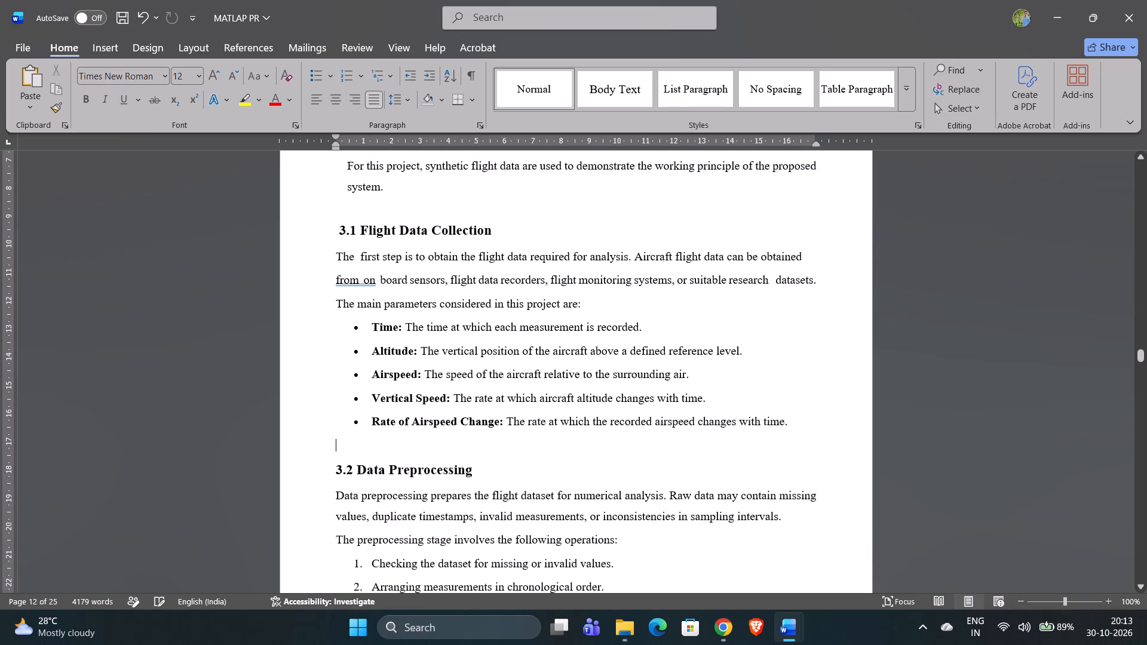
key(BackSpace)
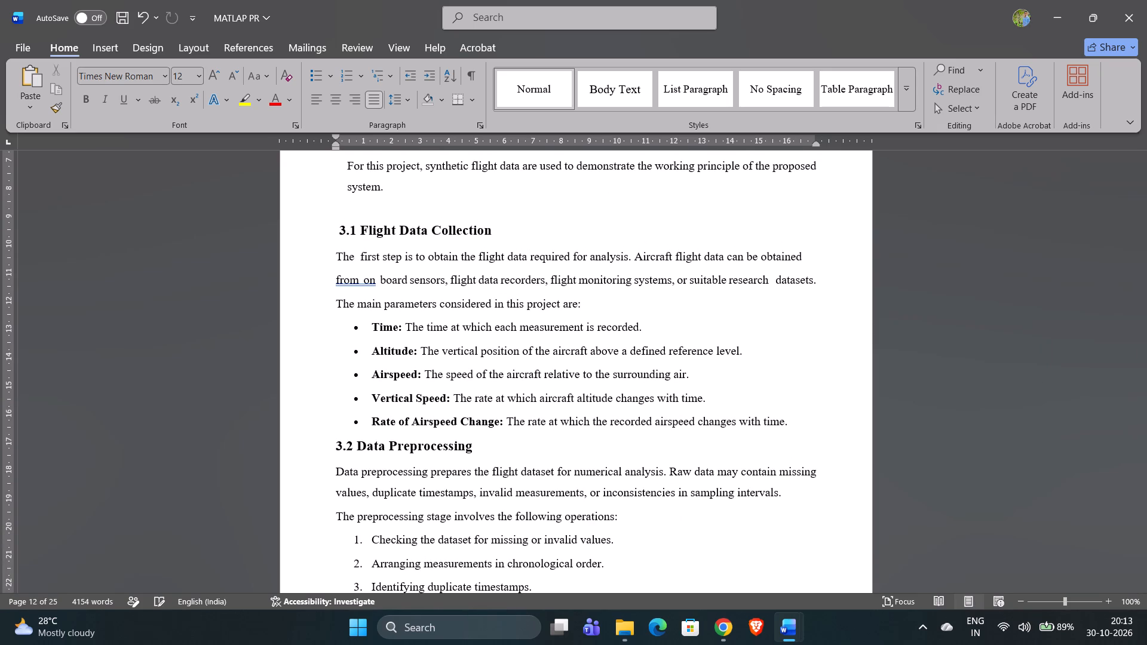
key(Return)
scroll(503, 447, down, 2)
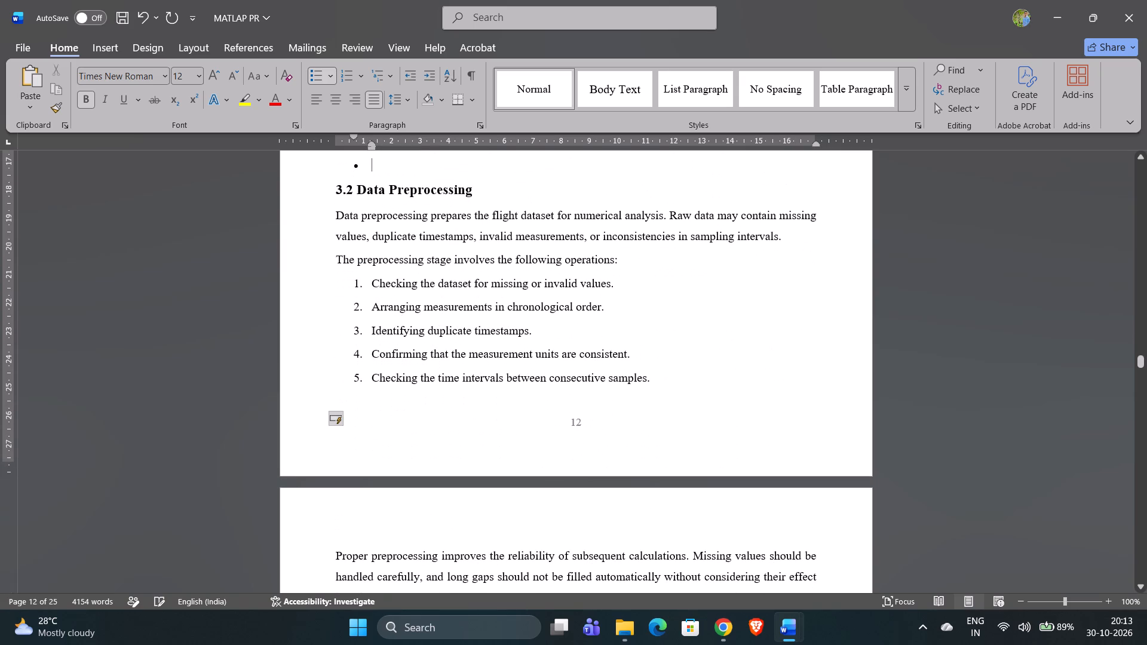
key(BackSpace)
Delete the "Proper preprocessing improves the reliability…" paragraph and the blank line after it, so the 3.3 heading starts page 13.
scroll(503, 447, down, 1)
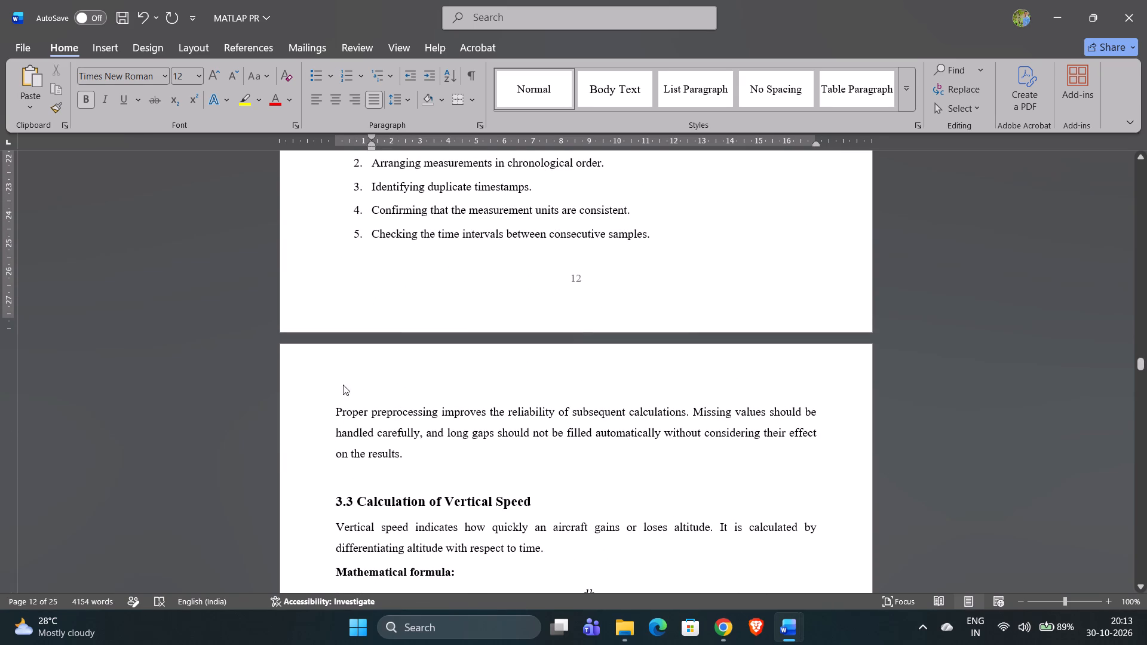
drag(336, 408, 425, 460)
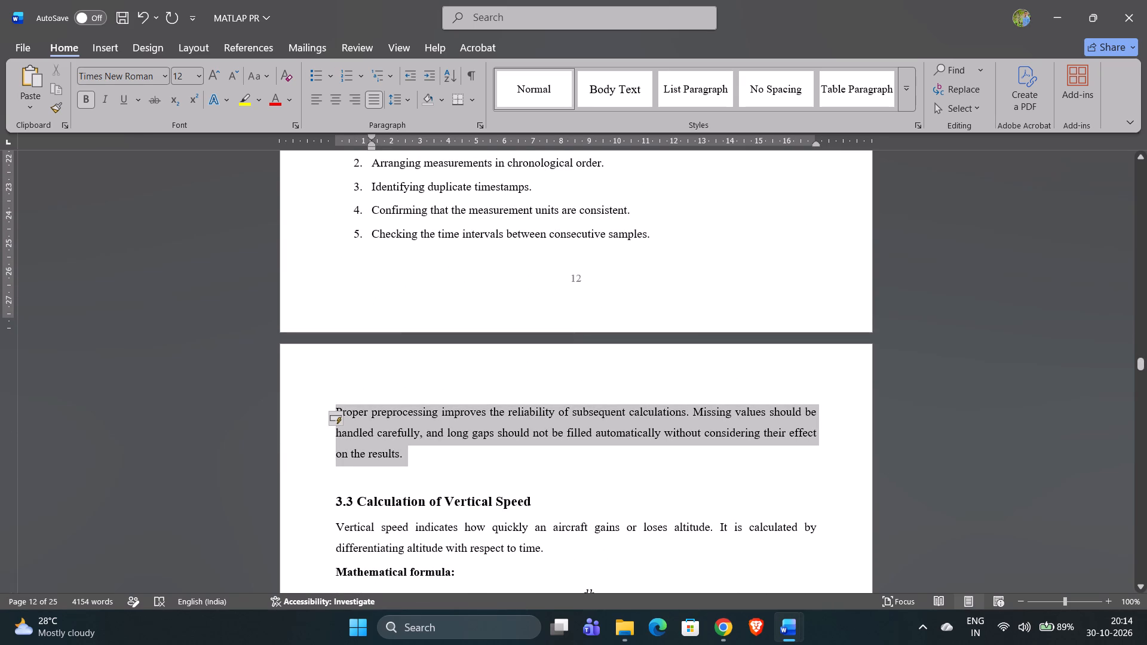
drag(425, 460, 425, 460)
key(BackSpace)
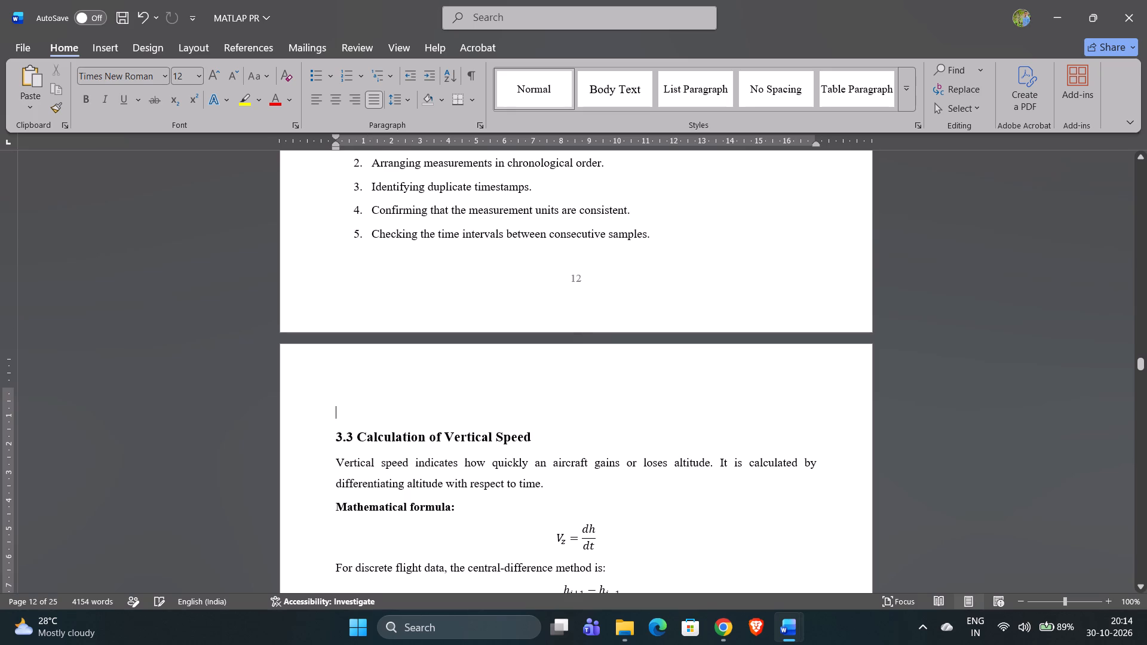
key(BackSpace)
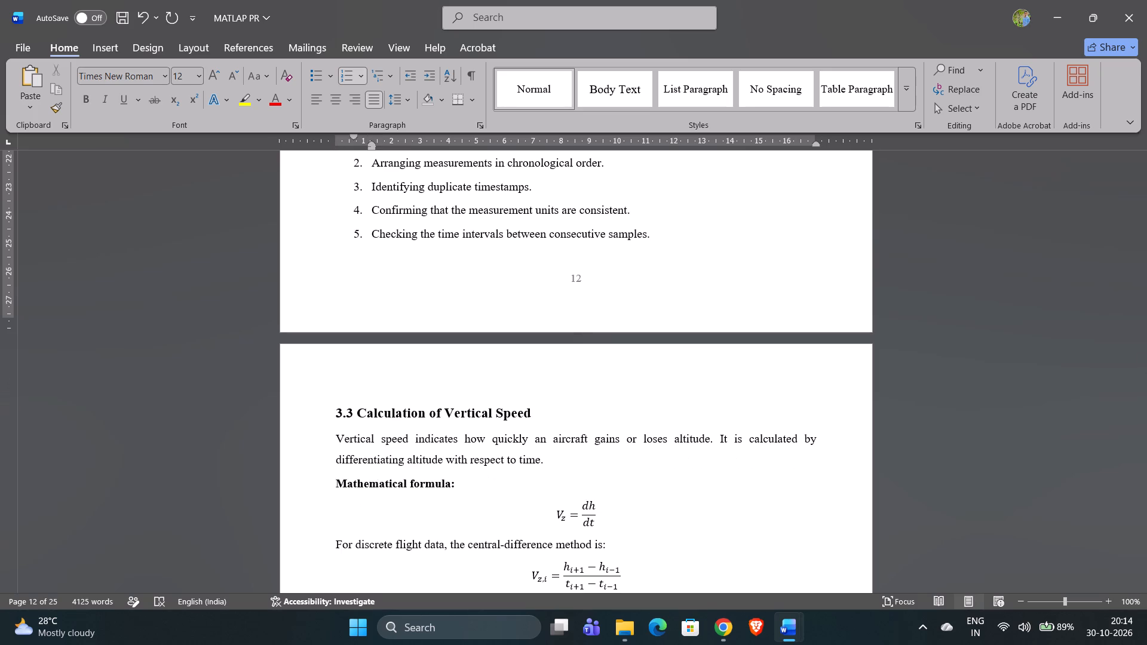
Ignore once the grammar flag on "from on" in the first paragraph of section 3.1.
scroll(425, 460, up, 4)
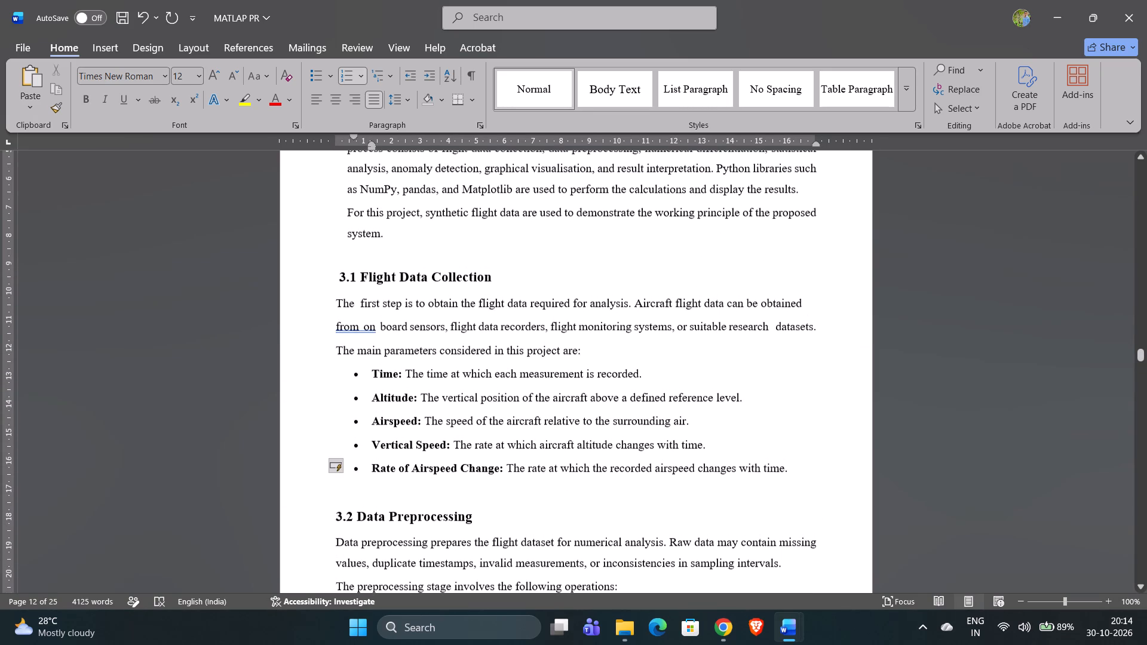
click(363, 330)
right_click(363, 330)
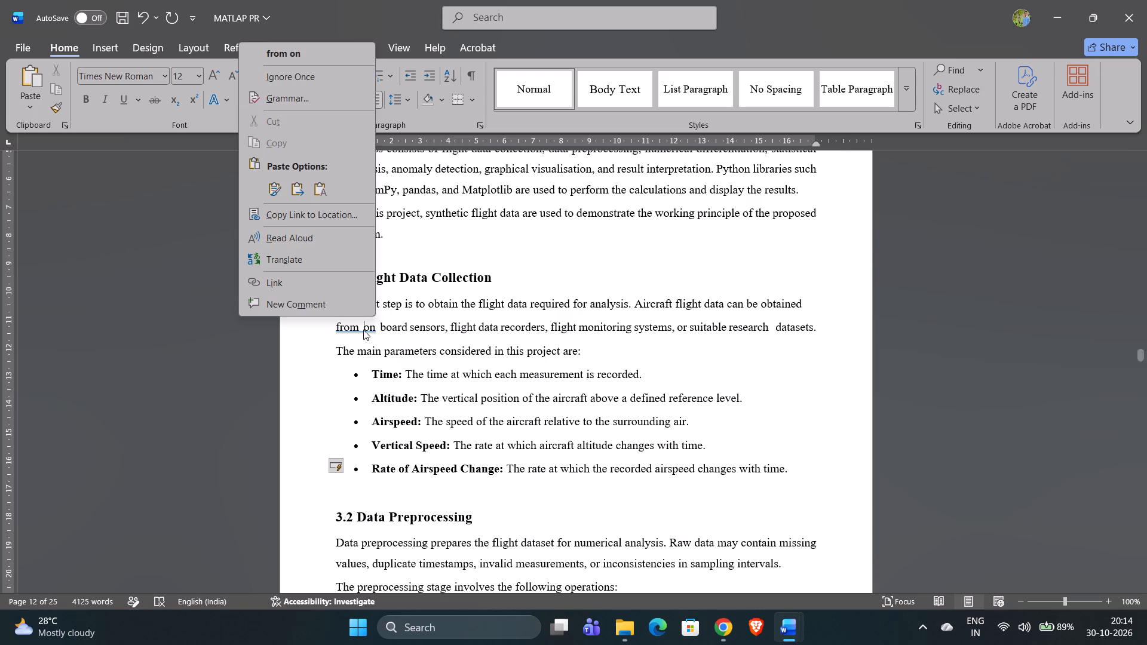
click(283, 78)
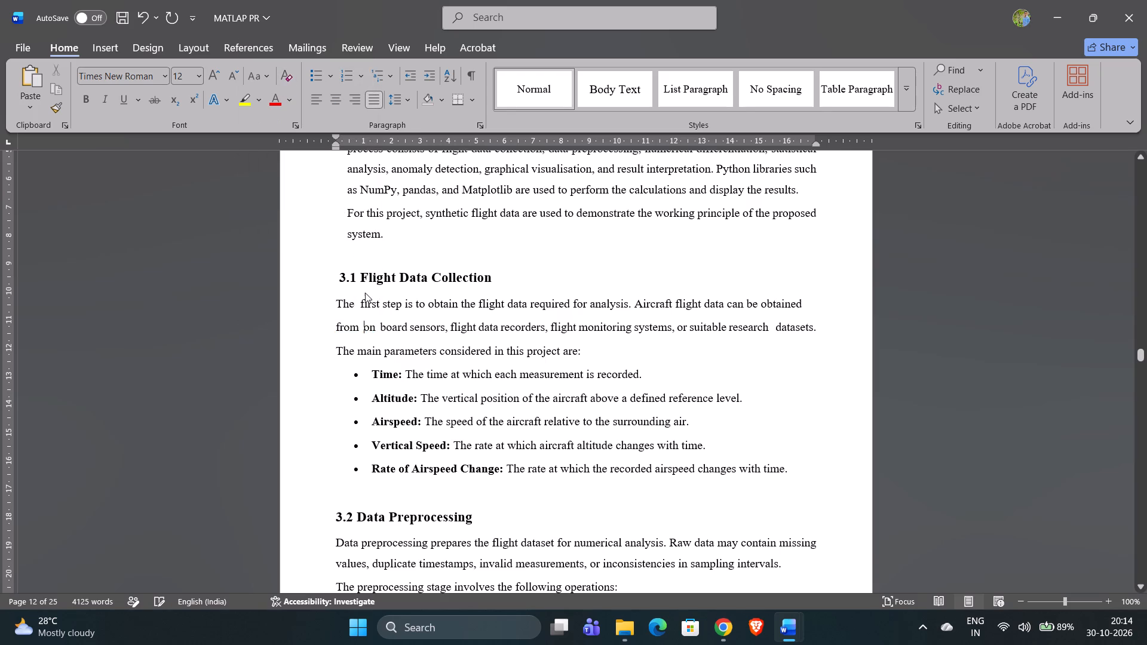
Examine the layout and page breaks from the Methodology introduction through "3.5 Interpretation of the Example".
scroll(365, 293, down, 1)
scroll(365, 293, up, 2)
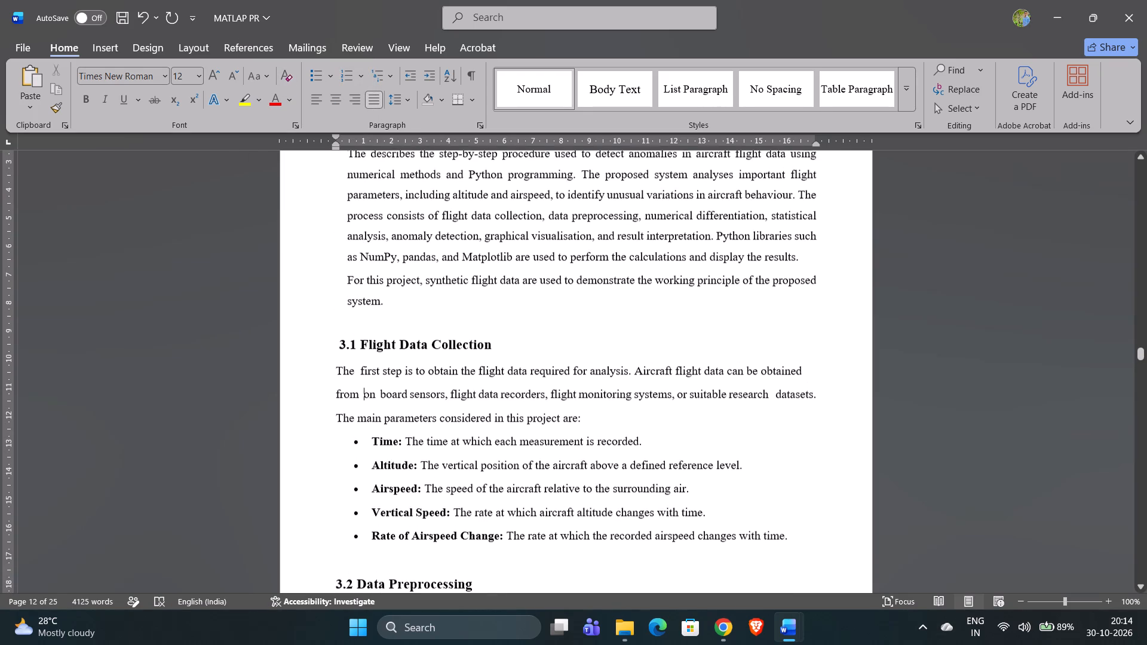
scroll(365, 293, down, 4)
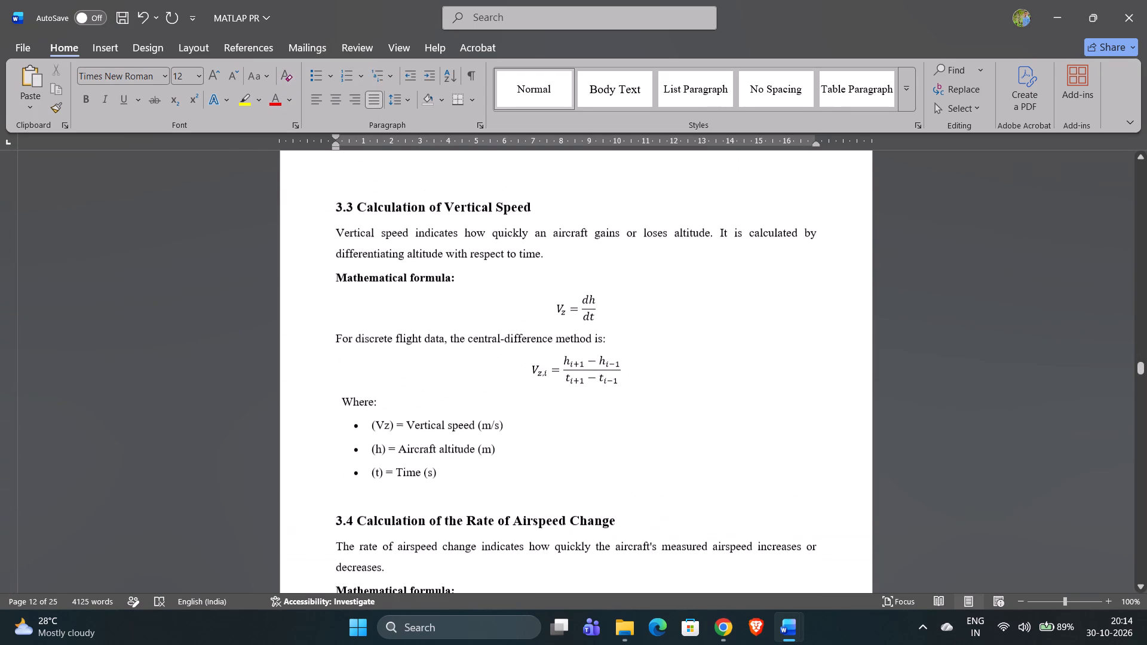
scroll(365, 293, down, 3)
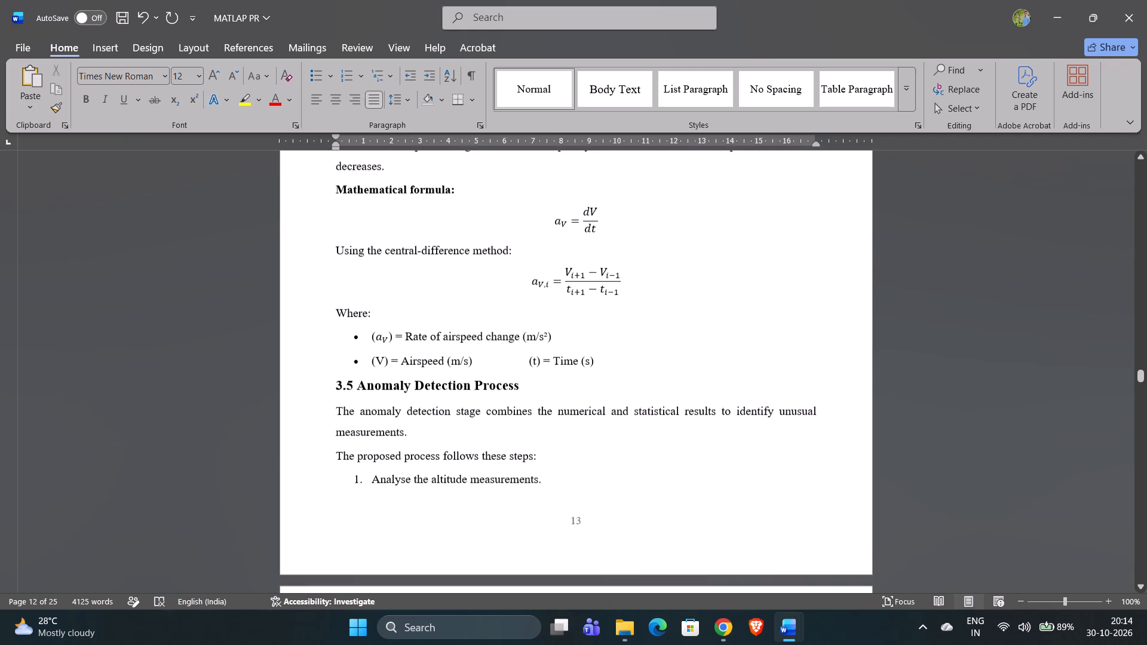
scroll(365, 293, down, 2)
scroll(365, 293, up, 1)
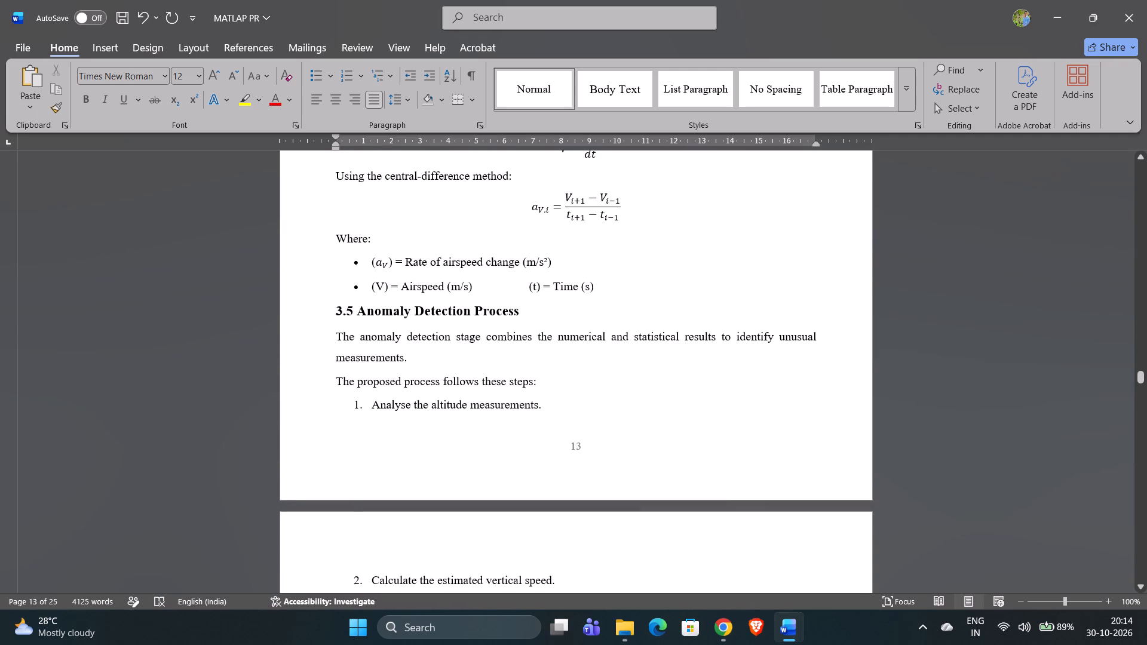
scroll(501, 374, down, 3)
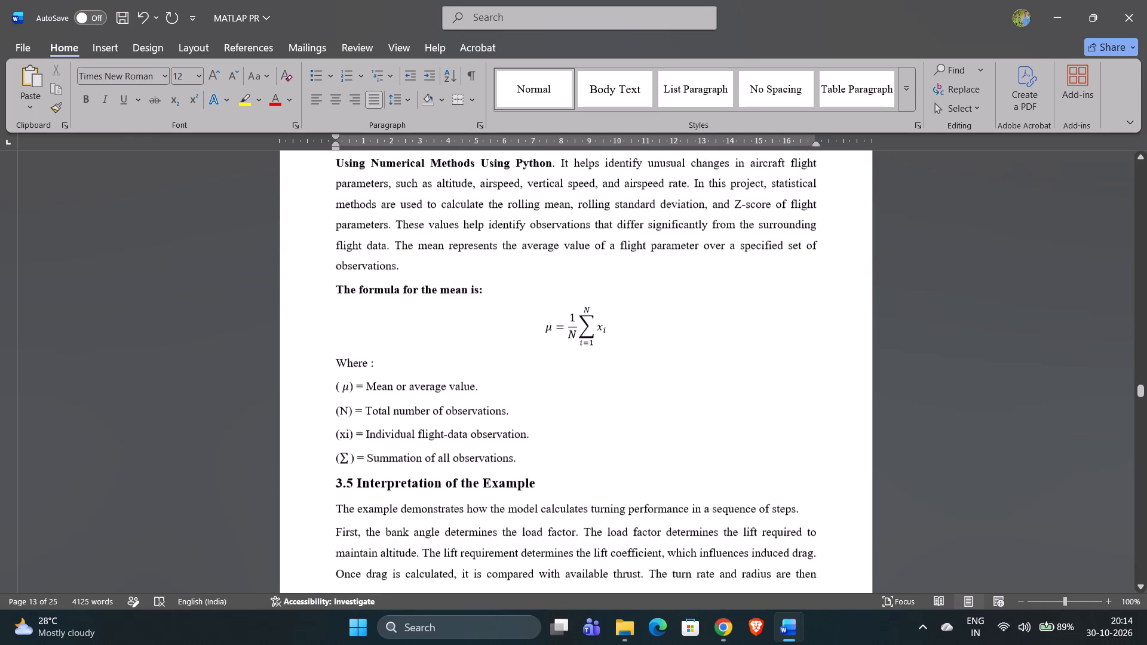
scroll(501, 374, down, 1)
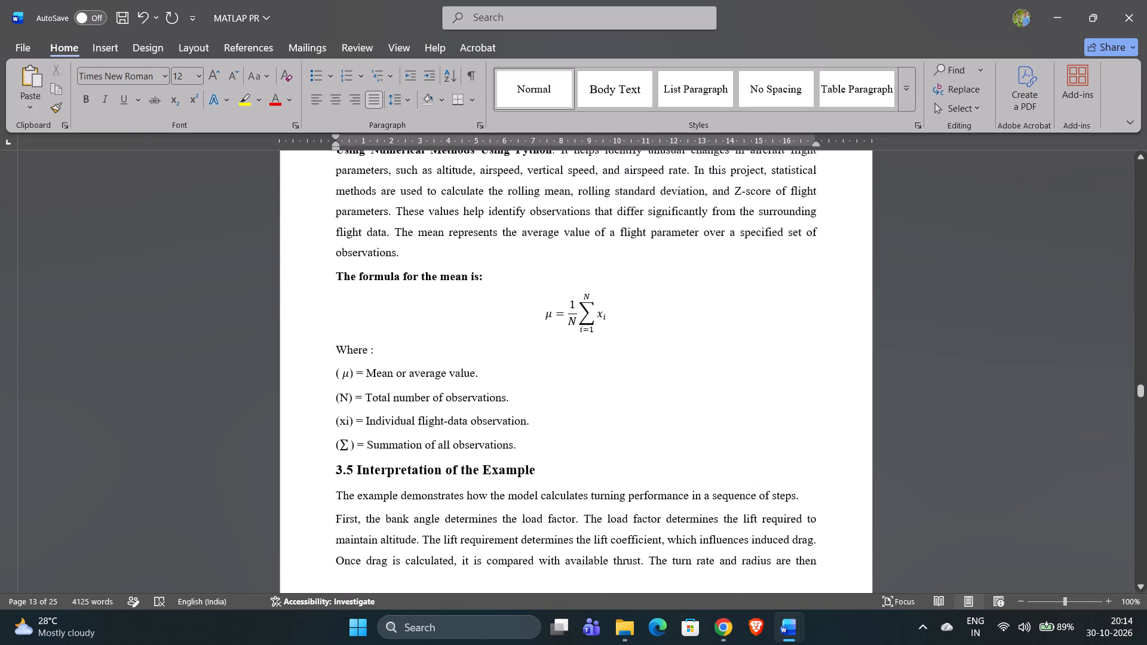
Split "(t) = Time (s)" from the "(V) = Airspeed (m/s)" line into its own bullet in section 3.4.
scroll(501, 374, up, 5)
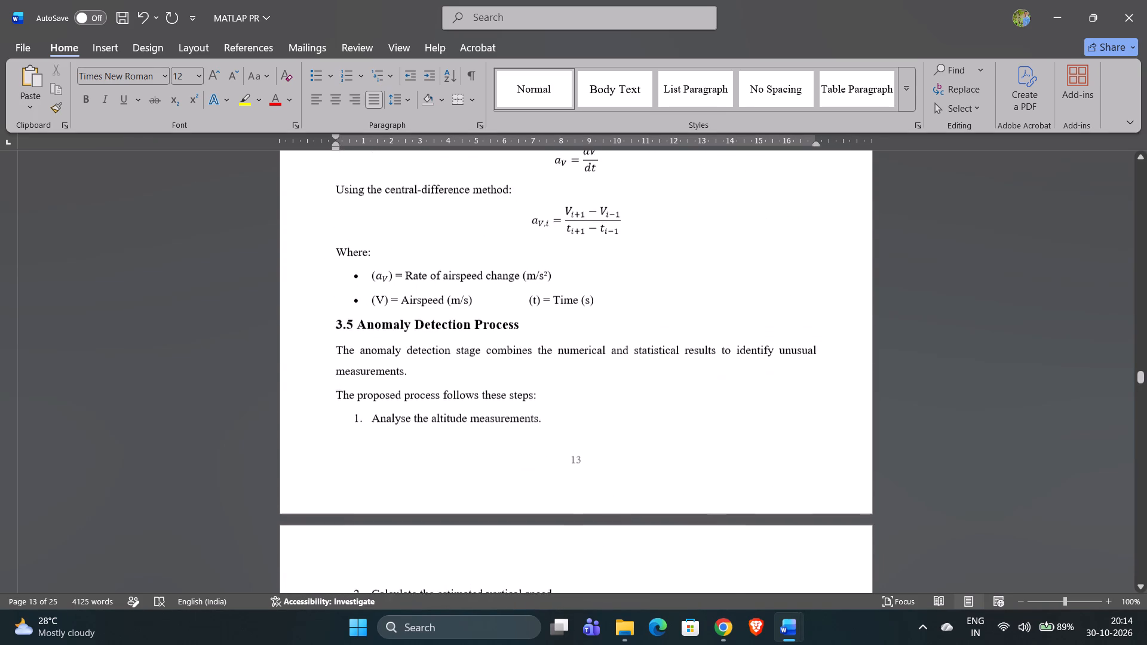
scroll(501, 374, up, 1)
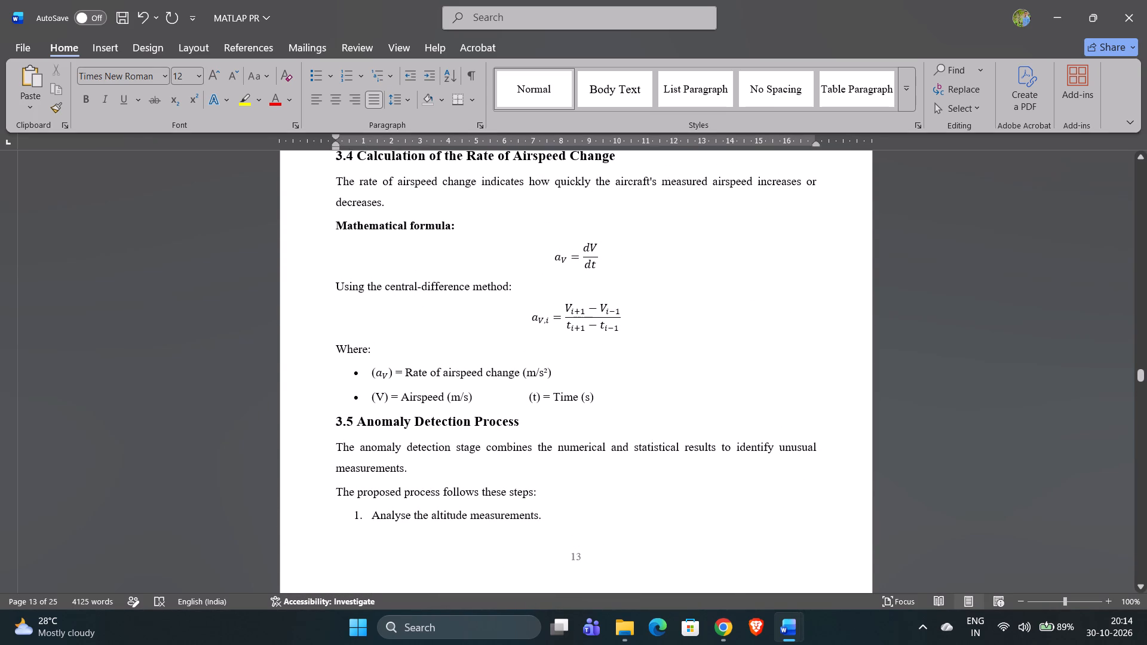
click(526, 397)
key(Return)
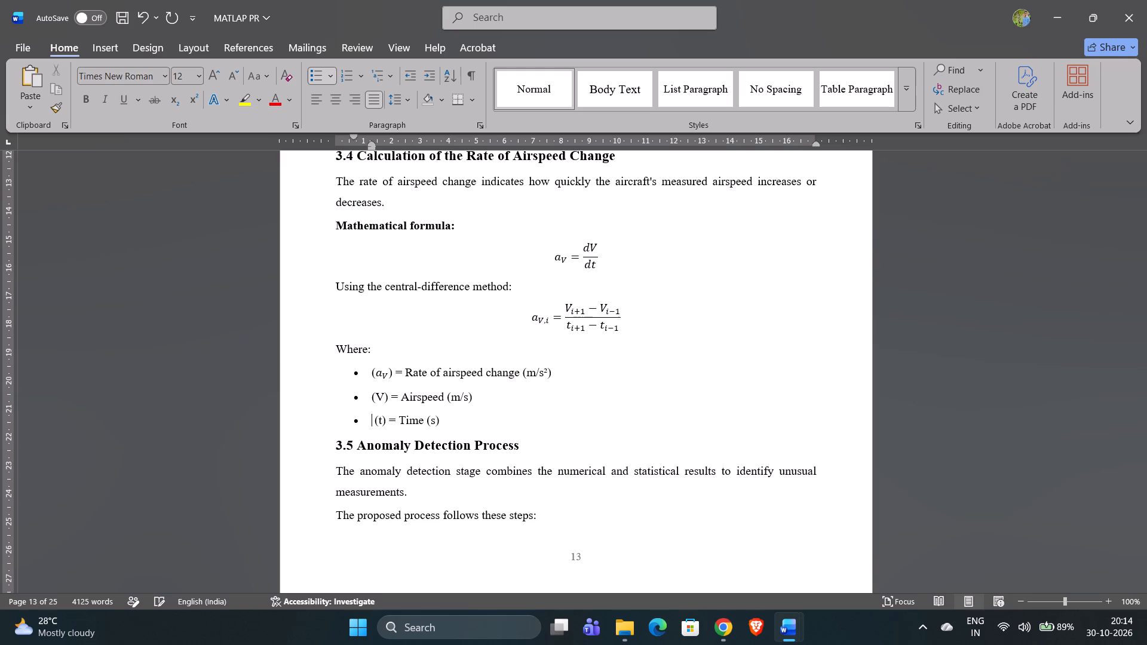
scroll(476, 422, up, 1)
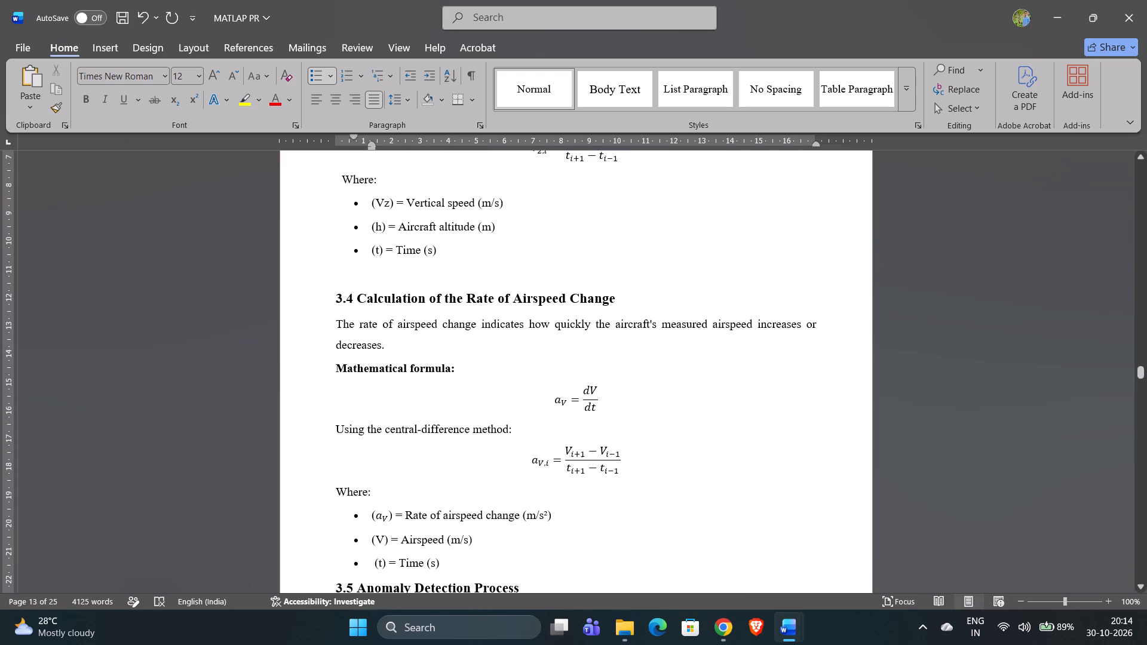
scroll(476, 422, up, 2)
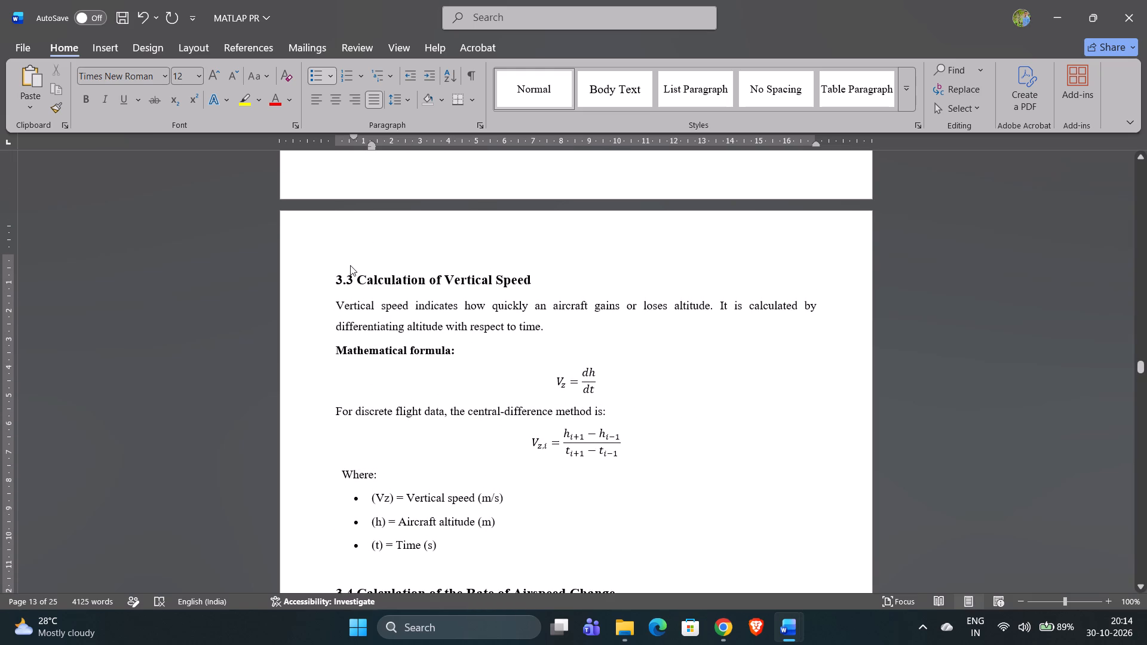
Insert a blank line above the "3.3 Calculation of Vertical Speed" heading.
click(346, 262)
click(338, 277)
key(Return)
Insert three blank lines before the "3.5 Anomaly Detection Process" heading to push it onto page 14.
scroll(338, 277, down, 1)
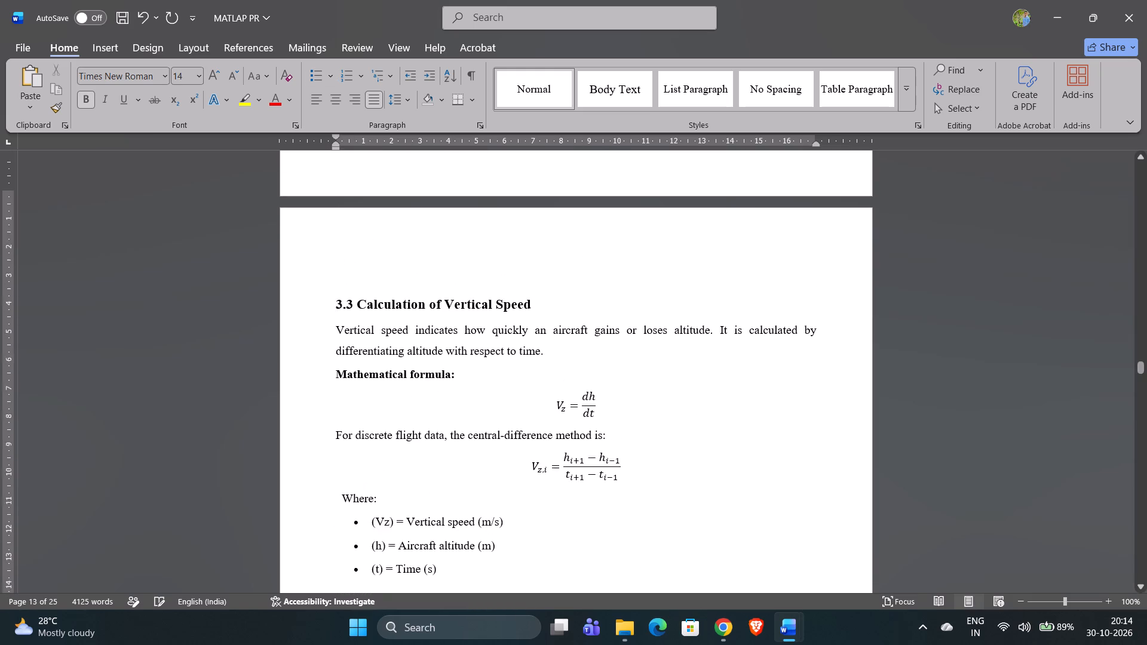
scroll(338, 277, down, 1)
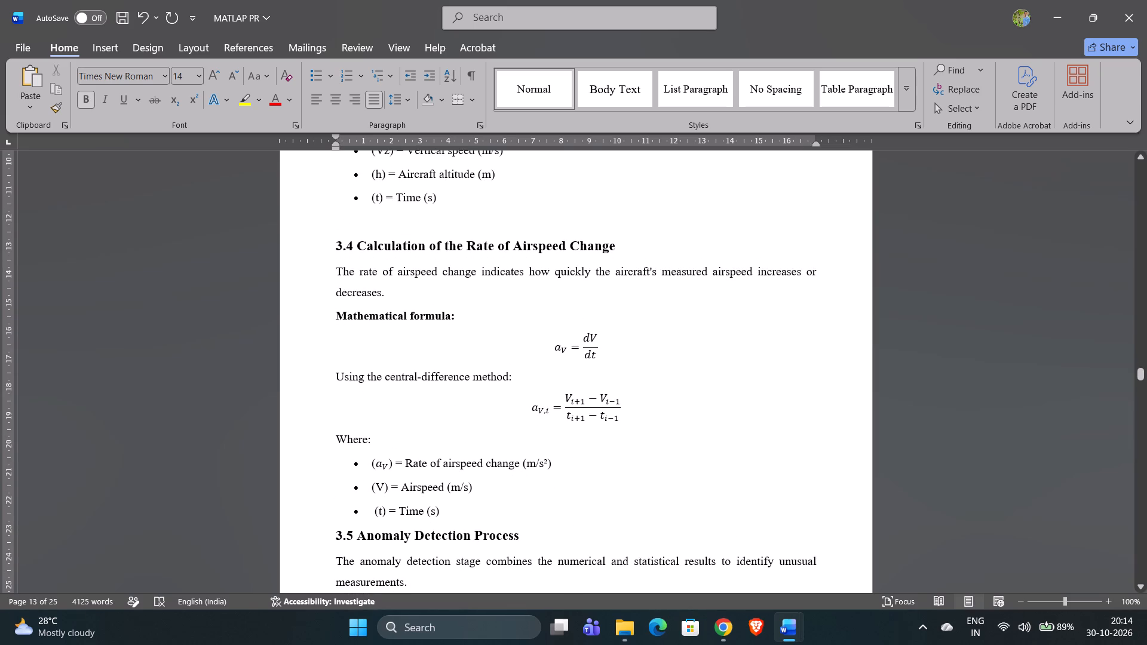
click(339, 526)
key(Return)
key(Return)
key(Return)
Examine the spacing and page breaks from section 3.1 through "3.5 Statistical Analysis of Flight Data".
scroll(339, 526, down, 1)
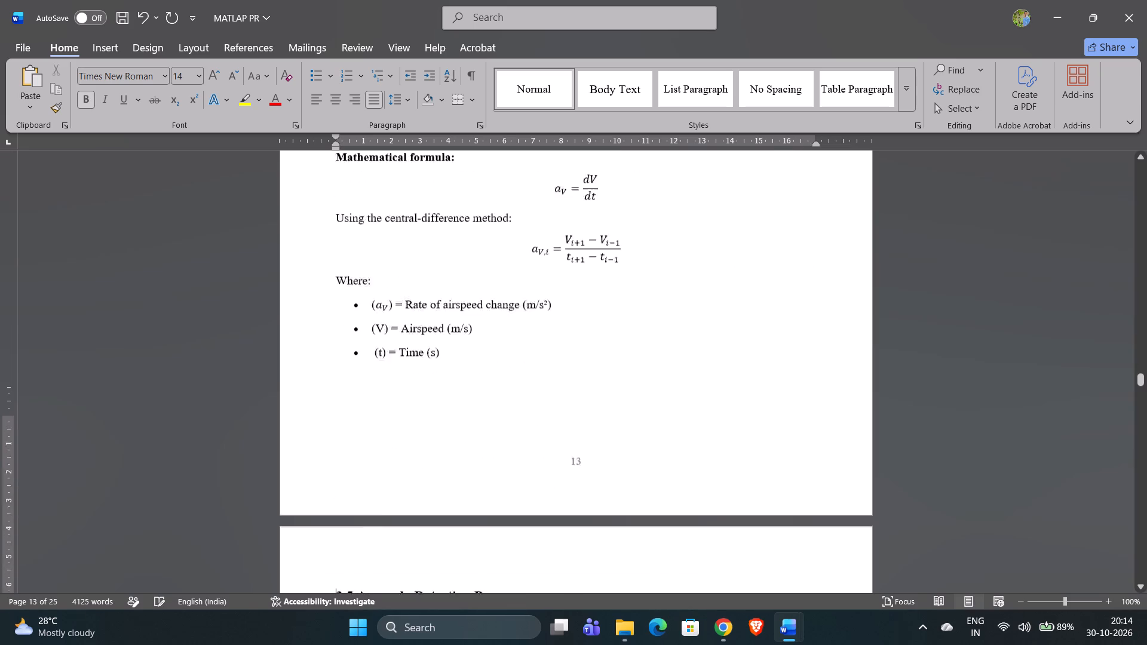
scroll(339, 526, down, 4)
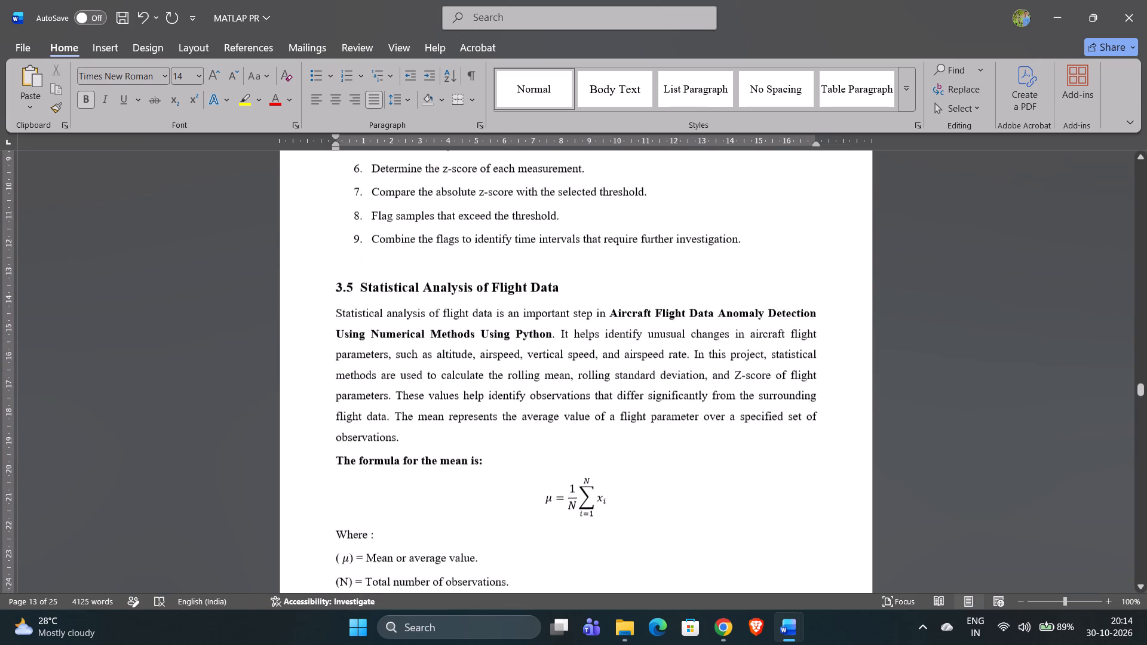
scroll(339, 526, down, 1)
scroll(339, 526, up, 3)
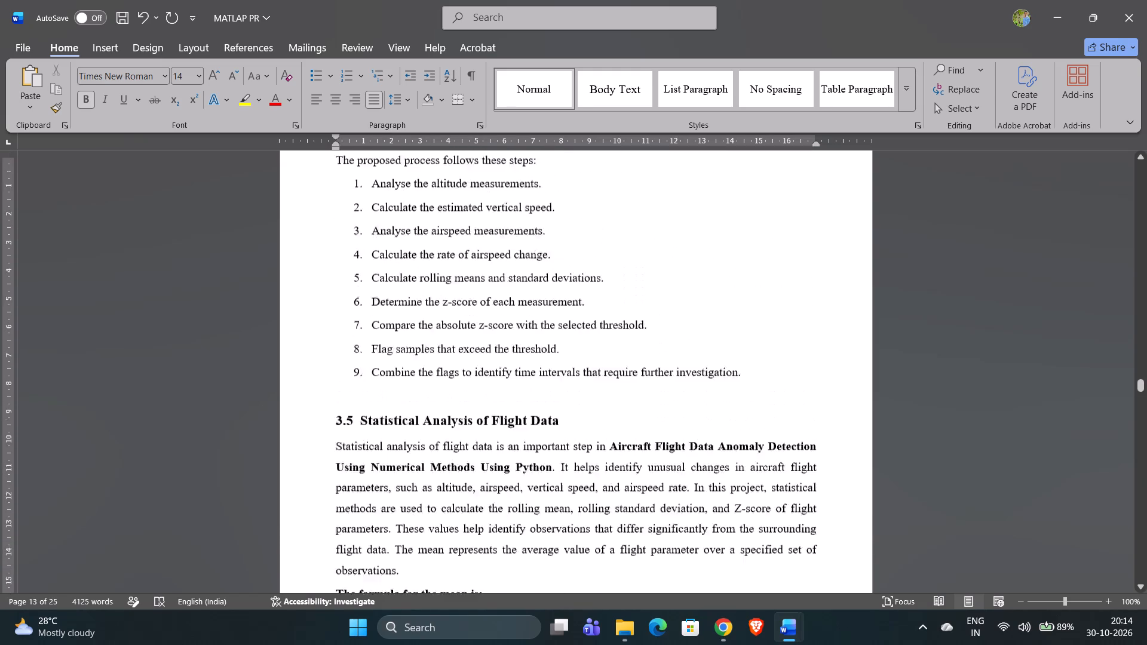
scroll(339, 526, up, 5)
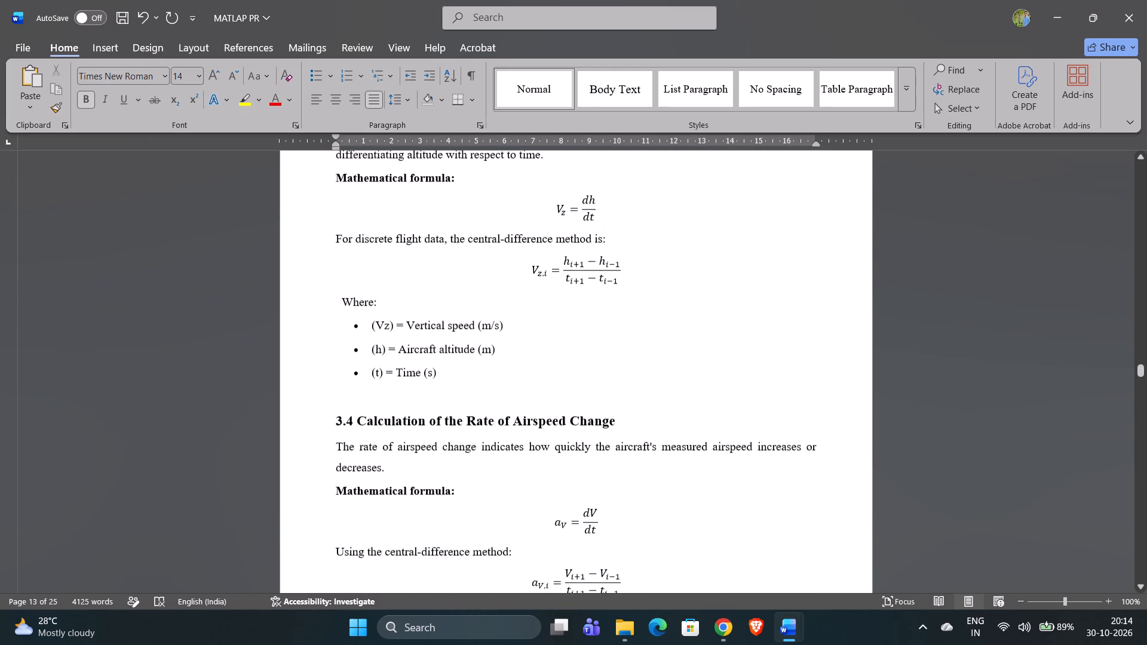
scroll(339, 526, up, 5)
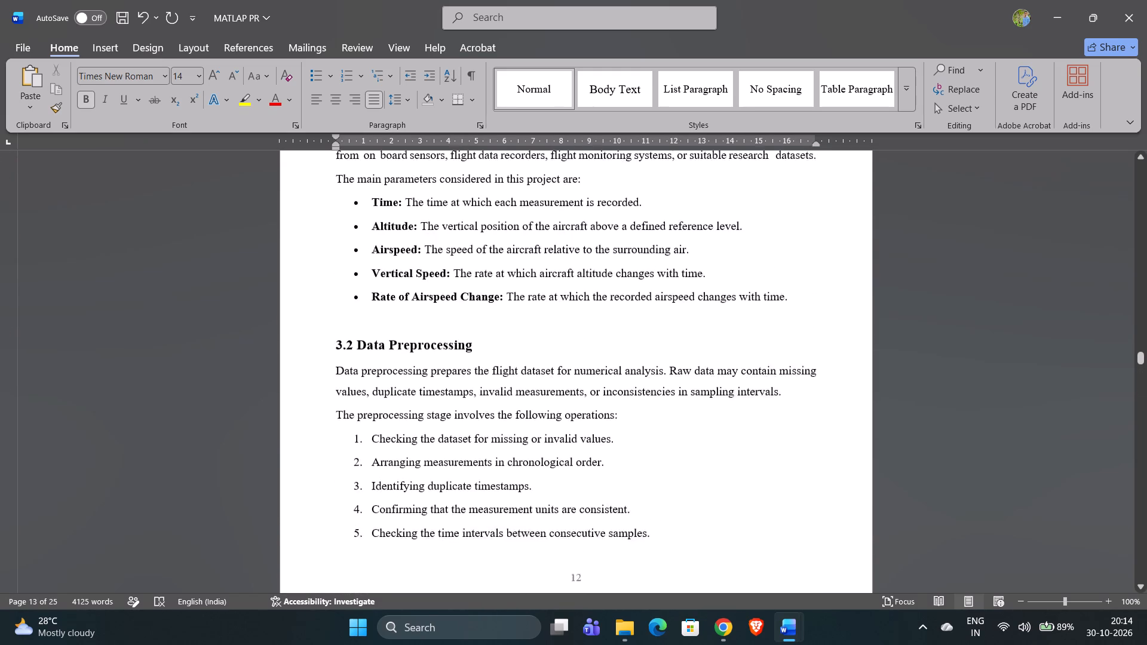
scroll(339, 526, up, 1)
scroll(339, 526, down, 3)
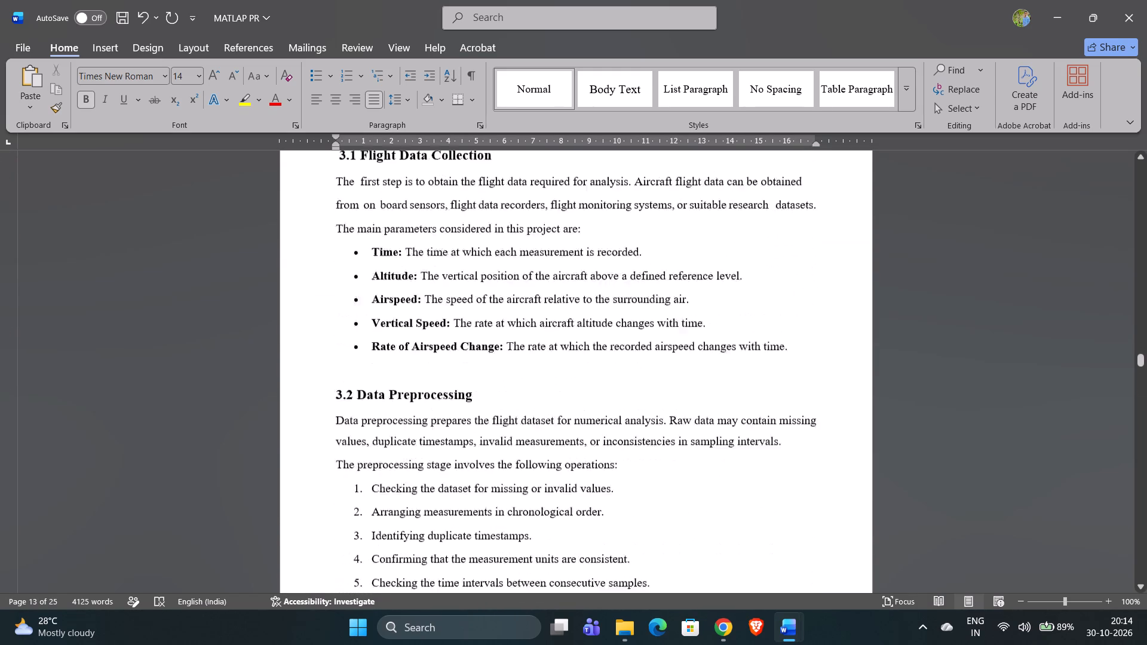
scroll(339, 526, down, 5)
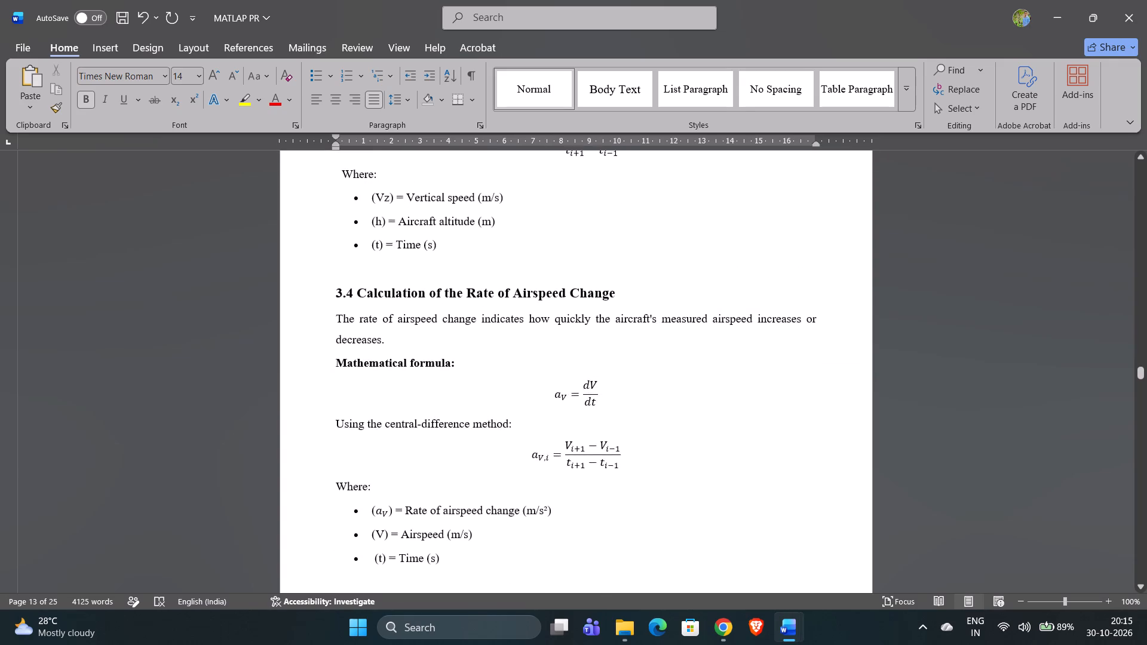
scroll(339, 526, down, 2)
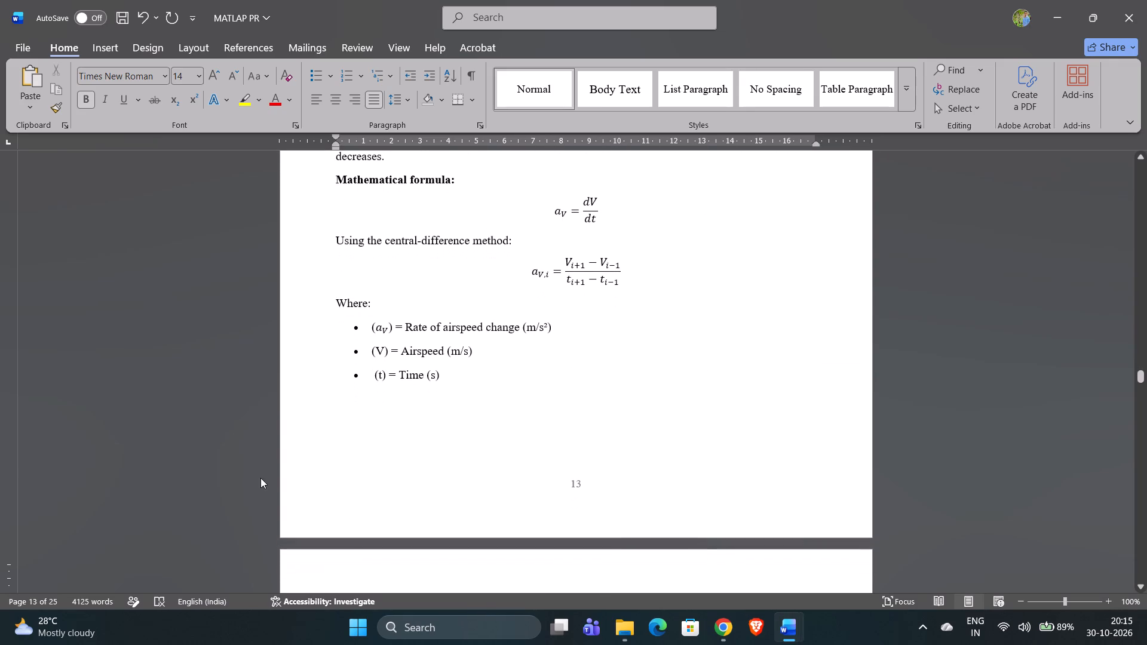
Add an empty unbulleted line below the "(t) = Time (s)" bullet in section 3.4.
click(449, 383)
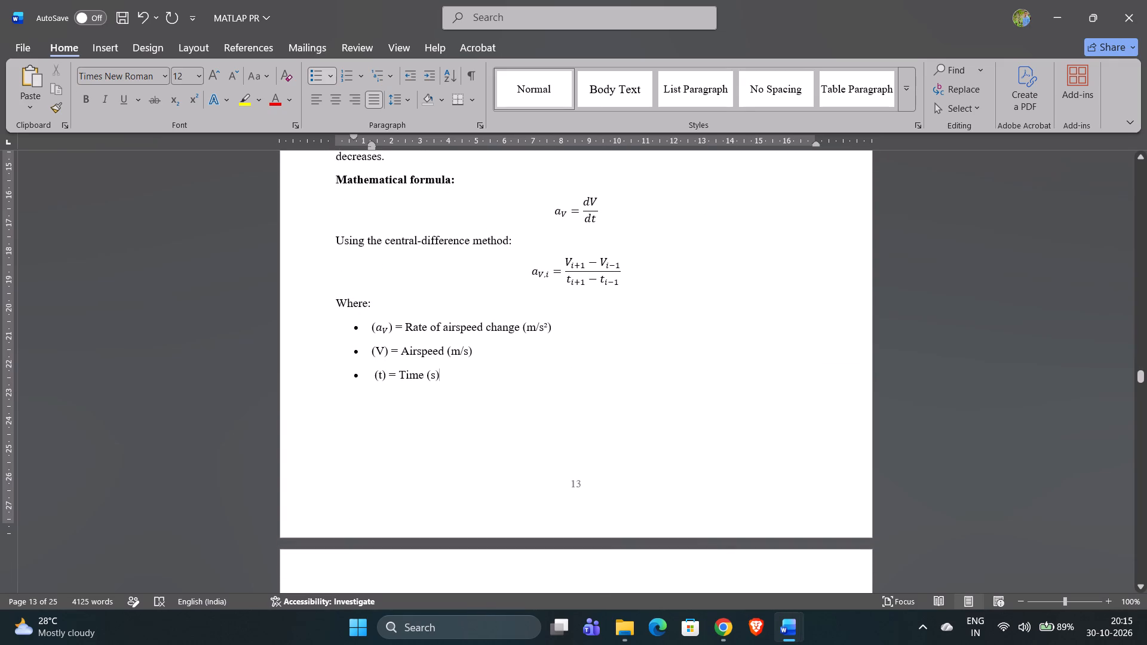
key(Return)
key(BackSpace)
key(BackSpace)
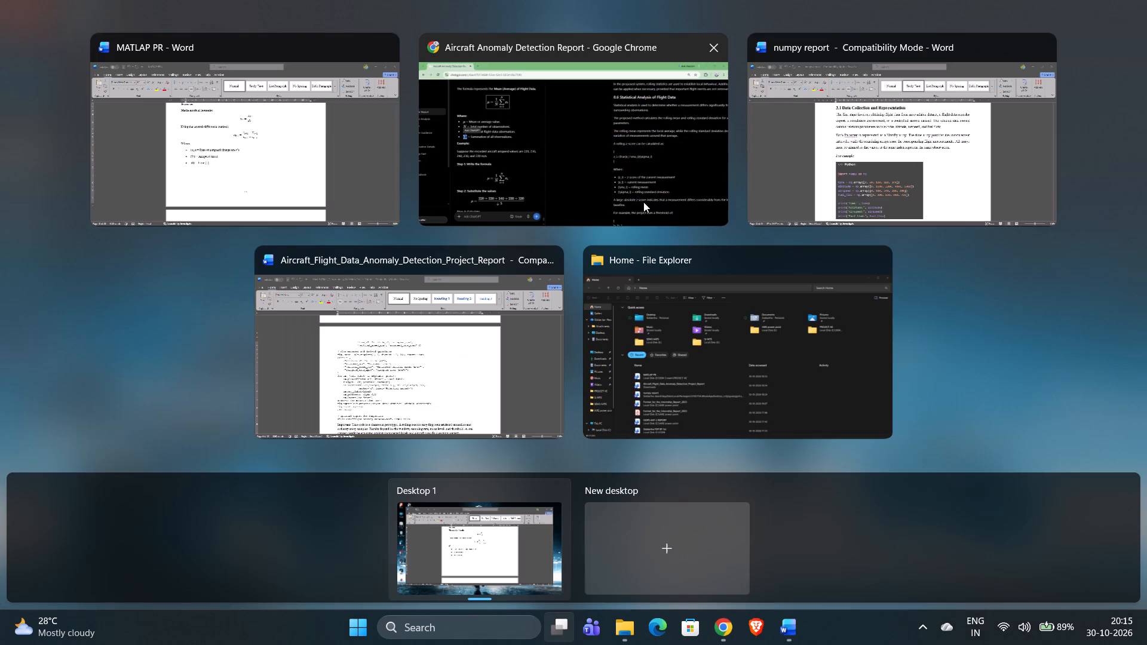
Copy the paragraphs "When airspeed is expressed…" and "This quantity represents…" from the ChatGPT conversation in Chrome into Word's empty line below the 3.4 list.
click(593, 132)
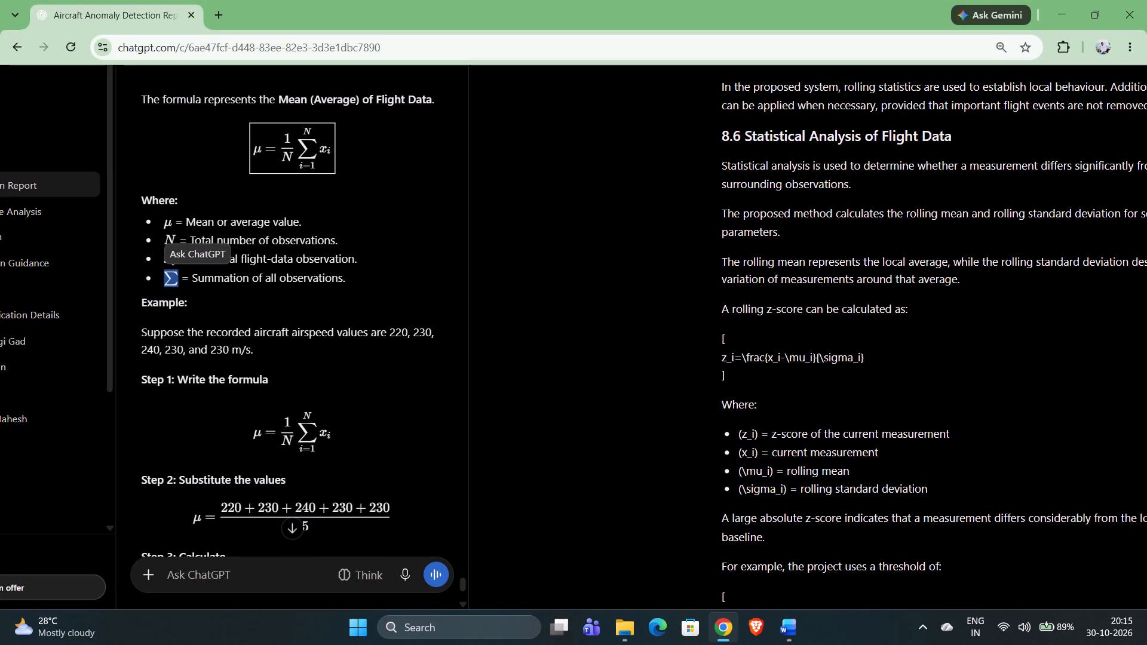
scroll(752, 316, up, 6)
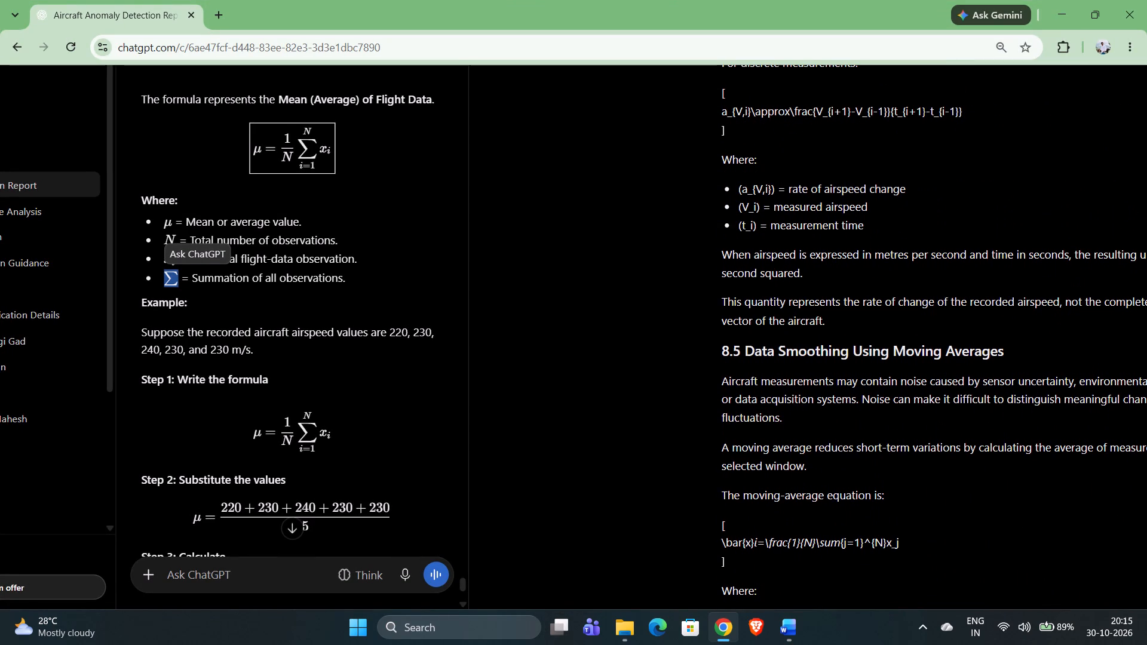
drag(723, 251, 841, 322)
key(ctrl+c)
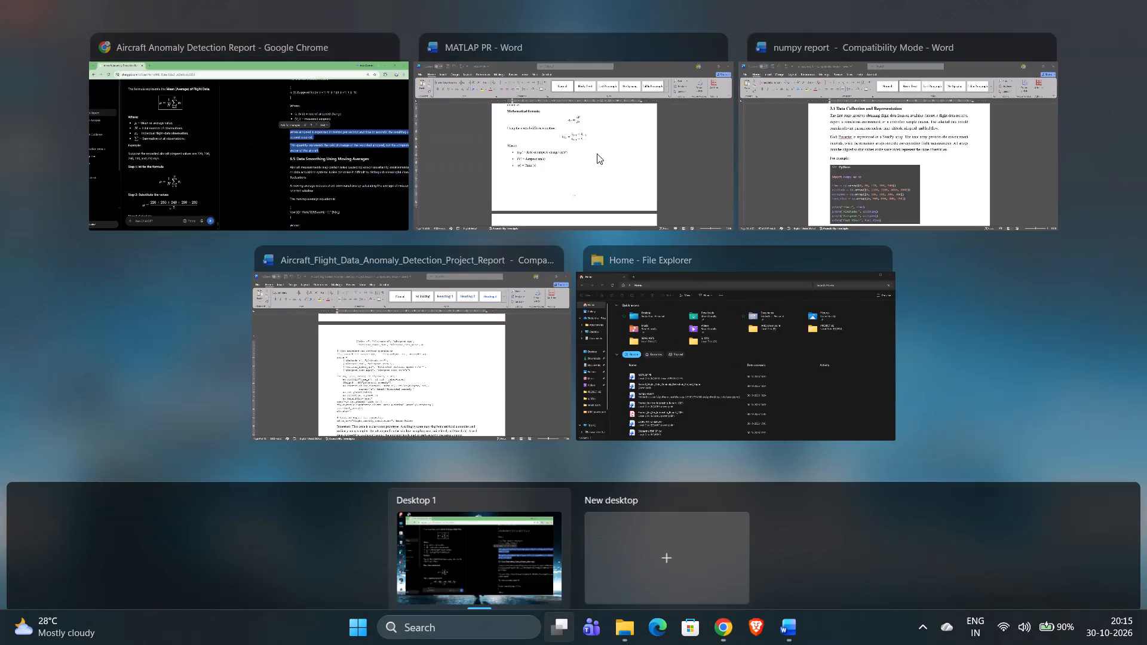
click(585, 150)
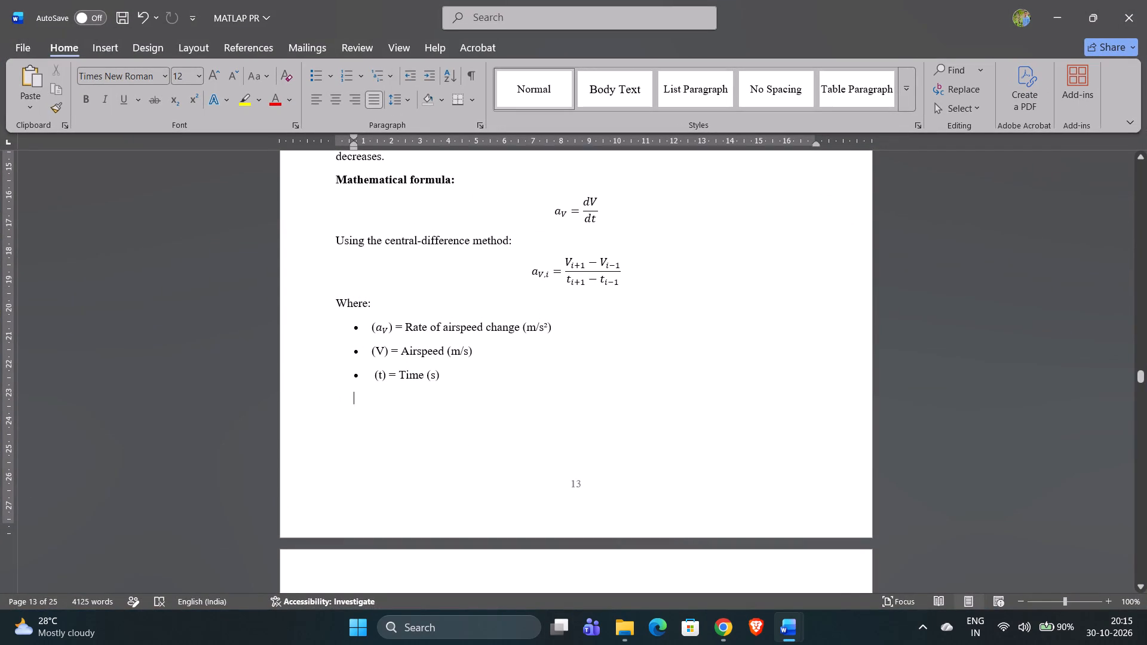
key(ctrl+v)
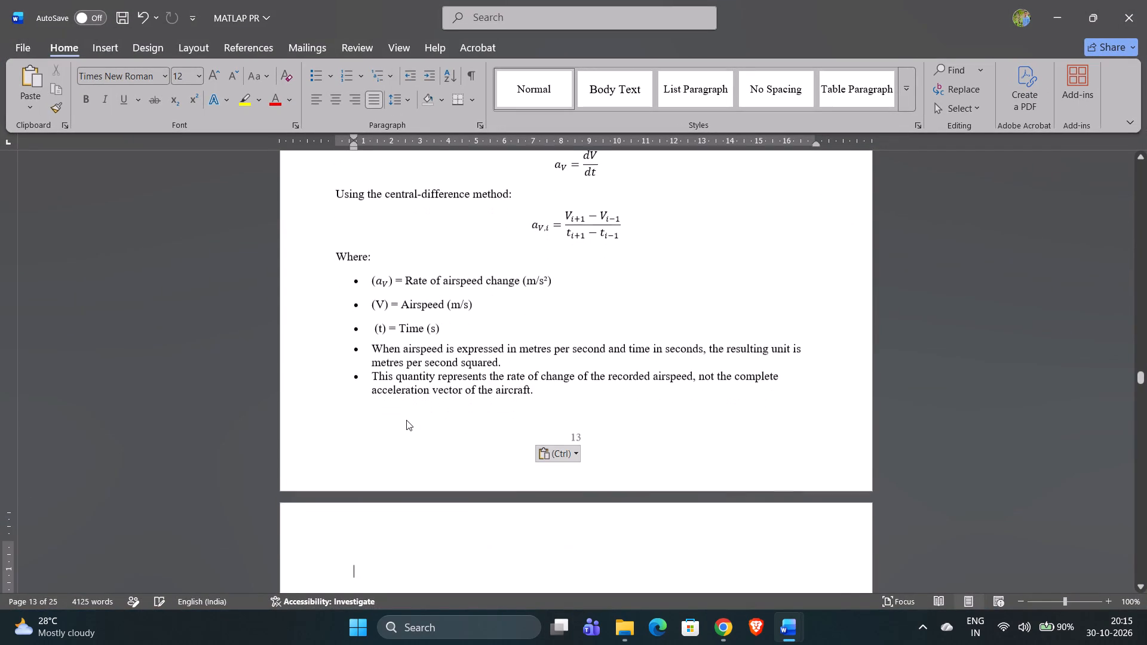
Remove the bullets from the two pasted sentences and join them into one paragraph below the 3.4 list.
click(355, 348)
click(361, 348)
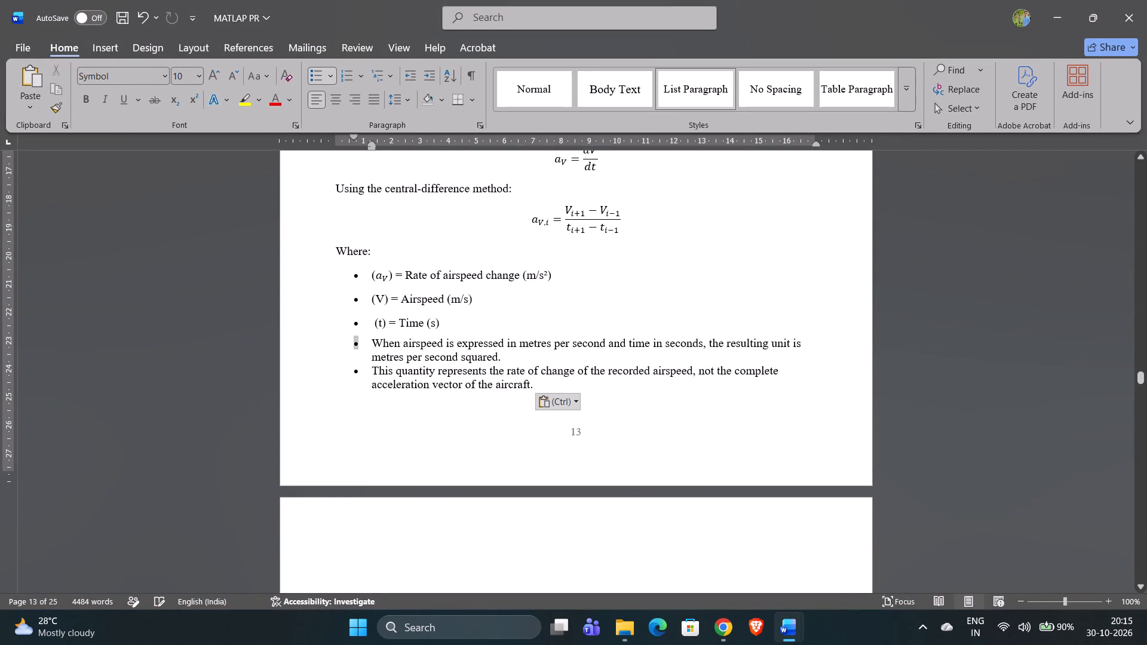
key(BackSpace)
key(BackSpace)
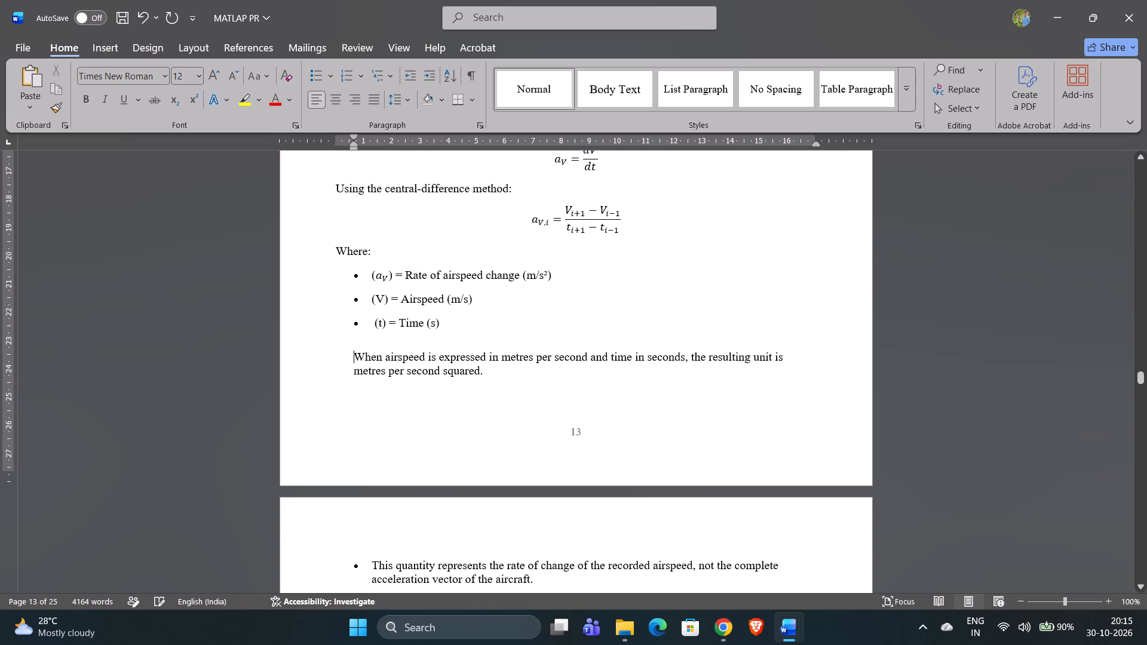
click(502, 370)
click(364, 569)
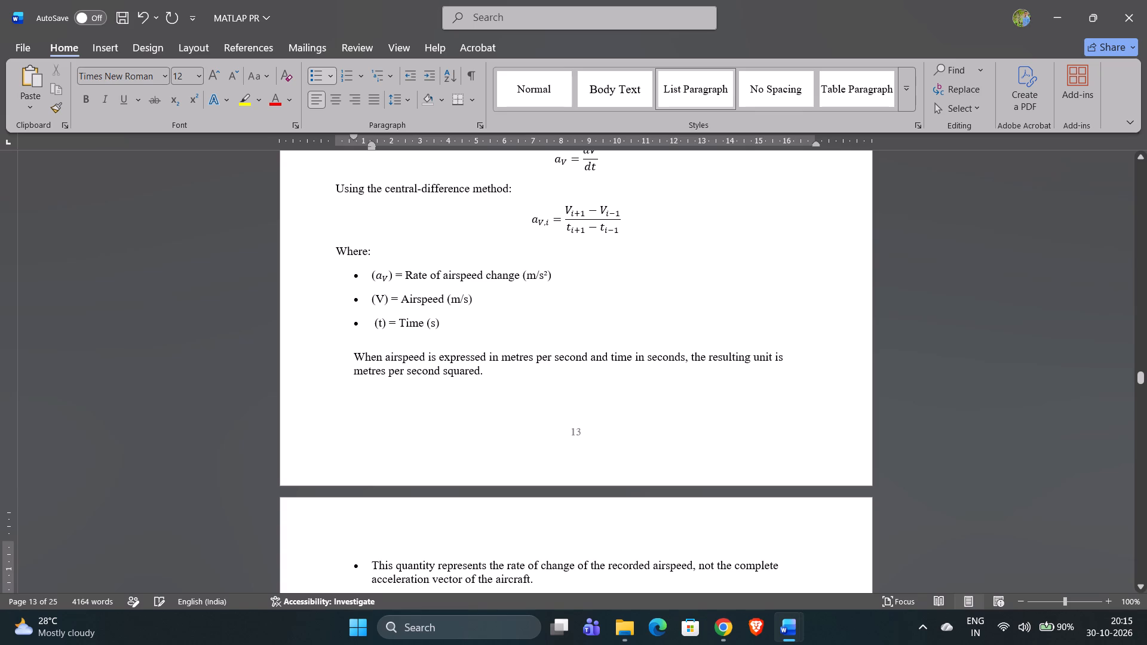
key(BackSpace)
key(BackSpace)
key(BackSpace)
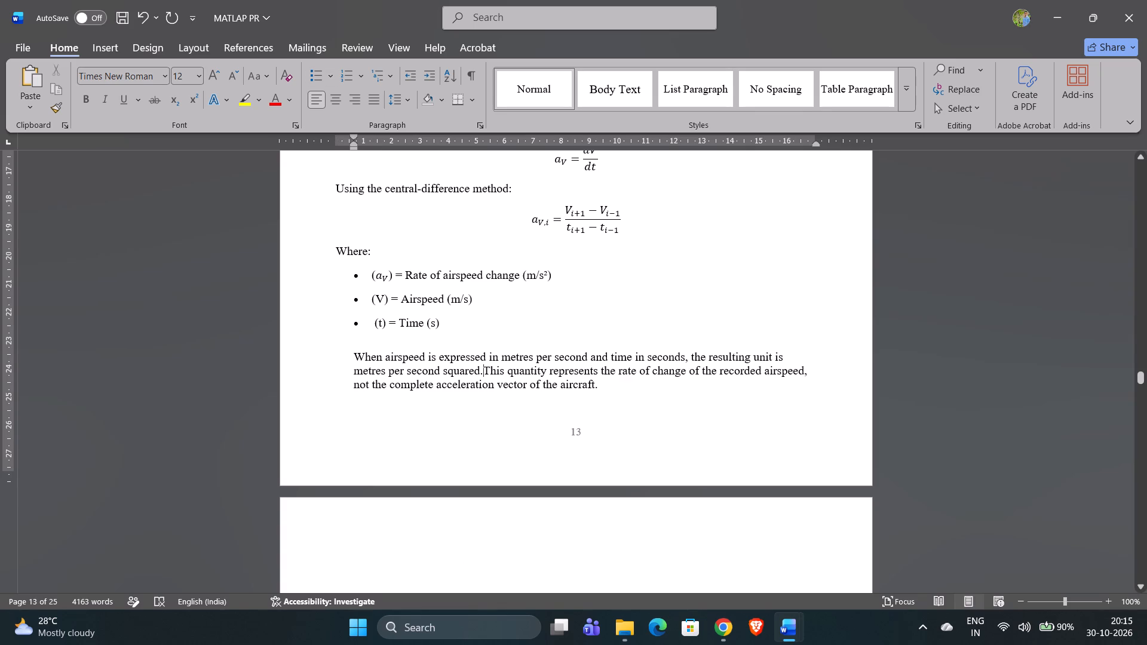
Justify the pasted "When airspeed is expressed…" paragraph and set its line spacing to 1.5.
drag(352, 350, 670, 374)
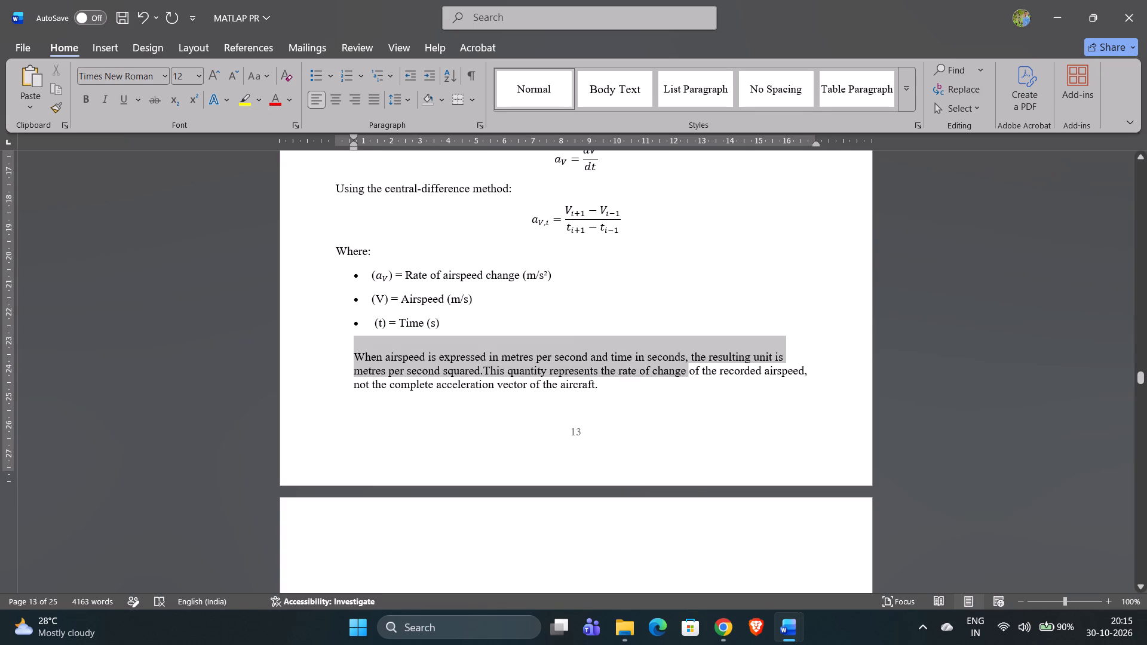
drag(670, 374, 643, 391)
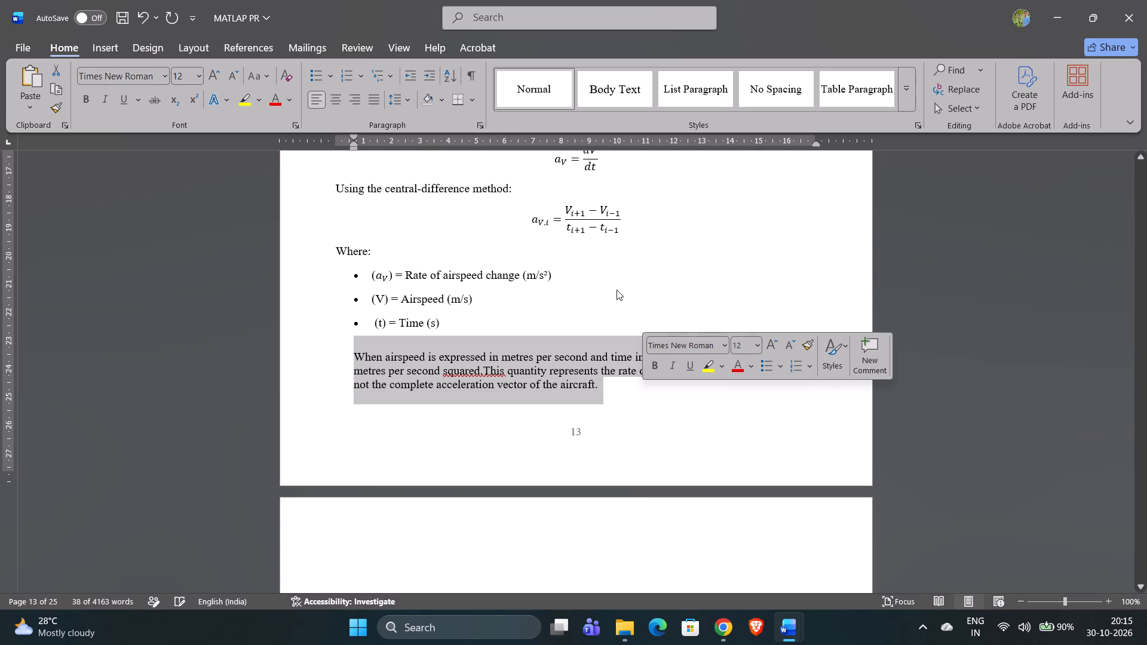
click(379, 105)
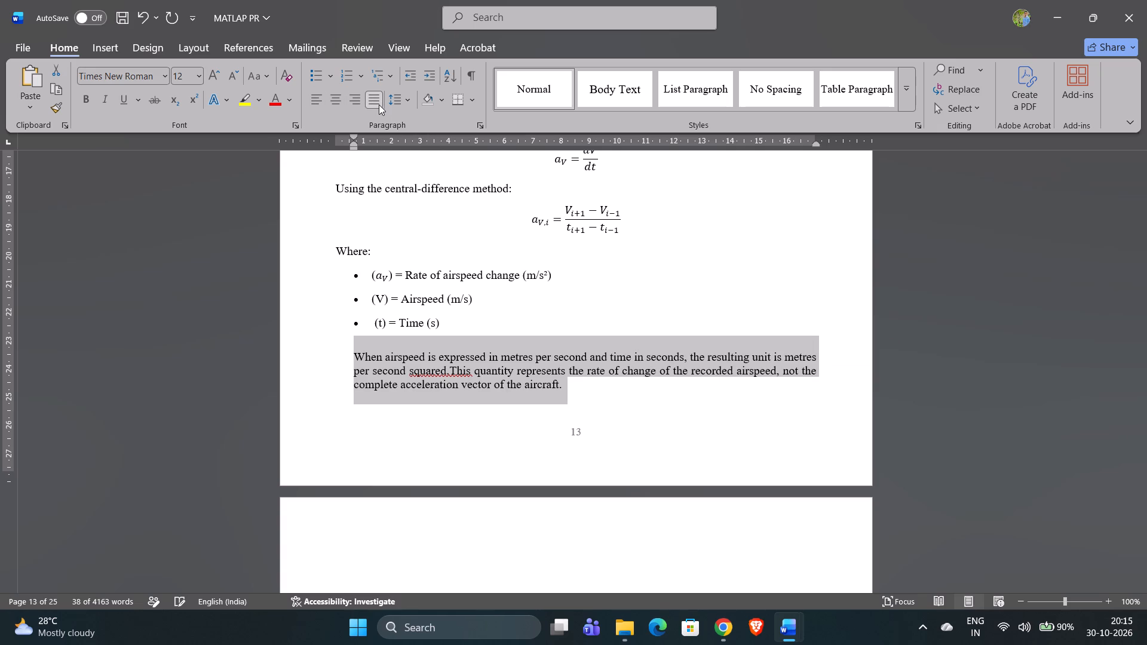
click(395, 105)
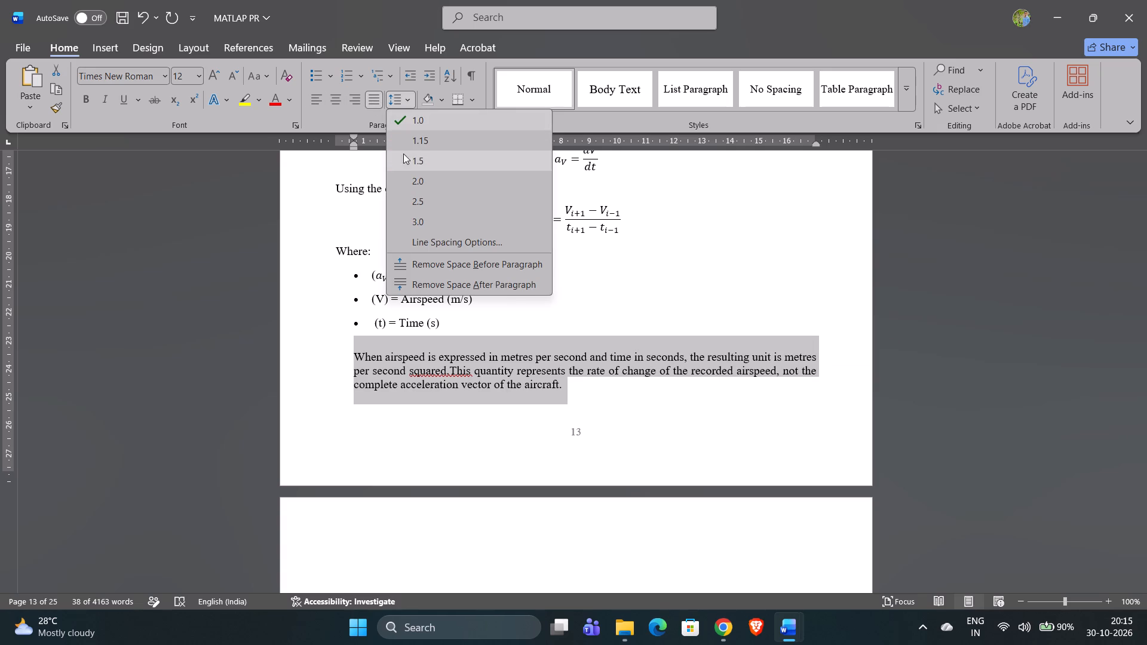
click(411, 158)
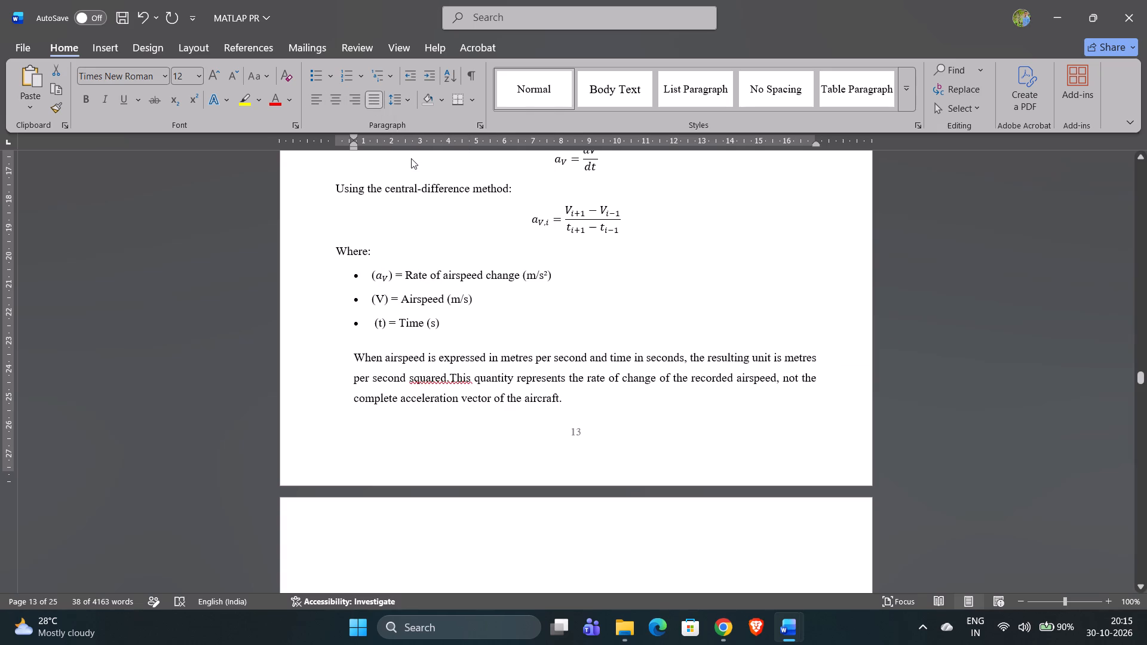
Insert the missing space between "squared." and "This" in the pasted paragraph.
click(437, 378)
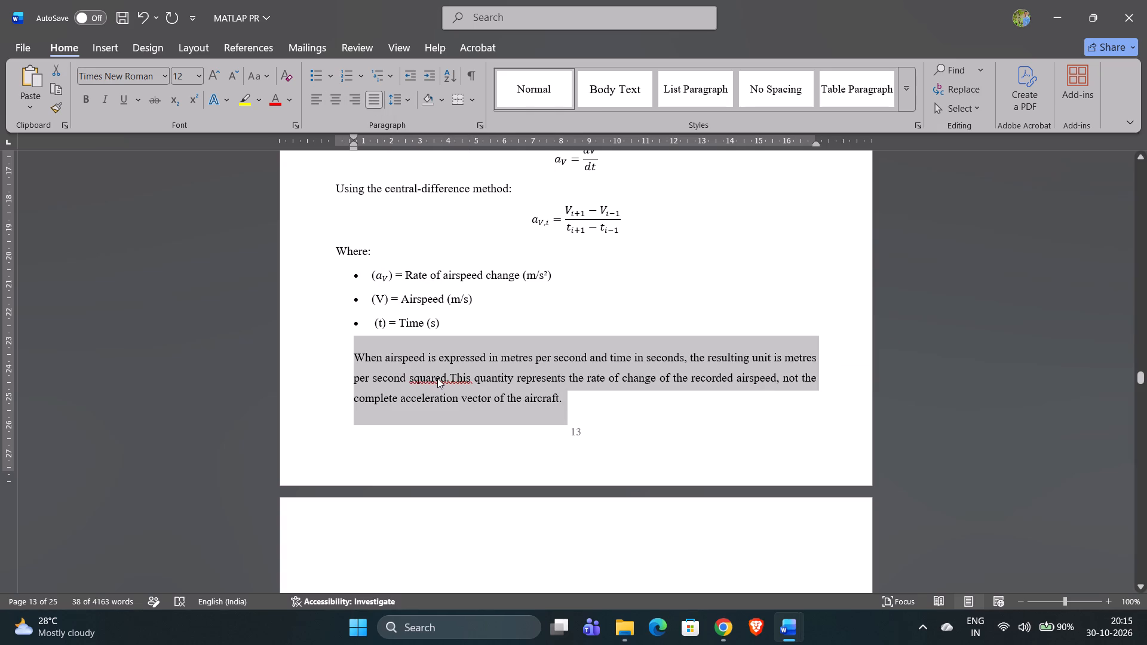
click(453, 379)
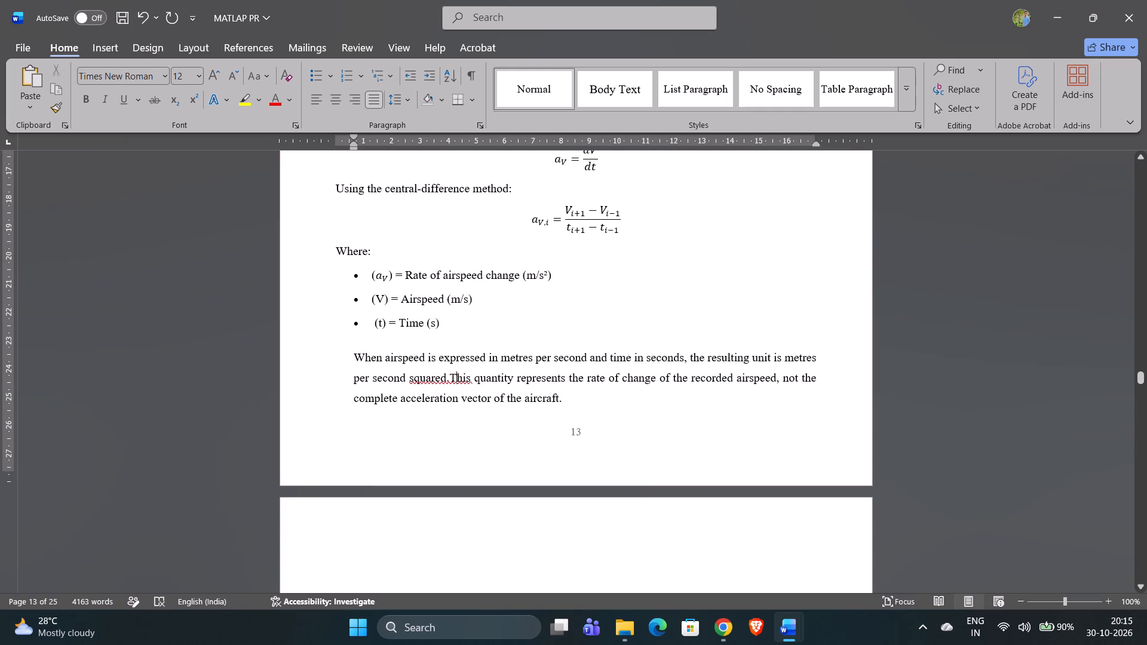
click(450, 379)
key(space)
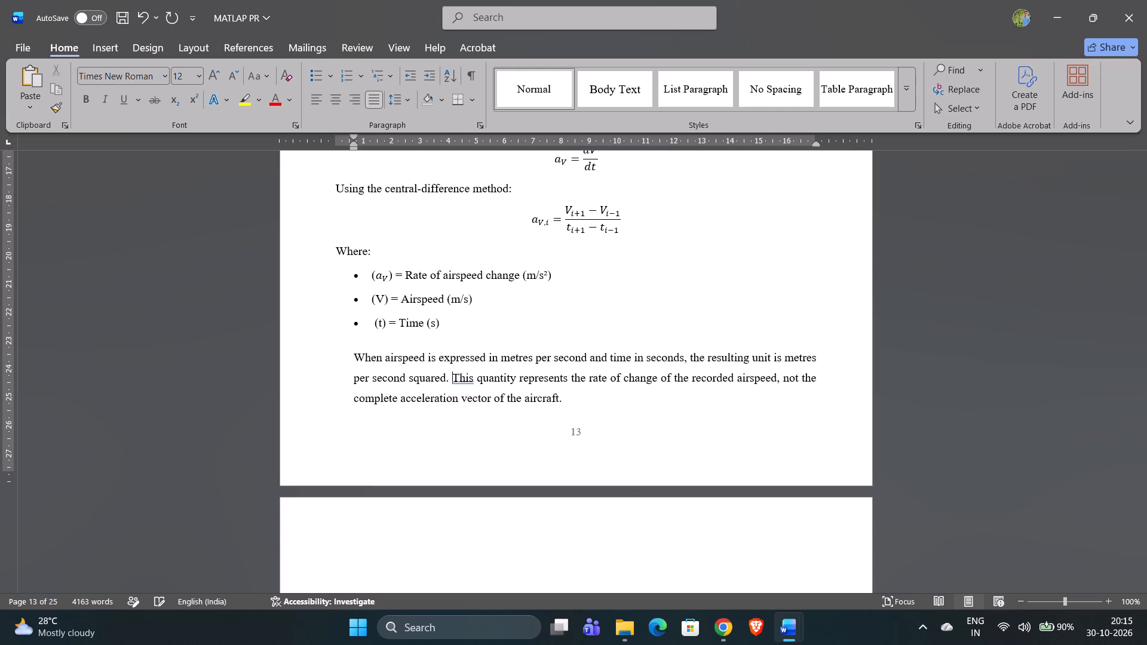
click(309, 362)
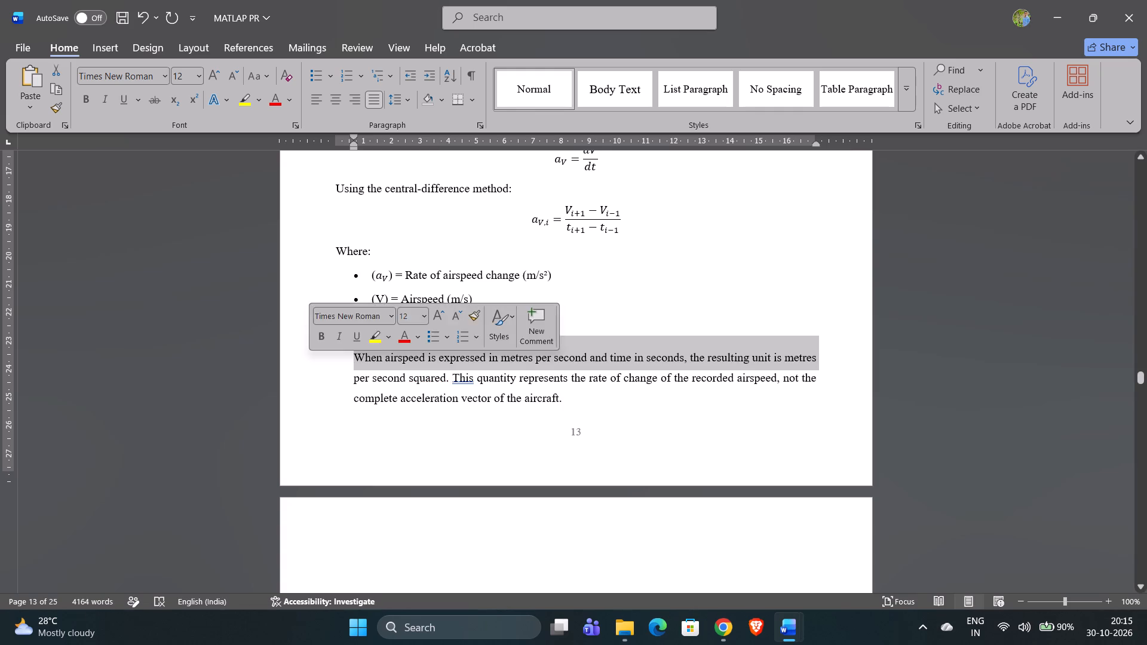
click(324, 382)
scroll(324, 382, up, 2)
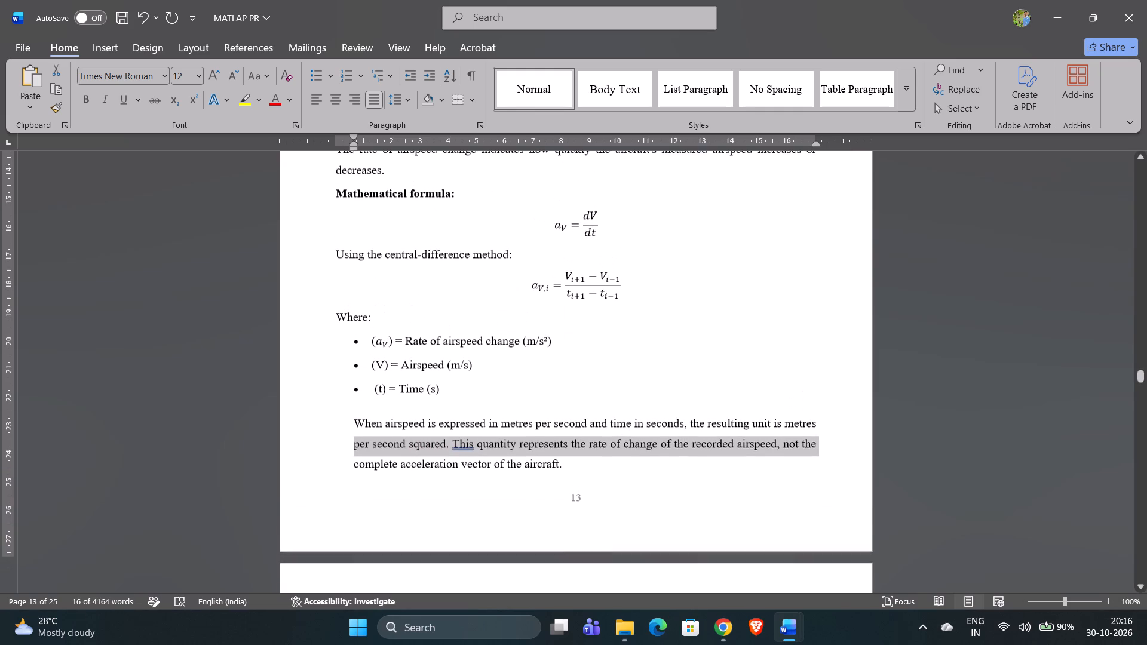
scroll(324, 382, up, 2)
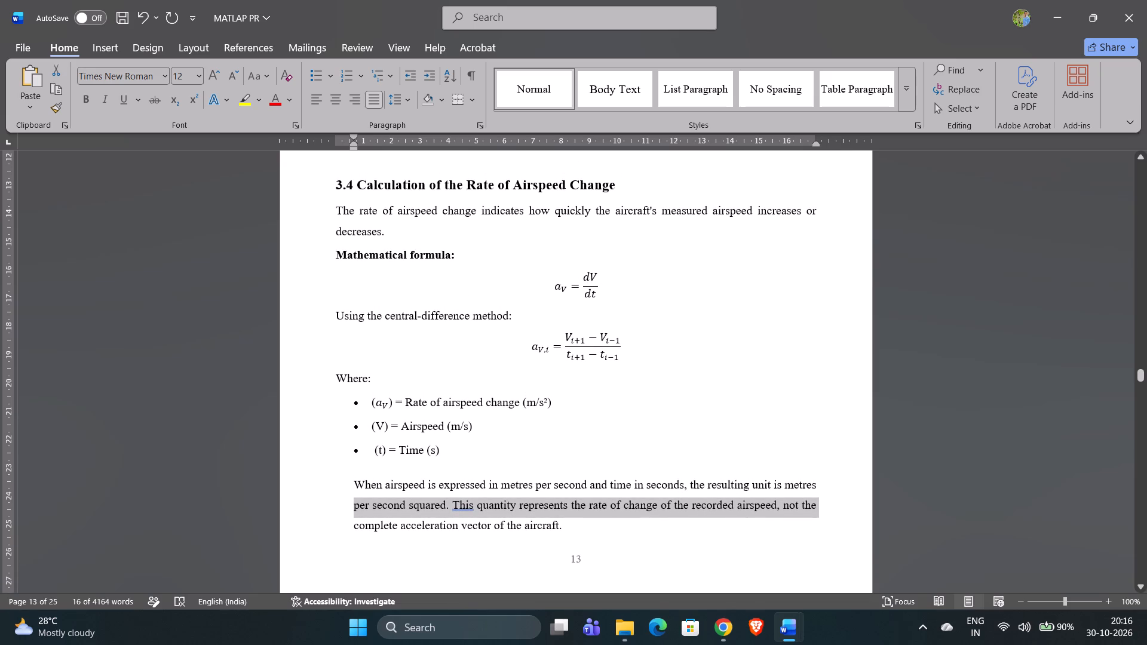
Remove the left indent from the "When airspeed is expressed…" paragraph below the 3.4 list.
click(356, 477)
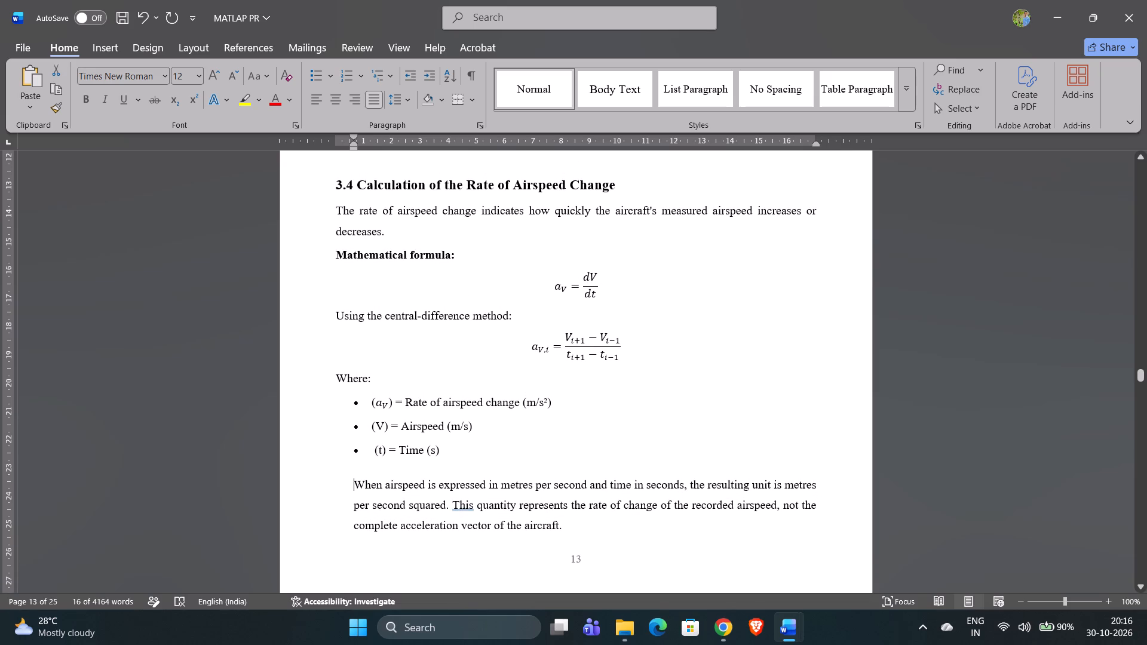
key(BackSpace)
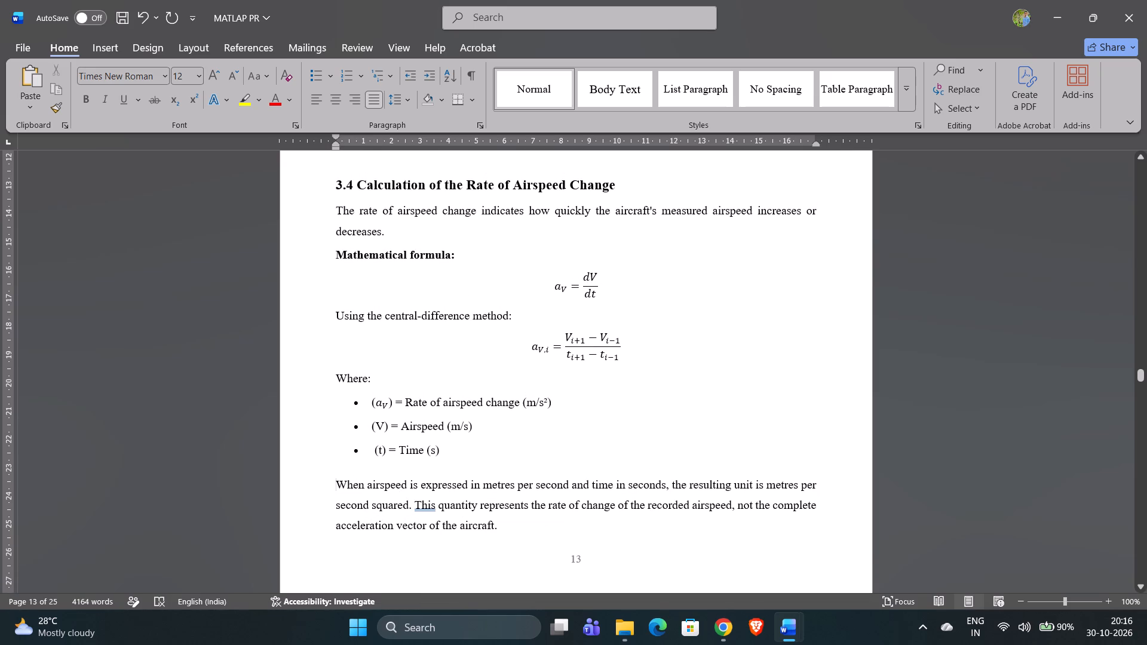
Clear the grammar flag on "This" in the "When airspeed is expressed…" paragraph.
scroll(356, 477, down, 3)
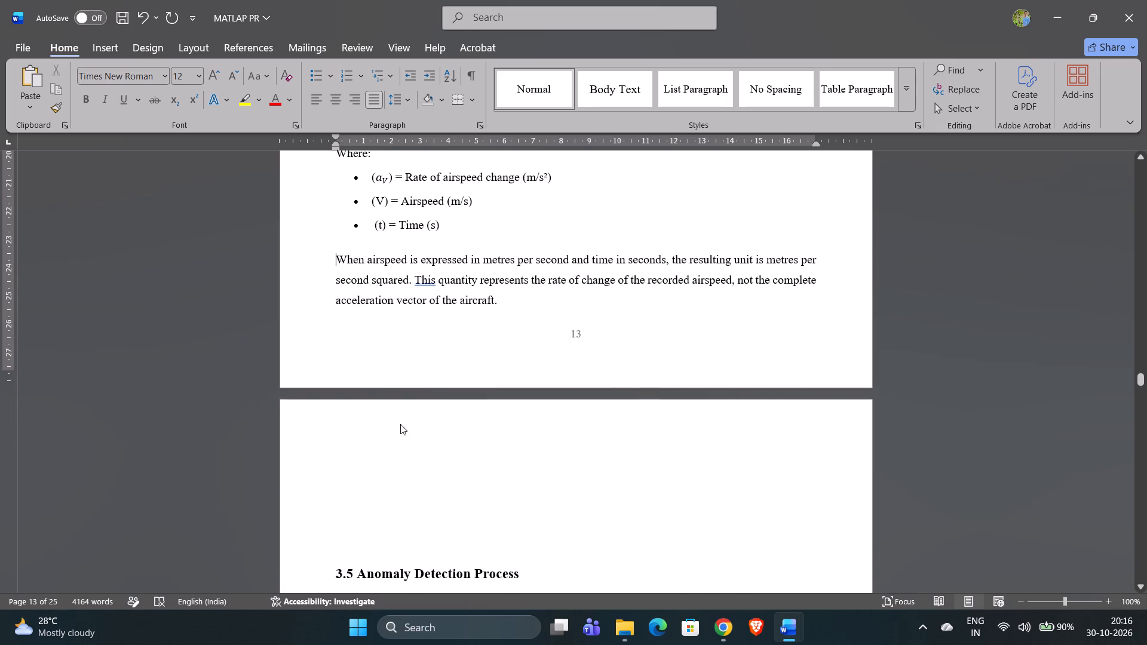
click(424, 276)
right_click(424, 276)
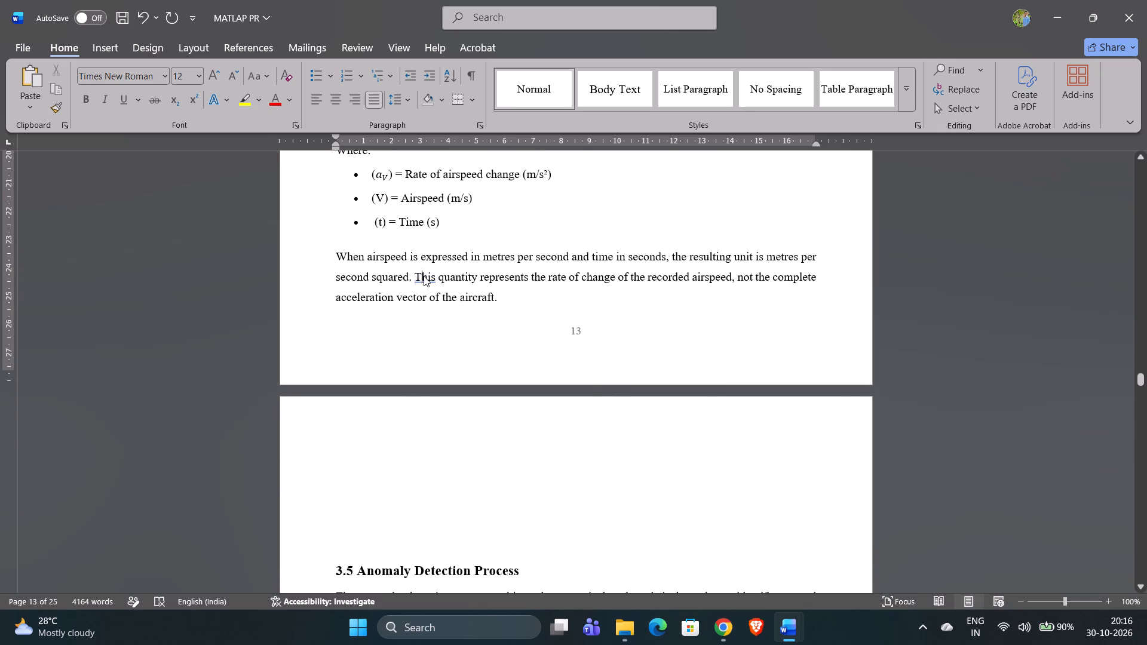
click(373, 286)
Delete the empty lines above the "3.5 Anomaly Detection Process" heading so it starts at the top of its page.
scroll(373, 286, down, 2)
click(359, 318)
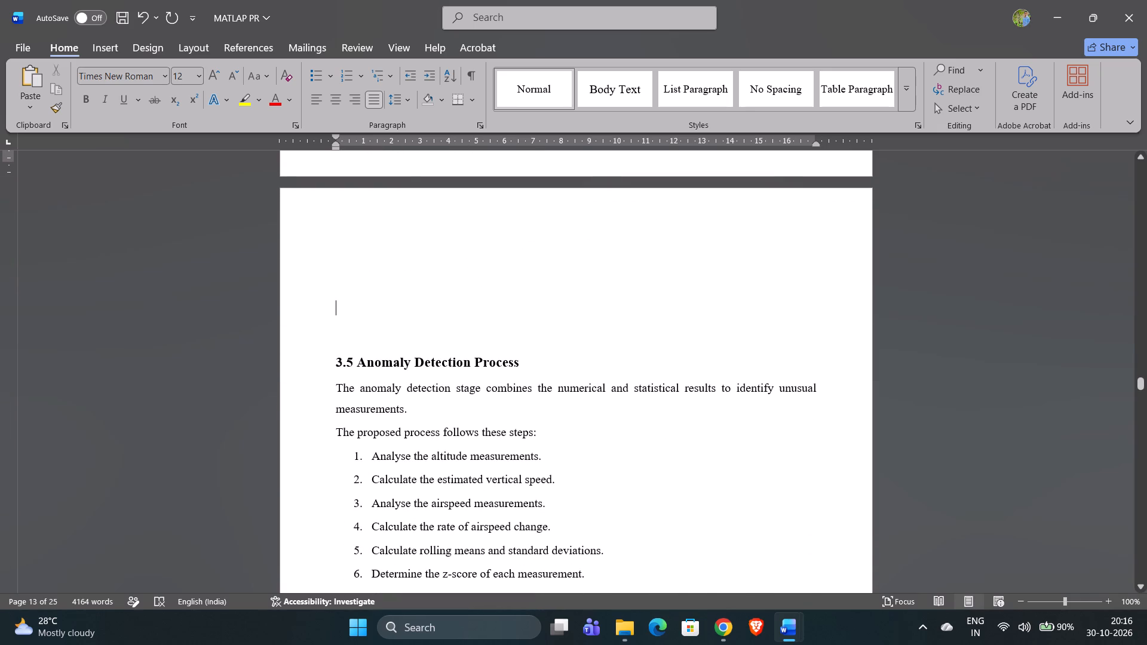
key(BackSpace)
key(BackSpace)
key(BackSpace)
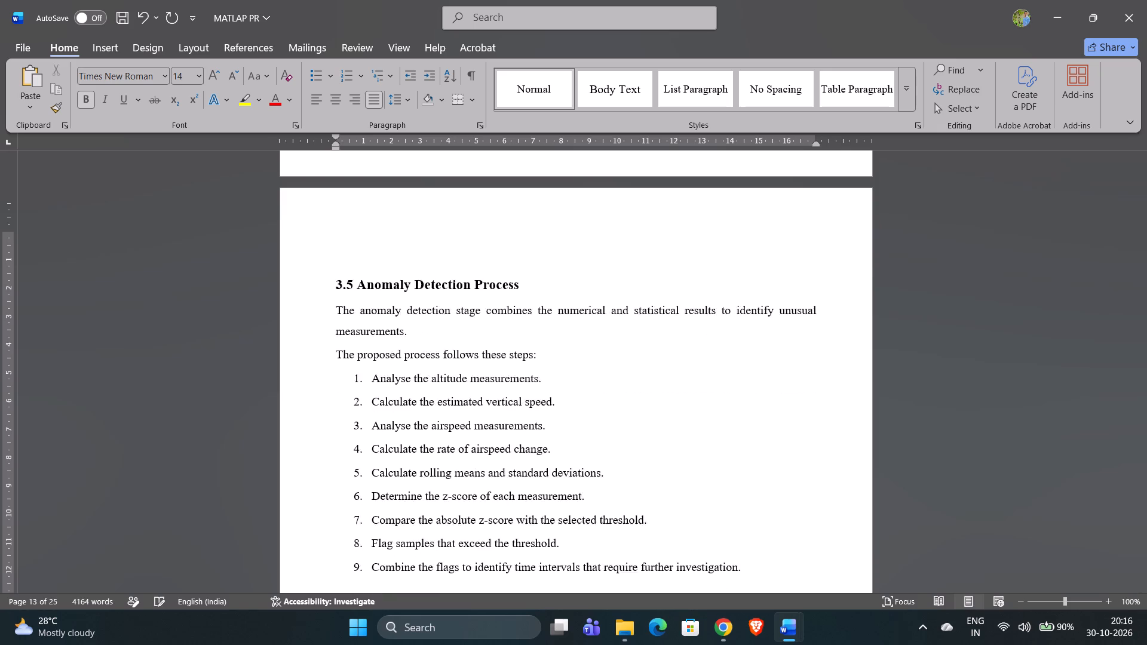
scroll(359, 318, down, 5)
scroll(359, 318, up, 4)
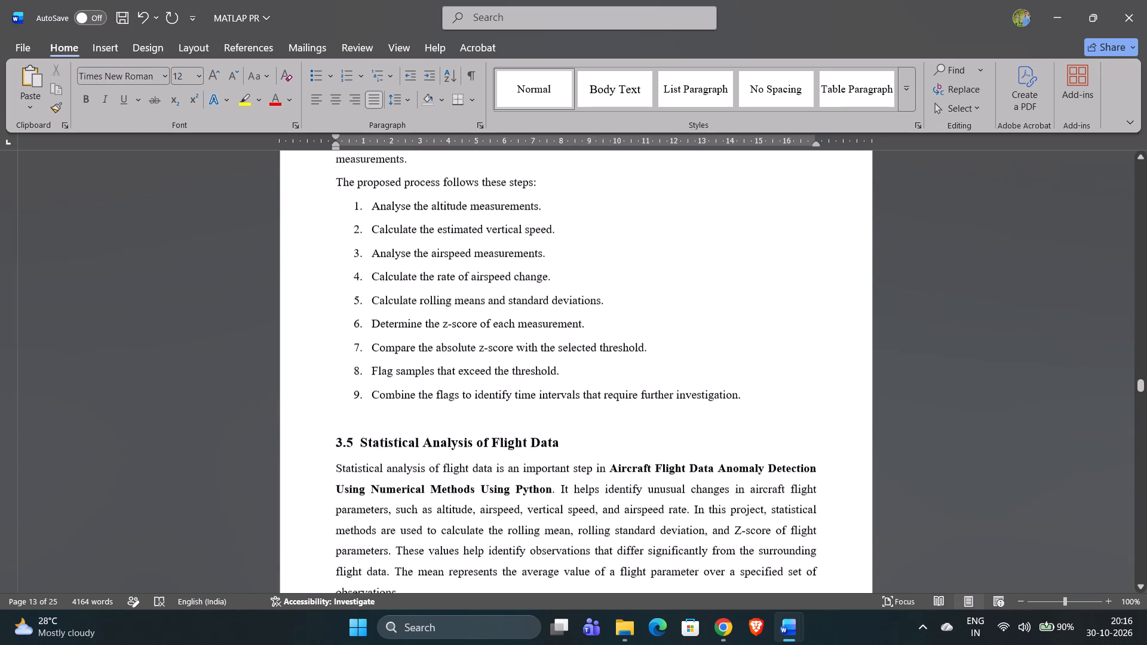
scroll(359, 318, up, 1)
click(346, 248)
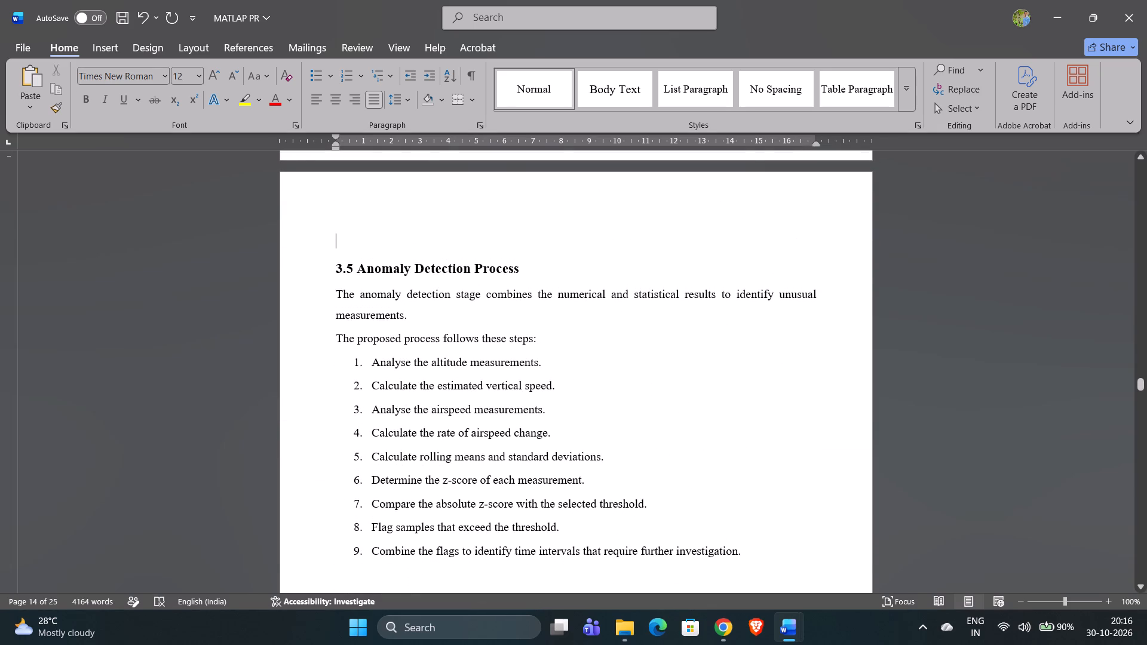
key(BackSpace)
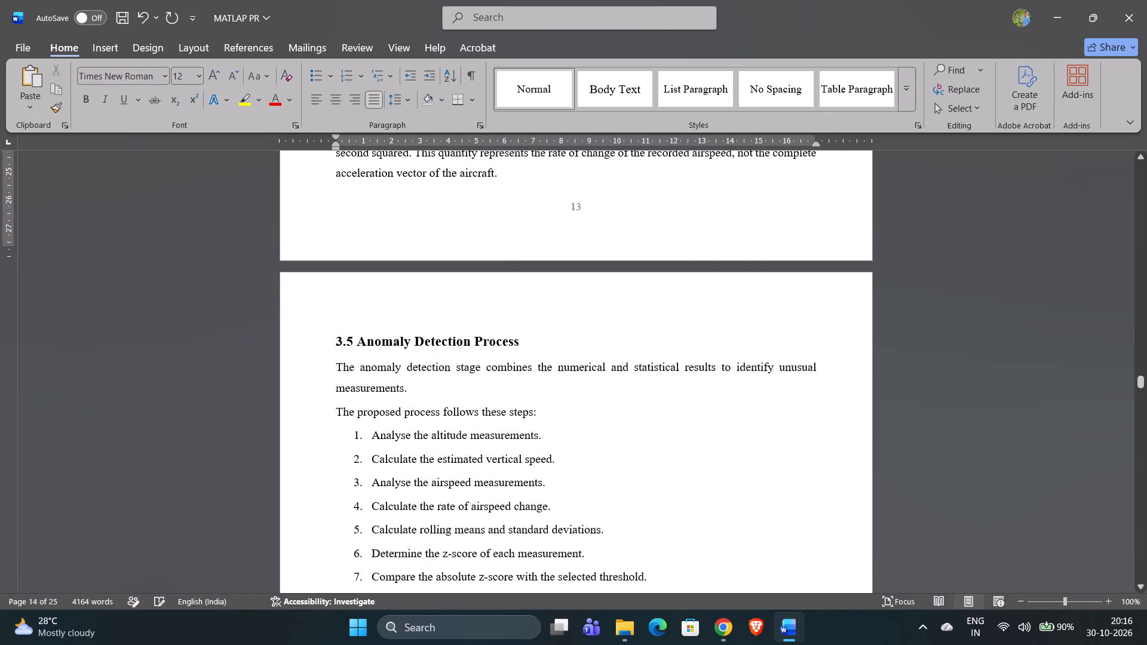
Delete the whole "3.5 Interpretation of the Example" section, from its heading through the specific excess power equation.
scroll(346, 248, up, 1)
scroll(346, 248, down, 5)
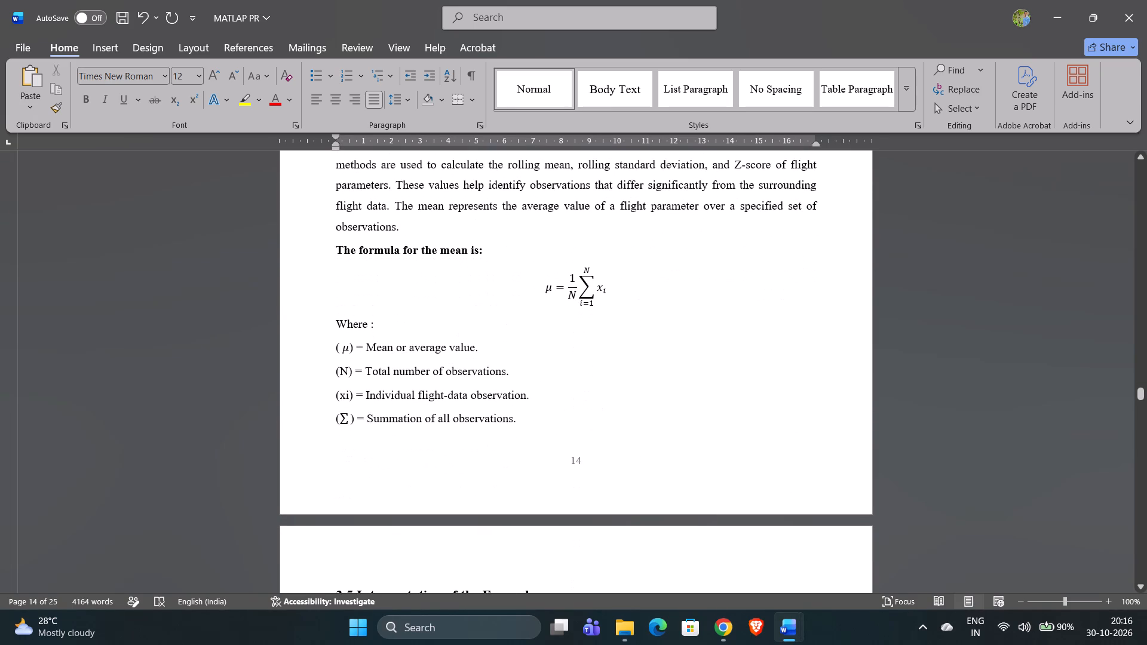
scroll(346, 248, down, 2)
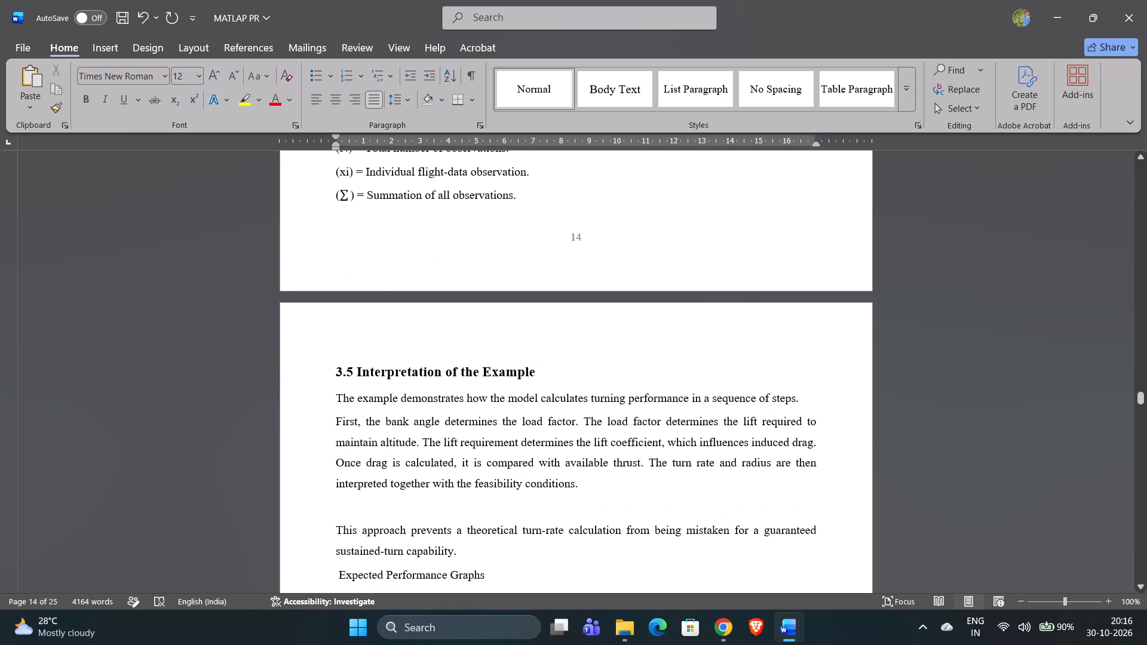
scroll(404, 386, down, 1)
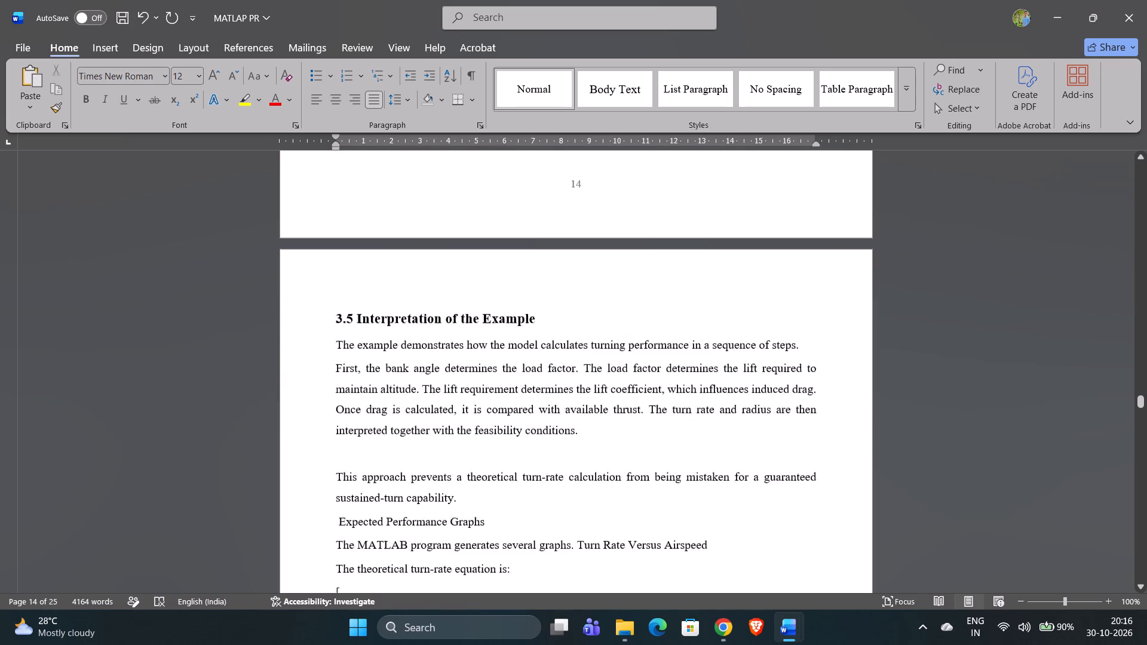
scroll(404, 386, down, 1)
scroll(404, 386, up, 2)
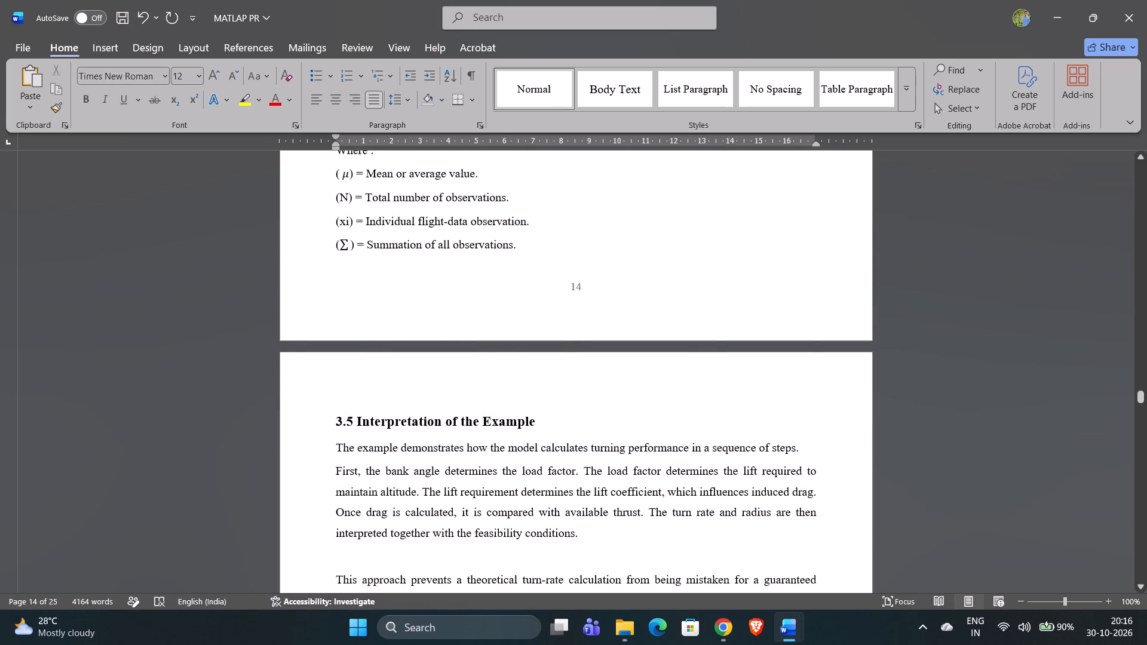
drag(342, 415, 388, 603)
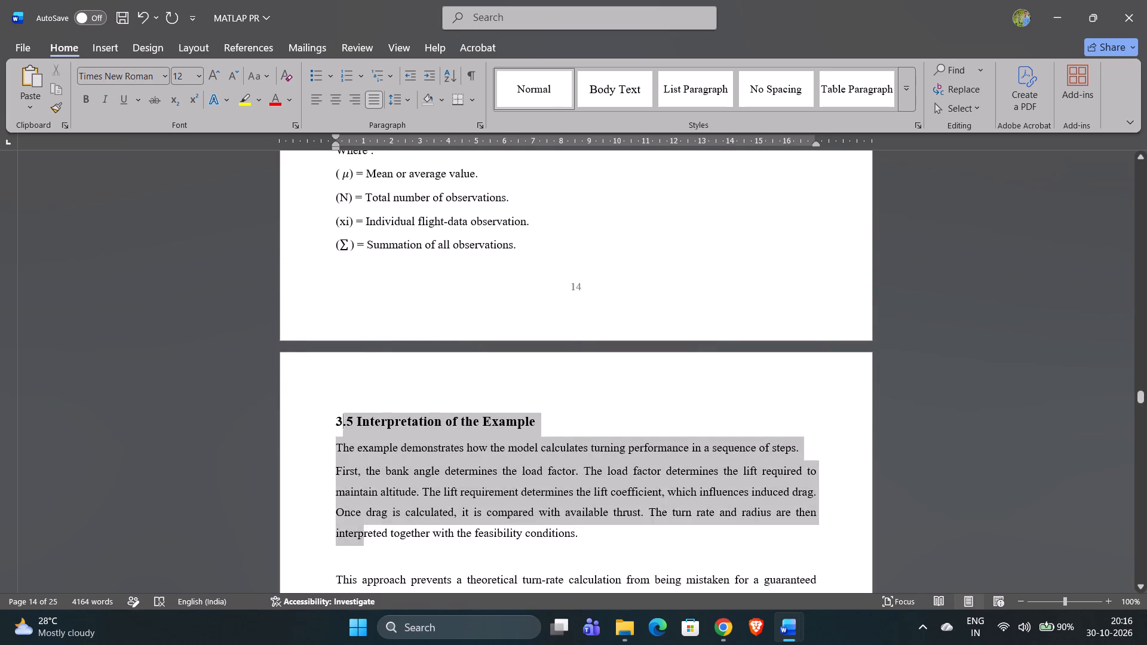
drag(388, 603, 416, 576)
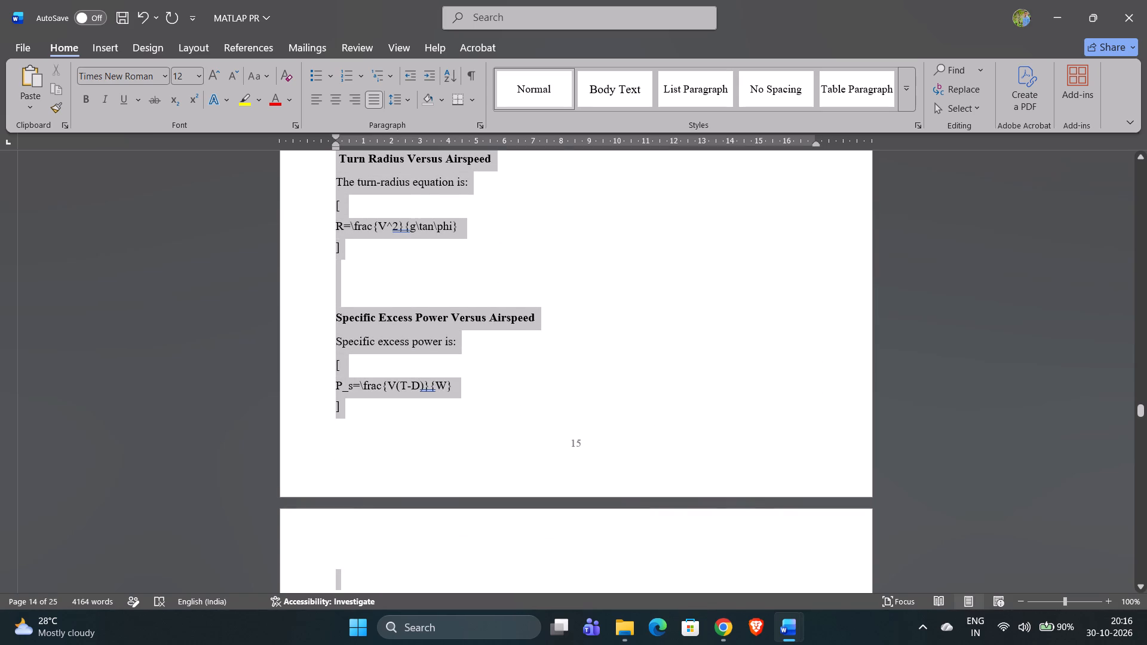
drag(416, 576, 359, 272)
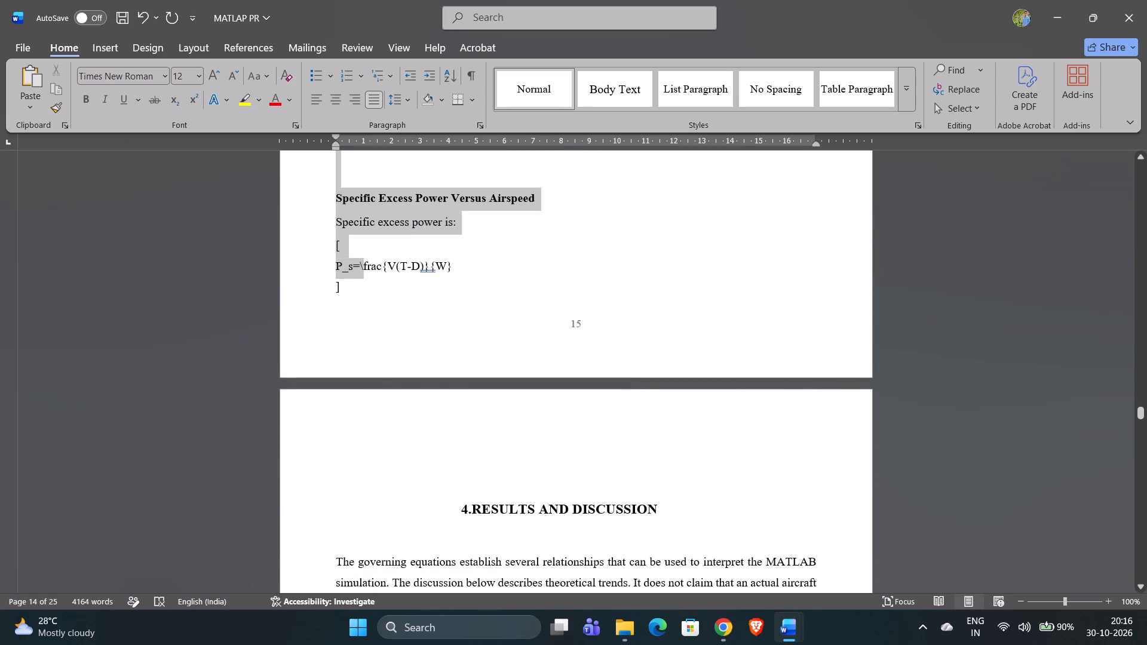
drag(359, 272, 362, 296)
key(BackSpace)
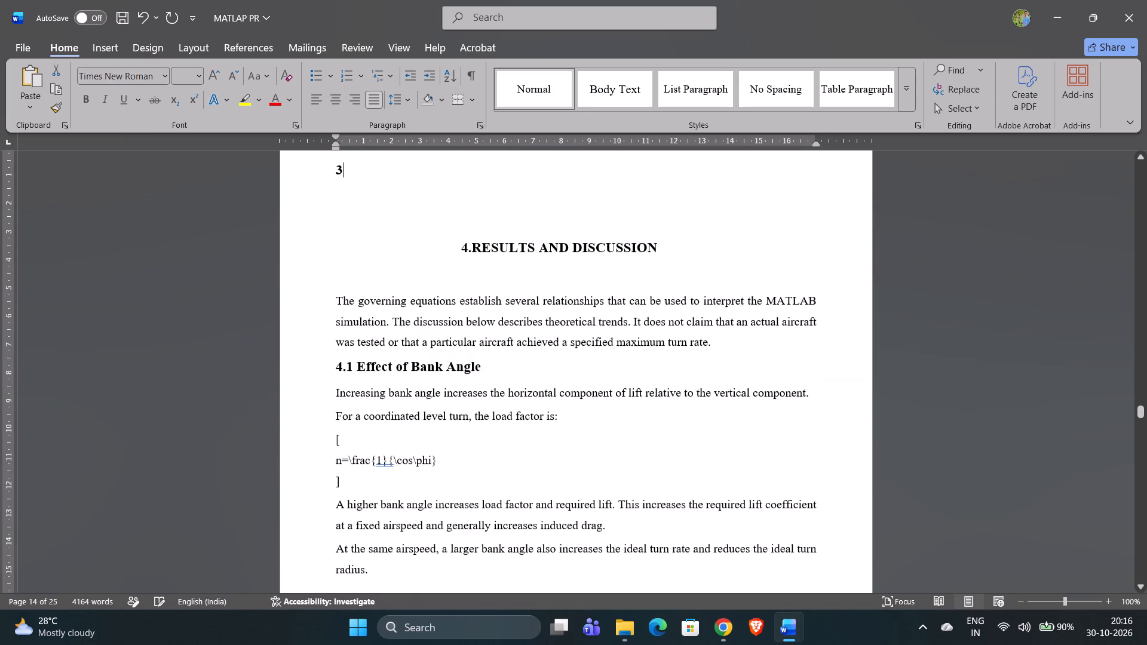
scroll(362, 296, up, 1)
key(BackSpace)
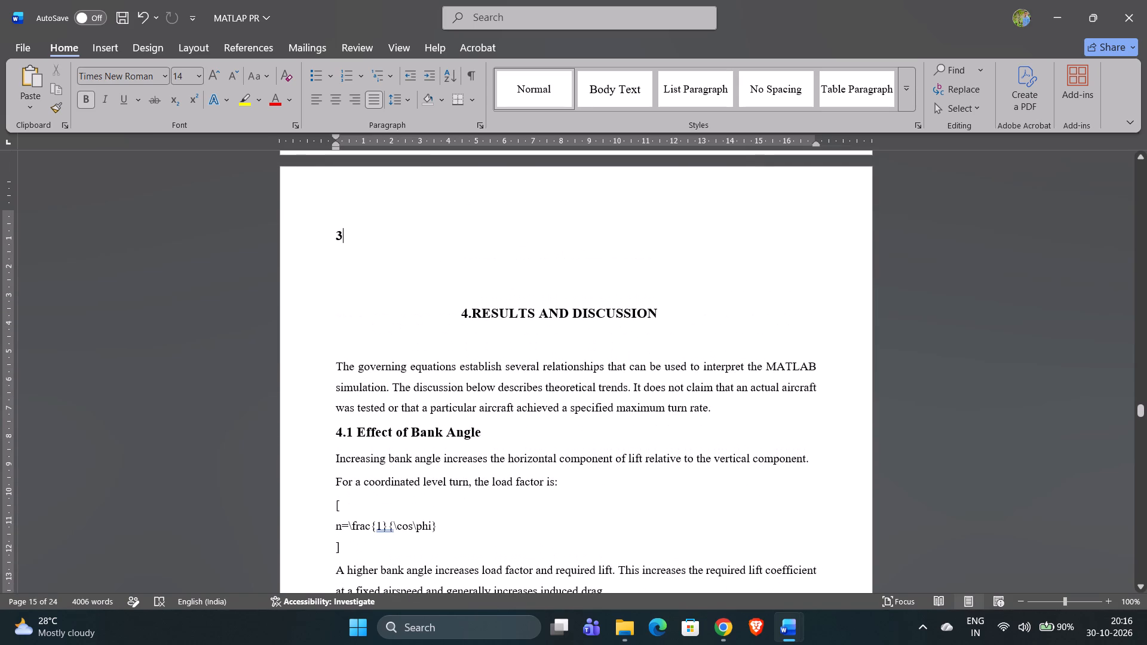
Delete the empty lines above the "4.RESULTS AND DISCUSSION" heading.
click(440, 290)
key(BackSpace)
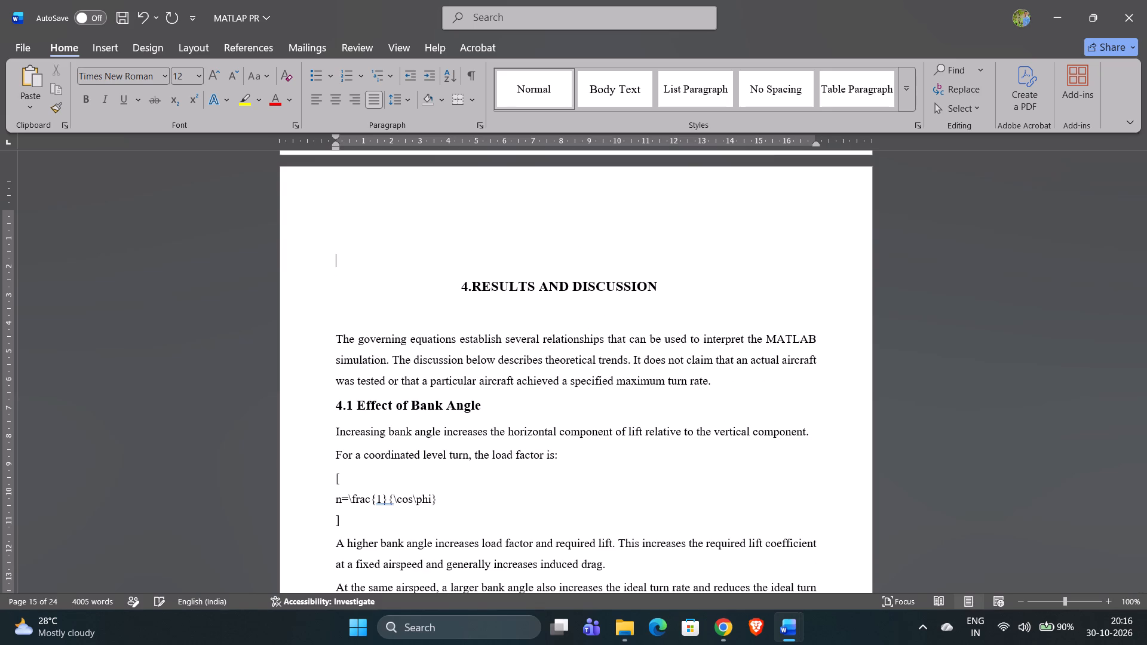
key(BackSpace)
key(BackSpace)
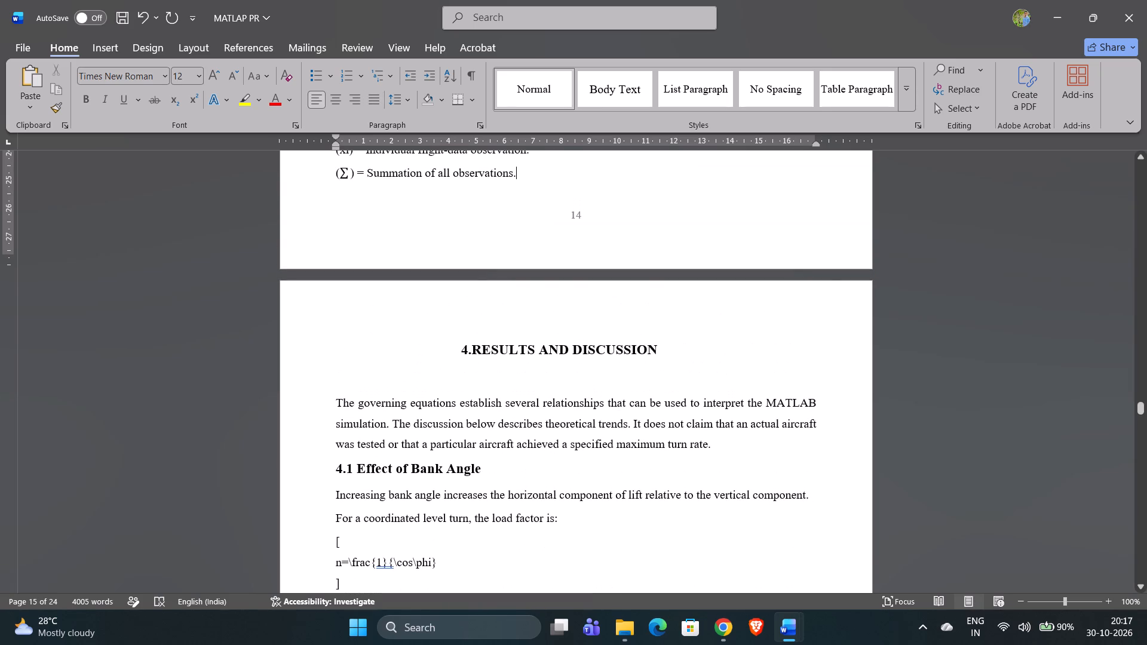
Increase the "4.RESULTS AND DISCUSSION" heading's font size to 16.
scroll(440, 290, up, 2)
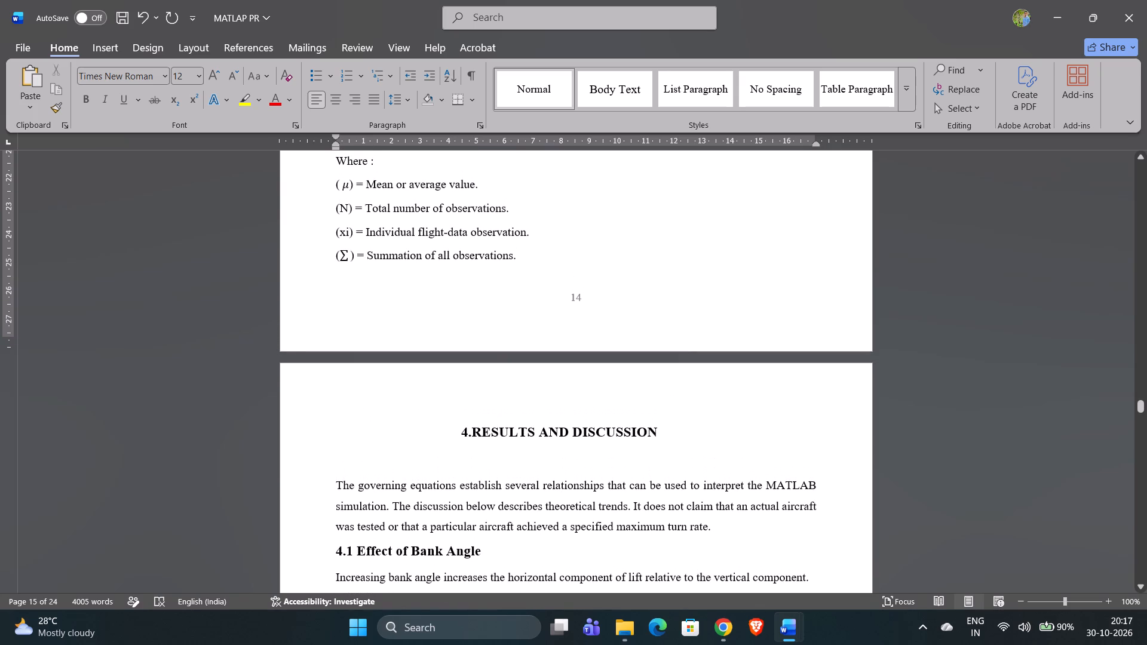
drag(462, 426, 679, 420)
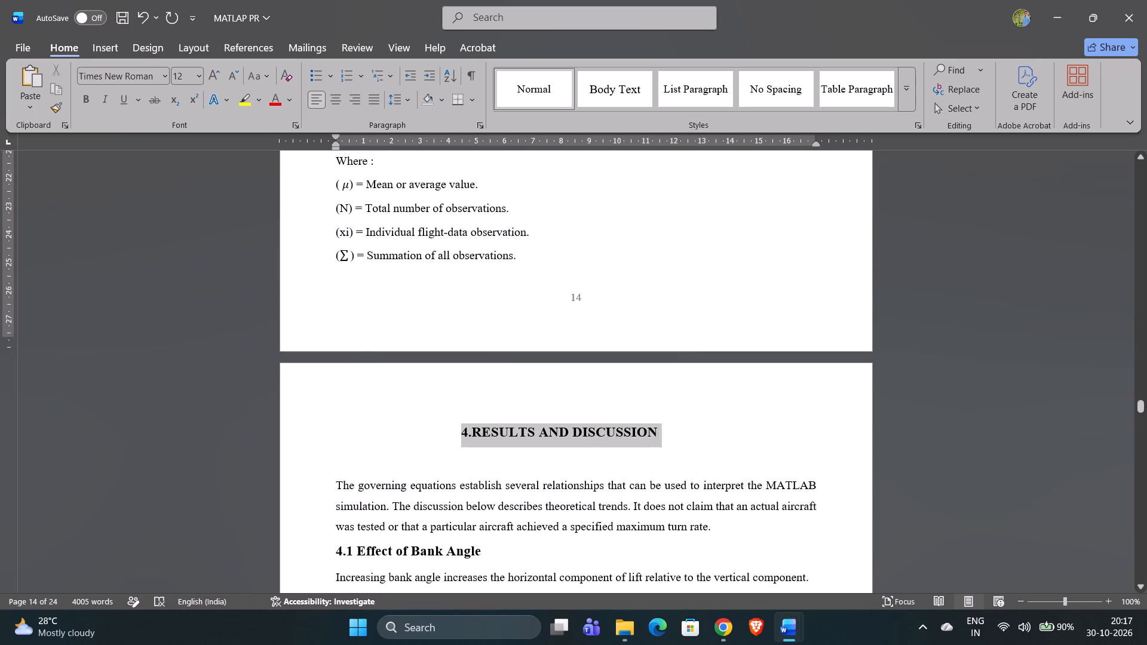
drag(679, 420, 693, 417)
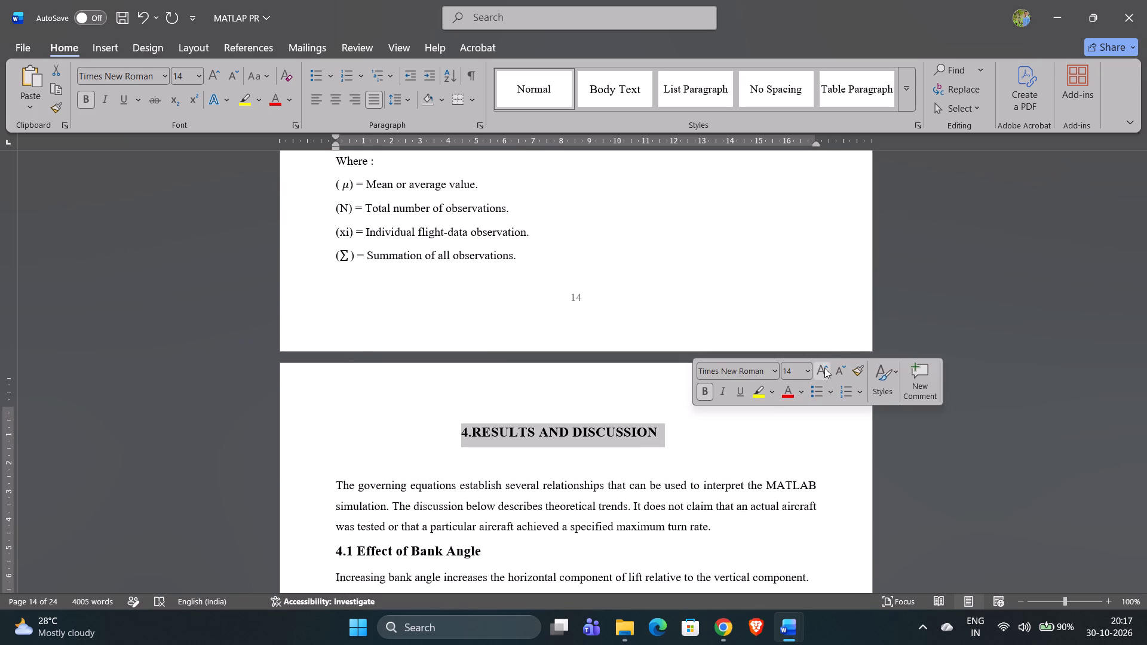
click(824, 368)
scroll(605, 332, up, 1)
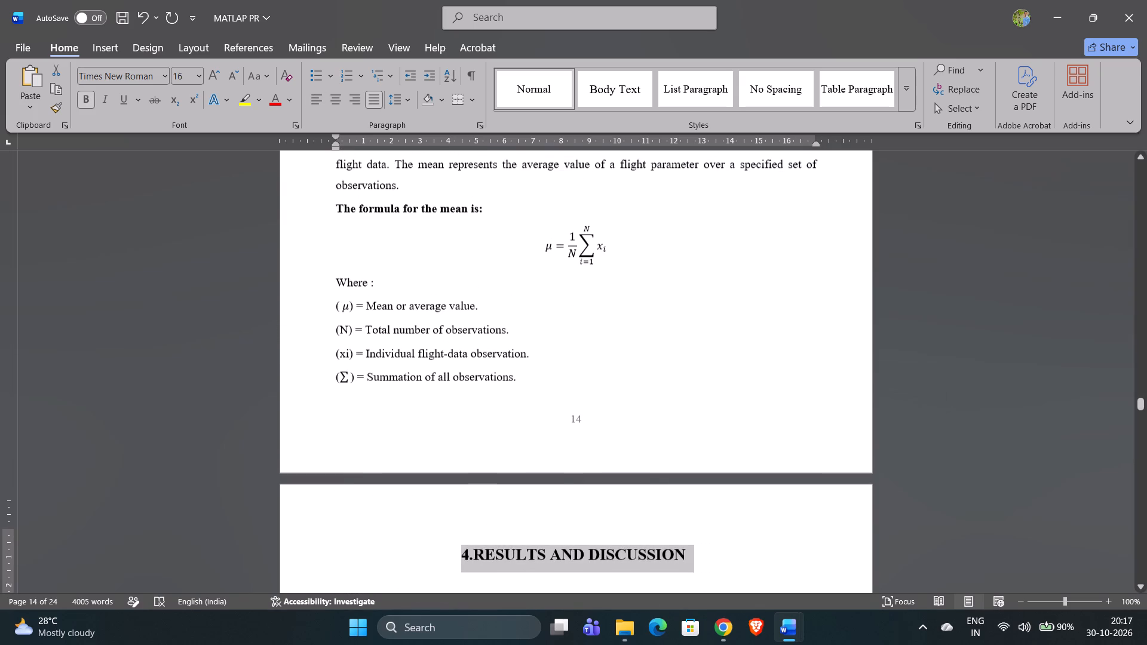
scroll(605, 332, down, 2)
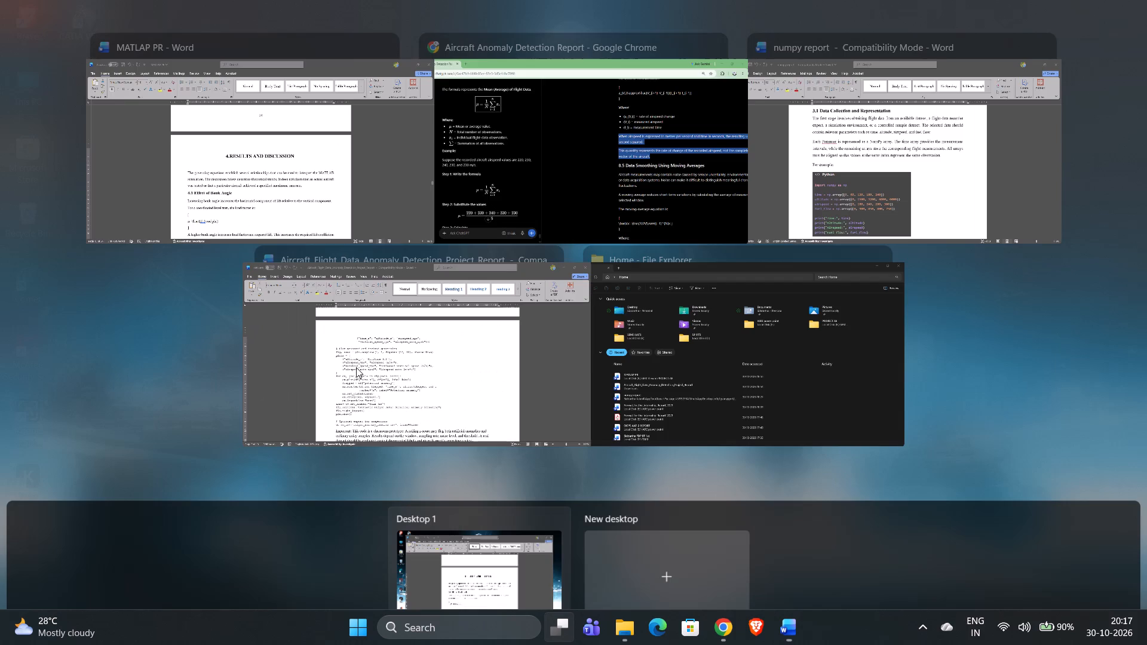
click(634, 185)
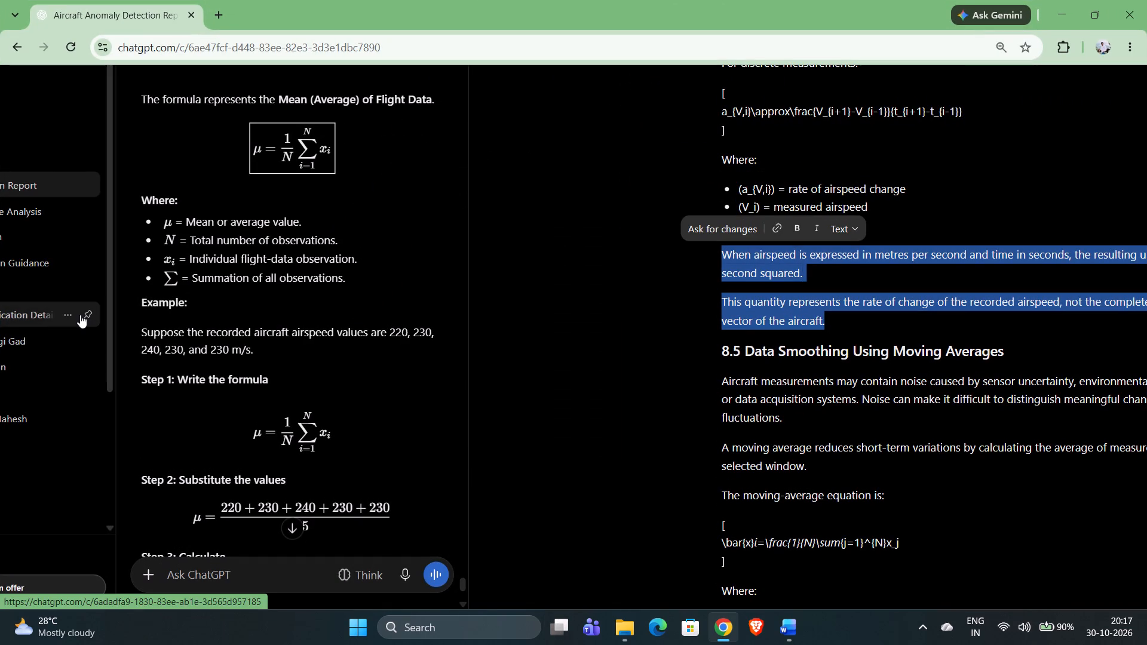
scroll(405, 278, up, 7)
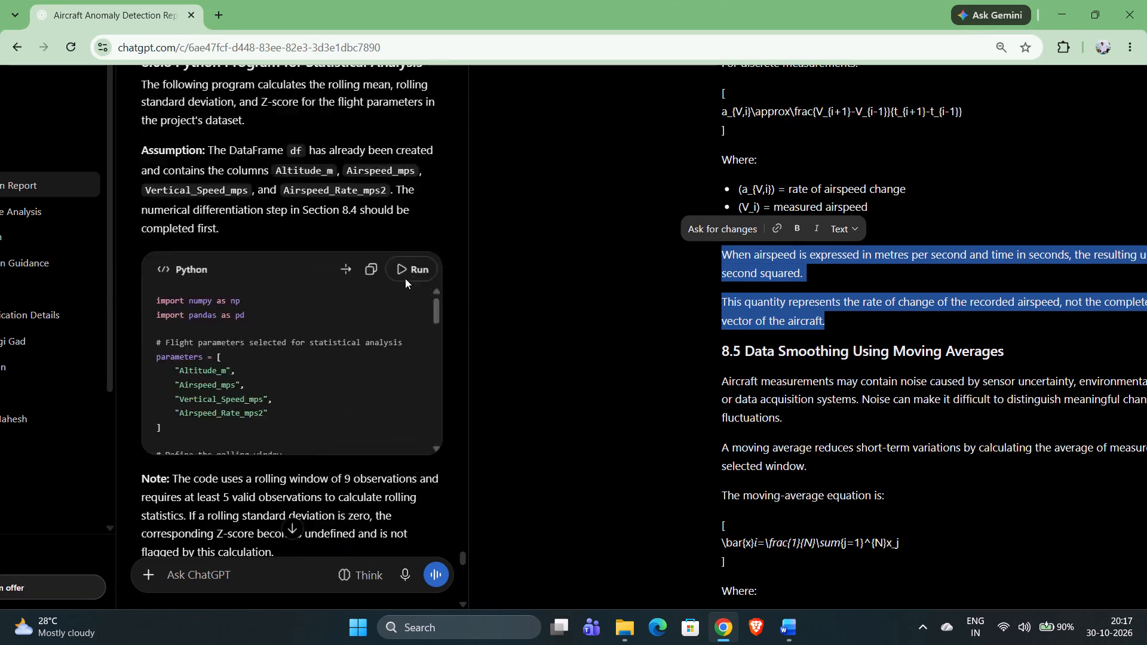
scroll(405, 278, up, 2)
scroll(405, 278, down, 6)
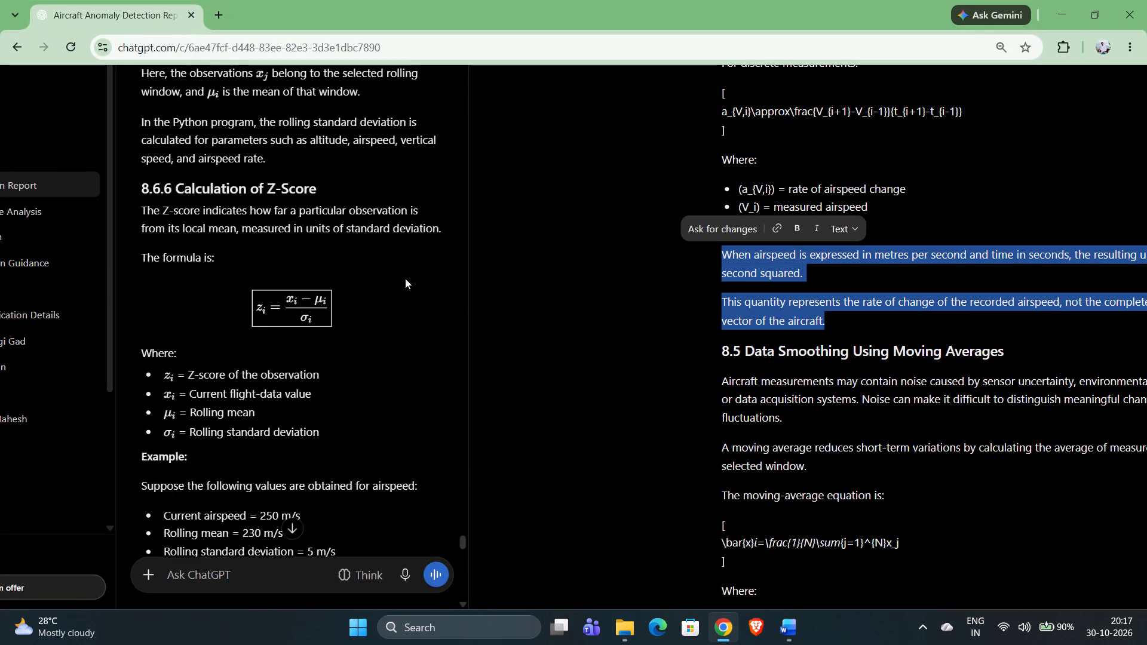
scroll(405, 278, up, 16)
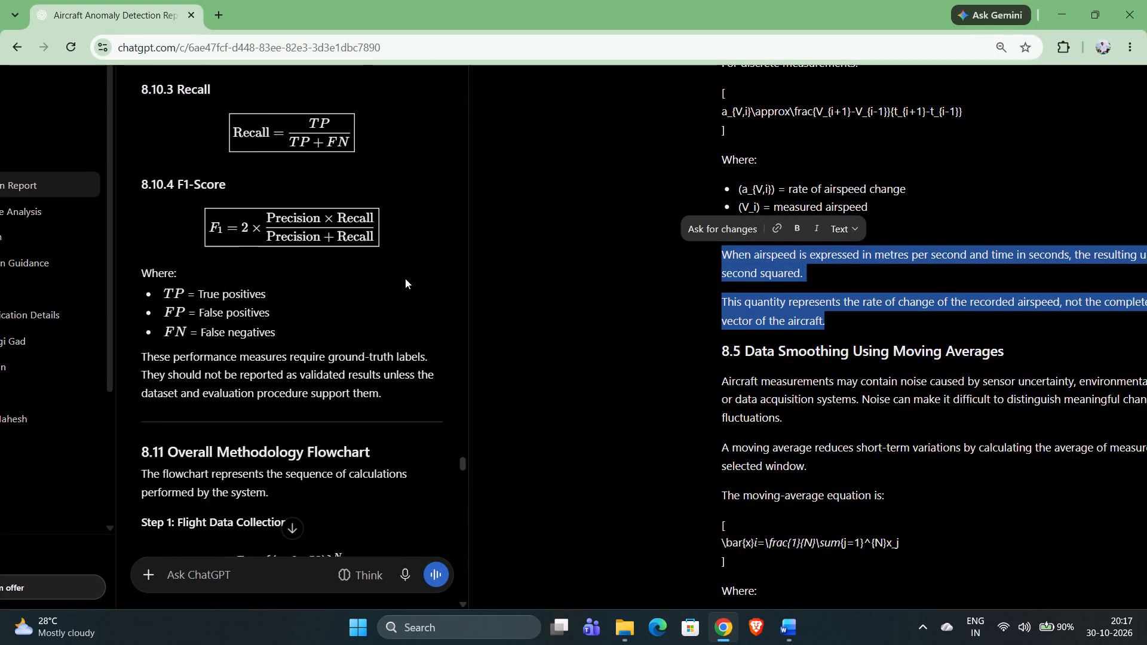
scroll(405, 278, up, 7)
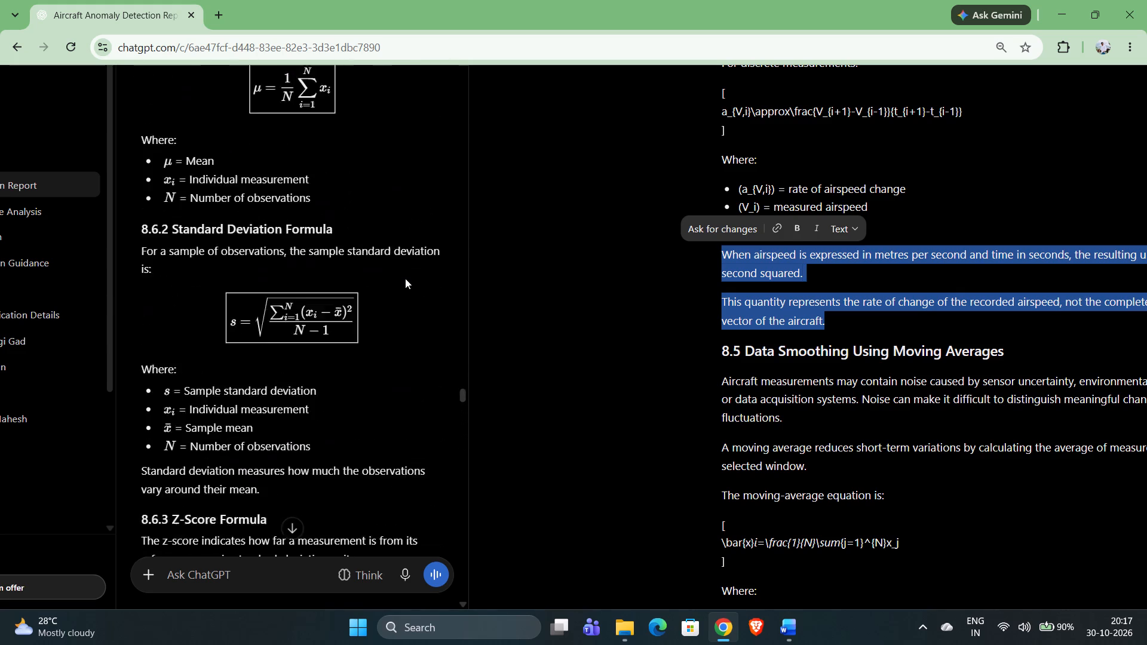
scroll(405, 278, up, 5)
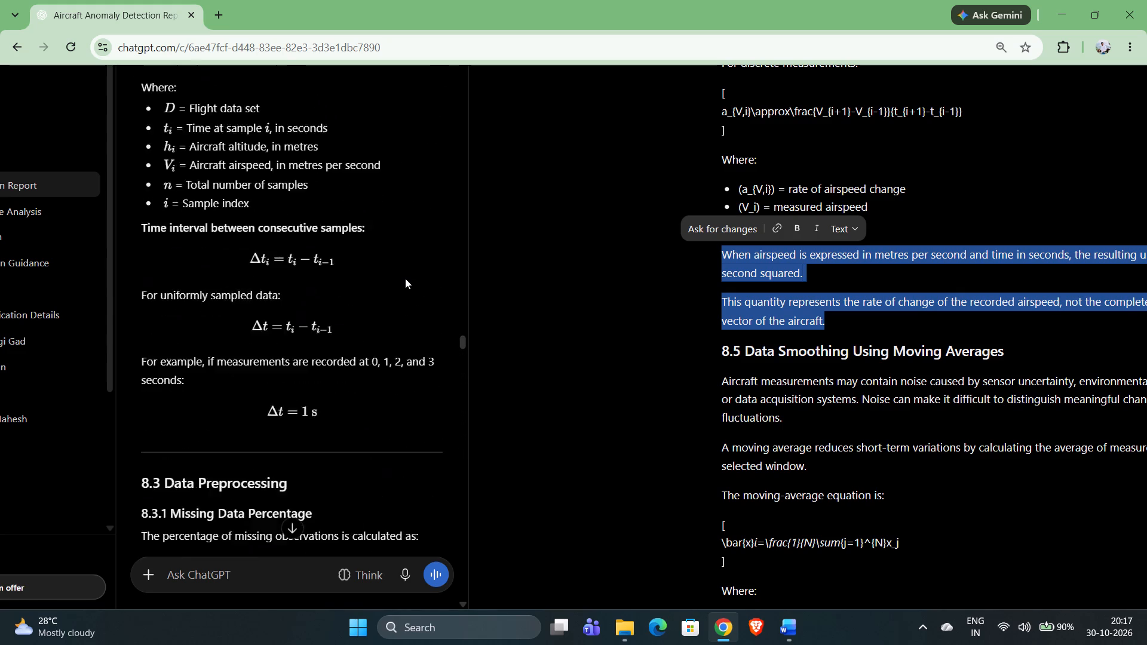
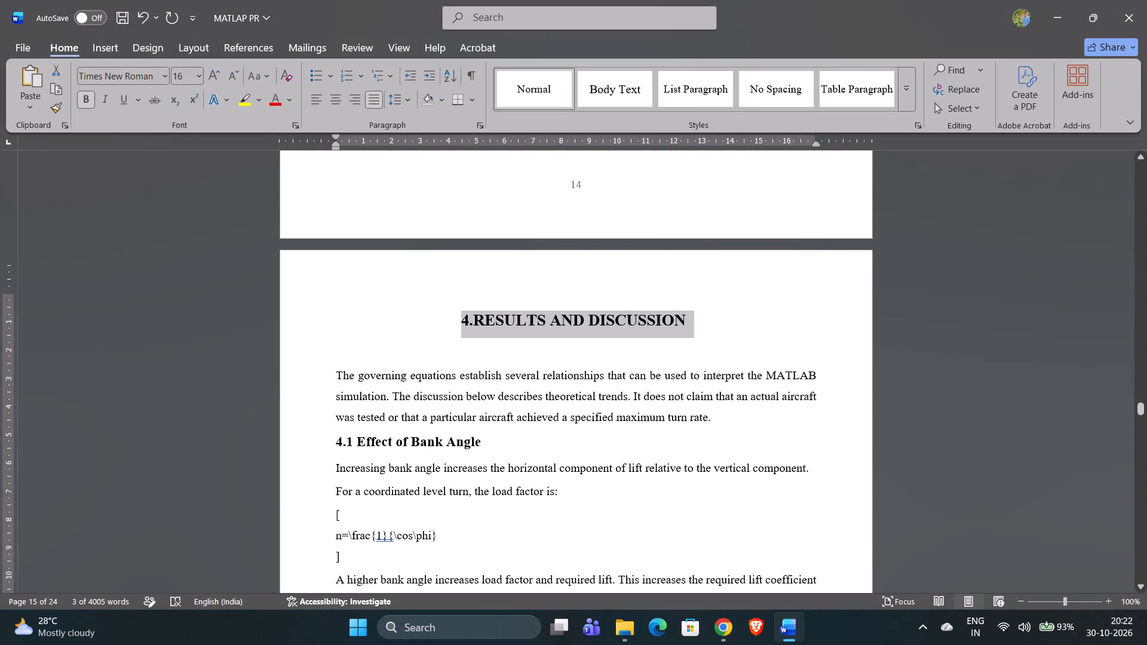
drag(359, 373, 665, 415)
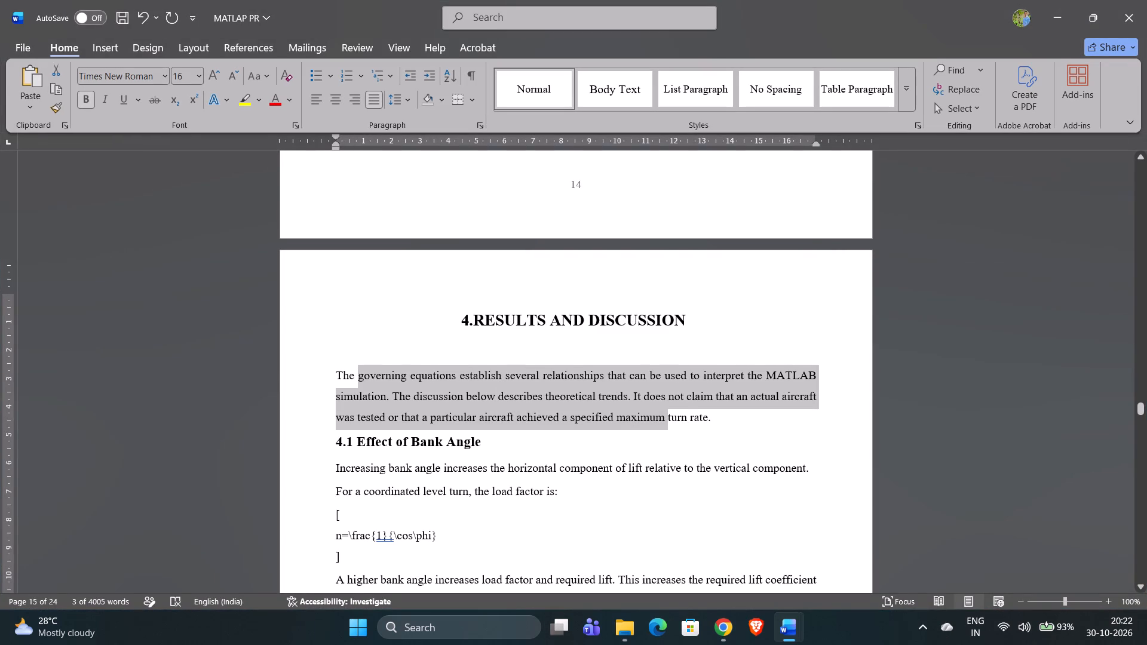
drag(665, 415, 709, 416)
drag(709, 416, 711, 417)
key(BackSpace)
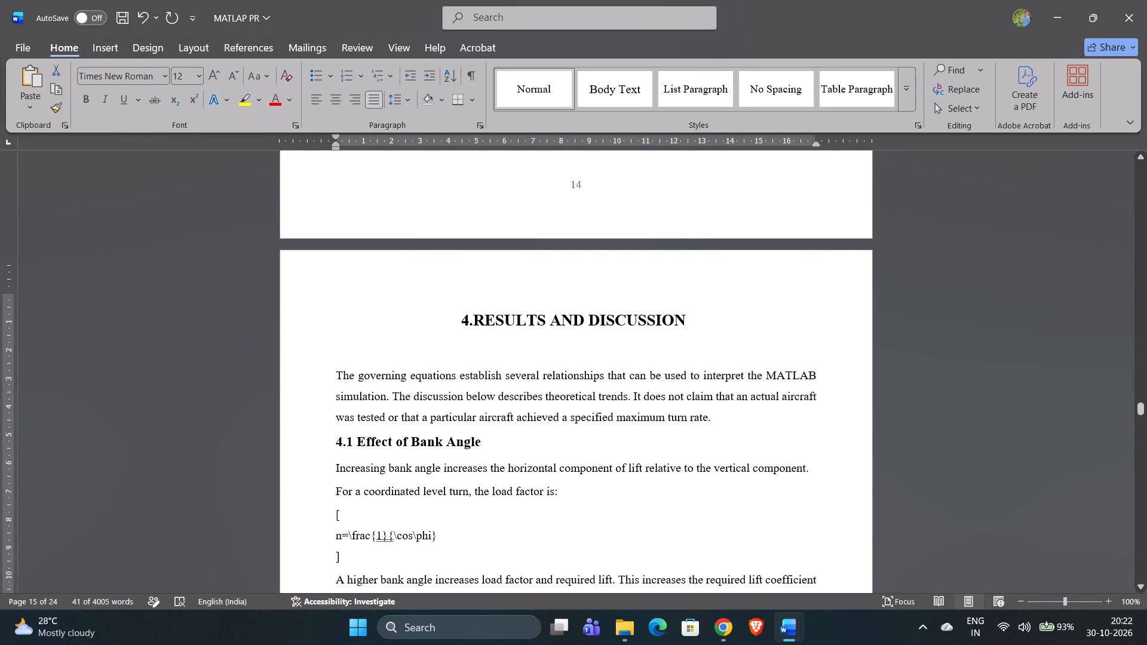
key(ctrl+v)
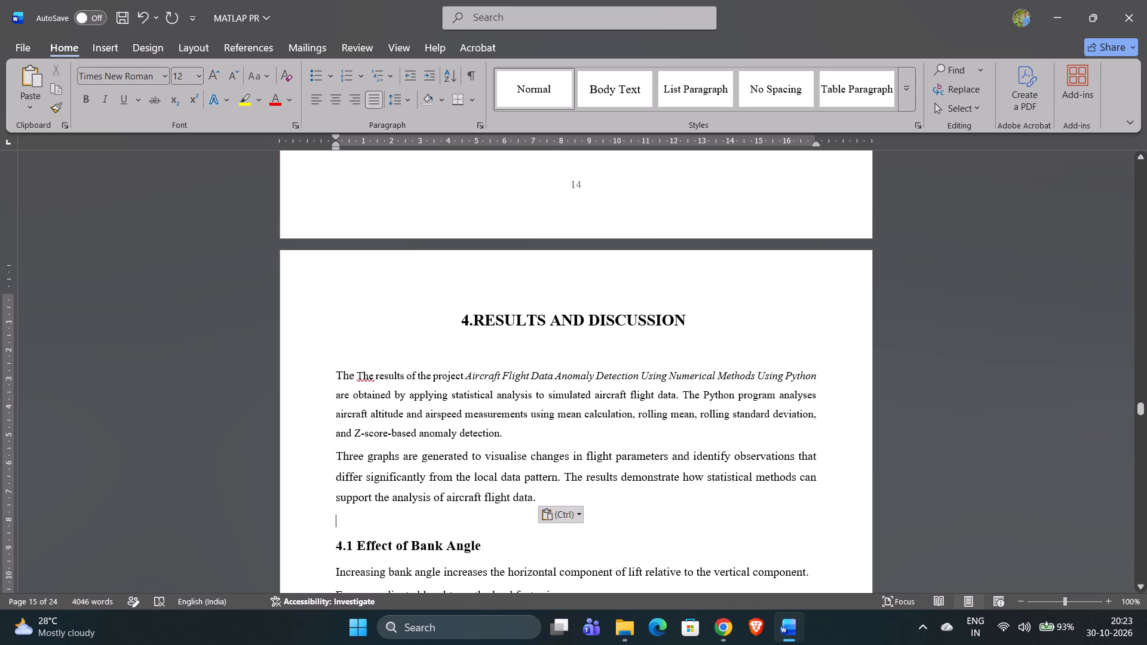
Delete the pasted introduction's first sentence, from the doubled "The The results of the project" through "simulated aircraft flight data.".
drag(333, 370, 679, 389)
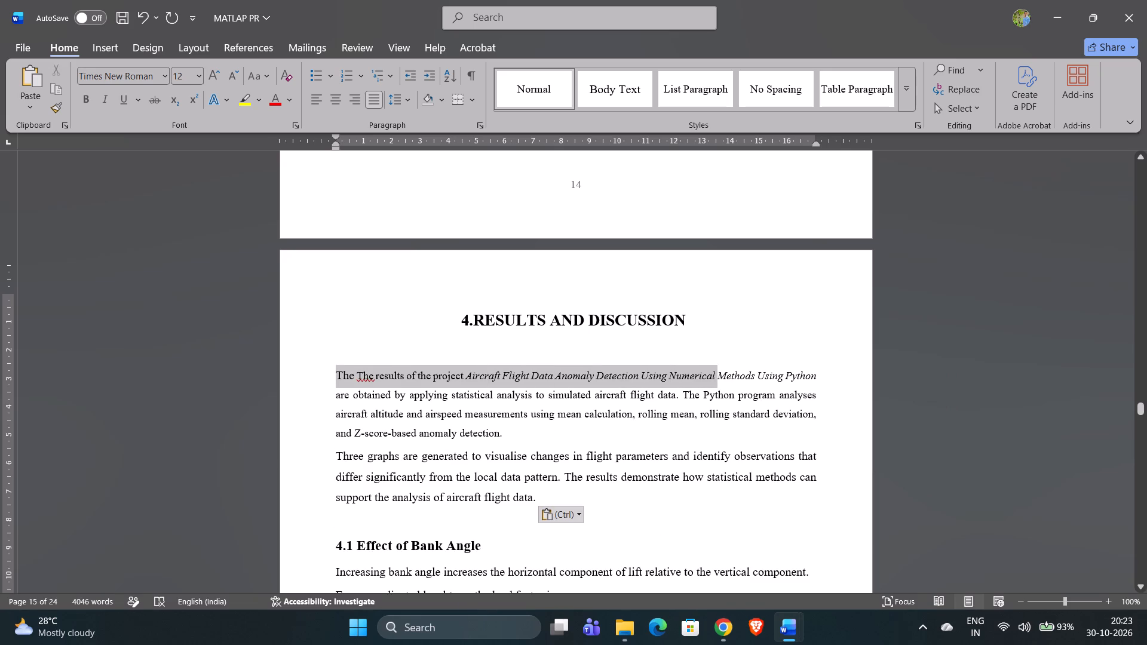
drag(679, 389, 680, 390)
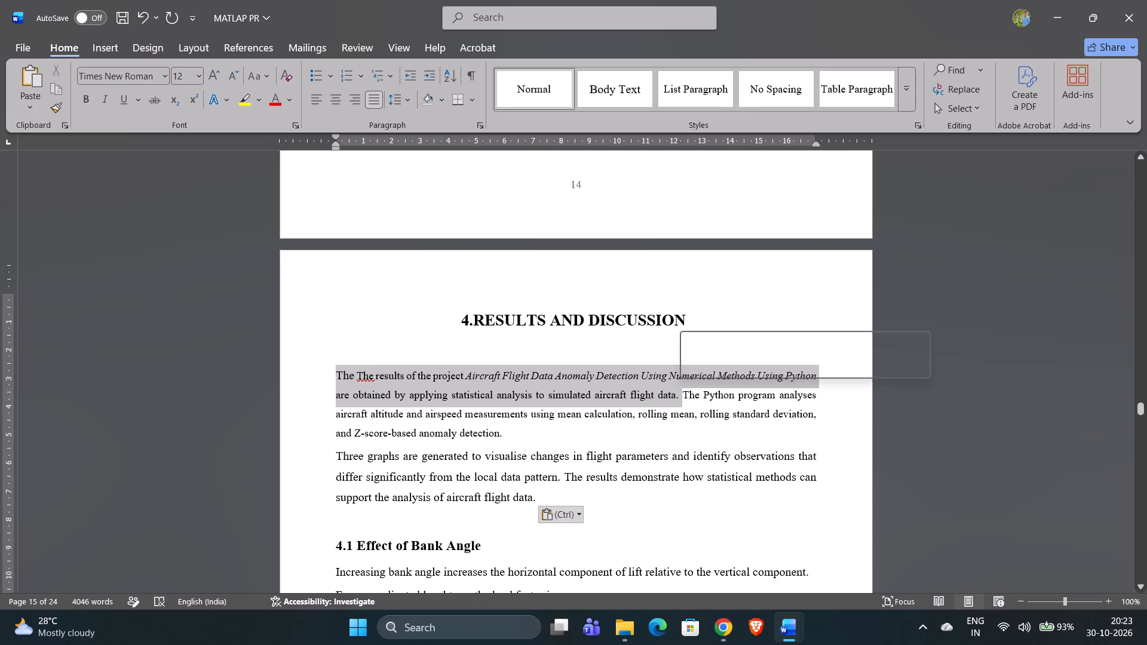
key(BackSpace)
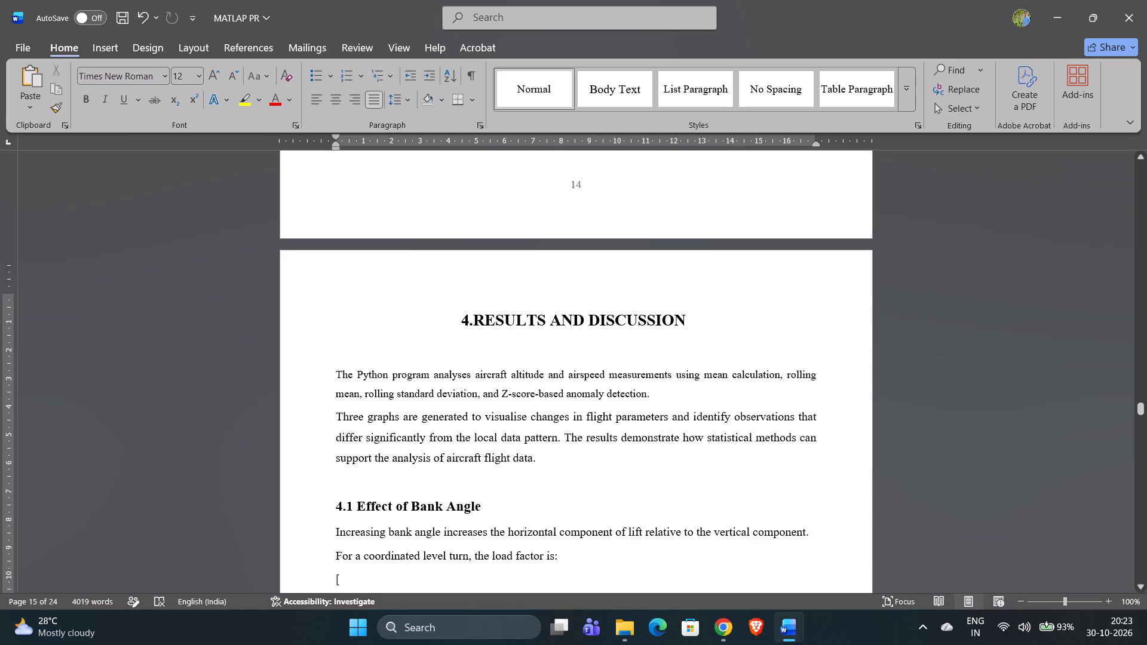
Delete "Three graphs are generated to visualise changes in" and join the remaining text to the preceding paragraph with a space.
click(337, 416)
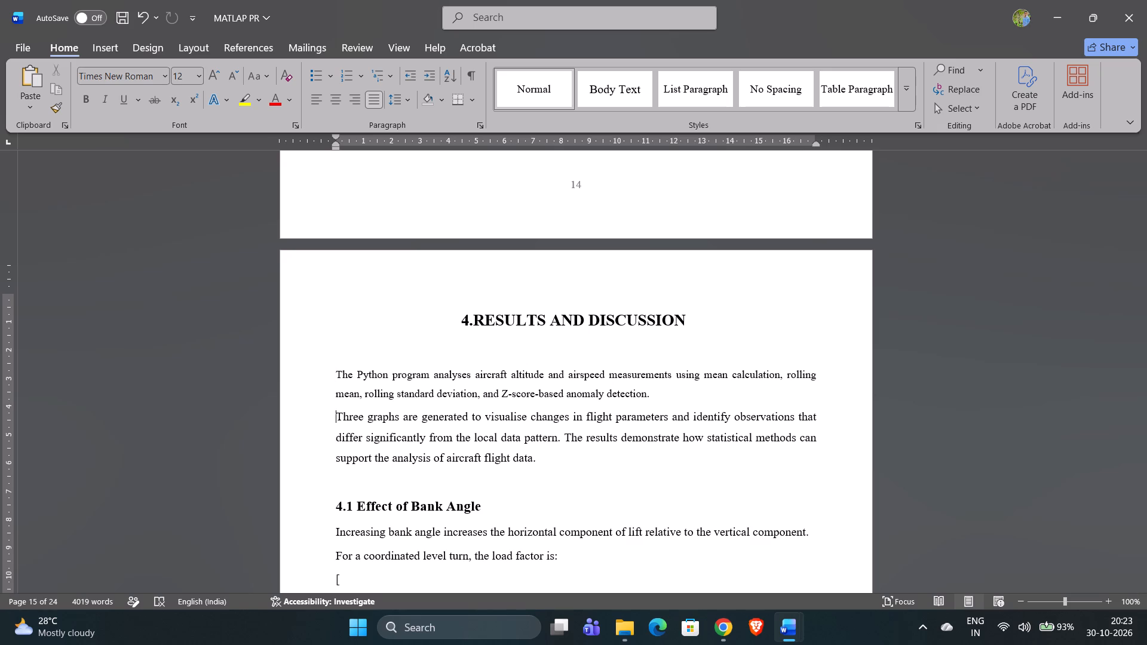
drag(337, 416, 483, 411)
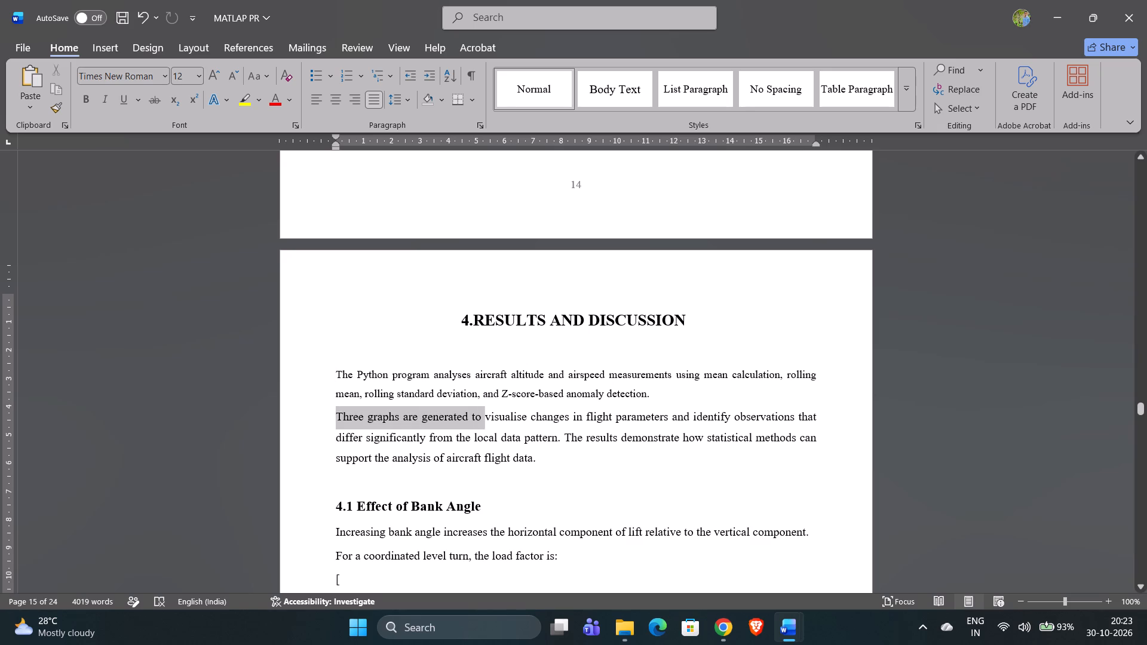
drag(483, 411, 484, 410)
drag(484, 410, 483, 410)
drag(483, 410, 473, 409)
drag(473, 409, 477, 409)
drag(477, 409, 551, 407)
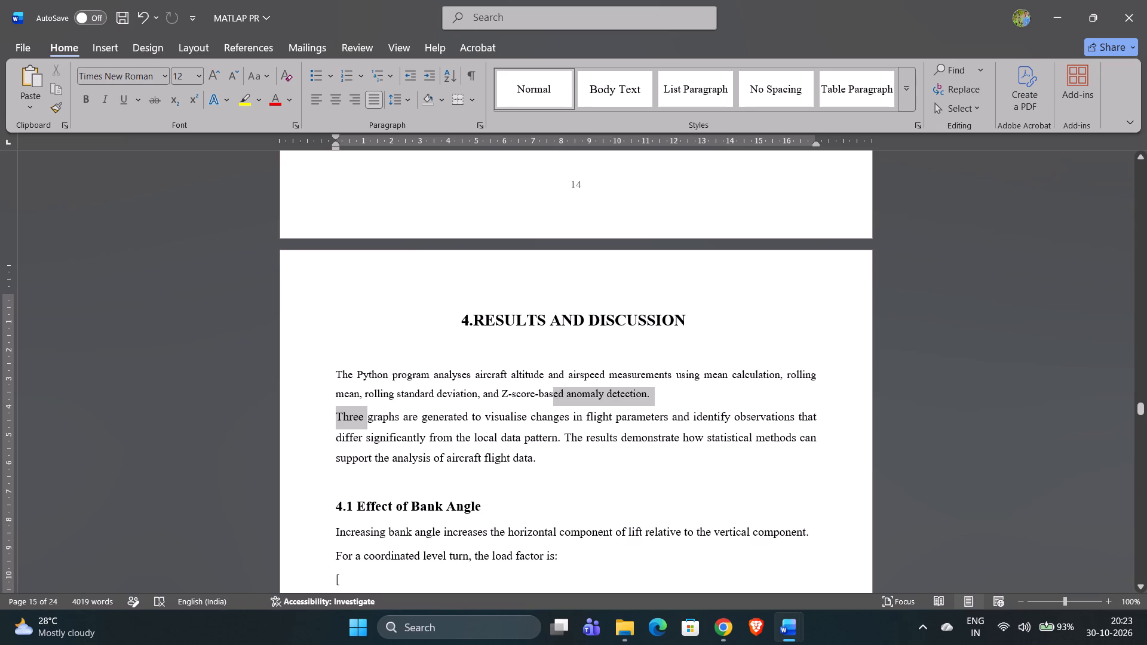
drag(551, 407, 589, 410)
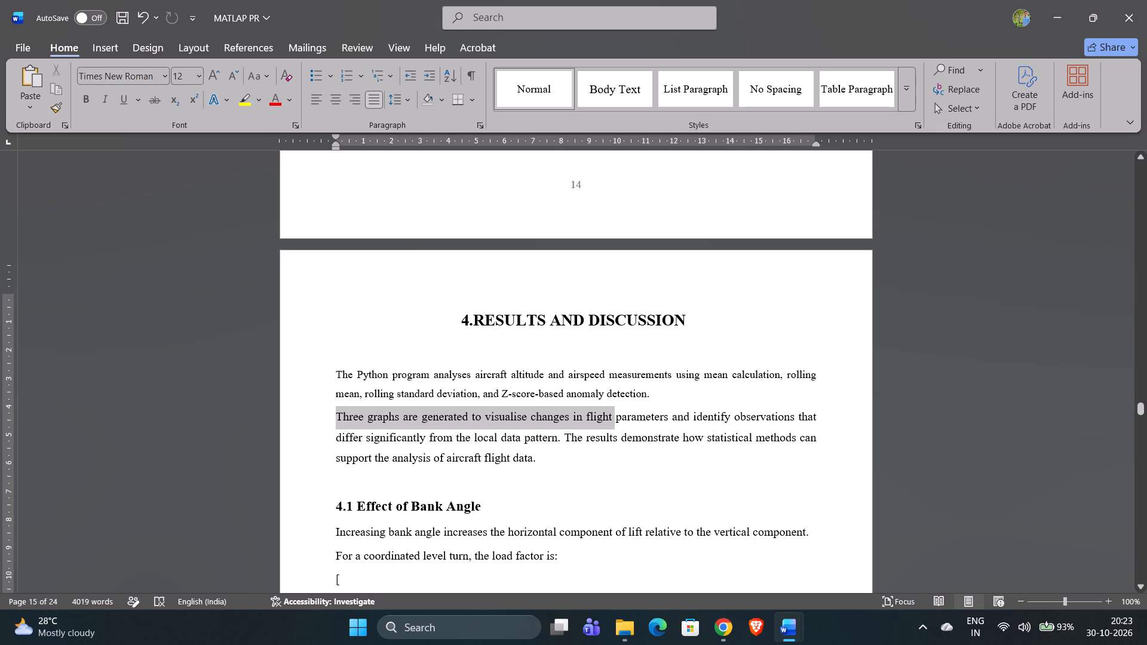
drag(589, 410, 585, 411)
drag(585, 411, 586, 411)
drag(586, 411, 582, 412)
key(BackSpace)
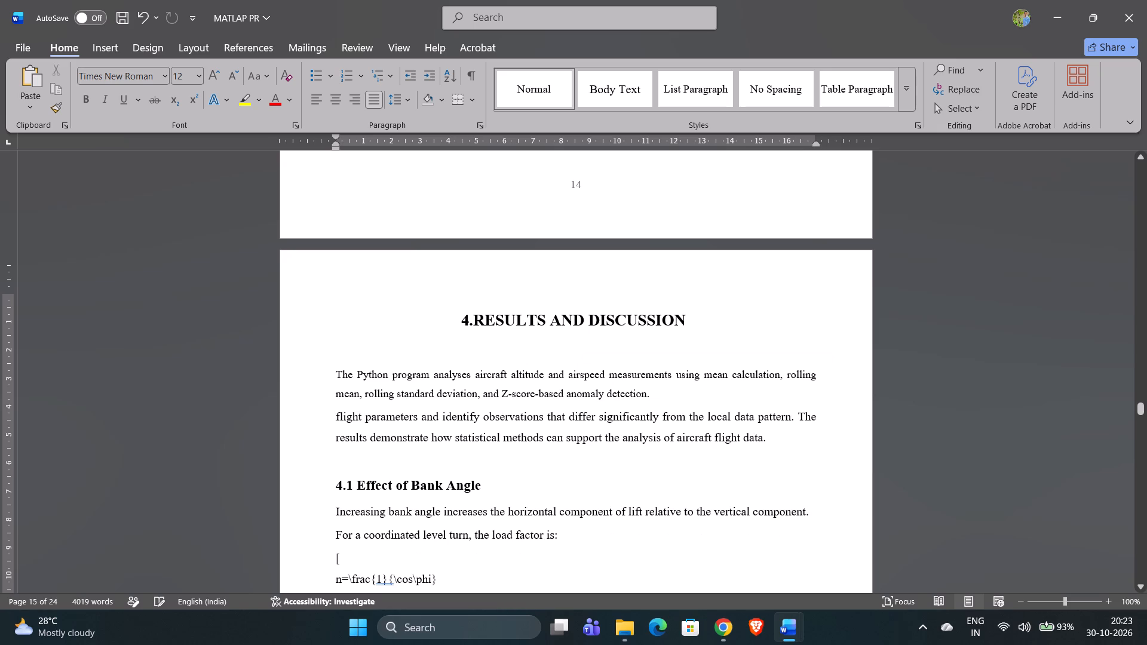
key(BackSpace)
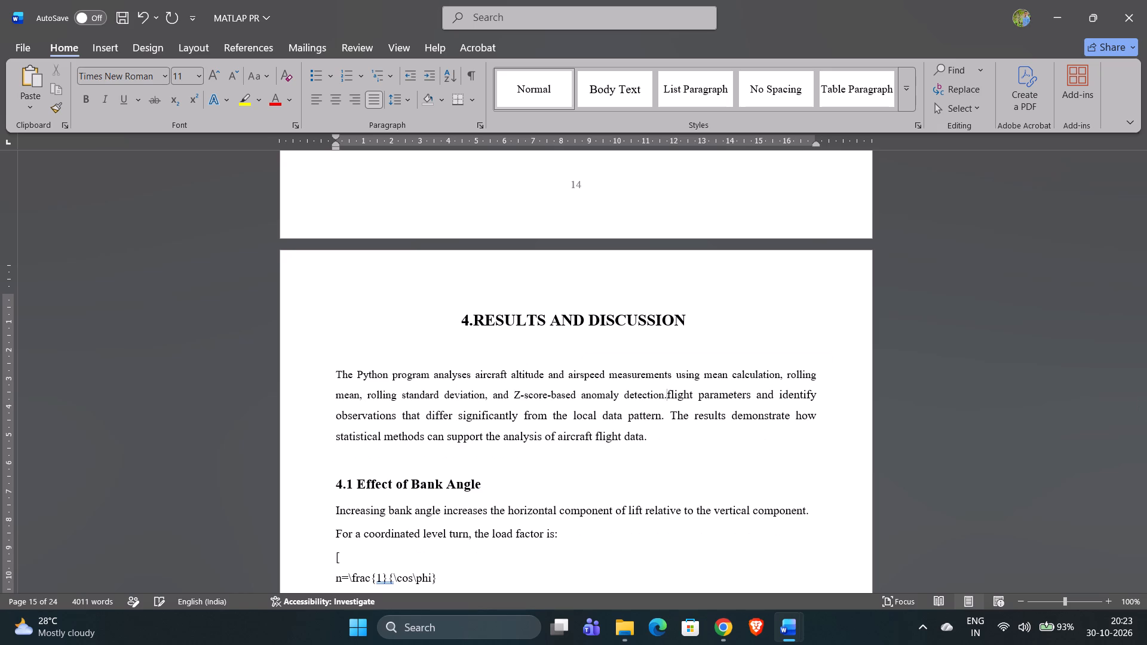
key(space)
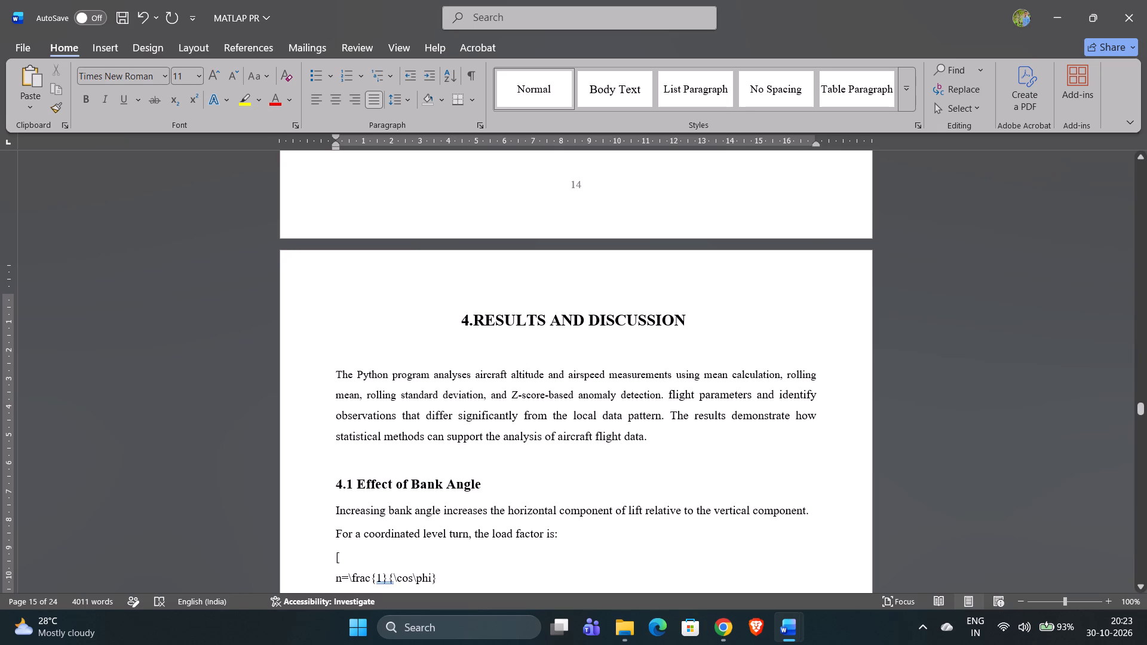
Set the merged introduction paragraph under the Results and Discussion heading to font size 12.
drag(332, 364, 680, 449)
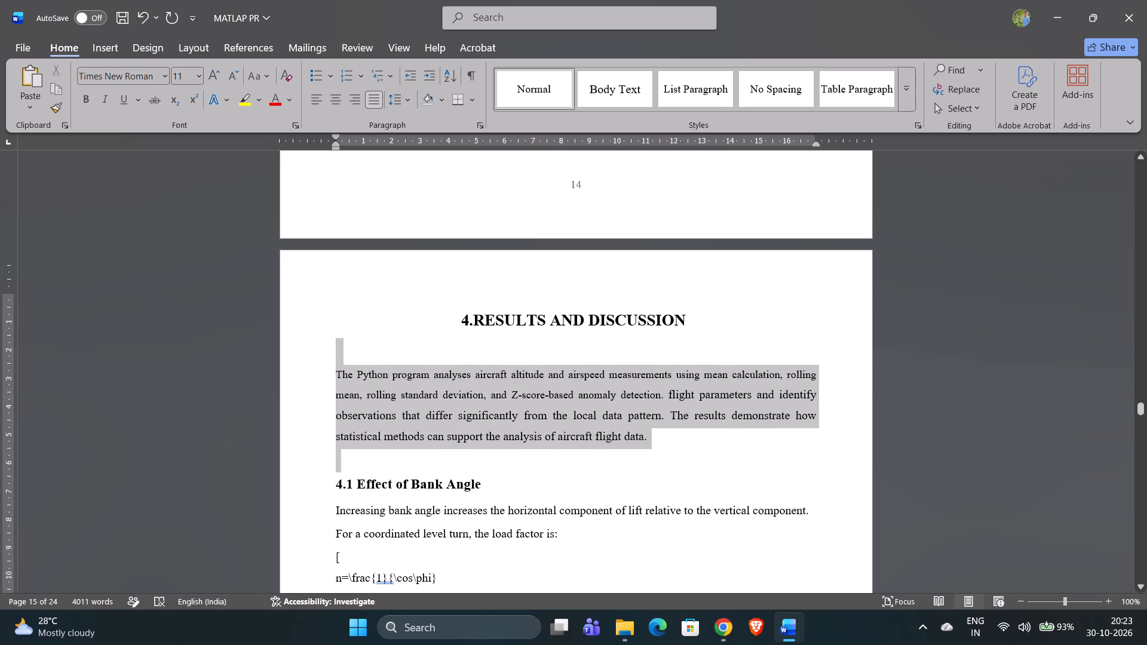
drag(680, 449, 677, 449)
click(771, 397)
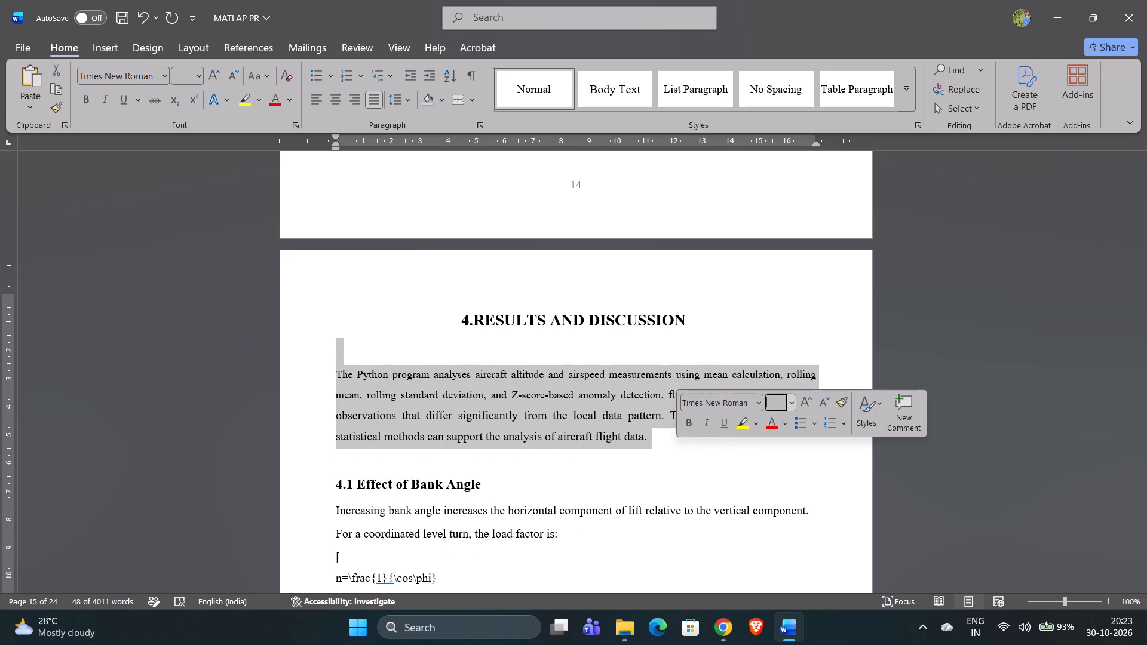
text(12)
key(Return)
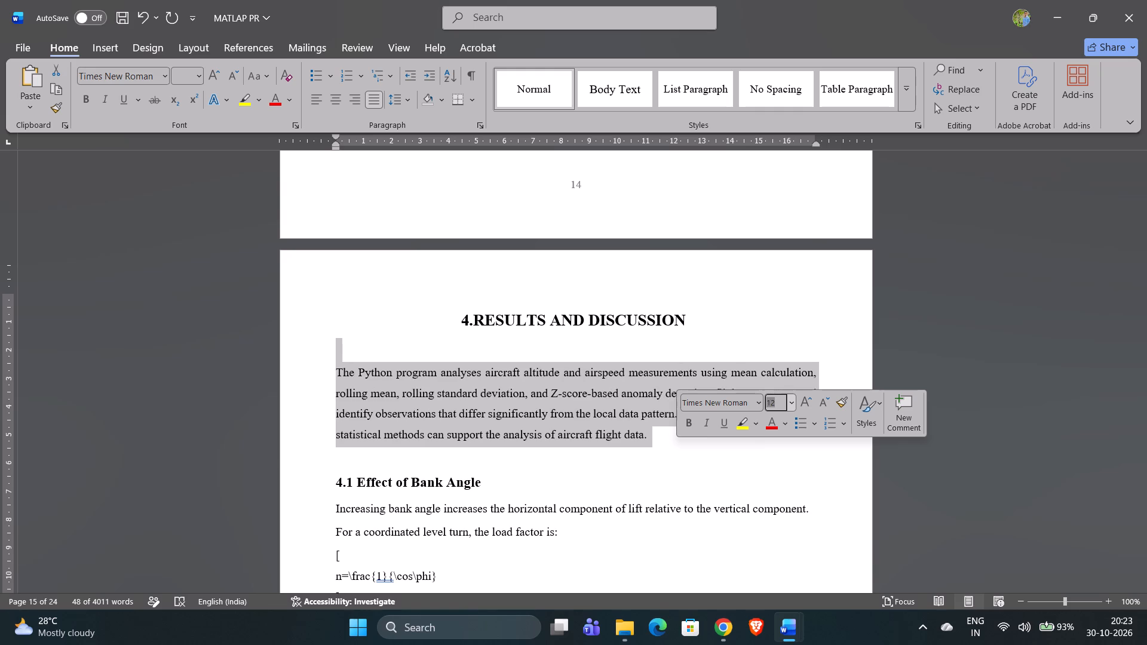
click(385, 98)
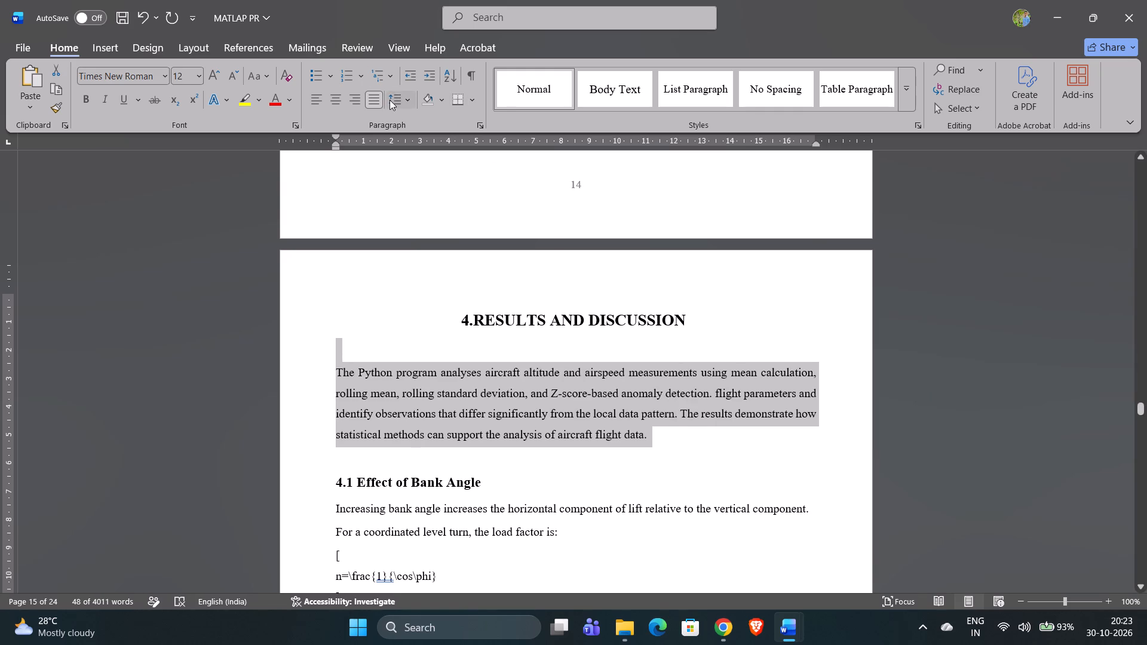
click(390, 100)
click(323, 250)
click(399, 343)
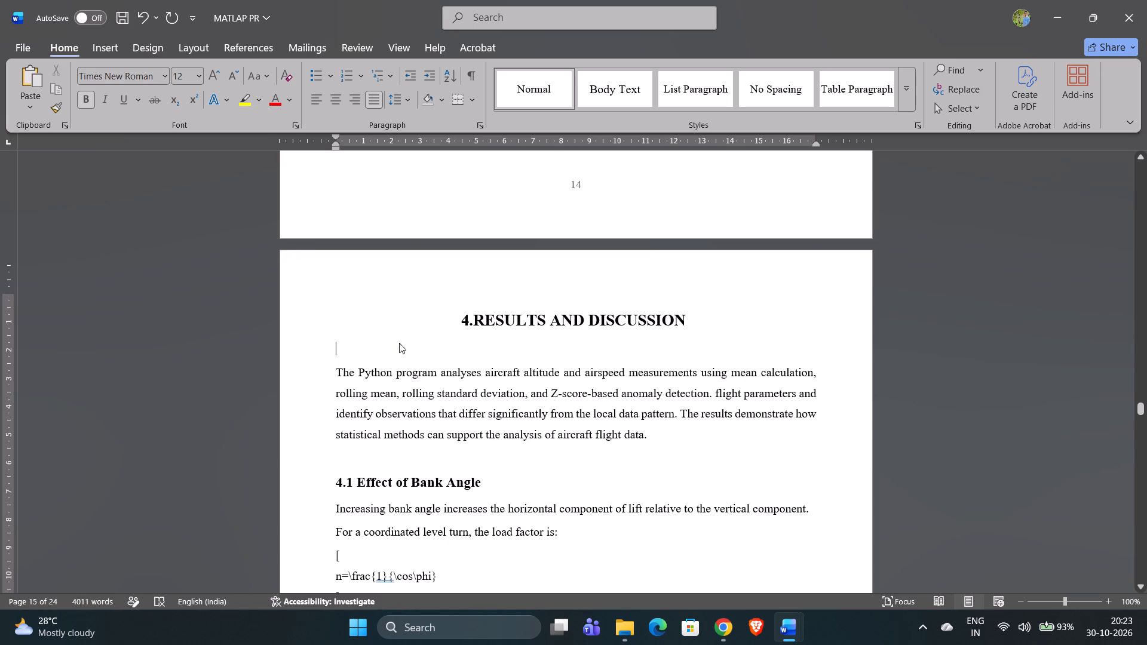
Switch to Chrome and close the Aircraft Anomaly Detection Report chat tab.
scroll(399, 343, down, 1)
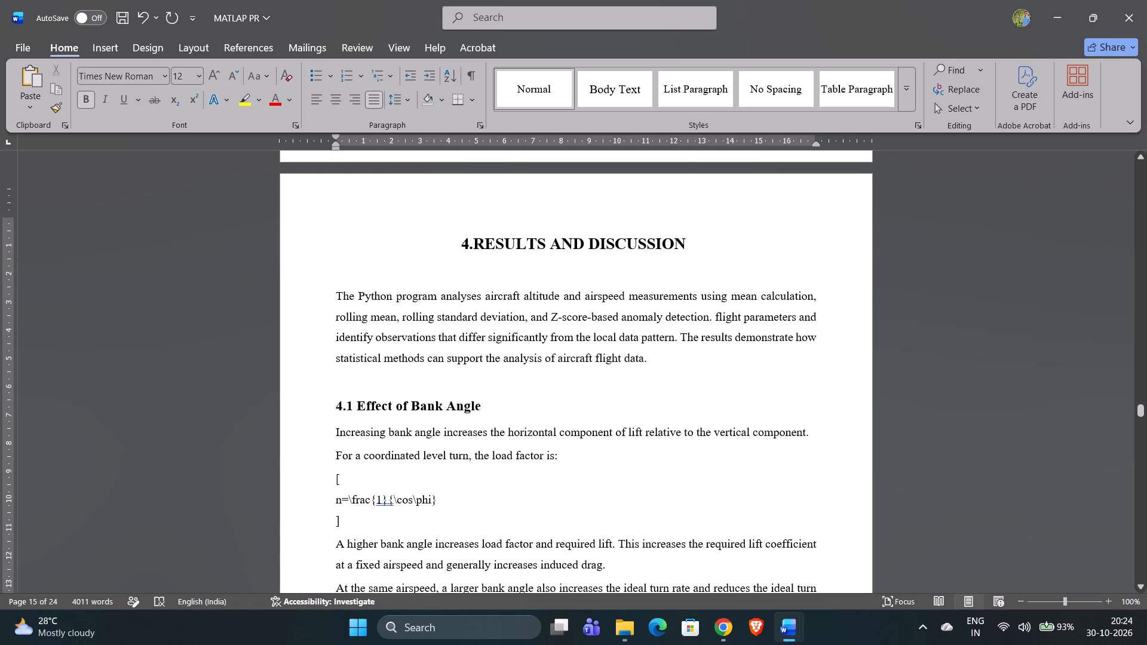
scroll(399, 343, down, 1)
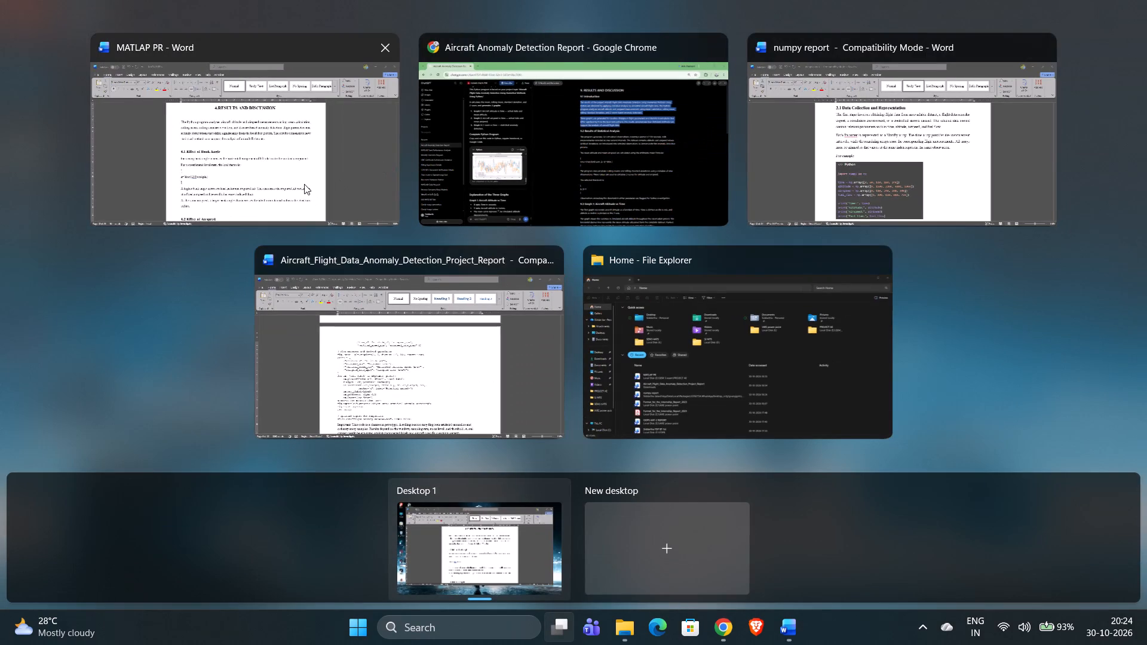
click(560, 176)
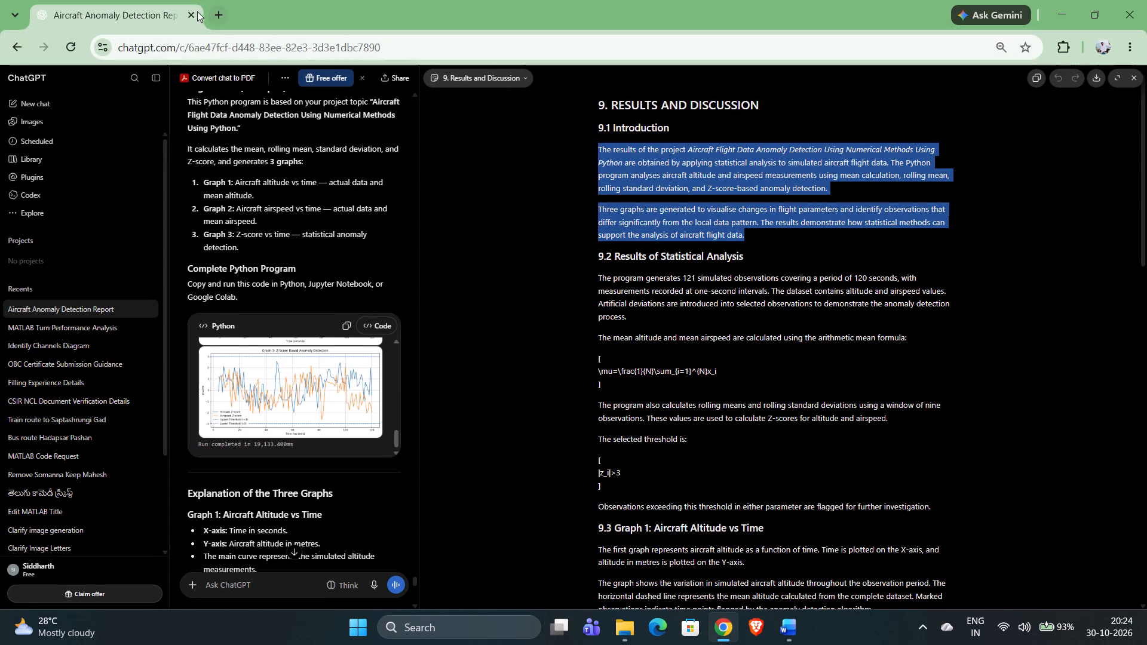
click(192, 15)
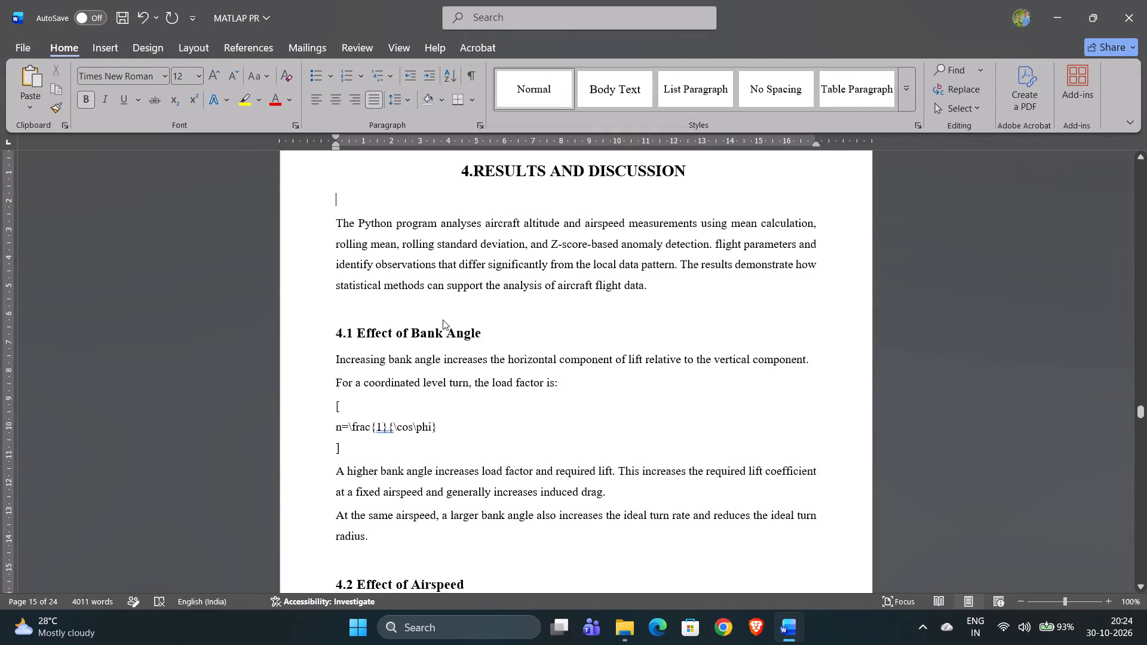
click(724, 626)
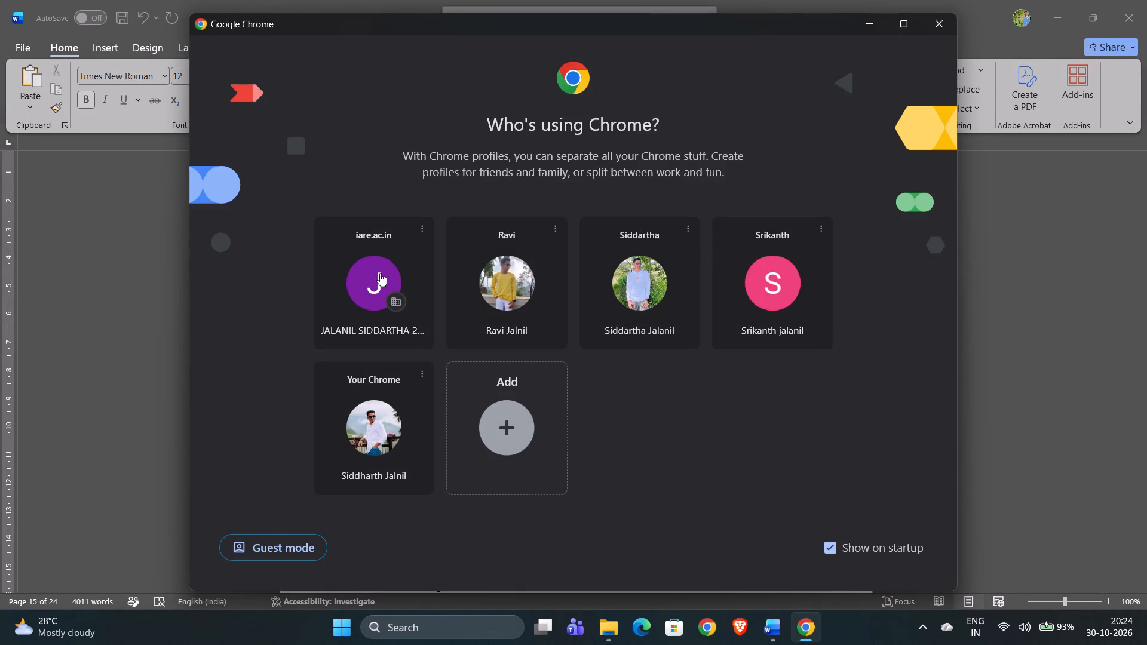